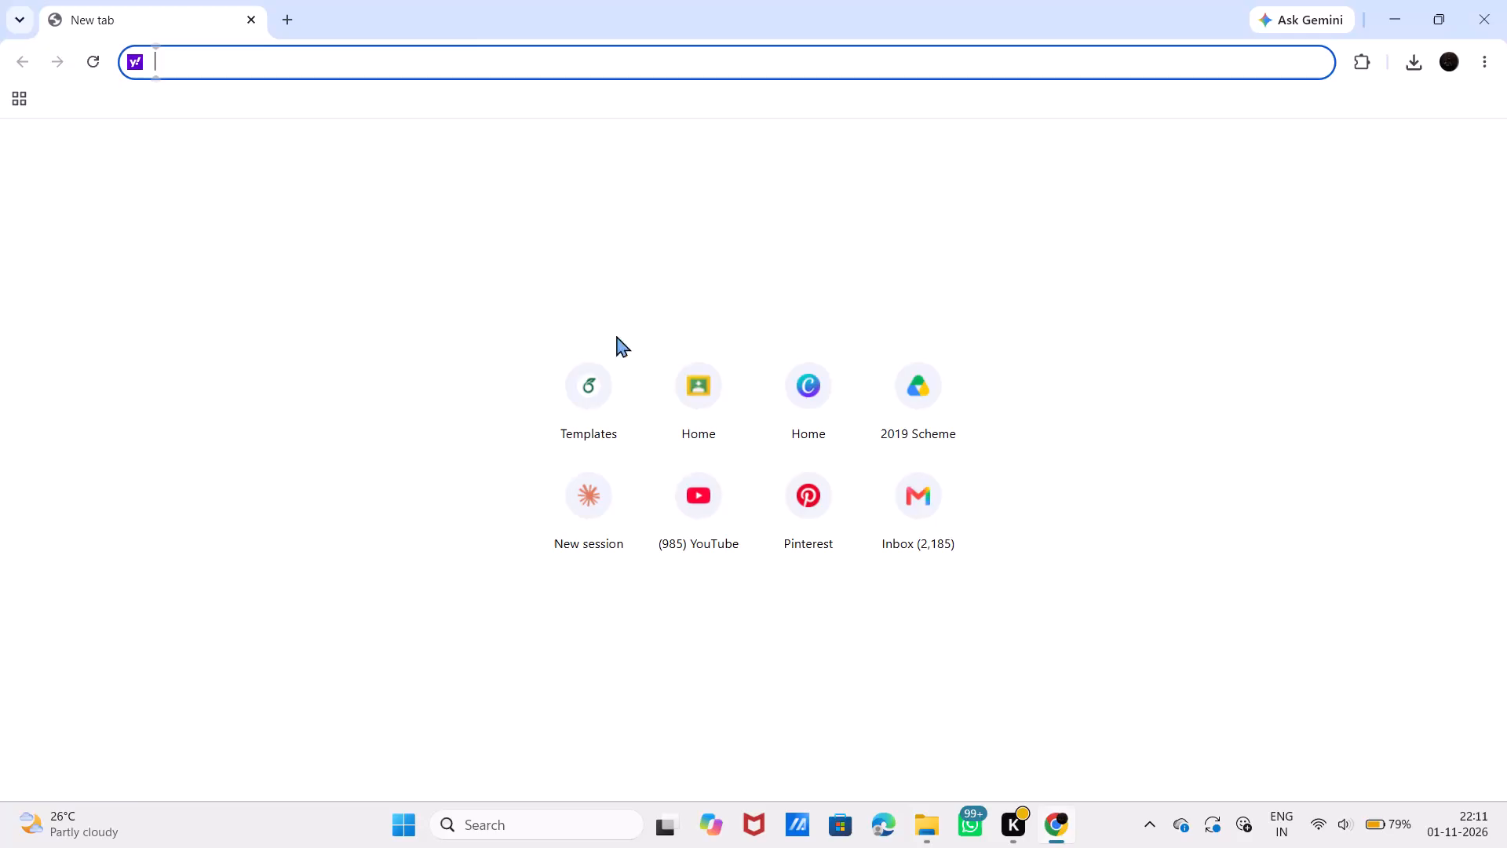
Open the Canva home page from the new tab's shortcuts.
left_click(801, 408)
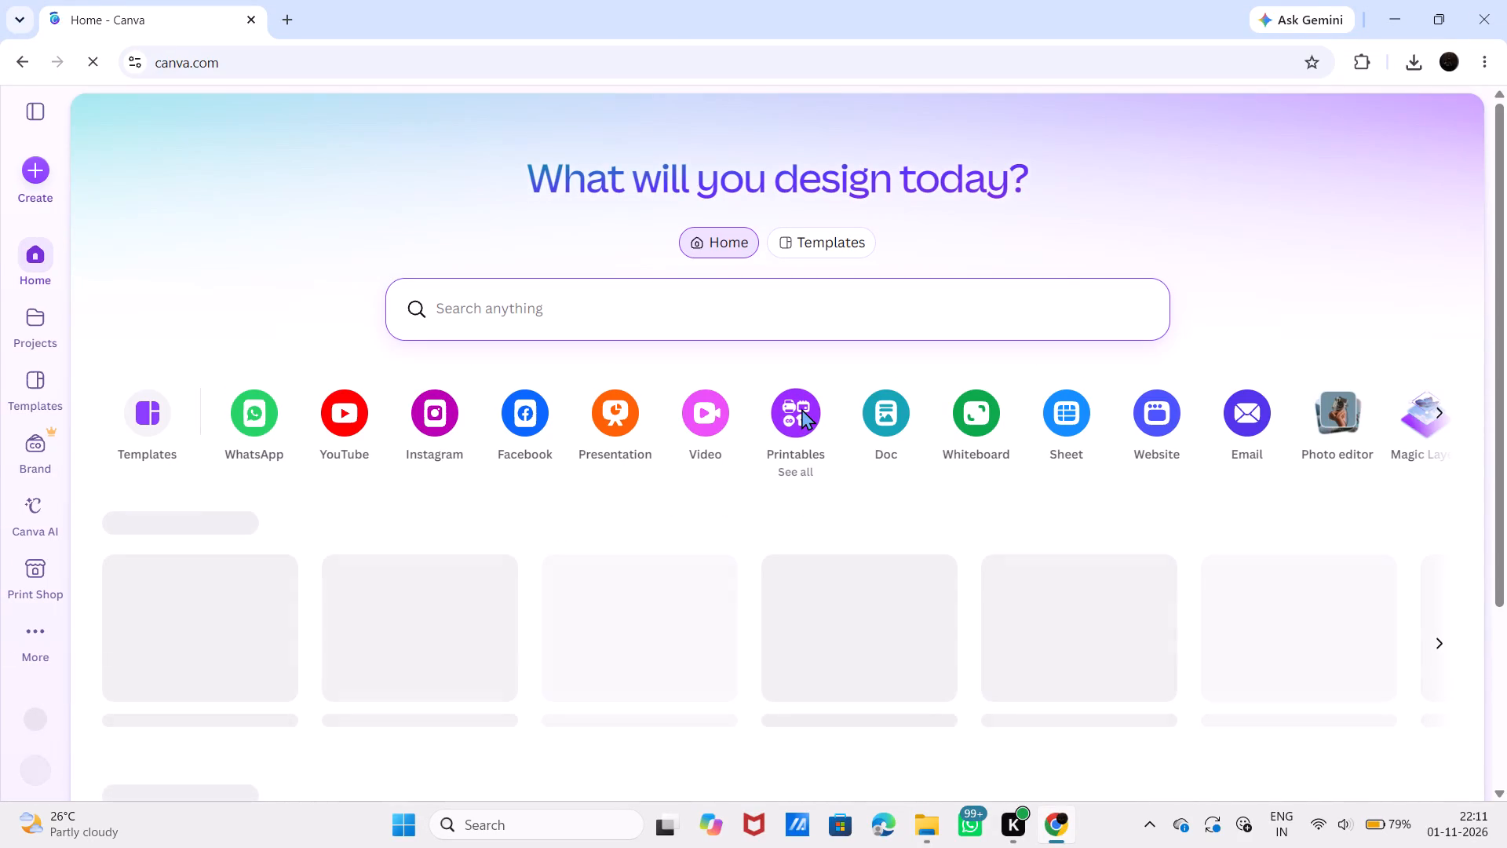
Upload the PDF file "Danshi_DA lab" from the Downloads folder to Canva.
scroll(1202, 442, "left", 6)
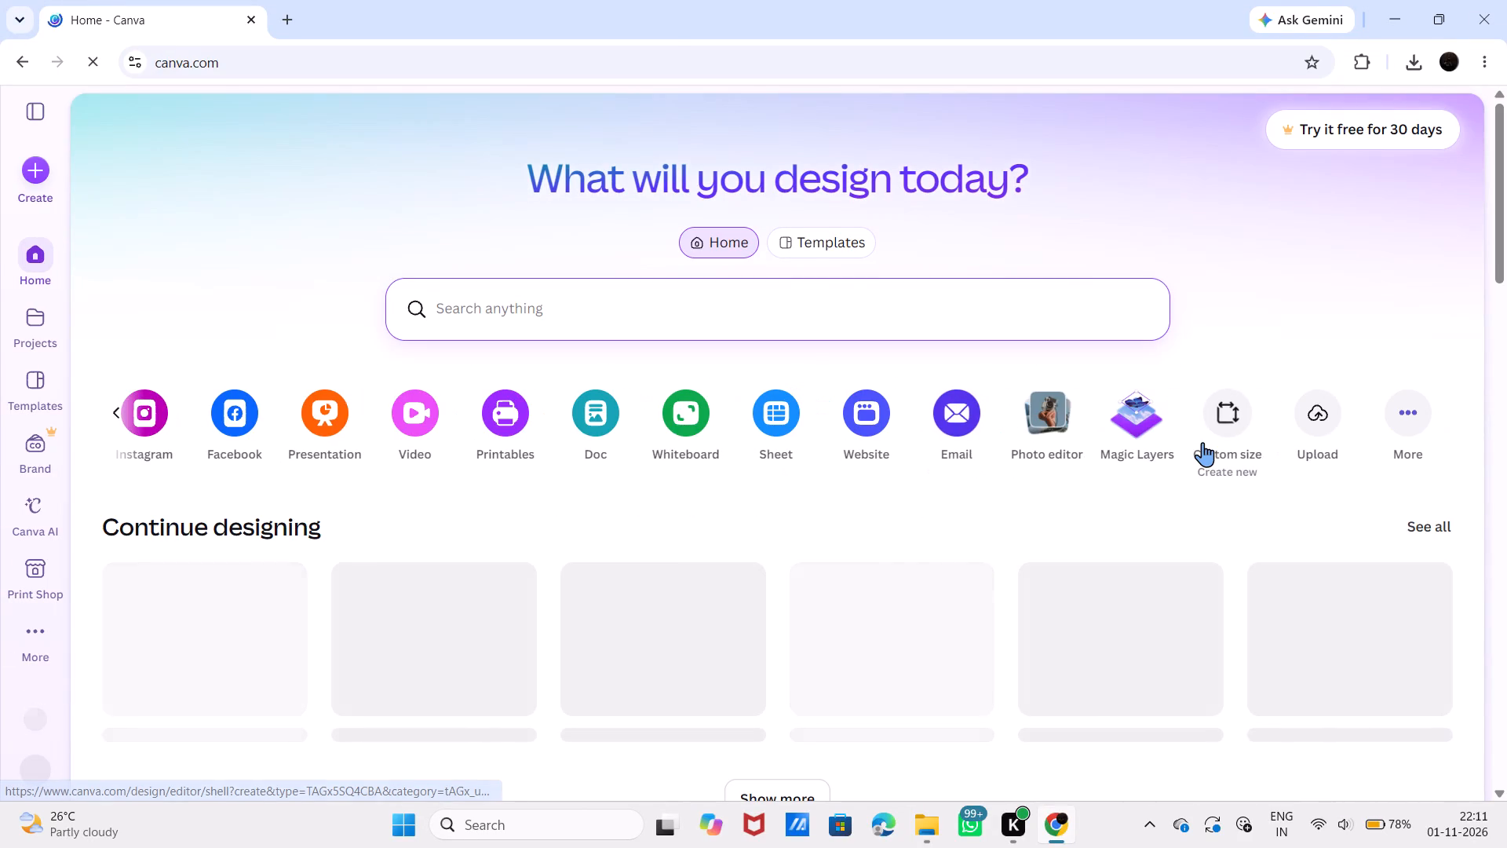
left_click(1321, 427)
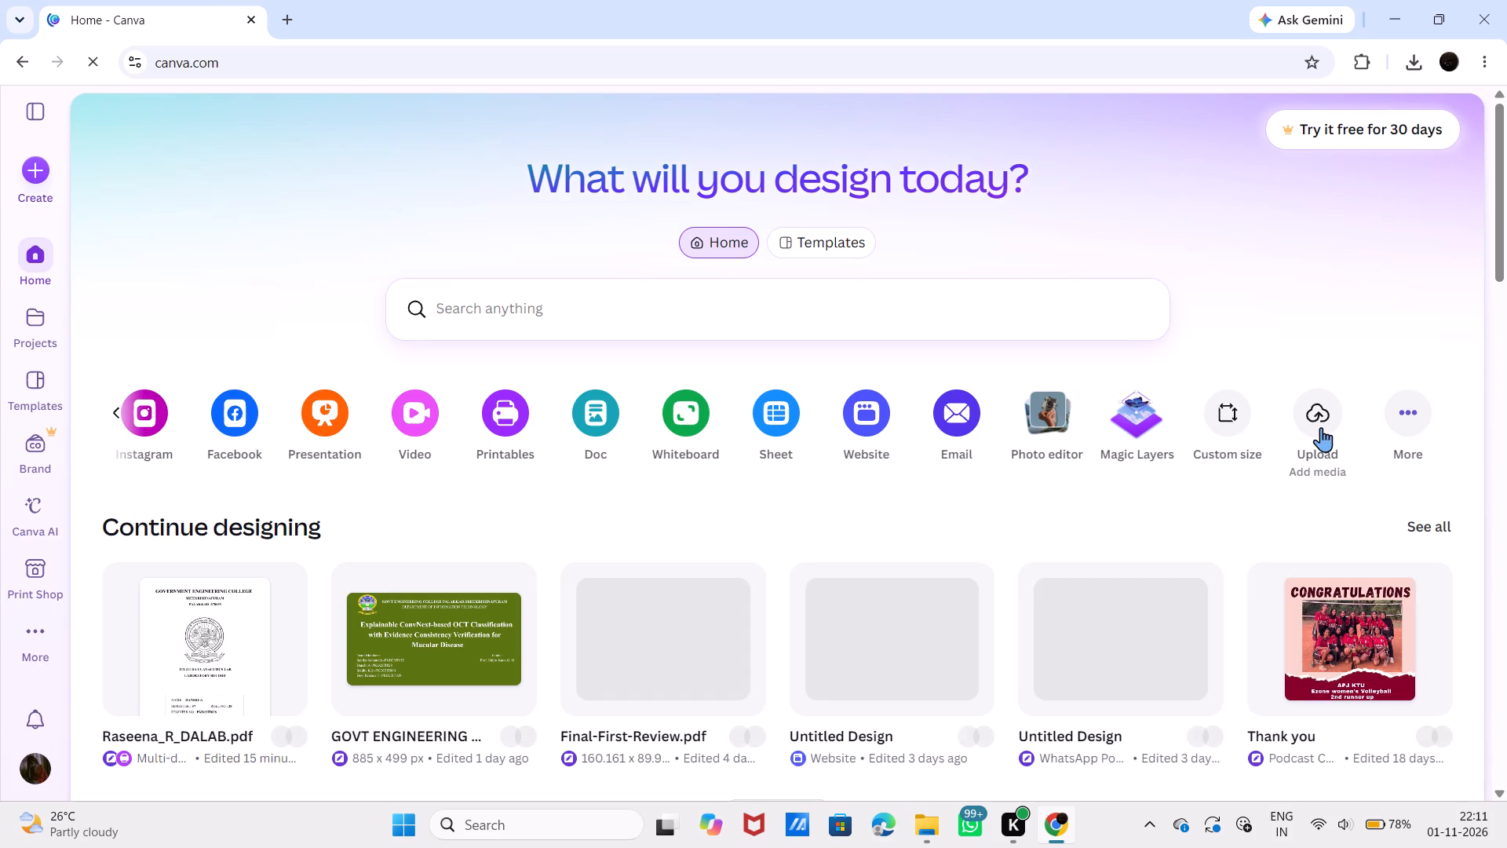
double_click(1321, 419)
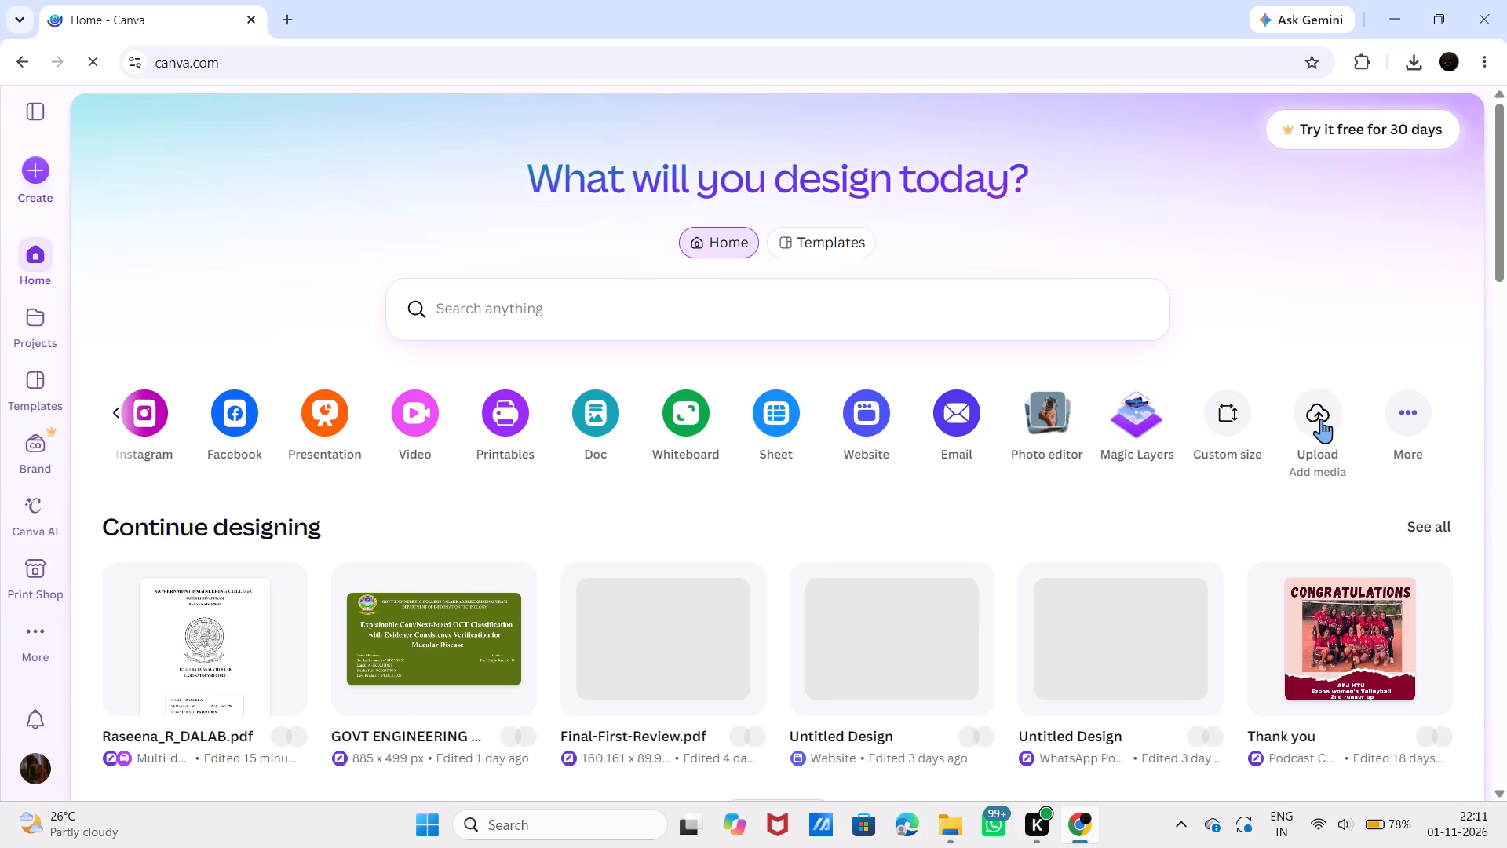
left_click(1321, 419)
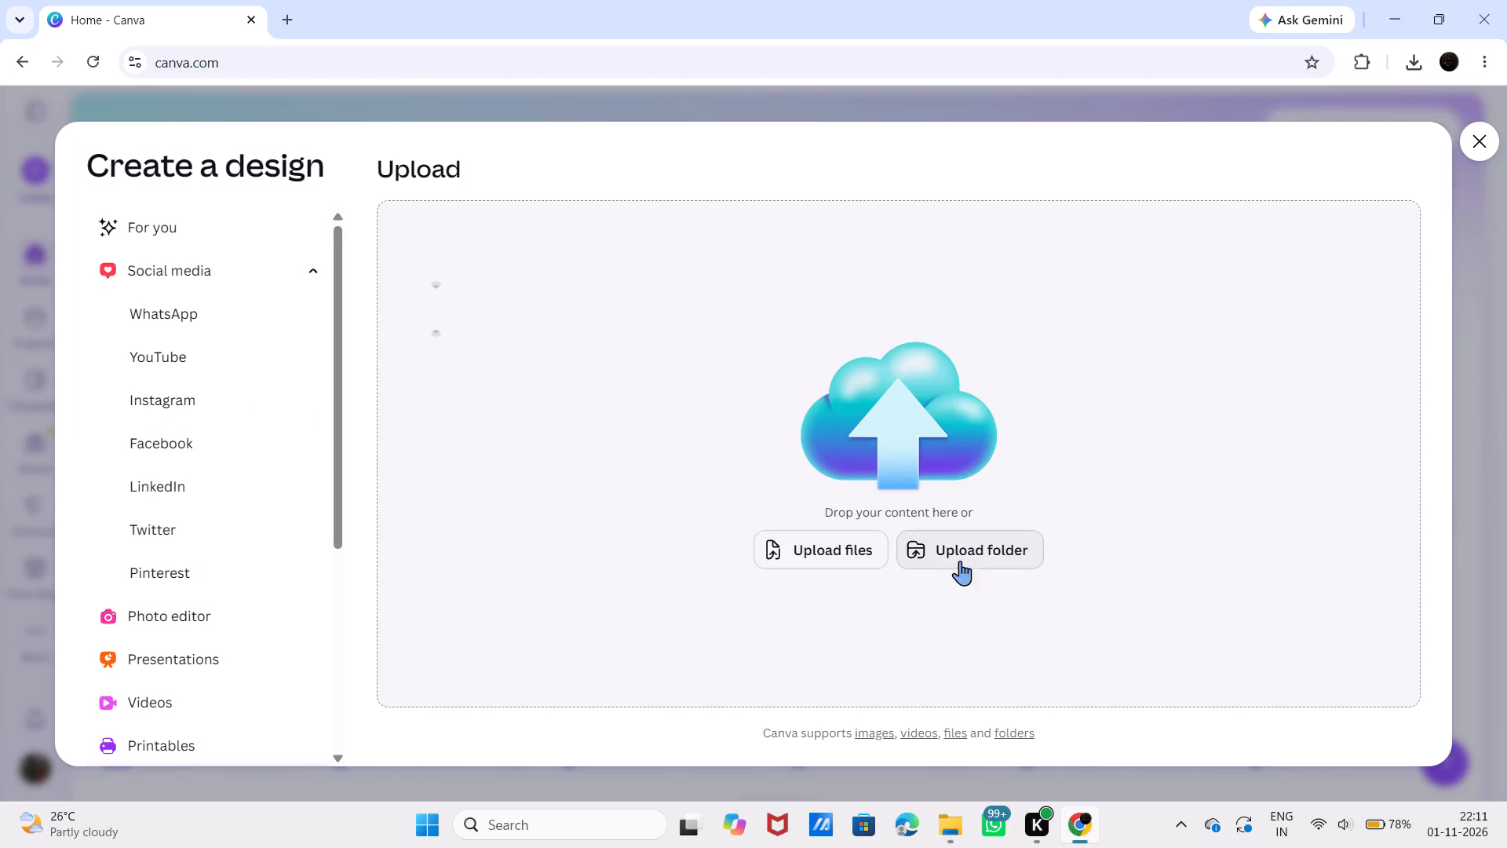
left_click(852, 550)
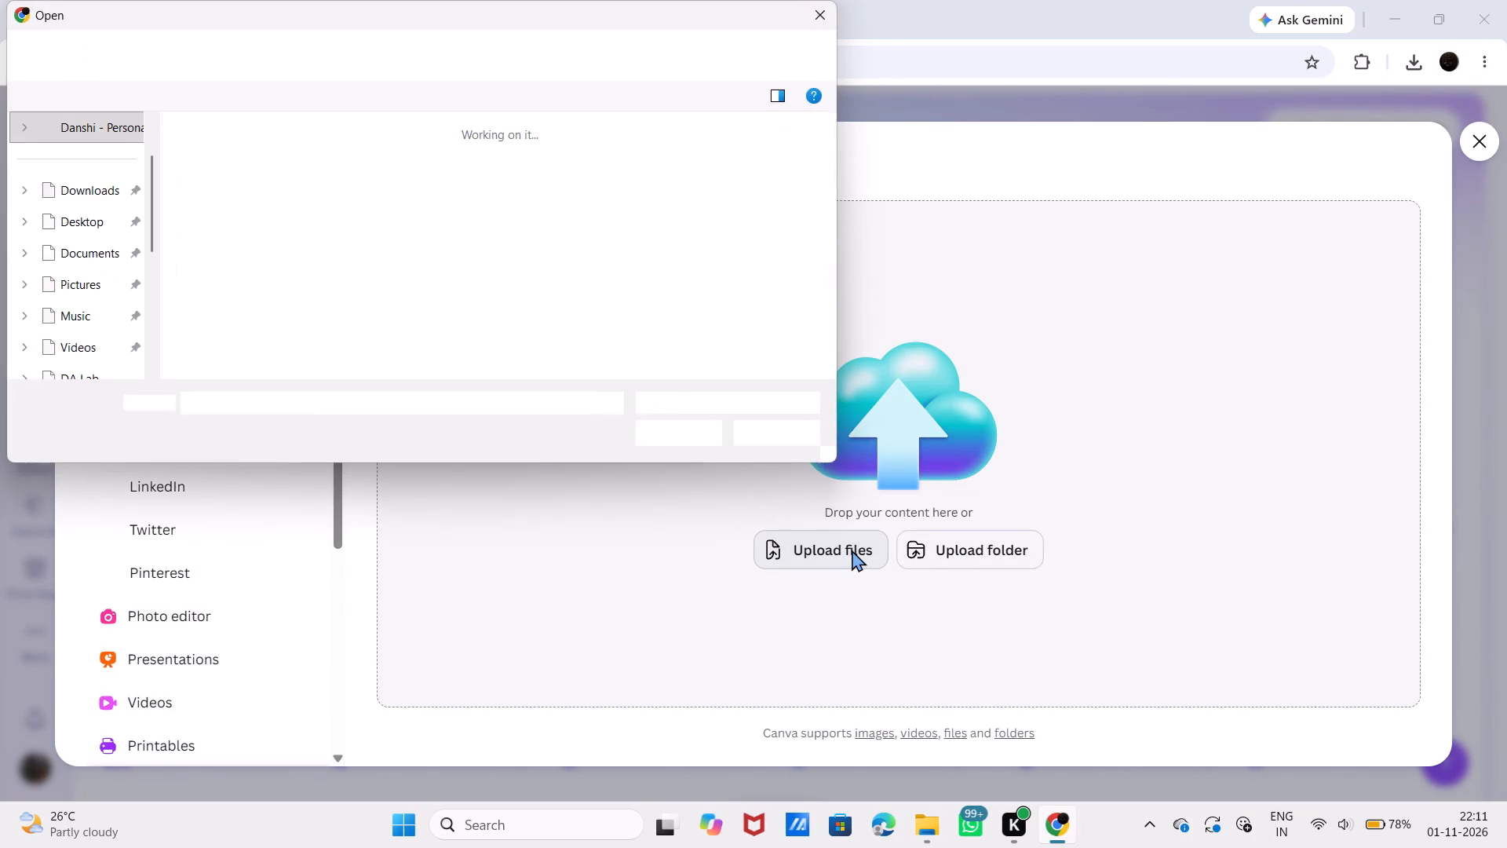
double_click(520, 166)
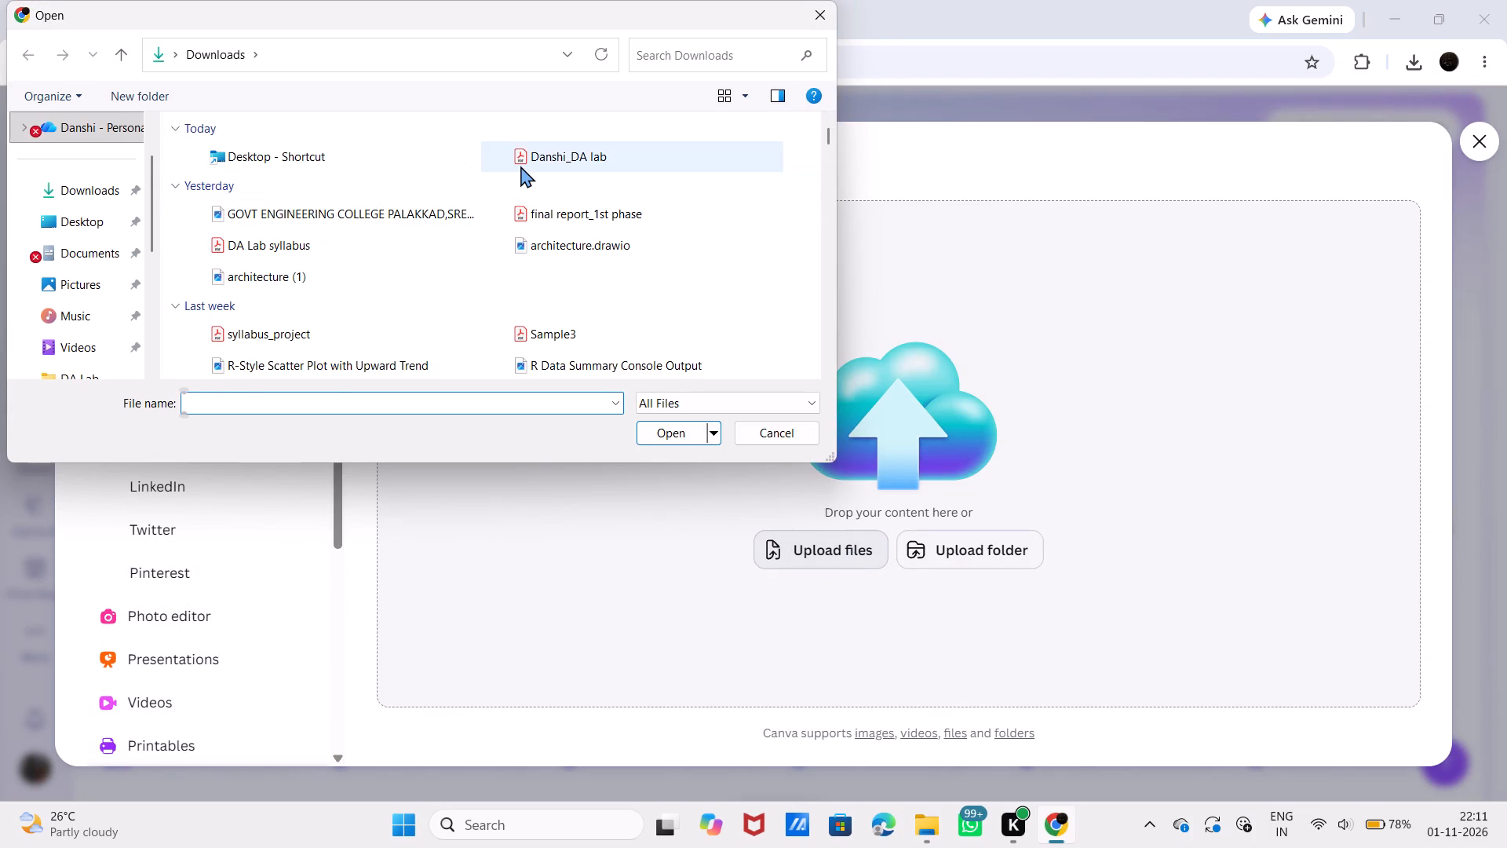
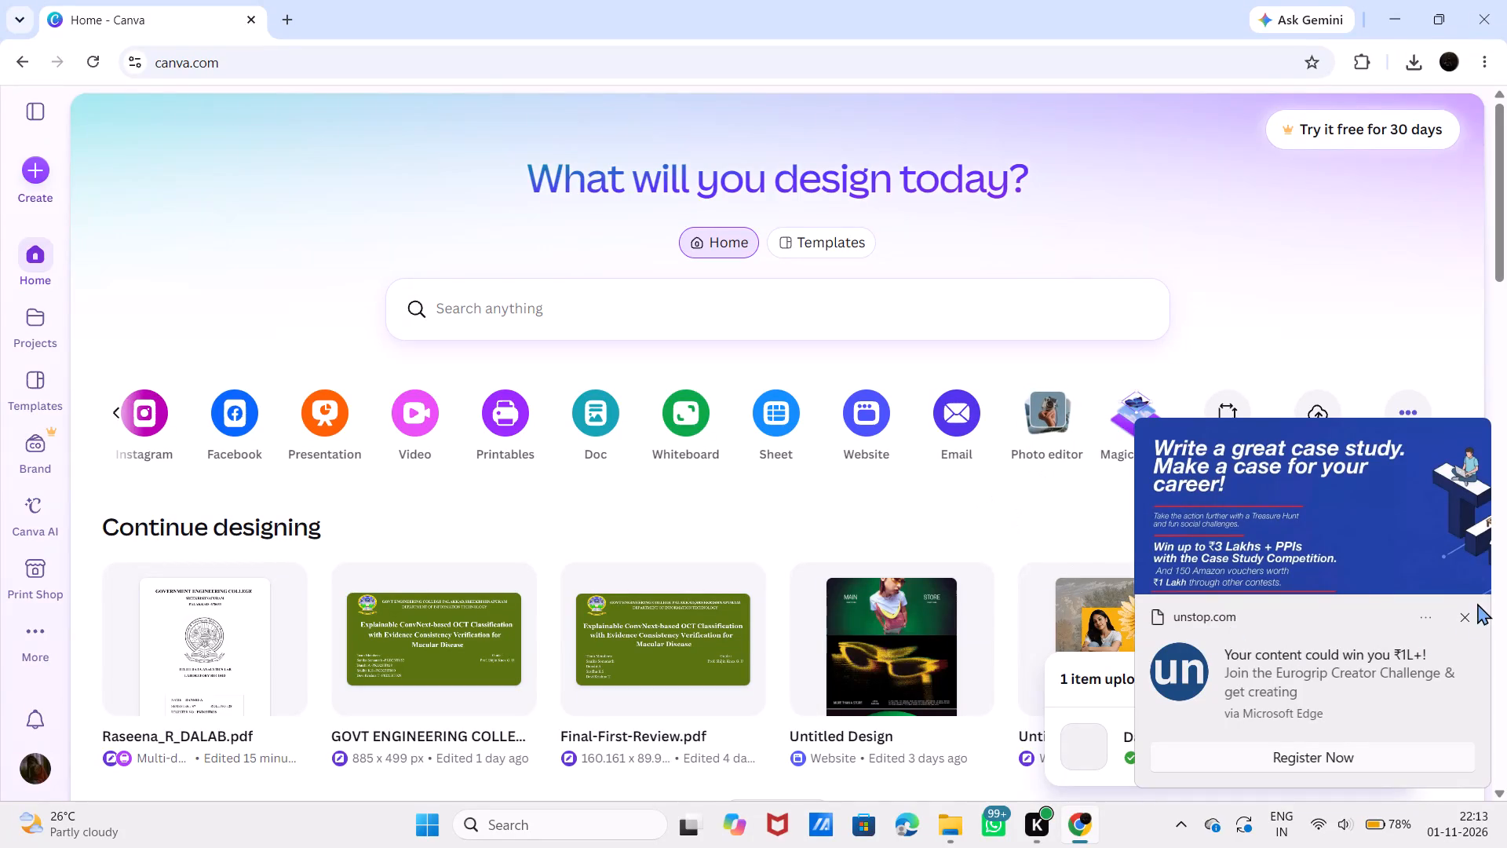
Dismiss the notification and open the uploaded "Danshi_DA lab.pdf" design from the Uploads folder.
left_click(1454, 613)
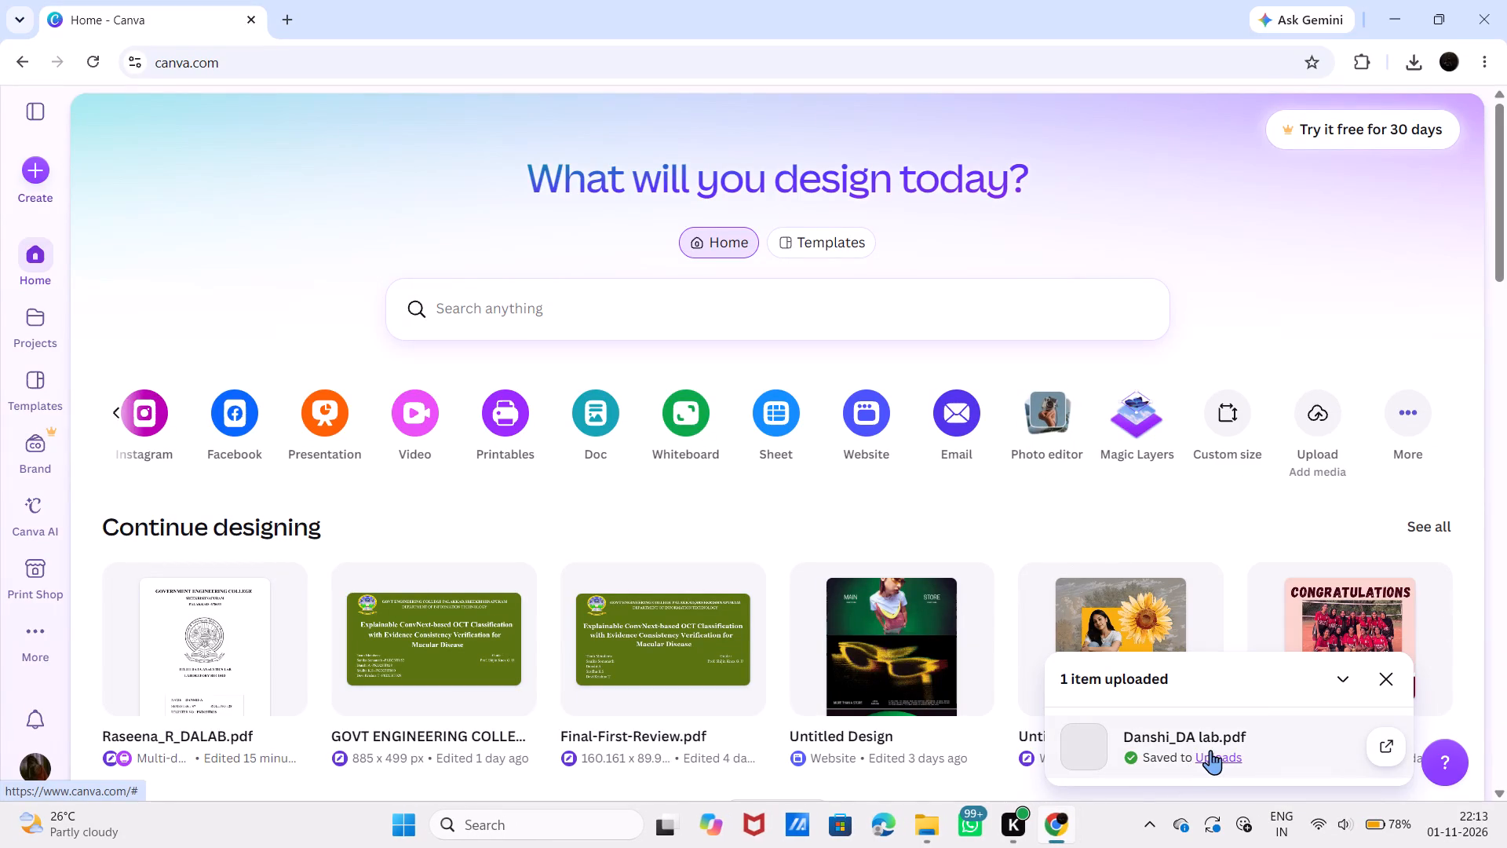
left_click(1211, 758)
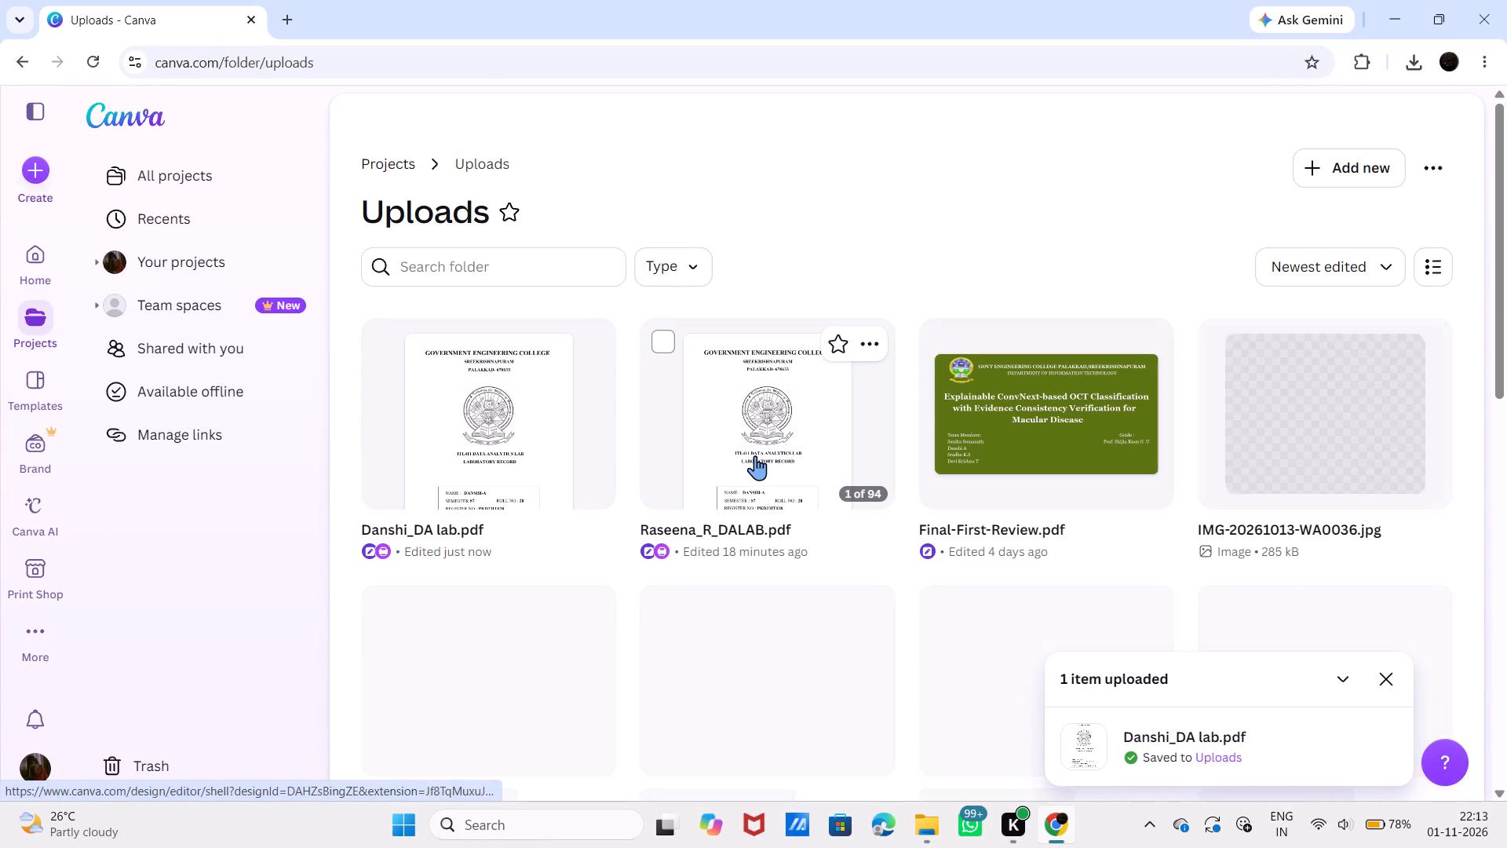
left_click(476, 422)
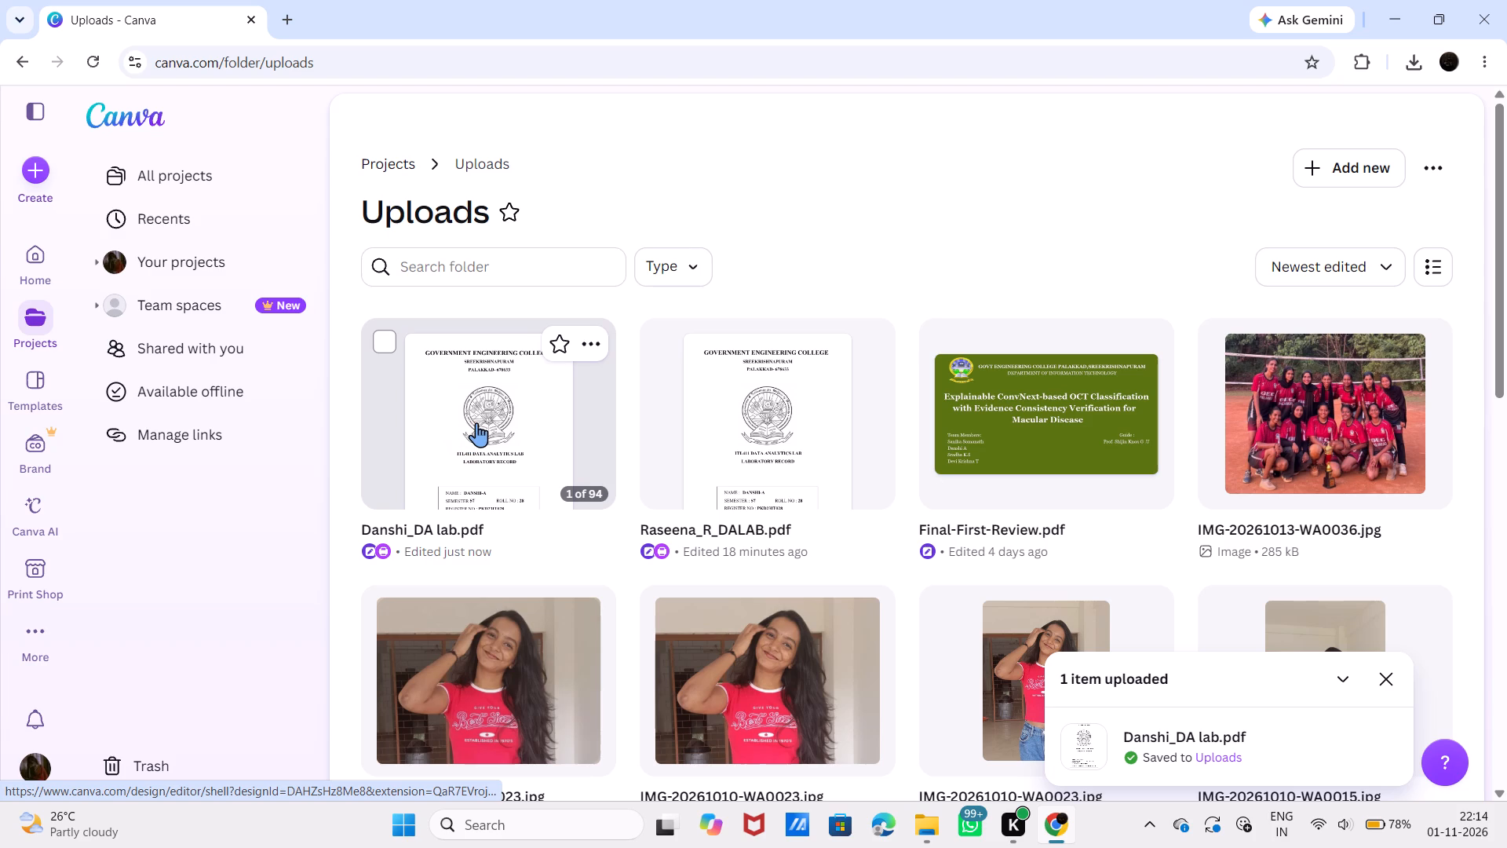
Open the "Danshi_DA lab" PDF from Downloads in Acrobat and place it side by side with the Canva design.
left_click(932, 841)
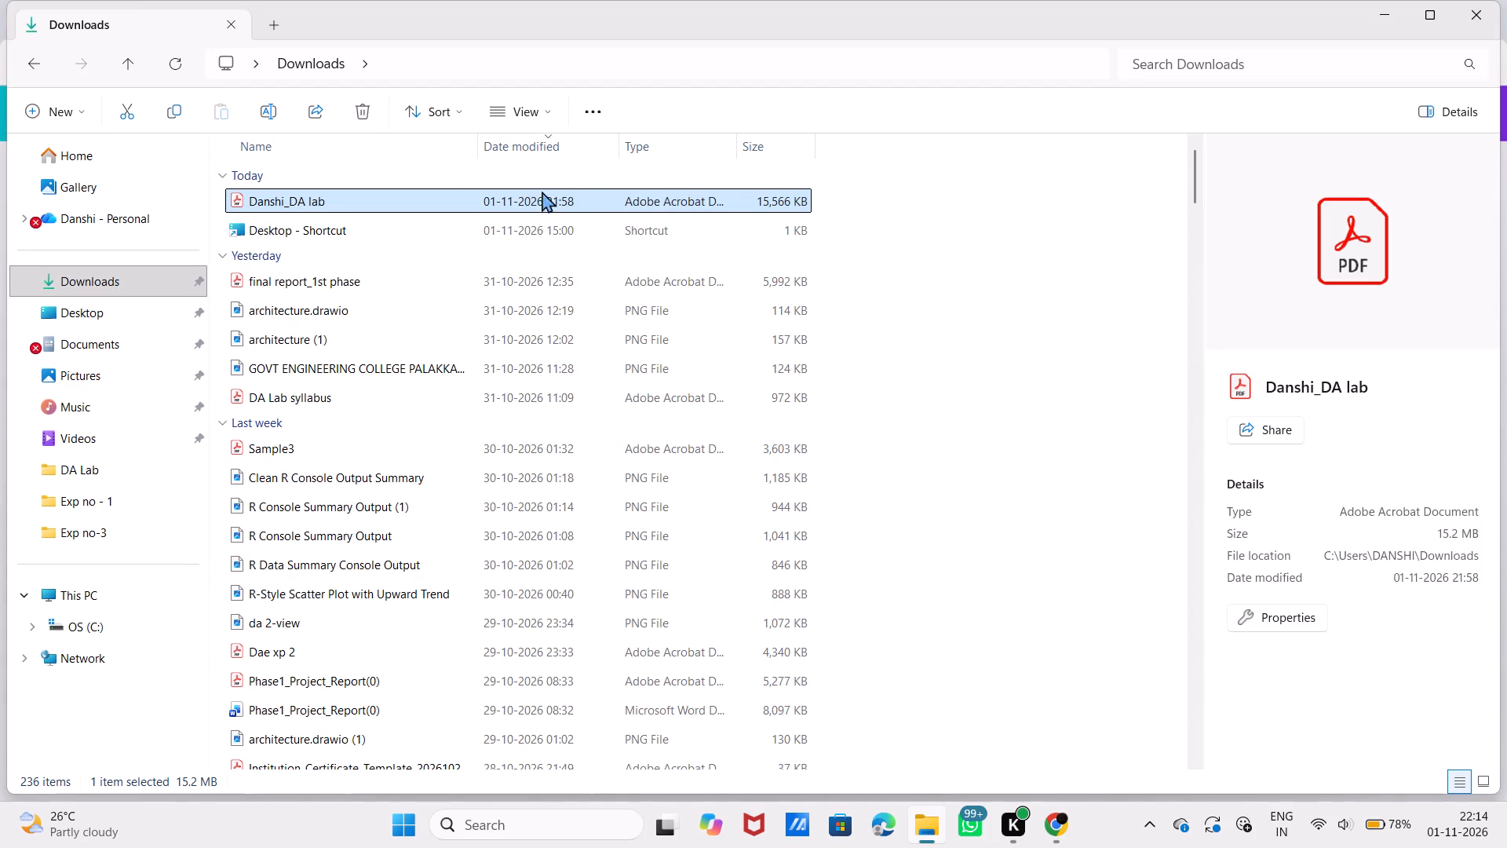
double_click(457, 192)
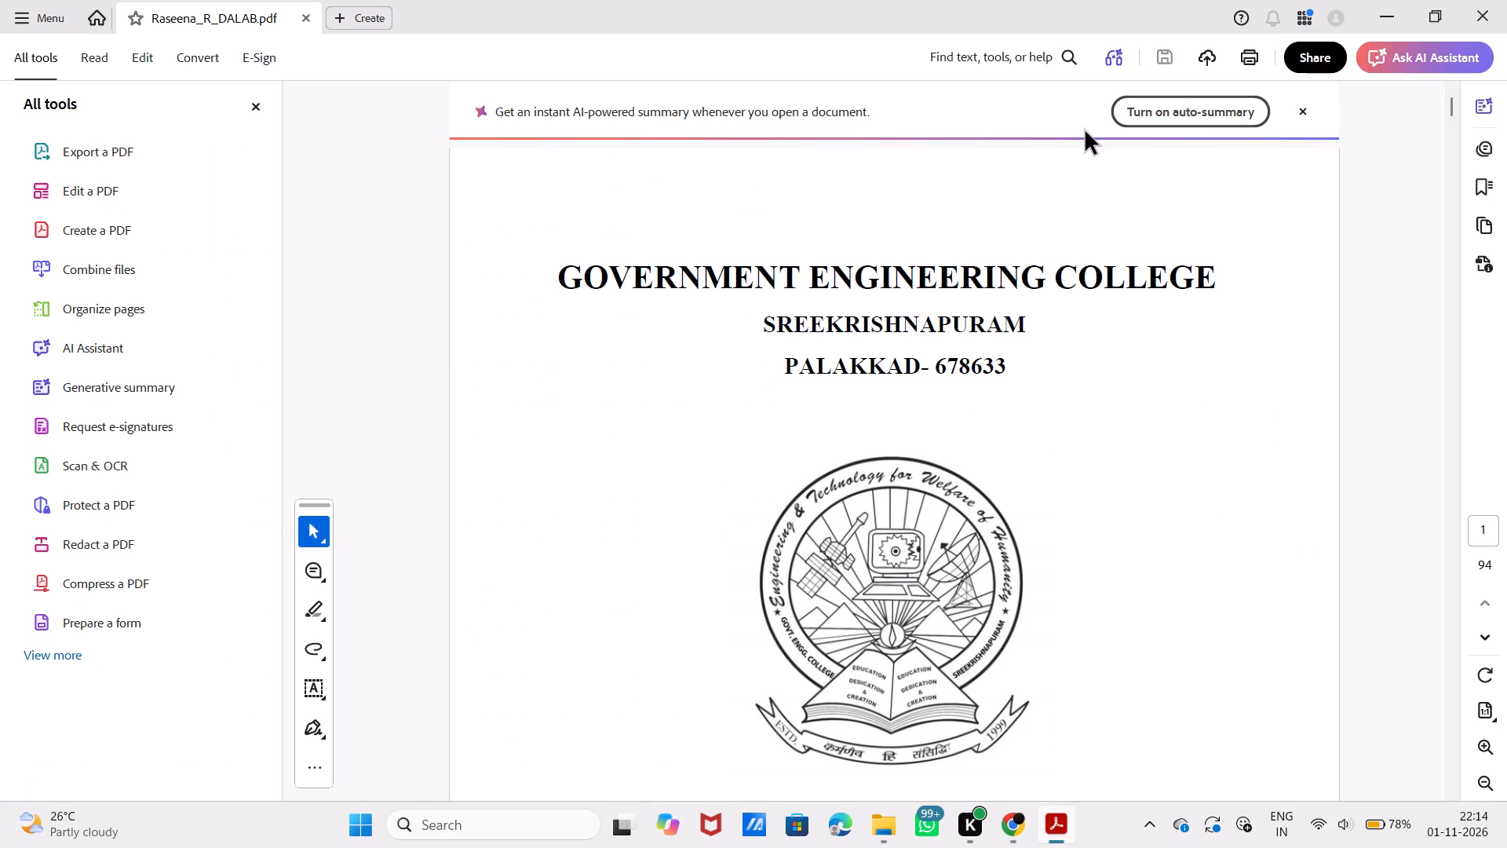
left_click(1441, 22)
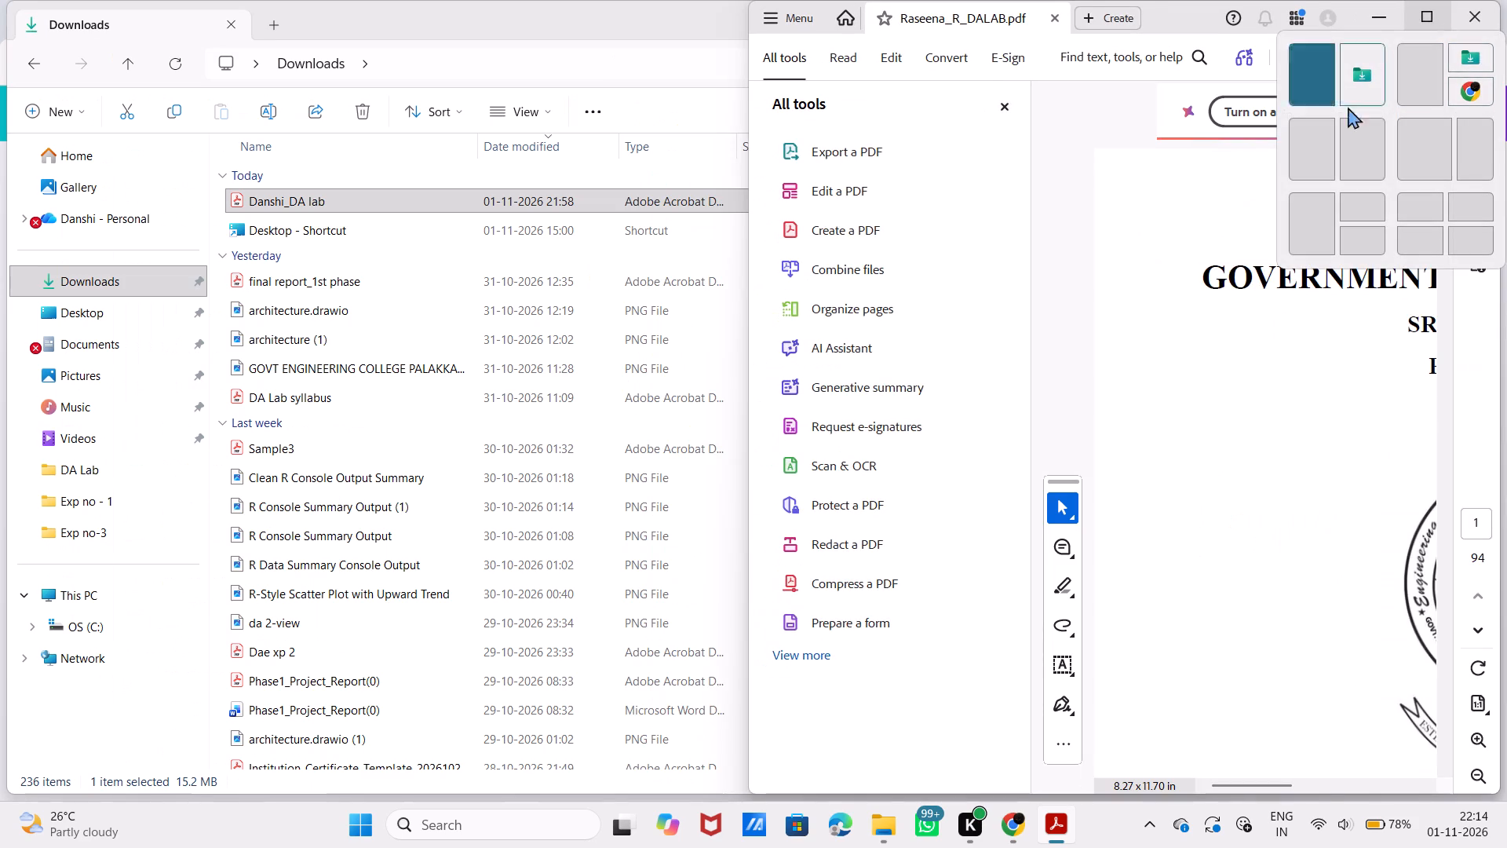
left_click(996, 117)
left_click(1009, 839)
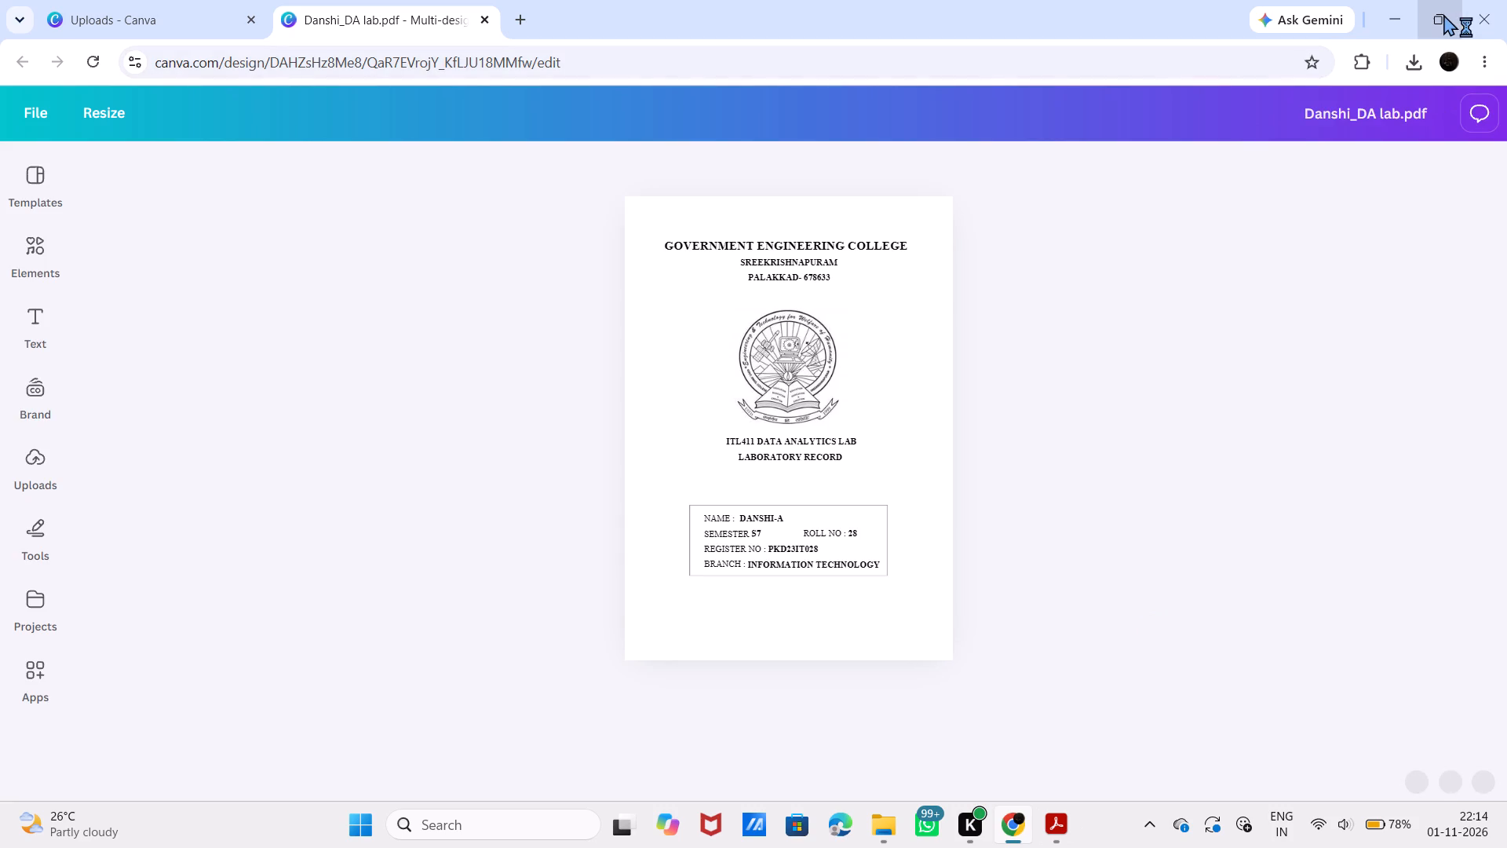
left_click(1319, 56)
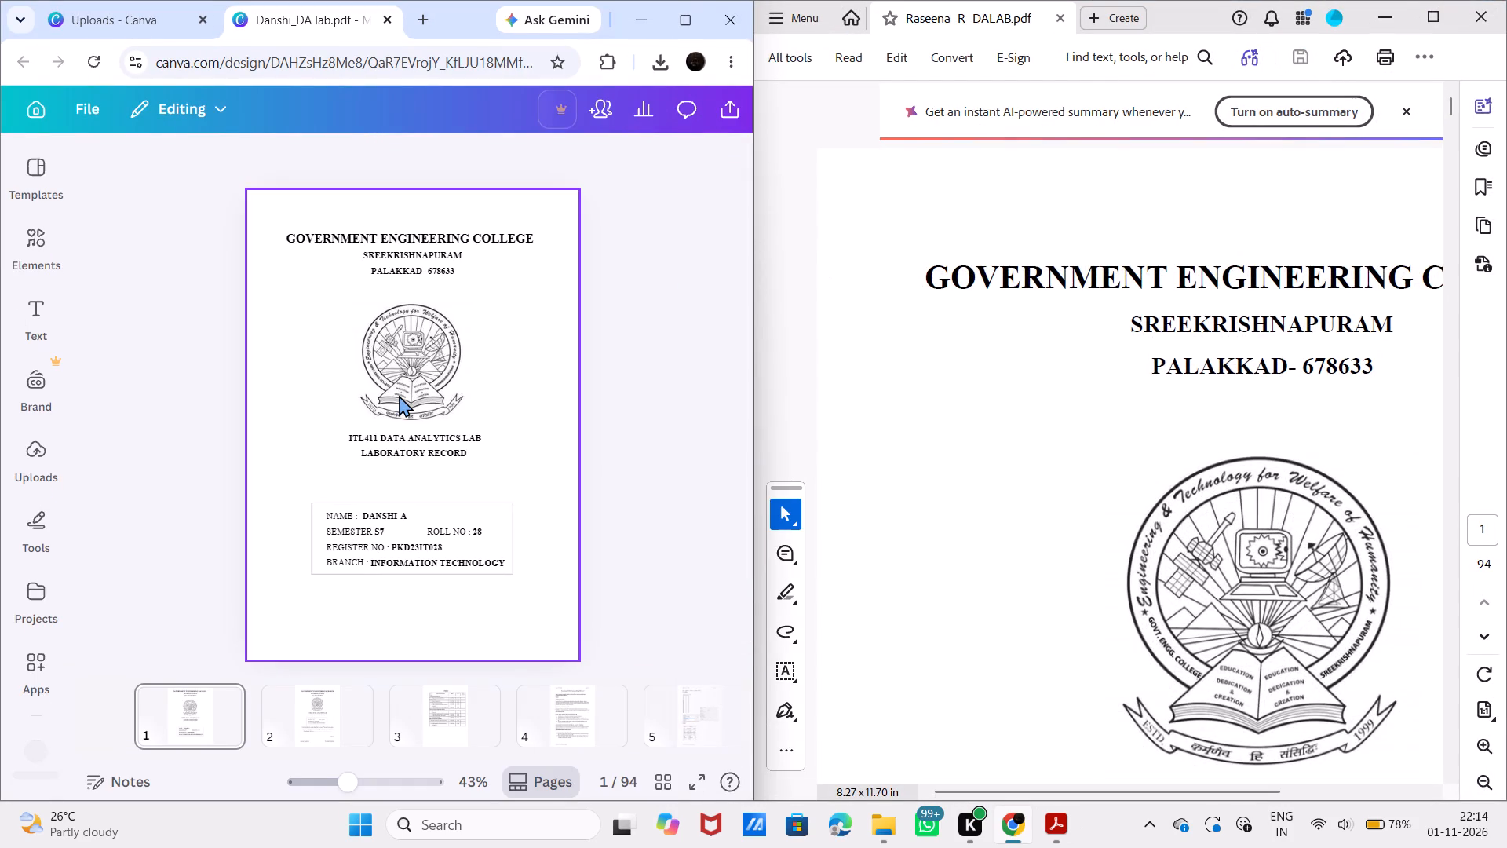
Examine the index table on page 3 of the design and the PDF for the experiment dates.
left_click(319, 703)
left_click(429, 715)
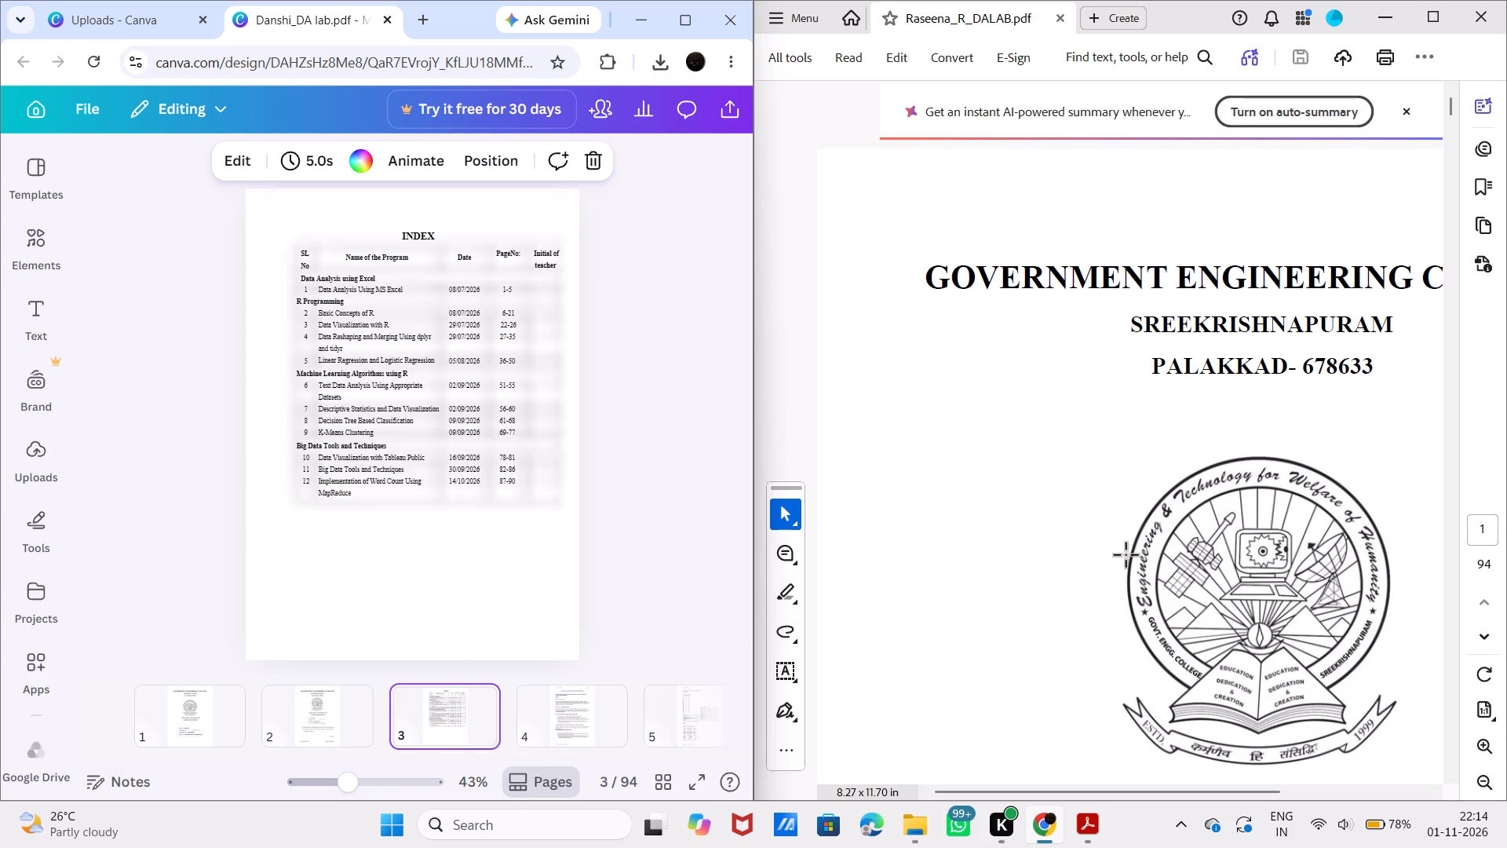
scroll(1127, 556, "down", 10)
scroll(1127, 556, "down", 1, "ctrl")
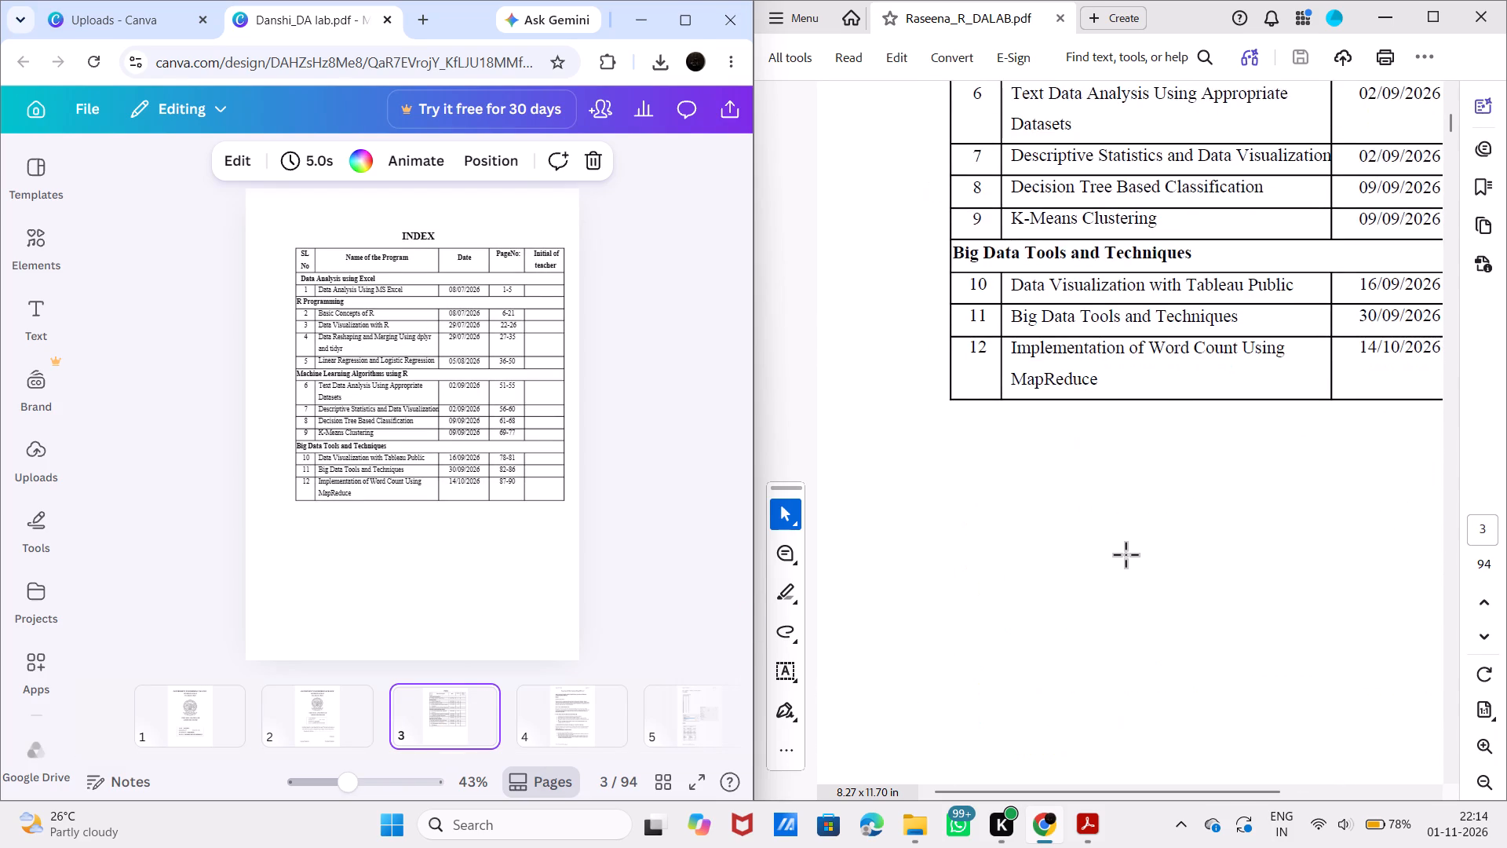
scroll(1127, 556, "down", 1, "ctrl")
scroll(1185, 347, "up", 1)
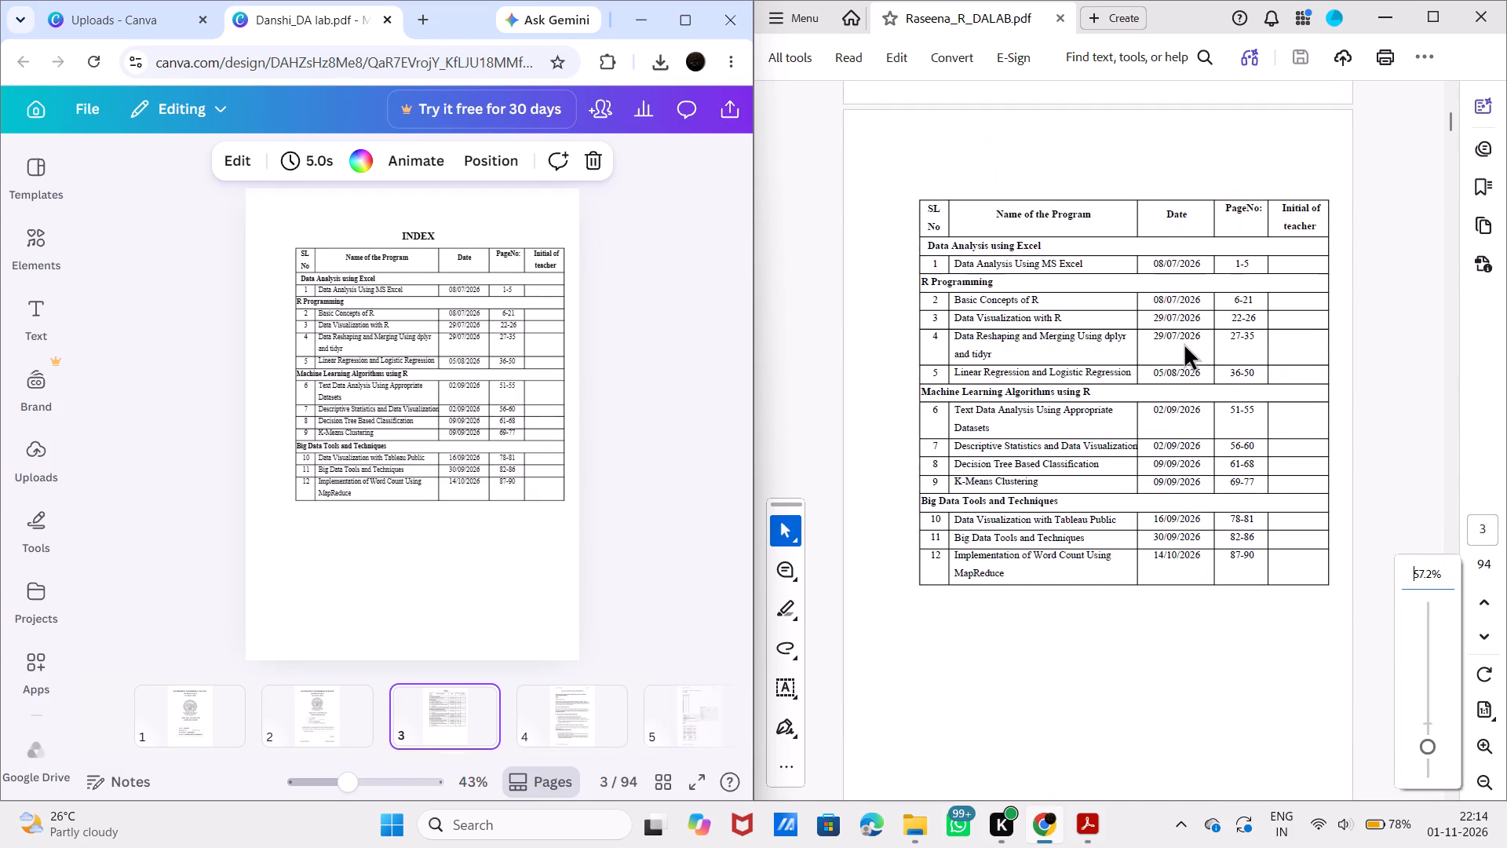
scroll(1185, 347, "up", 3, "ctrl")
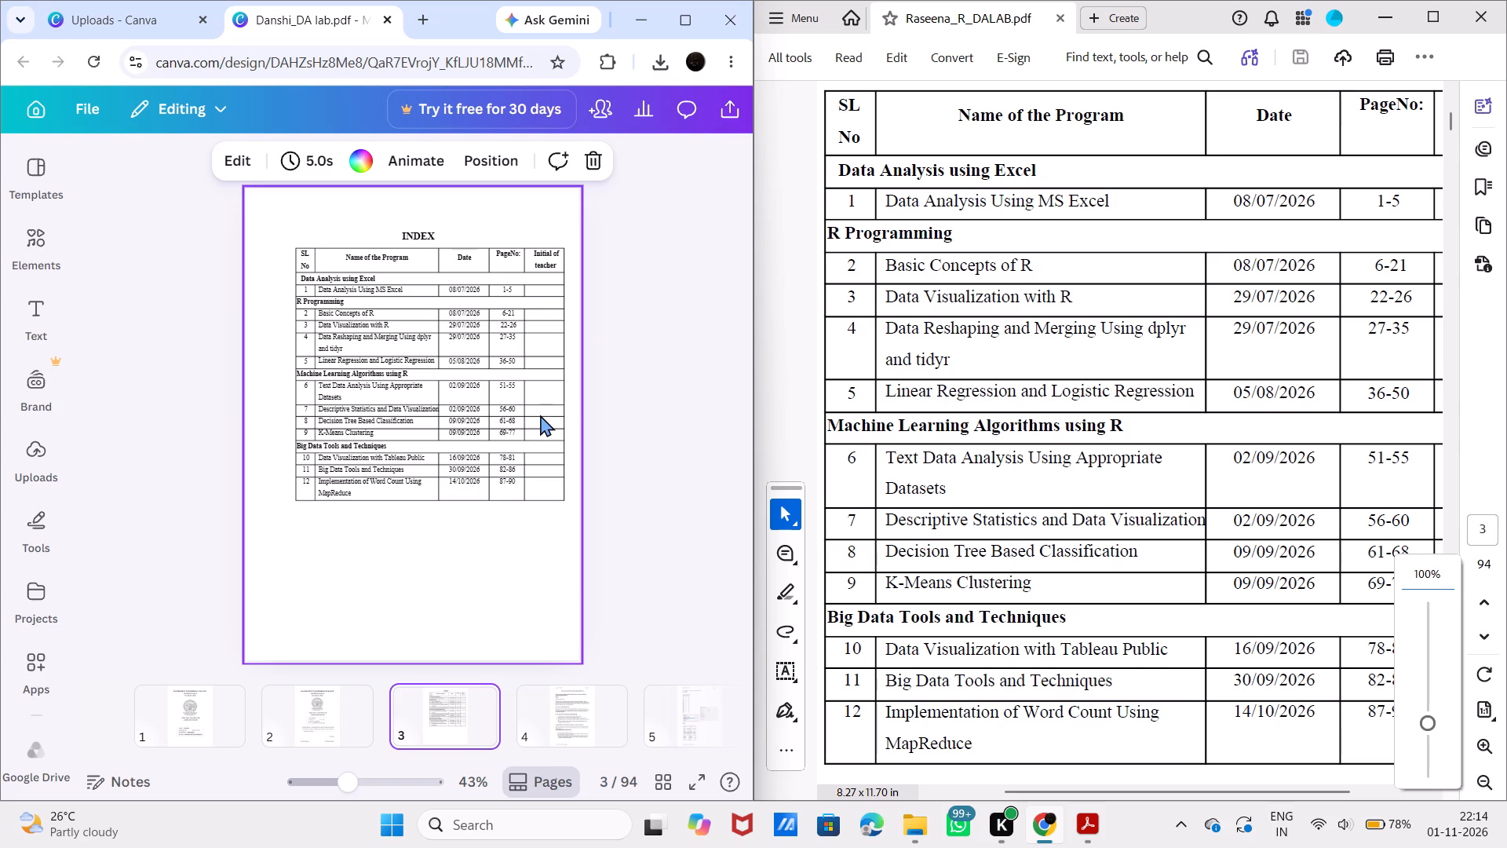
Set the header date on page 4 (Experiment 1) of the design to 08-07-2026.
left_click(546, 709)
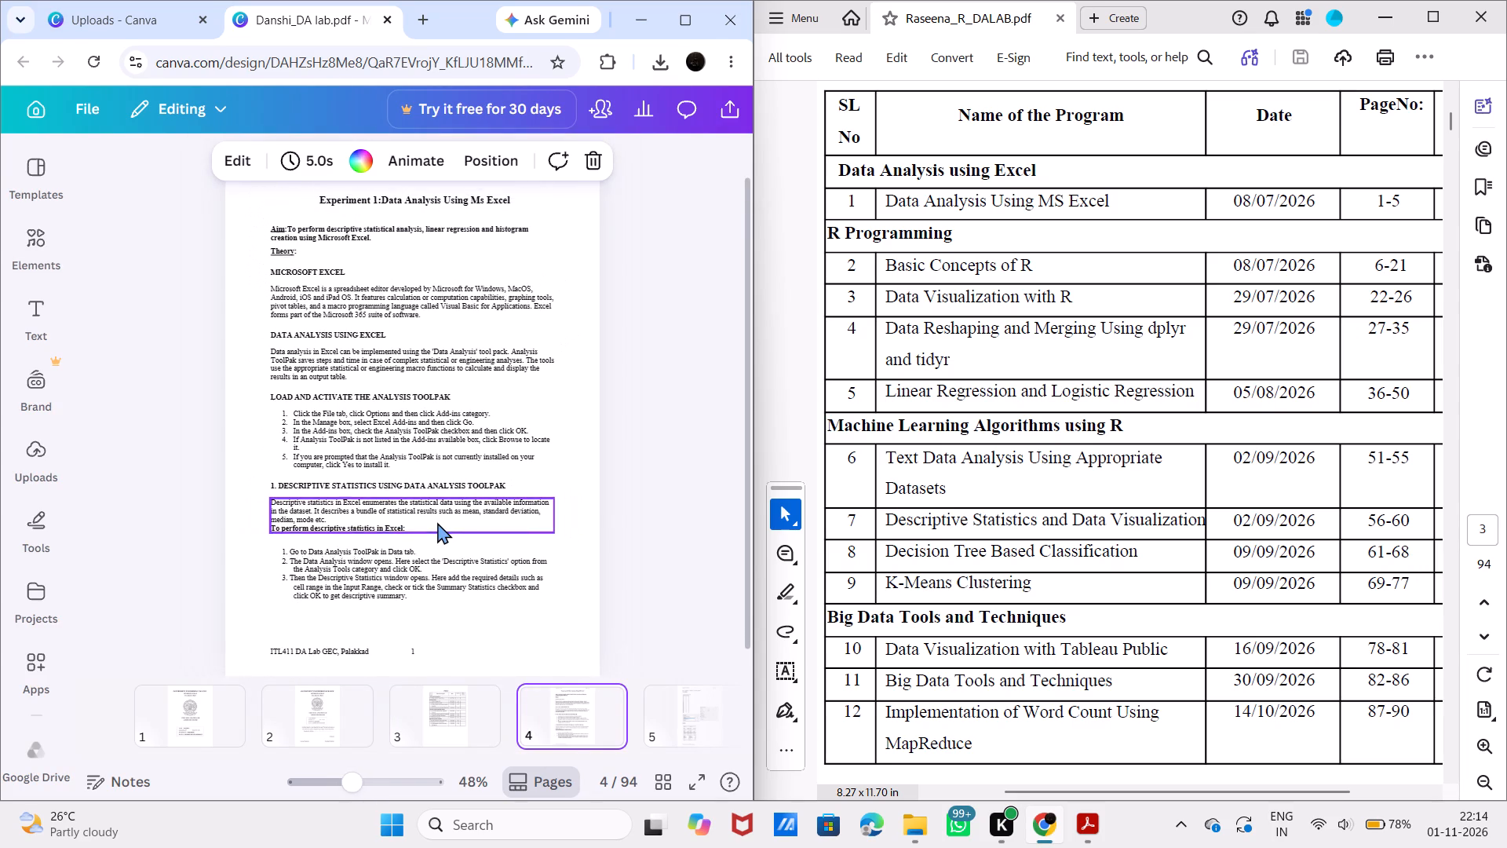
scroll(437, 522, "up", 1)
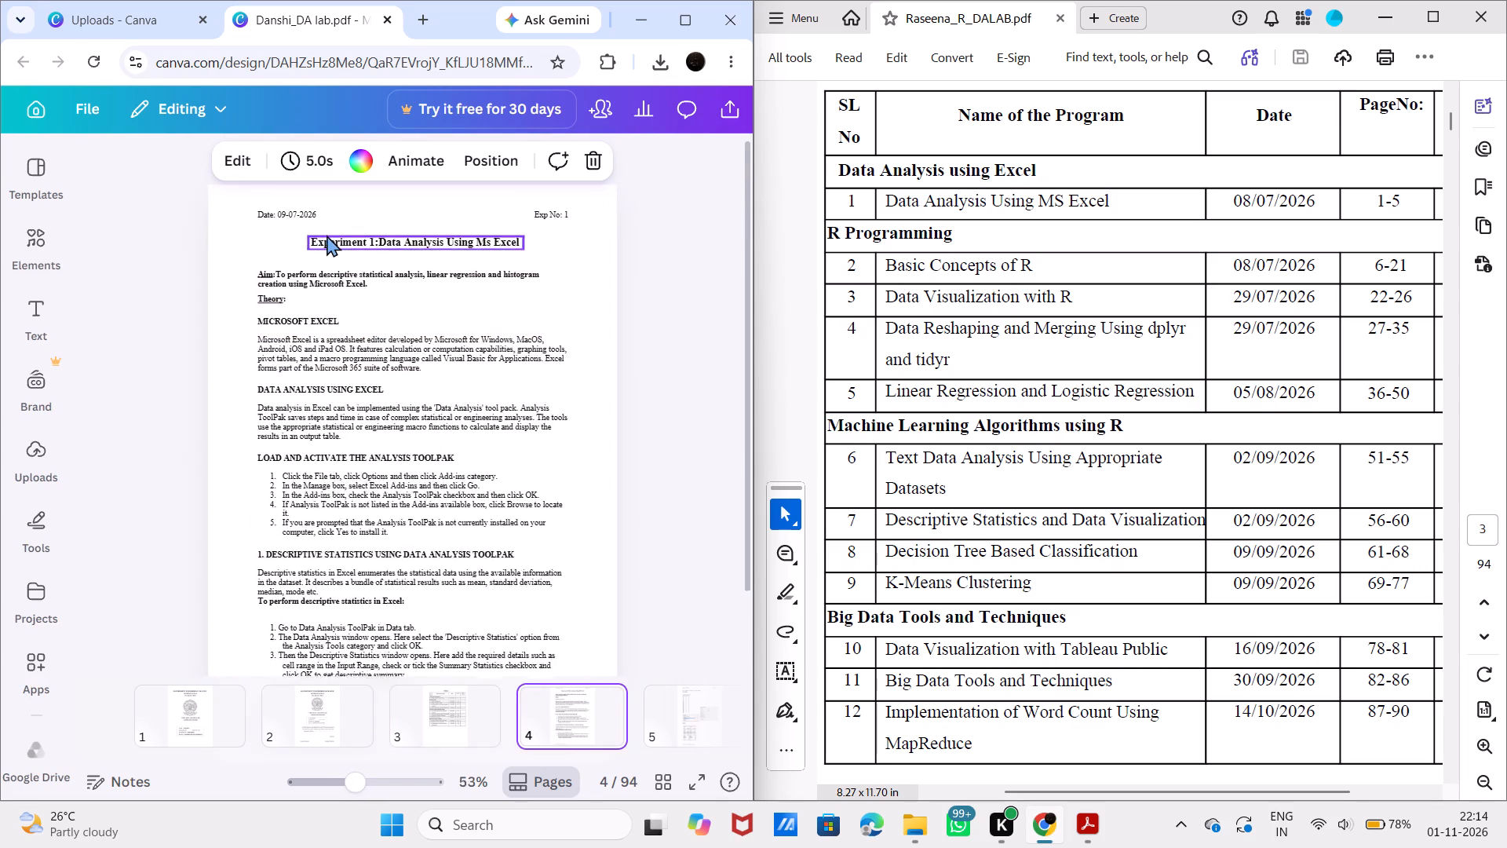
left_click(213, 196)
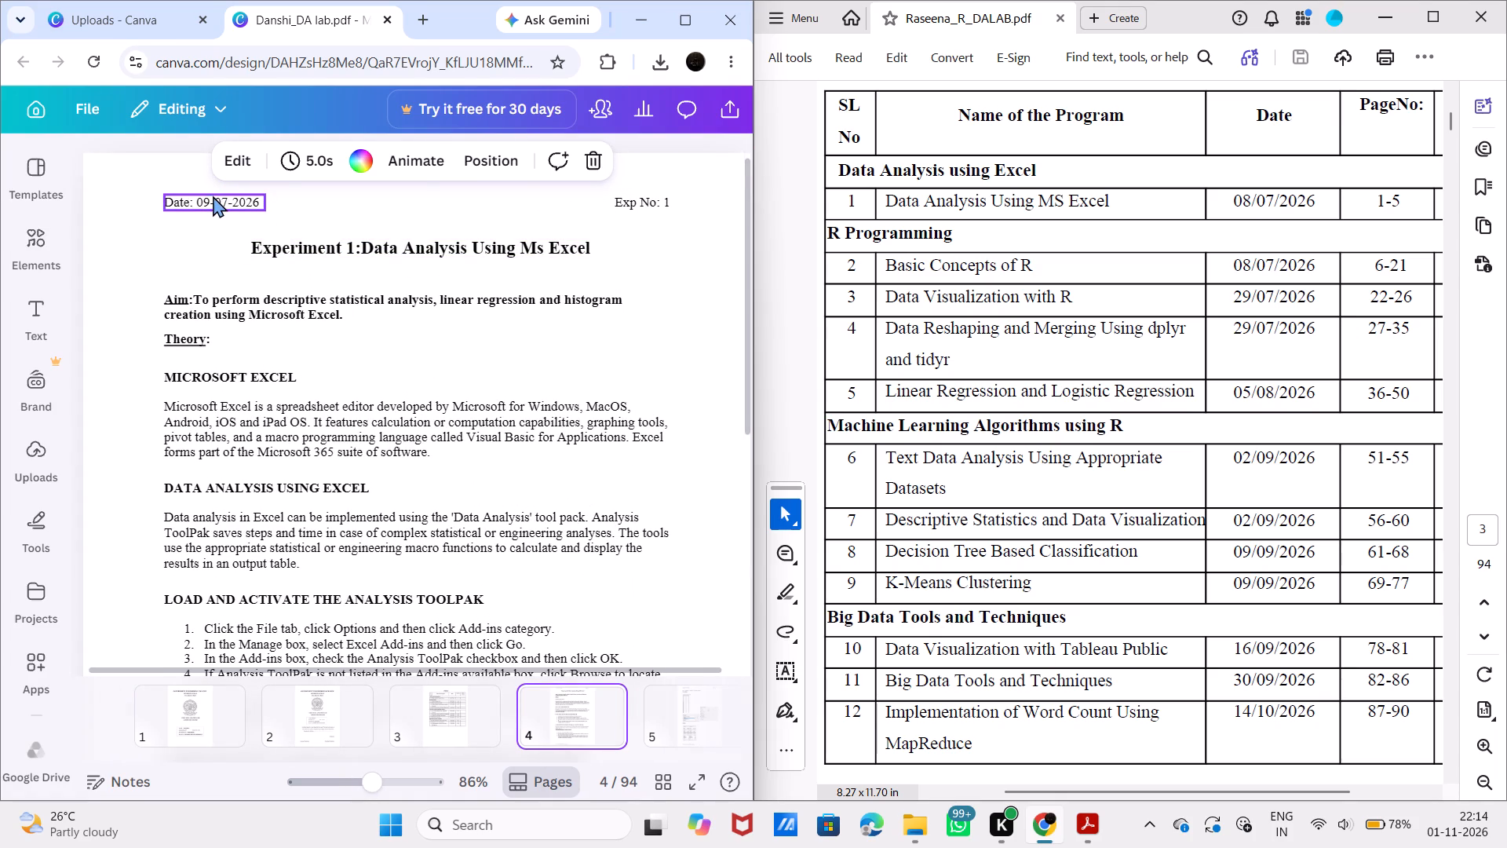
left_click(213, 196)
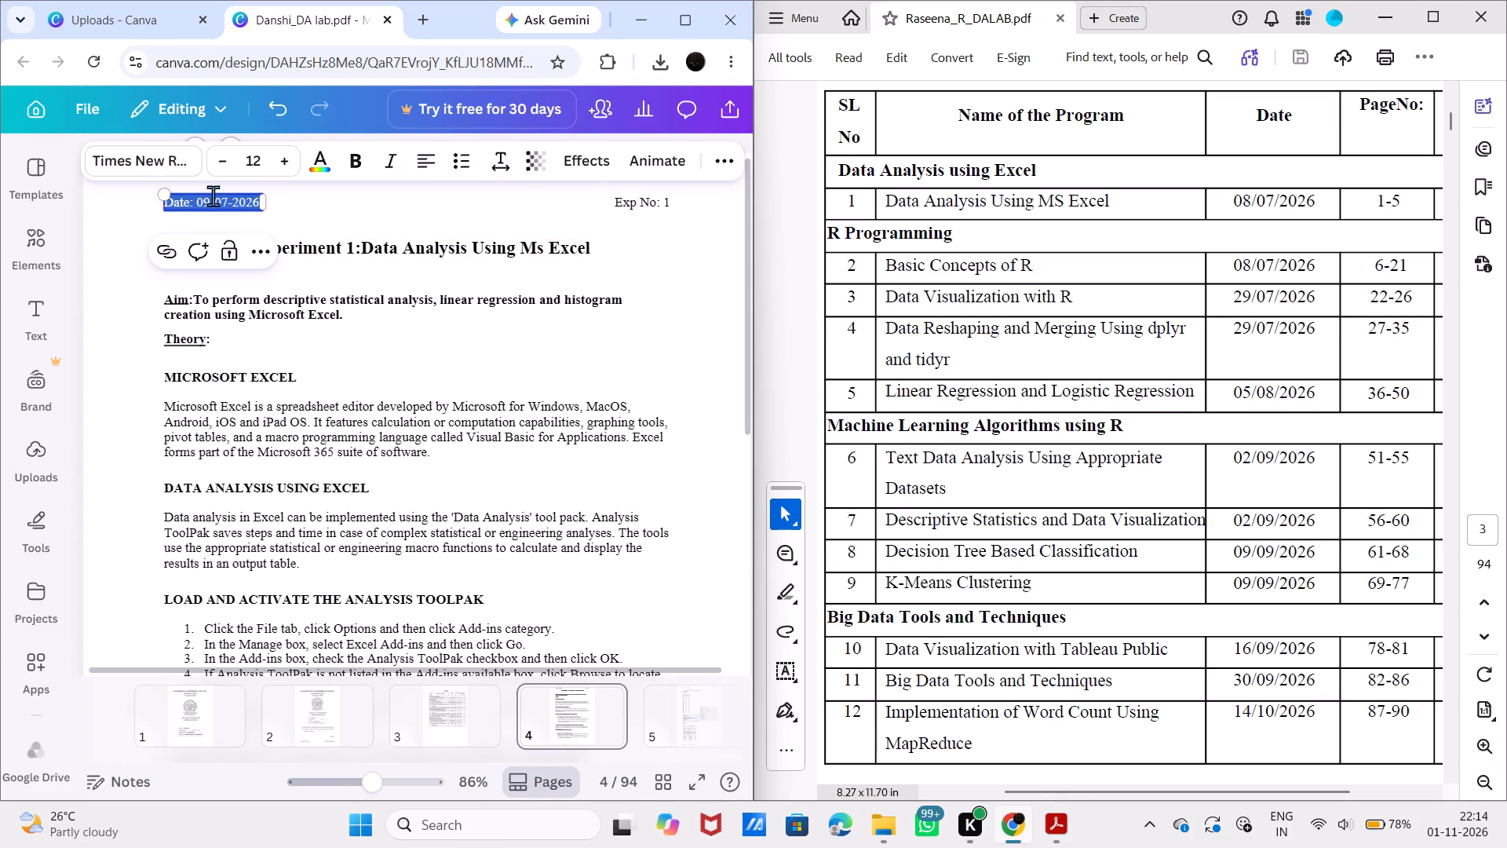
left_click(213, 196)
key("Left")
key("BackSpace")
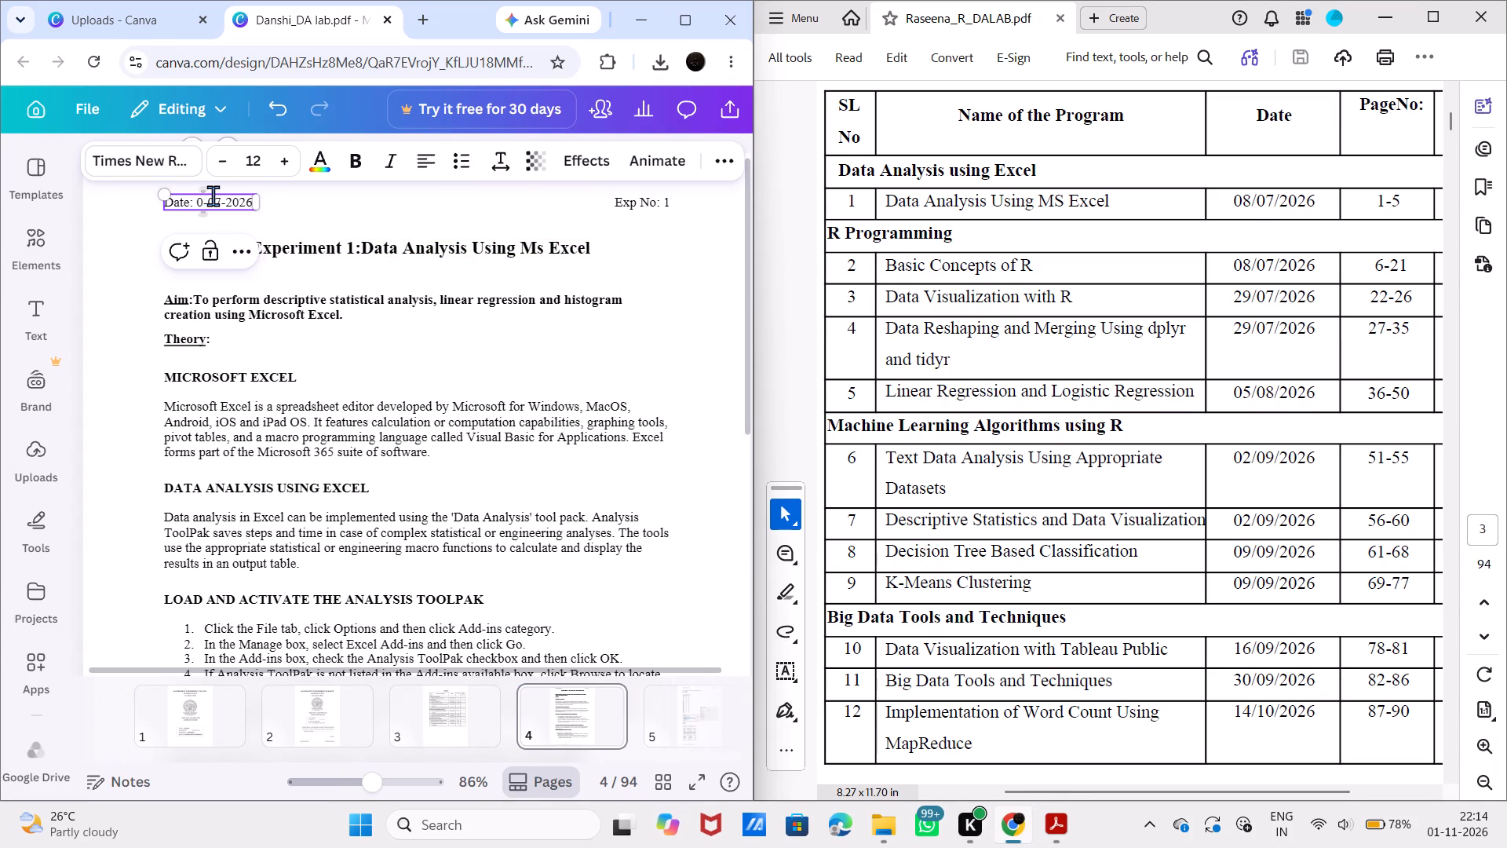
key("8")
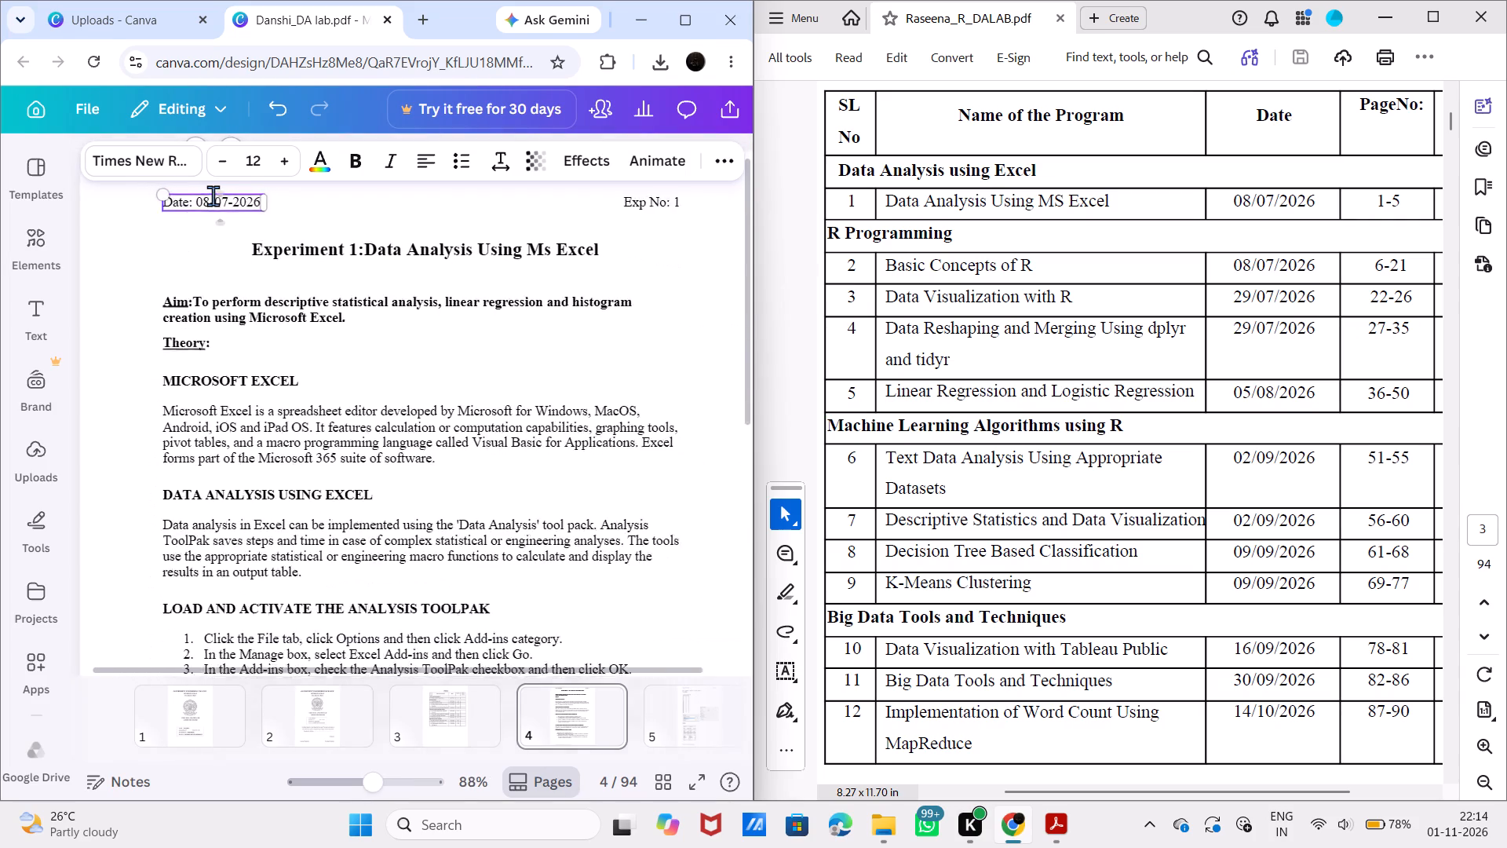
Copy the date 08-07-2026 from the header of page 4, without the "Date:" label.
left_click(678, 715)
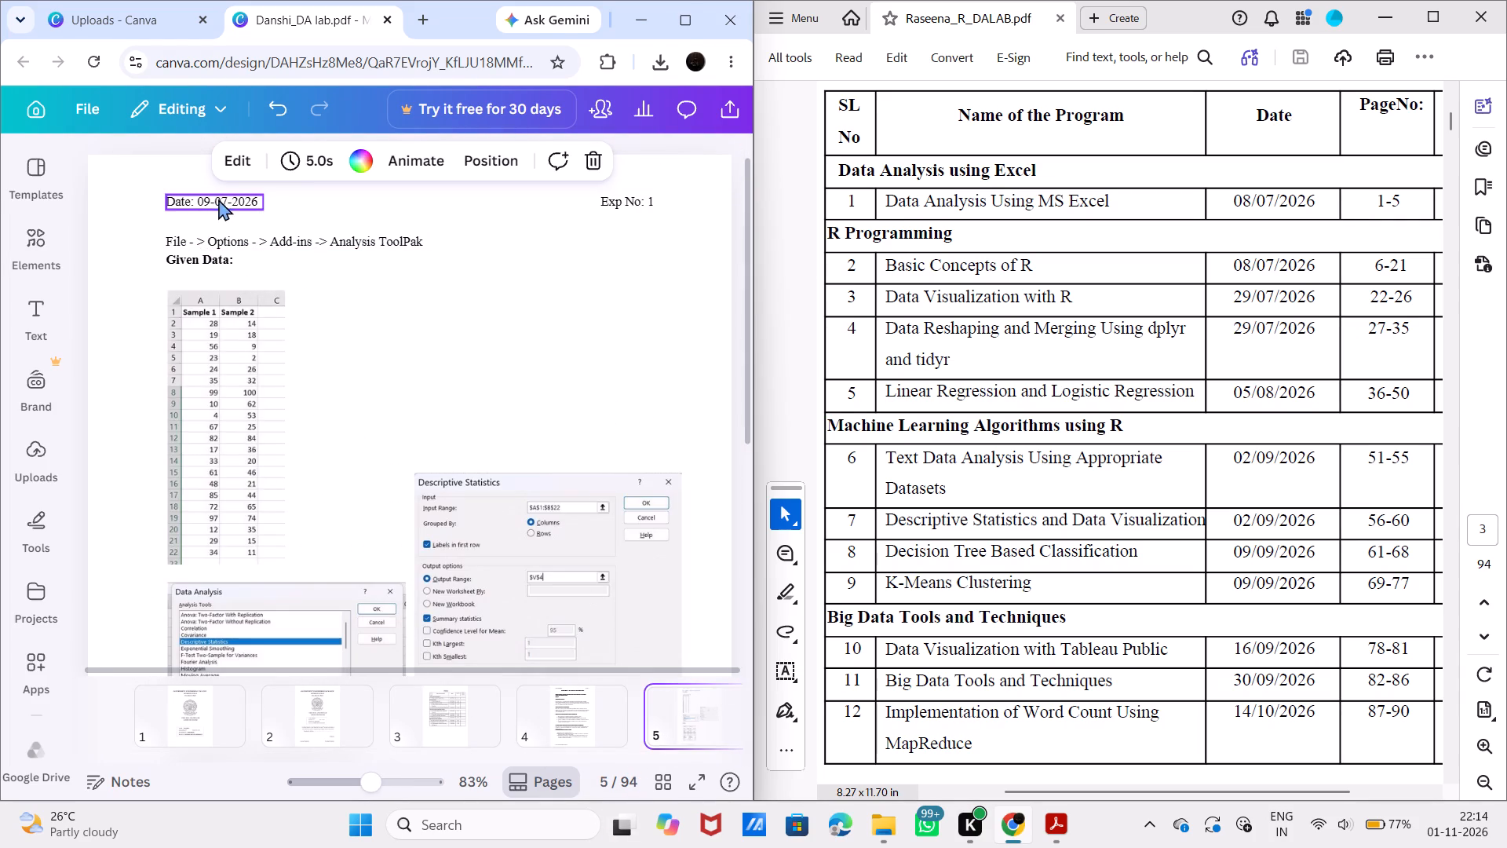
left_click(206, 203)
left_click(581, 707)
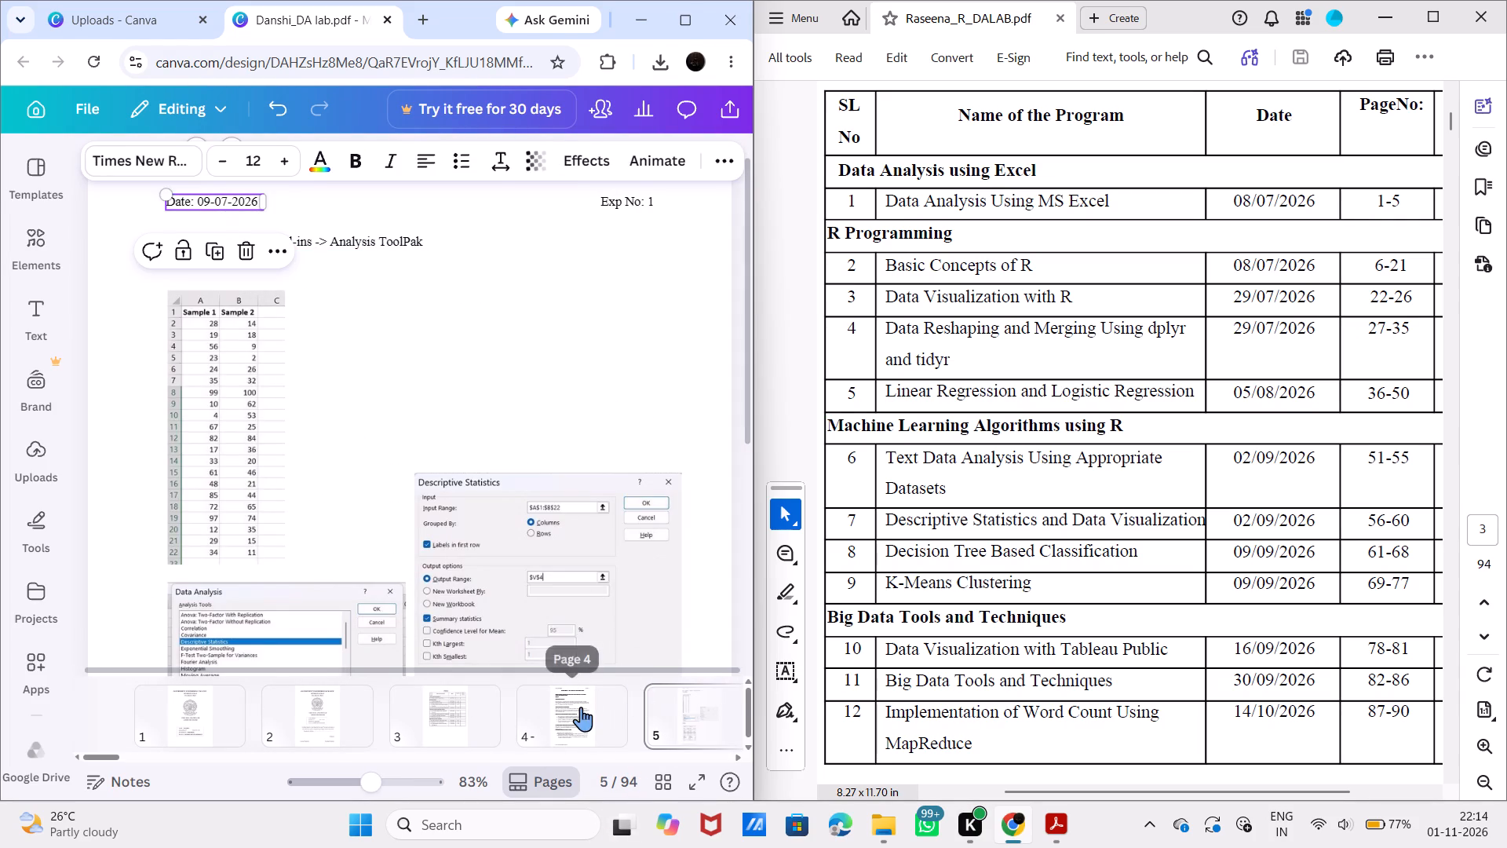
left_click(209, 200)
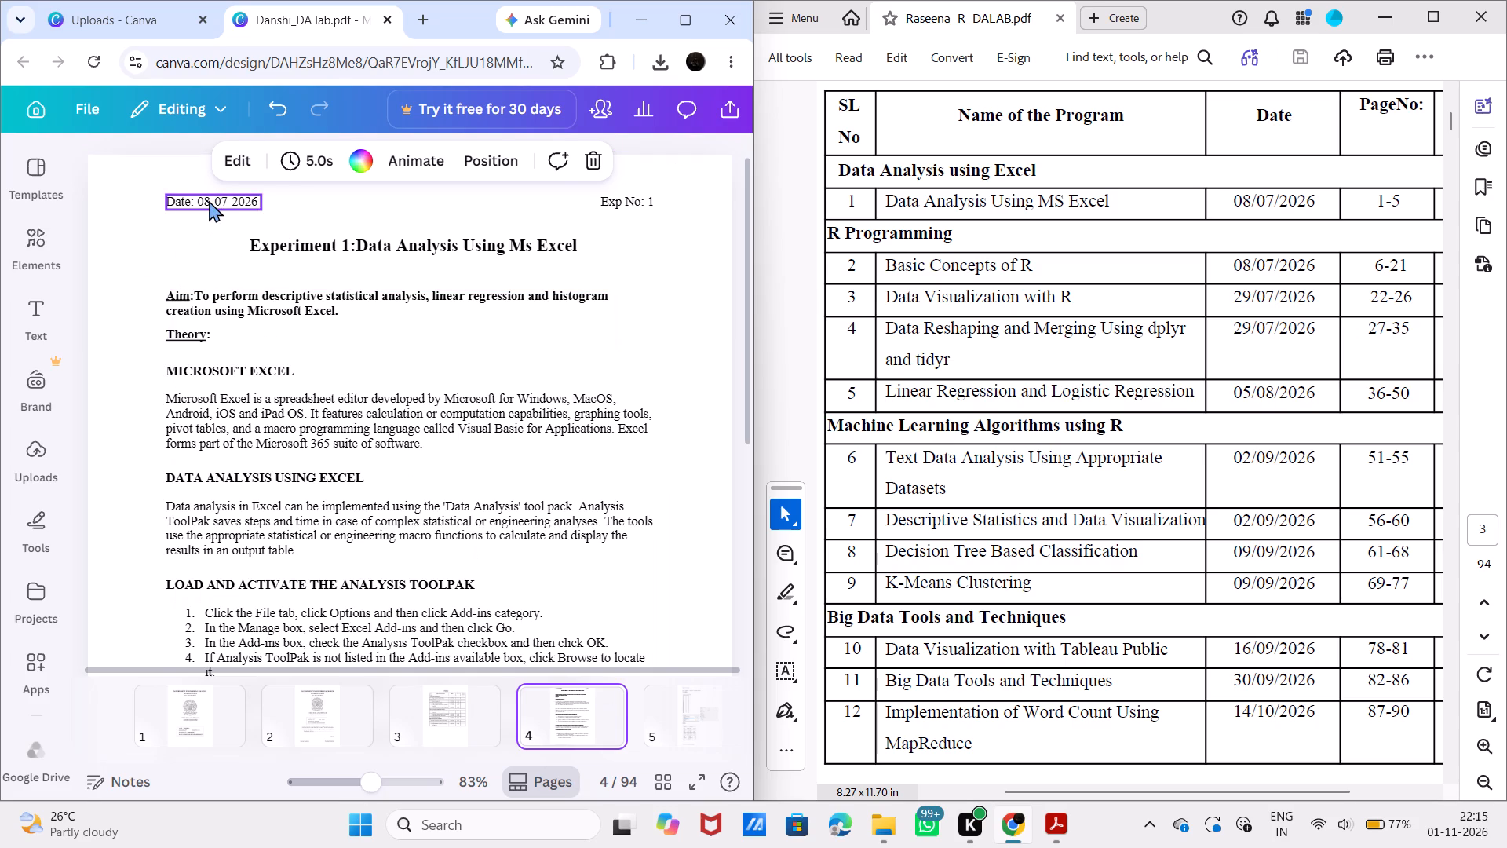
left_click(204, 199)
left_click_drag(204, 199, 230, 202)
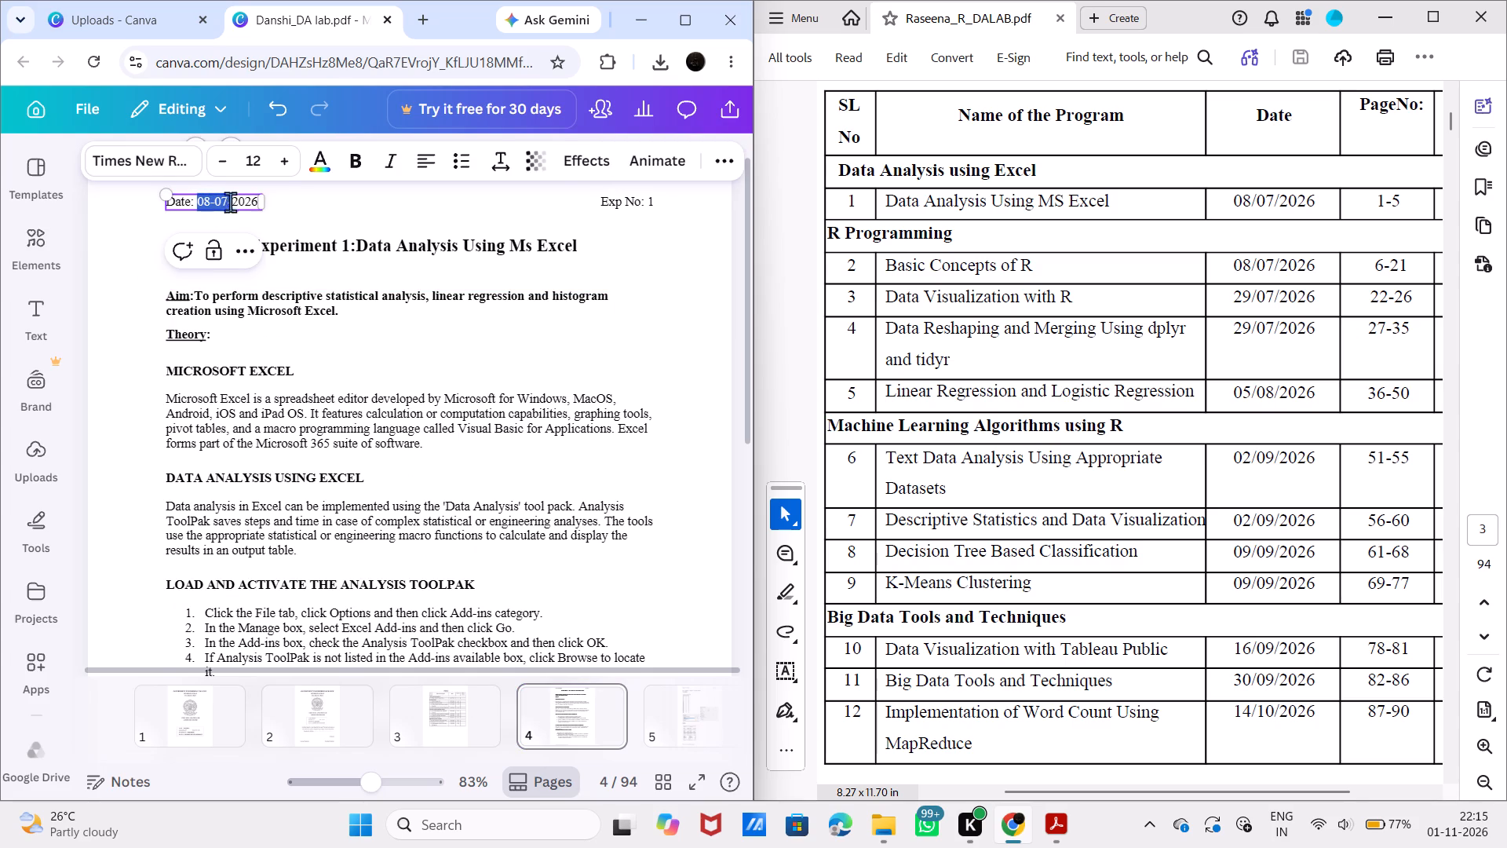
left_click_drag(230, 202, 261, 203)
key("ctrl+c")
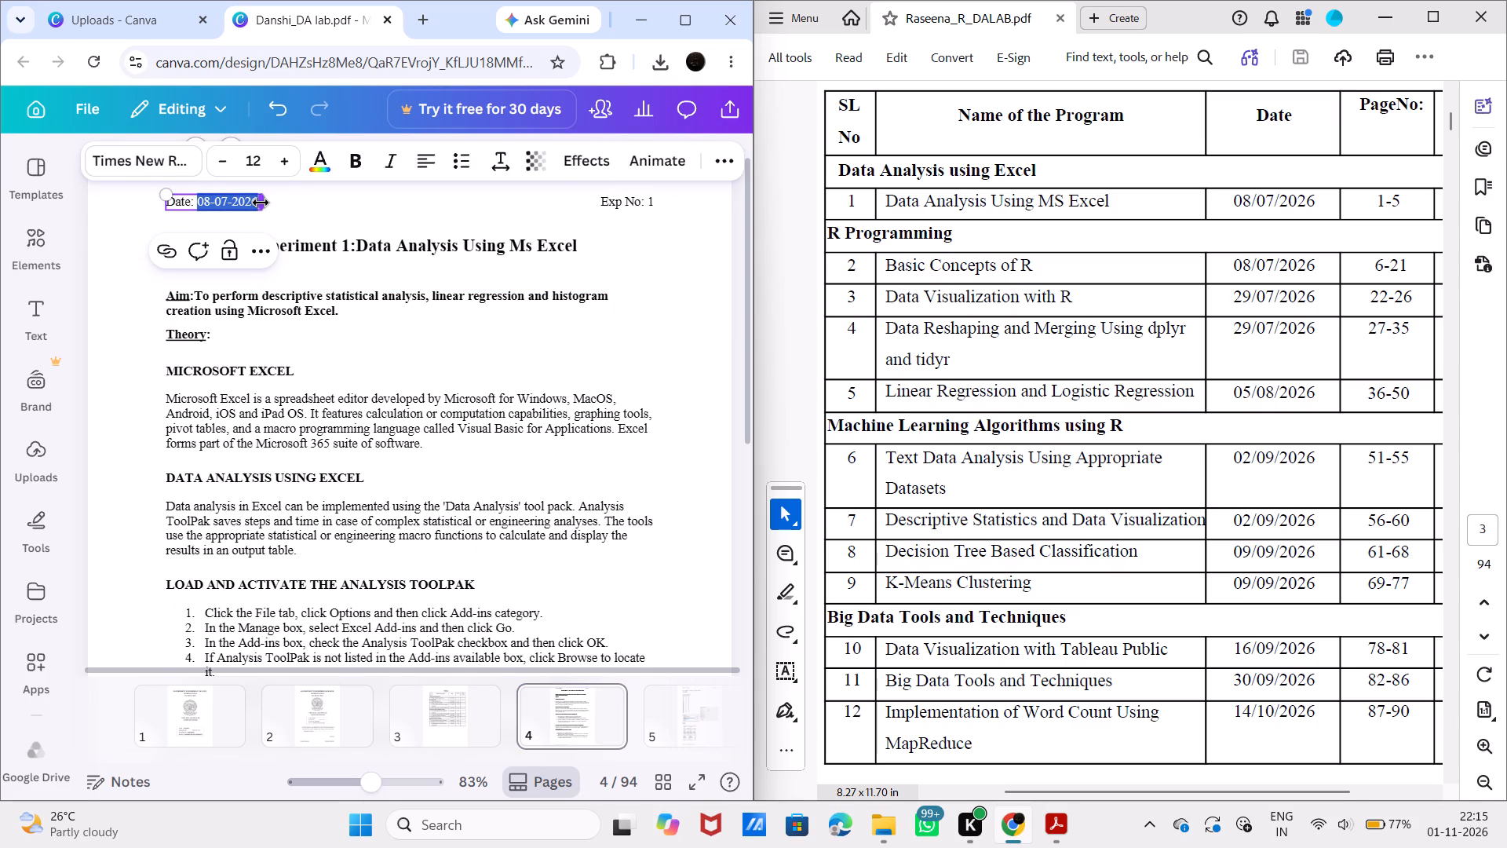
Replace the header date on page 5 with the copied 08-07-2026.
left_click(668, 709)
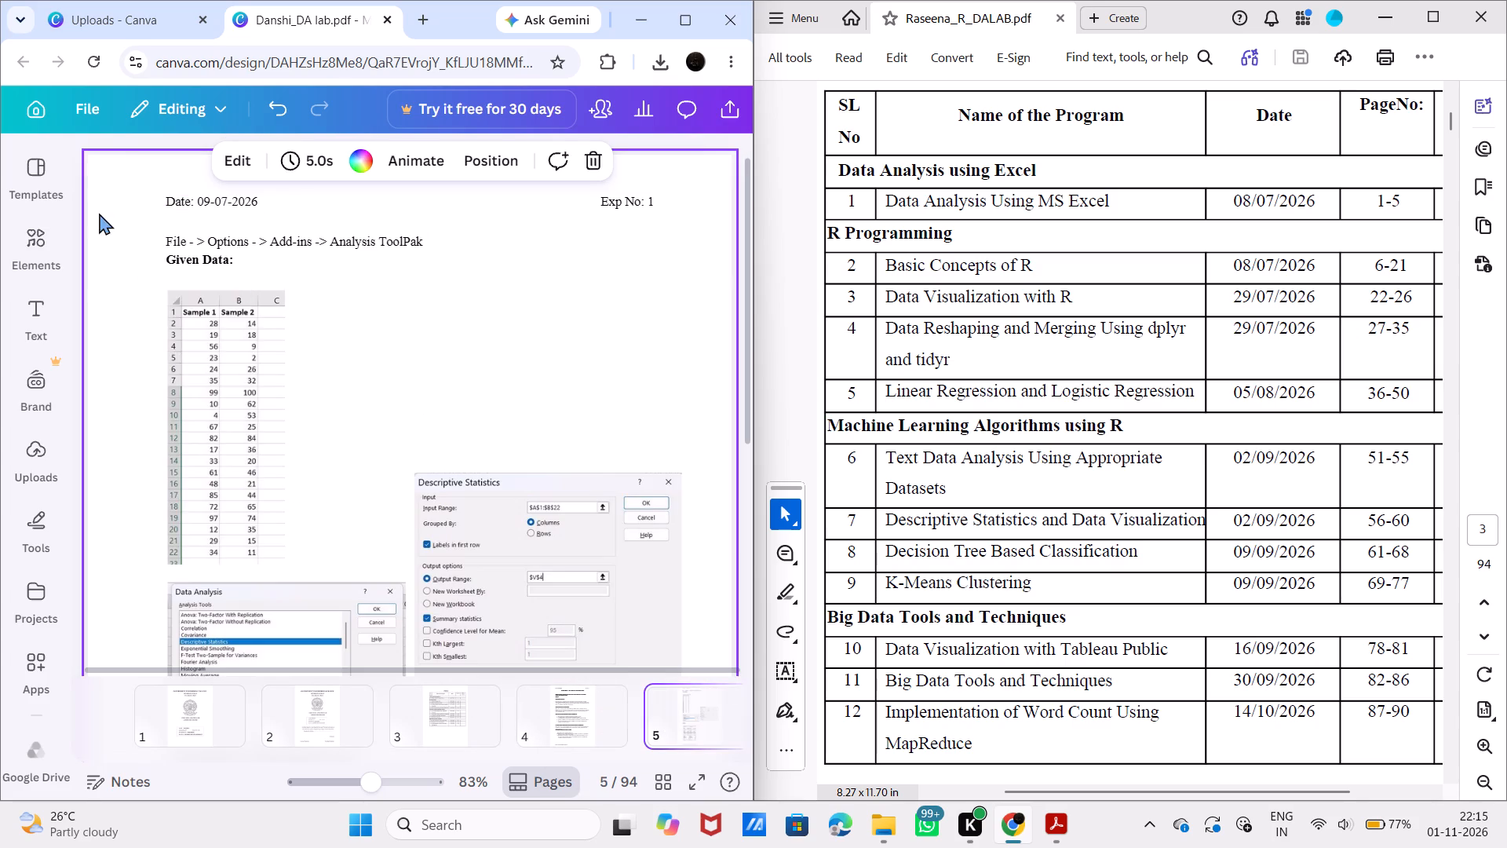
double_click(203, 196)
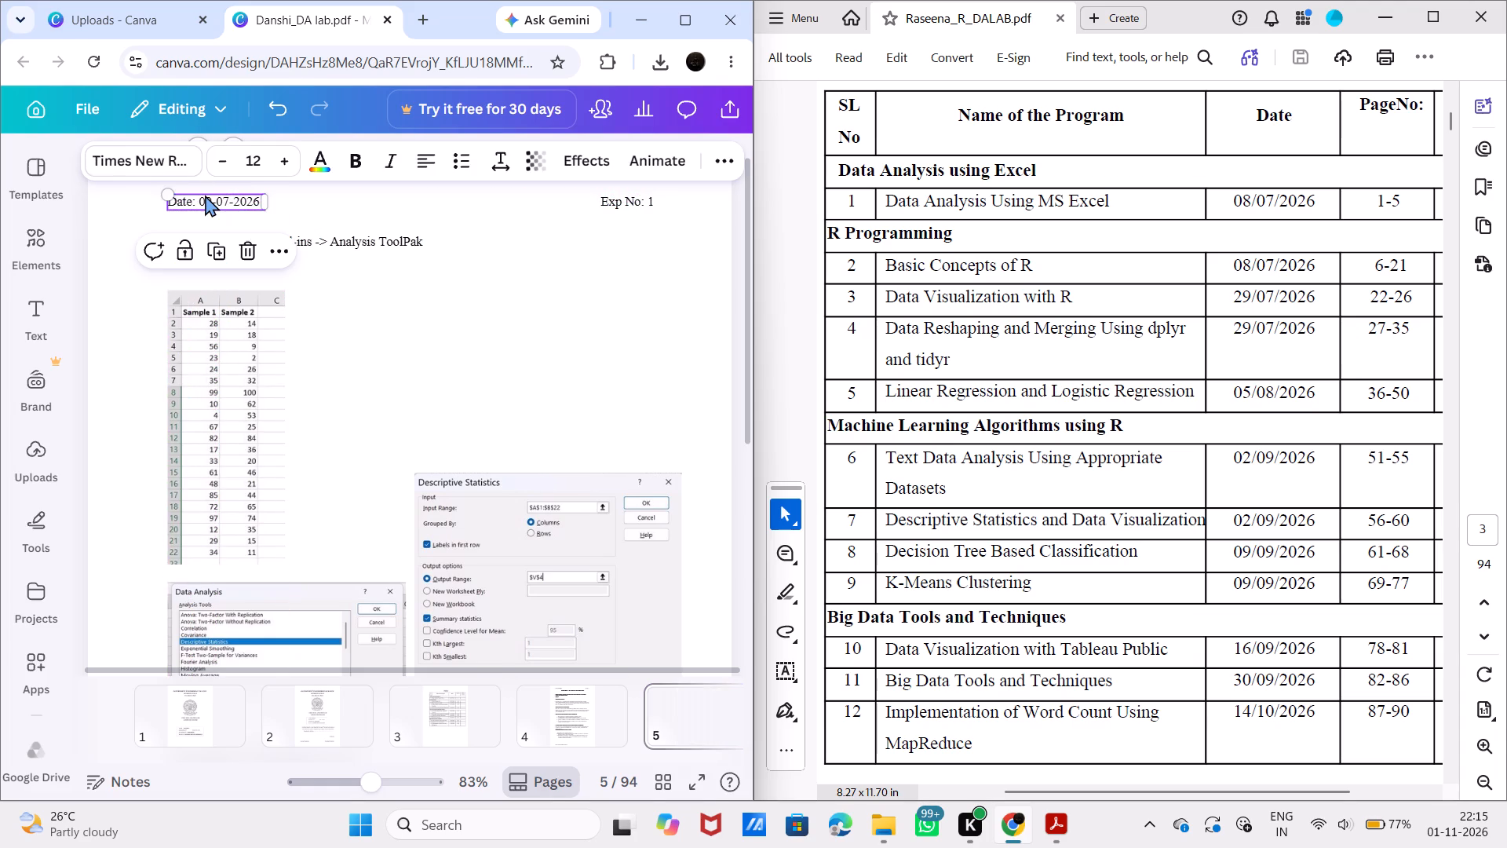
triple_click(205, 195)
left_click(205, 195)
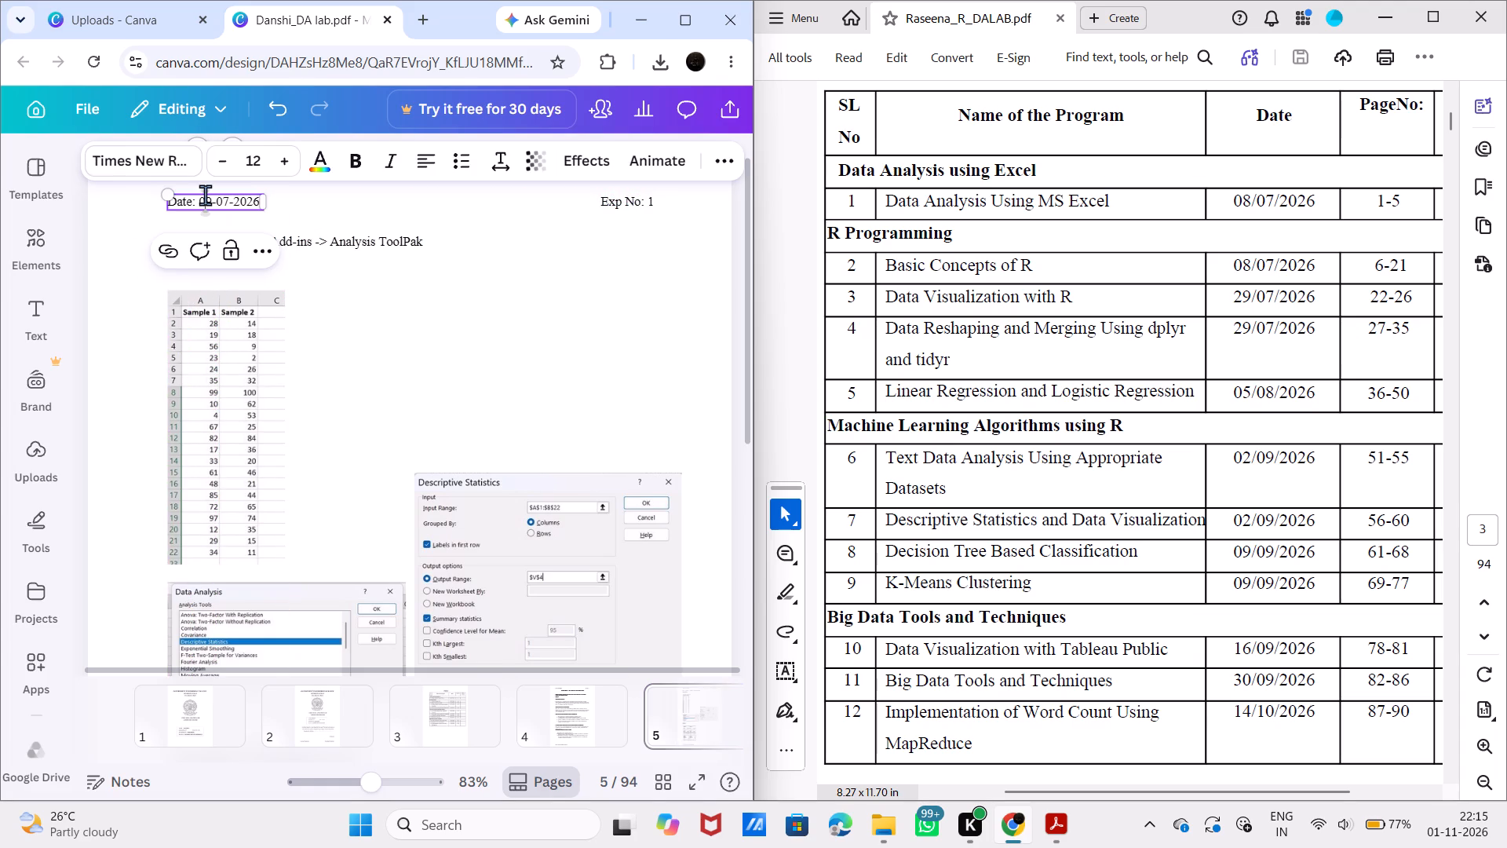
left_click_drag(200, 196, 262, 200)
key("Delete")
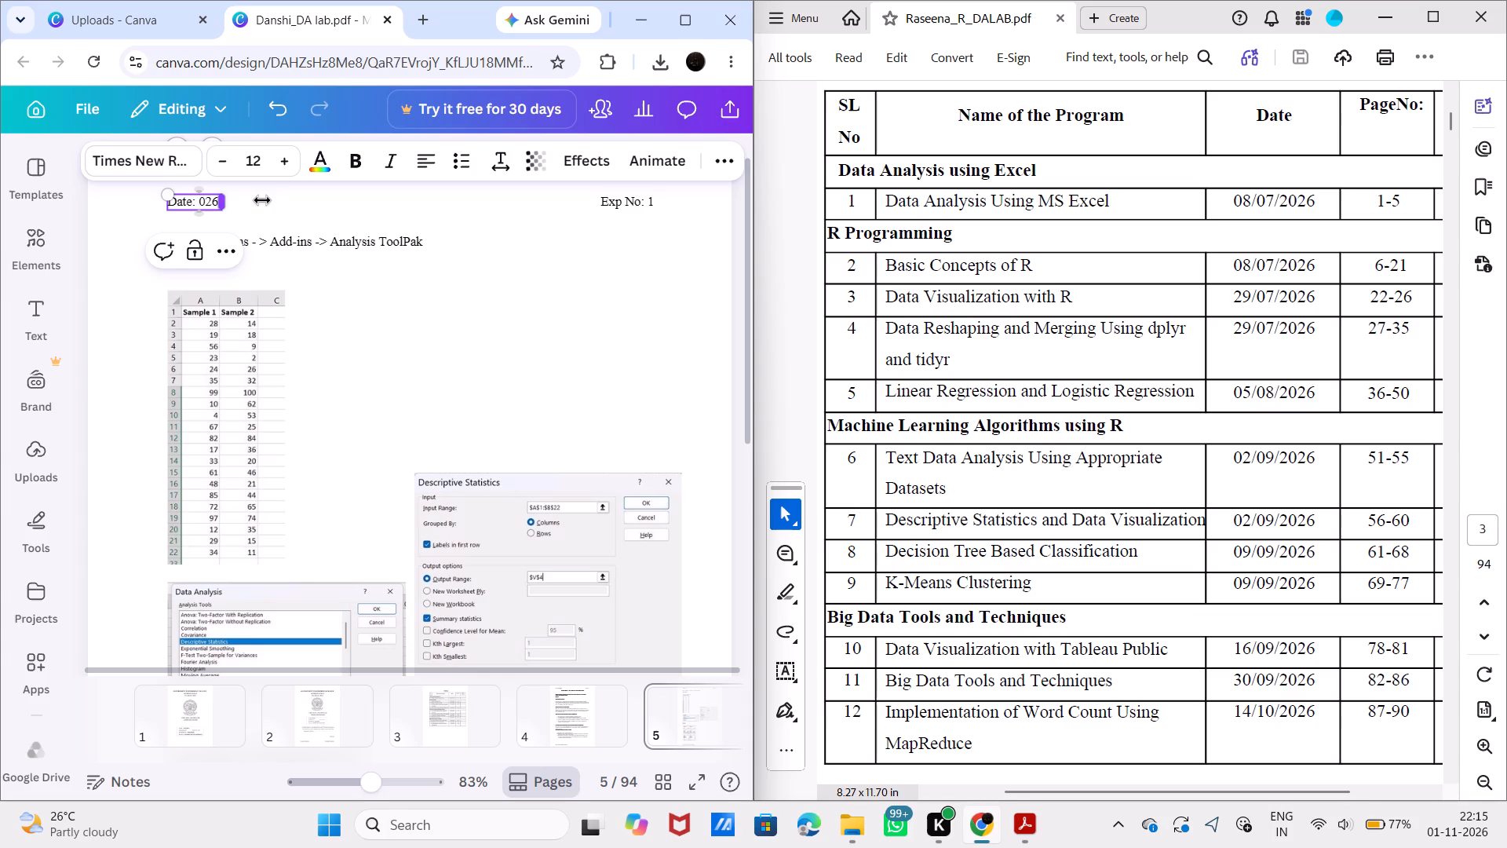
key("Right")
key("Right")
key("Right")
key("Delete")
key("Delete")
key("Delete")
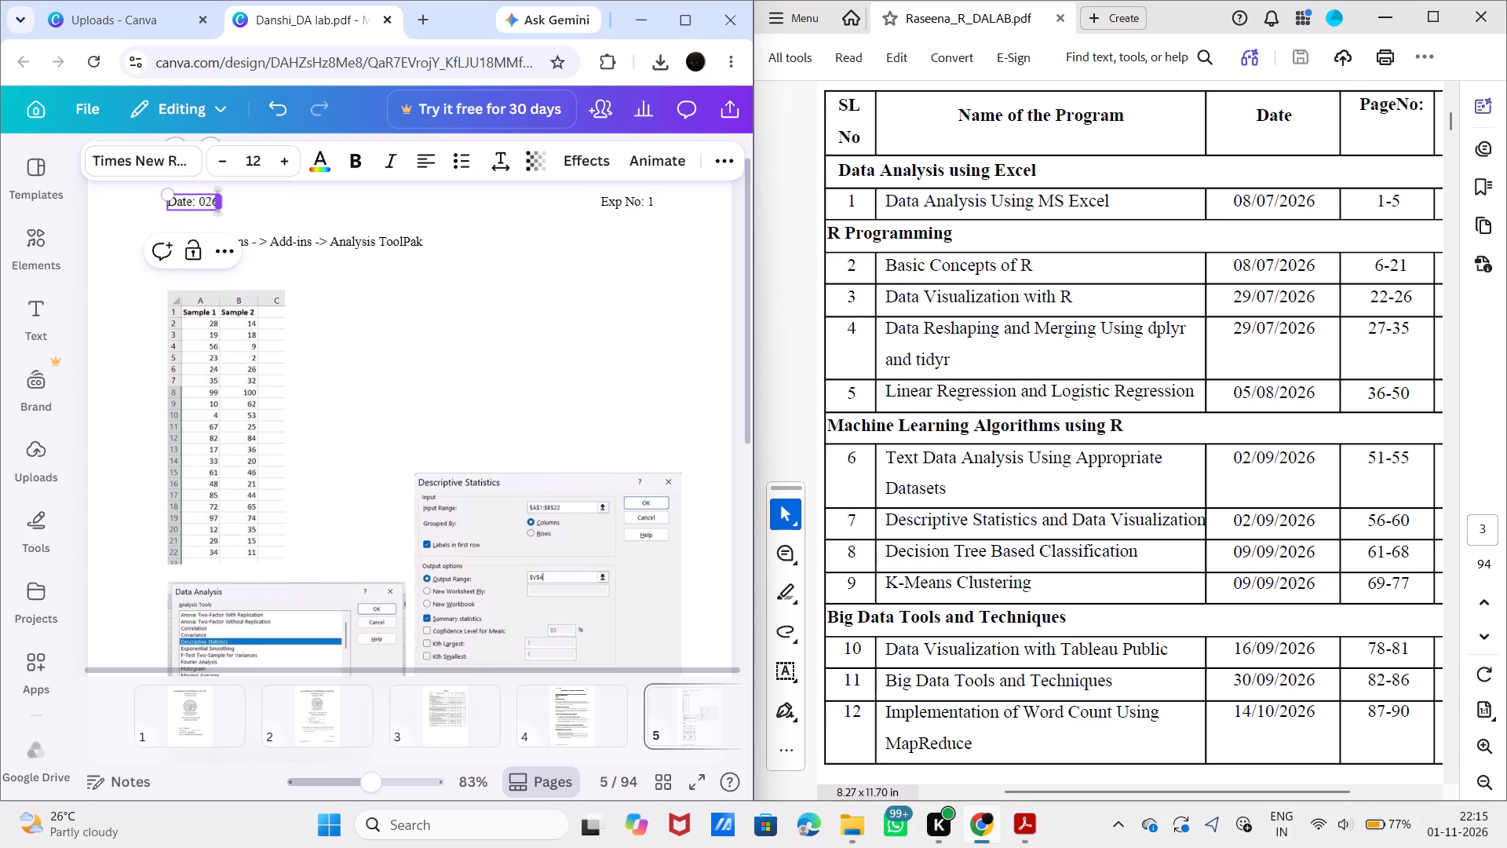
key("BackSpace")
key("BackSpace")
key("BackSpace")
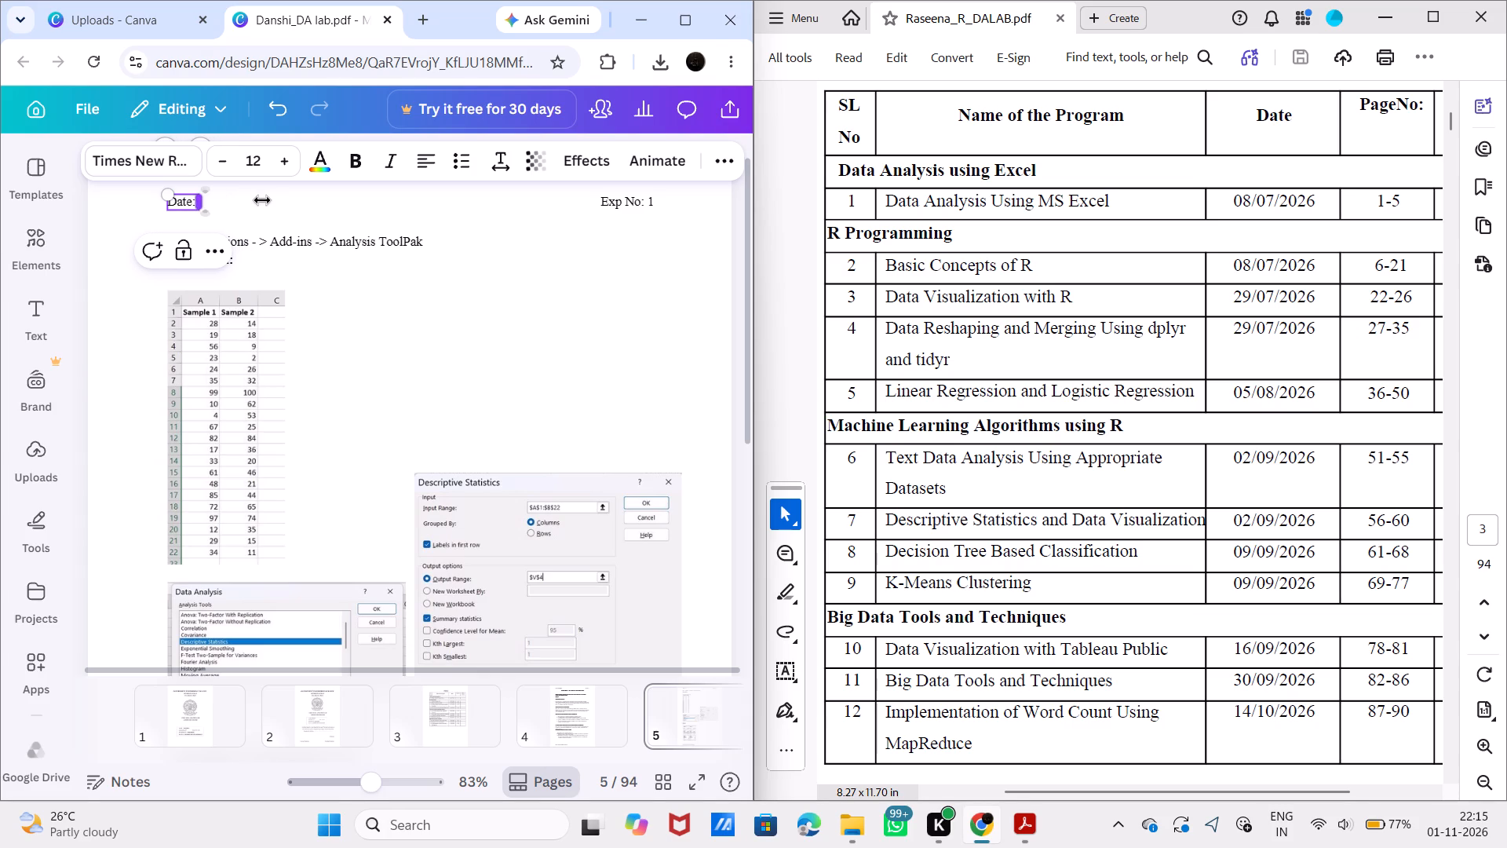
key("ctrl+v")
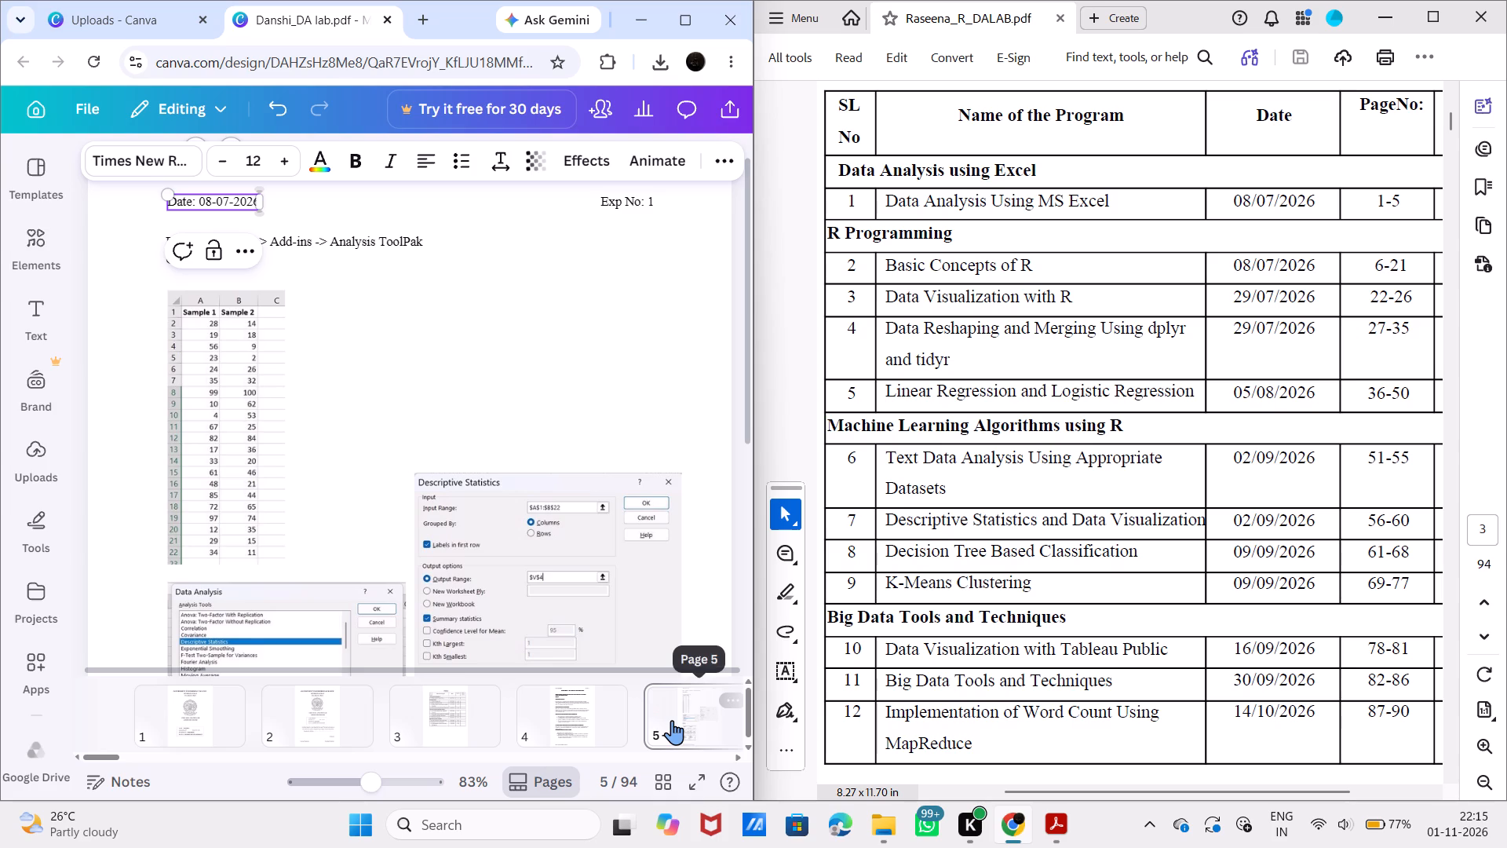
Copy the full header text "Date: 08-07-2026" from page 5, including the "Date:" label.
scroll(672, 720, "left", 2)
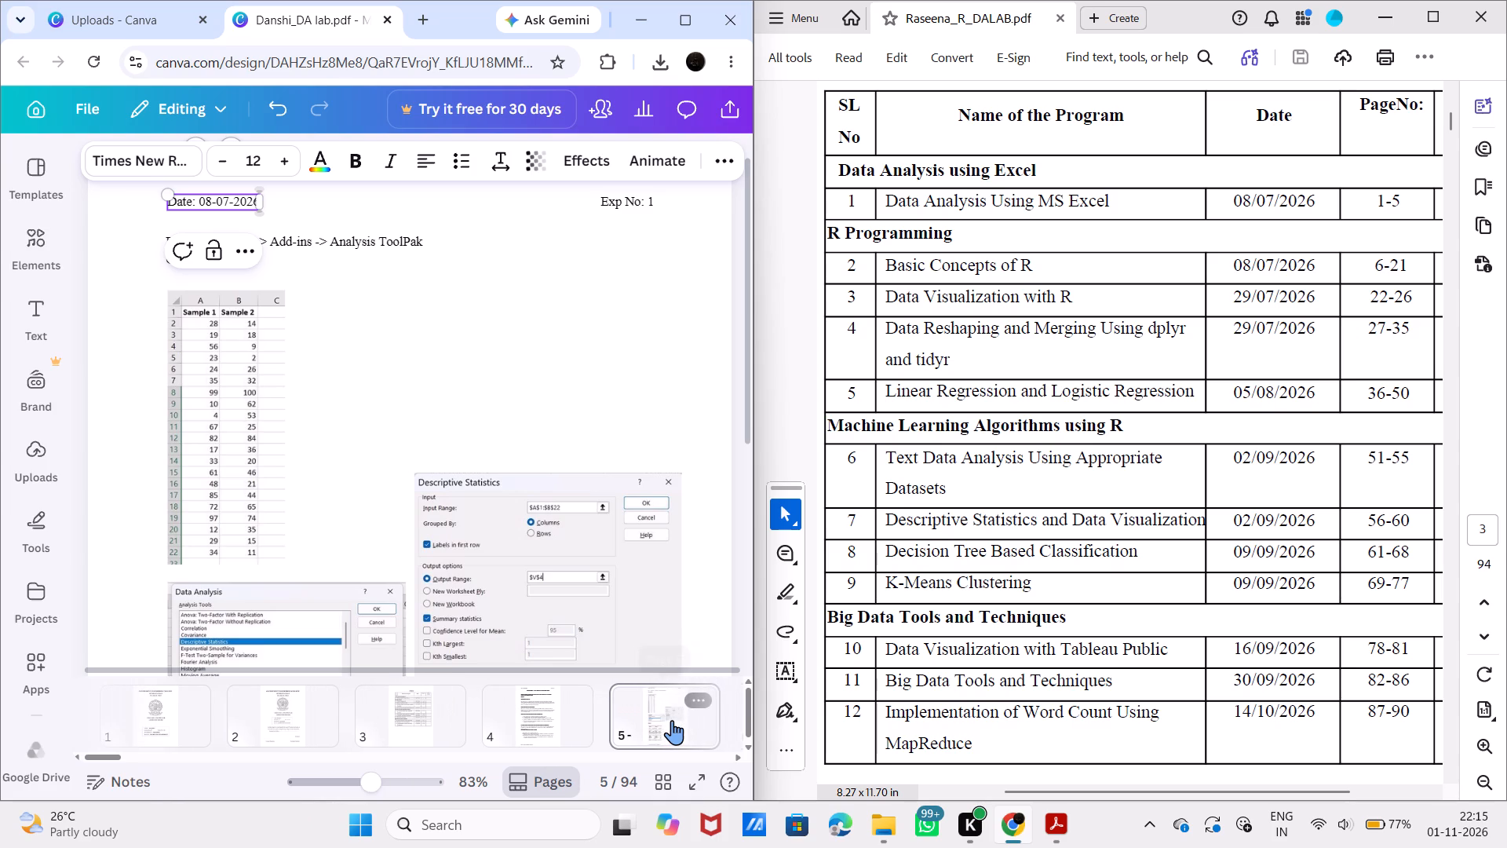
scroll(672, 720, "left", 2)
left_click(636, 714)
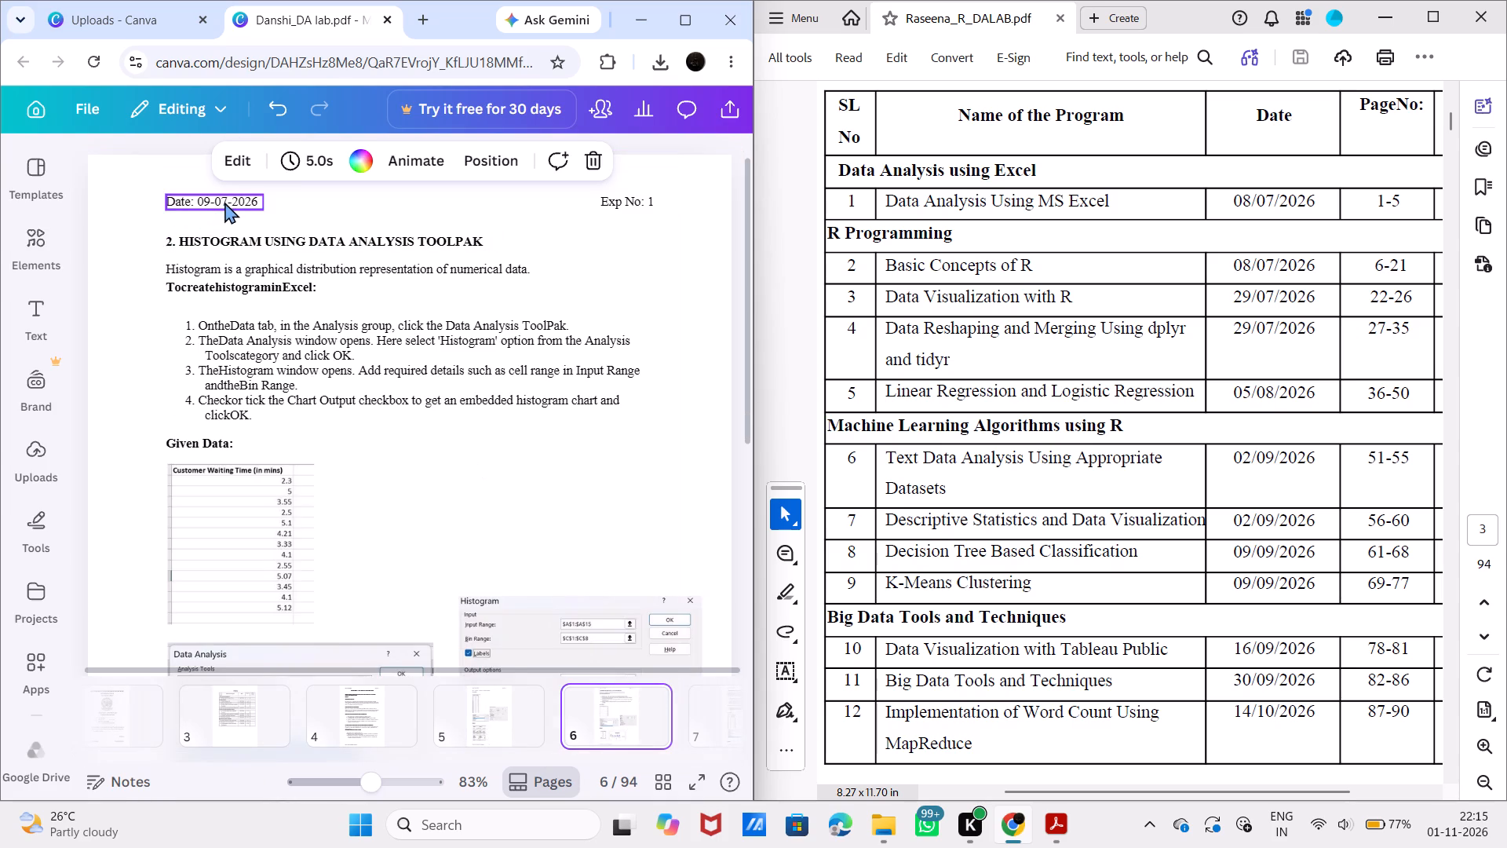
left_click(502, 708)
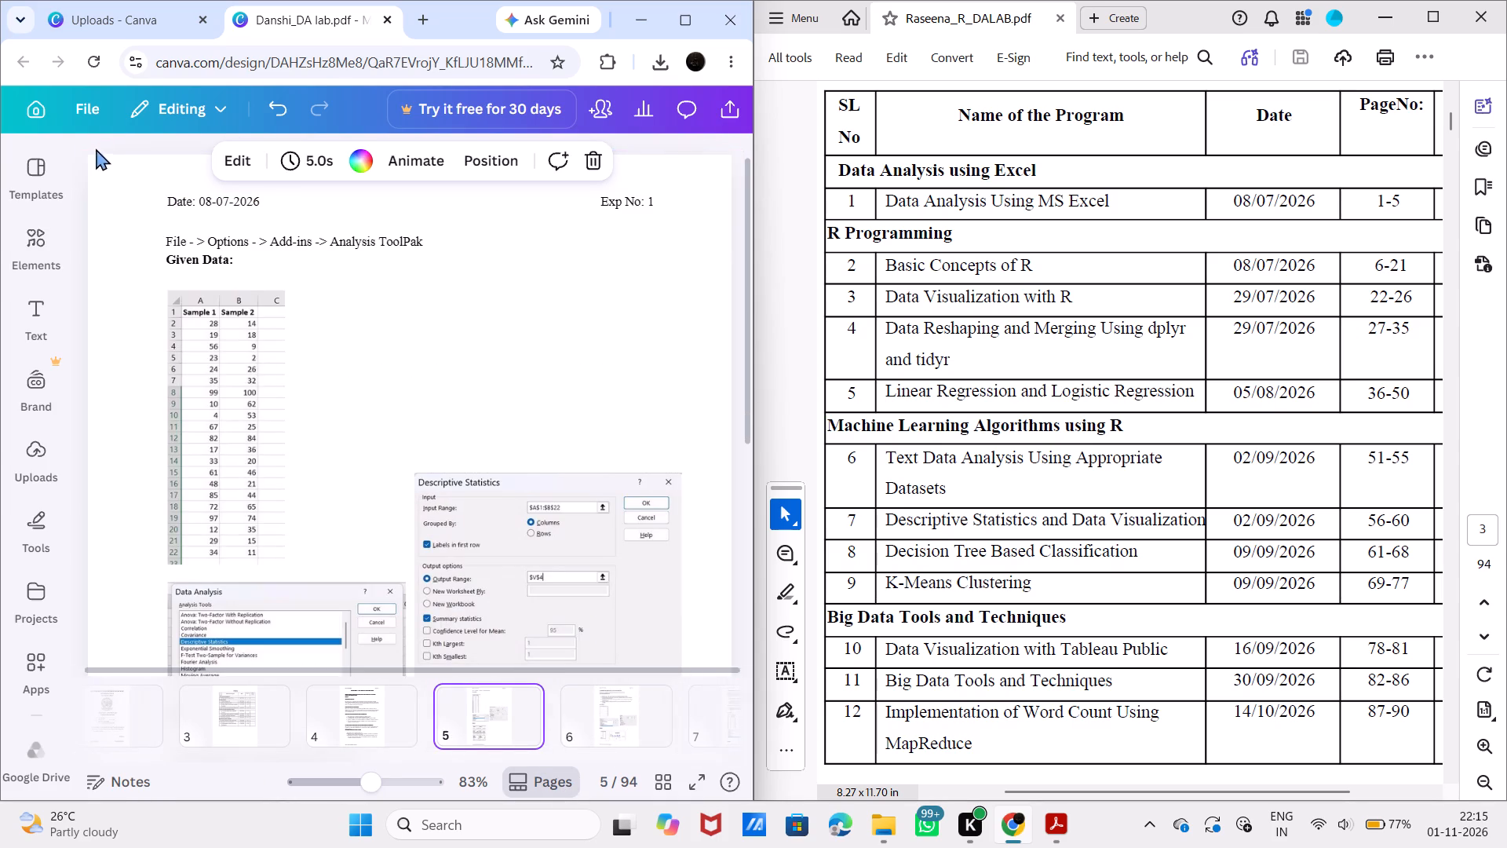
double_click(197, 198)
double_click(197, 198)
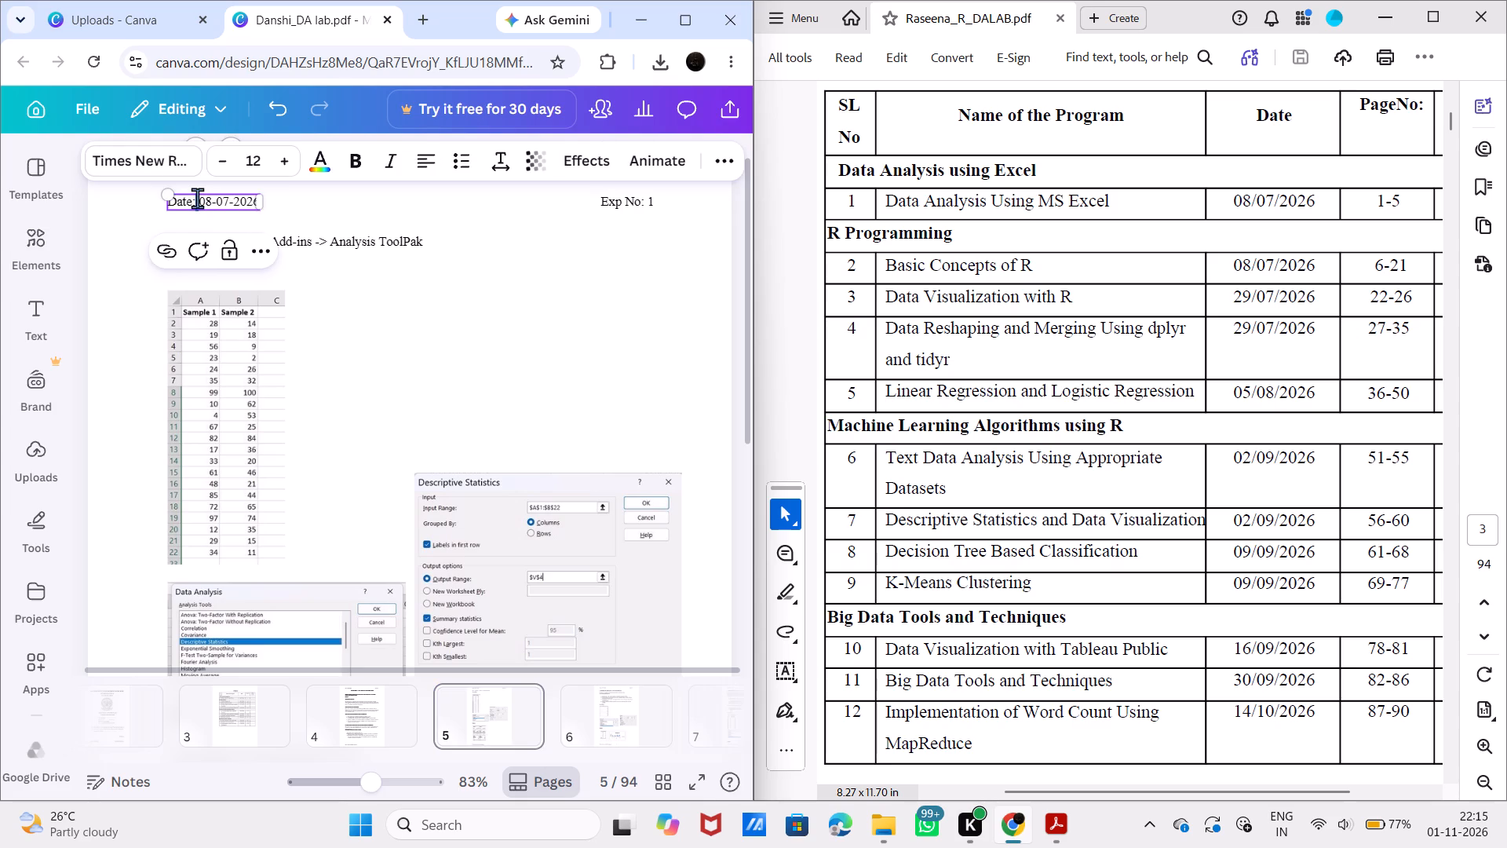
triple_click(197, 198)
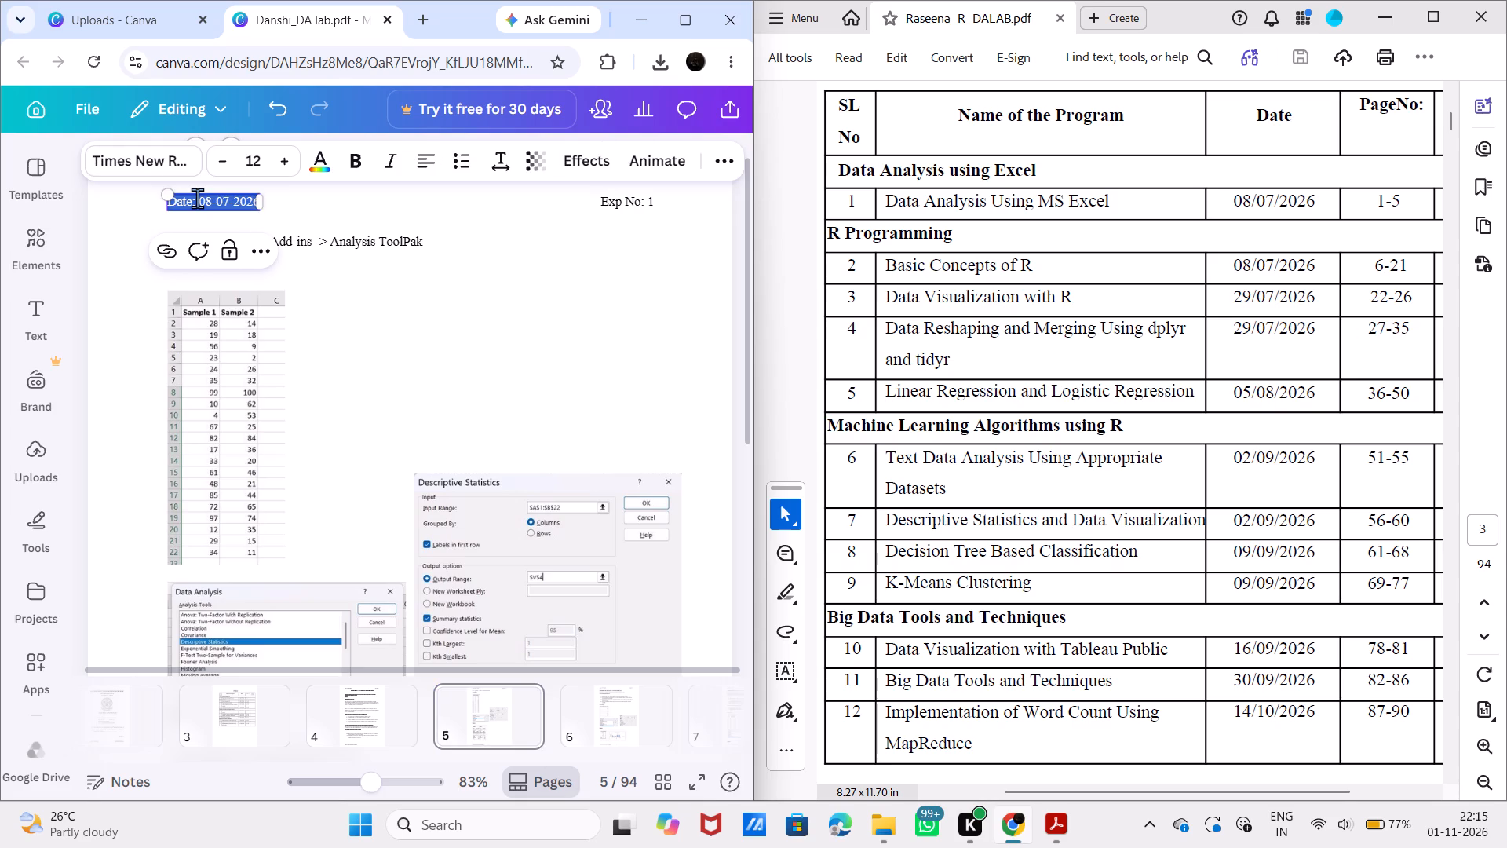
key("ctrl+c")
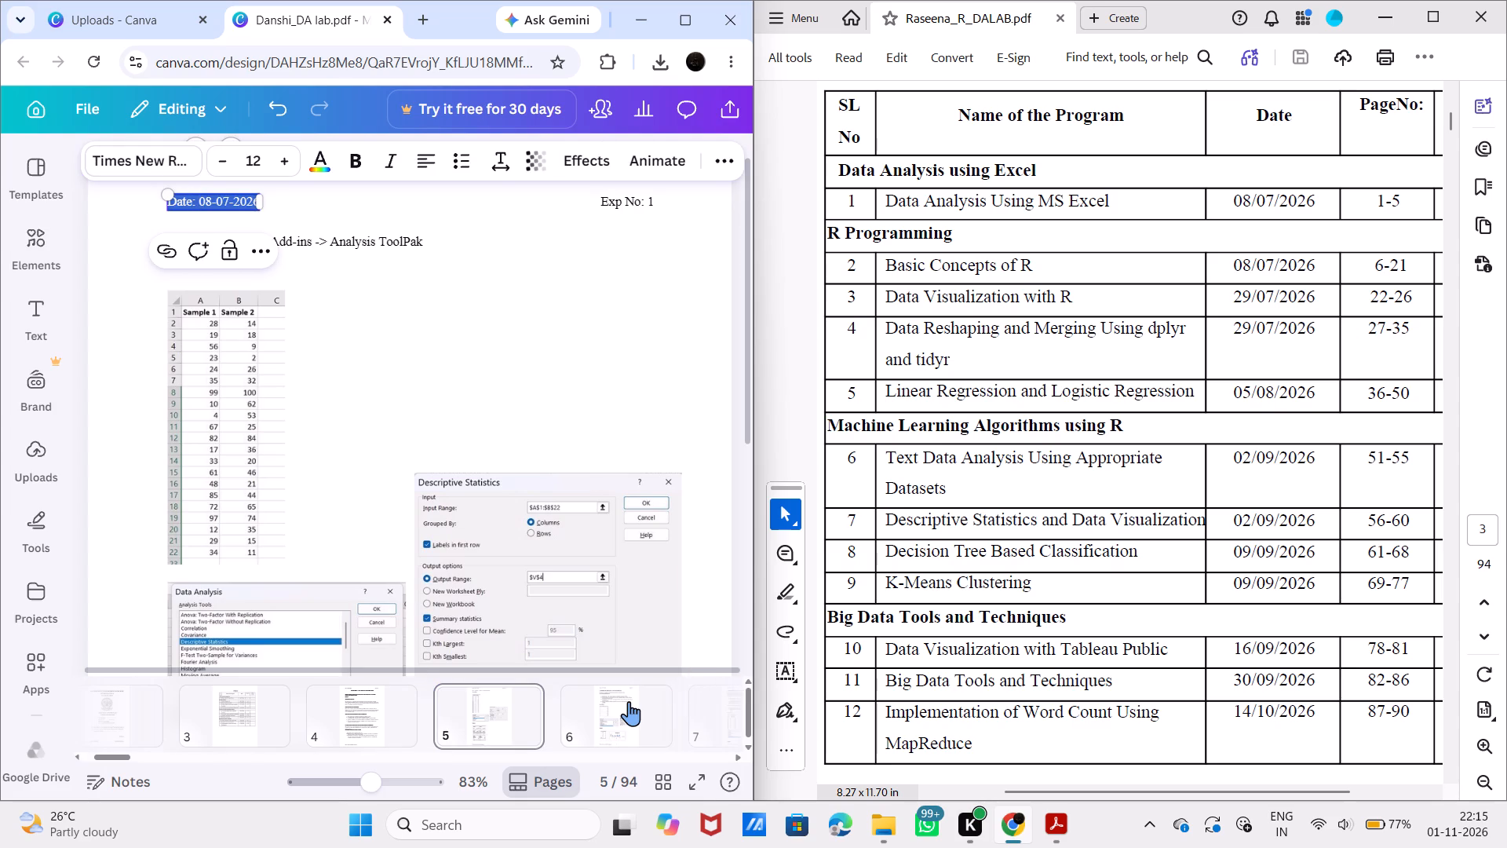
Replace the header date on page 6 with the copied "Date: 08-07-2026" and position it in the header opposite "Exp No: 1".
left_click(629, 701)
left_click(238, 203)
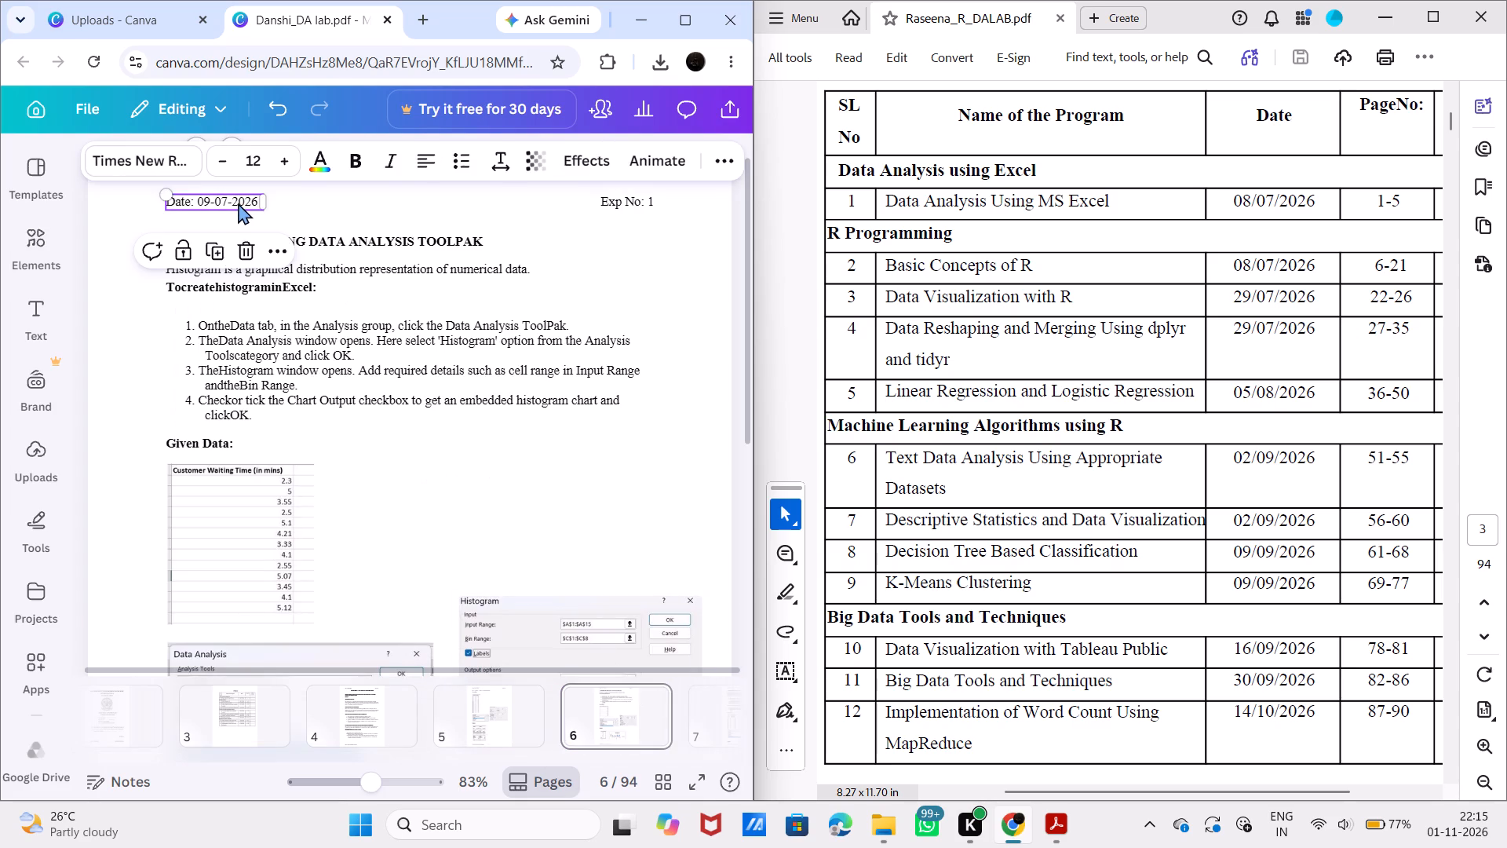
key("BackSpace")
key("ctrl+v")
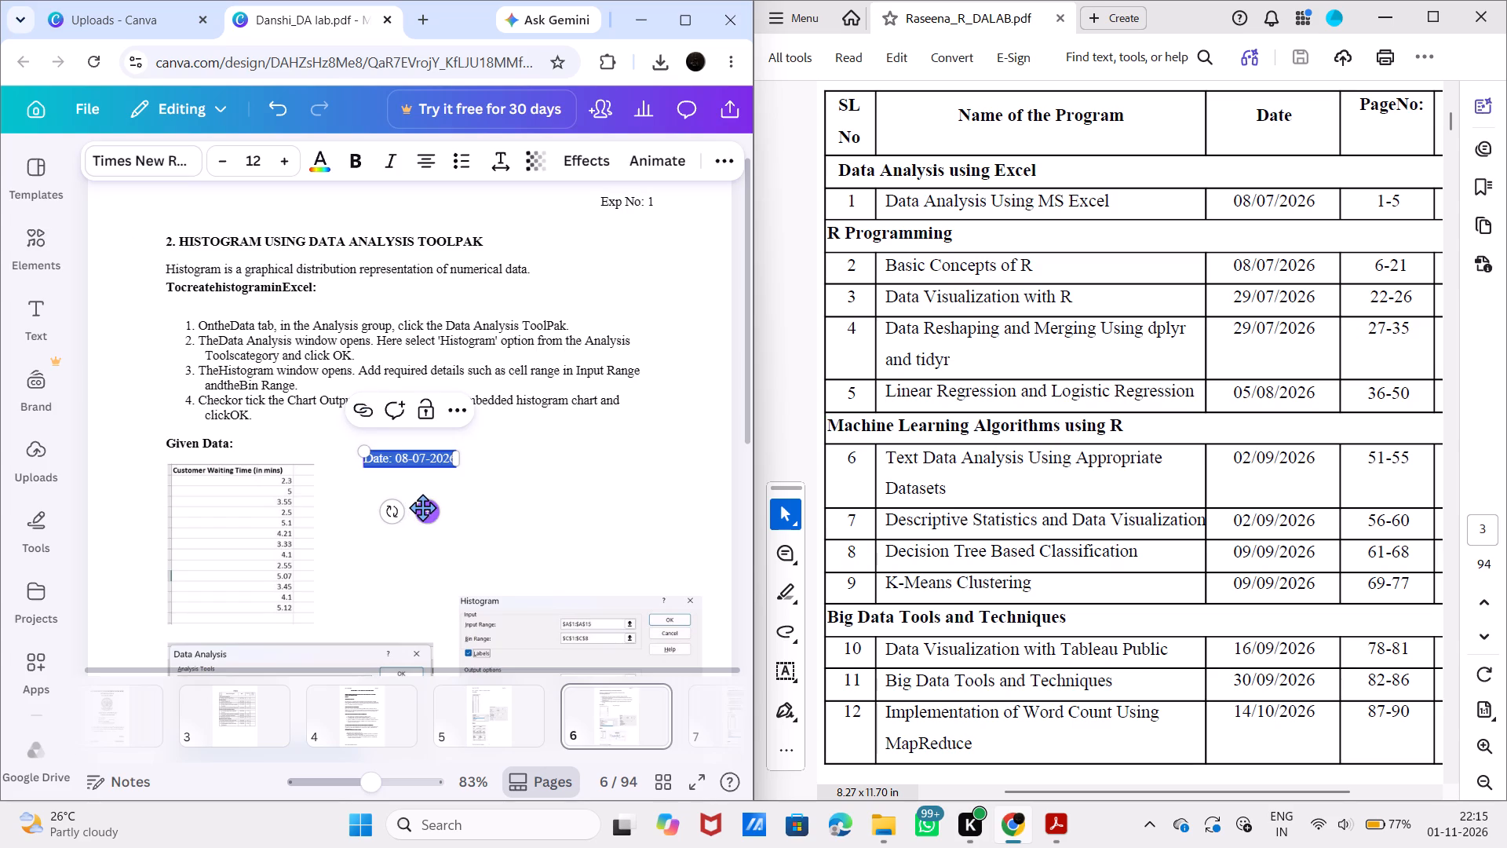
left_click_drag(422, 507, 222, 240)
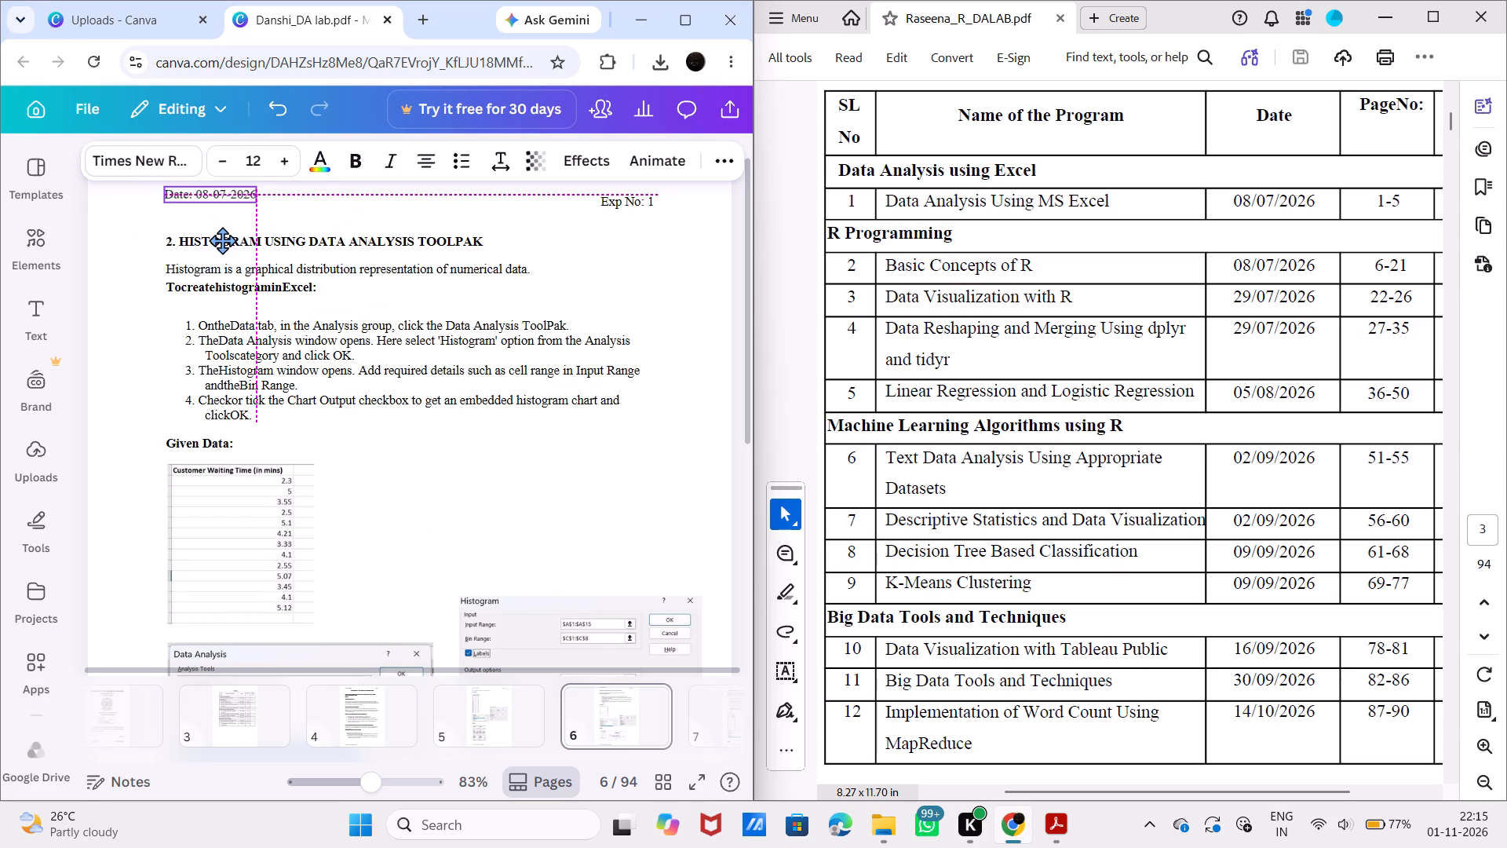
left_click_drag(222, 240, 225, 244)
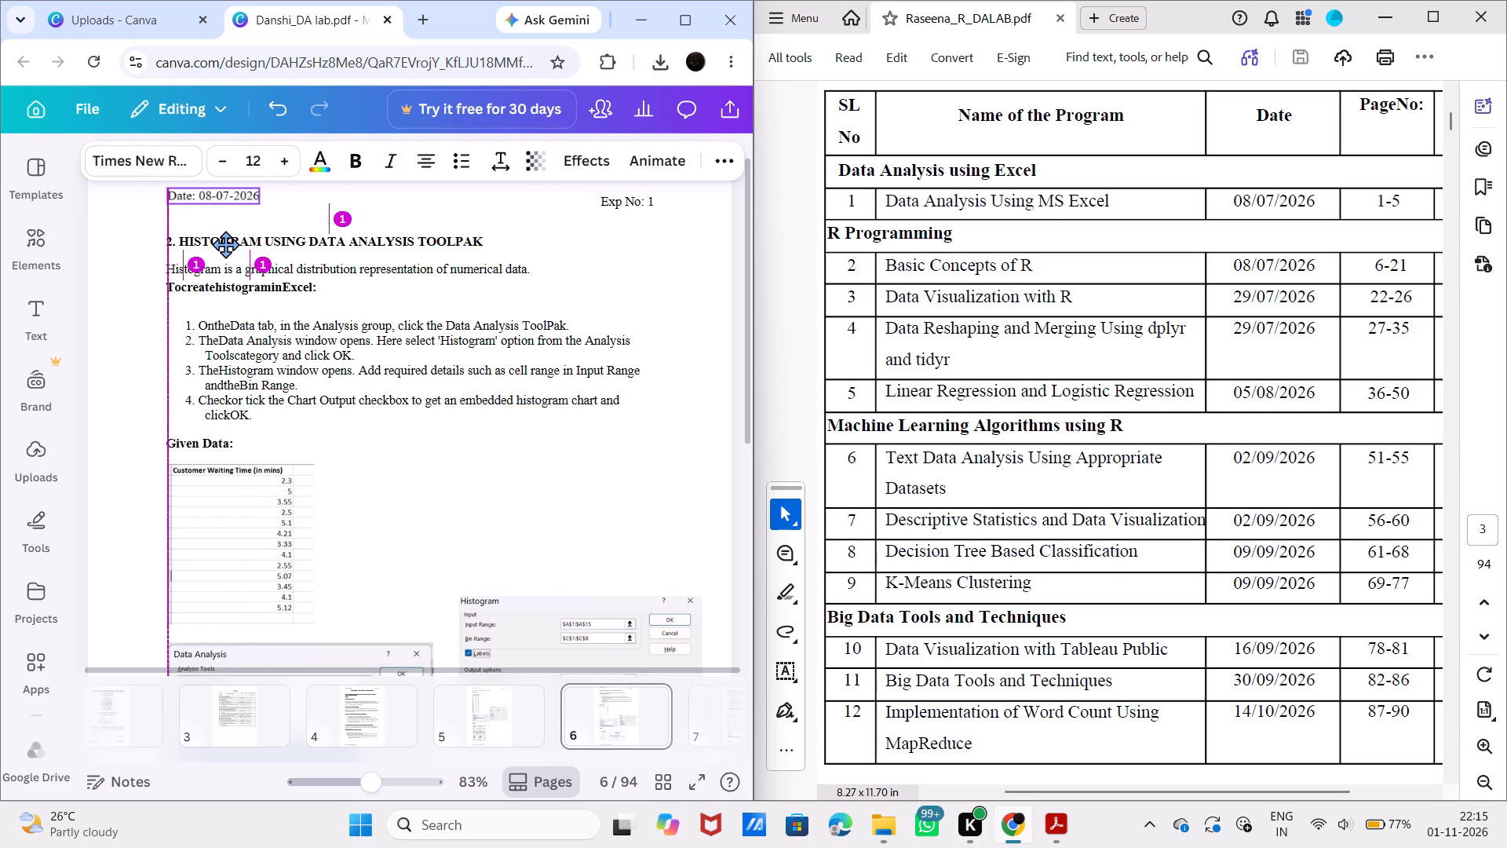
left_click_drag(225, 244, 224, 246)
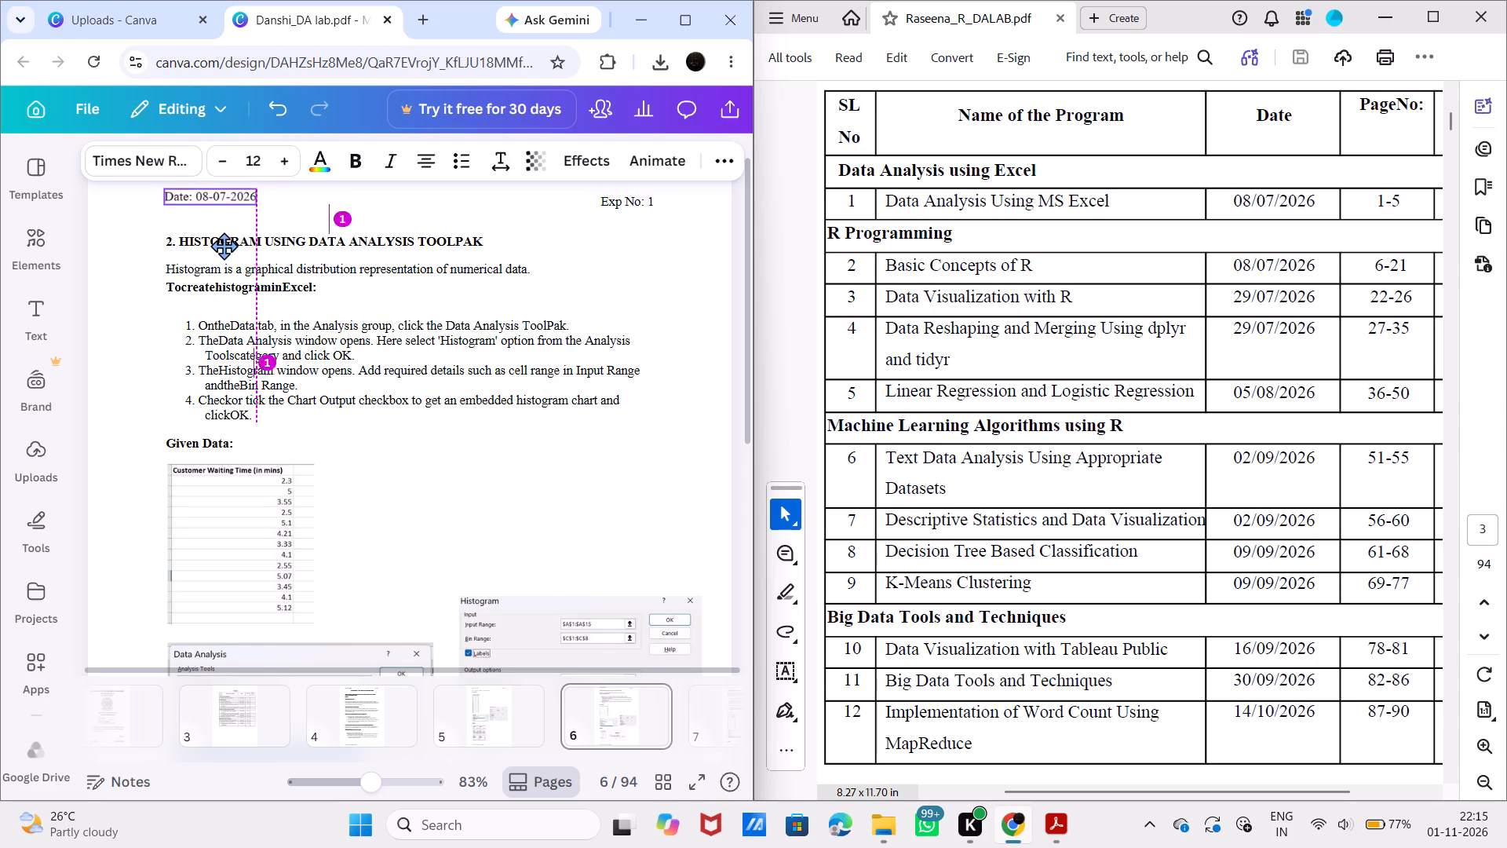
left_click_drag(224, 246, 223, 250)
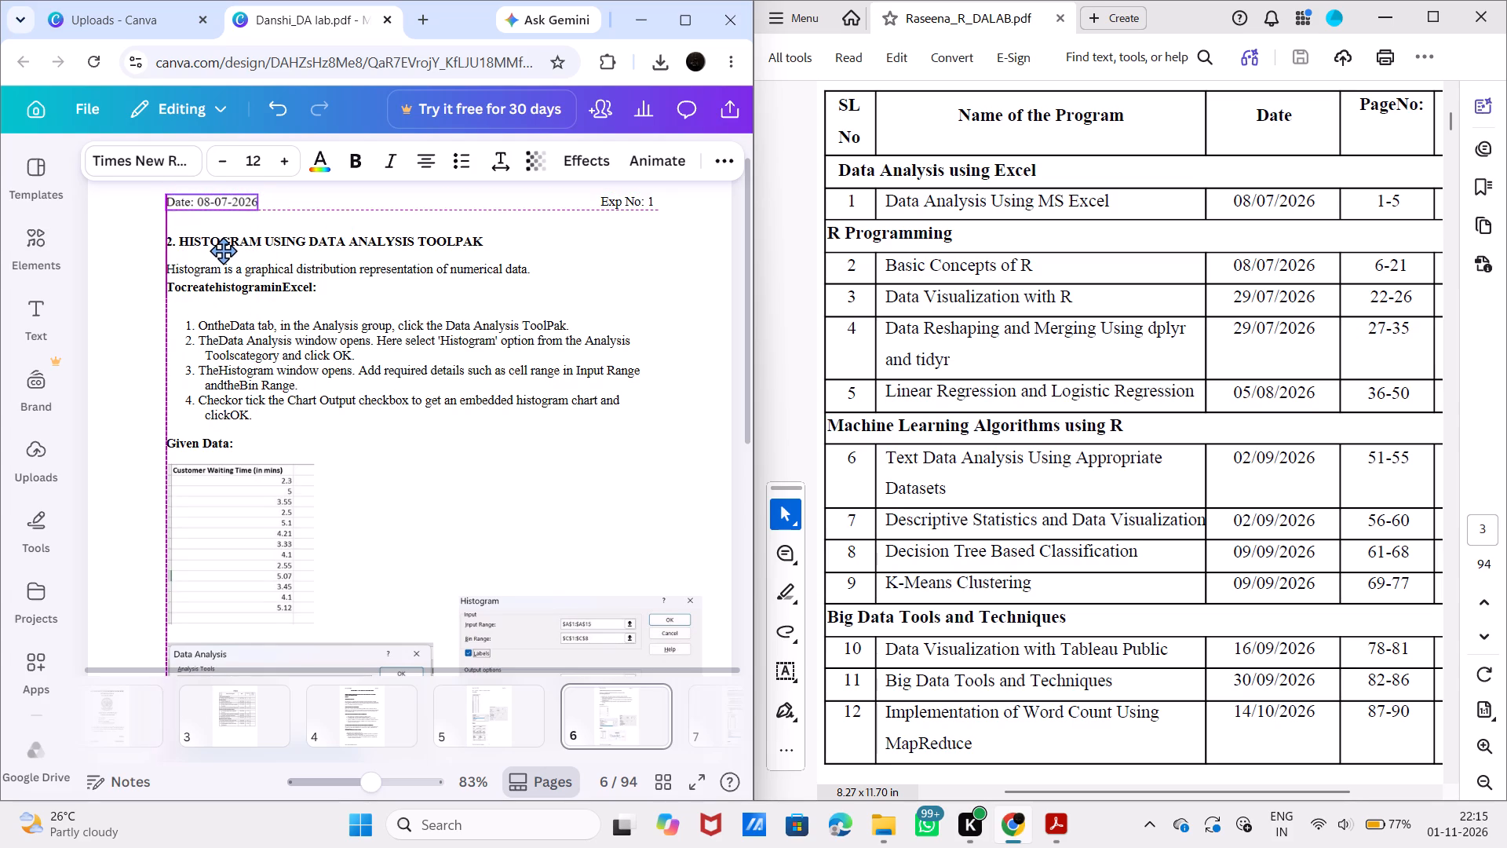
left_click_drag(223, 250, 222, 247)
left_click(596, 483)
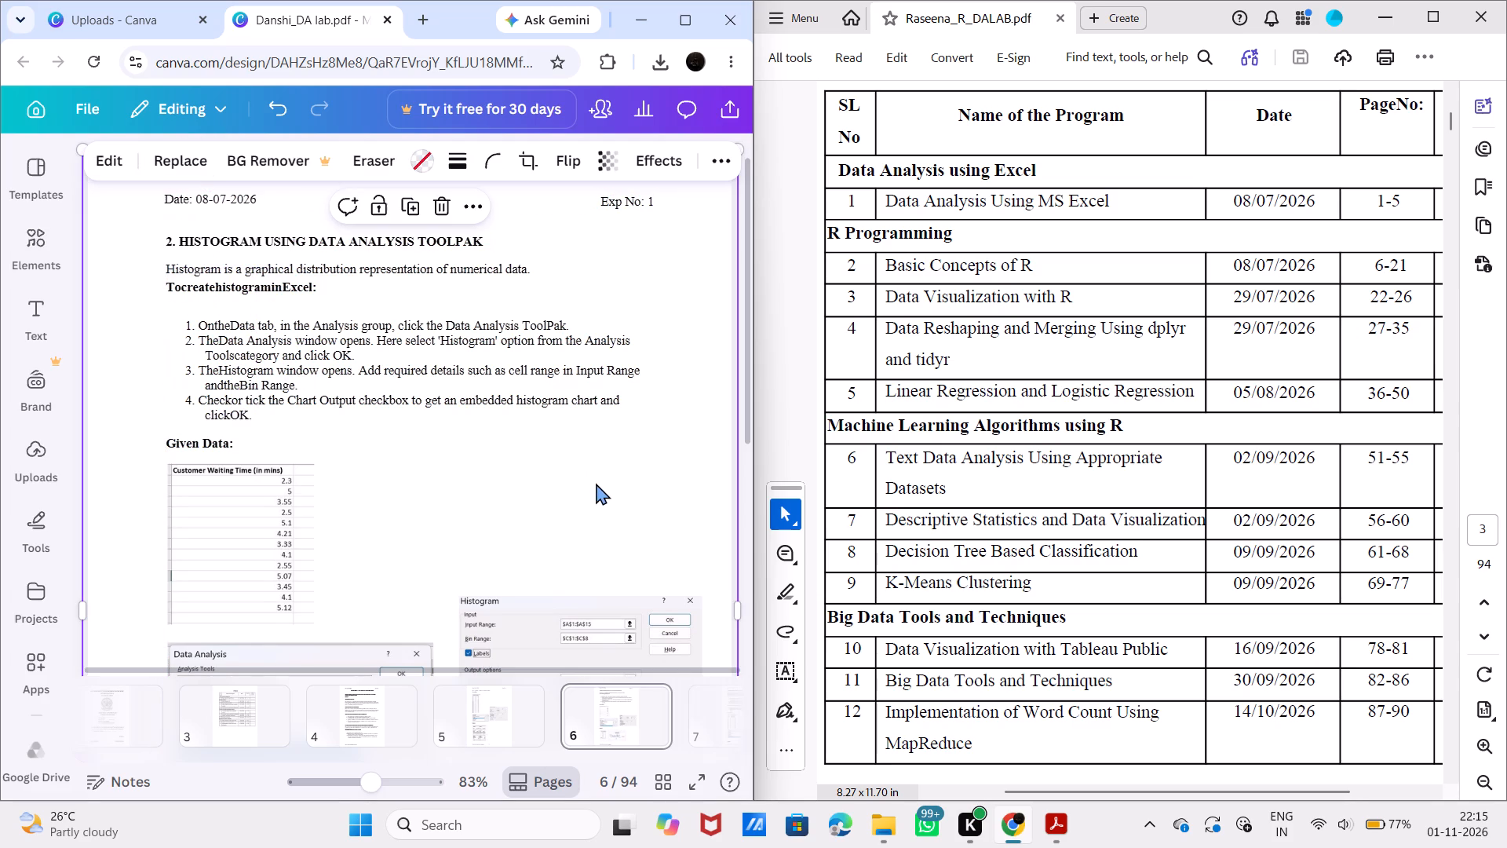
Replace the header date on page 7, the regression page, with the copied "Date: 08-07-2026".
scroll(596, 483, "up", 1)
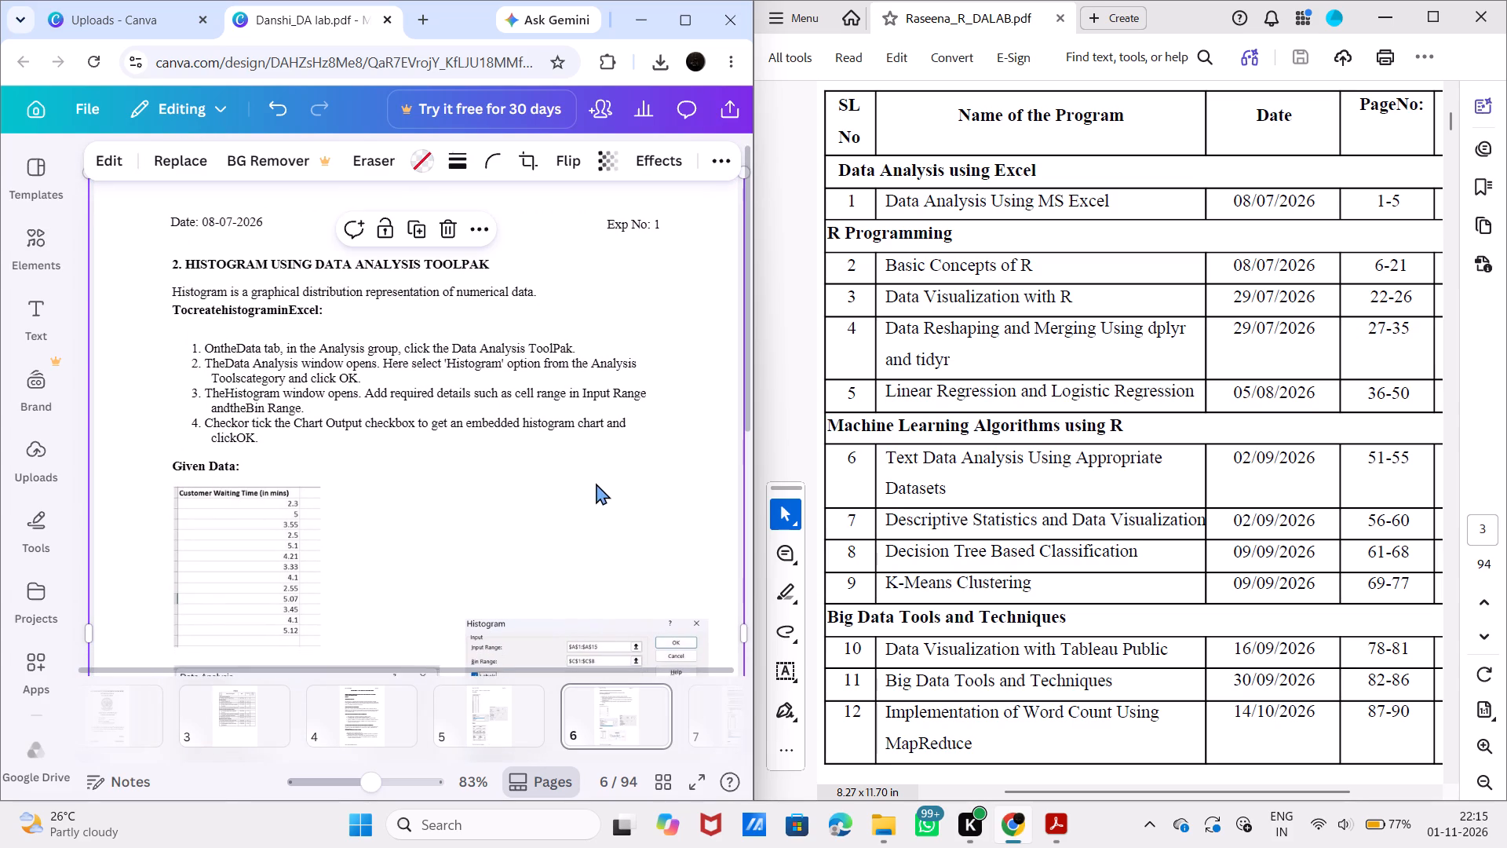
scroll(632, 684, "left", 5)
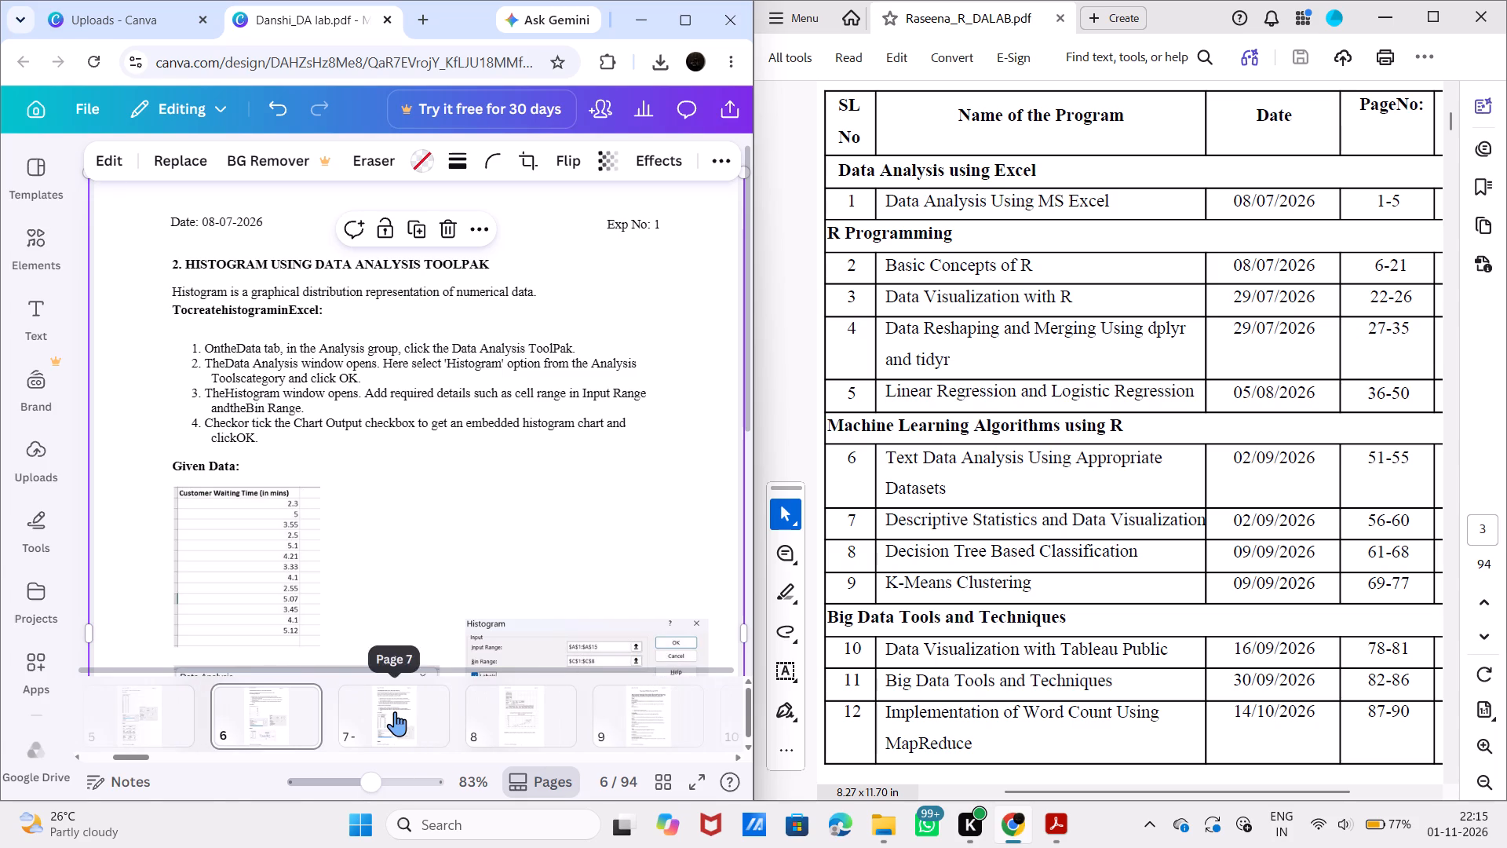
left_click(395, 711)
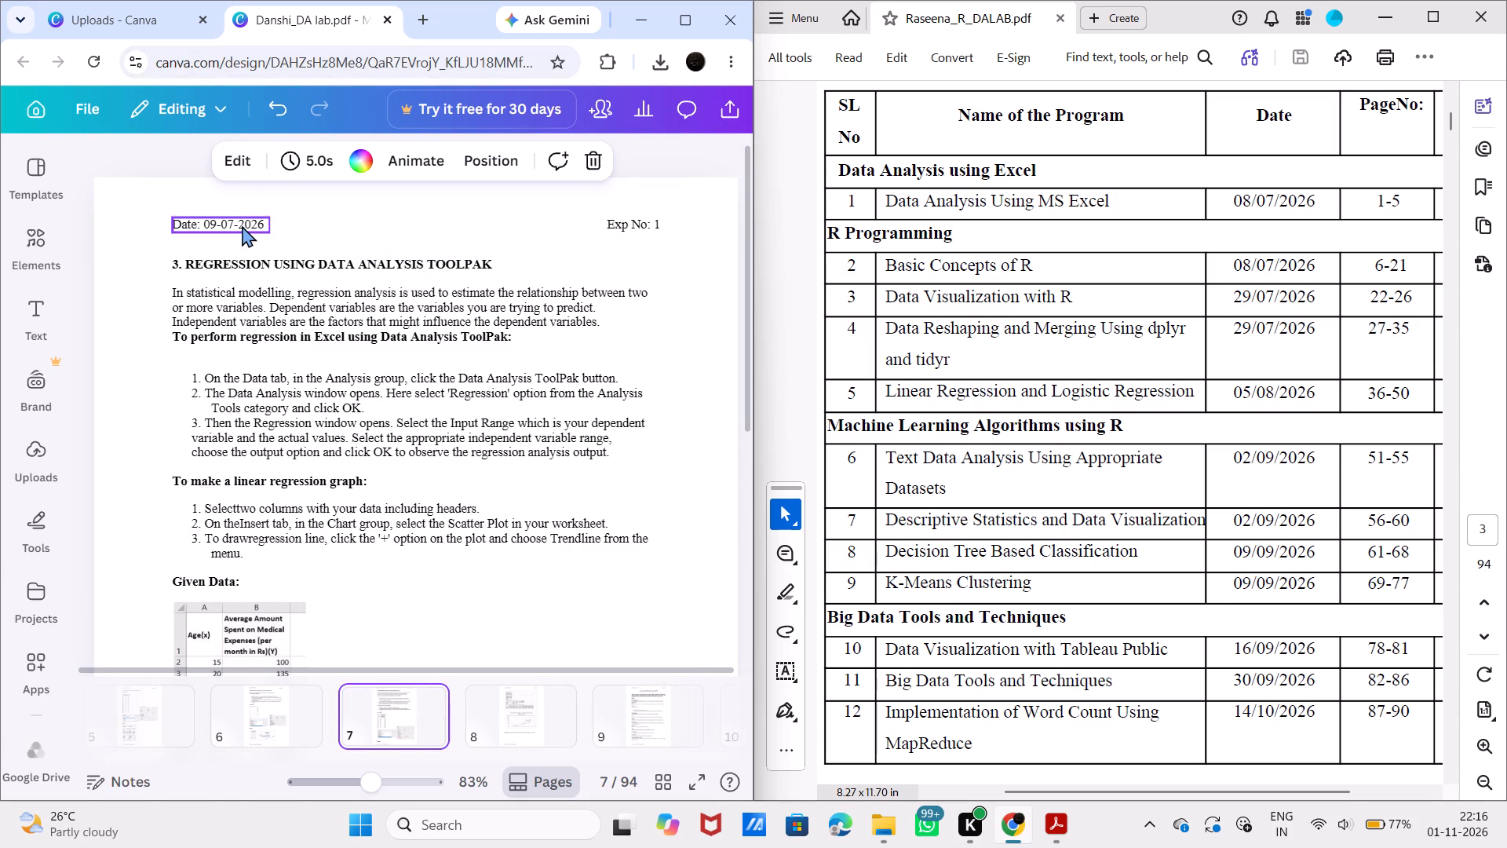
left_click(242, 225)
left_click(254, 219)
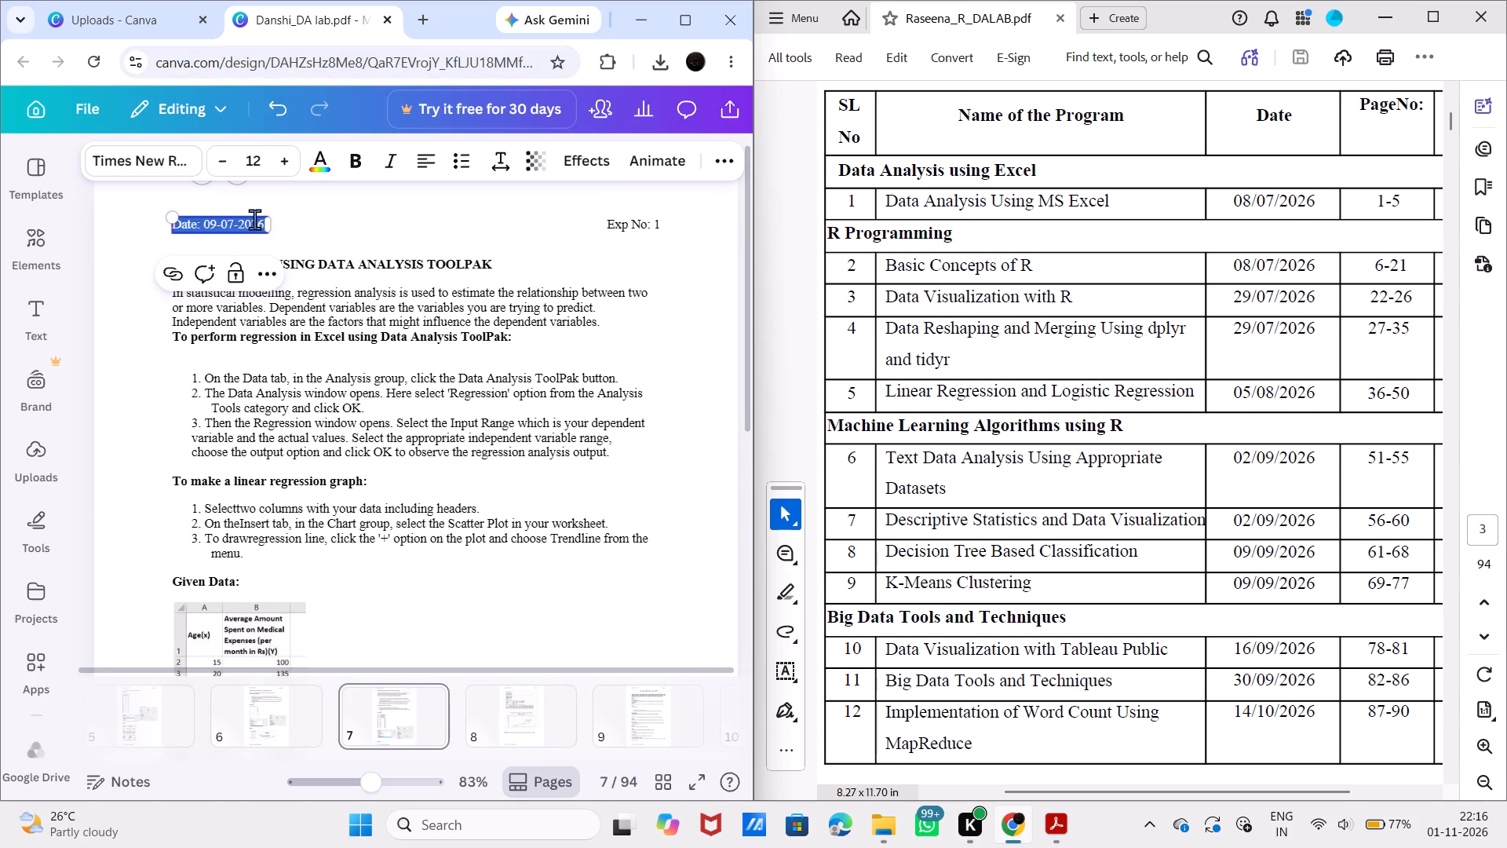
key("Right")
key("ctrl+v")
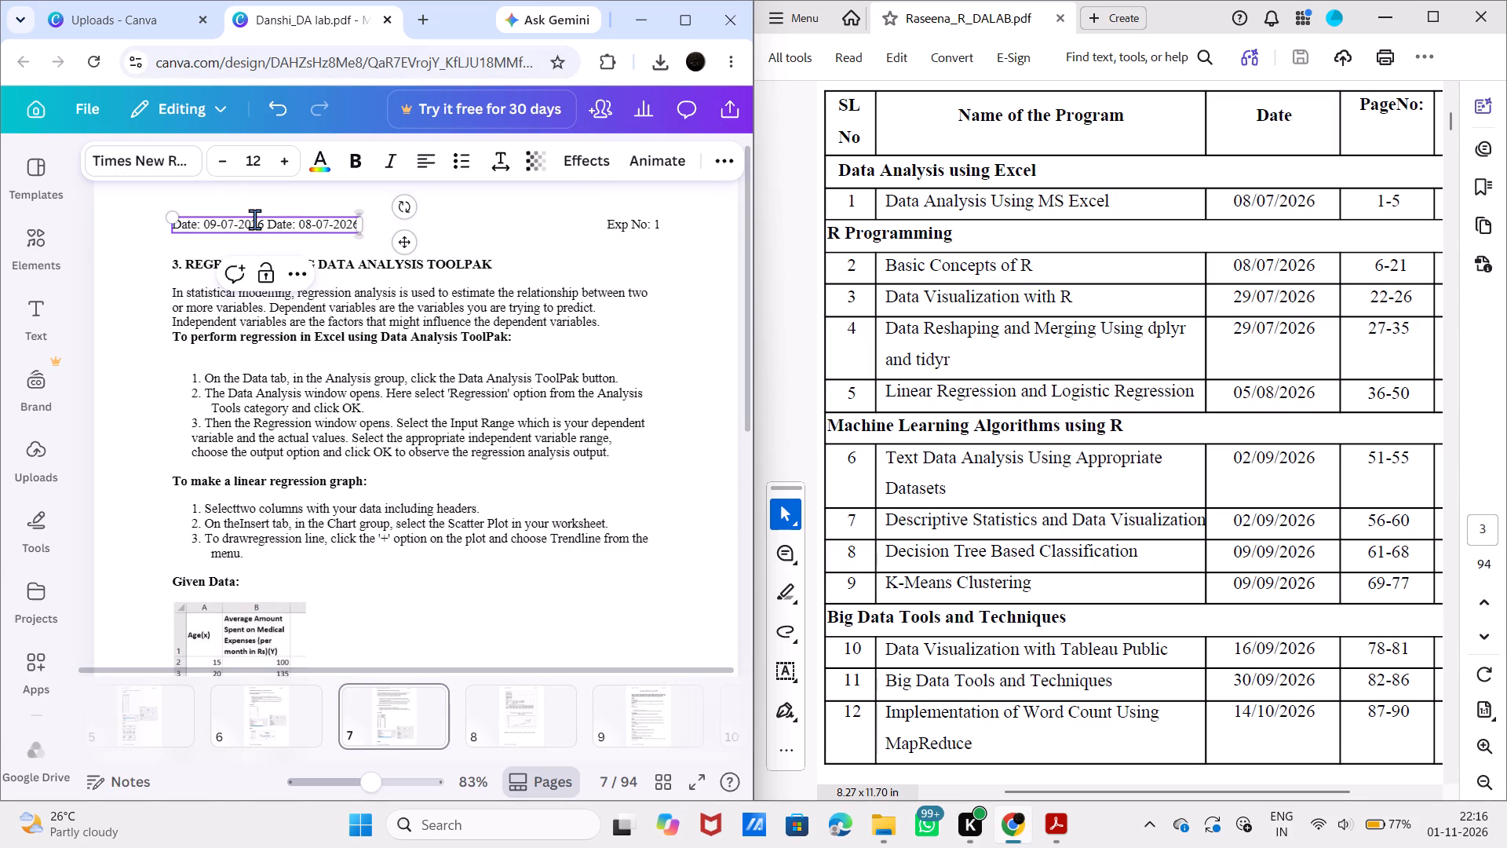
left_click(268, 222)
left_click(268, 222)
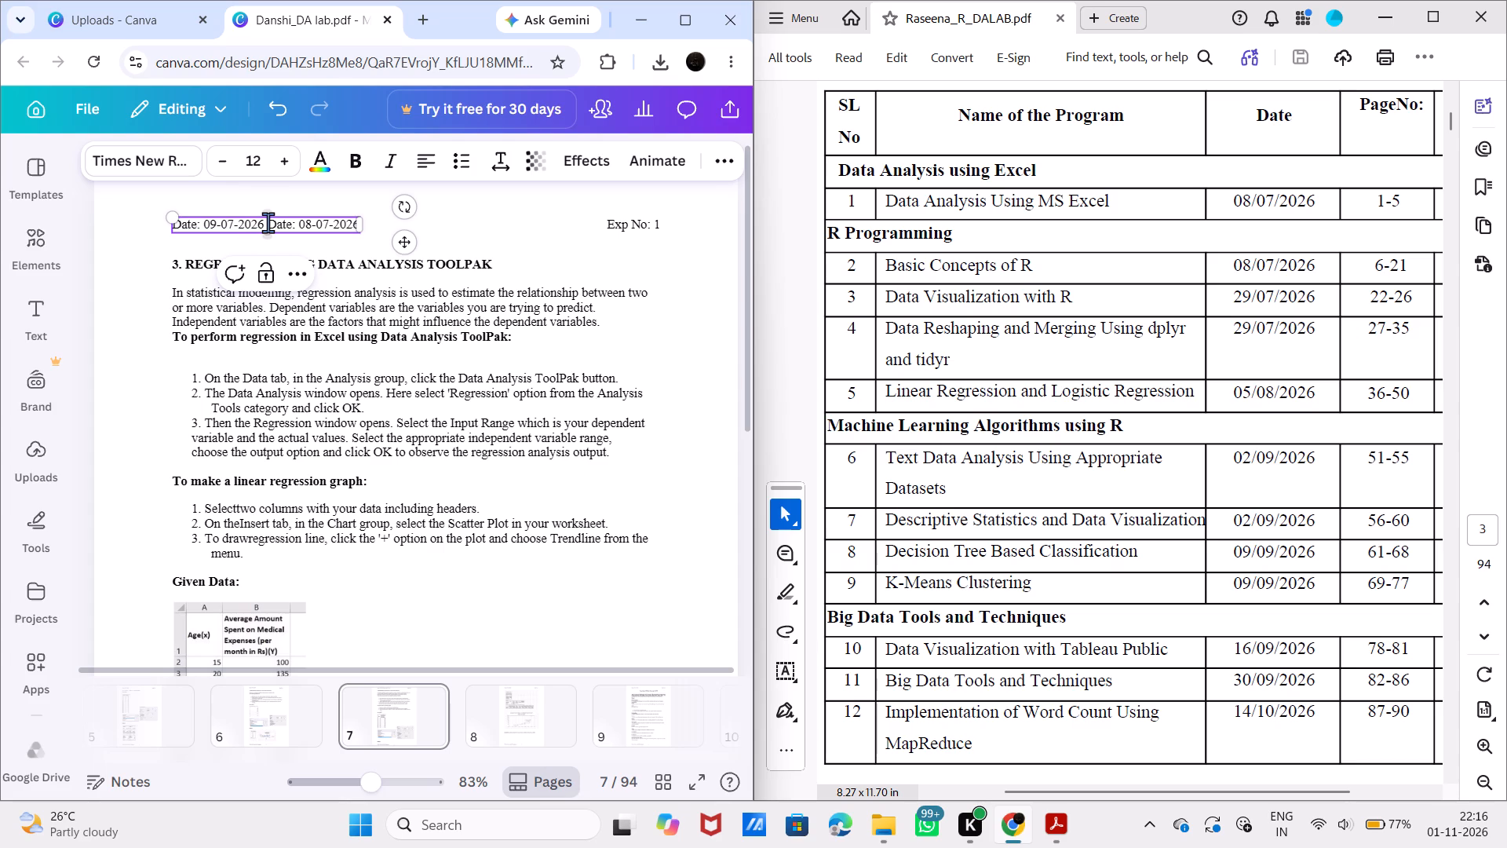
double_click(268, 222)
left_click(268, 222)
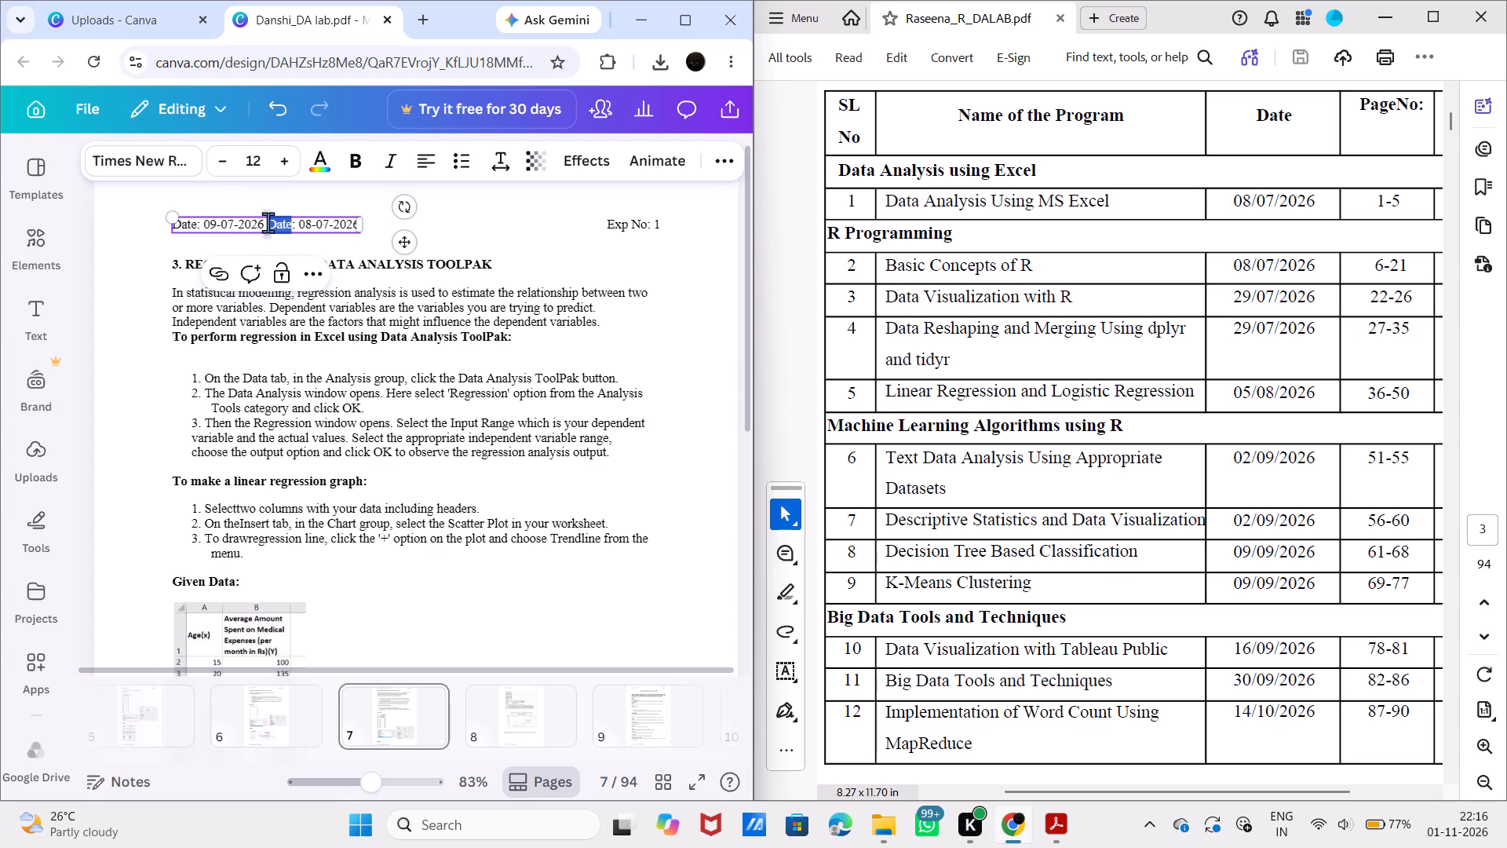
key("Left")
key("BackSpace")
key("BackSpace")
key("BackSpace")
key("BackSpace")
key("BackSpace")
key("BackSpace")
key("BackSpace")
key("BackSpace")
key("BackSpace")
key("BackSpace")
key("BackSpace")
key("BackSpace")
key("BackSpace")
key("BackSpace")
key("BackSpace")
key("BackSpace")
key("BackSpace")
key("BackSpace")
key("BackSpace")
key("BackSpace")
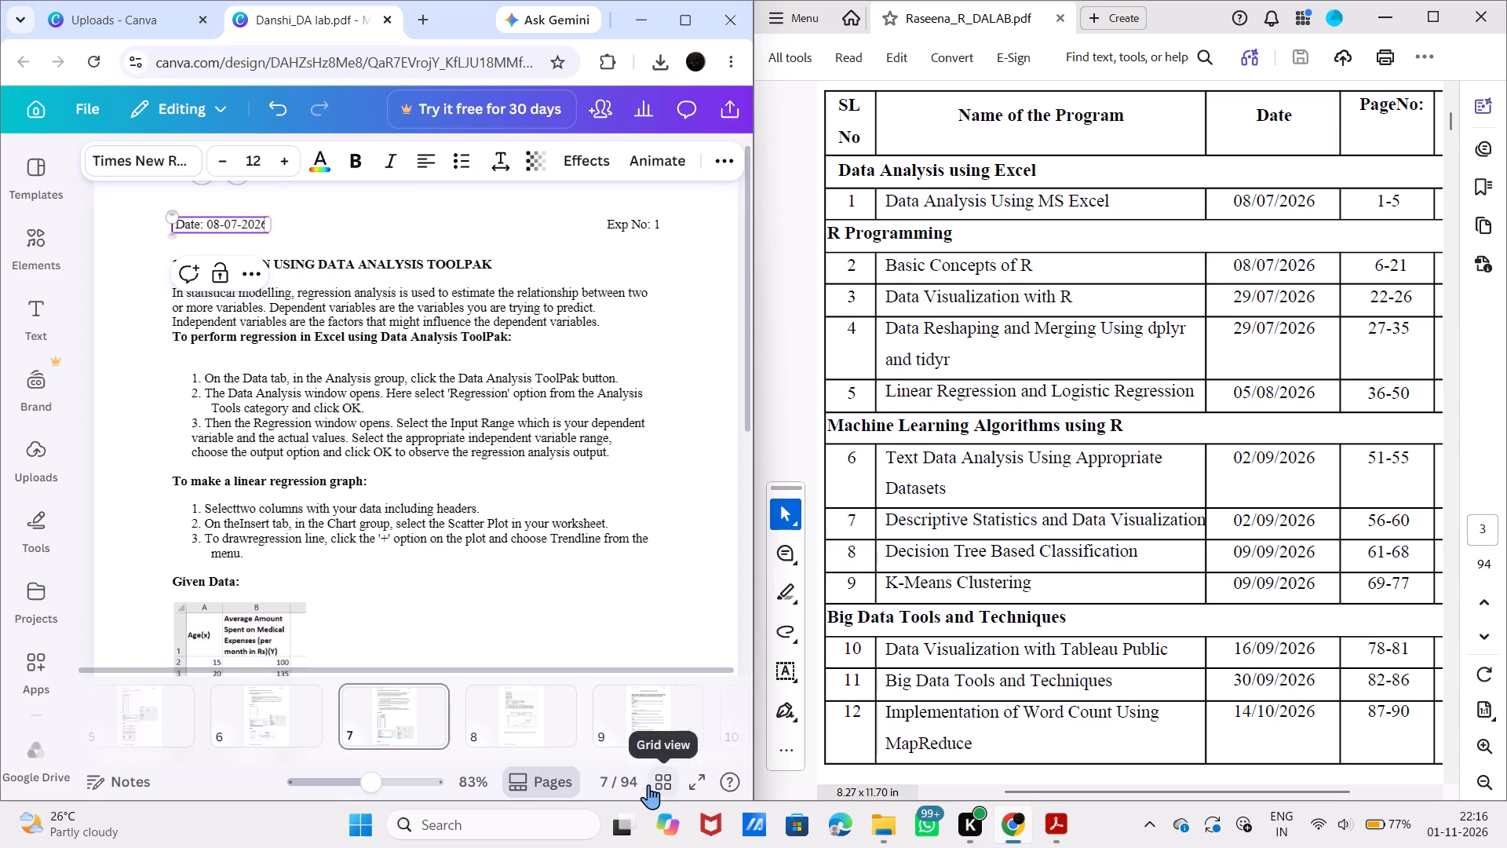
Replace the header date on page 8, the regression output page, with the copied "Date: 08-07-2026".
left_click(526, 717)
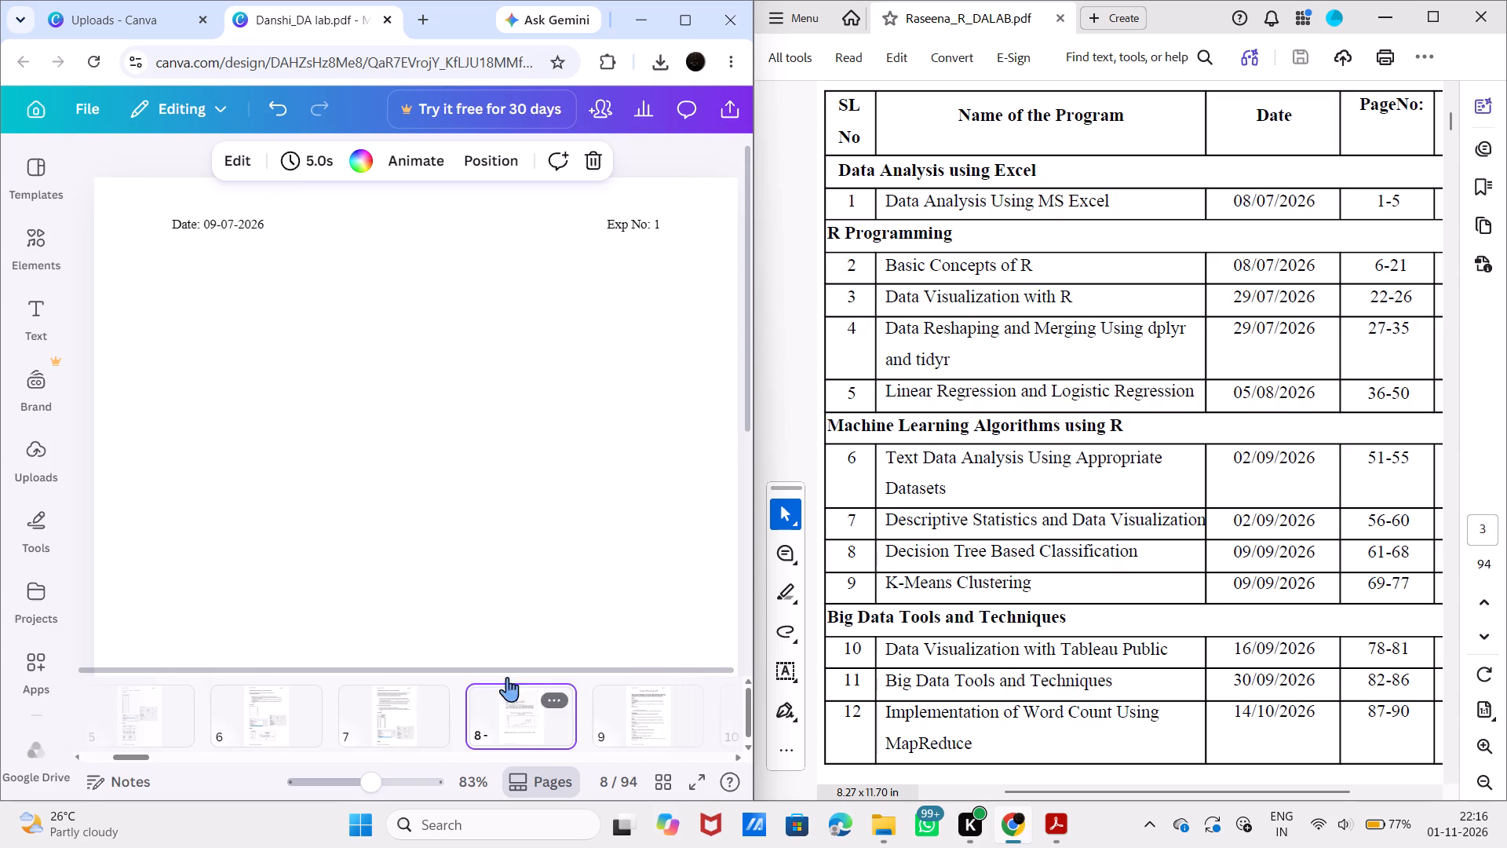
left_click(231, 228)
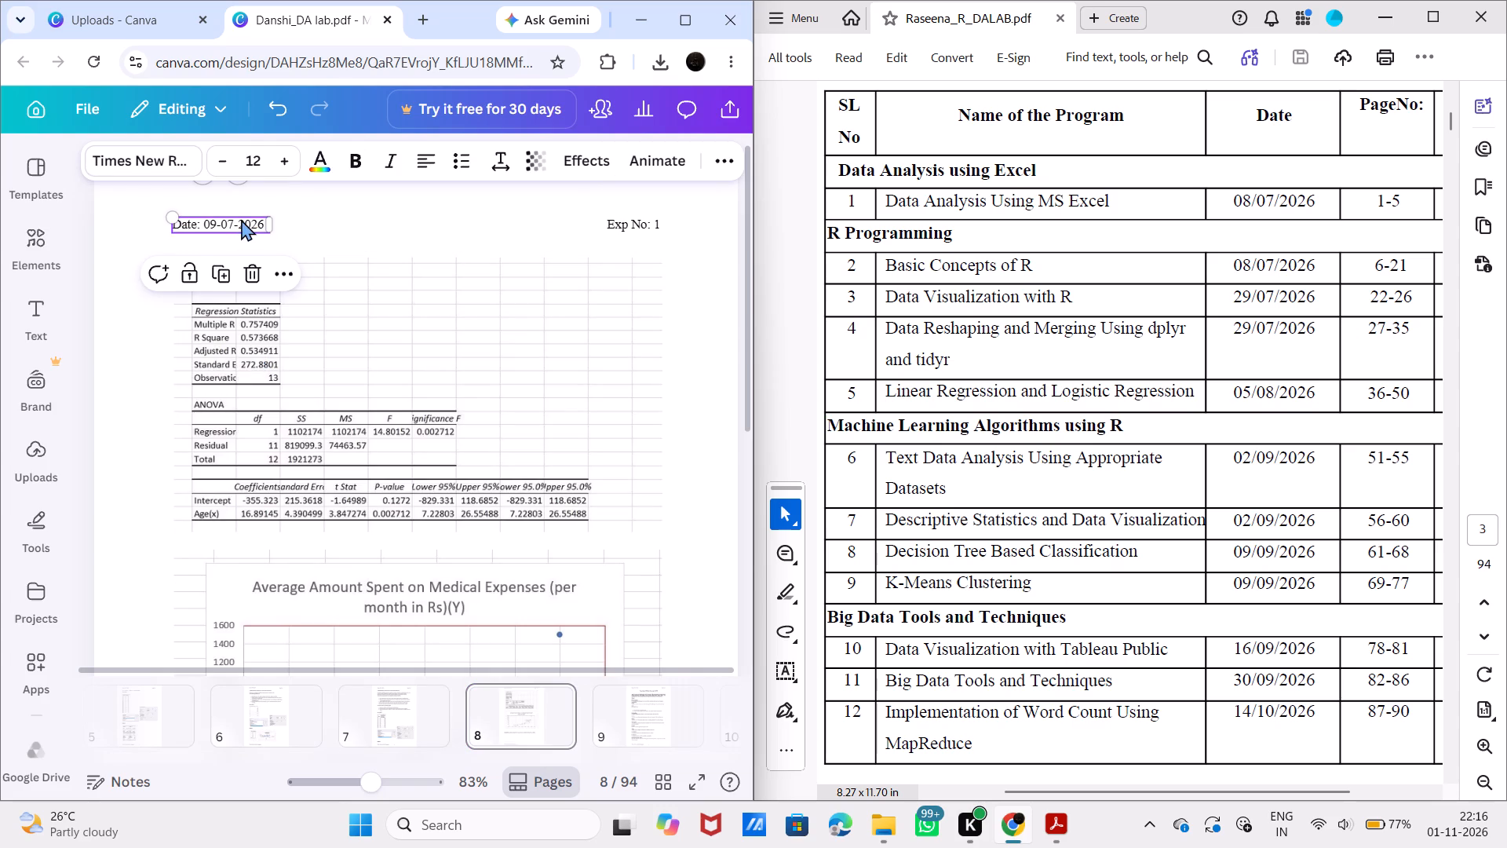
double_click(241, 219)
key("Right")
key("space")
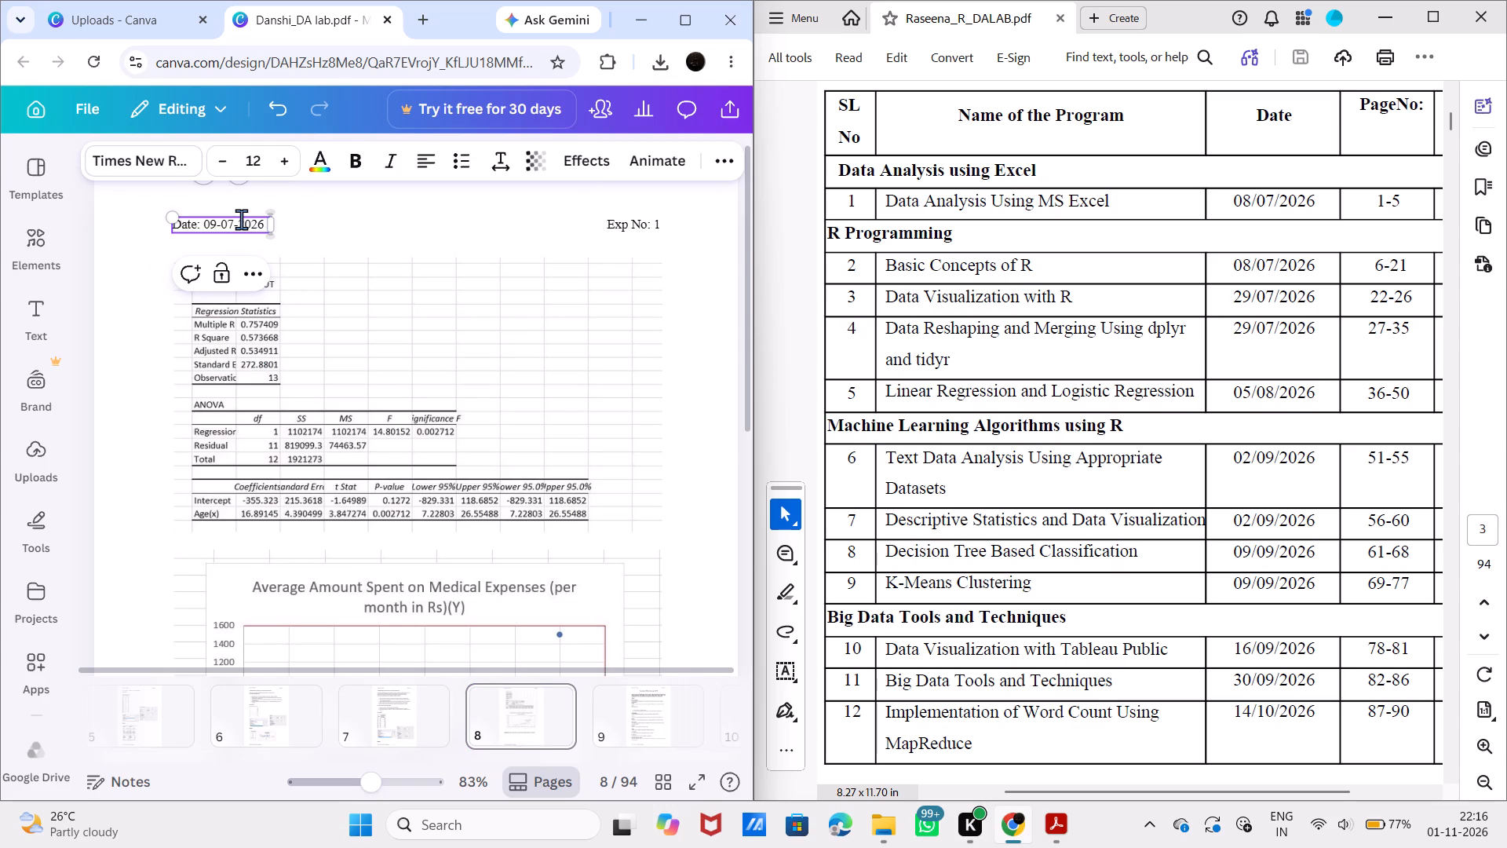
key("ctrl+v")
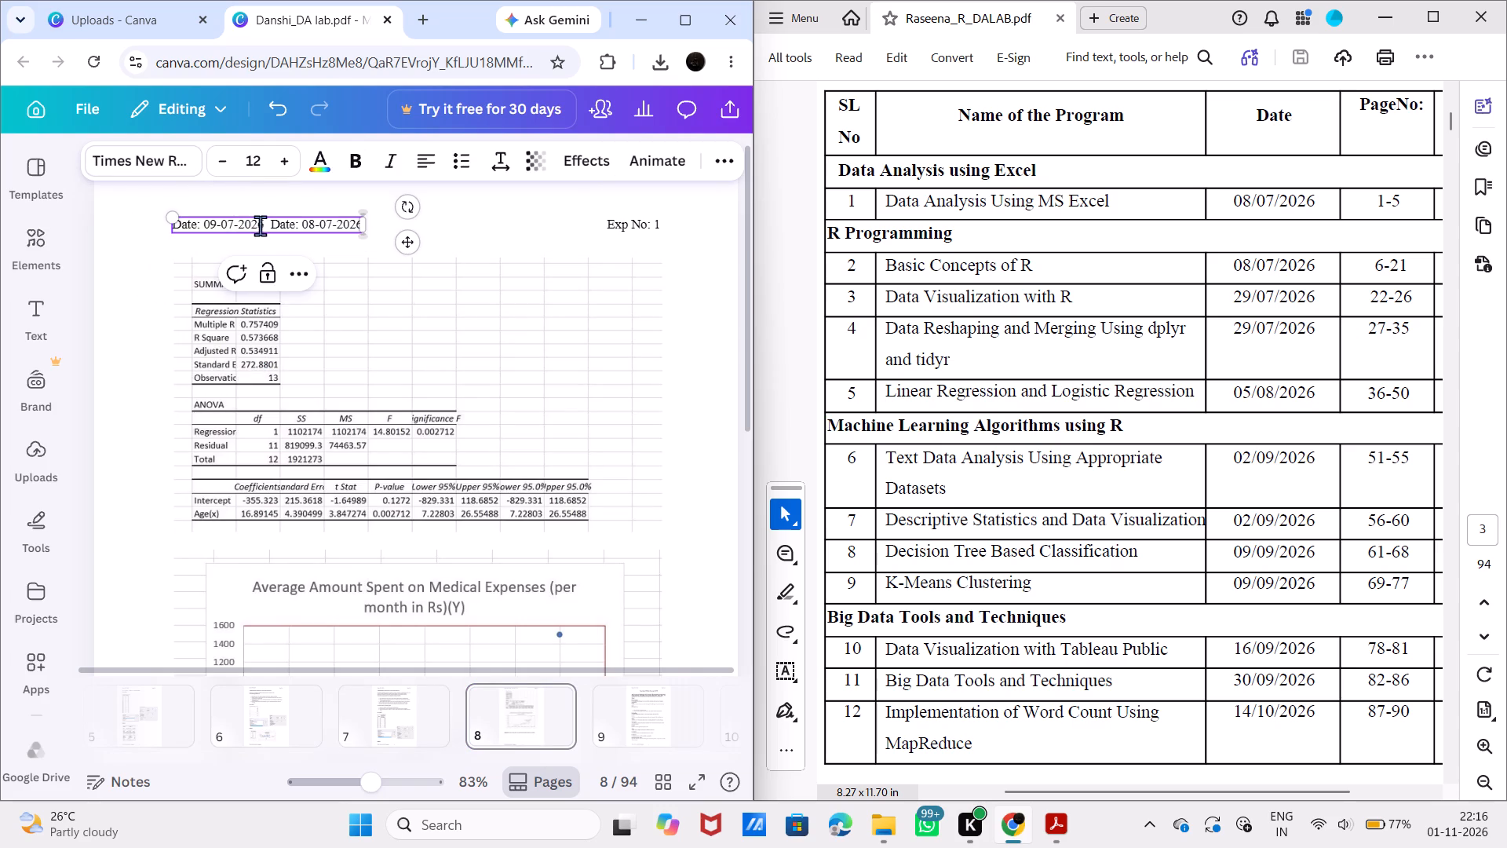
left_click(265, 225)
key("Right")
key("BackSpace")
key("BackSpace")
key("BackSpace")
key("BackSpace")
key("BackSpace")
key("BackSpace")
key("BackSpace")
key("BackSpace")
key("BackSpace")
key("BackSpace")
key("BackSpace")
key("BackSpace")
key("BackSpace")
key("BackSpace")
key("BackSpace")
key("BackSpace")
key("BackSpace")
key("BackSpace")
key("BackSpace")
key("BackSpace")
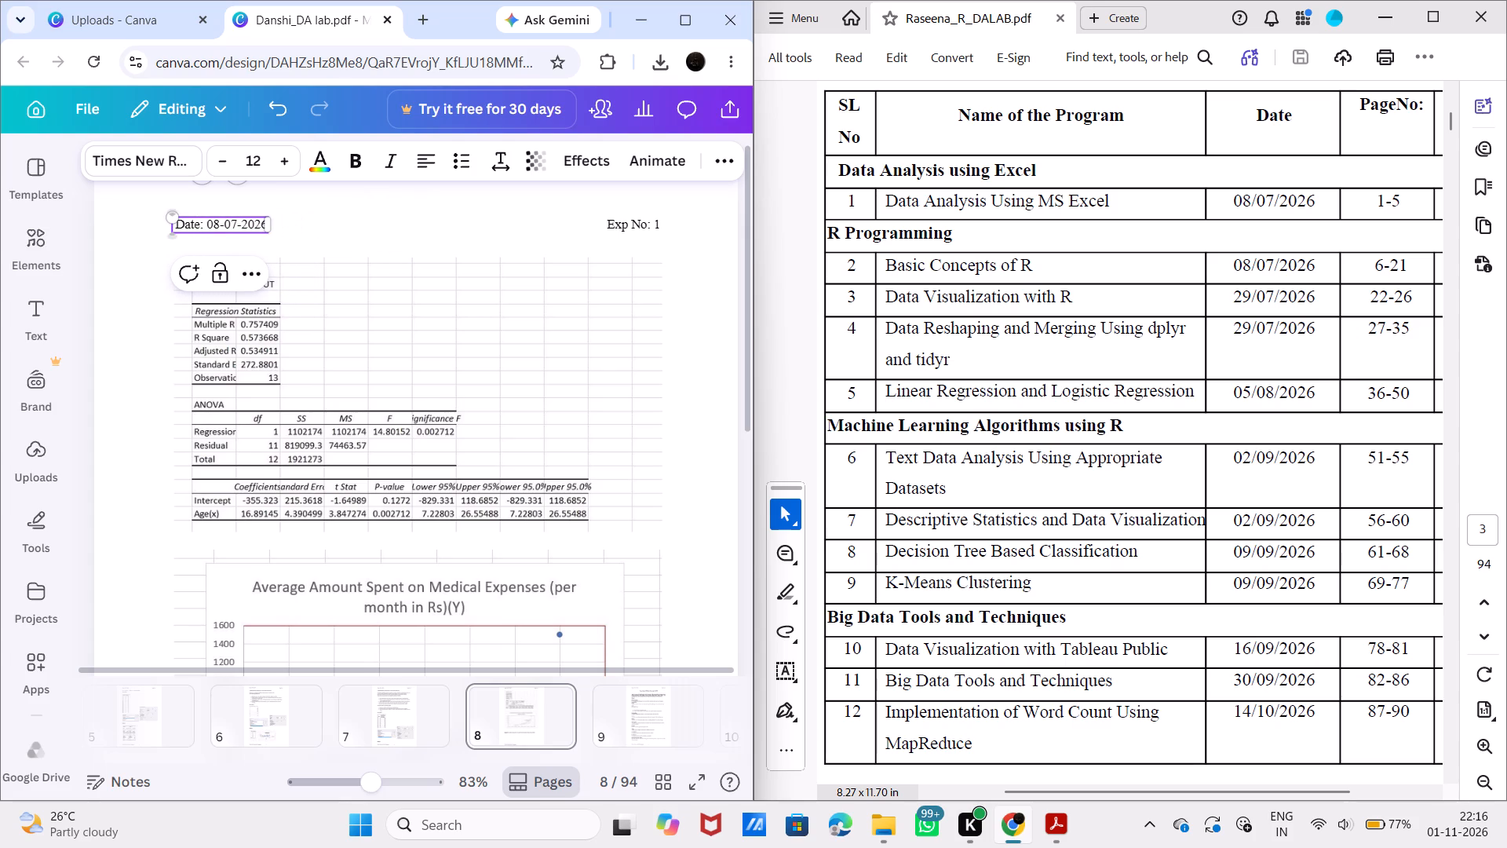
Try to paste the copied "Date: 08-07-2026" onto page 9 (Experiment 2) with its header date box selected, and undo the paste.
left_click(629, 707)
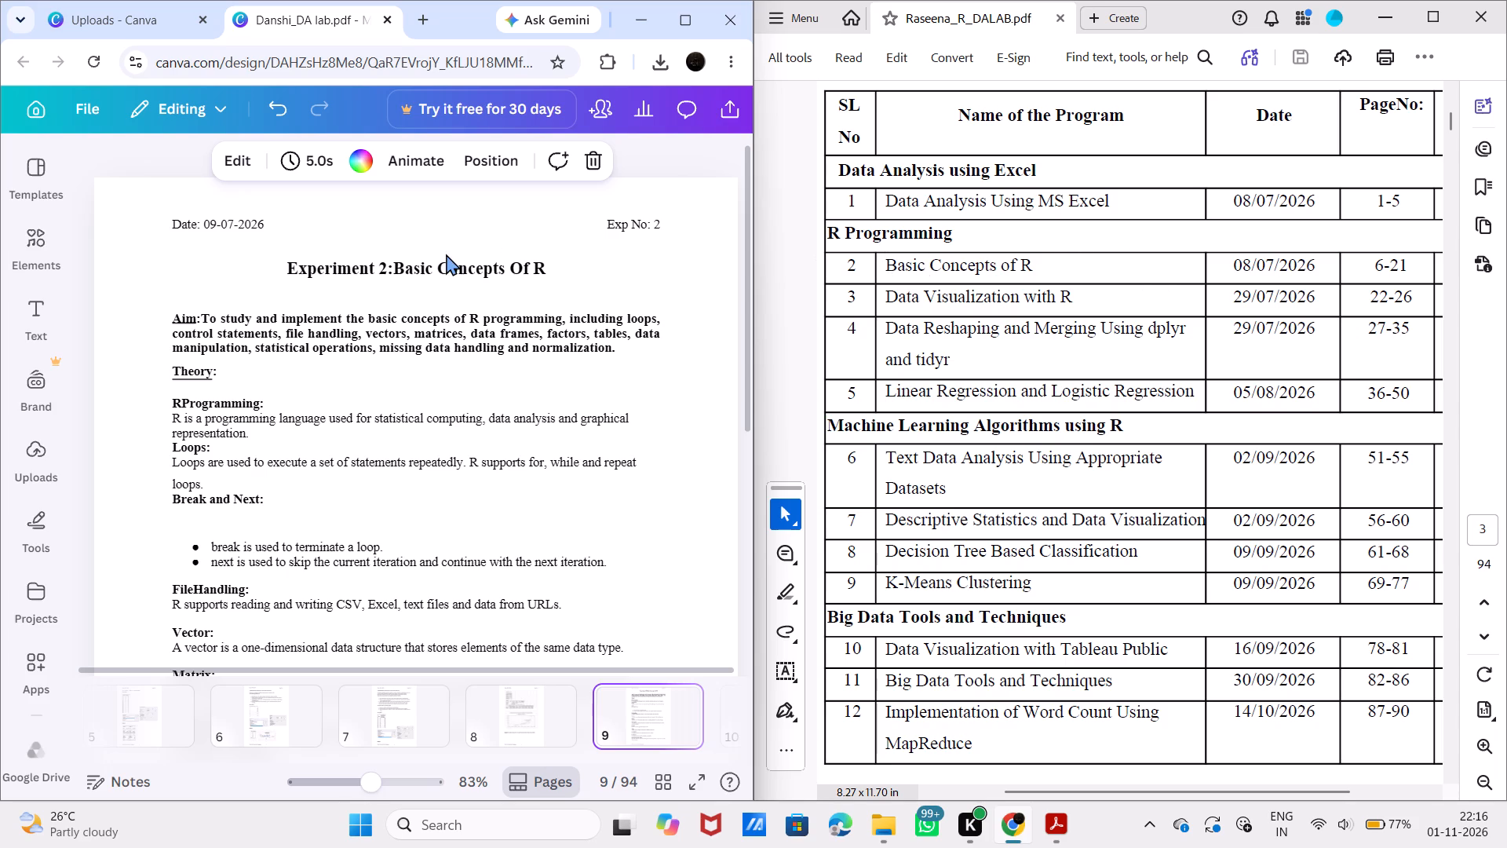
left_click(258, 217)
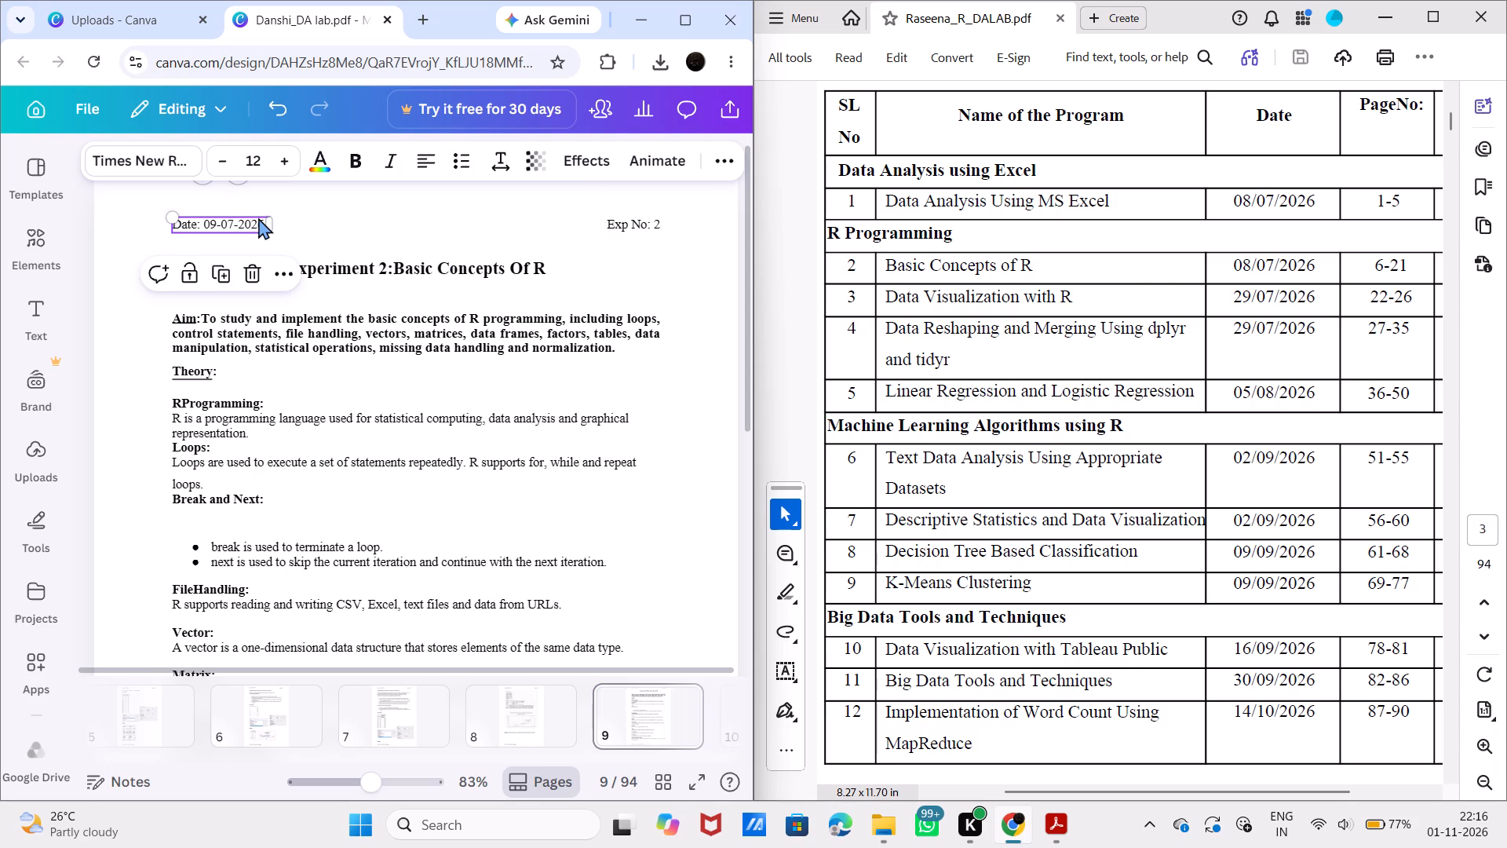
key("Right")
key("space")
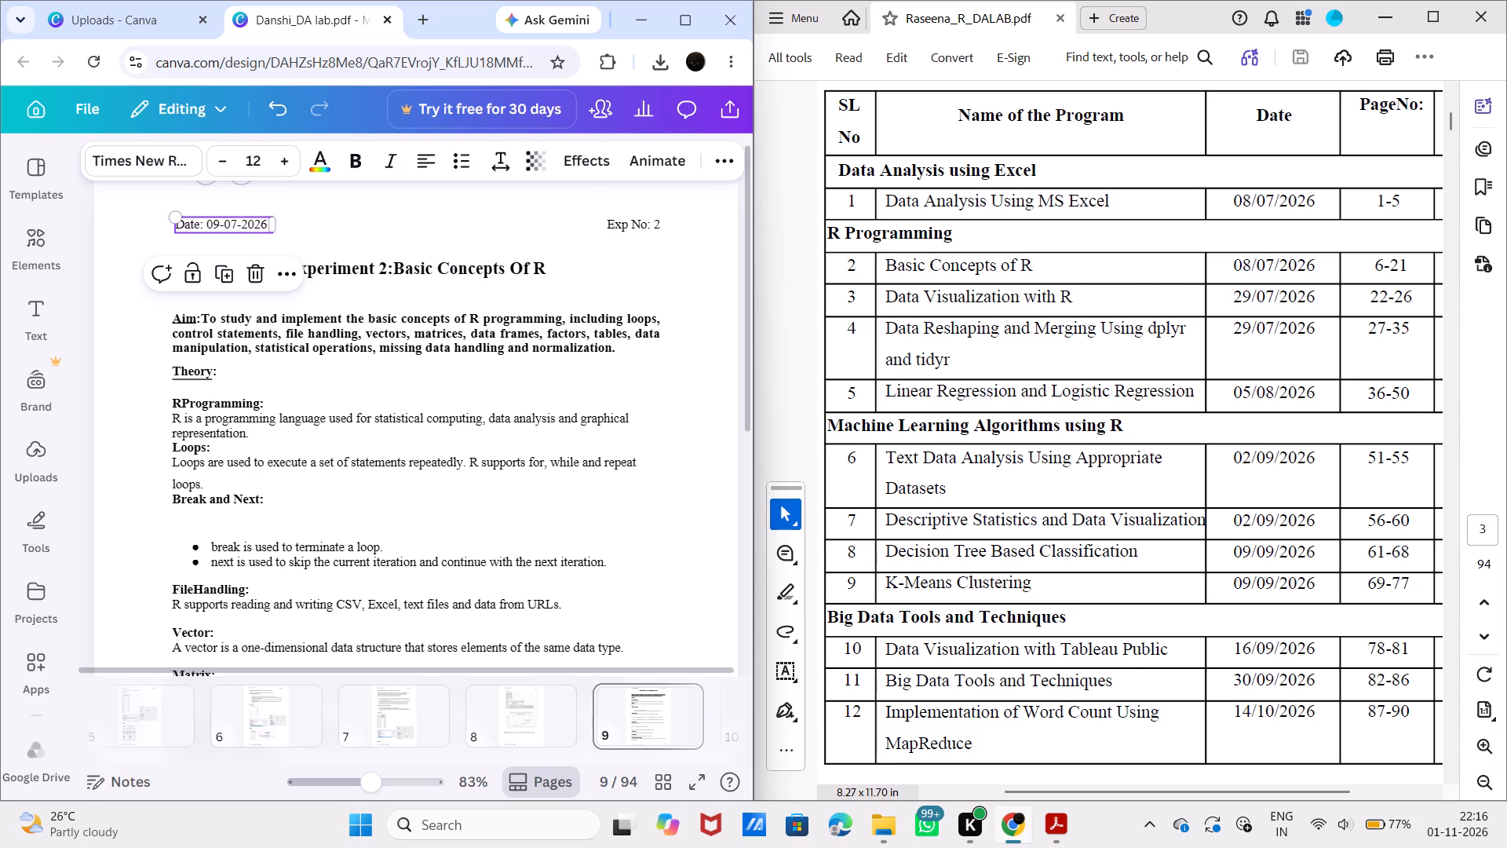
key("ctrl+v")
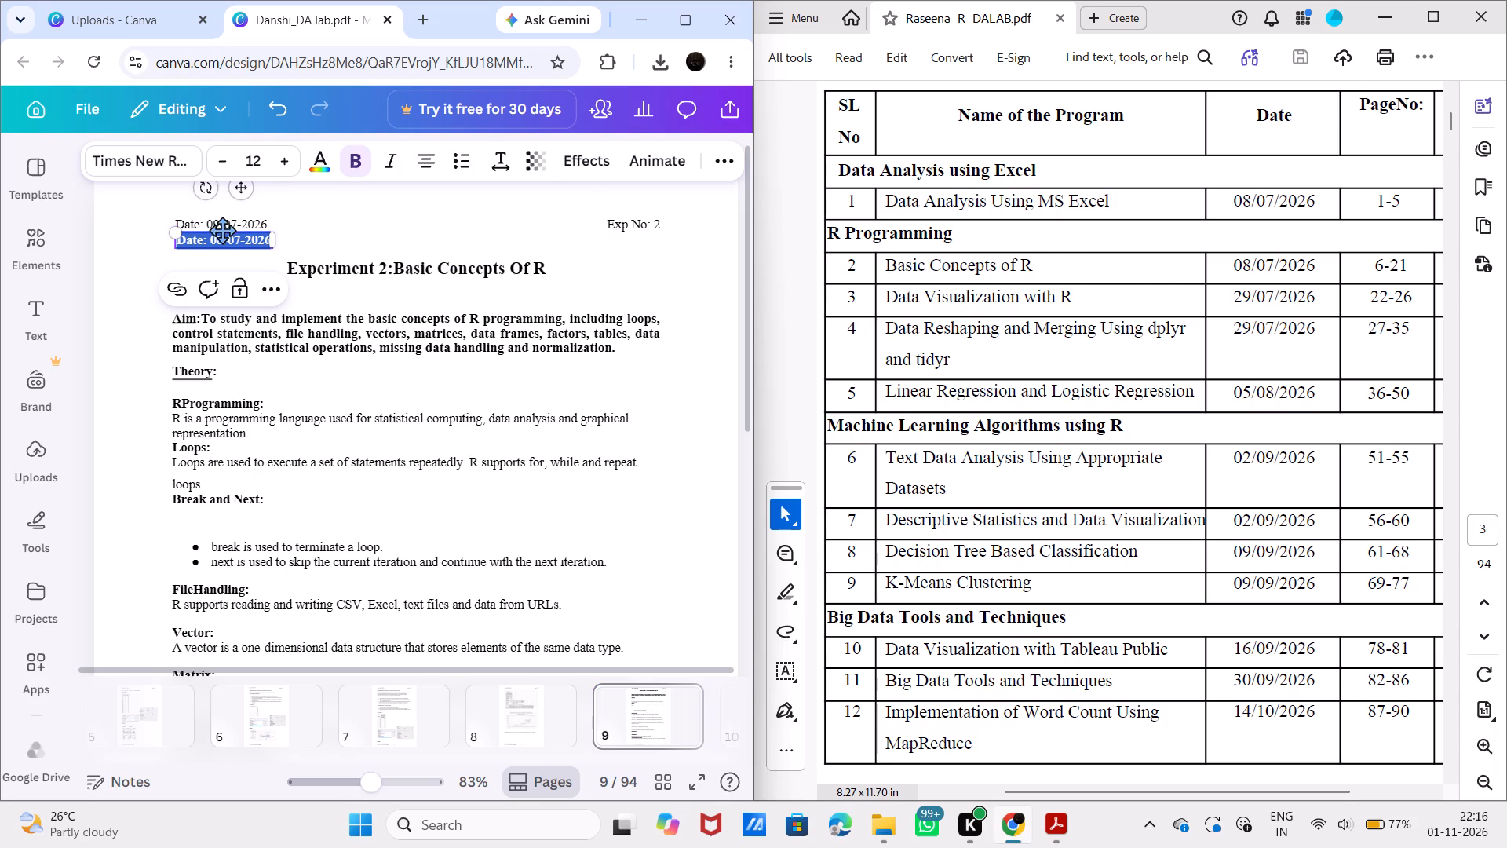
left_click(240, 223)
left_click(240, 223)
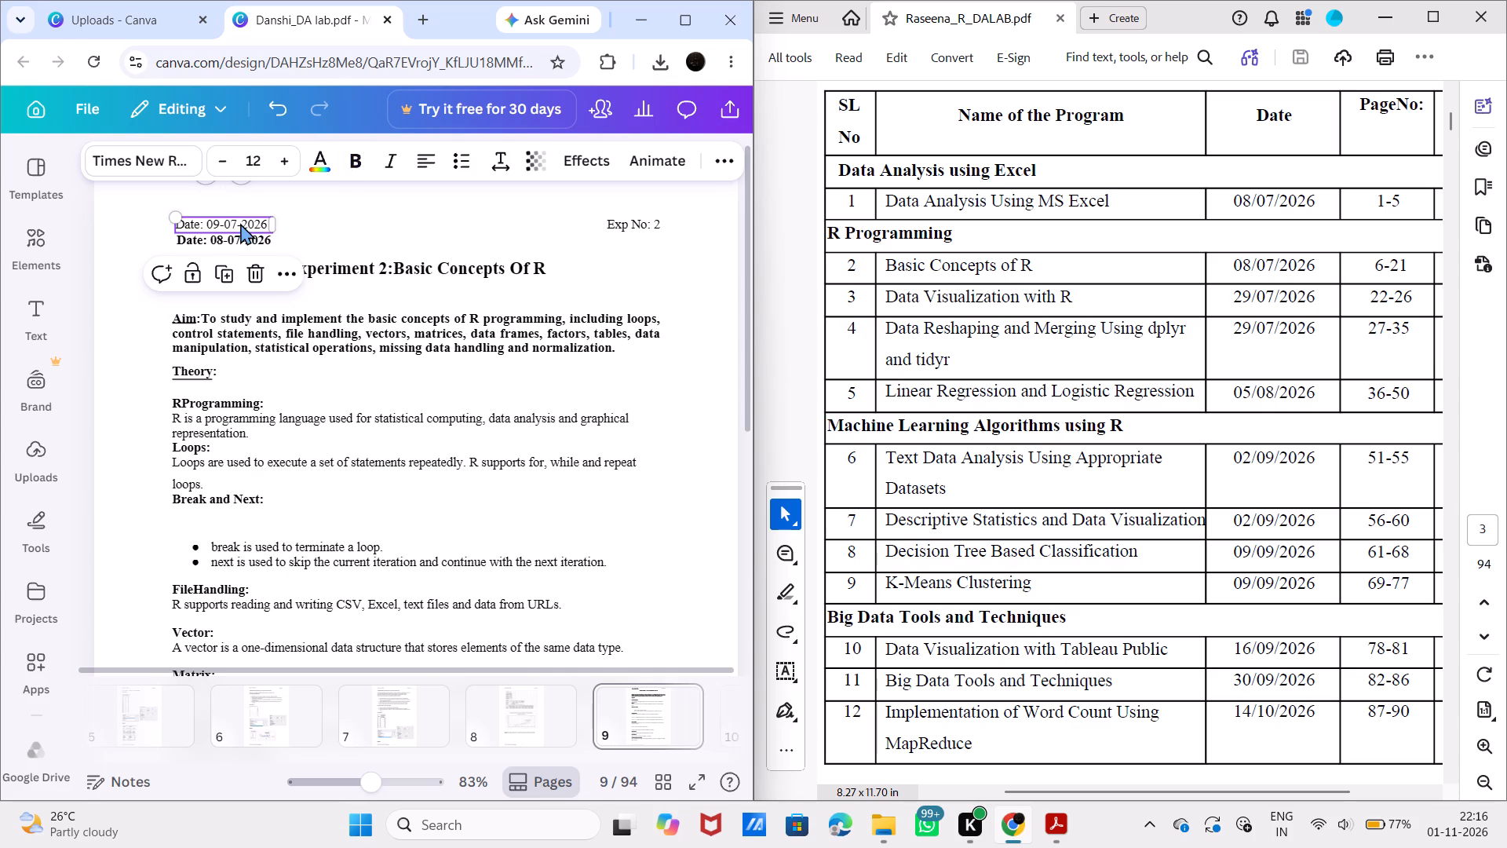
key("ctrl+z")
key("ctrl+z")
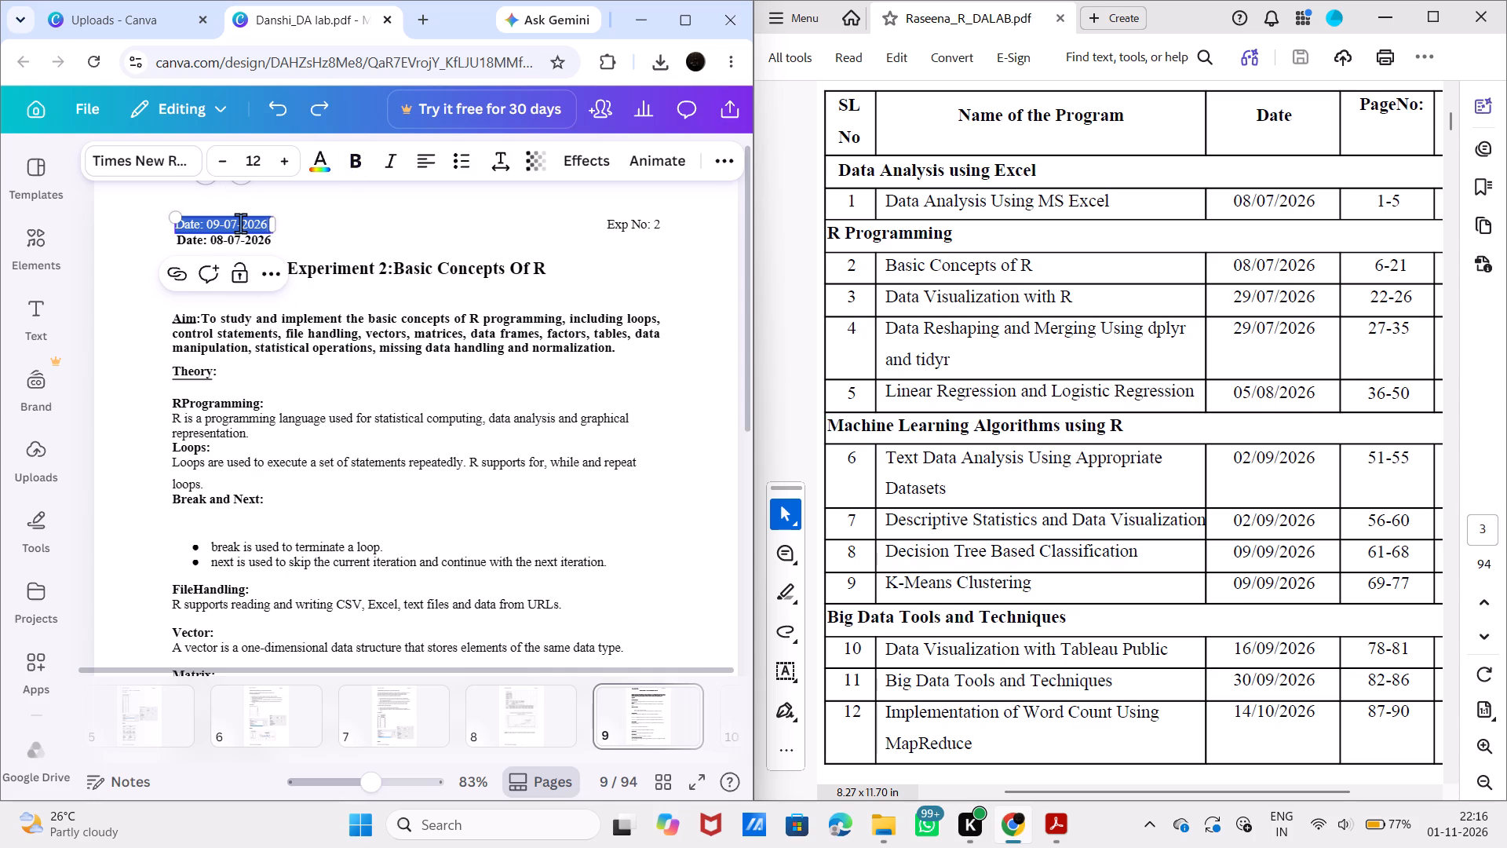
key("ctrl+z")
Replace the header date on page 9, the Experiment 2 title page, with the copied "Date: 08-07-2026".
key("Right")
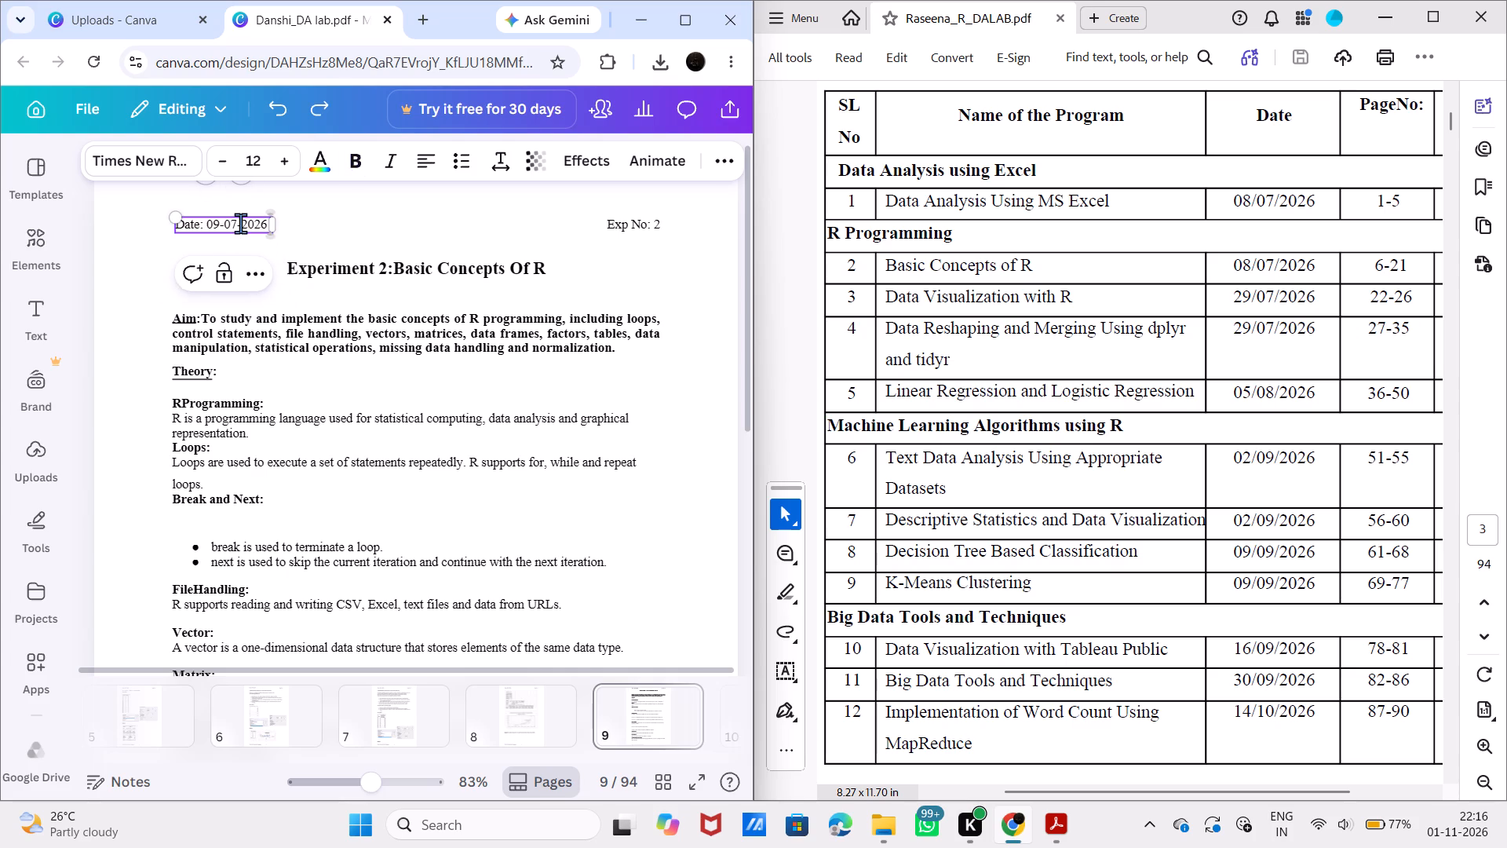
key("space")
key("ctrl+v")
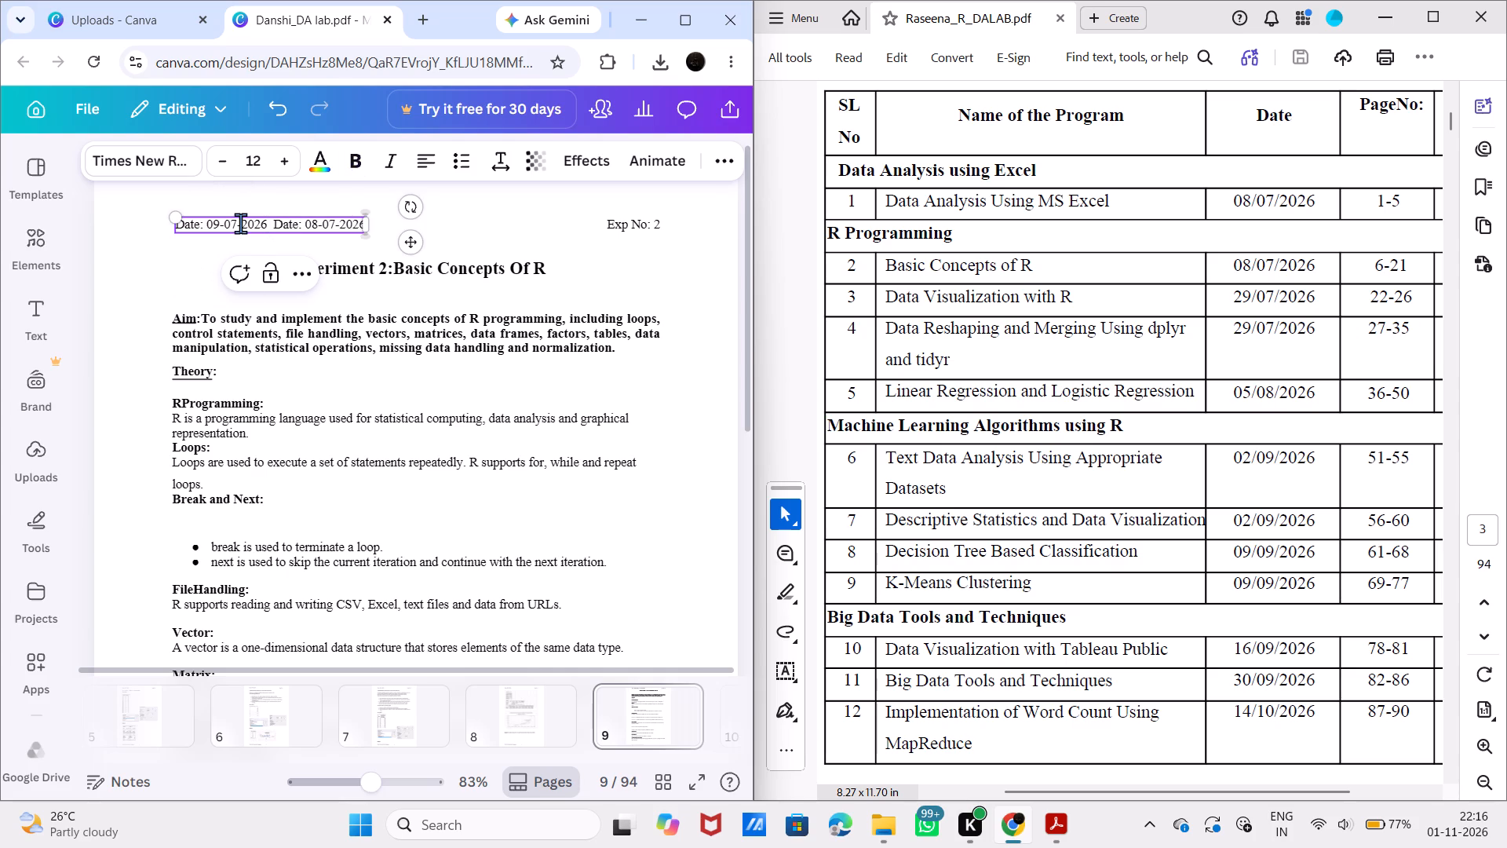
left_click(274, 226)
key("BackSpace")
key("BackSpace")
key("BackSpace")
key("BackSpace")
key("BackSpace")
key("BackSpace")
key("BackSpace")
key("BackSpace")
key("BackSpace")
key("BackSpace")
key("BackSpace")
key("BackSpace")
key("BackSpace")
key("BackSpace")
key("BackSpace")
key("BackSpace")
key("BackSpace")
key("BackSpace")
key("BackSpace")
key("BackSpace")
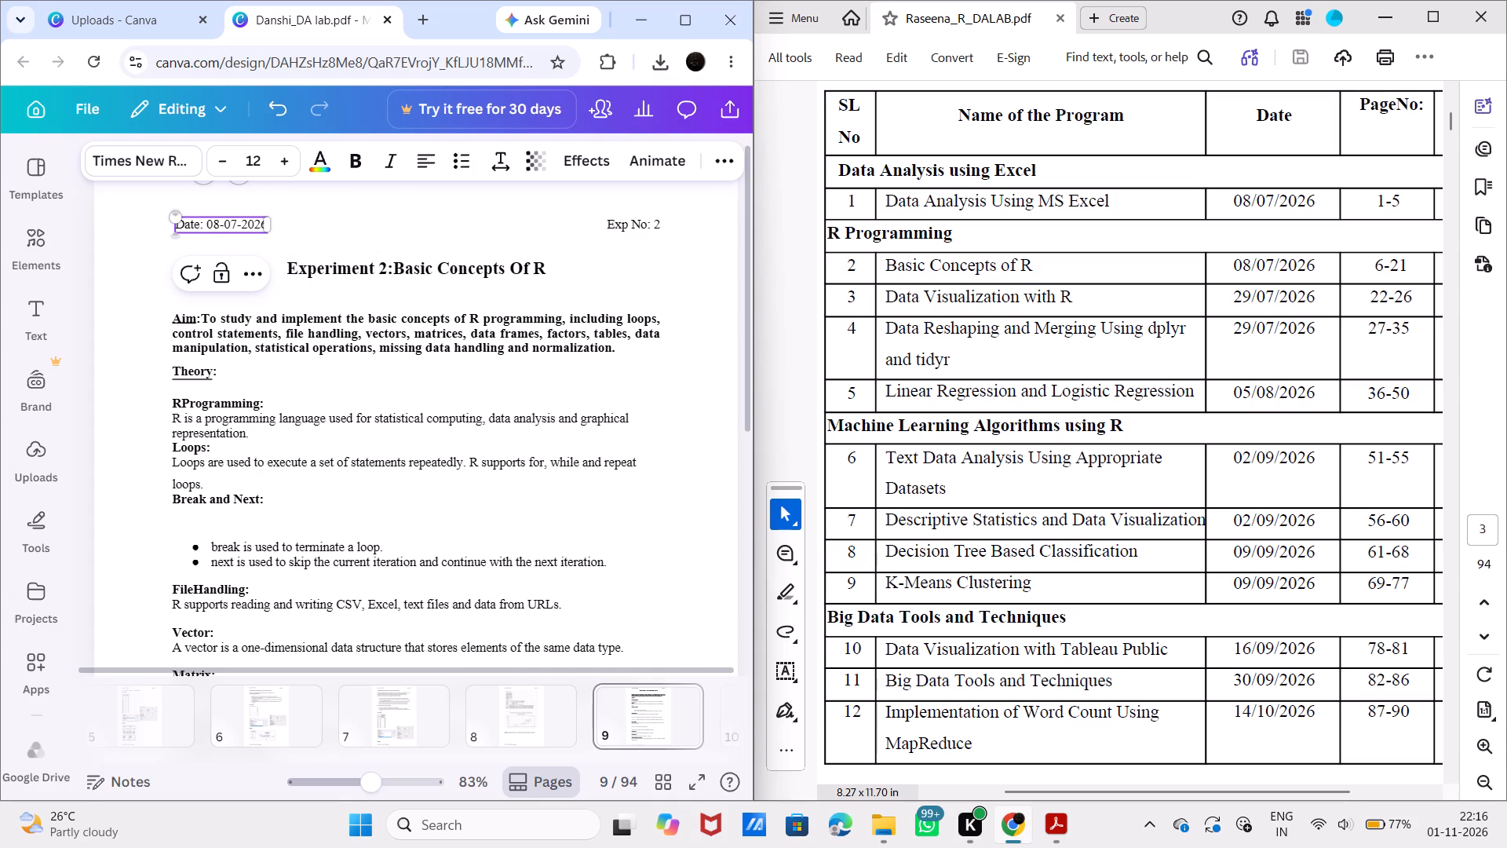
Replace the header date on page 10, the Experiment 2 procedure page, with the copied "Date: 08-07-2026".
scroll(631, 739, "left", 2)
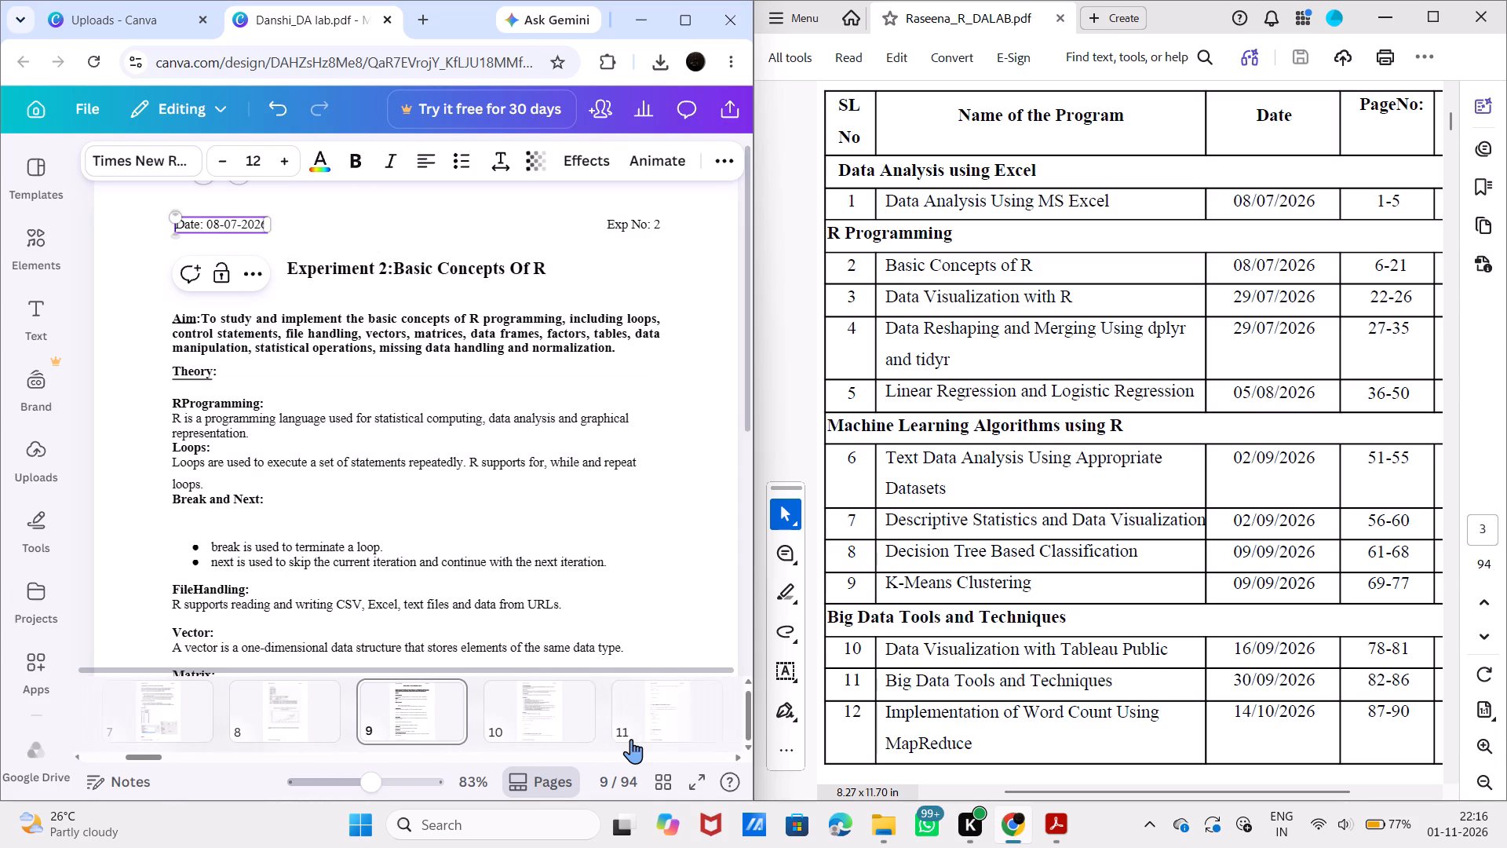
scroll(631, 739, "left", 2)
left_click(497, 712)
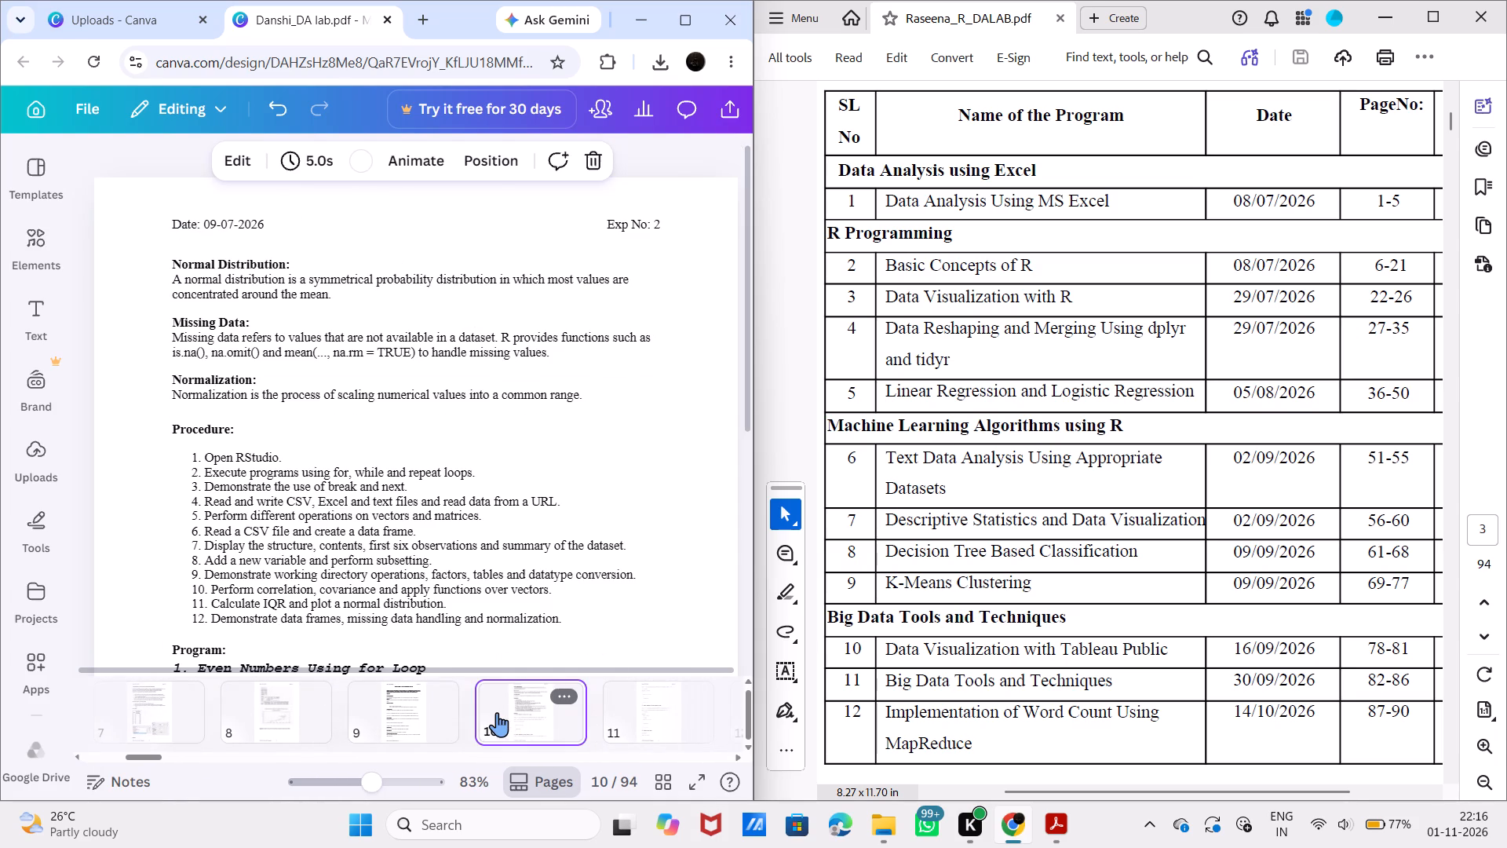
left_click(210, 224)
key("Right")
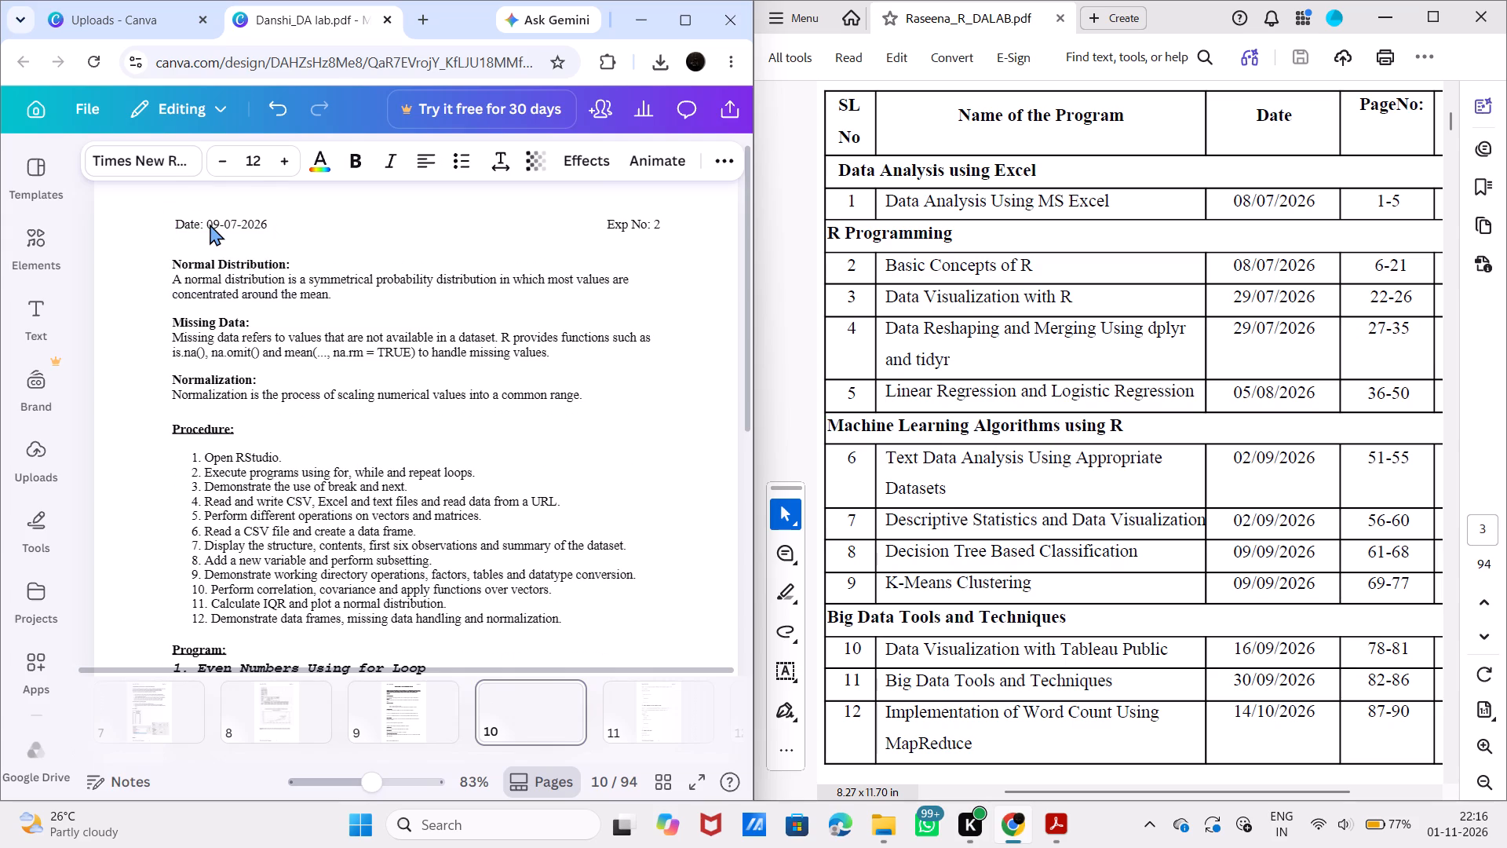
left_click(243, 217)
key("Right")
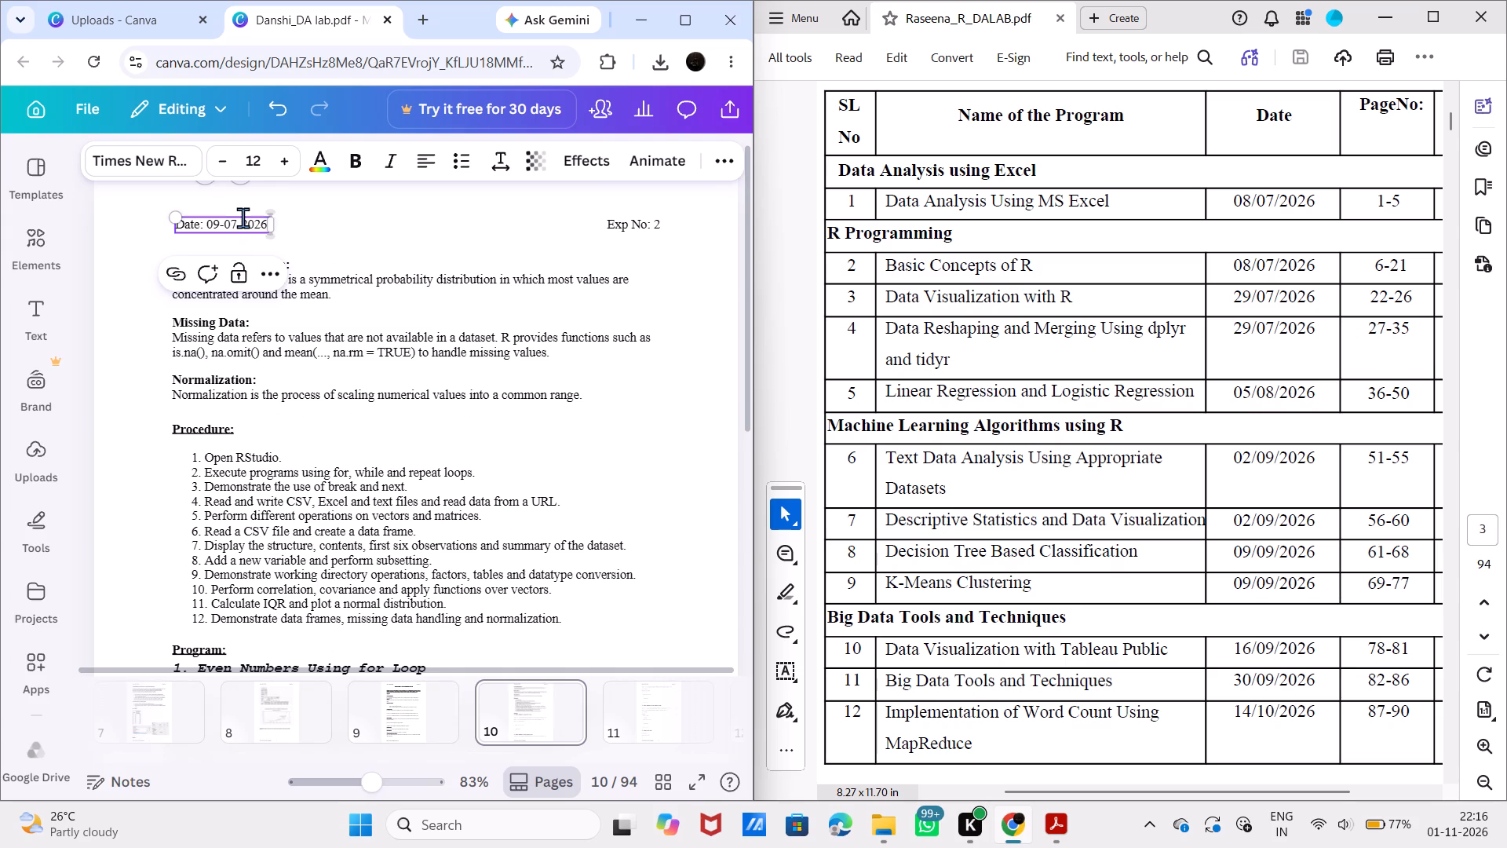
key("space")
key("ctrl+v")
key("Left")
key("Left")
key("Left")
key("Left")
key("Left")
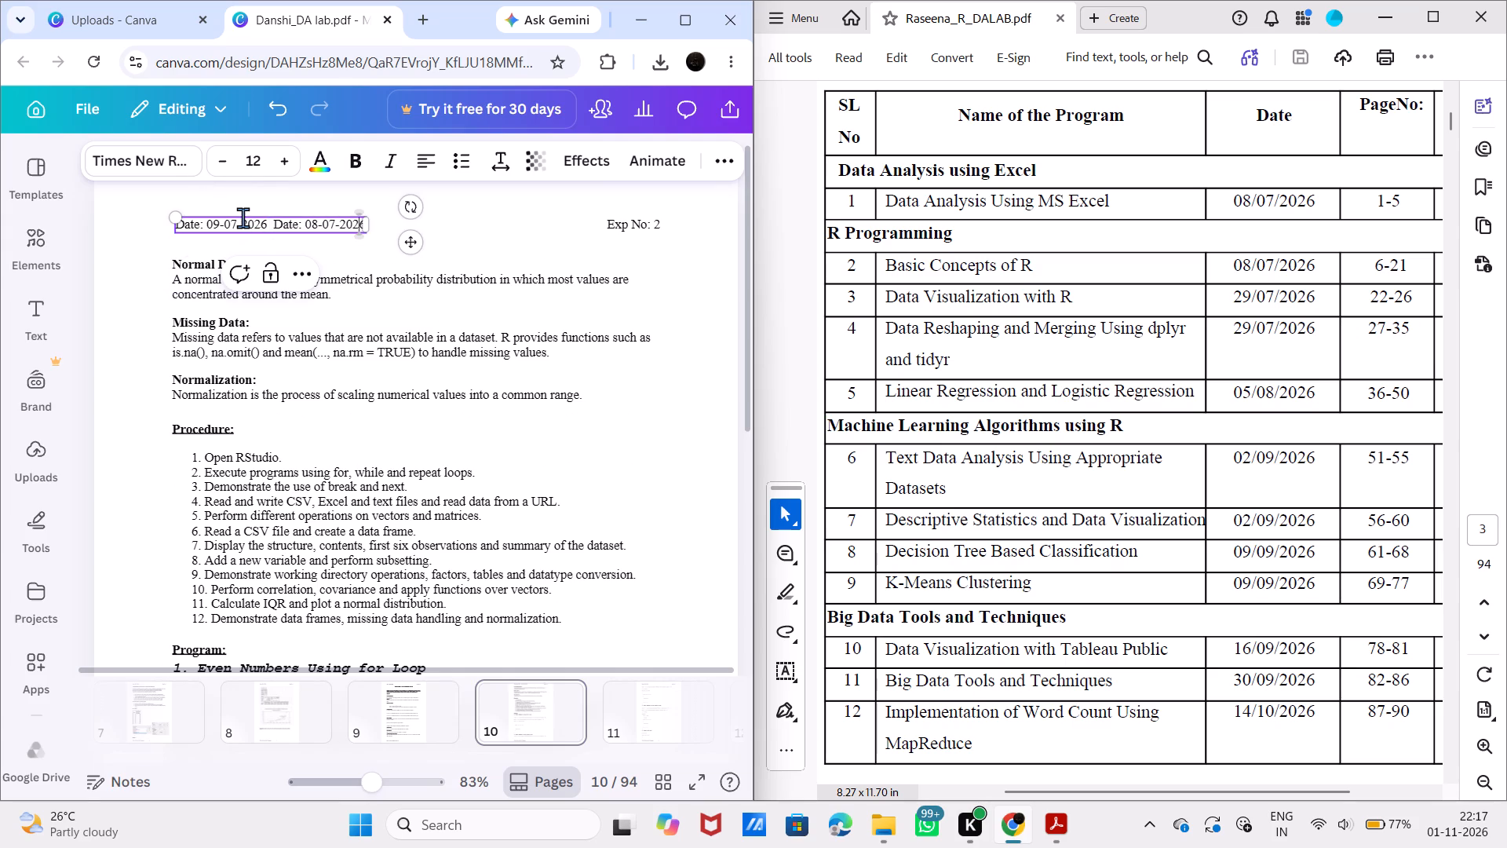
key("Left")
key("Left")
key("Left")
key("Left")
key("Left")
key("Left")
key("Left")
key("Left")
key("Left")
key("Left")
key("Left")
key("Left")
key("Left")
key("Left")
key("Right")
key("BackSpace")
key("BackSpace")
key("BackSpace")
key("BackSpace")
key("BackSpace")
key("BackSpace")
key("BackSpace")
key("BackSpace")
key("BackSpace")
key("BackSpace")
key("BackSpace")
key("BackSpace")
key("BackSpace")
key("BackSpace")
key("BackSpace")
key("BackSpace")
key("BackSpace")
key("BackSpace")
key("BackSpace")
key("BackSpace")
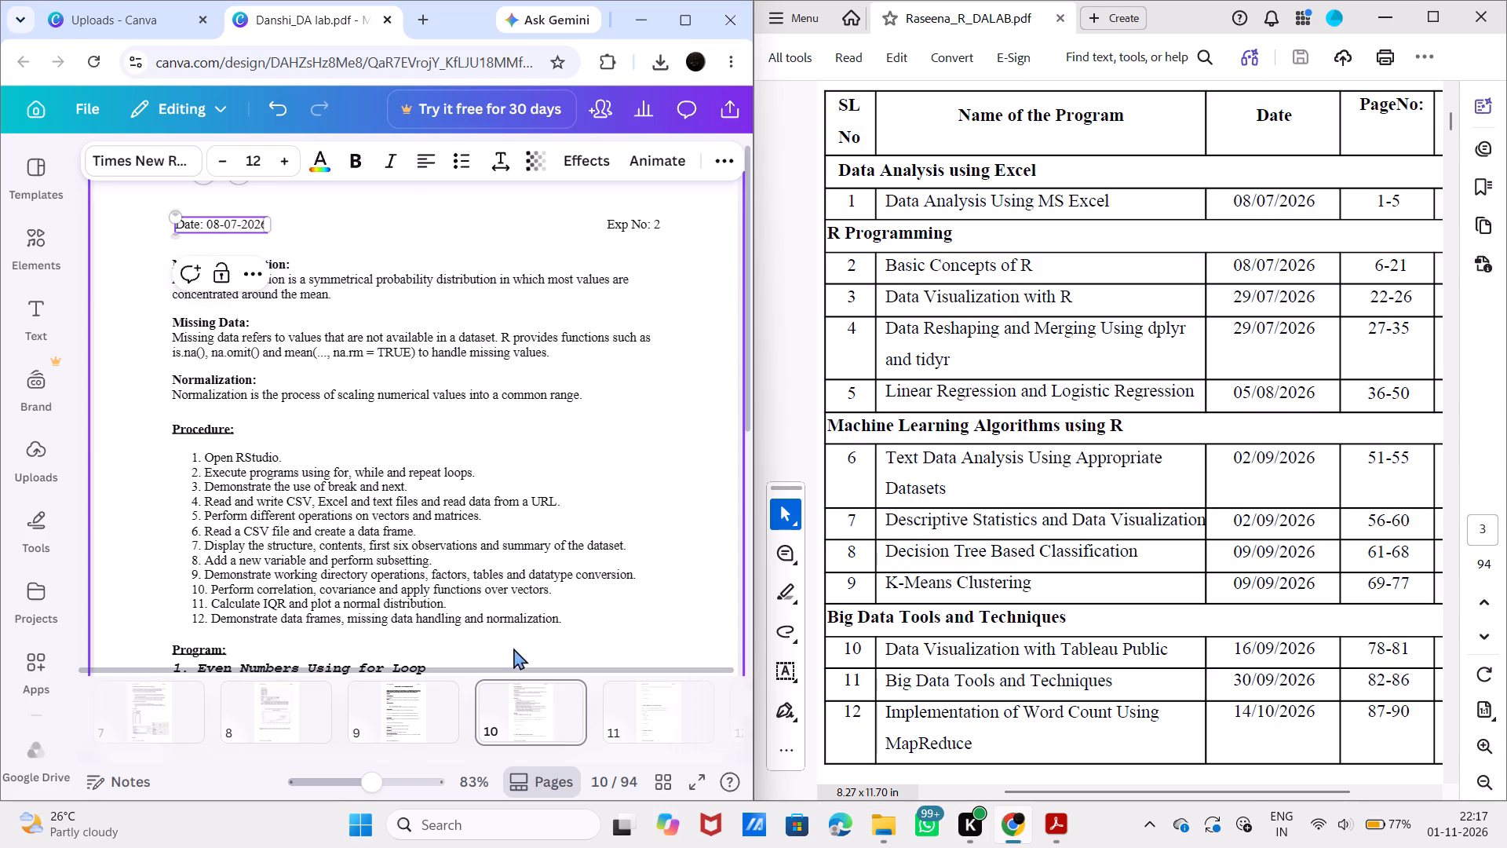
Replace the header date on page 11, the while and repeat loop code page, with the copied "Date: 08-07-2026".
left_click(642, 717)
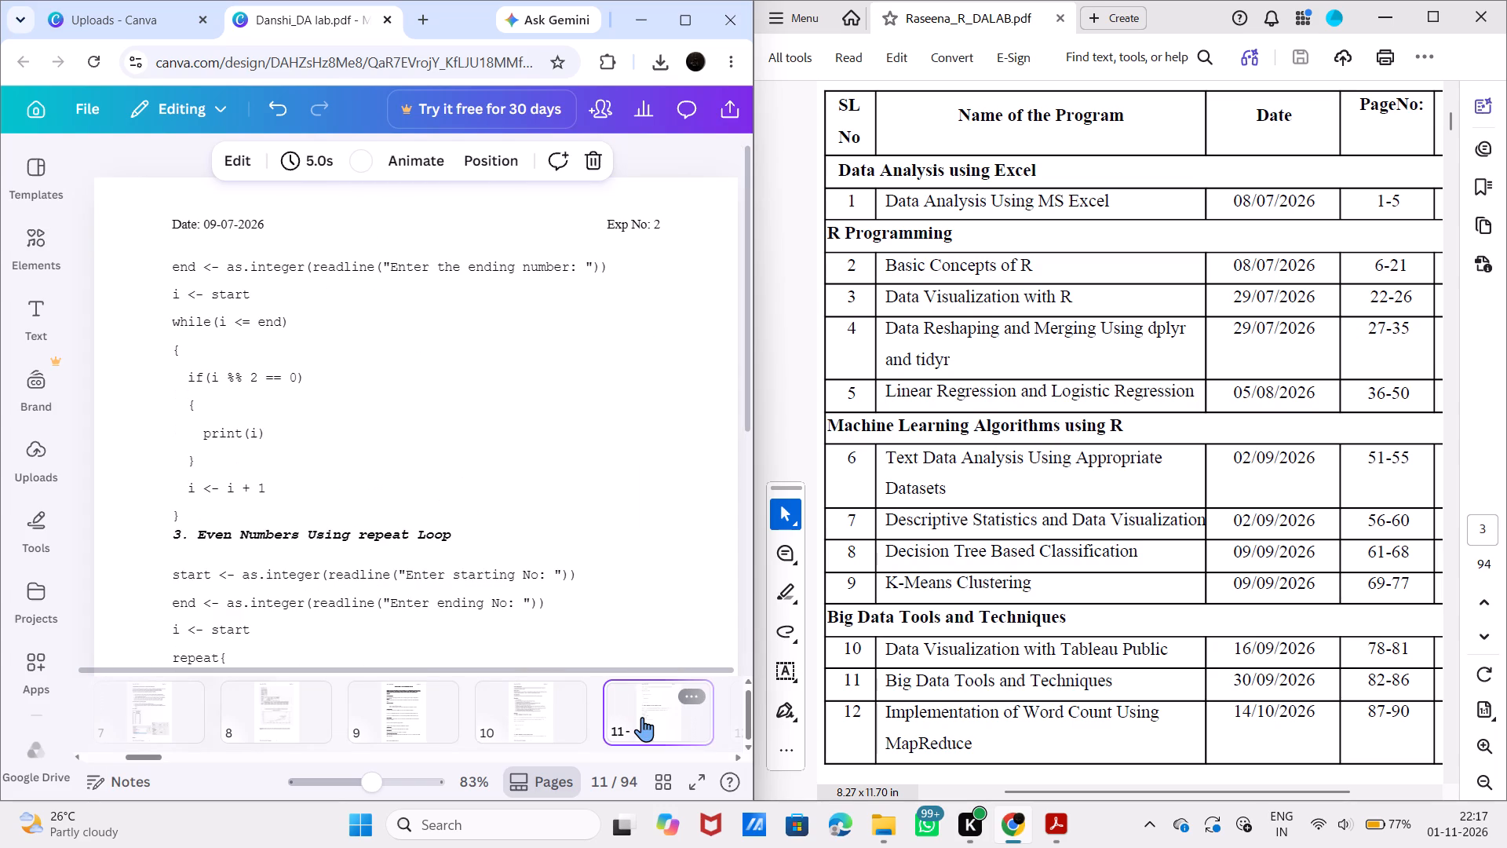
left_click(236, 223)
left_click(236, 223)
key("Right")
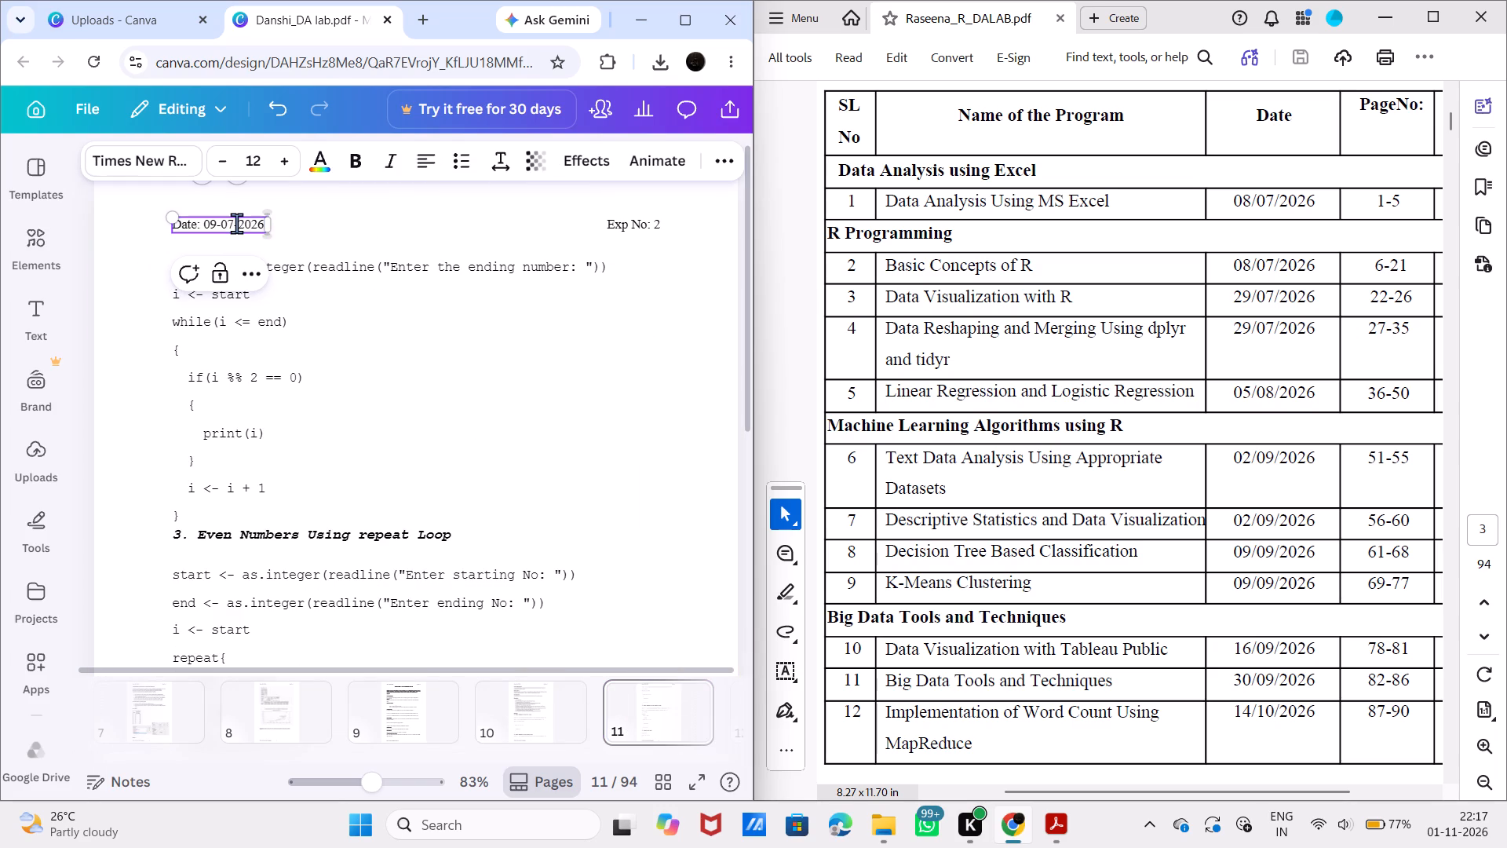
key("space")
key("ctrl+v")
key("Left")
key("Left")
key("Left")
key("Left")
key("Left")
key("Left")
key("Left")
key("Left")
key("Left")
key("Left")
key("Left")
key("Left")
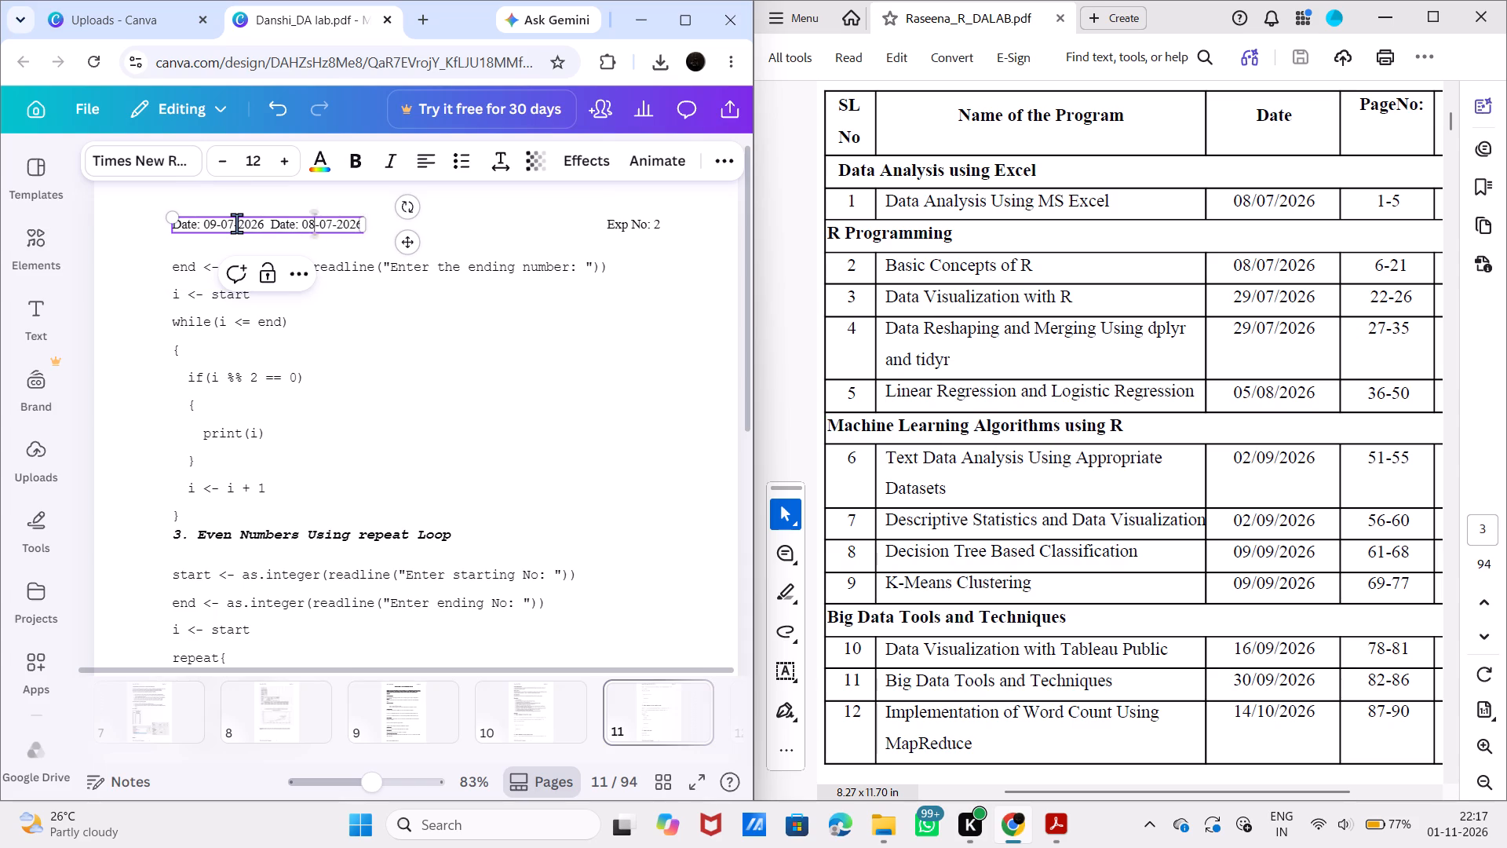
key("Left")
key("Left")
key("Left")
key("Left")
key("BackSpace")
key("BackSpace")
key("BackSpace")
key("BackSpace")
key("BackSpace")
key("BackSpace")
key("BackSpace")
key("BackSpace")
key("BackSpace")
key("BackSpace")
key("BackSpace")
key("BackSpace")
key("BackSpace")
key("BackSpace")
key("BackSpace")
key("BackSpace")
key("BackSpace")
key("BackSpace")
key("BackSpace")
key("BackSpace")
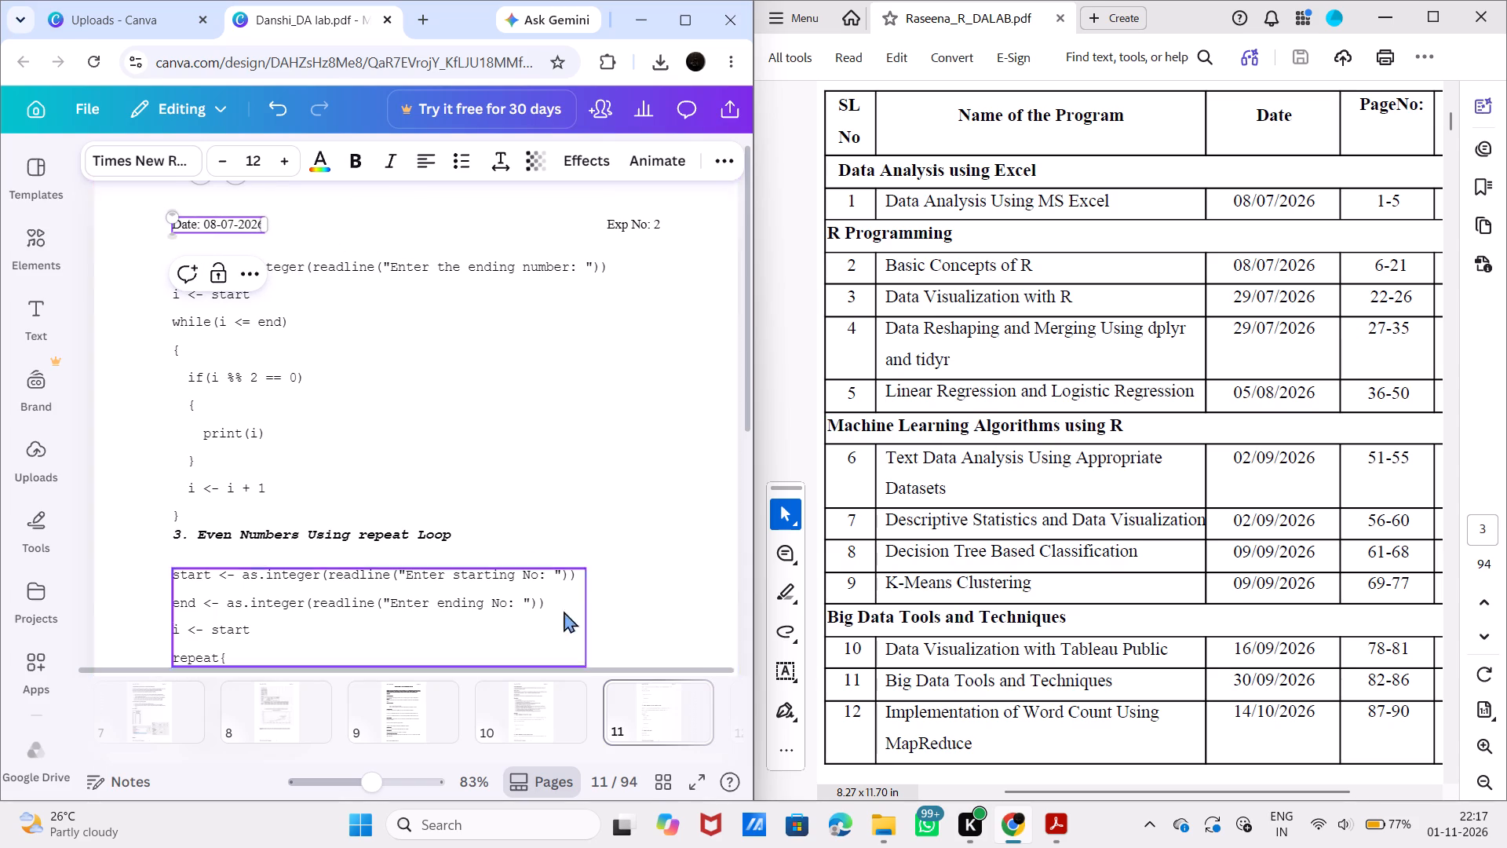
Replace the header date on page 12, the break and next loop code page, with the copied "Date: 08-07-2026".
scroll(632, 721, "left", 5)
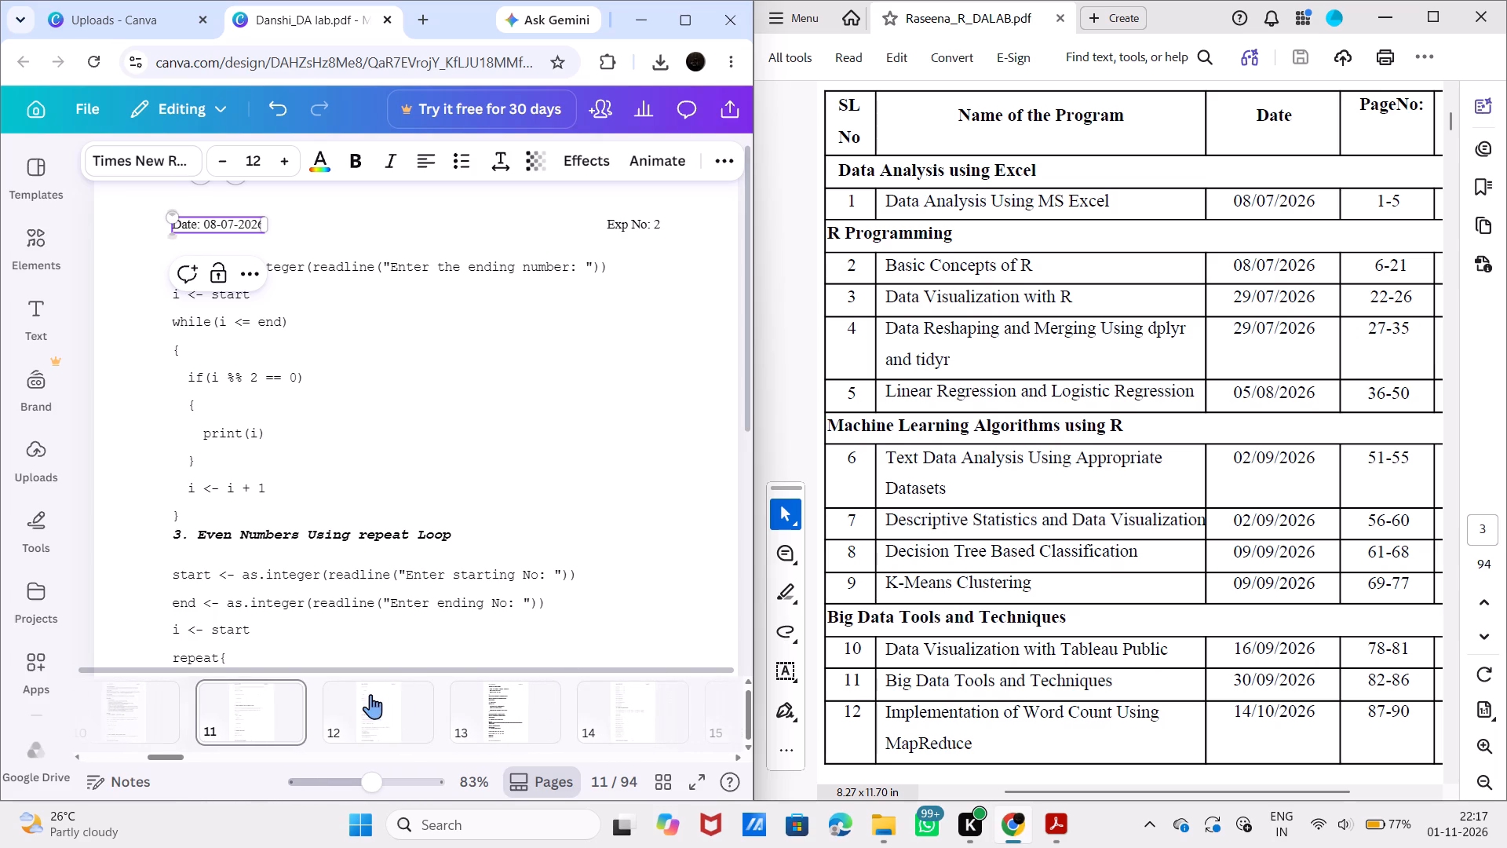
left_click(403, 702)
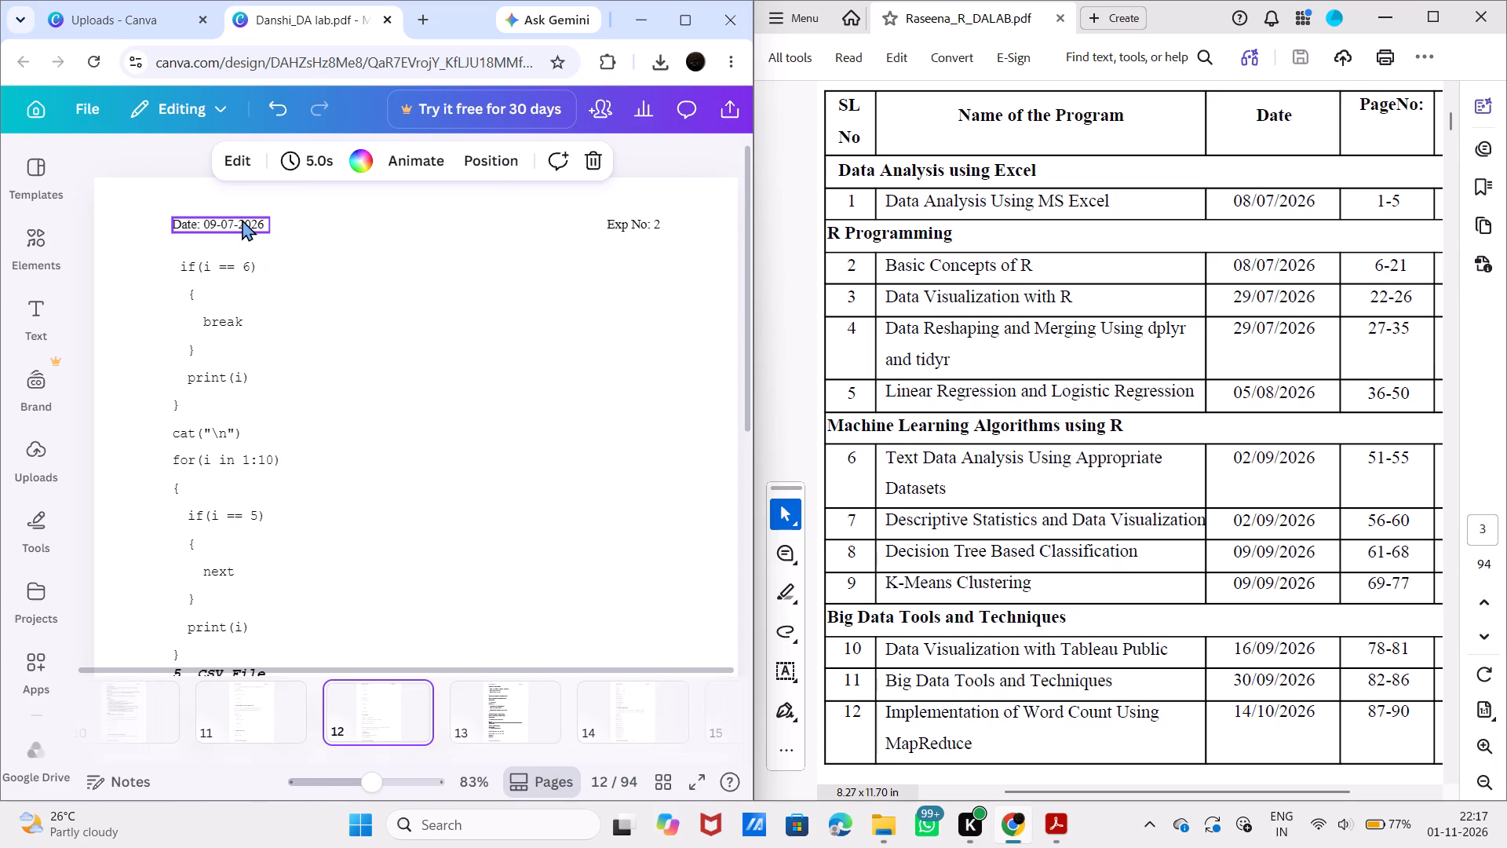
left_click(242, 219)
left_click(242, 219)
key("Right")
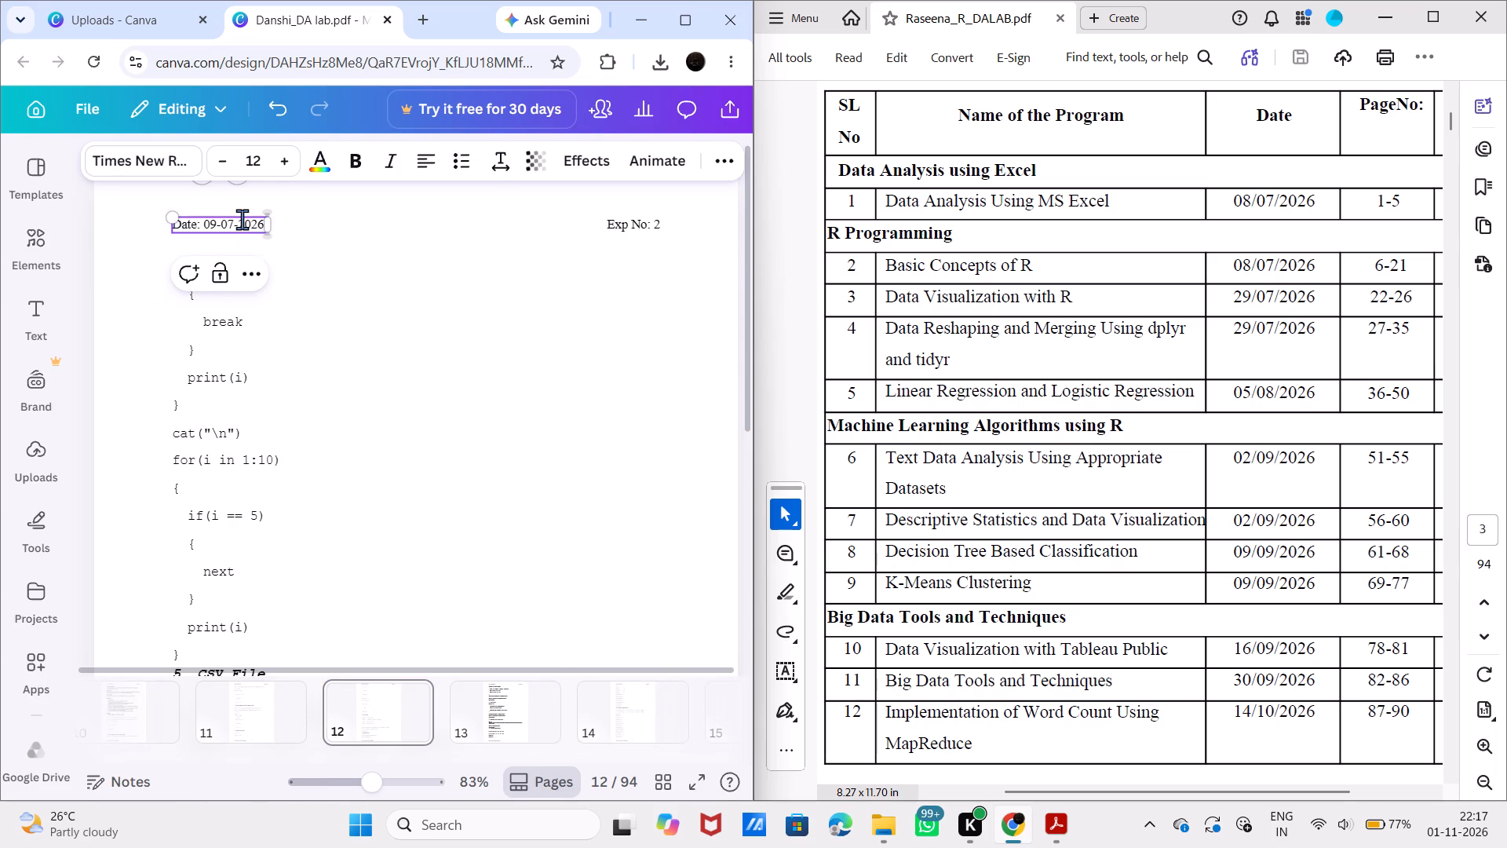
key("space")
key("ctrl+v")
key("Left")
key("Left")
key("Left")
key("Left")
key("Left")
key("Left")
key("Left")
key("Left")
key("Left")
key("Left")
key("Left")
key("Left")
key("Left")
key("Left")
key("Left")
key("Left")
key("Left")
key("Left")
key("Left")
key("Left")
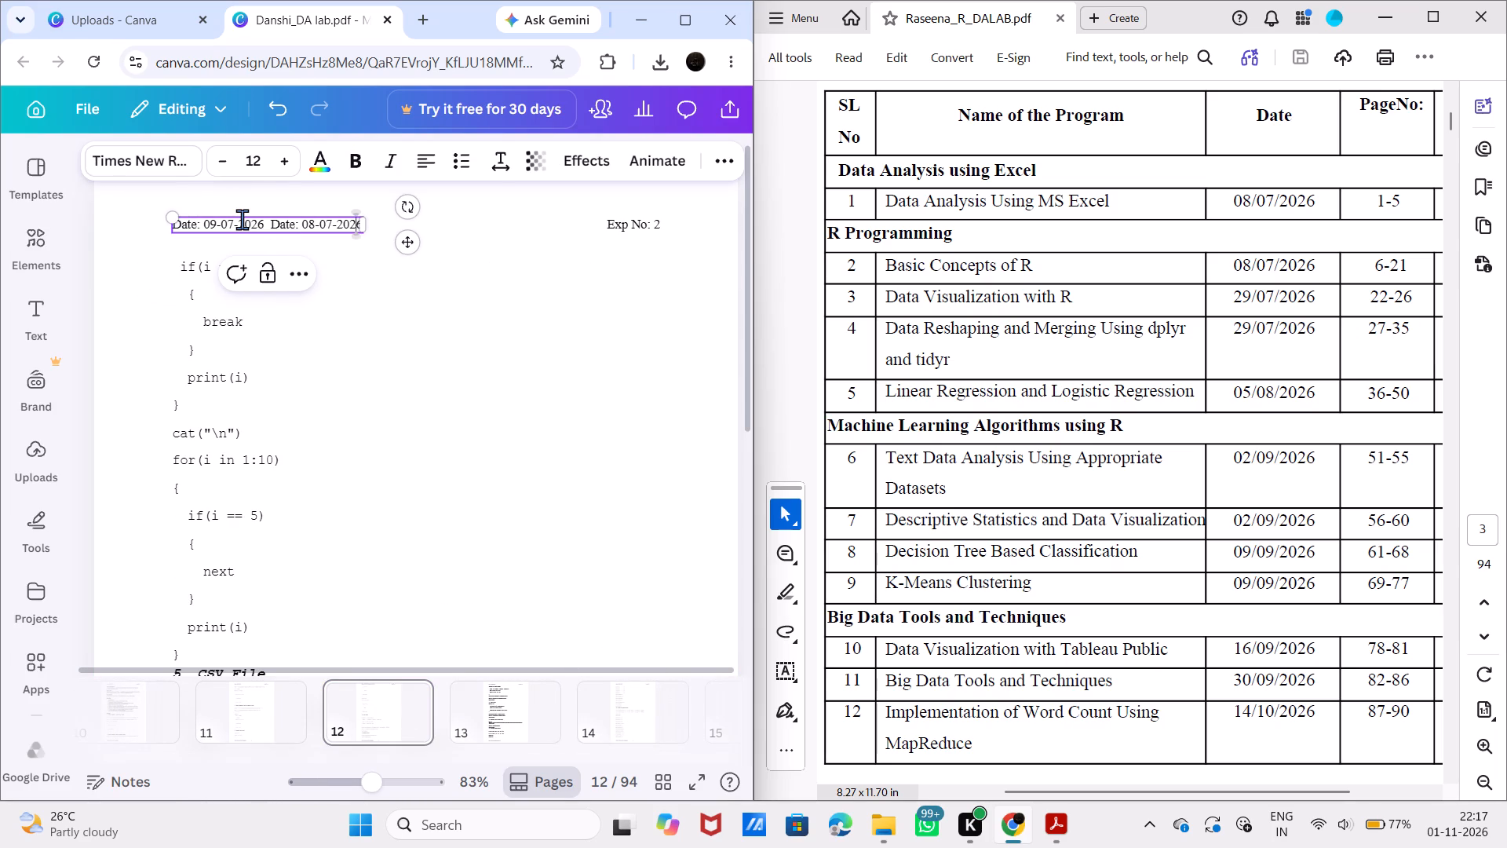
key("Right")
key("Right")
key("BackSpace")
key("BackSpace")
key("BackSpace")
key("BackSpace")
key("BackSpace")
key("BackSpace")
key("BackSpace")
key("BackSpace")
key("BackSpace")
key("BackSpace")
key("BackSpace")
key("BackSpace")
key("BackSpace")
key("BackSpace")
key("BackSpace")
key("BackSpace")
key("BackSpace")
key("BackSpace")
key("BackSpace")
key("BackSpace")
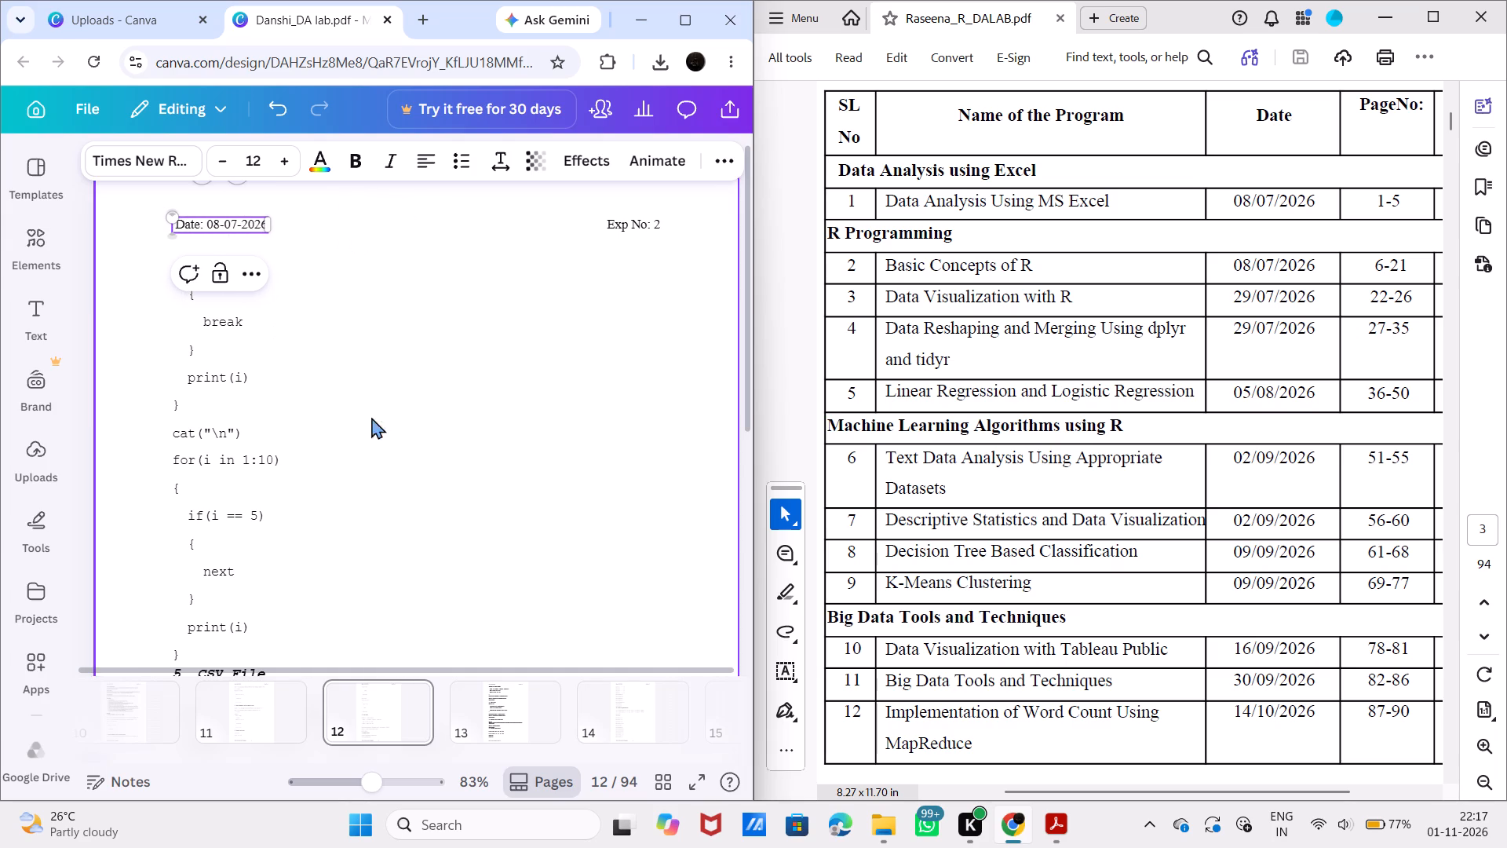
Replace the header date on page 13, the Excel and text file code page, with the copied "Date: 08-07-2026".
left_click(504, 713)
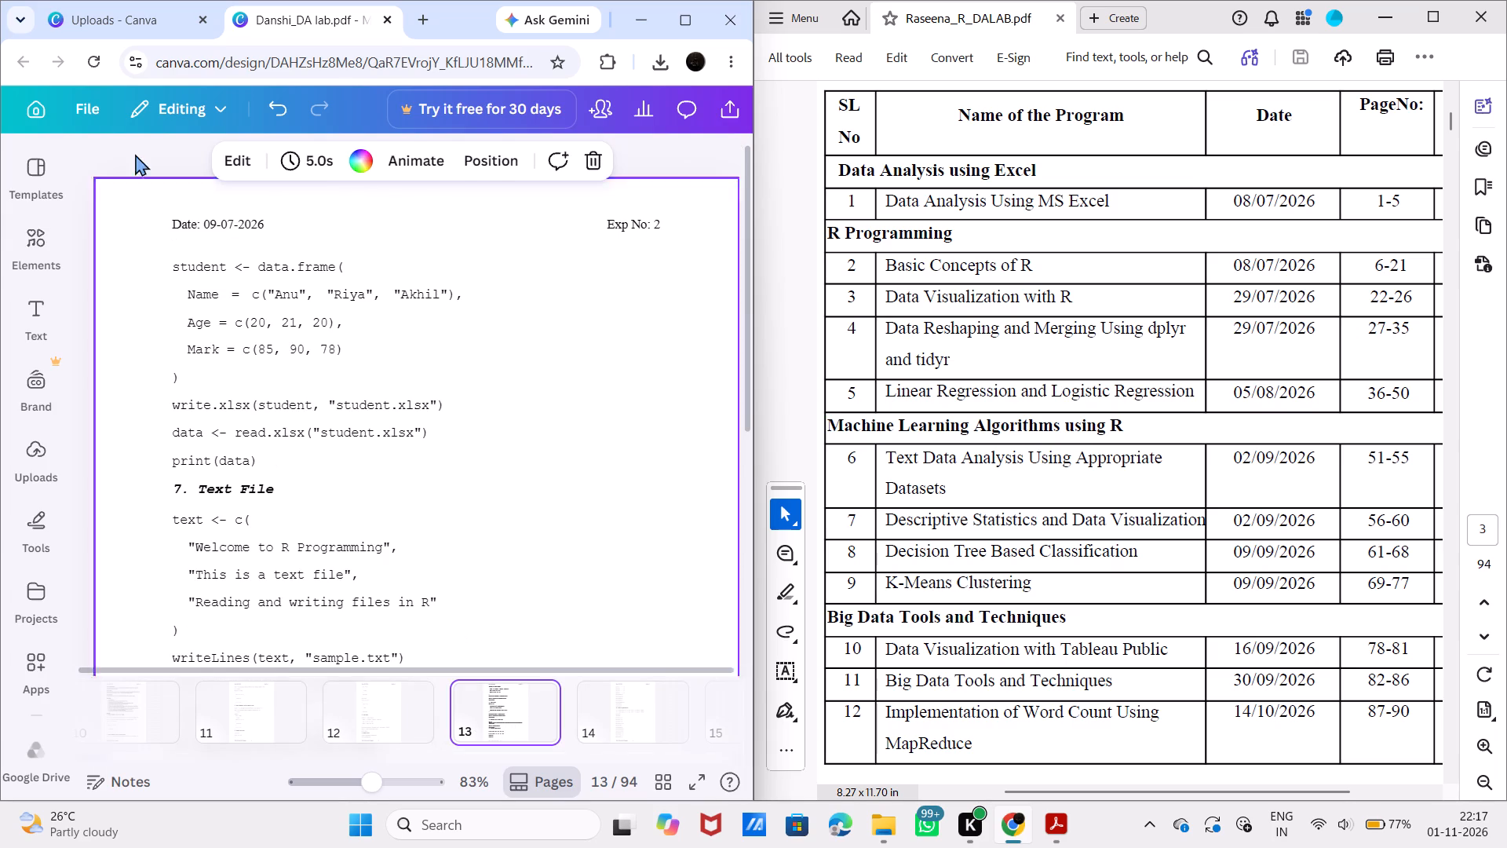
left_click(233, 227)
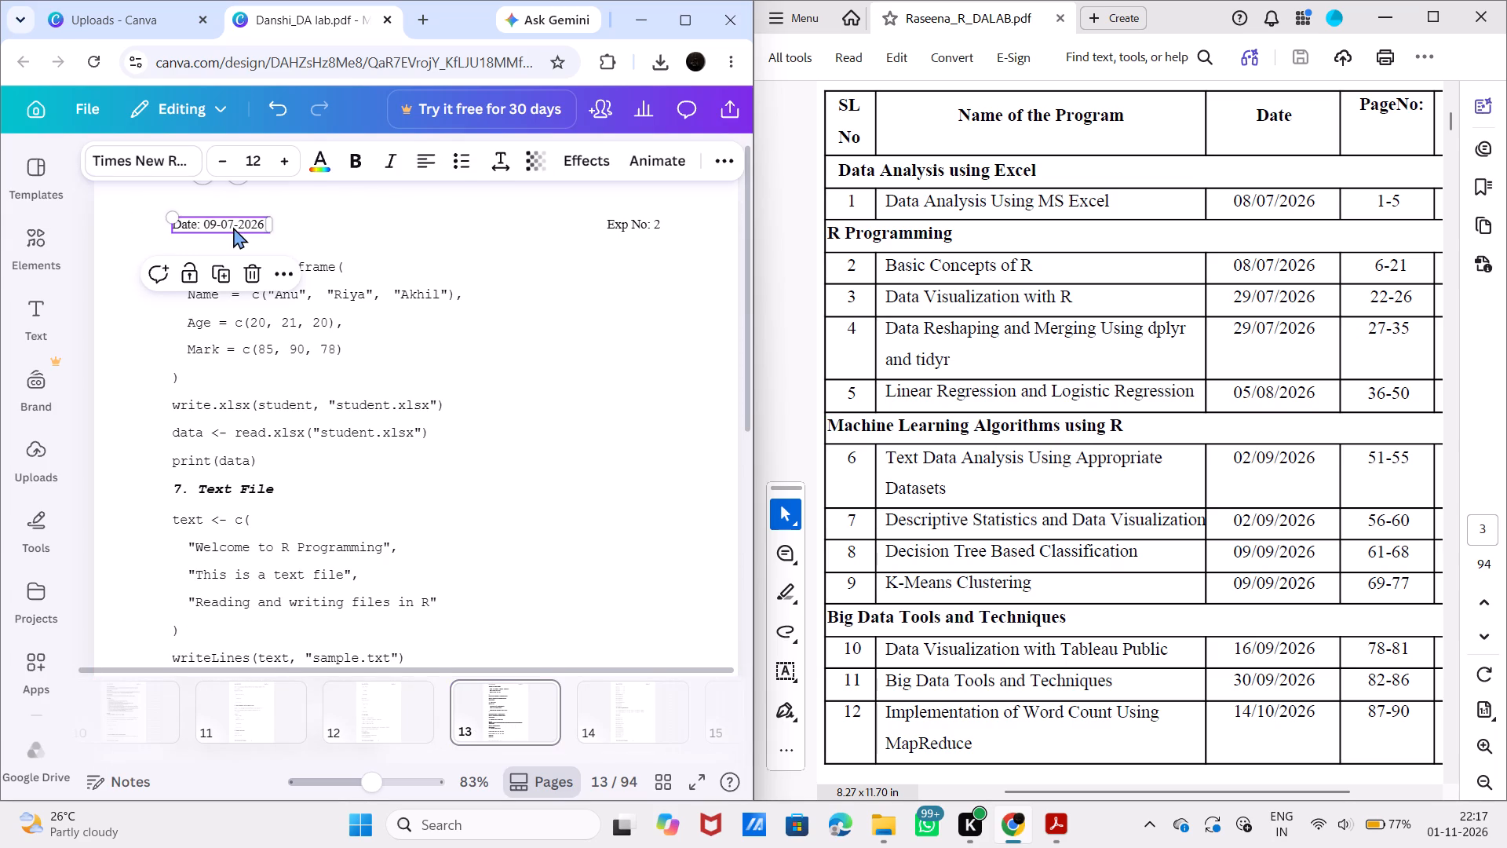
left_click(233, 221)
key("Right")
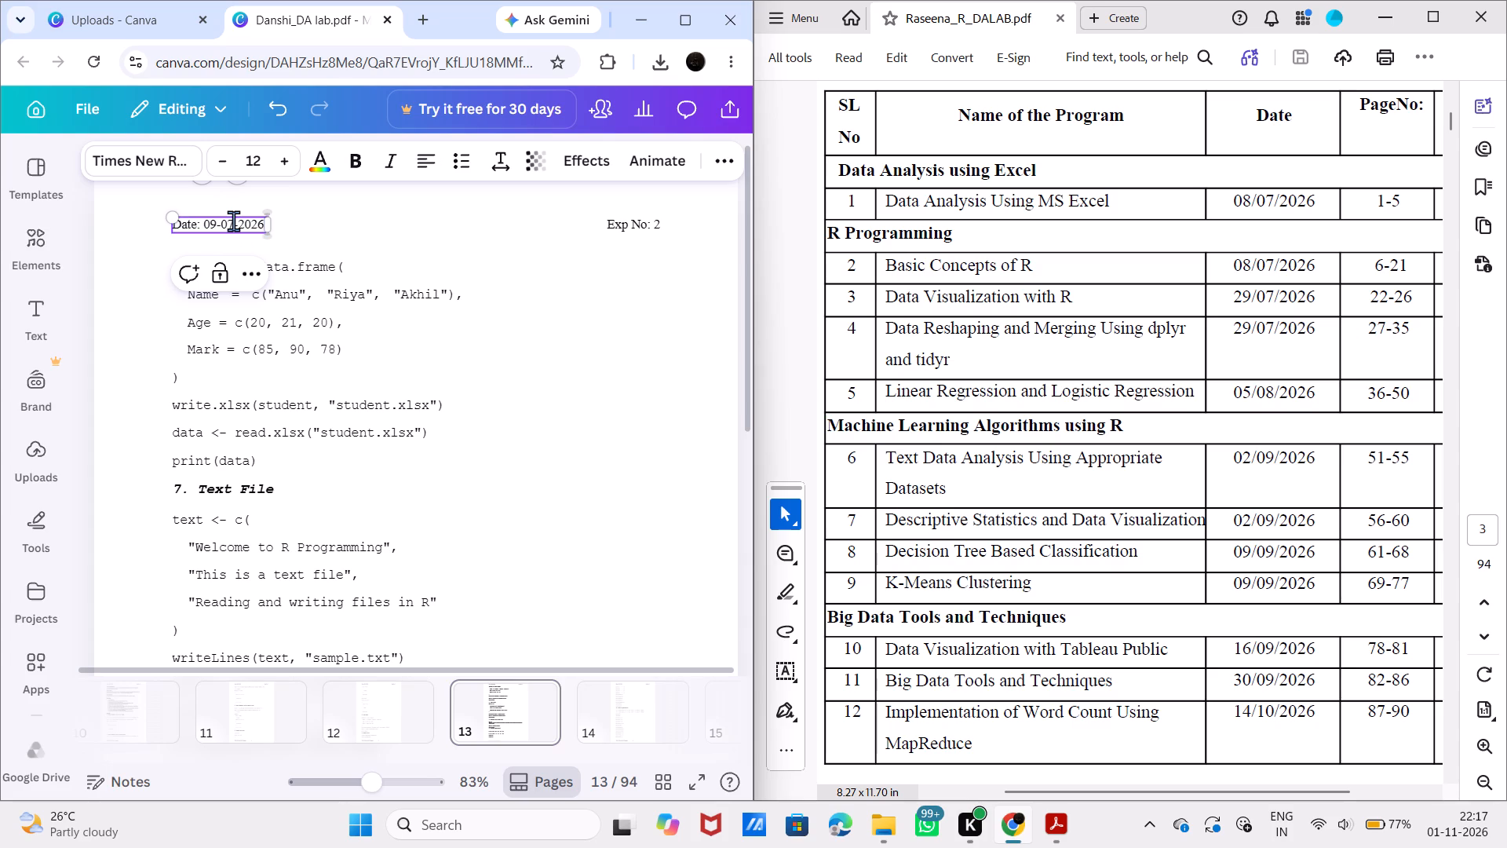
key("space")
key("ctrl+v")
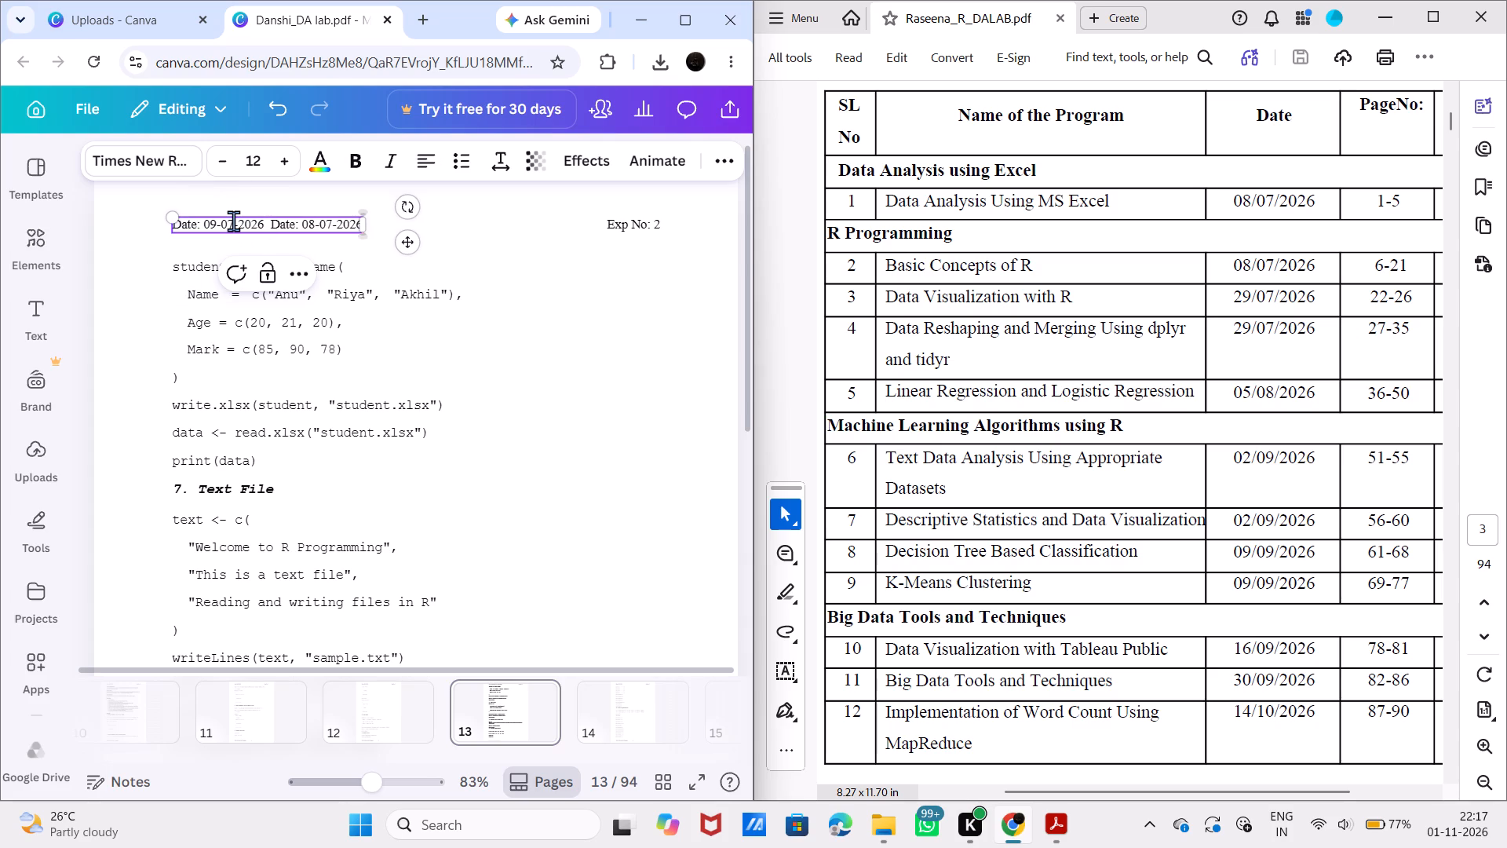
key("Left")
key("Left")
key("Left")
key("Left")
key("Left")
key("Left")
key("Left")
key("Left")
key("Left")
key("Left")
key("Left")
key("Left")
key("Left")
key("Left")
key("Left")
key("Left")
key("Left")
key("Left")
key("Left")
key("BackSpace")
key("BackSpace")
key("BackSpace")
key("BackSpace")
key("BackSpace")
key("BackSpace")
key("BackSpace")
key("BackSpace")
key("BackSpace")
key("BackSpace")
key("BackSpace")
key("BackSpace")
key("BackSpace")
key("BackSpace")
key("BackSpace")
key("BackSpace")
key("BackSpace")
key("BackSpace")
key("BackSpace")
key("BackSpace")
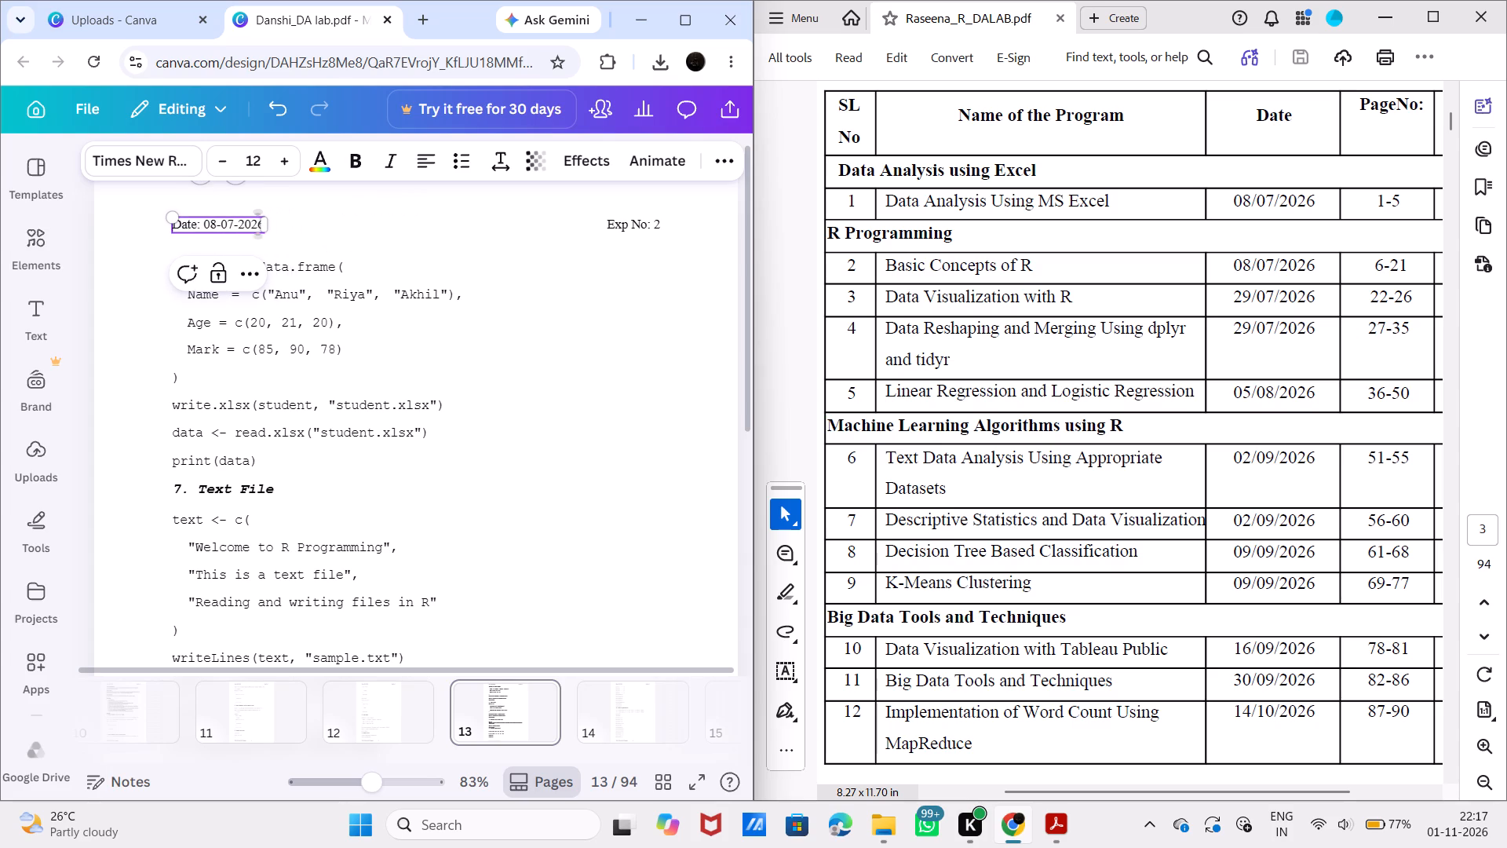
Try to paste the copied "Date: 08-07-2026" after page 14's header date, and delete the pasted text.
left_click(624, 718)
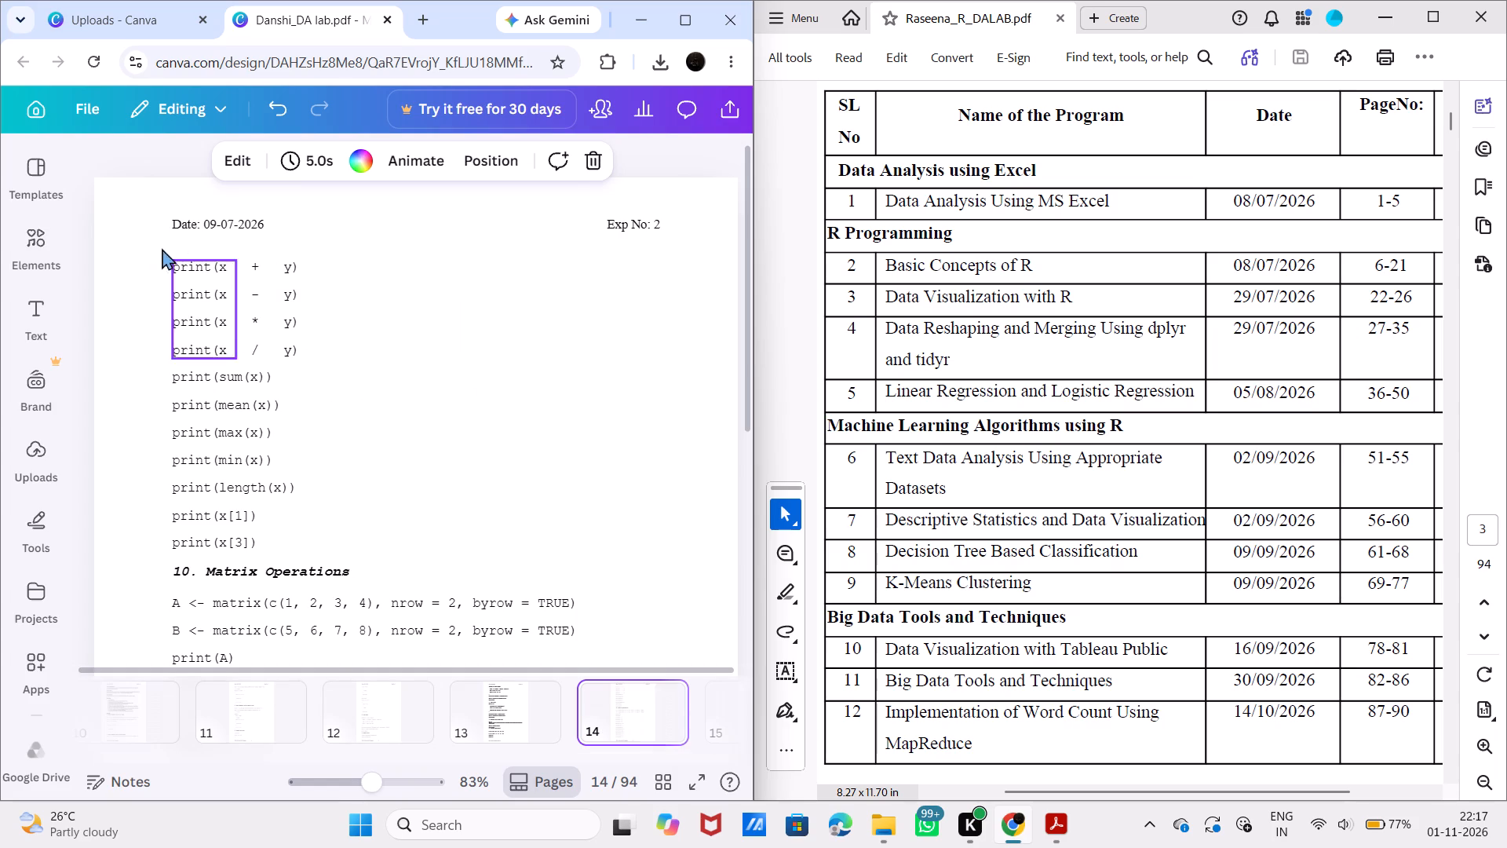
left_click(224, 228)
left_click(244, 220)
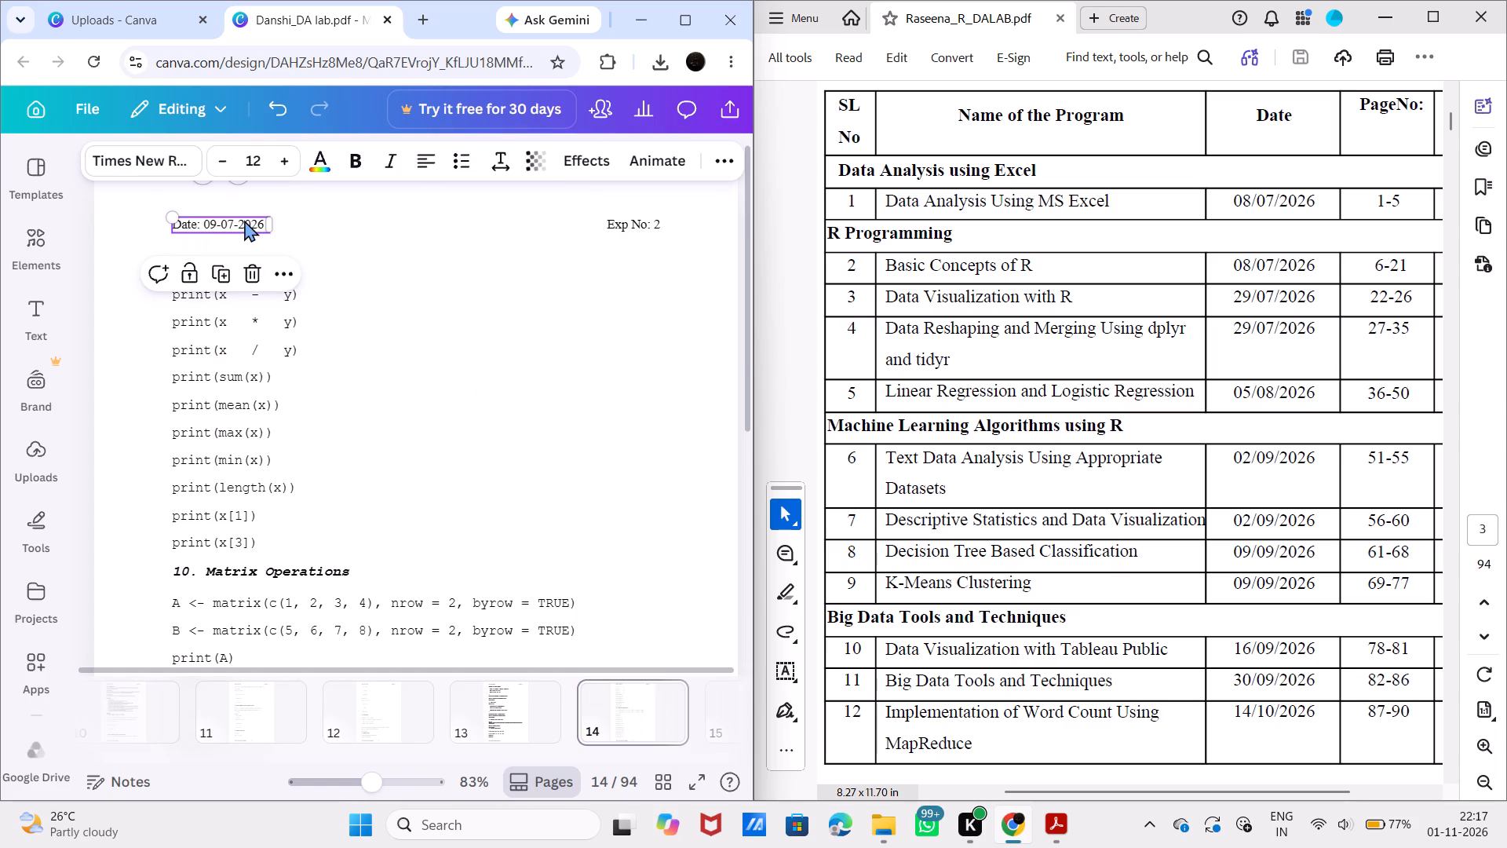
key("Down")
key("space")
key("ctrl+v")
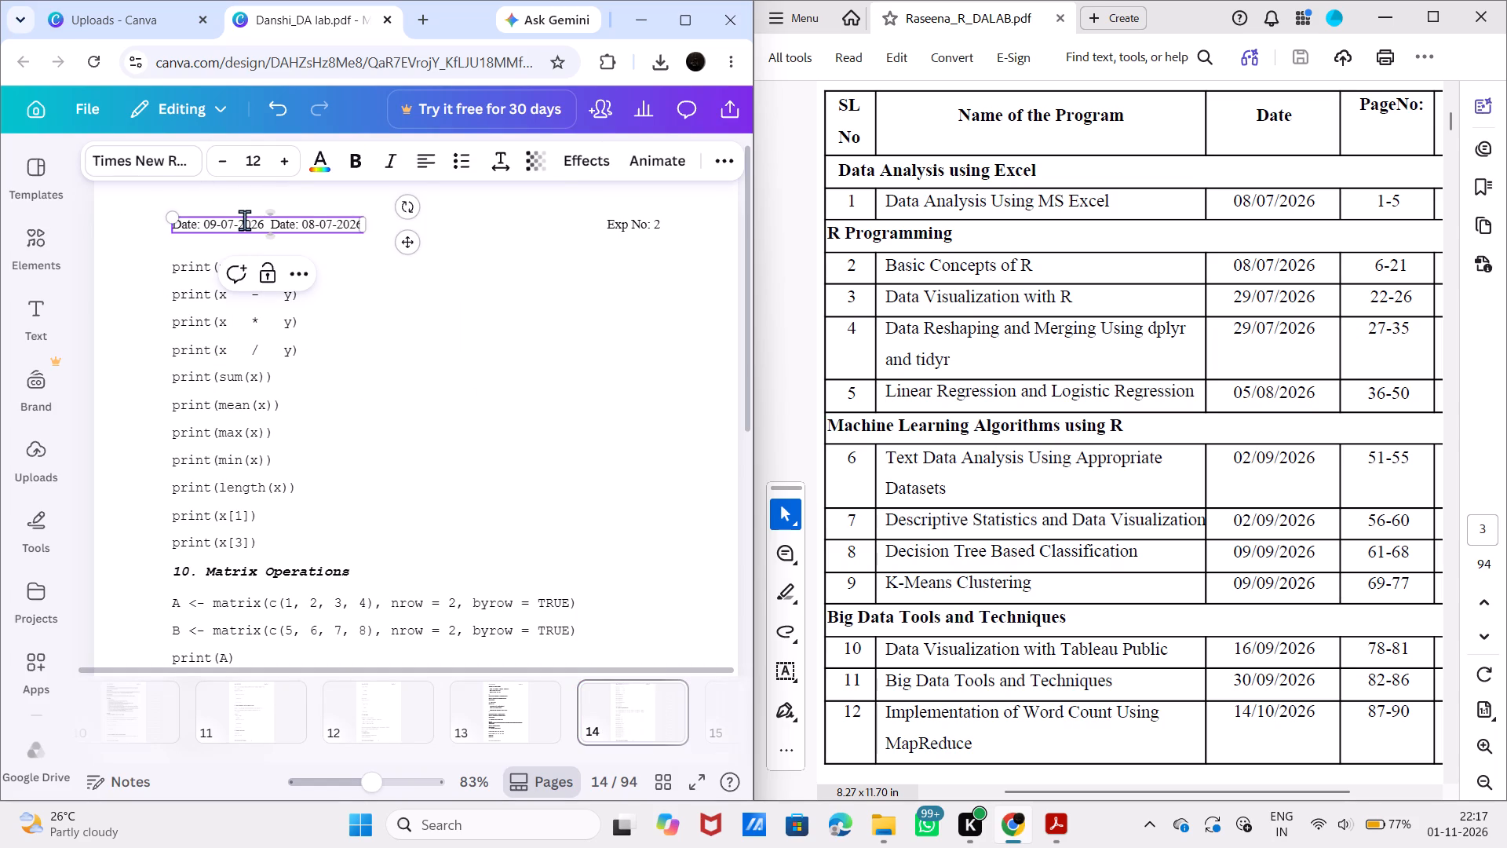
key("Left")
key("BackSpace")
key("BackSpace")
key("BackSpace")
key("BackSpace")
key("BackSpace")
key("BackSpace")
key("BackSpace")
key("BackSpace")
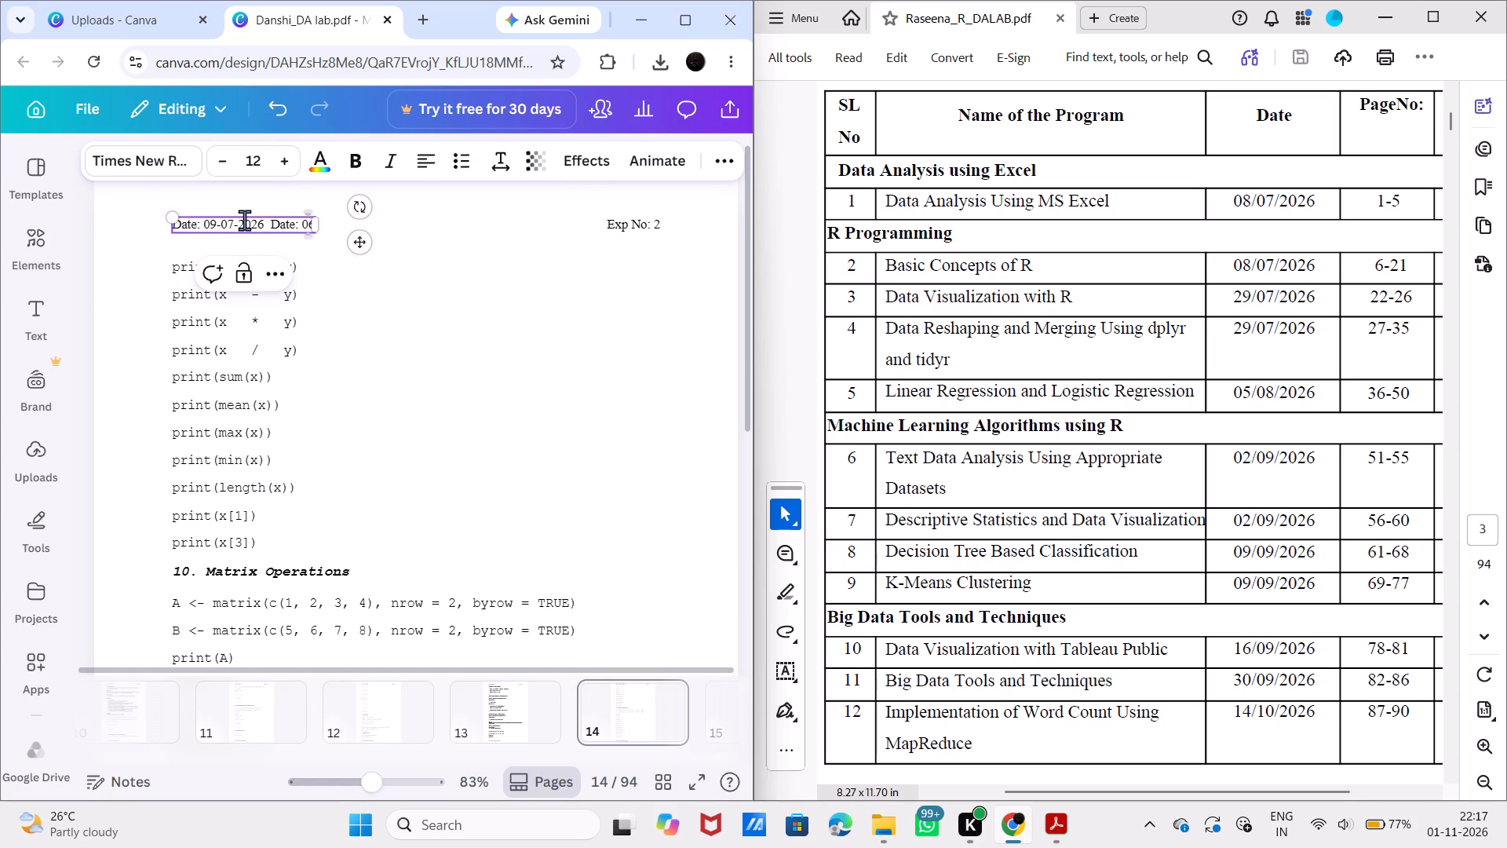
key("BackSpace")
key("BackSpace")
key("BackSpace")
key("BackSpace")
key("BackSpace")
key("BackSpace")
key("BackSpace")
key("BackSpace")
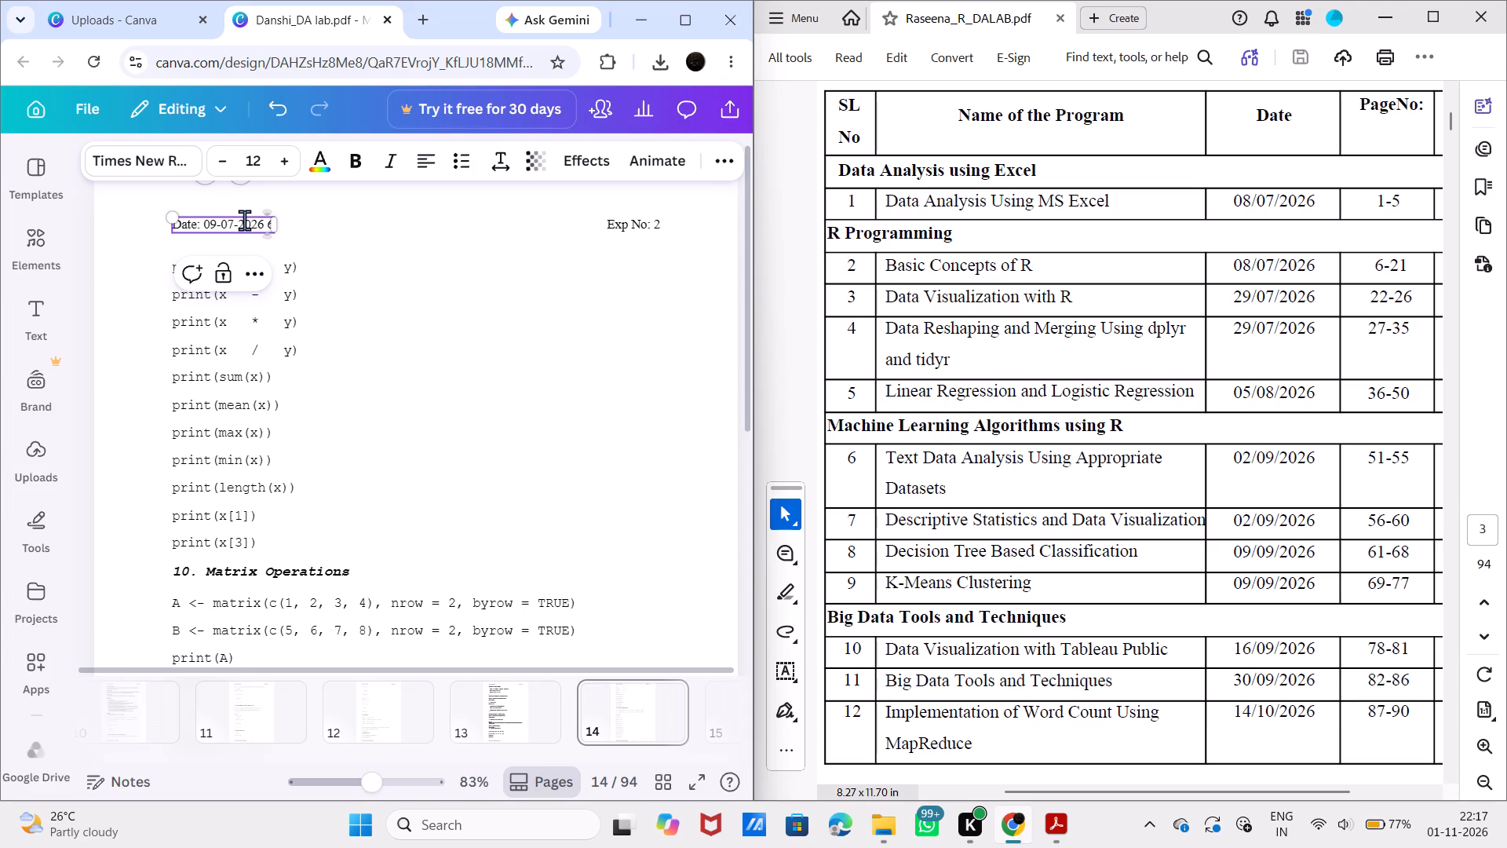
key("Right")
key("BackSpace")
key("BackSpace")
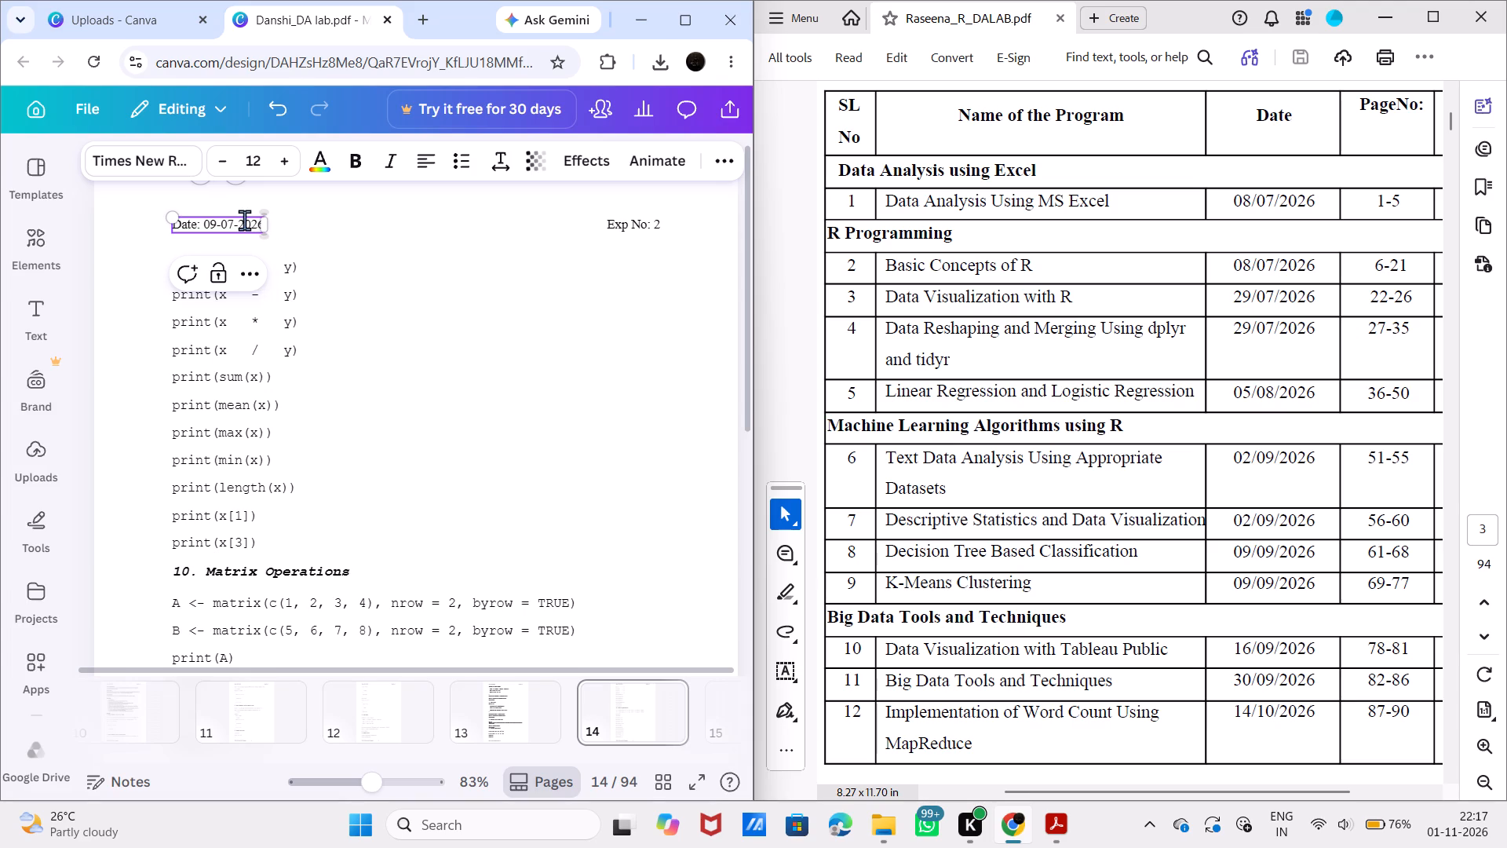
Replace the header date on page 14, the matrix operations code page, with the copied "Date: 08-07-2026".
key("ctrl+v")
key("Left")
key("Left")
key("Left")
key("Left")
key("Left")
key("Left")
key("Left")
key("Left")
key("Left")
key("Left")
key("Left")
key("Left")
key("Left")
key("Left")
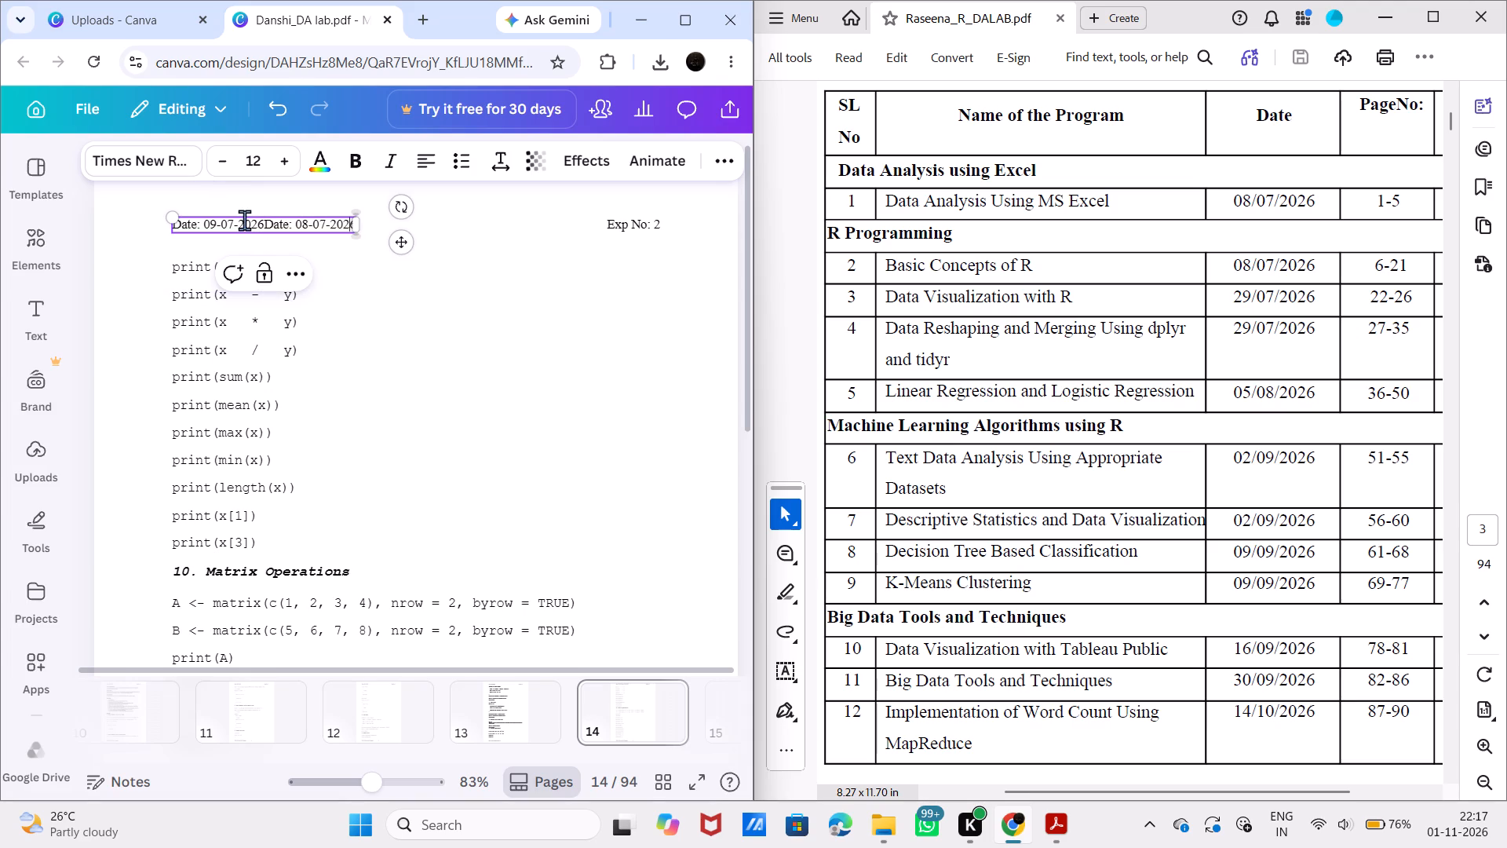
key("Left")
key("Left")
key("Left")
key("Left")
key("Left")
key("Left")
key("BackSpace")
key("BackSpace")
key("BackSpace")
key("BackSpace")
key("BackSpace")
key("BackSpace")
key("BackSpace")
key("BackSpace")
key("BackSpace")
key("BackSpace")
key("BackSpace")
key("BackSpace")
key("BackSpace")
key("BackSpace")
key("BackSpace")
key("BackSpace")
key("BackSpace")
key("BackSpace")
key("BackSpace")
key("BackSpace")
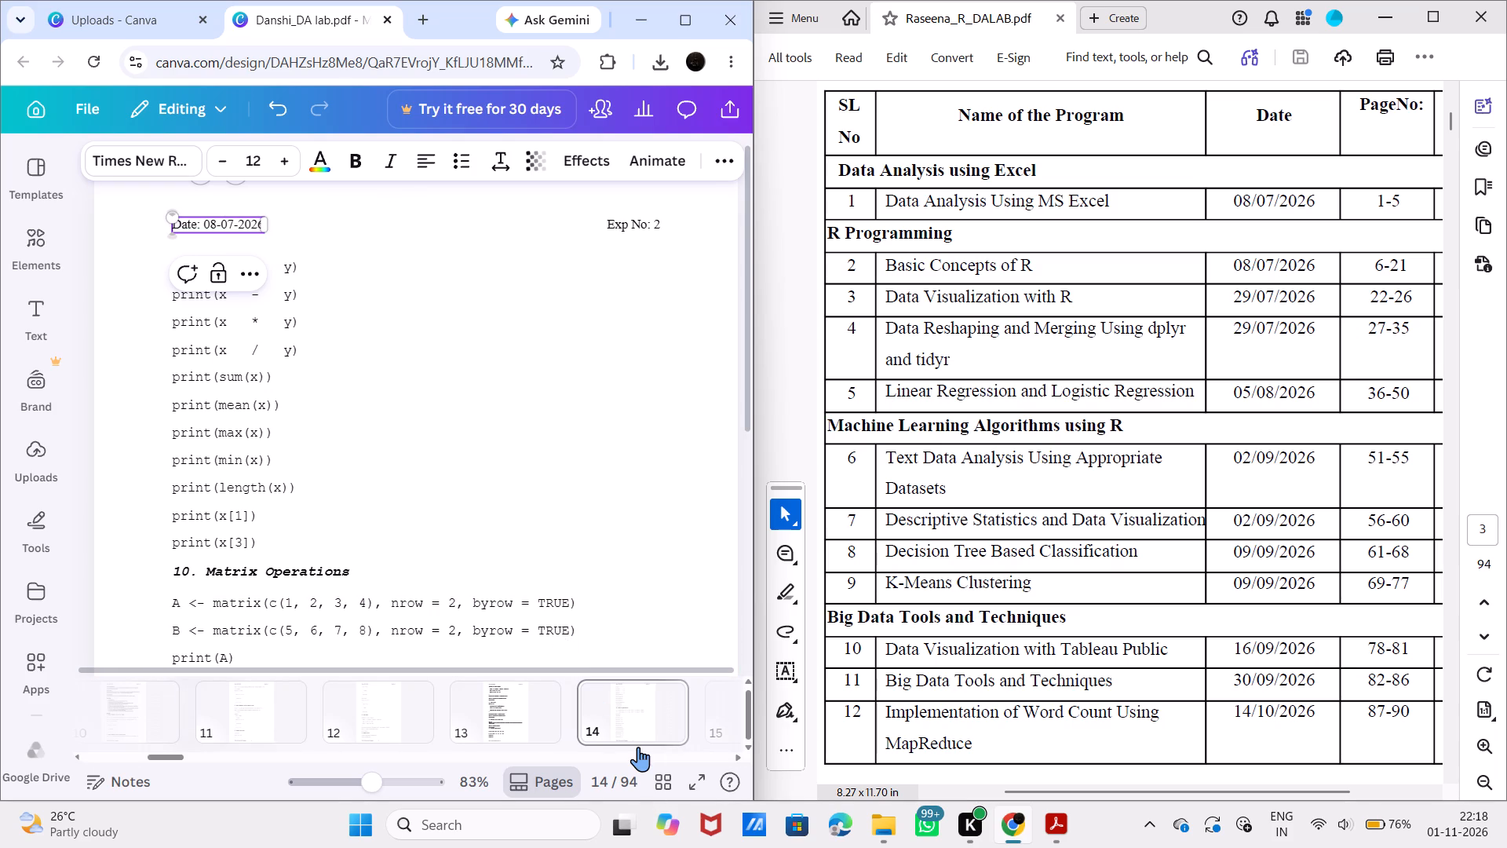
On page 15, add a line break after print(A[, 1]) to separate it from the heading "11. CSV and Data Frame Operations".
scroll(638, 747, "left", 5)
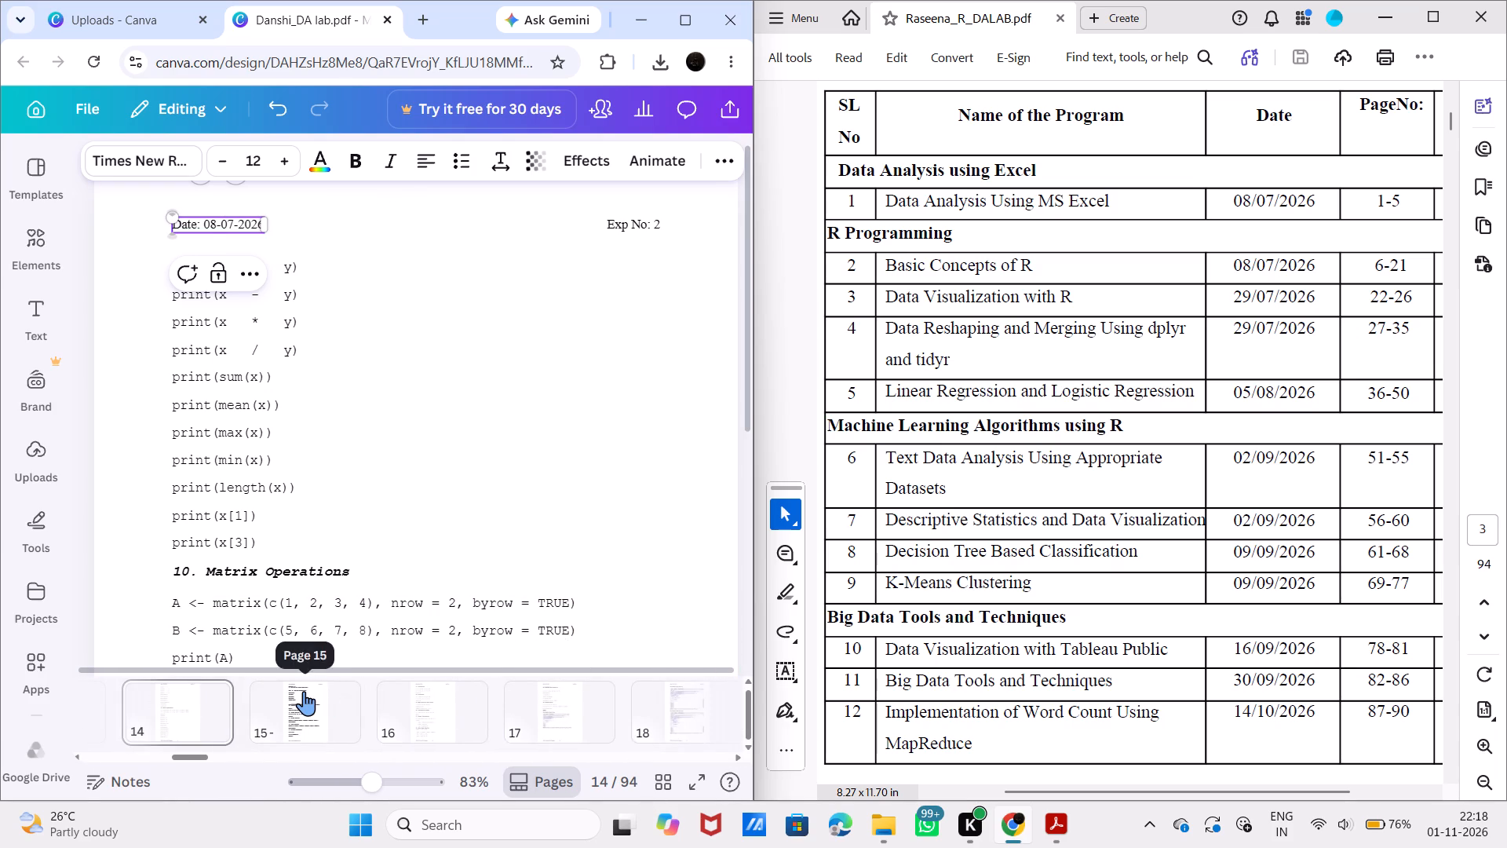
left_click(304, 691)
left_click(248, 224)
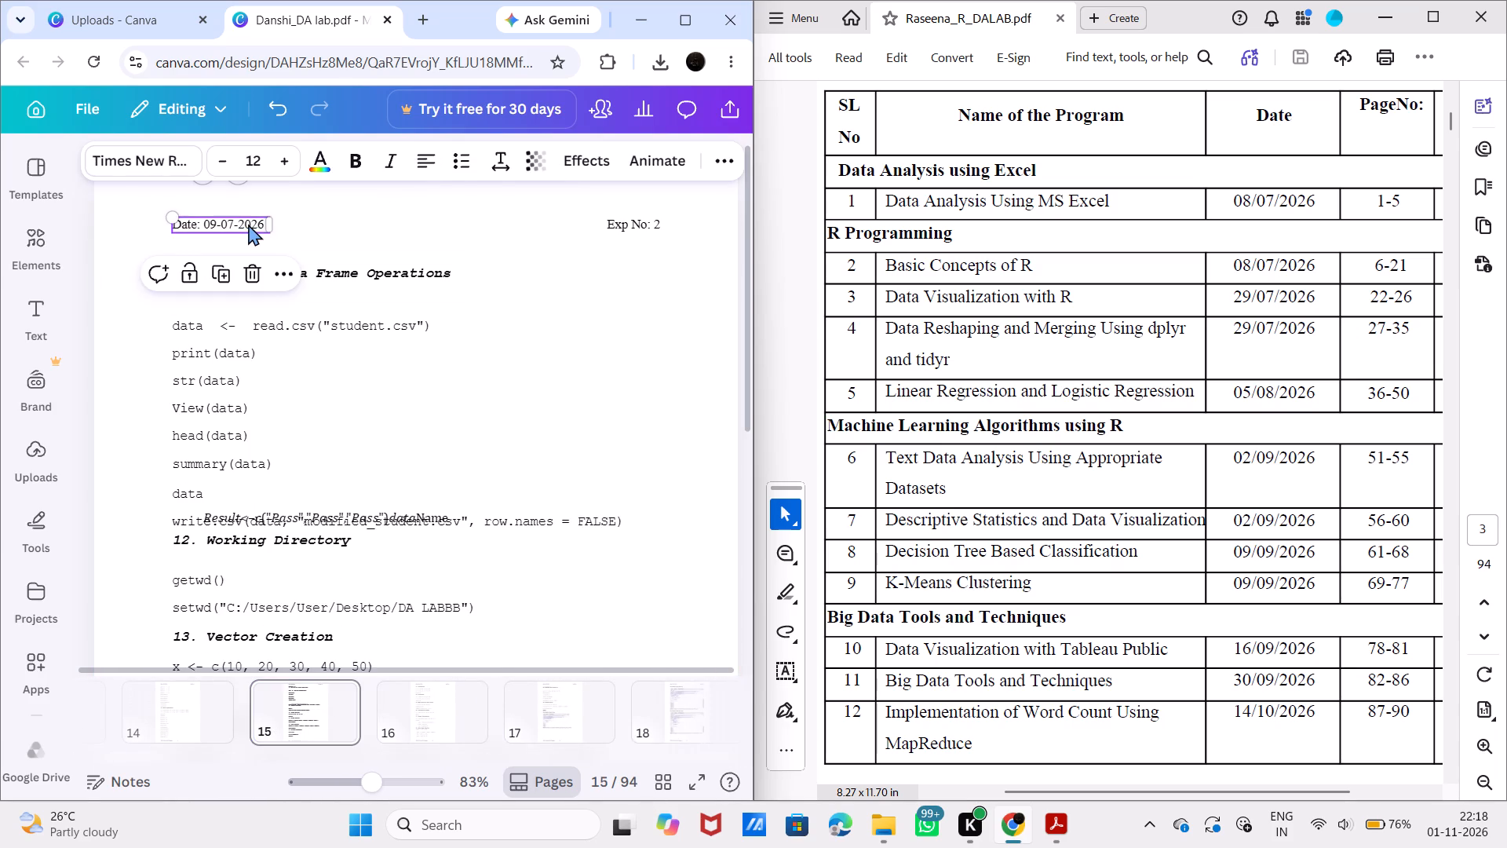
left_click(336, 240)
left_click(287, 272)
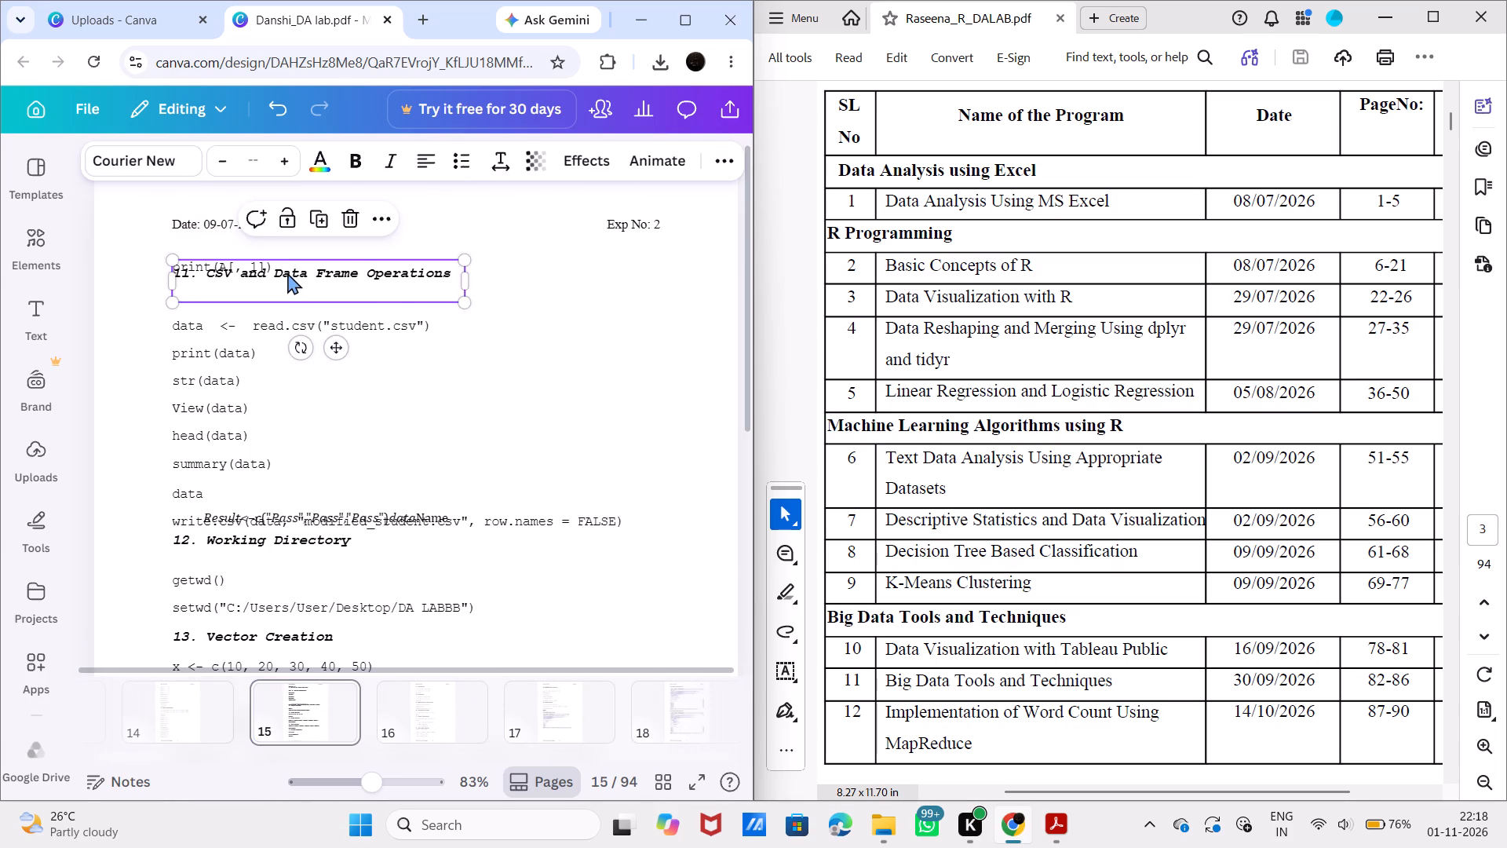
left_click(282, 264)
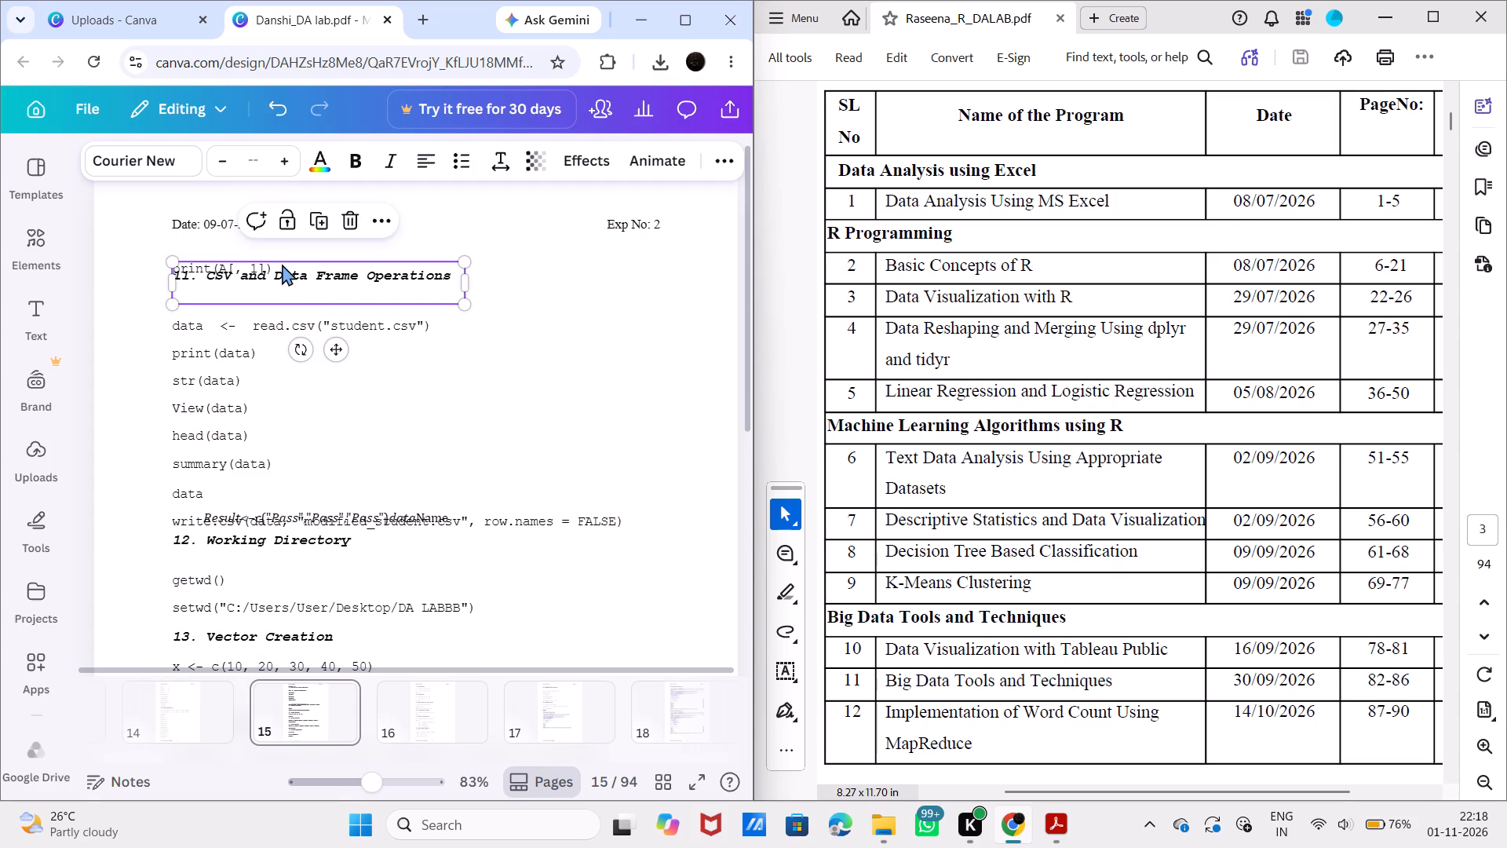
key("Return")
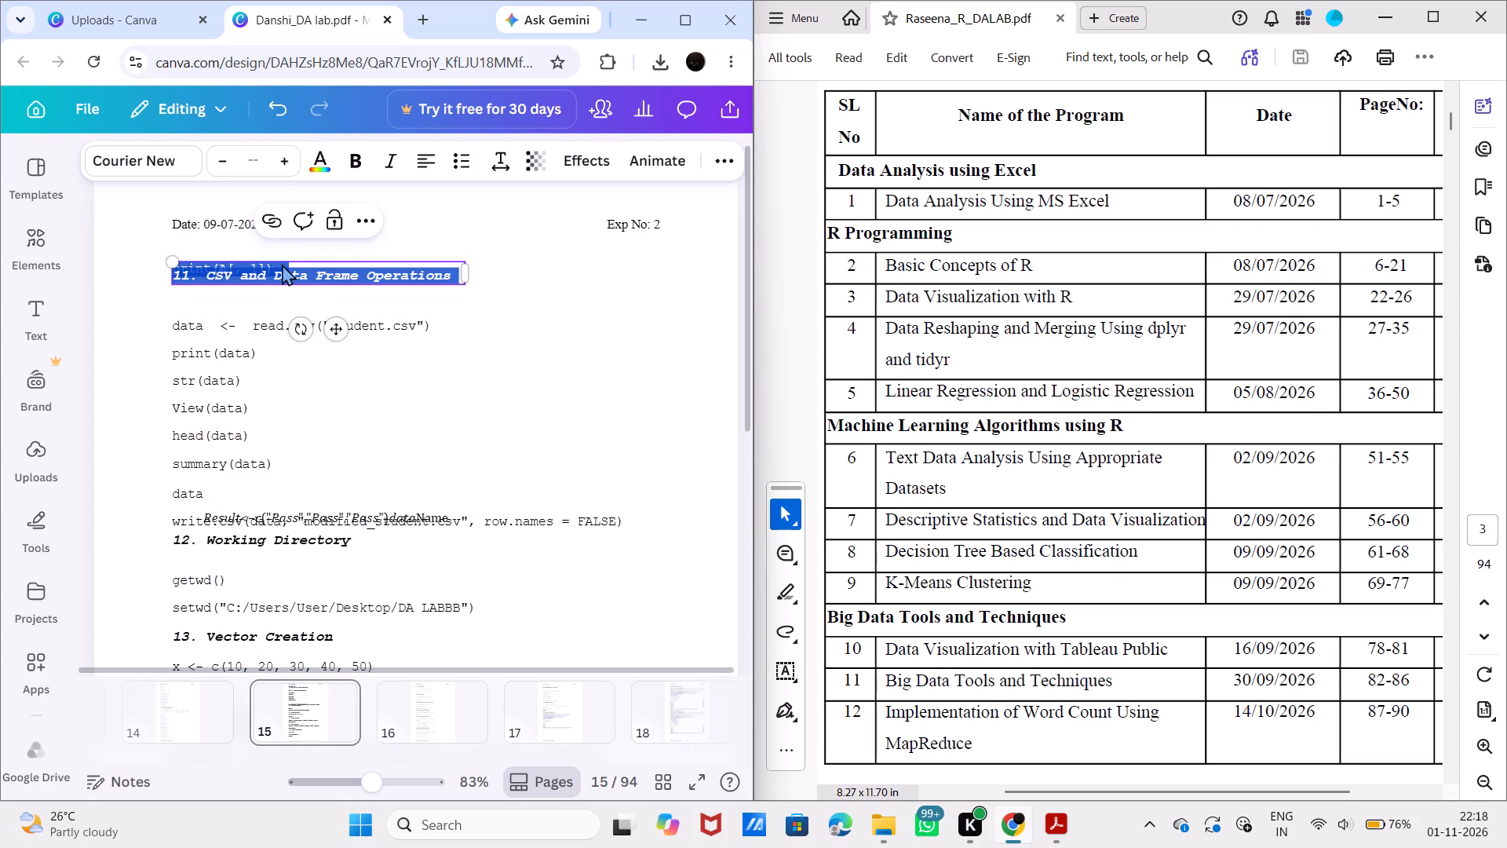
key("ctrl+z")
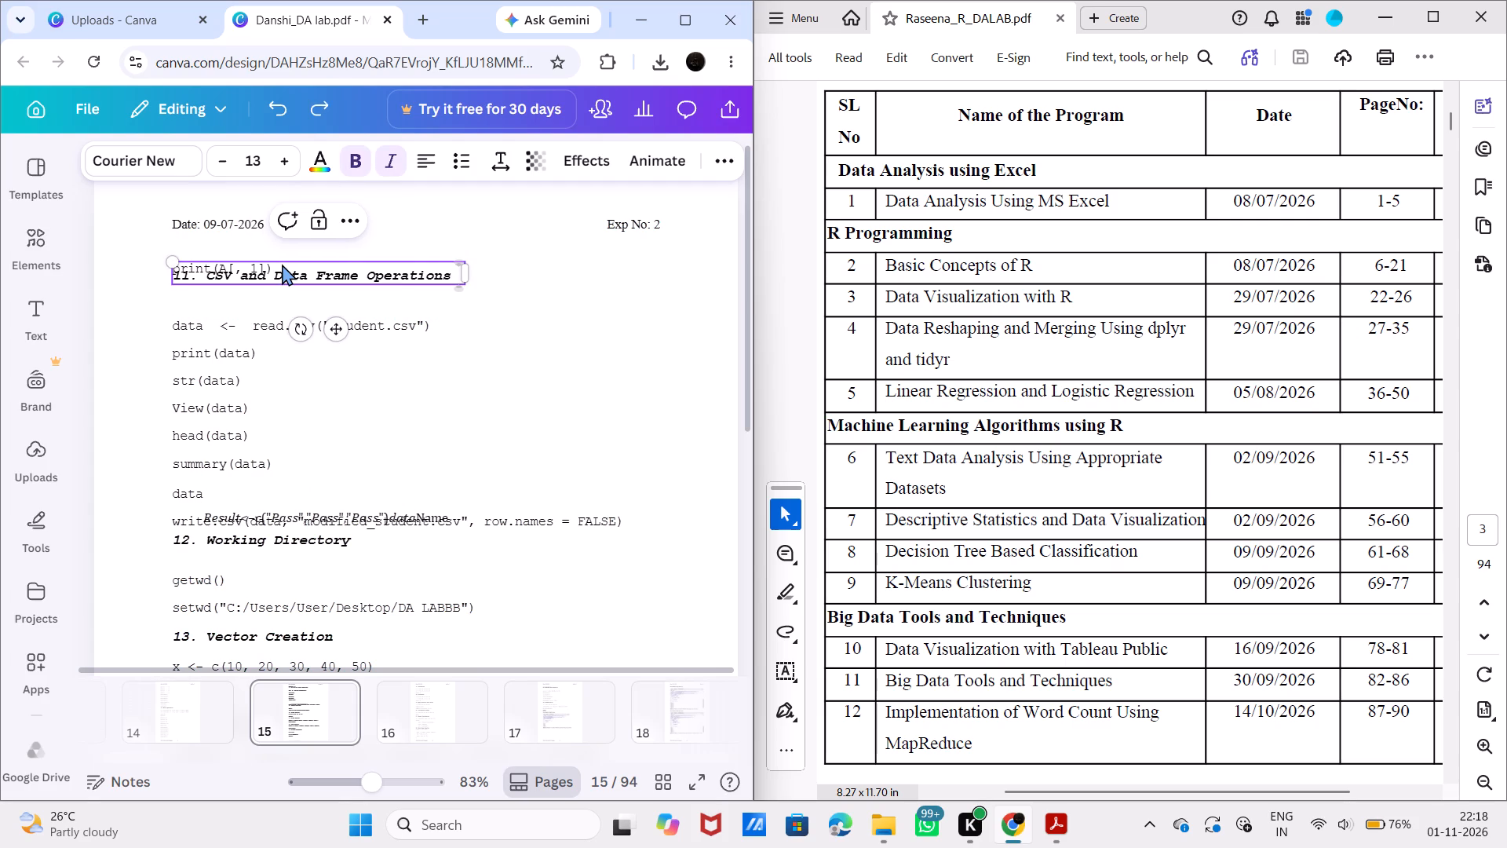
left_click(282, 264)
left_click(273, 264)
key("Return")
key("Return")
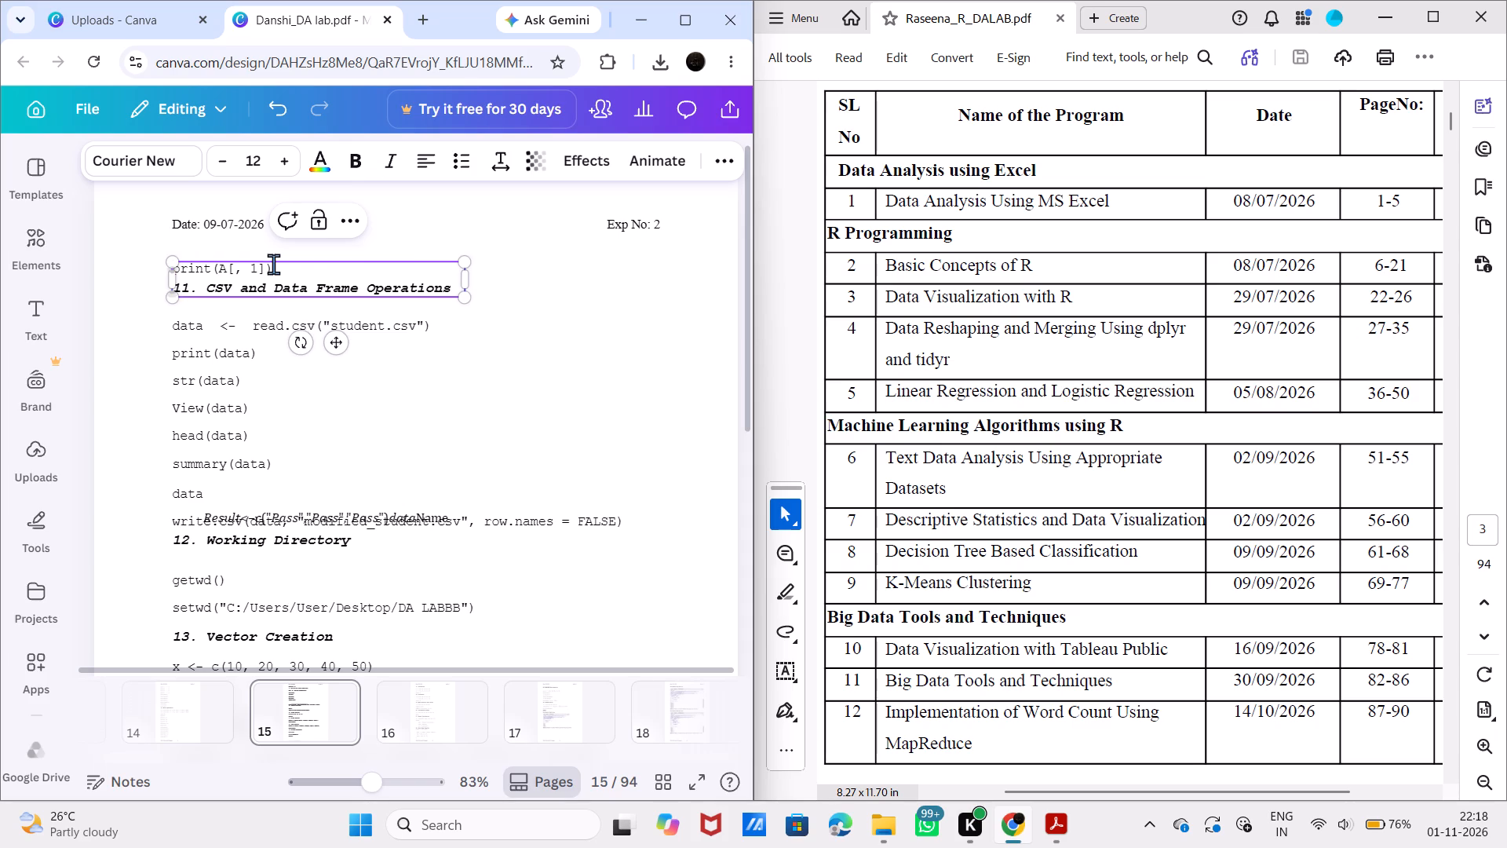
Replace the header date on page 15, the CSV and data frame code page, with the copied "Date: 08-07-2026".
left_click(429, 227)
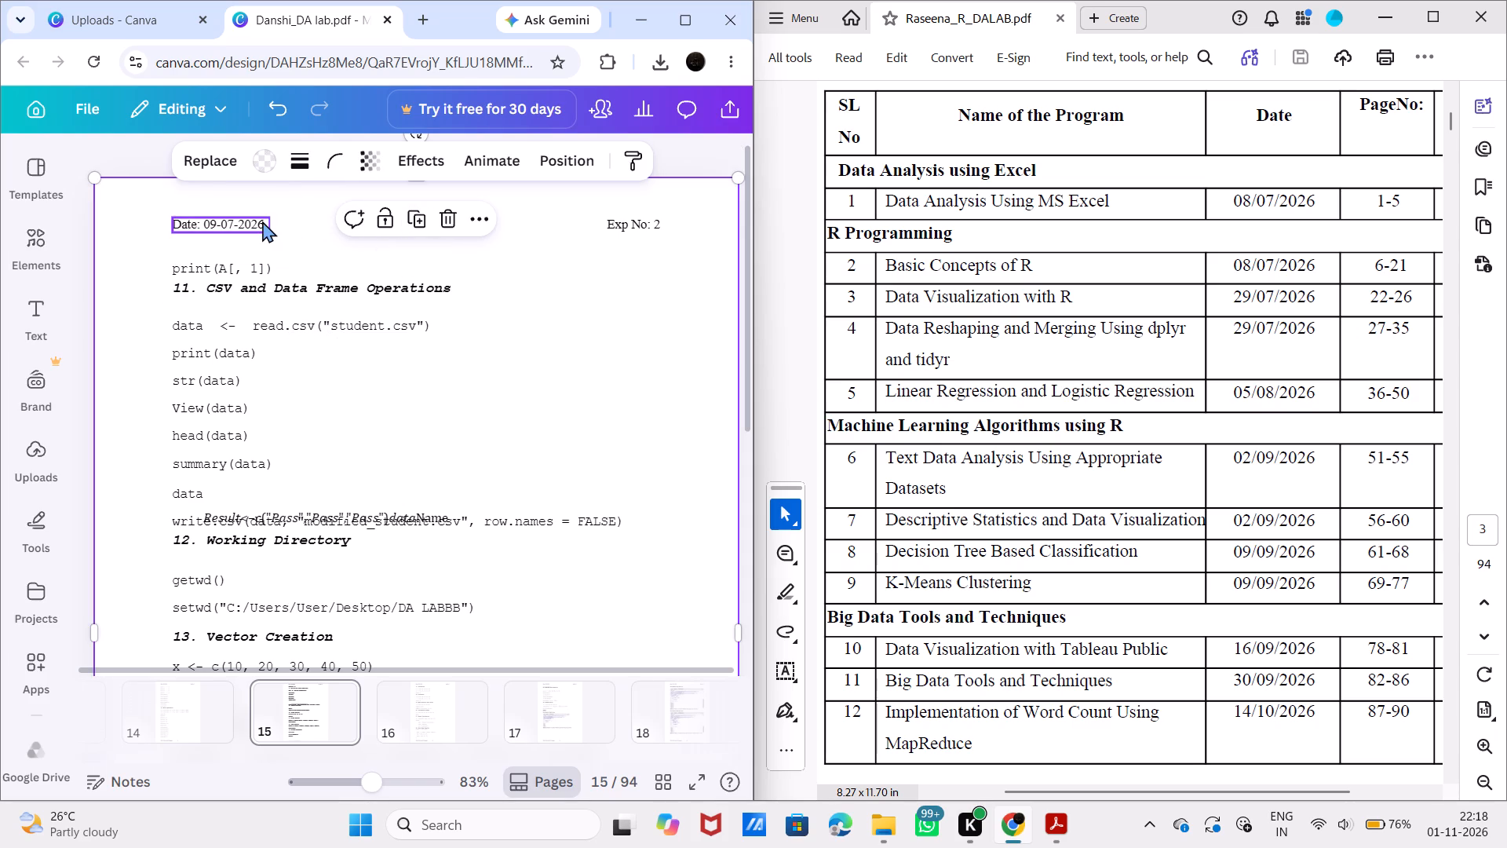
left_click(262, 221)
left_click(262, 221)
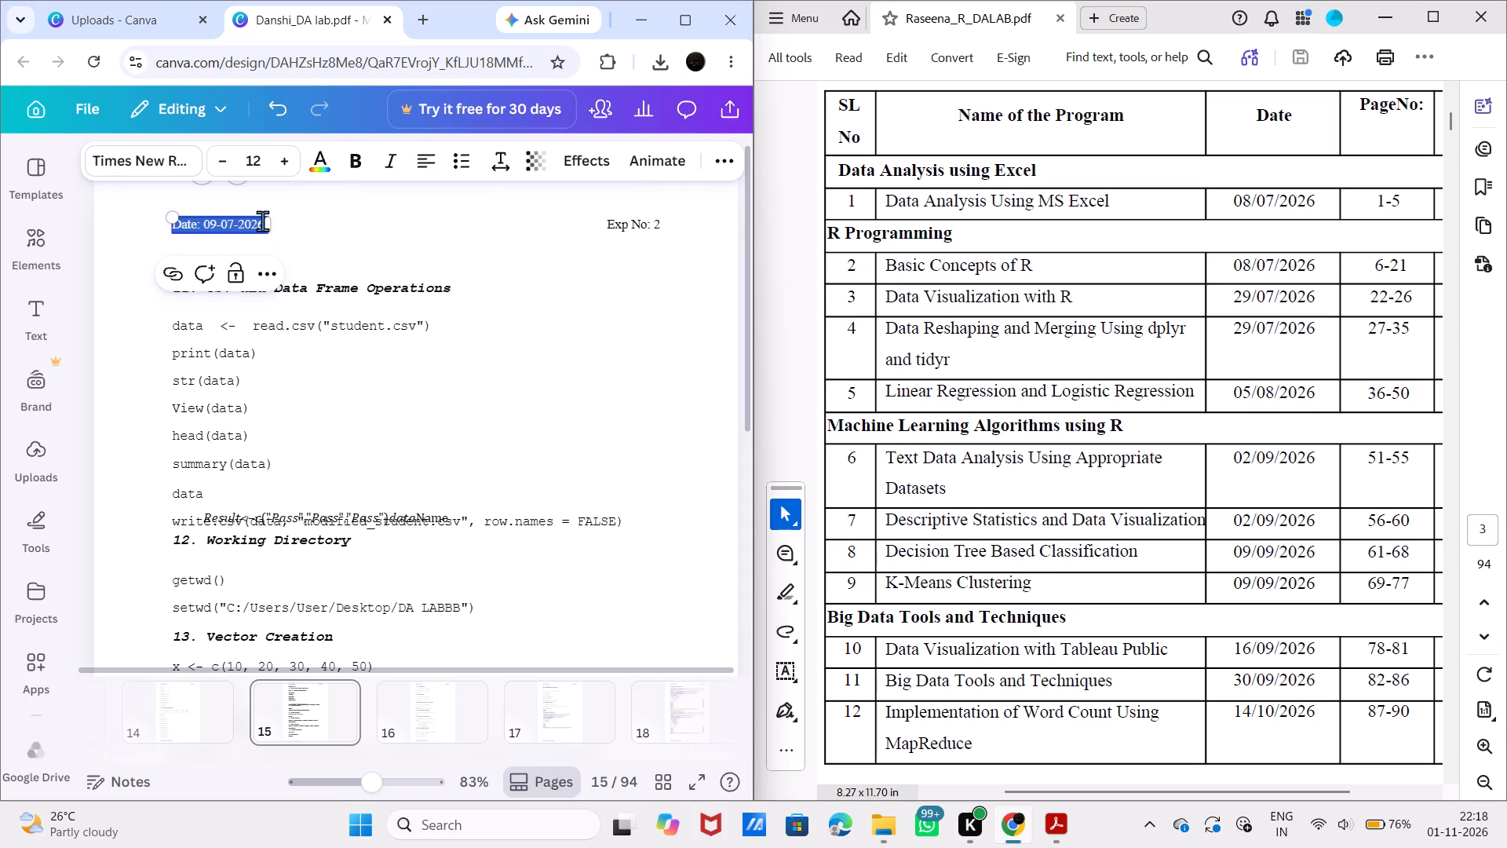
key("Right")
key("ctrl+v")
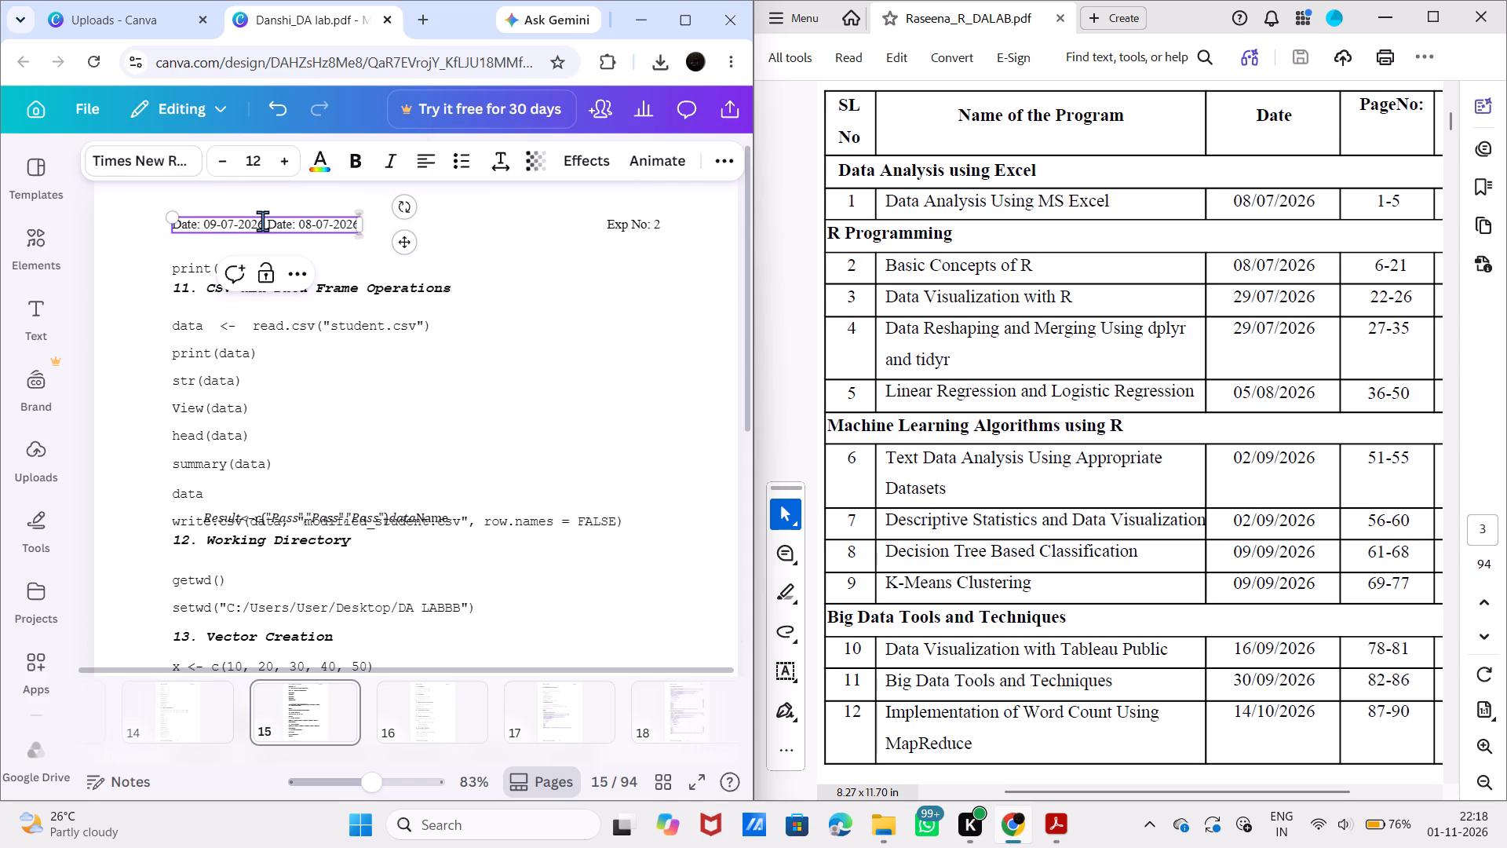
key("Left")
key("Left")
key("Left")
key("Left")
key("Left")
key("Left")
key("Left")
key("Left")
key("Left")
key("Left")
key("Left")
key("Left")
key("Left")
key("Left")
key("Left")
key("Left")
key("Left")
key("BackSpace")
key("BackSpace")
key("BackSpace")
key("BackSpace")
key("BackSpace")
key("BackSpace")
key("BackSpace")
key("BackSpace")
key("BackSpace")
key("BackSpace")
key("BackSpace")
key("BackSpace")
key("BackSpace")
key("BackSpace")
key("BackSpace")
key("BackSpace")
key("BackSpace")
key("BackSpace")
key("BackSpace")
key("BackSpace")
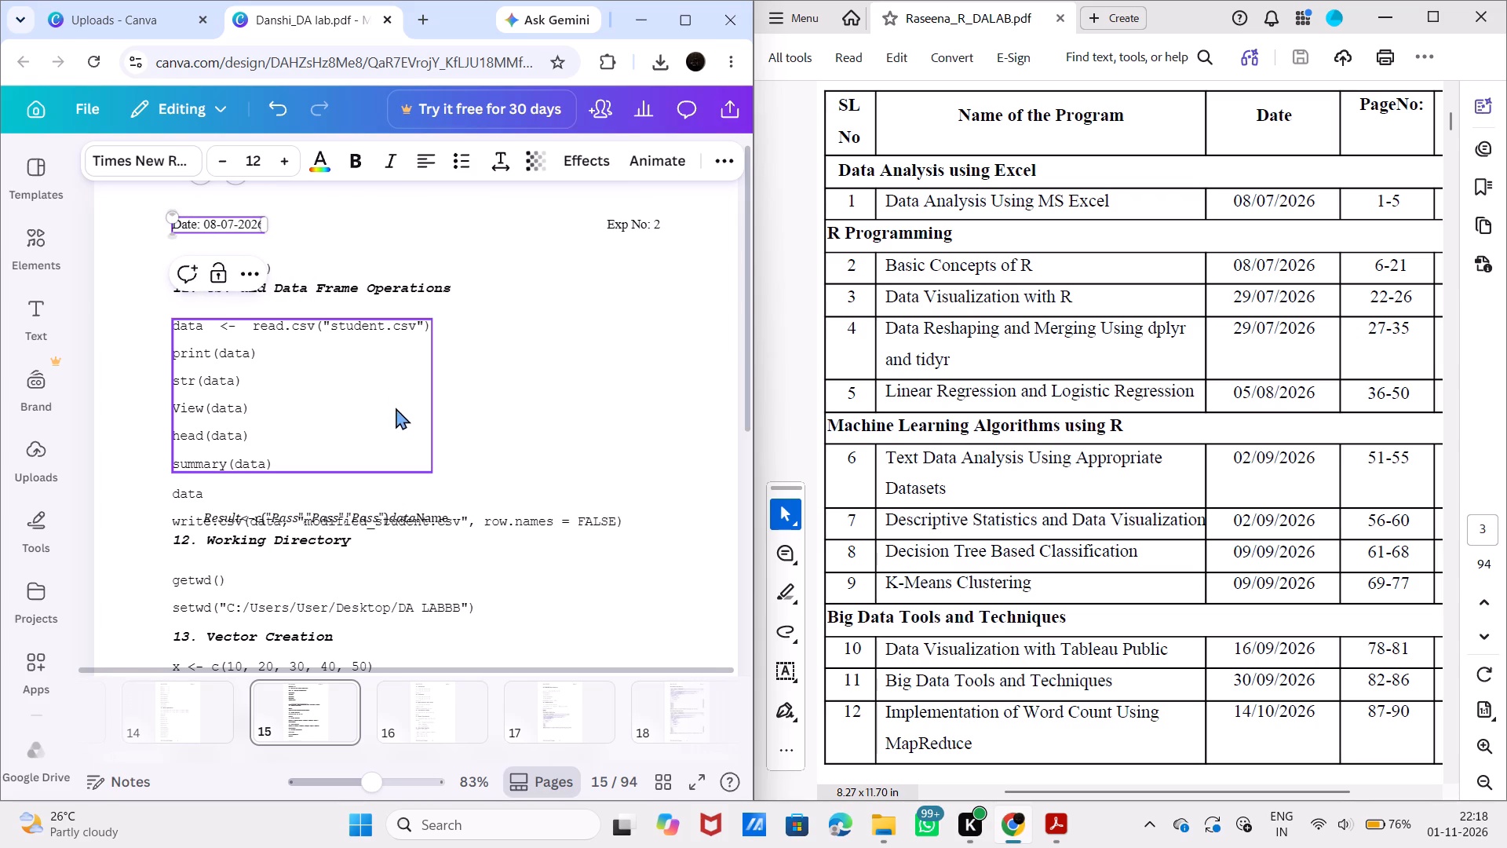
Enlarge the write.csv text block slightly to size 12.2 and break its code line after "modified_student.".
left_click(392, 521)
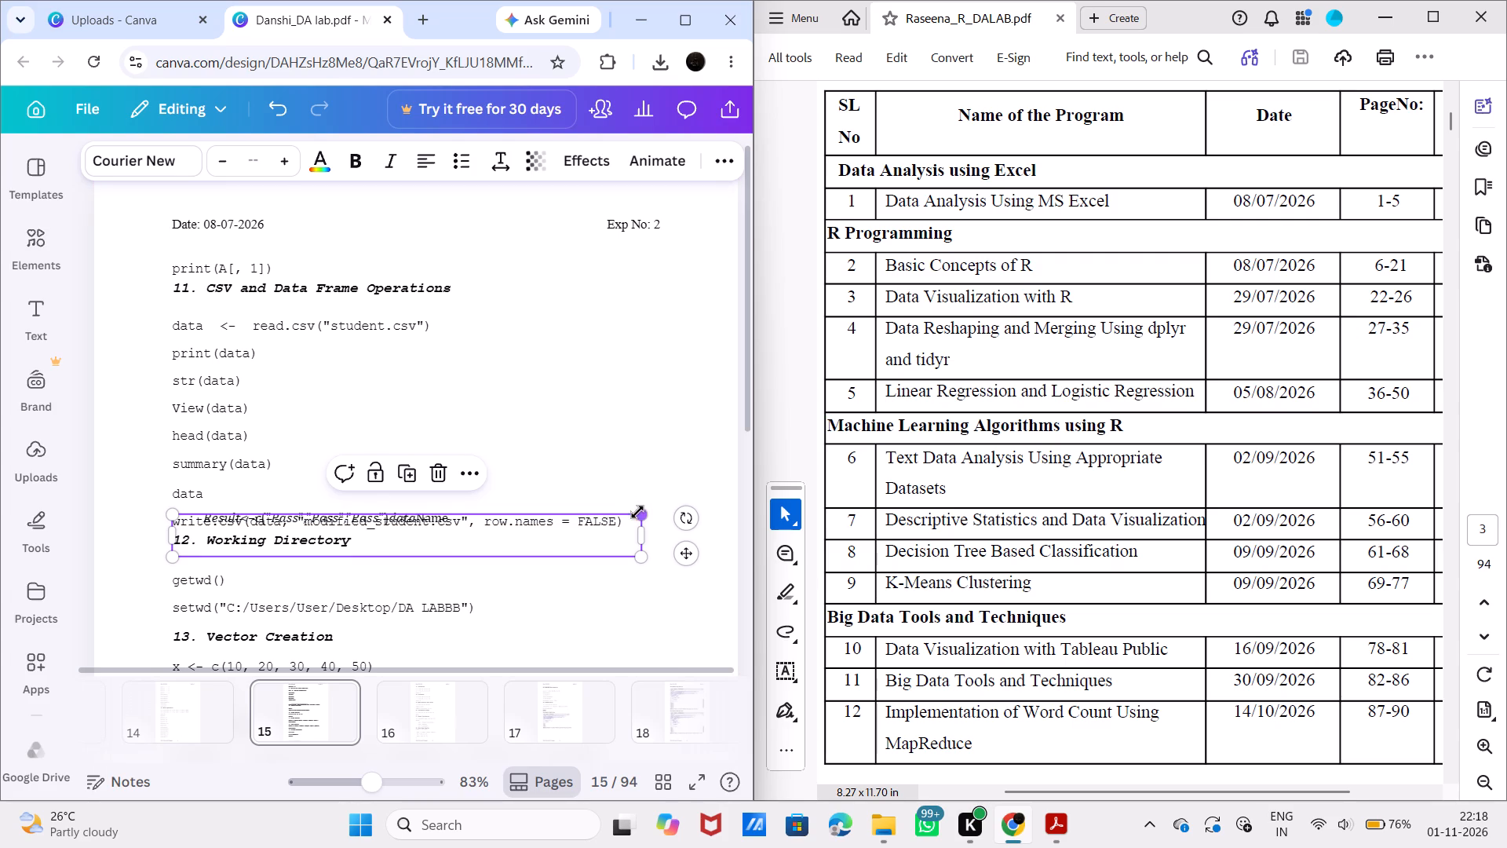
left_click_drag(637, 512, 645, 500)
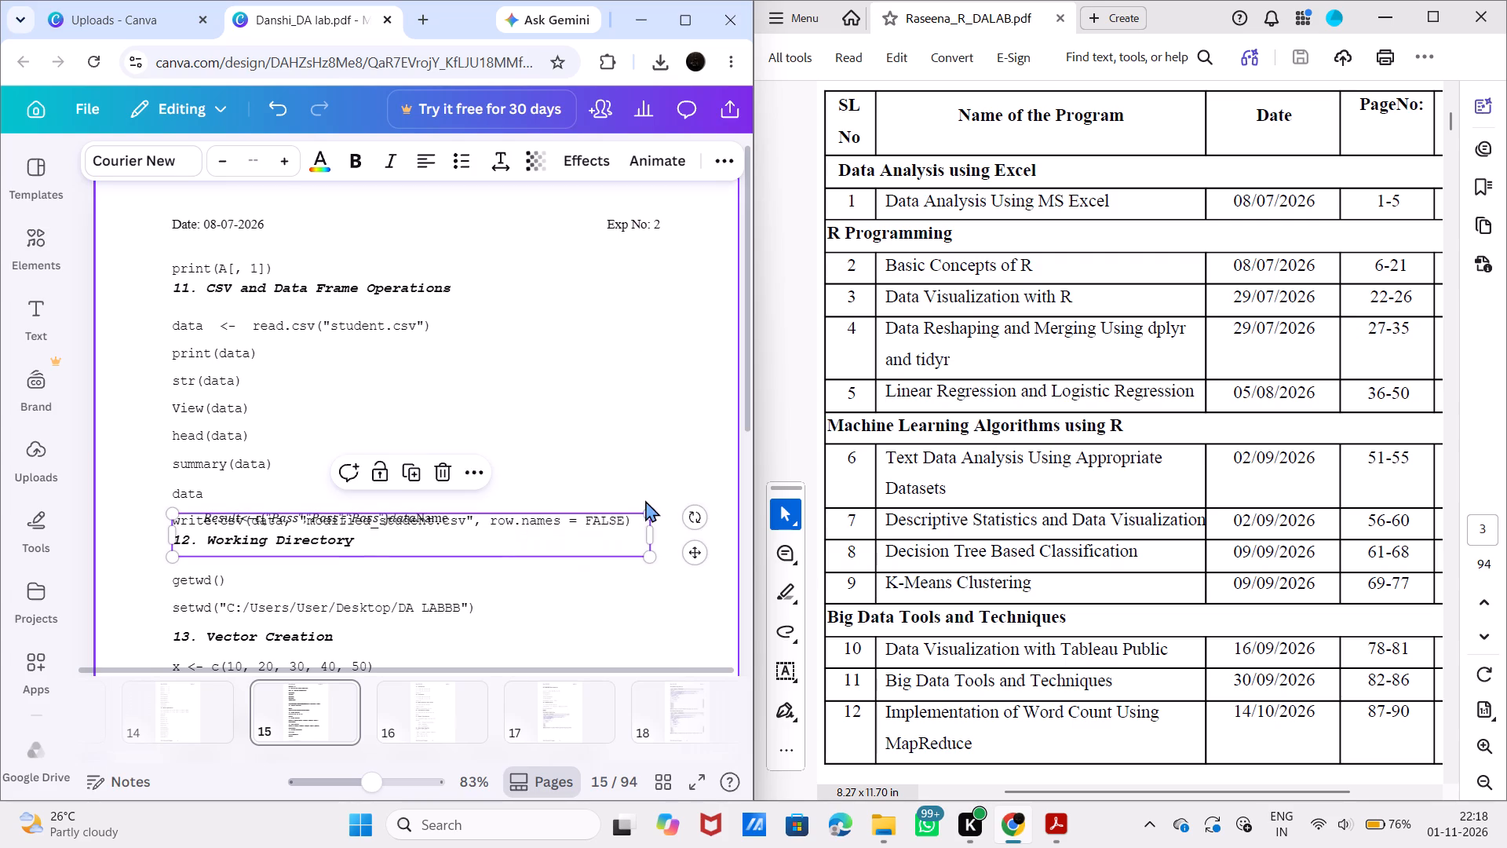
left_click(450, 513)
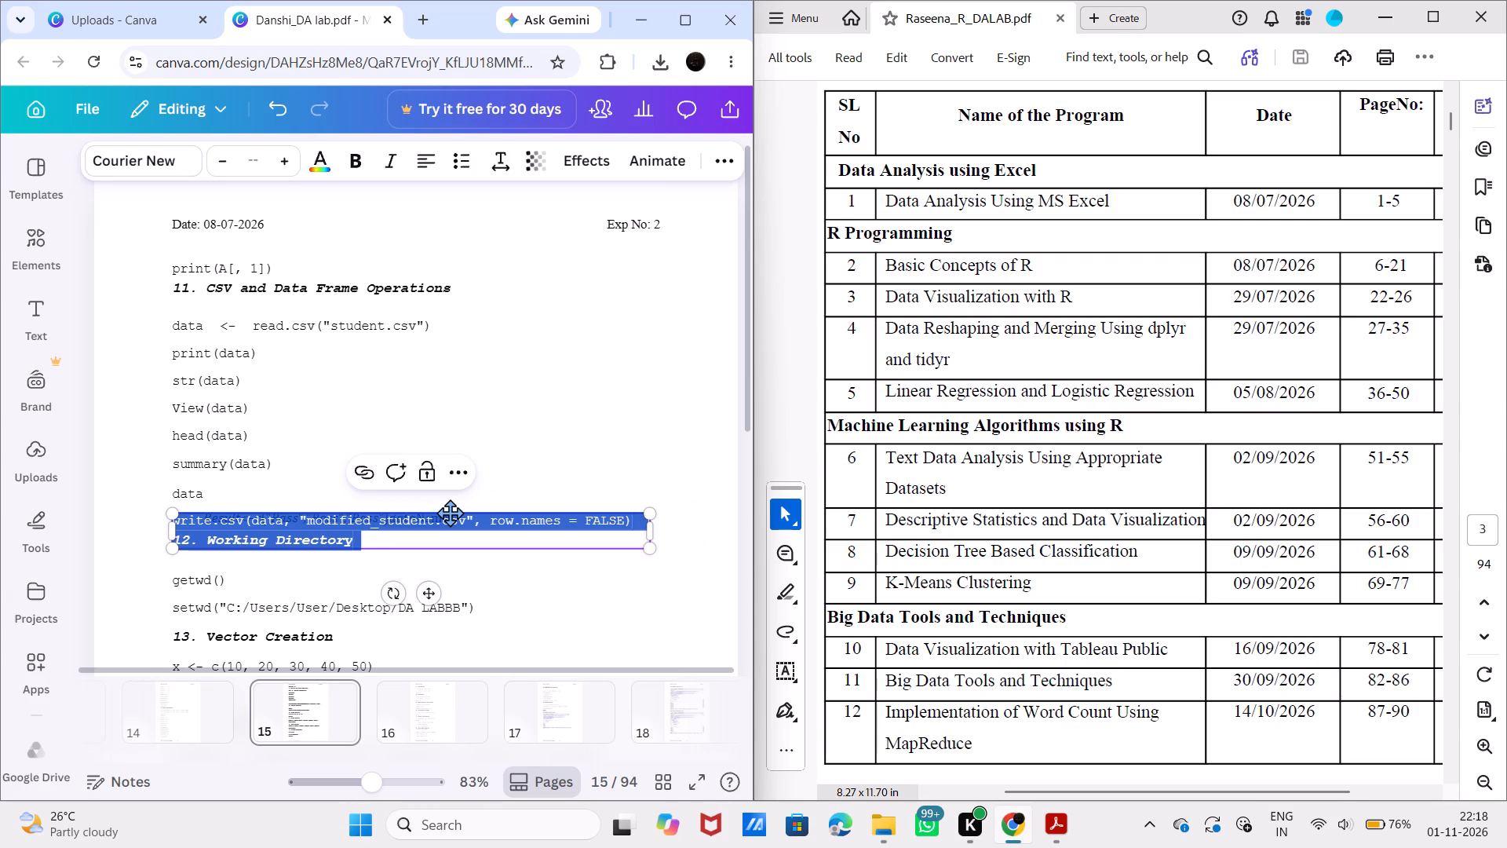
left_click(446, 518)
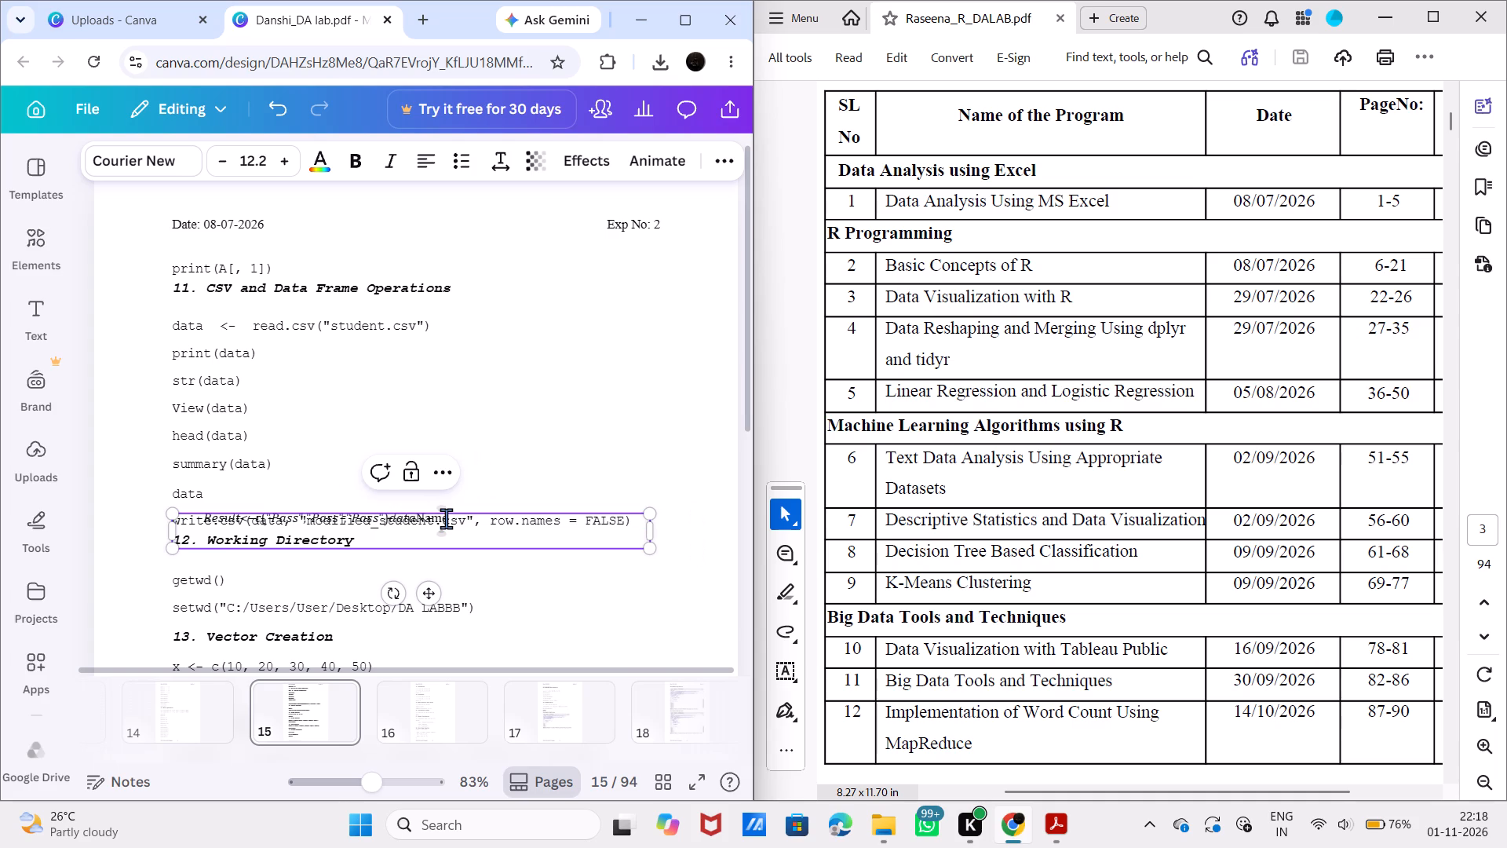
left_click(446, 518)
key("Return")
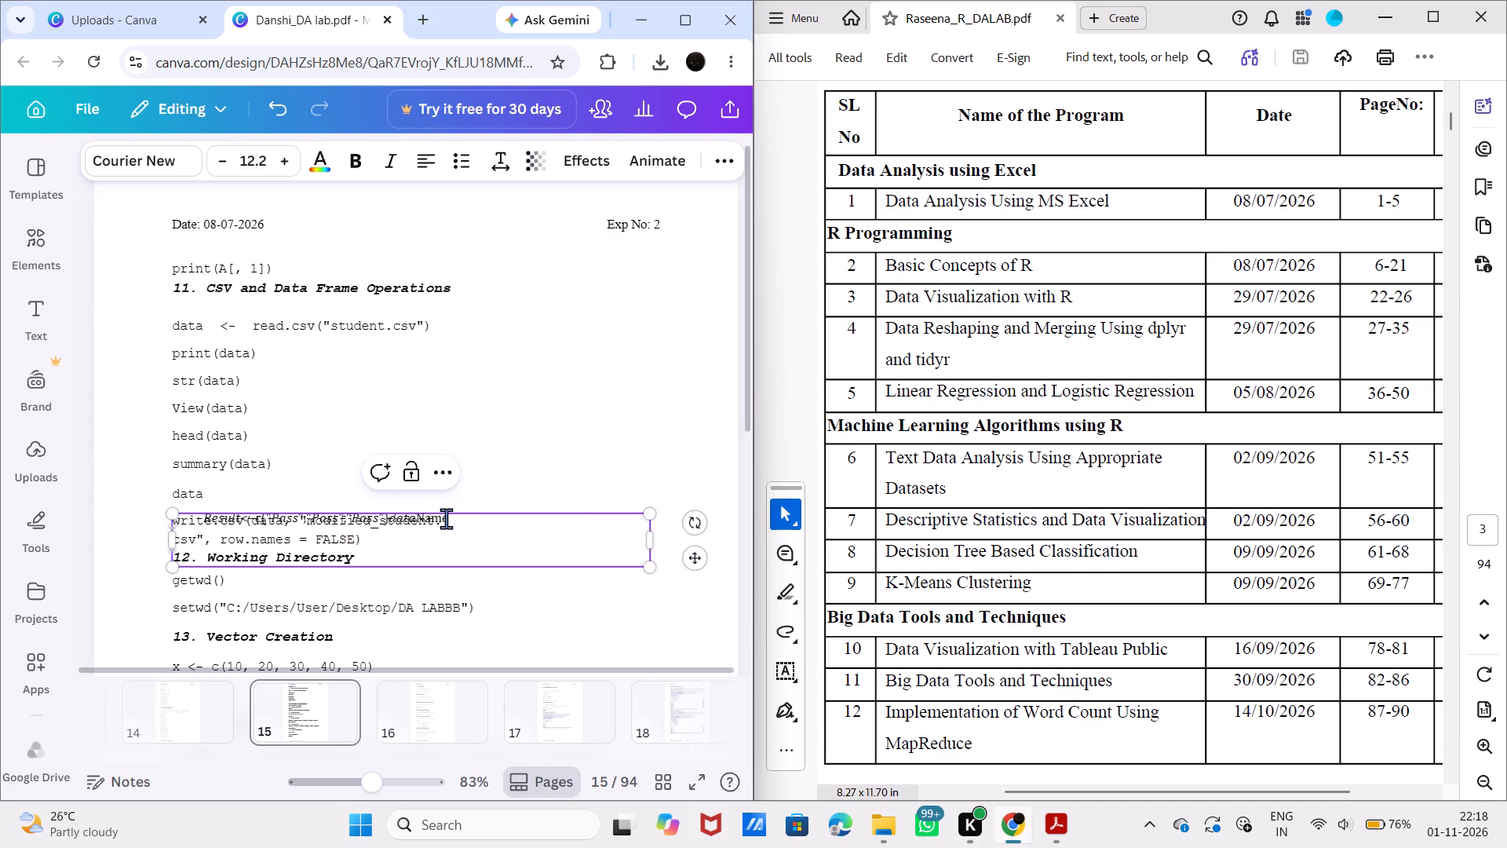
left_click(446, 518)
key("Return")
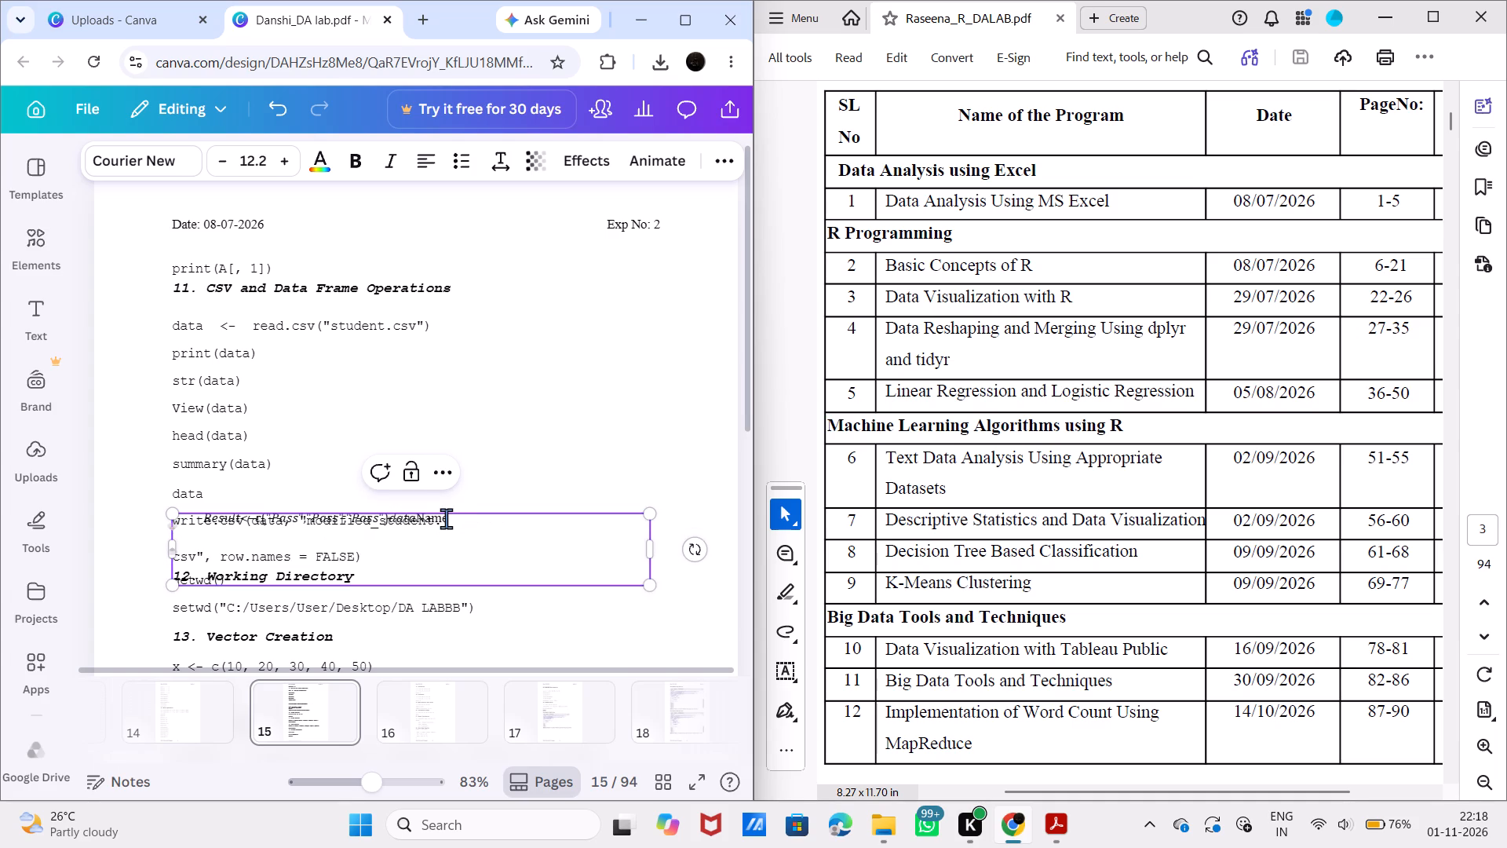
key("BackSpace")
left_click(400, 516)
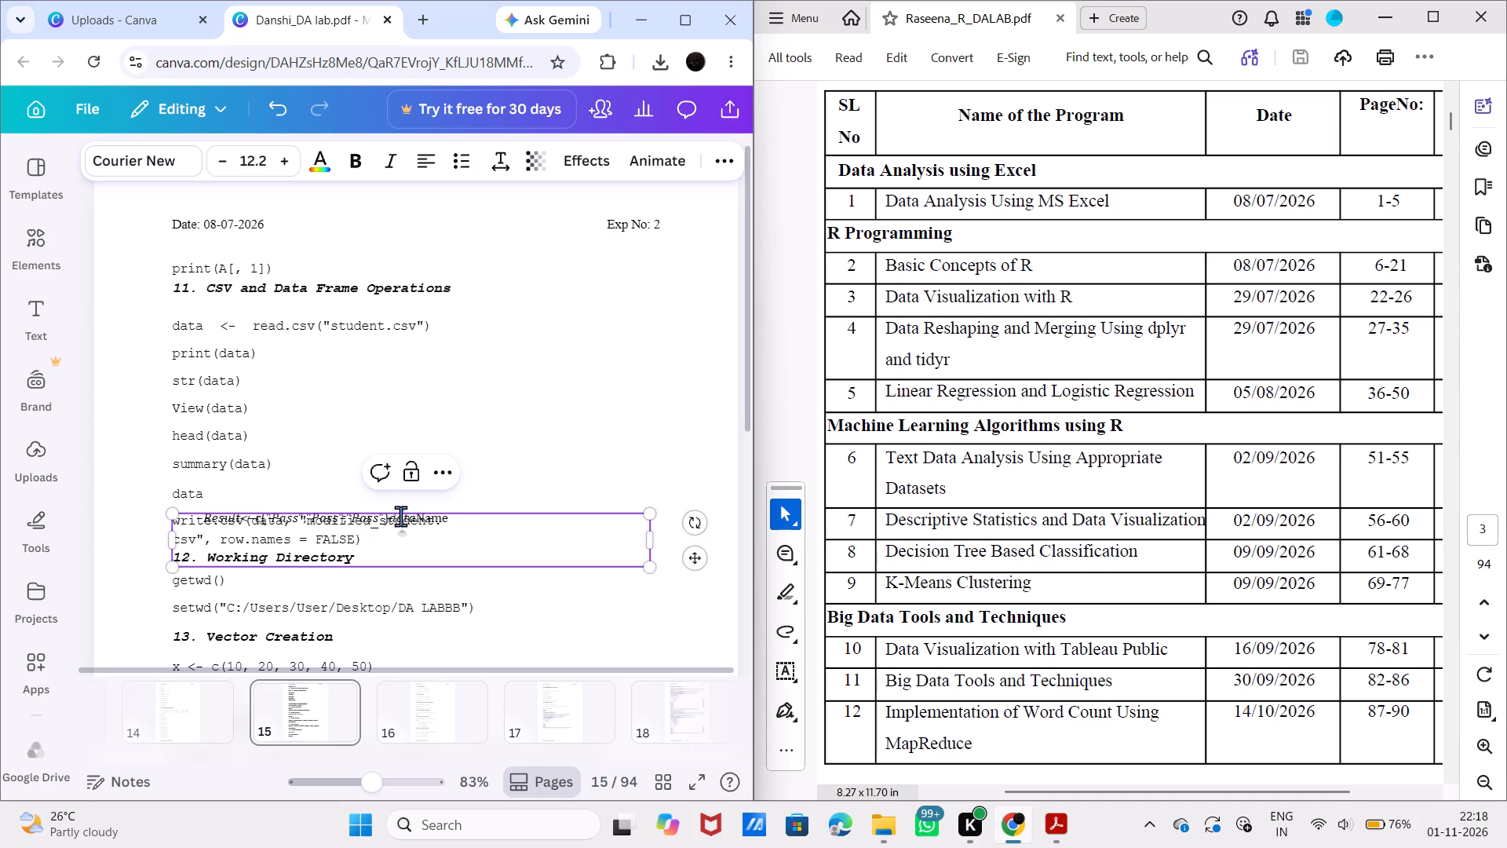
Move the write.csv and "12. Working Directory" text block just below the Result line, aligned with the code's left margin.
left_click_drag(433, 513, 510, 532)
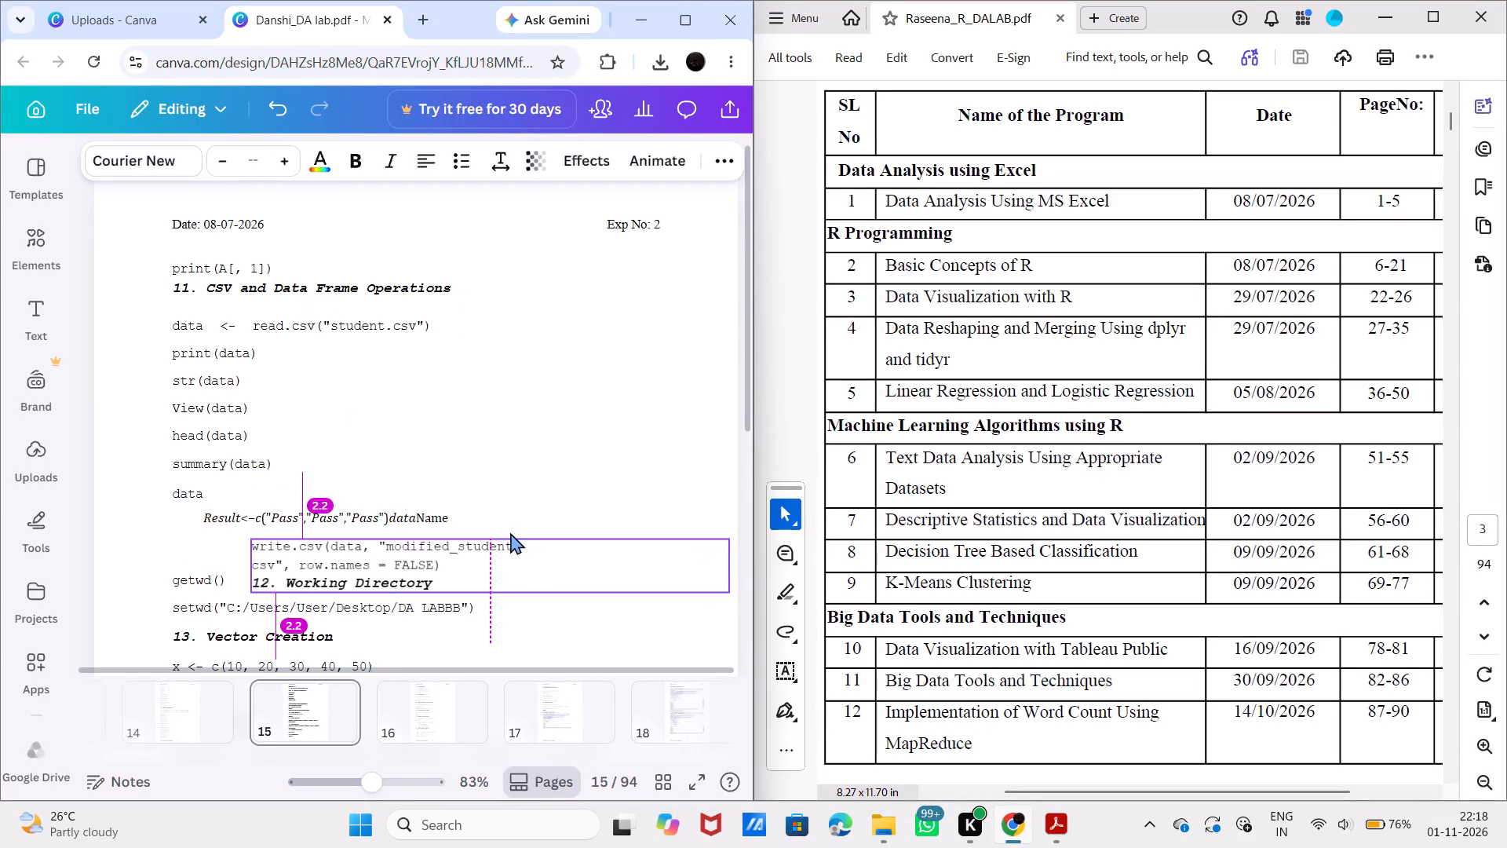
left_click_drag(510, 532, 495, 528)
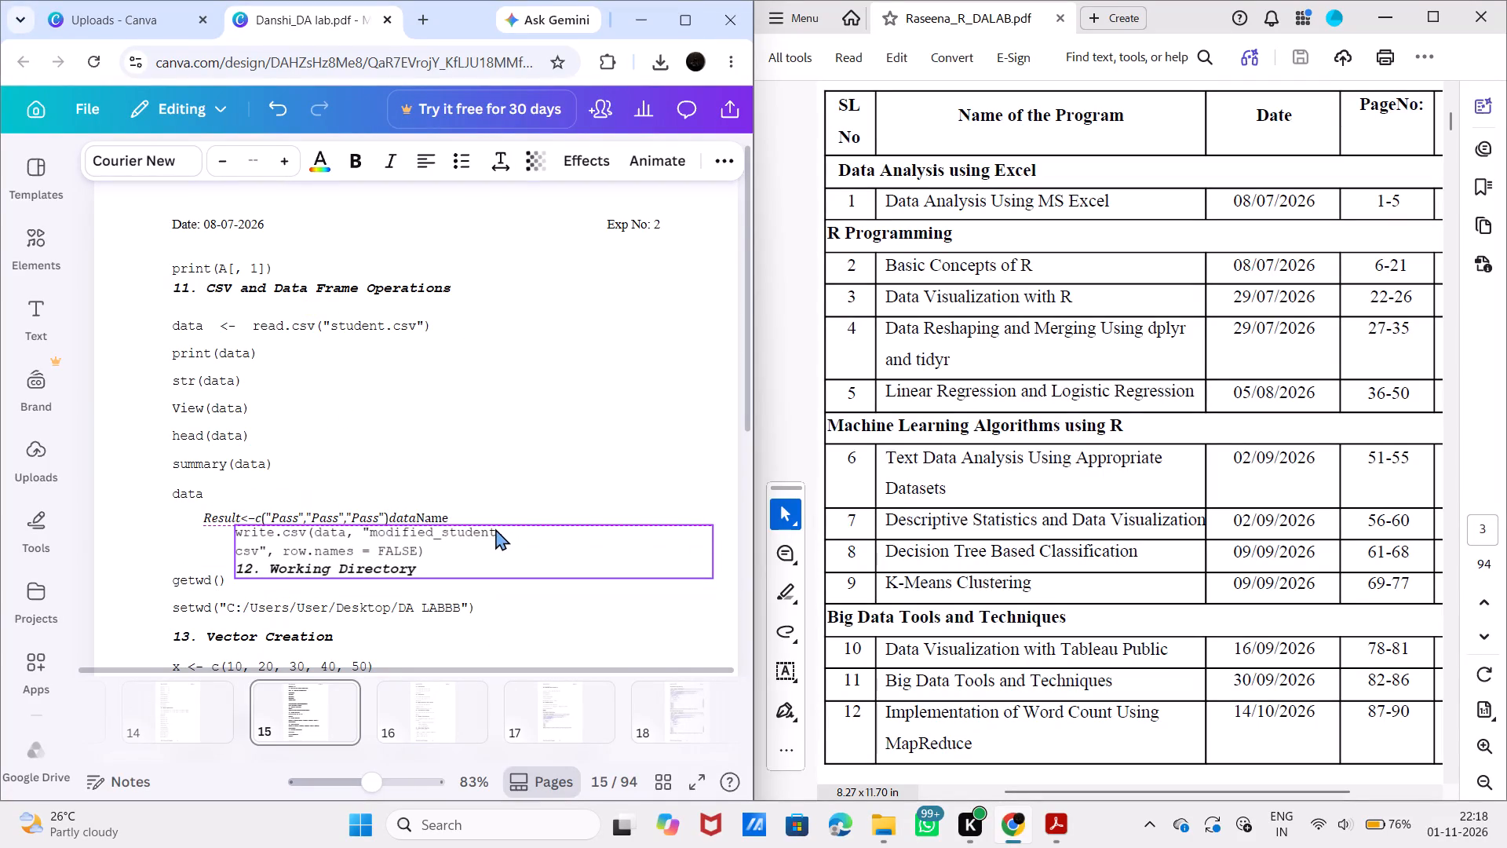
left_click_drag(495, 528, 476, 525)
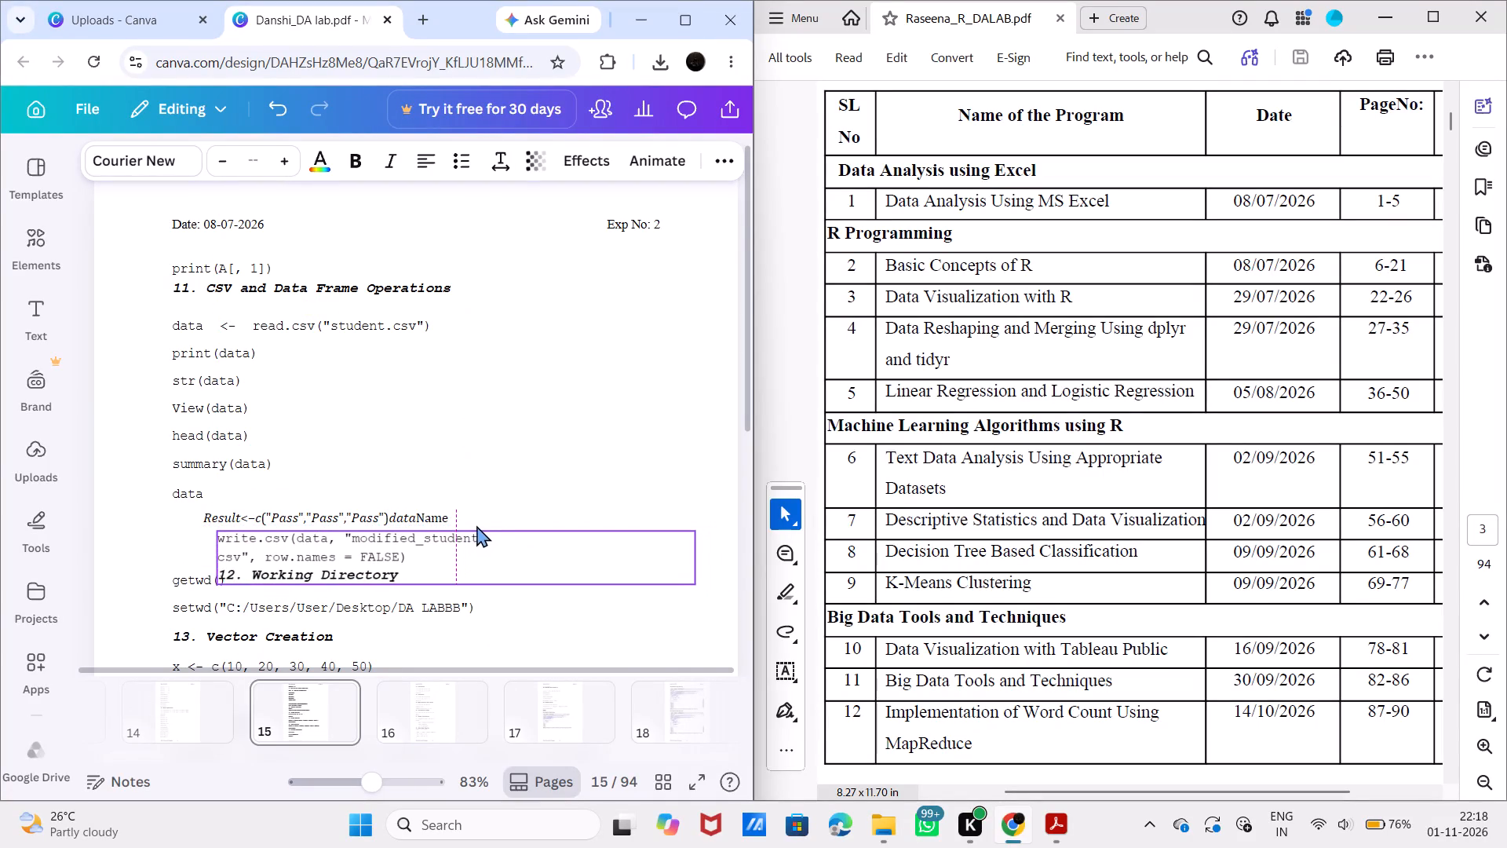
left_click_drag(476, 525, 477, 526)
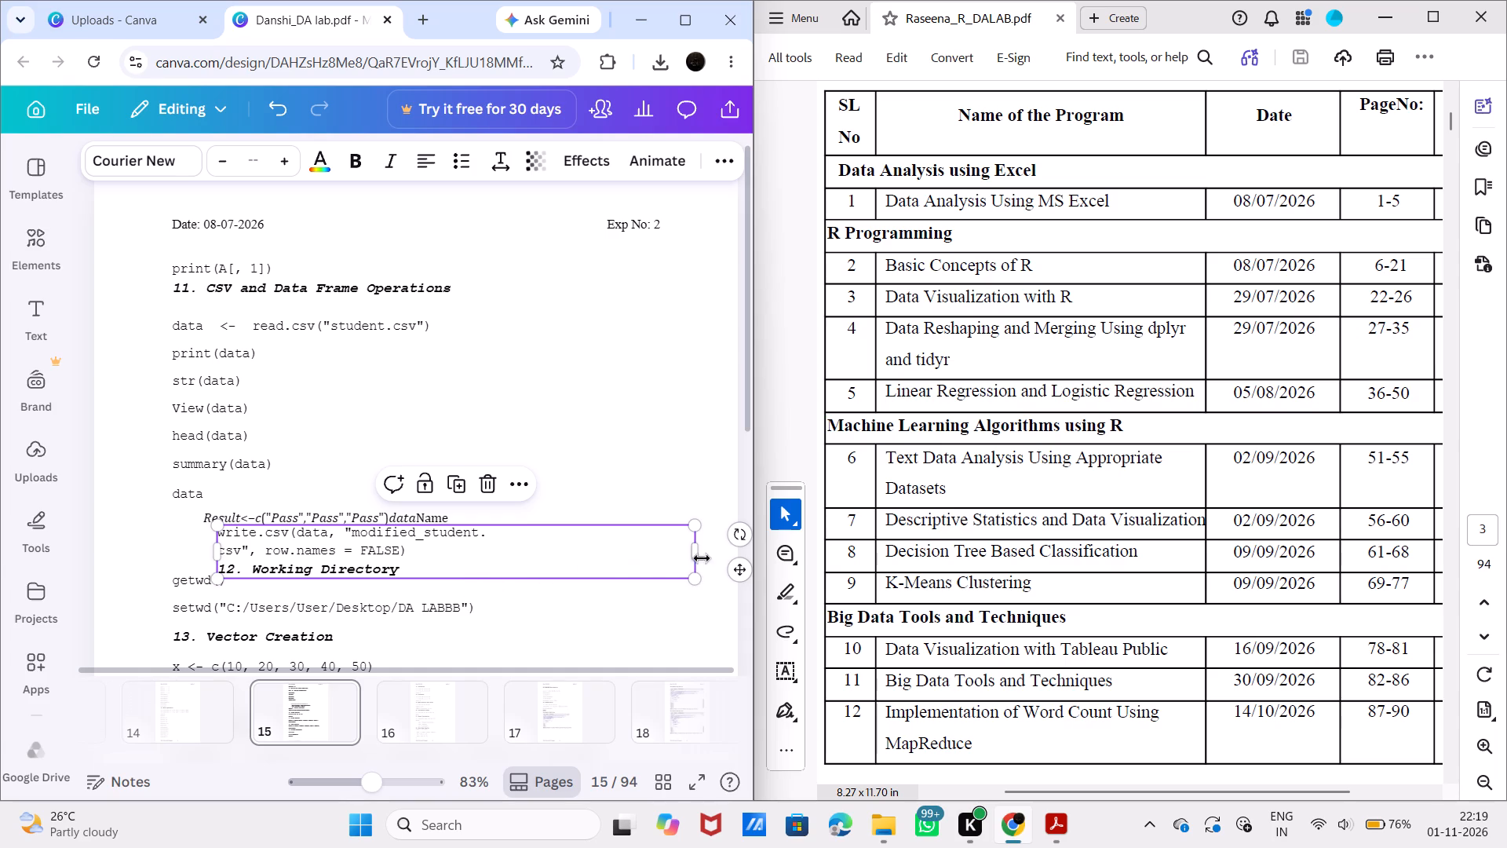
left_click_drag(568, 561, 520, 560)
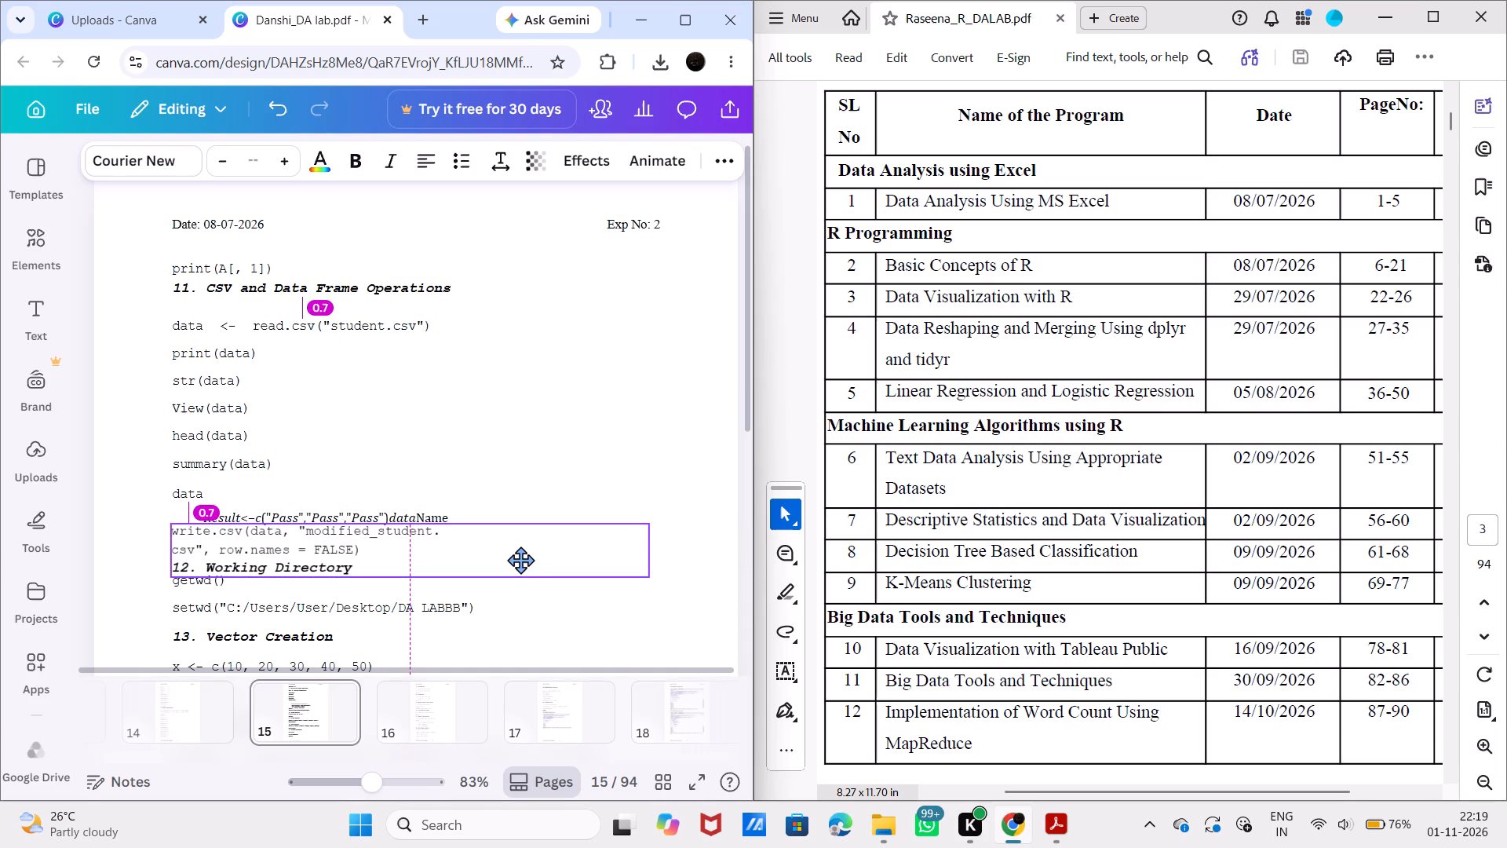
left_click_drag(520, 560, 520, 558)
left_click(513, 554)
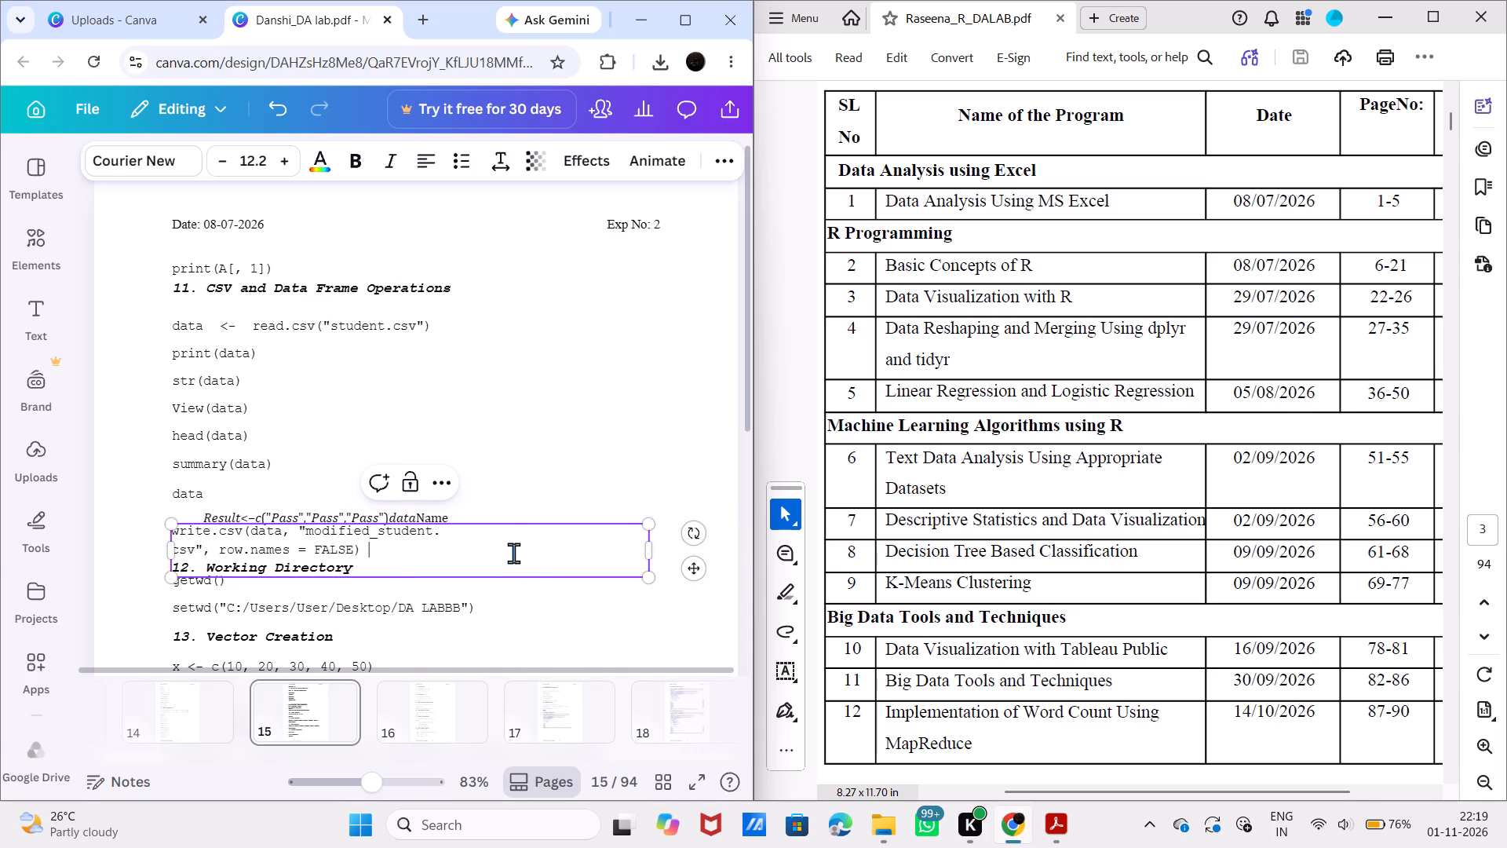
left_click(498, 494)
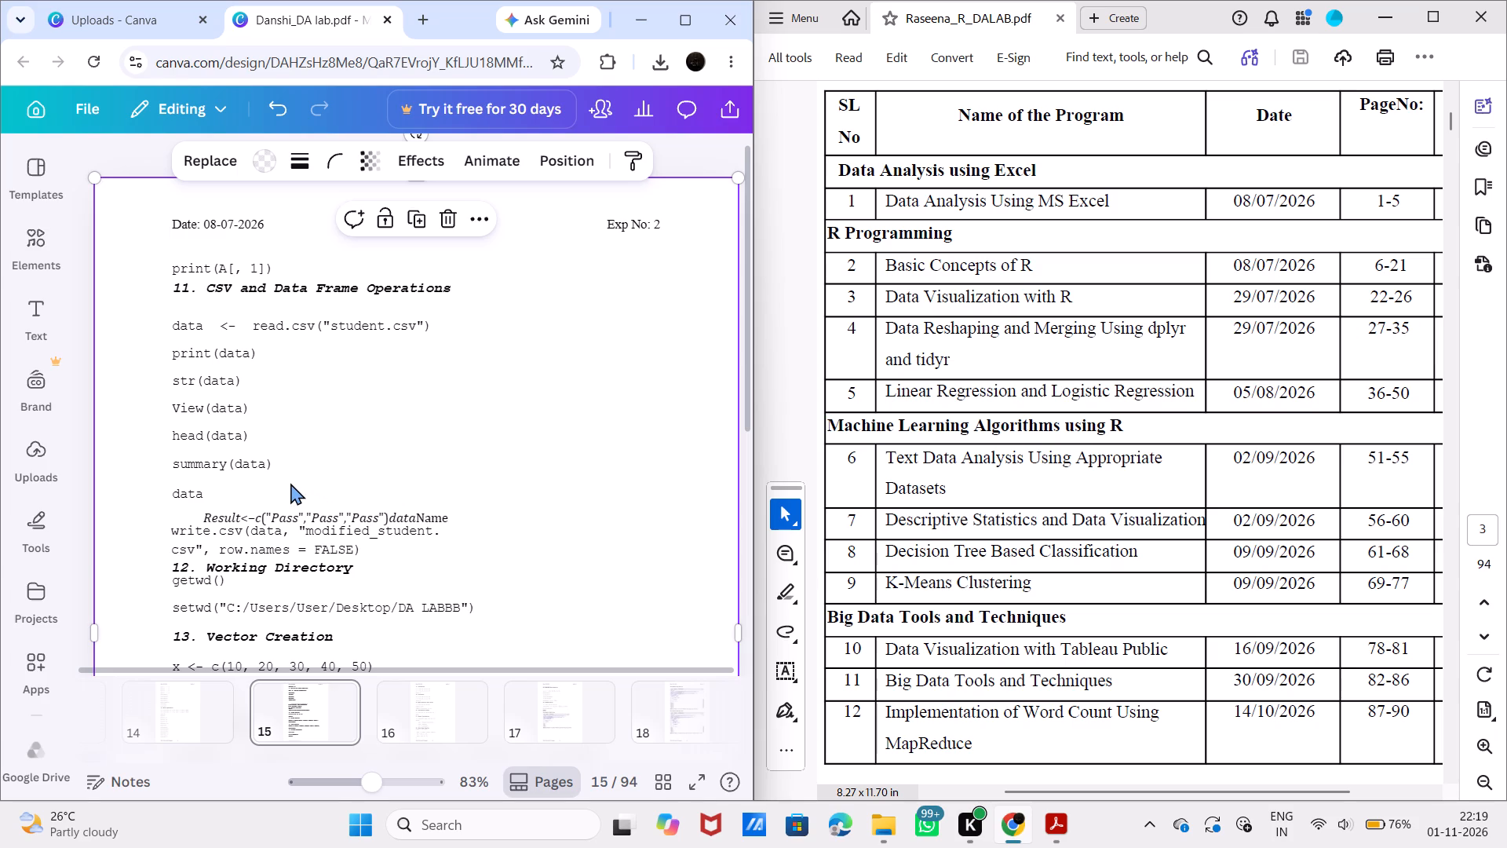
Move the Result<-c("Pass","Pass","Pass") text up beside "data", level with it on the same line.
left_click(290, 483)
double_click(290, 483)
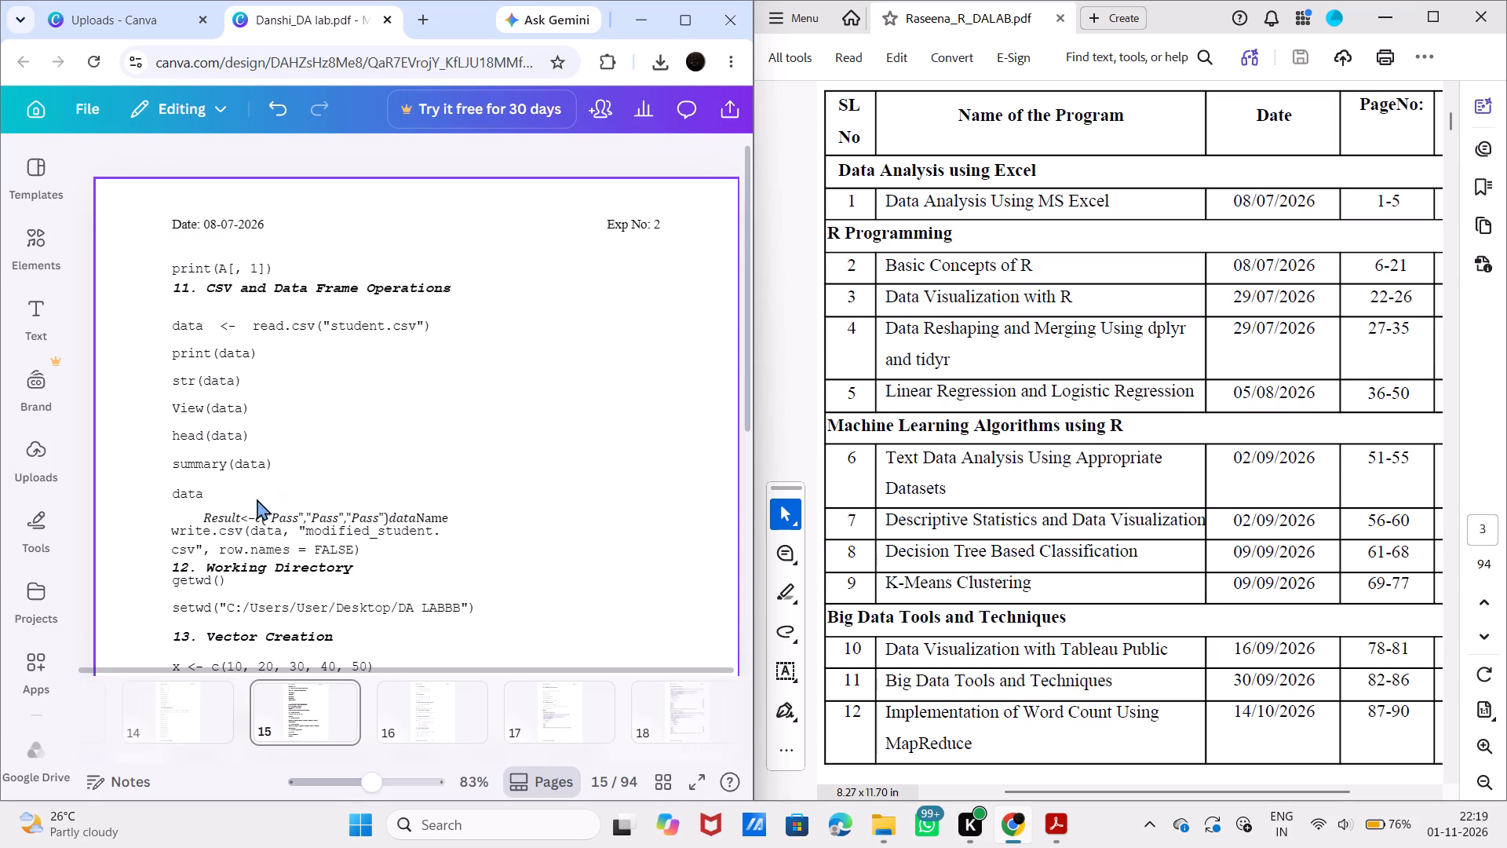
left_click(250, 513)
left_click(250, 513)
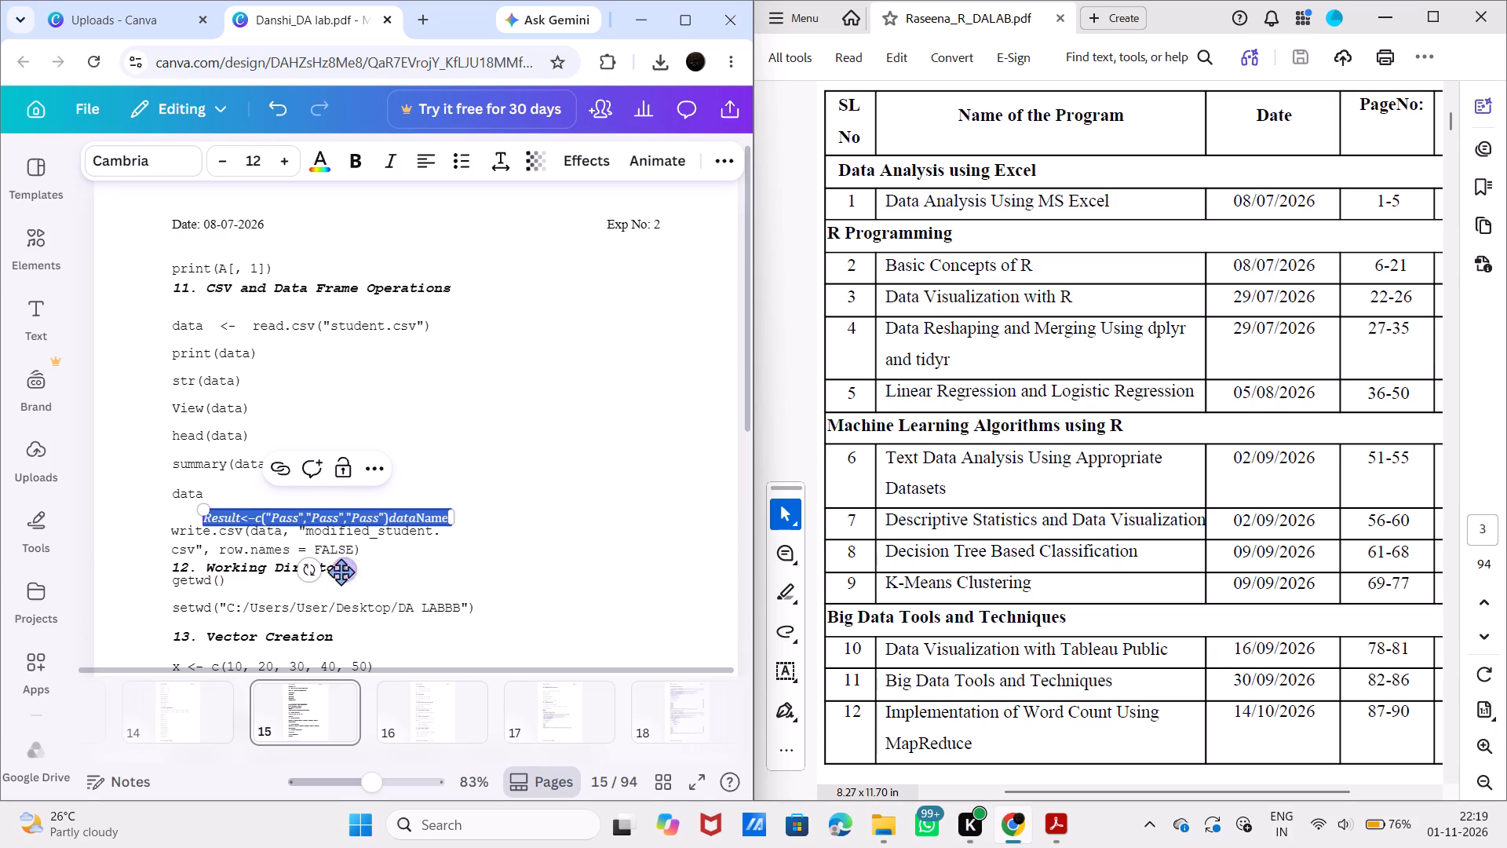
left_click_drag(344, 566, 346, 546)
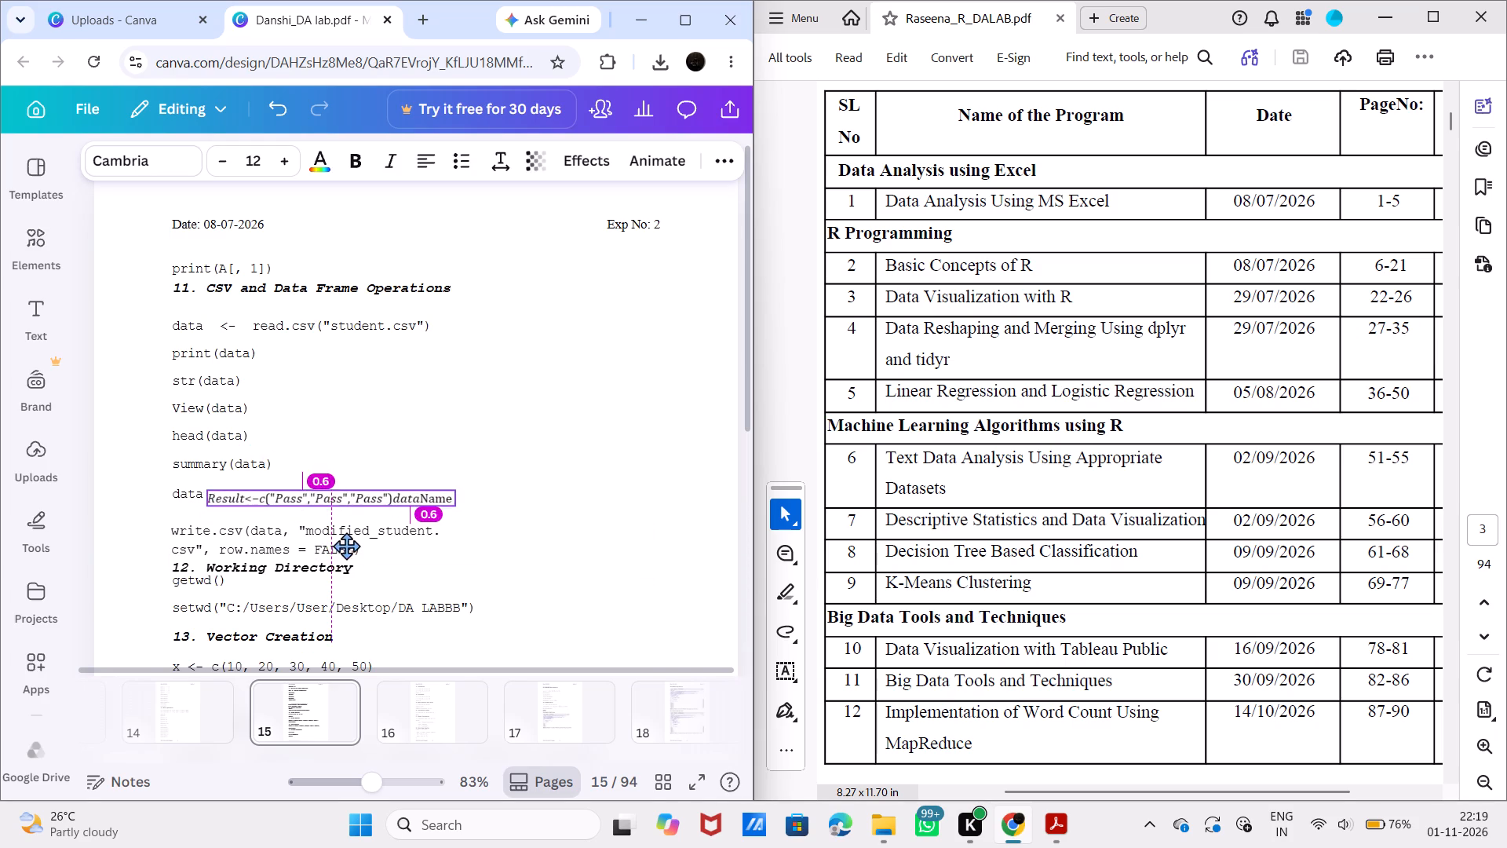
left_click_drag(346, 546, 363, 544)
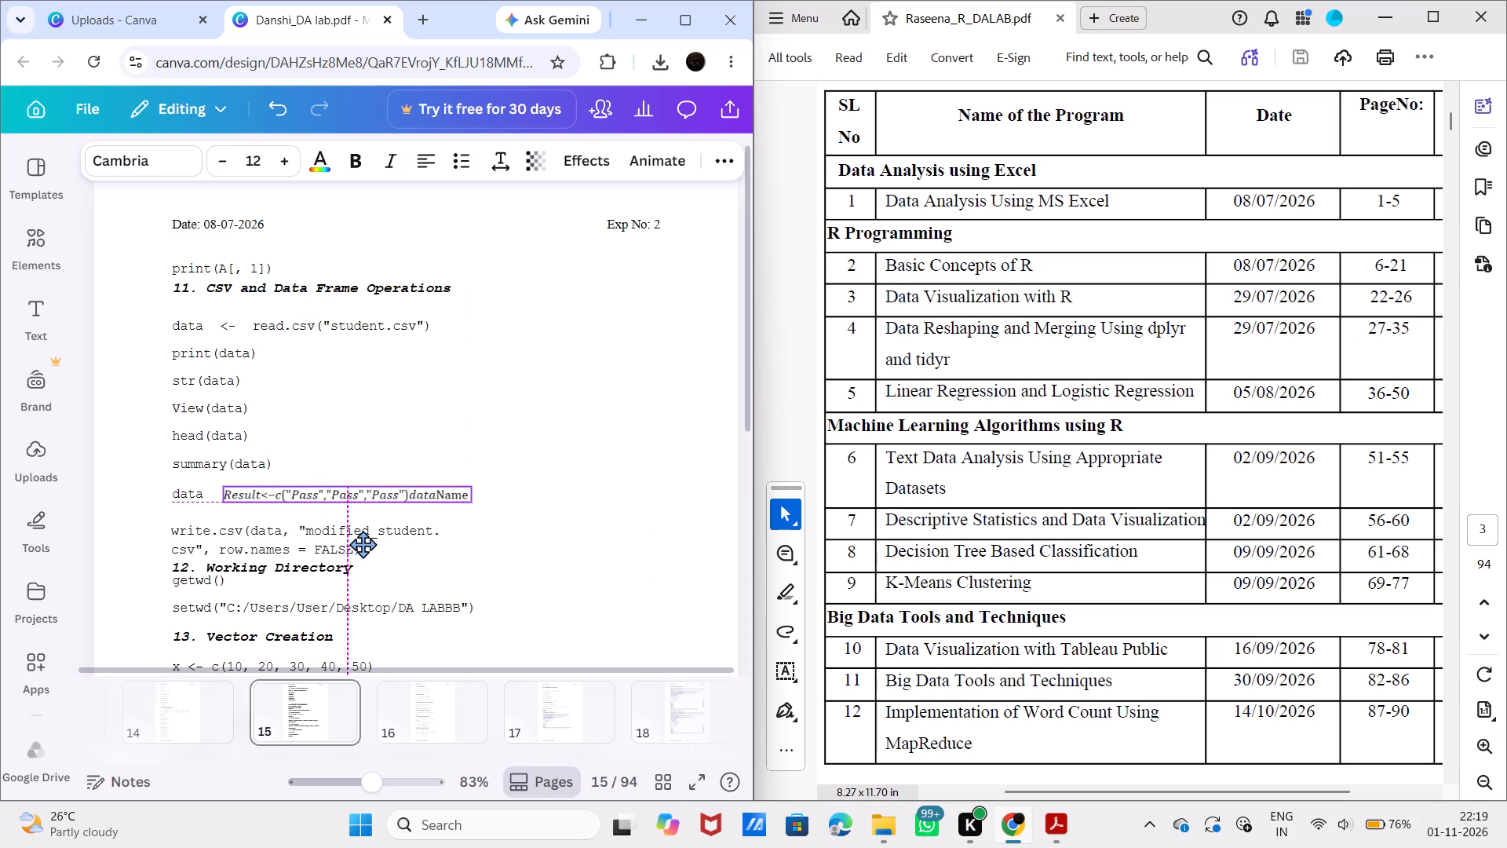
left_click_drag(363, 544, 362, 544)
Move the write.csv and "12. Working Directory" text block on page 15 up, clear of getwd() and aligned with the code's left margin.
left_click(338, 570)
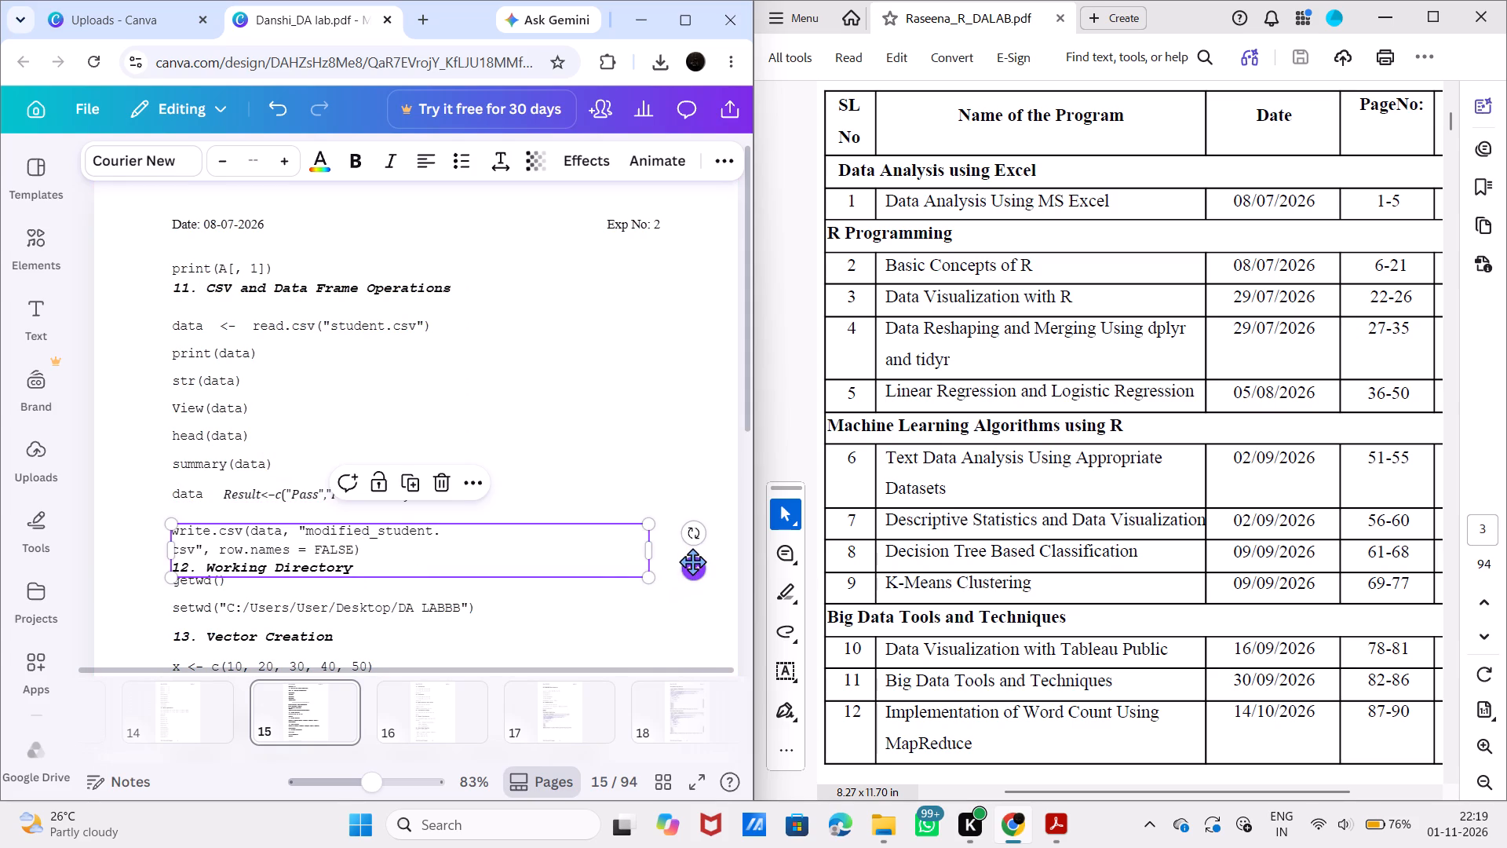
left_click_drag(692, 565, 674, 551)
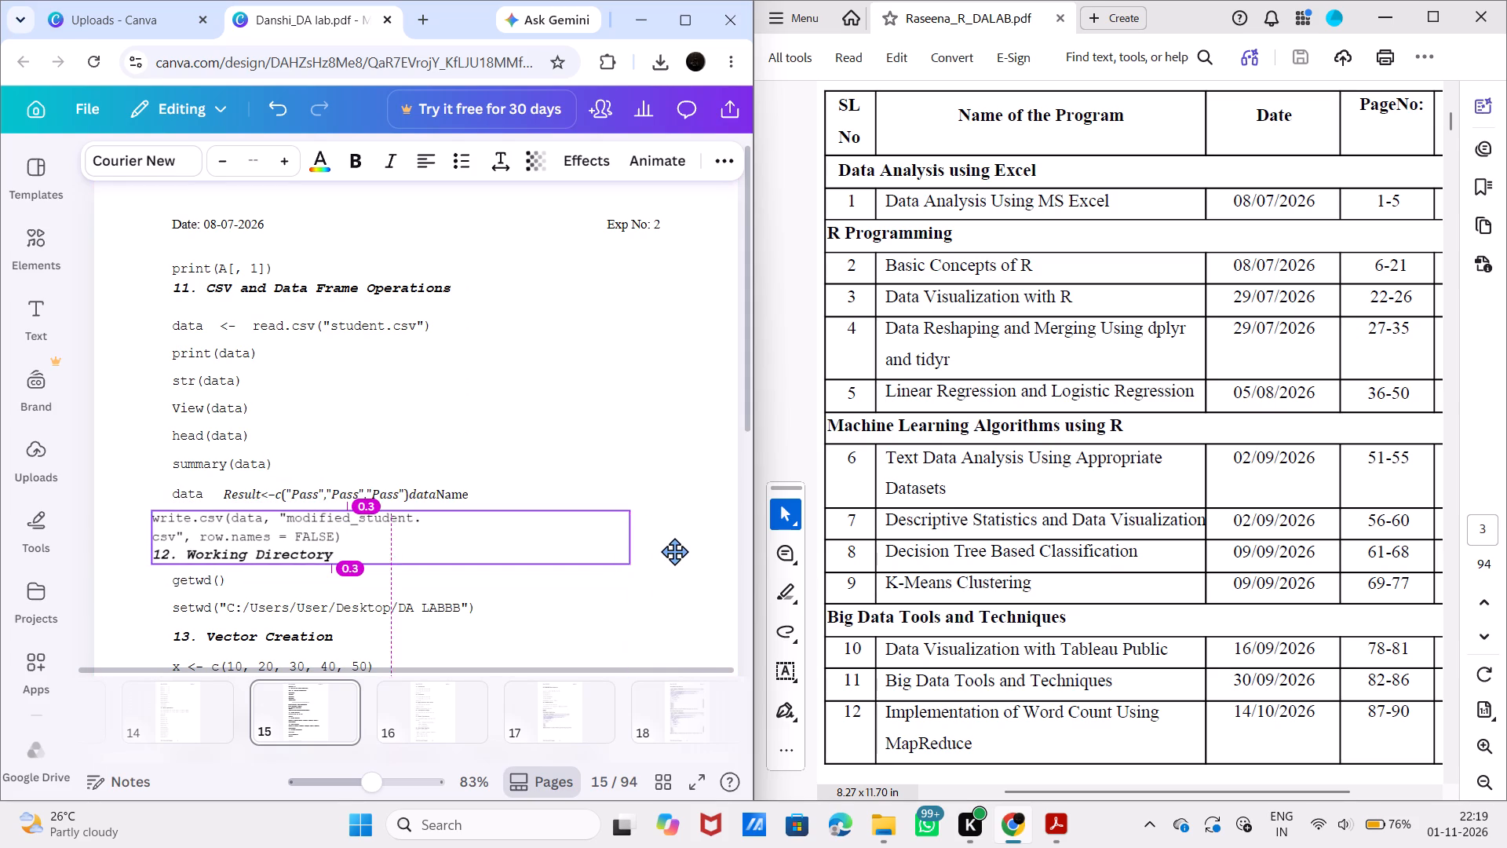
left_click_drag(674, 551, 688, 551)
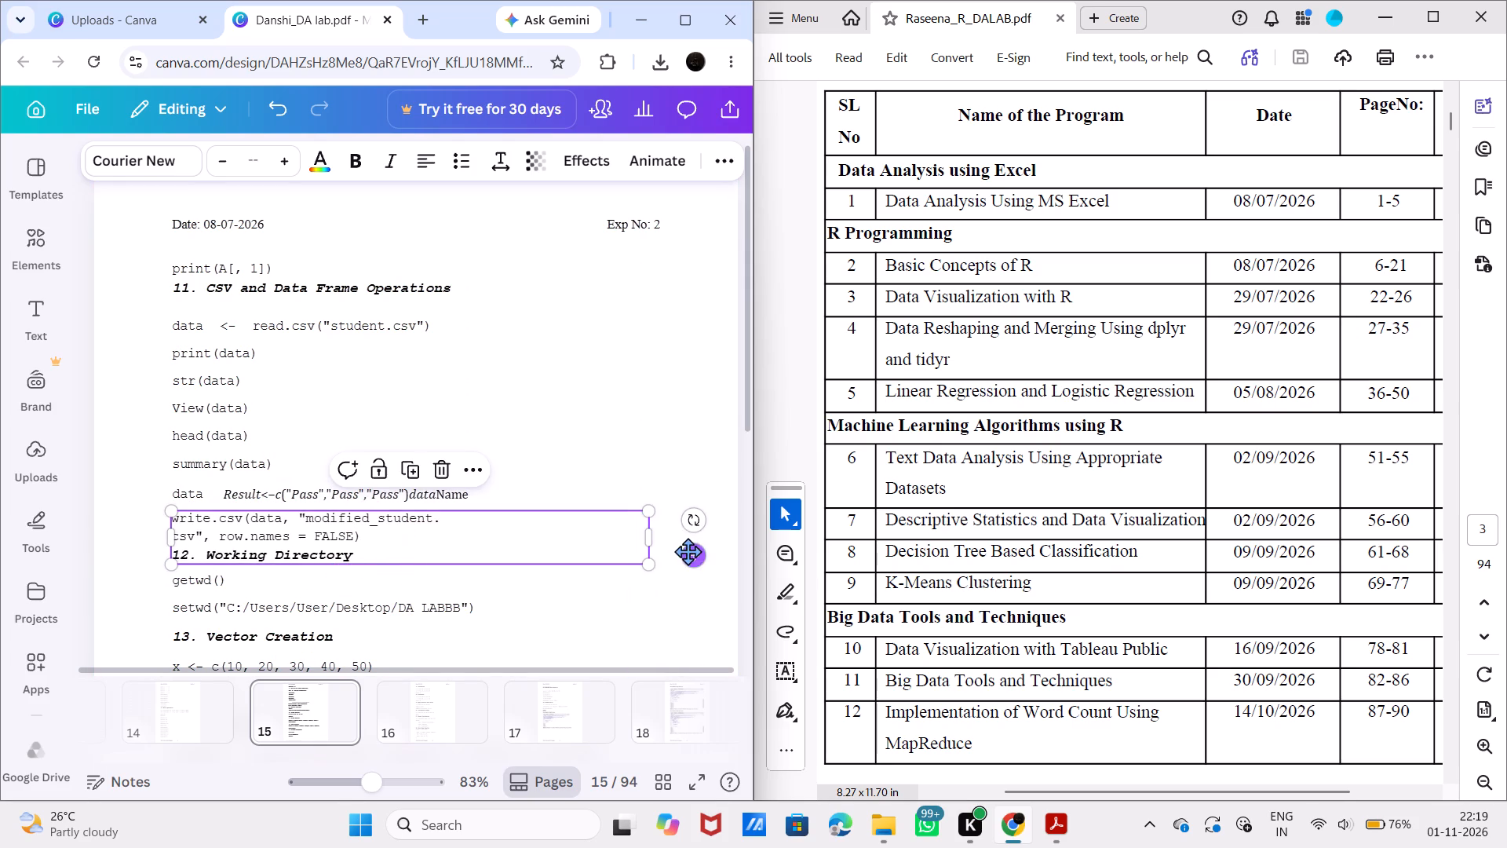
left_click(619, 412)
scroll(619, 412, "down", 2)
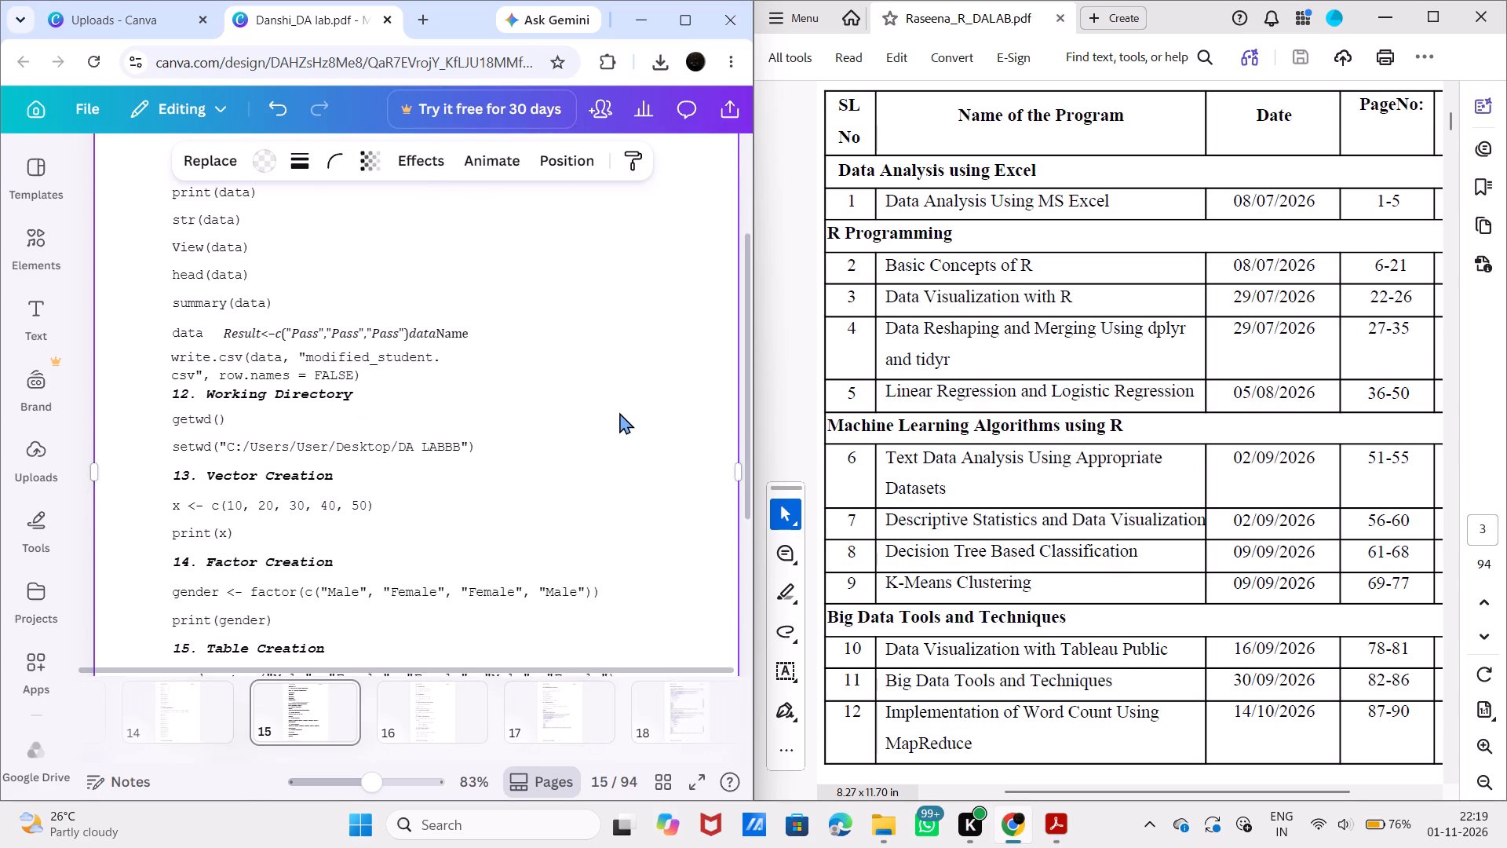
scroll(619, 412, "down", 2)
scroll(619, 412, "up", 2)
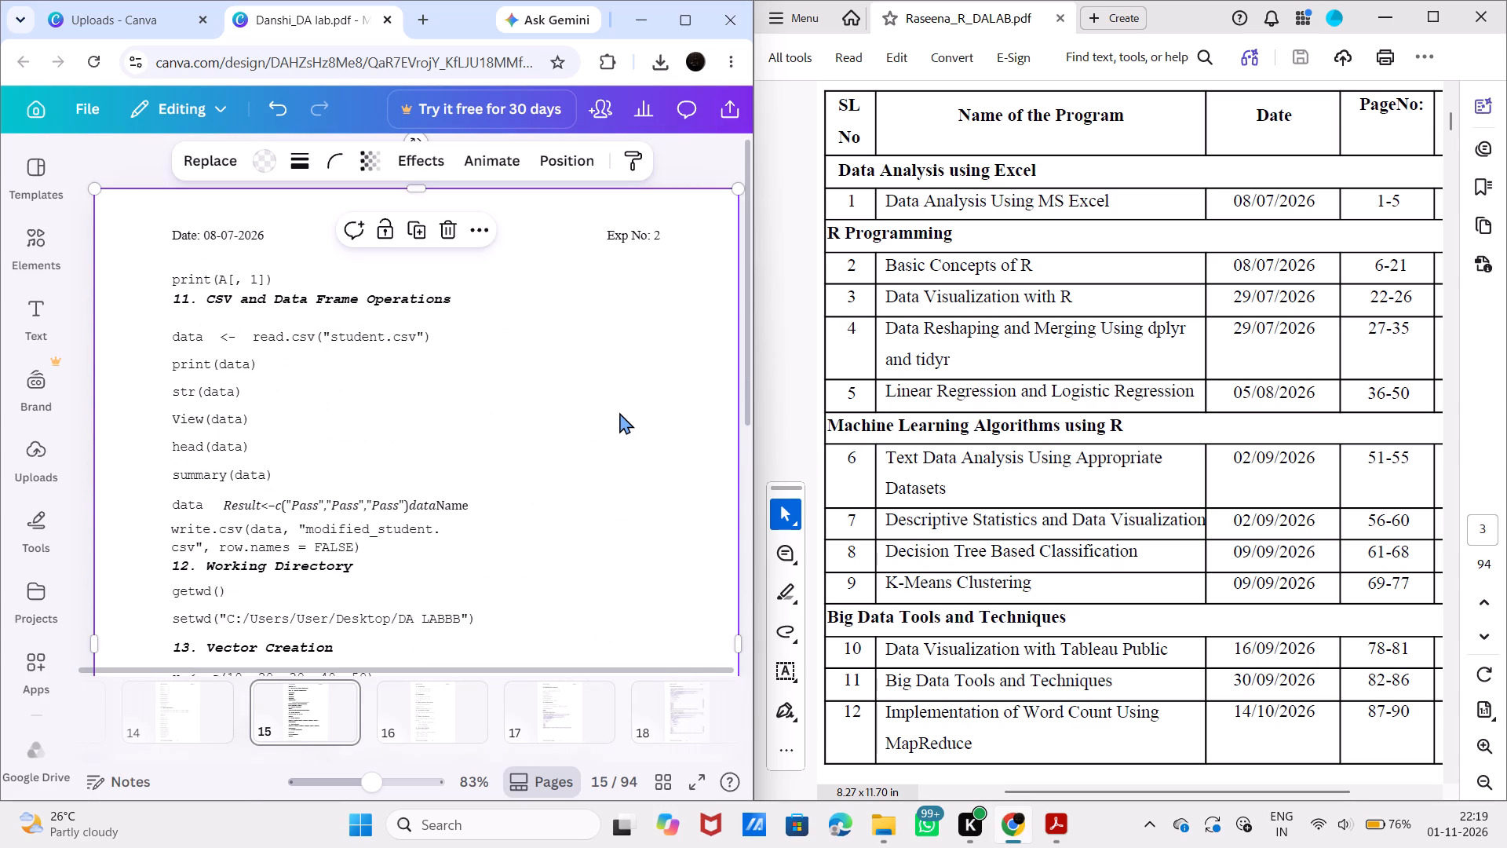
Replace the header date on page 16, the Correlation and Covariance code page, with the copied "Date: 08-07-2026".
left_click(400, 700)
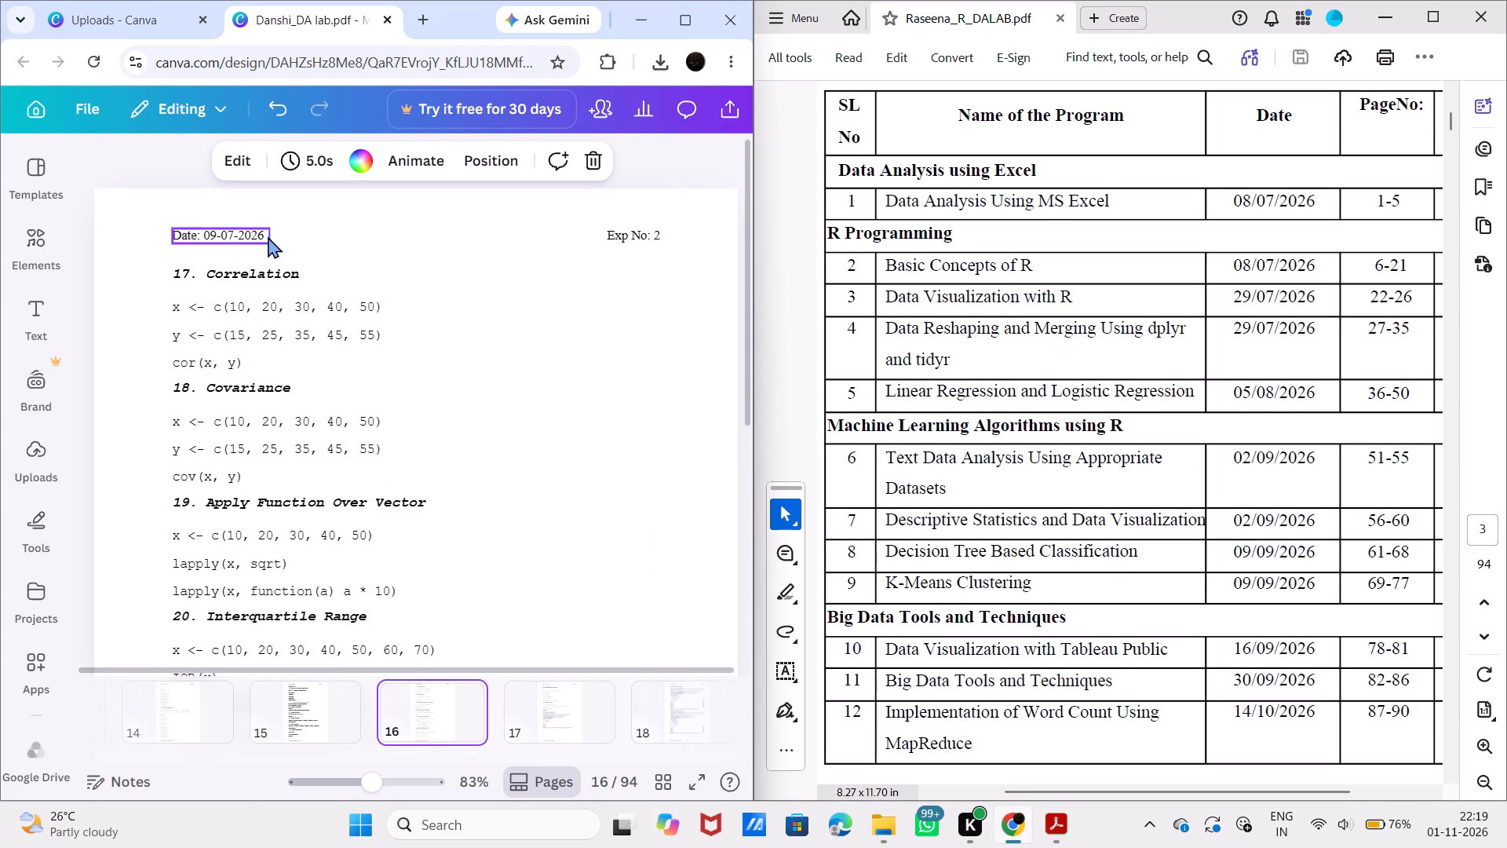
left_click(261, 235)
key("Right")
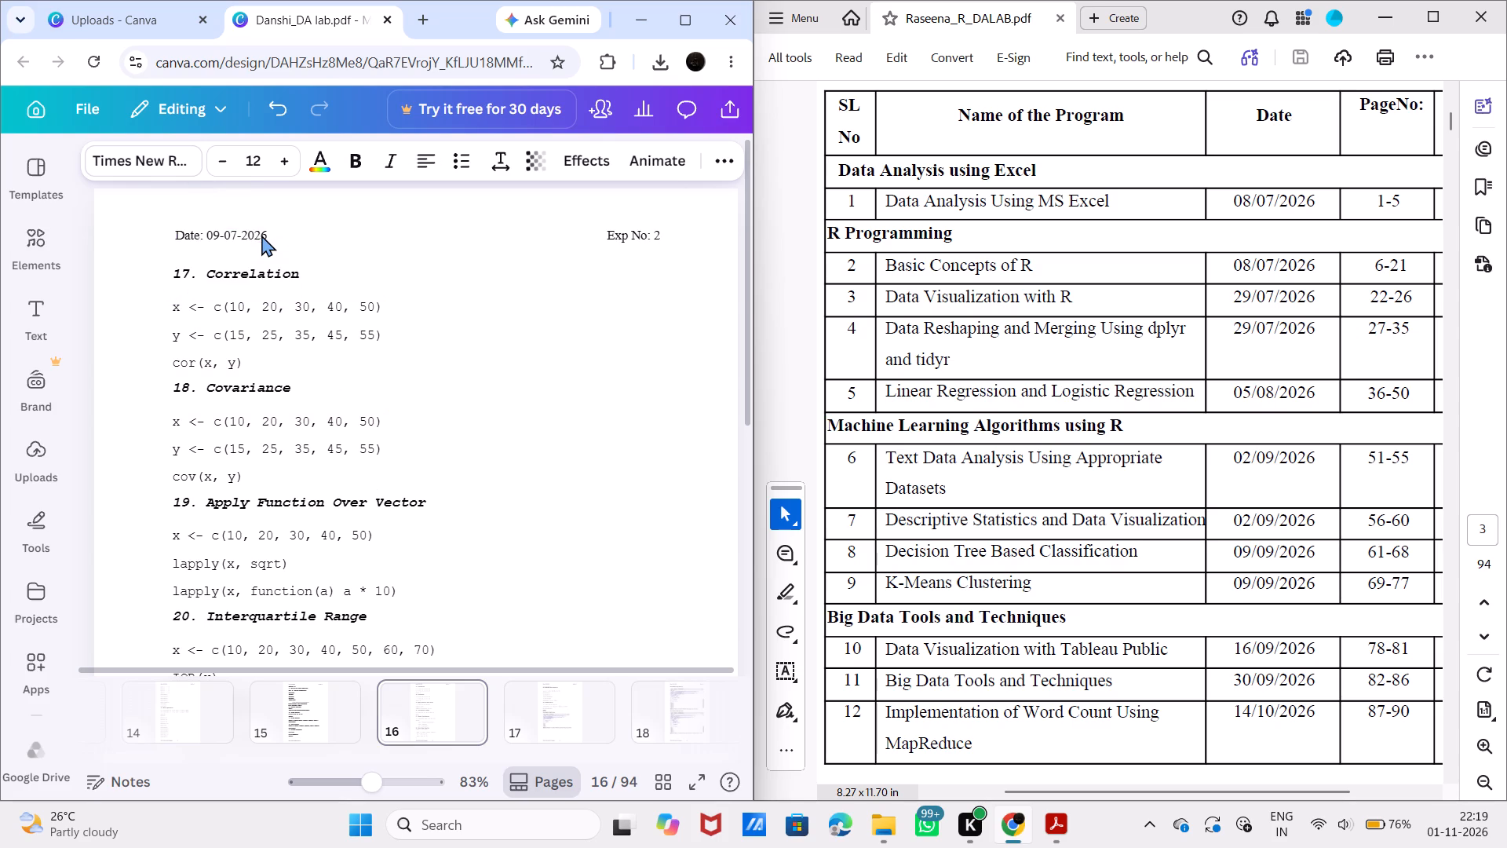
left_click(261, 235)
key("Right")
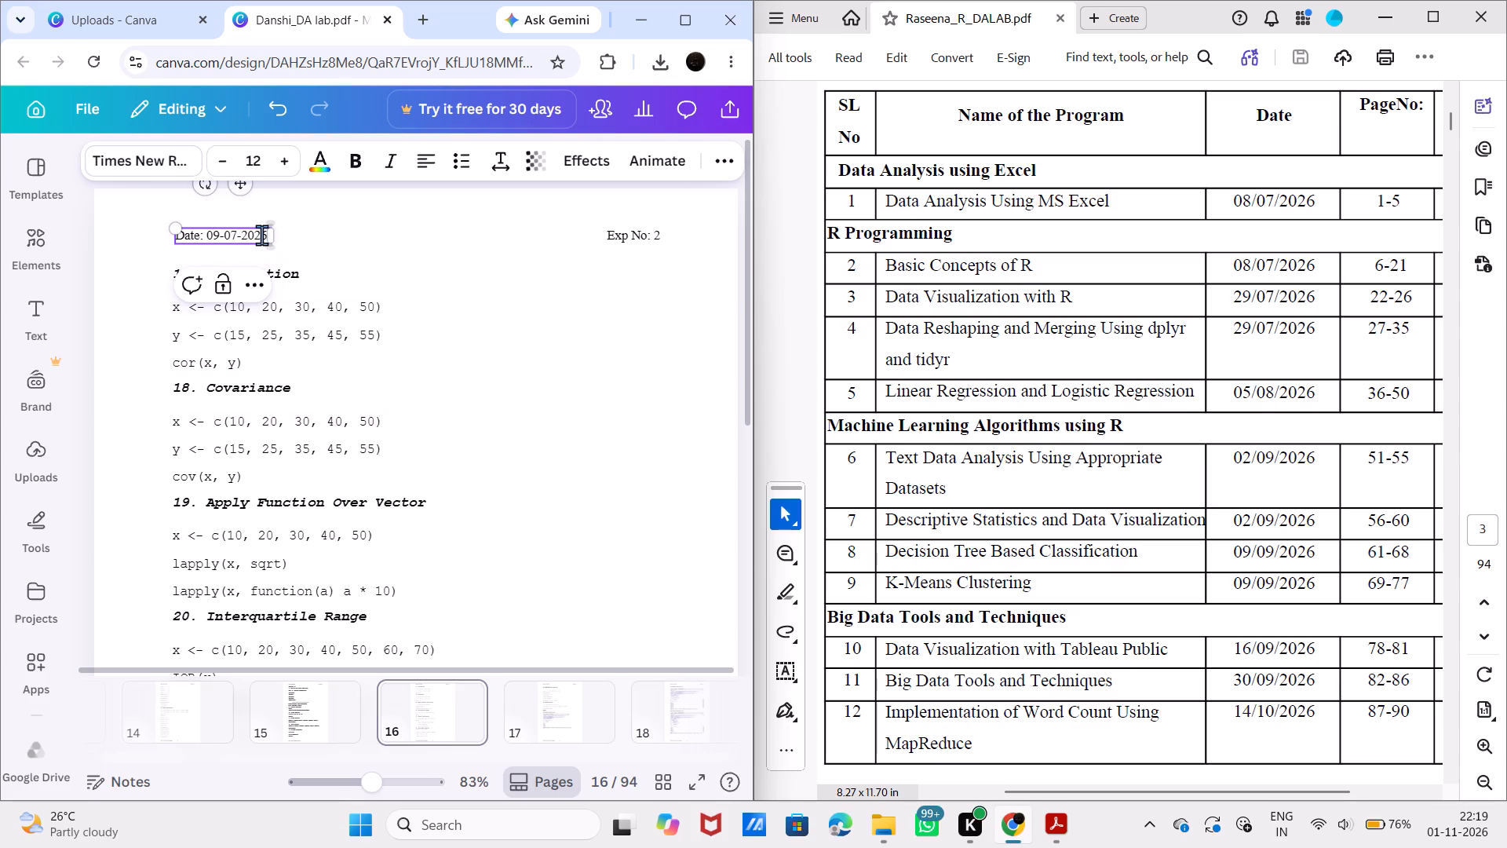
key("ctrl+v")
key("Left")
key("Left")
key("Left")
key("Left")
key("Left")
key("Left")
key("Left")
key("Left")
key("Left")
key("Left")
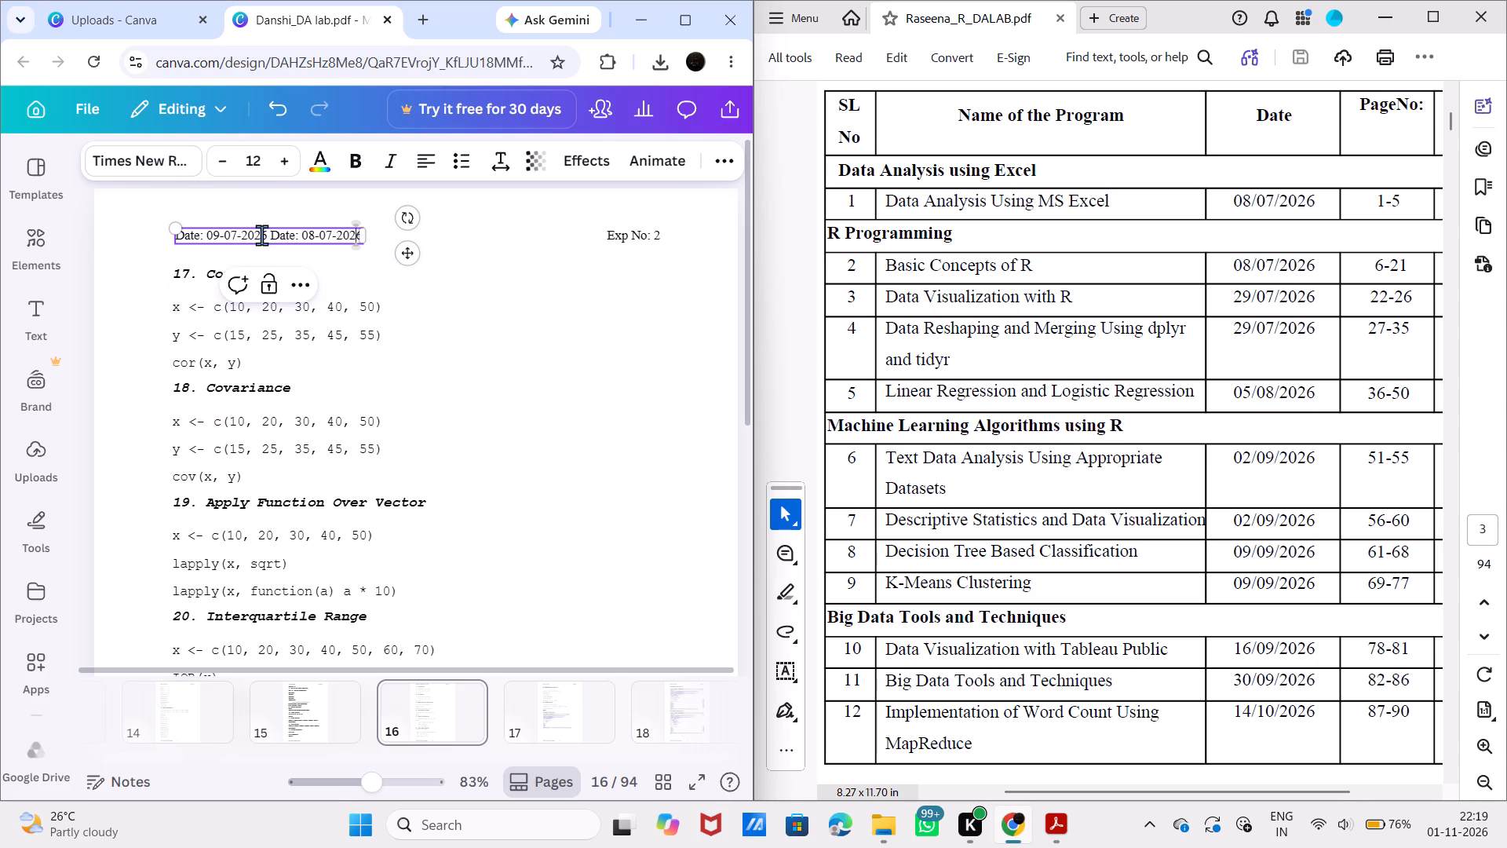
key("Left")
key("Left")
key("Left")
key("Left")
key("Left")
key("Left")
key("Left")
key("Left")
key("BackSpace")
key("BackSpace")
key("BackSpace")
key("BackSpace")
key("BackSpace")
key("BackSpace")
key("BackSpace")
key("BackSpace")
key("BackSpace")
key("BackSpace")
key("BackSpace")
key("BackSpace")
key("BackSpace")
key("BackSpace")
key("BackSpace")
key("BackSpace")
key("BackSpace")
key("BackSpace")
key("BackSpace")
key("BackSpace")
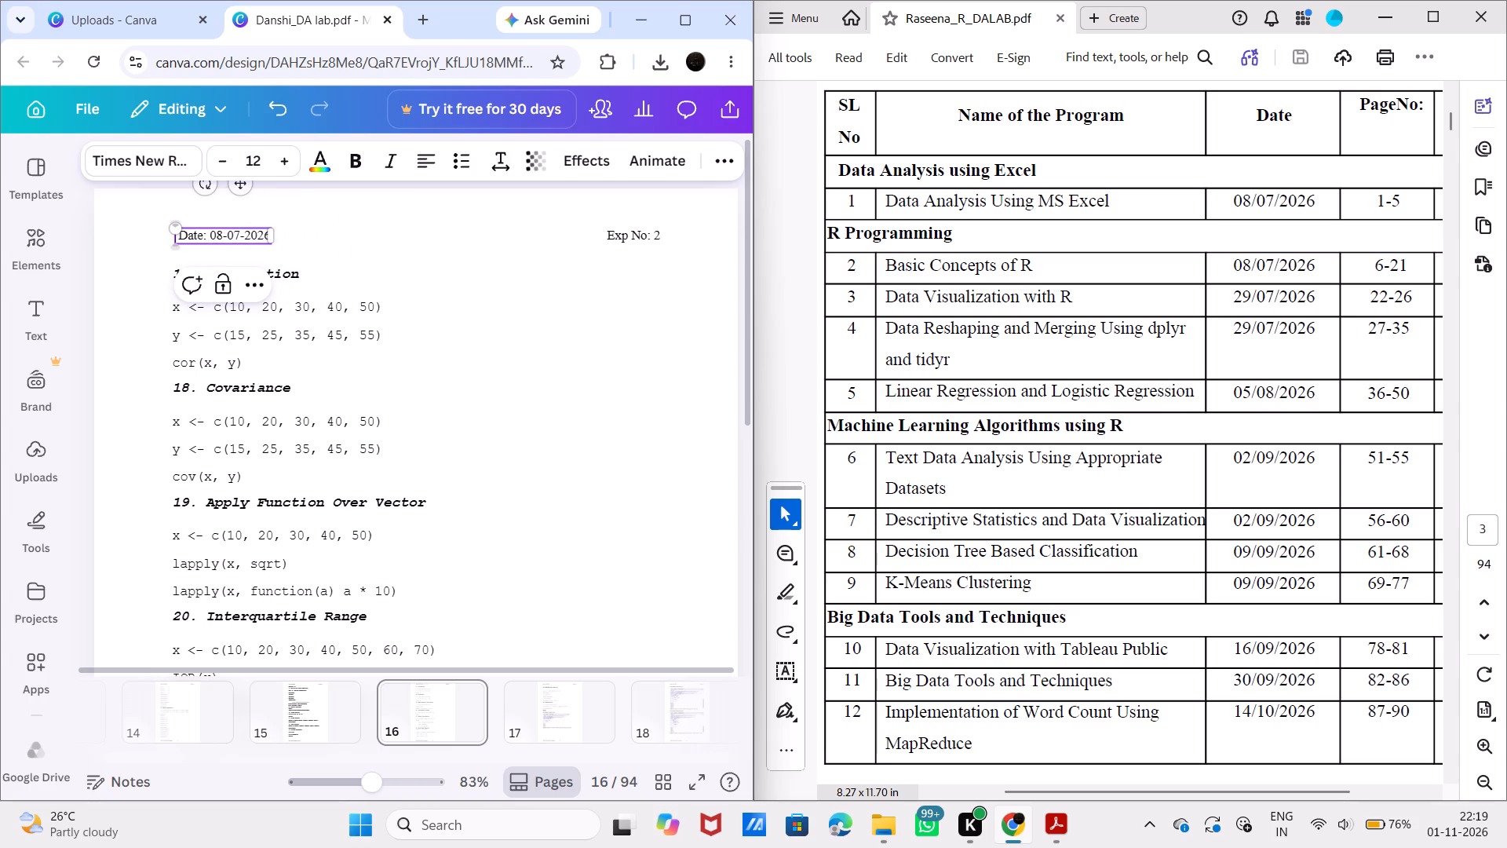
Separate the overlapping print(student) line and "23. Missing Data Handling" heading on page 17 by adding a line break after print(student).
left_click(550, 711)
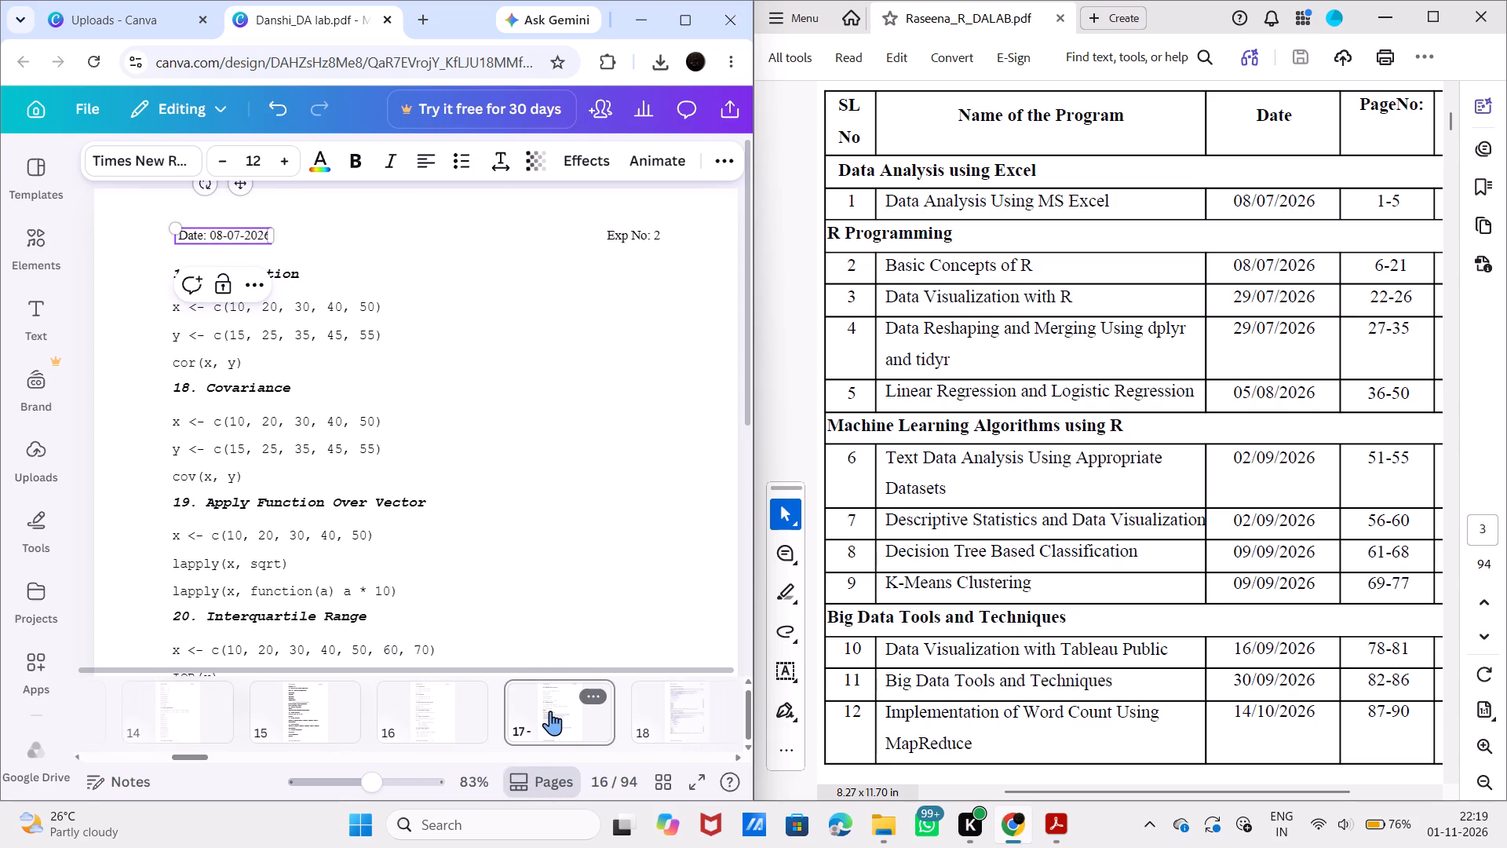
left_click(286, 287)
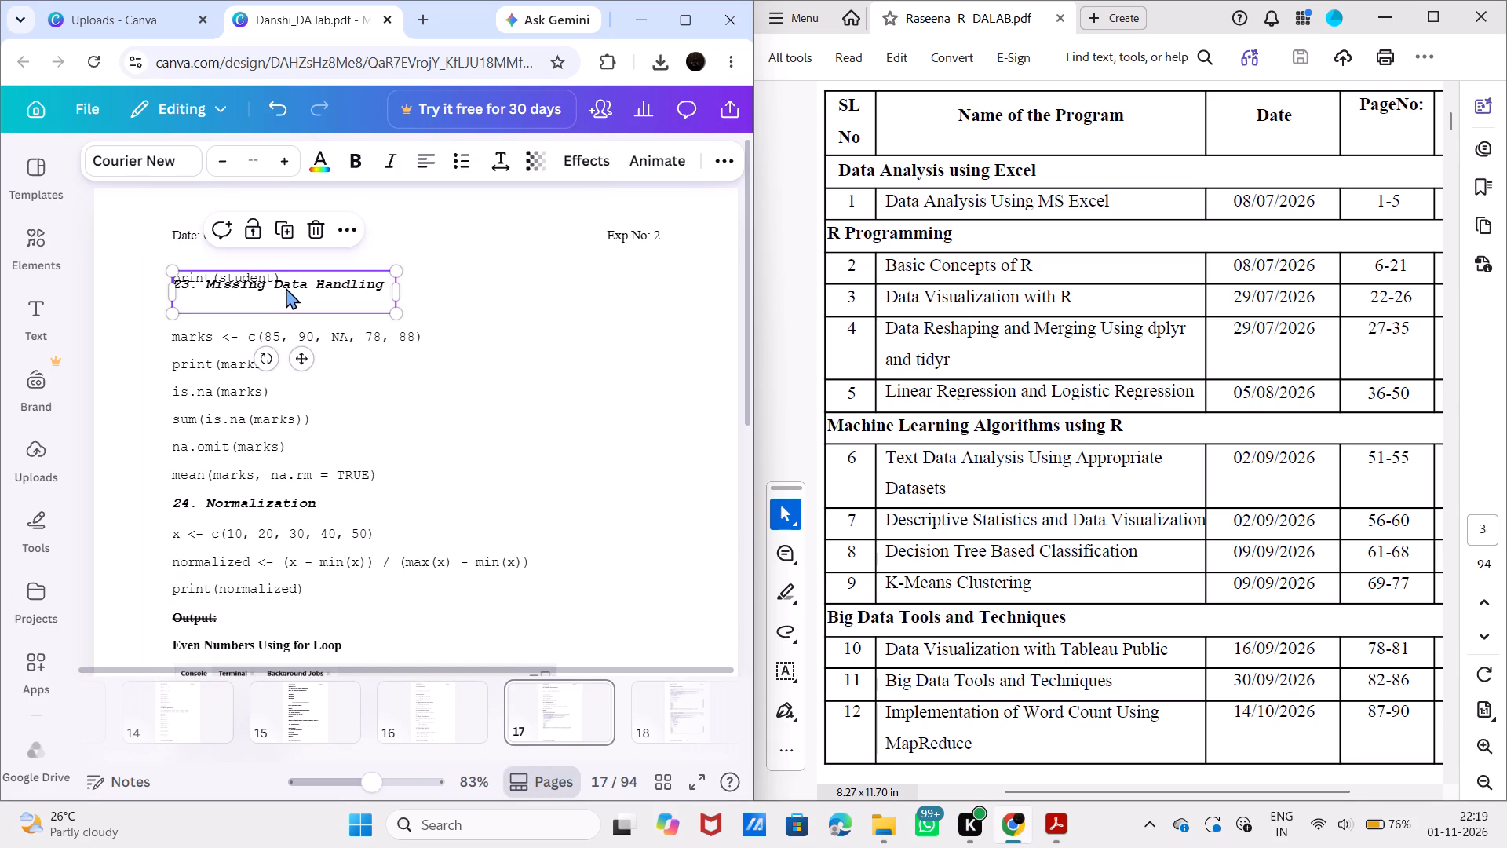
left_click(277, 272)
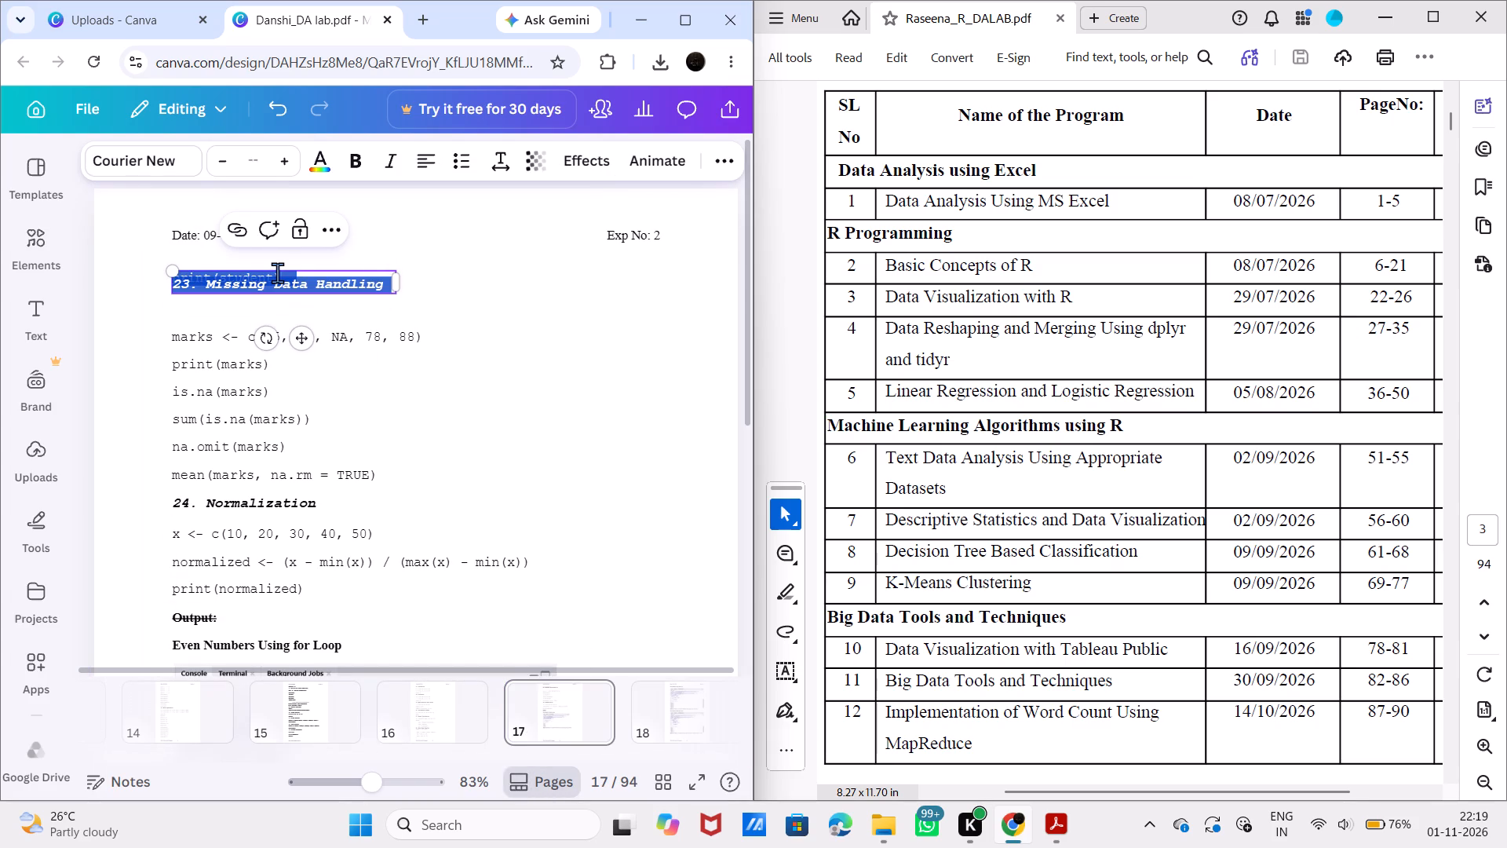
left_click(305, 334)
left_click(287, 275)
left_click(287, 275)
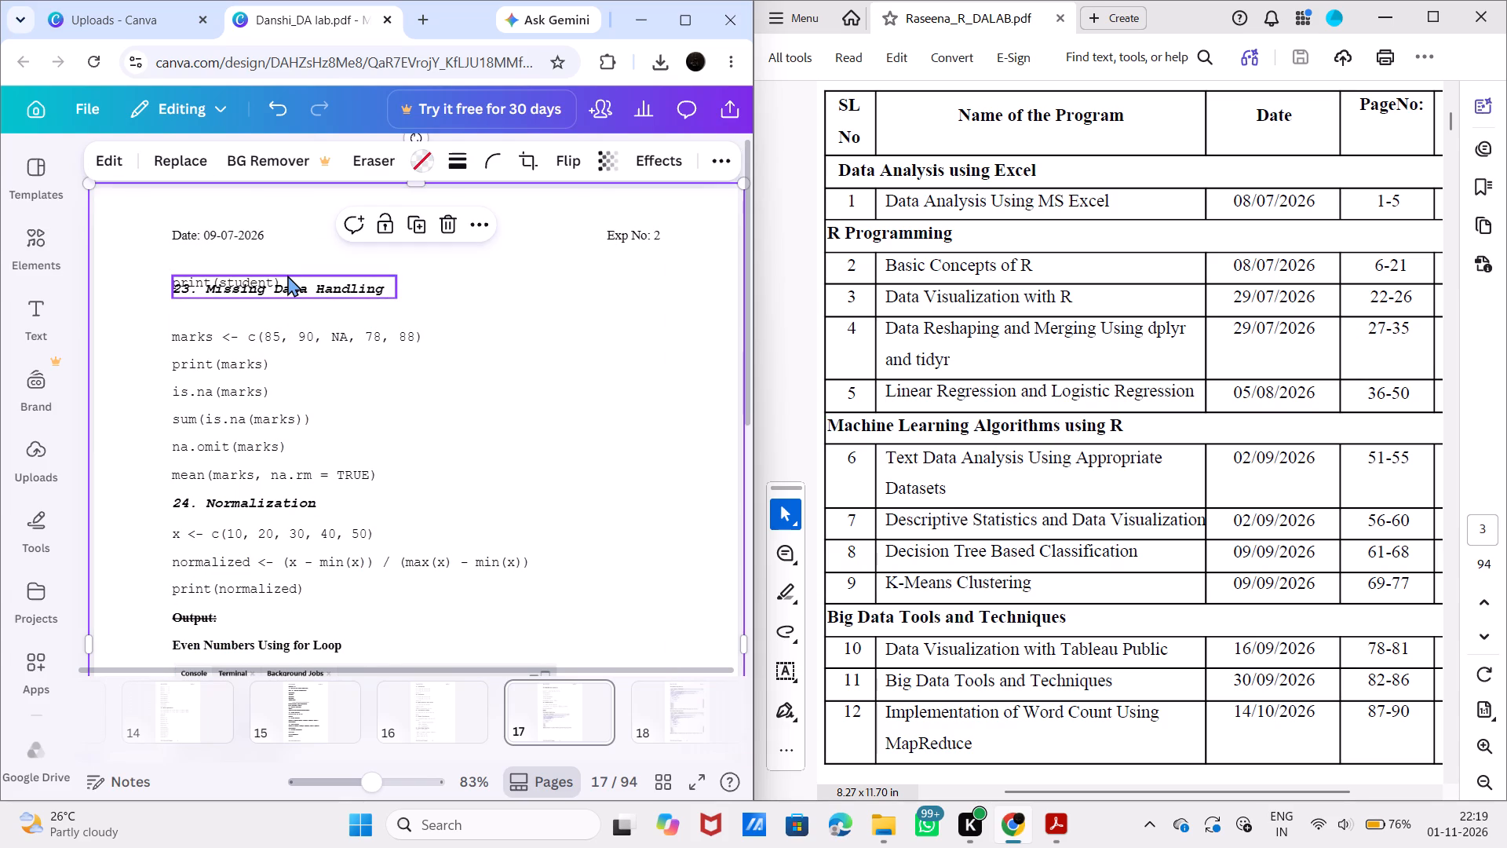
double_click(282, 275)
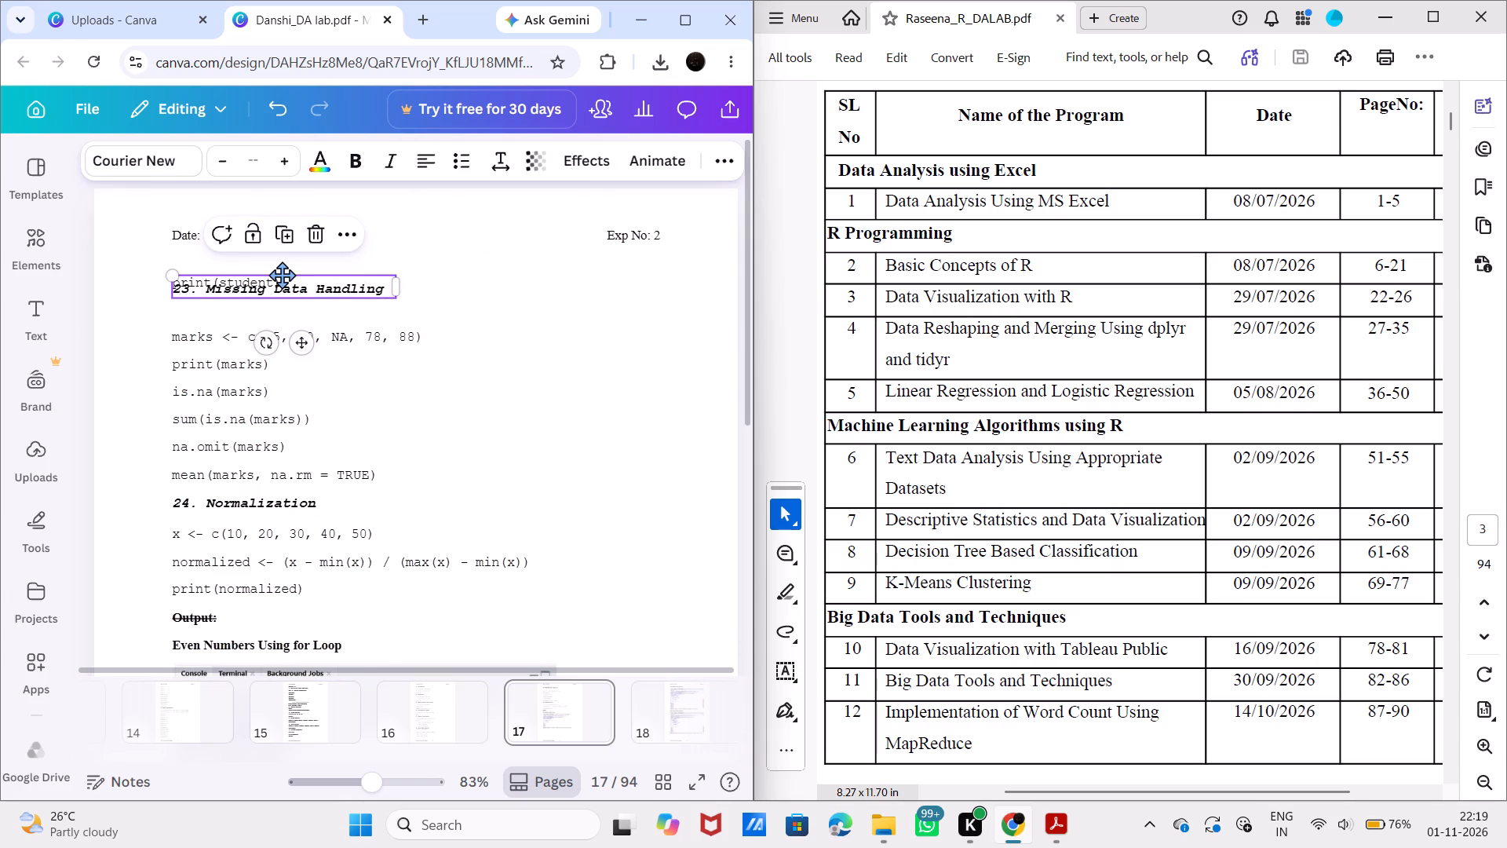
double_click(279, 275)
double_click(279, 275)
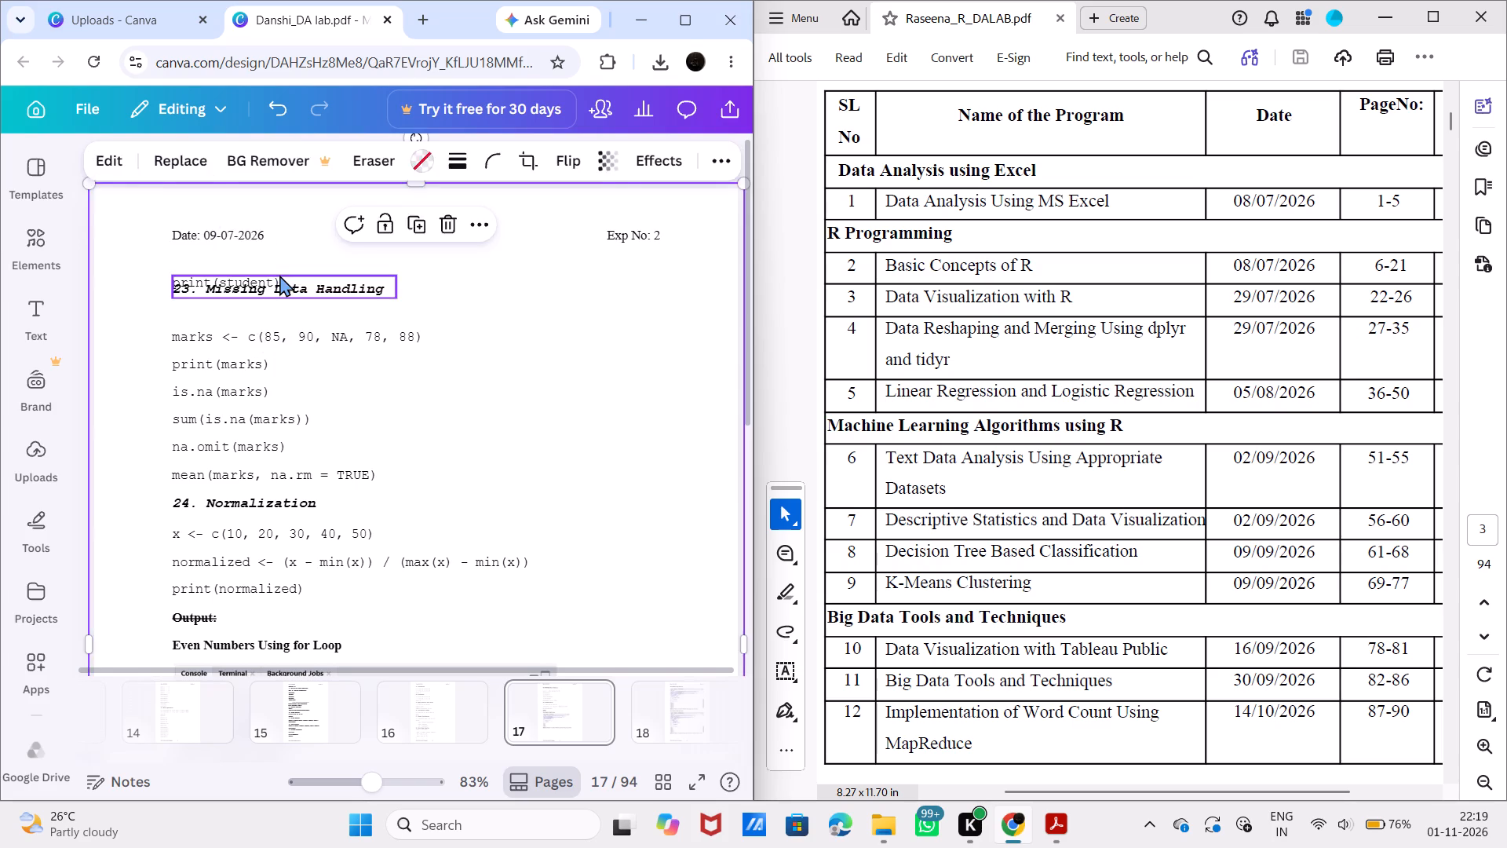
left_click(279, 275)
key("Return")
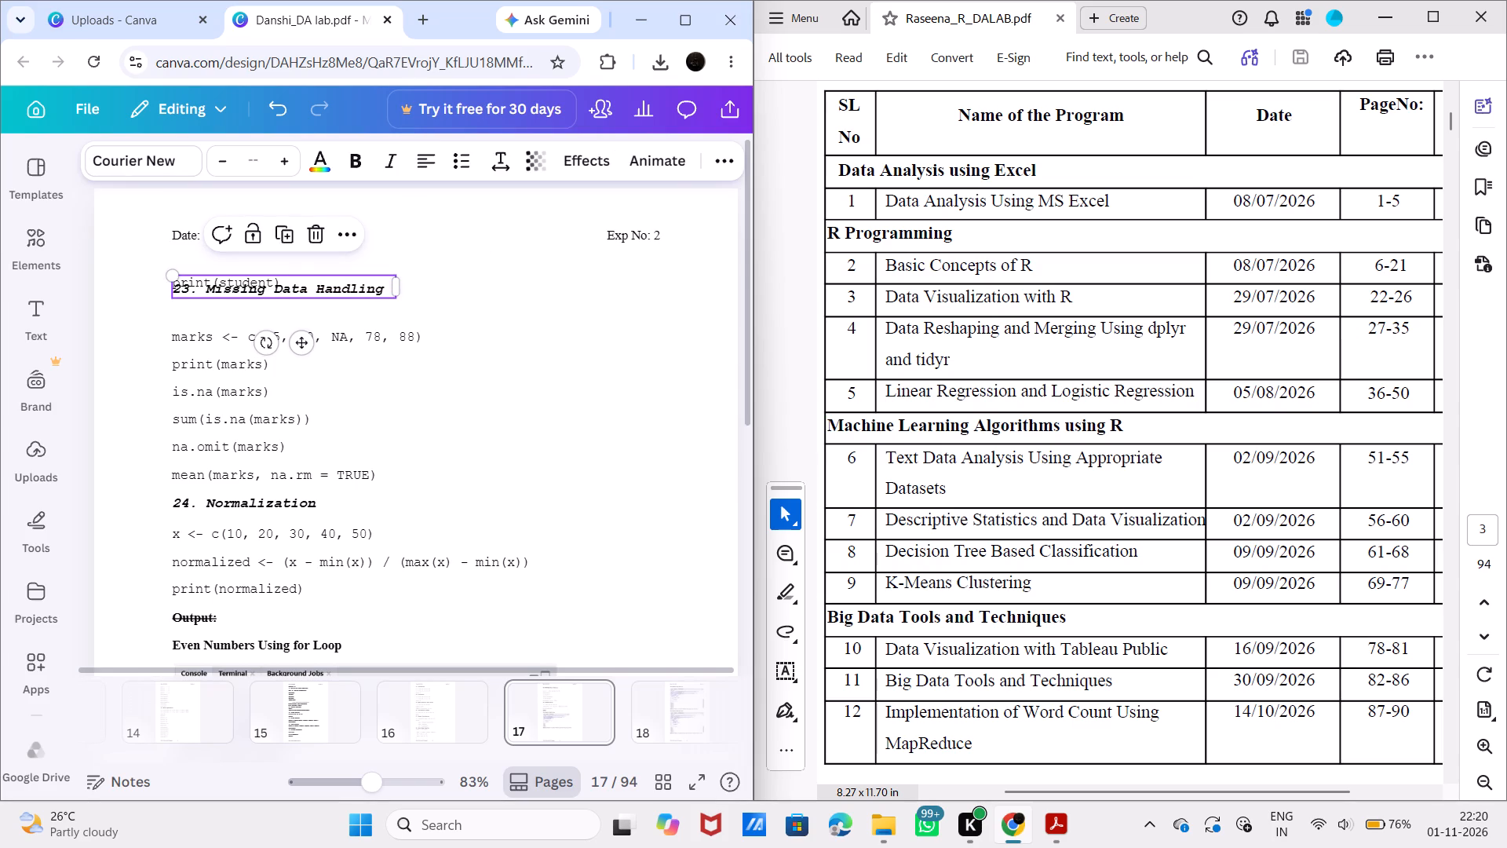
left_click(294, 285)
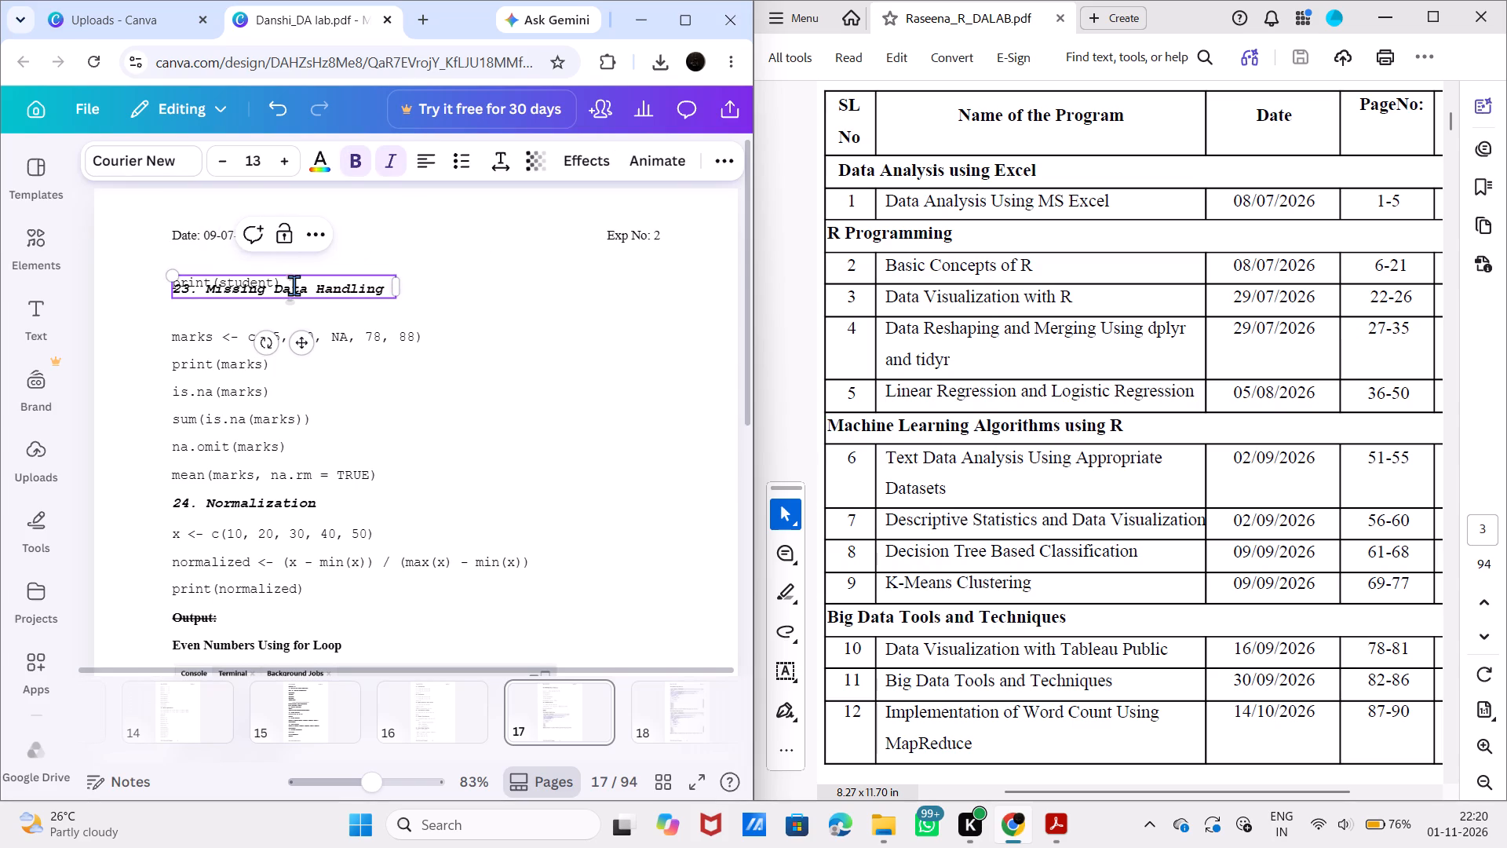
key("Up")
key("Left")
key("Return")
key("Return")
Look over pages 16 and 17 to check their code layout and page 16's header date.
scroll(451, 370, "down", 1)
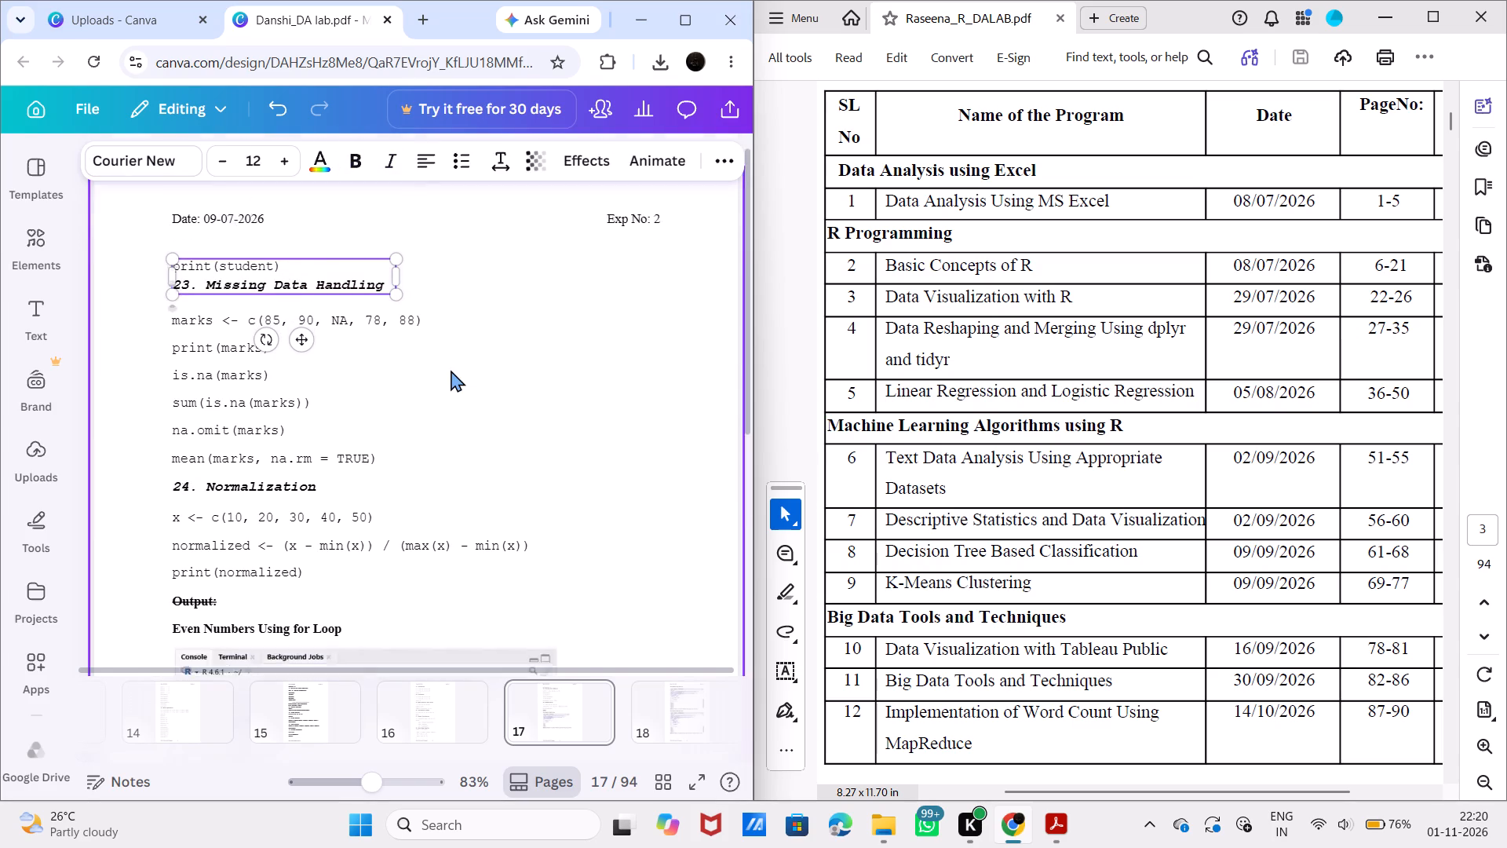
scroll(451, 370, "down", 1)
scroll(451, 370, "up", 2)
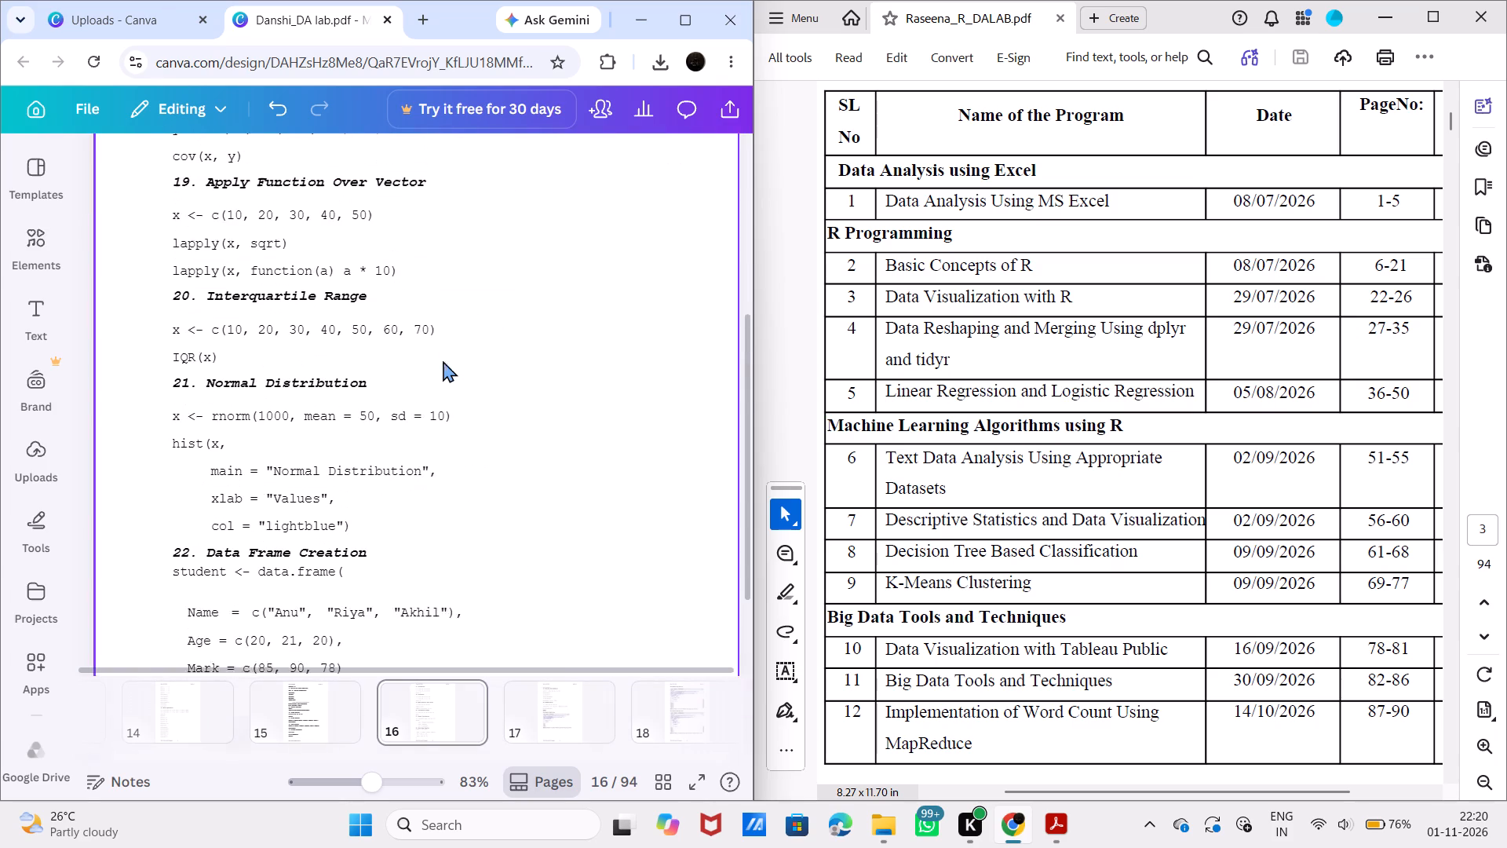
scroll(294, 268, "up", 5)
scroll(294, 268, "down", 4)
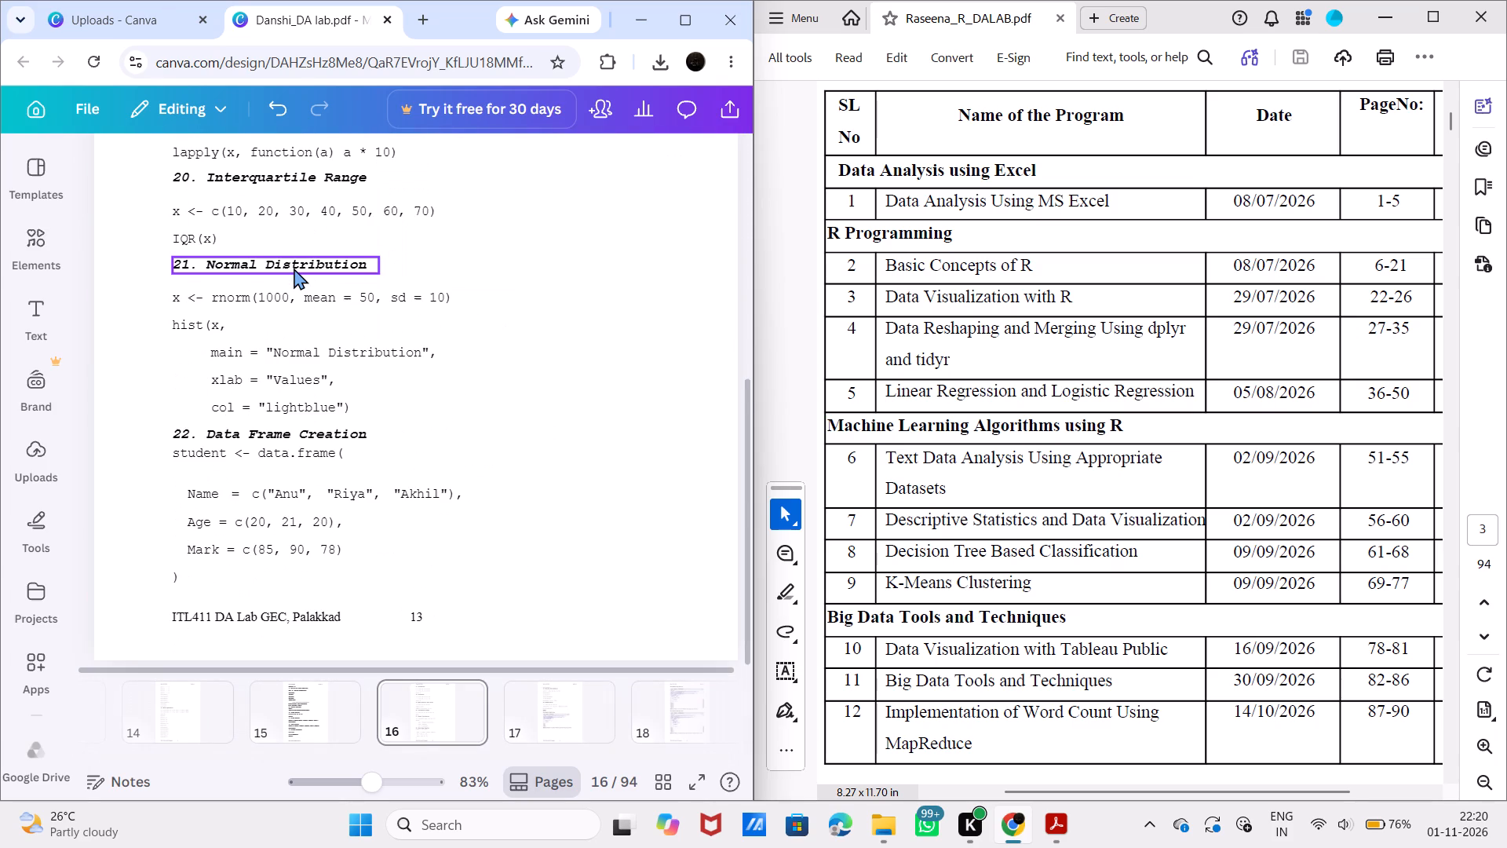
scroll(294, 268, "down", 8)
scroll(294, 268, "up", 3)
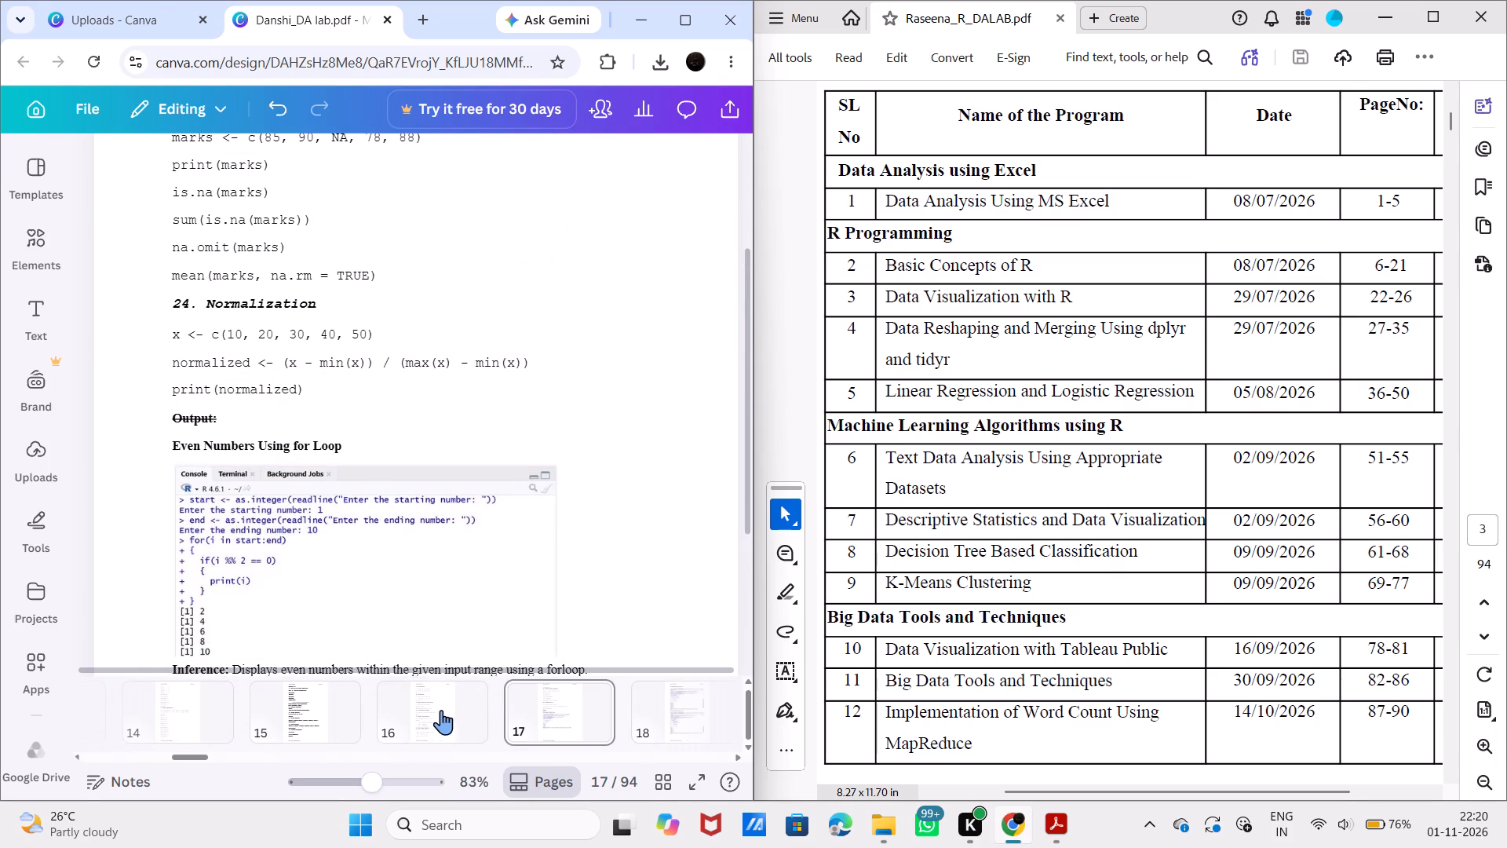
left_click(445, 714)
scroll(330, 337, "up", 5)
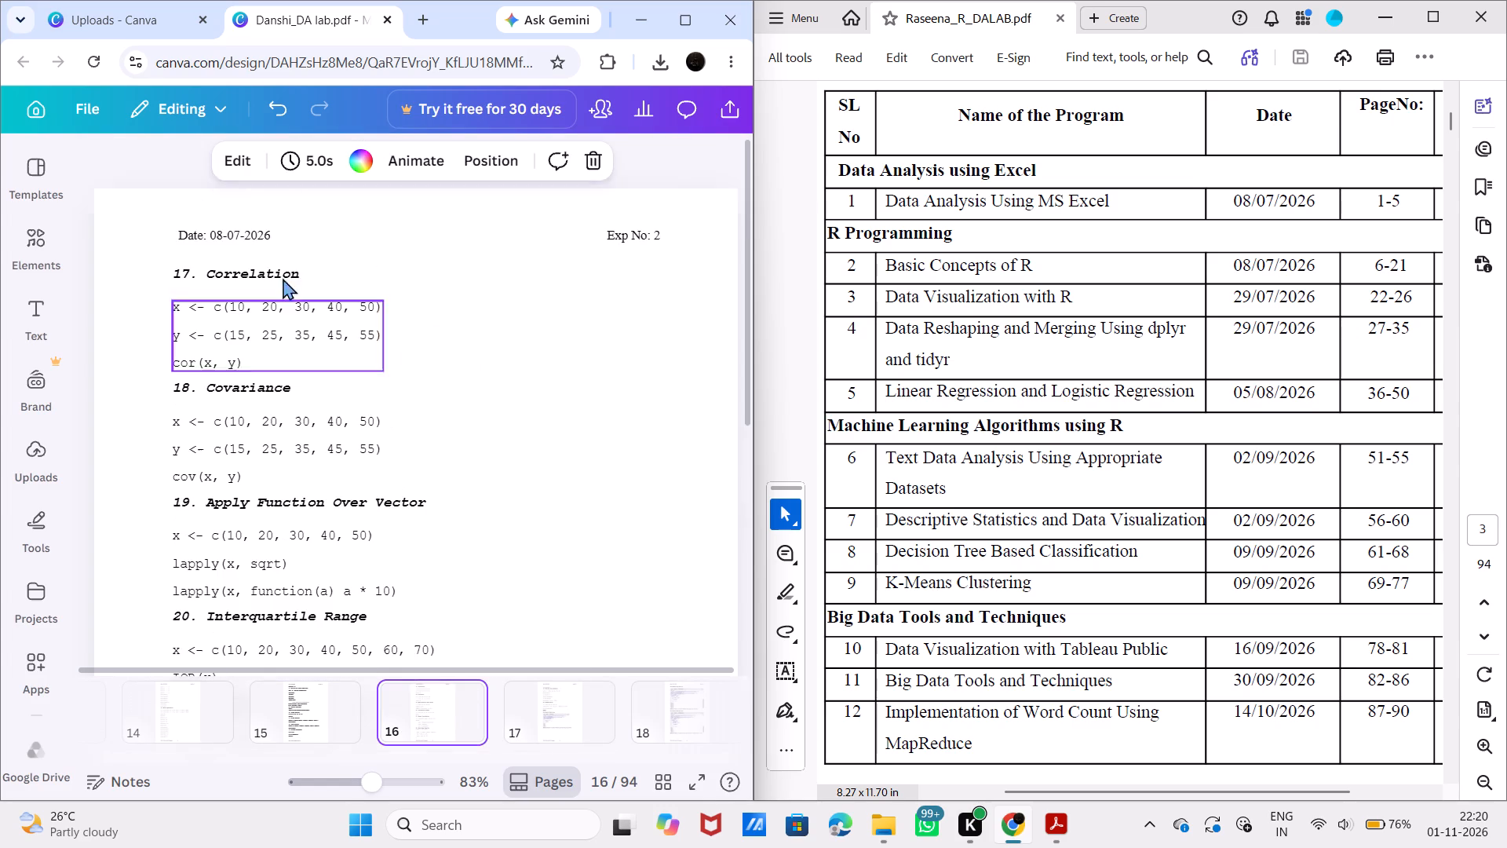
Replace the header date on page 17, the Missing Data Handling page, with the copied "Date: 08-07-2026".
left_click(540, 720)
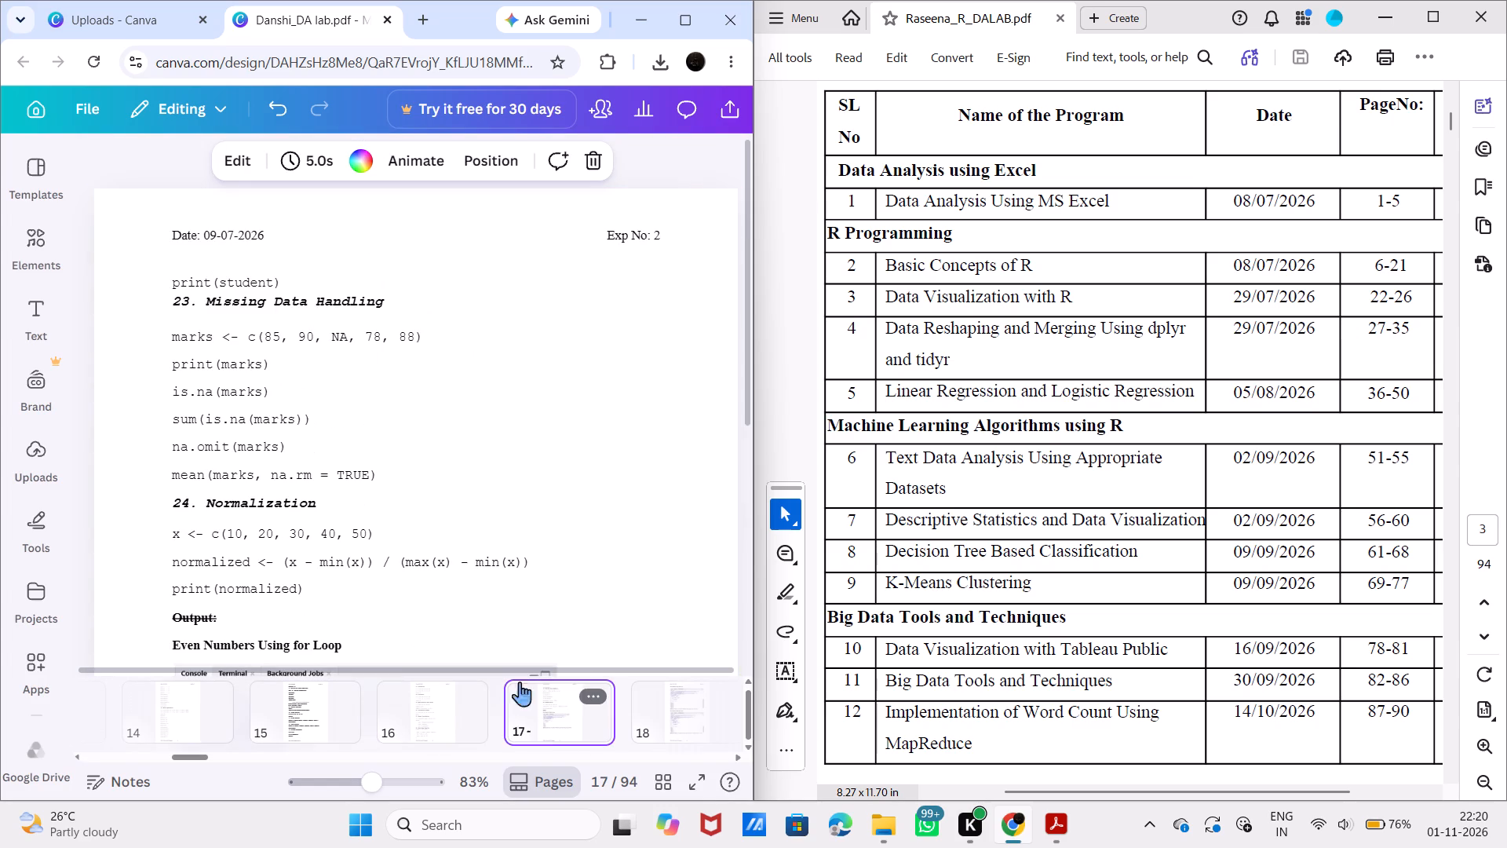
left_click(257, 228)
key("Right")
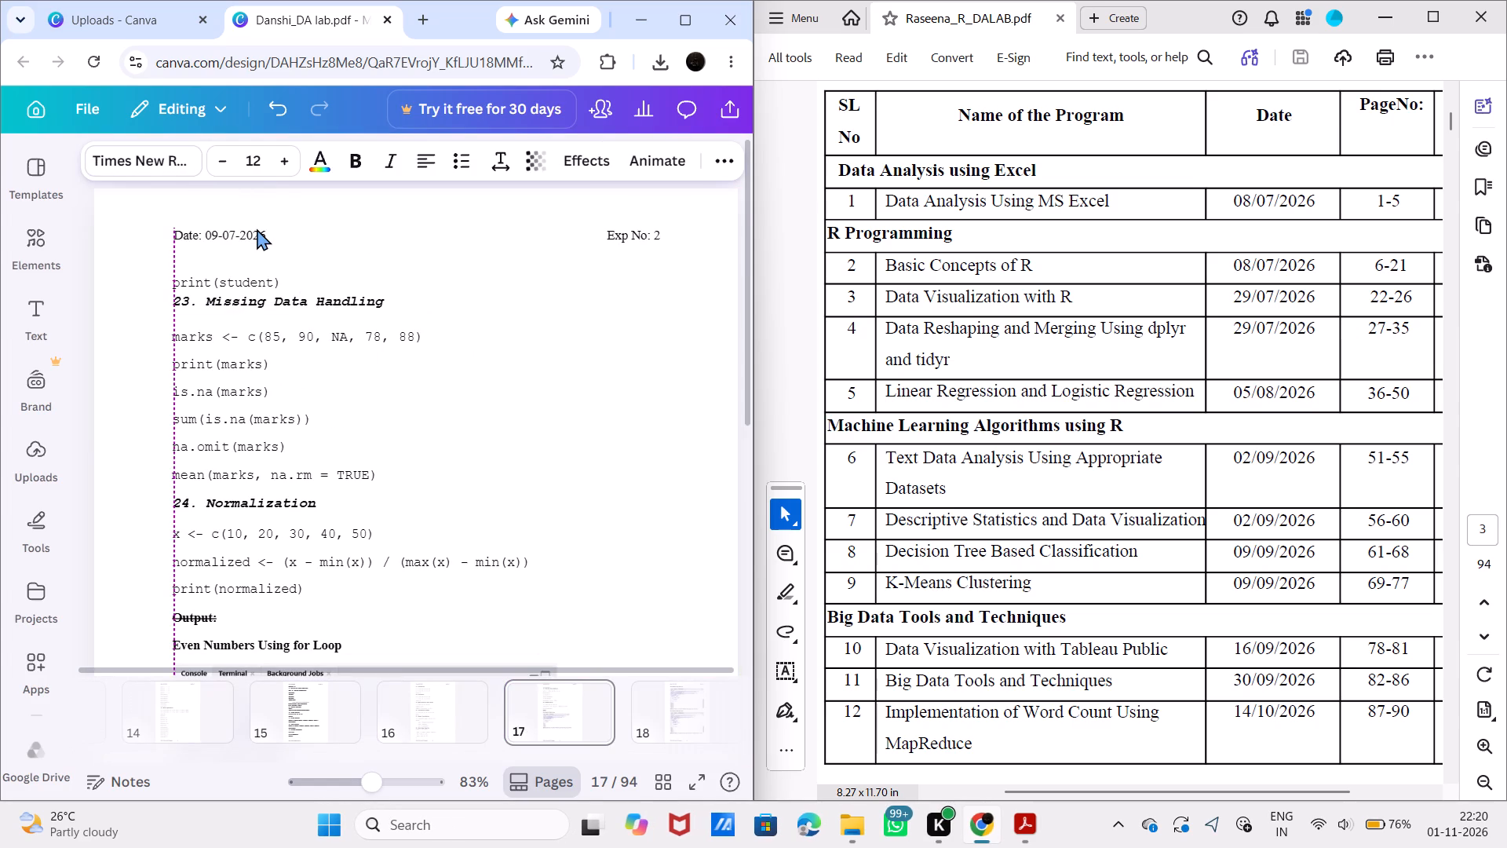
left_click(257, 228)
key("BackSpace")
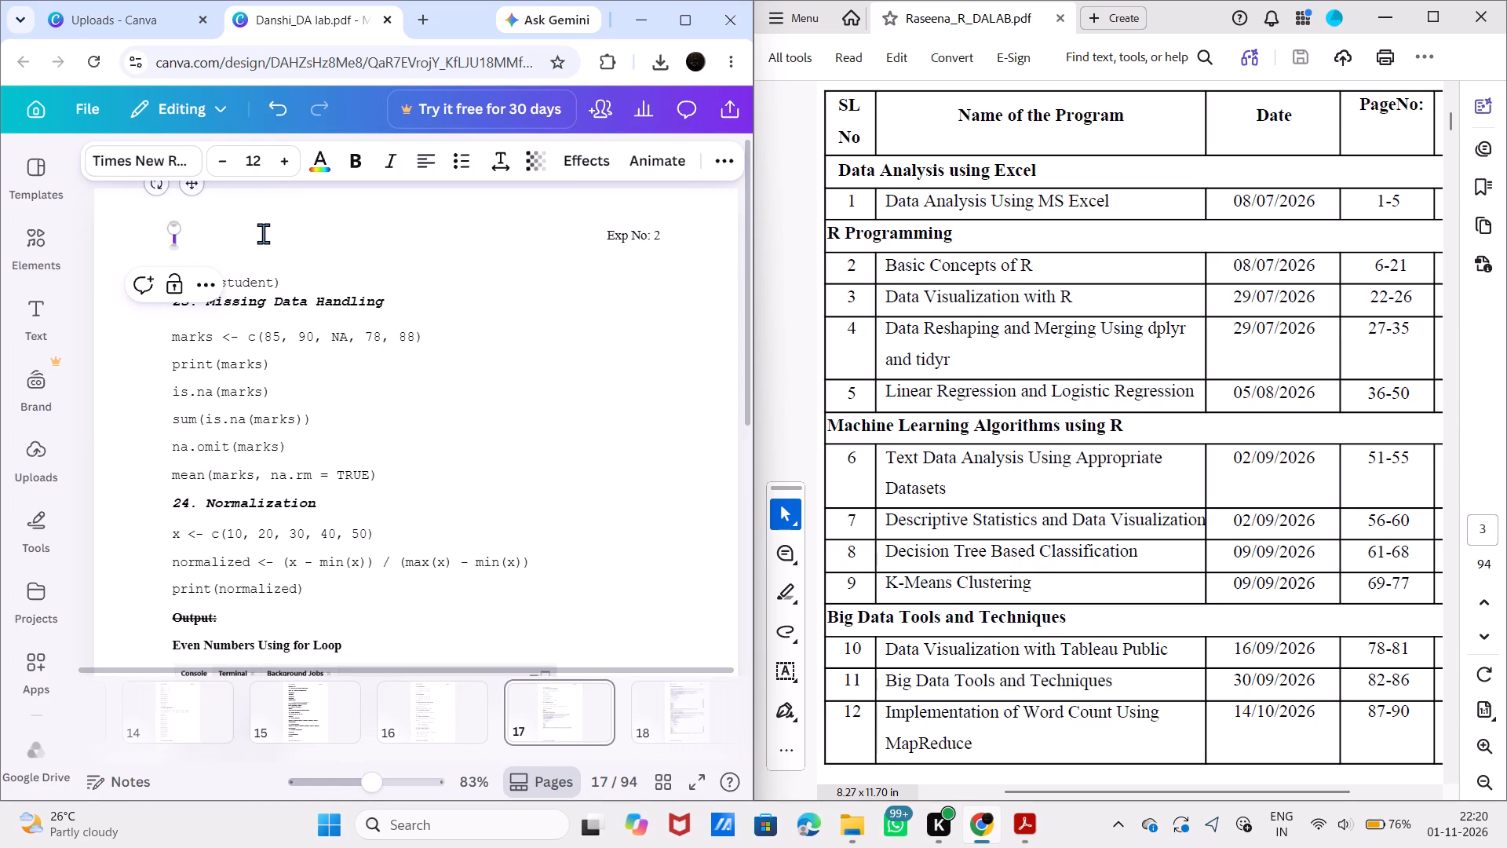
key("ctrl+v")
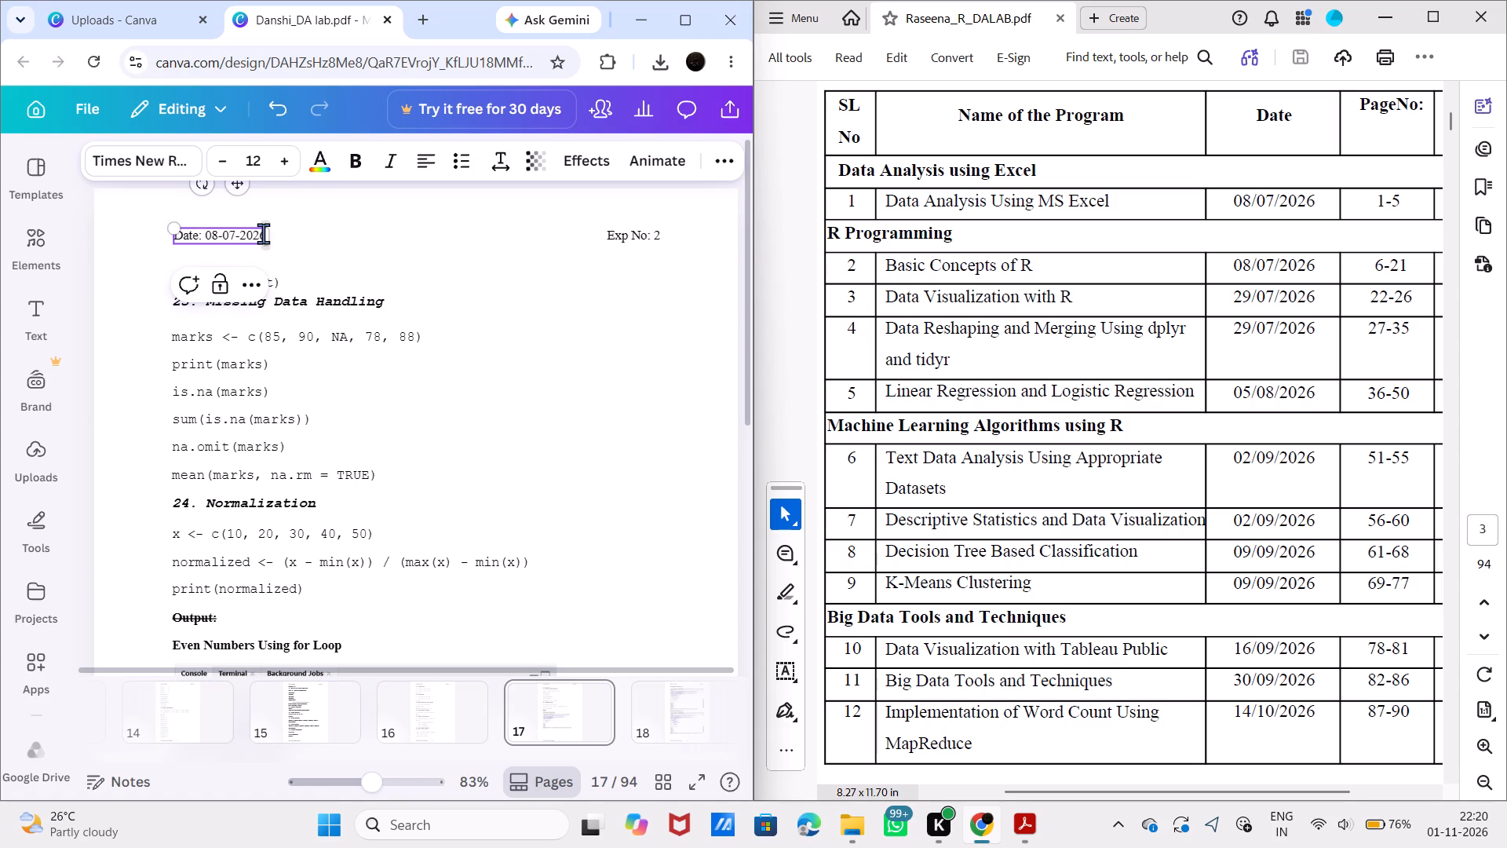
Replace the header date on page 18 with the copied "Date: 08-07-2026", placing it on the header line level with "Exp No: 2".
left_click(651, 700)
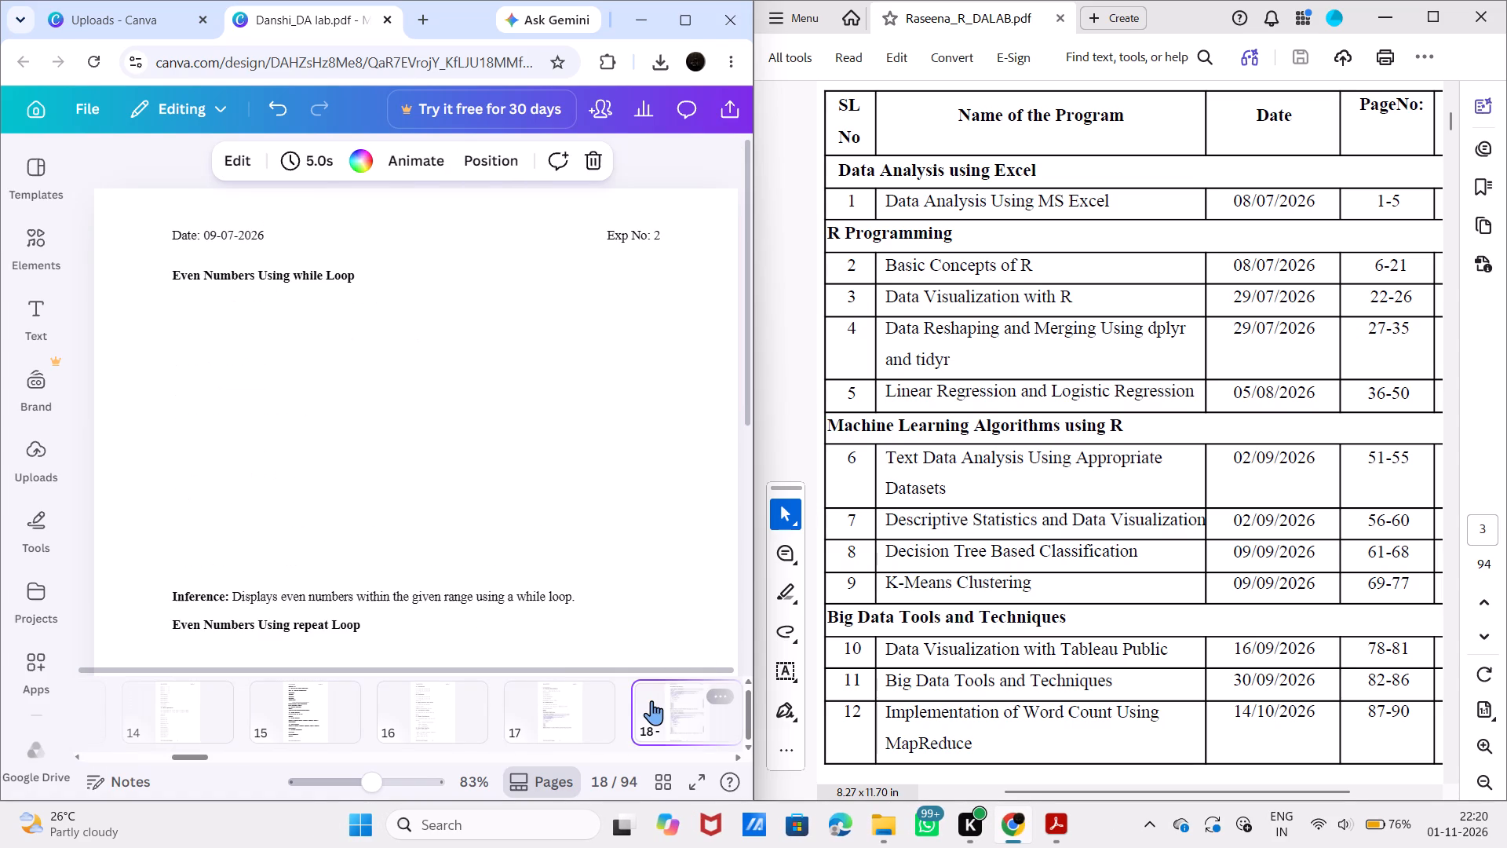
left_click(223, 239)
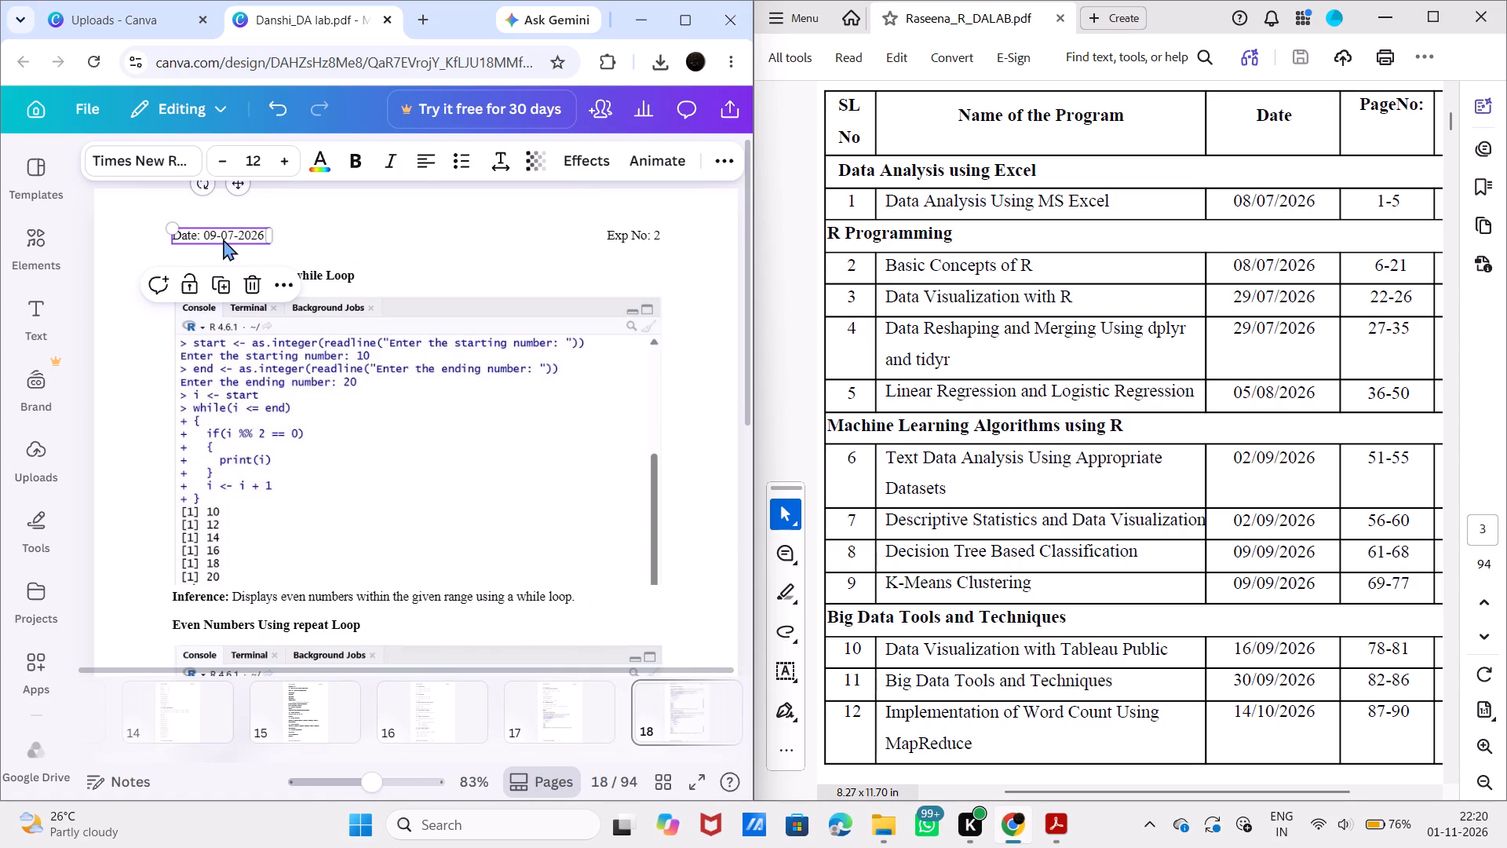
key("BackSpace")
key("ctrl+v")
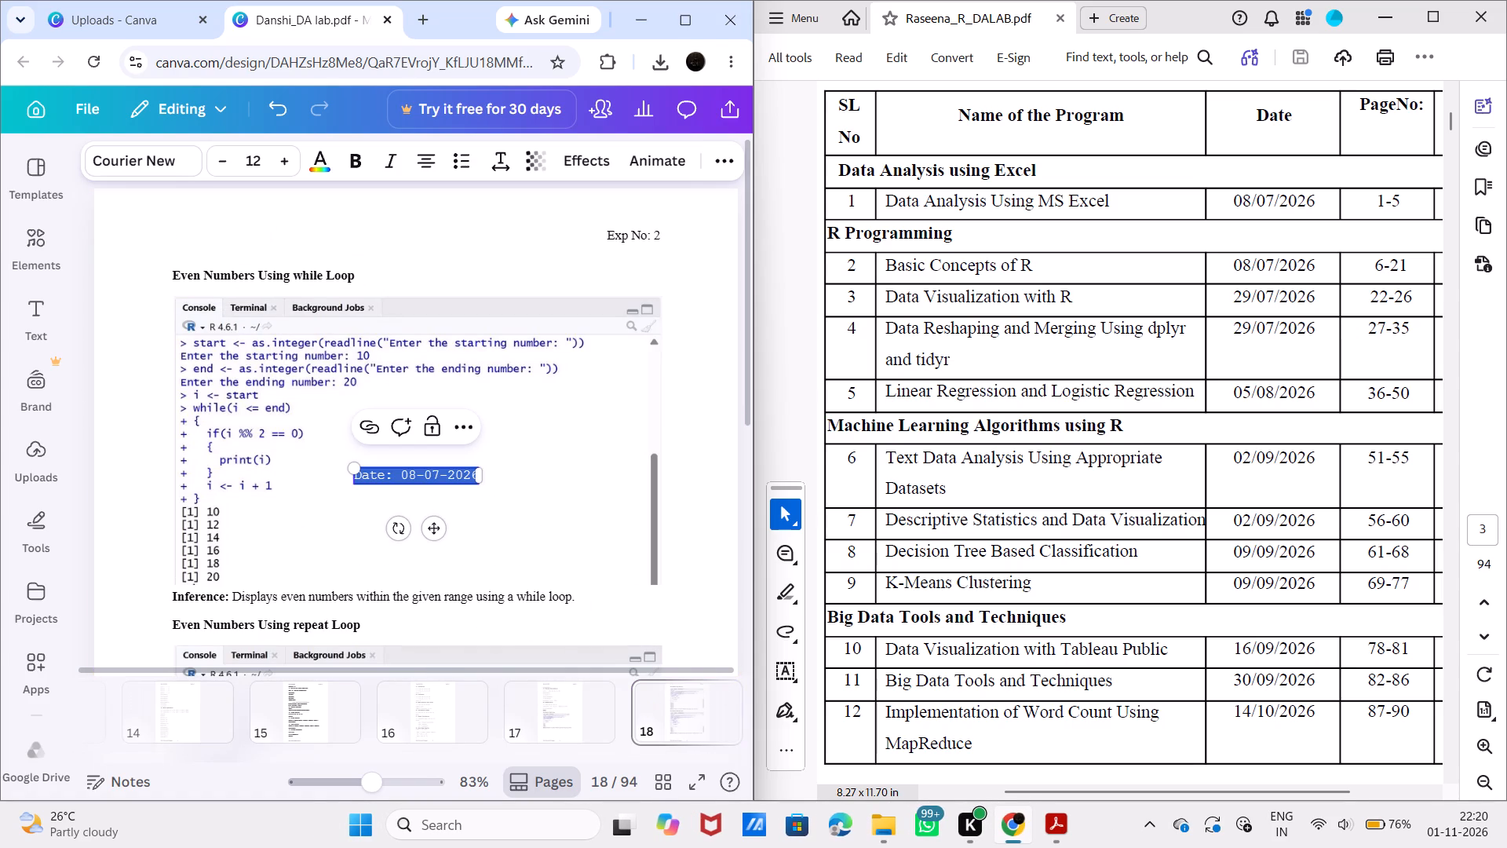
left_click_drag(438, 525, 437, 522)
left_click_drag(437, 522, 246, 285)
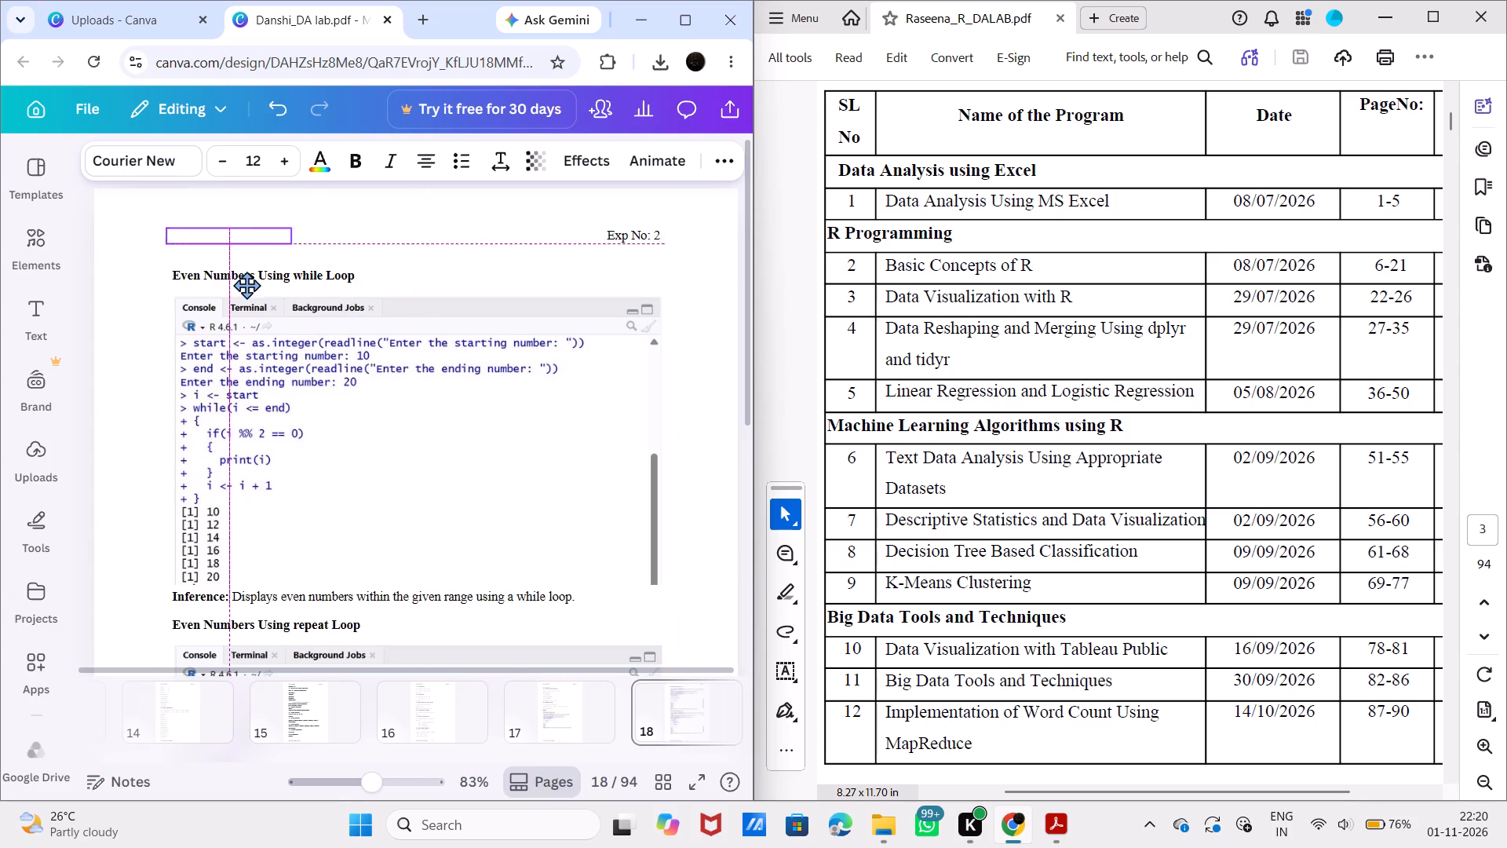
Undo the recent edits to page 18's header date box until its original date text is back.
left_click_drag(246, 285, 246, 283)
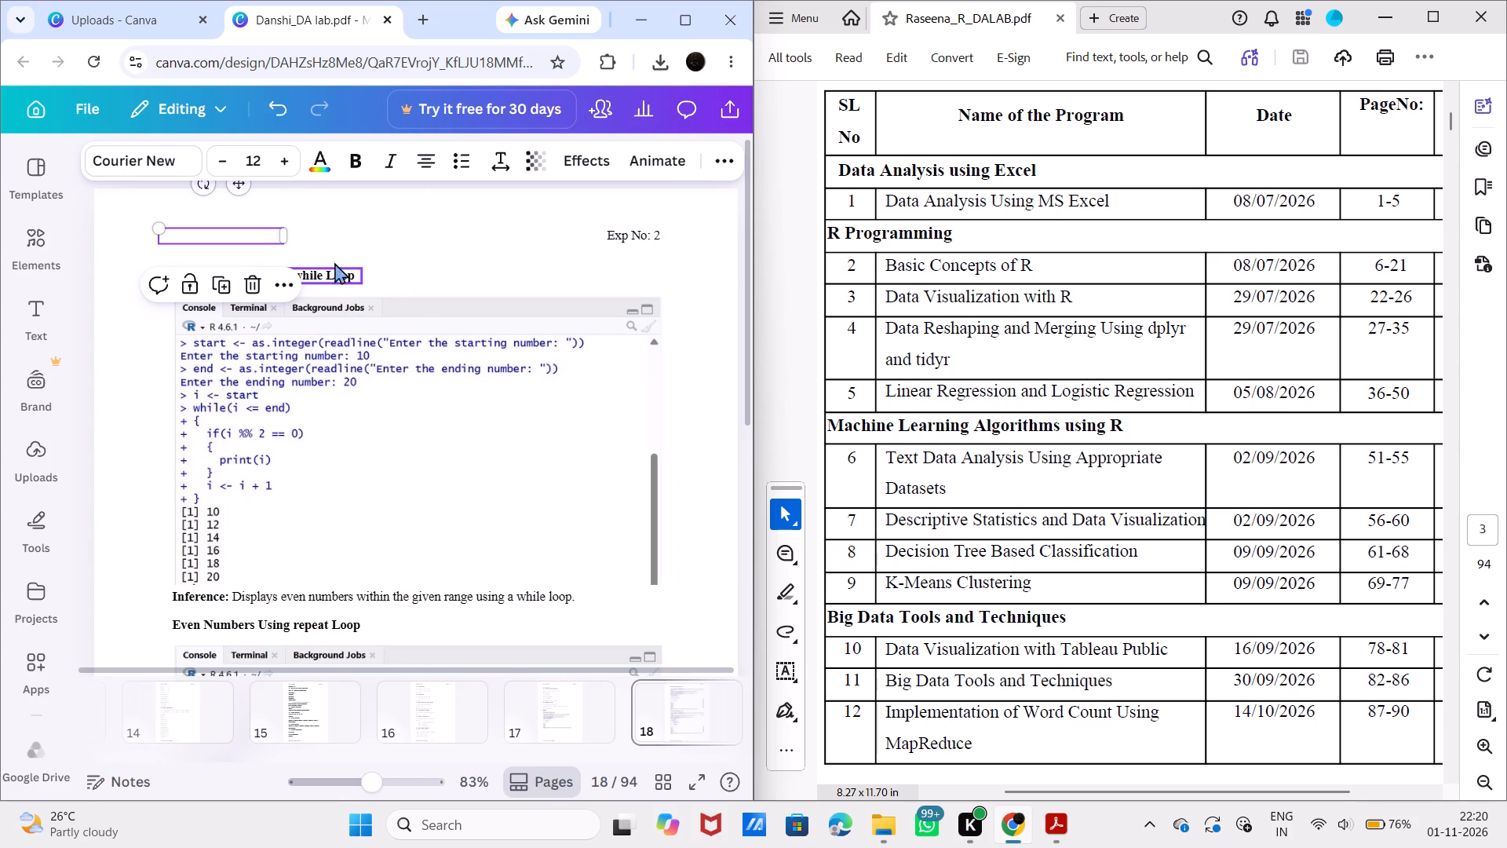
key("ctrl+x")
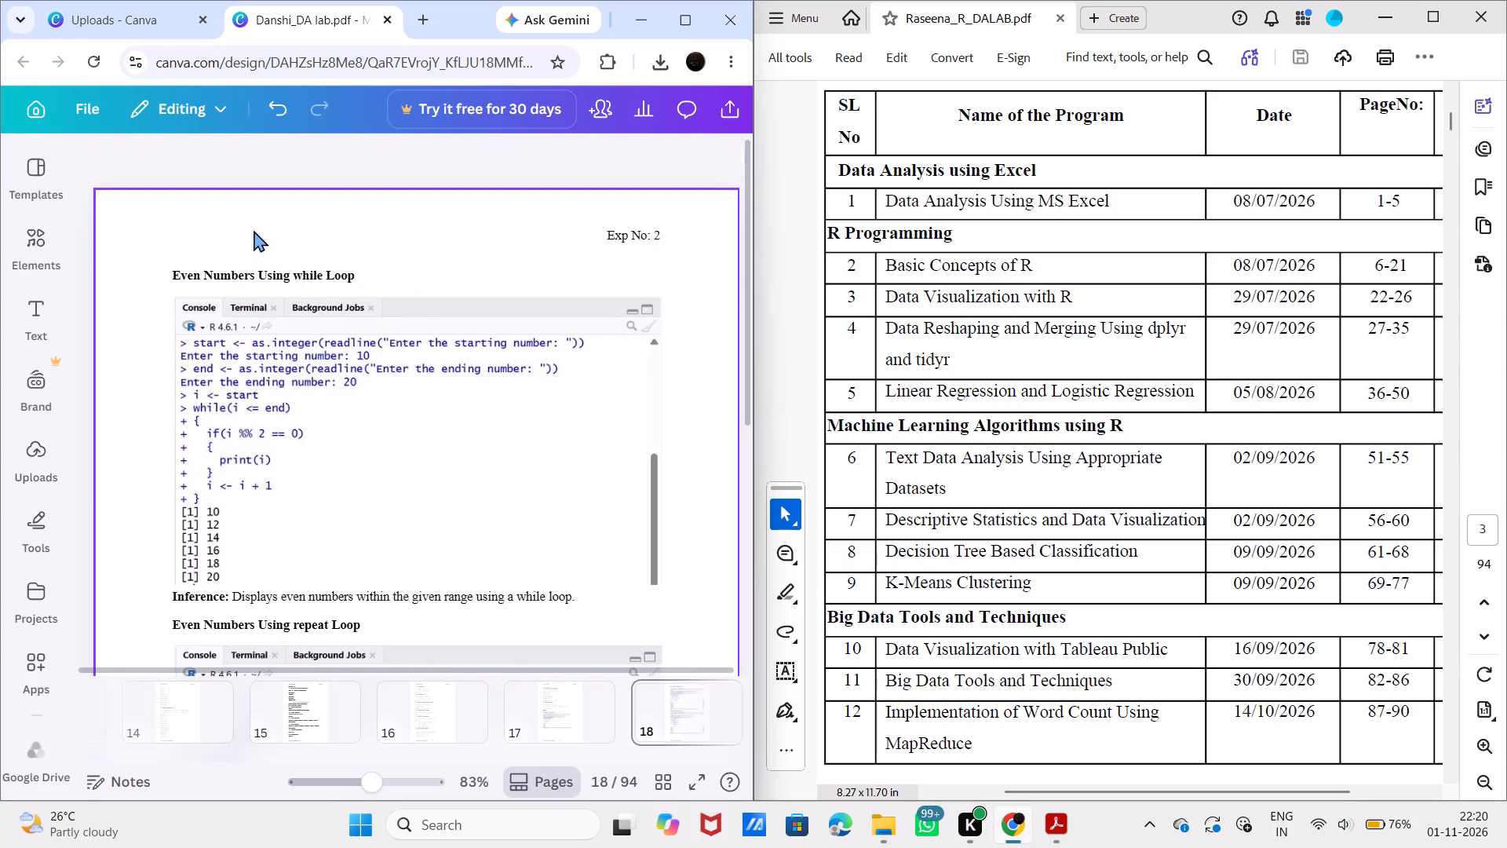
key("ctrl+z")
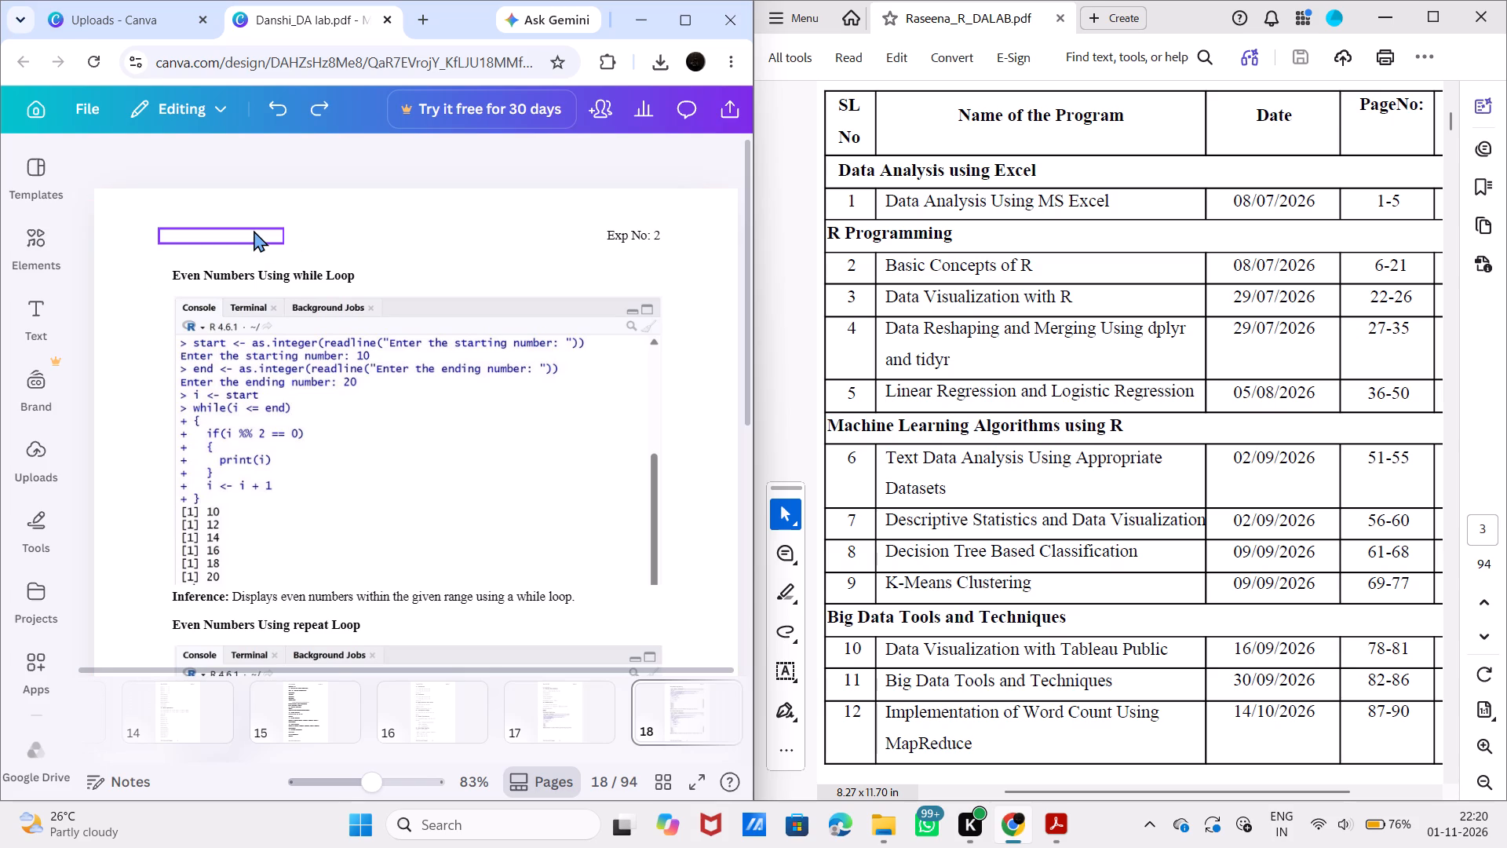
key("ctrl+z")
key("ctrl+z")
key("ctrl+z")
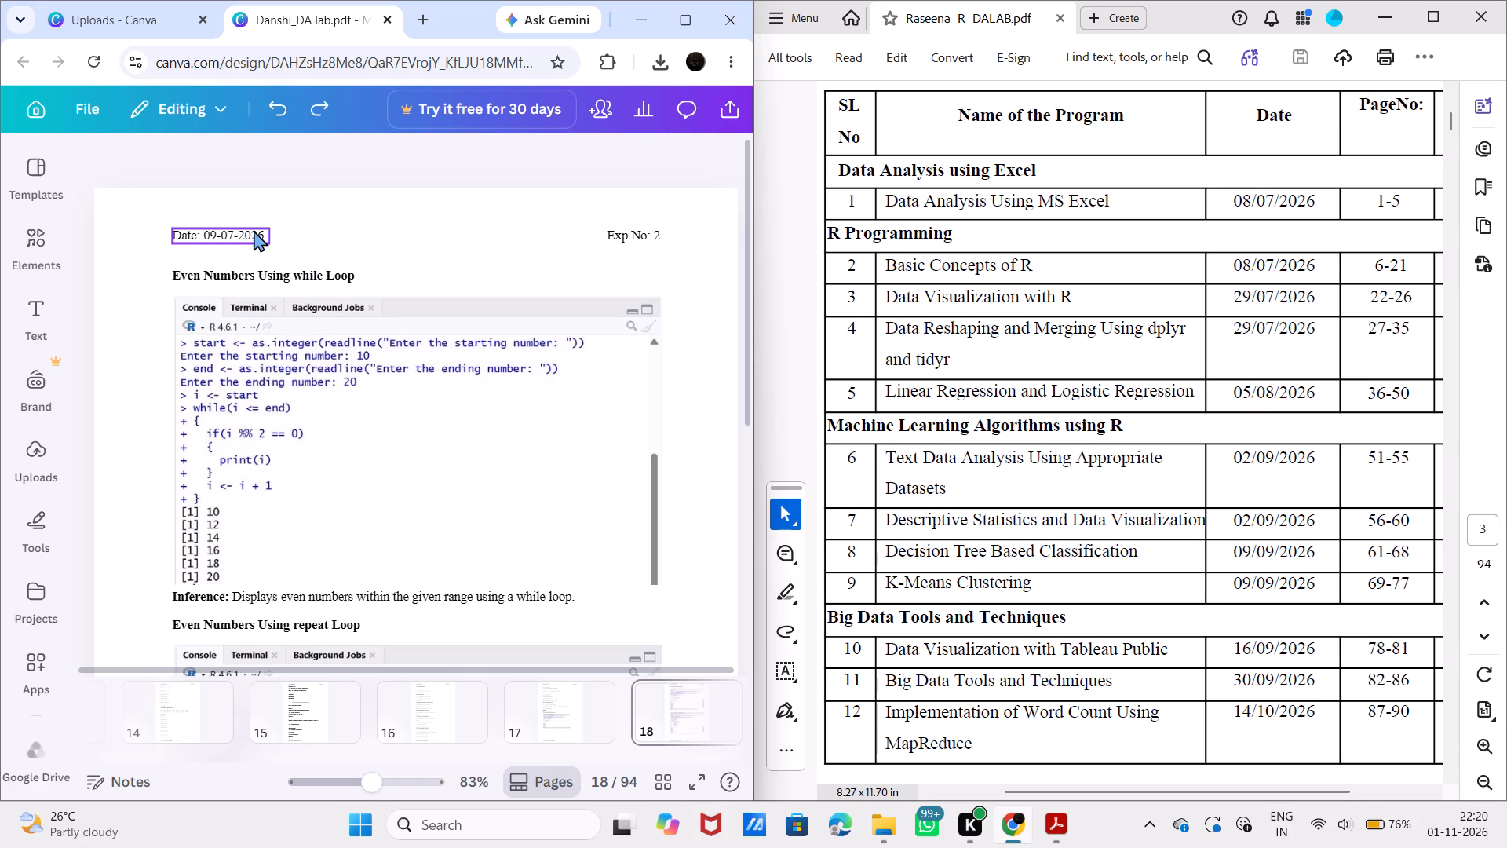
Replace the header date text on page 18, the Even Numbers Using while Loop page, with the copied "Date: 08-07-2026".
left_click(254, 230)
left_click(254, 230)
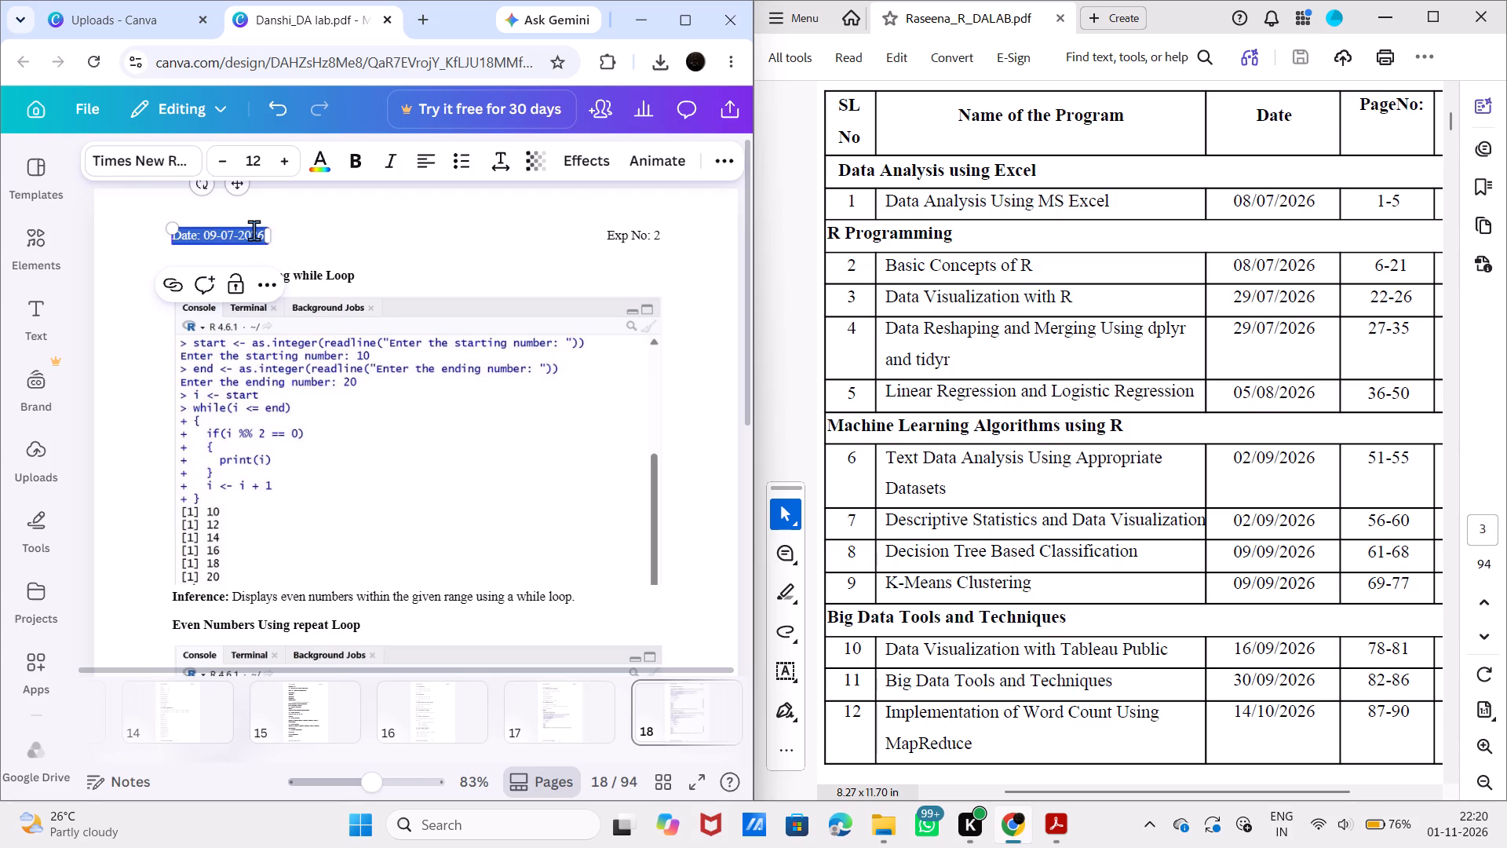
key("Right")
key("BackSpace")
key("BackSpace")
key("BackSpace")
key("BackSpace")
key("BackSpace")
key("BackSpace")
key("BackSpace")
key("BackSpace")
key("BackSpace")
key("BackSpace")
key("BackSpace")
key("BackSpace")
key("BackSpace")
key("BackSpace")
key("BackSpace")
key("BackSpace")
key("BackSpace")
key("BackSpace")
key("BackSpace")
key("BackSpace")
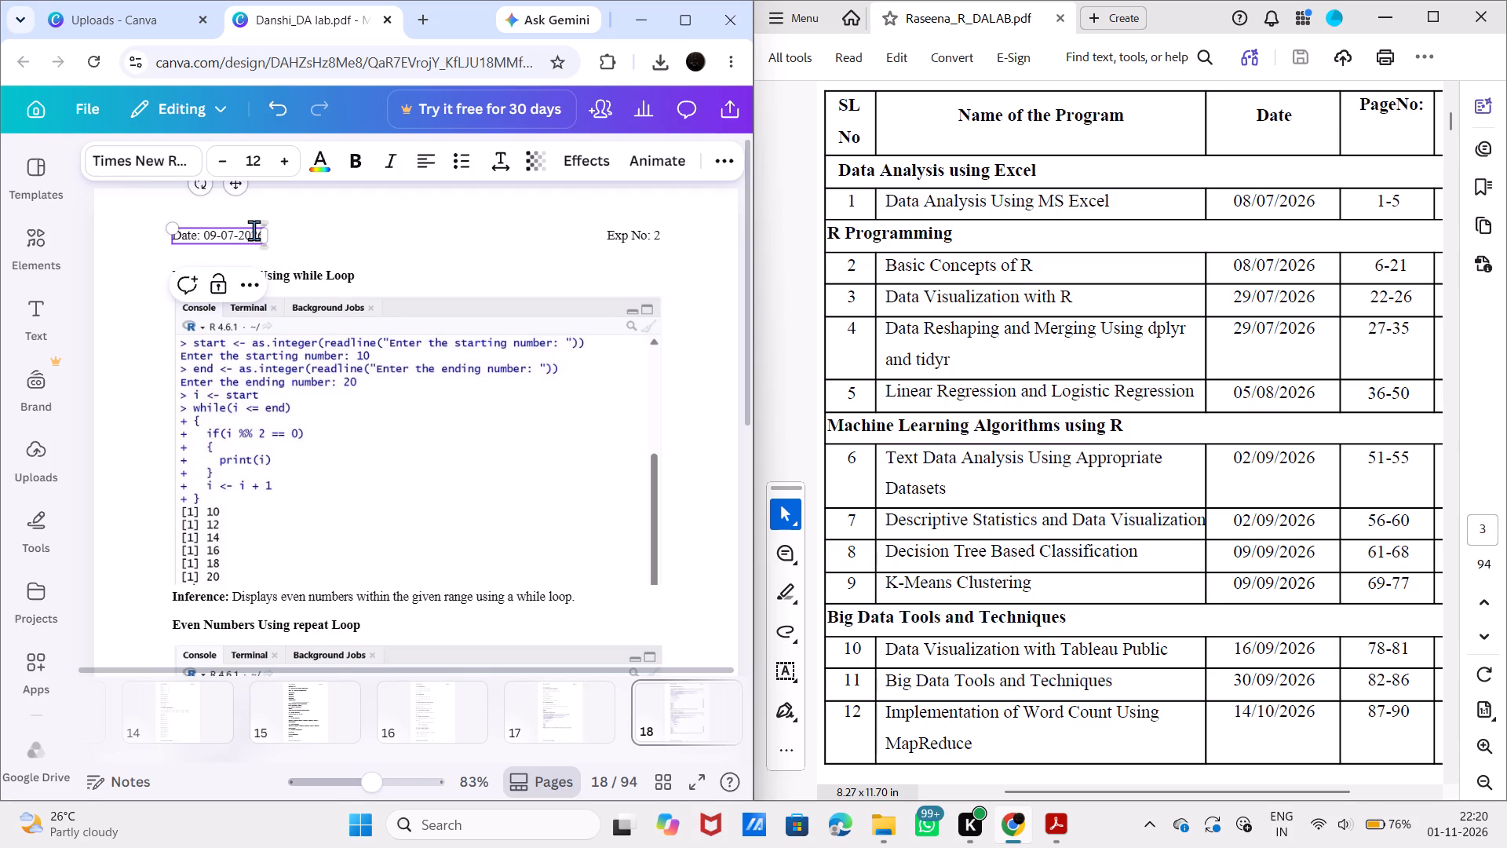
key("ctrl+v")
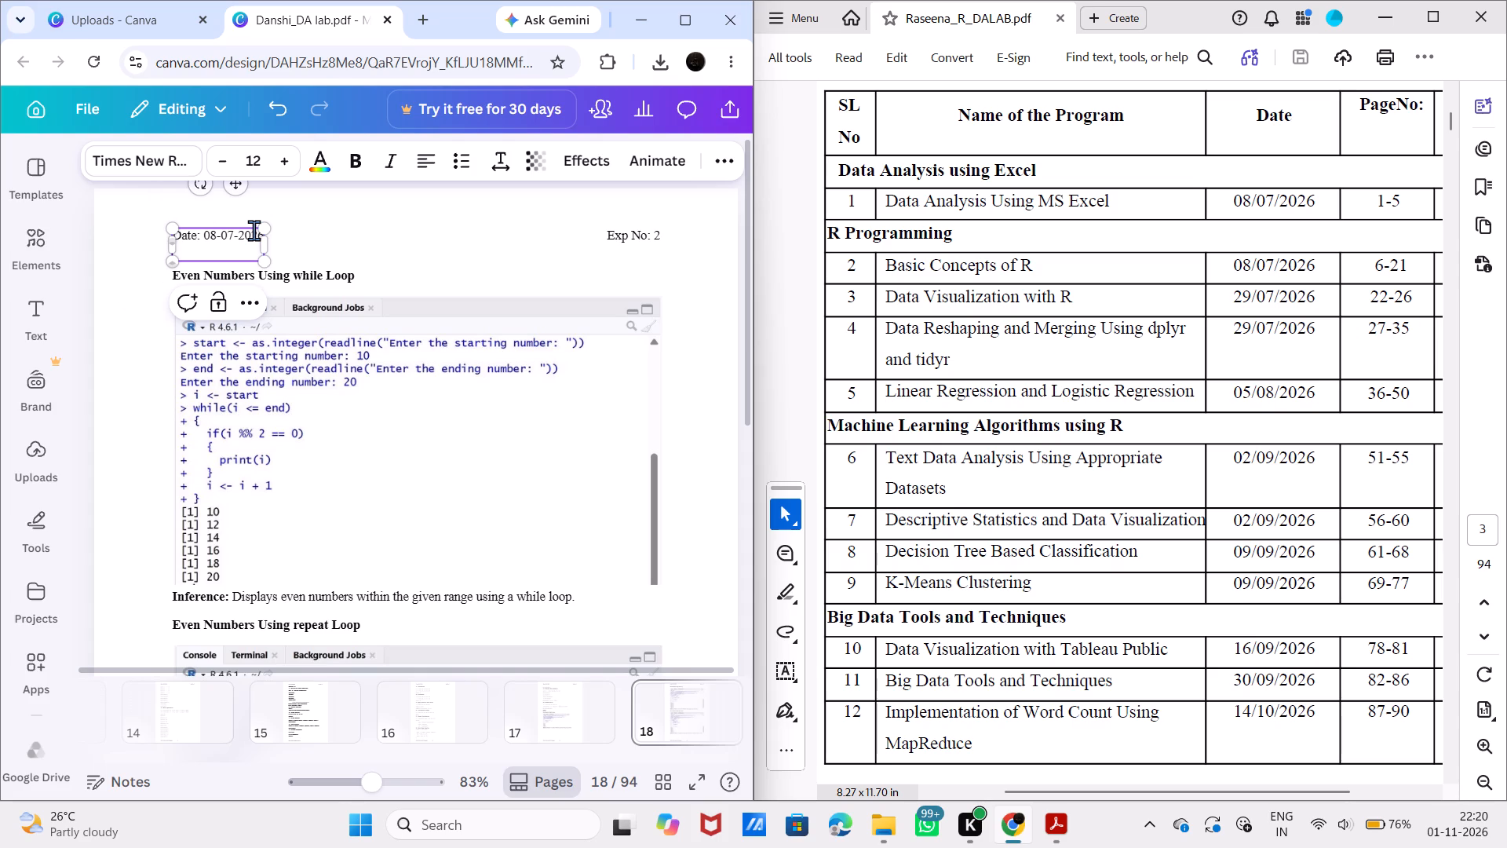
left_click(257, 246)
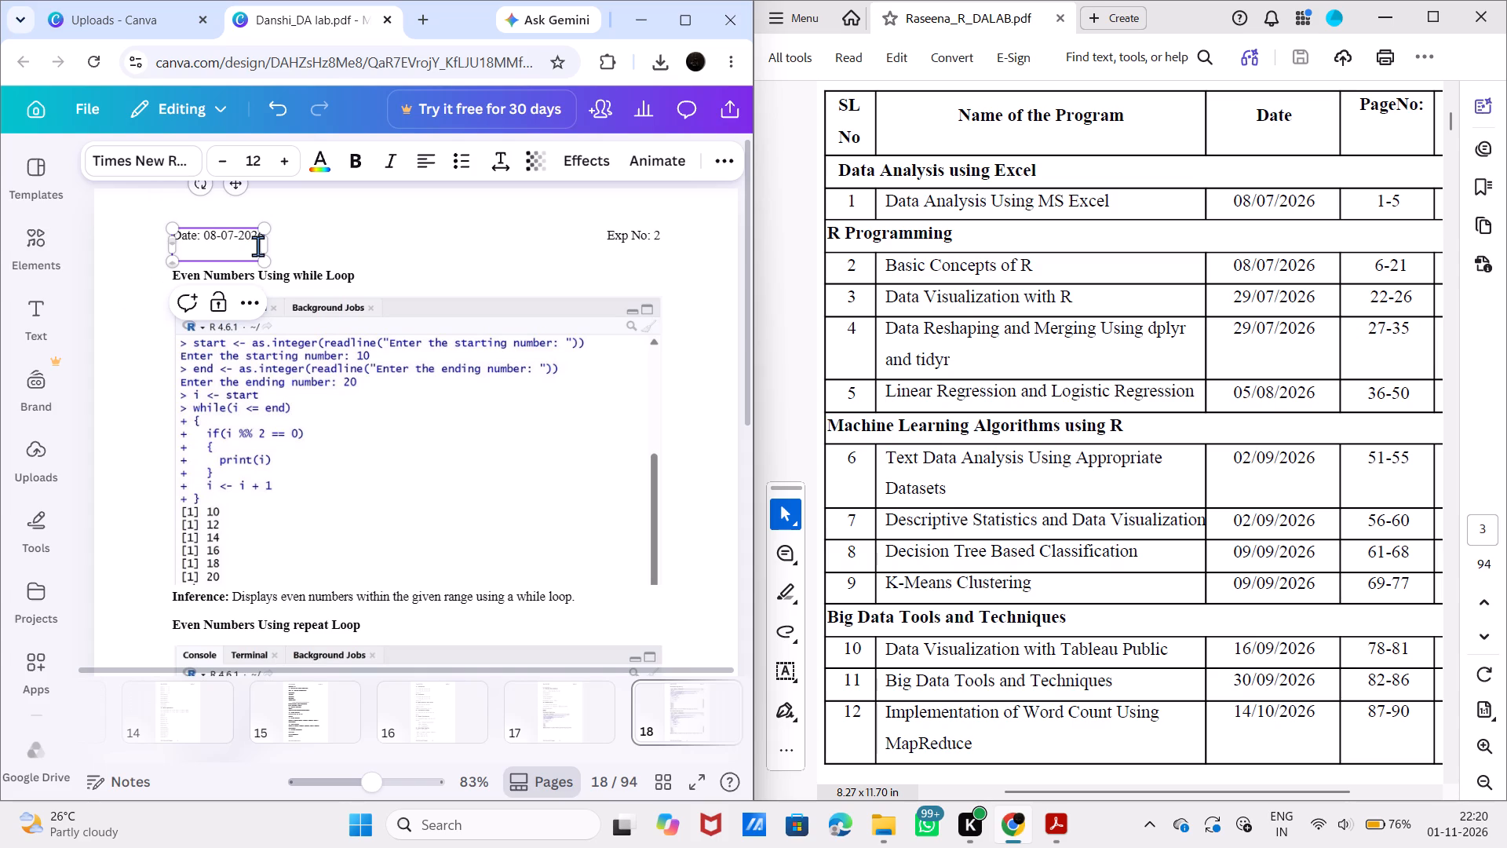
left_click(251, 252)
key("Down")
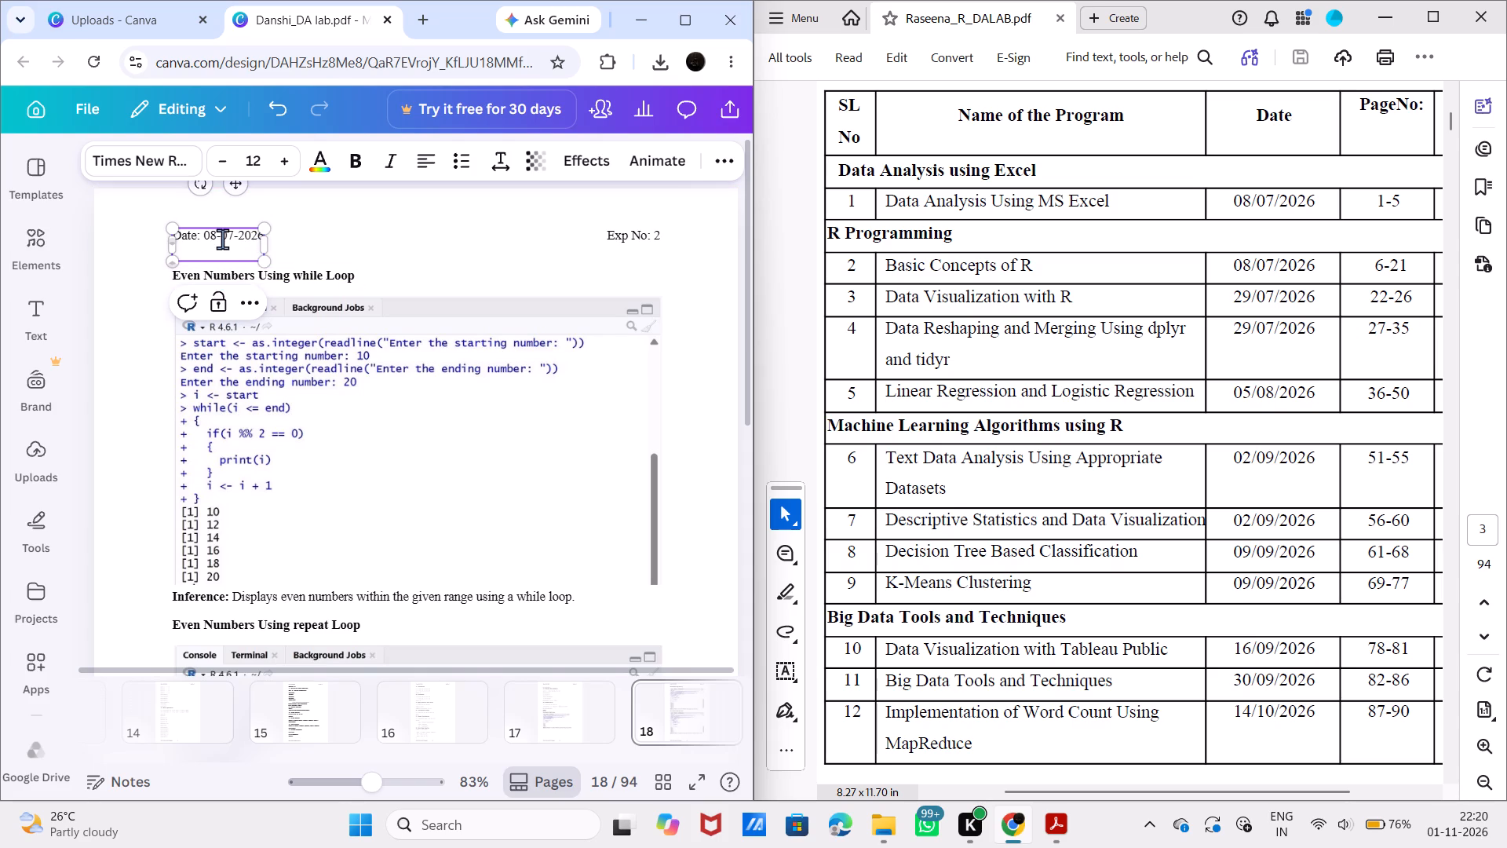
left_click(222, 239)
left_click(354, 232)
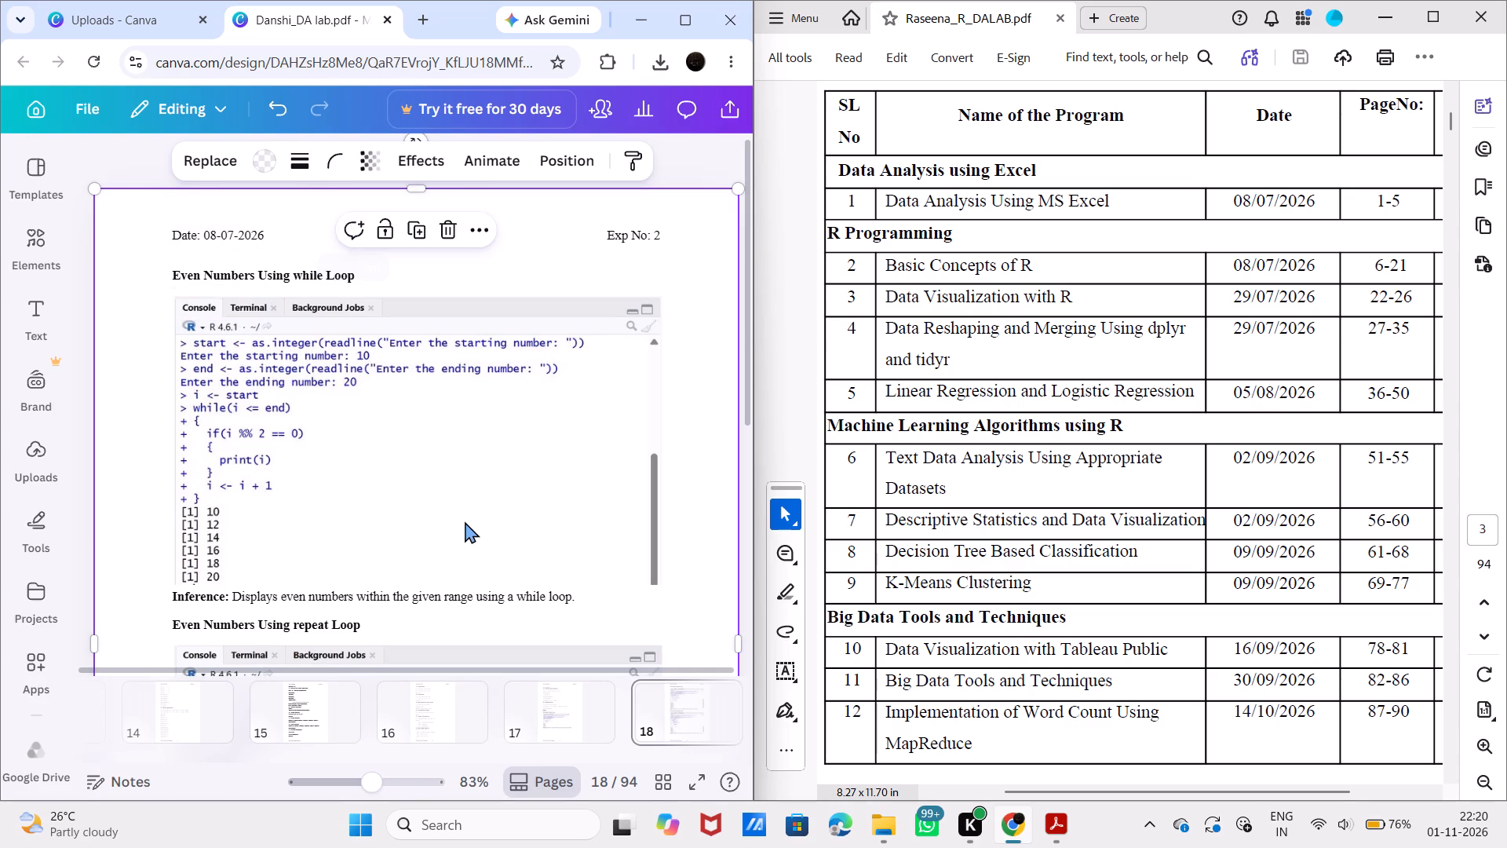
Replace the header date on page 19, the Demonstration of break and next page, with the copied "Date: 08-07-2026".
scroll(465, 521, "down", 6)
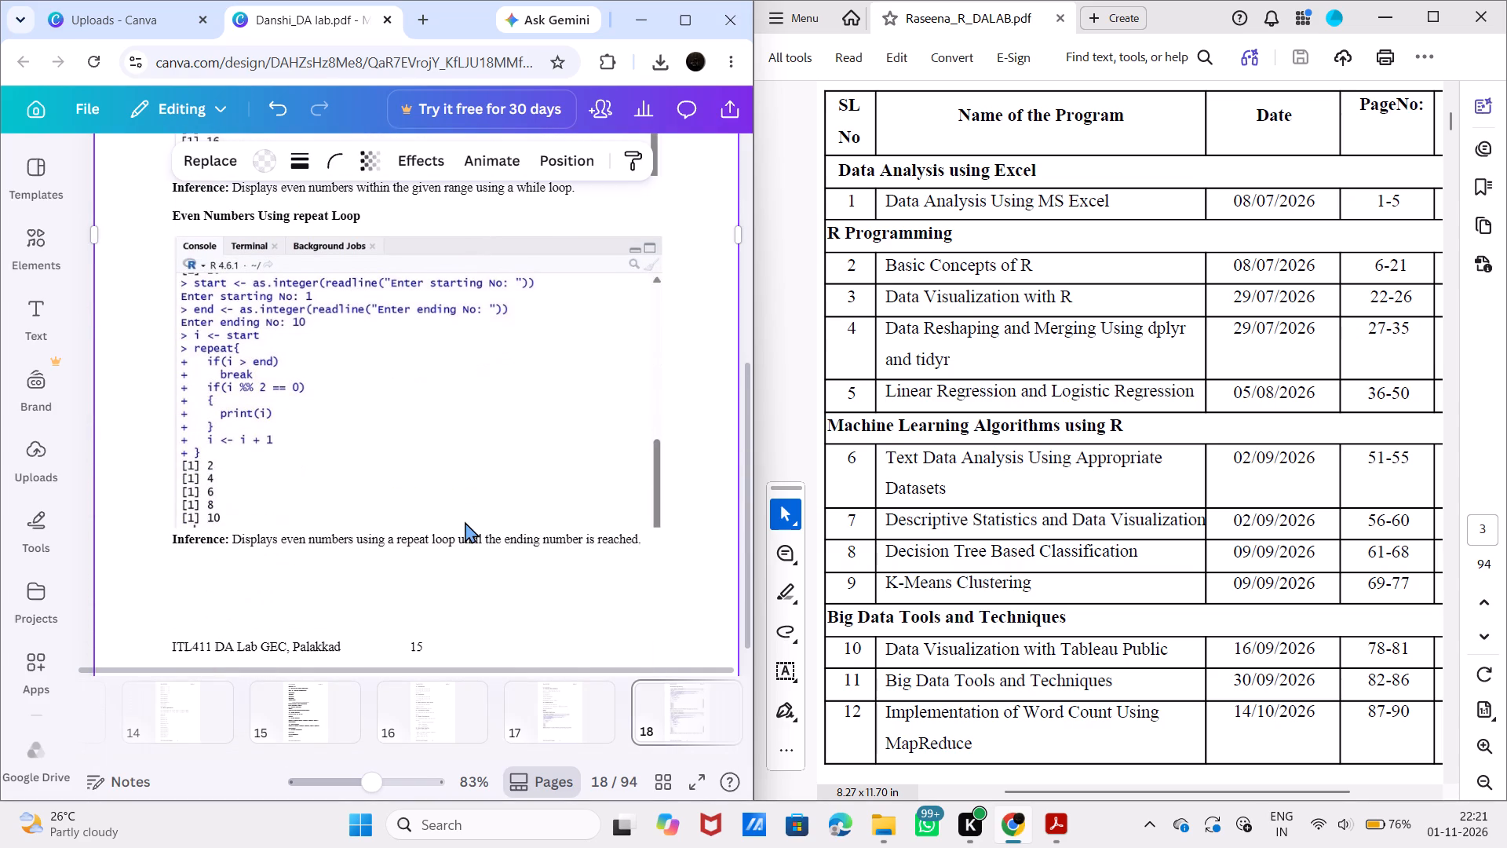
scroll(633, 726, "left", 5)
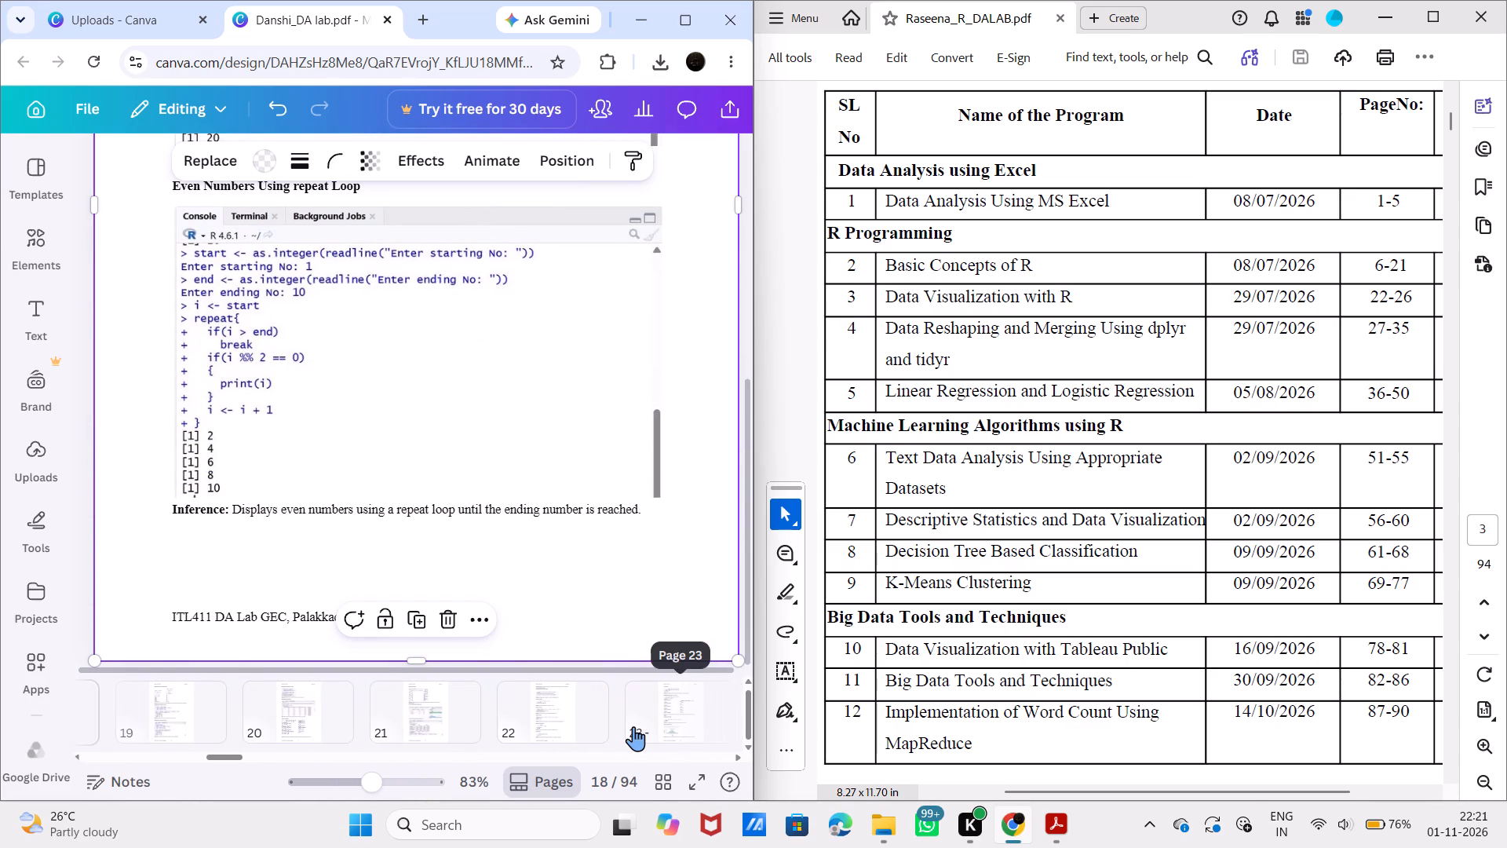
scroll(633, 726, "right", 1)
left_click(246, 724)
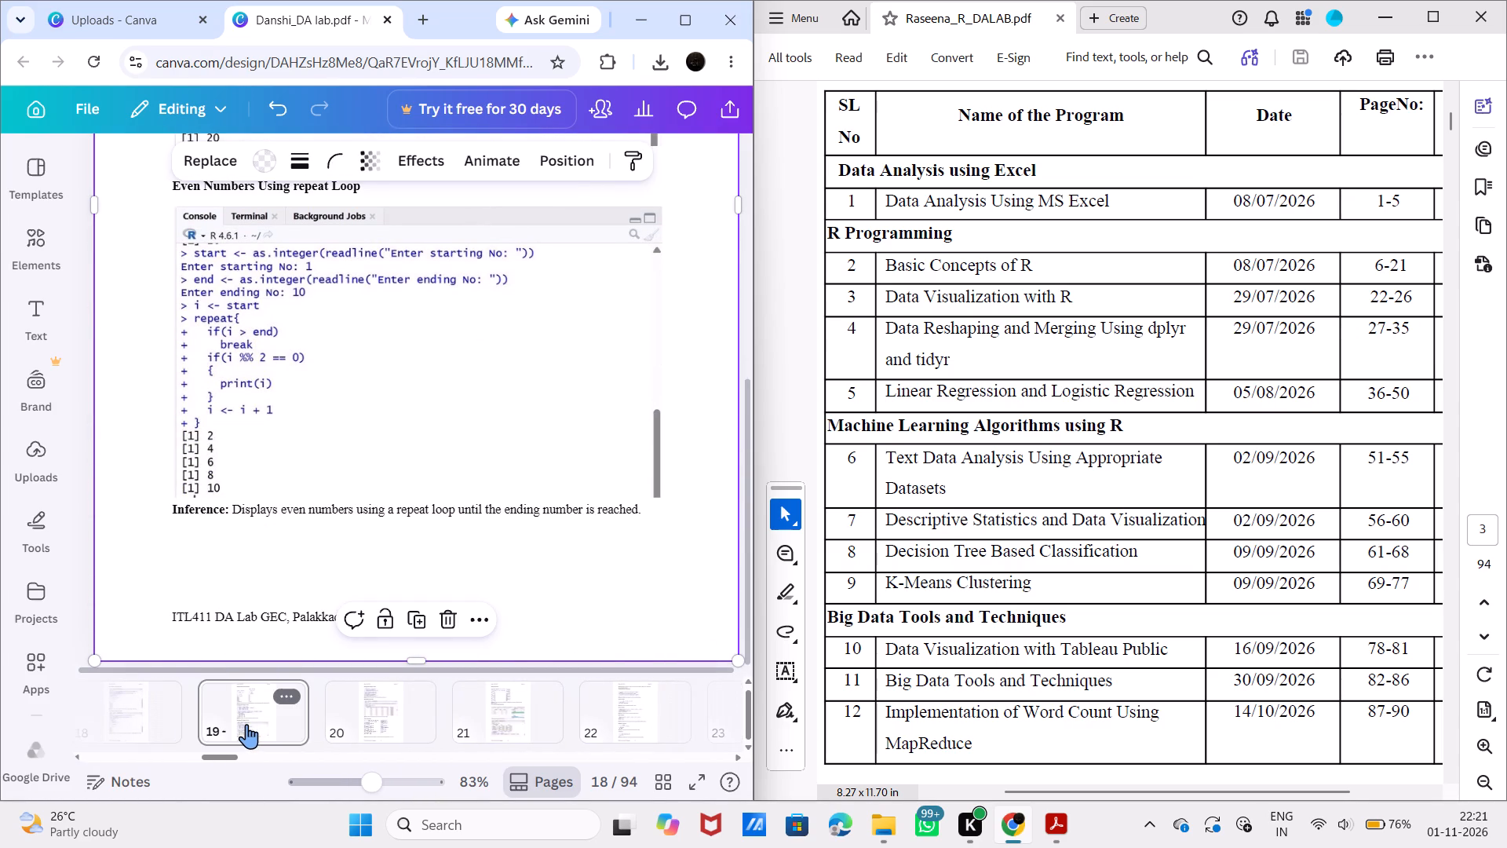
scroll(245, 401, "up", 8)
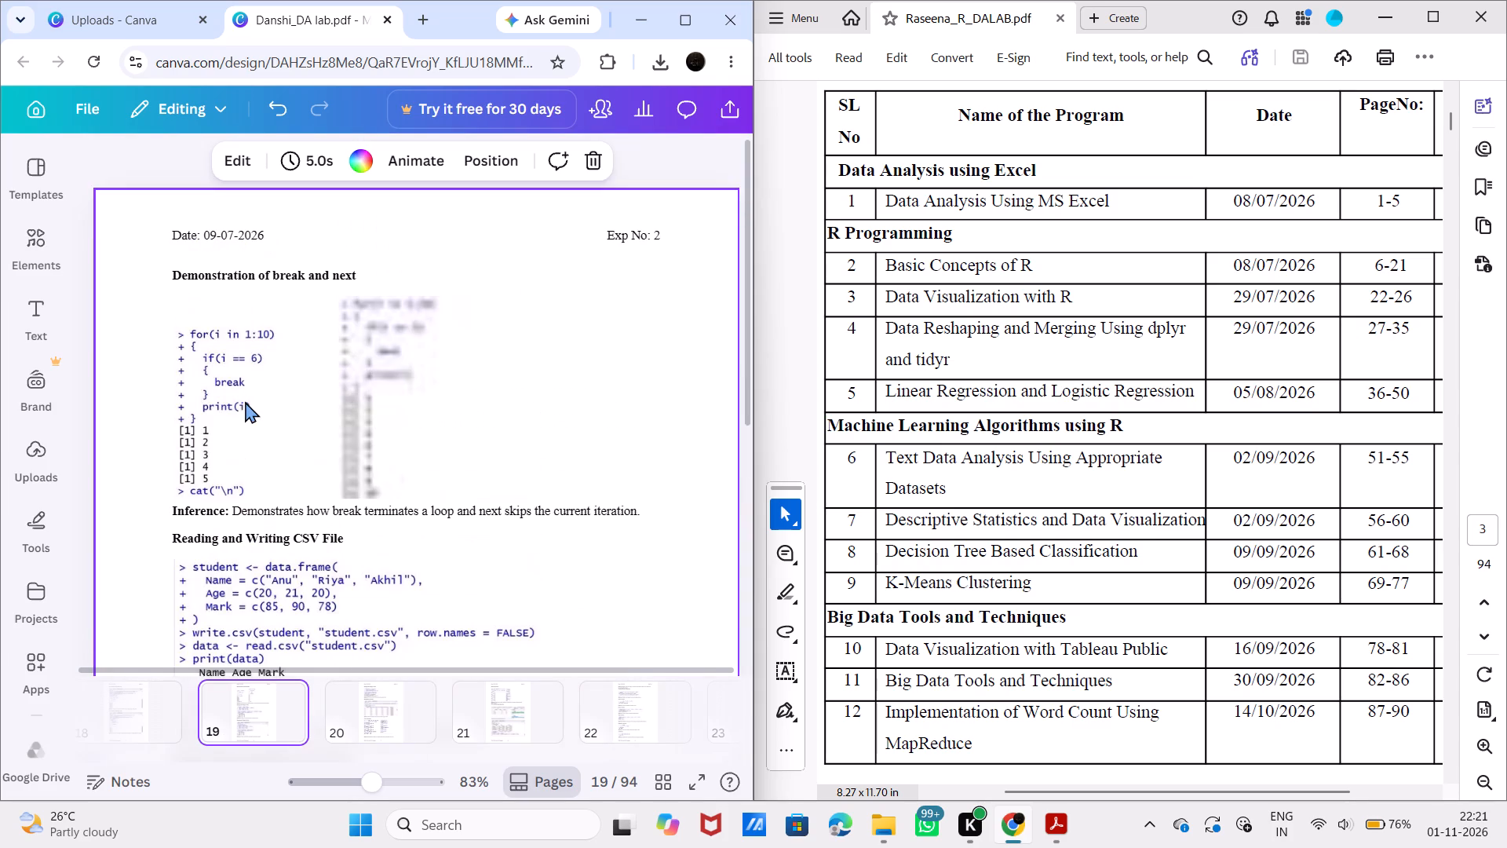
left_click(238, 228)
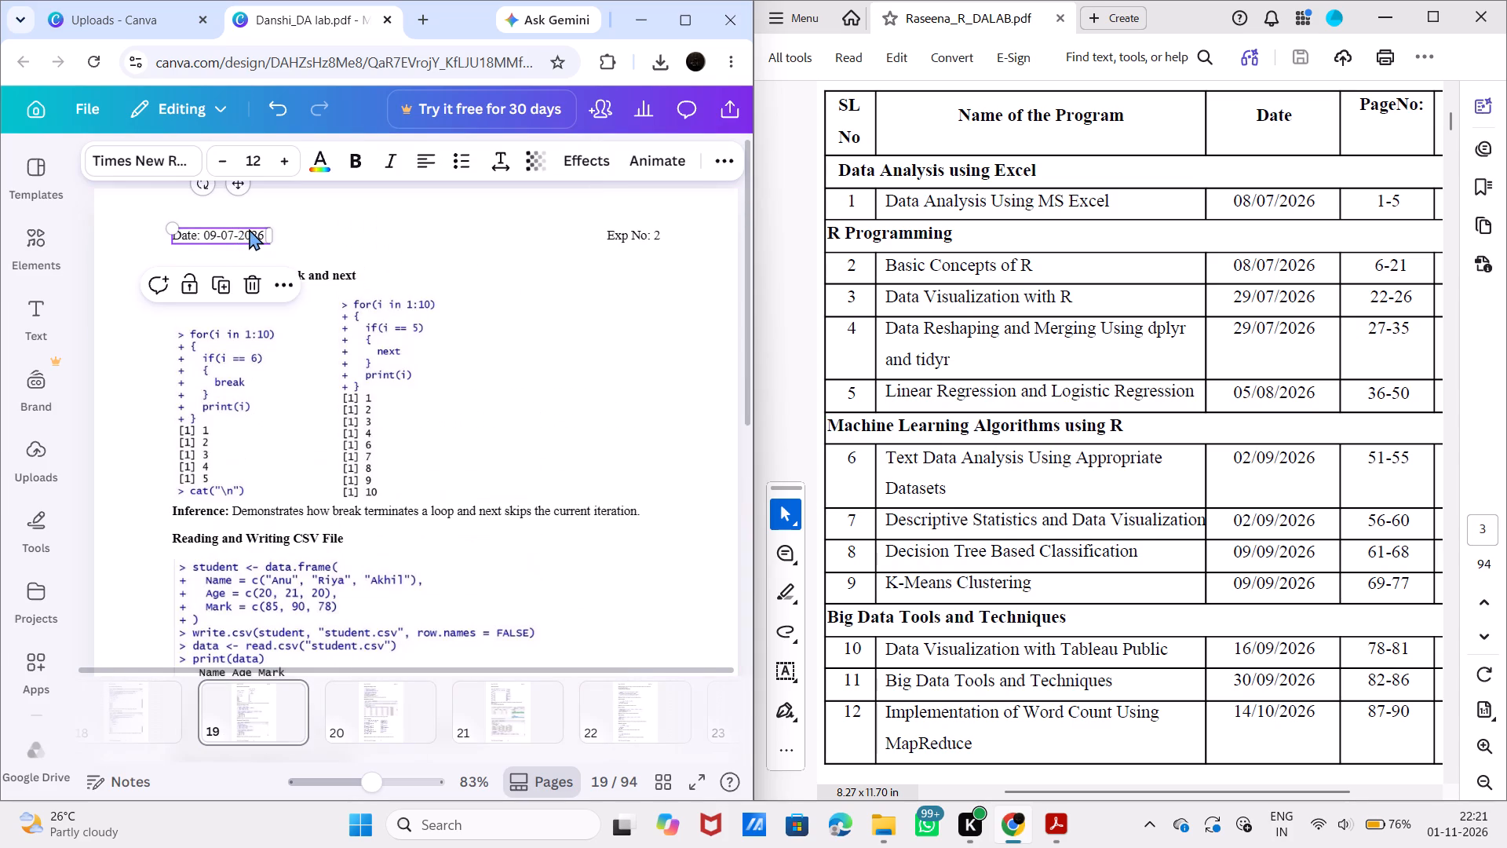
double_click(251, 228)
key("BackSpace")
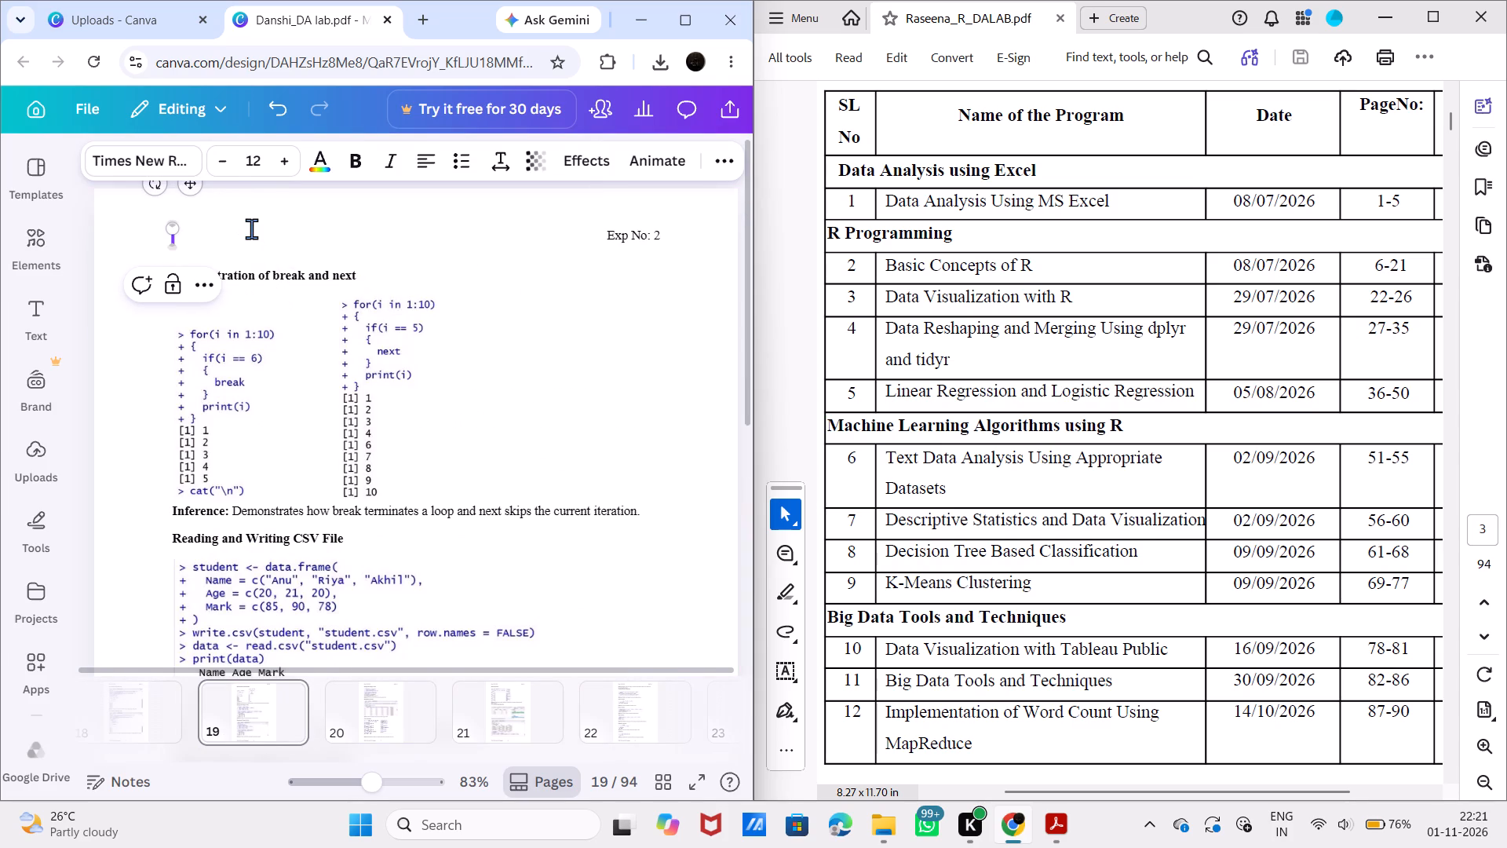
key("ctrl+v")
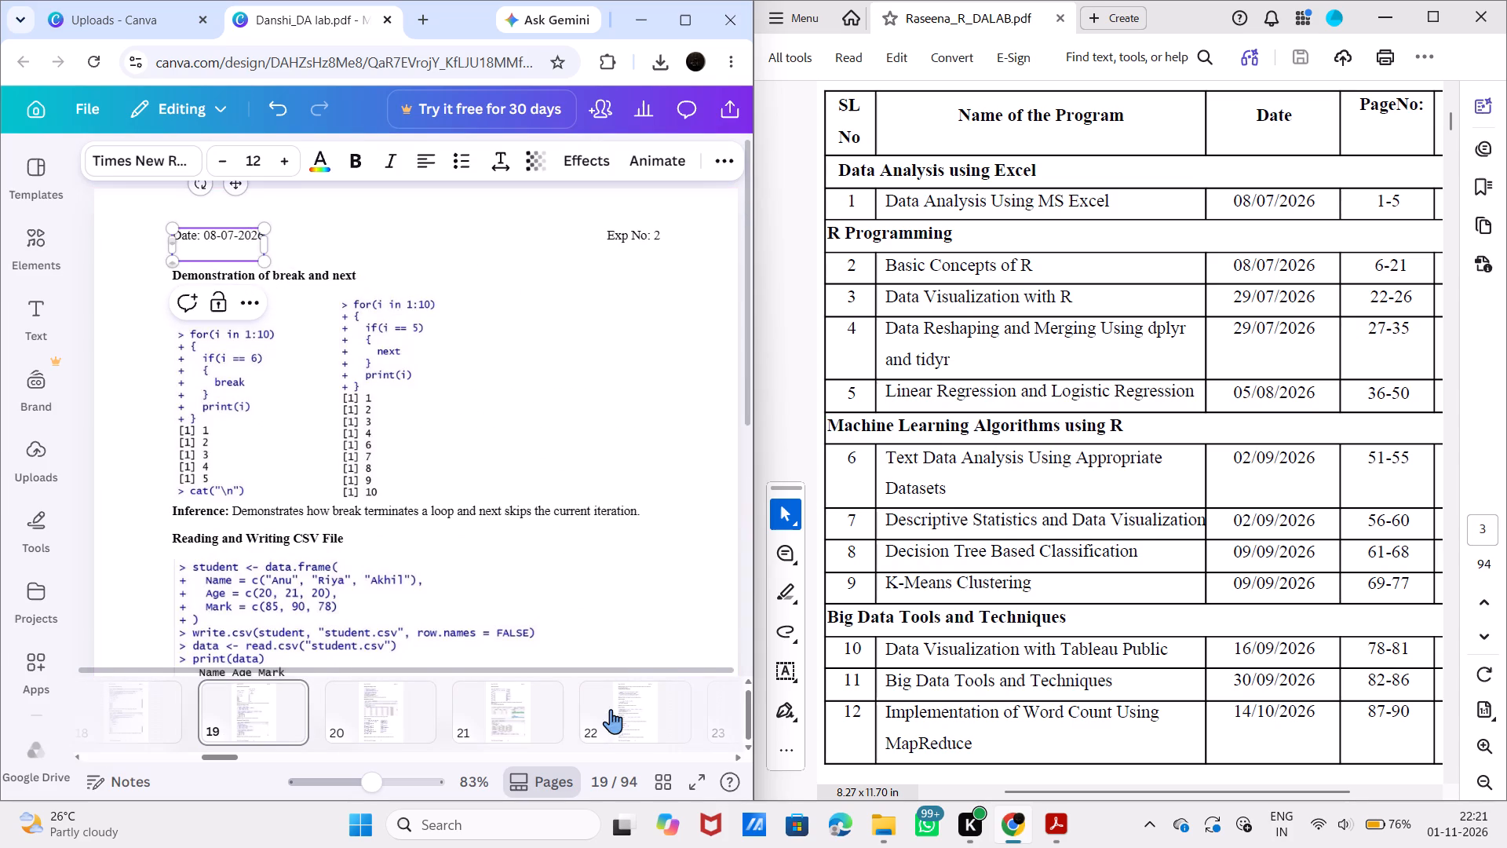
Replace the header date on page 20, the Reading and Writing Text File page, with the copied "Date: 08-07-2026".
left_click(359, 696)
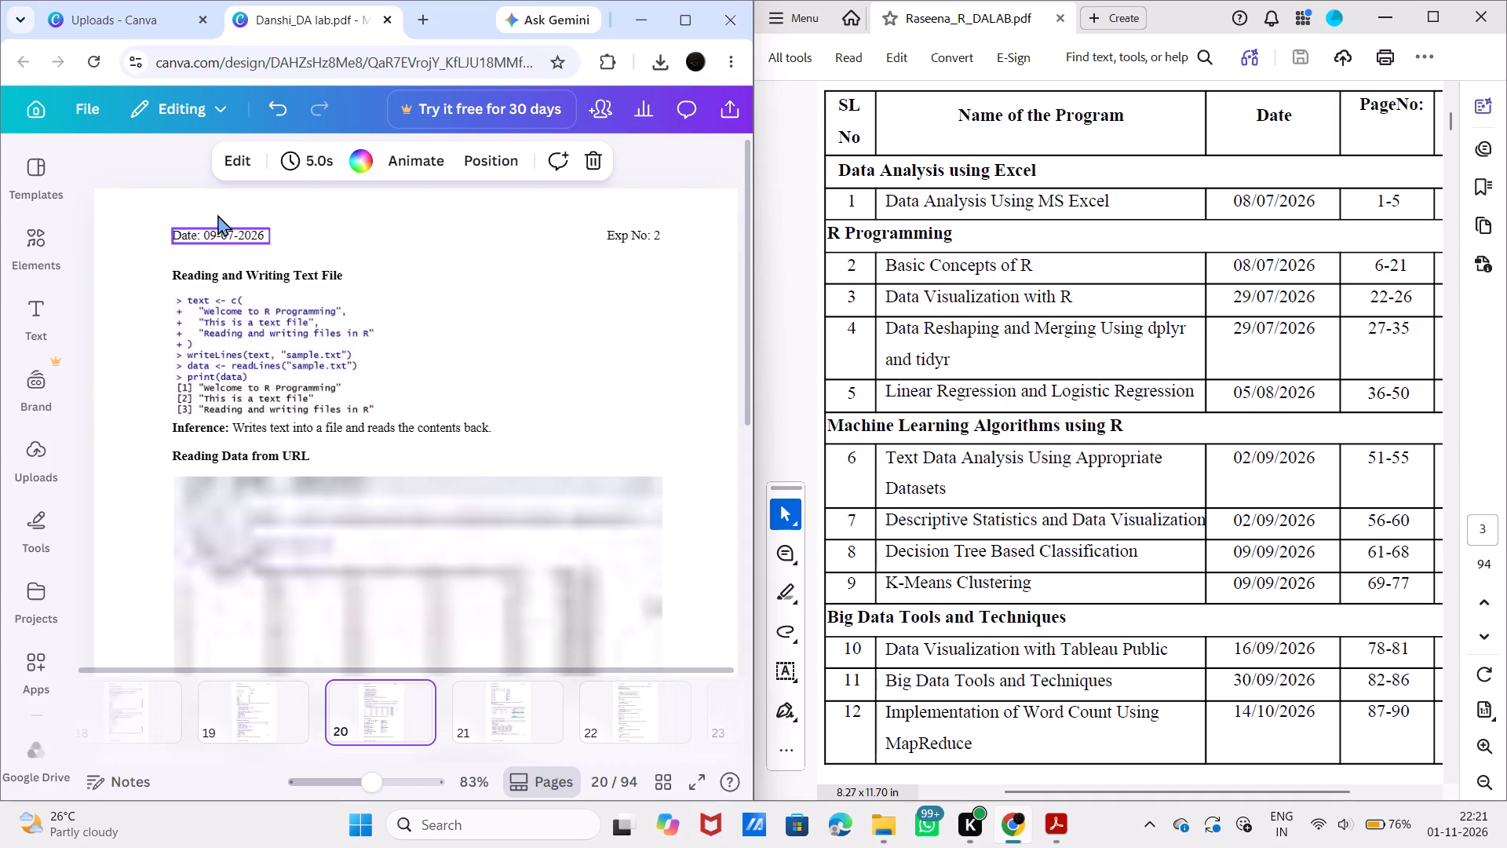
double_click(222, 228)
key("BackSpace")
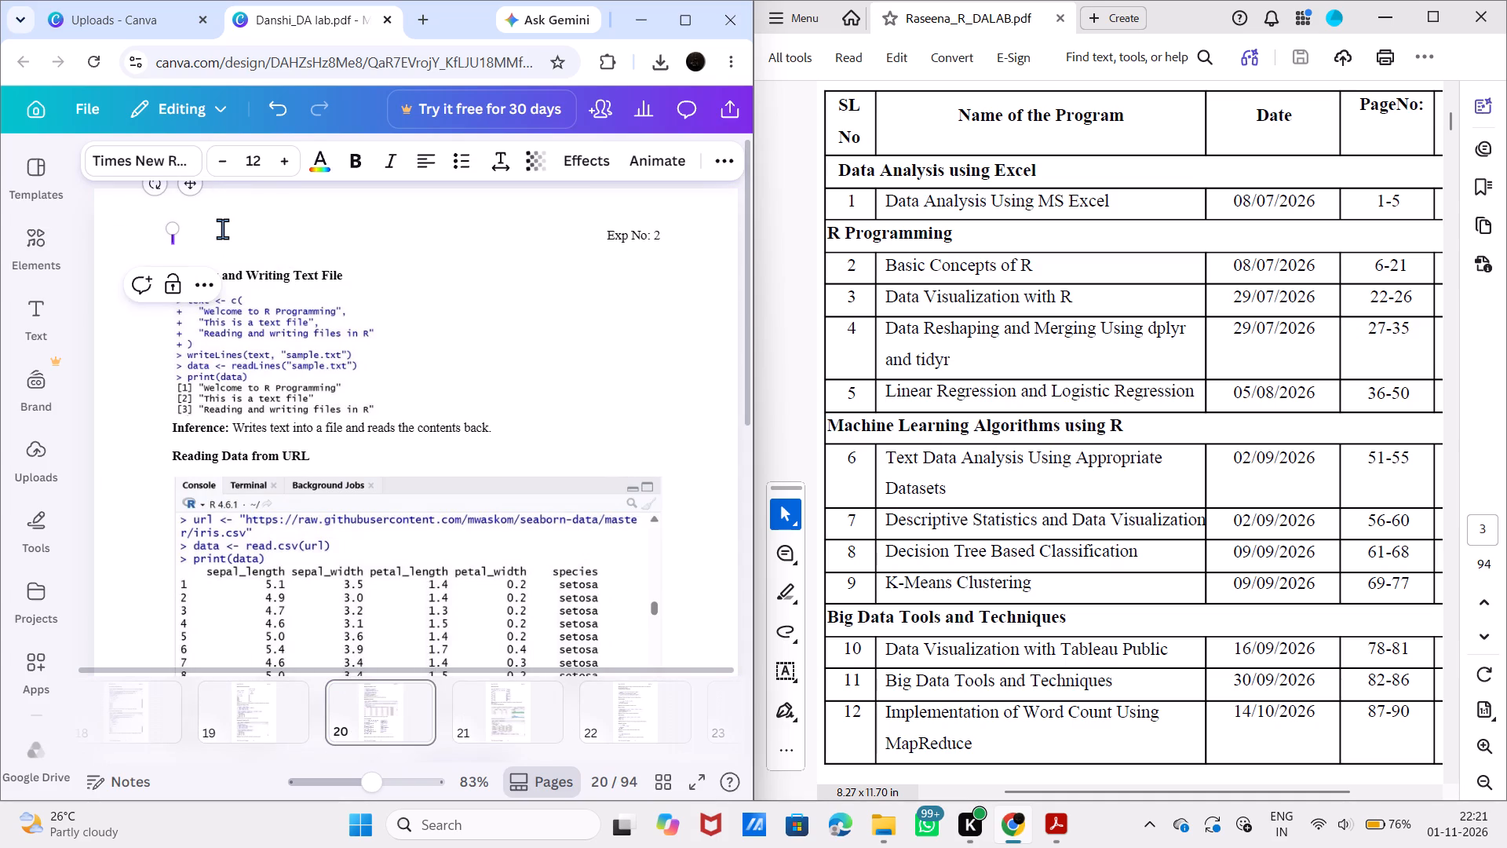
key("ctrl+v")
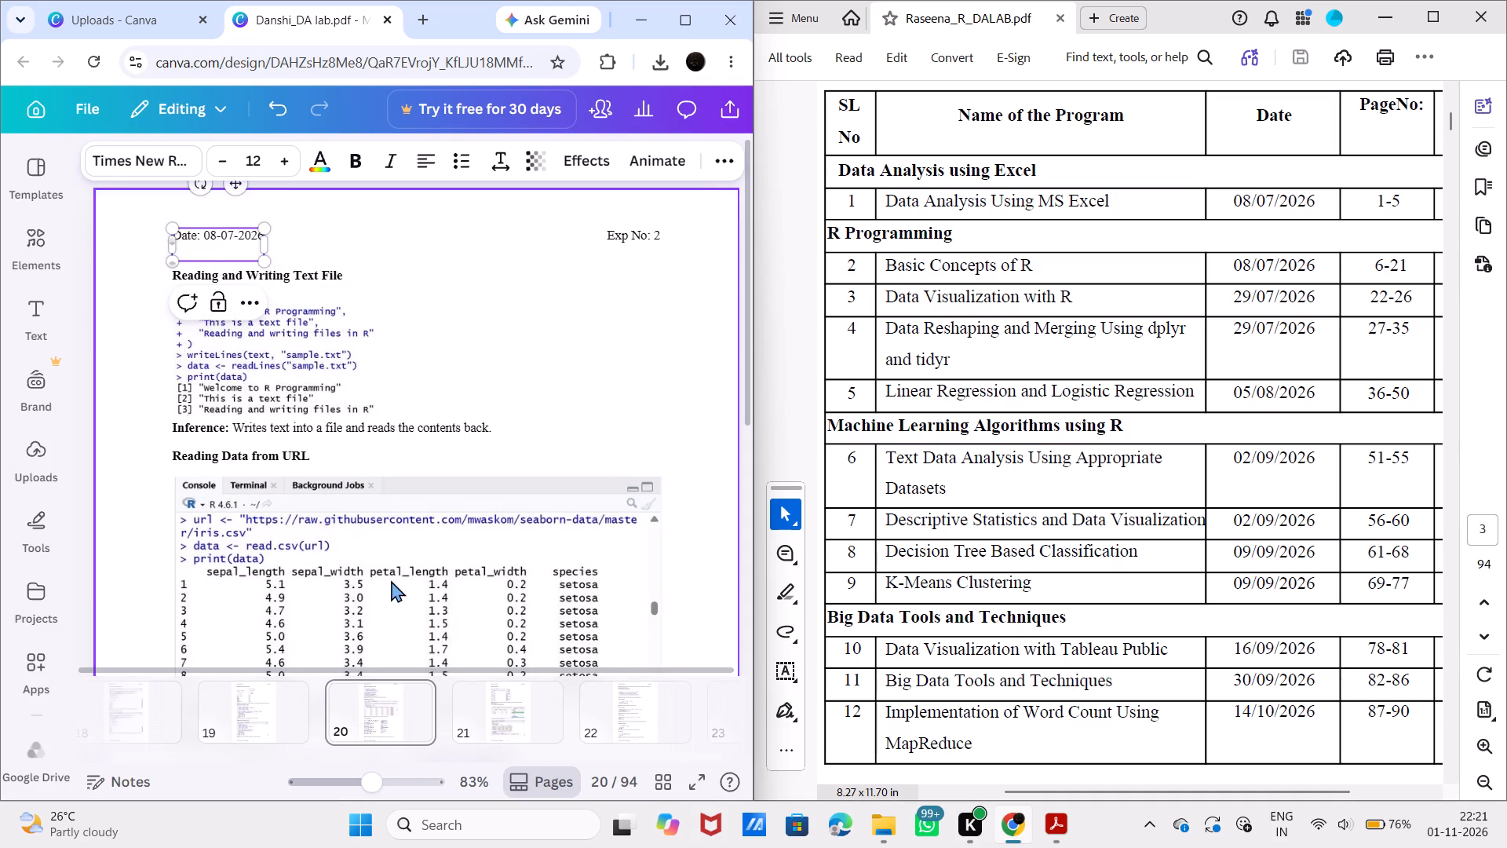
Replace the header date on page 21, the Matrix Operations page, with the copied "Date: 08-07-2026".
left_click(502, 695)
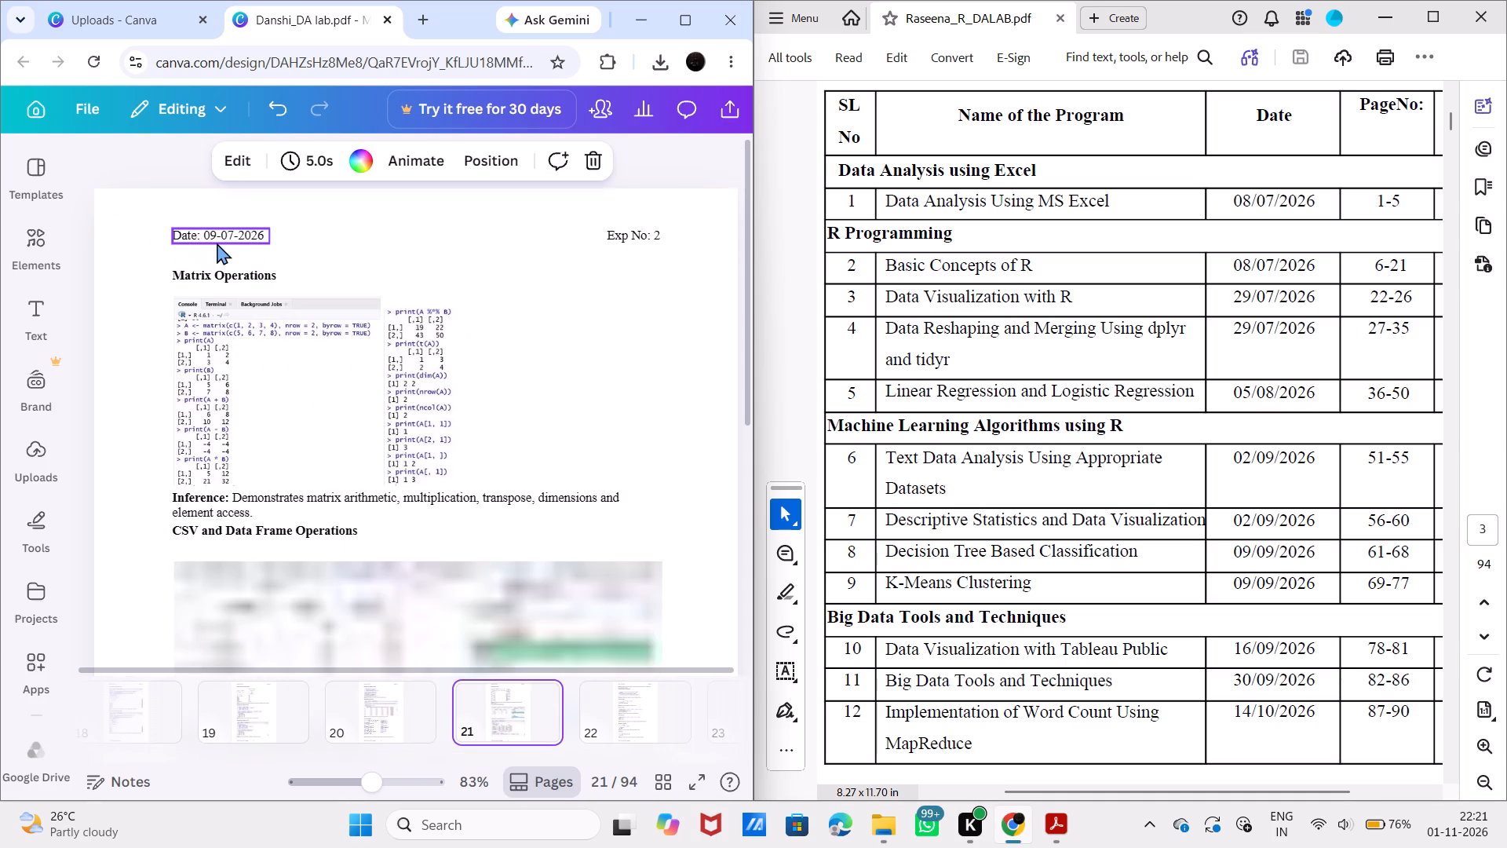
double_click(217, 243)
key("BackSpace")
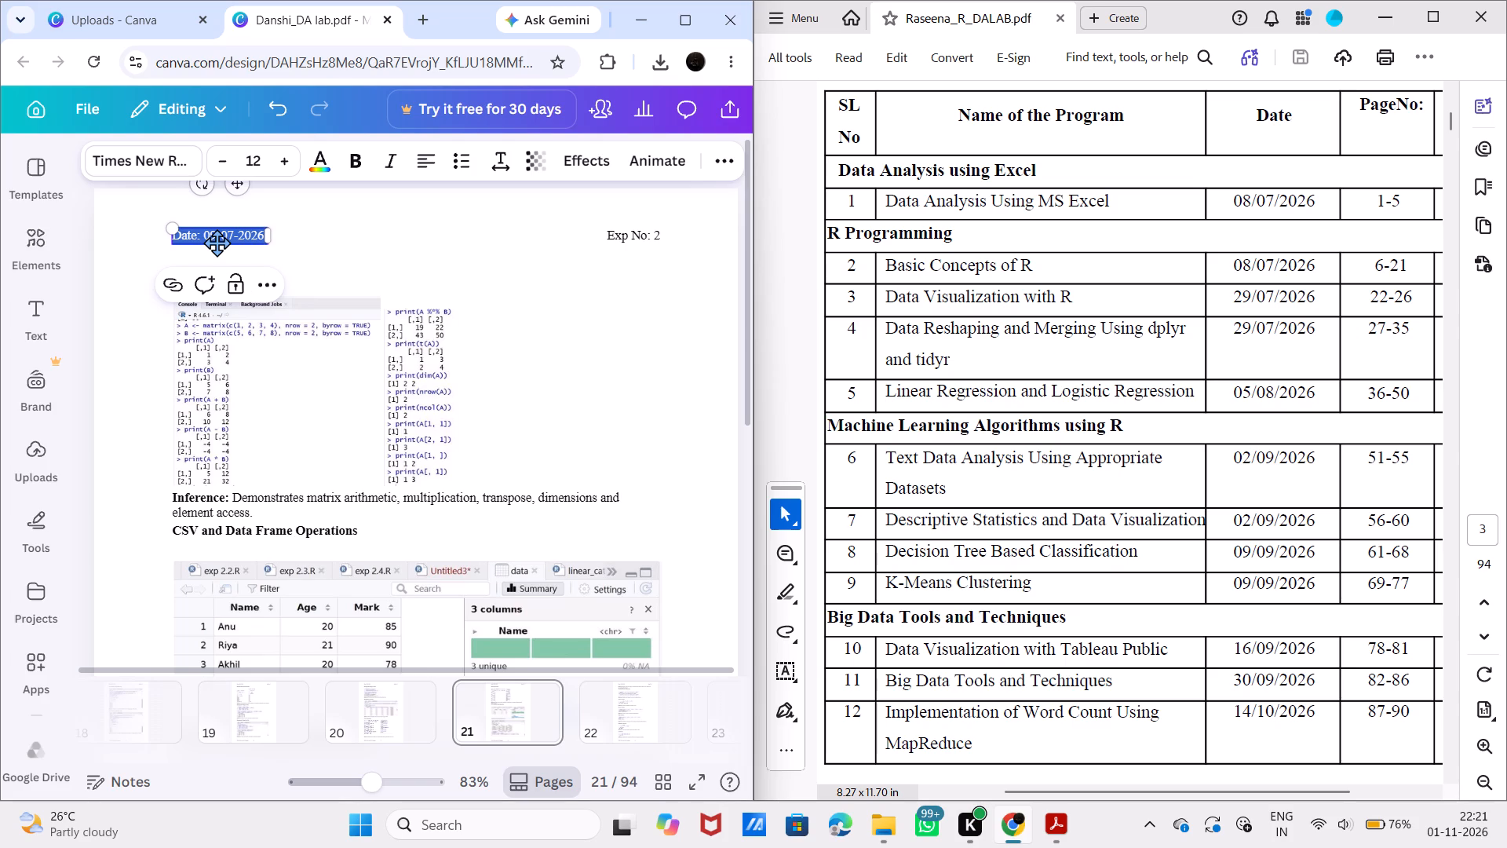
key("ctrl+v")
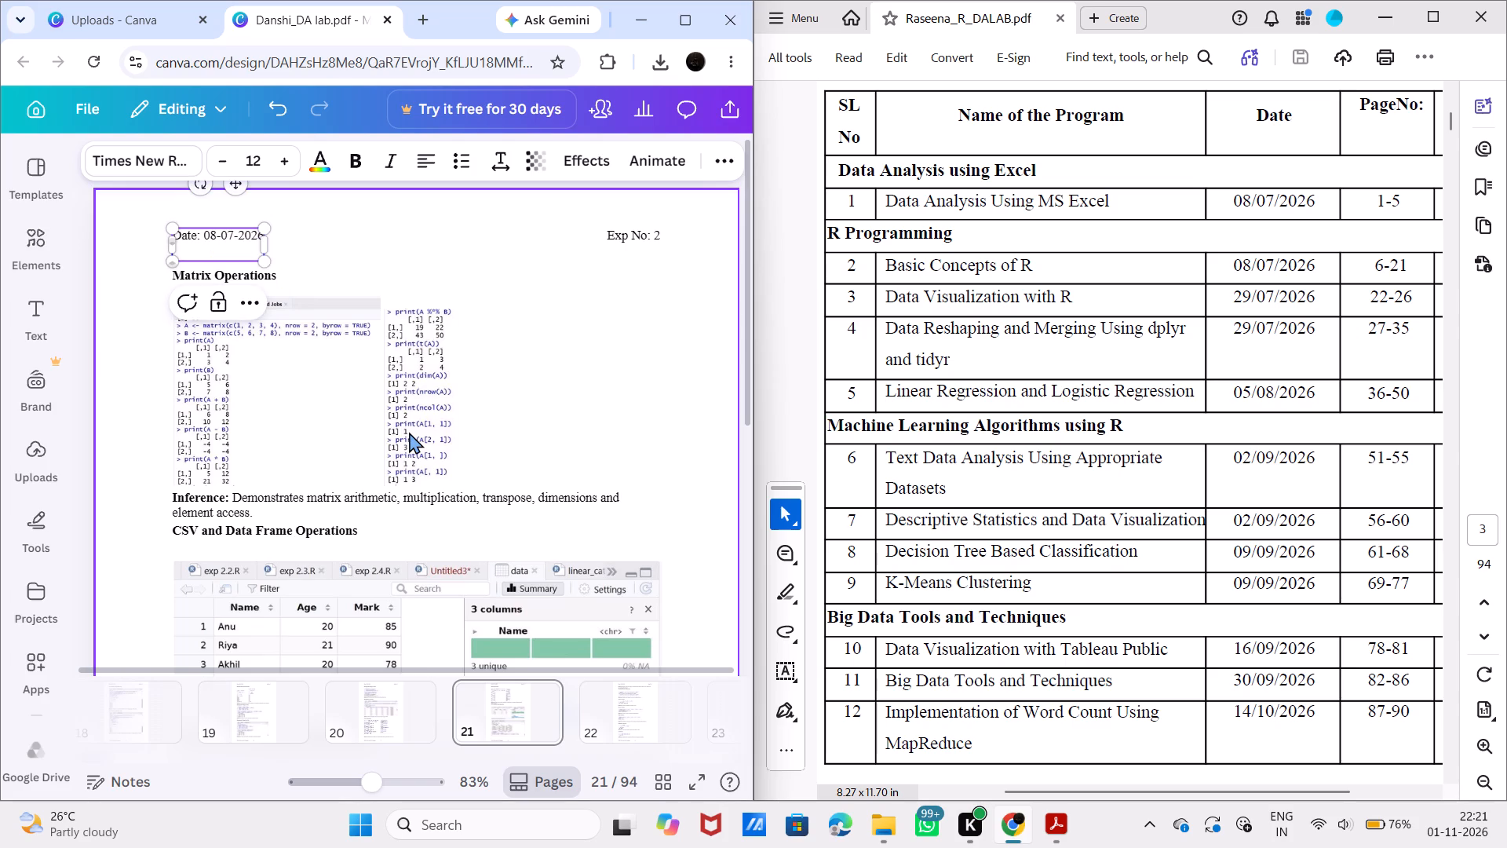
Replace the header date on page 22, the Working Directory Operations page, with the copied "Date: 08-07-2026".
left_click(613, 720)
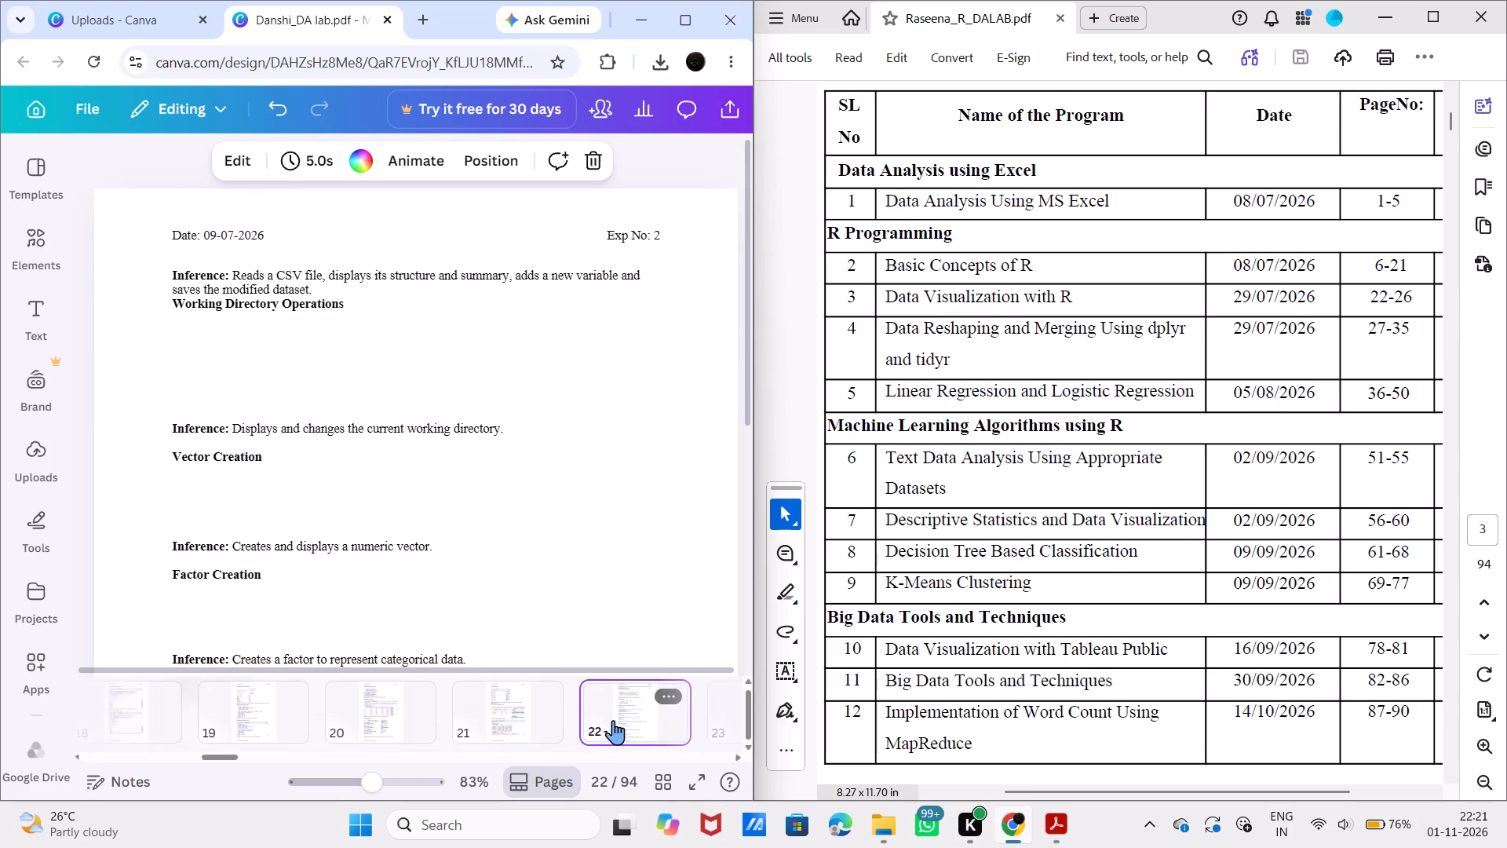
double_click(233, 230)
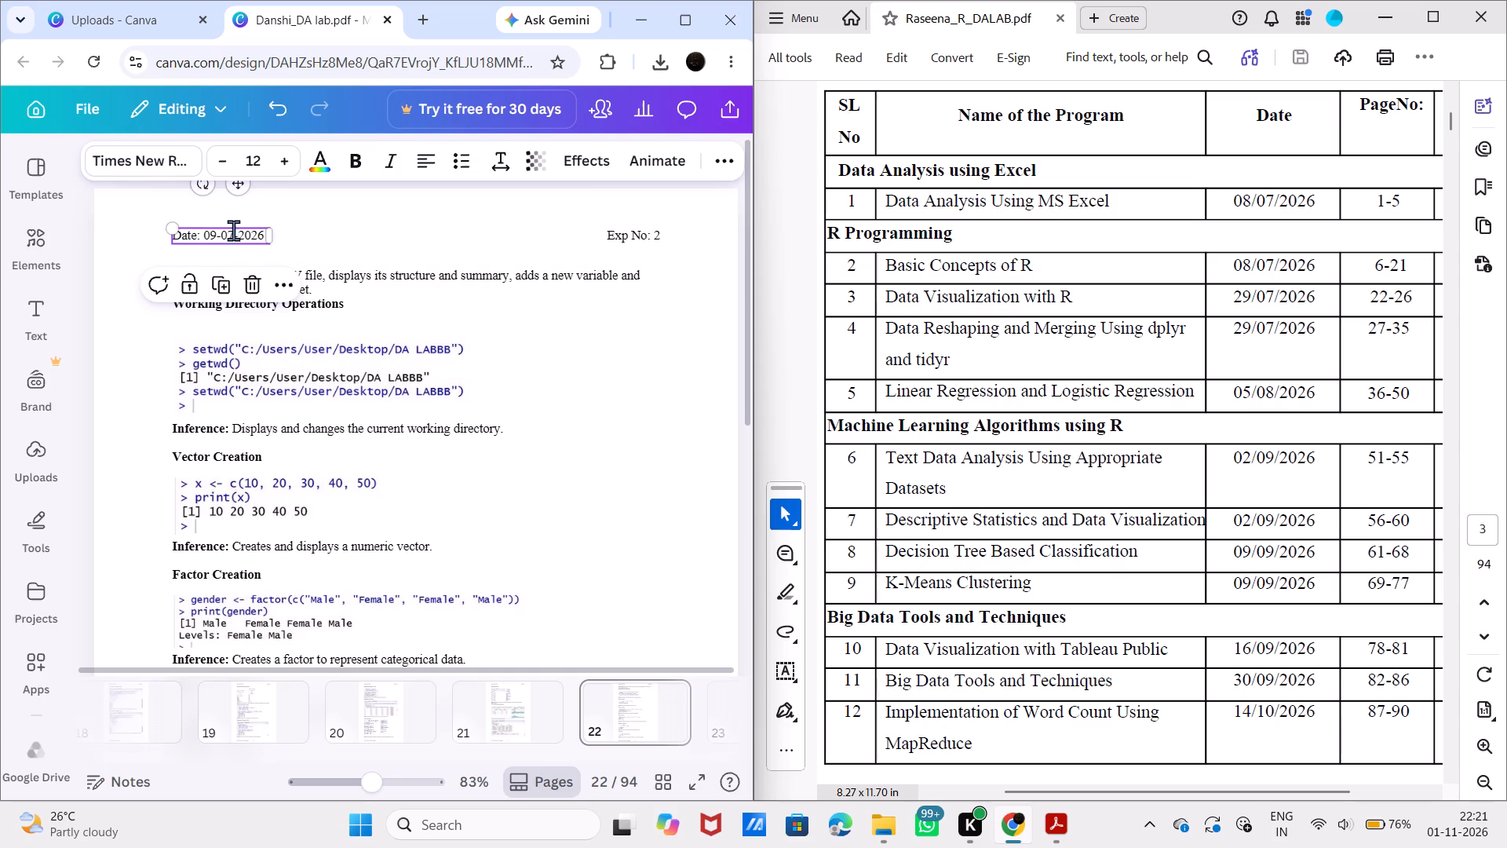
key("BackSpace")
key("ctrl+v")
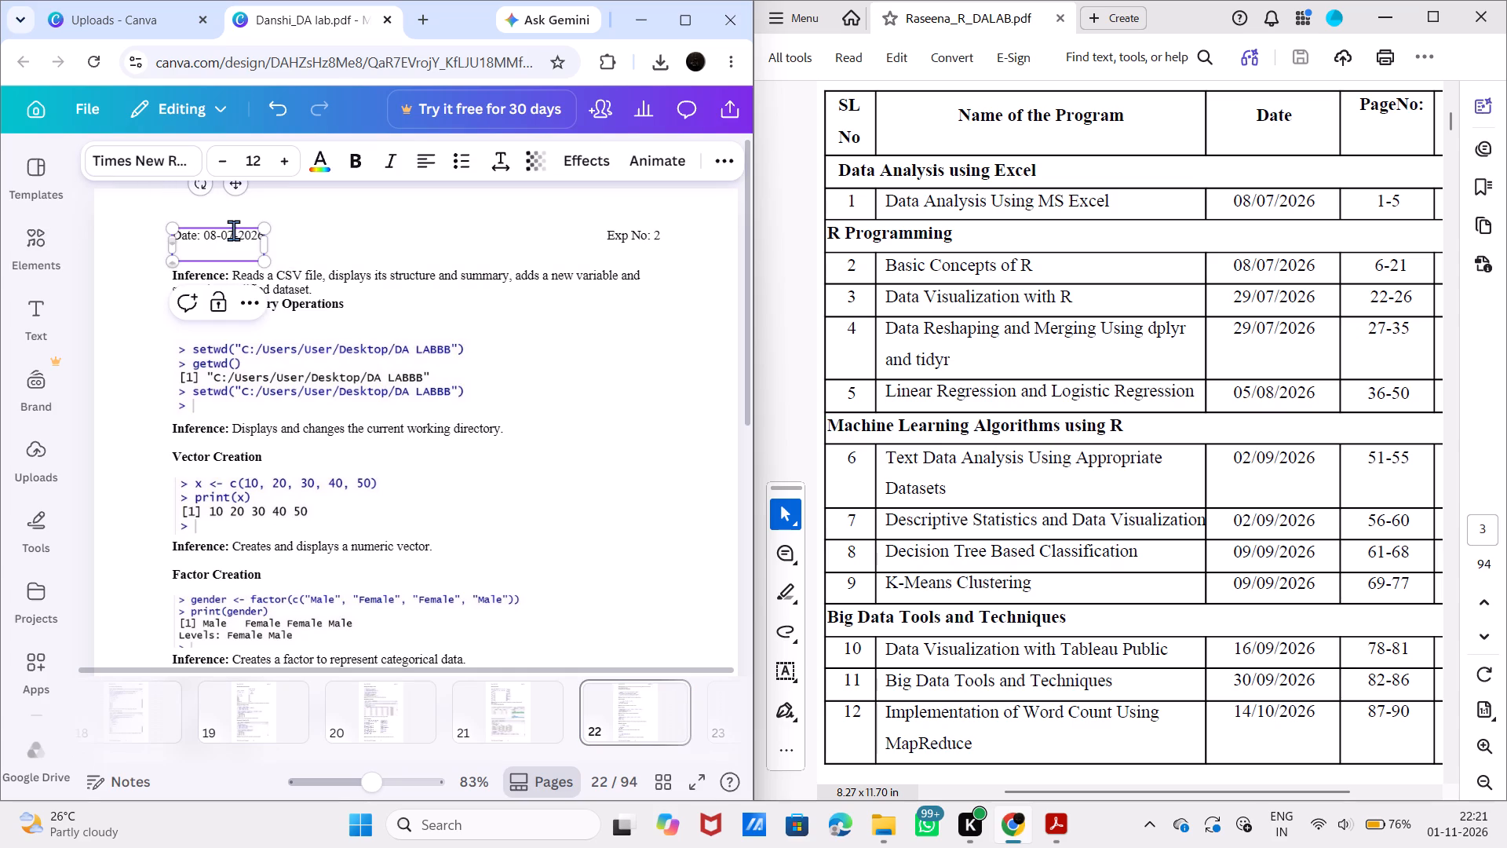
Replace the header date on page 23, the Covariance page, with the copied "Date: 08-07-2026".
scroll(600, 700, "left", 4)
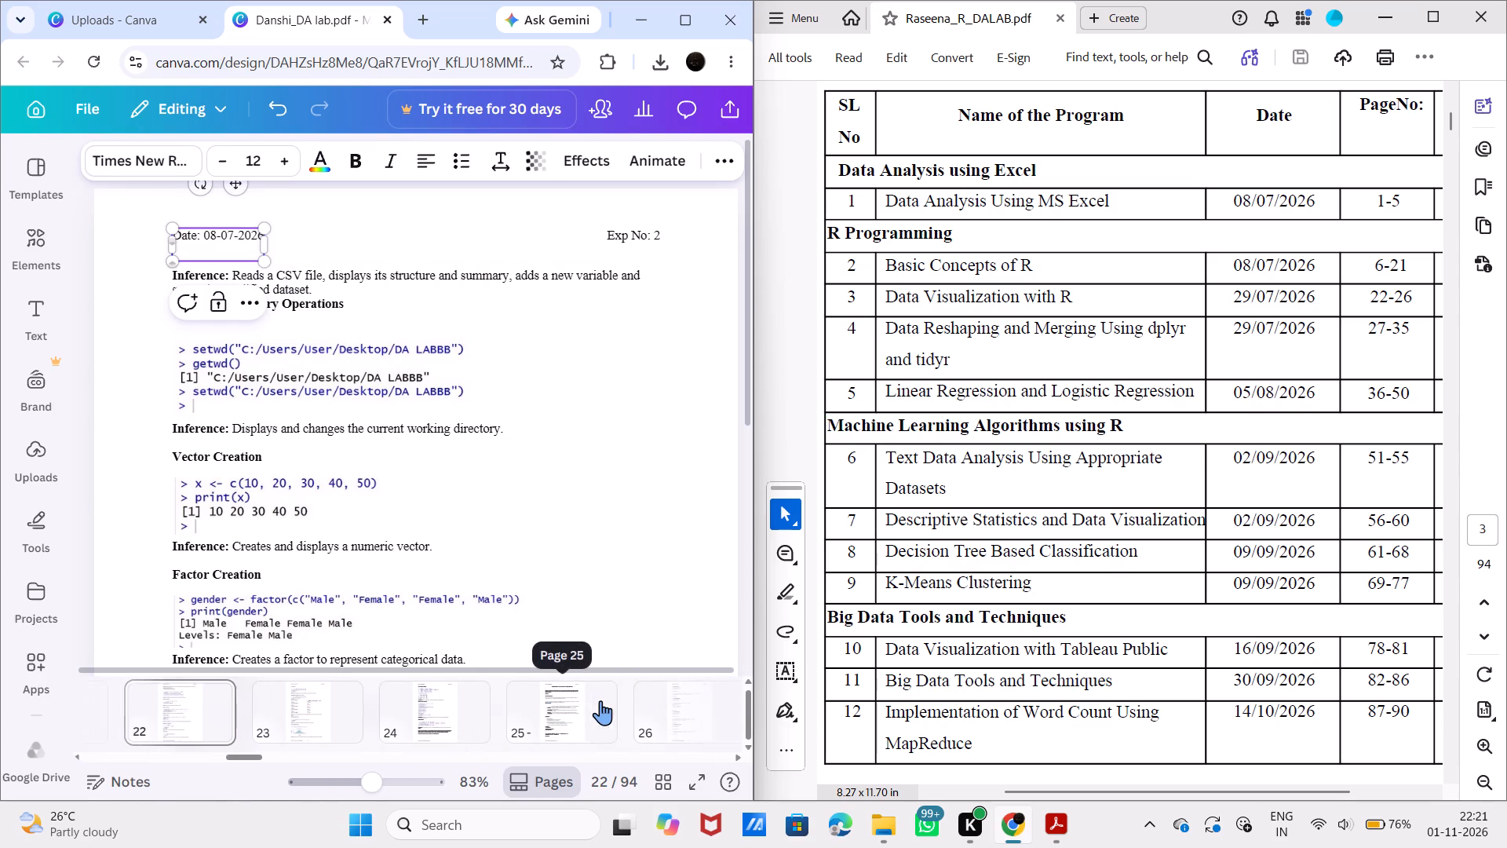
scroll(600, 700, "left", 2)
left_click(285, 718)
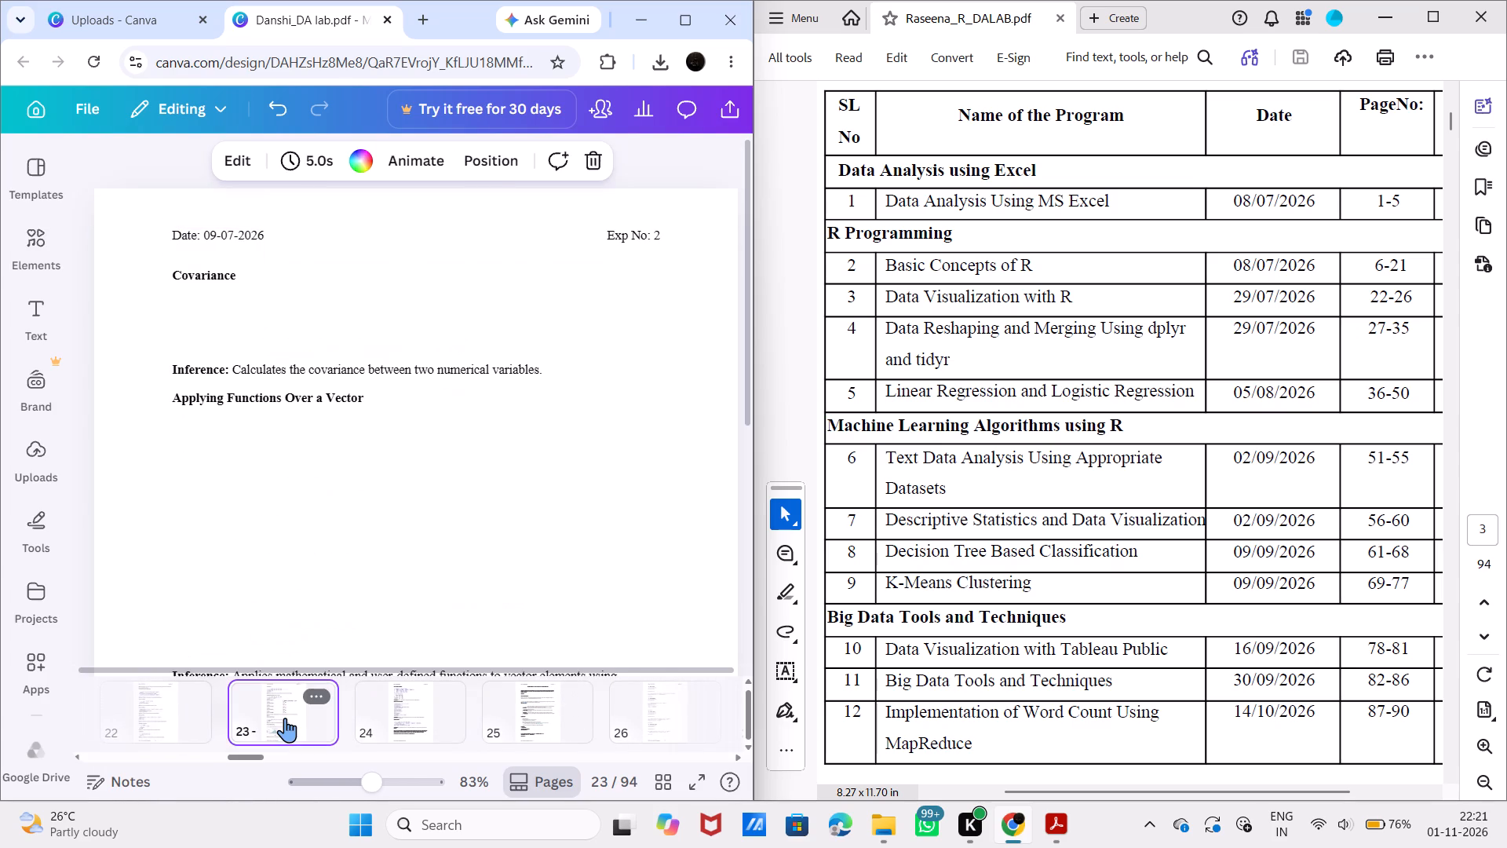
left_click(253, 229)
double_click(253, 229)
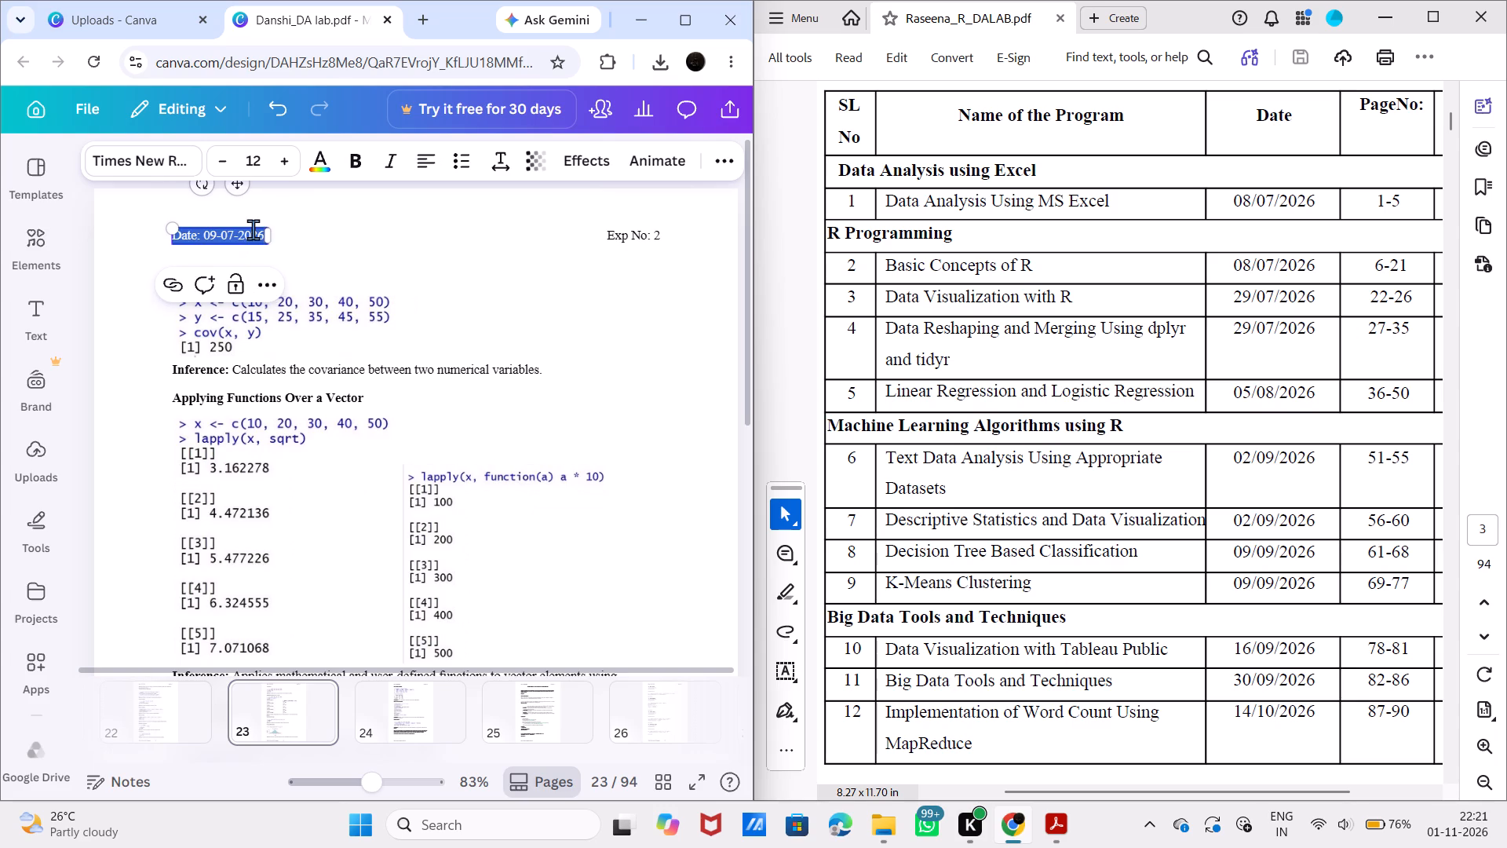
key("BackSpace")
key("ctrl+v")
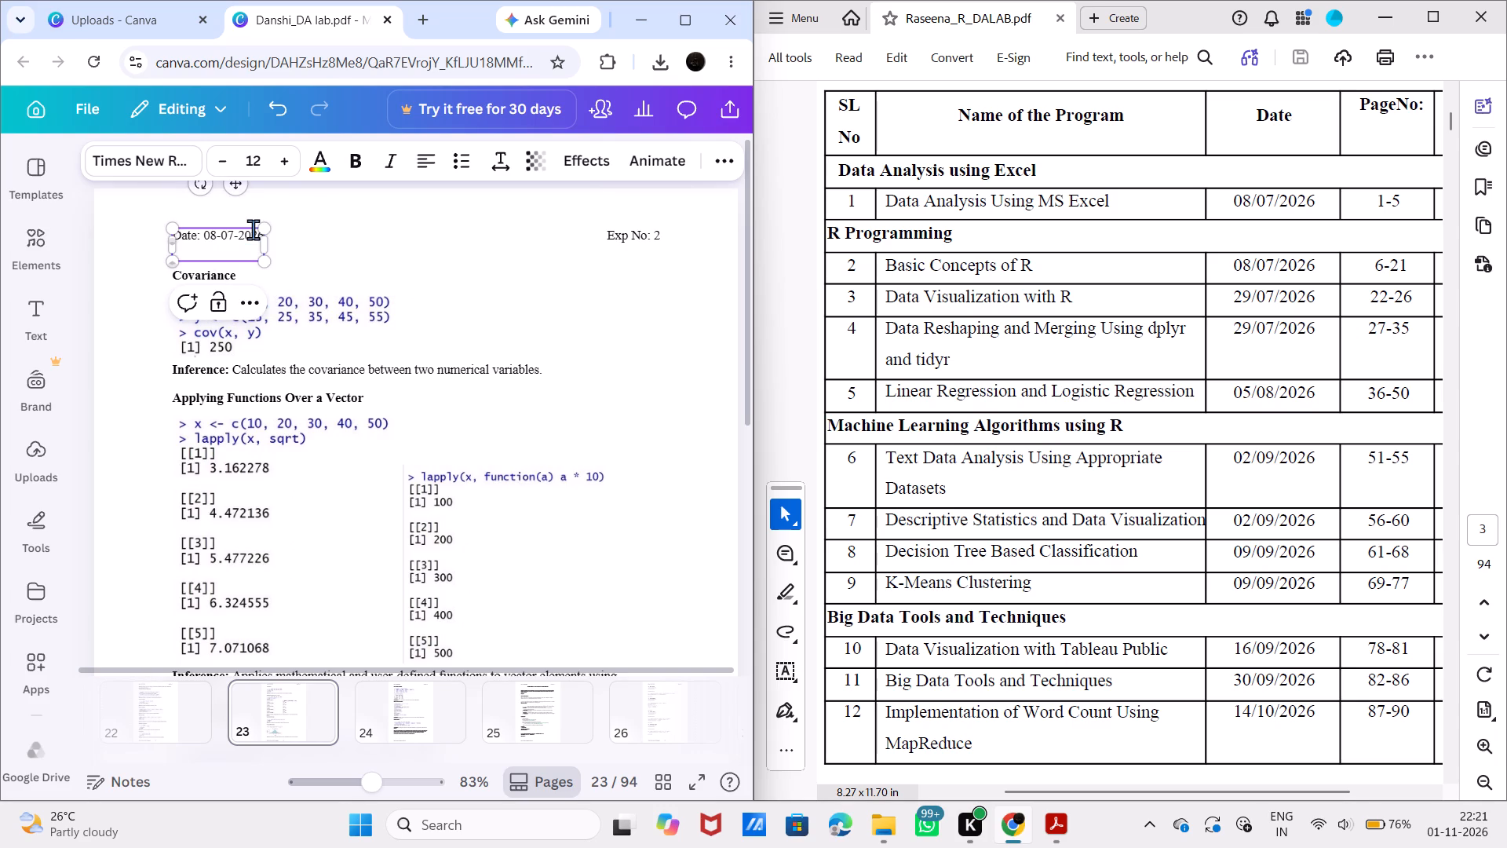
Replace the header date on page 24, the Data Frame Creation page, with the copied "Date: 08-07-2026".
left_click(408, 703)
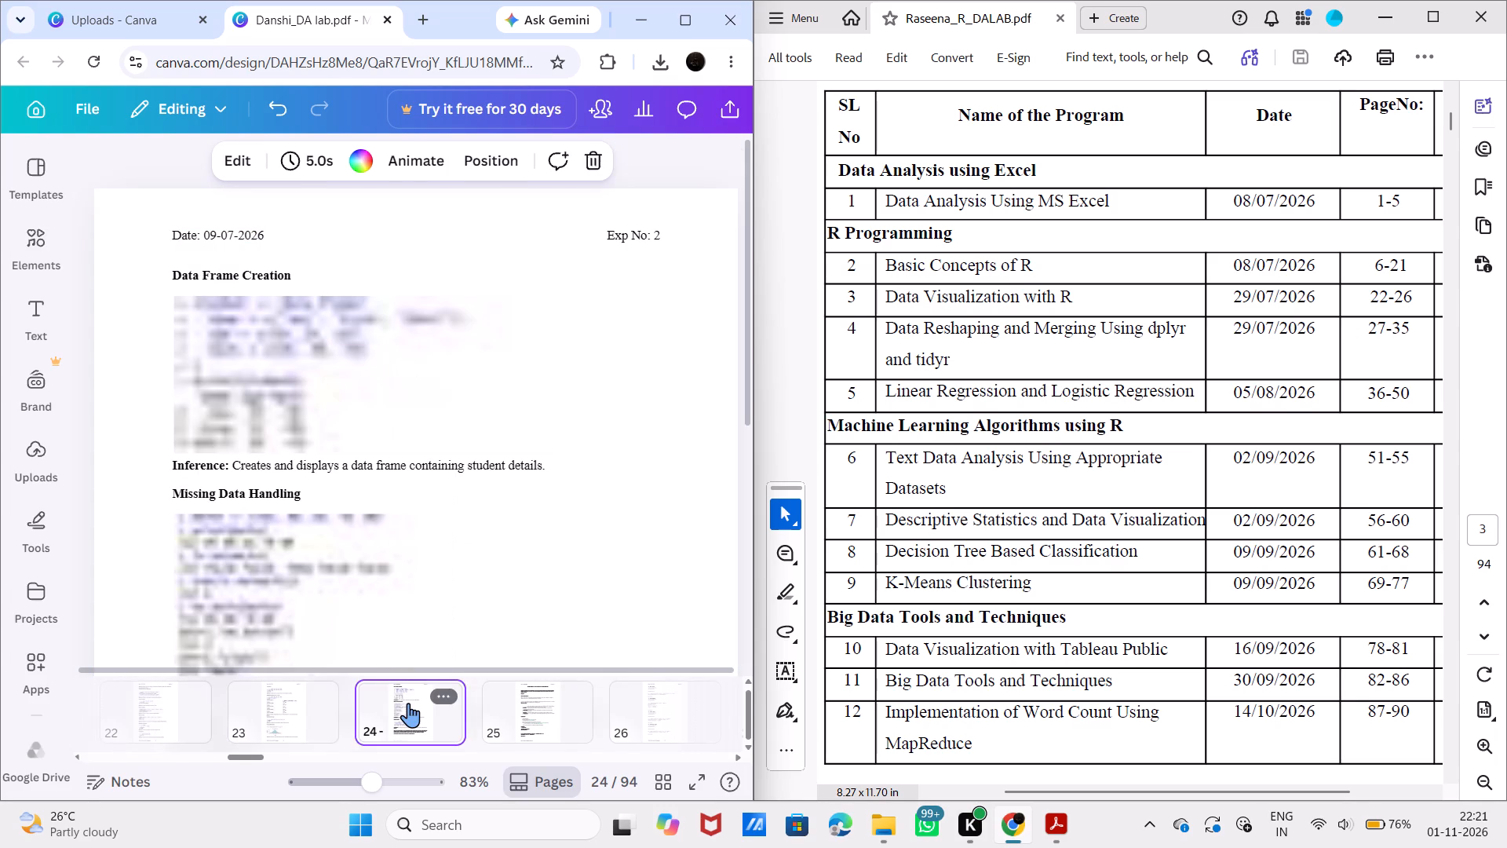
double_click(245, 237)
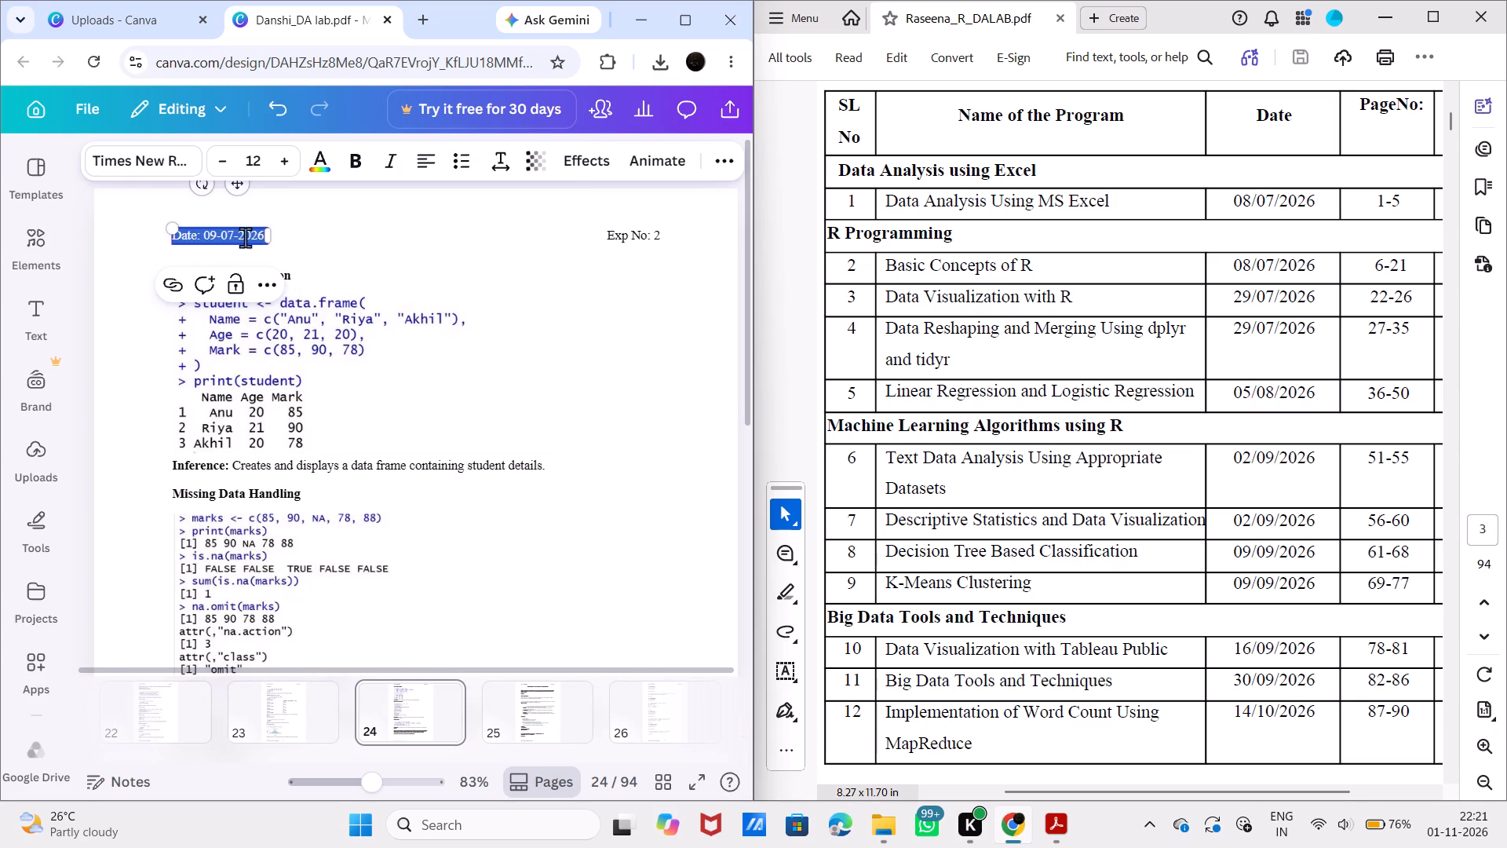
key("BackSpace")
key("ctrl+v")
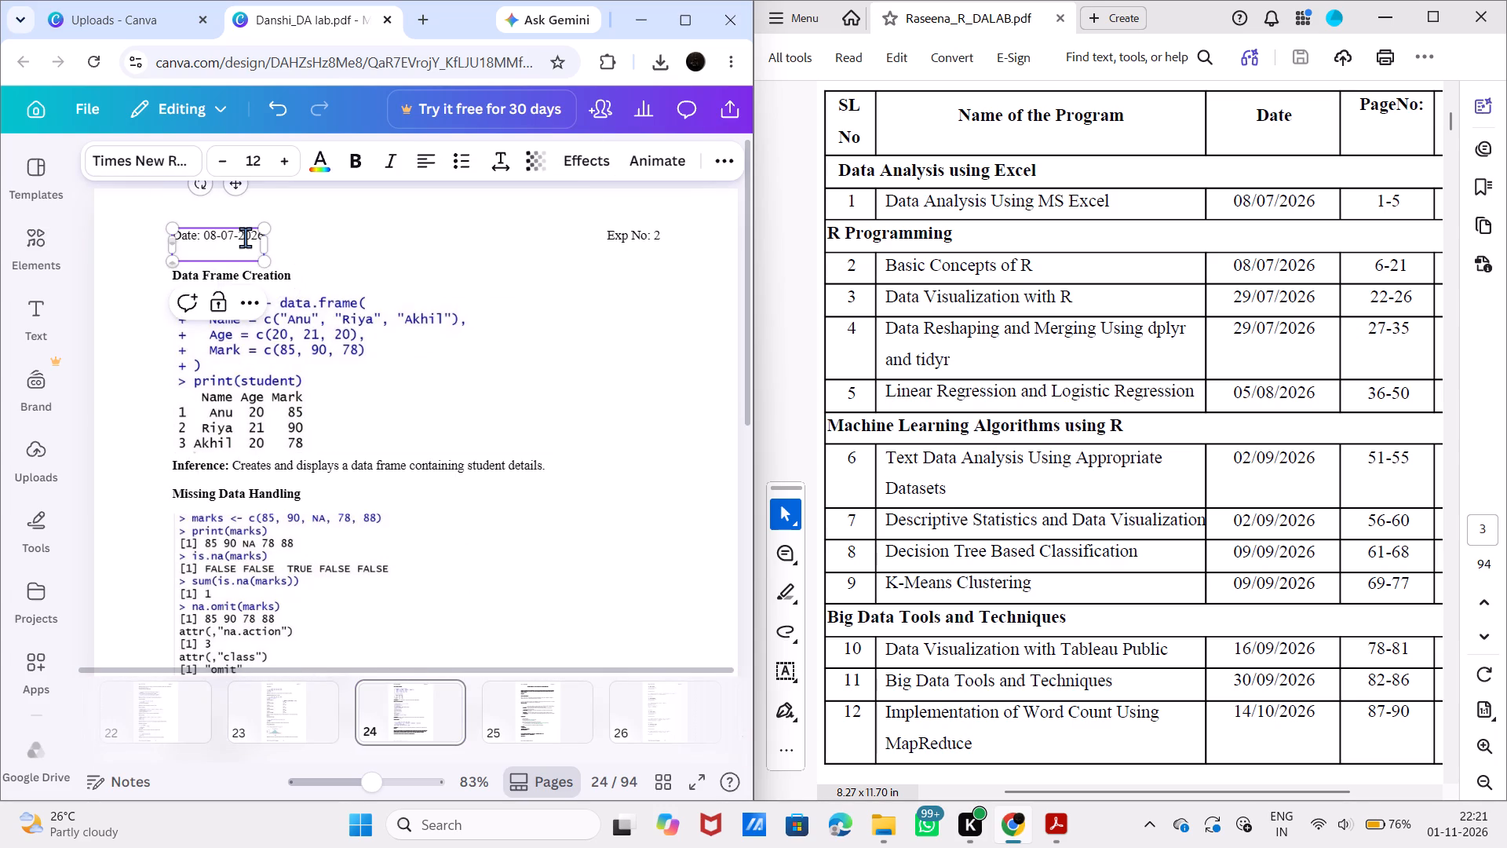
Change the header date on page 25, the Experiment 3 Data Visualization page, to 29-07-2026.
left_click(516, 691)
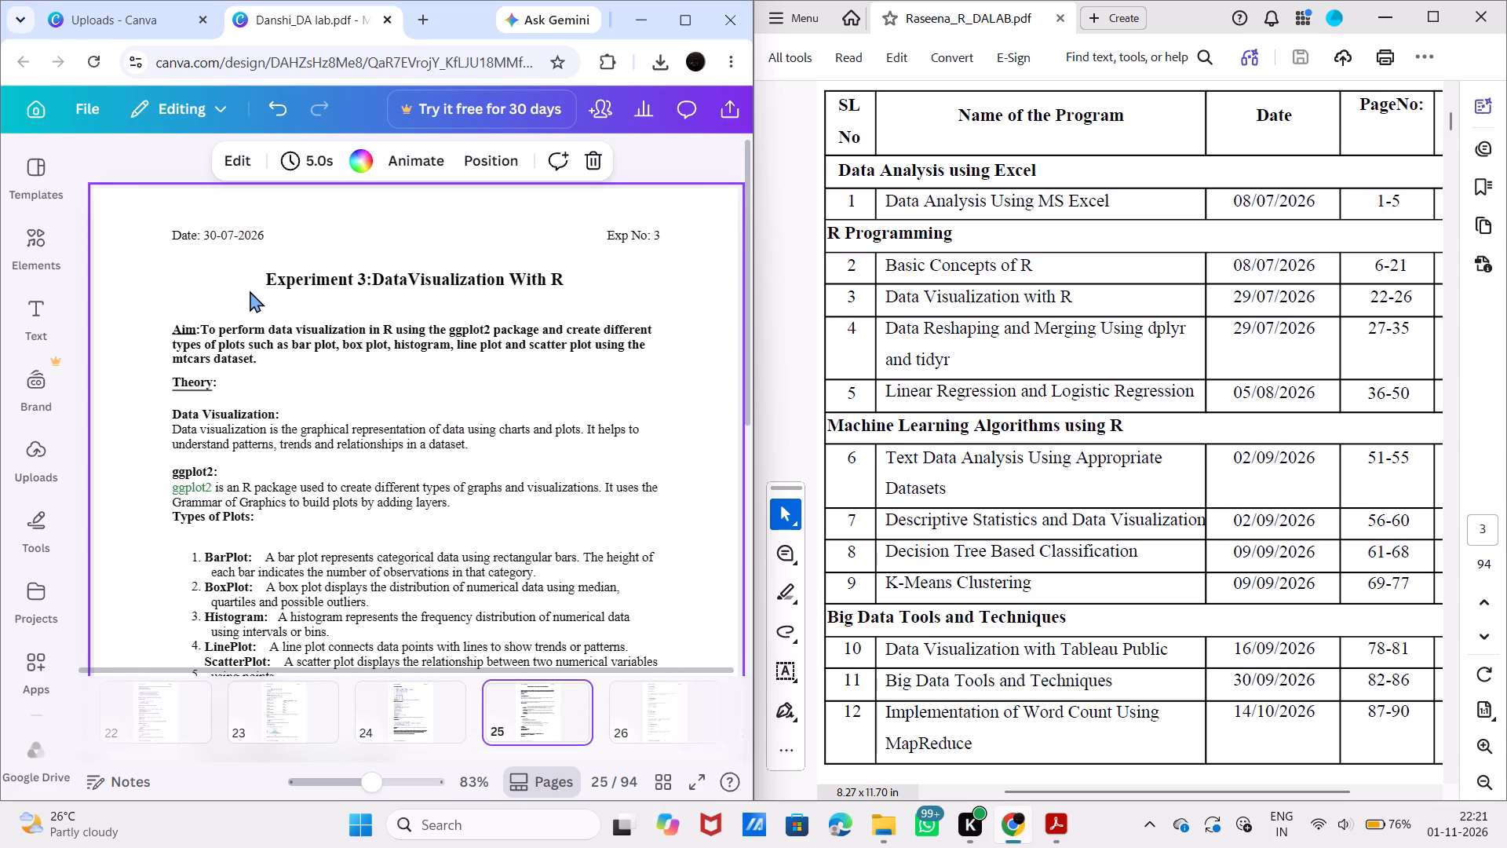
left_click(224, 234)
double_click(224, 234)
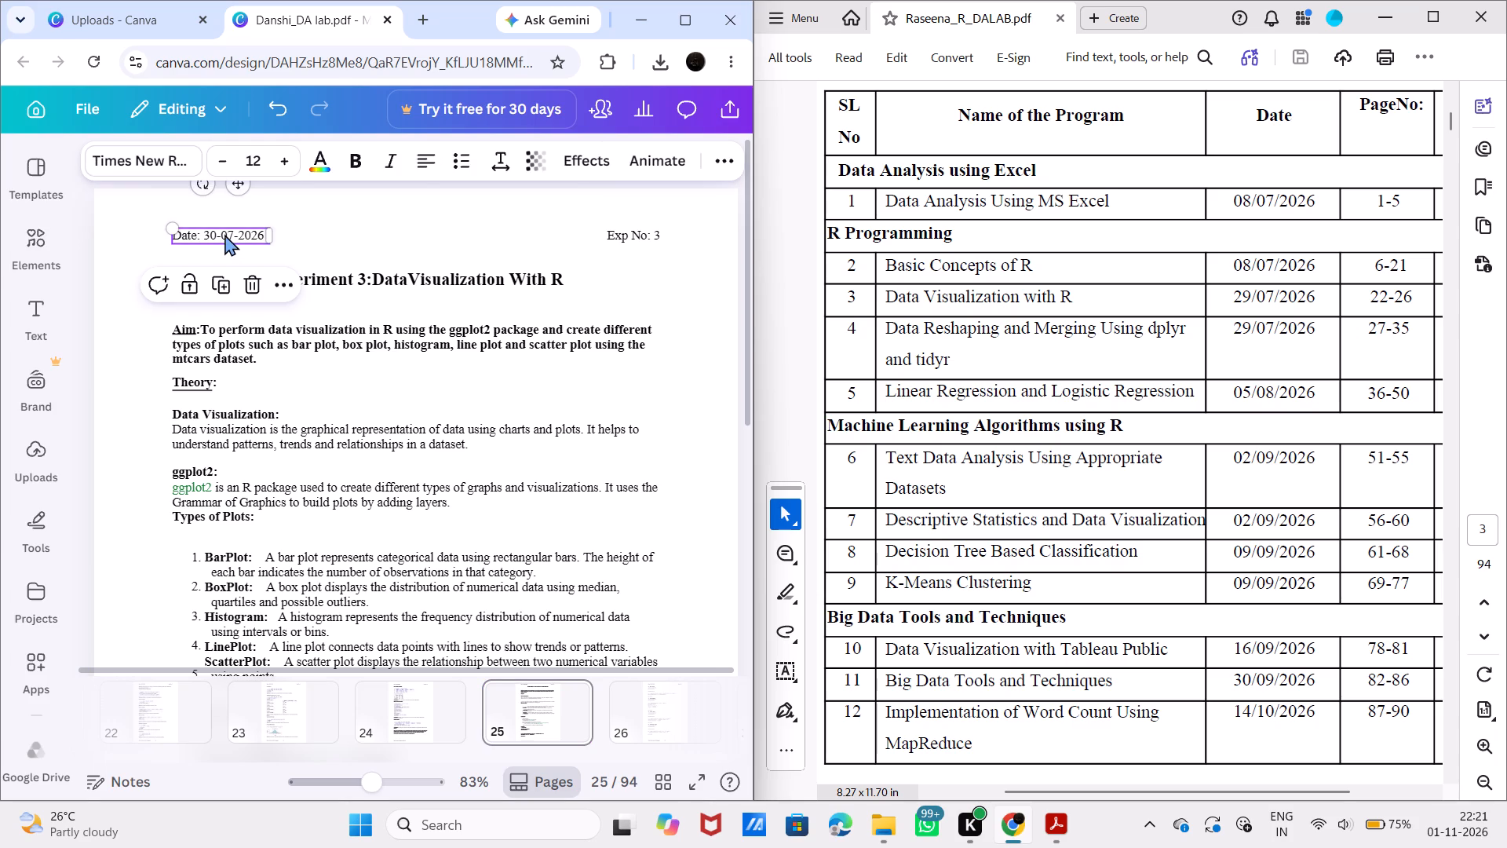
key("Left")
key("Left")
key("Left")
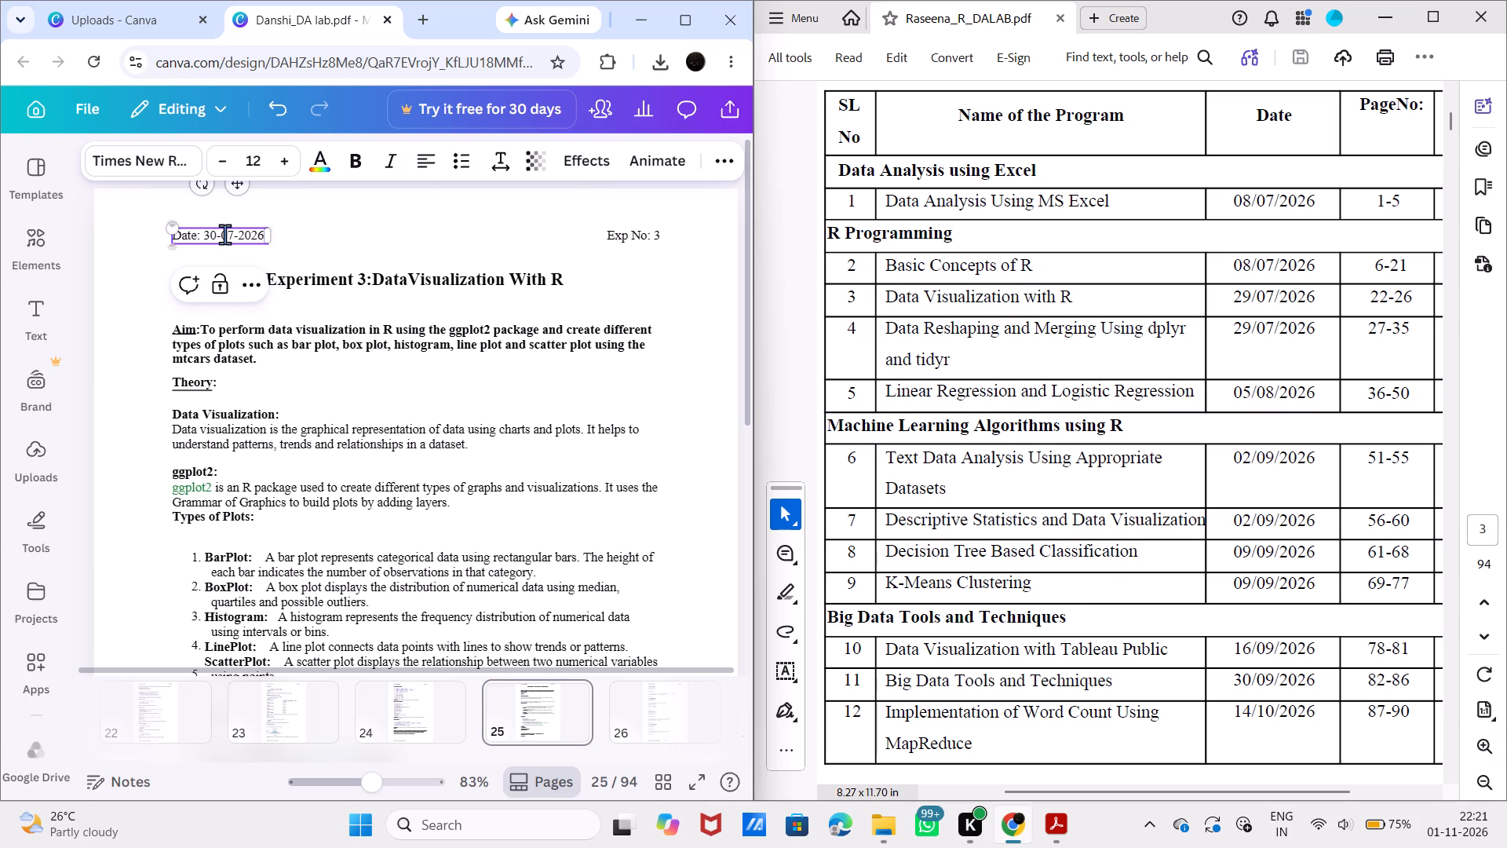
key("Left")
left_click(211, 231)
key("Right")
key("BackSpace")
key("2")
key("BackSpace")
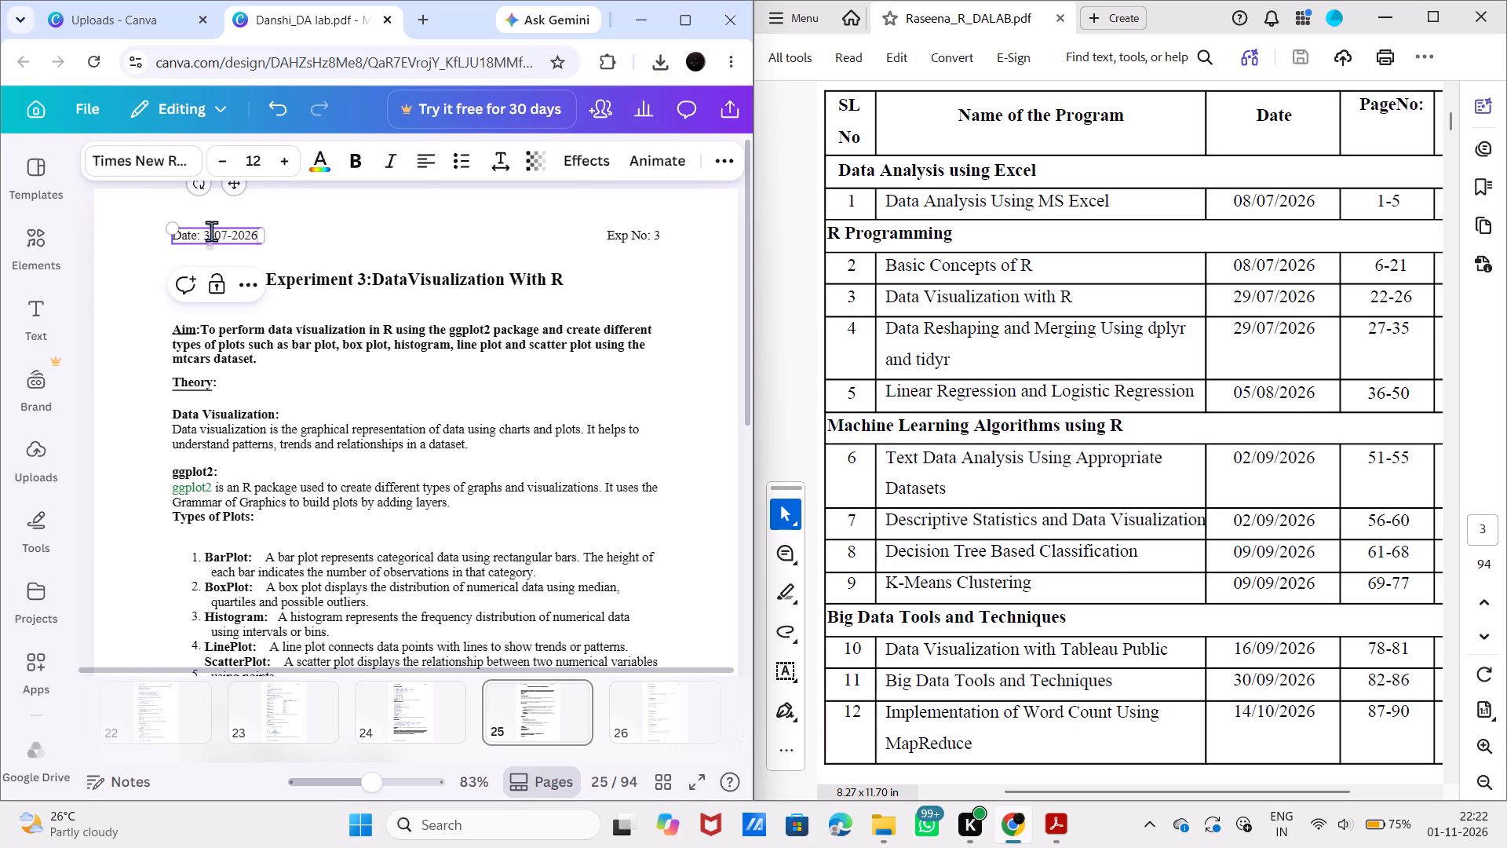
key("BackSpace")
type("29")
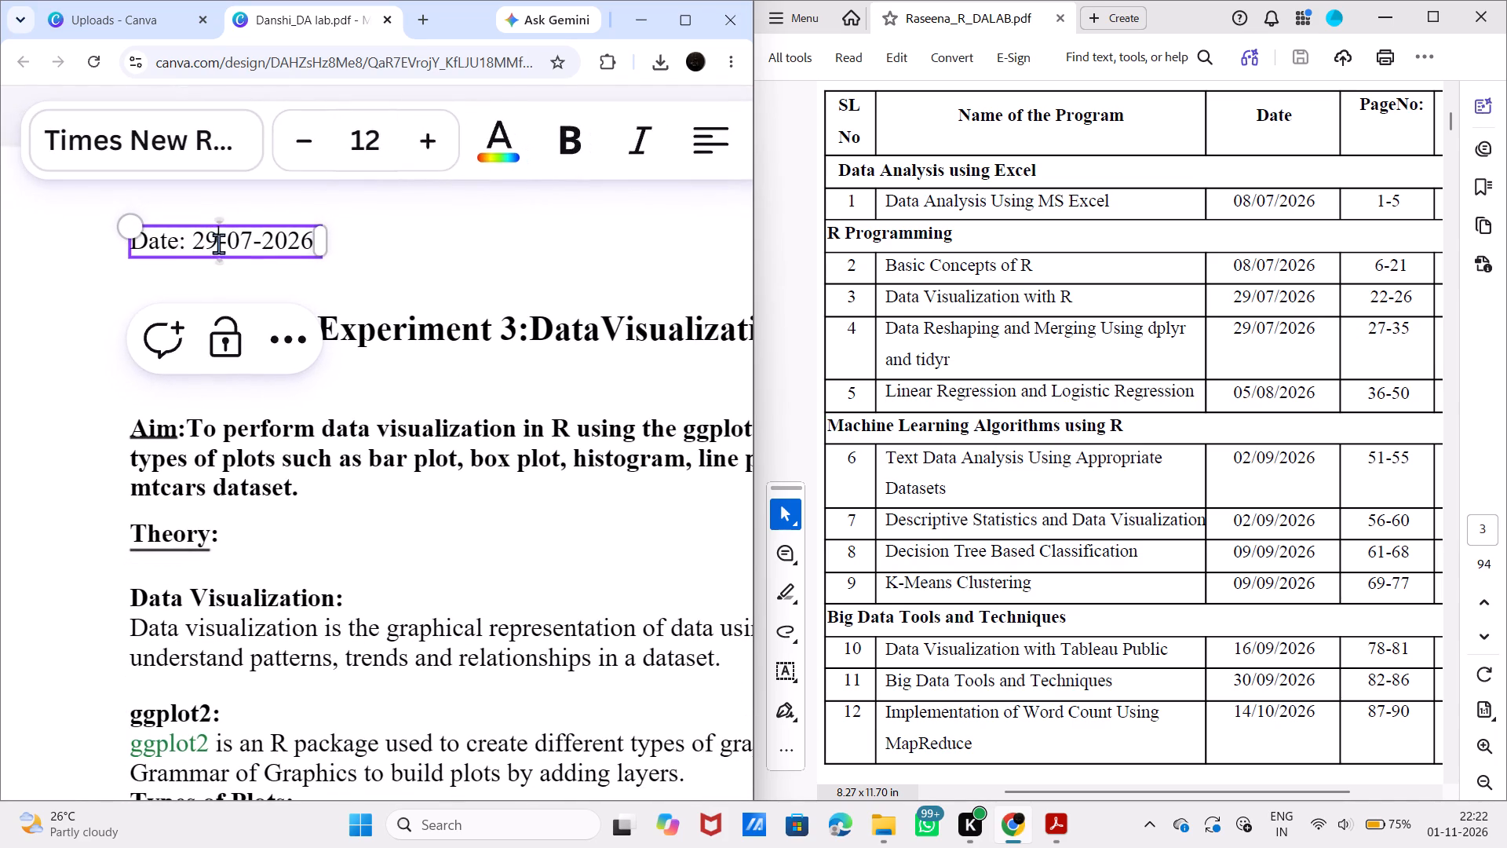
Copy the whole header date text "Date: 29-07-2026" from page 25.
left_click(269, 243)
double_click(269, 243)
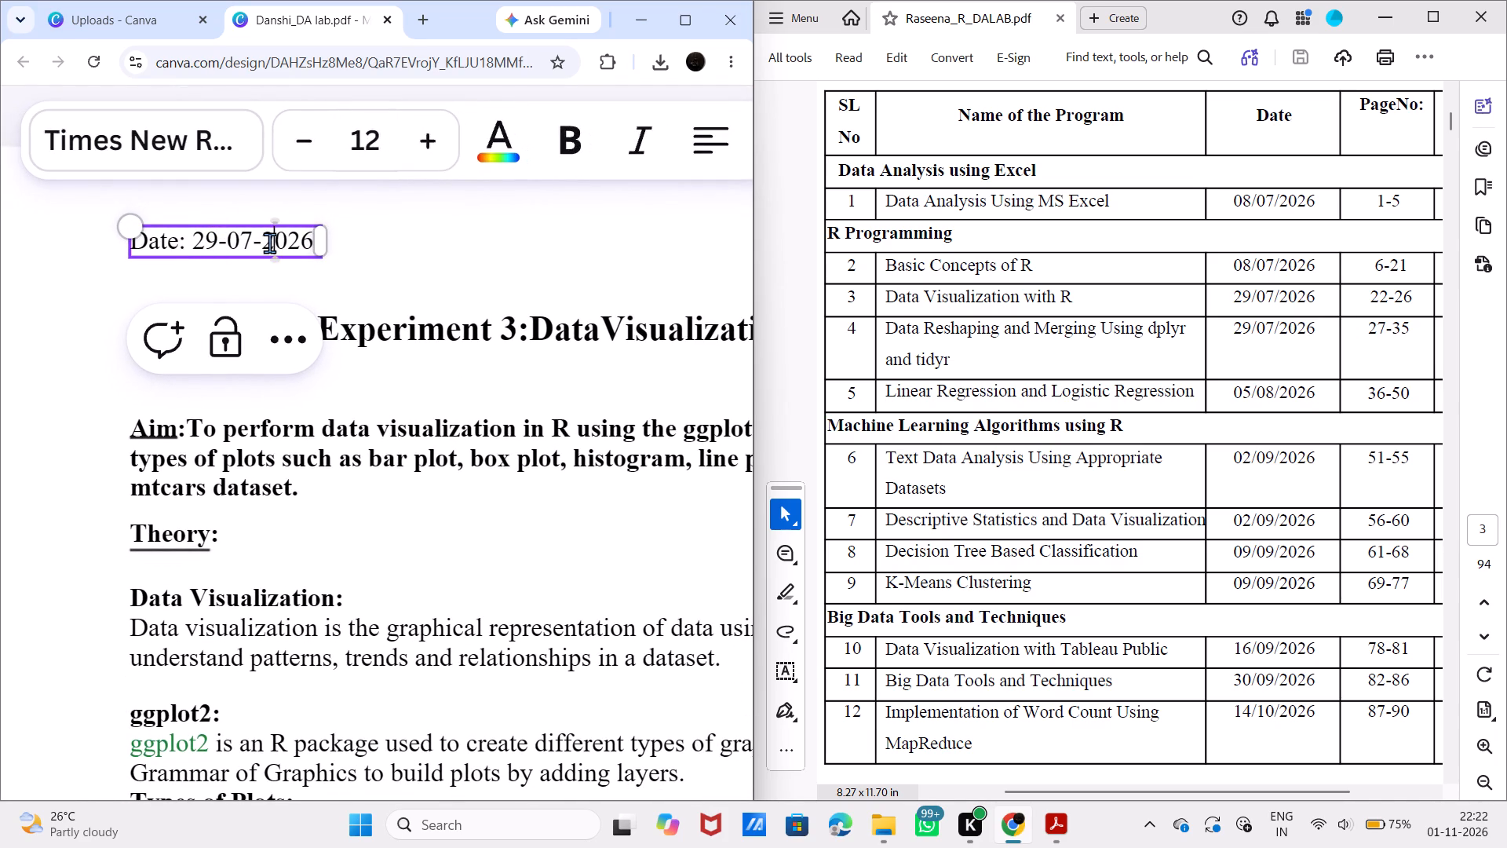
triple_click(269, 243)
left_click(269, 243)
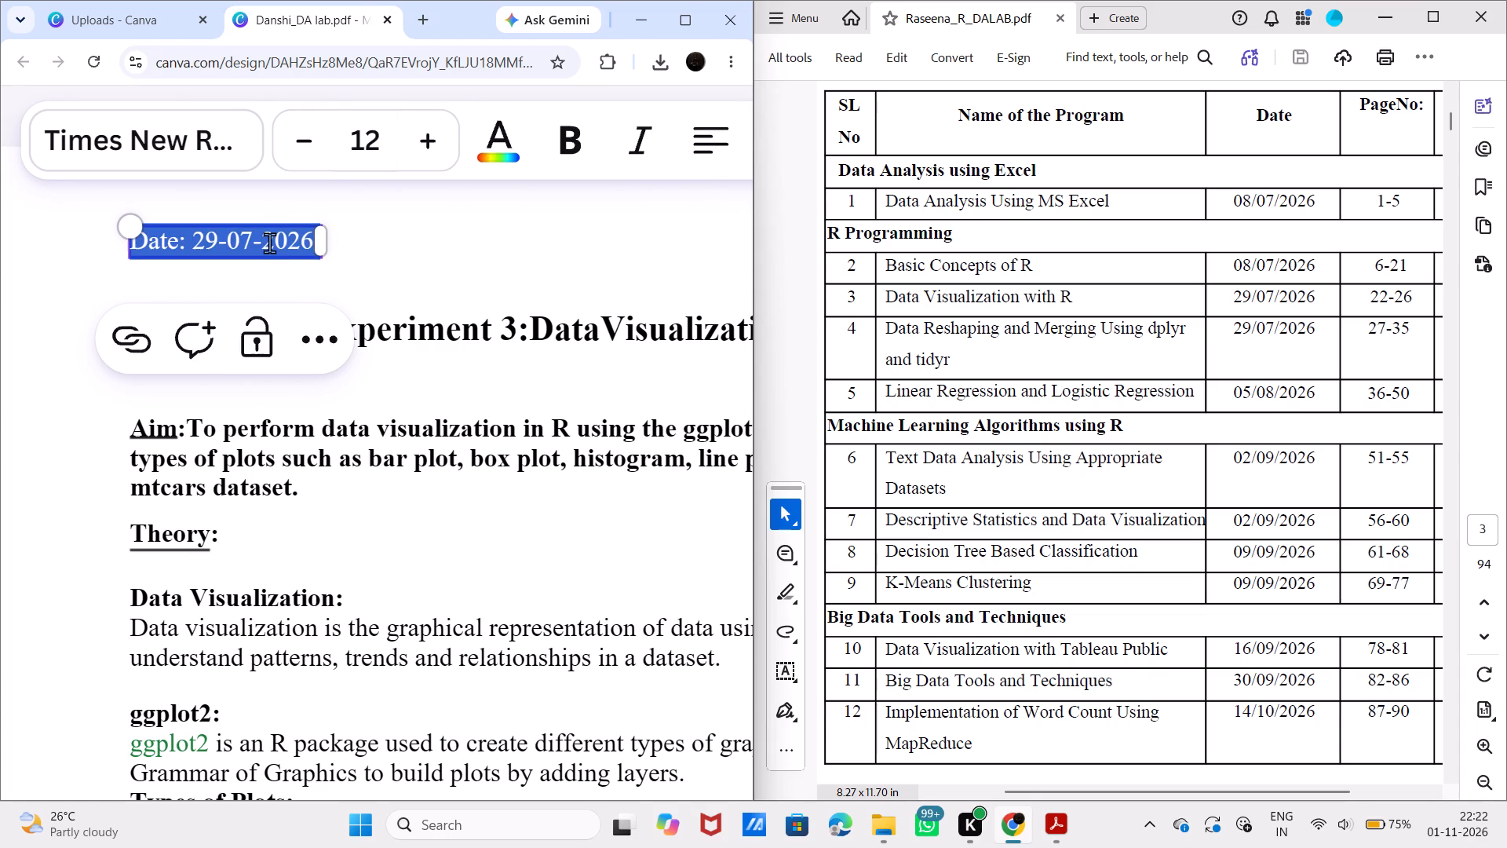
key("ctrl+c")
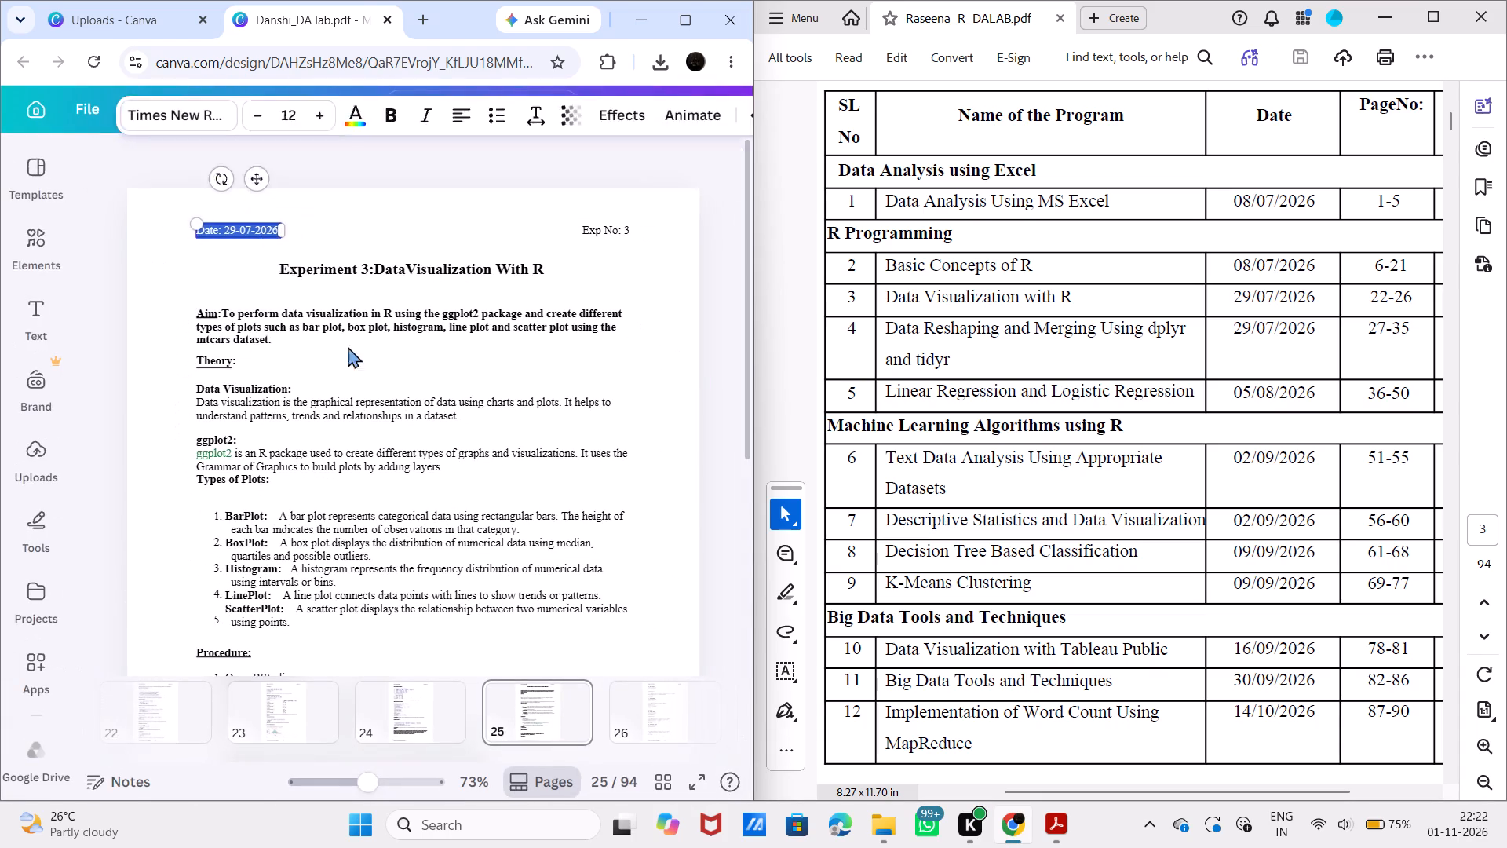
Replace the header date on page 26, the Box Plot and Histogram code page, with the copied "Date: 29-07-2026".
left_click(644, 712)
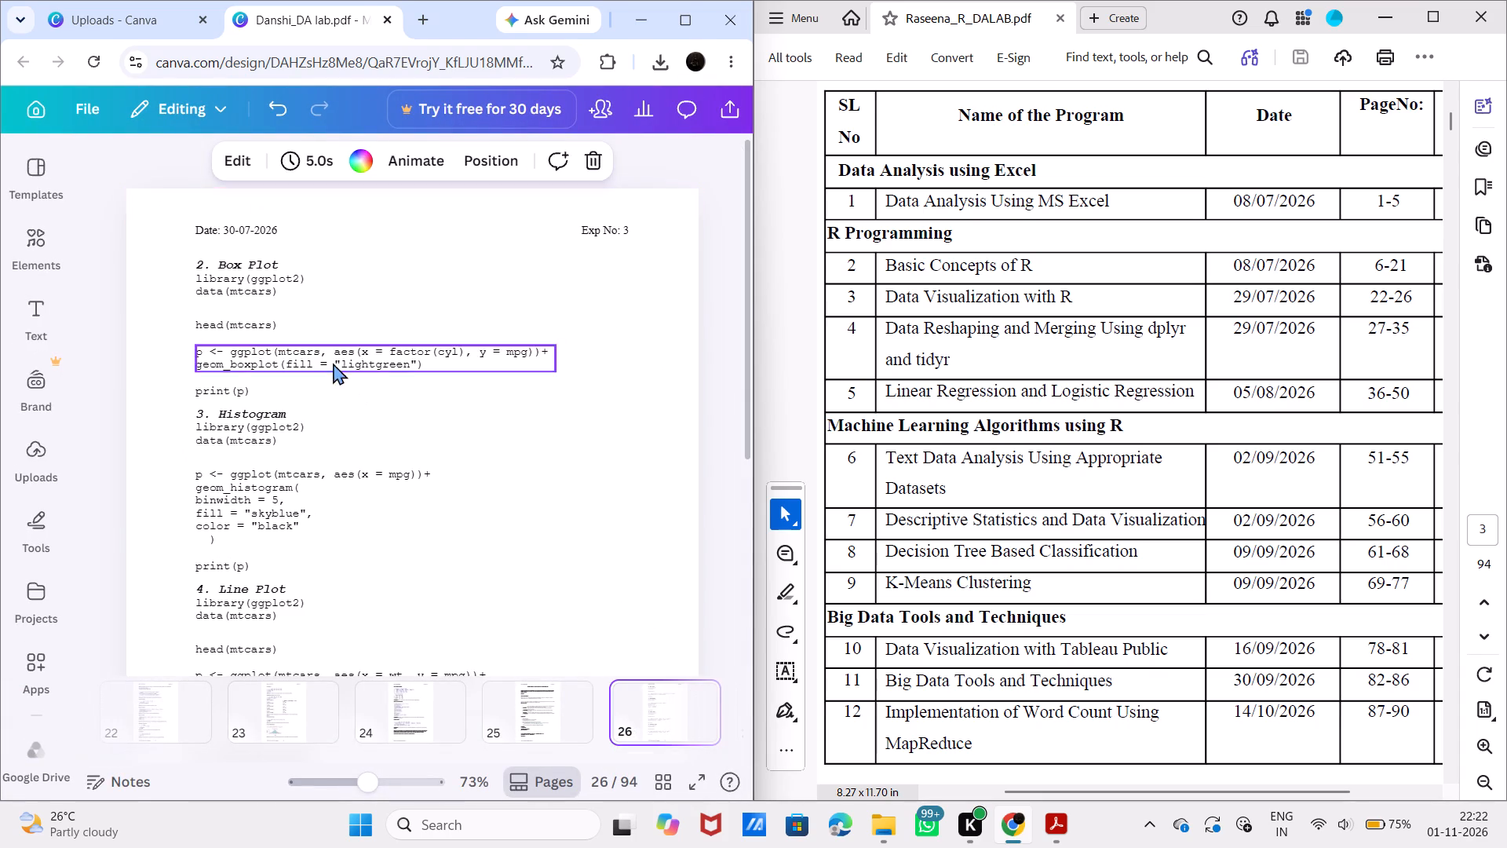
left_click(265, 227)
key("Right")
left_click(265, 227)
left_click(265, 227)
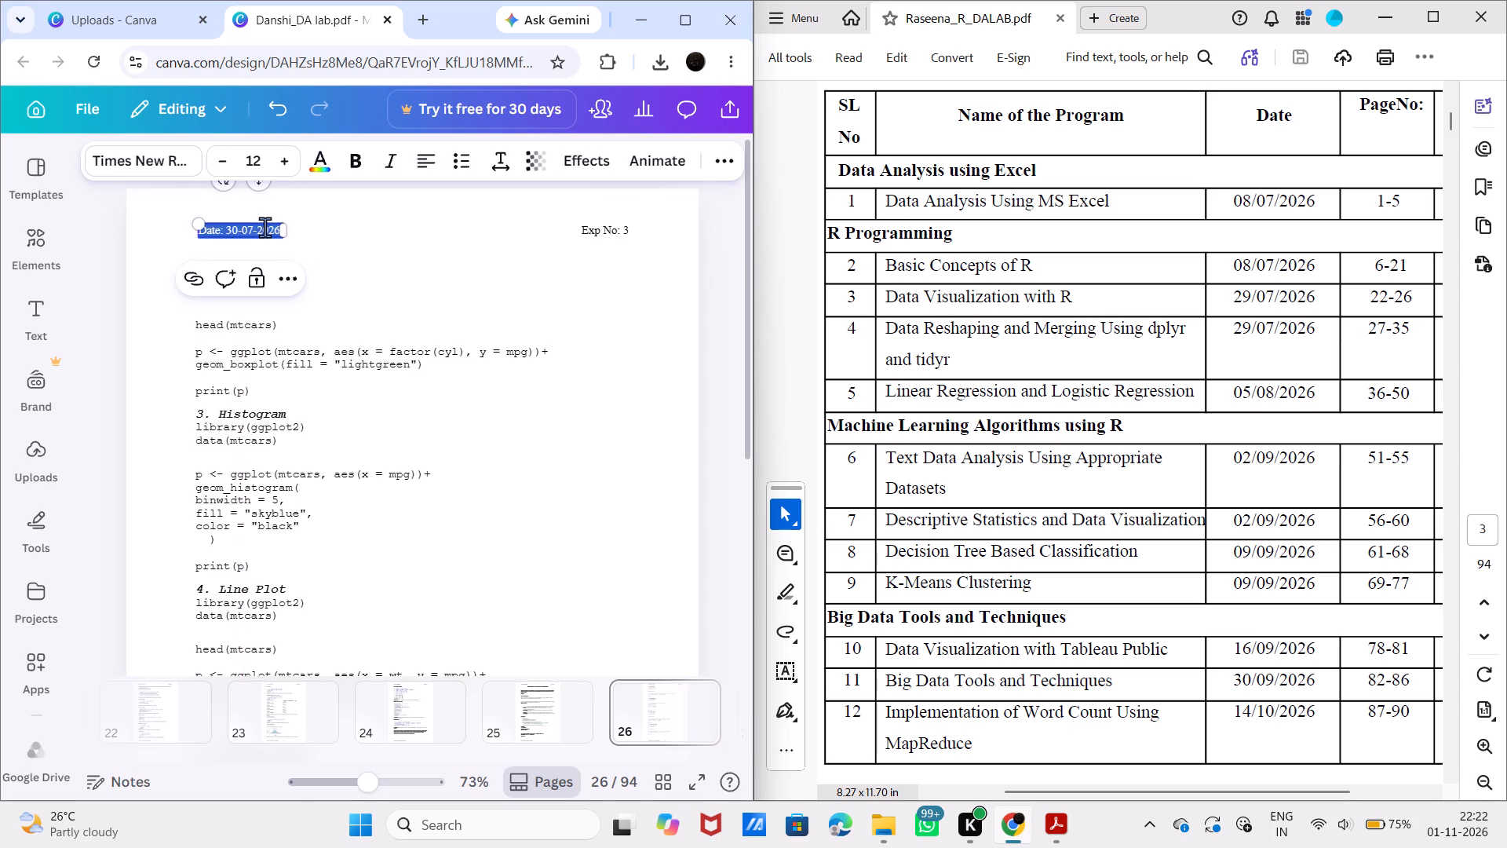
double_click(265, 227)
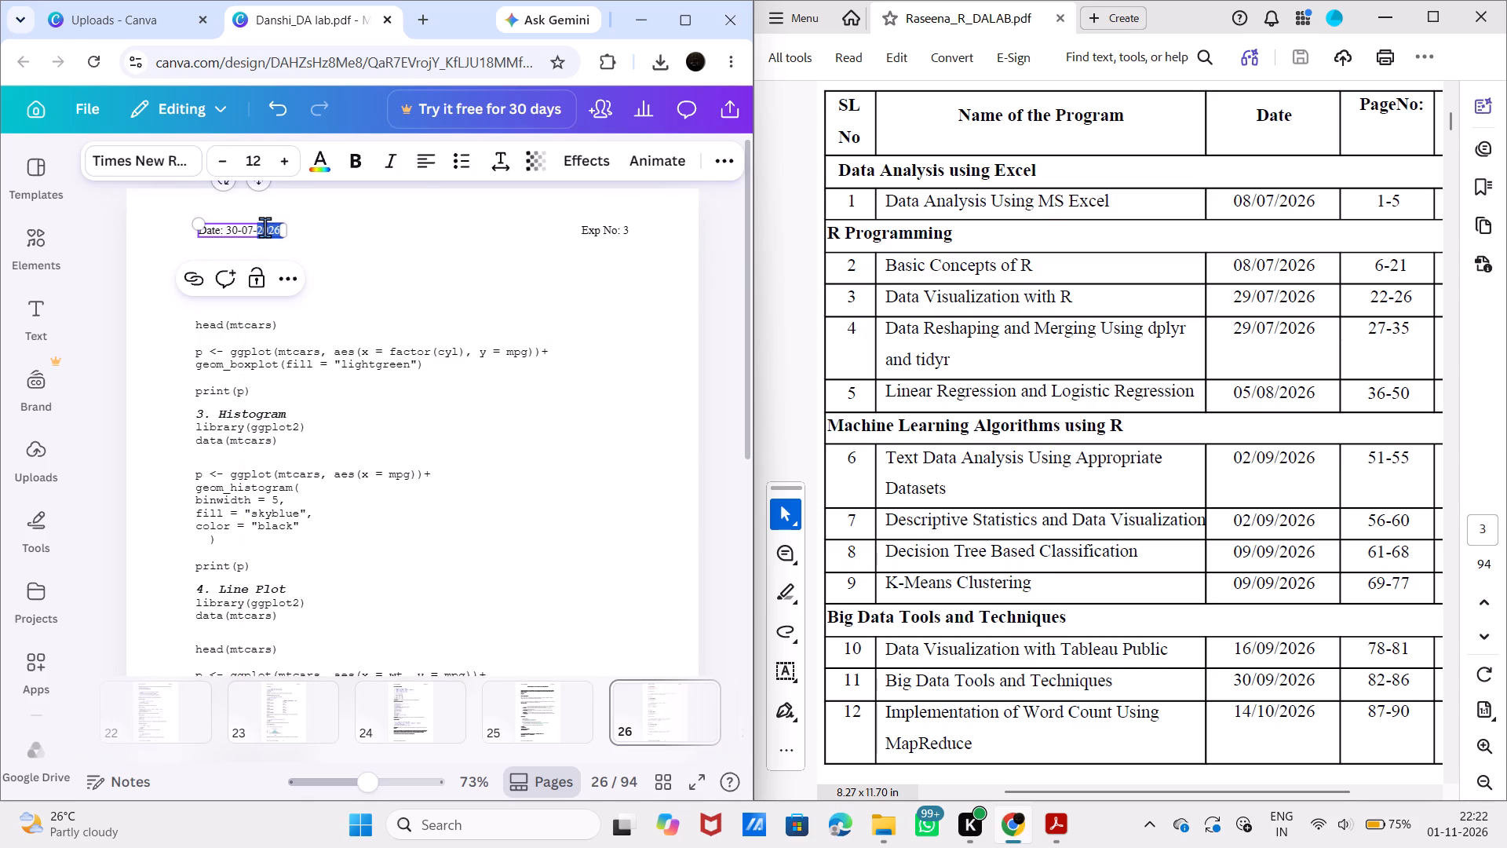
double_click(265, 227)
key("ctrl+a")
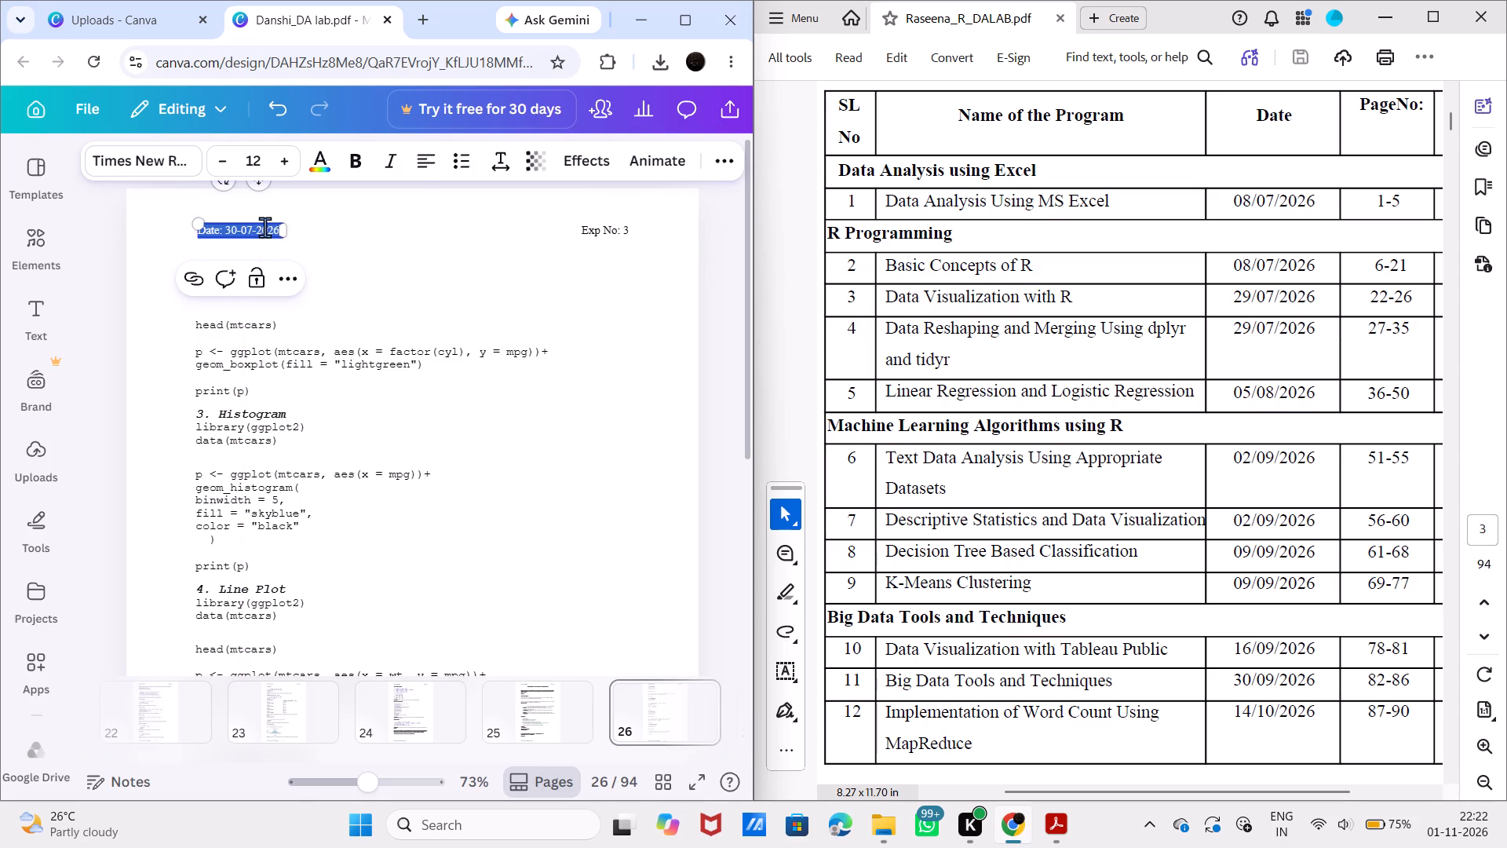
key("BackSpace")
key("ctrl+v")
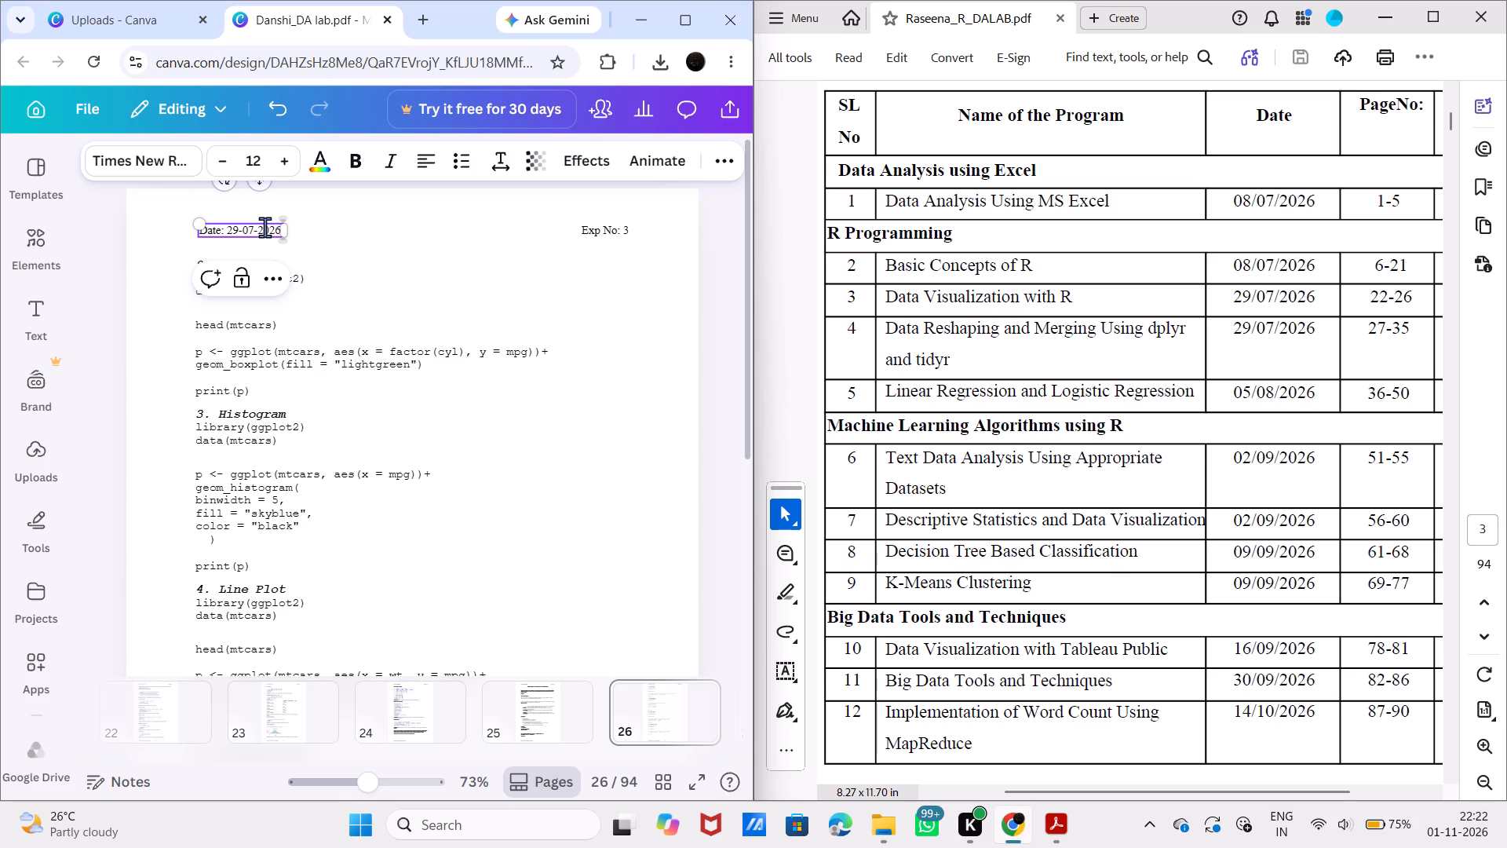
Replace the header date on page 27, the Bar Plot output page, with the copied "Date: 29-07-2026".
scroll(546, 696, "left", 3)
left_click(527, 703)
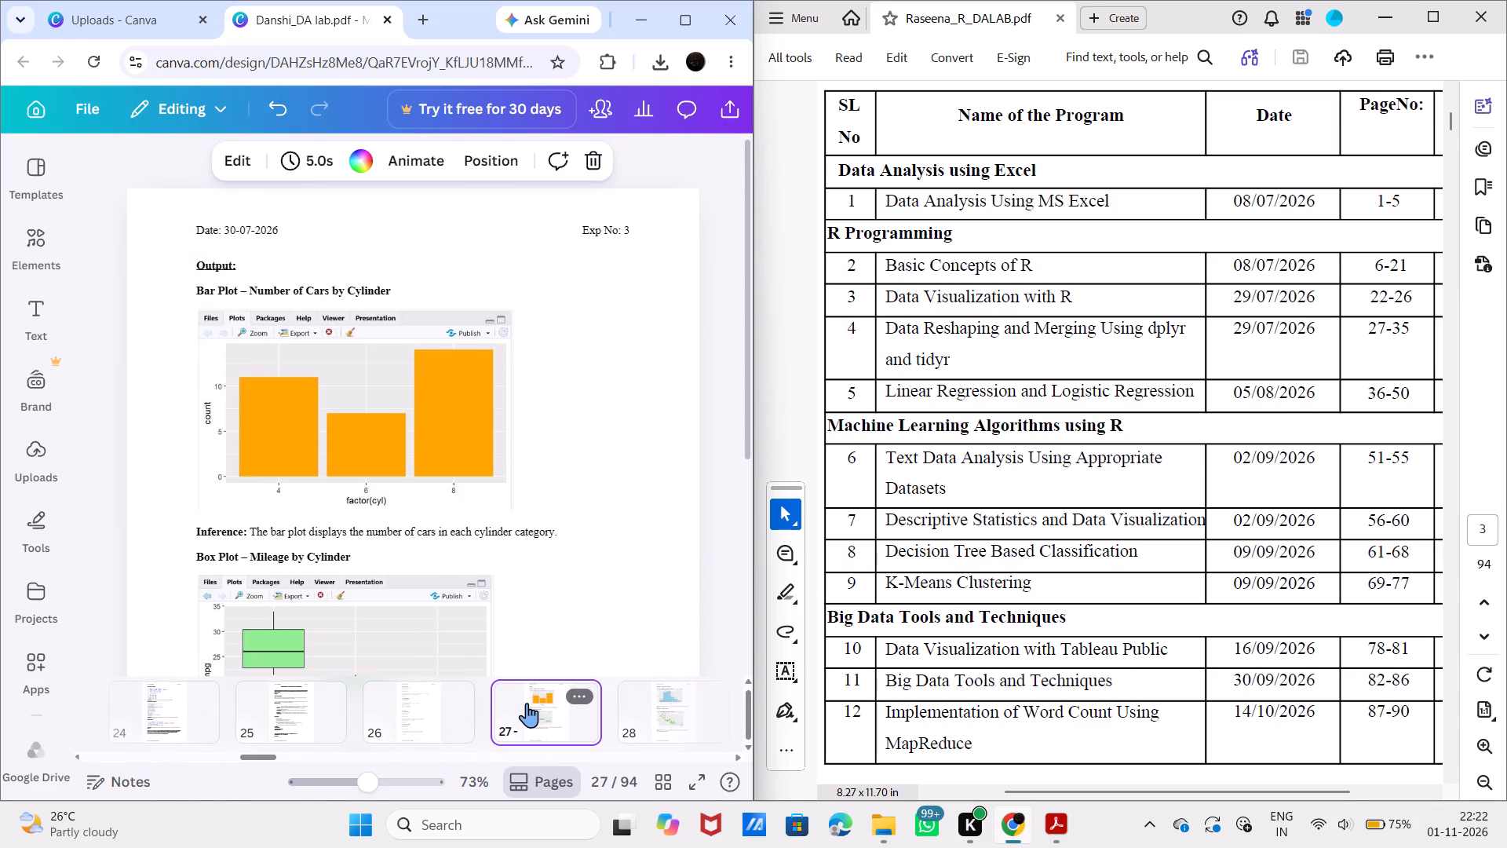
double_click(255, 232)
key("BackSpace")
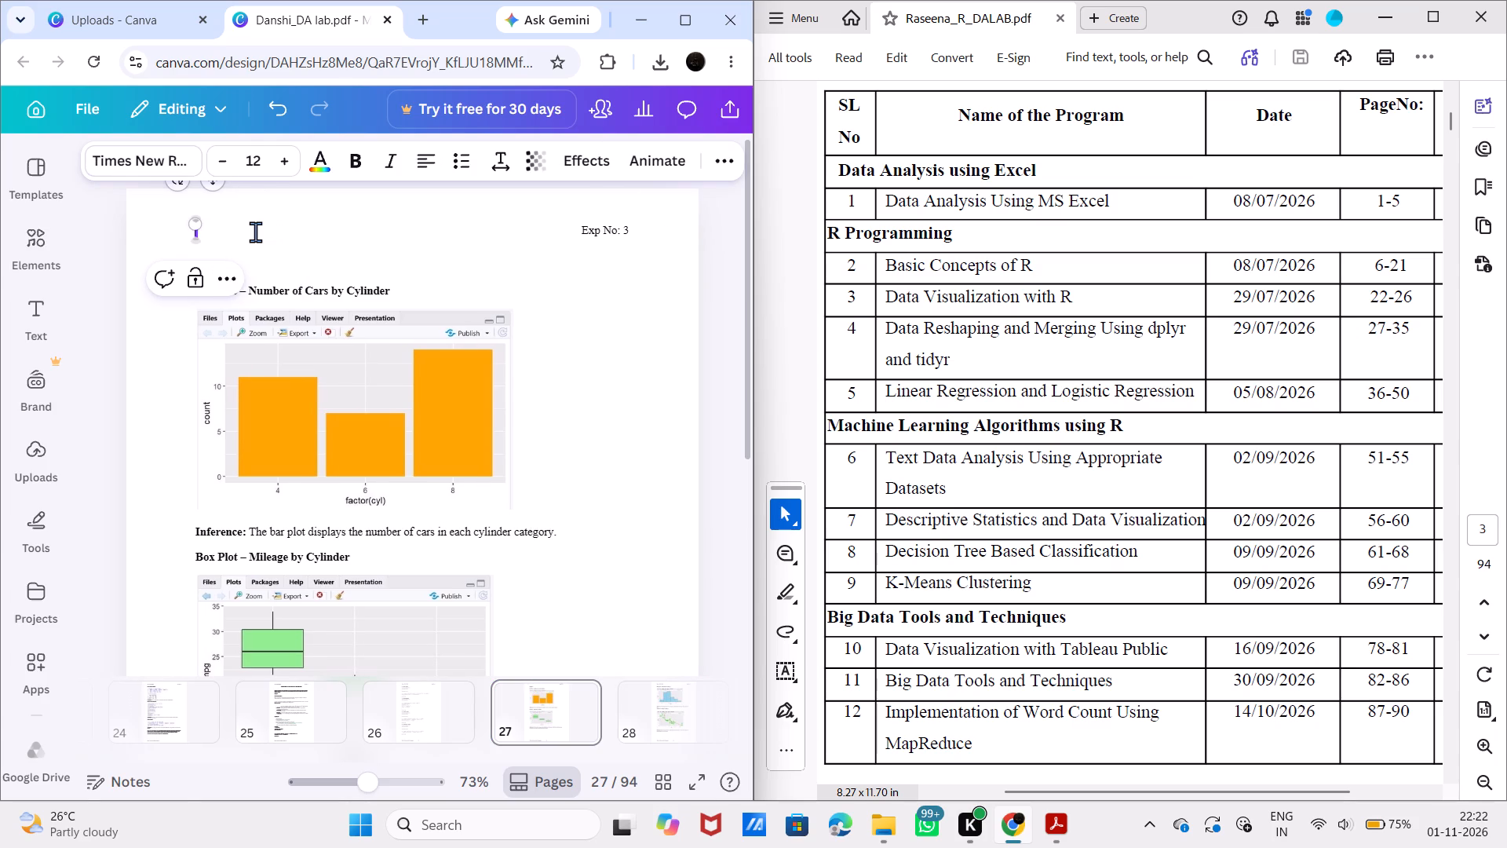
key("ctrl+v")
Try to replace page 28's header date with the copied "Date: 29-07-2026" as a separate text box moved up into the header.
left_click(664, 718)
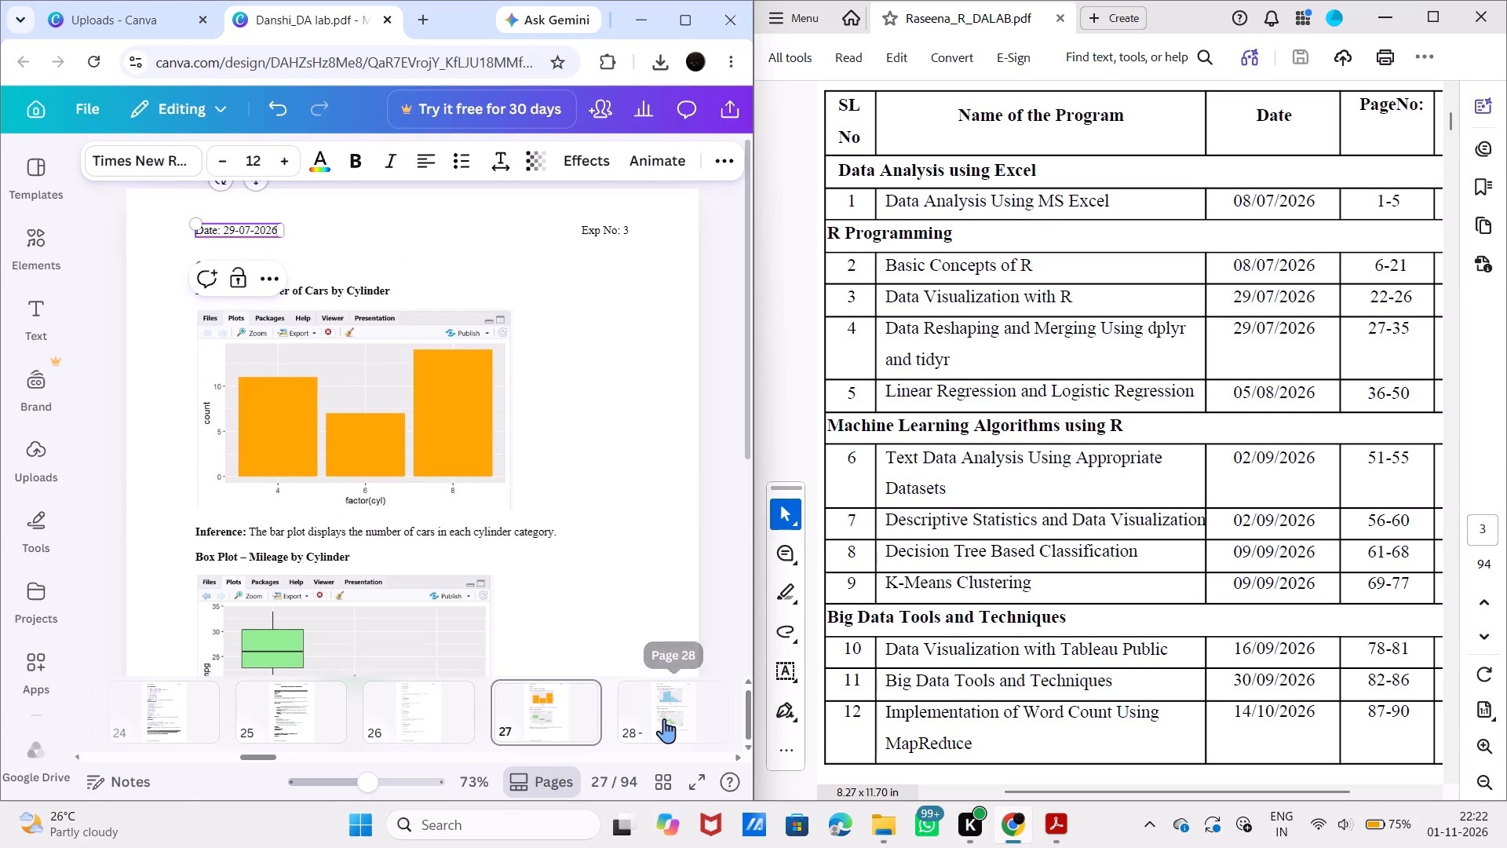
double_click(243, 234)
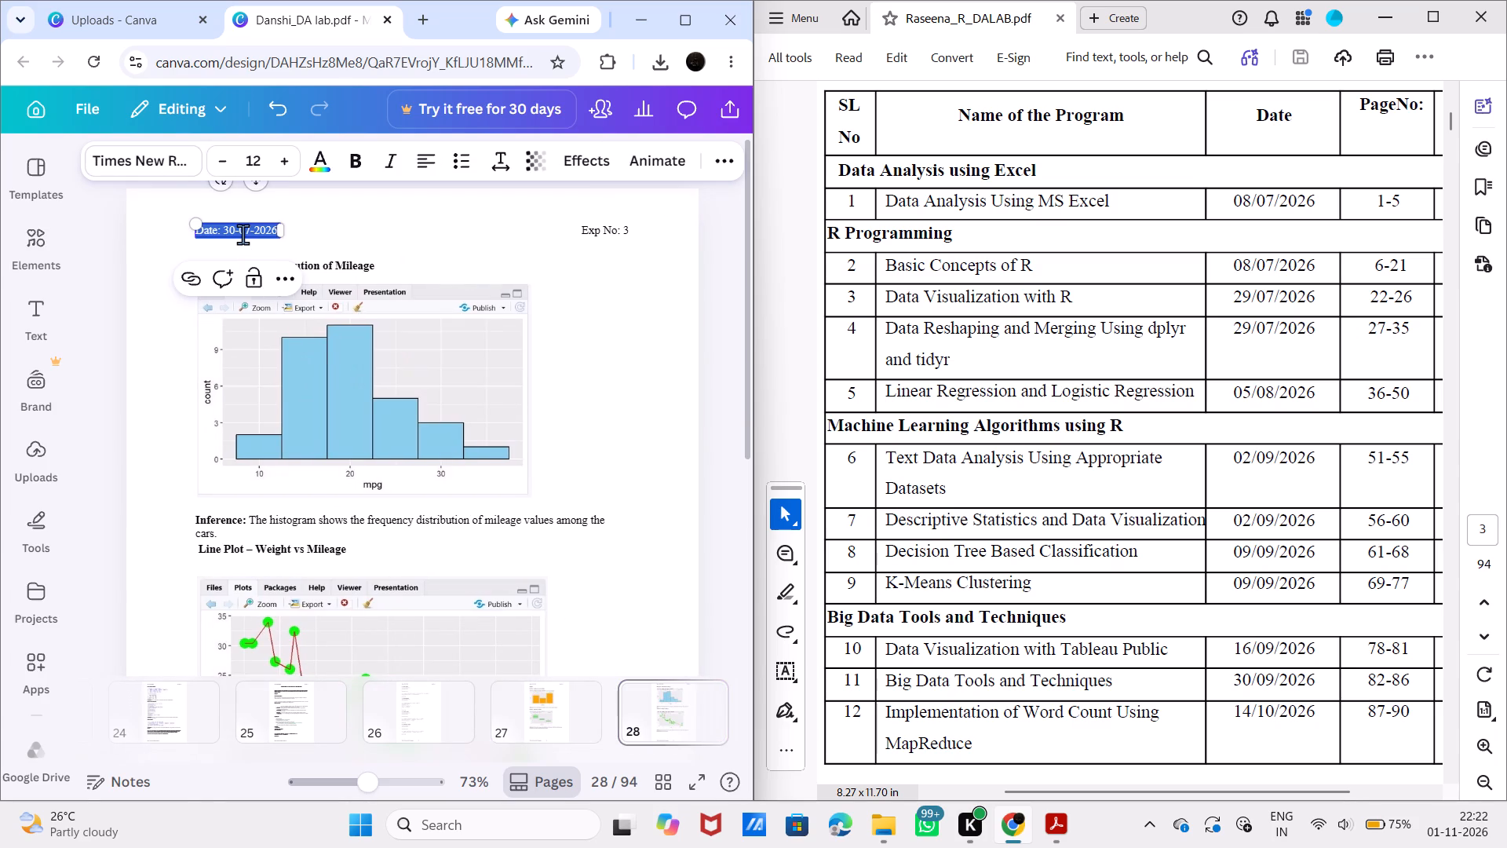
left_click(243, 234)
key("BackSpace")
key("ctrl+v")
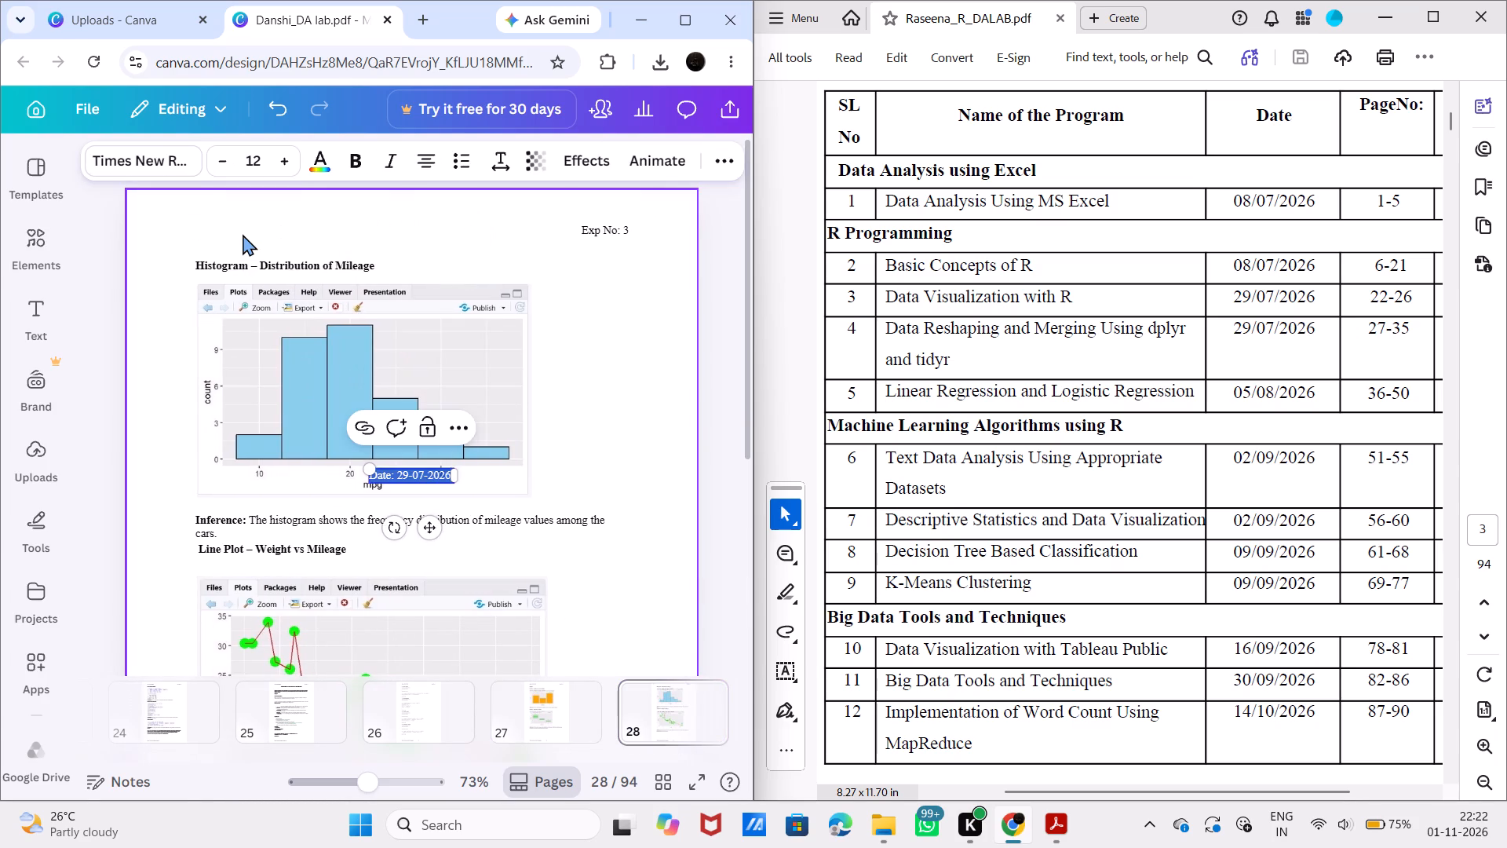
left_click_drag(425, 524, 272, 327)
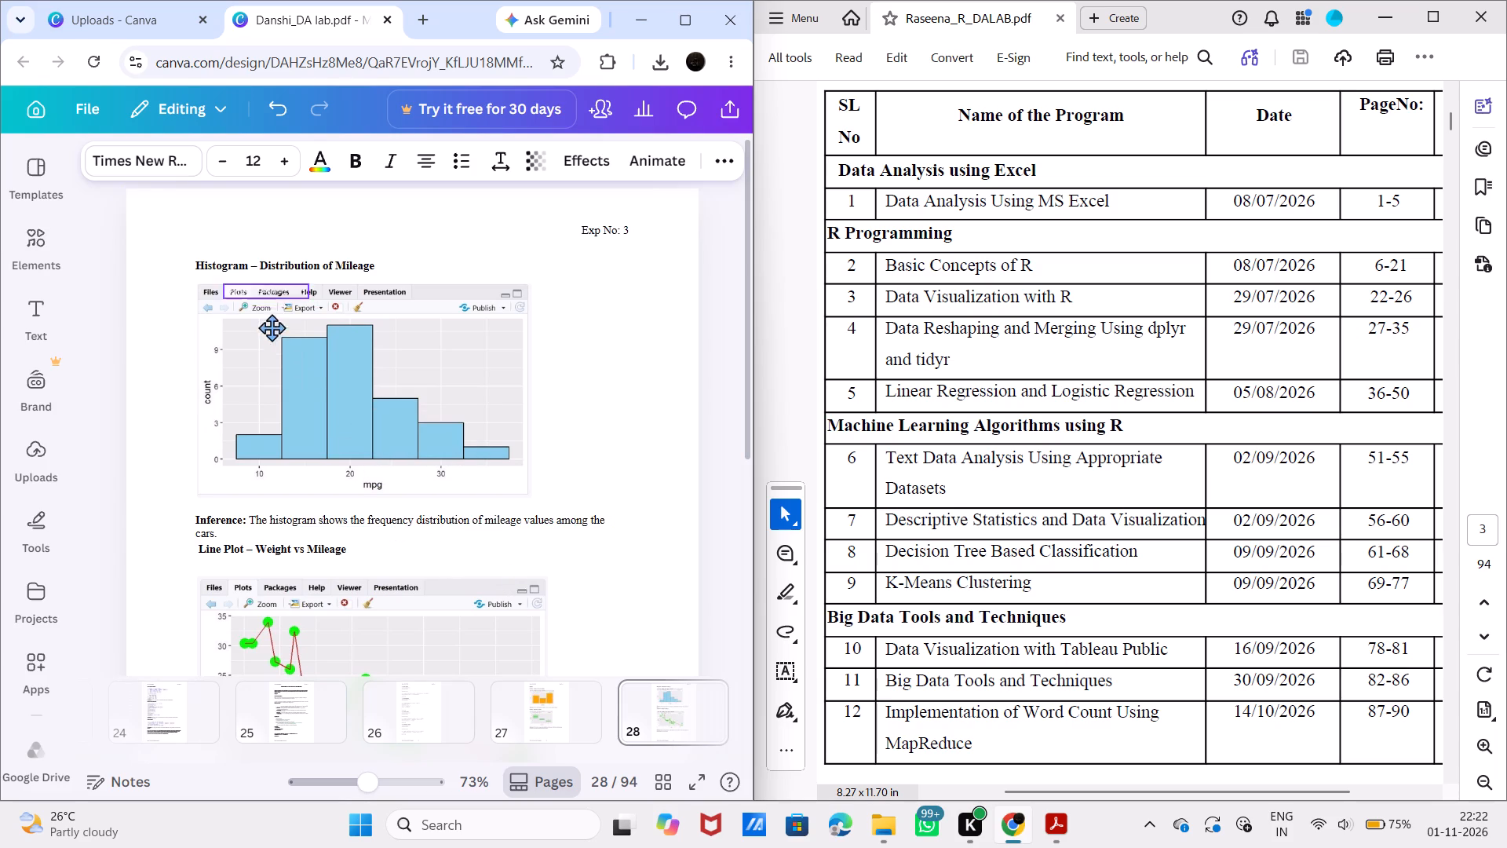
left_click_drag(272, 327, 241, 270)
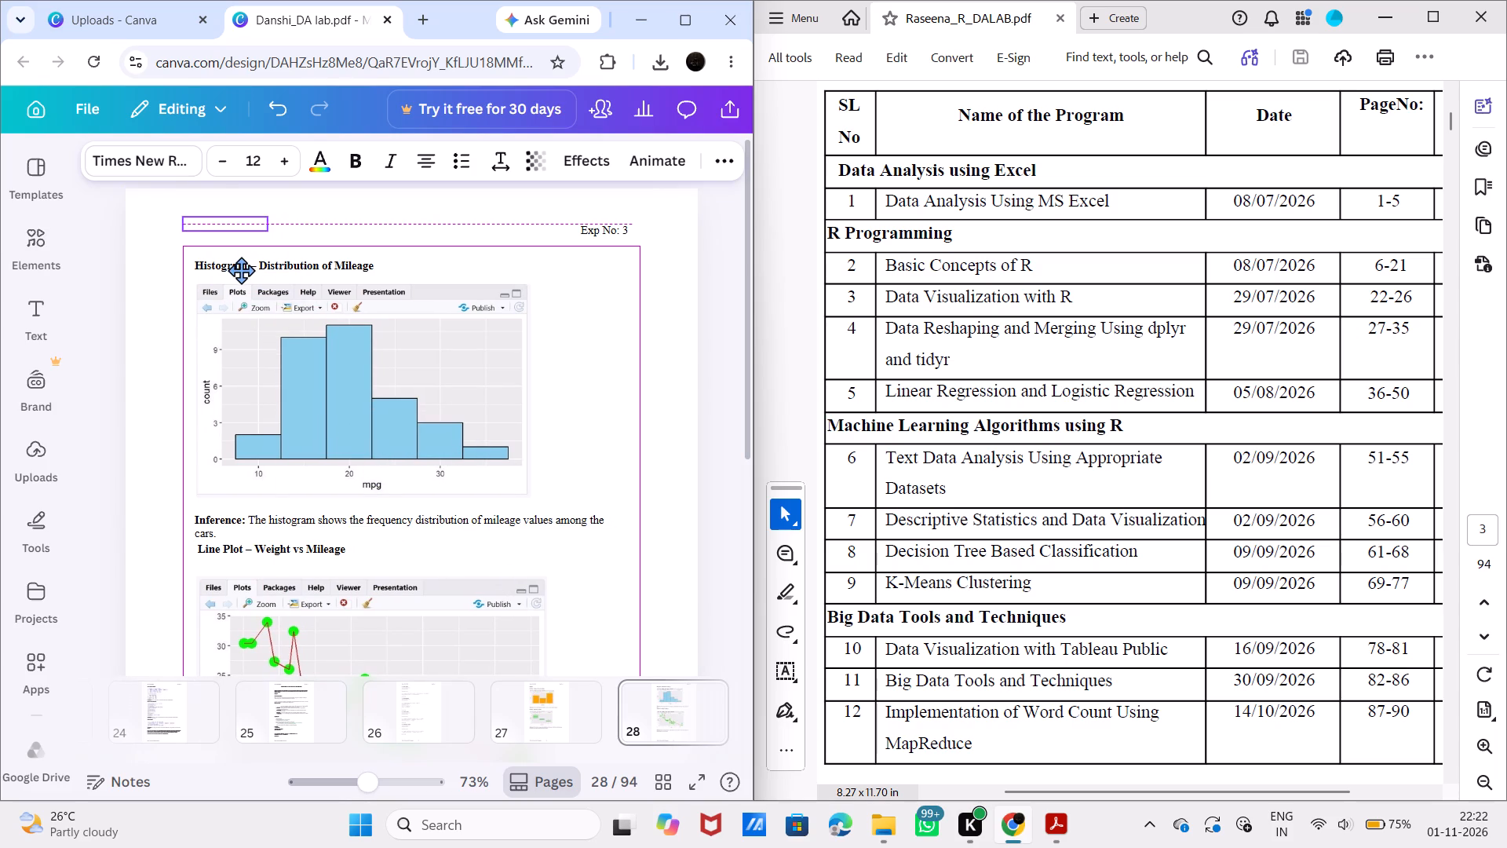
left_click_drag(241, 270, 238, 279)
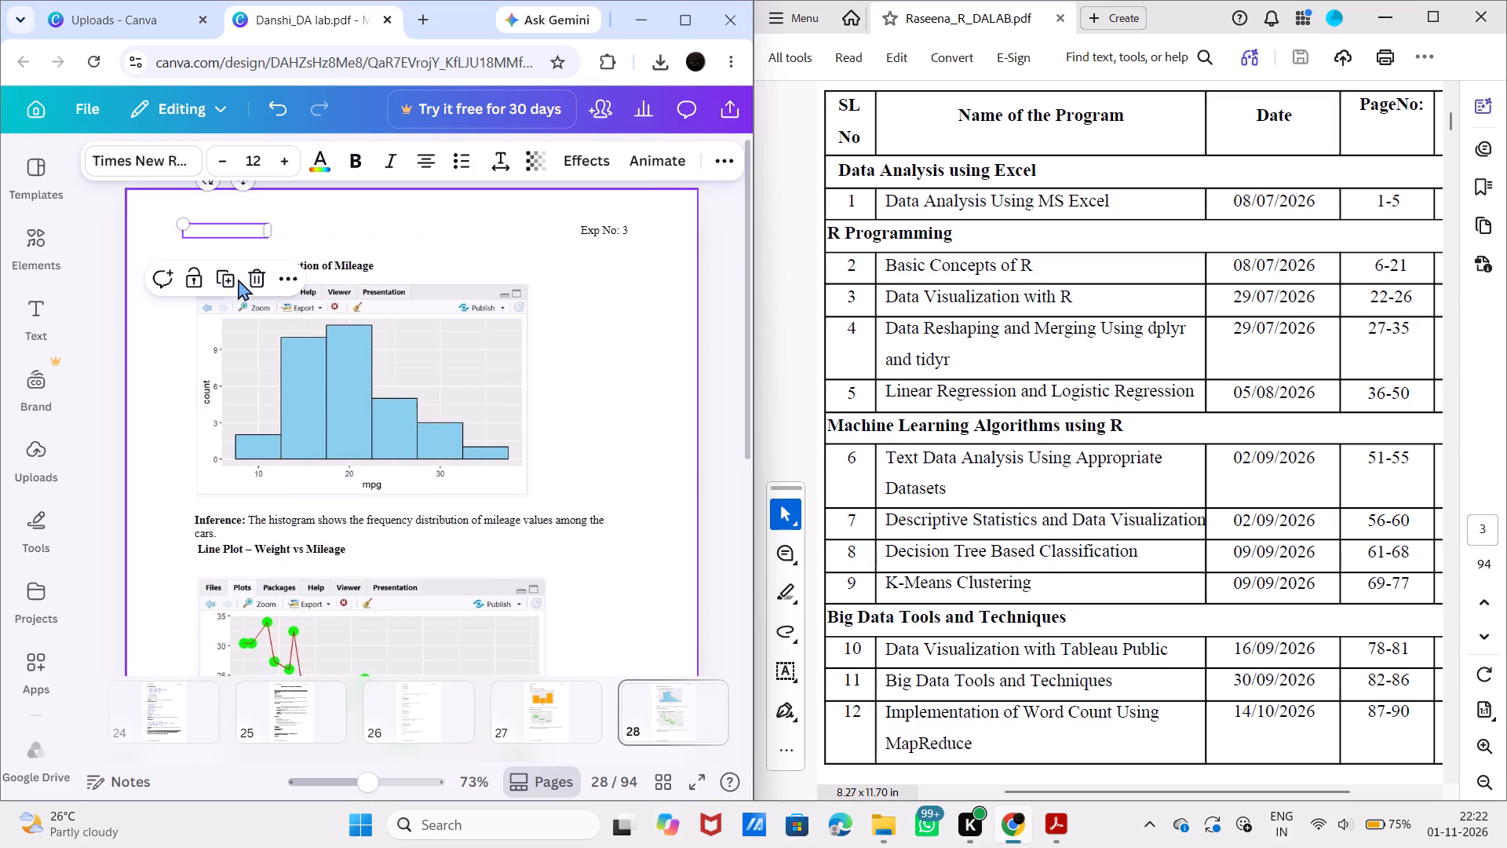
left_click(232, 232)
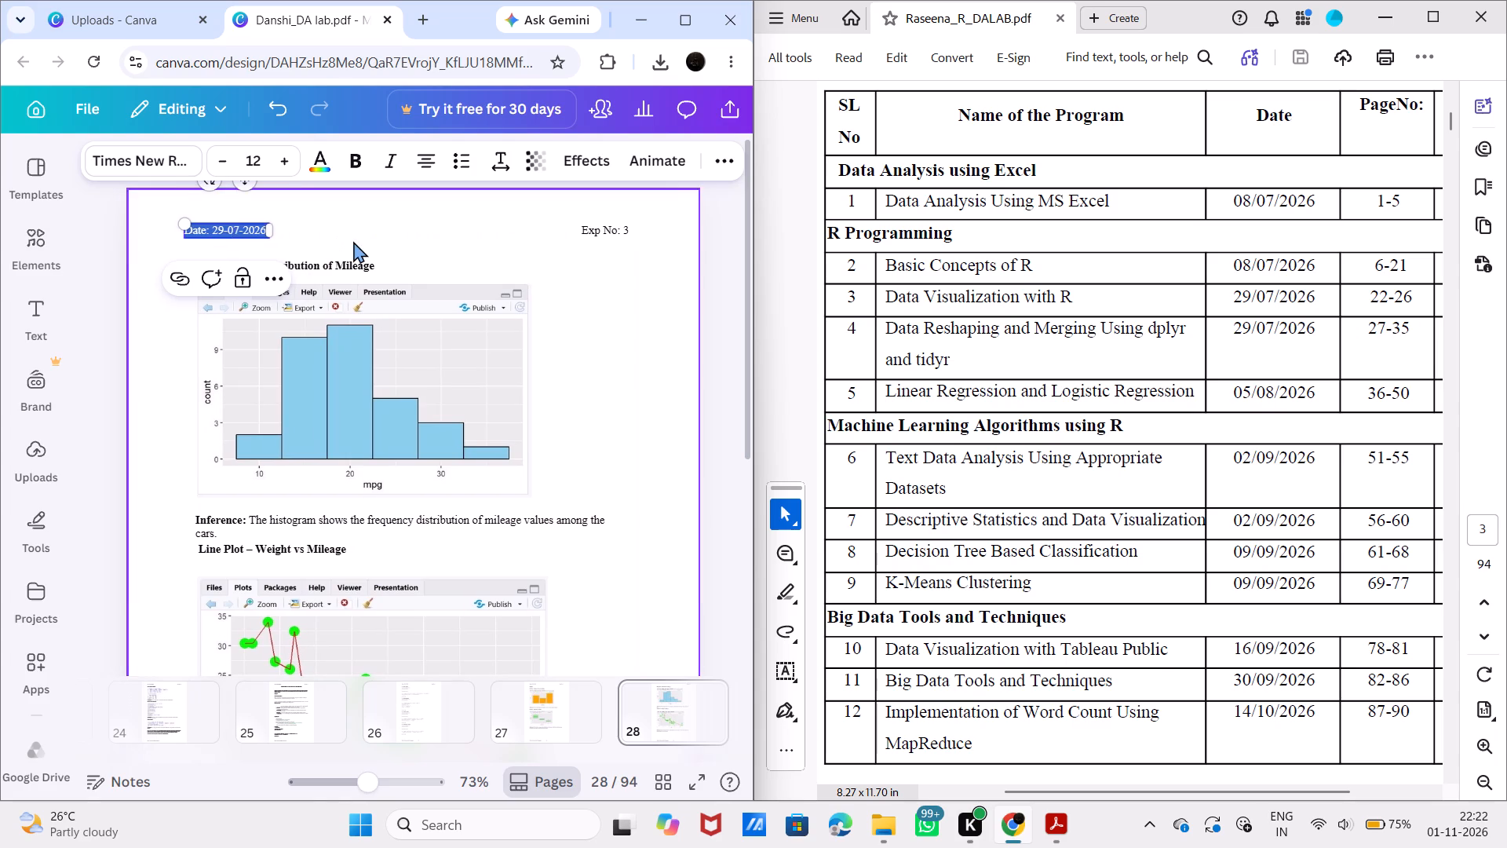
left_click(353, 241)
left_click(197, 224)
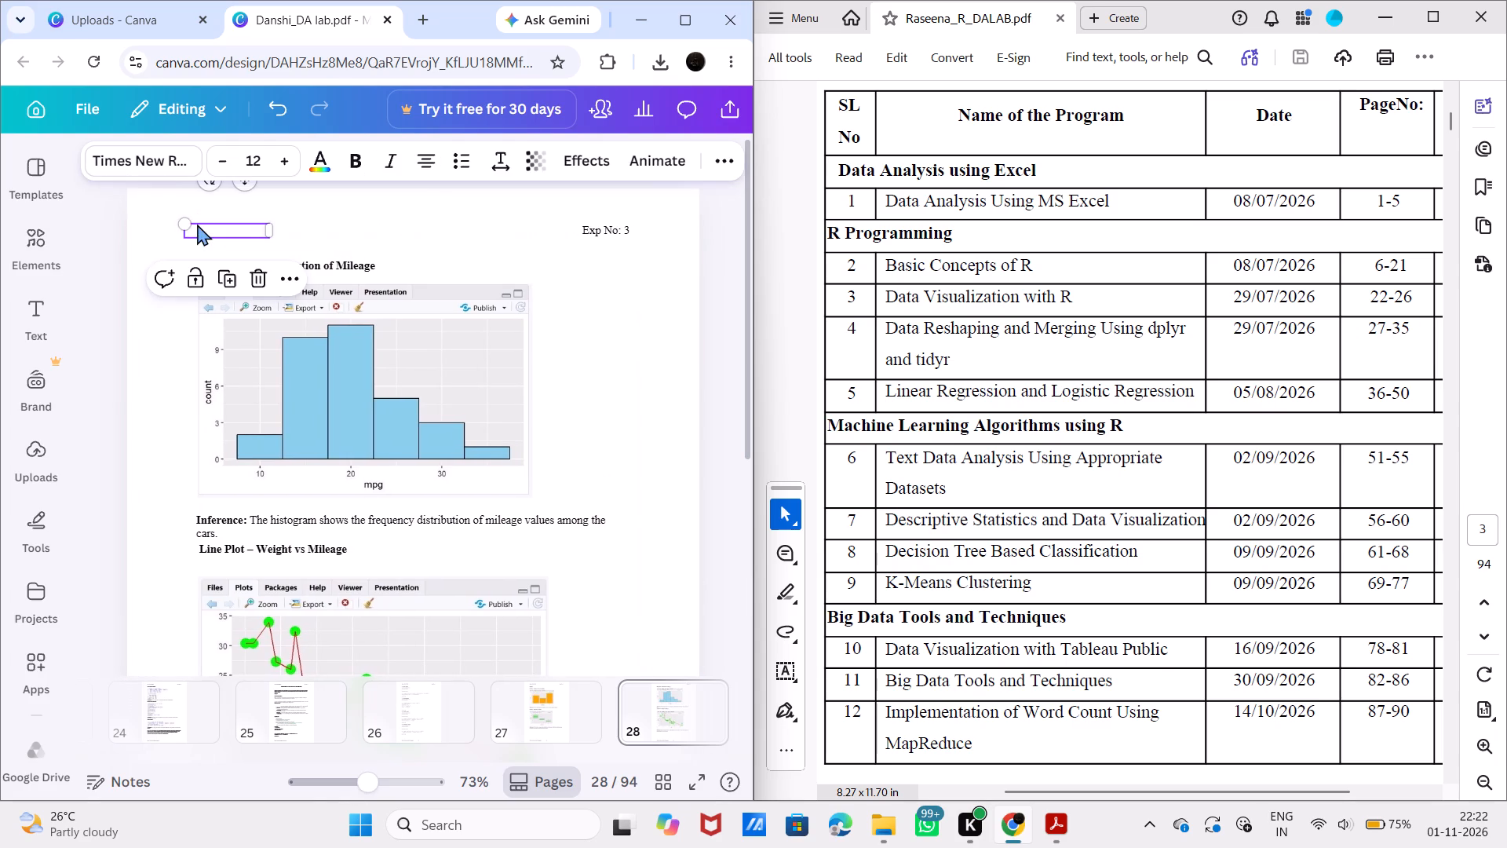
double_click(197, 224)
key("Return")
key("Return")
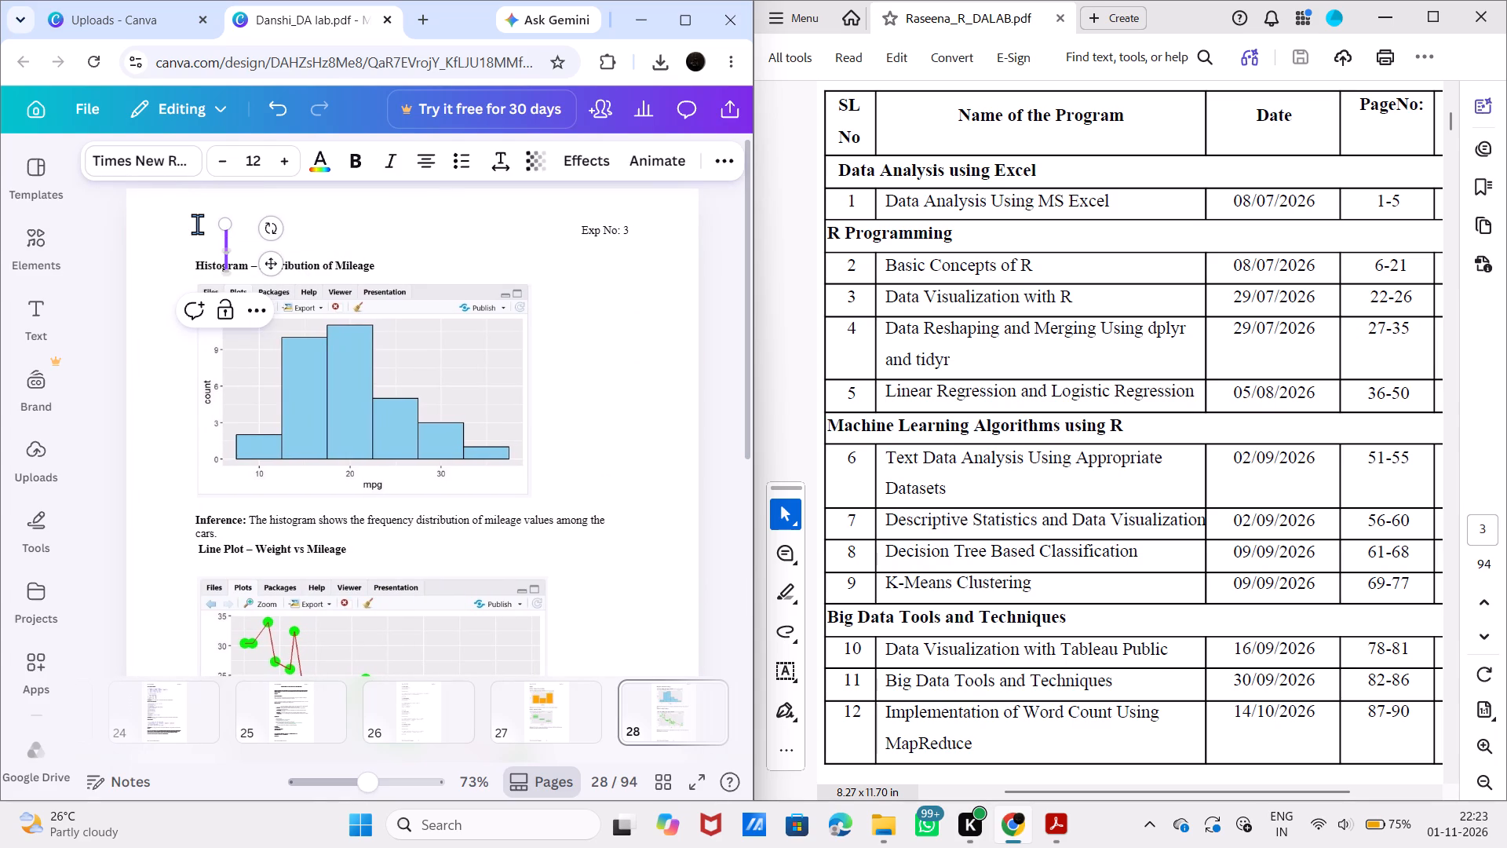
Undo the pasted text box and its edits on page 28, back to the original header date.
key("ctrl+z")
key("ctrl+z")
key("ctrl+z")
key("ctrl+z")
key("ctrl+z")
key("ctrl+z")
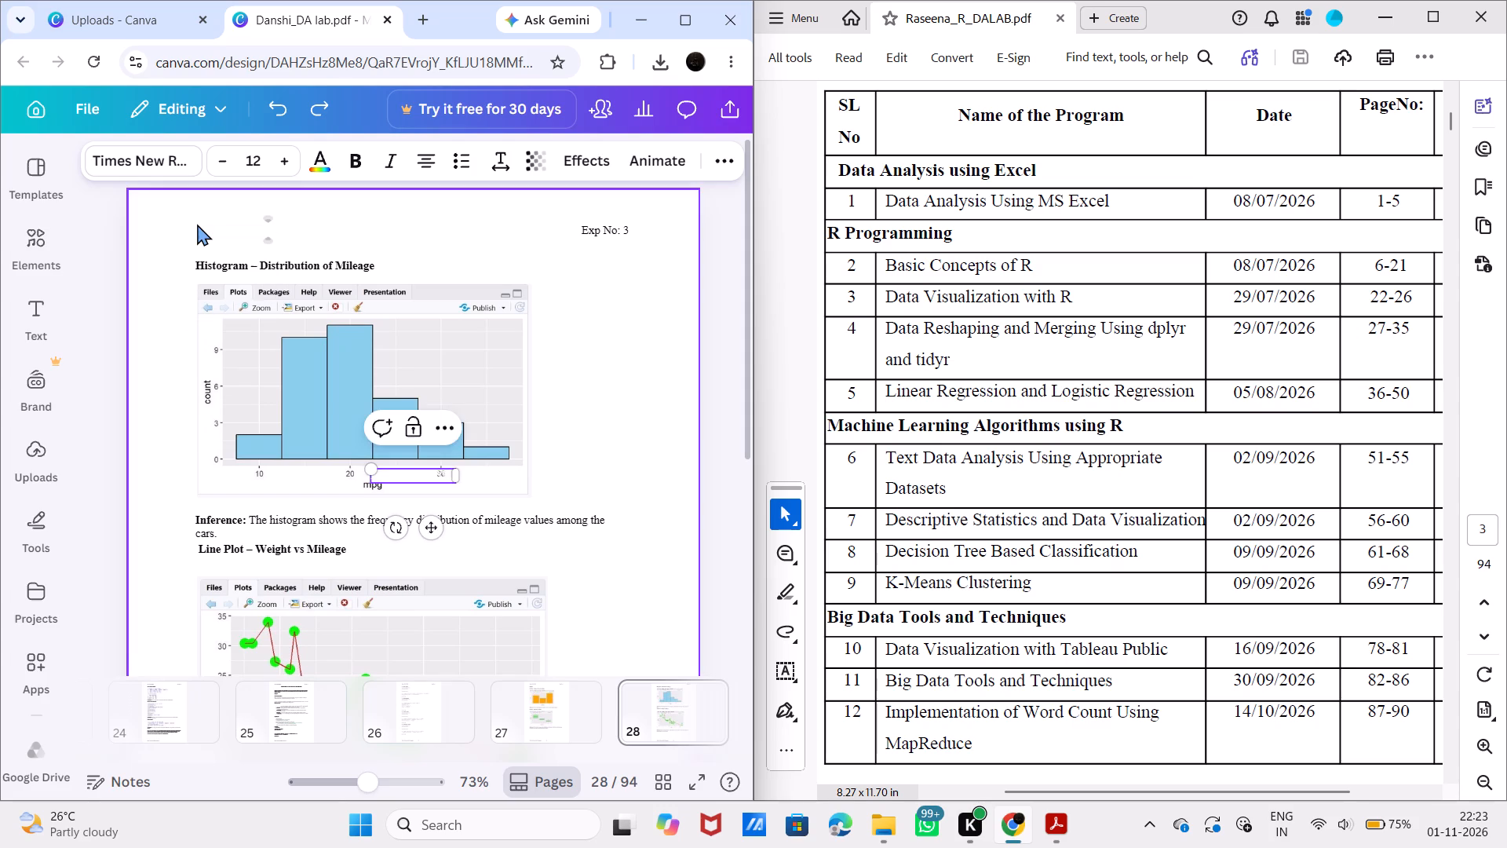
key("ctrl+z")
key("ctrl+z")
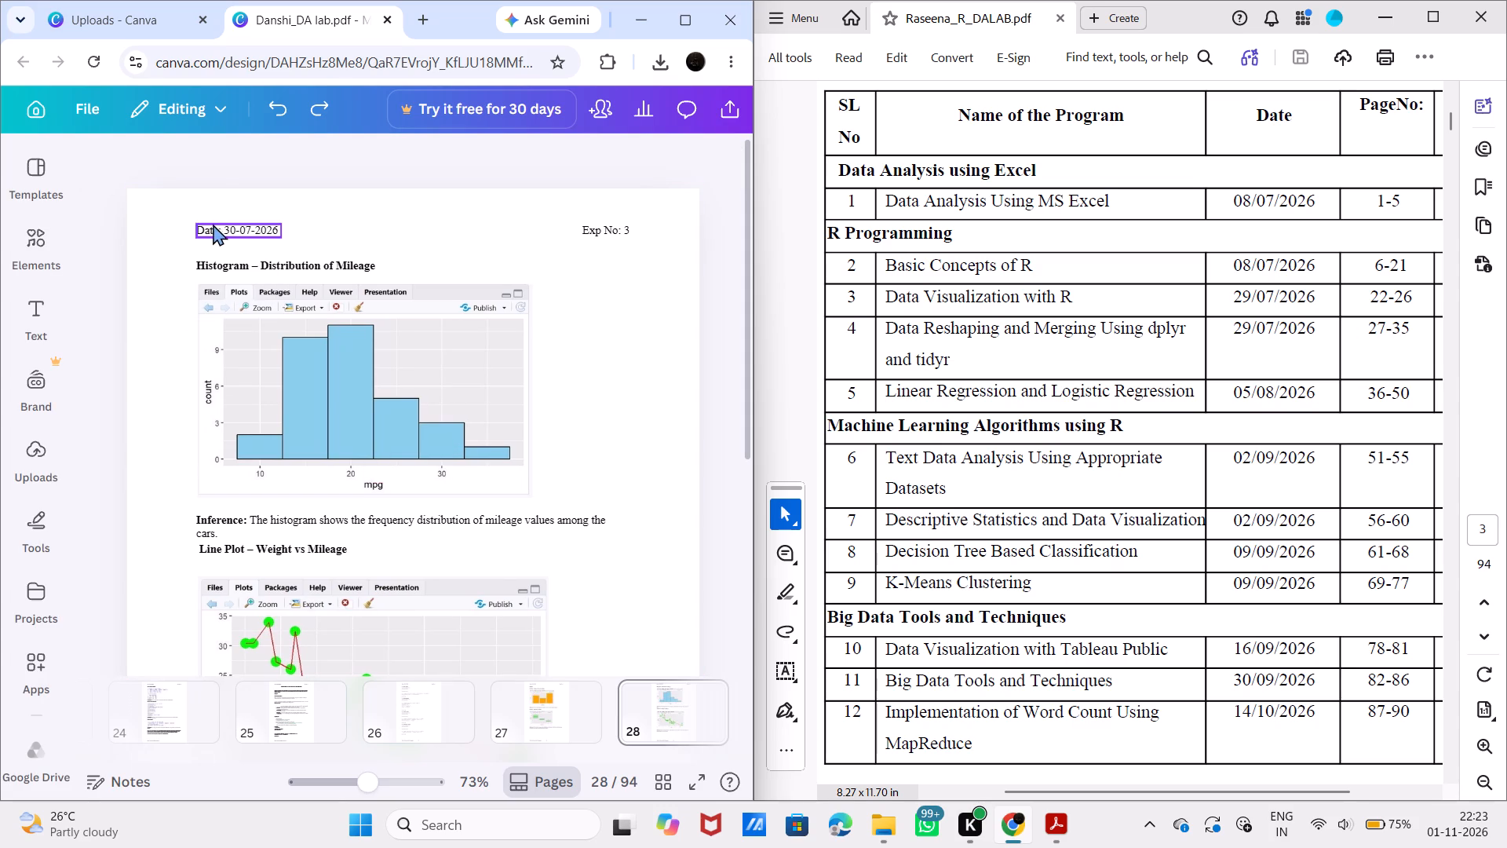
Replace the header date on page 28, the Histogram output page, with the copied "Date: 29-07-2026".
double_click(213, 224)
key("BackSpace")
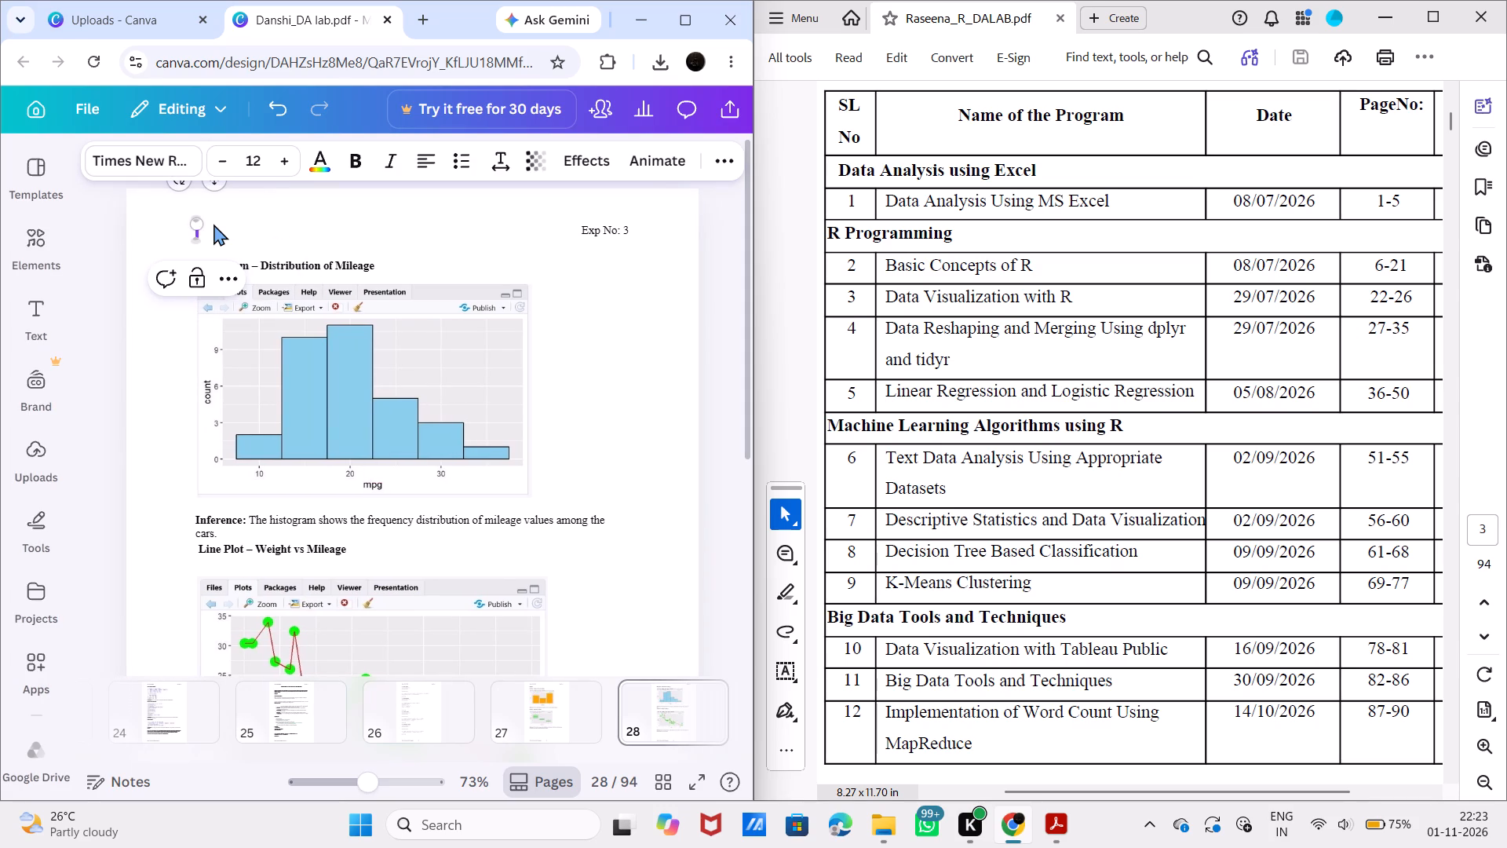
key("ctrl+v")
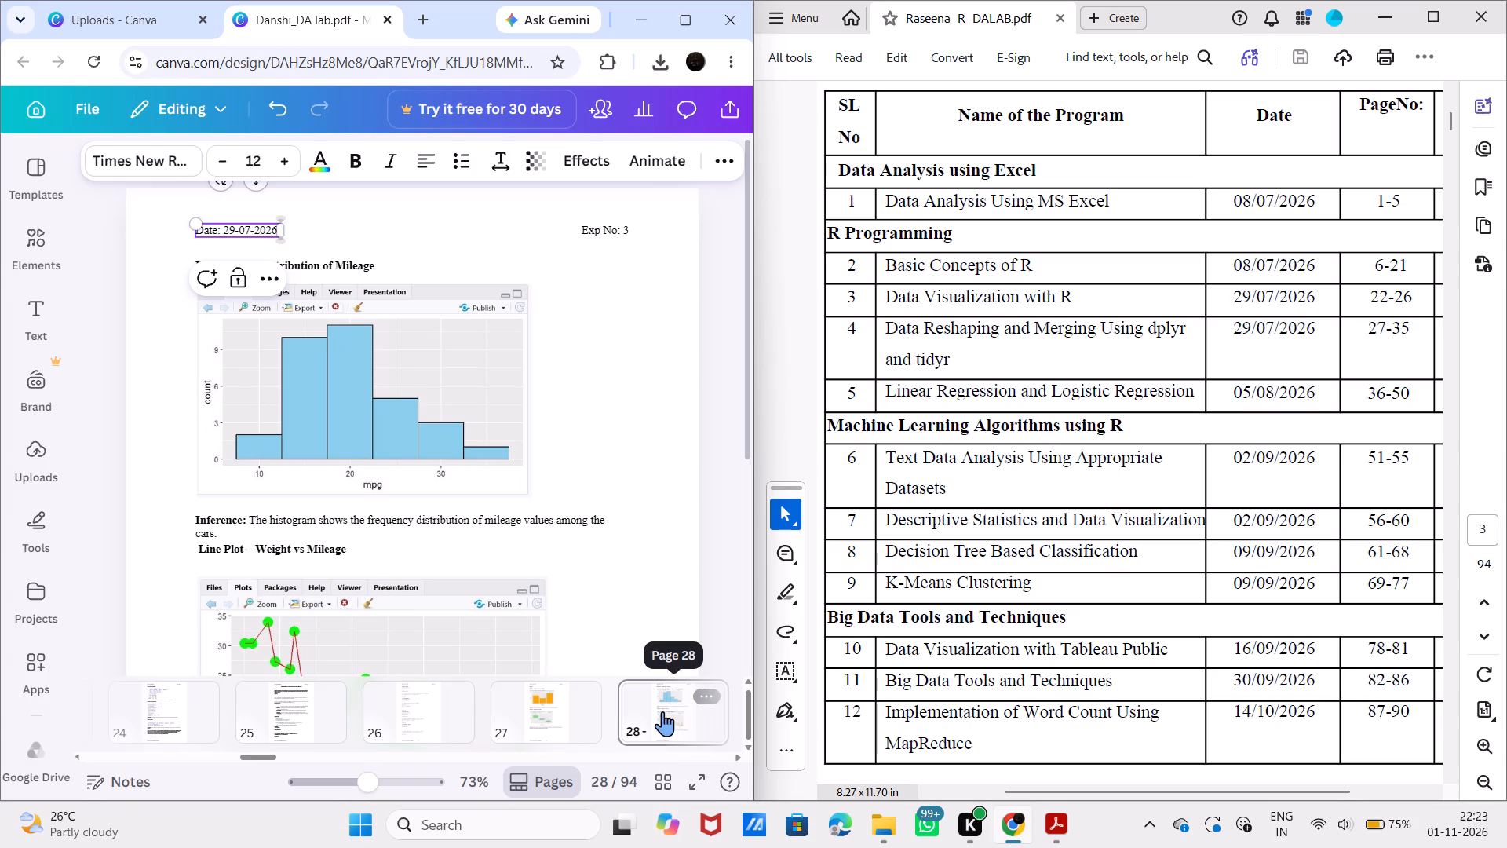
Replace the header date on page 29, the Scatter Plot output page, with the copied "Date: 29-07-2026".
scroll(662, 711, "left", 6)
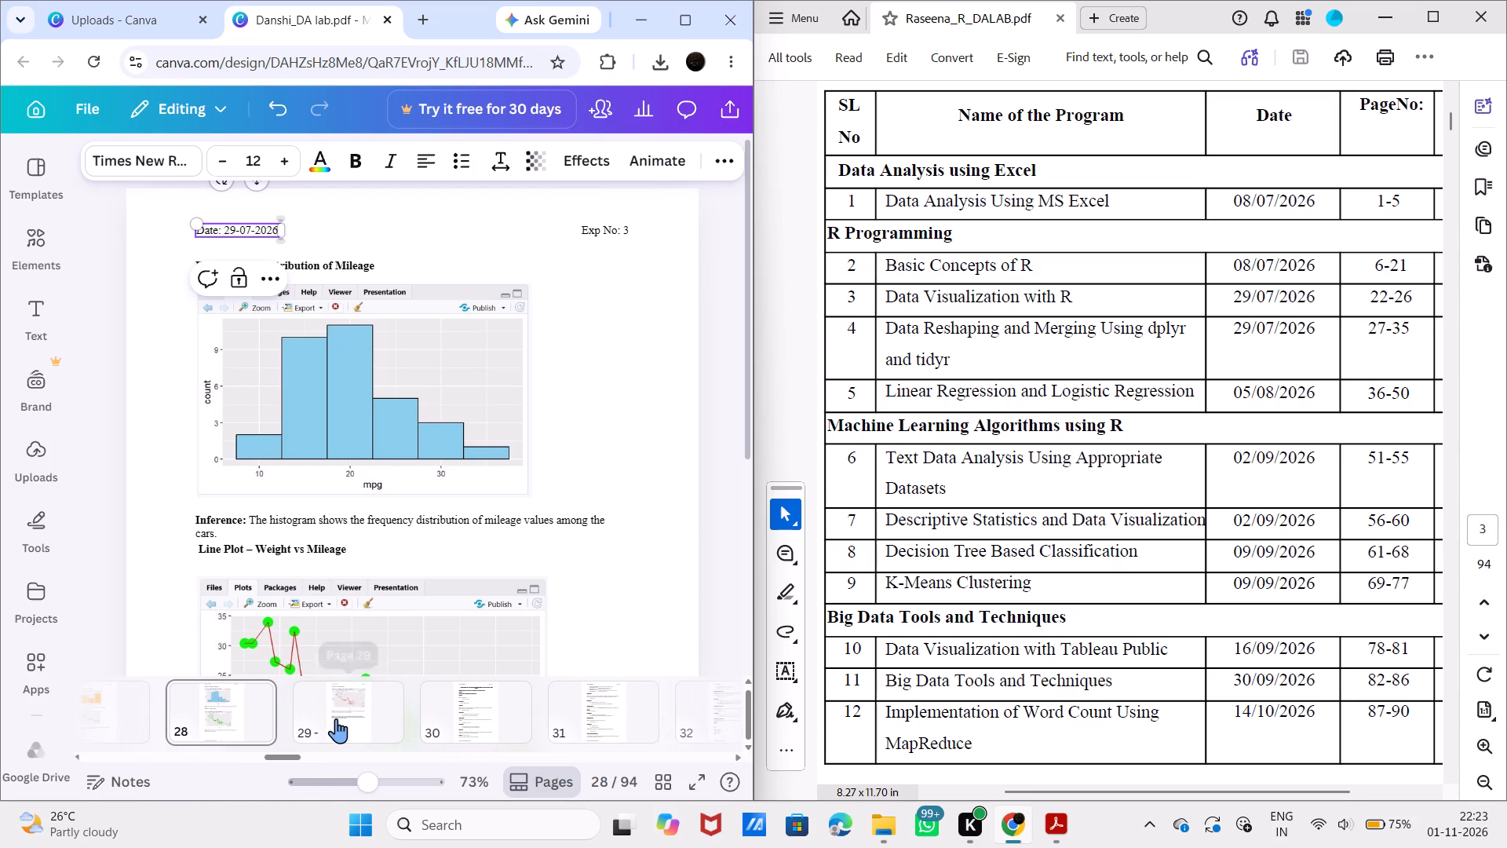
left_click(336, 718)
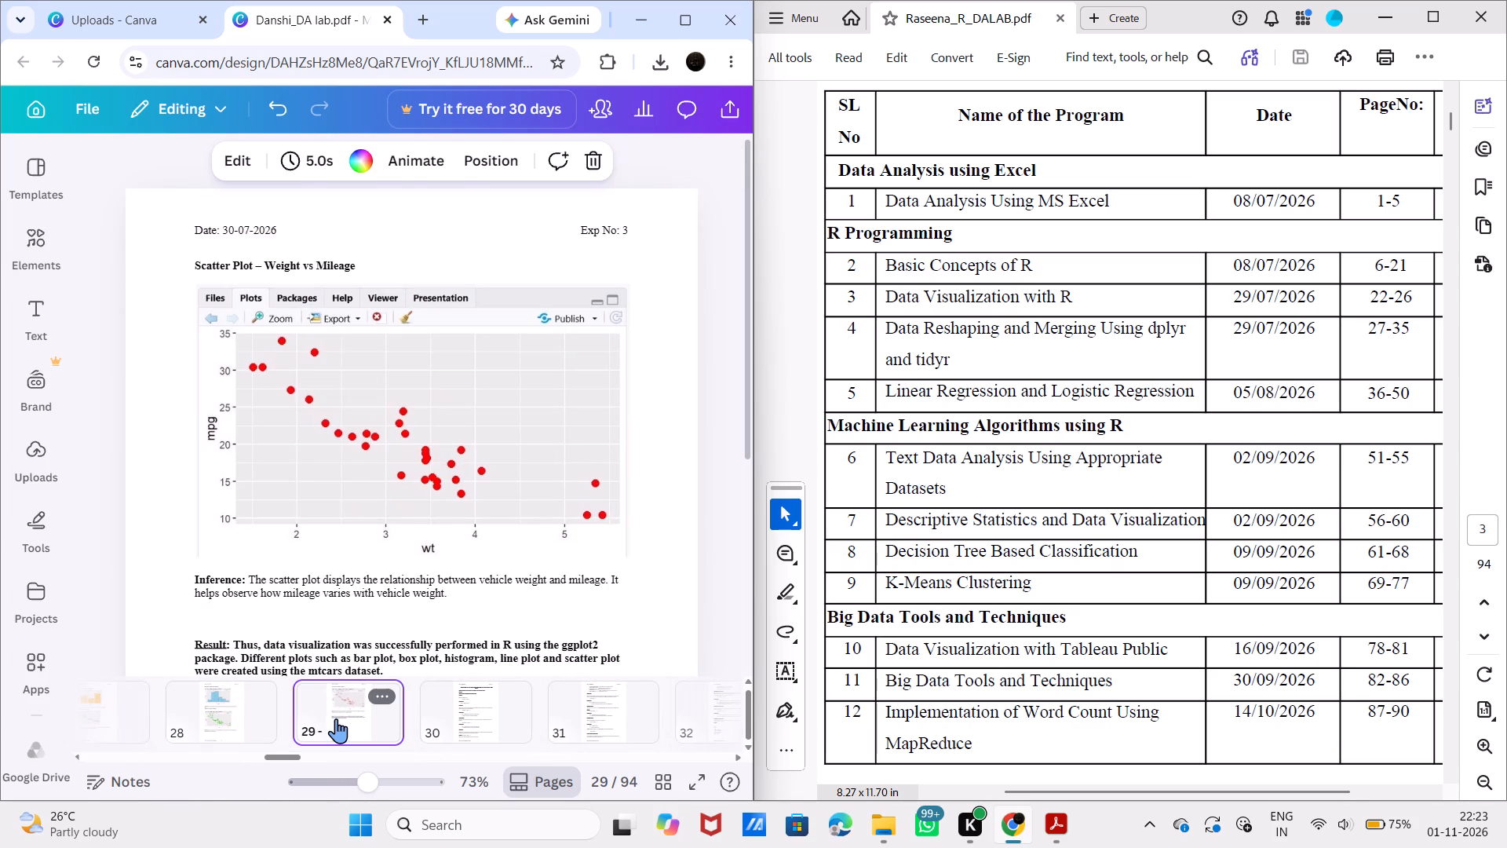
double_click(243, 224)
key("BackSpace")
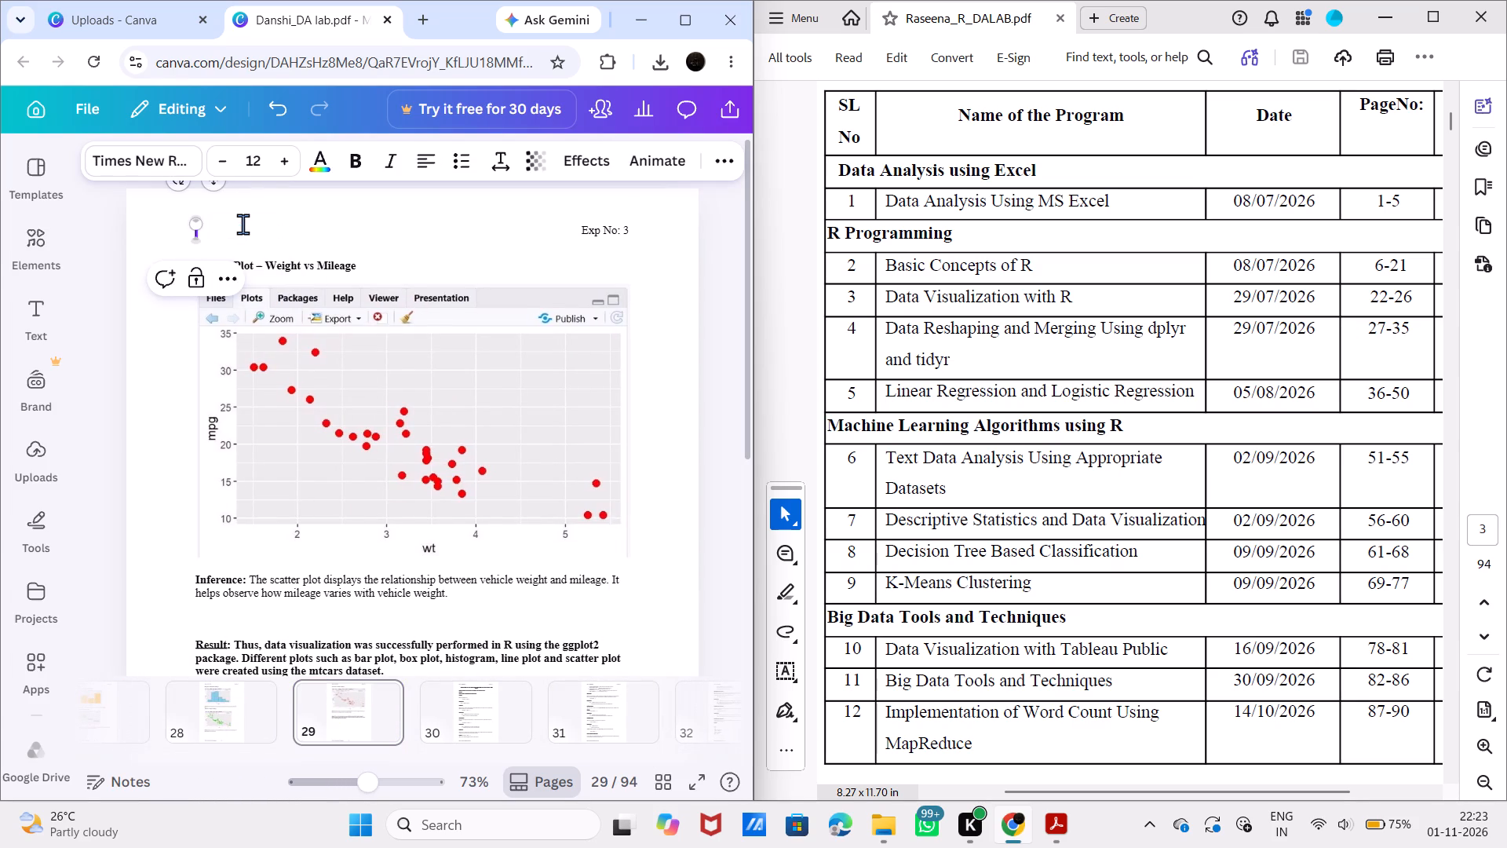
key("ctrl+v")
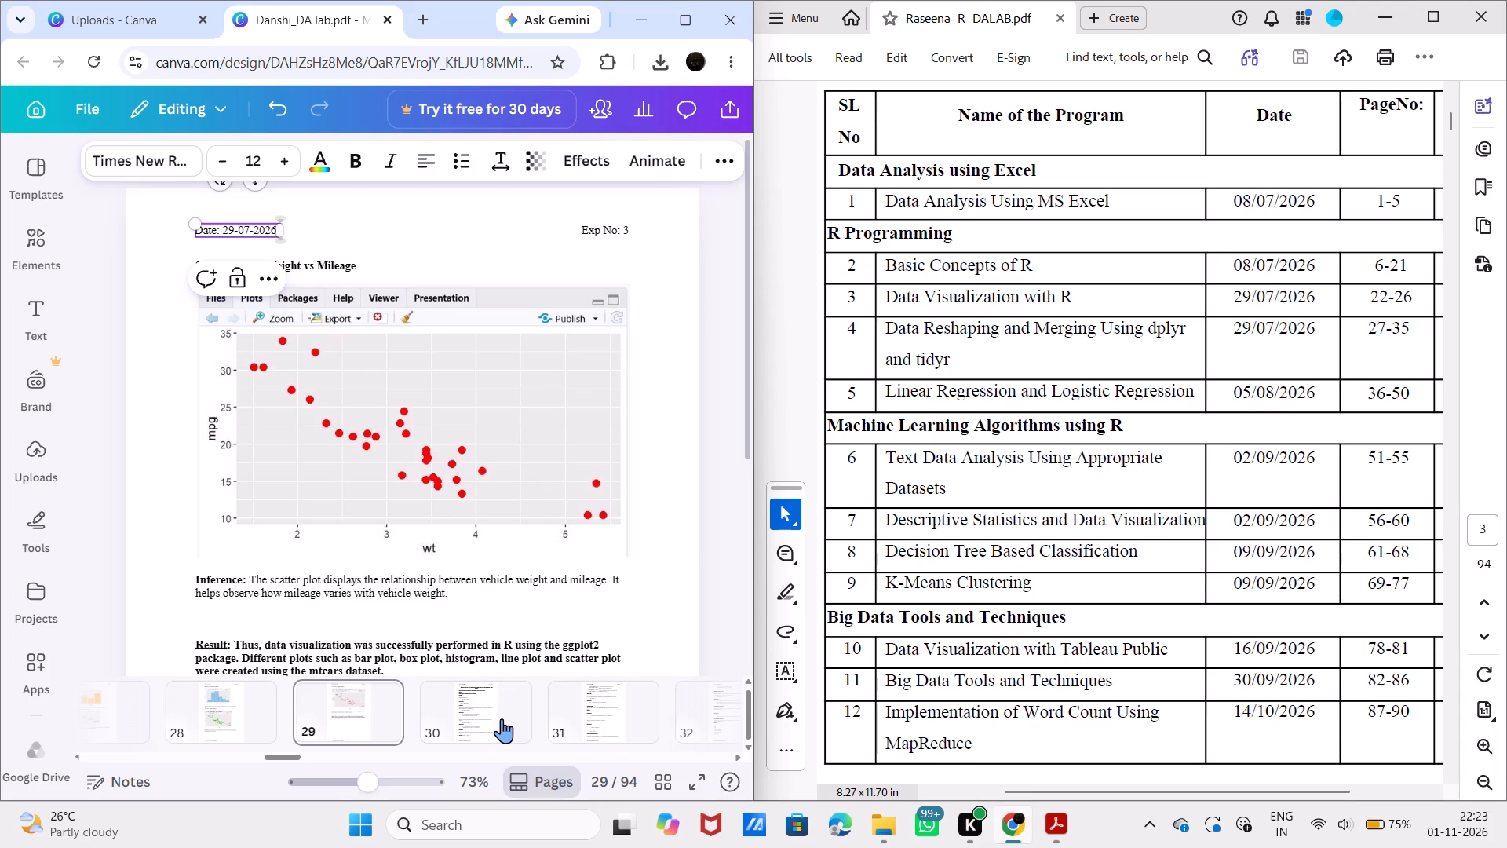
Replace the header date on page 30, the first page of Experiment 4, with the copied "Date: 29-07-2026".
left_click(502, 718)
triple_click(221, 226)
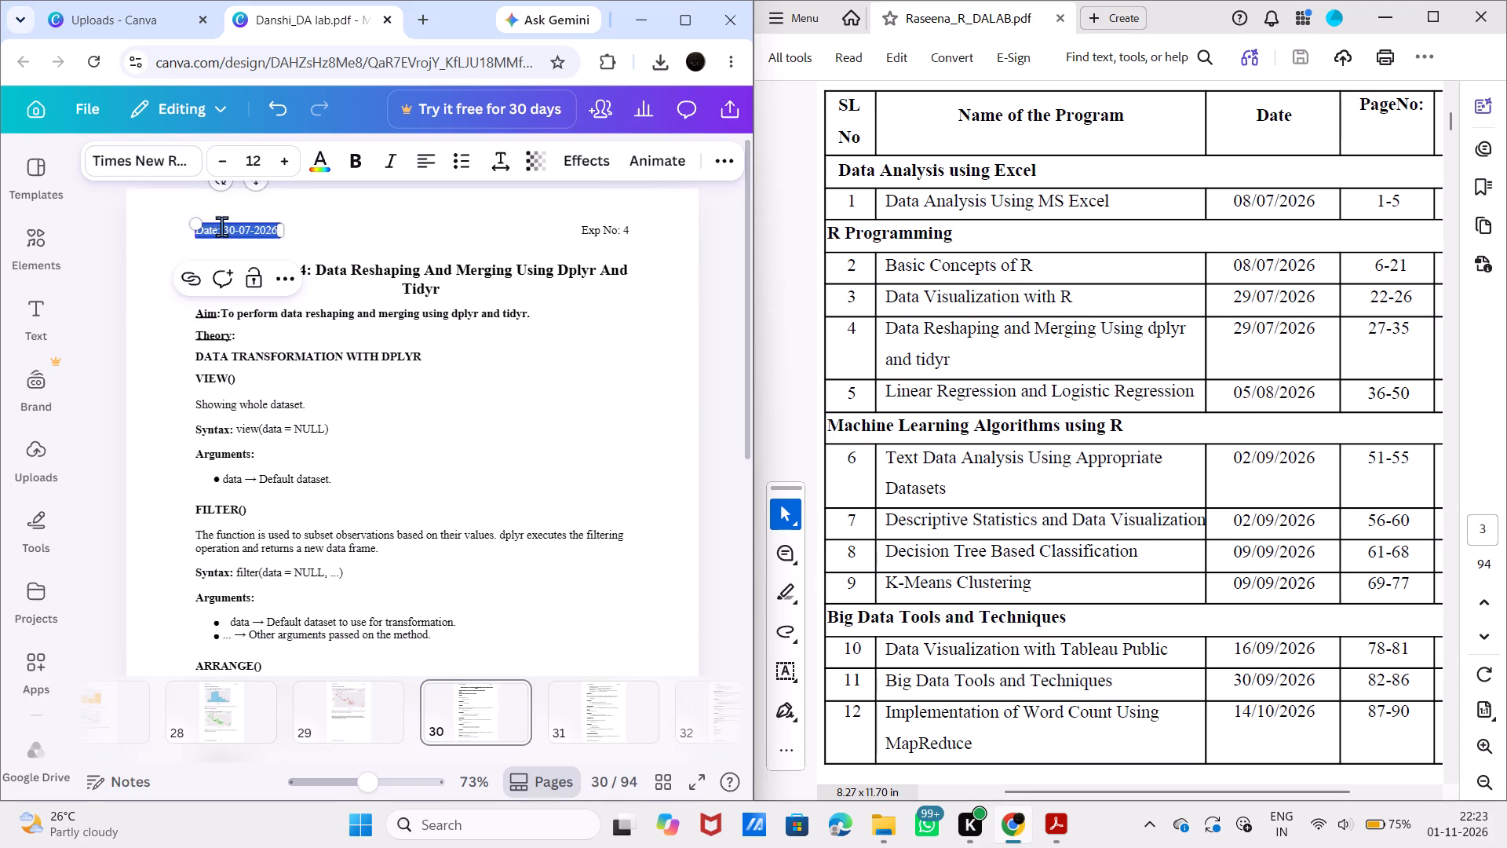
key("BackSpace")
key("ctrl+v")
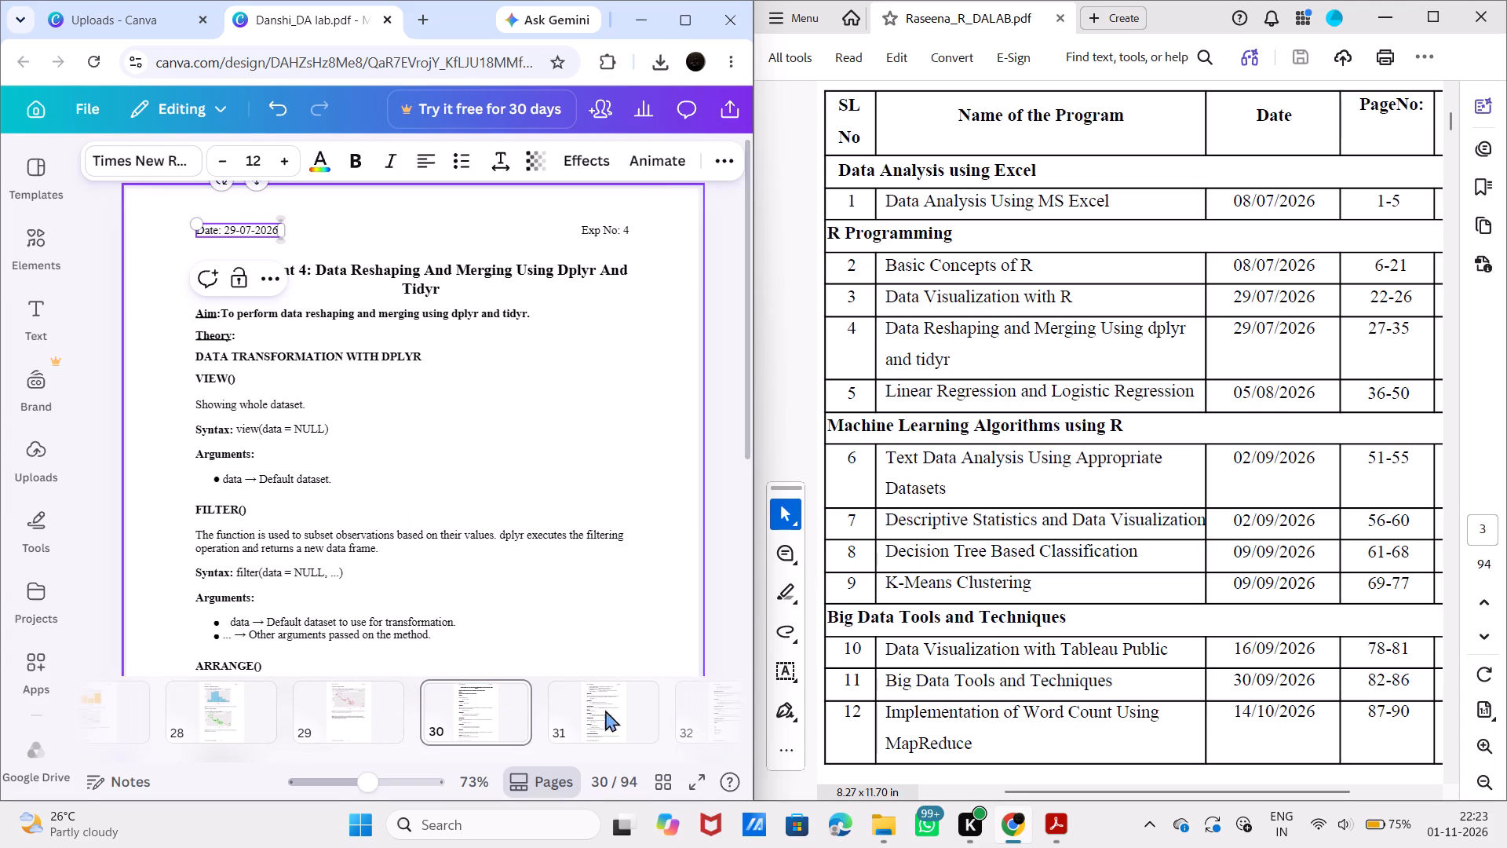
Replace the header date on page 31, the page covering MUTATE() and TRANSMUTE(), with the copied "Date: 29-07-2026".
left_click(612, 717)
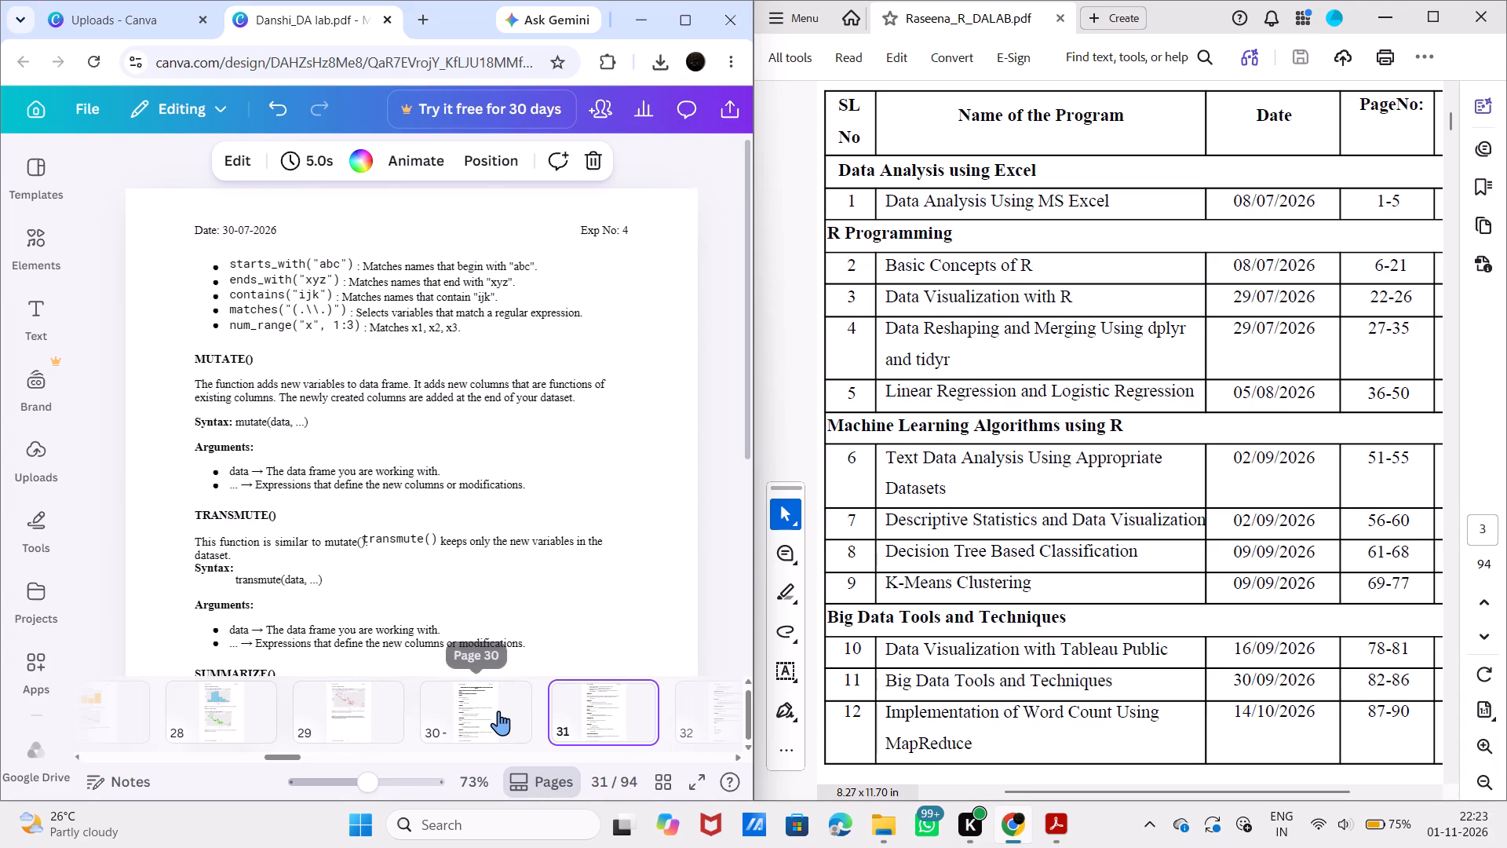
left_click(498, 711)
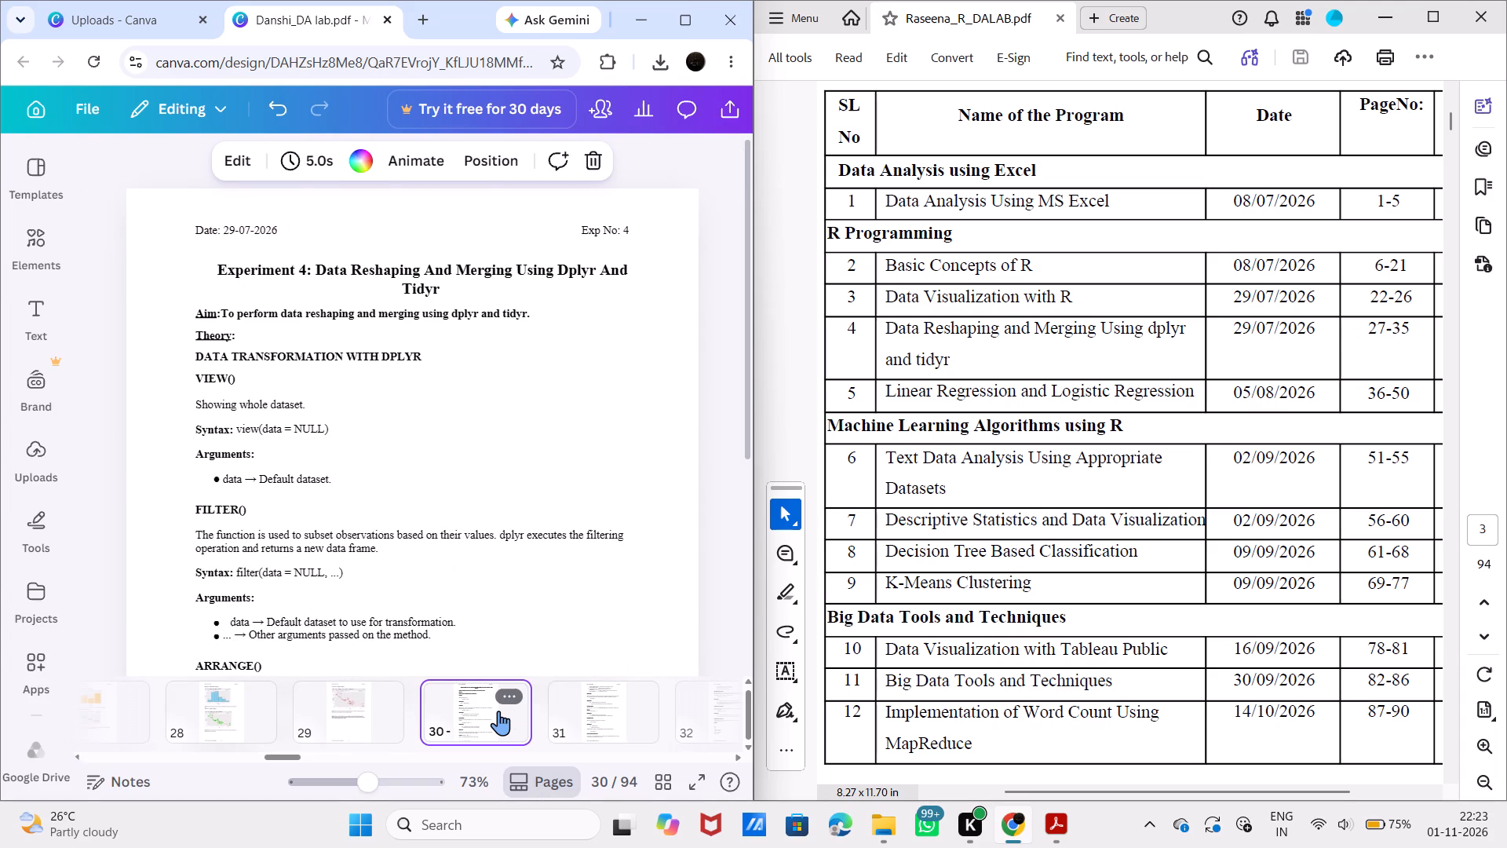
left_click(582, 699)
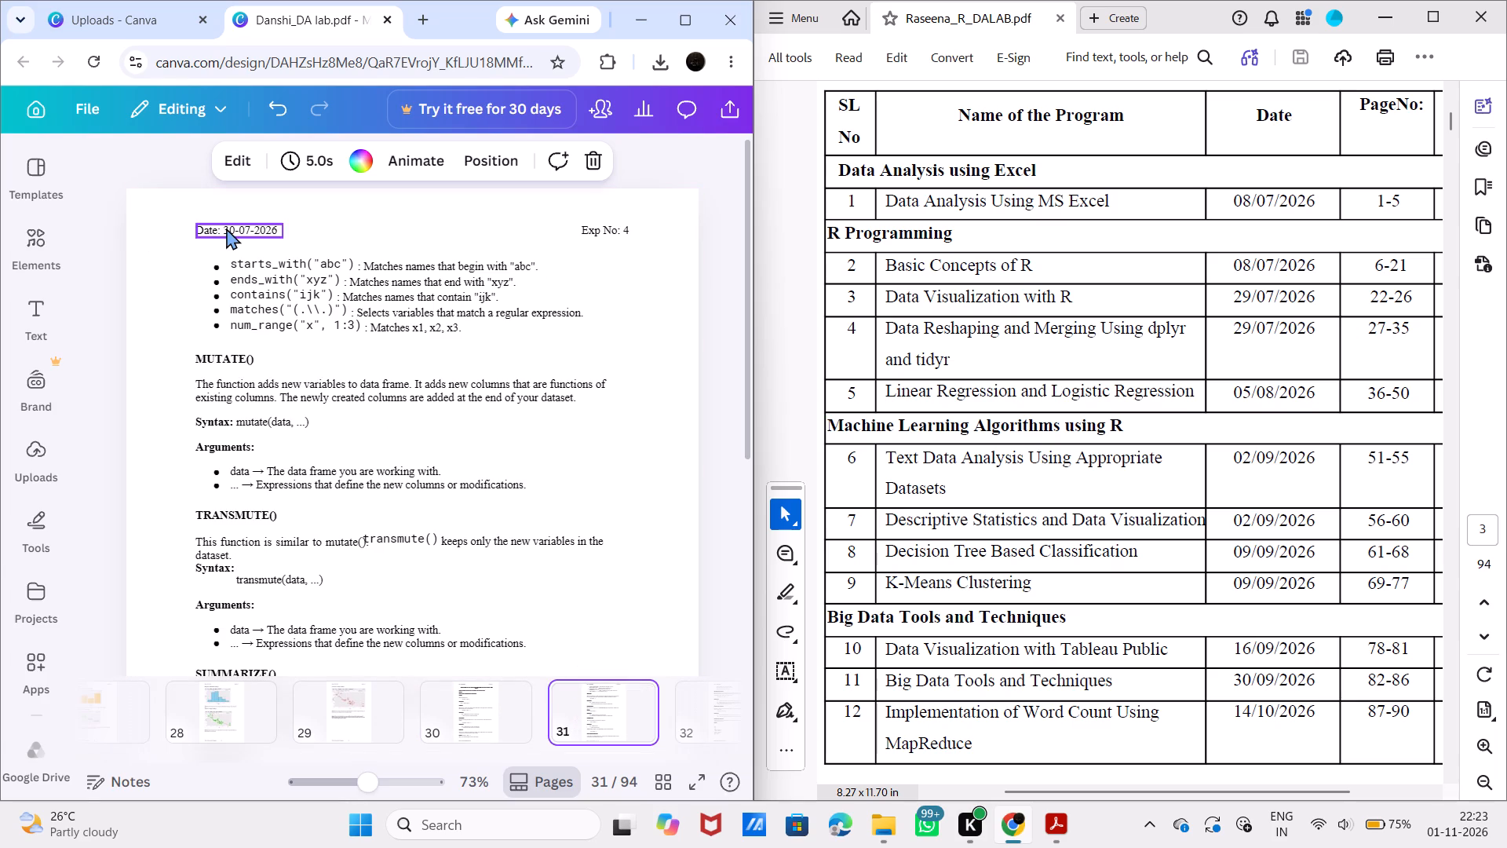
double_click(226, 228)
key("BackSpace")
key("ctrl+v")
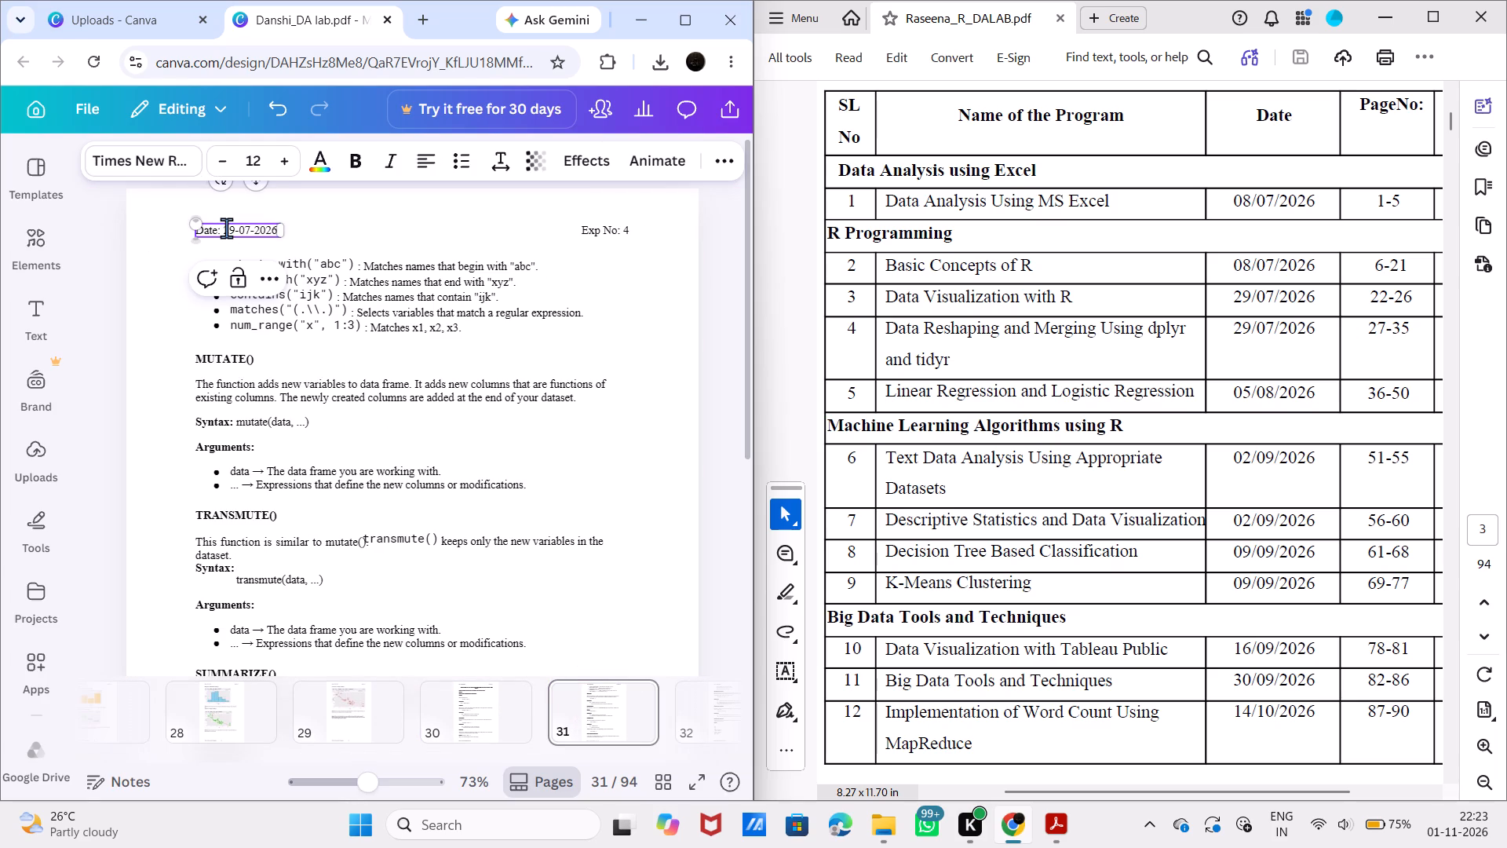
Replace the header date on page 32, the gathering and spreading page, with the copied "Date: 29-07-2026".
scroll(570, 702, "left", 1)
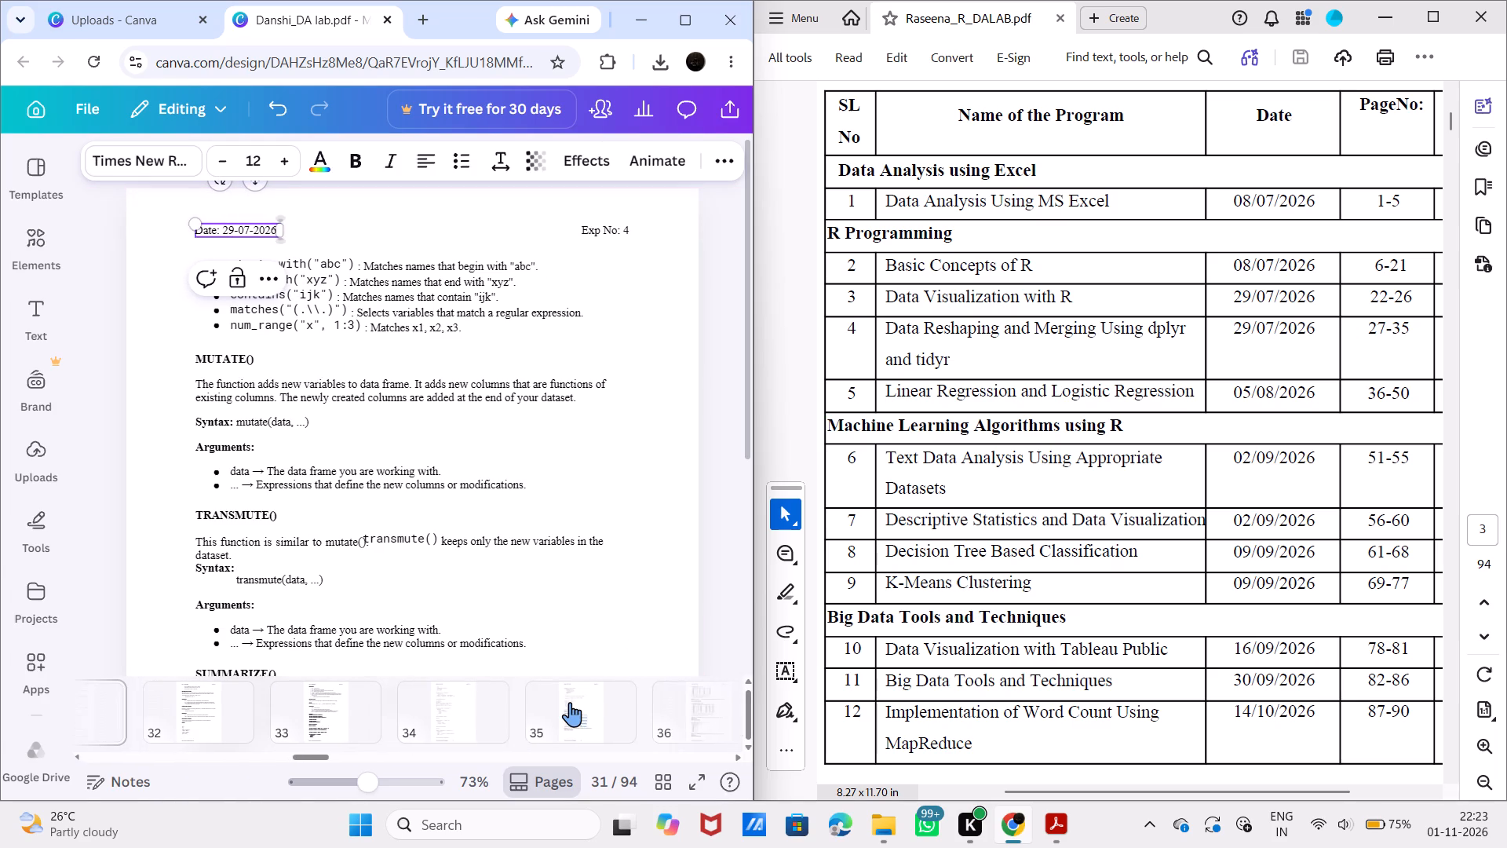
scroll(570, 702, "left", 2)
left_click(253, 702)
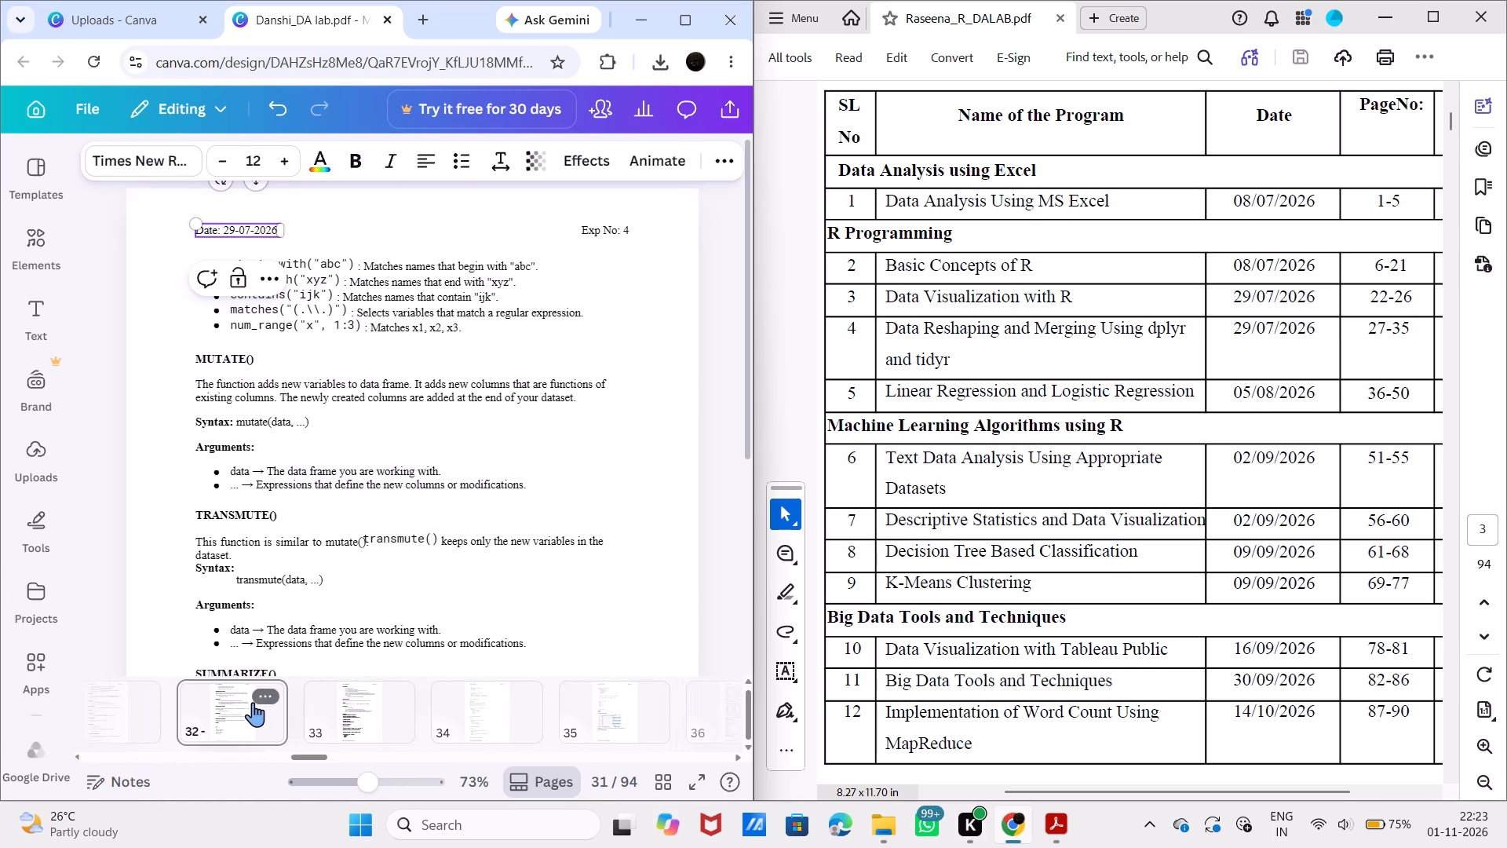
double_click(254, 228)
key("BackSpace")
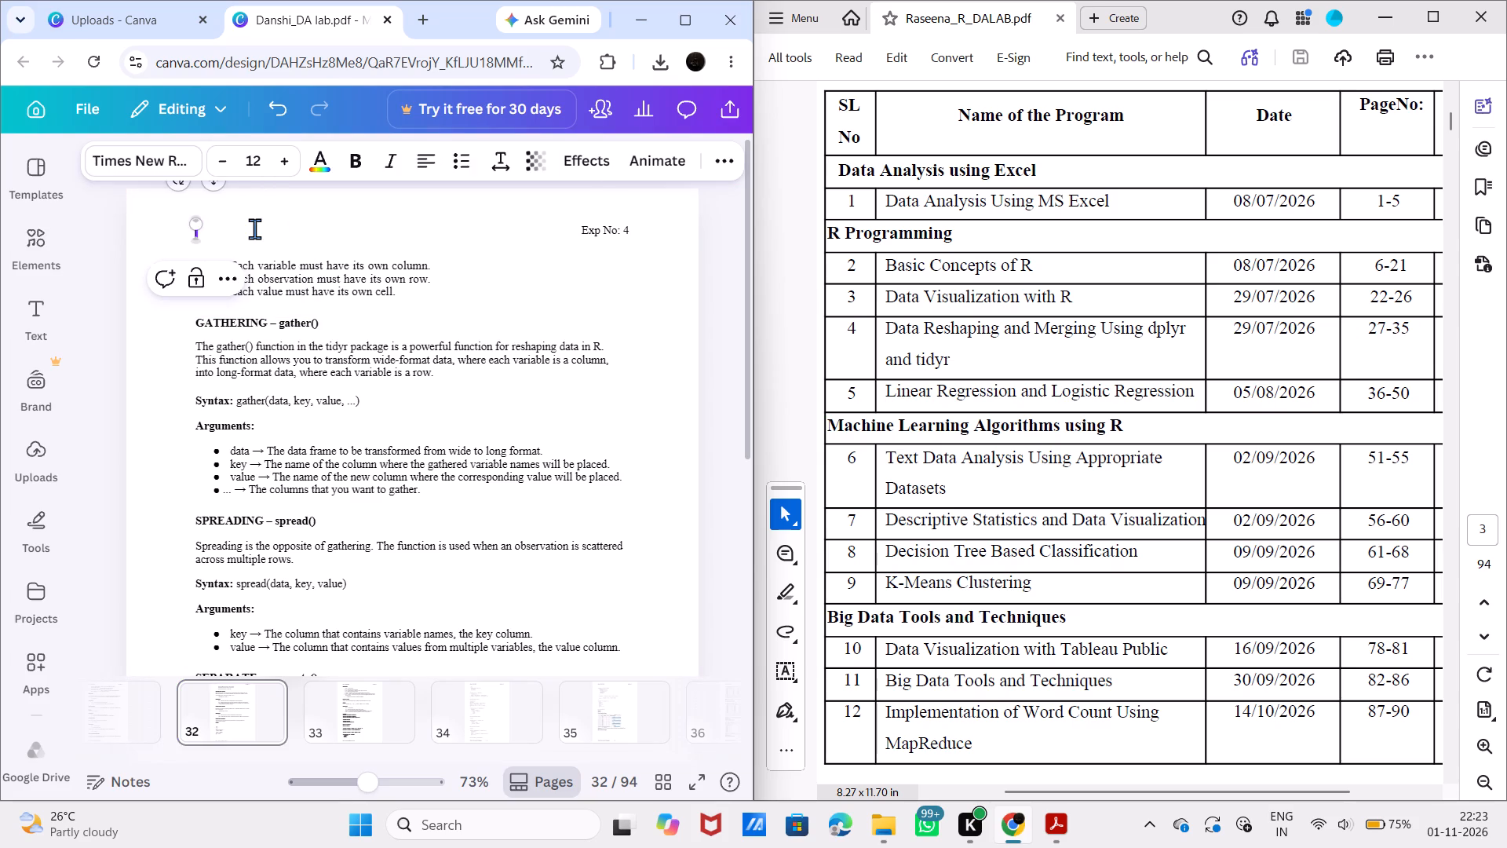
key("ctrl+v")
Replace the header date on page 33, the page with the UNITE section, with the copied "Date: 29-07-2026".
left_click(359, 707)
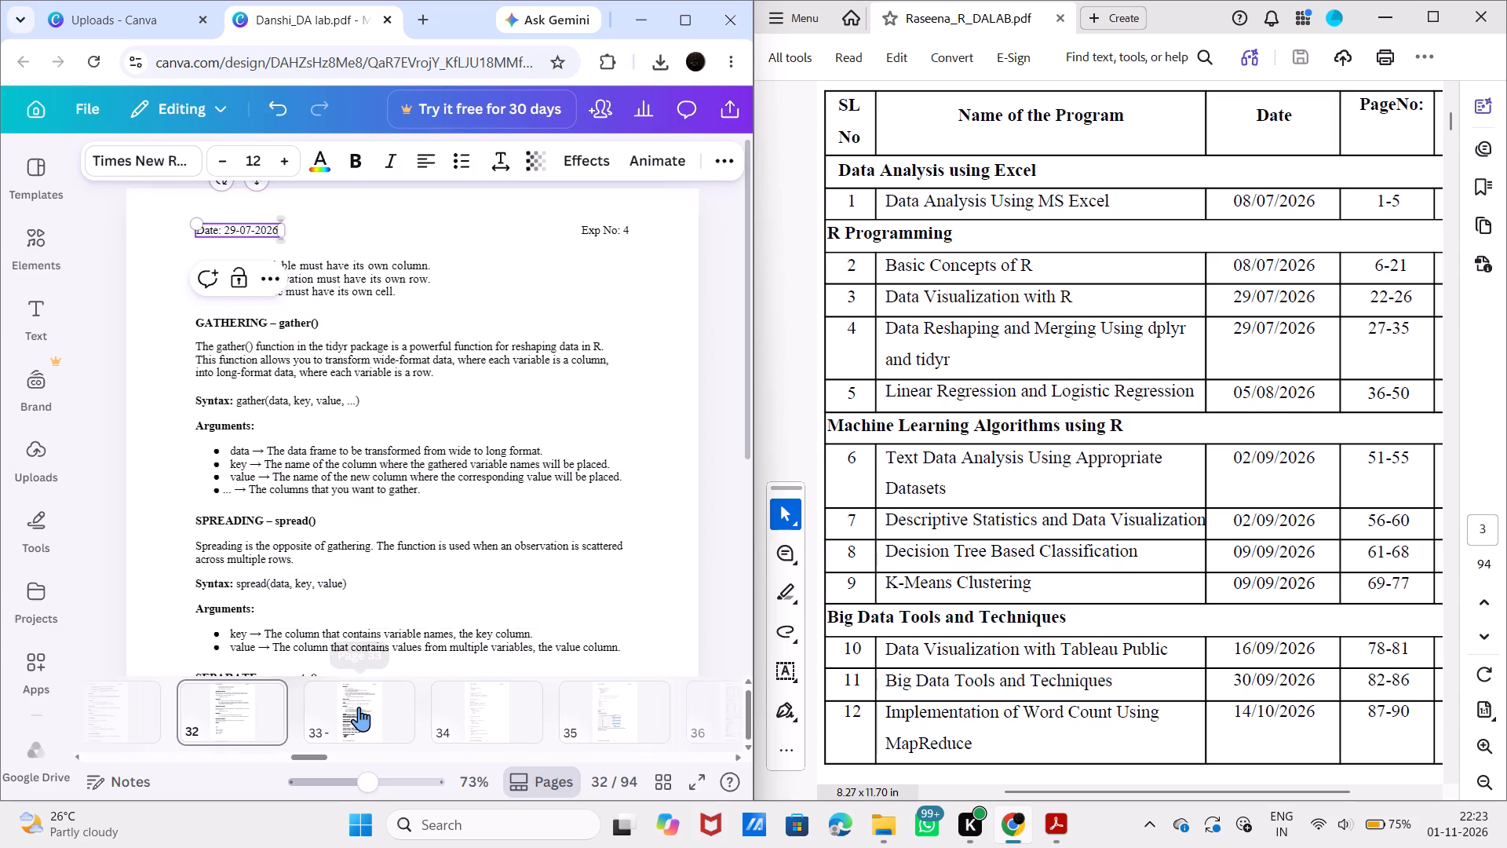
double_click(241, 236)
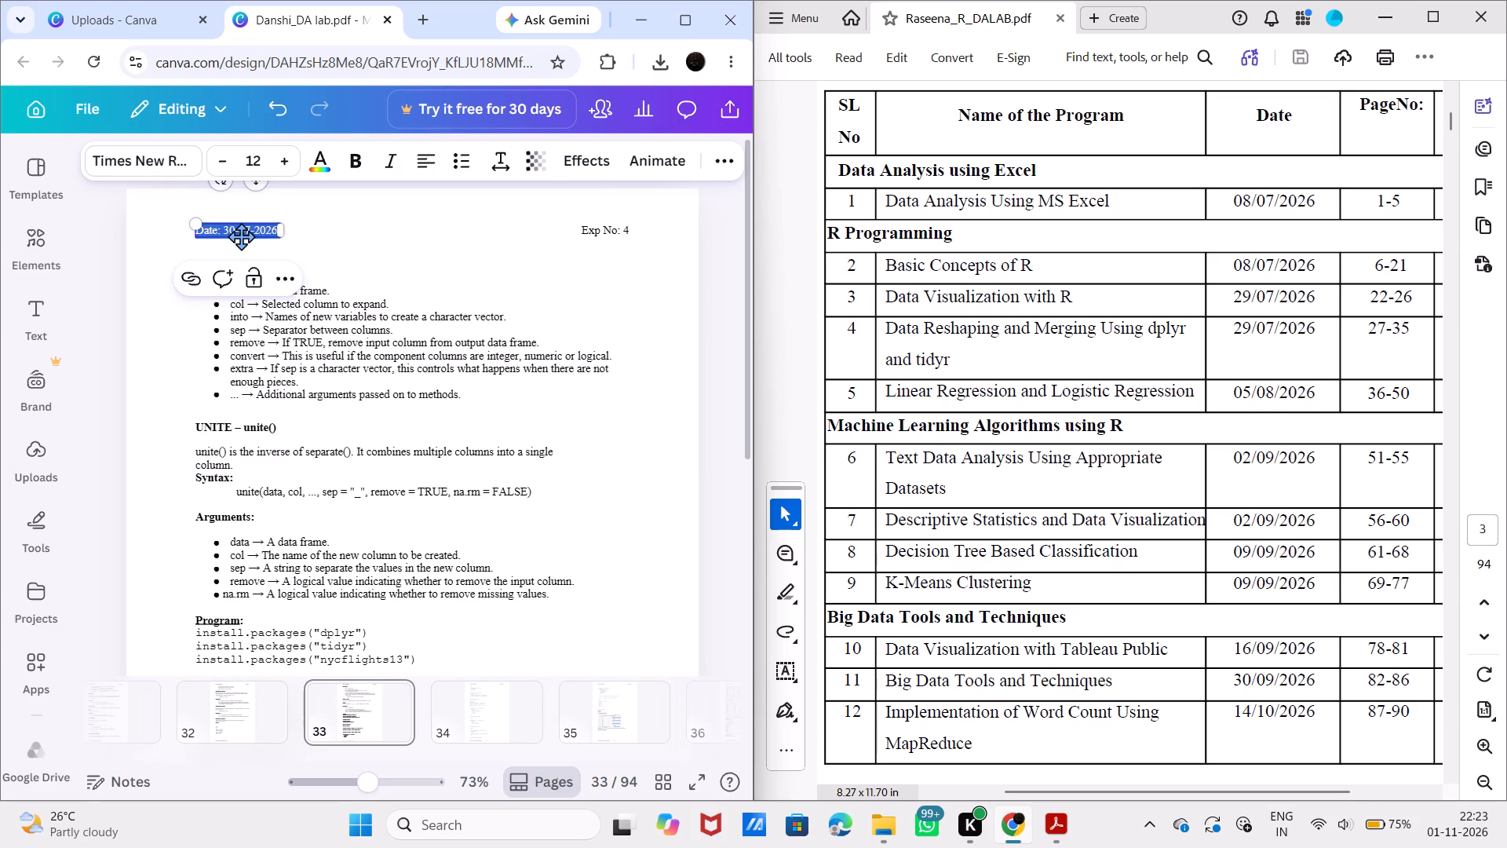
key("BackSpace")
key("ctrl+v")
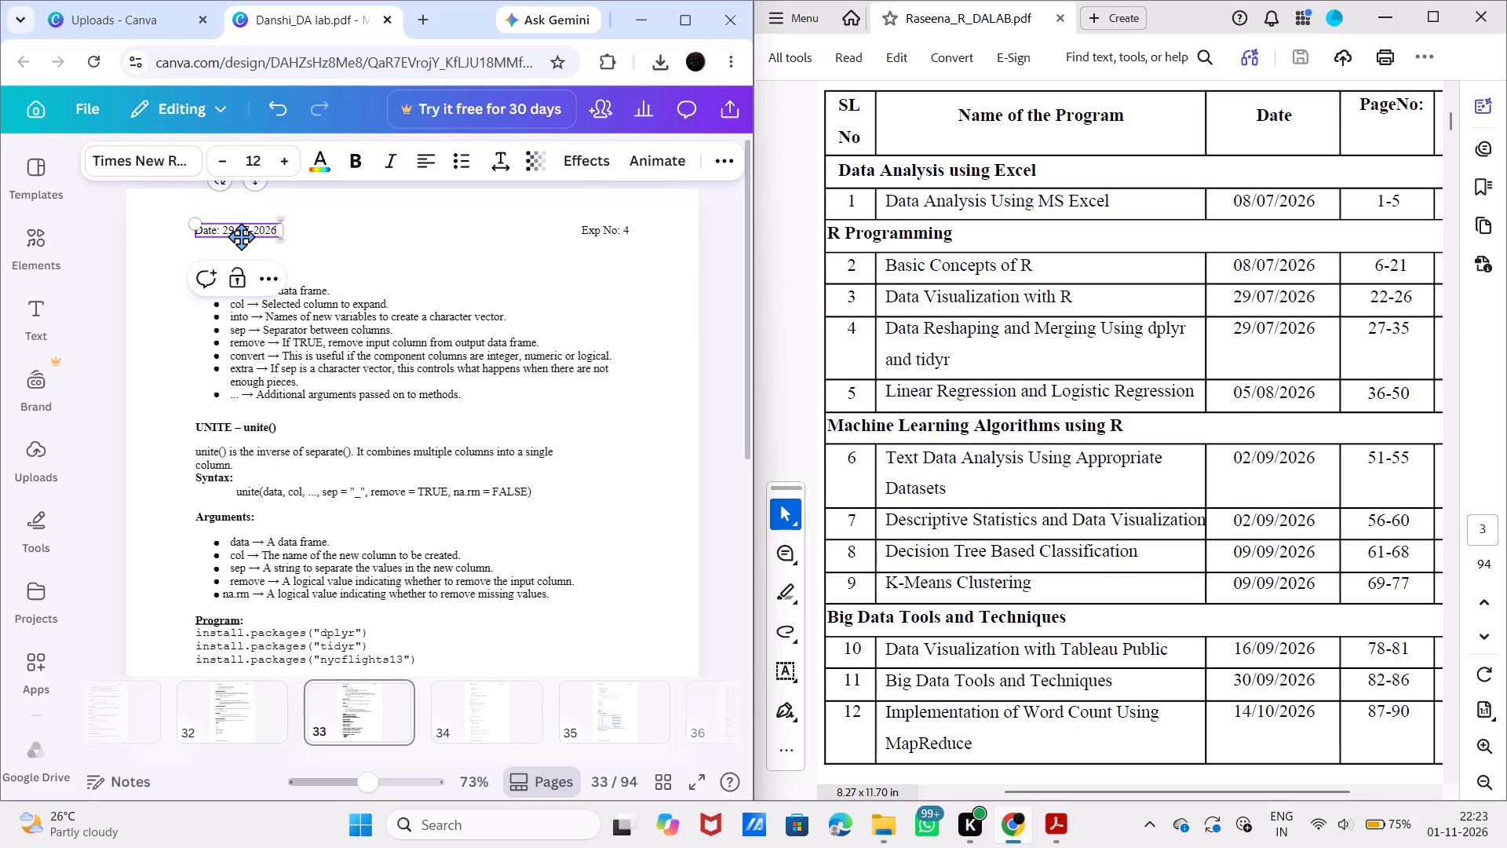
Replace the header date on page 34, the flights_sml program code page, with the copied "Date: 29-07-2026".
left_click(468, 707)
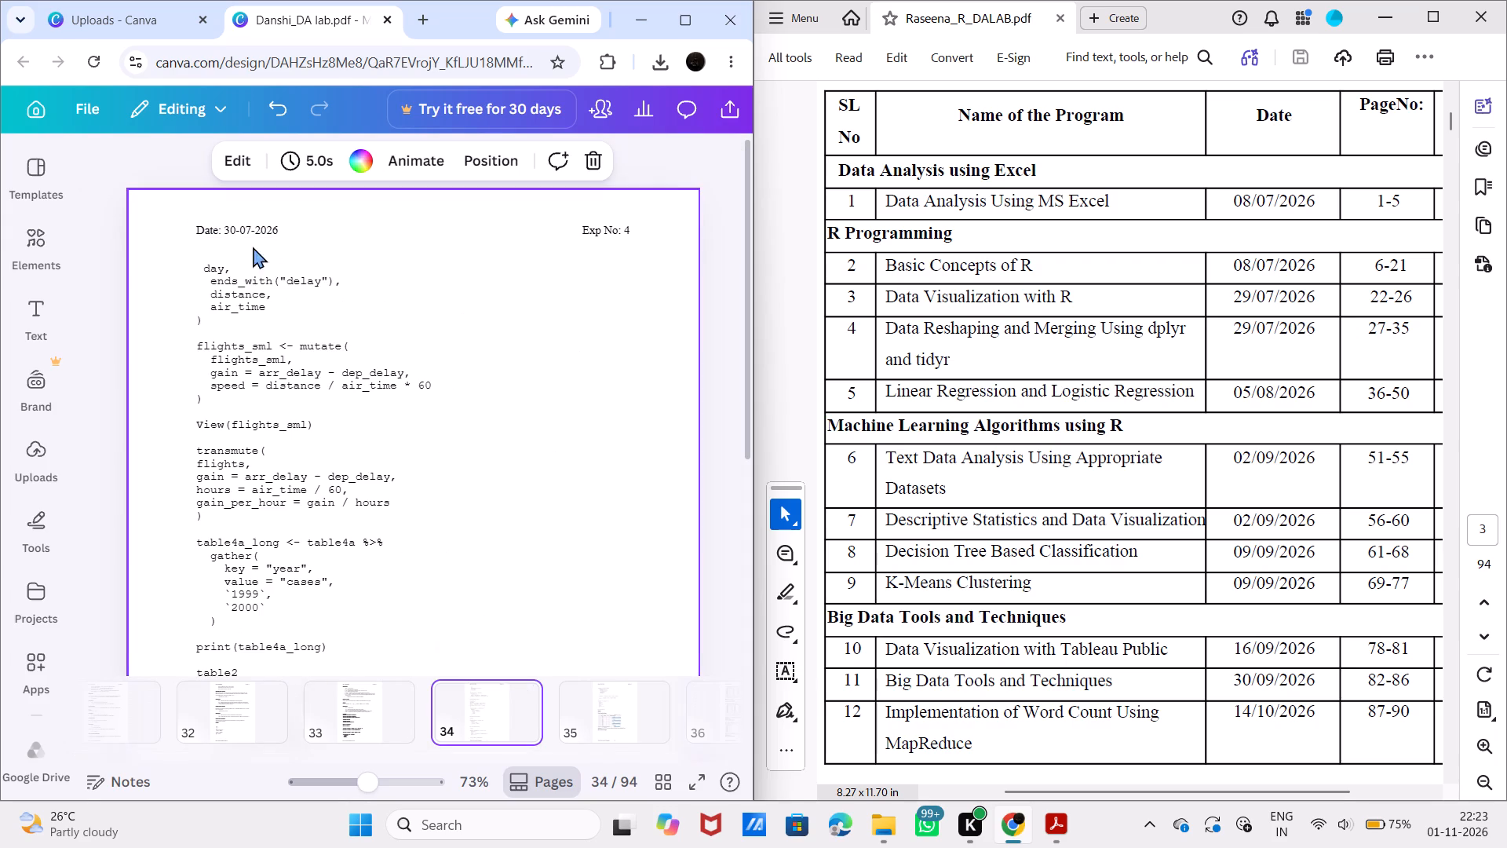
double_click(248, 231)
key("BackSpace")
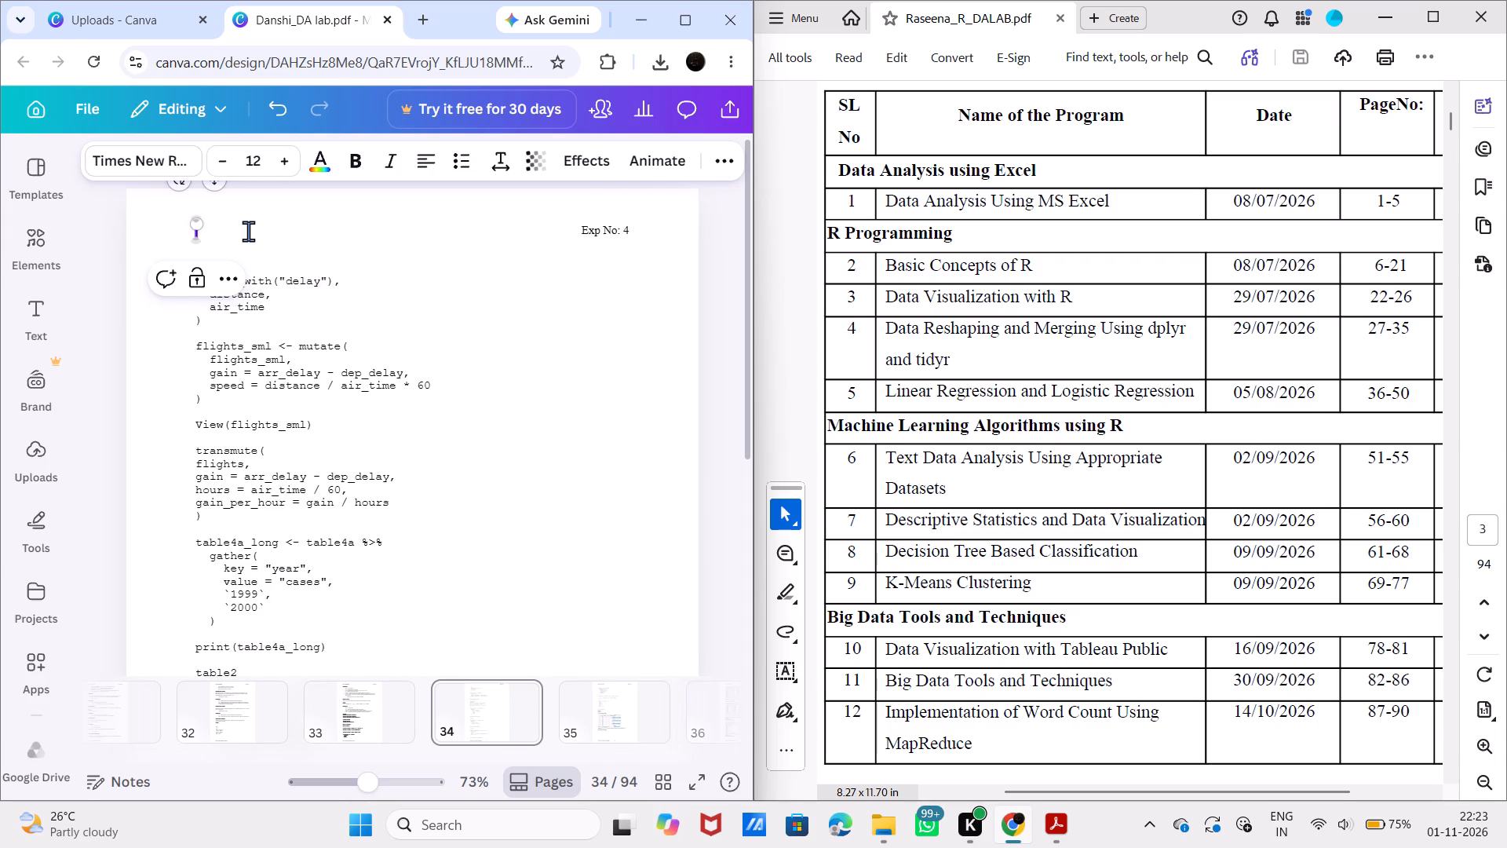
key("ctrl+v")
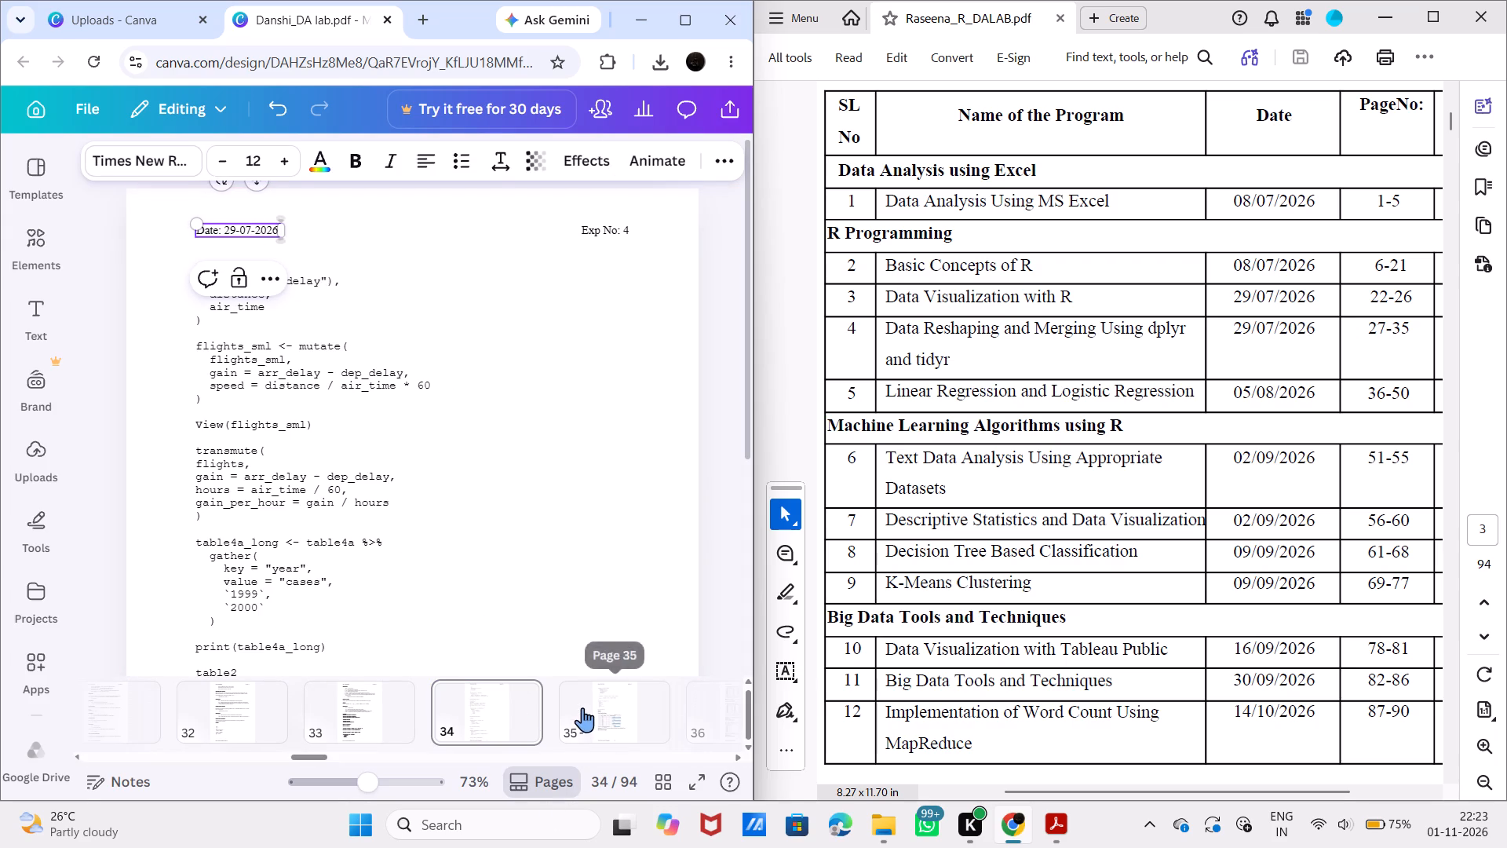
Replace the header date on page 35, the page with the View Function Output, with the copied "Date: 29-07-2026".
left_click(582, 707)
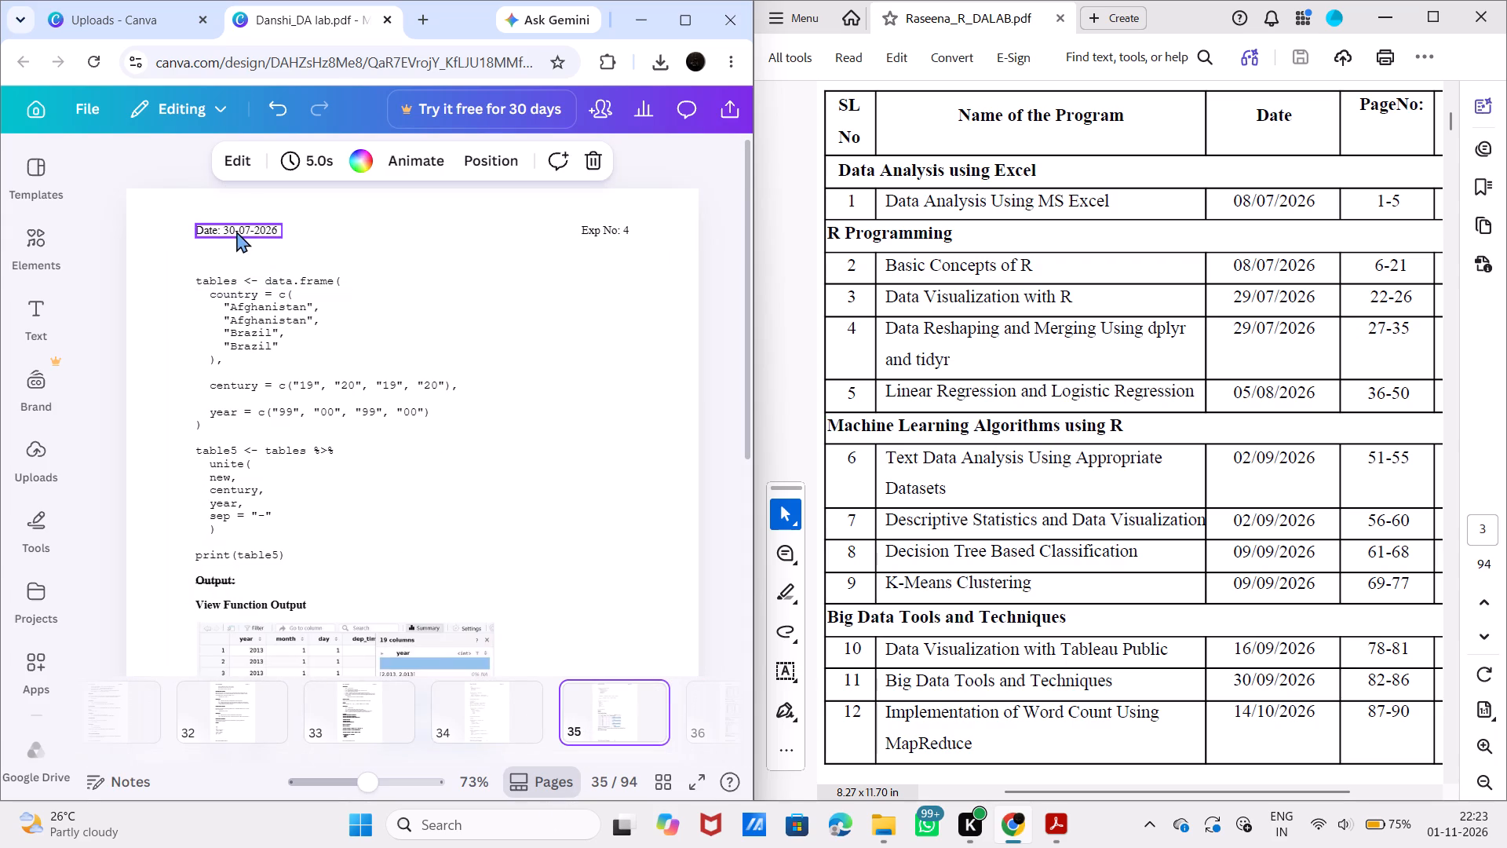
double_click(236, 231)
key("BackSpace")
key("ctrl+v")
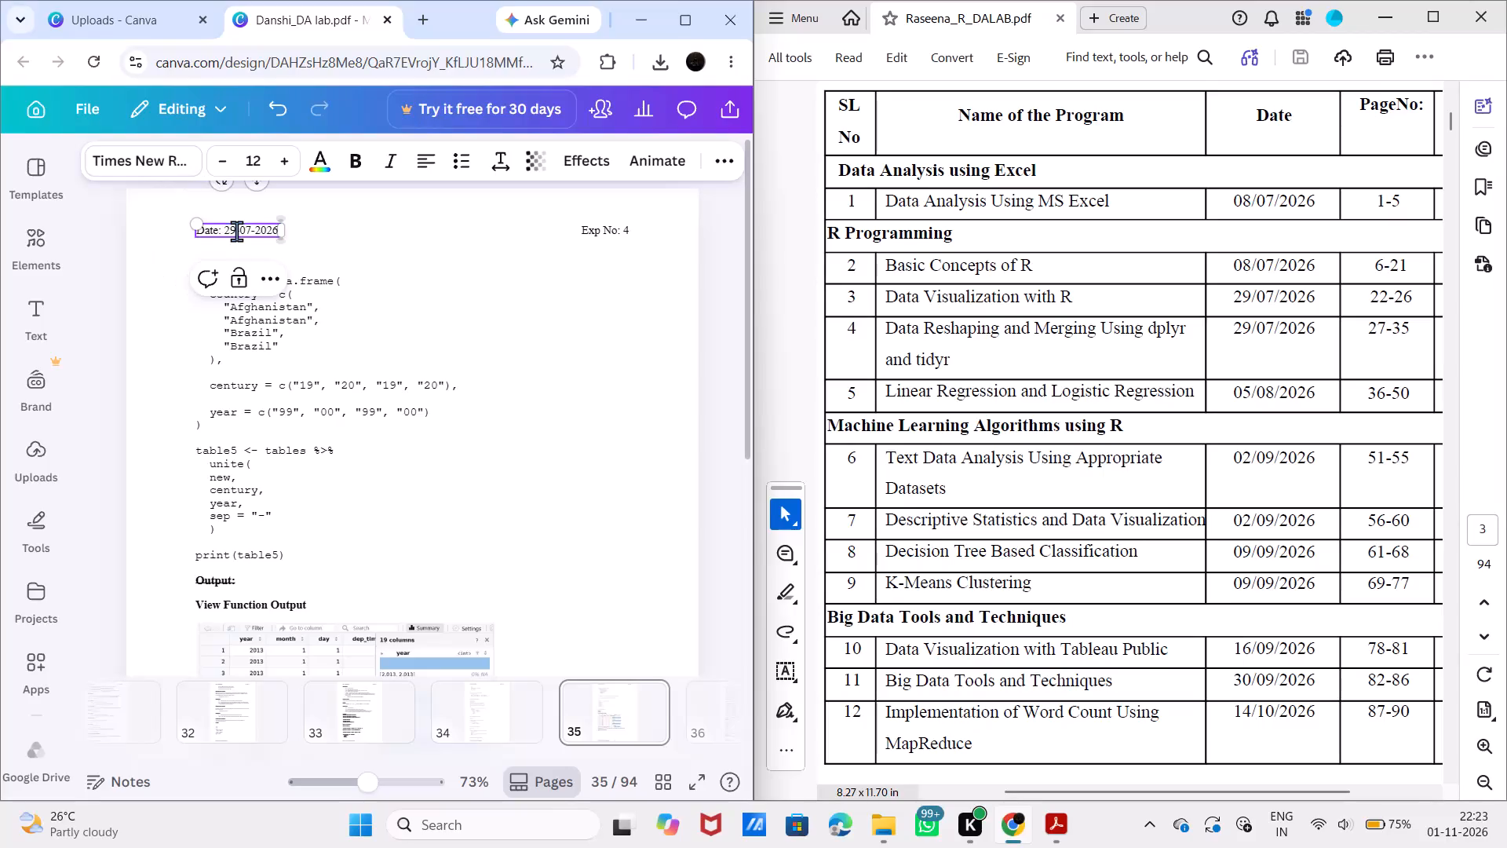
Replace the header date on page 36, the Arrange Function Output page, with the copied "Date: 29-07-2026".
scroll(537, 700, "left", 2)
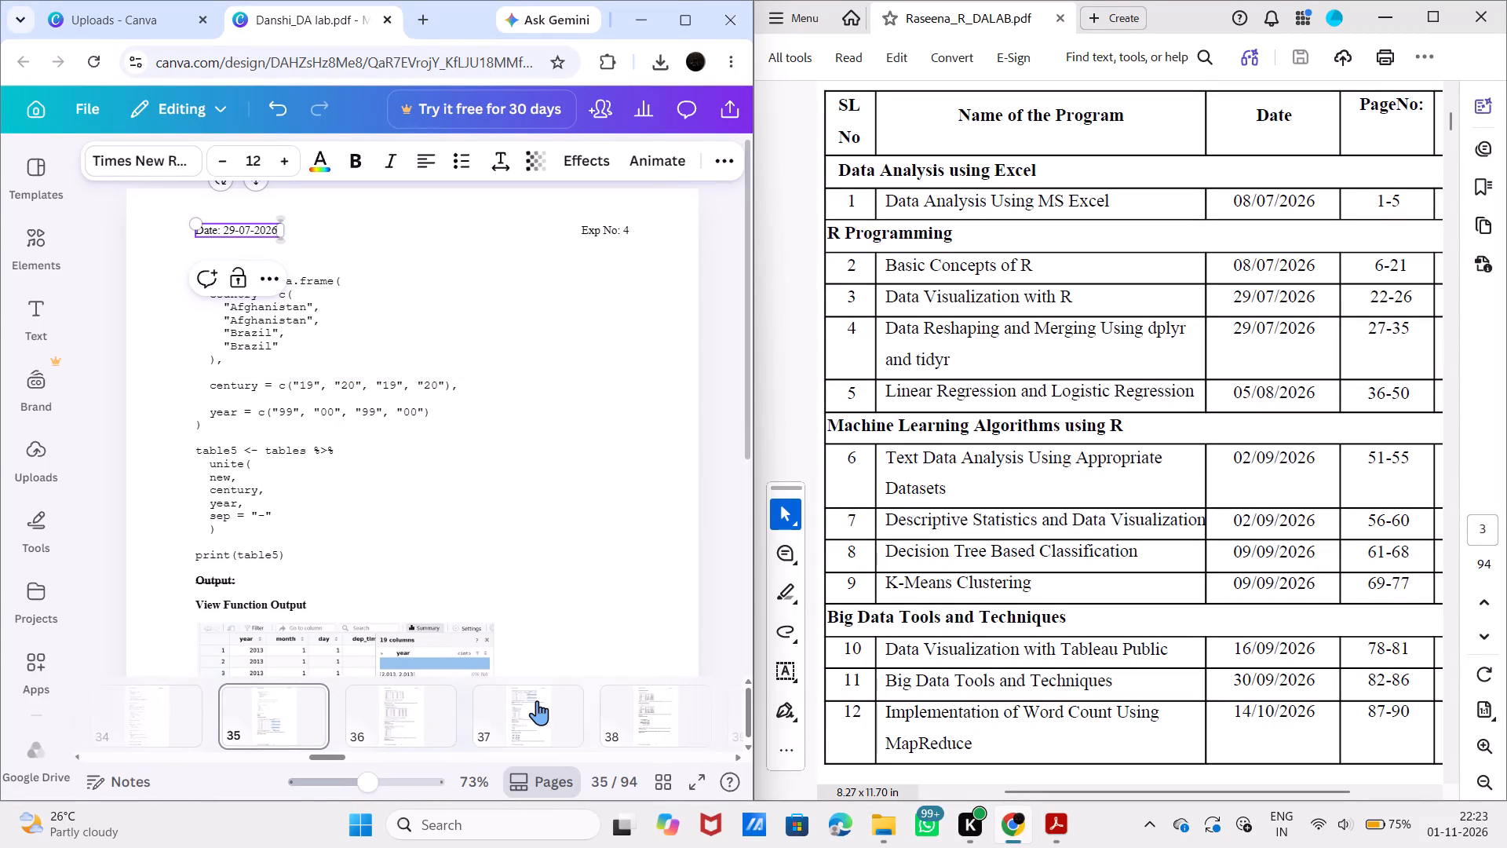
scroll(537, 700, "left", 2)
left_click(401, 717)
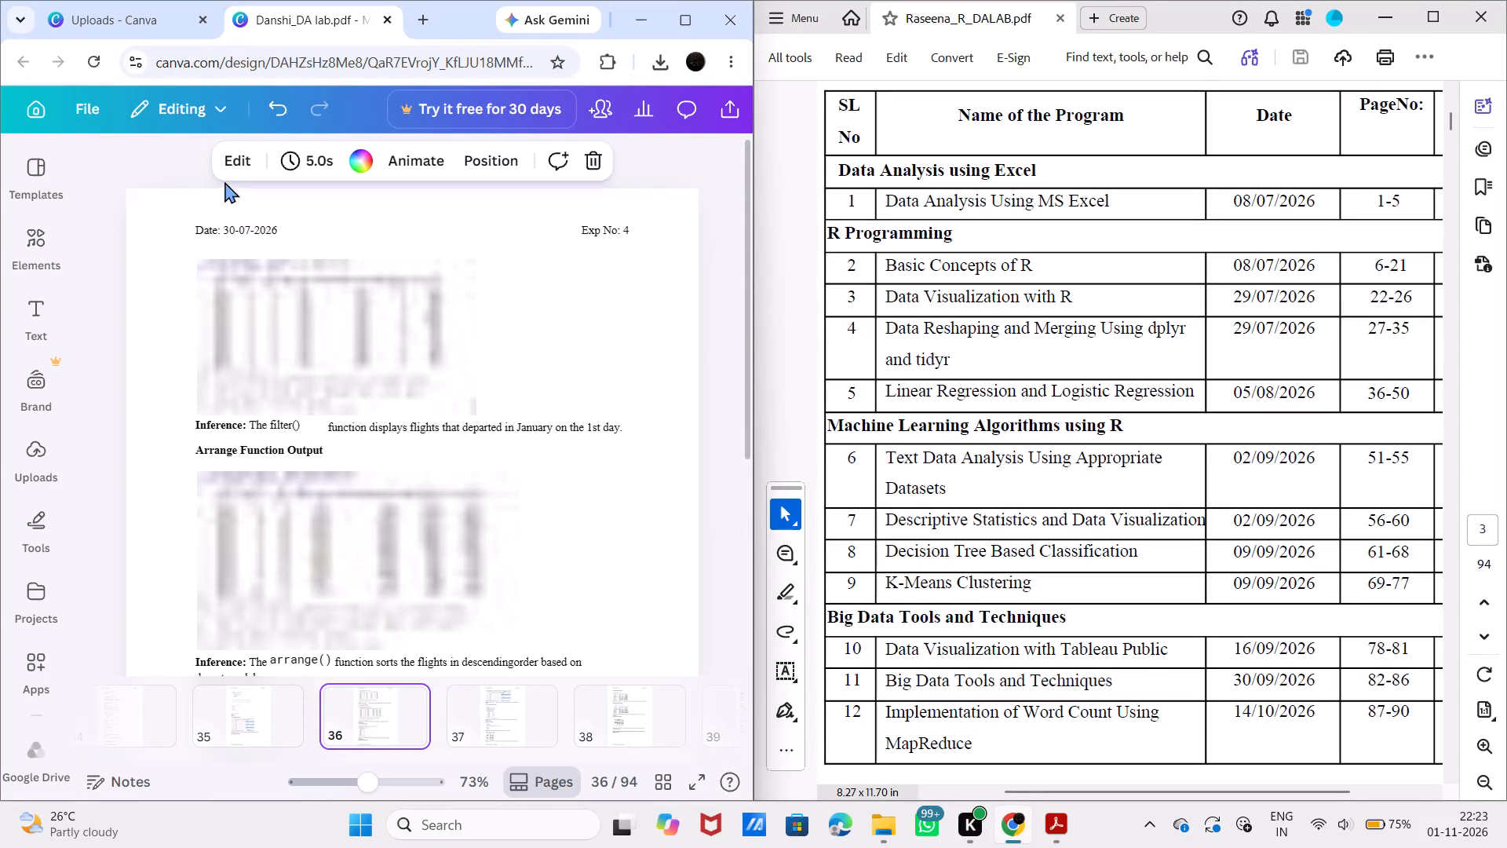
double_click(244, 231)
key("BackSpace")
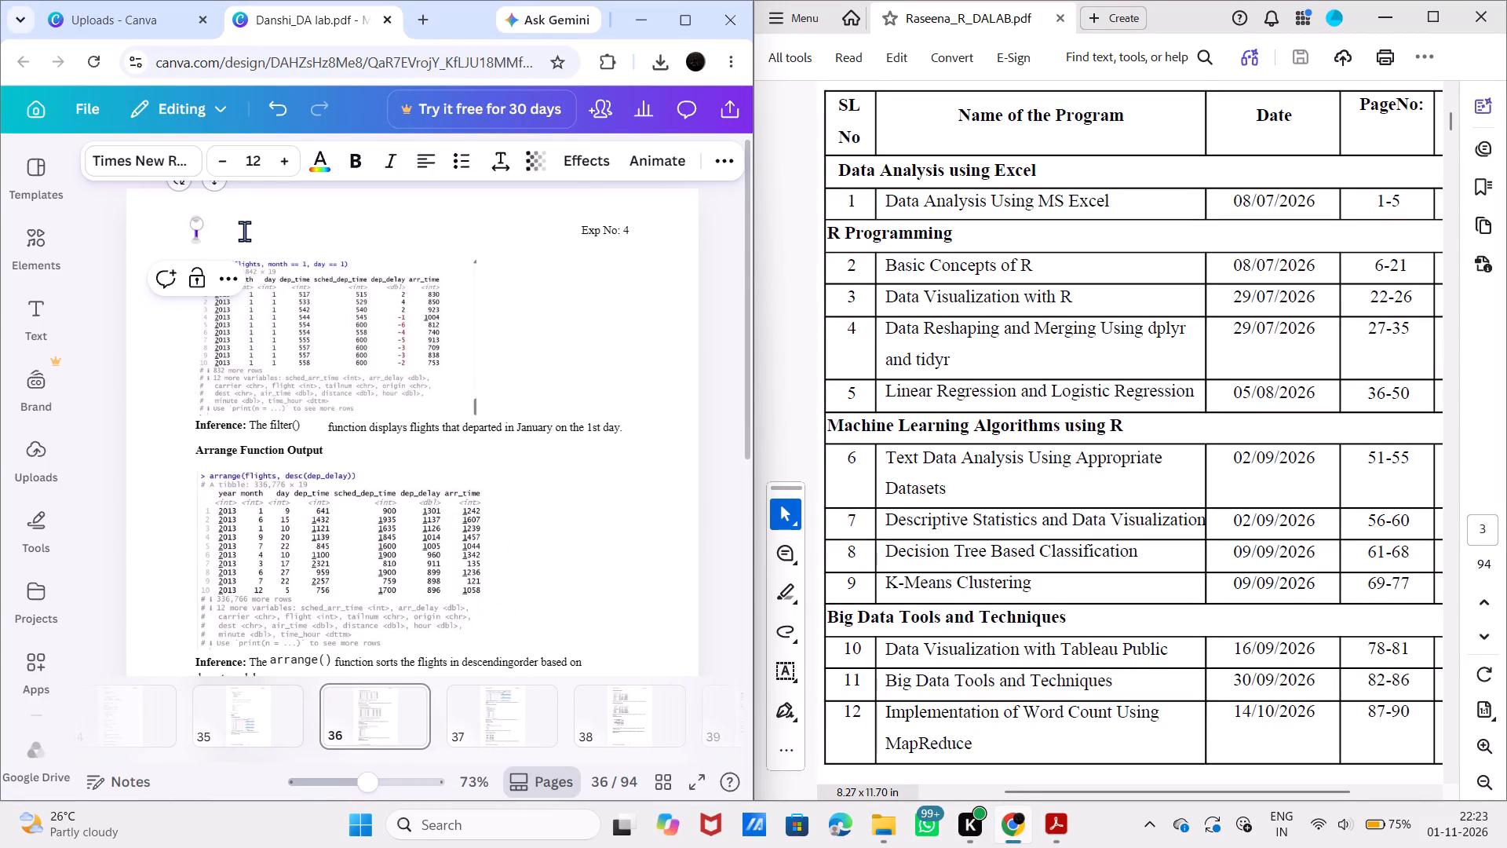
key("ctrl+v")
Replace the header date on page 37, the Transmute Function Output page, with the copied "Date: 29-07-2026".
left_click(513, 729)
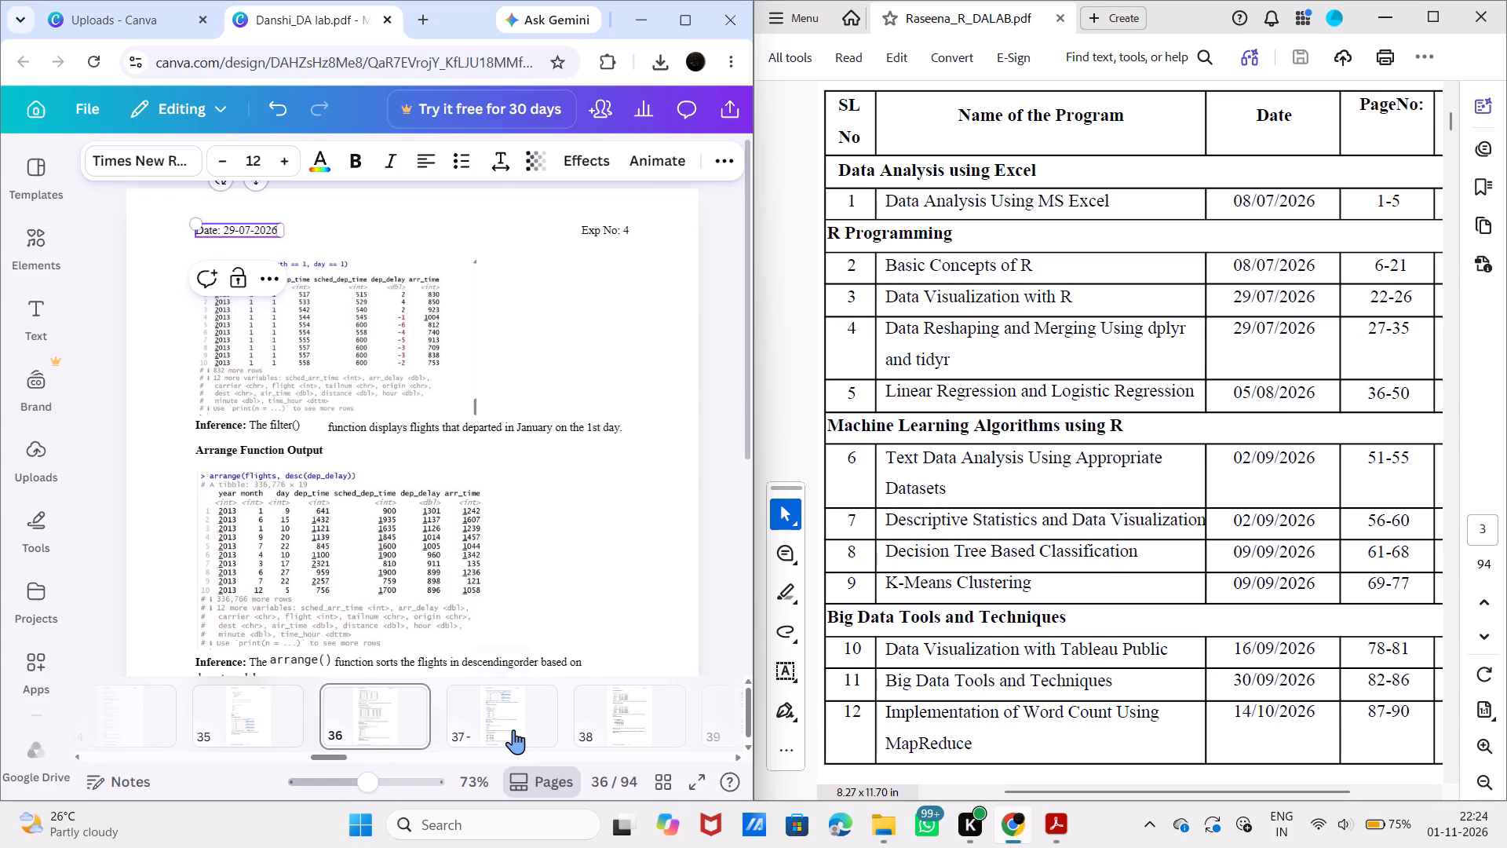
double_click(231, 231)
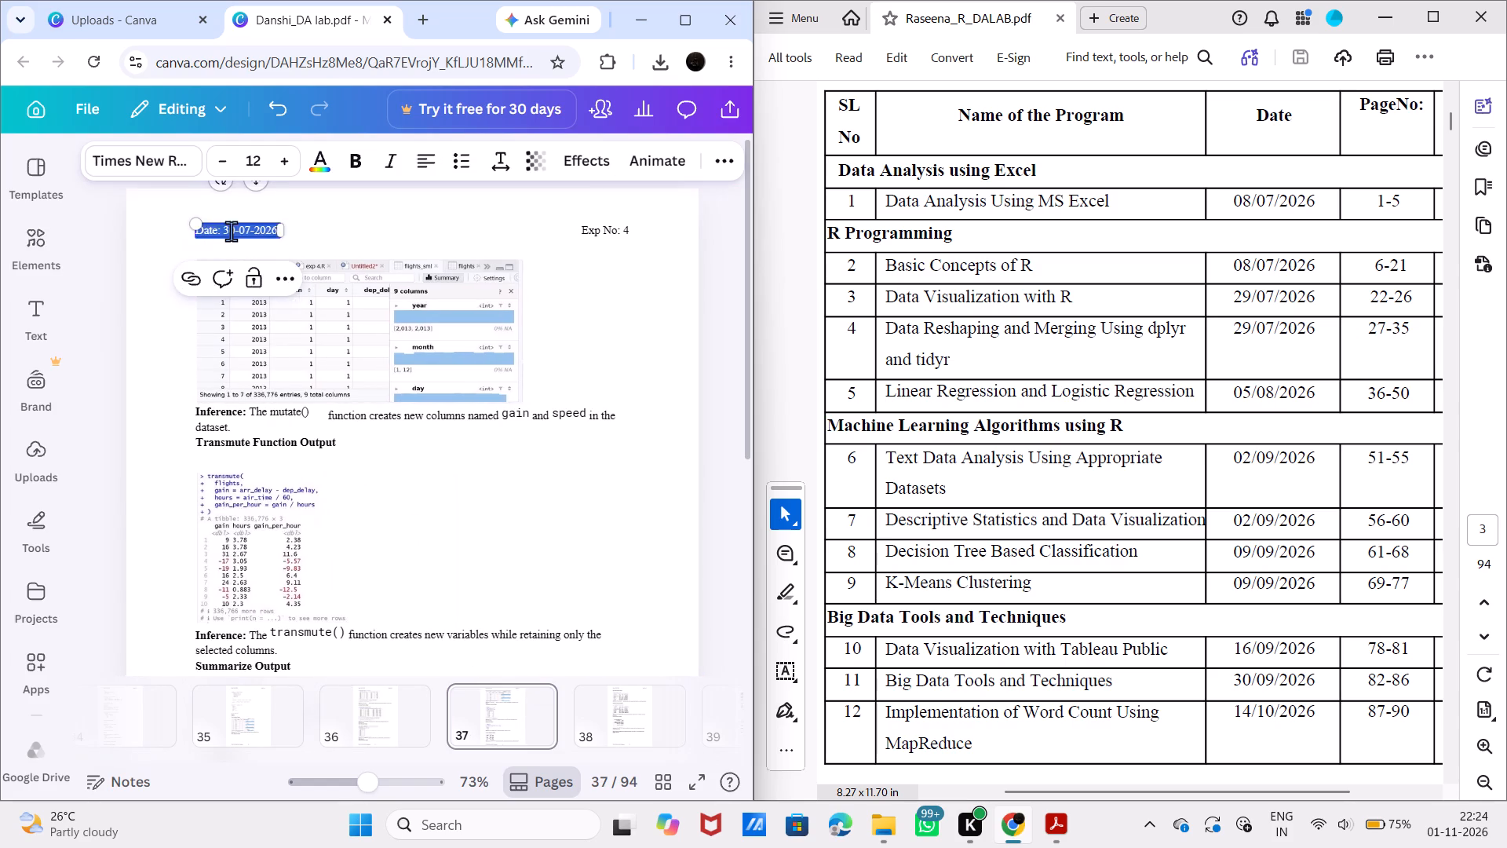
key("BackSpace")
key("ctrl+v")
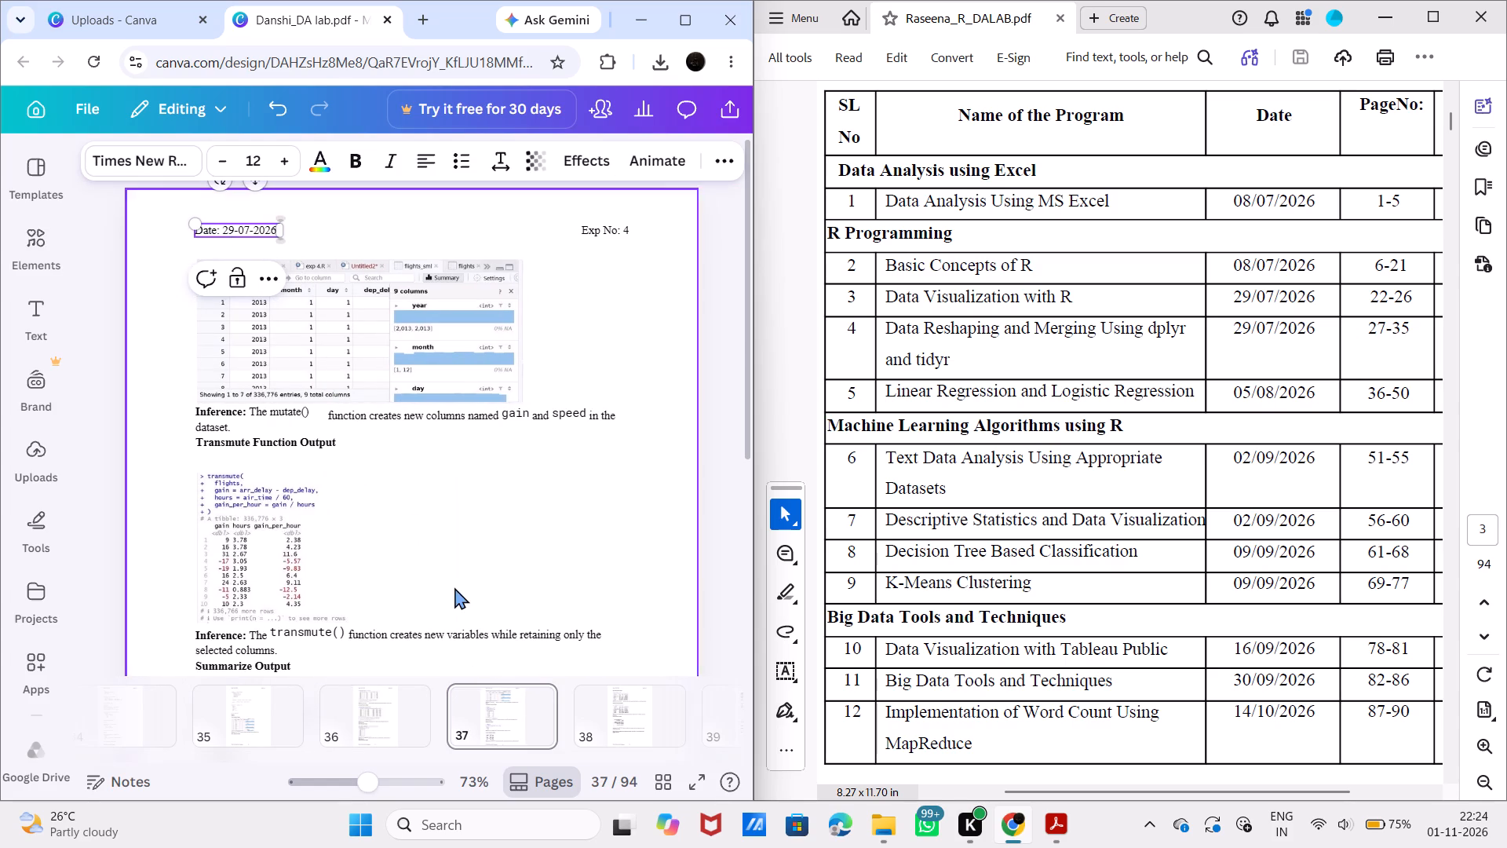
Replace the header date on page 38, the Separate Function Output page, with the copied "Date: 29-07-2026".
scroll(547, 701, "left", 4)
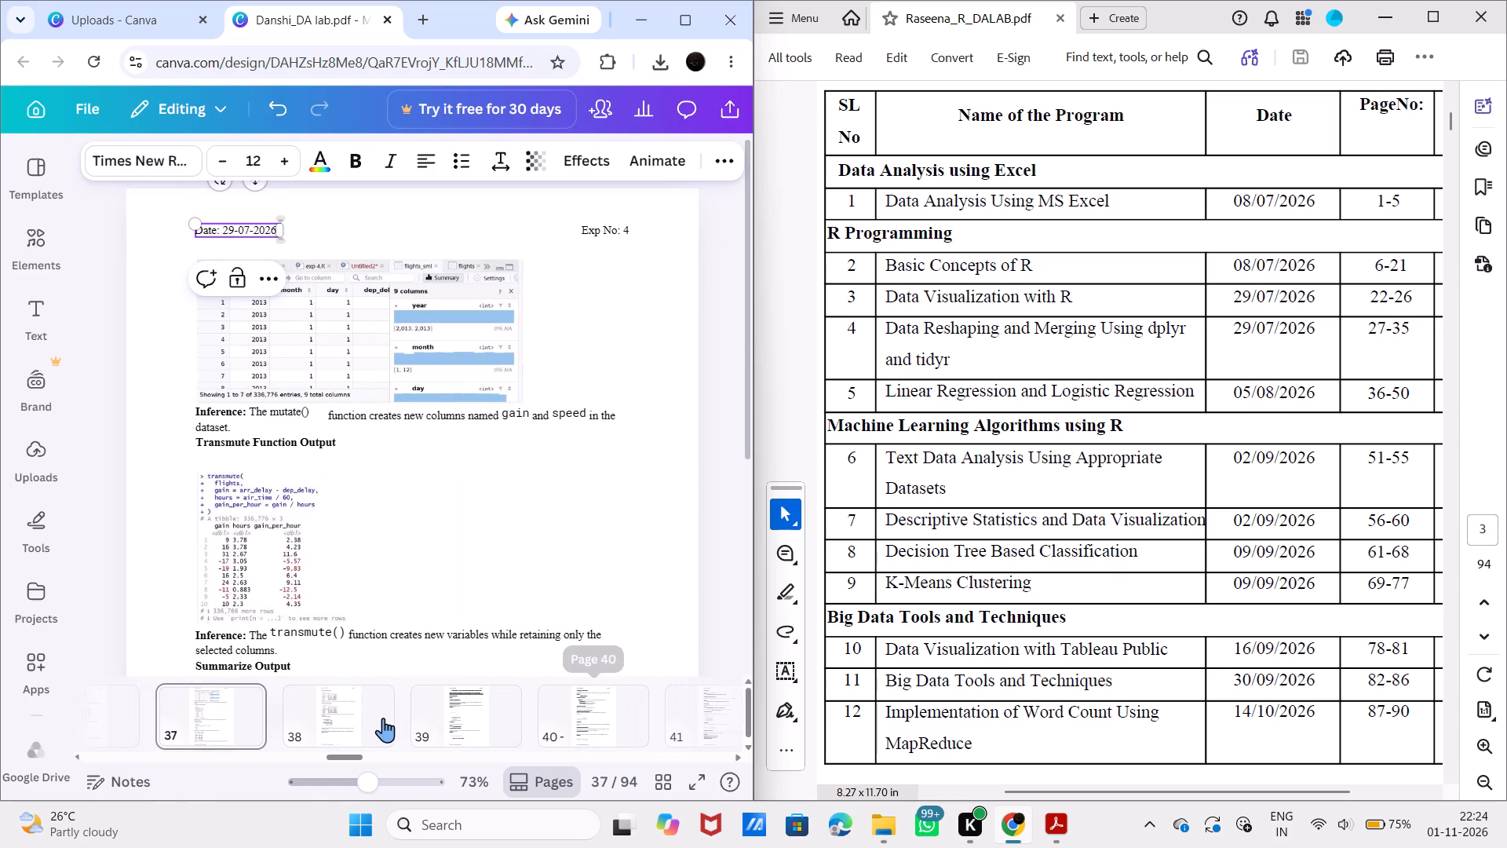
left_click(347, 715)
double_click(232, 223)
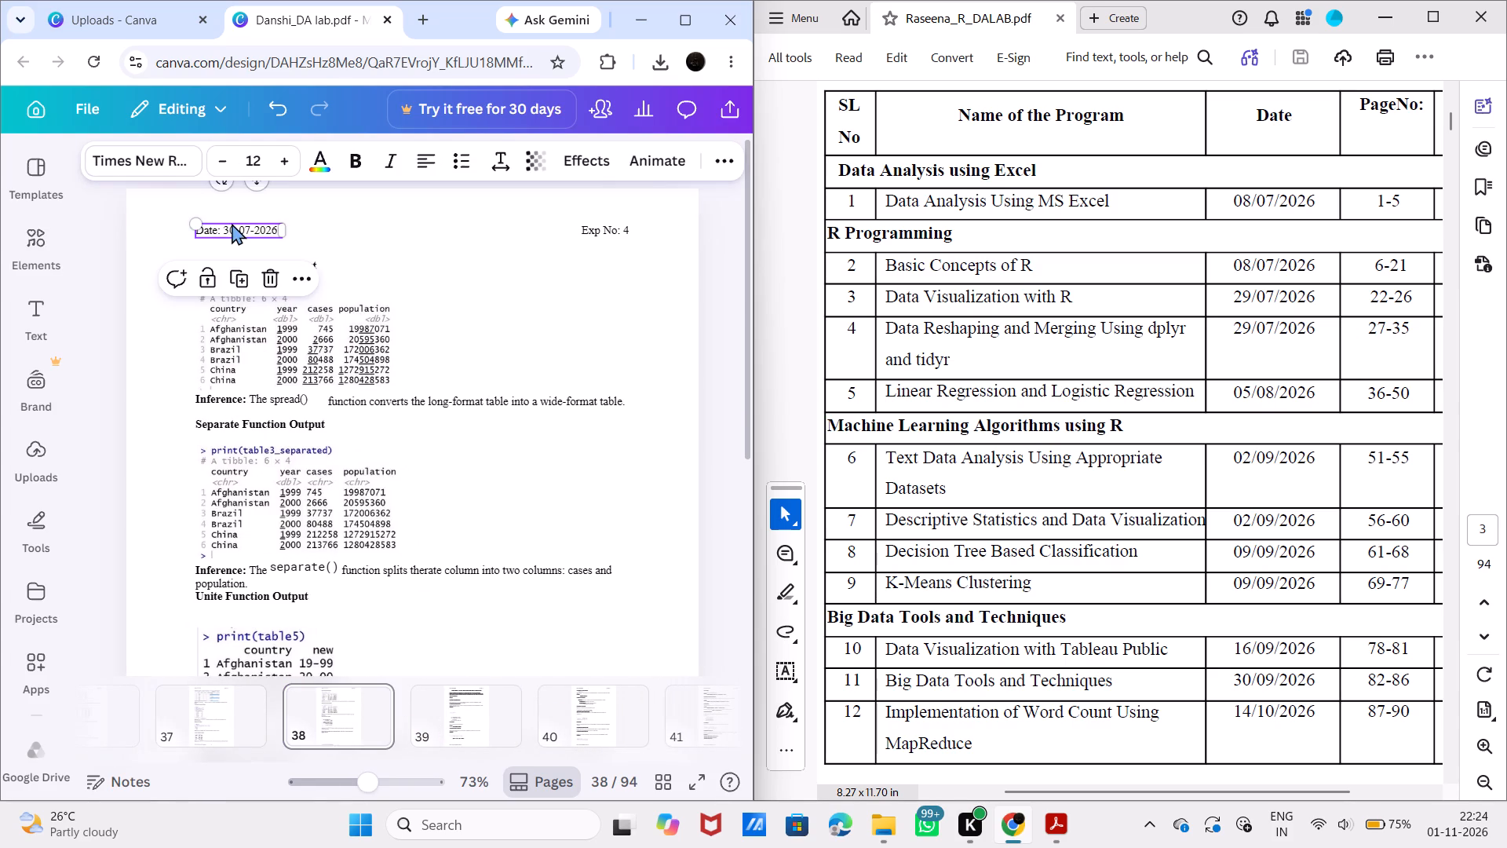
key("BackSpace")
key("ctrl+v")
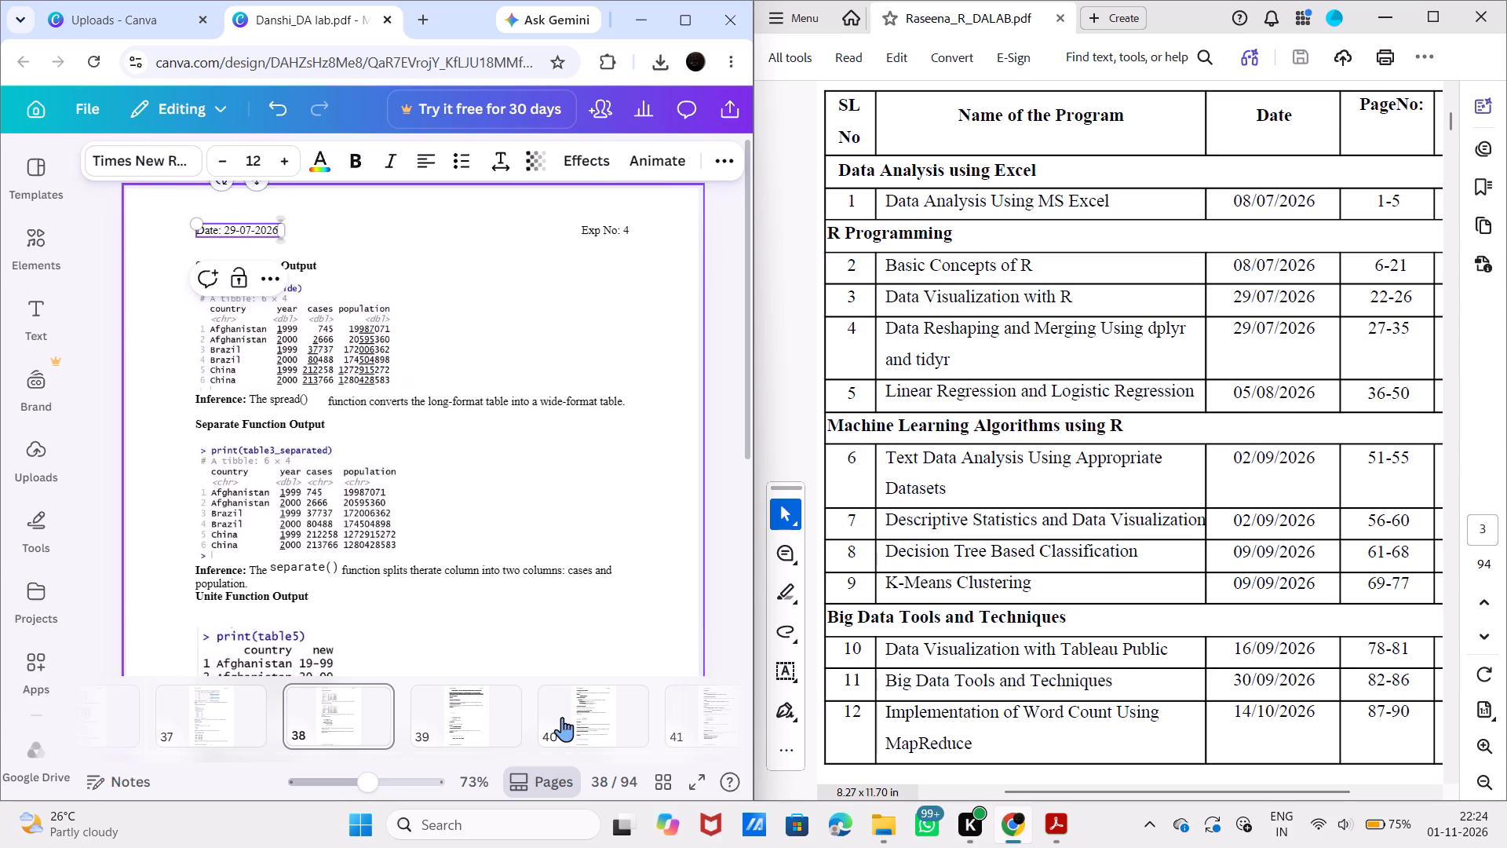
Change the day in the header date on page 39, the first page of Experiment 5, so it reads 05-08-2026.
left_click(513, 716)
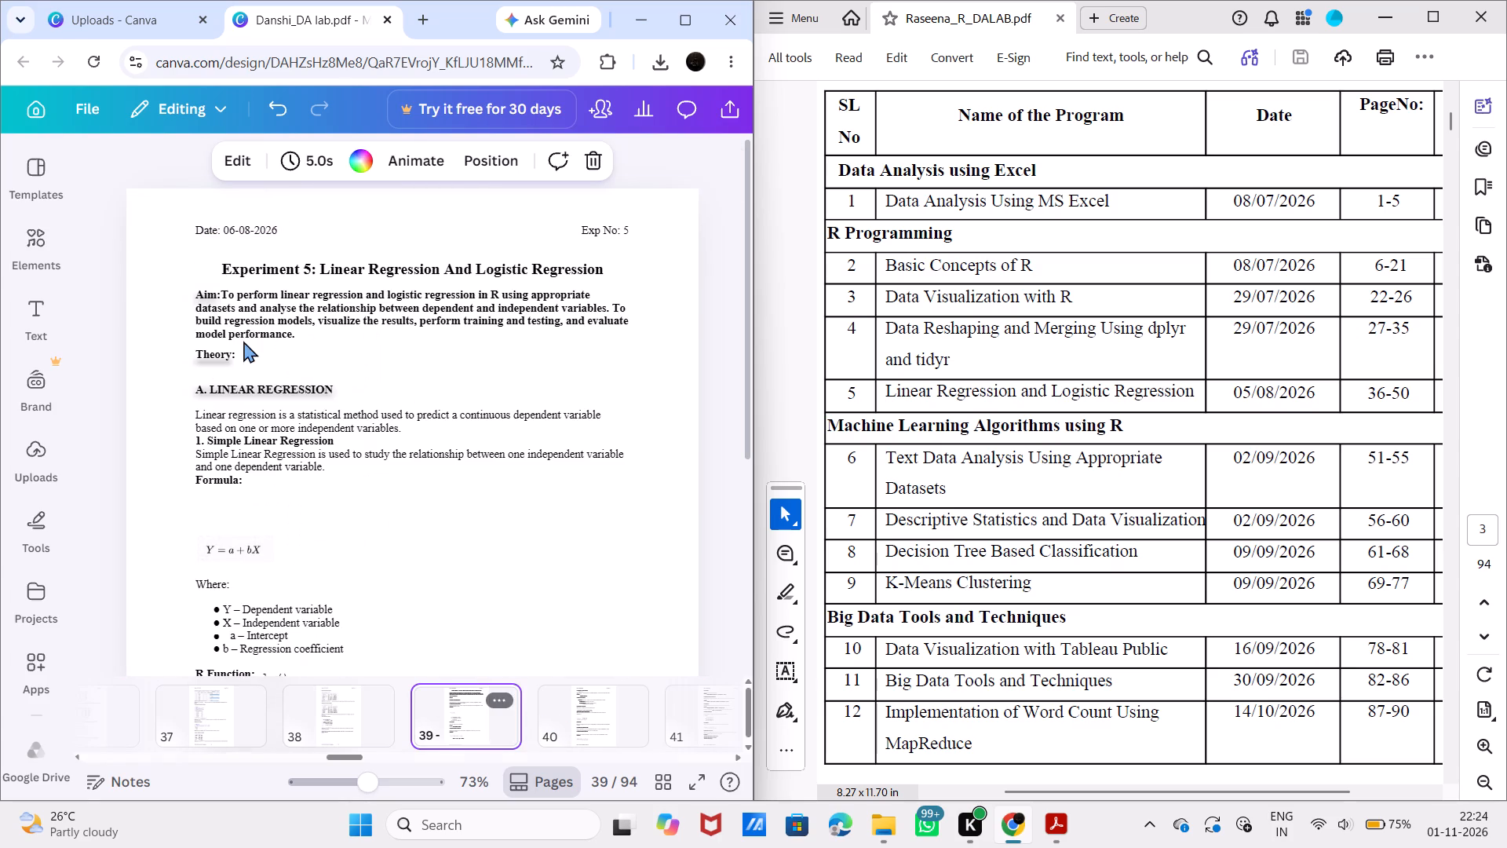
double_click(231, 227)
left_click(231, 227)
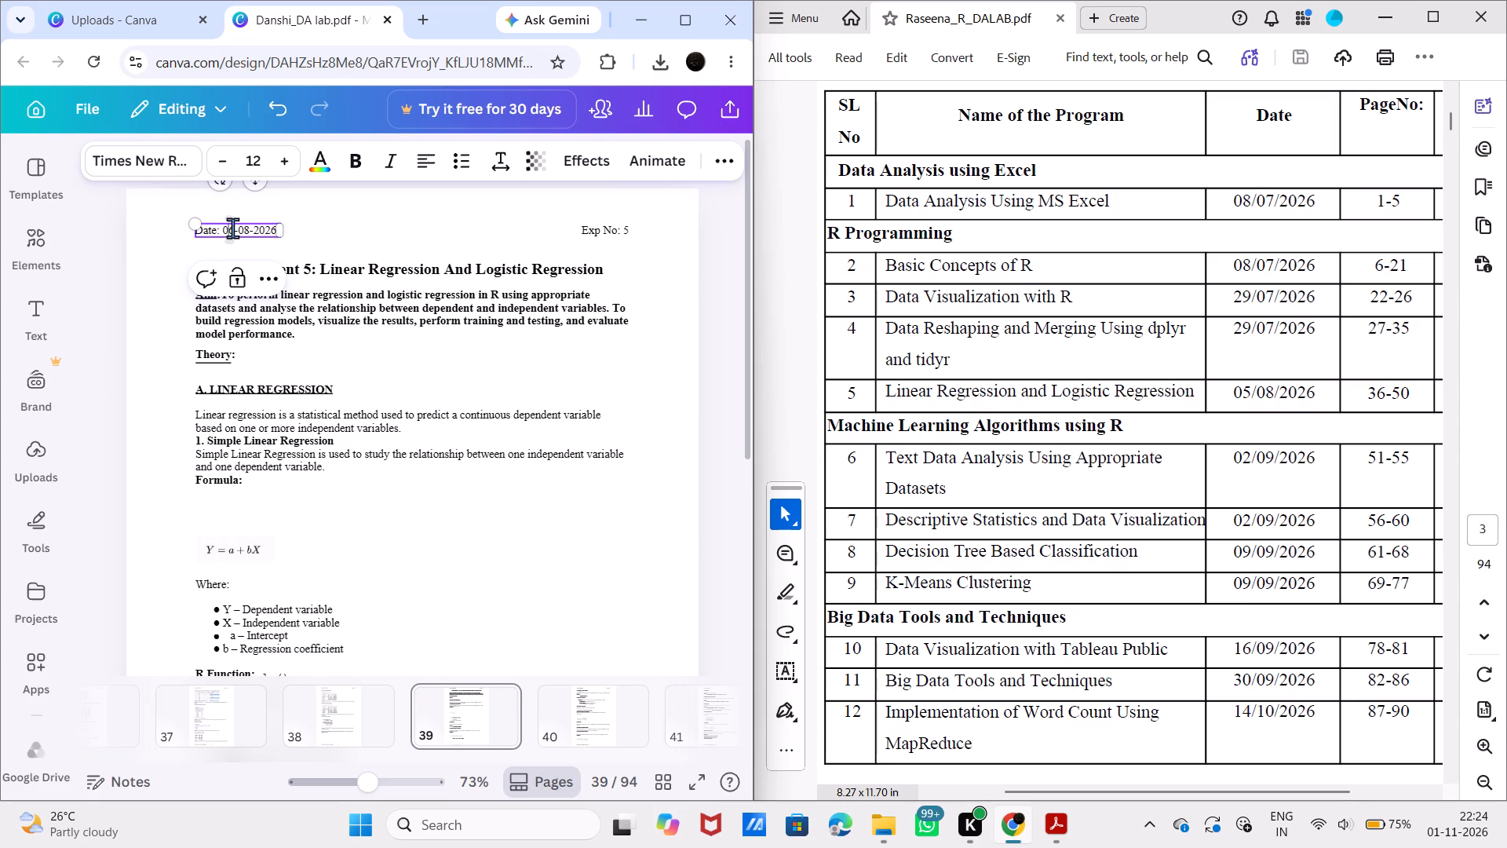
left_click(239, 228)
key("Right")
key("Left")
key("Left")
key("BackSpace")
key("5")
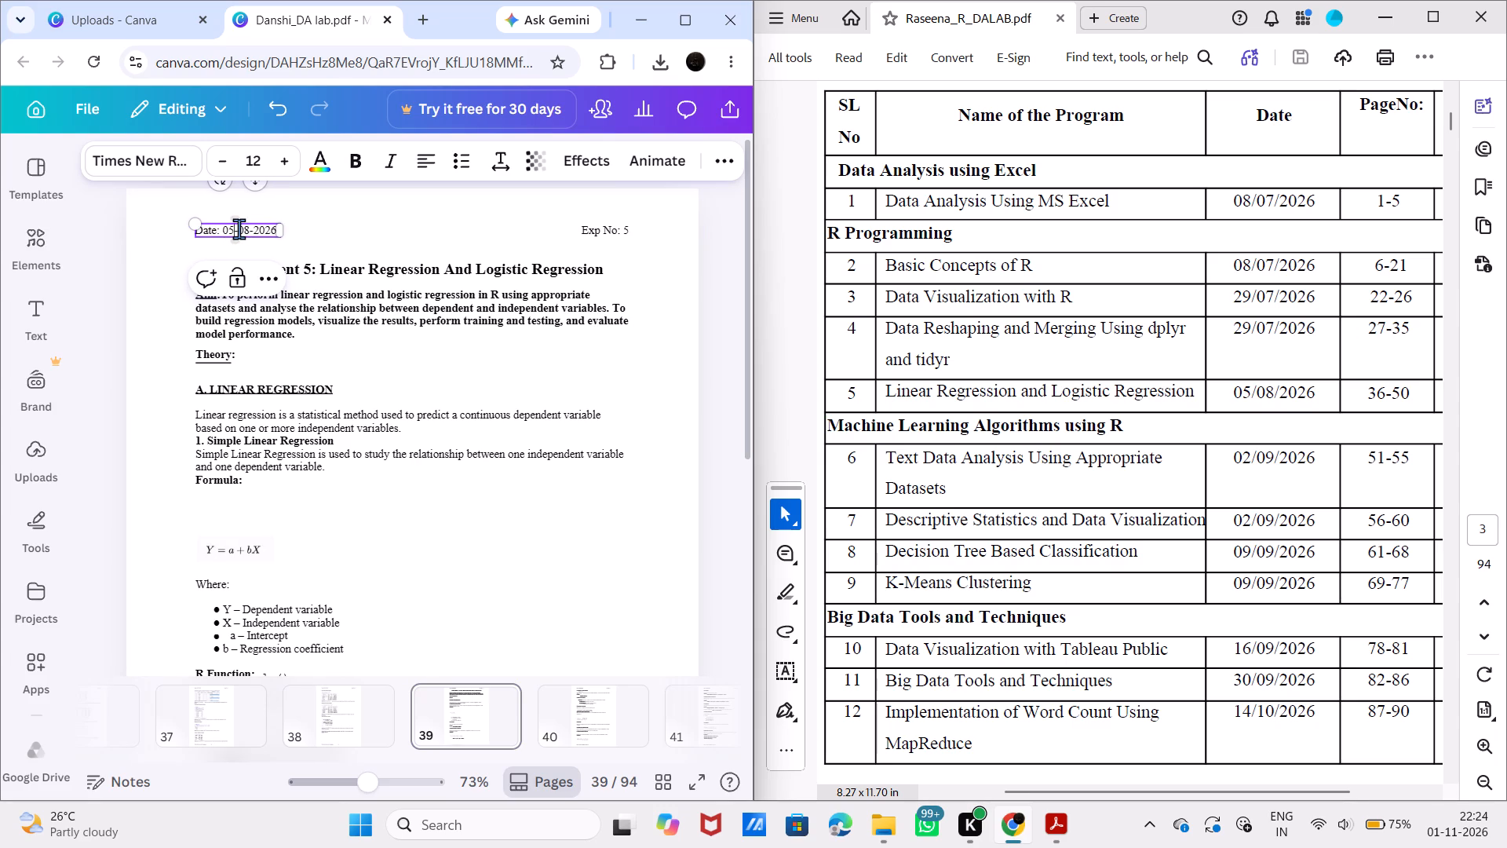
Copy "Date: 05-08-2026" from page 39's header and replace the header date on page 40 with it.
triple_click(244, 229)
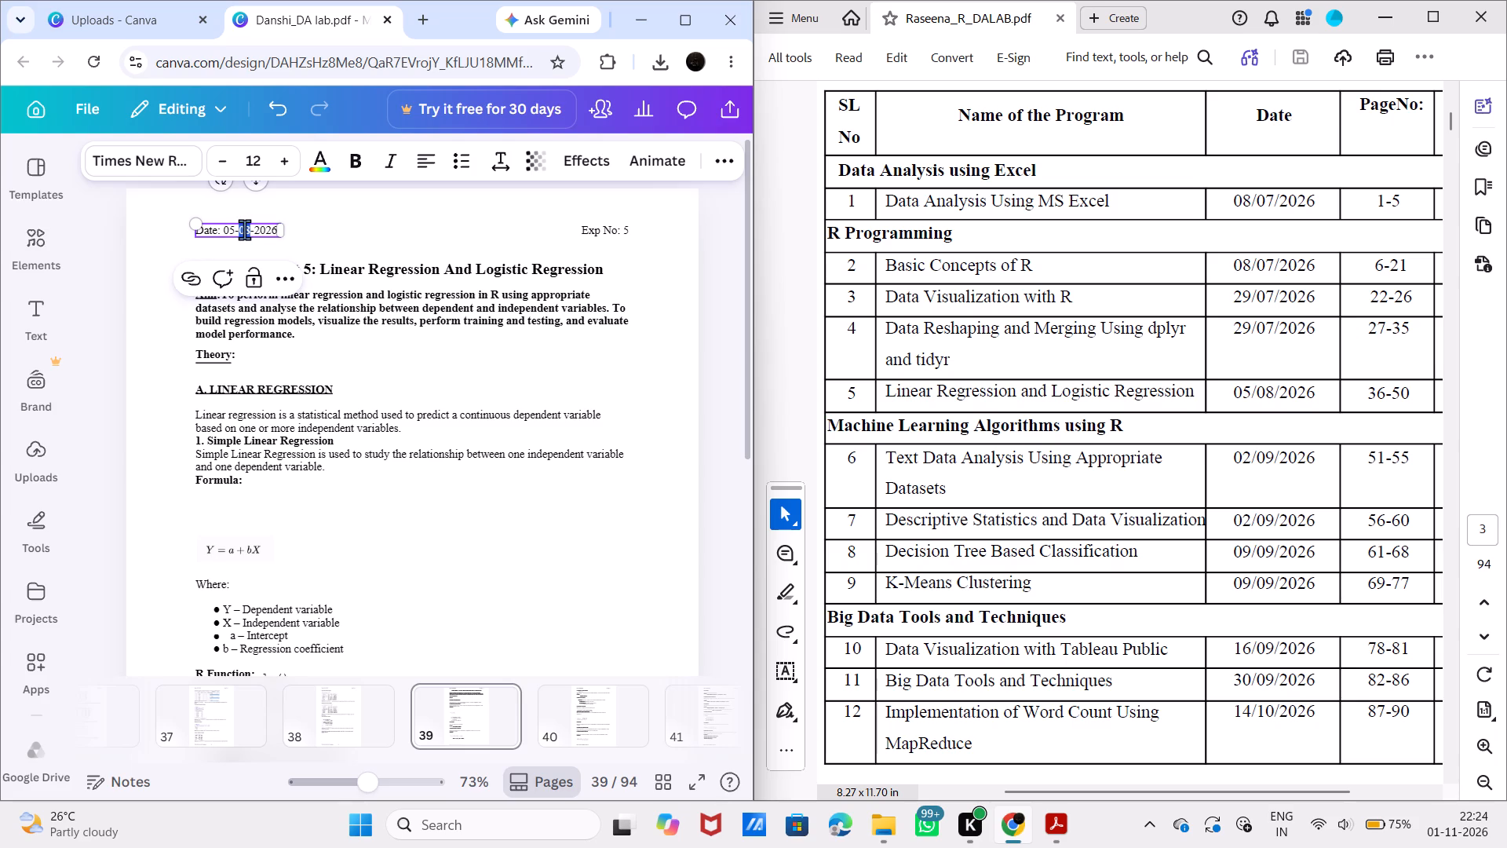
key("ctrl+c")
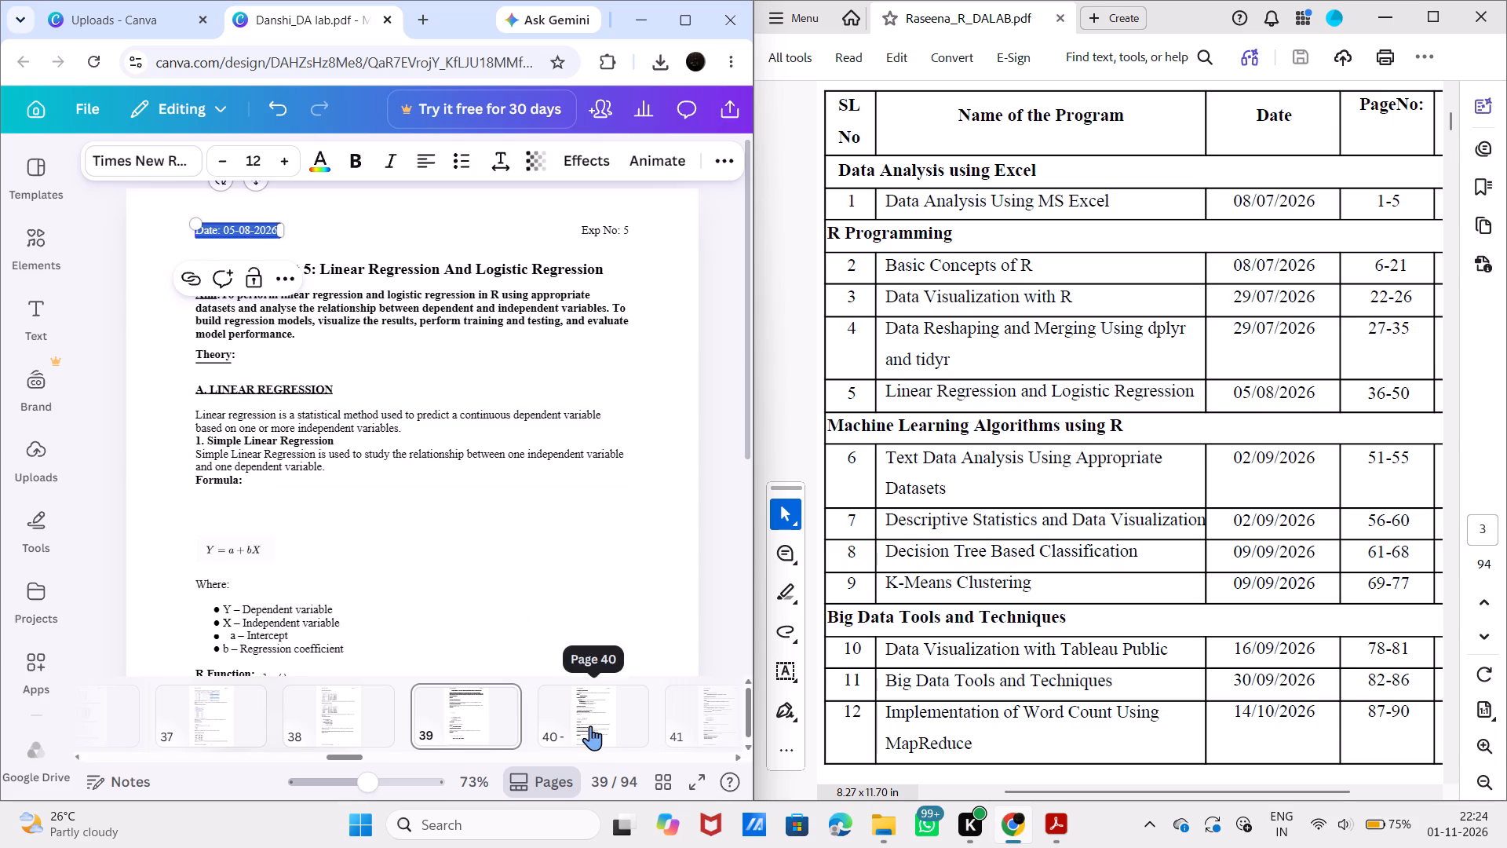
left_click(590, 726)
double_click(243, 225)
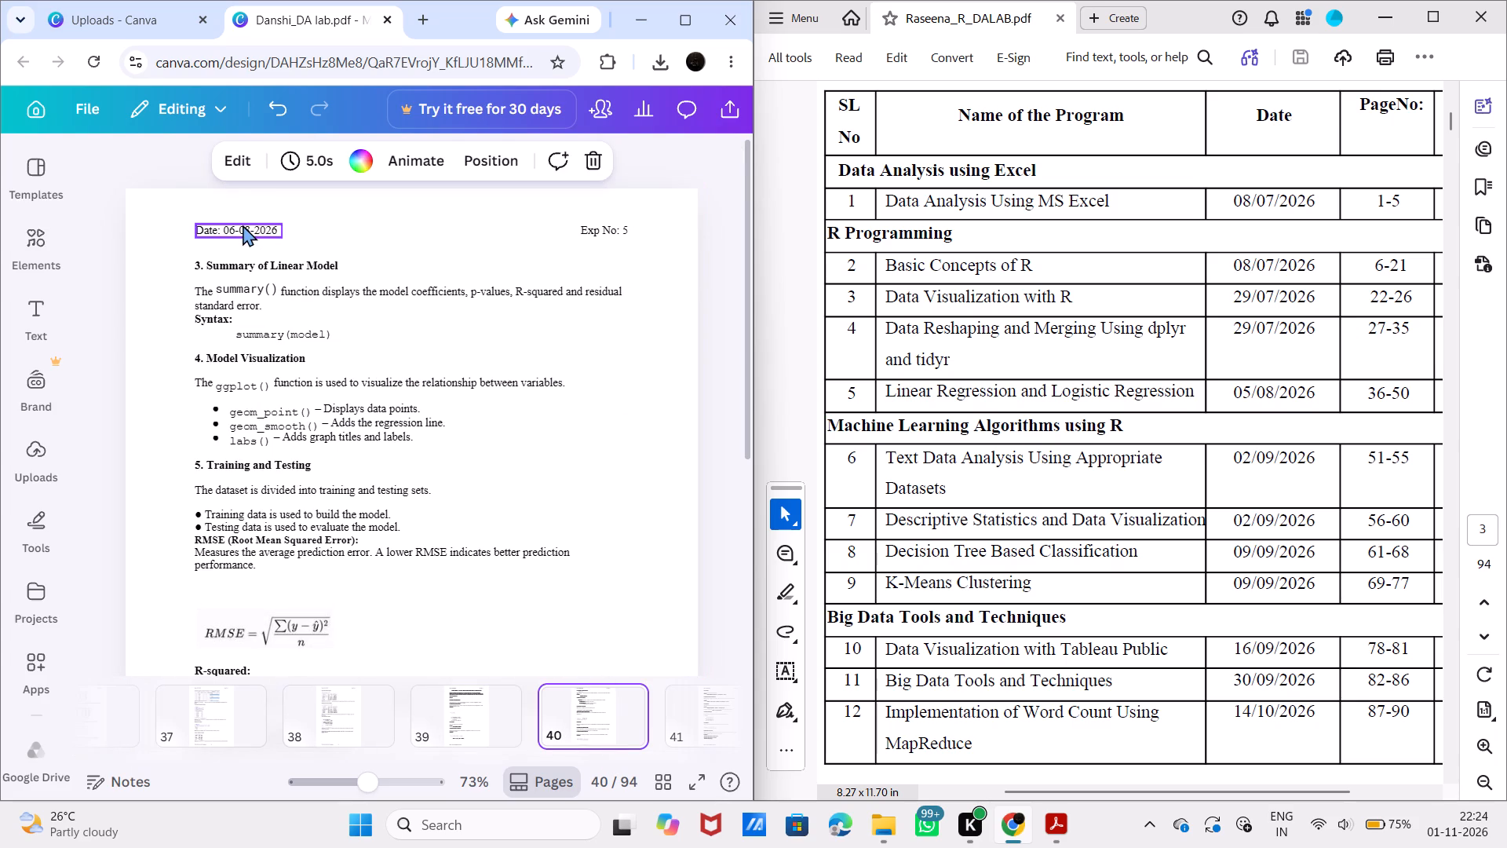
key("BackSpace")
key("v")
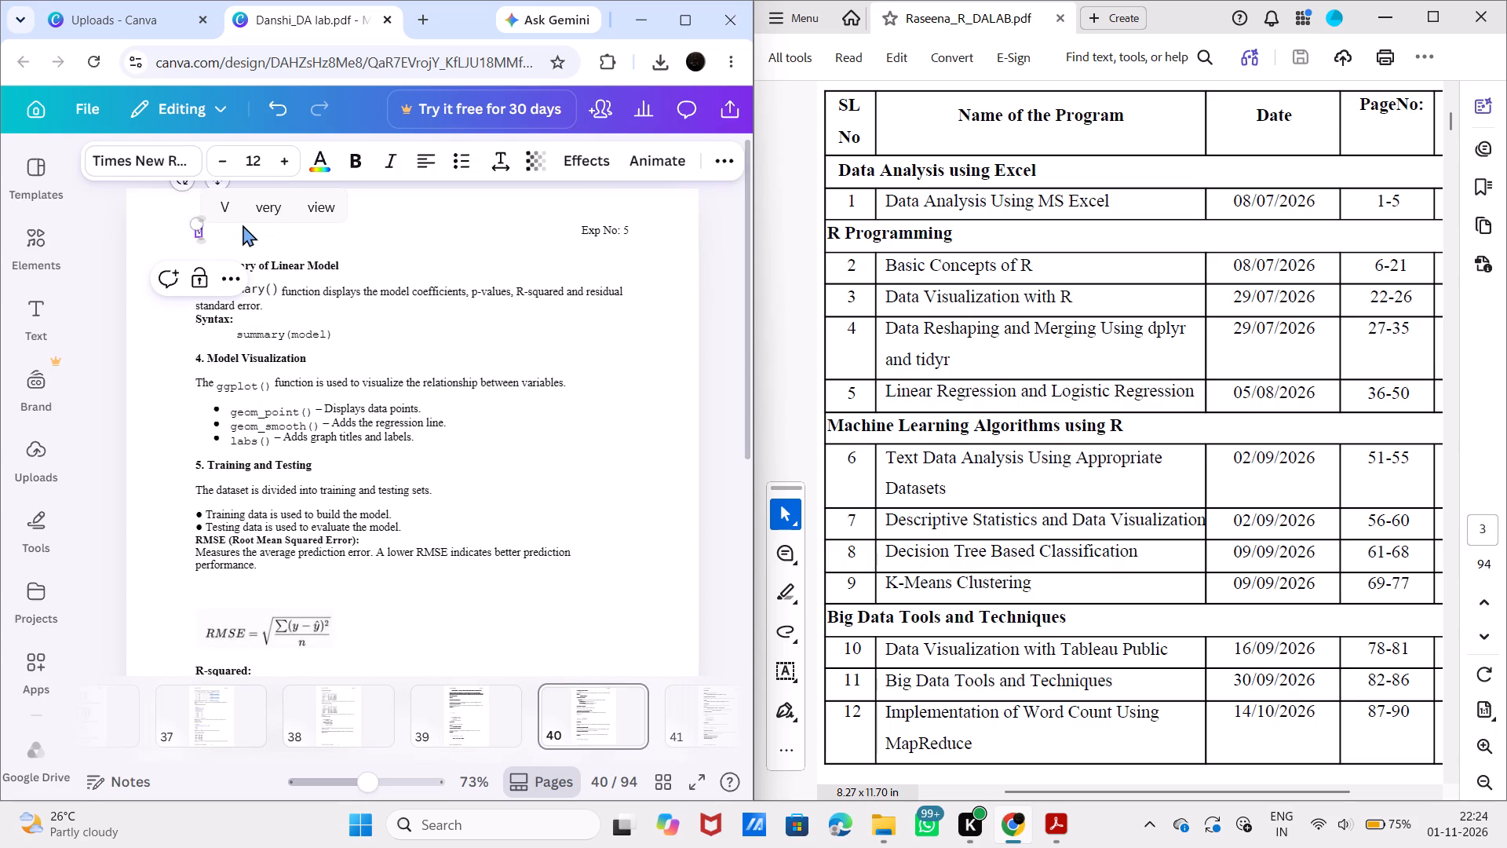
key("BackSpace")
key("ctrl+v")
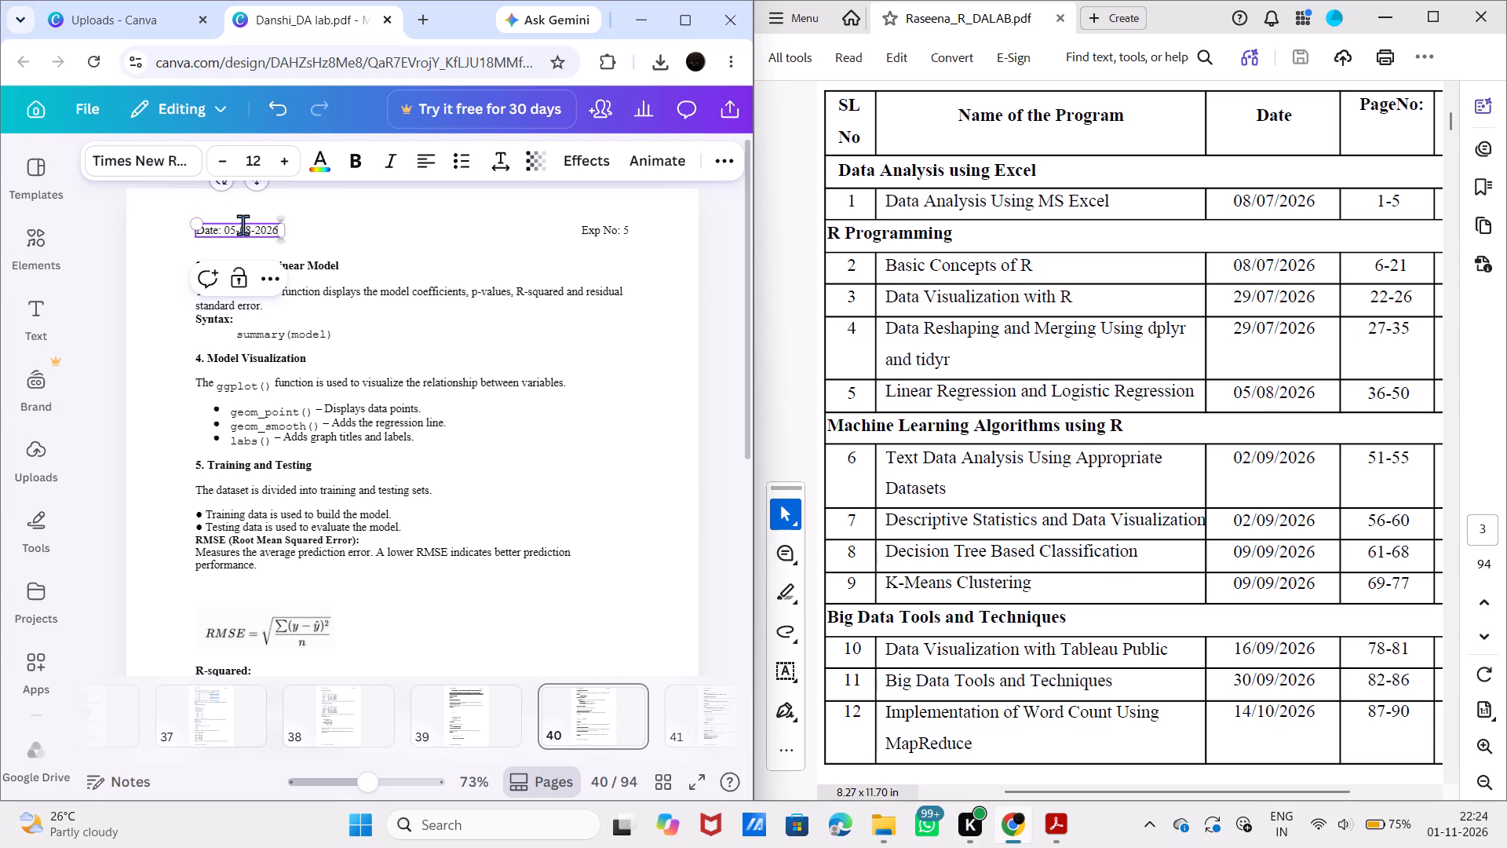
Replace the header date on page 41, the glm() function page, with the copied "Date: 05-08-2026".
left_click(686, 704)
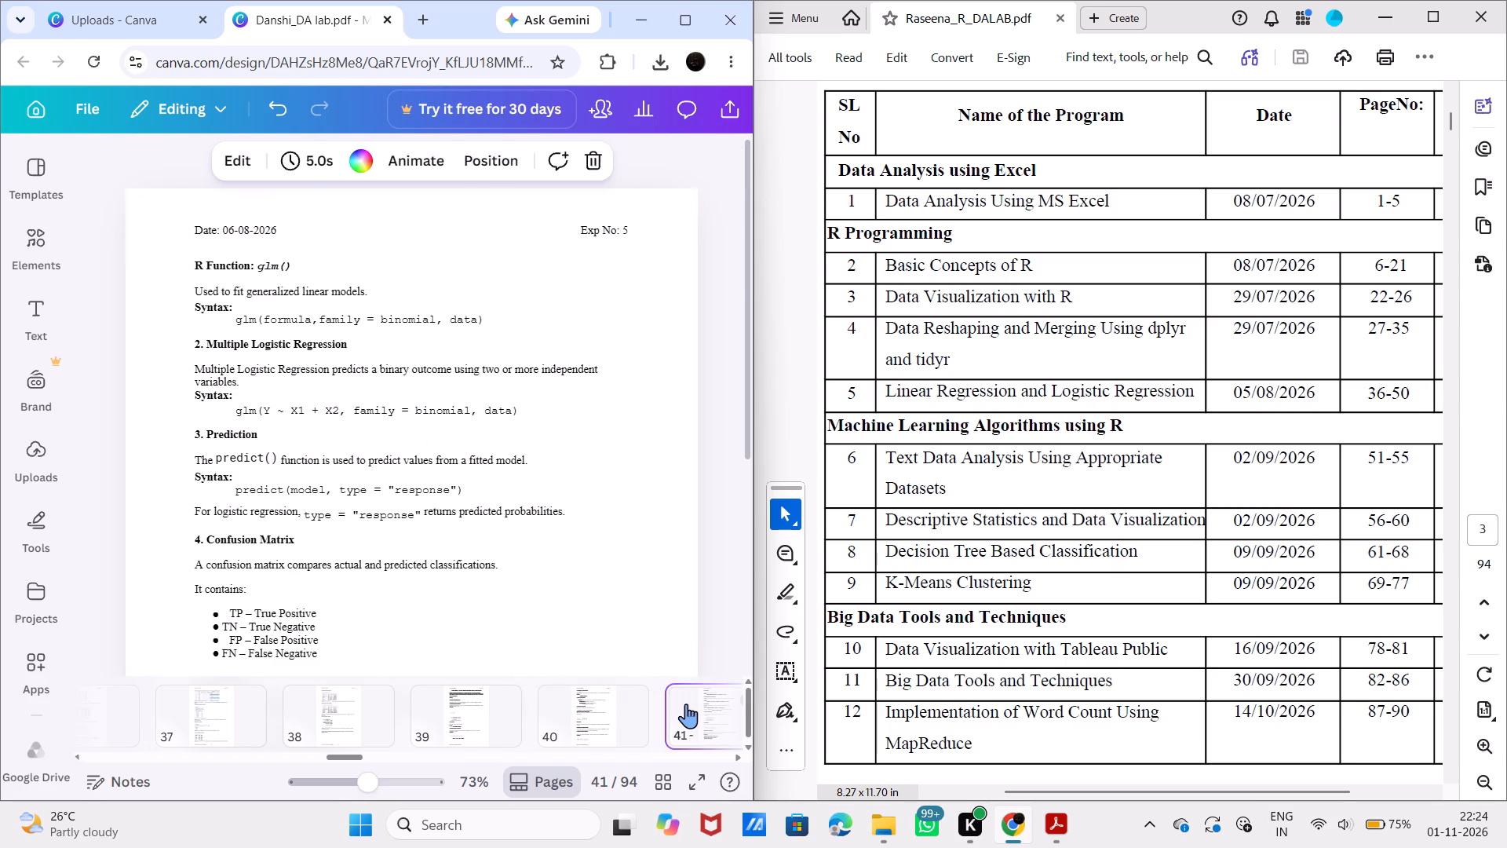
double_click(228, 234)
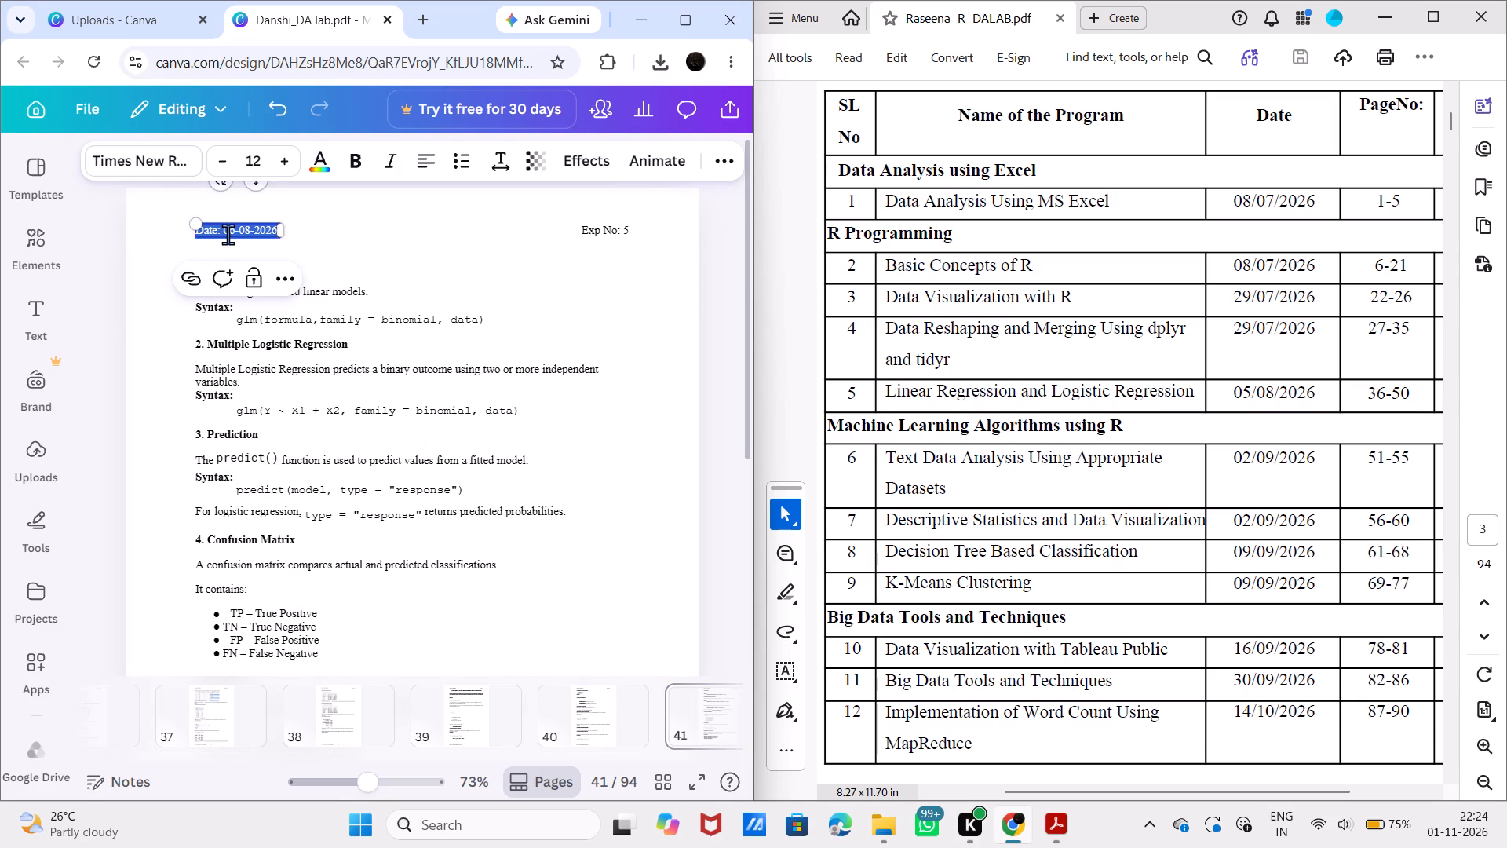
key("BackSpace")
key("ctrl+v")
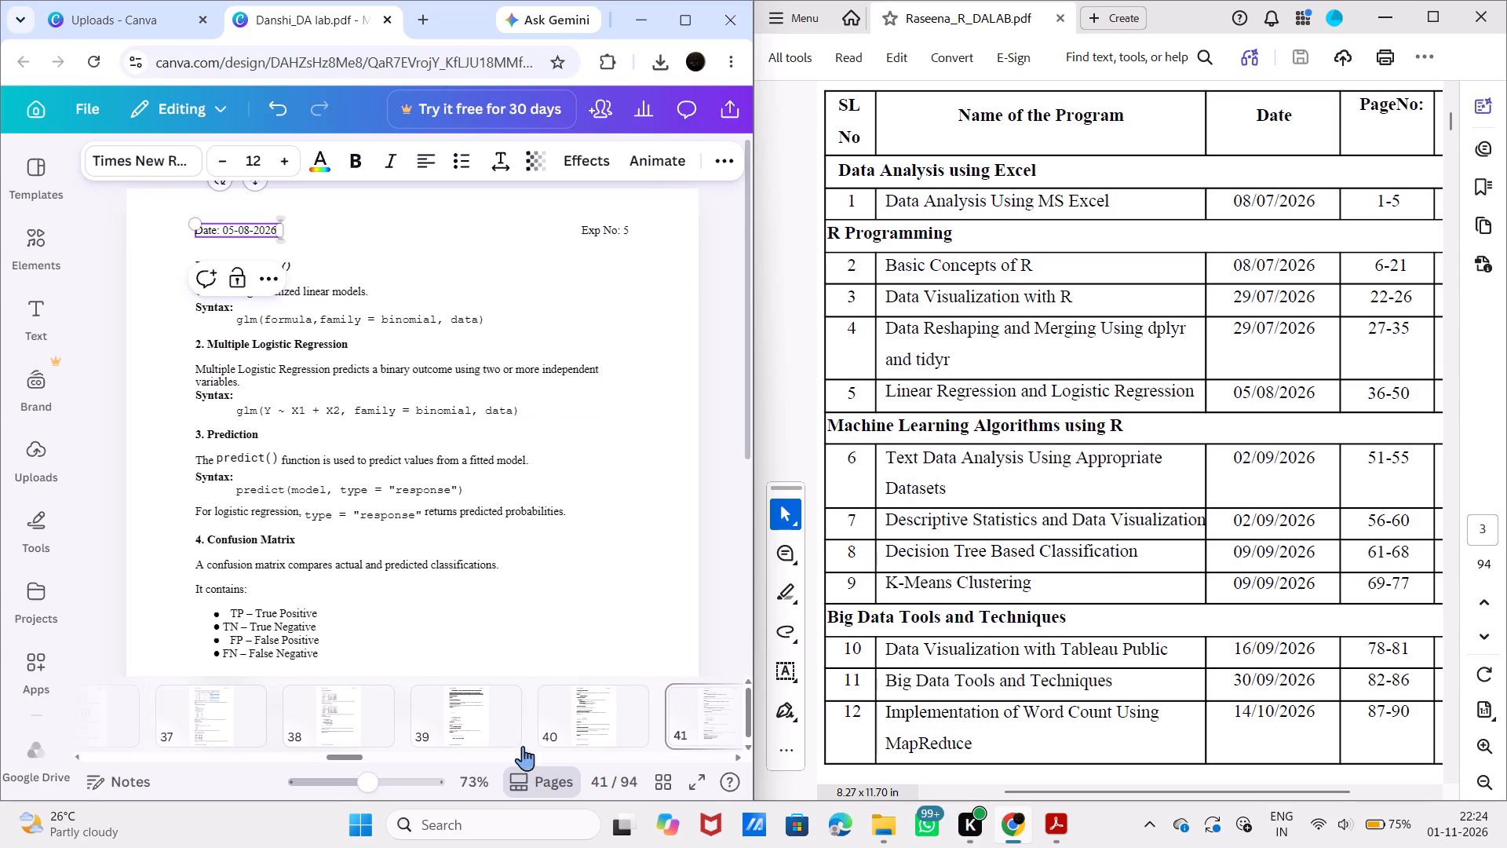
Replace the header date on page 42, the page starting with the ad read.csv code, with the copied "Date: 05-08-2026".
scroll(526, 734, "left", 4)
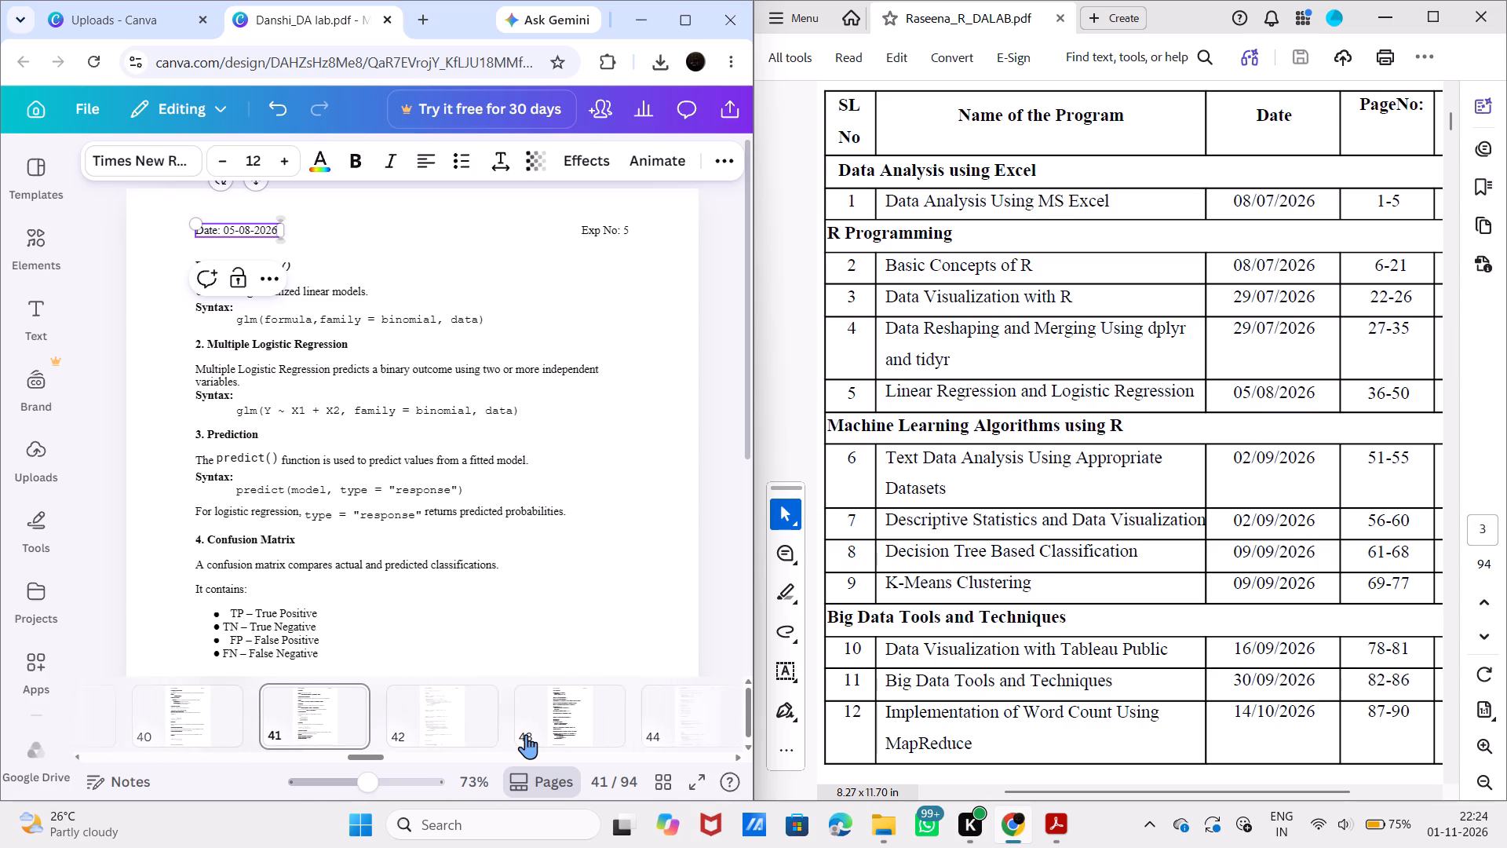
scroll(526, 734, "left", 2)
left_click(342, 704)
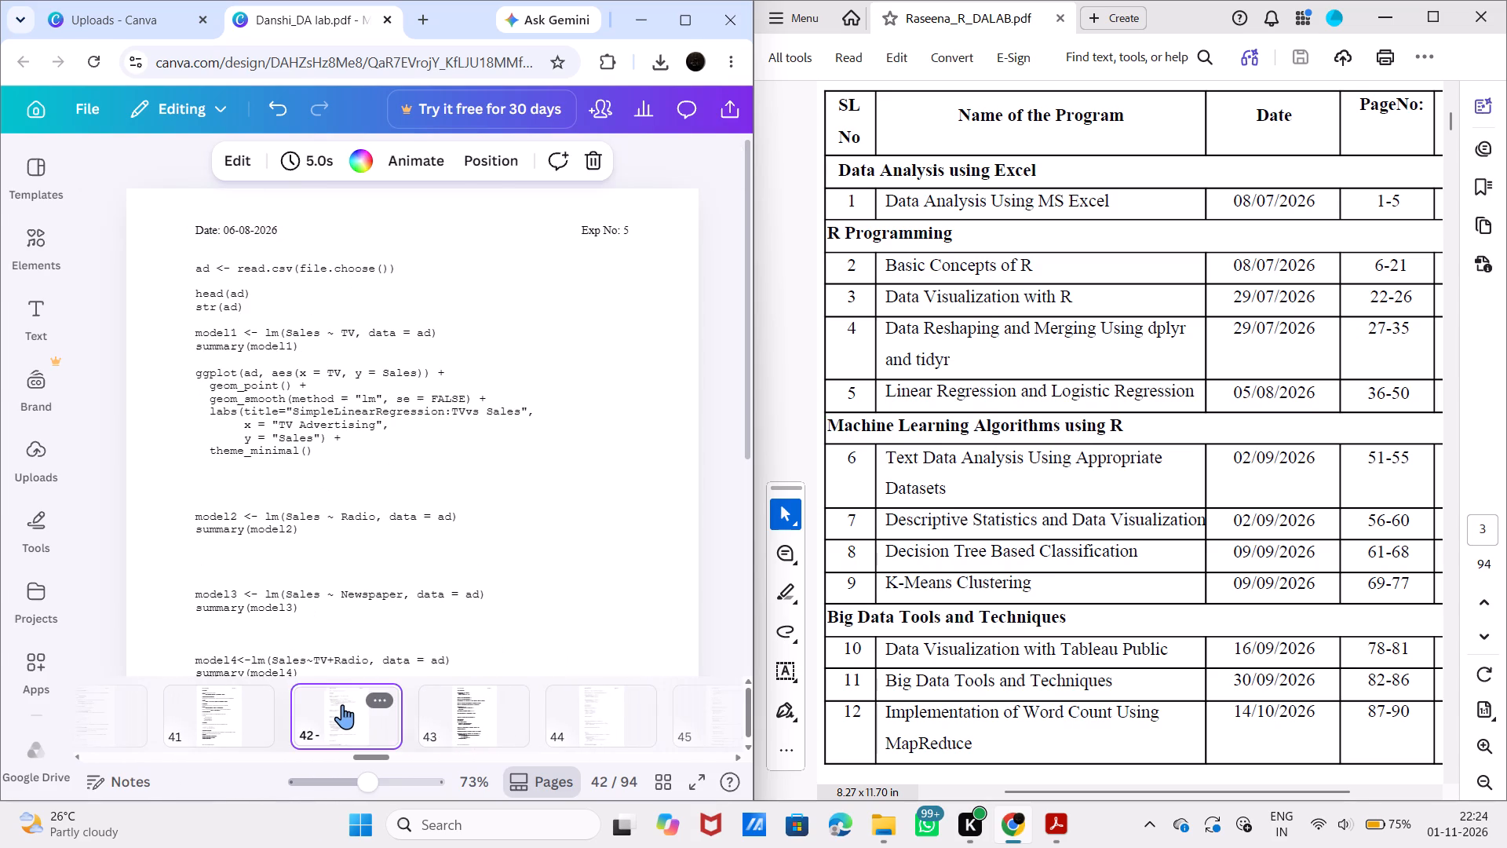
double_click(231, 228)
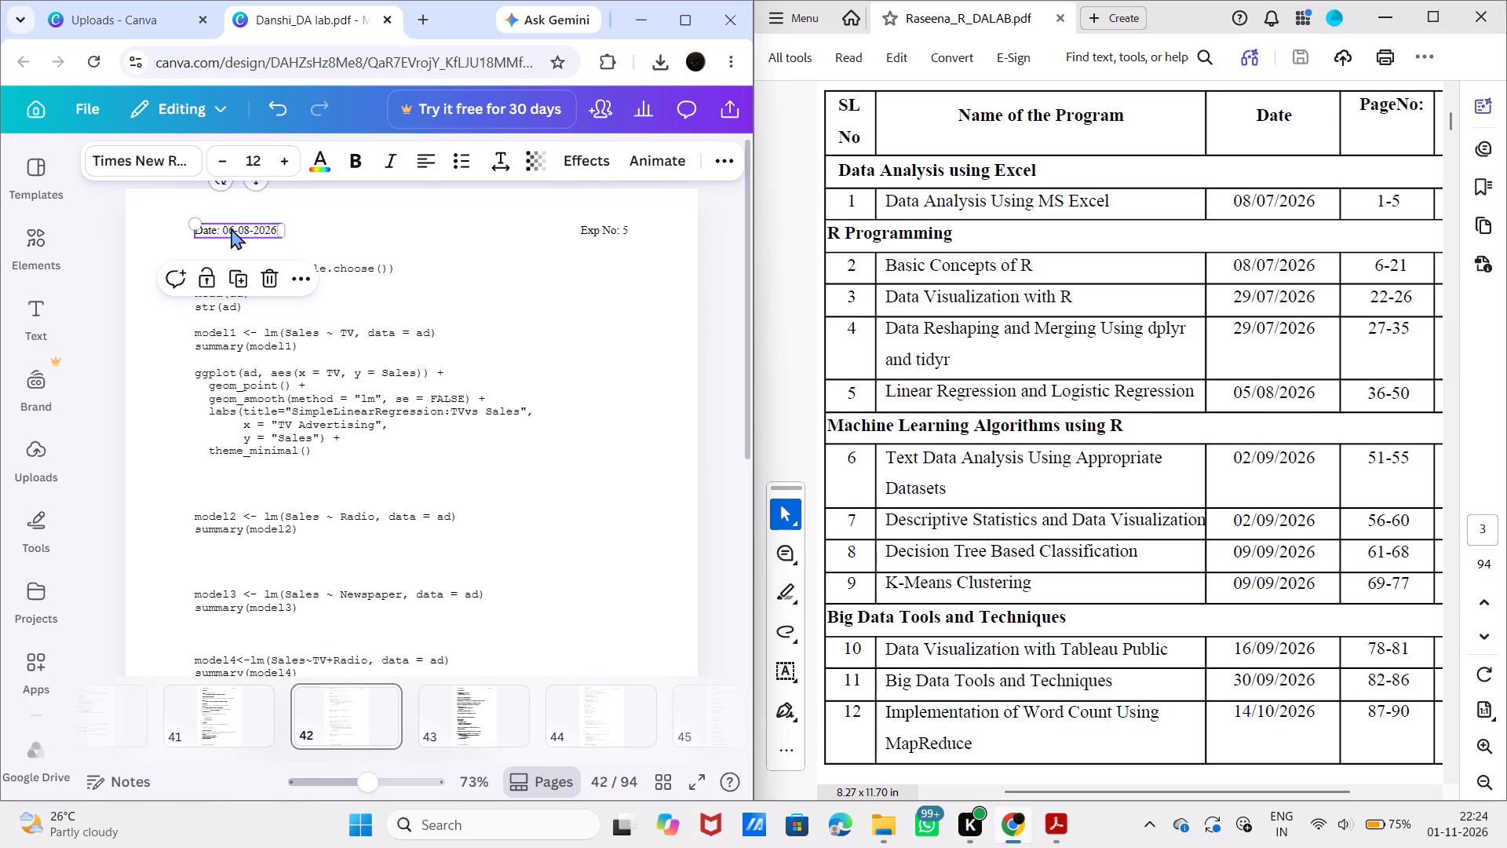
key("BackSpace")
key("ctrl+v")
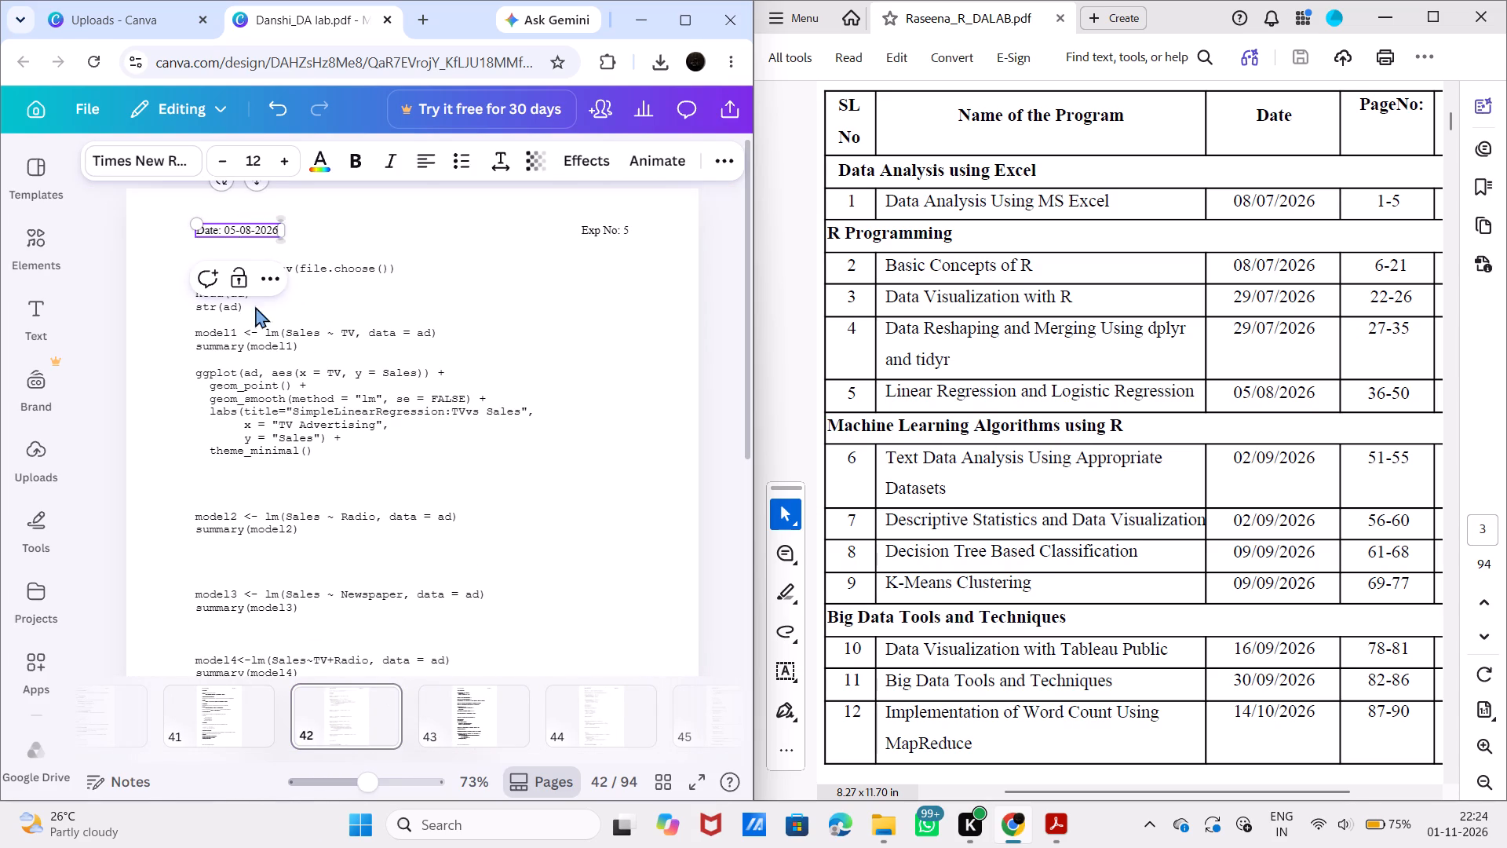
Replace the header date on page 43, the page starting with the nrow(ad) code, with the copied "Date: 05-08-2026".
left_click(454, 715)
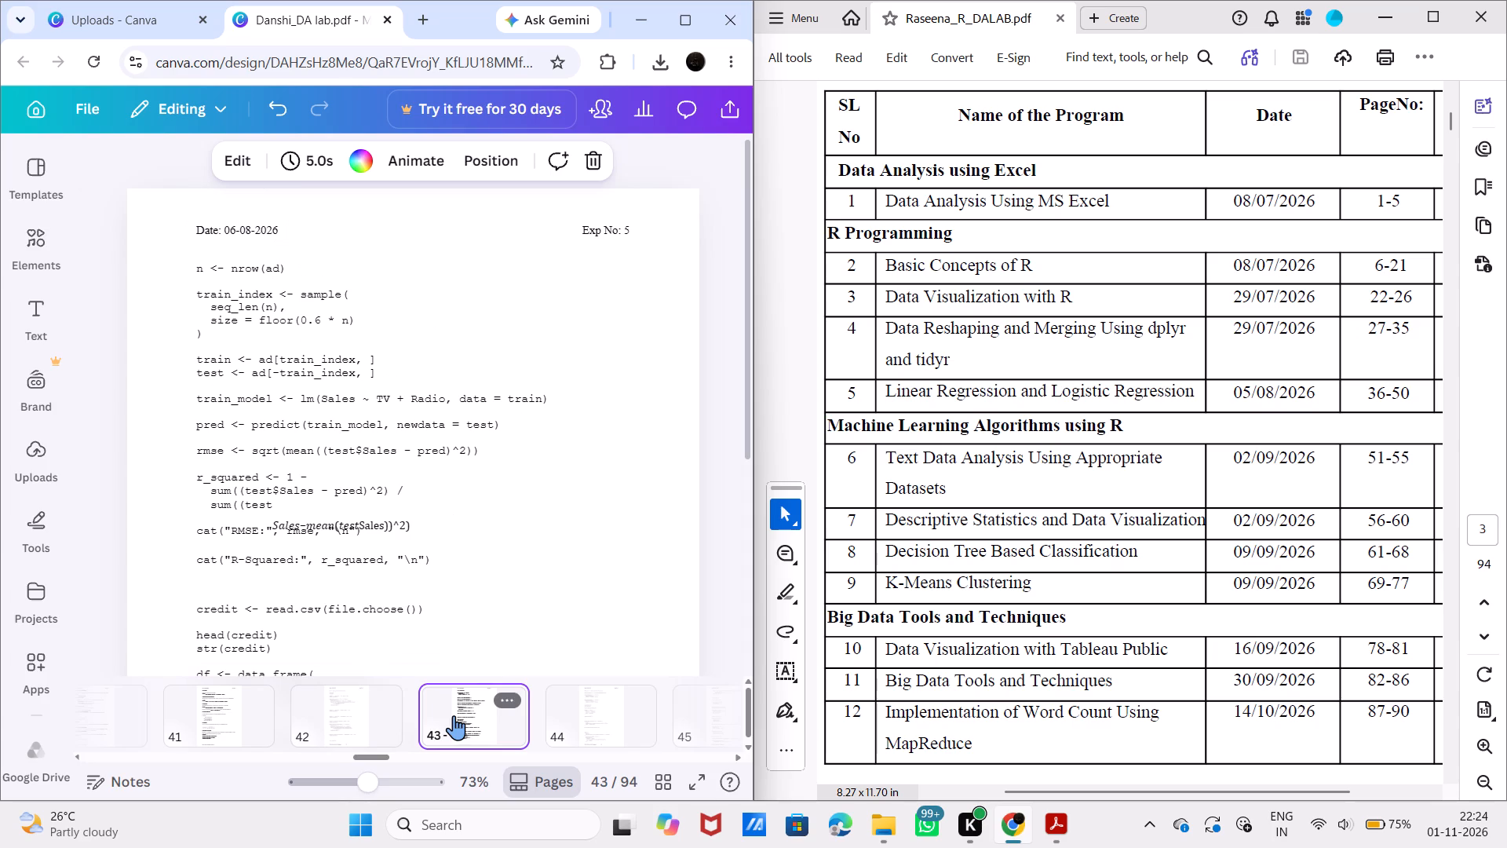
double_click(223, 228)
key("BackSpace")
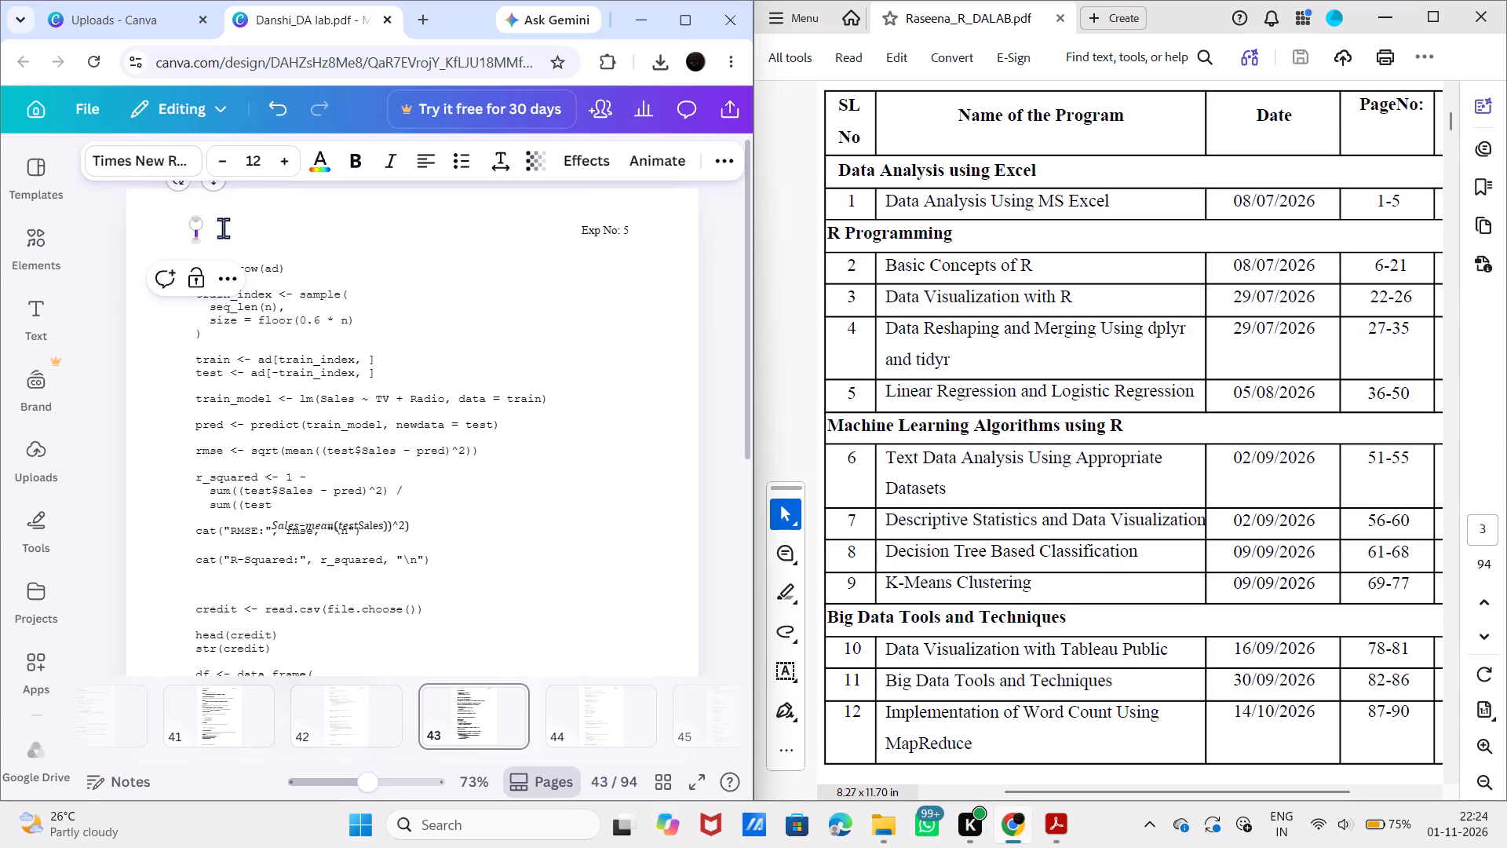
key("ctrl+v")
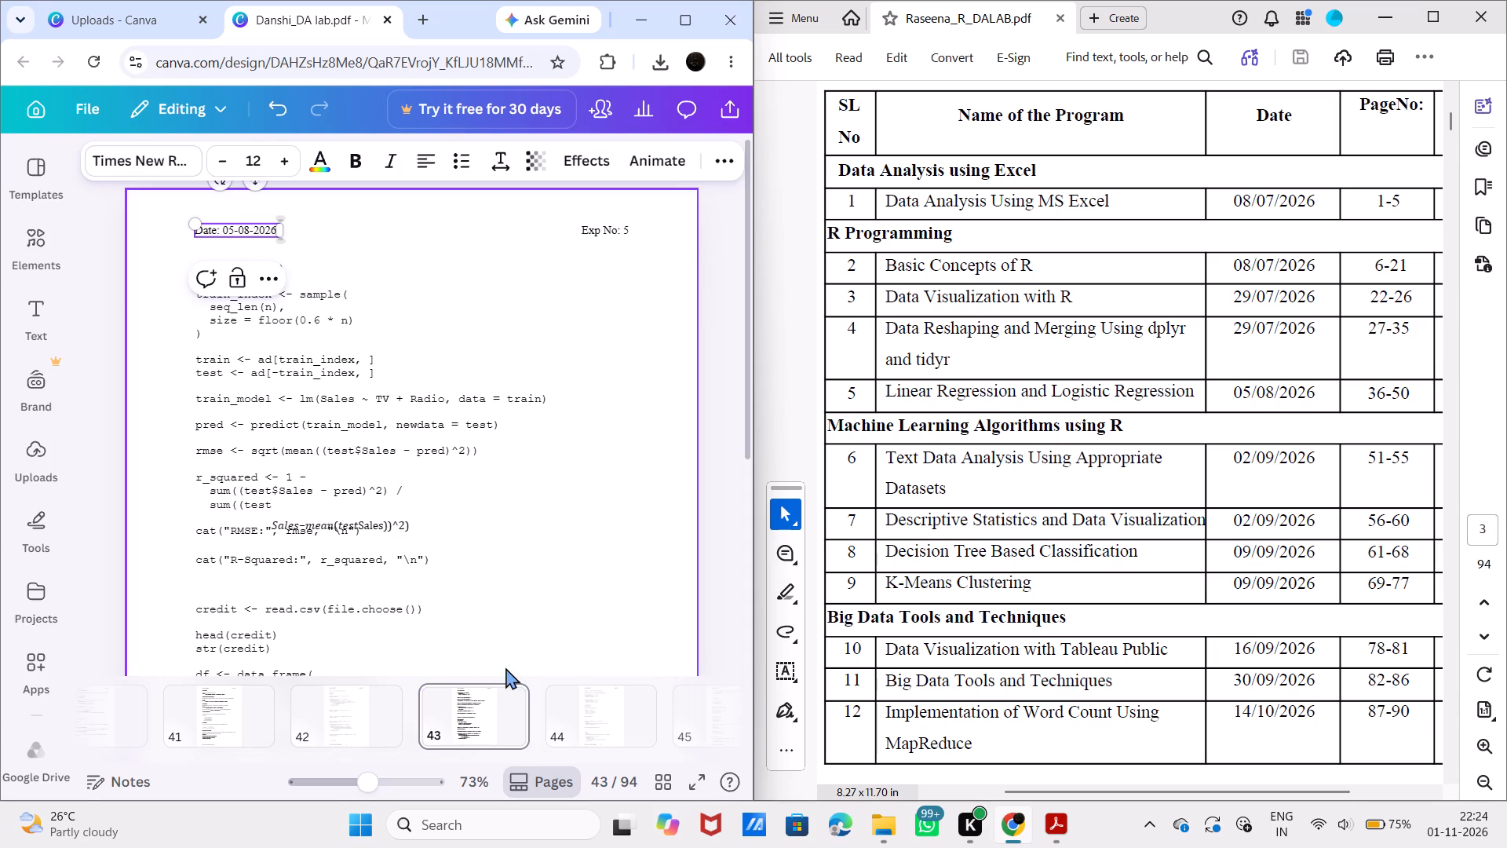
Replace the header date on page 44, the page starting with the Default read.csv code, with the copied "Date: 05-08-2026".
left_click(578, 714)
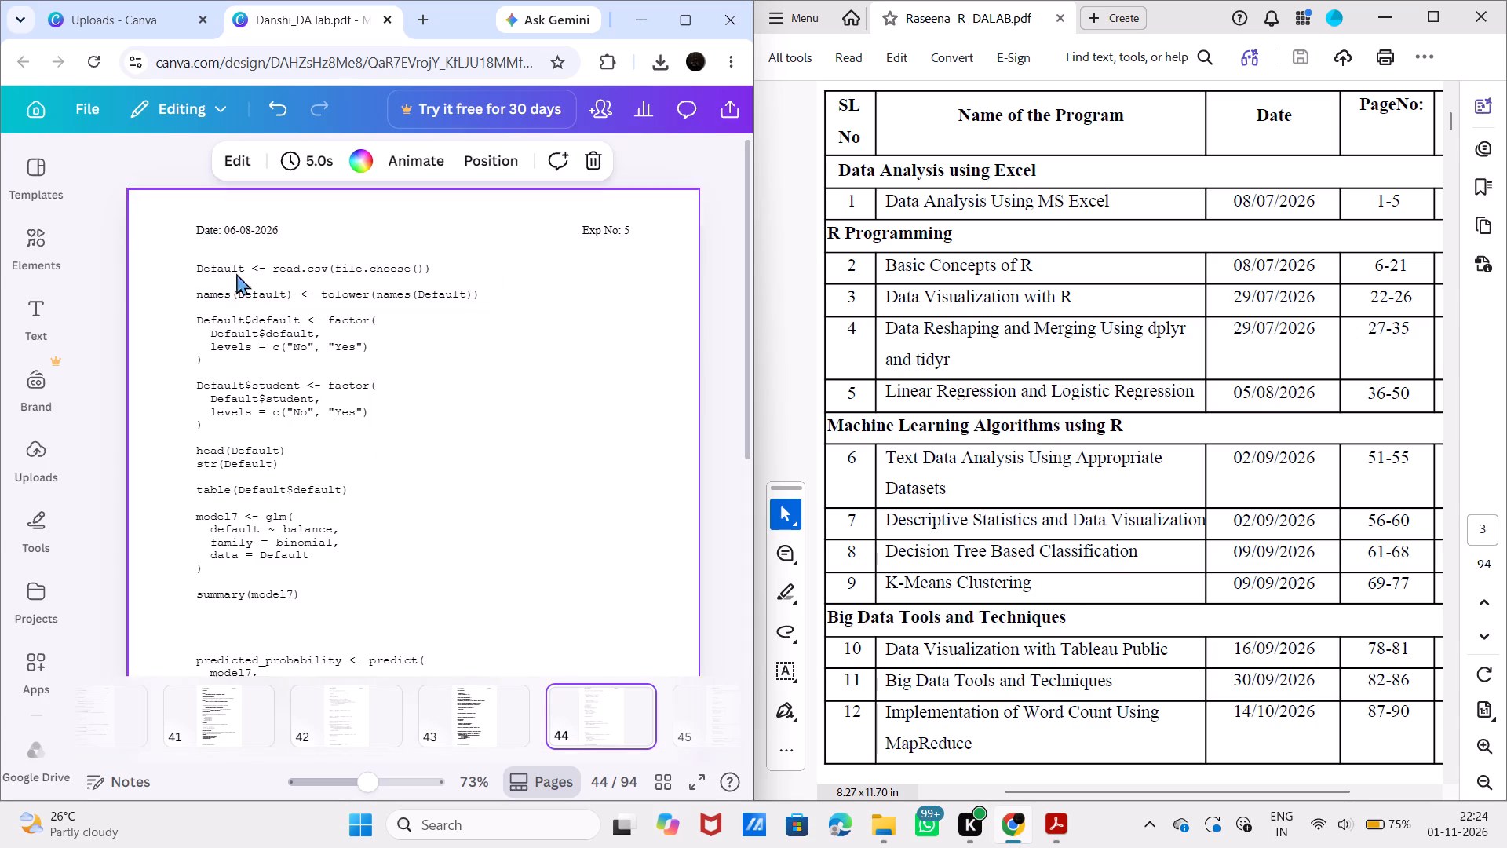
double_click(235, 220)
double_click(245, 234)
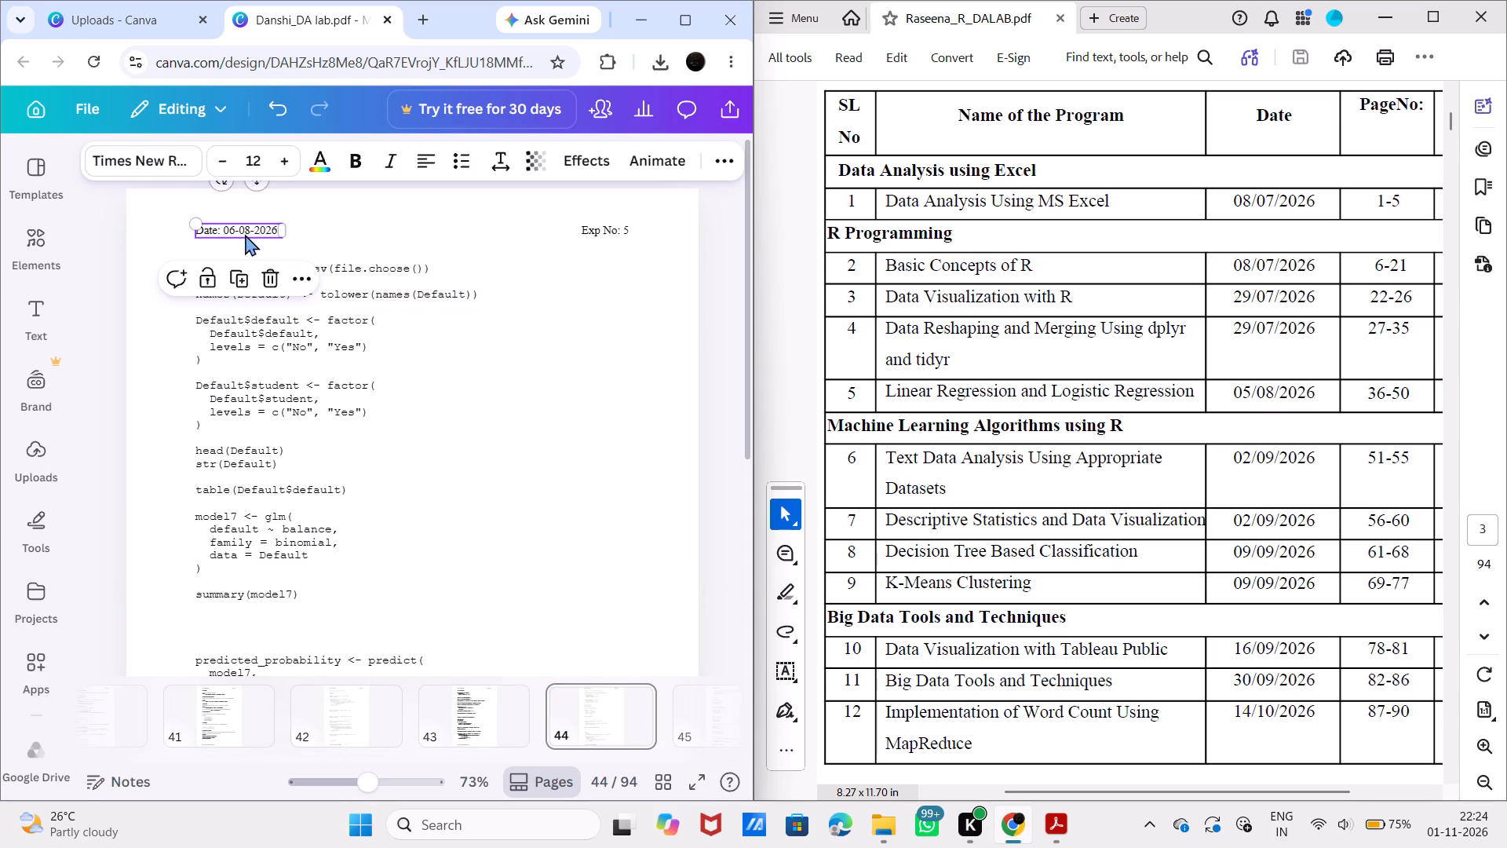
key("BackSpace")
key("ctrl+v")
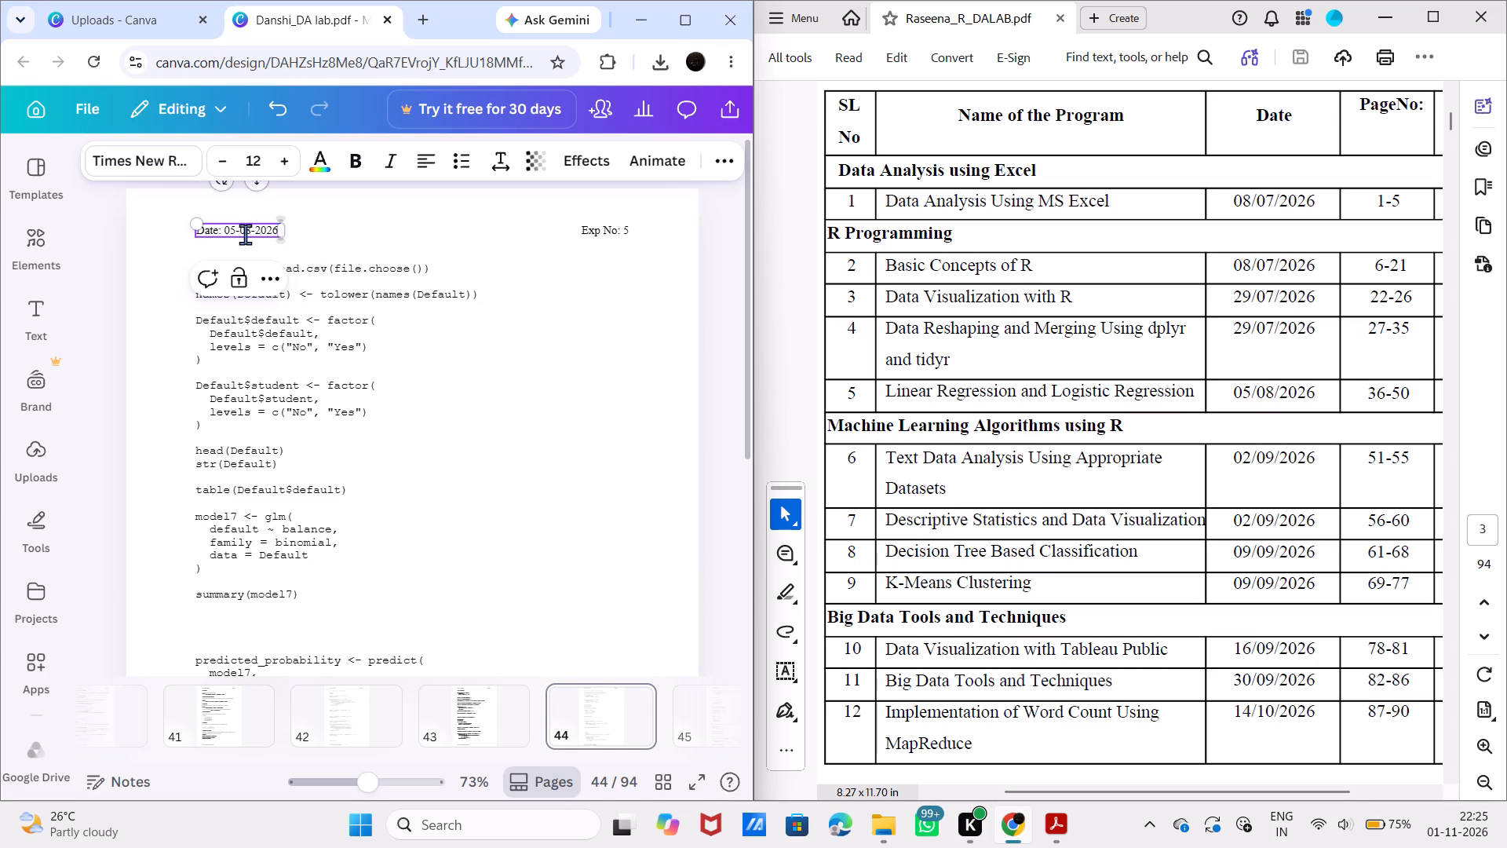
Replace the header date on page 45, the page starting with the Logistic Regression plot labels code, with the copied "Date: 05-08-2026".
scroll(552, 722, "left", 4)
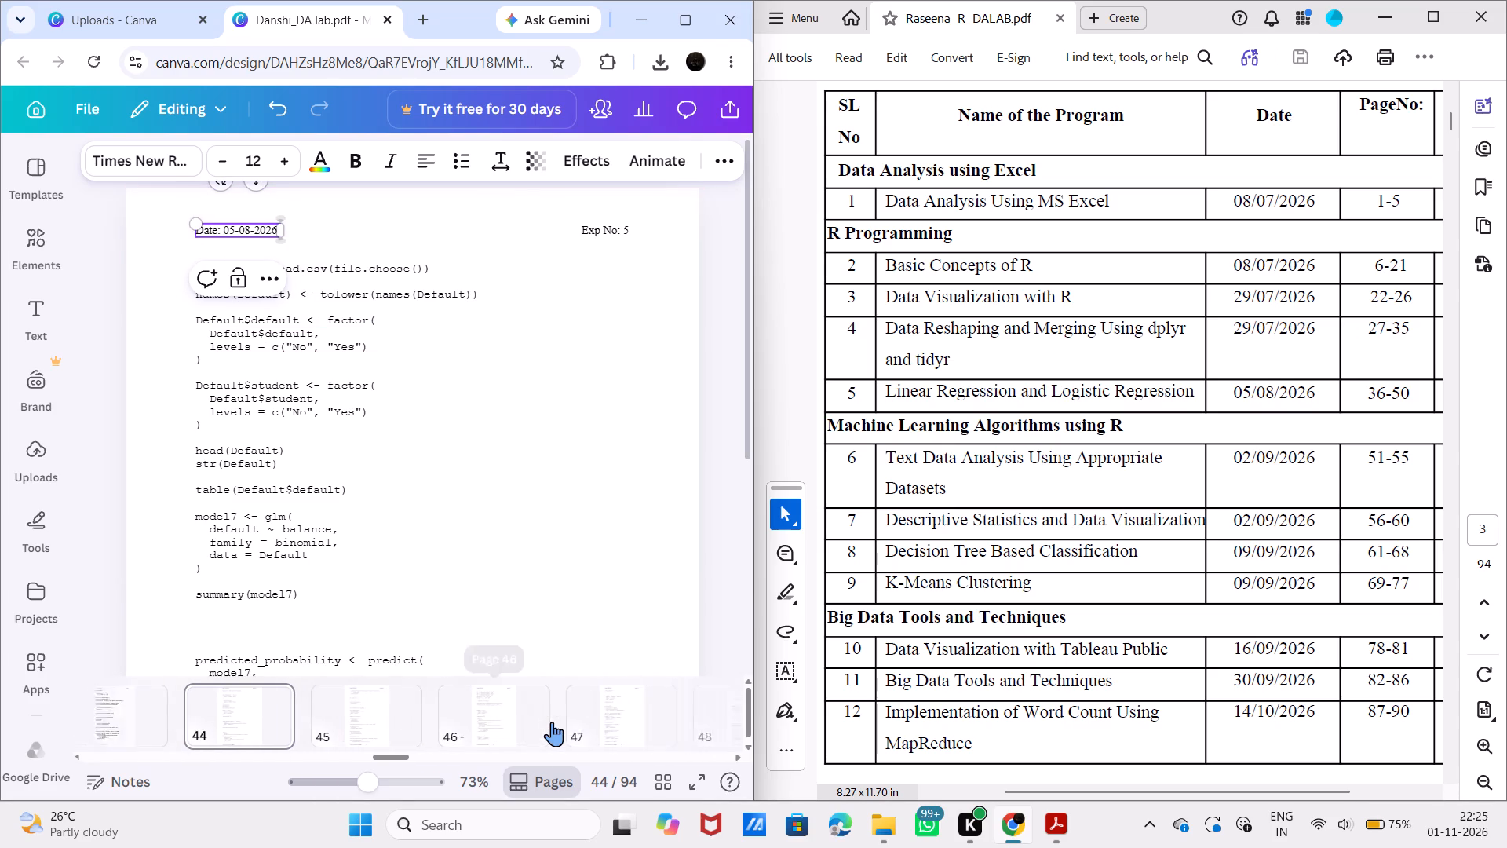
scroll(552, 722, "left", 1)
left_click(335, 720)
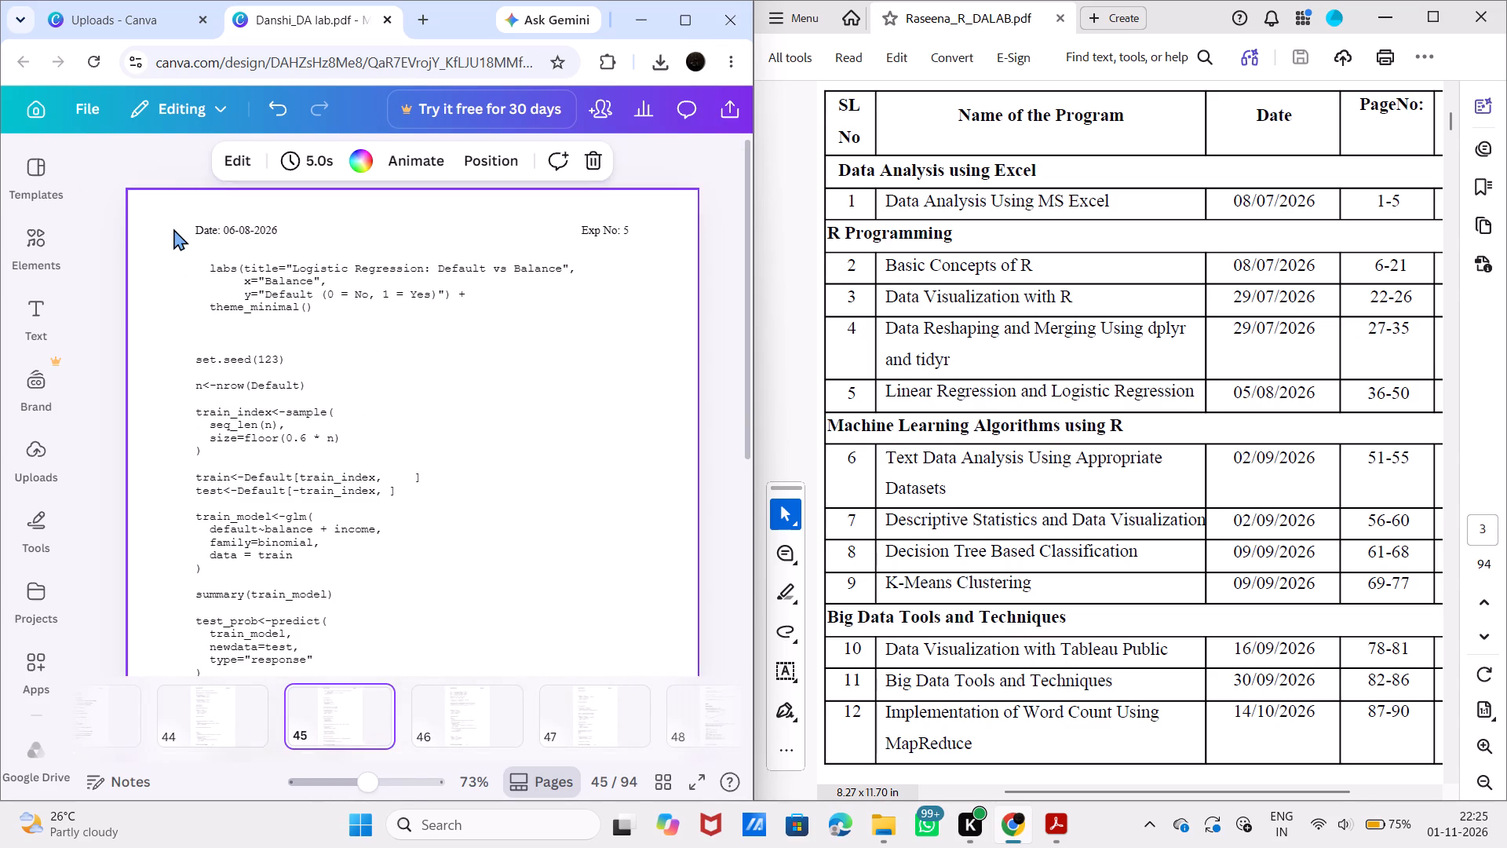
double_click(219, 219)
double_click(235, 231)
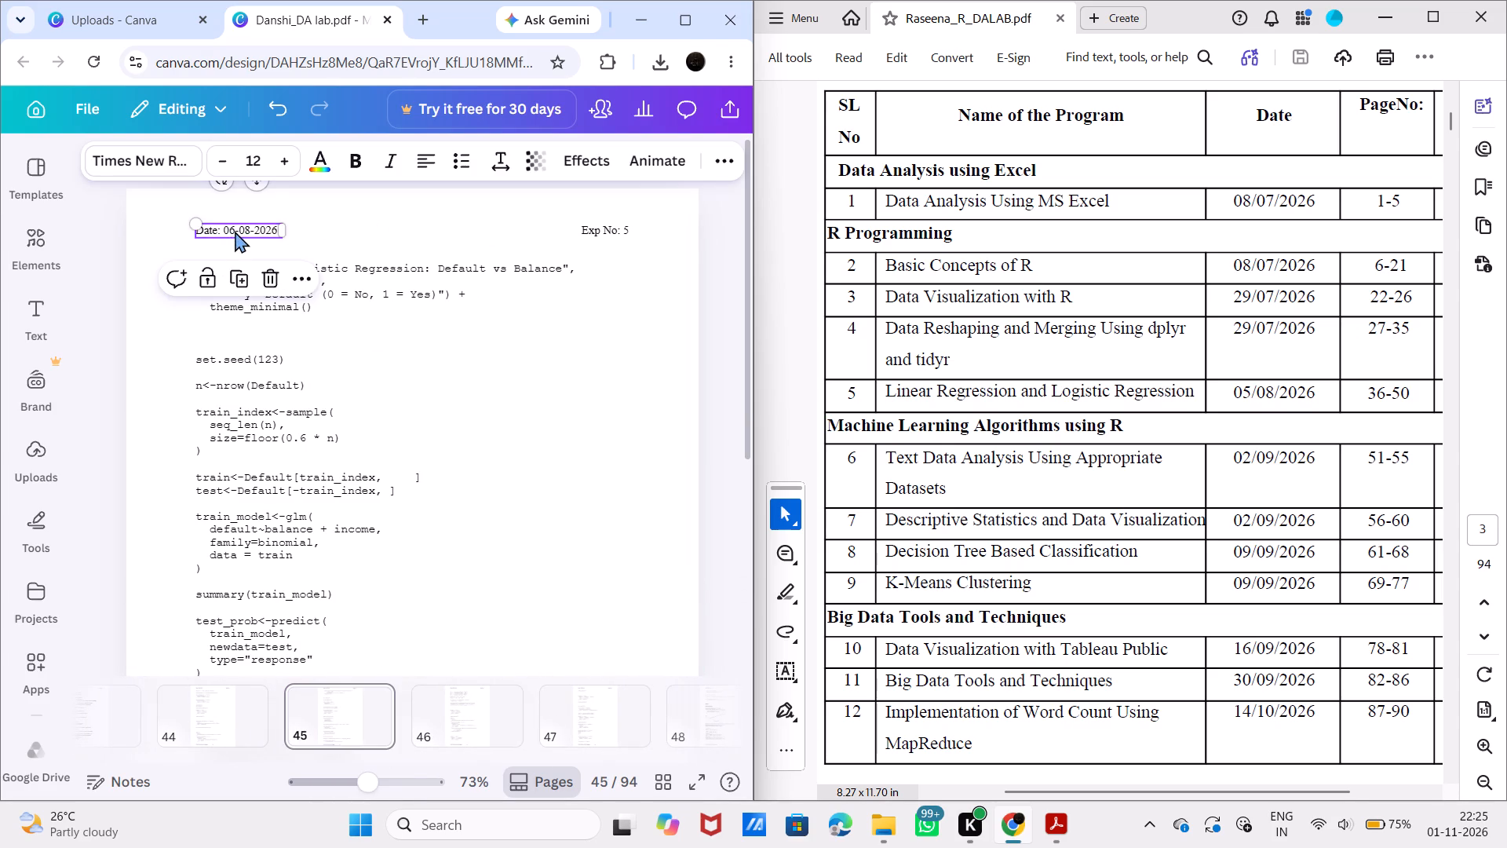
key("BackSpace")
key("ctrl+v")
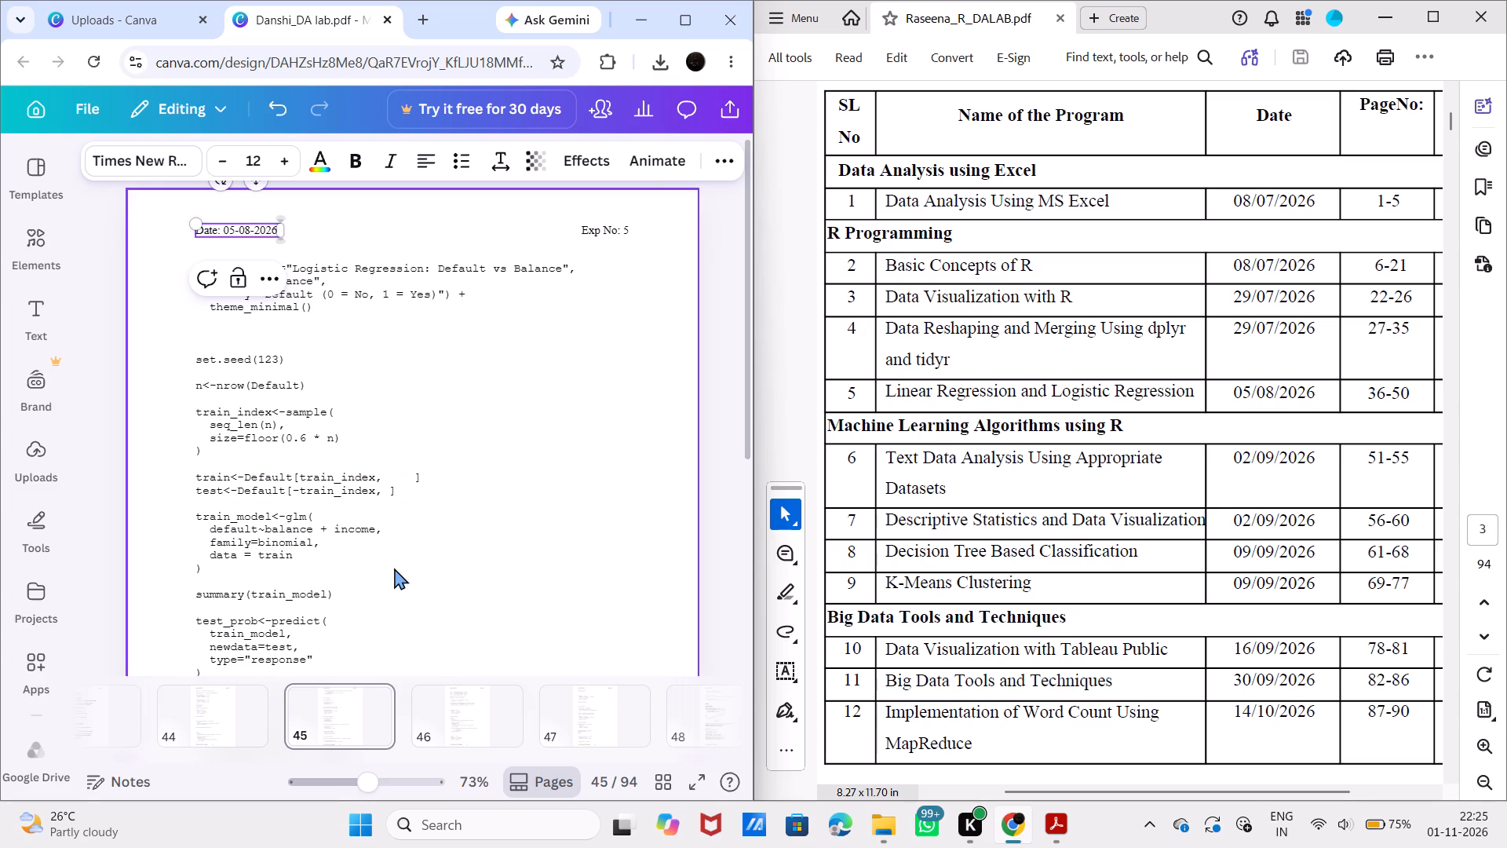
Replace the header date on page 46, the page with the precision and recall code, with the copied "Date: 05-08-2026".
left_click(447, 695)
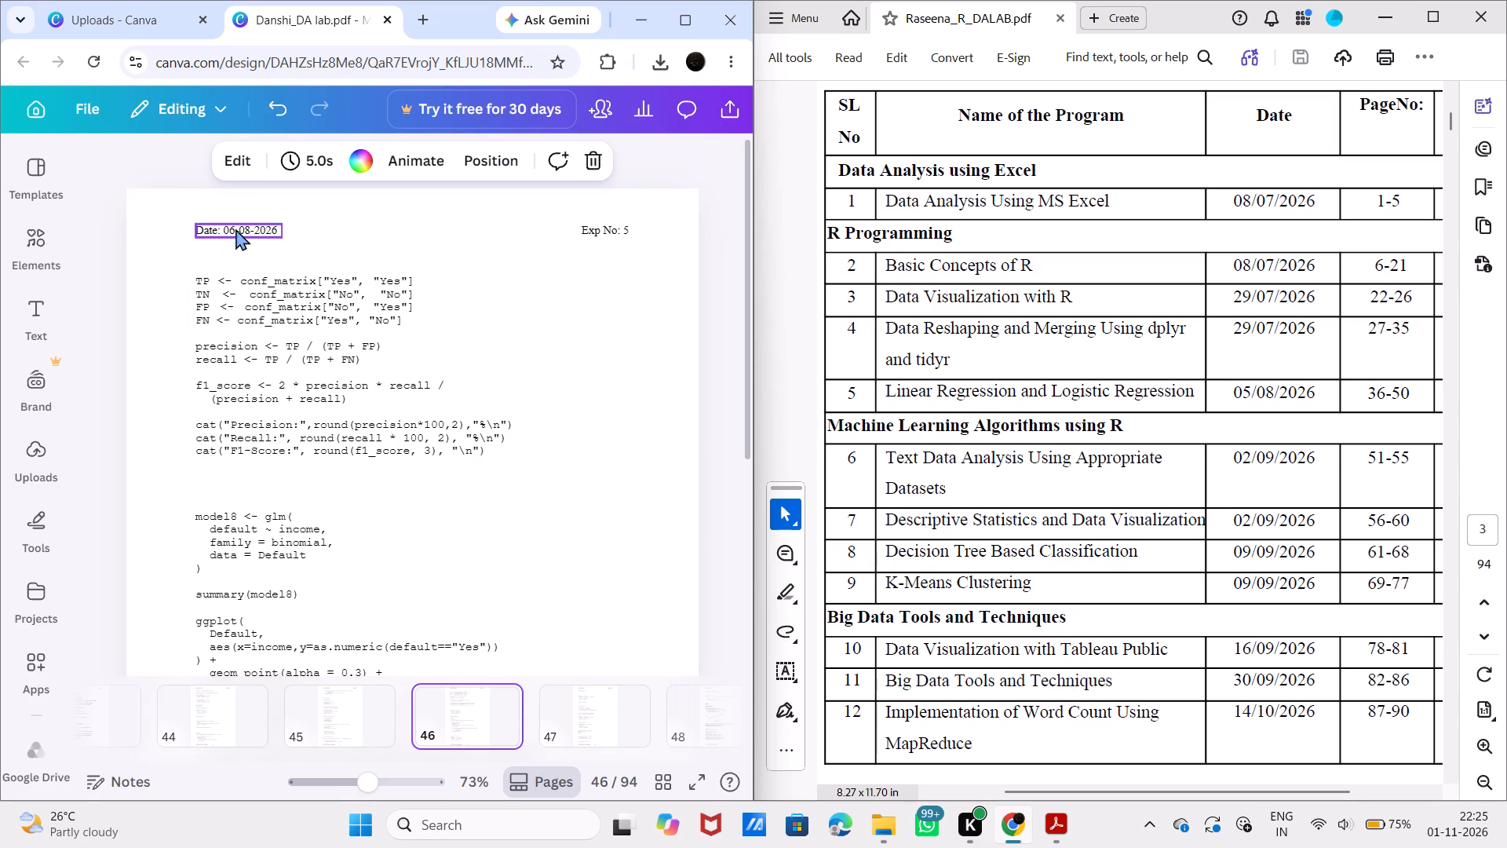
double_click(239, 235)
key("BackSpace")
key("ctrl+v")
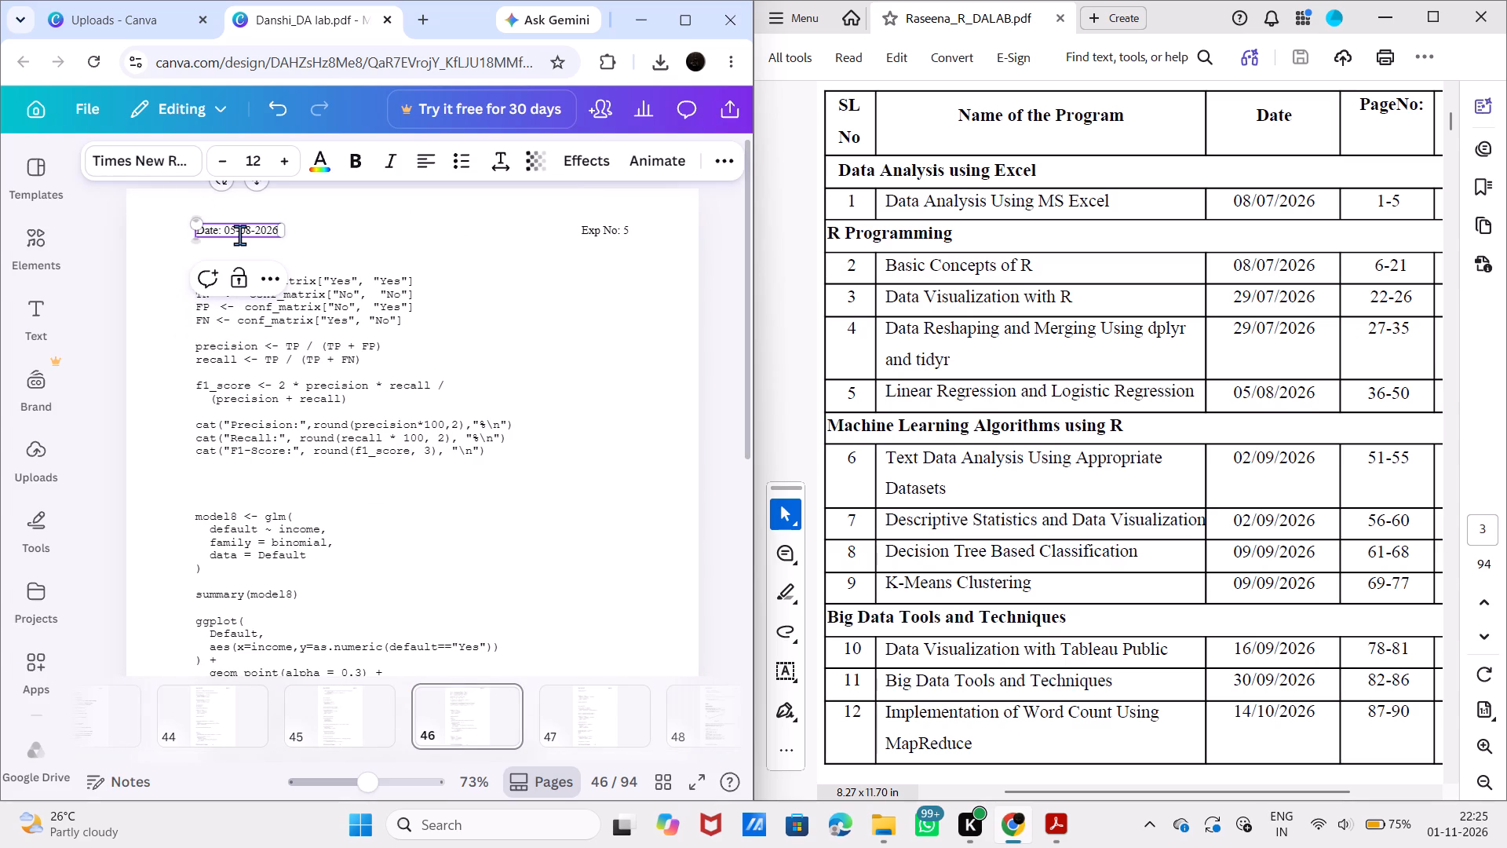
Replace the header date on page 47, the page starting with summary(model9), with the copied "Date: 05-08-2026".
left_click(599, 721)
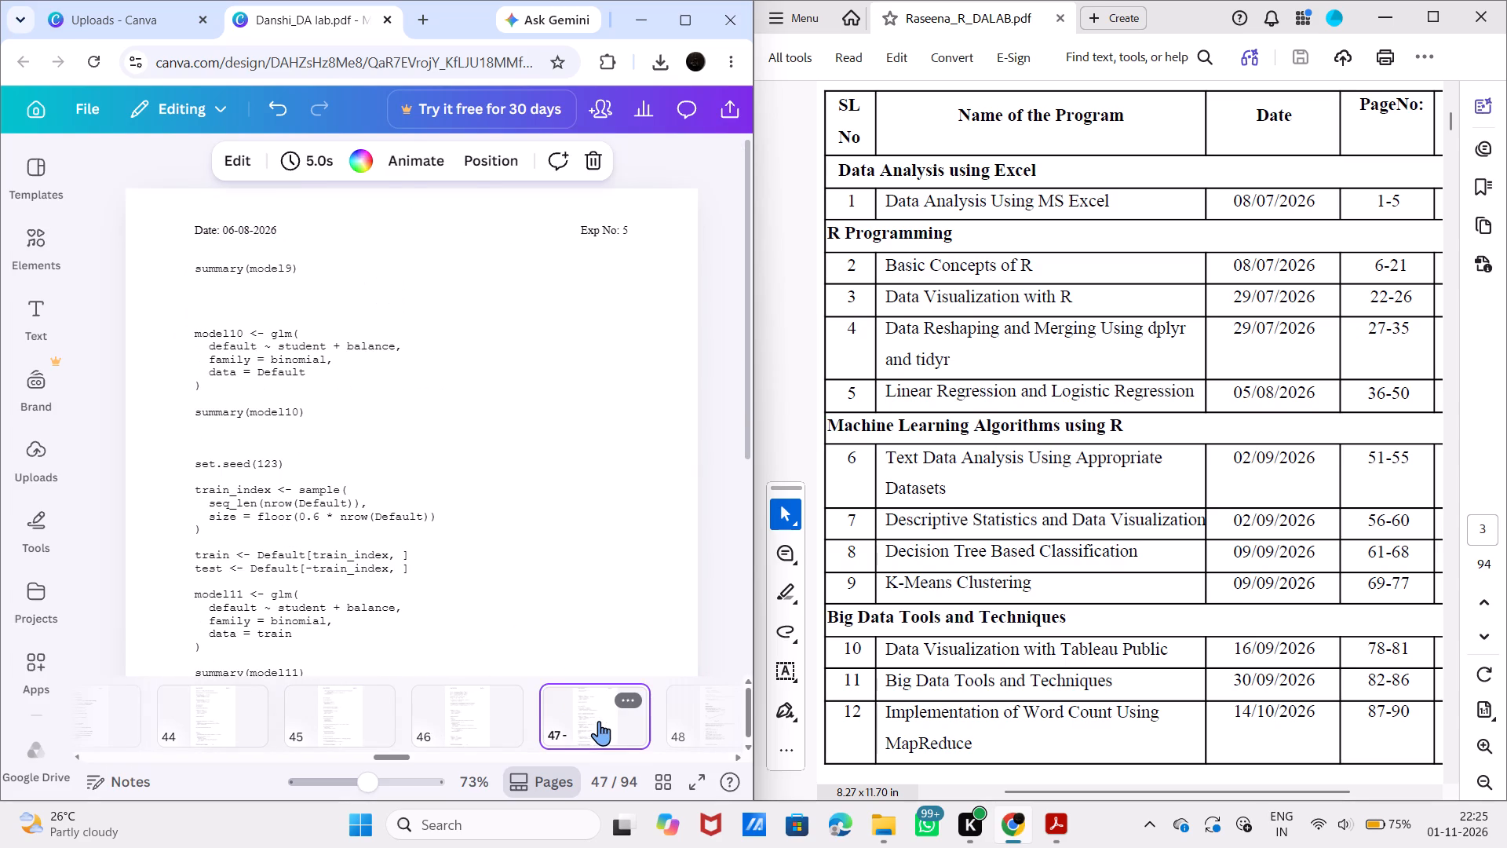
double_click(230, 228)
key("BackSpace")
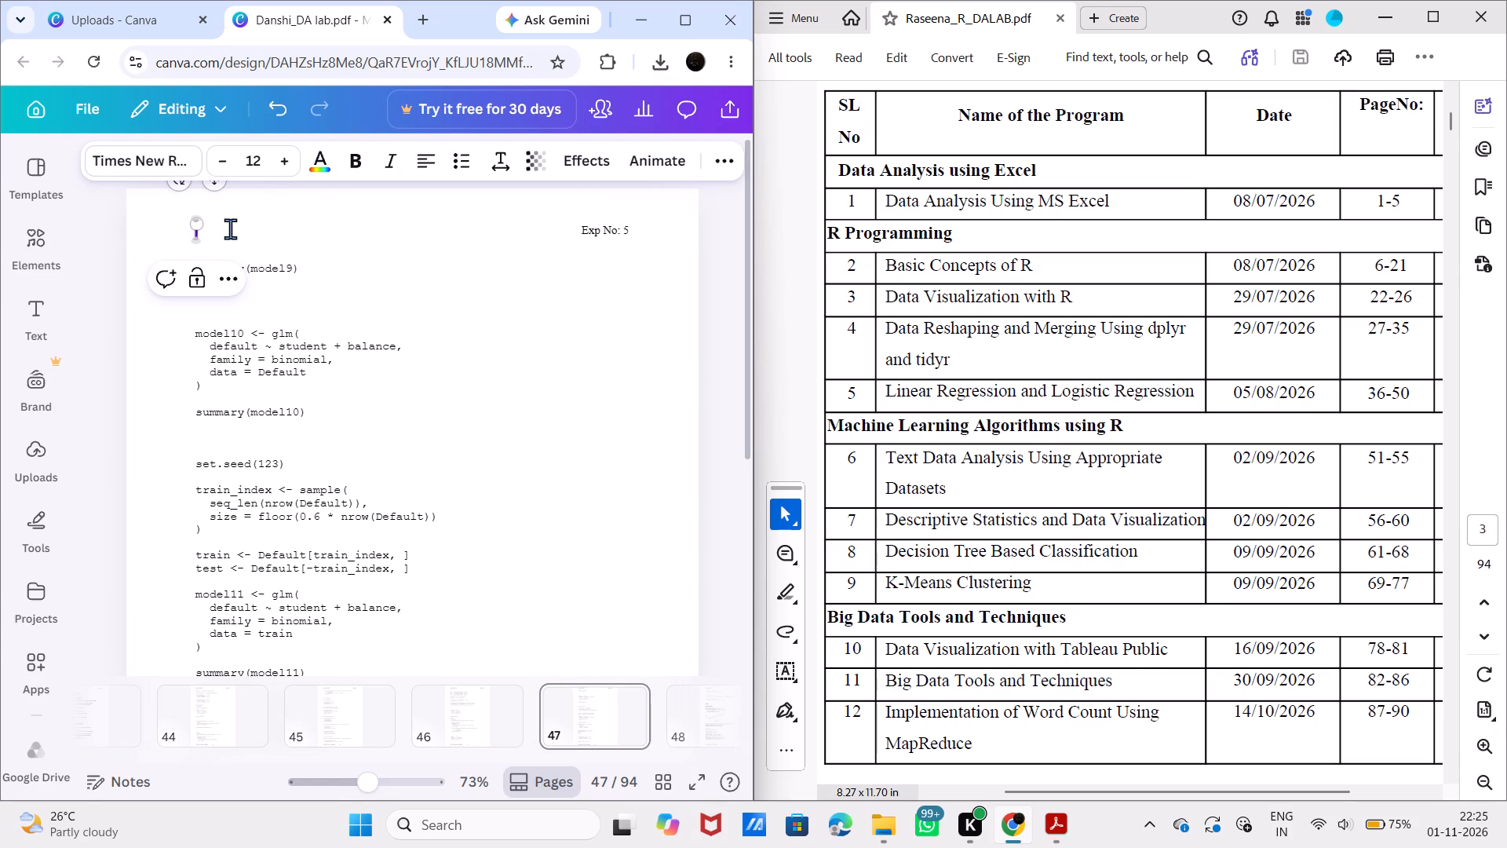
key("ctrl+v")
Replace the header date on page 48, where the Experiment 5 output begins, with the copied "Date: 05-08-2026".
scroll(586, 719, "left", 4)
left_click(312, 718)
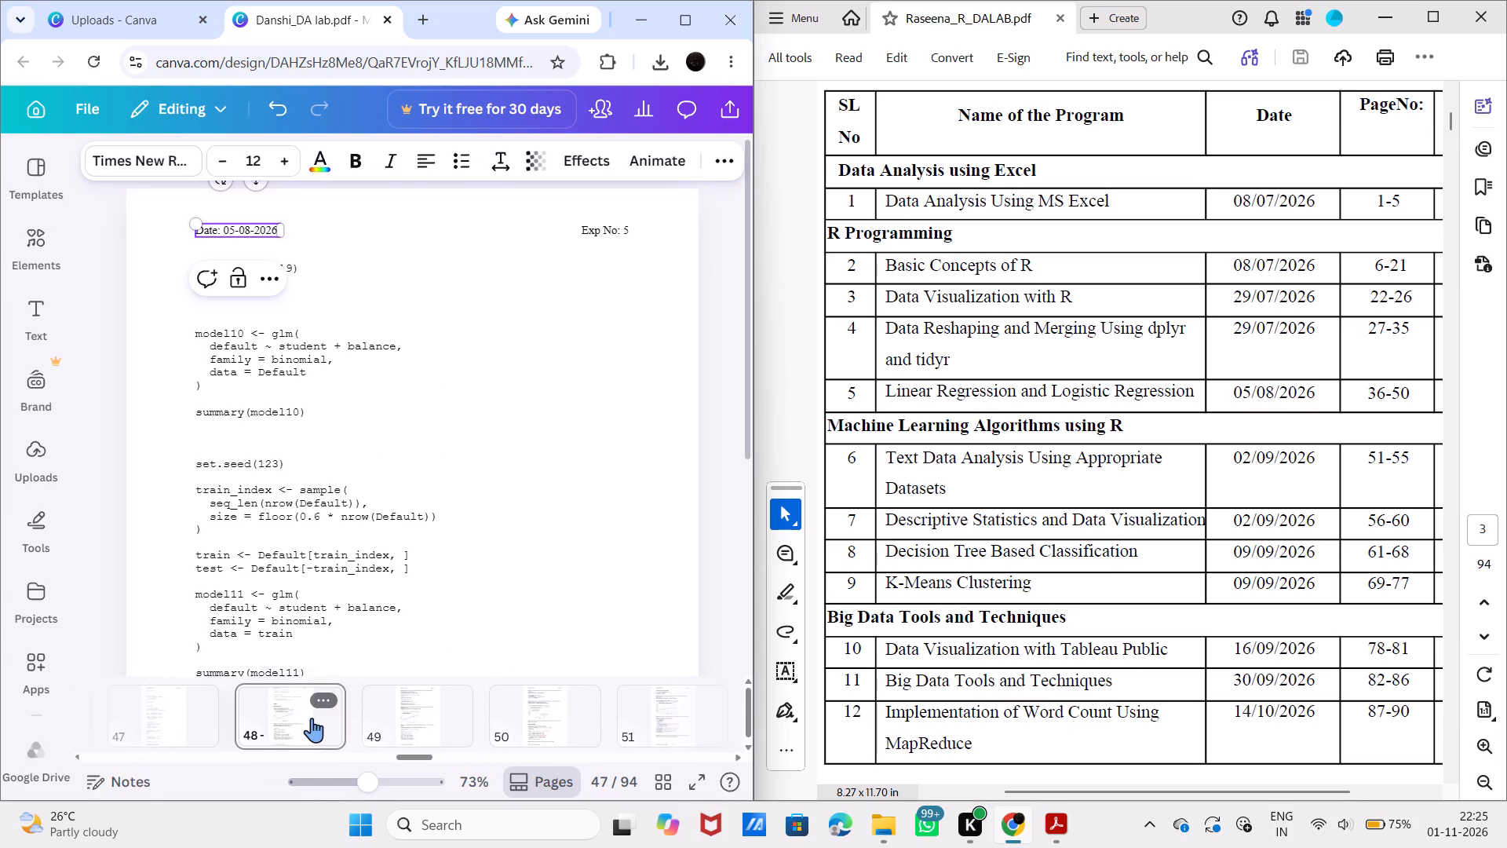
double_click(250, 225)
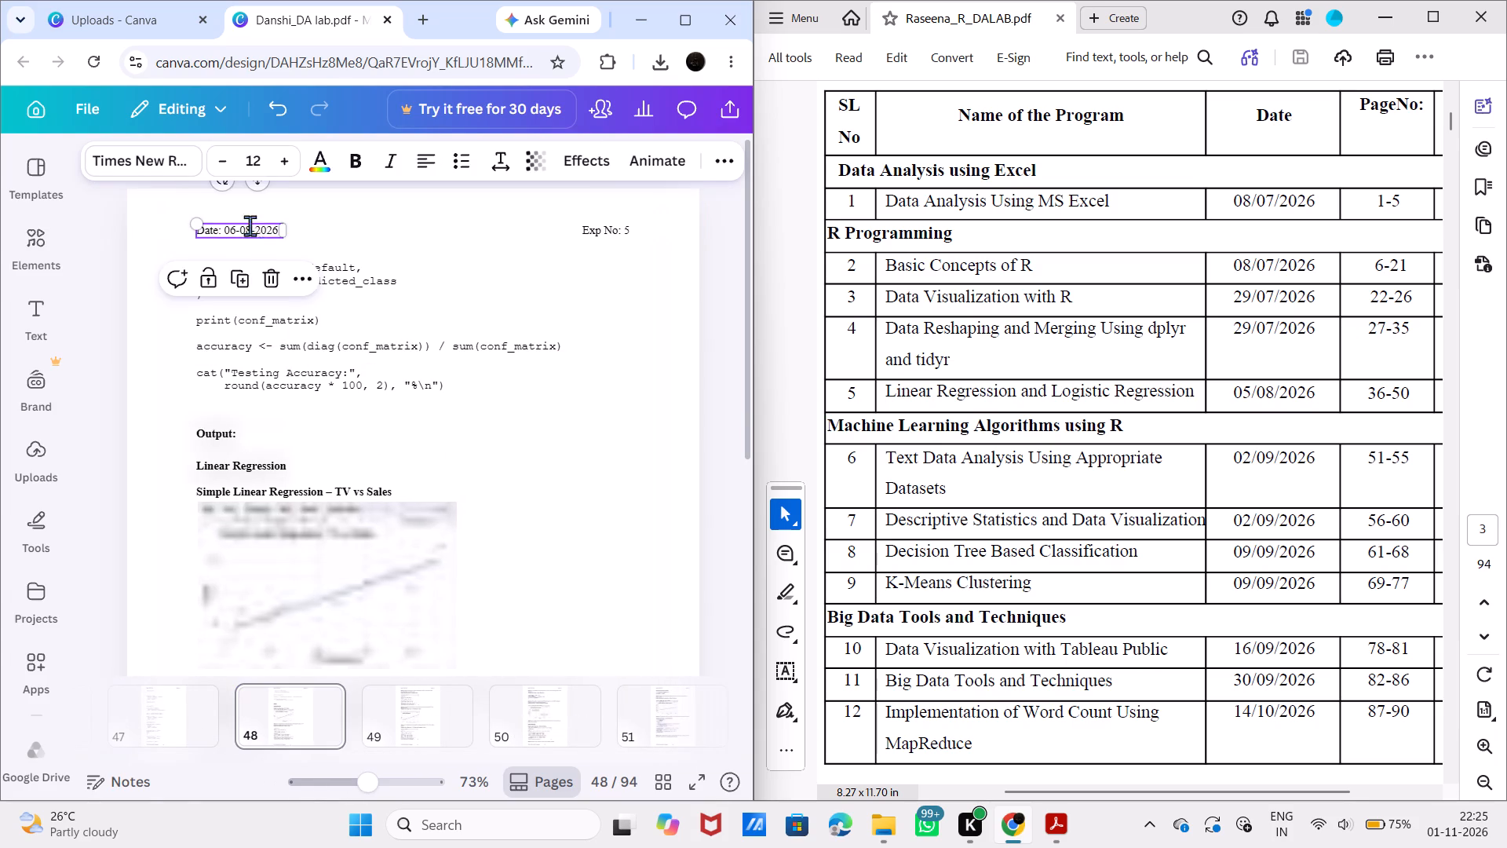
key("BackSpace")
key("ctrl+v")
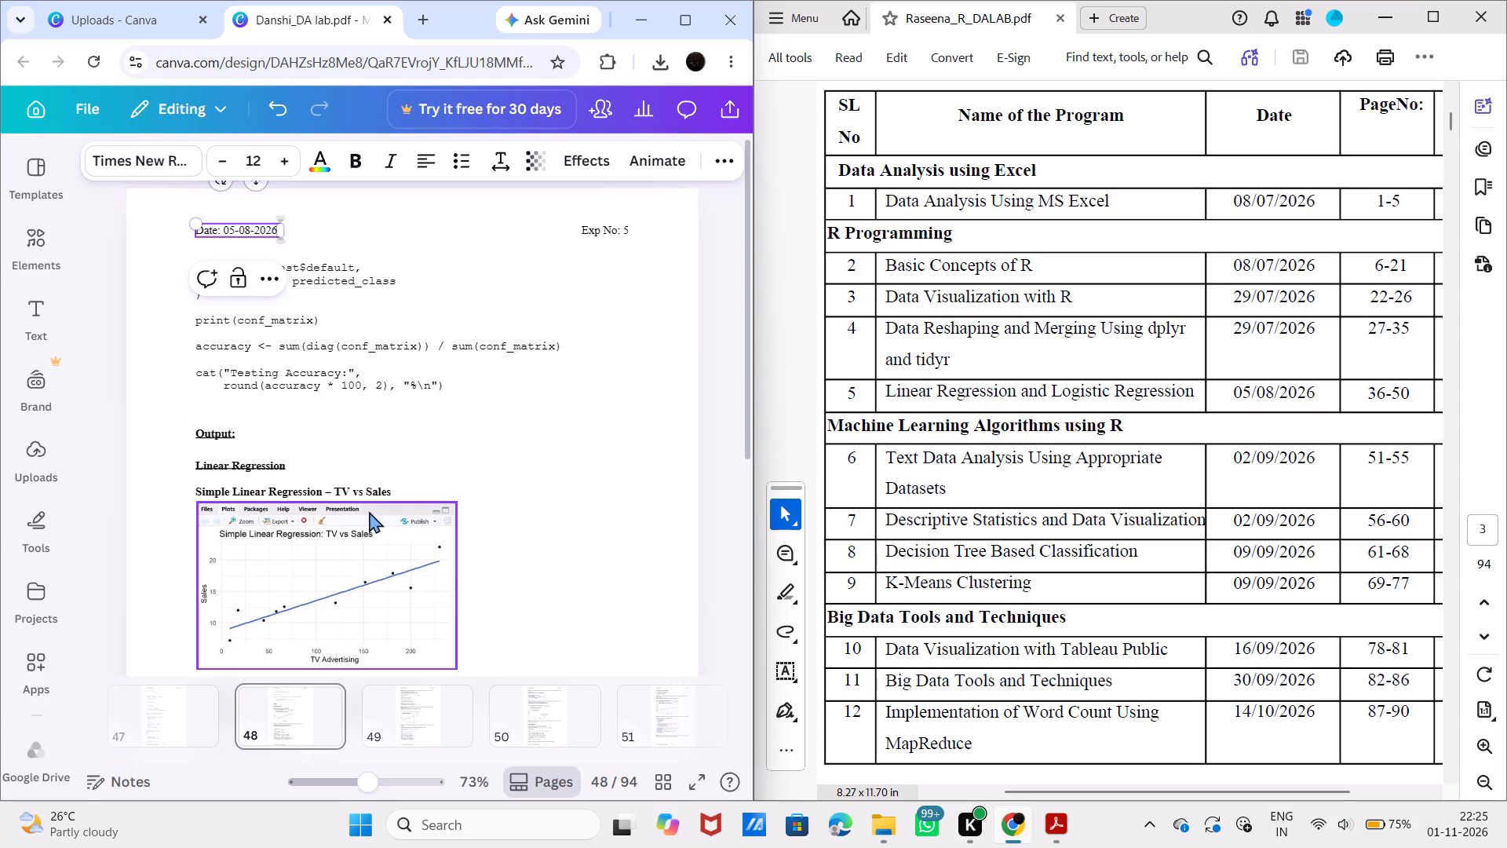
Replace the header date on page 49, the Newspaper vs Sales regression output page, with the copied "Date: 05-08-2026".
left_click(411, 715)
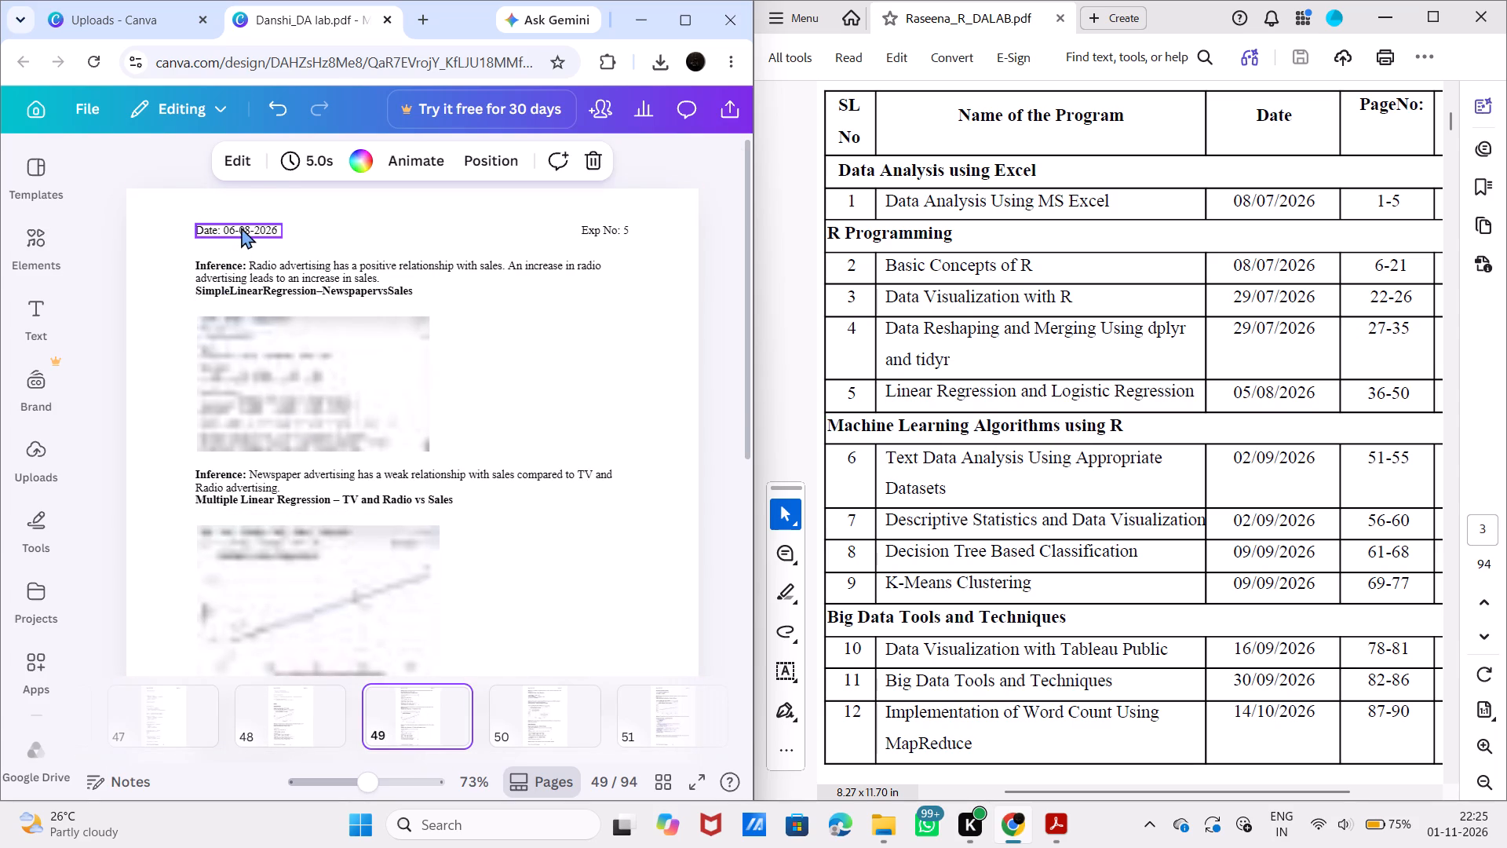
double_click(241, 227)
key("BackSpace")
key("ctrl+v")
left_click(241, 227, "ctrl")
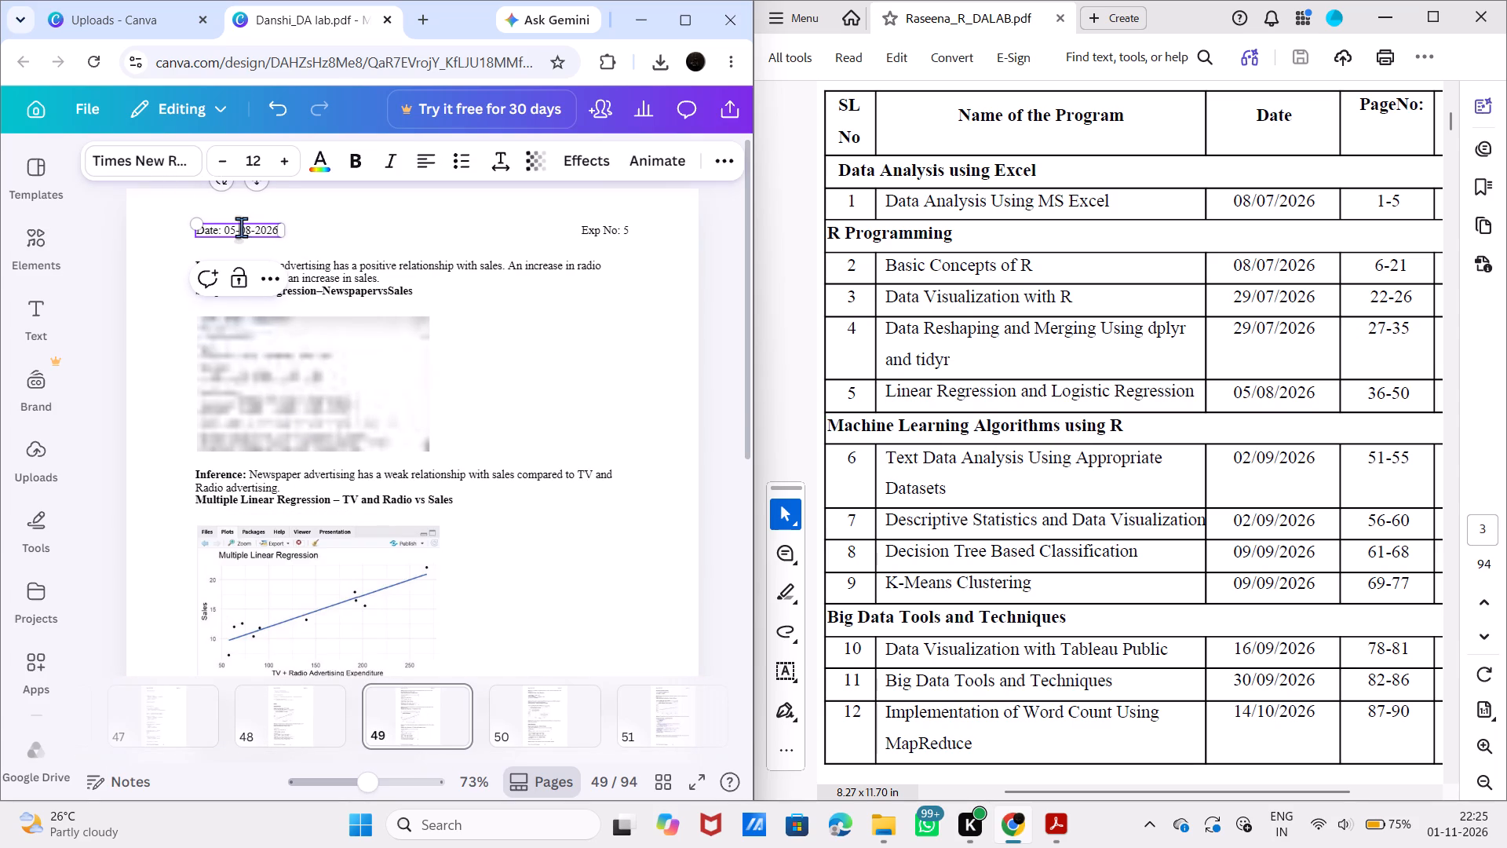
Replace the header date on page 50, the Training and Testing – Linear Regression page, with the copied "Date: 05-08-2026".
left_click(533, 707)
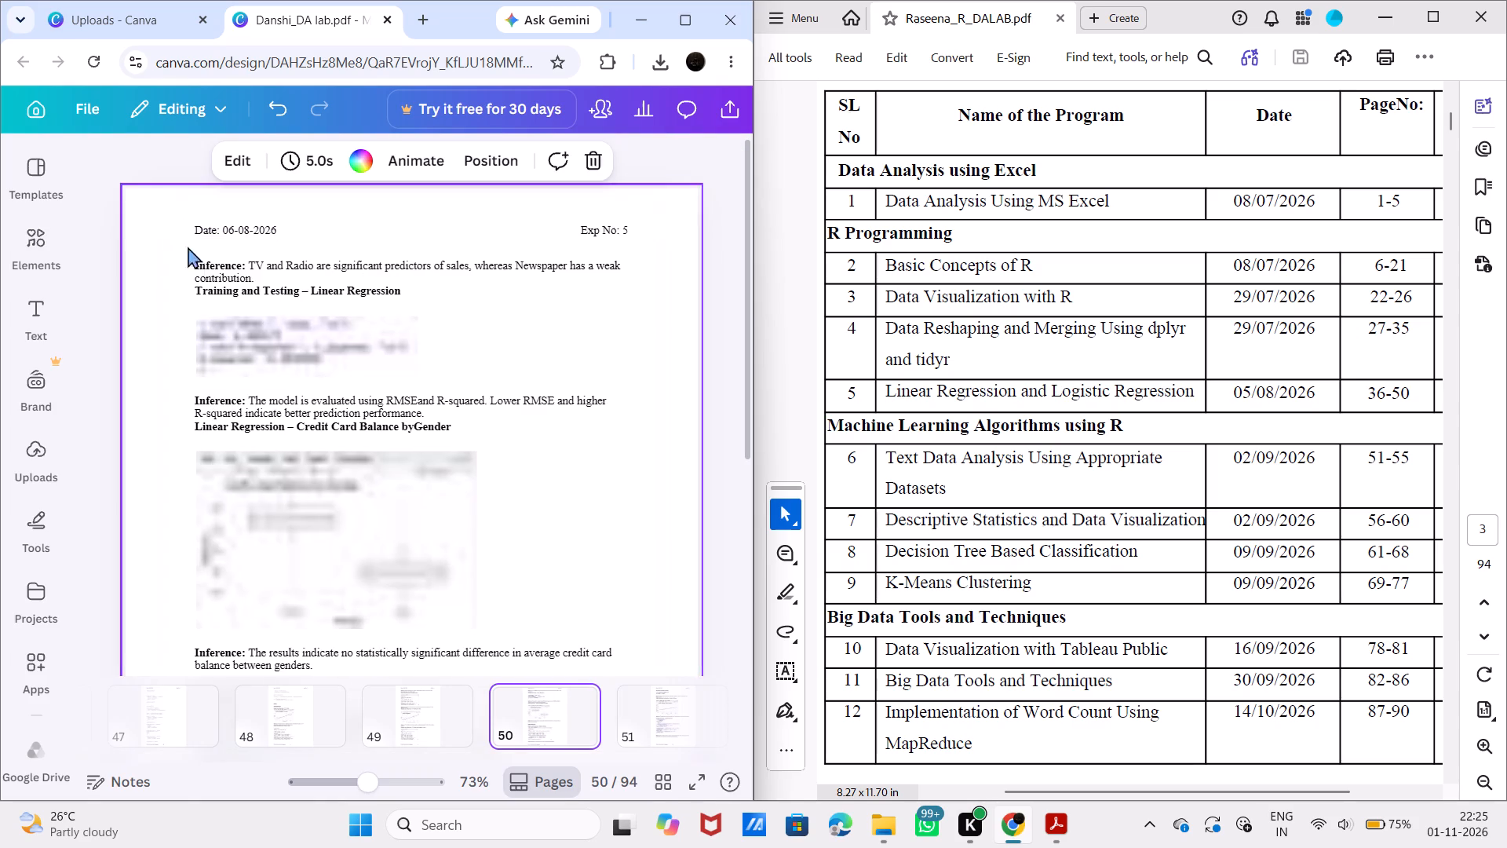
double_click(228, 223)
key("BackSpace")
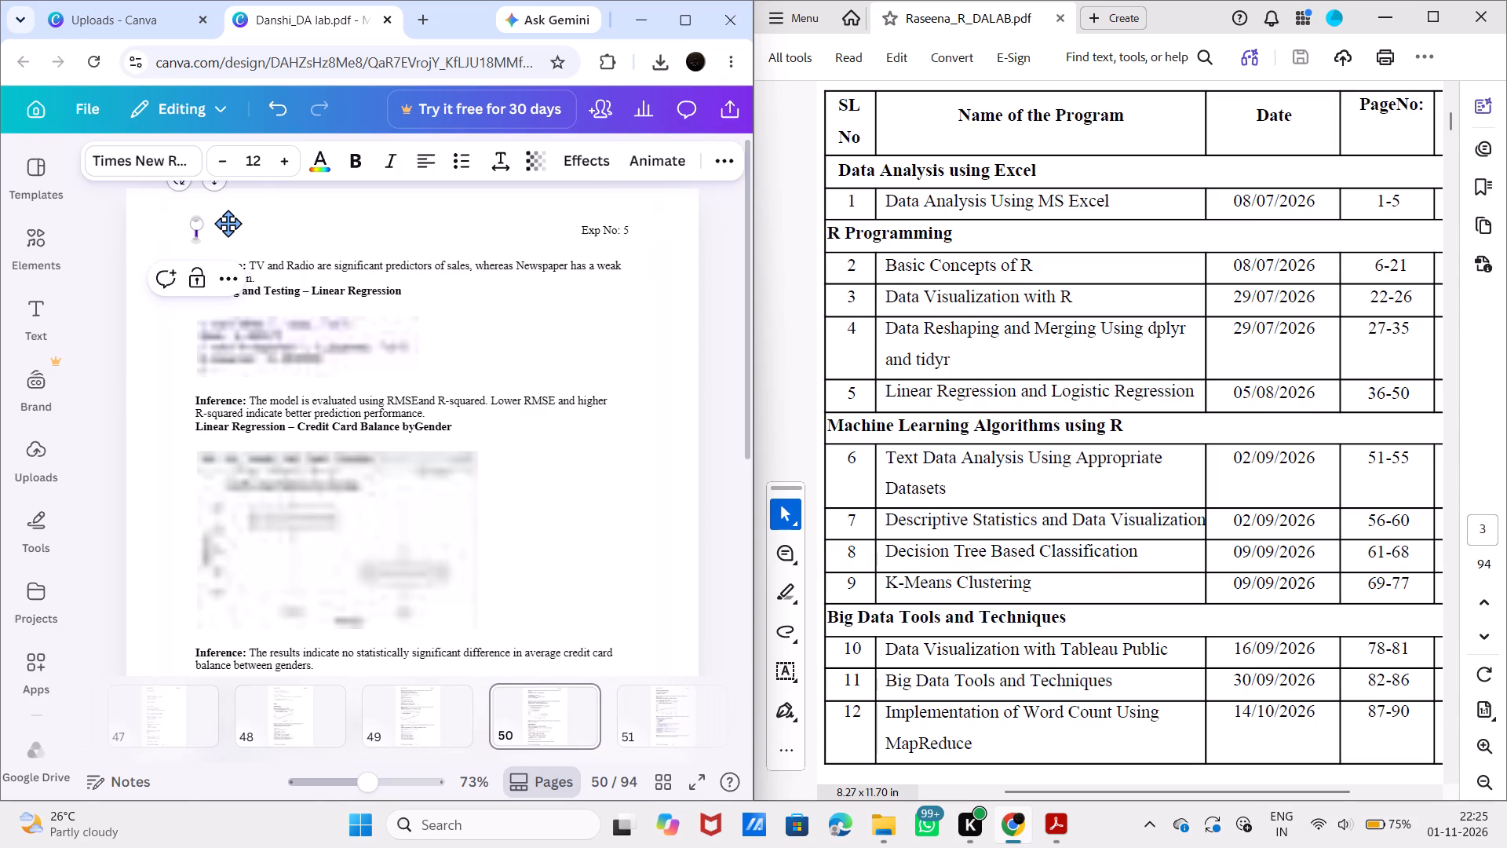
key("ctrl+v")
Replace the header date on page 51, the Logistic Regression Visualization – Default vs Balance page, with the copied "Date: 05-08-2026".
scroll(545, 714, "left", 1)
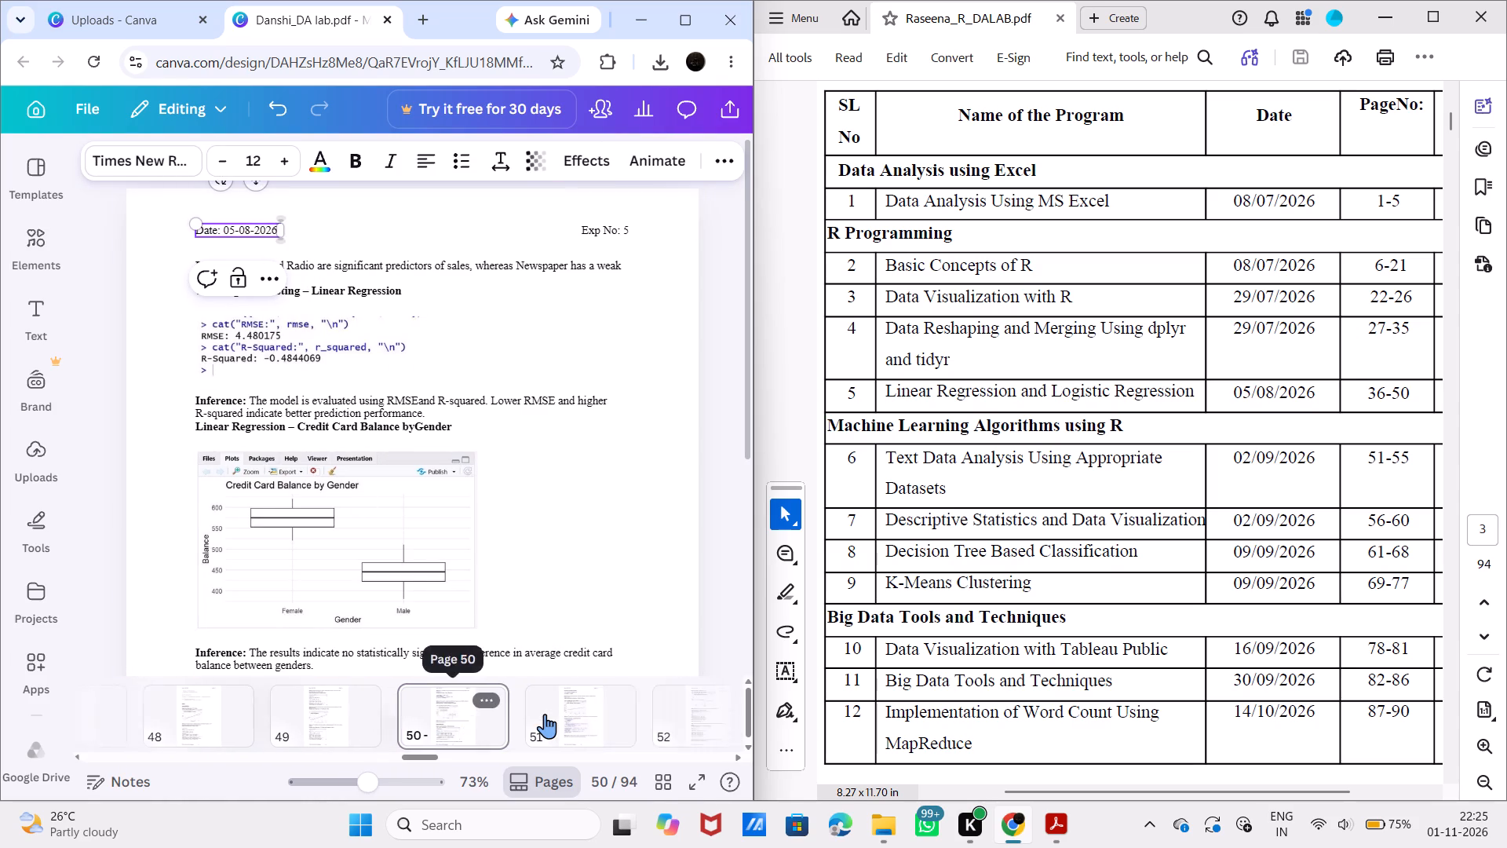
scroll(545, 714, "left", 4)
left_click(279, 717)
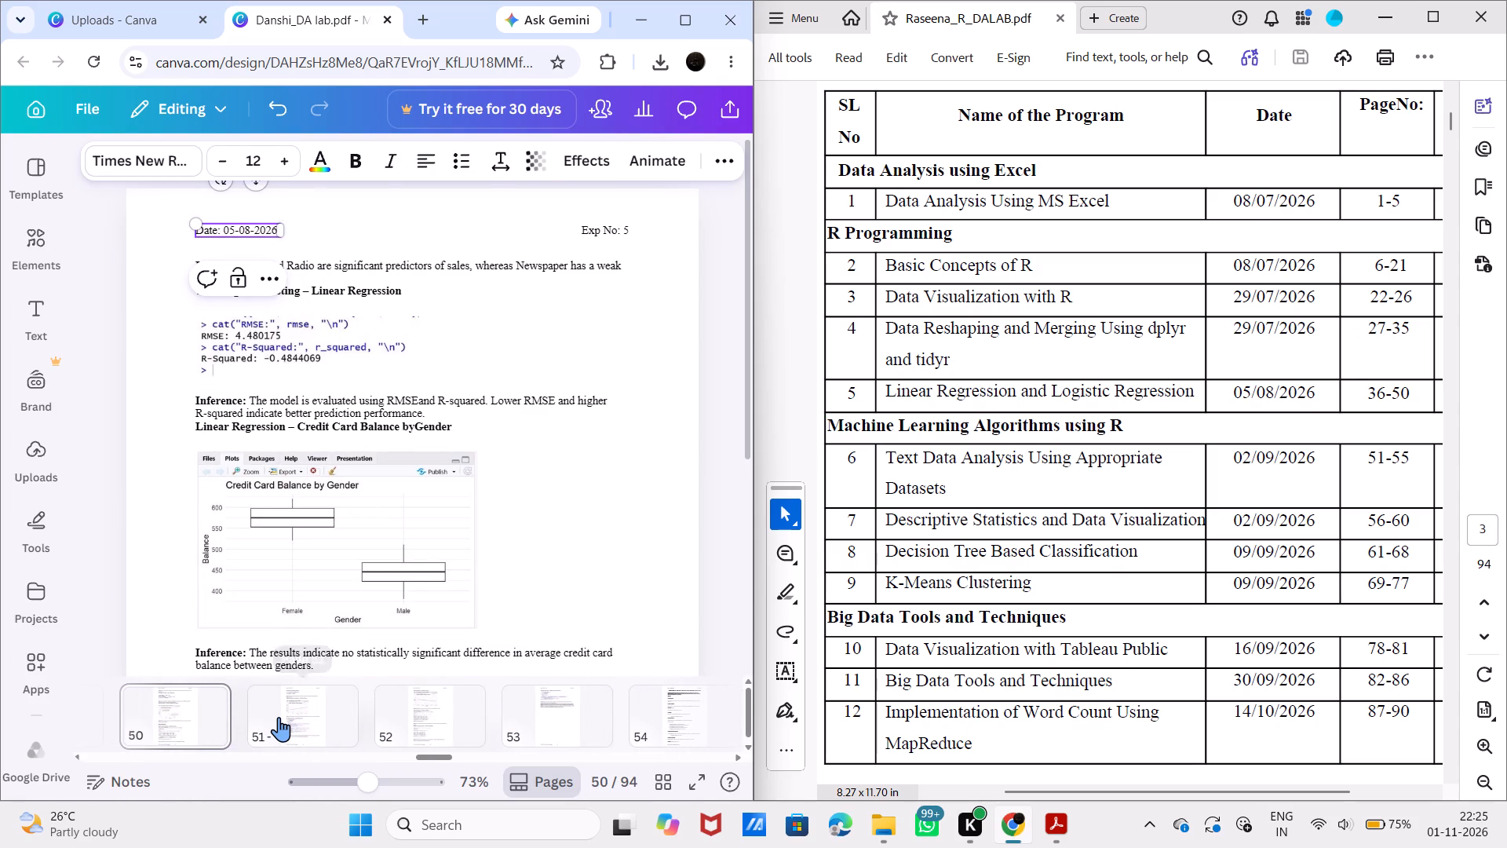
double_click(249, 231)
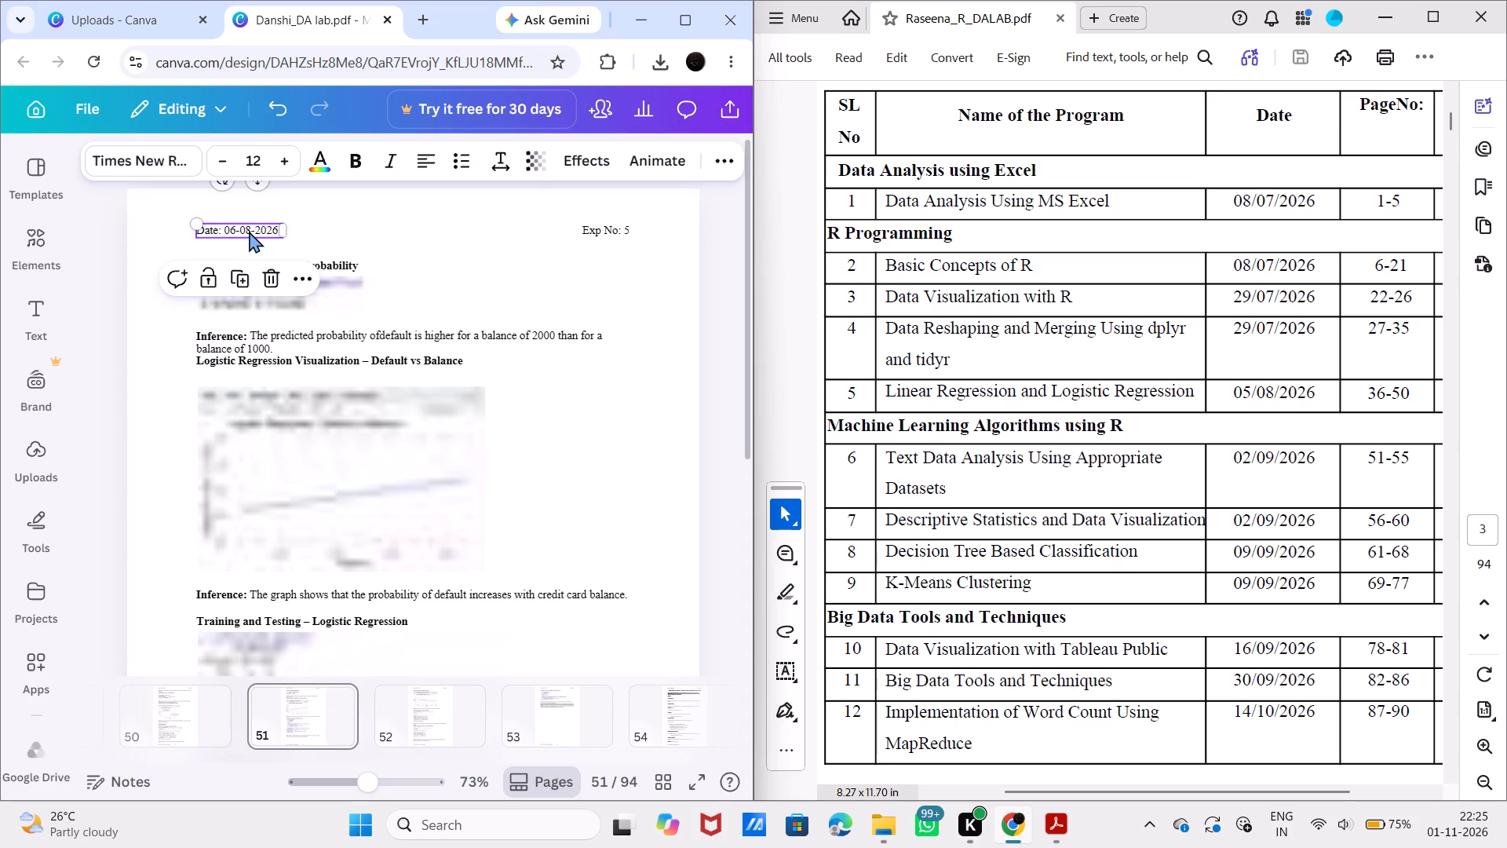
key("BackSpace")
key("ctrl+v")
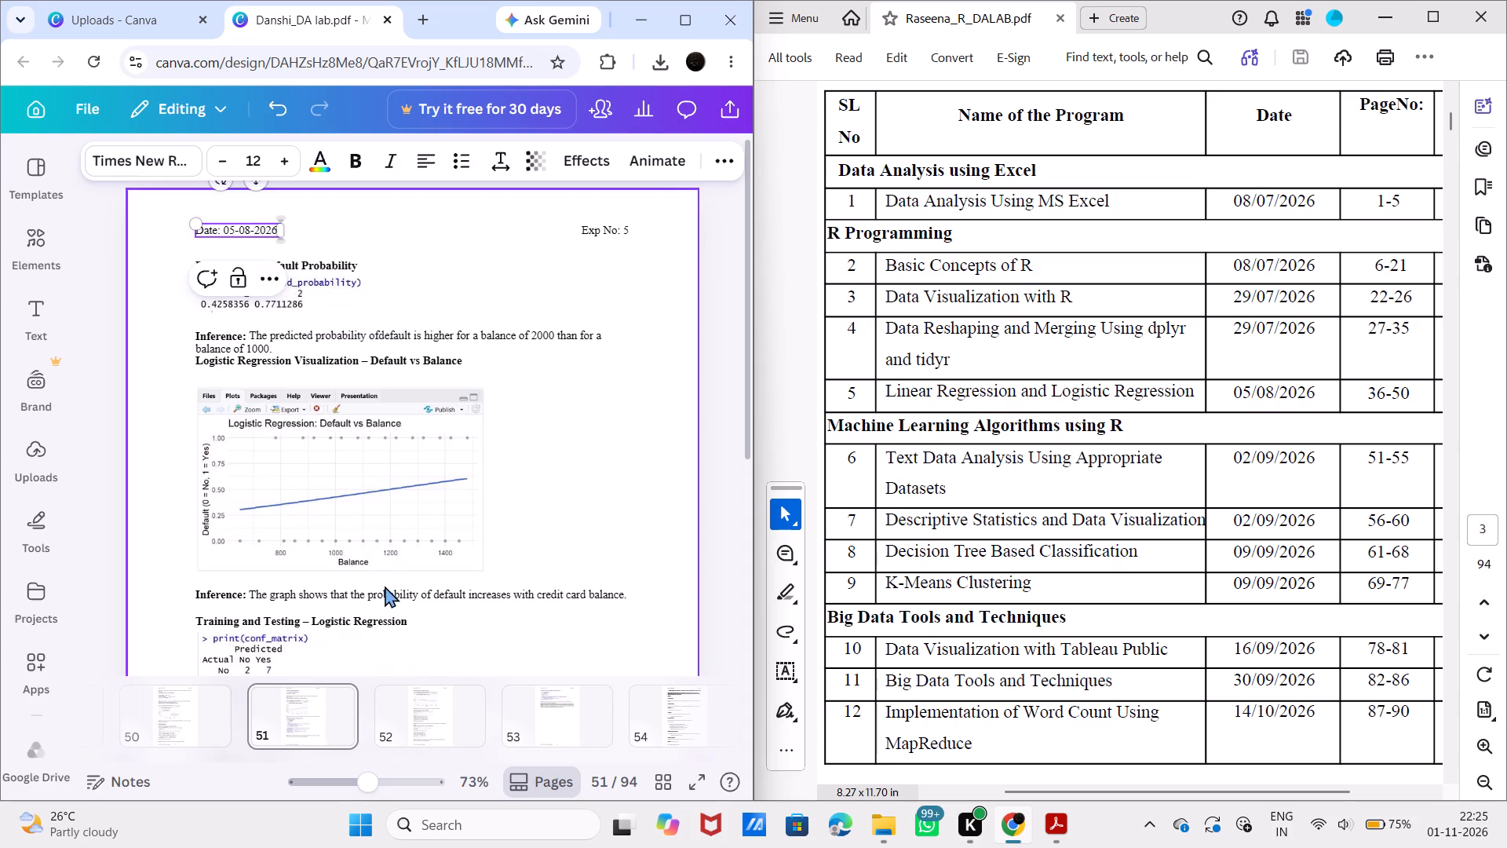
Replace the header date on page 52, the Default vs Income and Default vs Student page, with the copied "Date: 05-08-2026".
left_click(447, 709)
double_click(234, 233)
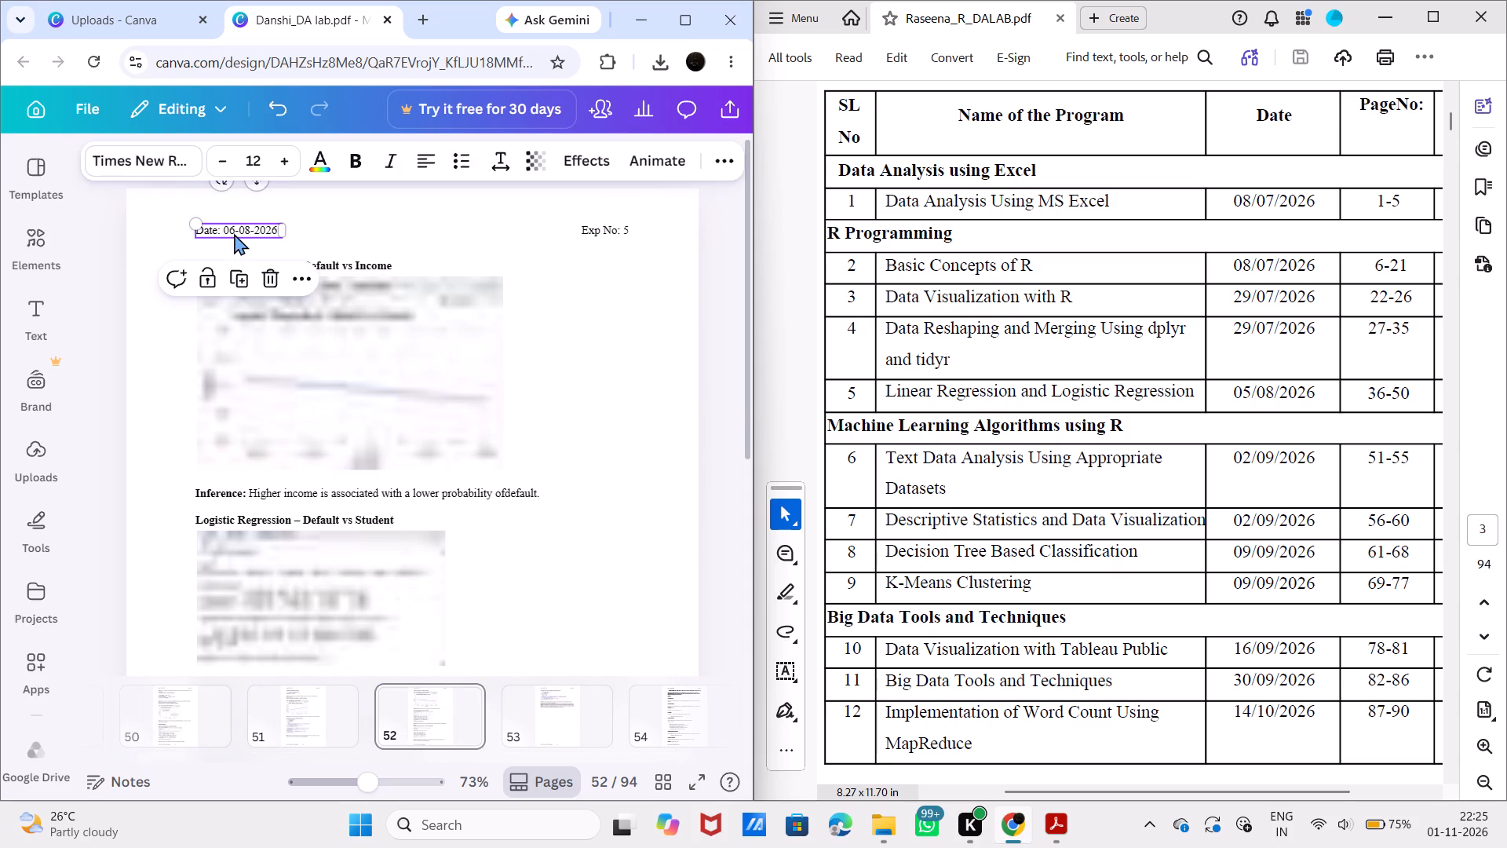
key("BackSpace")
key("ctrl+v")
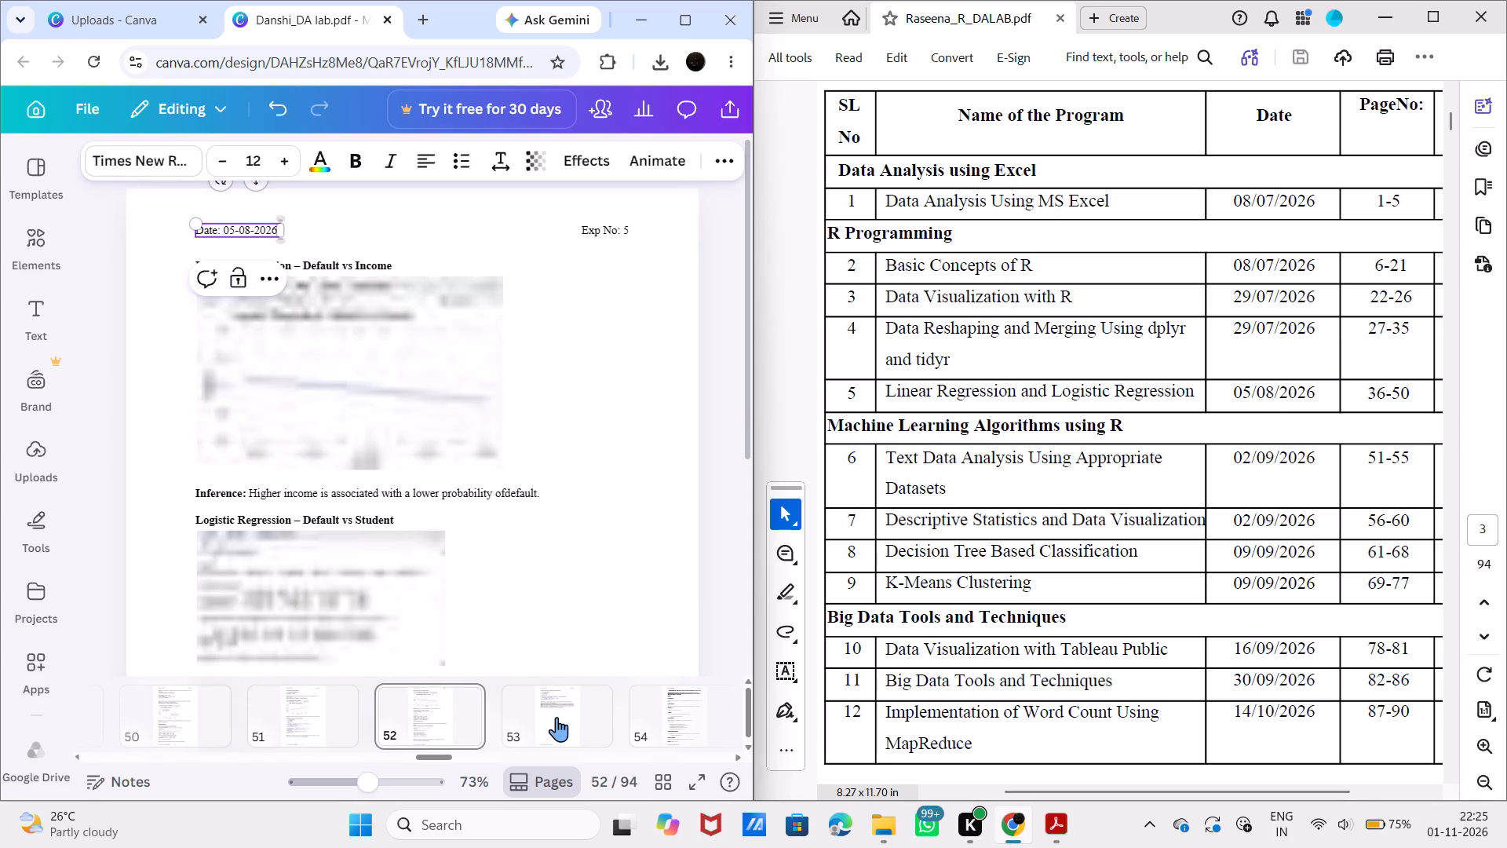
Replace the header date on page 53, the Training and Testing – Multiple Logistic Regression page, with the copied "Date: 05-08-2026".
left_click(556, 717)
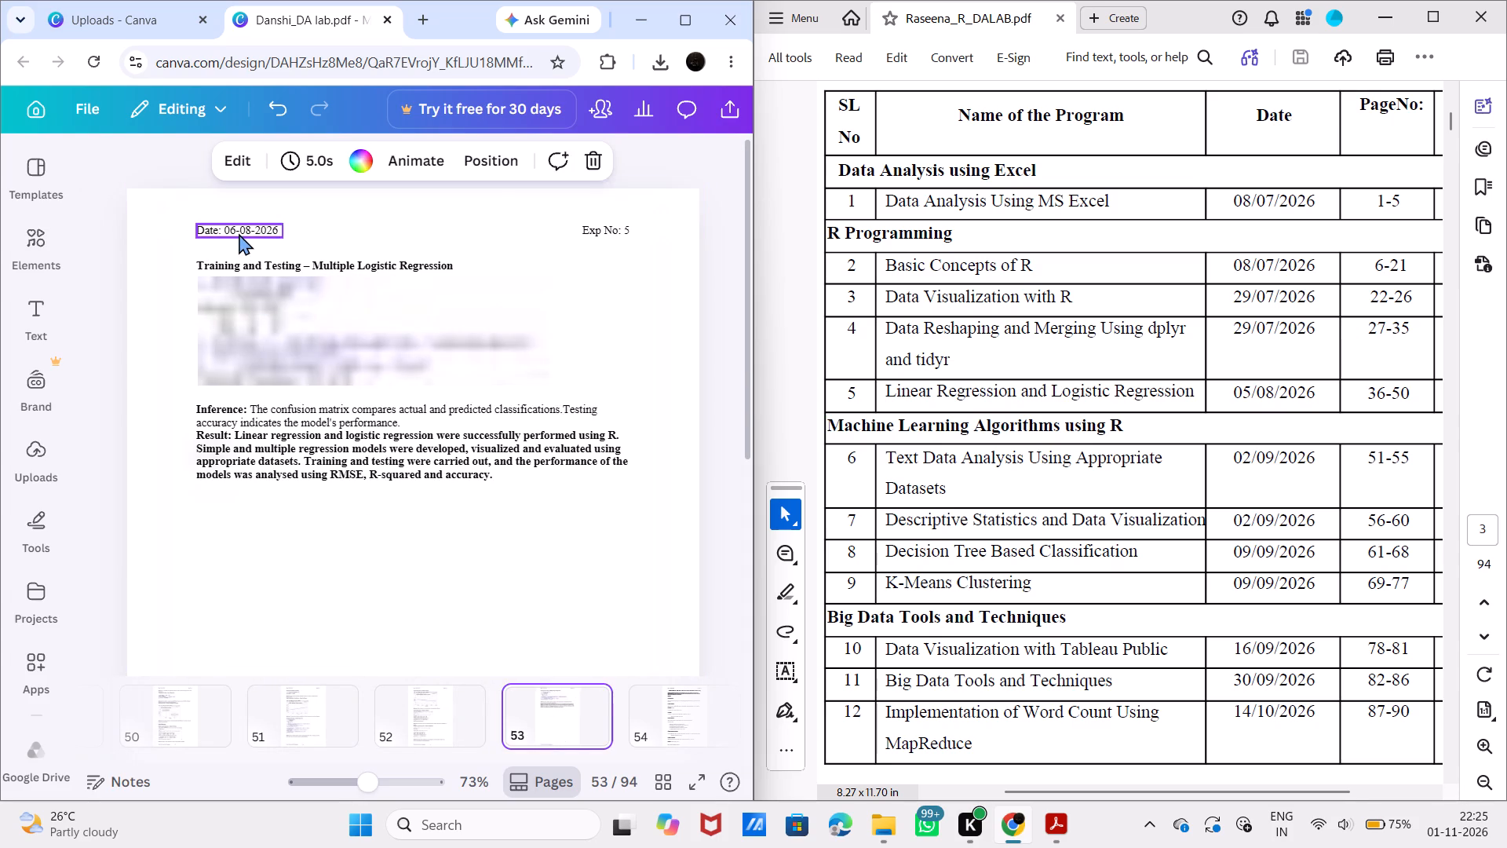
double_click(239, 233)
key("BackSpace")
key("ctrl+v")
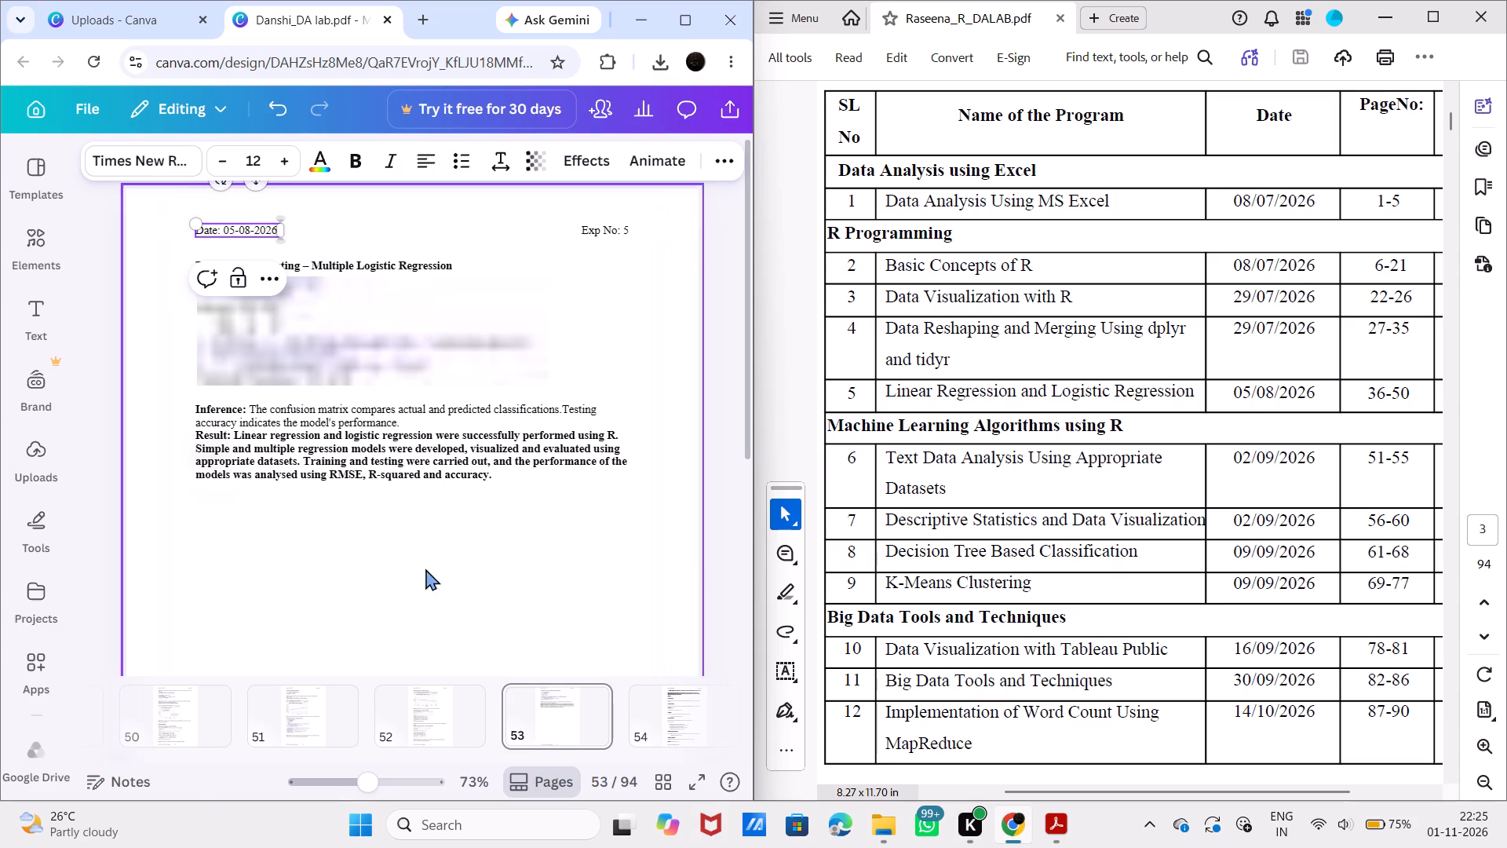
Change the header date on page 54, the Experiment 6: Text Data Analysis Using Appropriate Datasets page, to 02-09-2026.
scroll(525, 707, "left", 4)
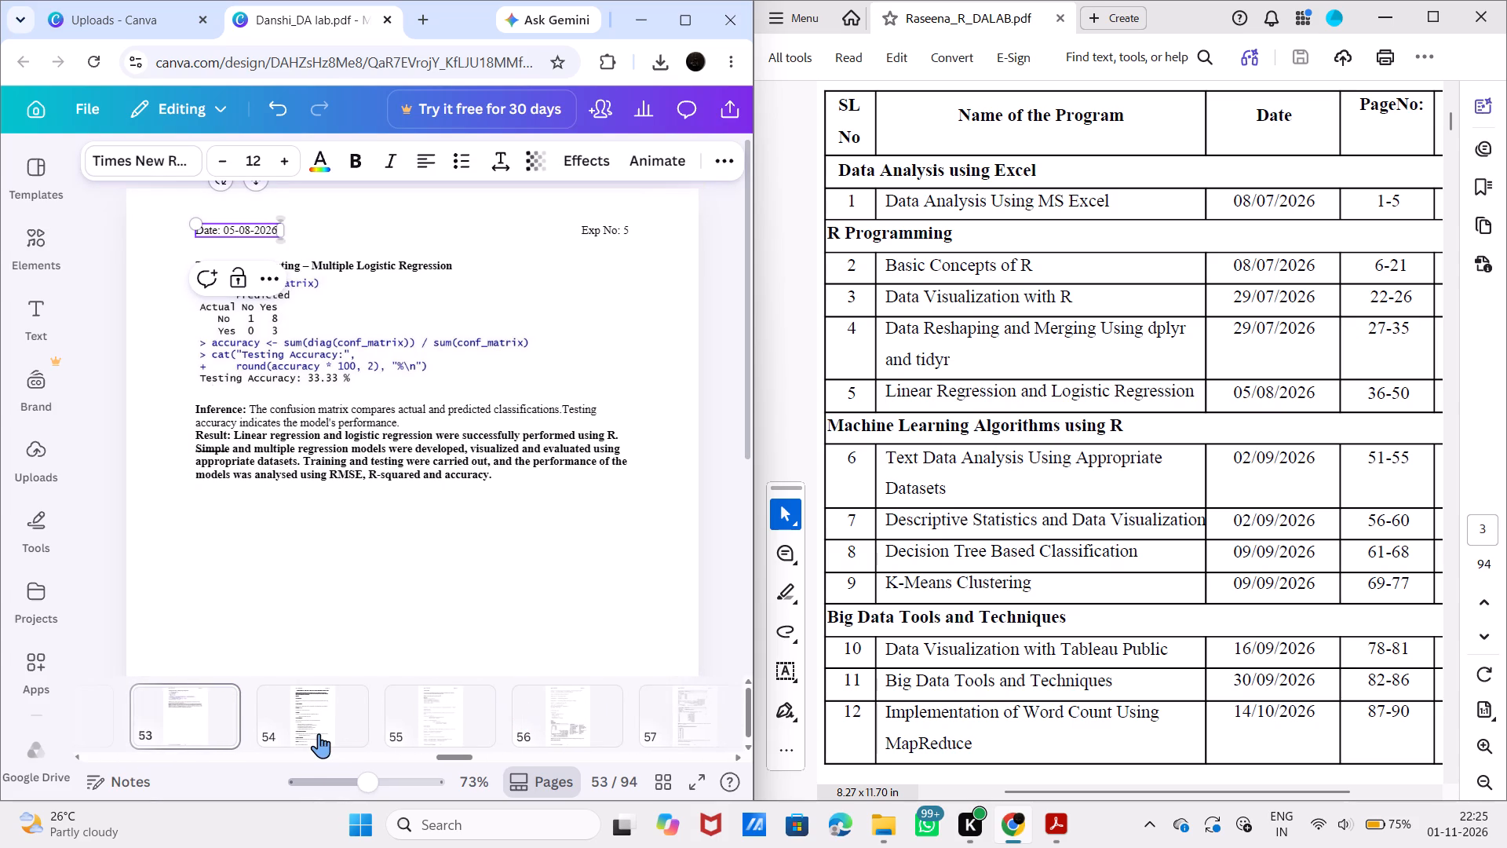
left_click(317, 733)
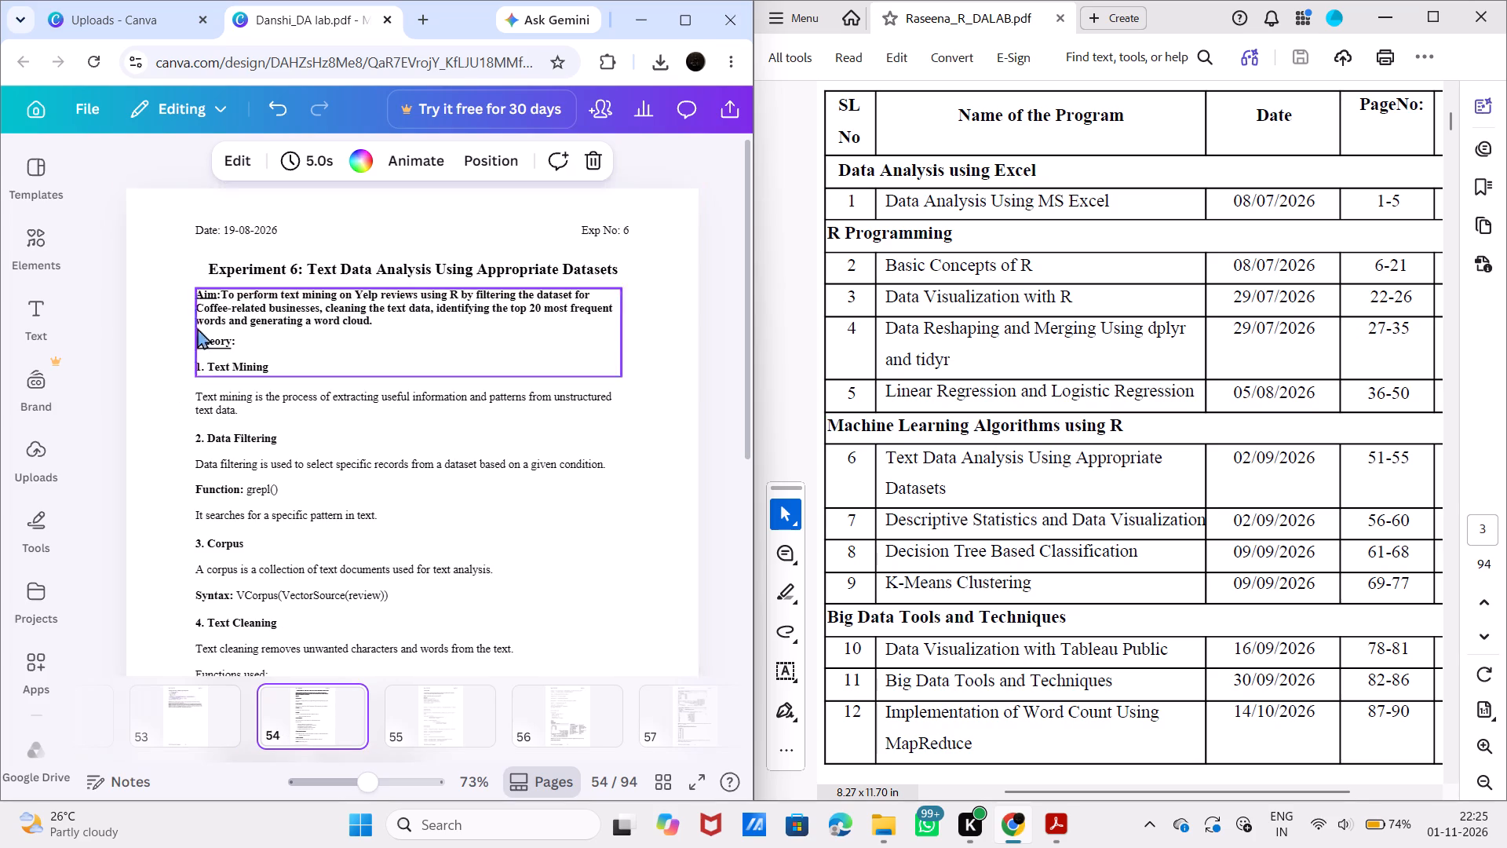
left_click(232, 232)
left_click(236, 225)
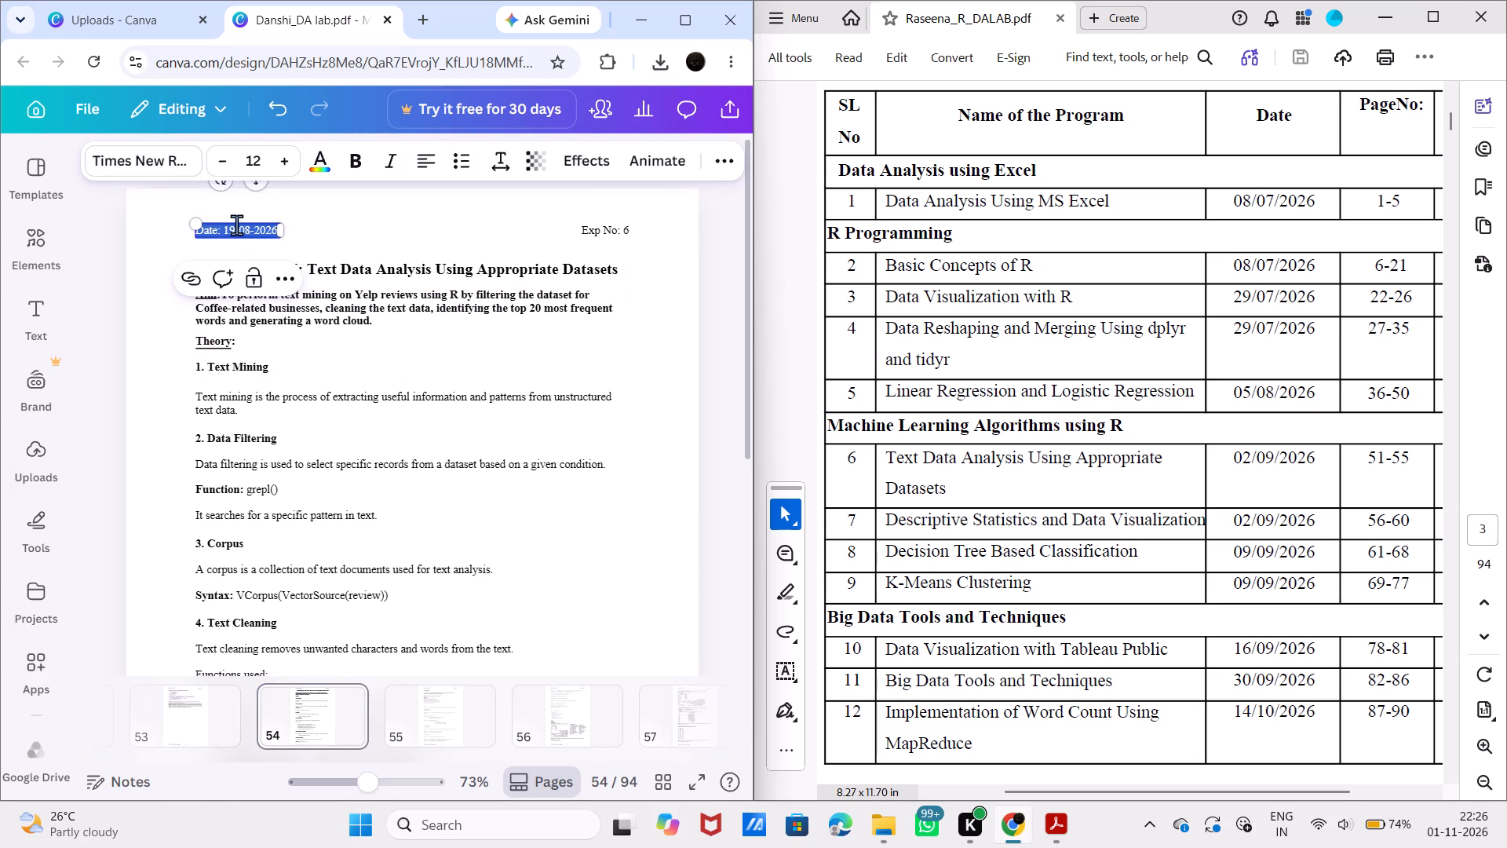
left_click(236, 225)
scroll(236, 225, "right", 1)
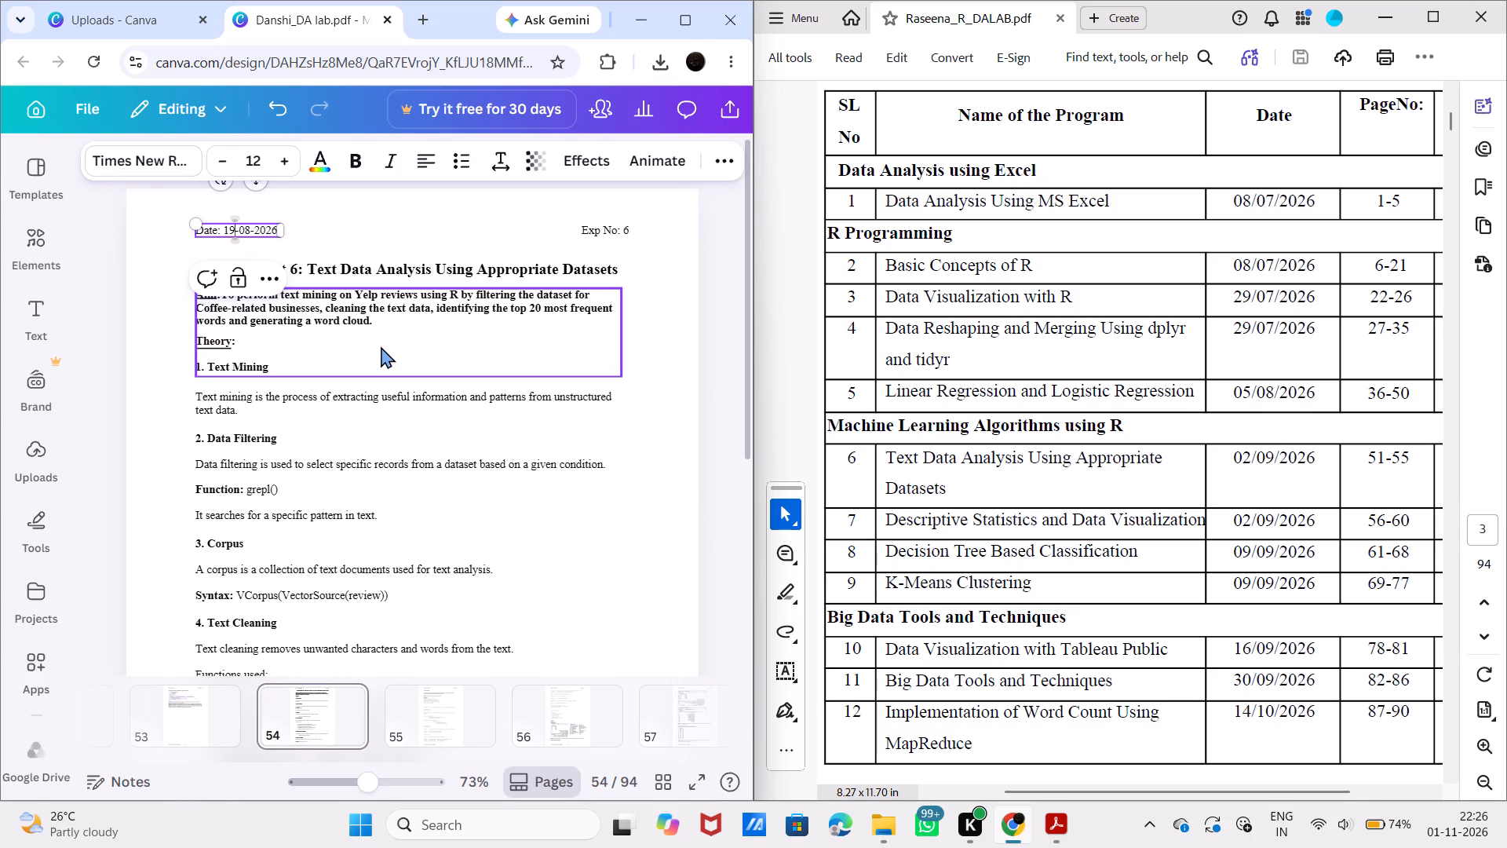
scroll(381, 346, "right", 1)
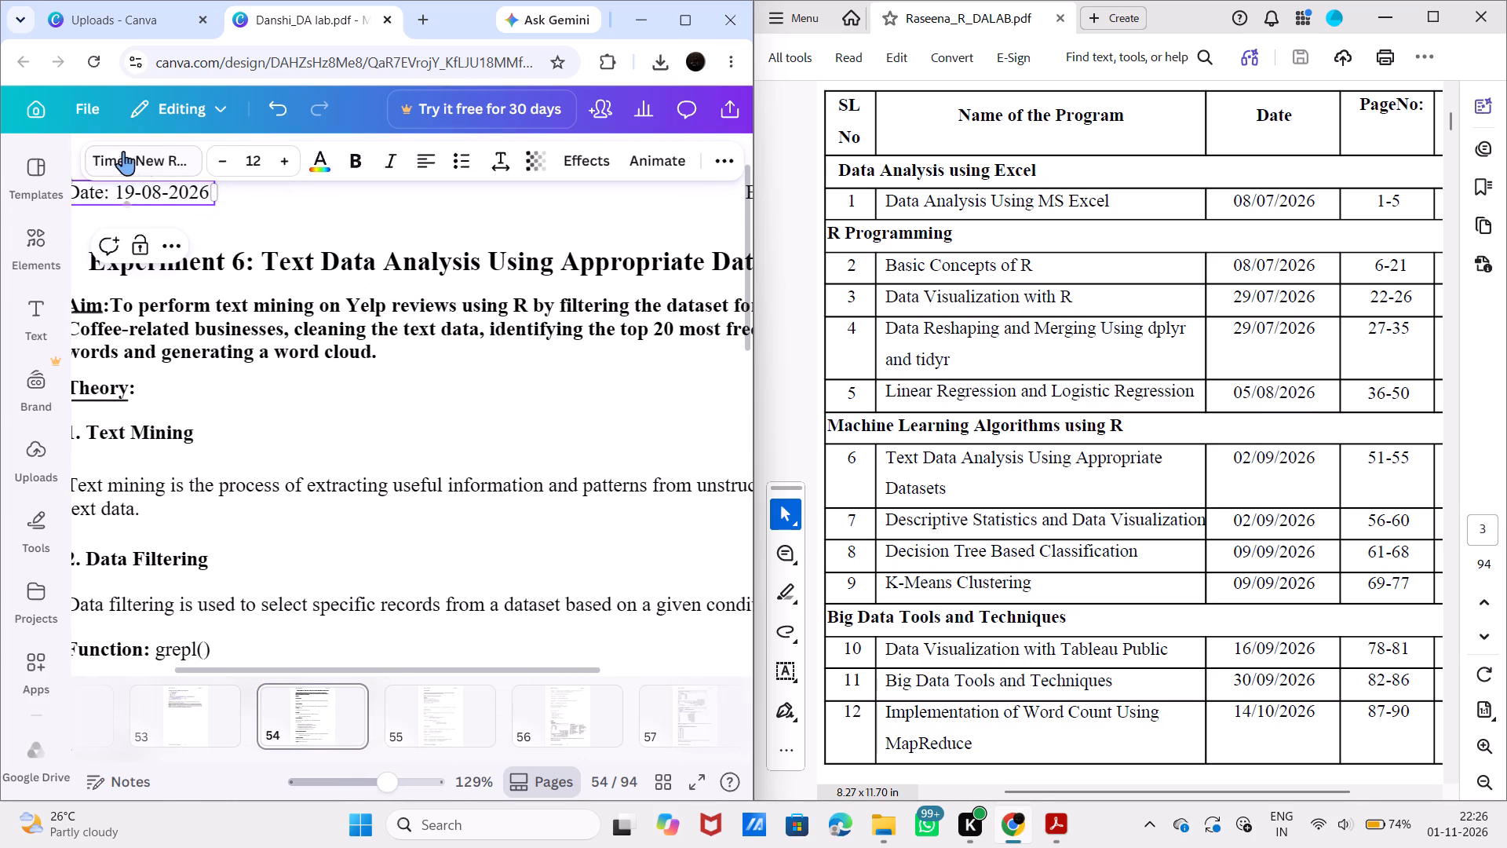
key("BackSpace")
key("BackSpace")
type("02")
key("Right")
key("Right")
key("Right")
key("BackSpace")
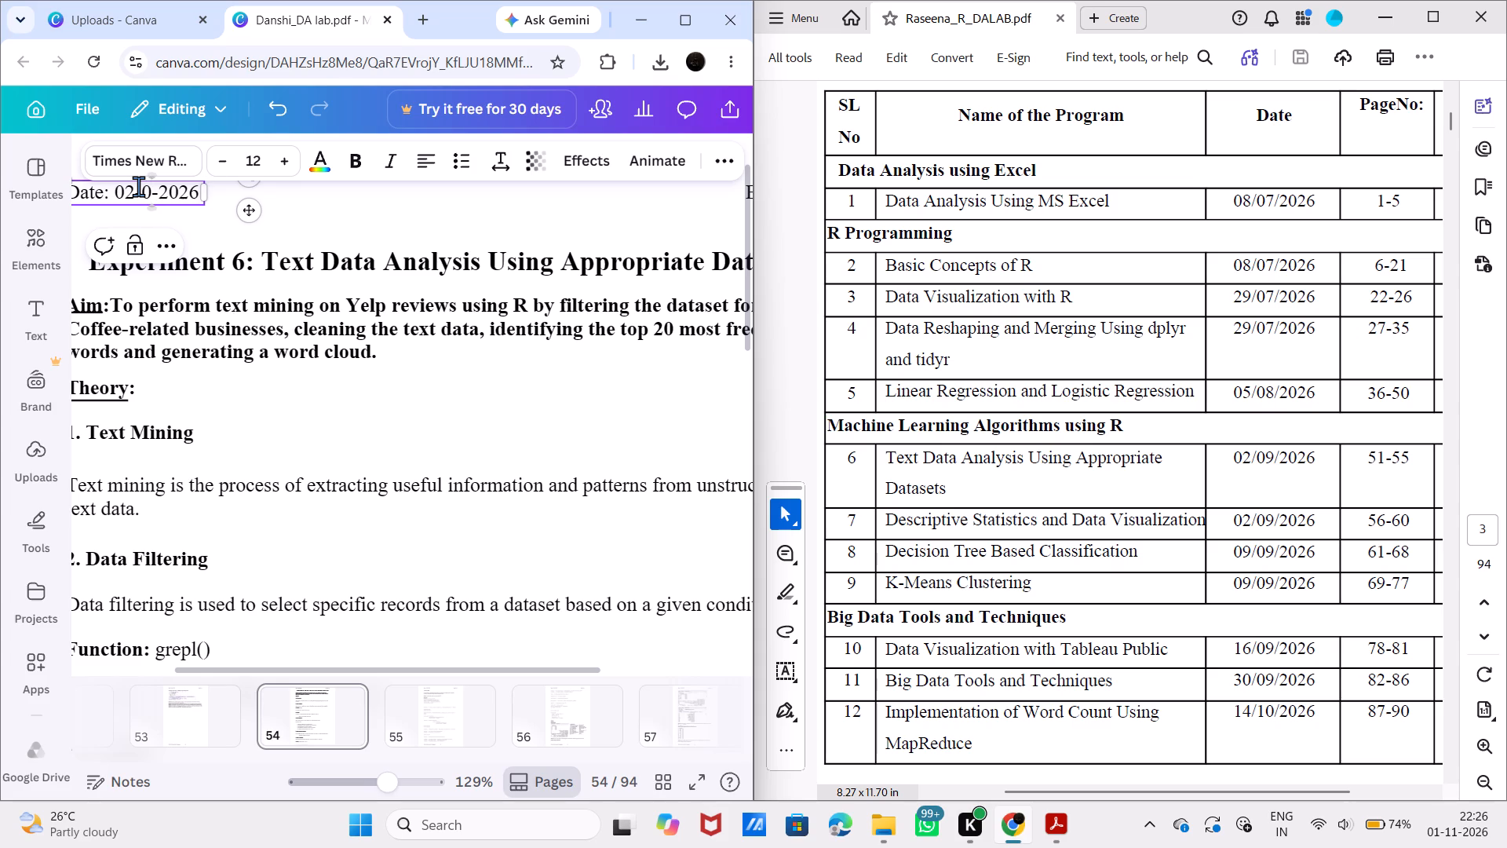
key("9")
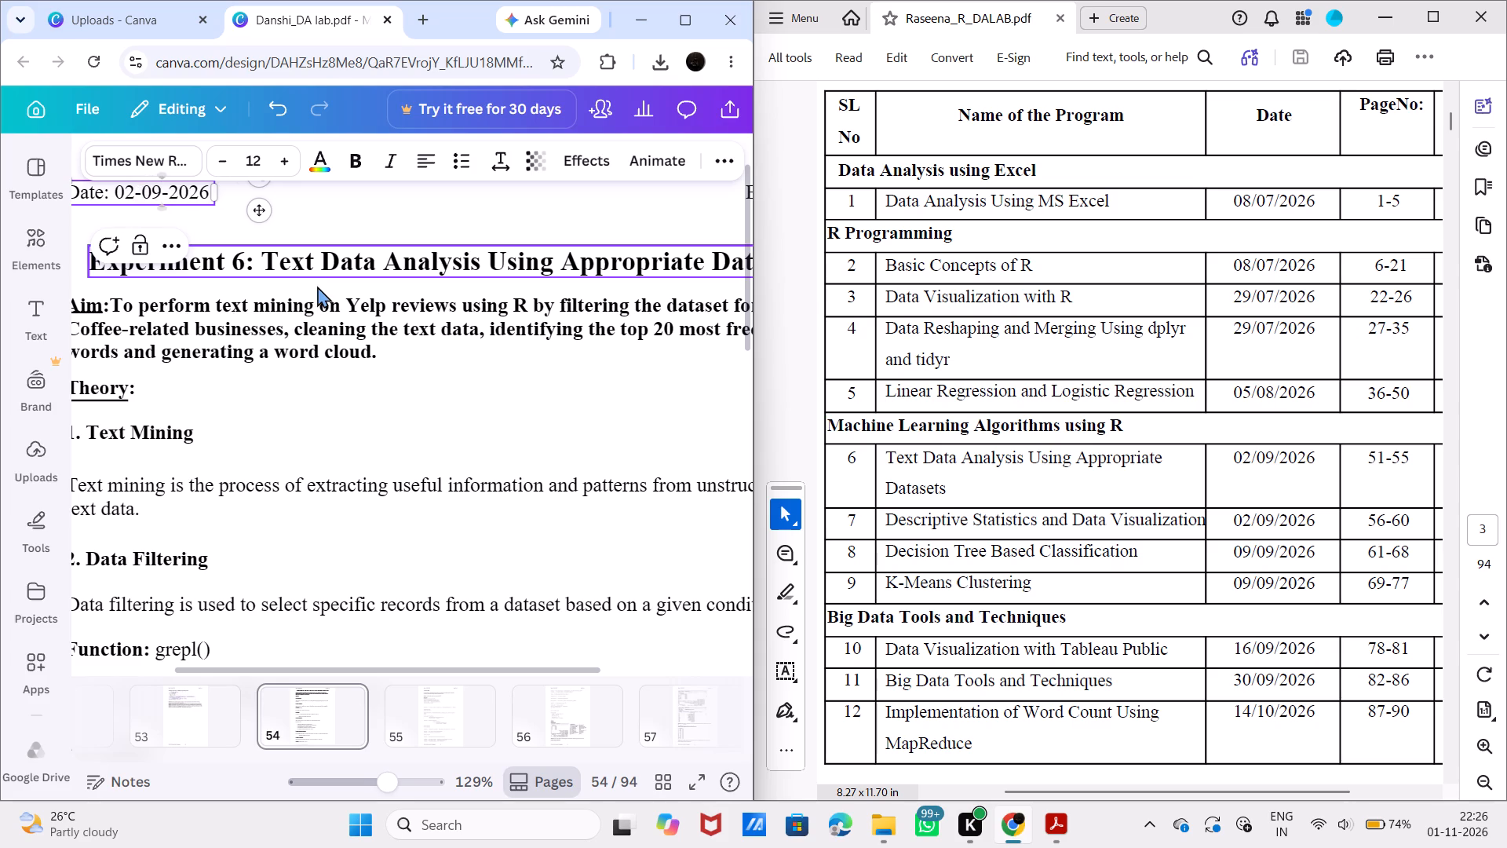
Copy page 54's header date line and replace the header date on page 55, the Word Cloud page, with "Date: 02-09-2026".
triple_click(206, 225)
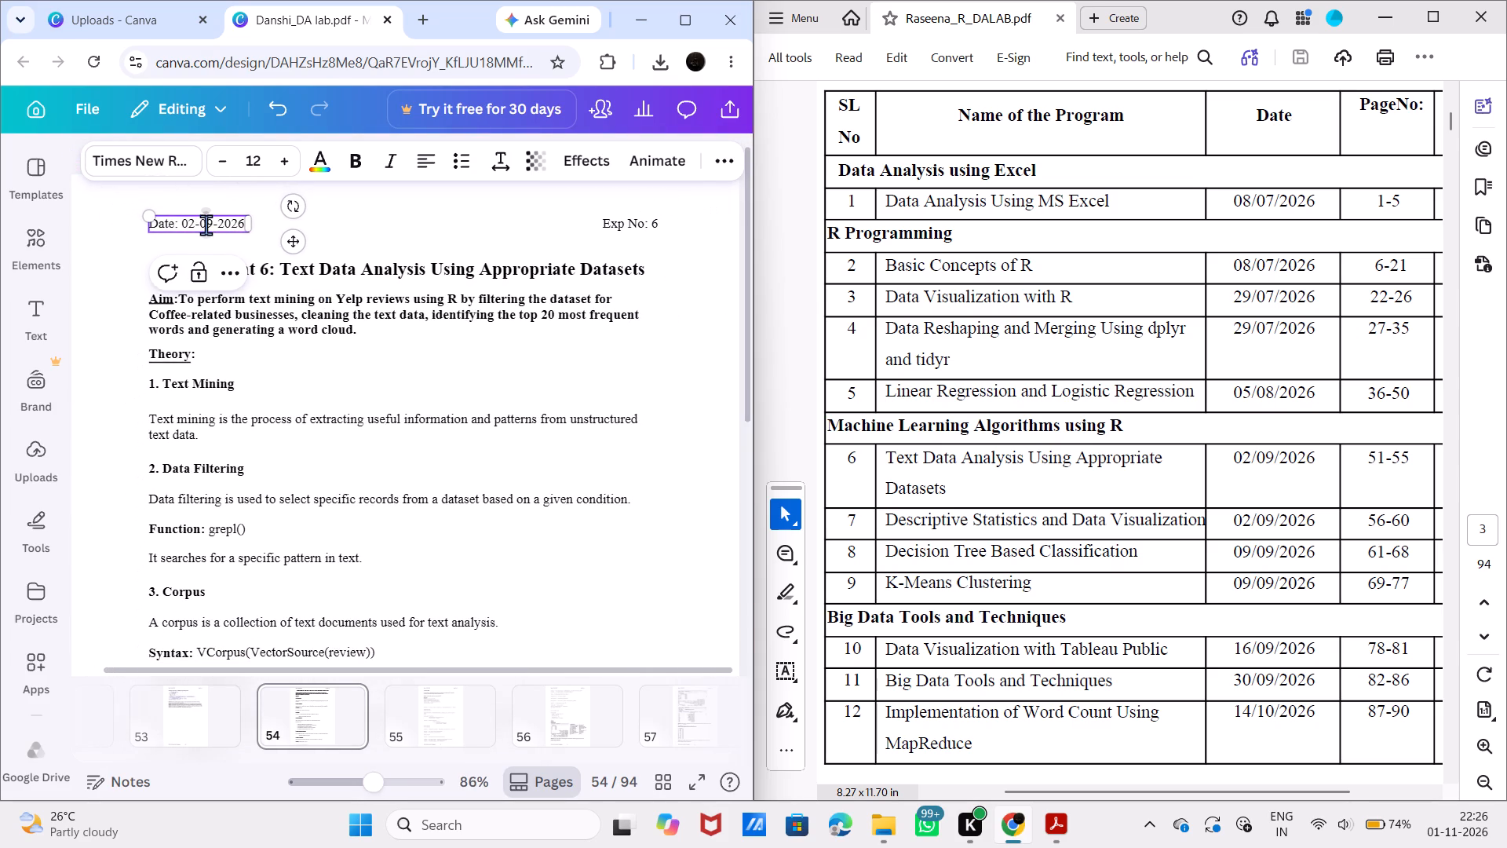
key("ctrl+c")
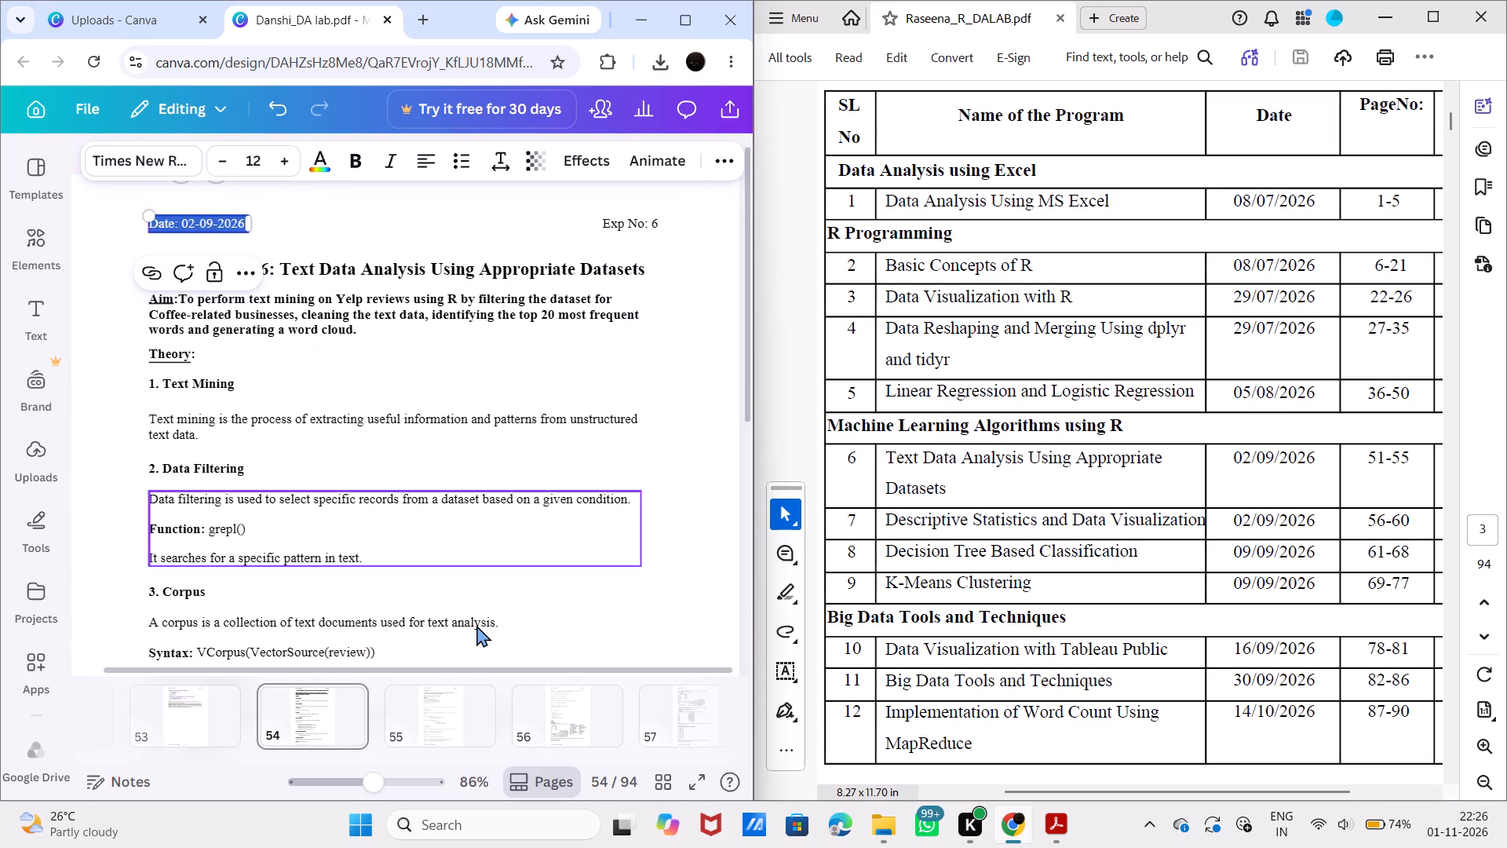
left_click(422, 708)
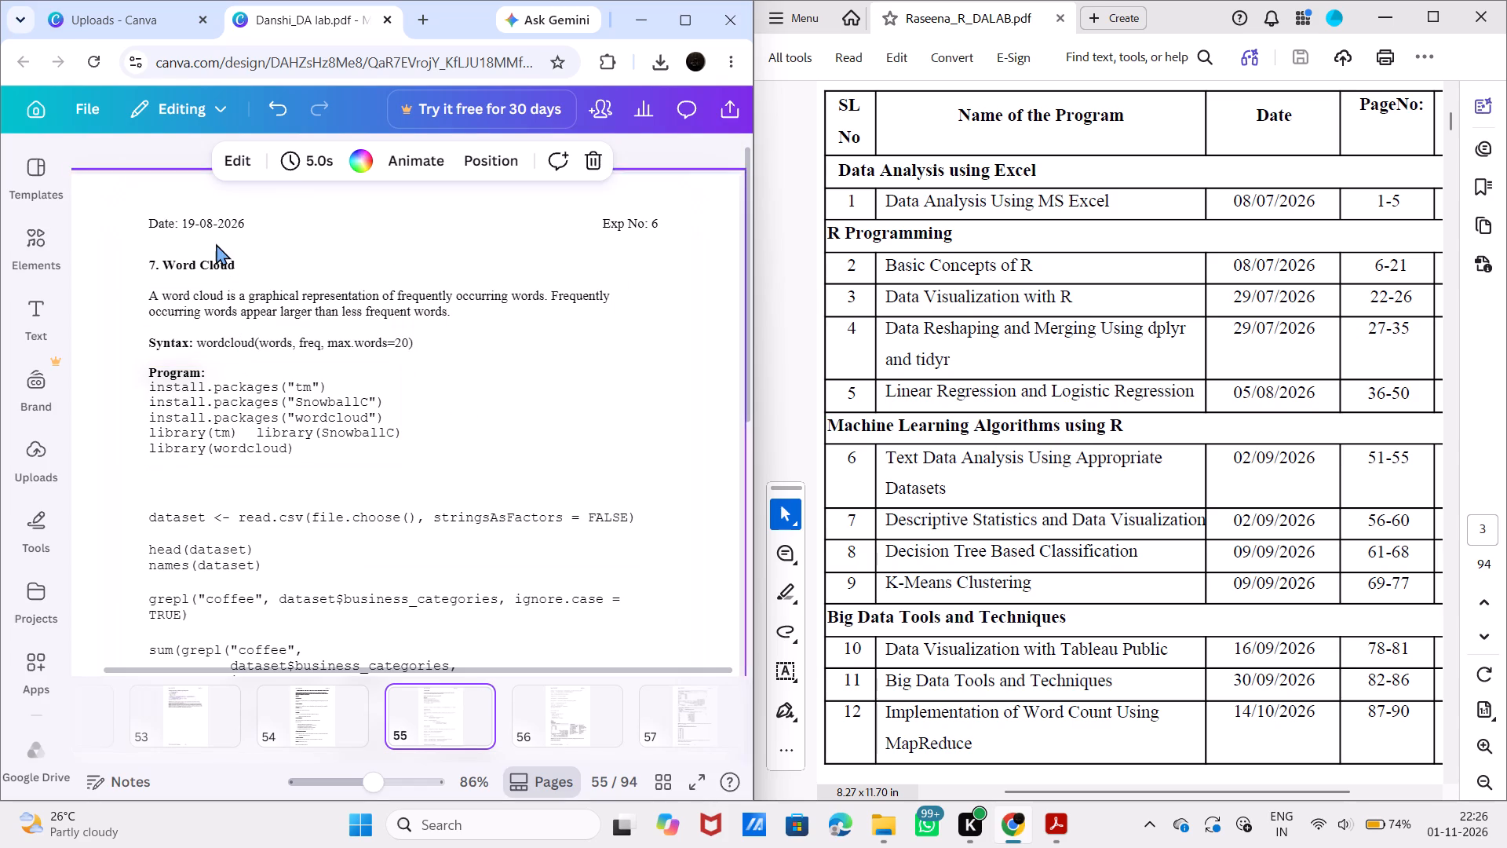
left_click(211, 230)
double_click(211, 222)
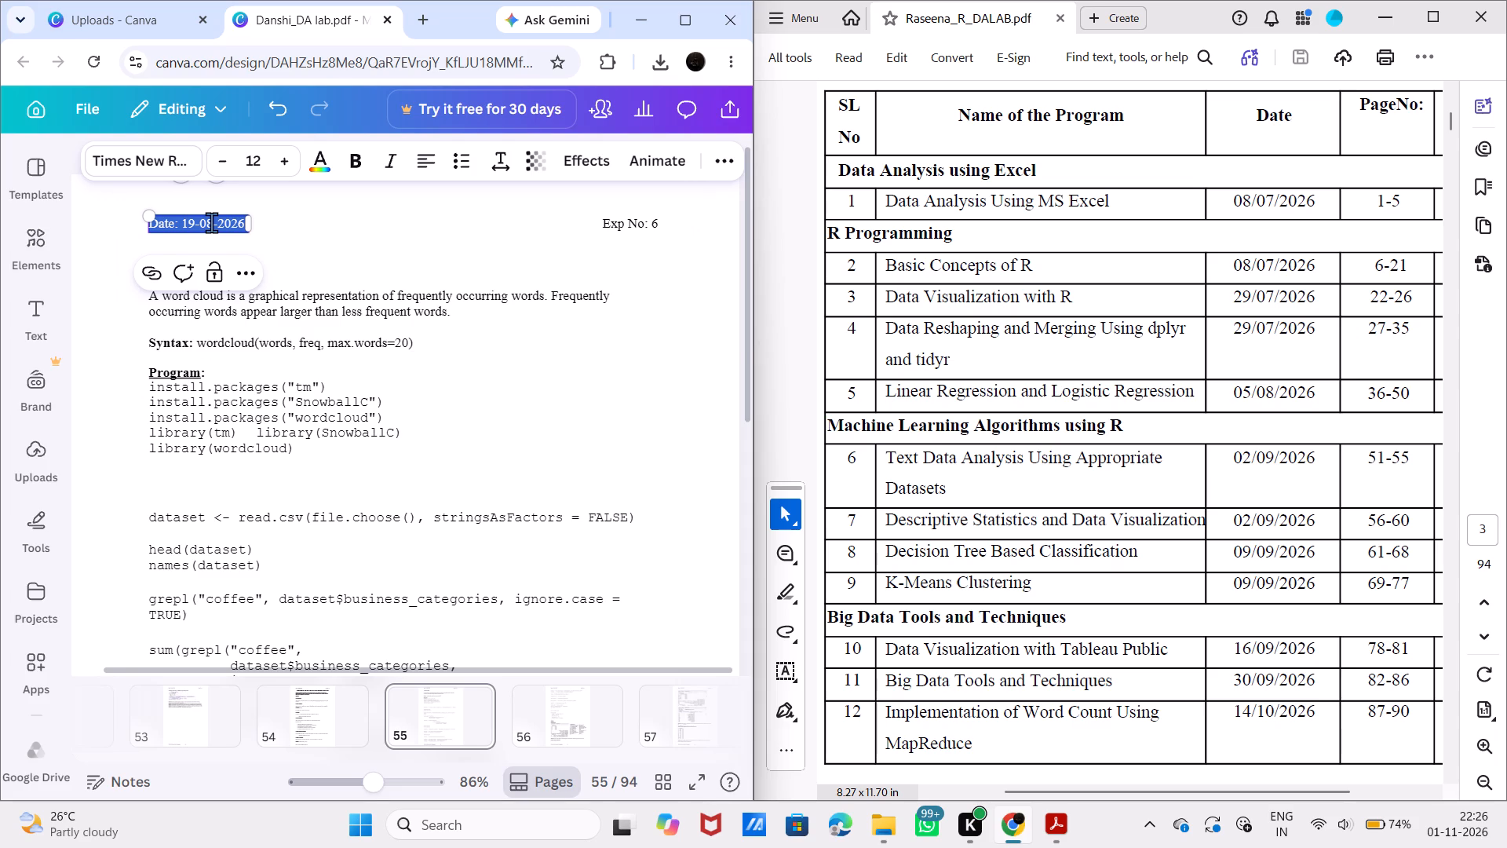
key("BackSpace")
key("ctrl+v")
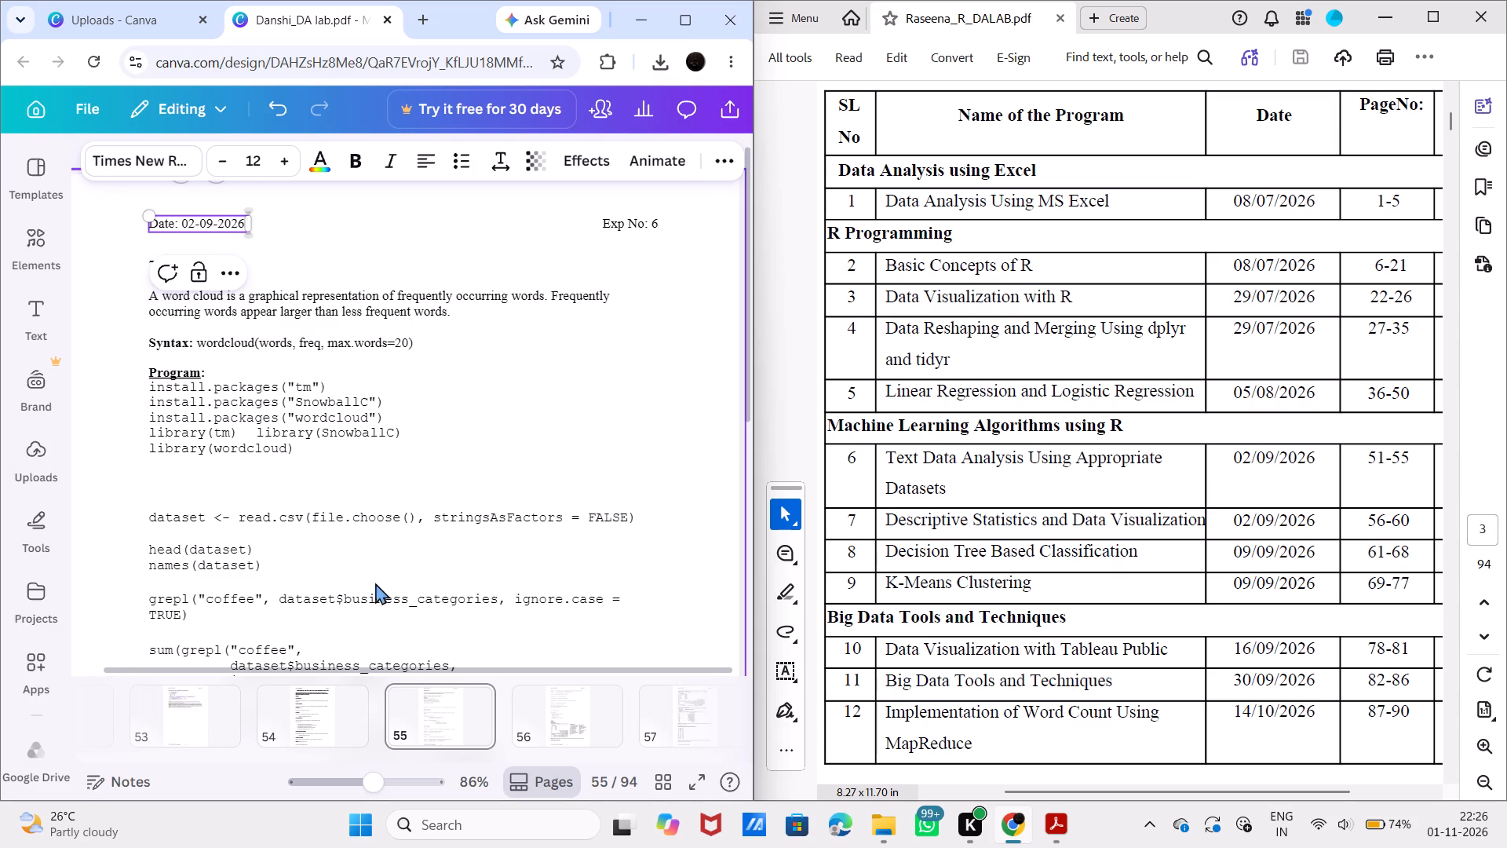
Replace the header date on page 56, the term-document matrix and word cloud code page, with the copied "Date: 02-09-2026".
left_click(540, 724)
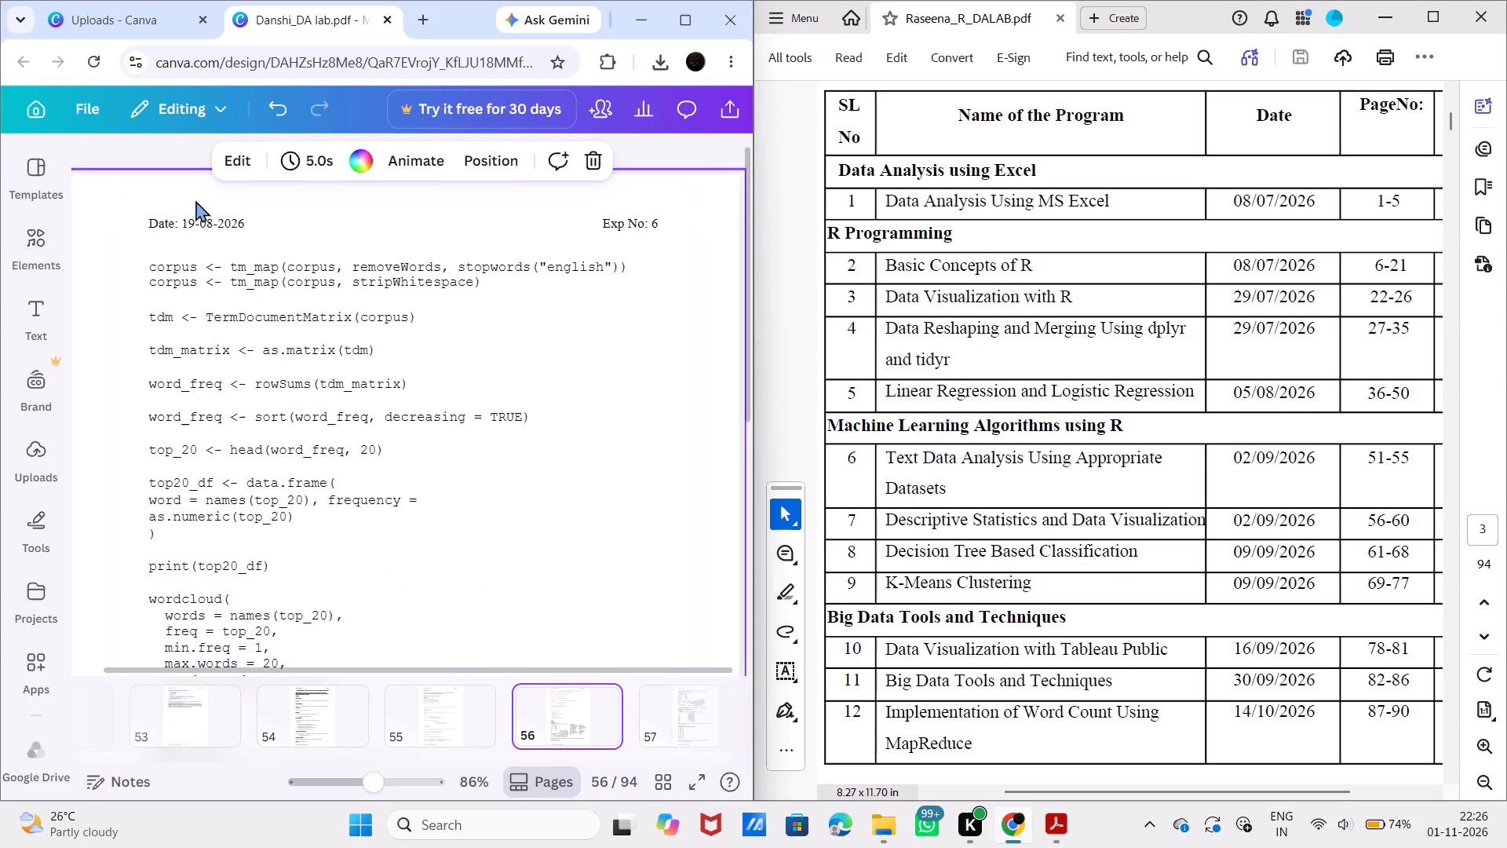
double_click(205, 220)
key("BackSpace")
key("ctrl+v")
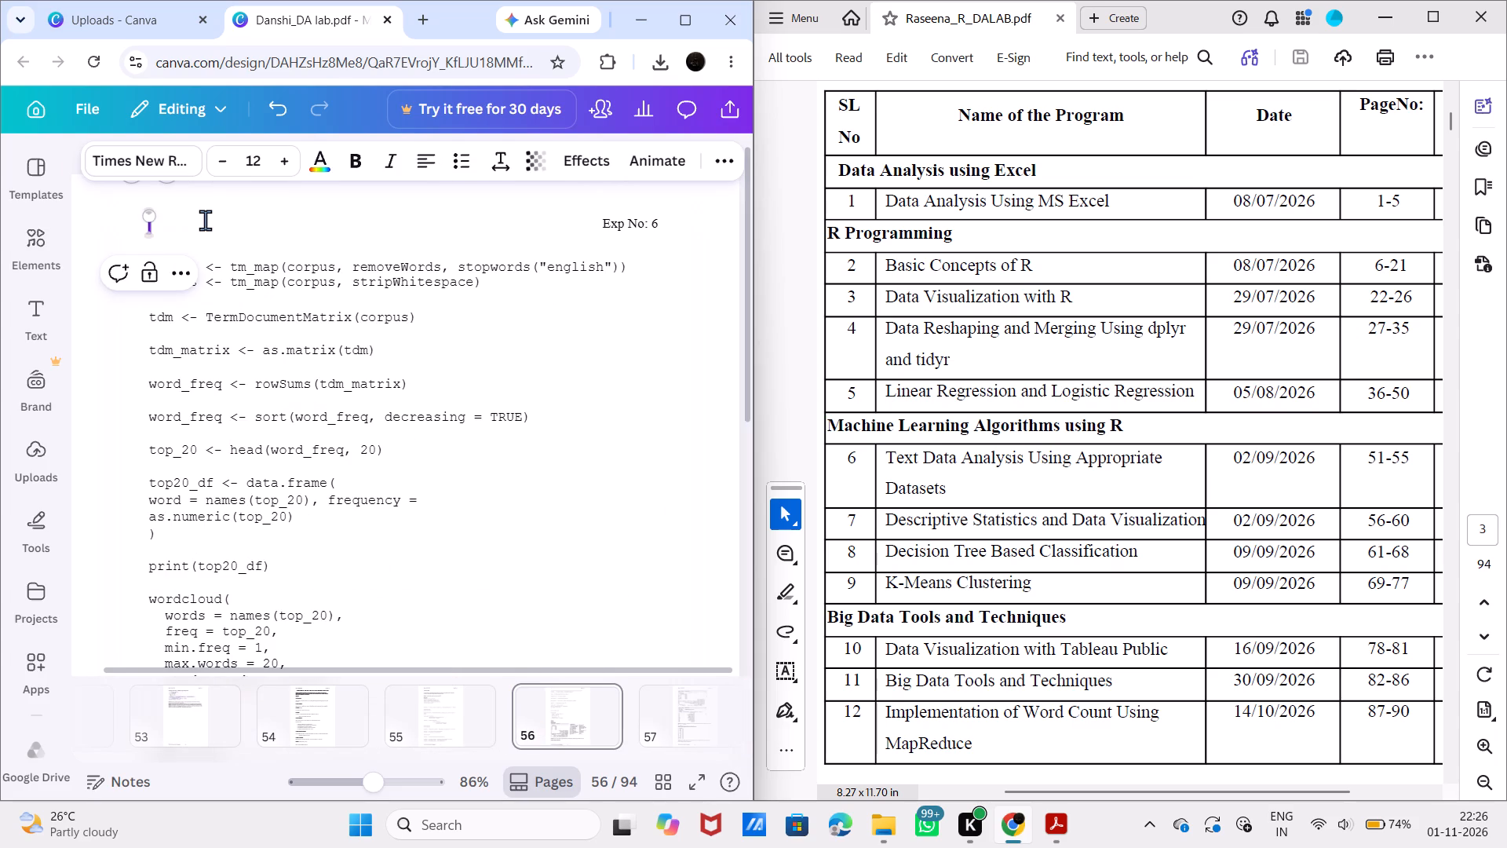
Replace the header date on page 57, the coffee dataset filtering output page, with the copied "Date: 02-09-2026".
left_click(670, 717)
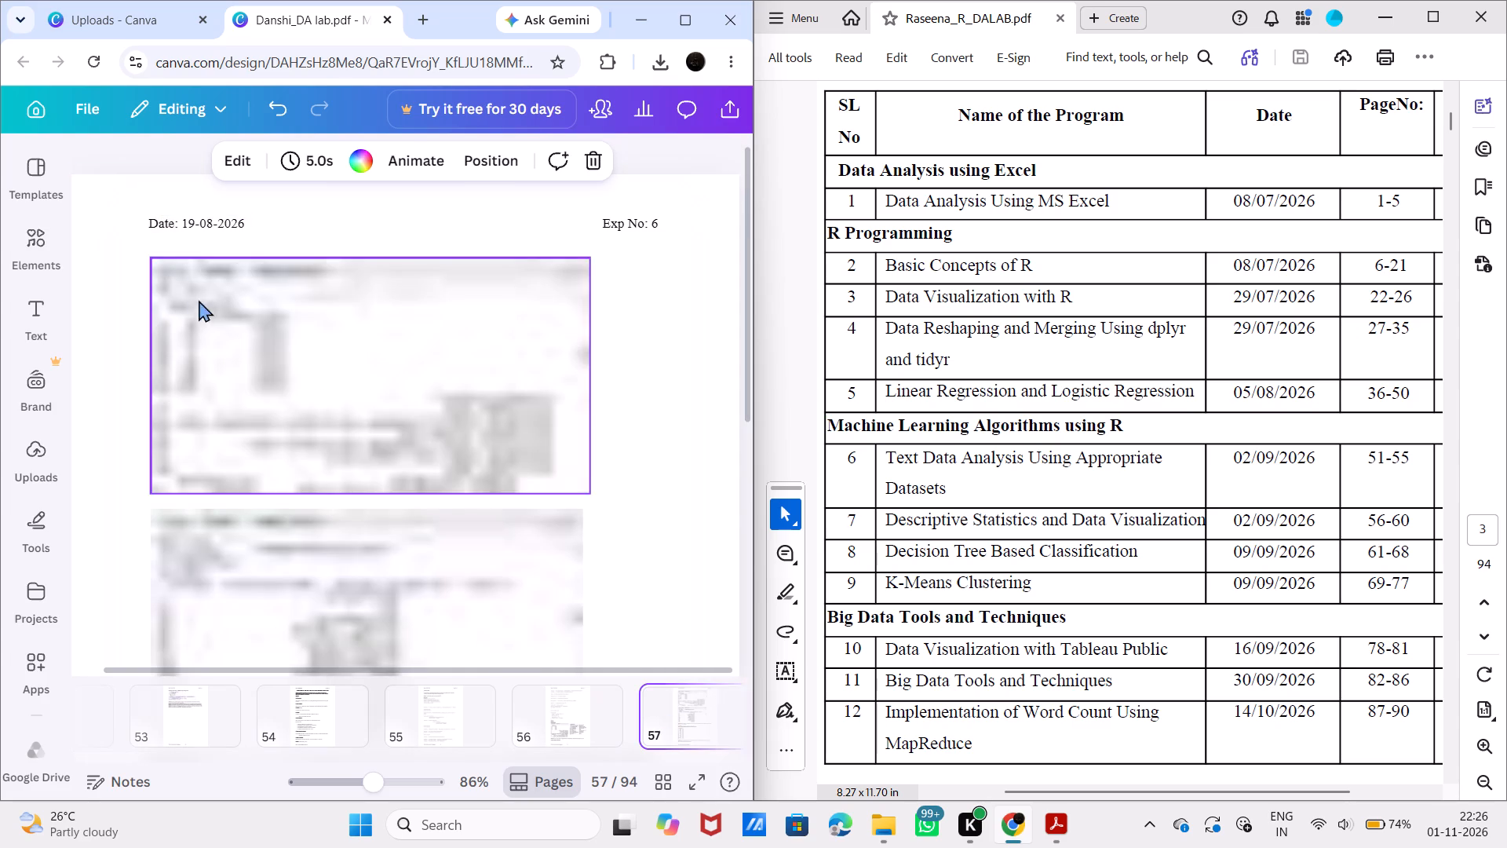
double_click(199, 219)
key("BackSpace")
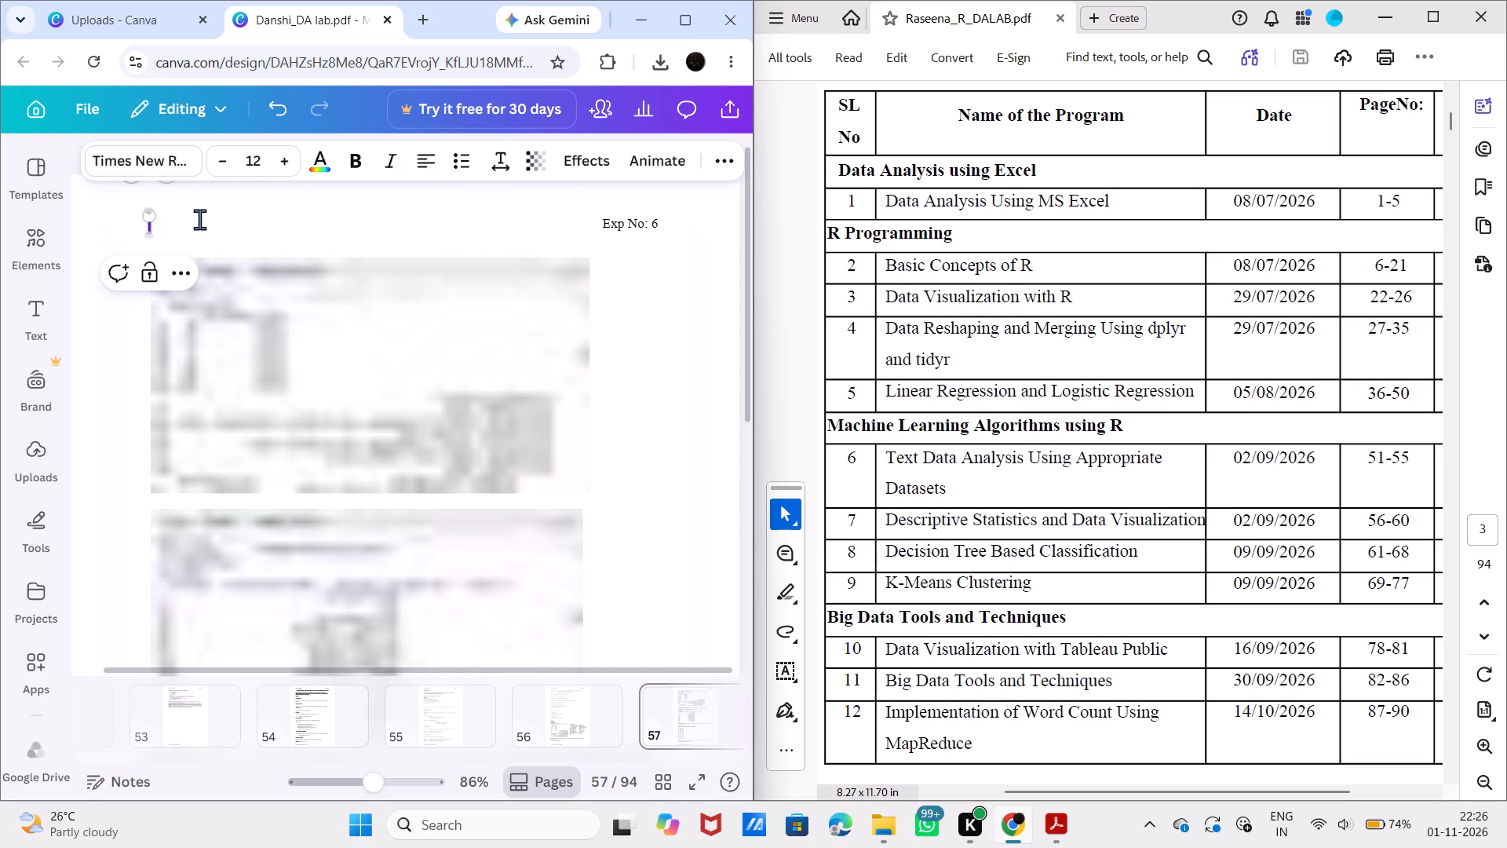
key("ctrl+v")
Look back through the pages from 64 to 57, checking their header dates and experiment numbers.
scroll(509, 693, "left", 2)
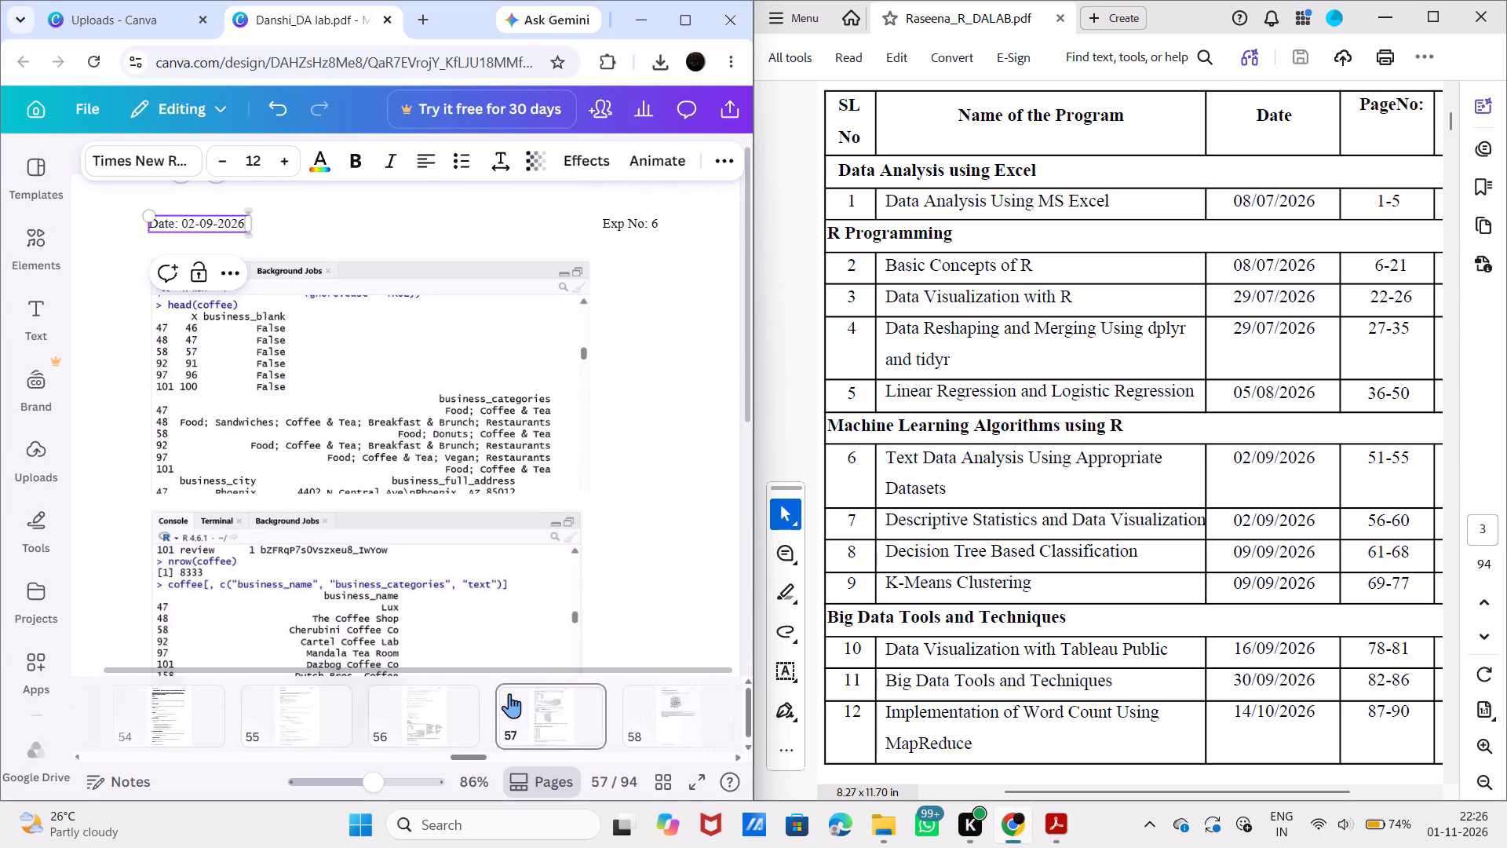
scroll(509, 693, "left", 3)
scroll(509, 693, "right", 1)
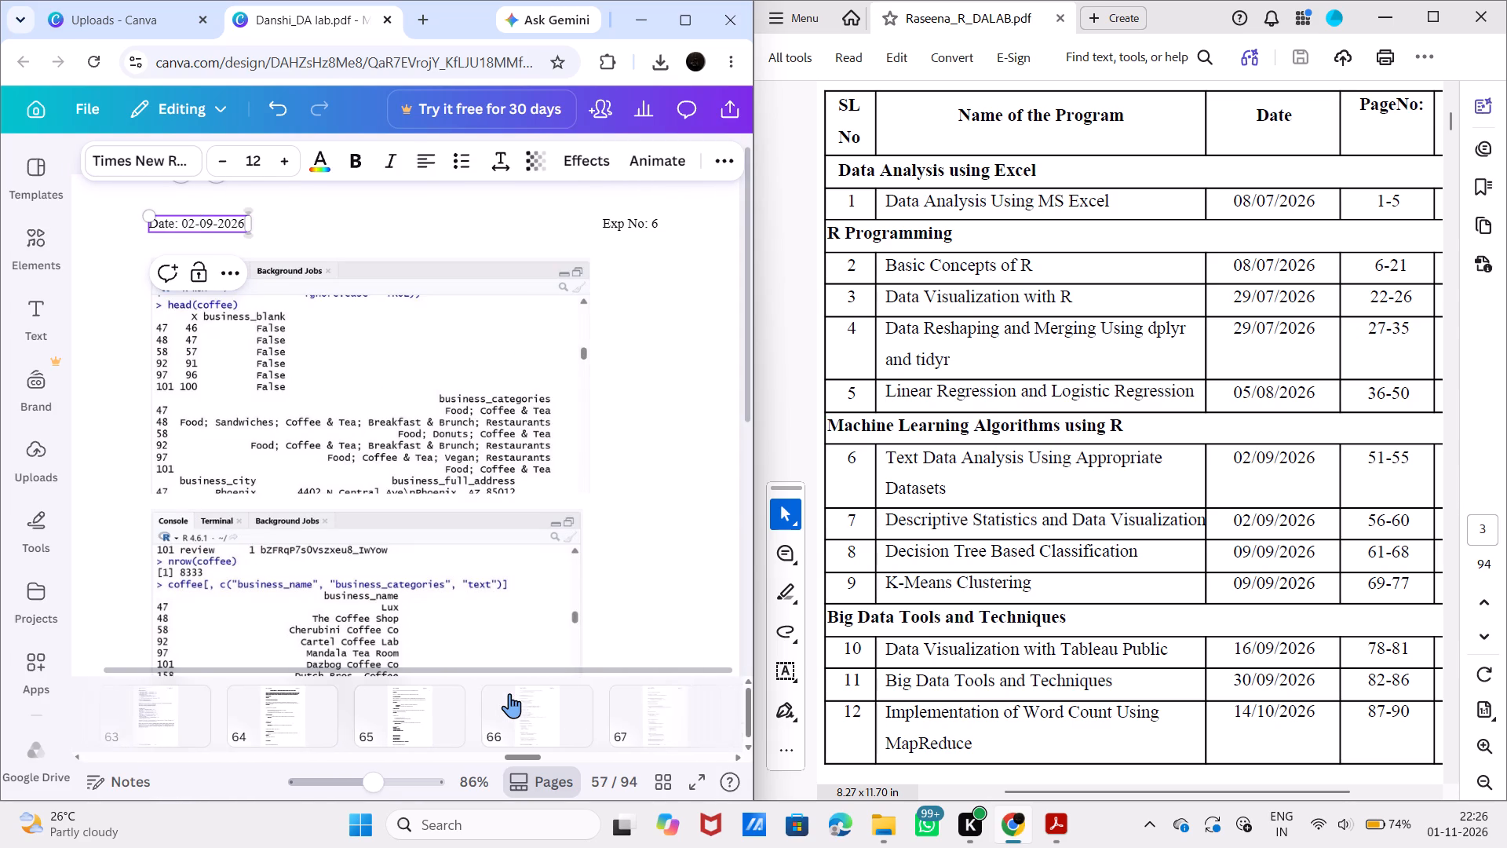
scroll(509, 693, "right", 1)
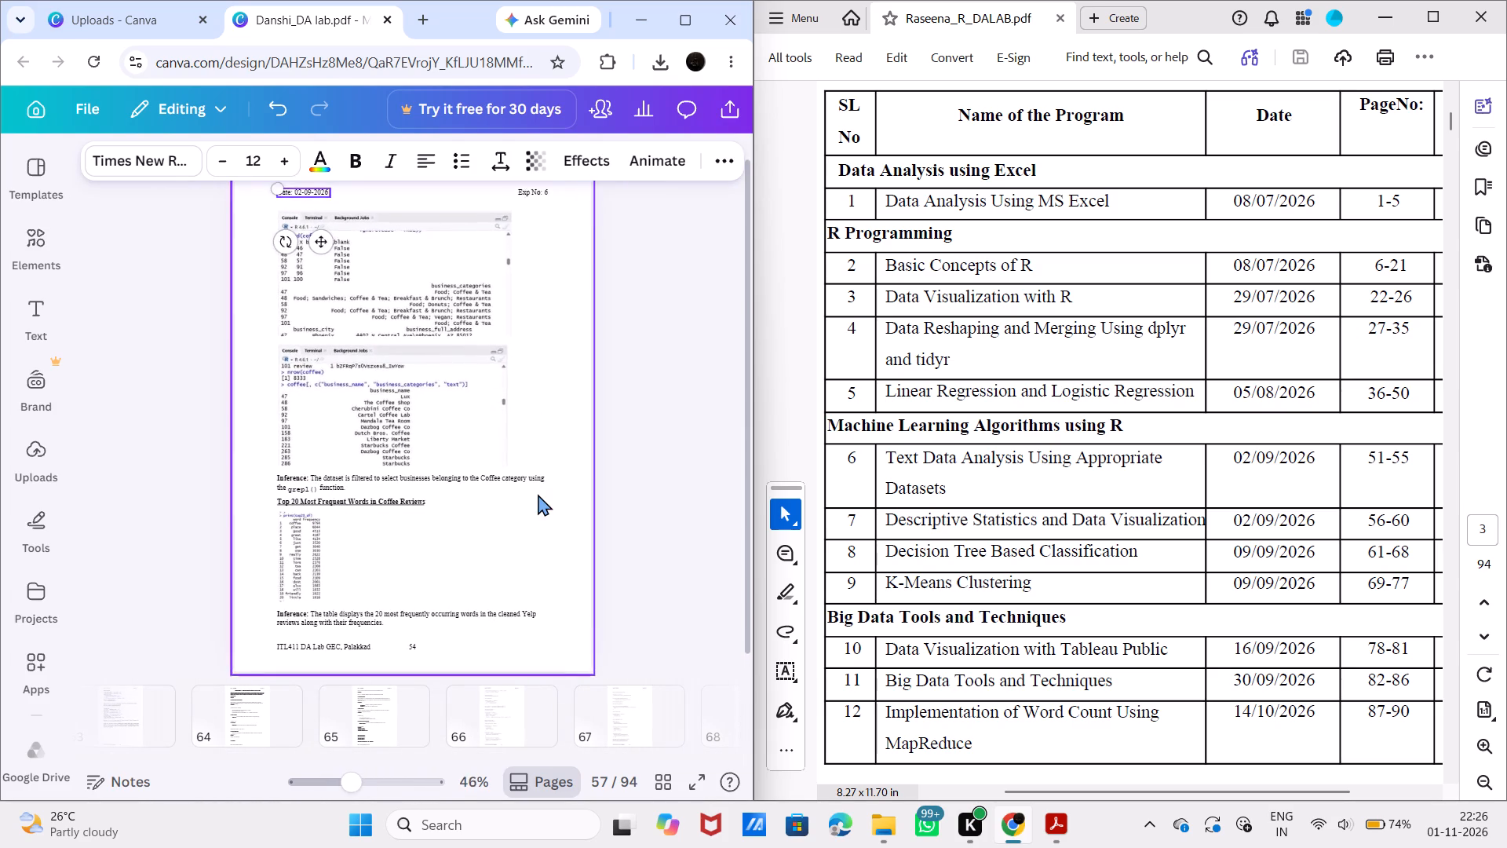
scroll(538, 494, "up", 1)
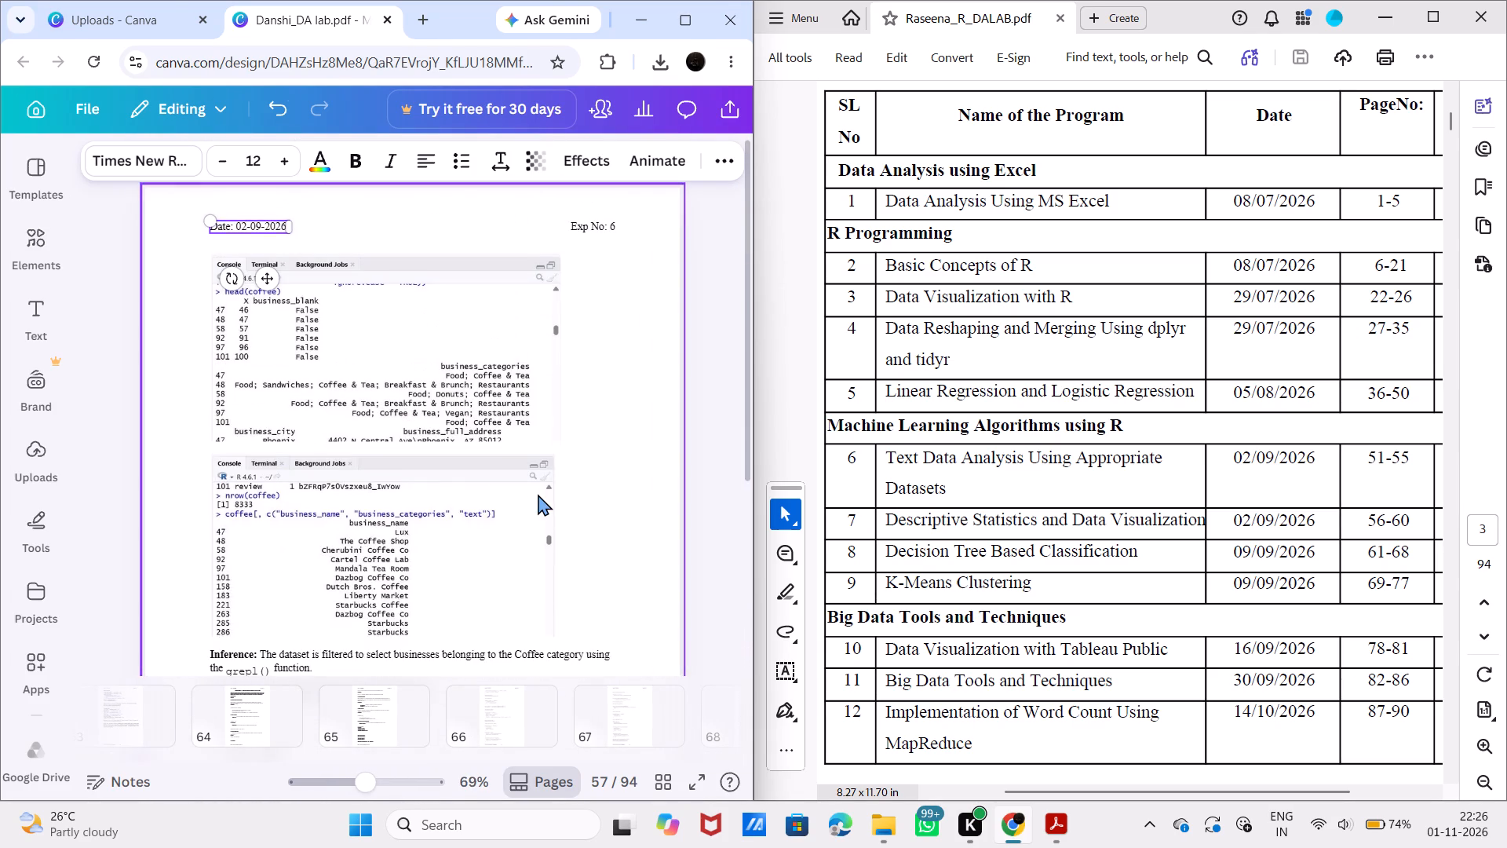
scroll(538, 494, "up", 1)
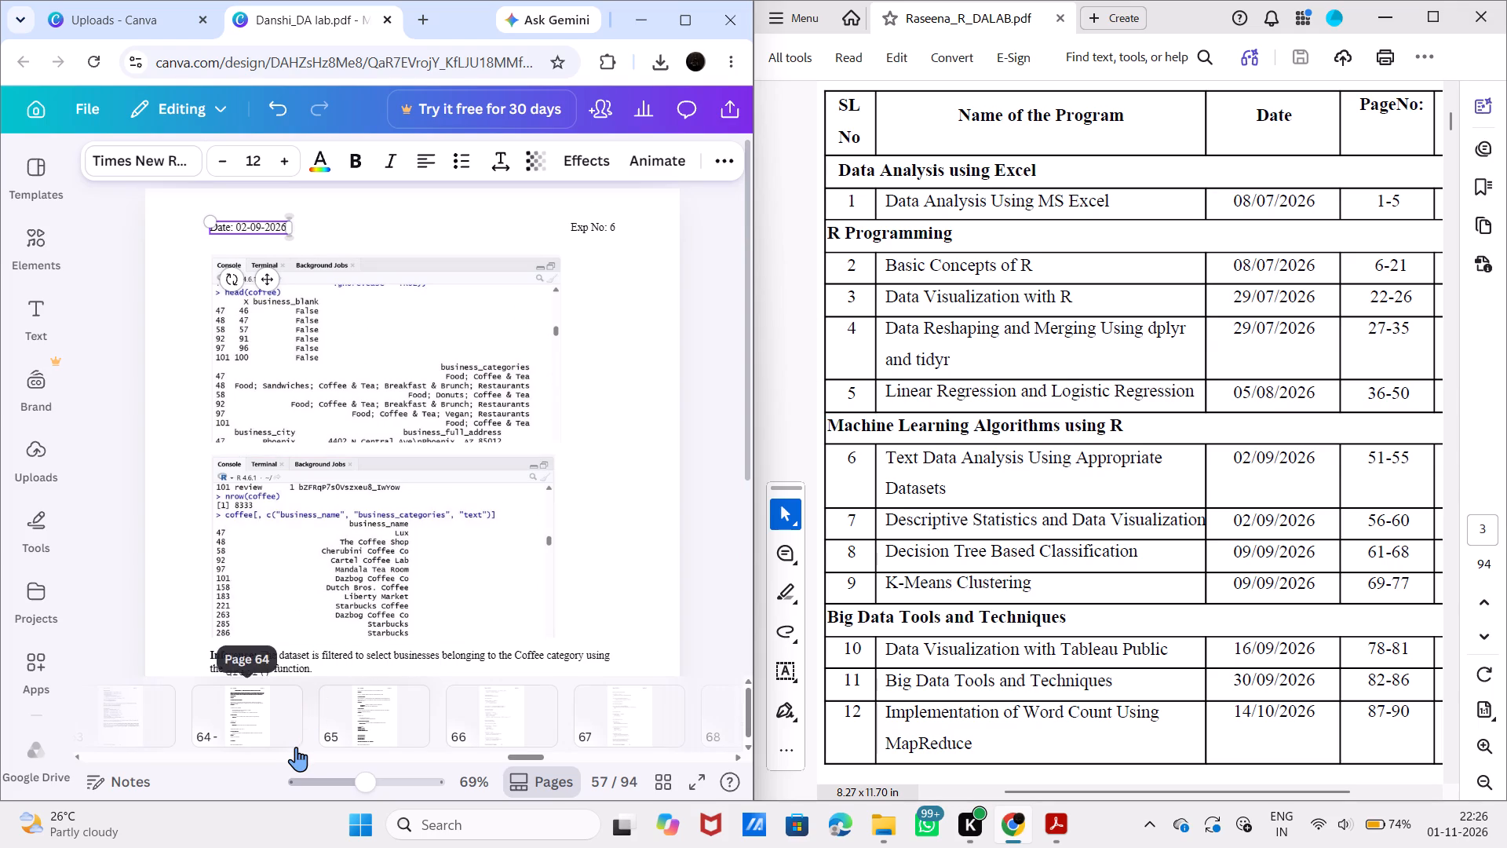
scroll(296, 747, "right", 4)
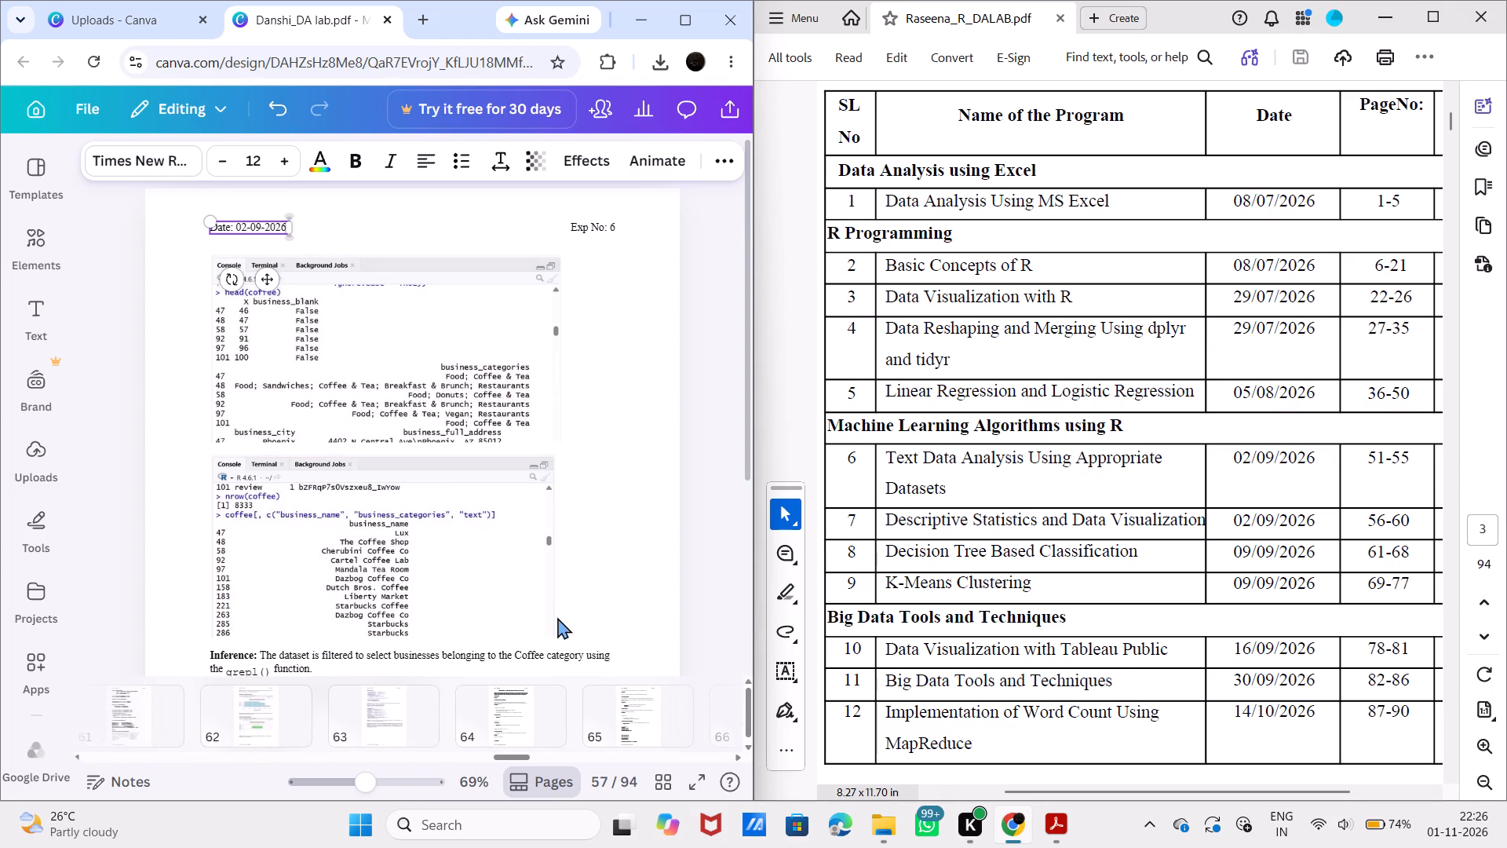
left_click(570, 609)
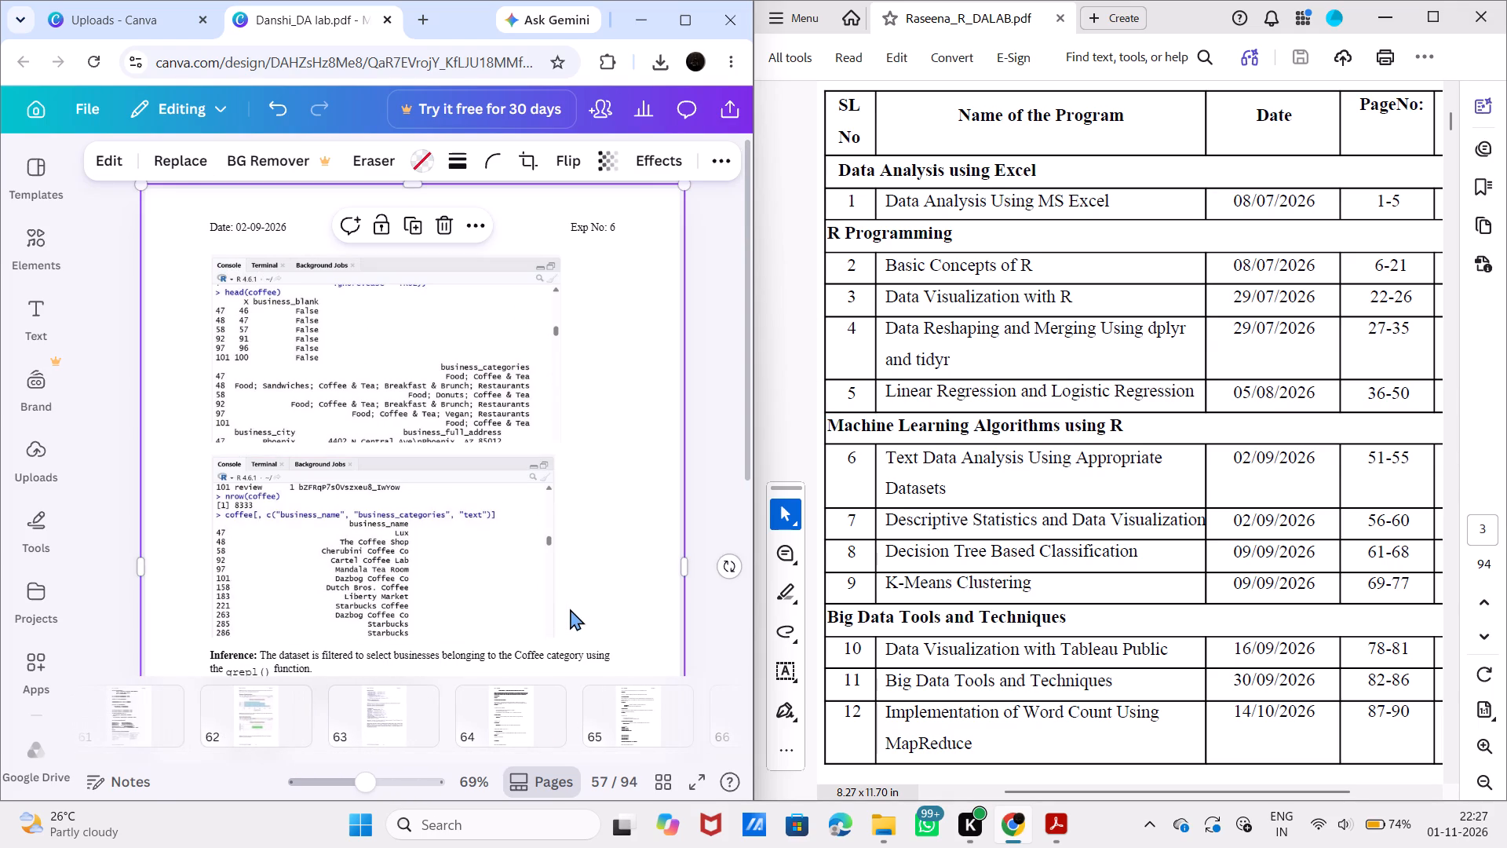
left_click(570, 609)
left_click(494, 724)
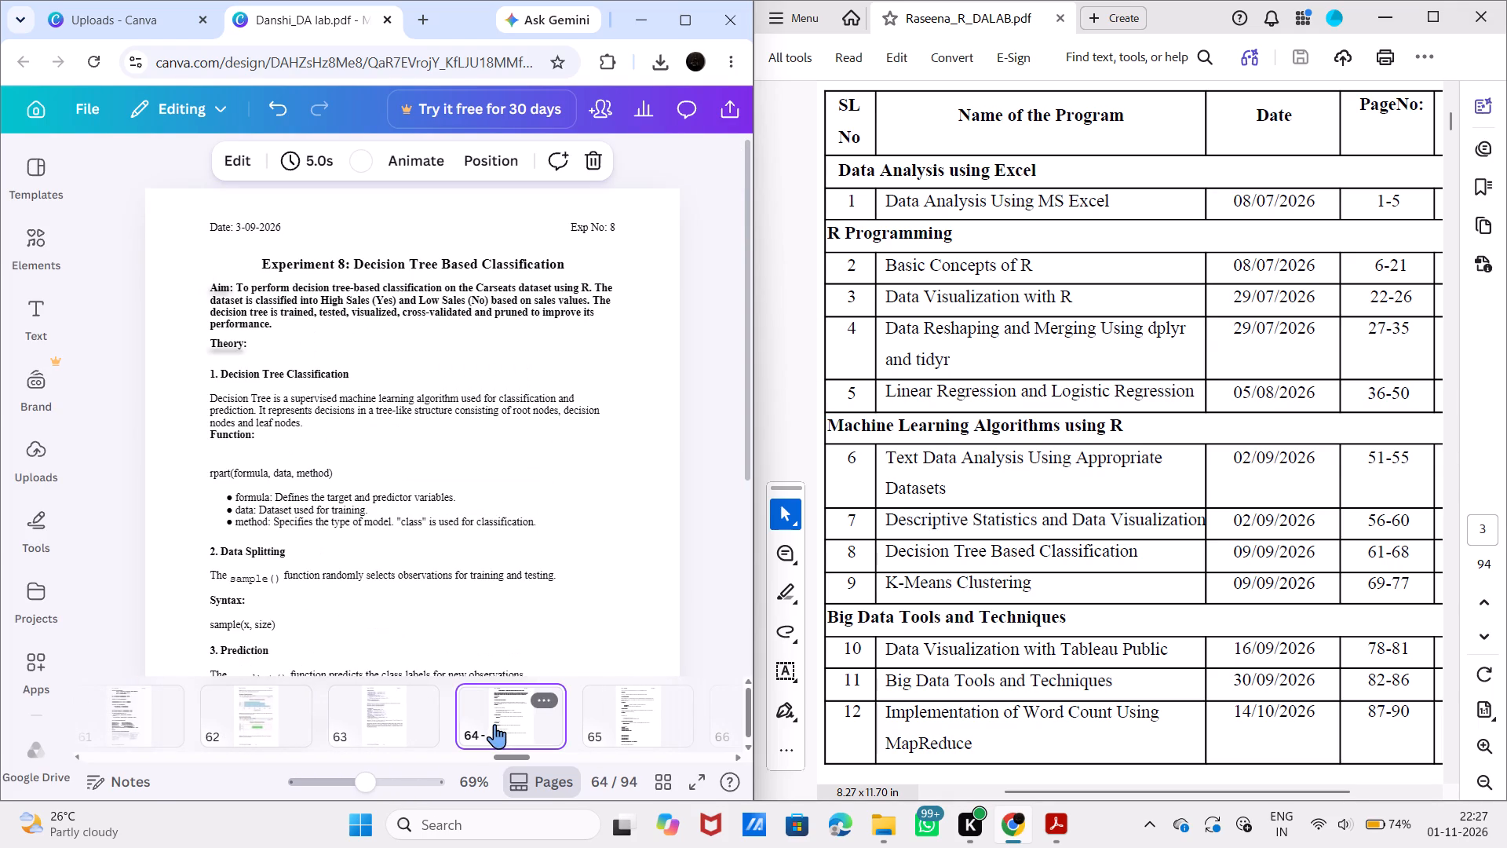
left_click(397, 719)
scroll(397, 719, "right", 1)
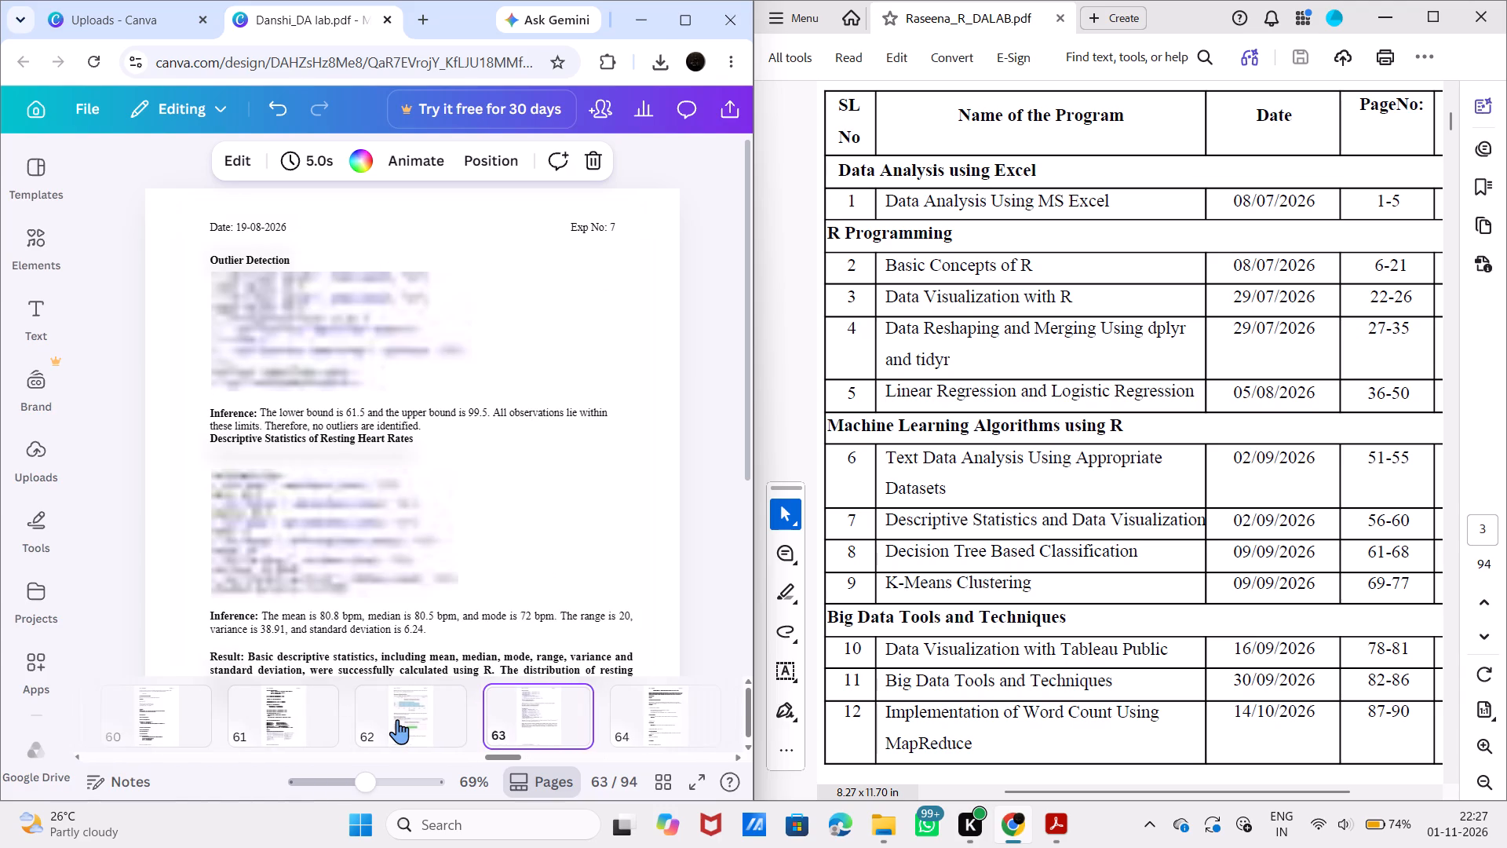
scroll(397, 719, "right", 1)
left_click(397, 719)
scroll(397, 719, "right", 1)
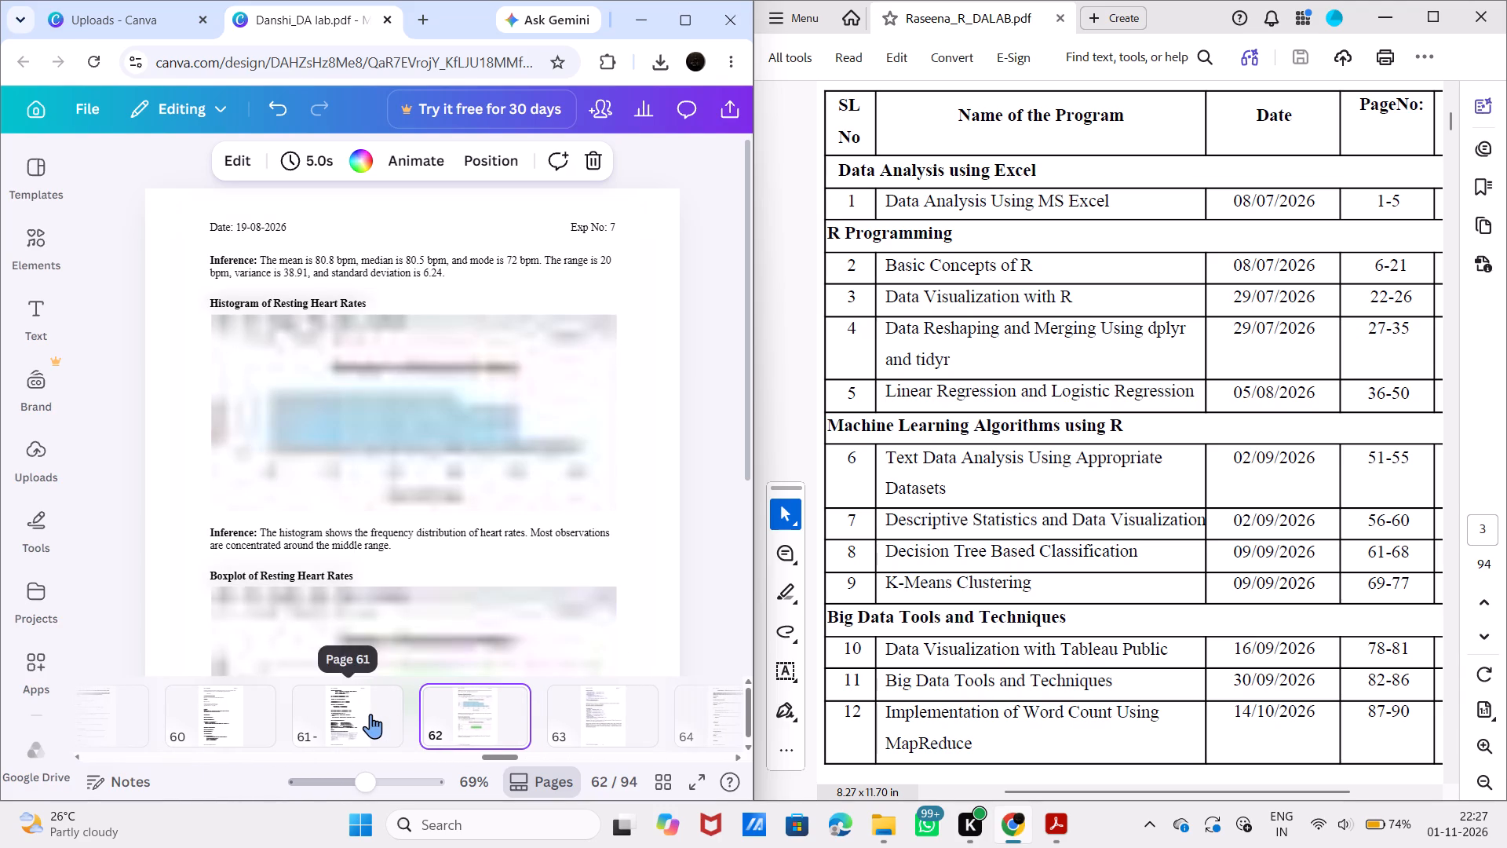
left_click(370, 714)
scroll(370, 714, "right", 1)
left_click(296, 712)
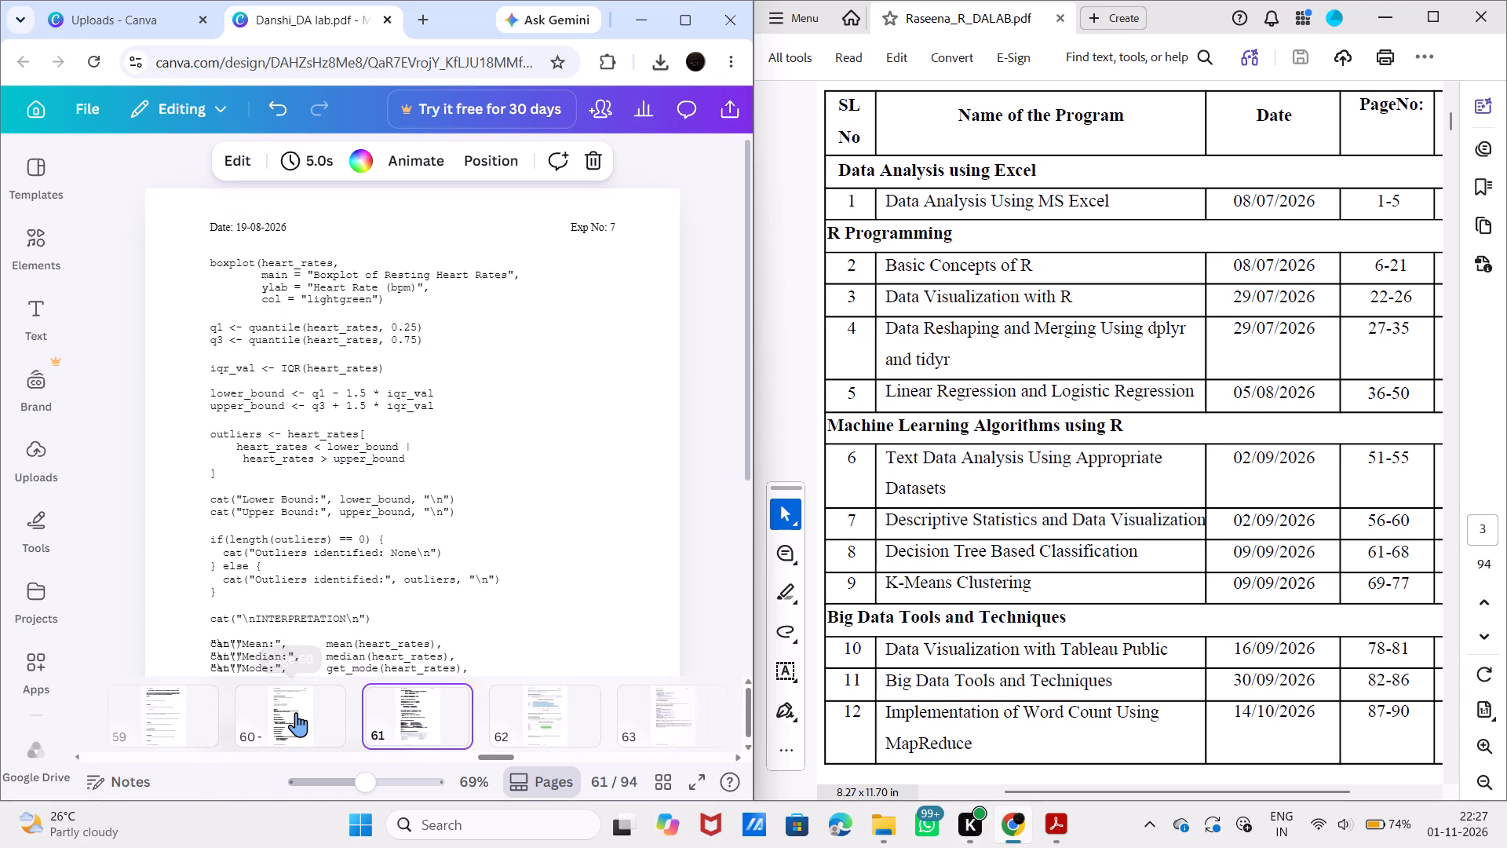
scroll(296, 712, "right", 2)
left_click(296, 712)
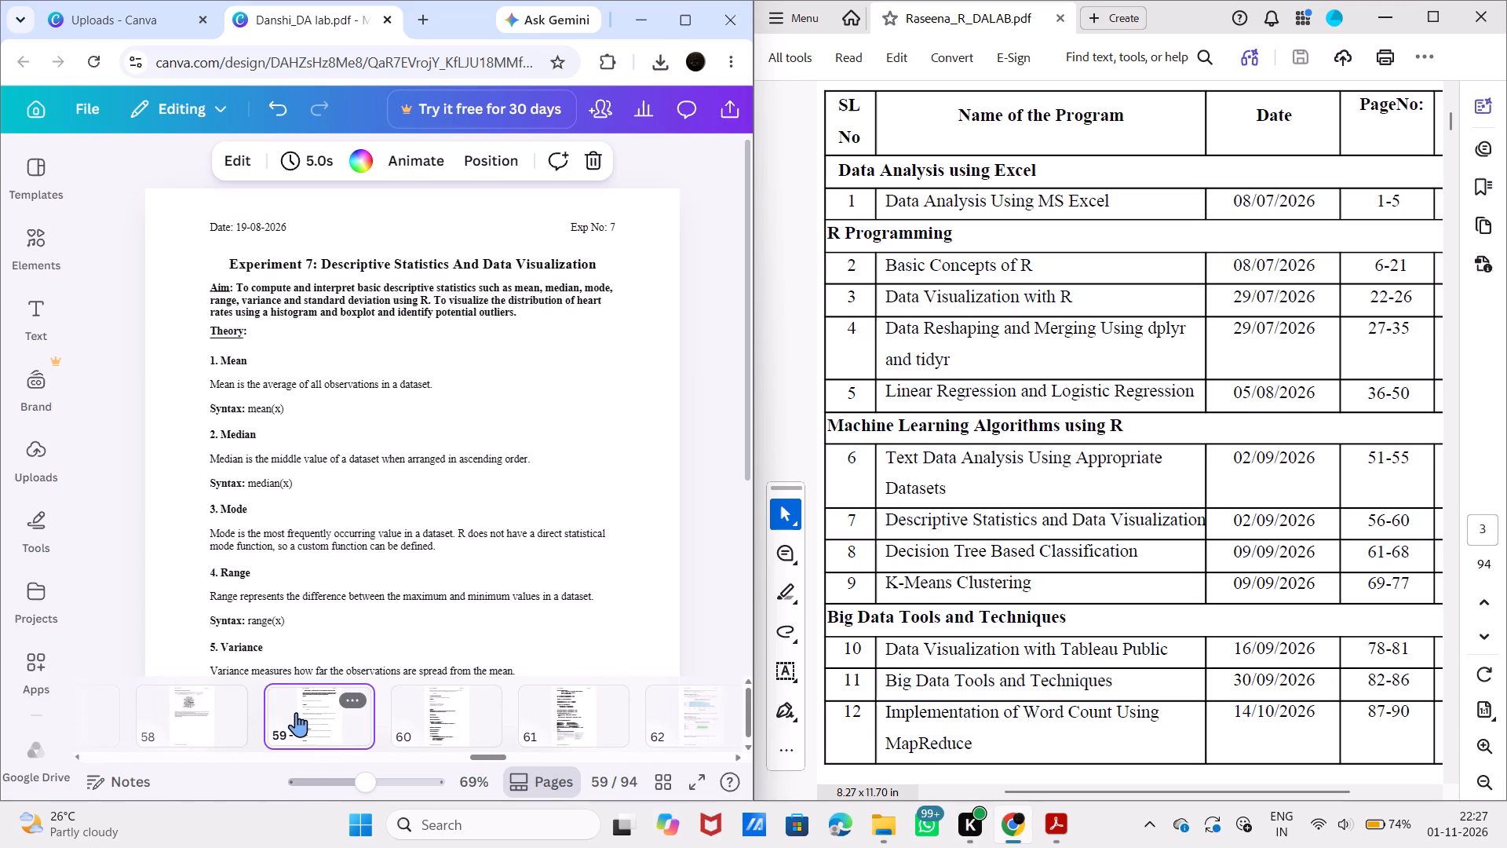
scroll(296, 712, "right", 1)
left_click(293, 712)
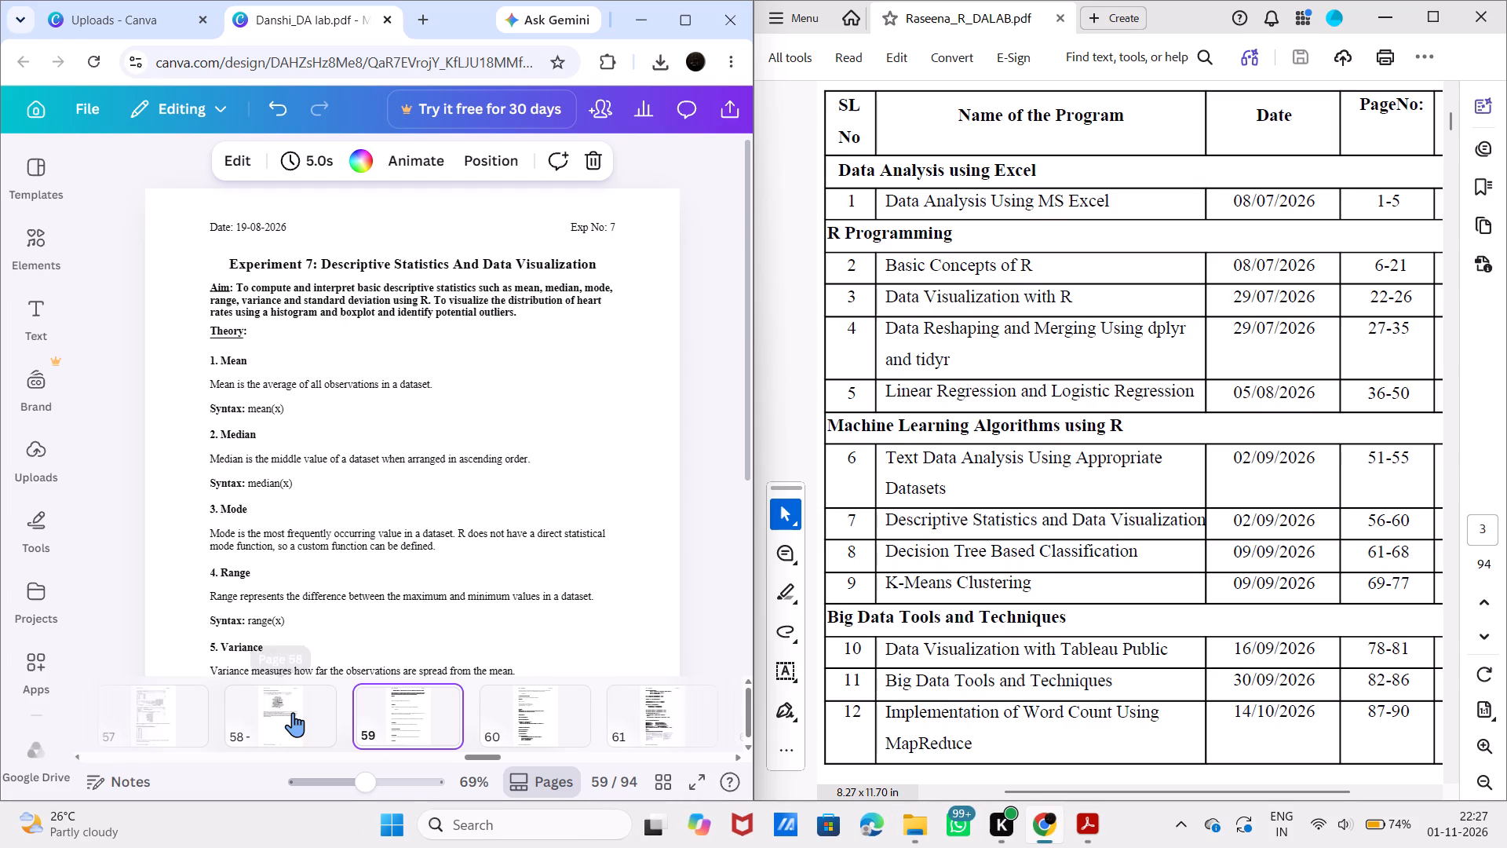
scroll(293, 712, "right", 2)
left_click(293, 712)
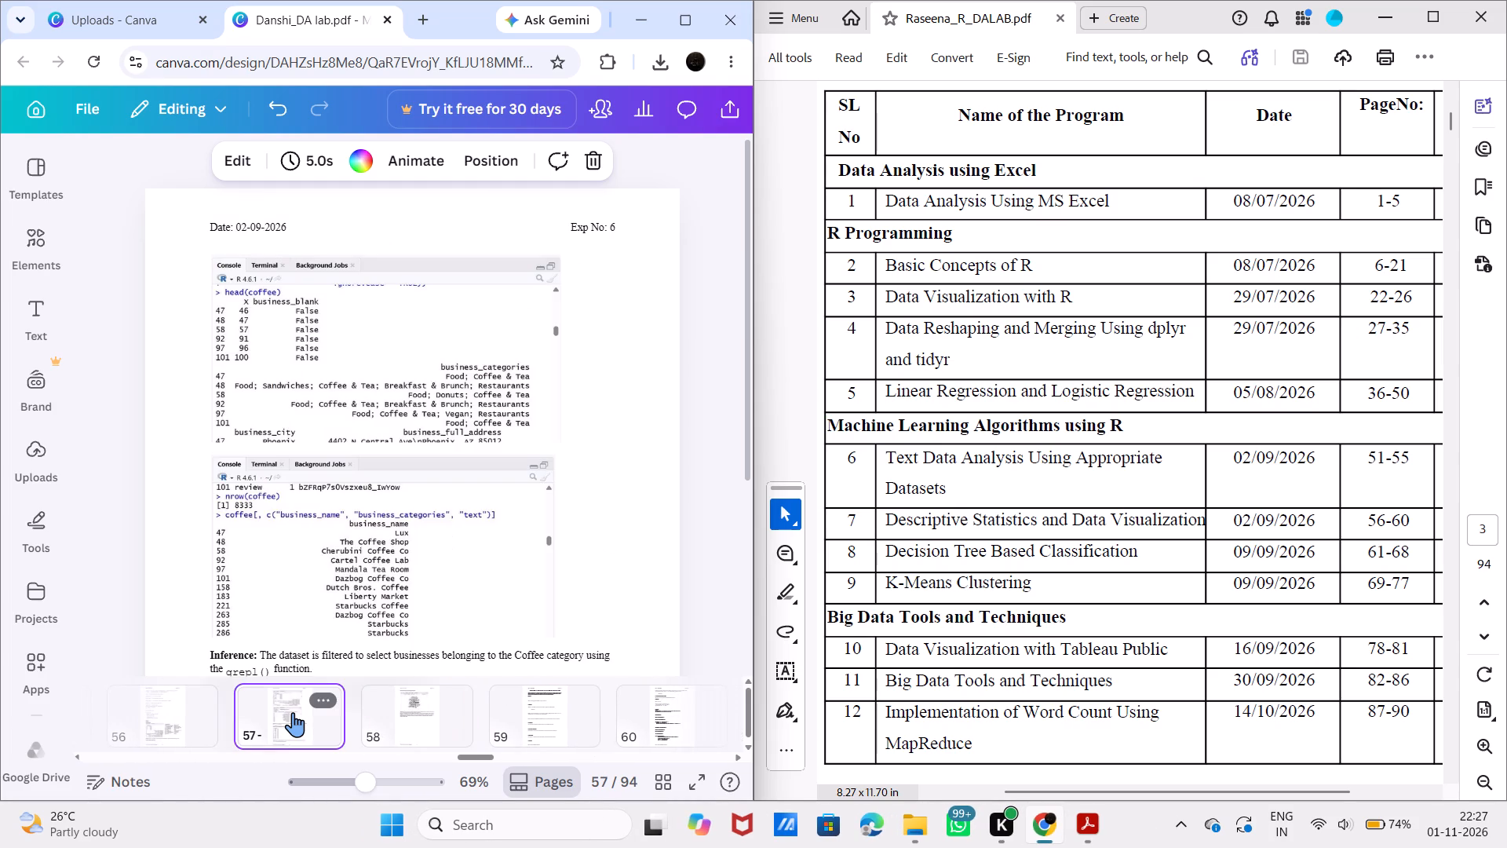
scroll(293, 712, "left", 1)
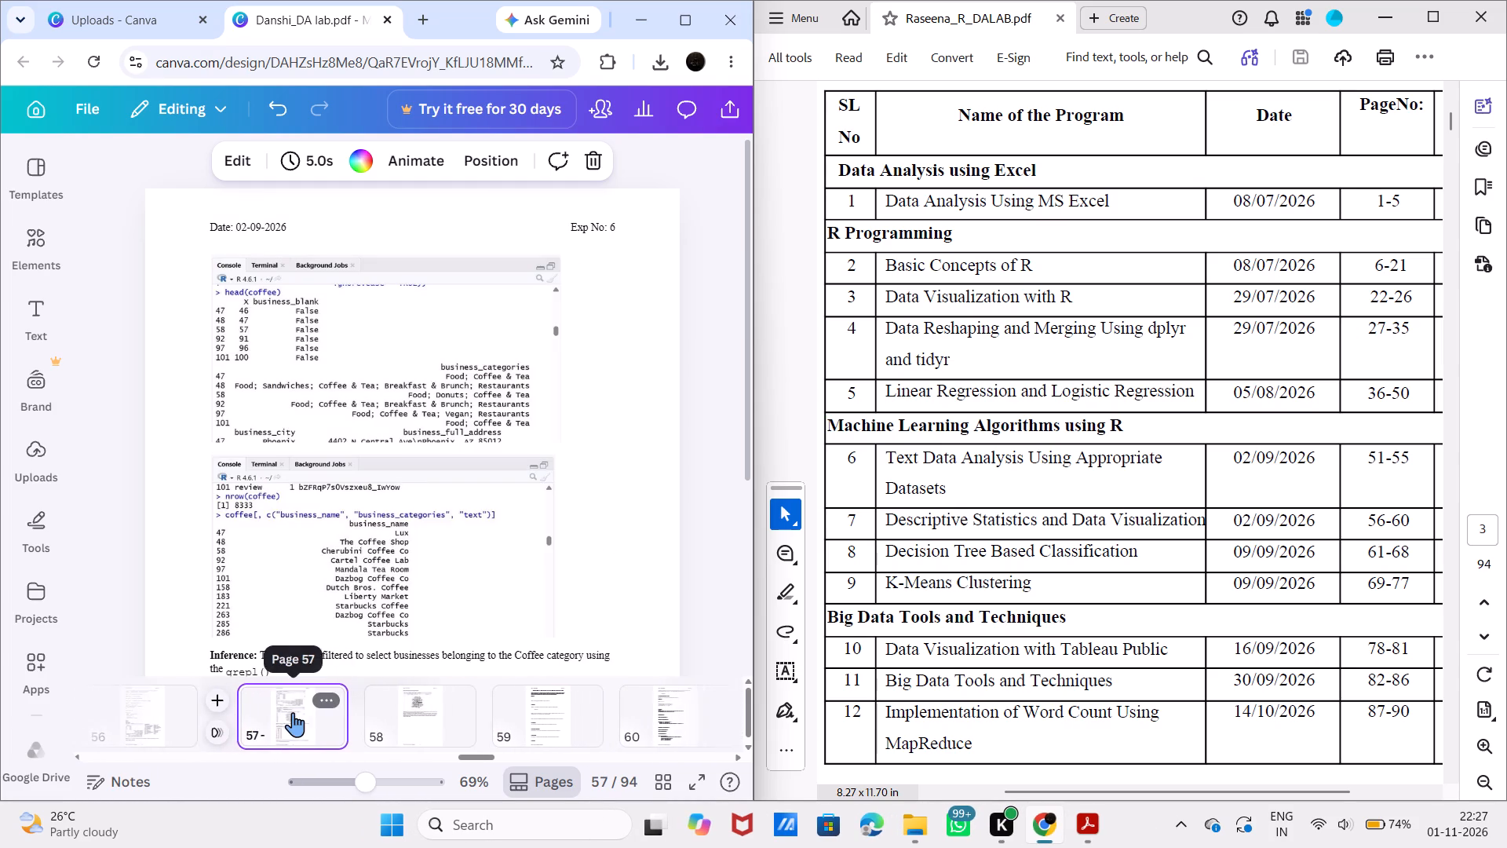
Replace the header date on page 58, the Word Cloud of Top 20 Frequent Words page, with the copied "Date: 02-09-2026".
scroll(293, 712, "left", 1)
left_click(363, 721)
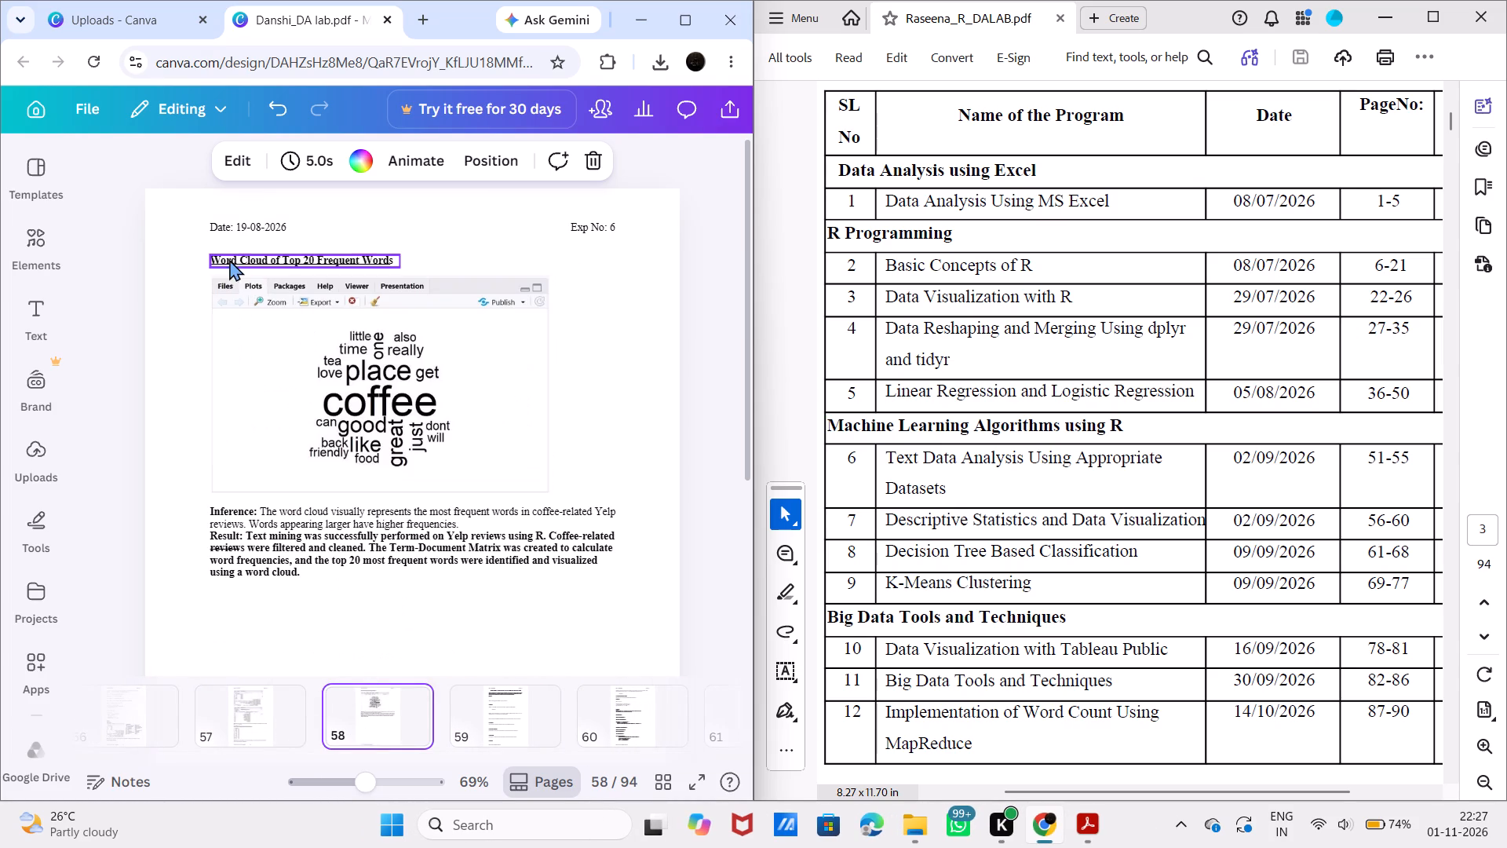
double_click(261, 225)
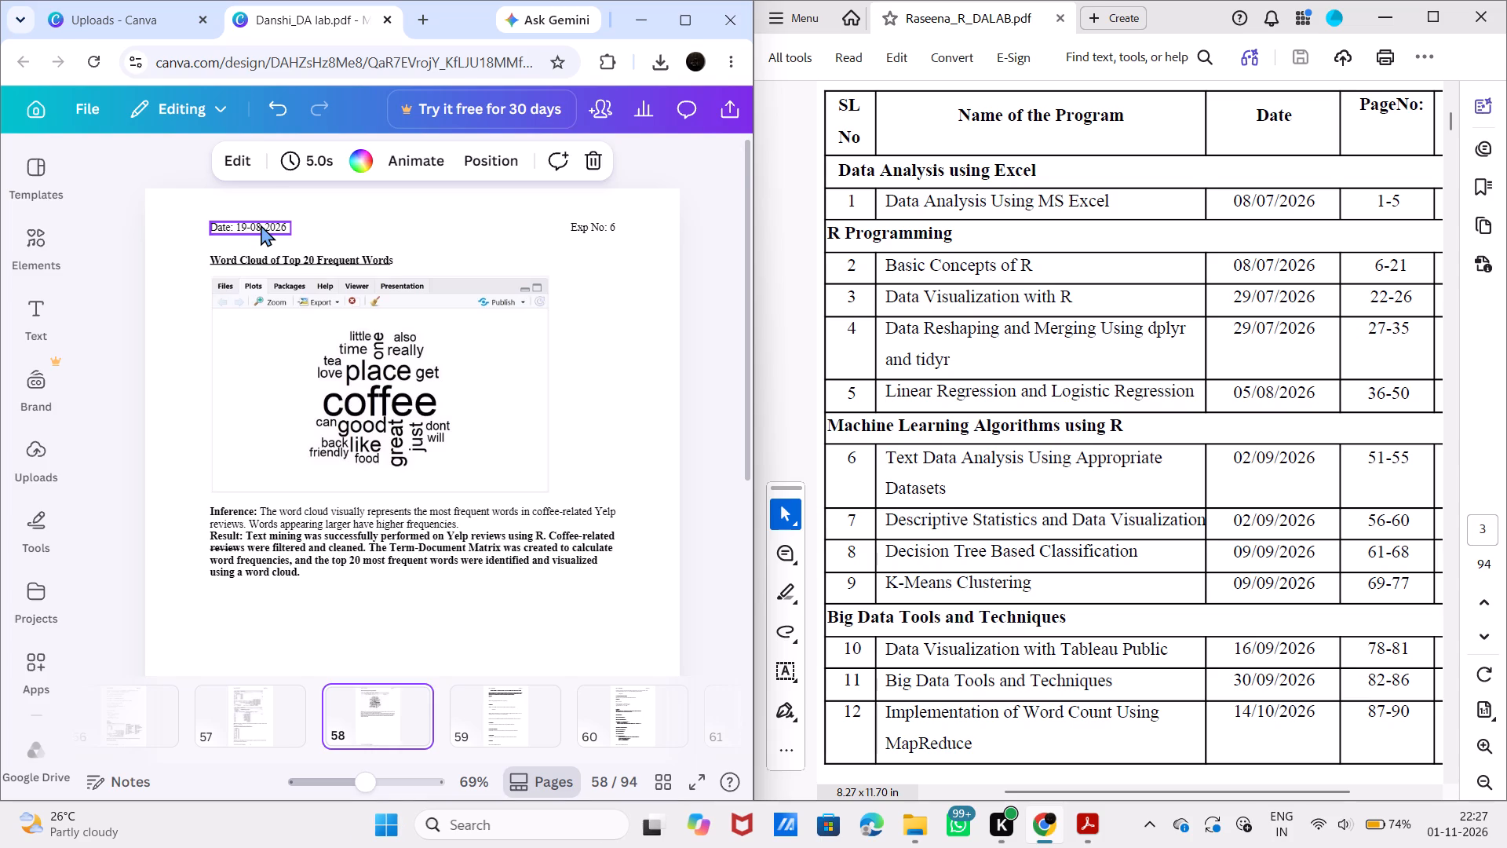
key("BackSpace")
key("ctrl+v")
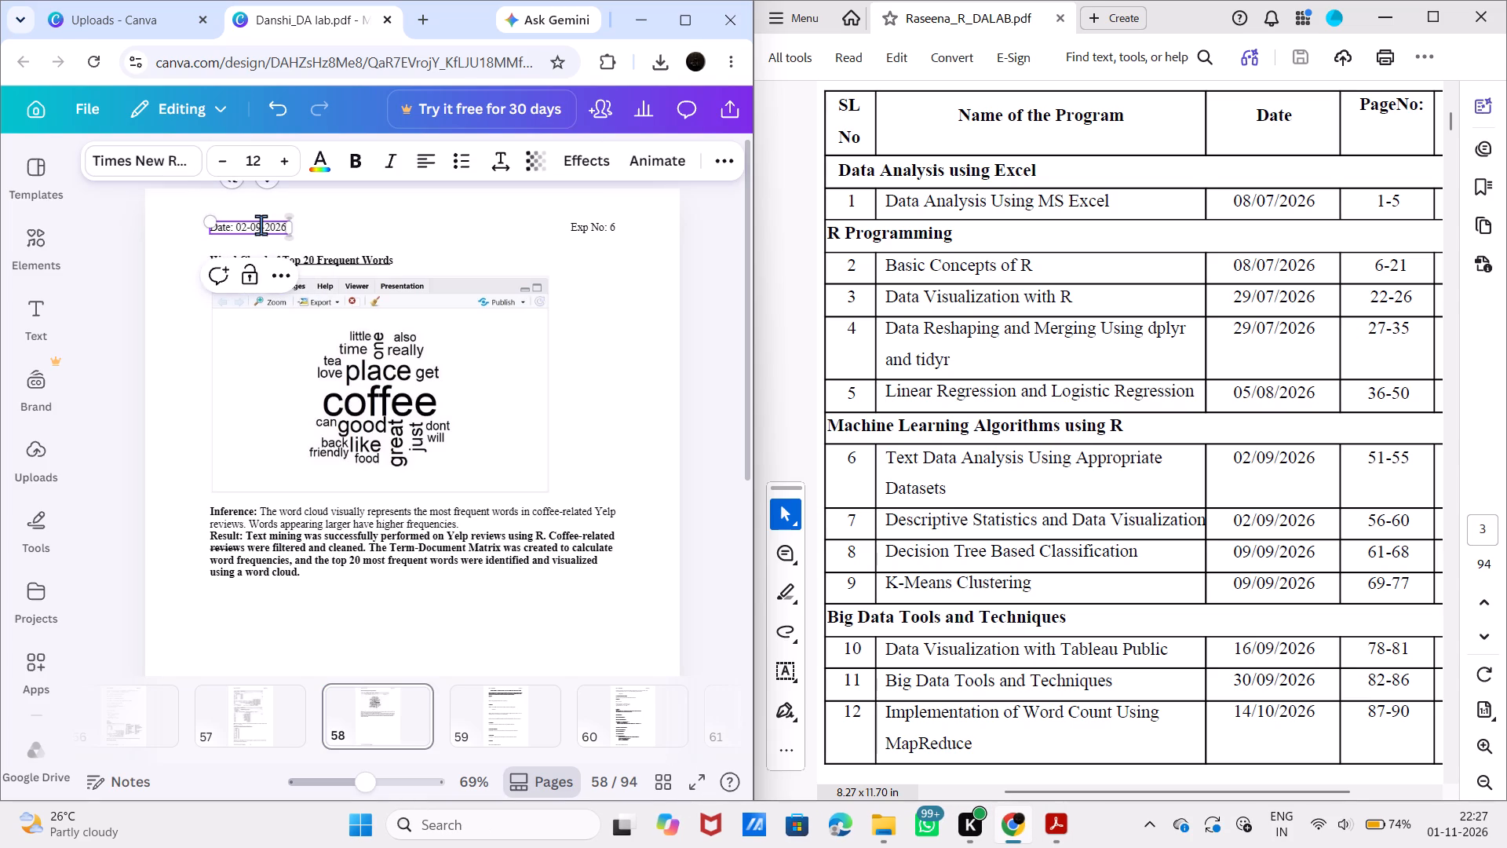
Replace the header date on page 59, the first page of Experiment 7, with the copied "Date: 02-09-2026".
left_click(526, 721)
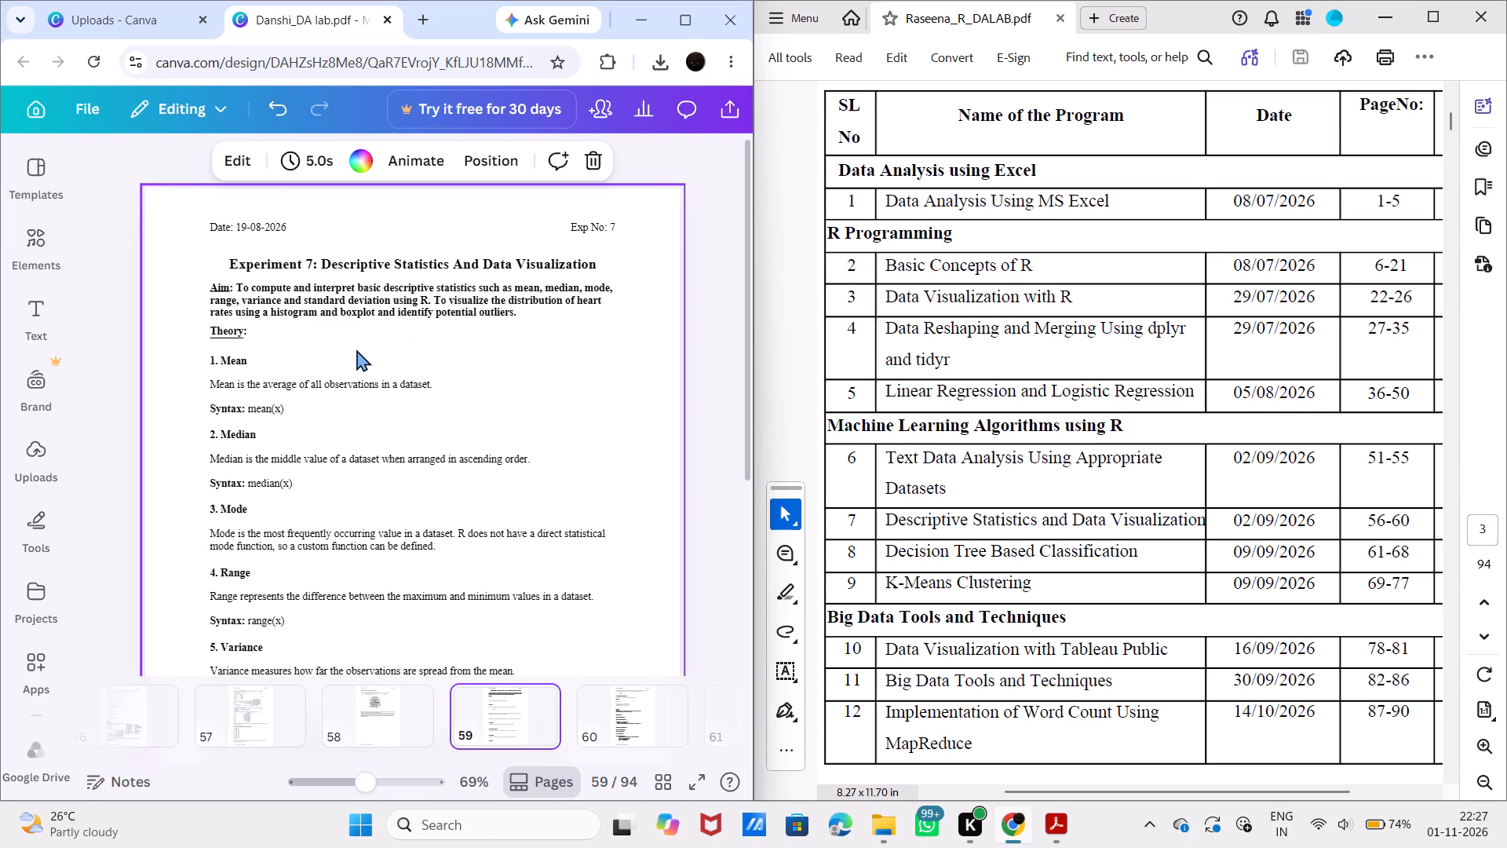
double_click(254, 230)
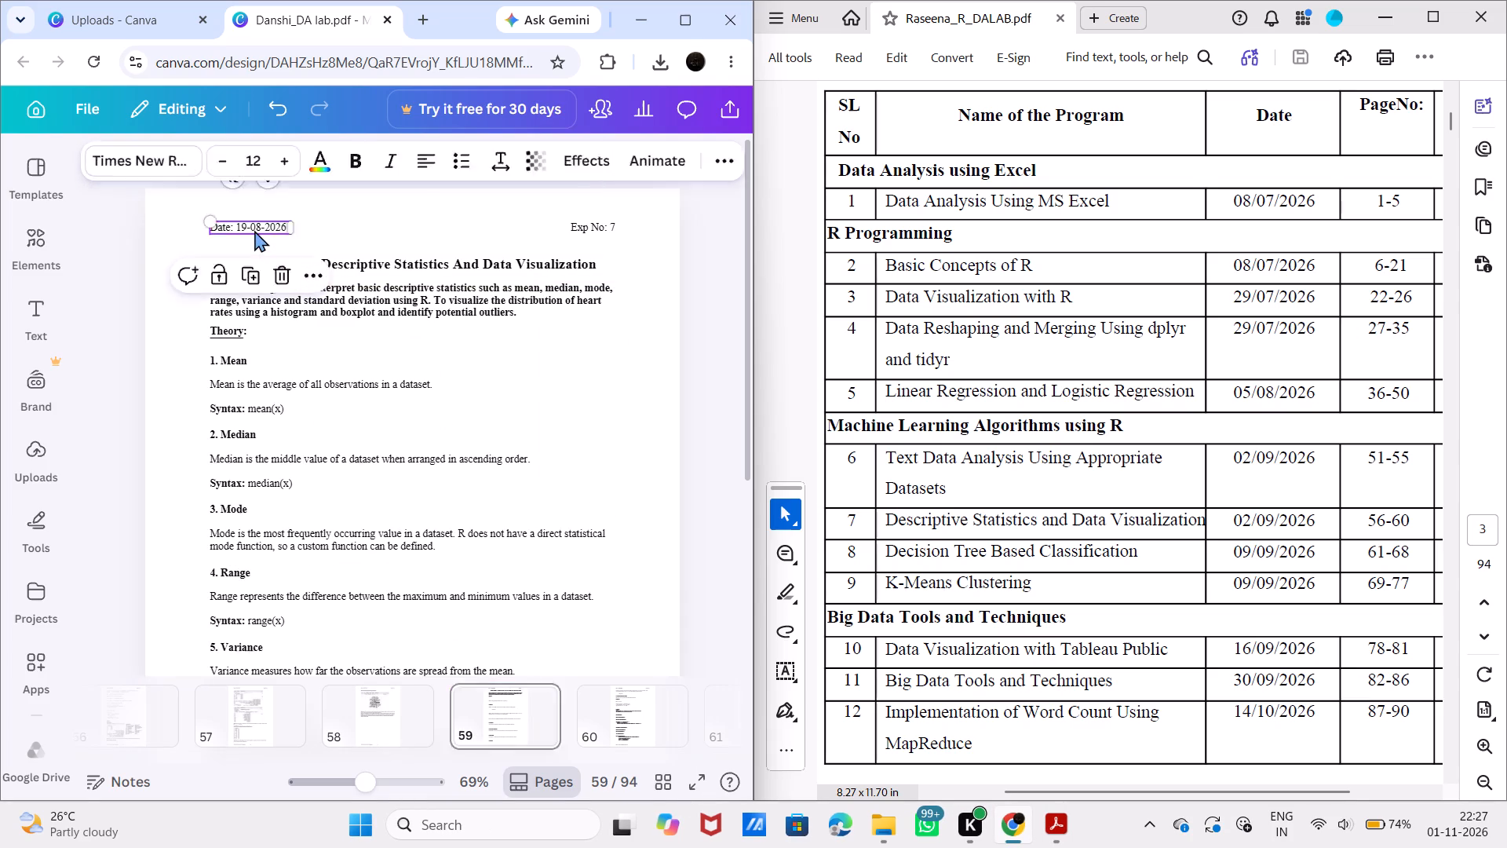
key("BackSpace")
key("ctrl+v")
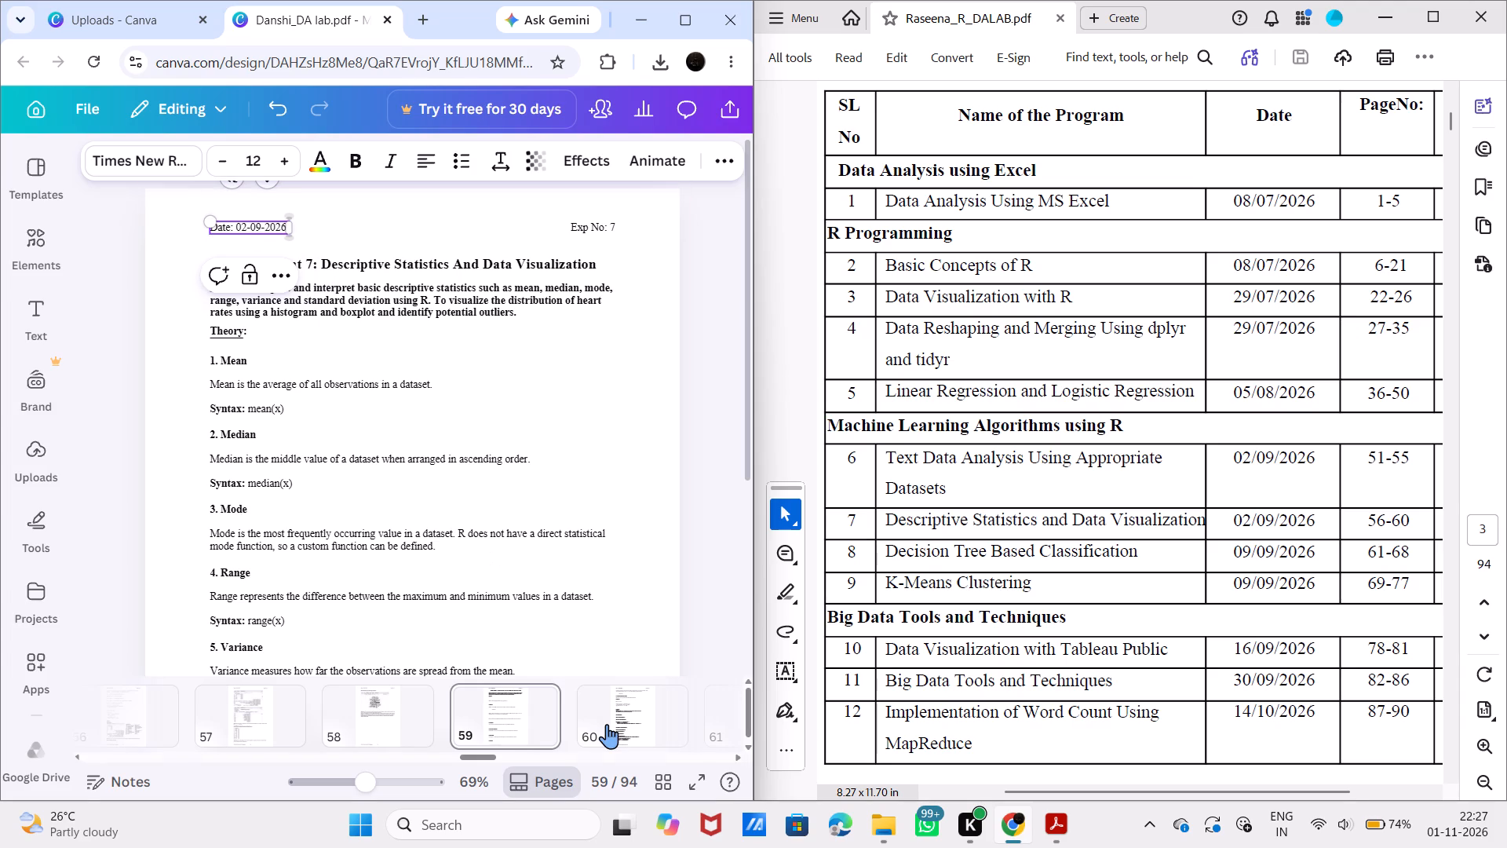
Replace the header date on page 60, the boxplot and interquartile range theory page, with the copied "Date: 02-09-2026".
left_click(608, 724)
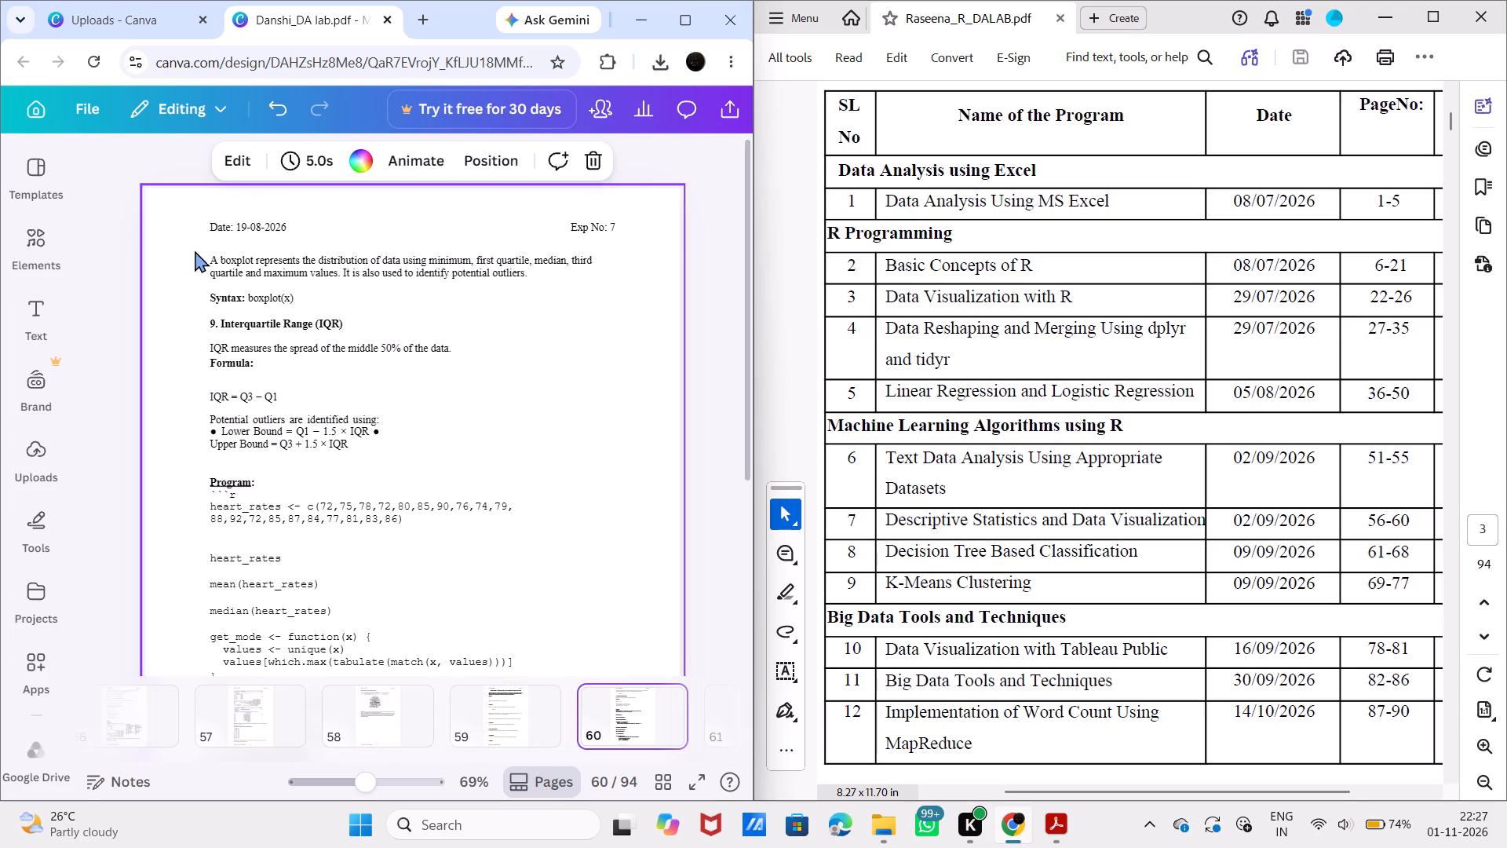
double_click(242, 228)
key("BackSpace")
key("ctrl+v")
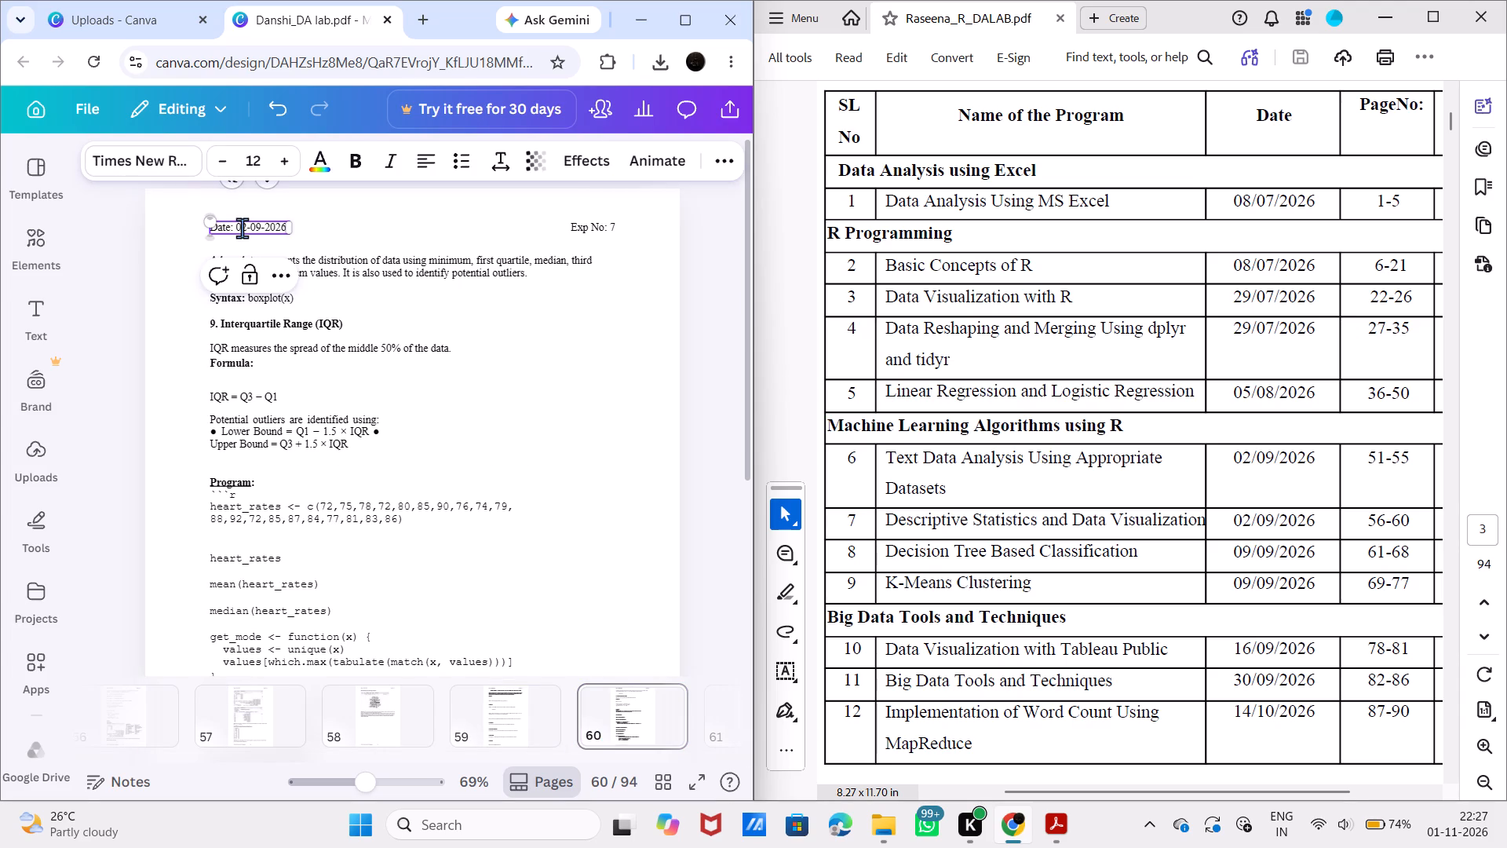
Replace the header date on page 61, the quantile and outlier code page, with the copied "Date: 02-09-2026".
scroll(546, 729, "left", 1)
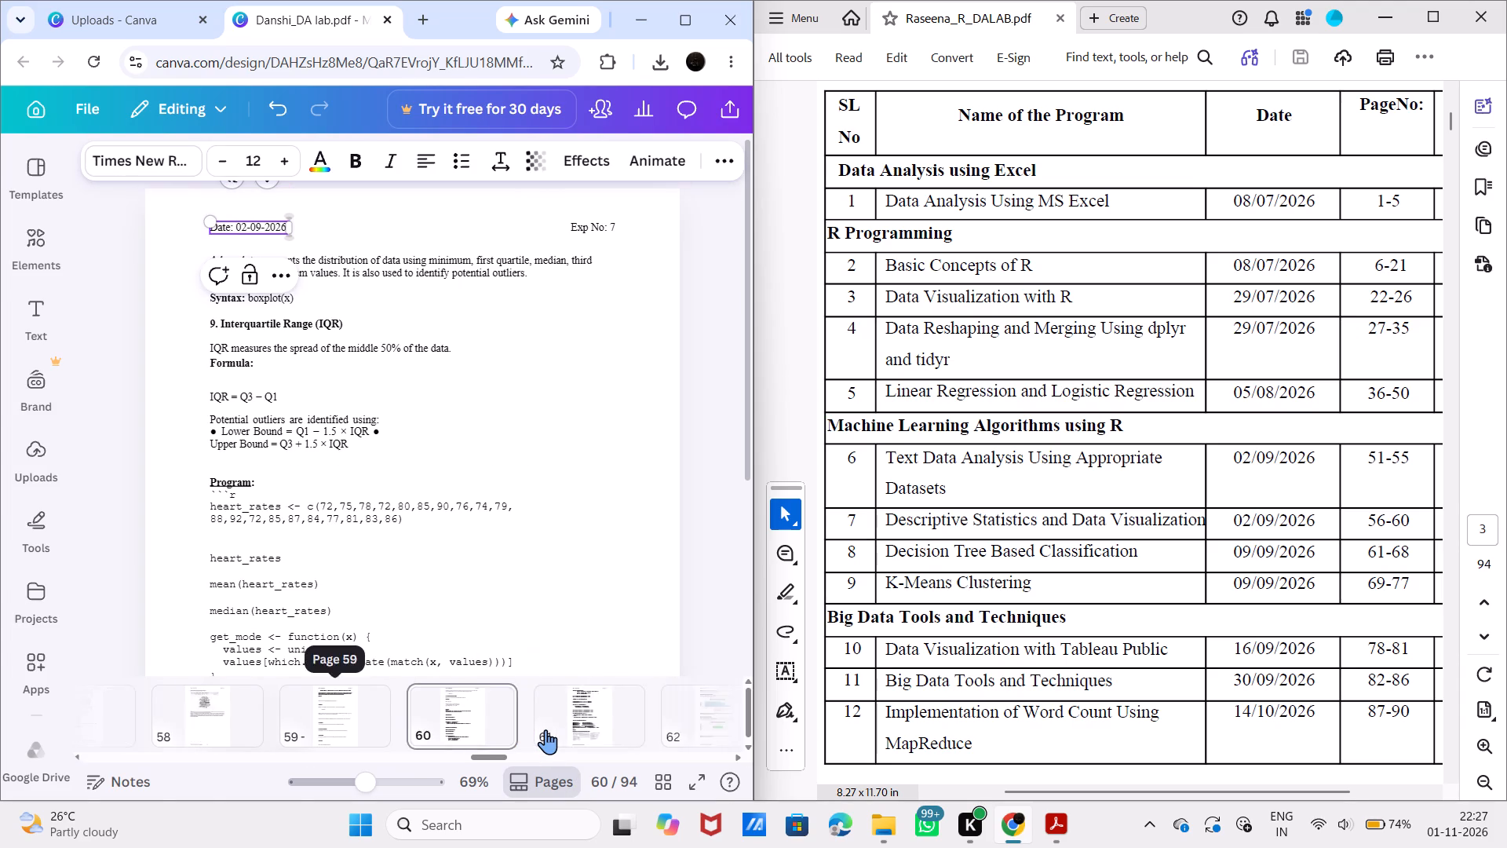
scroll(546, 729, "left", 3)
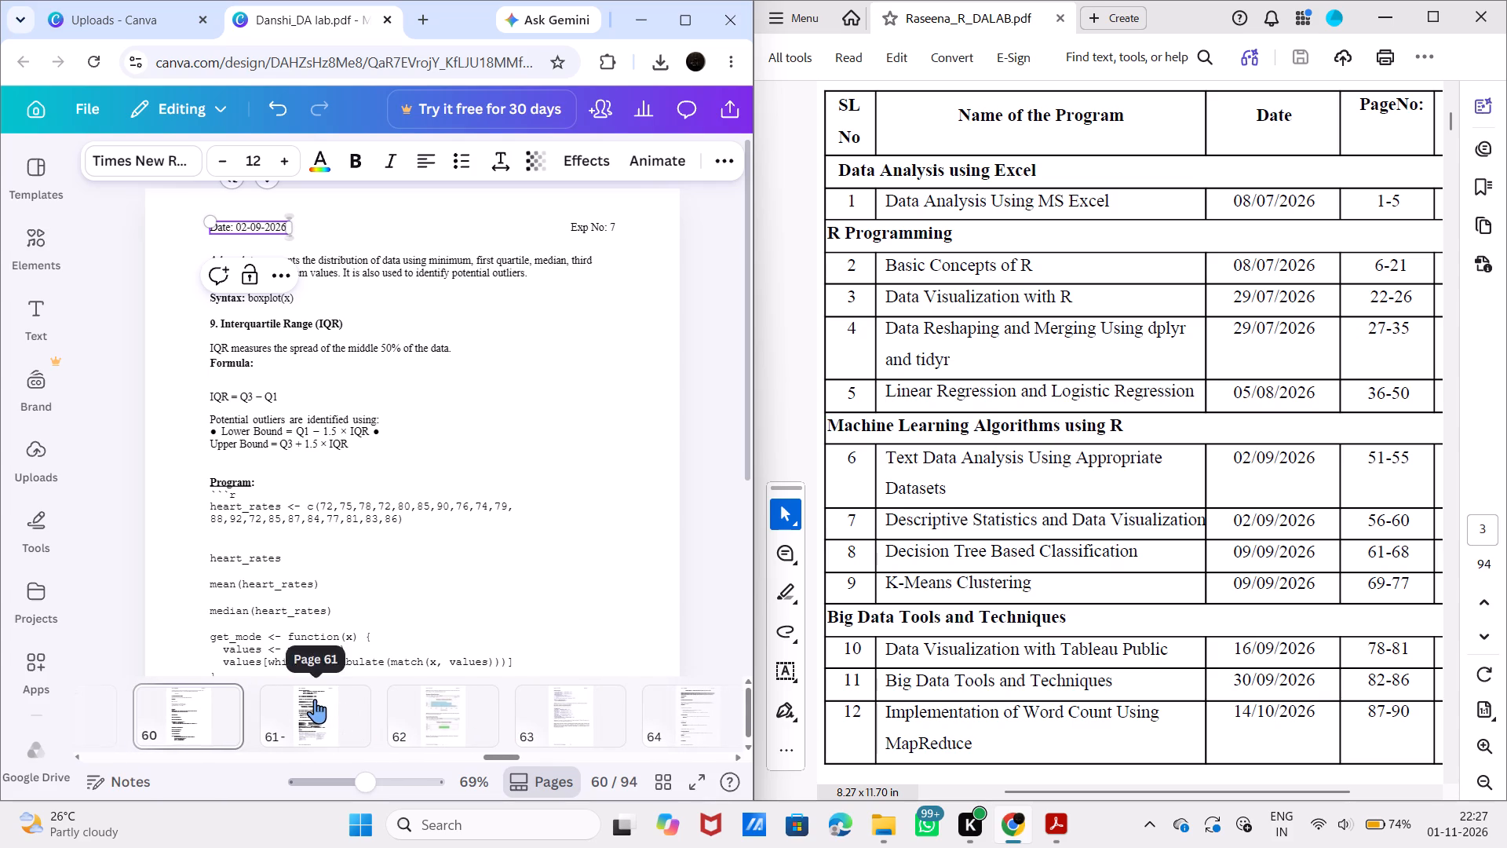
left_click(315, 699)
double_click(235, 220)
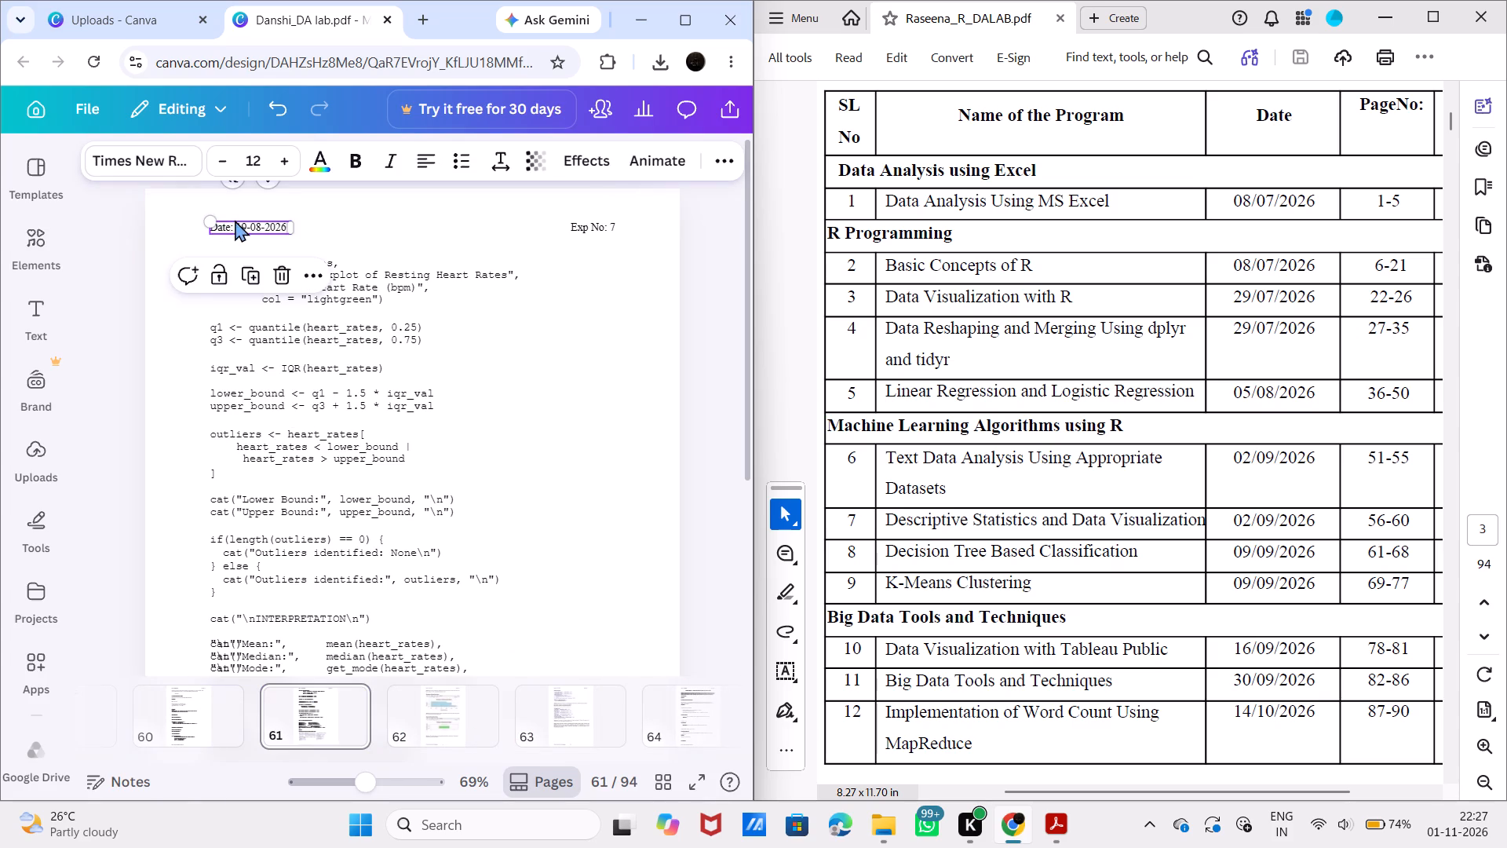
key("BackSpace")
key("ctrl+v")
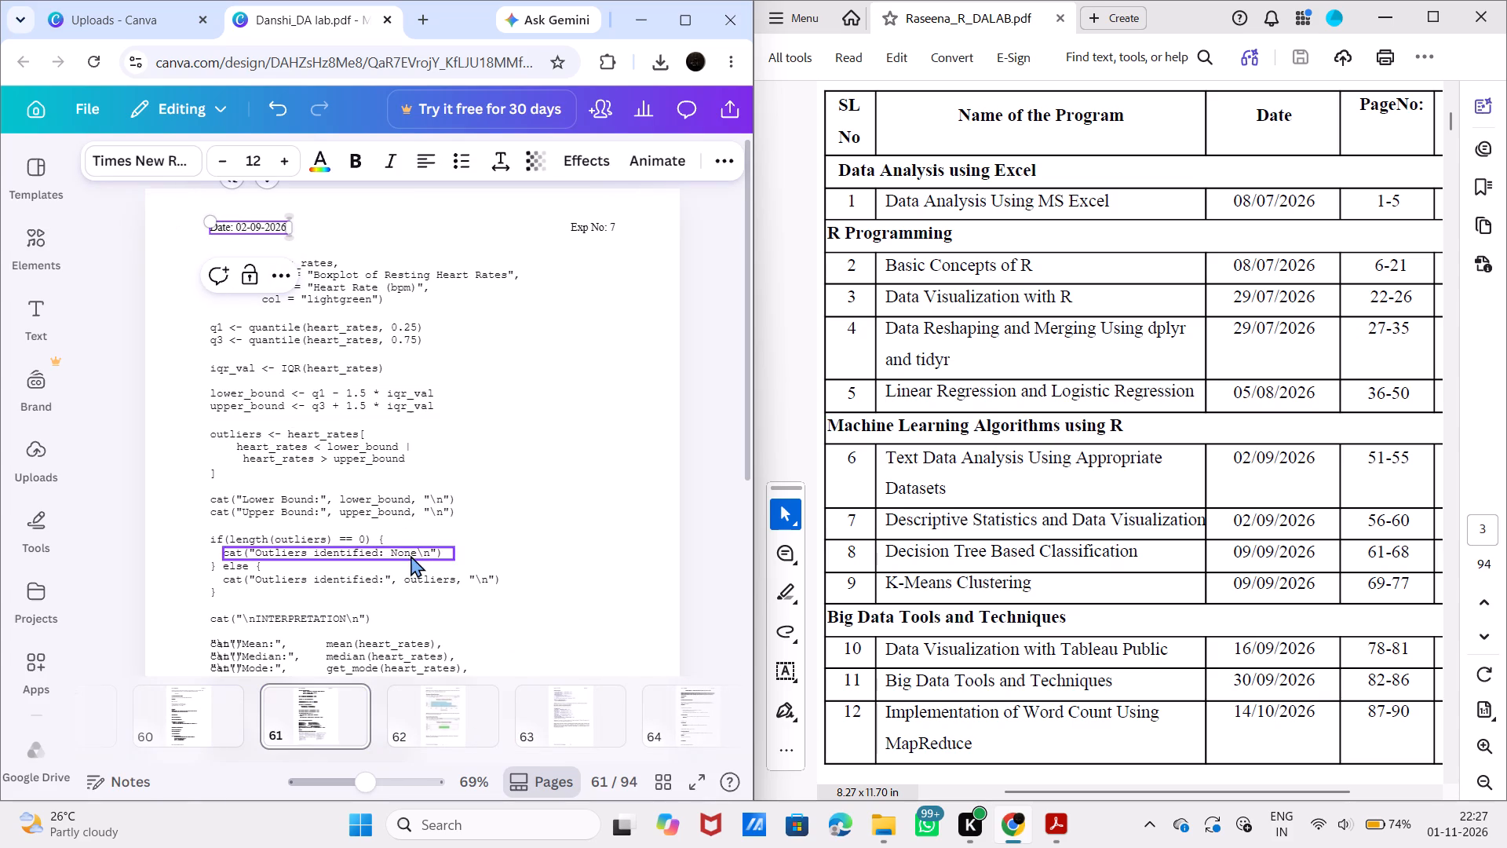
Replace the header date on page 62, the resting heart rates histogram page, with the copied "Date: 02-09-2026".
left_click(425, 703)
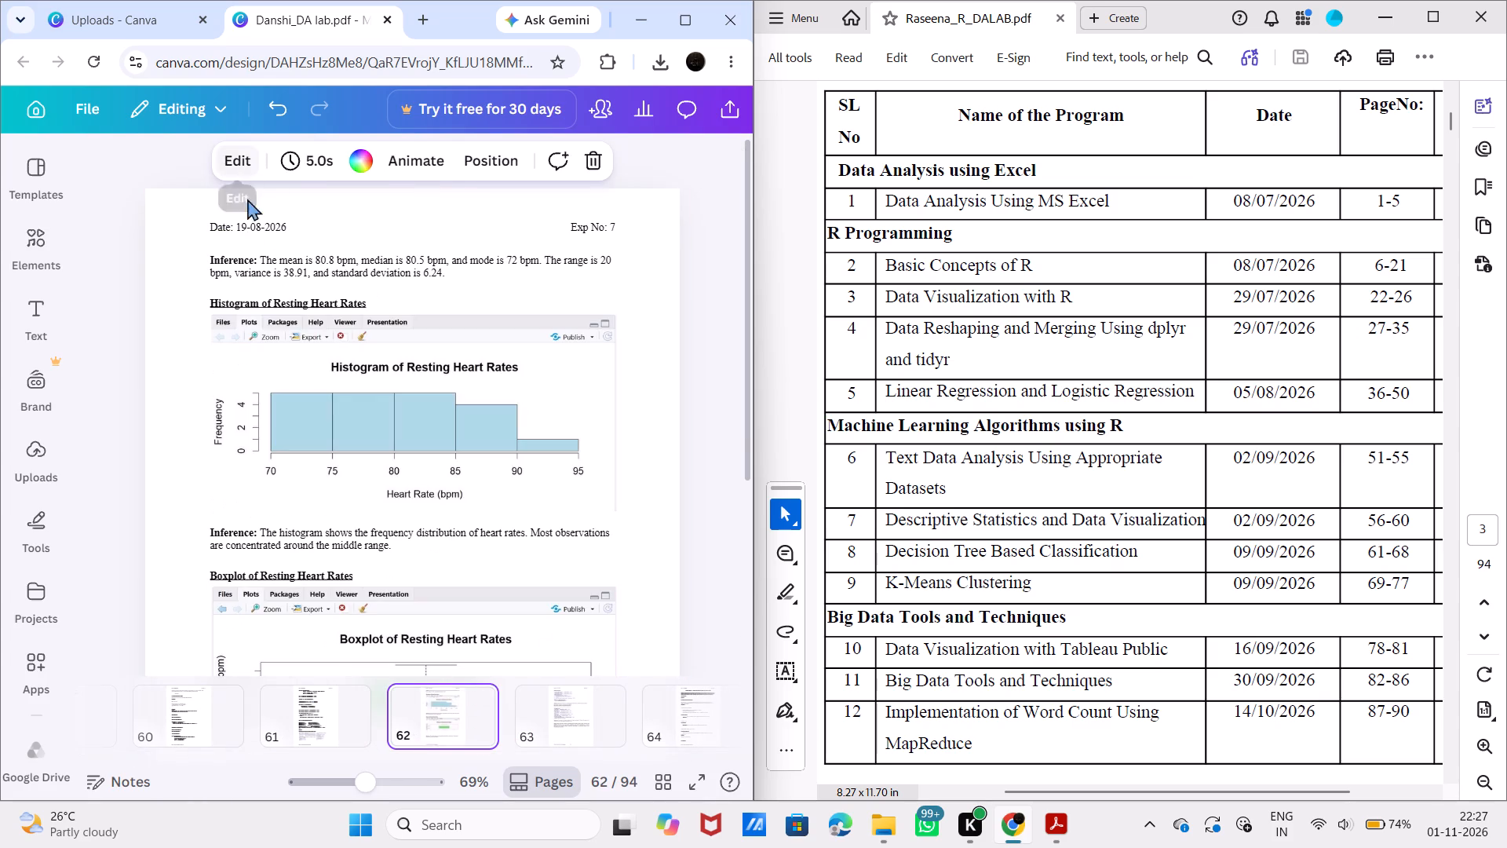
double_click(254, 220)
key("BackSpace")
key("ctrl+v")
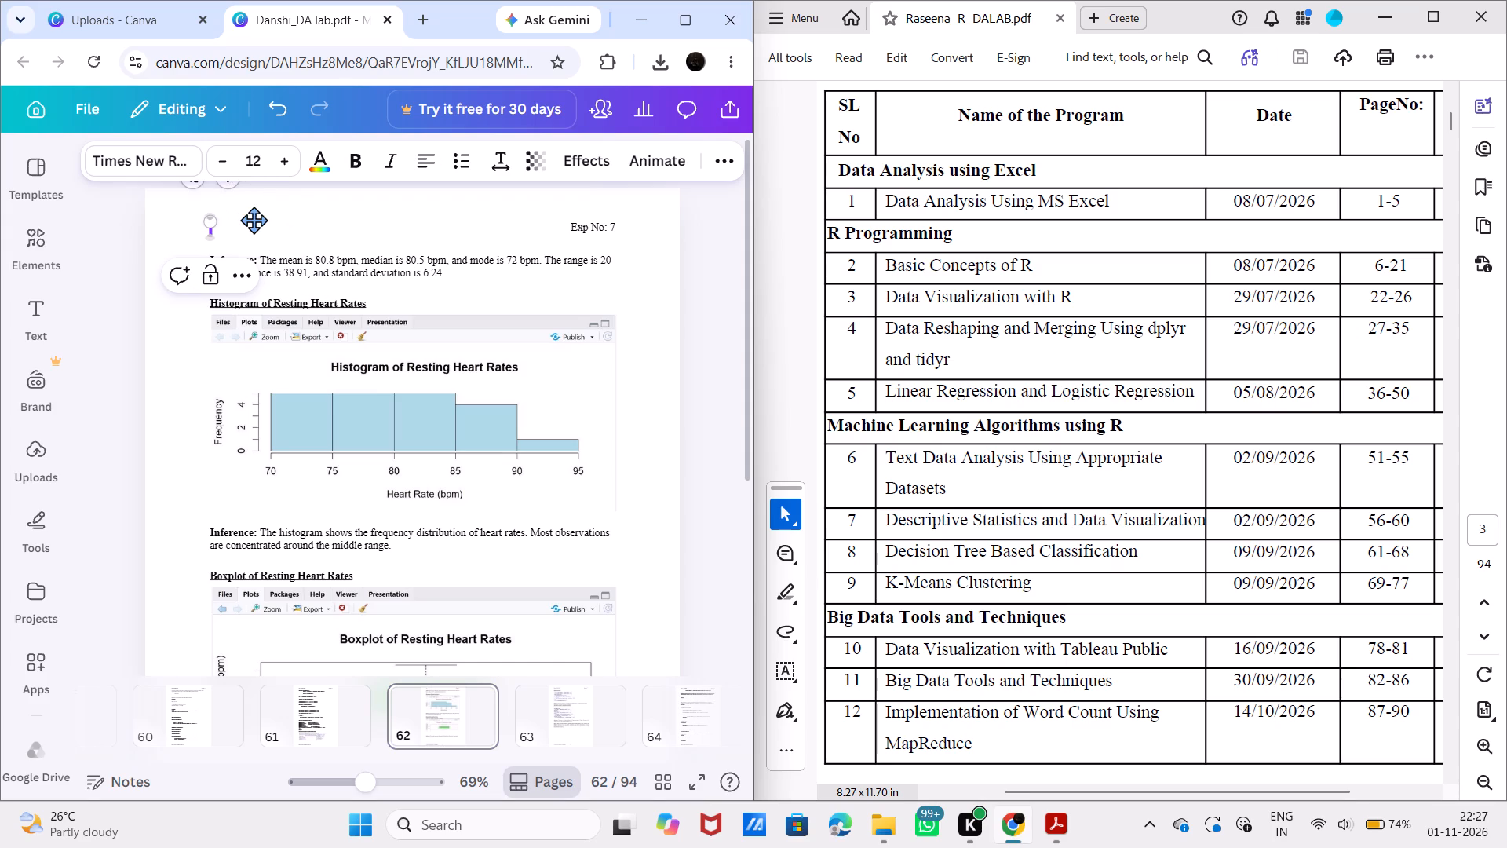
Replace the header date on page 63, the Outlier Detection page, with the copied "Date: 02-09-2026".
left_click(569, 715)
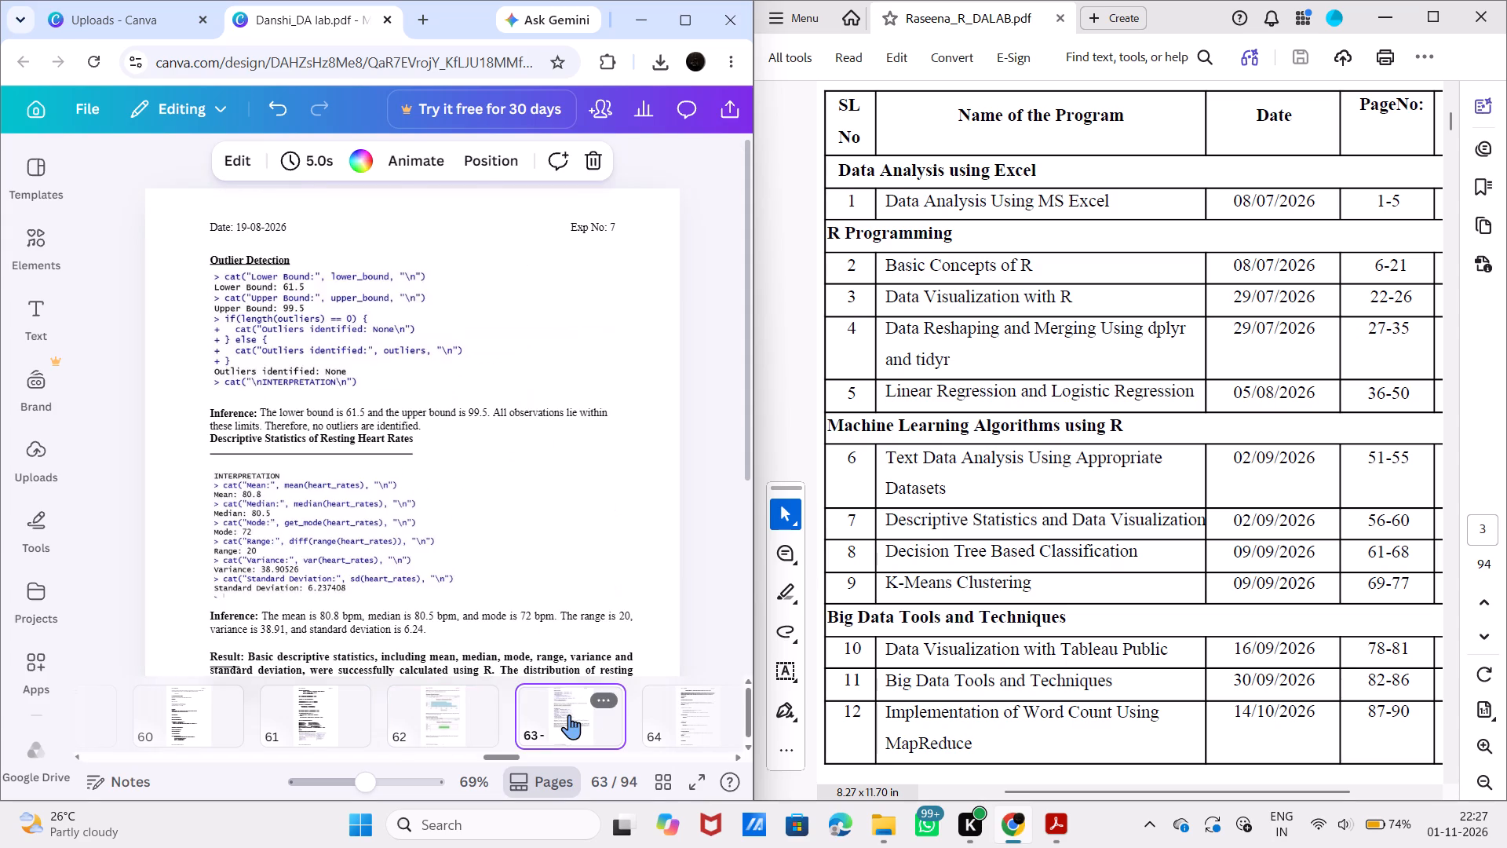
double_click(244, 225)
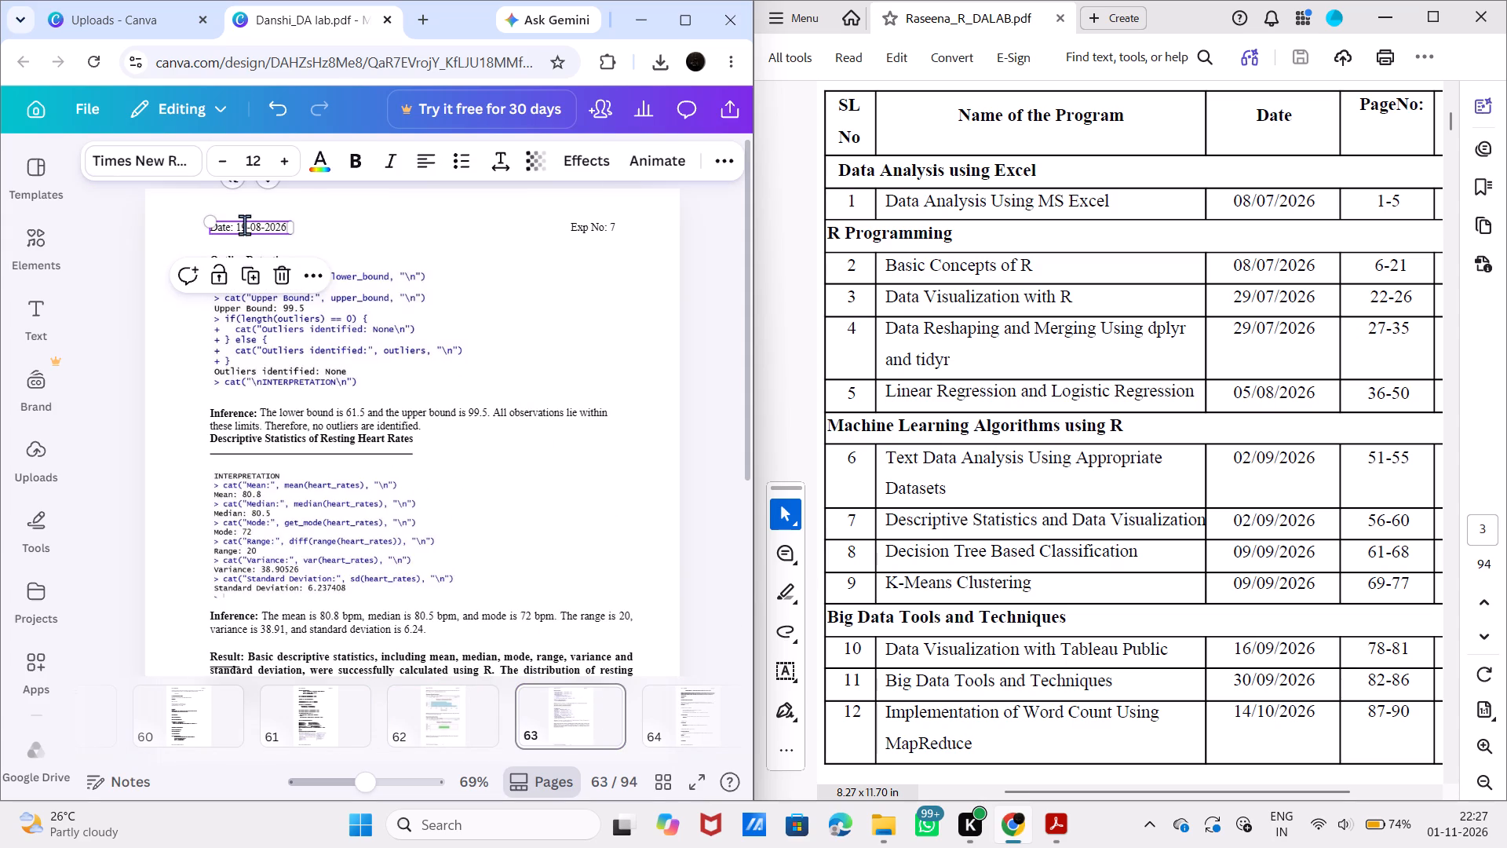
key("BackSpace")
key("ctrl+b")
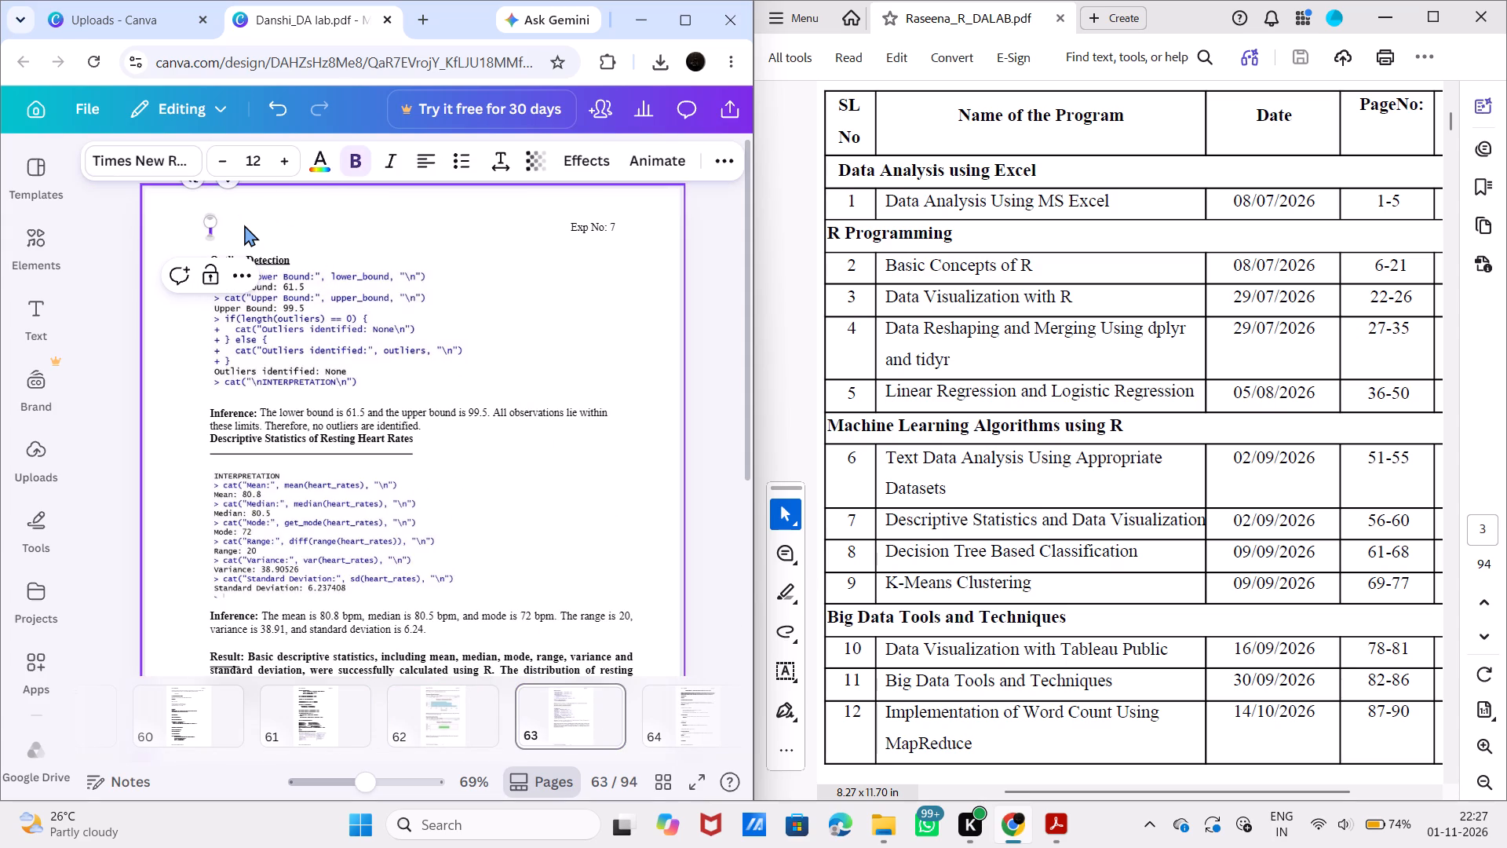
key("ctrl+v")
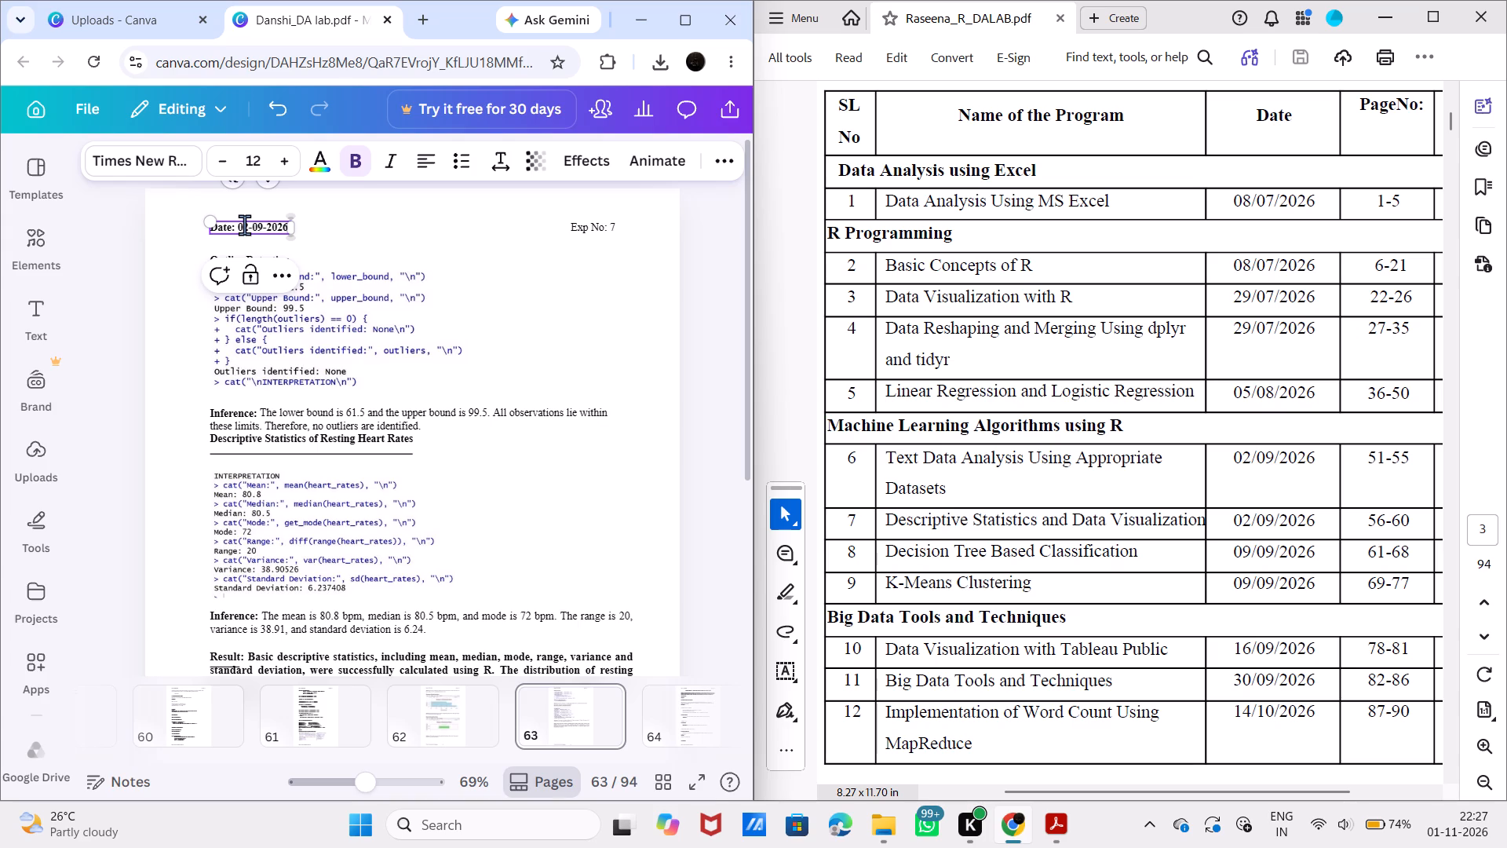
Remove the bold formatting from the whole header date line on page 63.
key("ctrl+b")
double_click(244, 225)
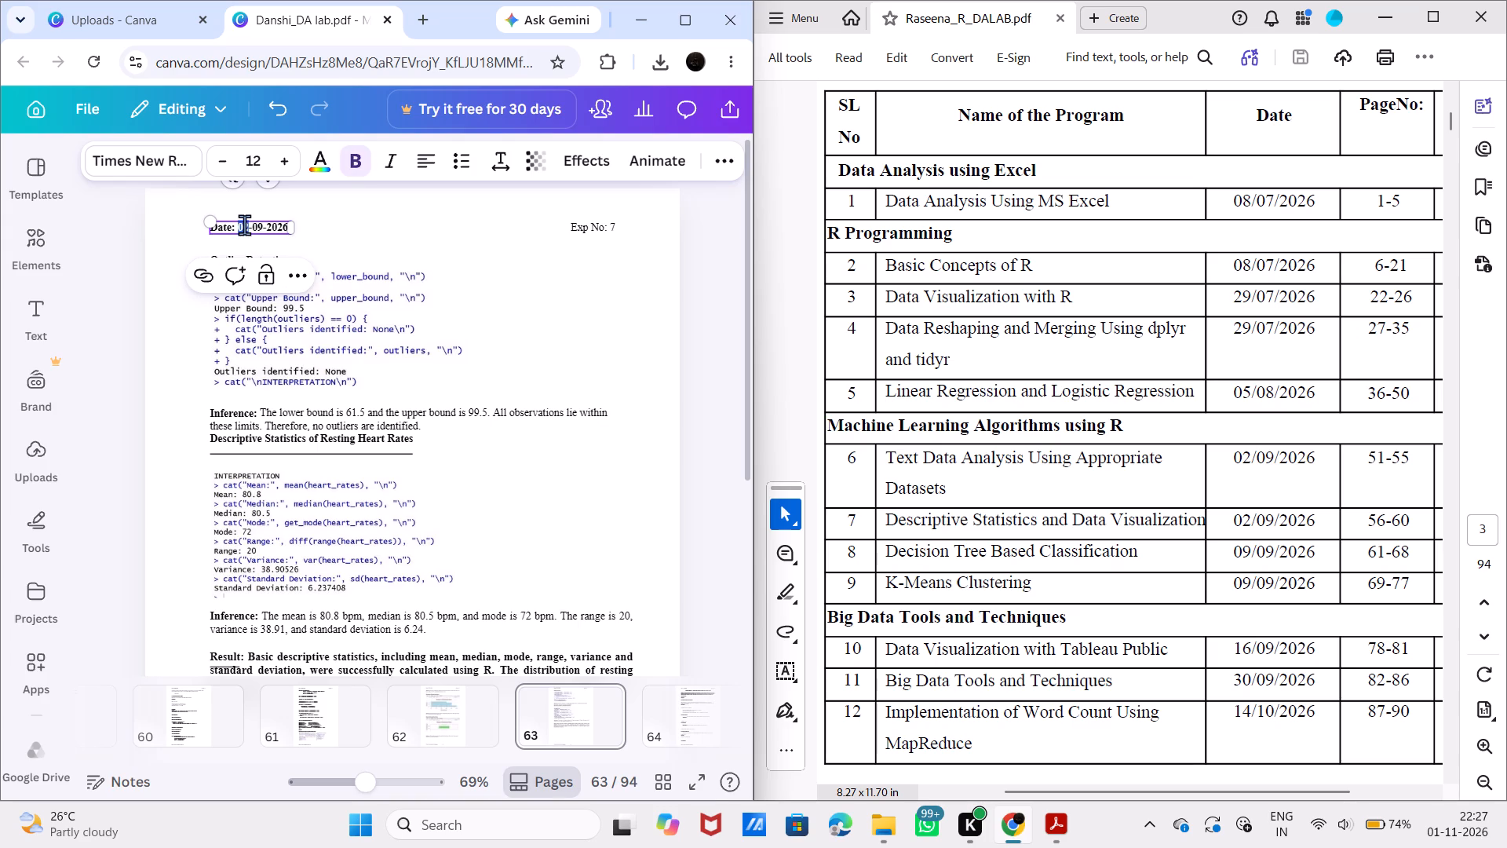
triple_click(244, 225)
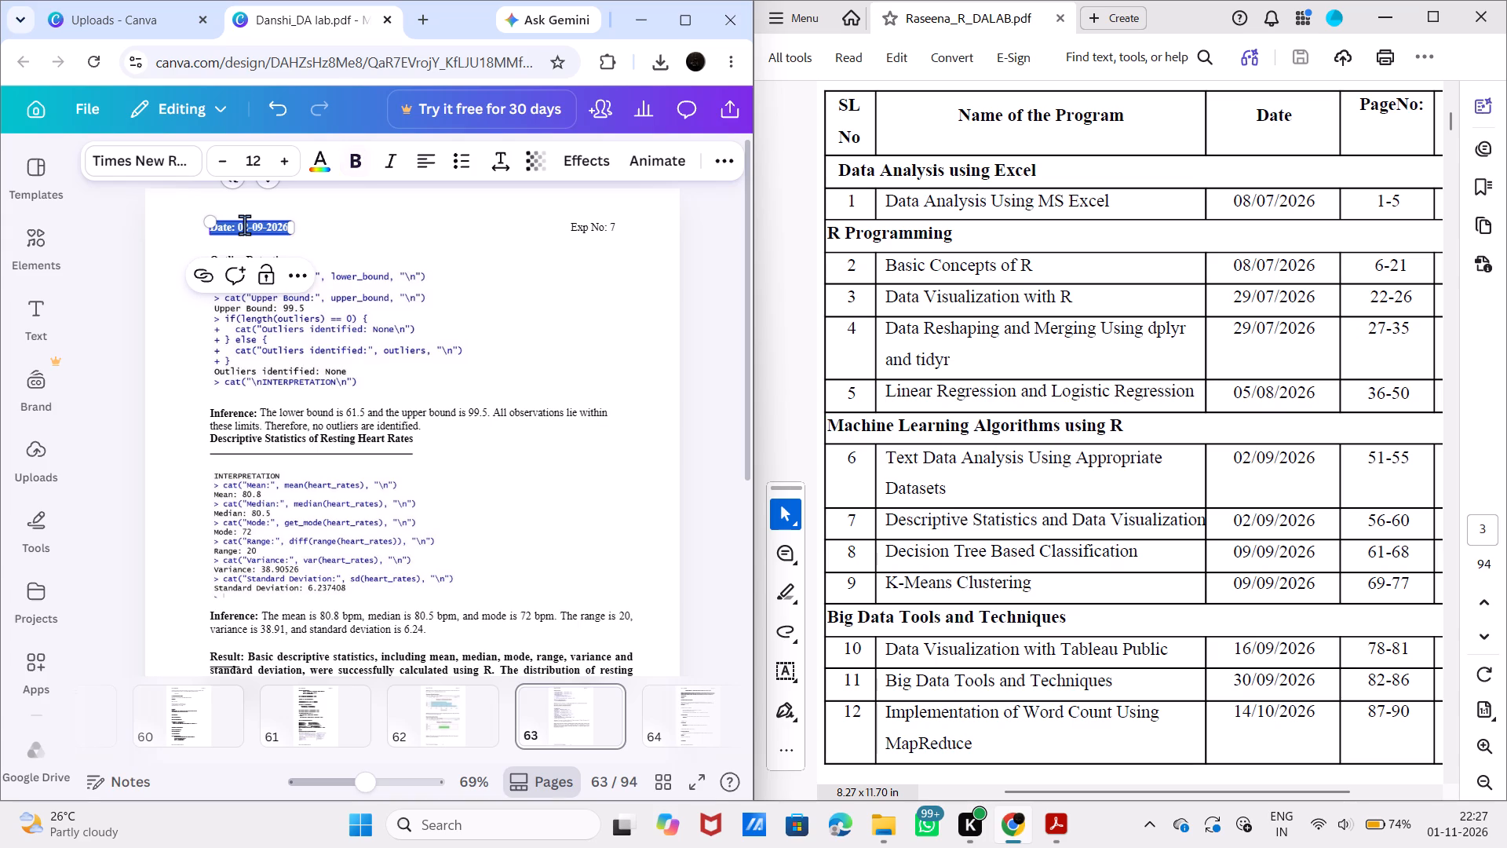
key("ctrl+b")
left_click(244, 225)
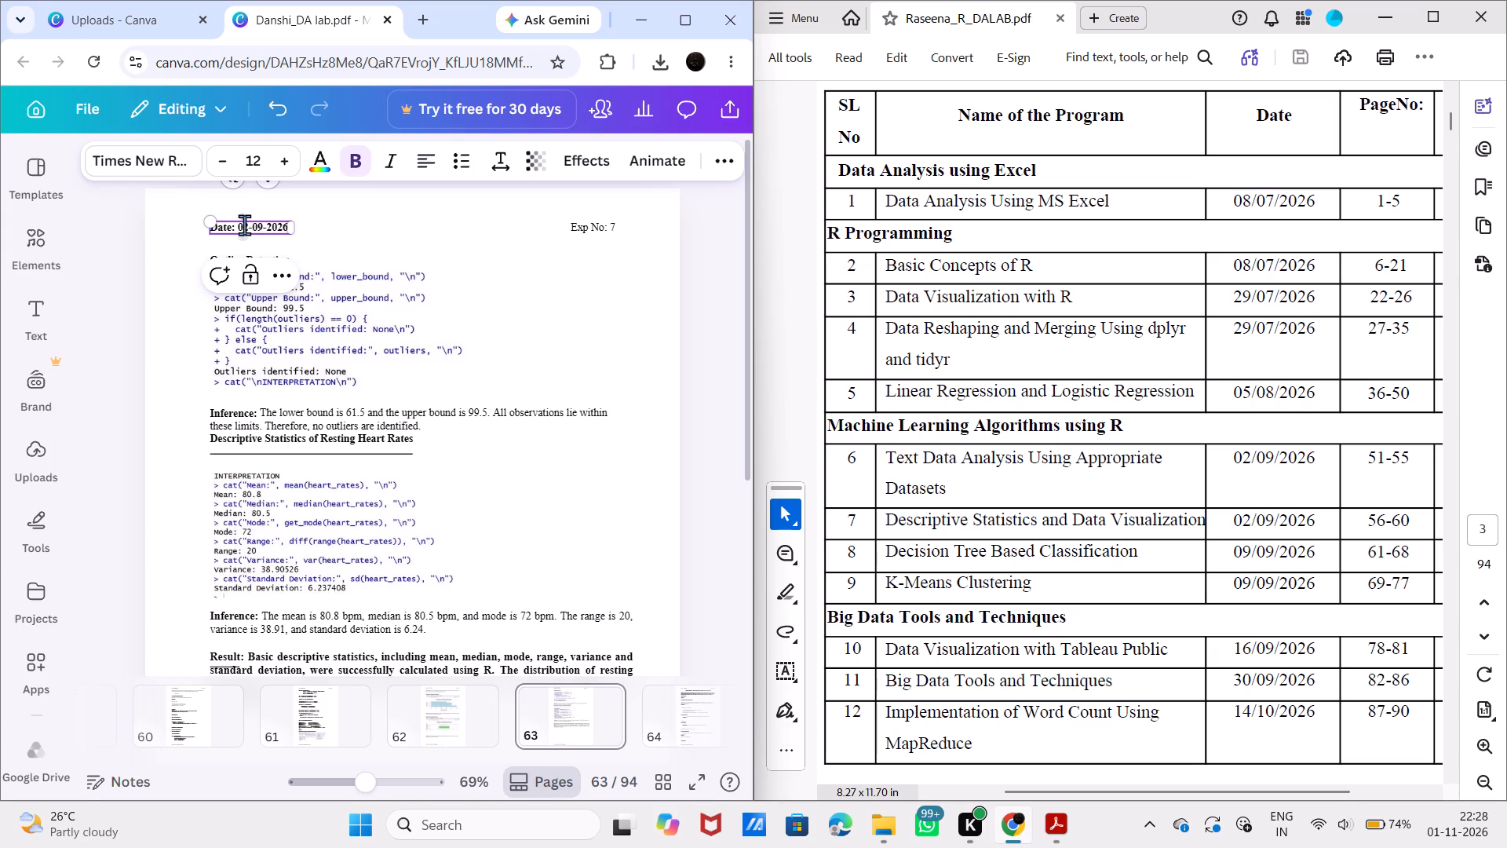
triple_click(244, 225)
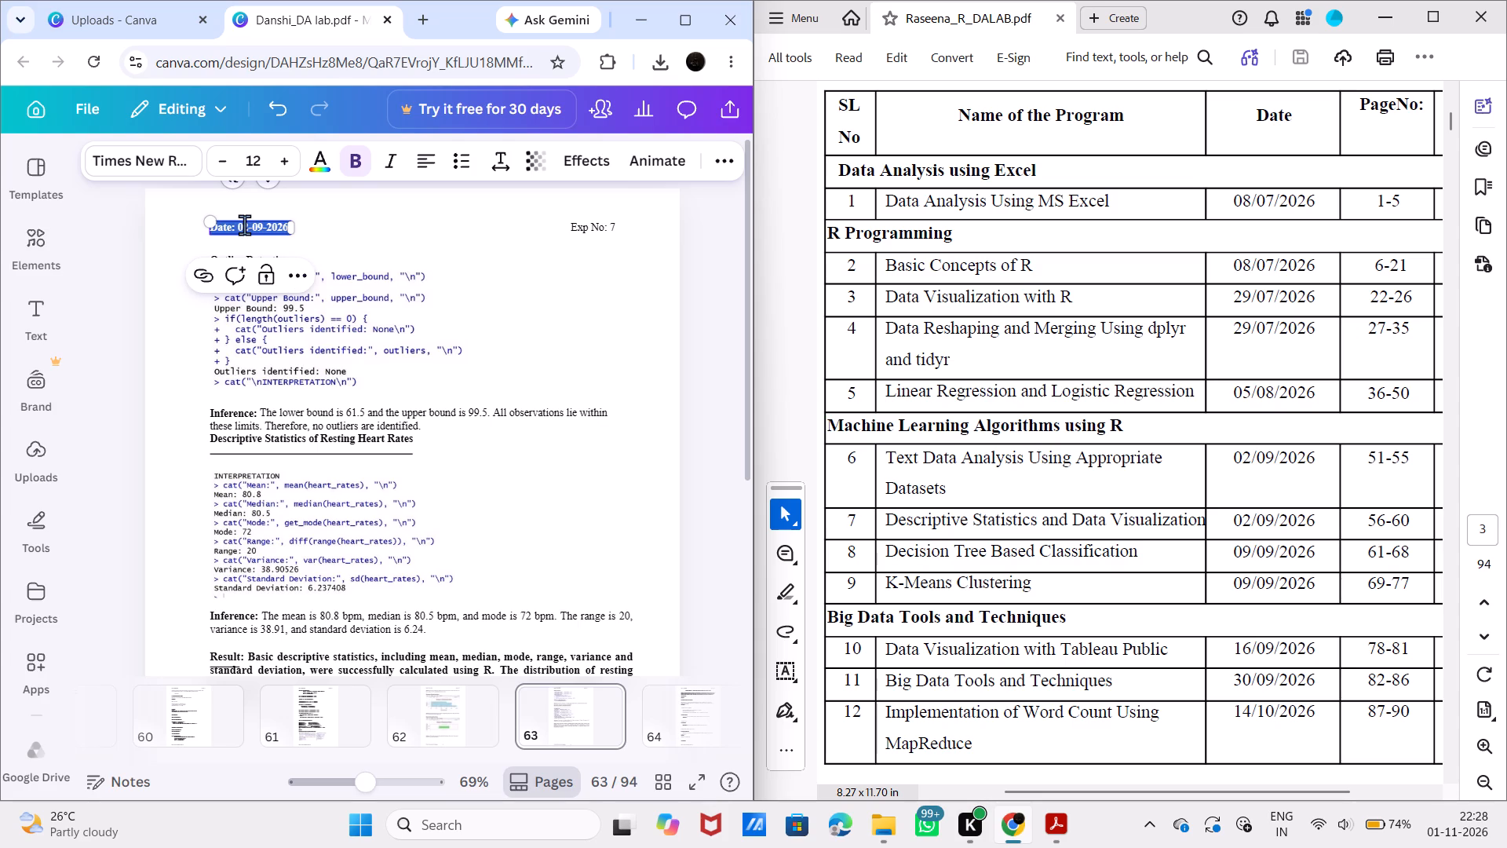
key("ctrl+b")
left_click(375, 222)
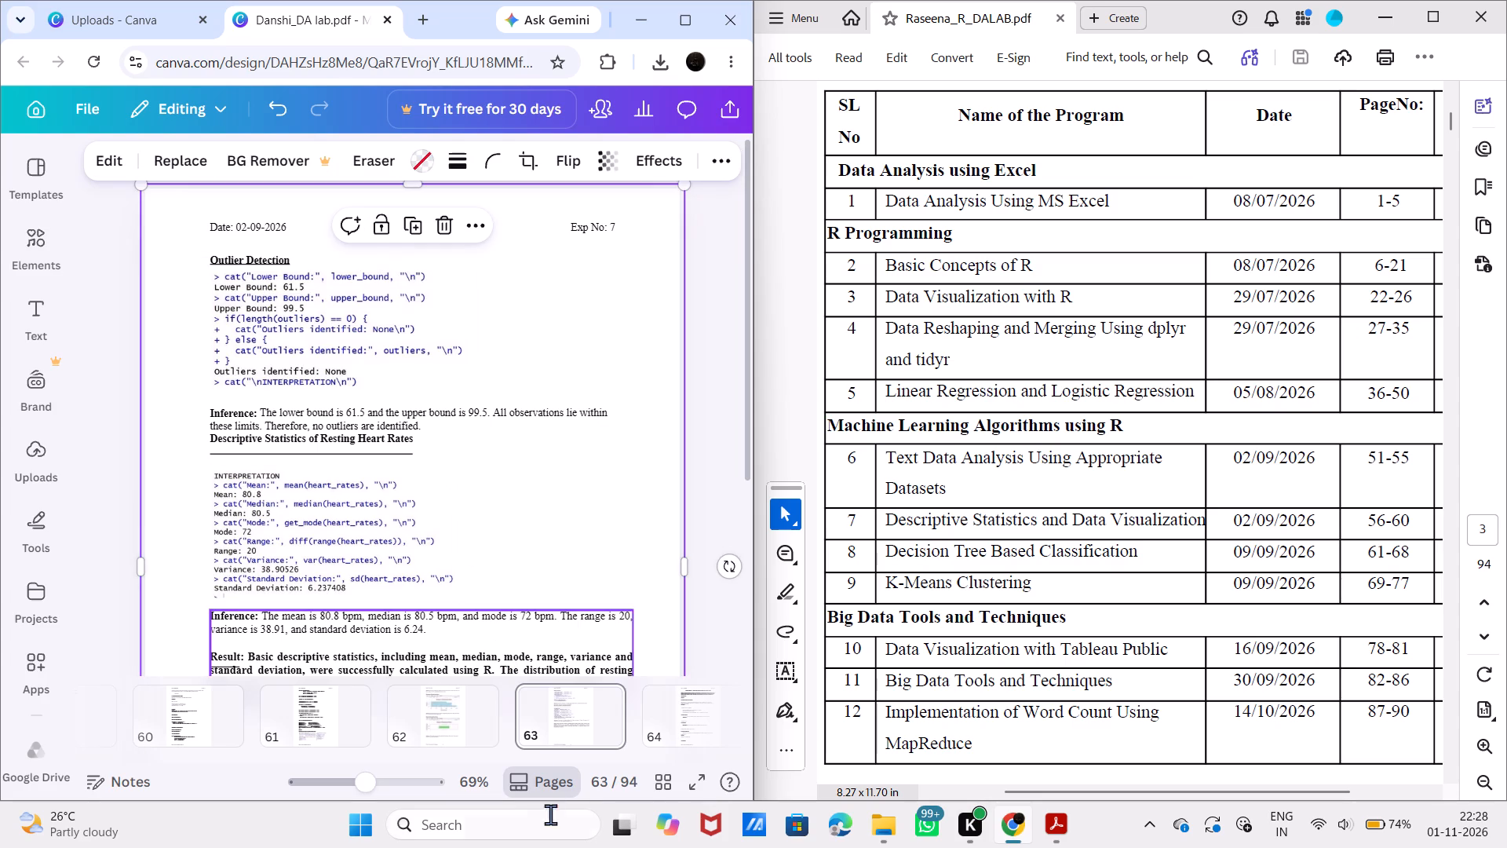
Look back through the pages from 67 to 63, checking their header dates and experiment numbers to find where Experiment 8 begins.
scroll(518, 733, "left", 3)
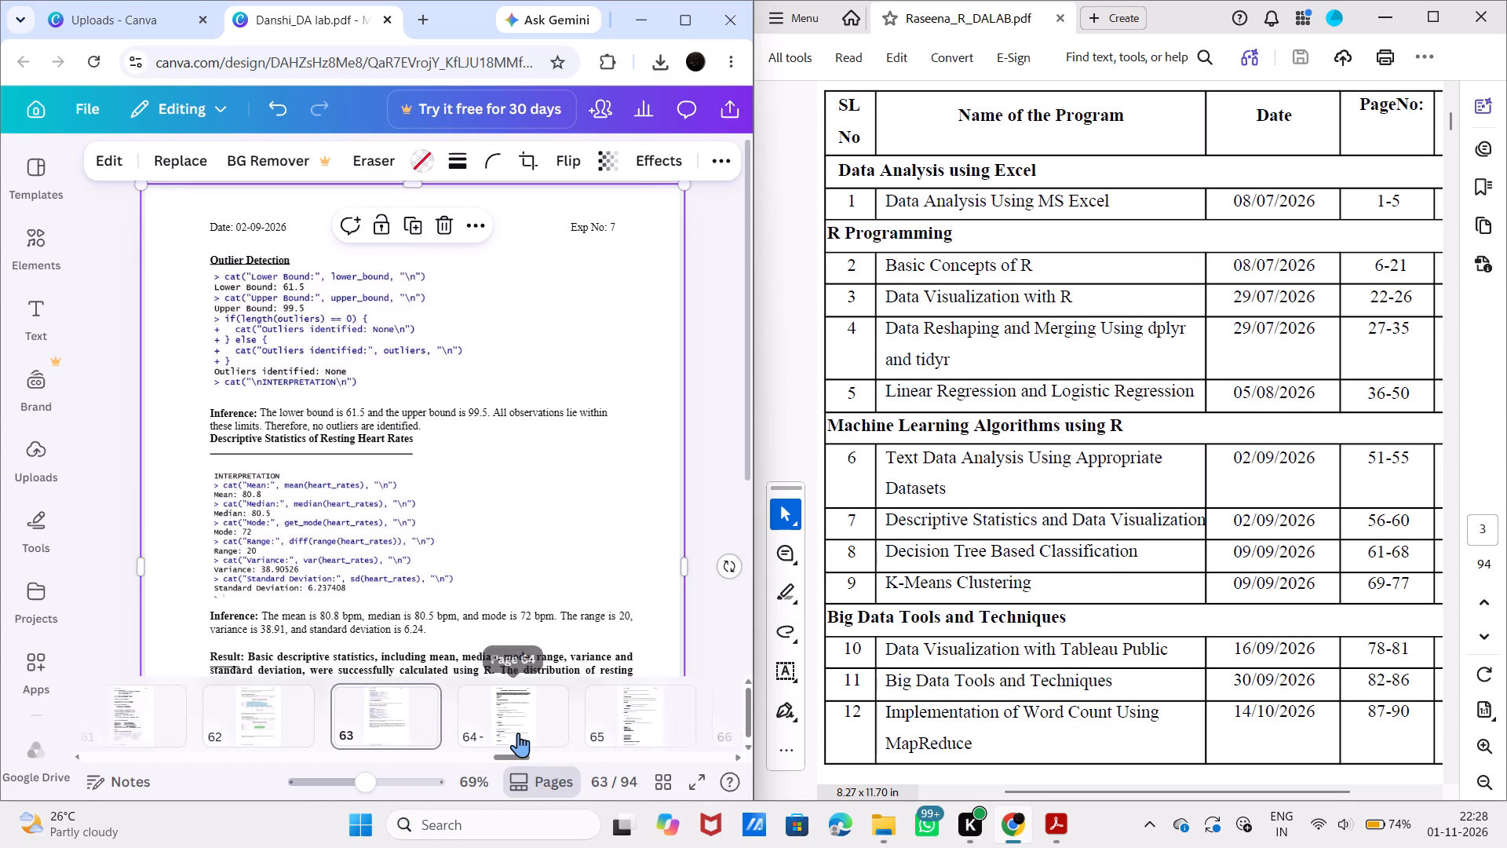
scroll(518, 733, "left", 1)
scroll(407, 725, "right", 3)
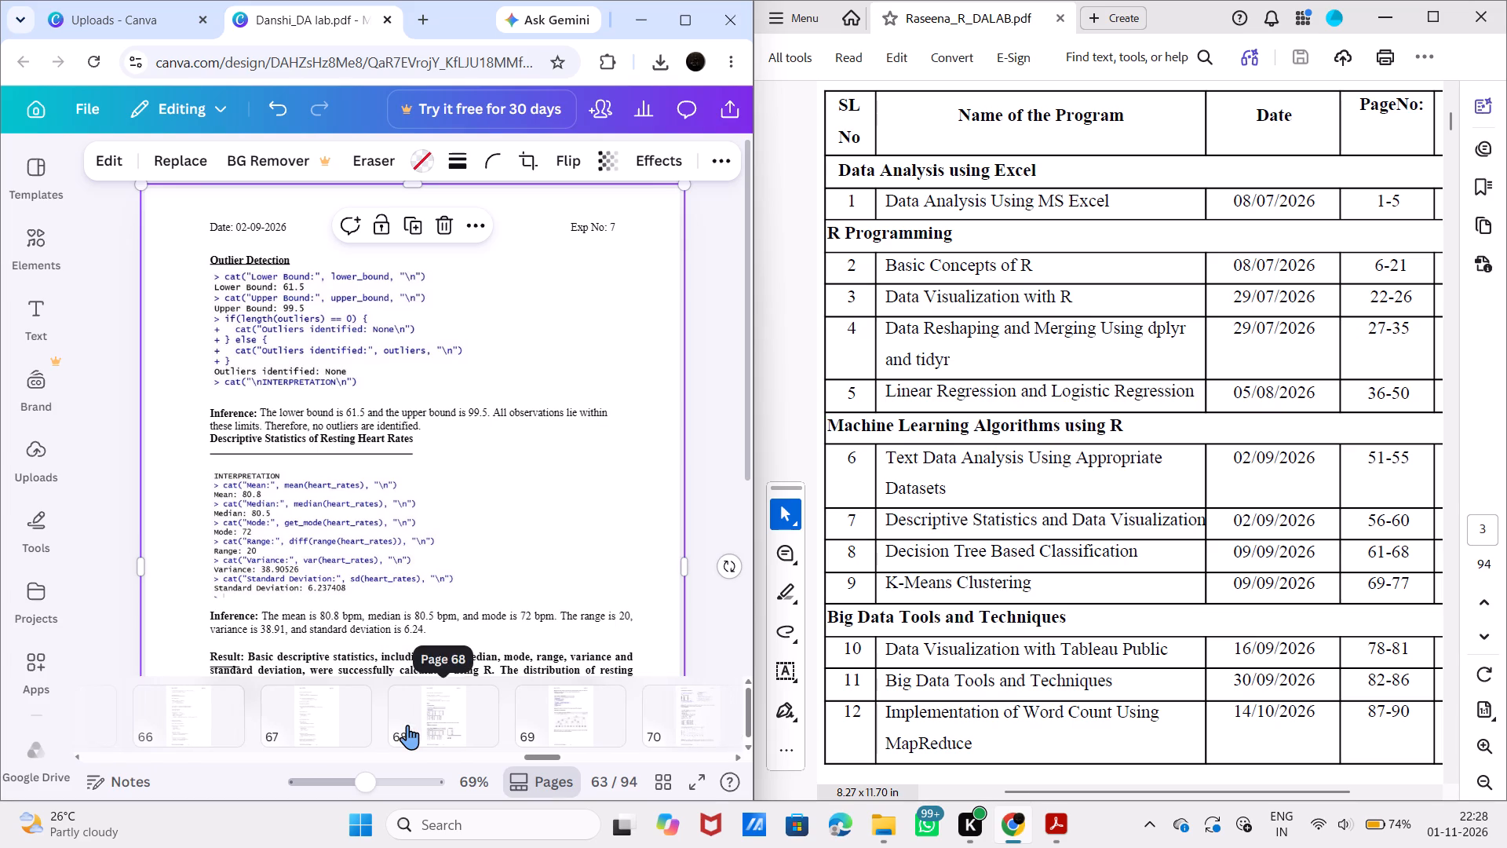
left_click(303, 714)
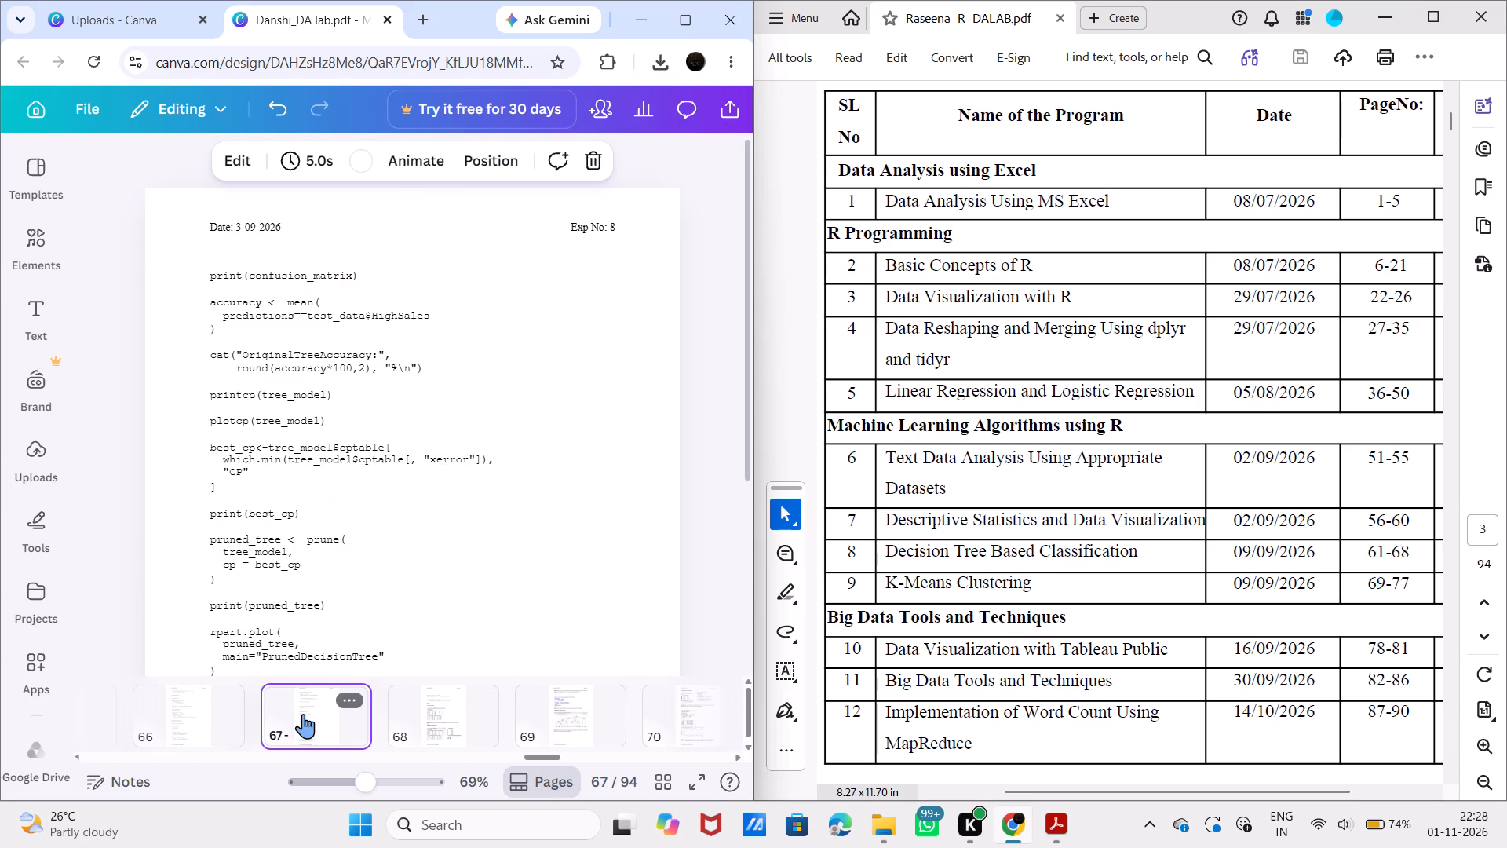
key("Left")
left_click(214, 717)
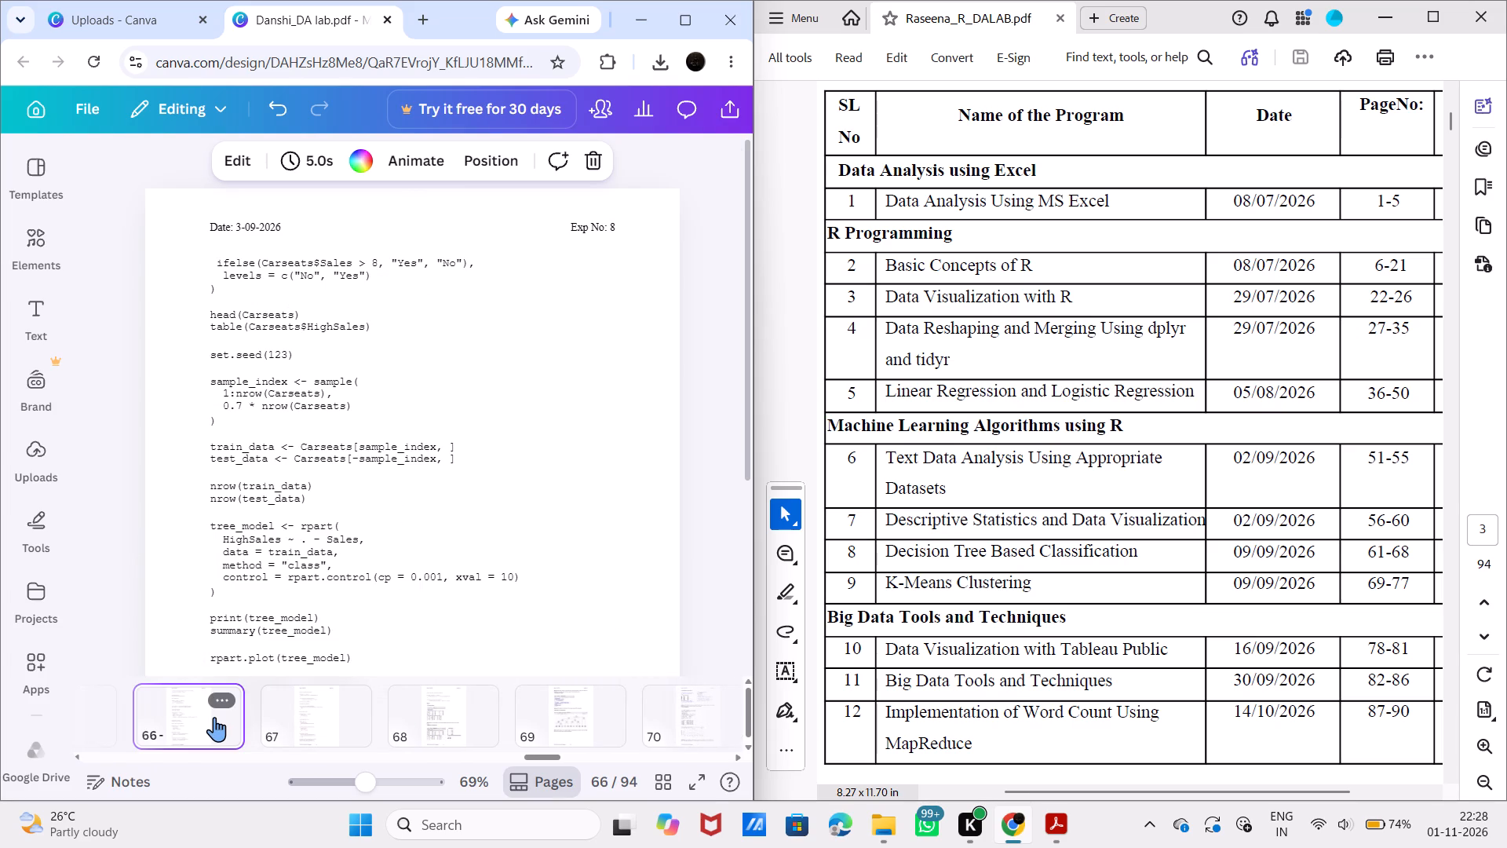
left_click(214, 717)
key("Left")
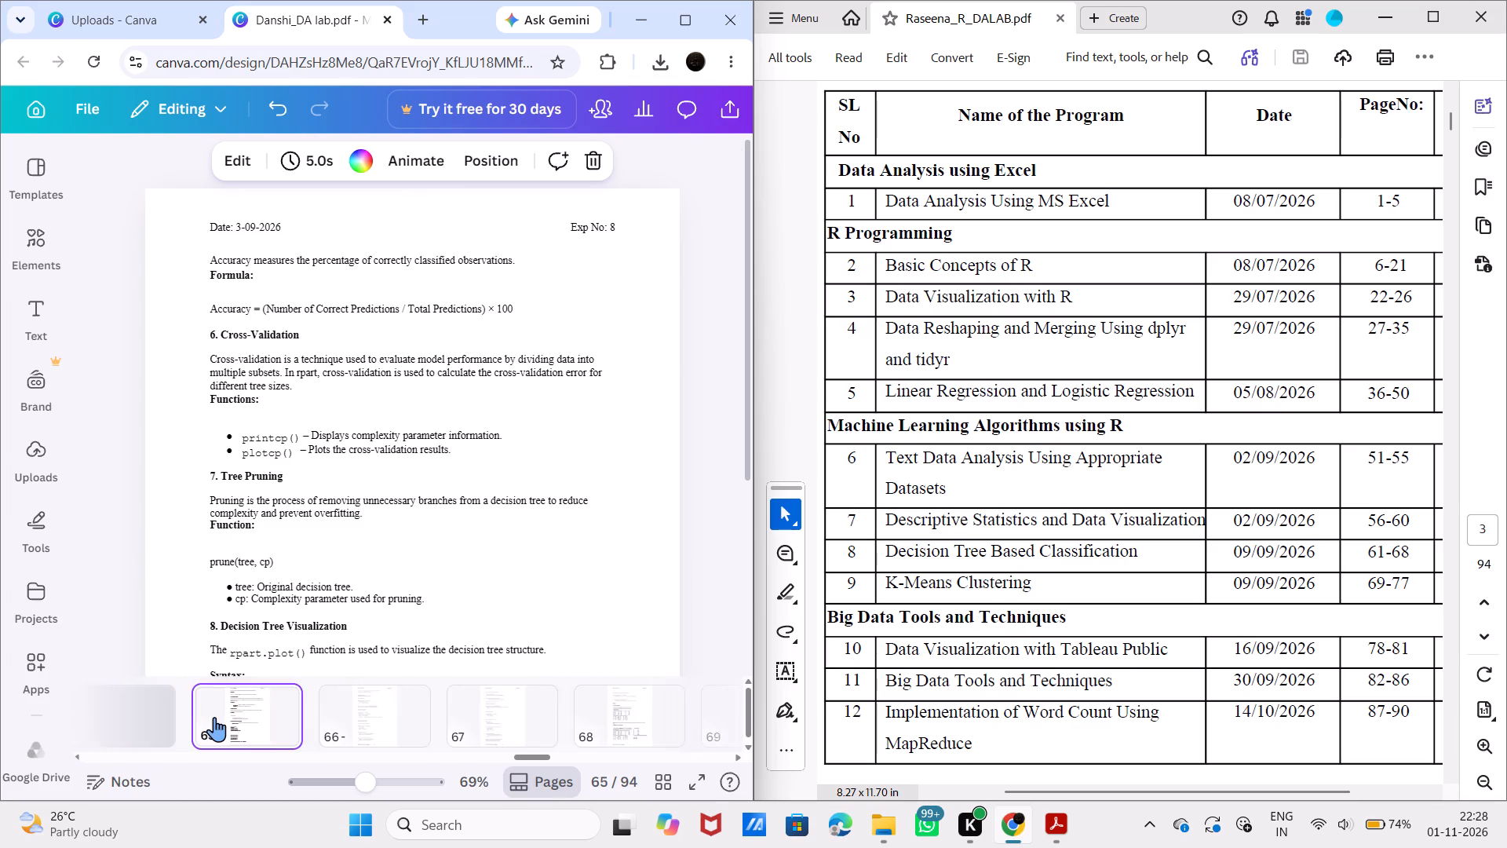
left_click(330, 717)
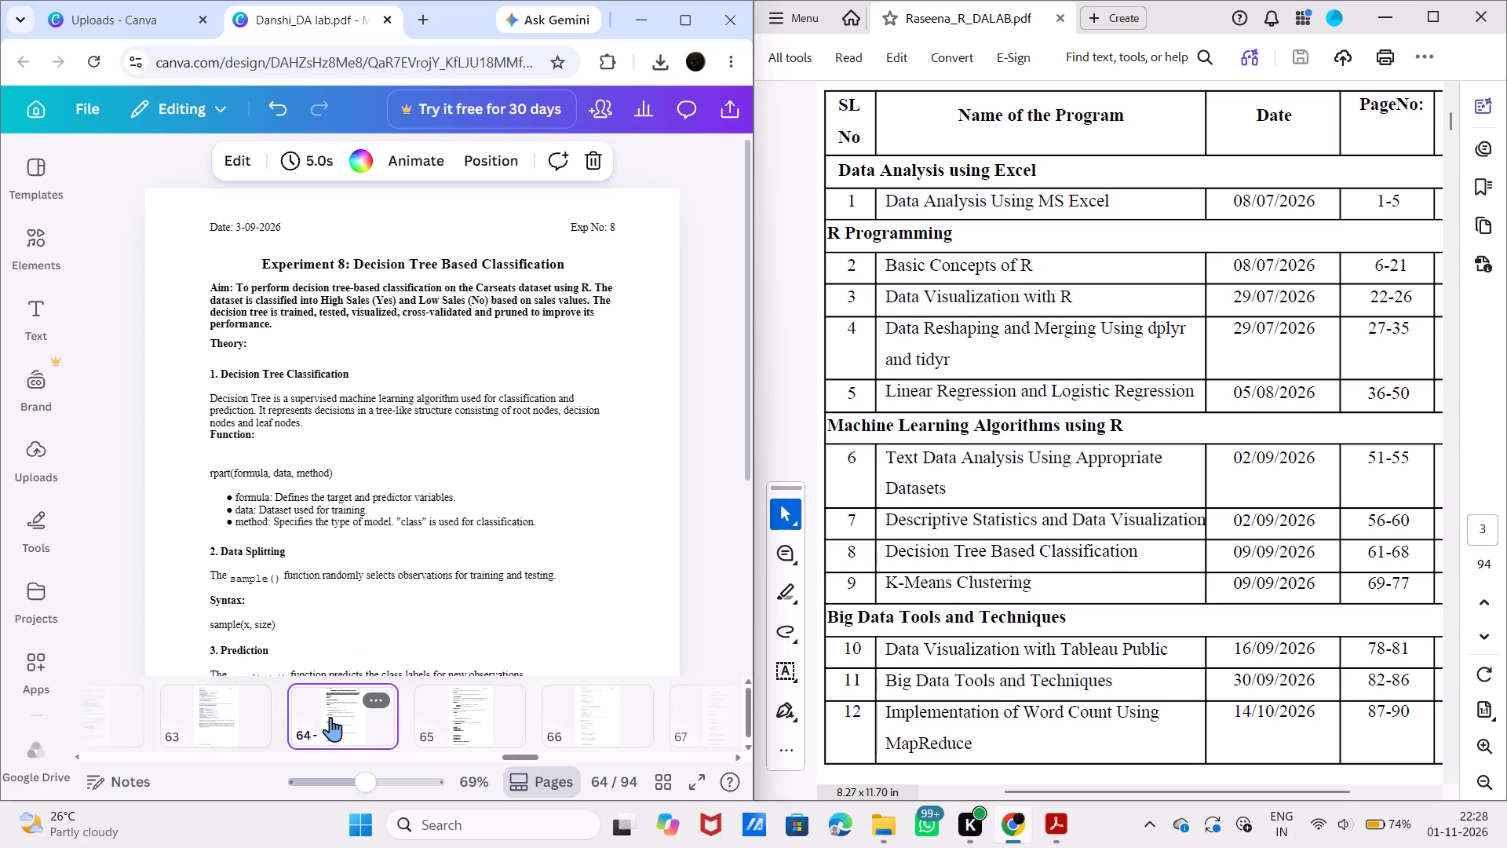
left_click(250, 727)
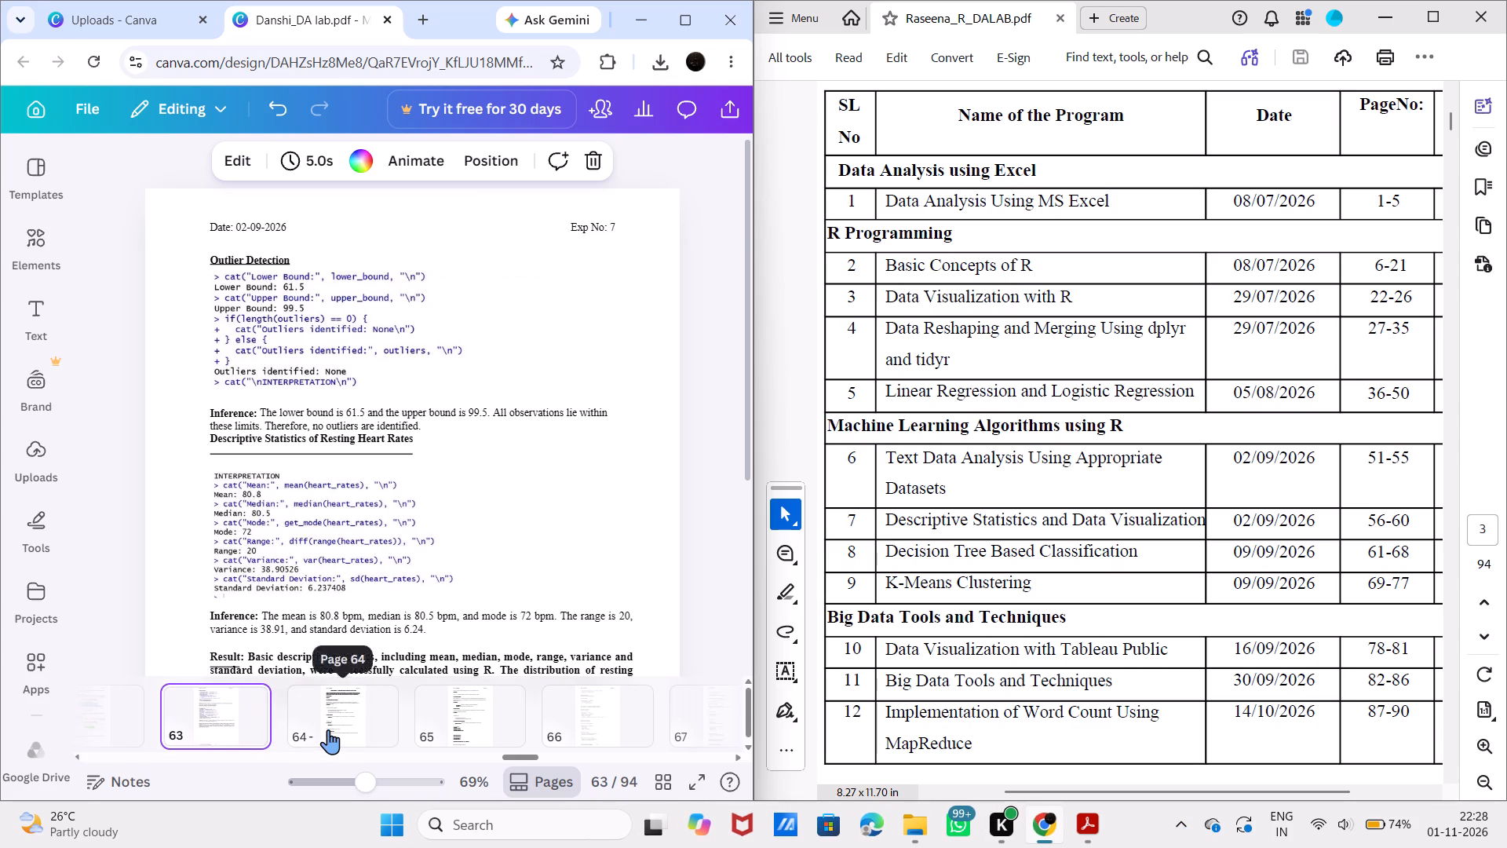
Change the day in the header date on page 64, the first page of Experiment 8, so it reads "Date: 09-09-2026".
left_click(328, 729)
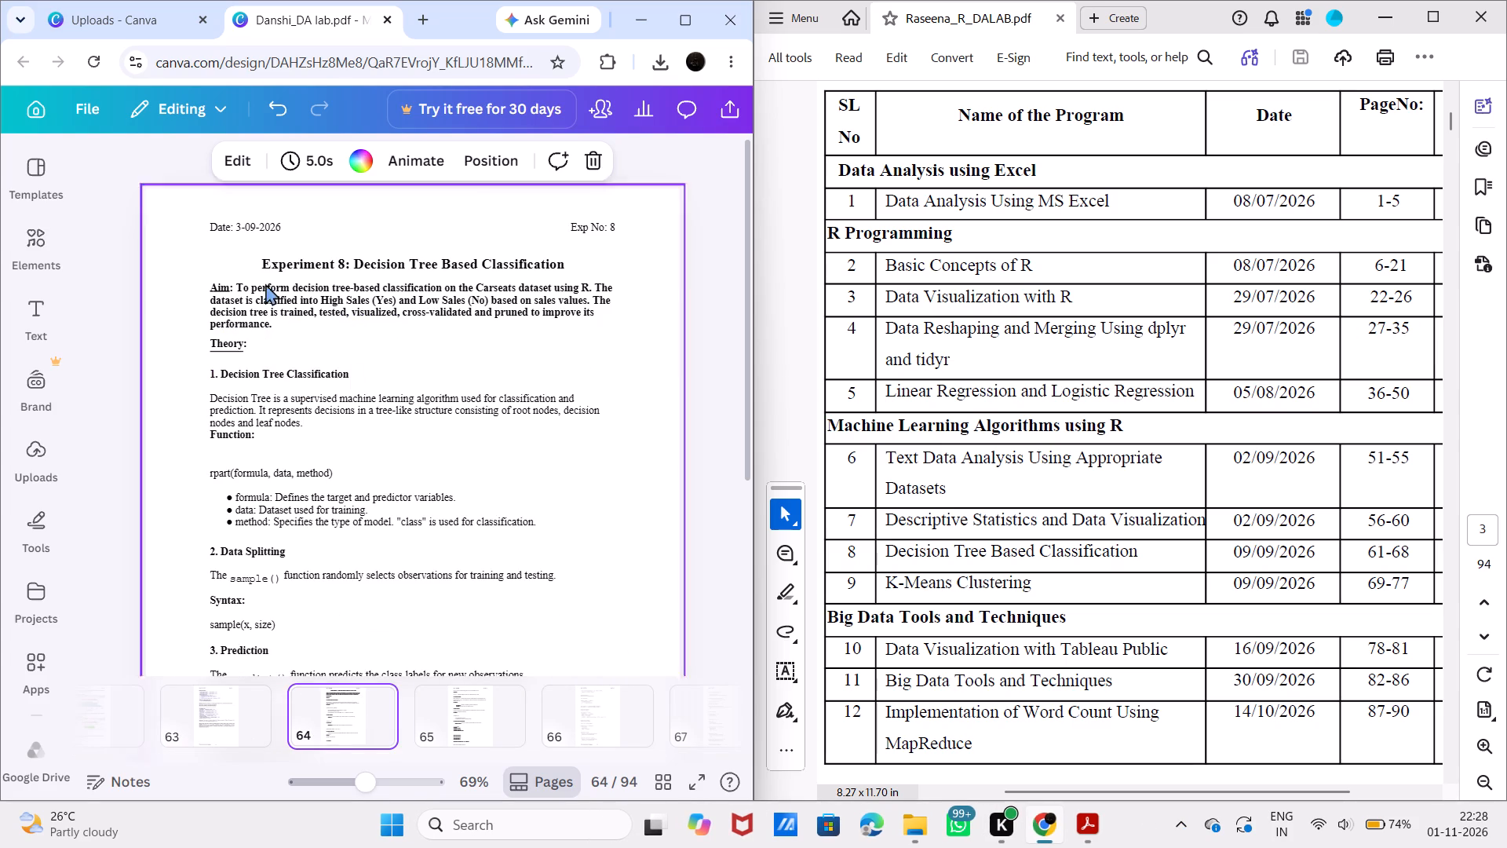
left_click(255, 227)
left_click(255, 227)
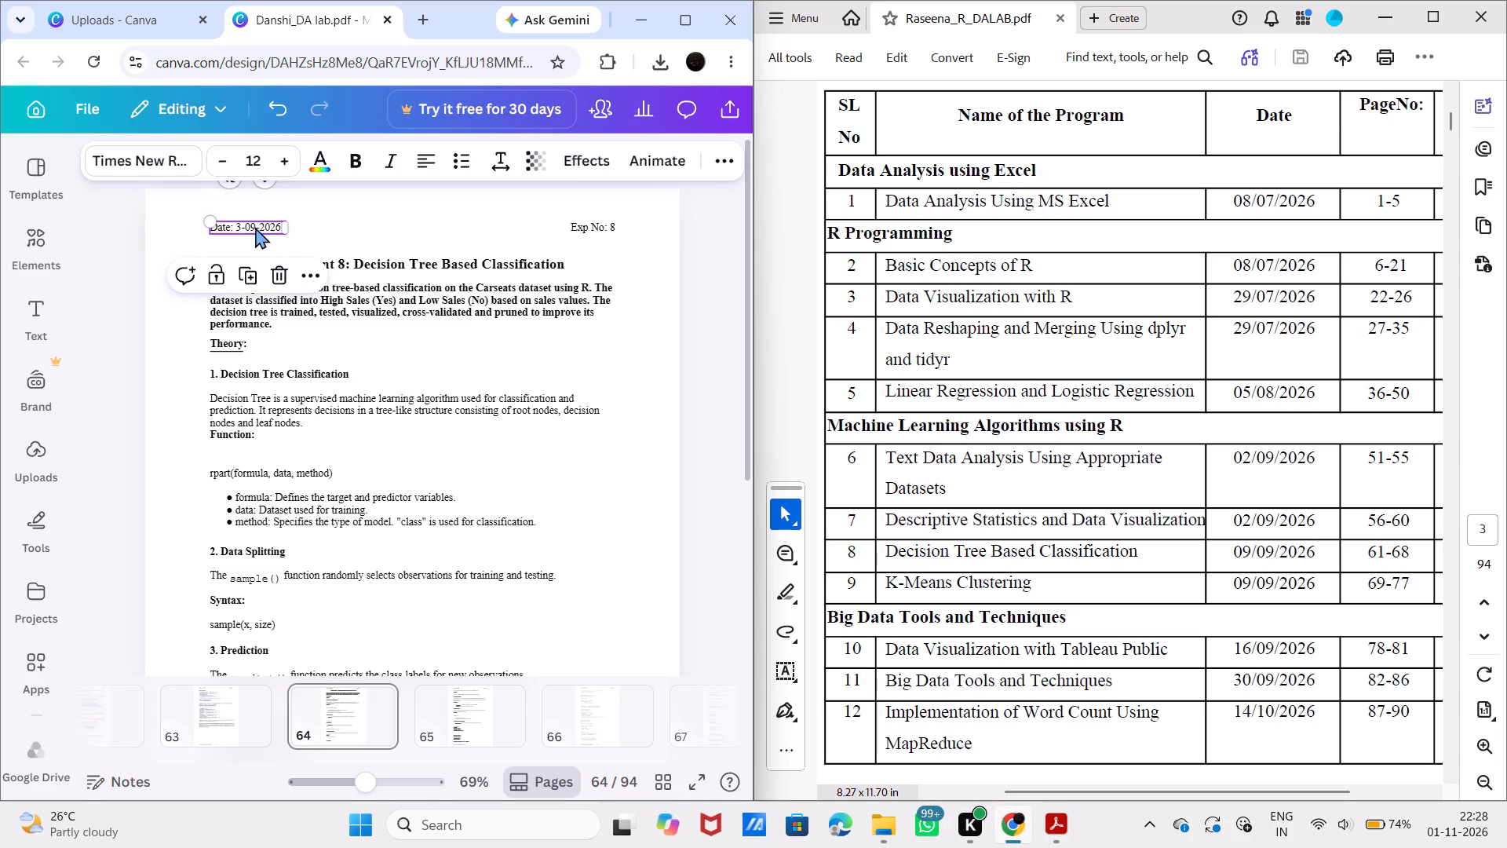
scroll(255, 227, "right", 1)
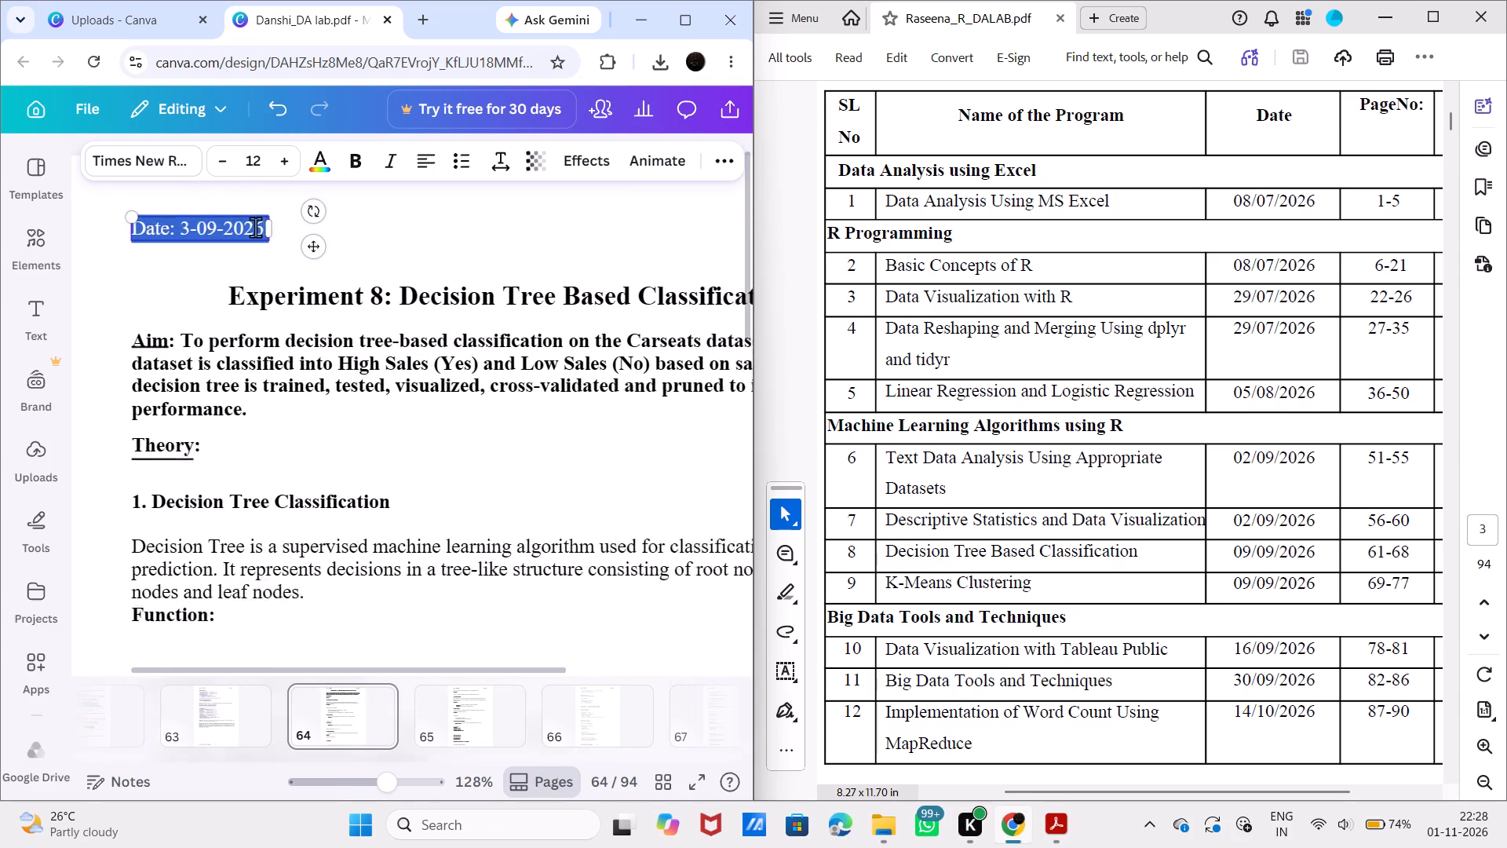
left_click(180, 224)
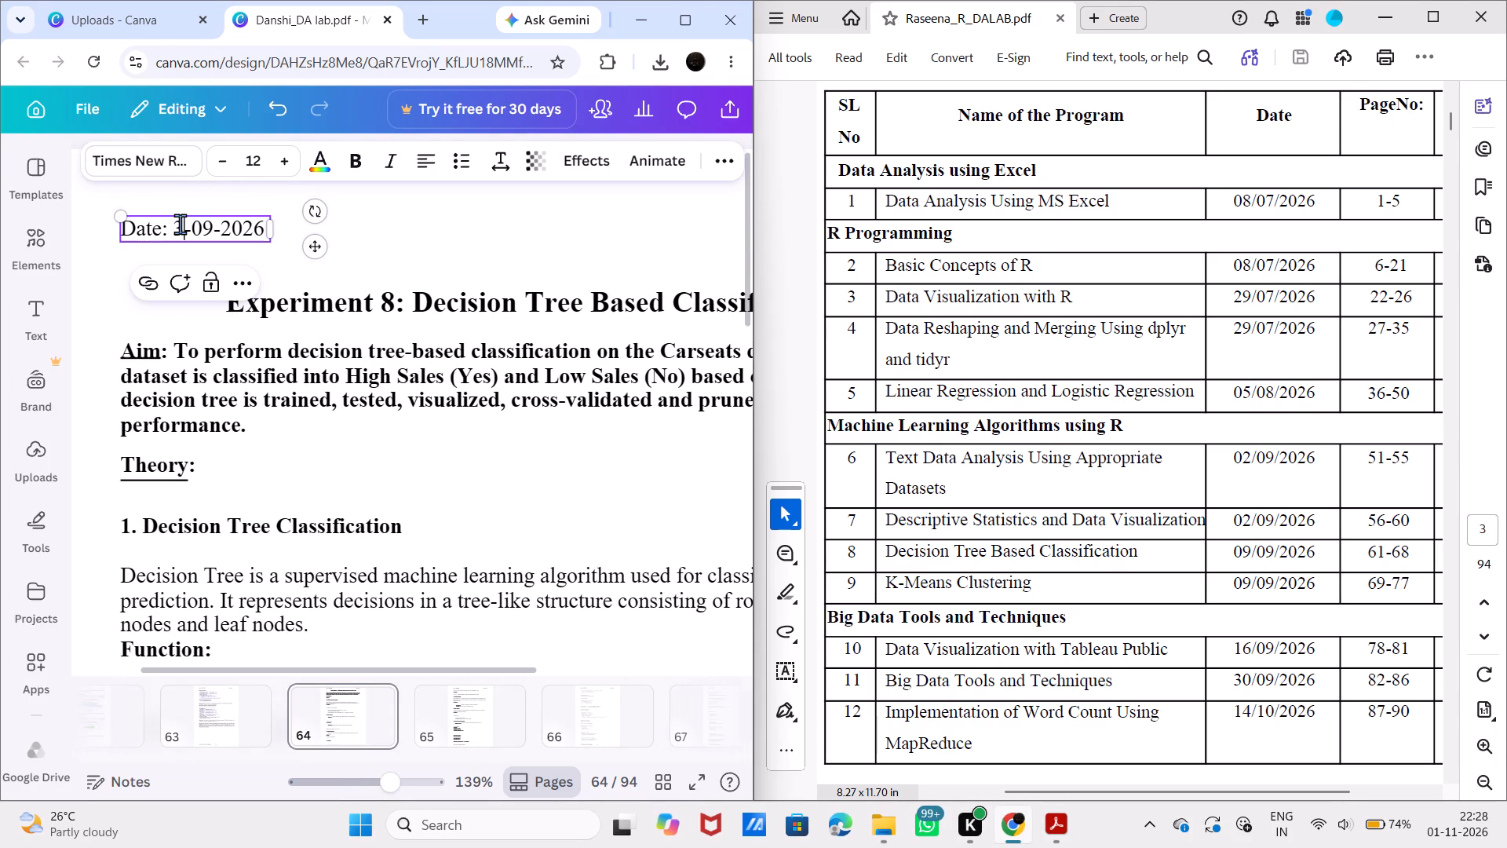
left_click(180, 224)
key("BackSpace")
type("09")
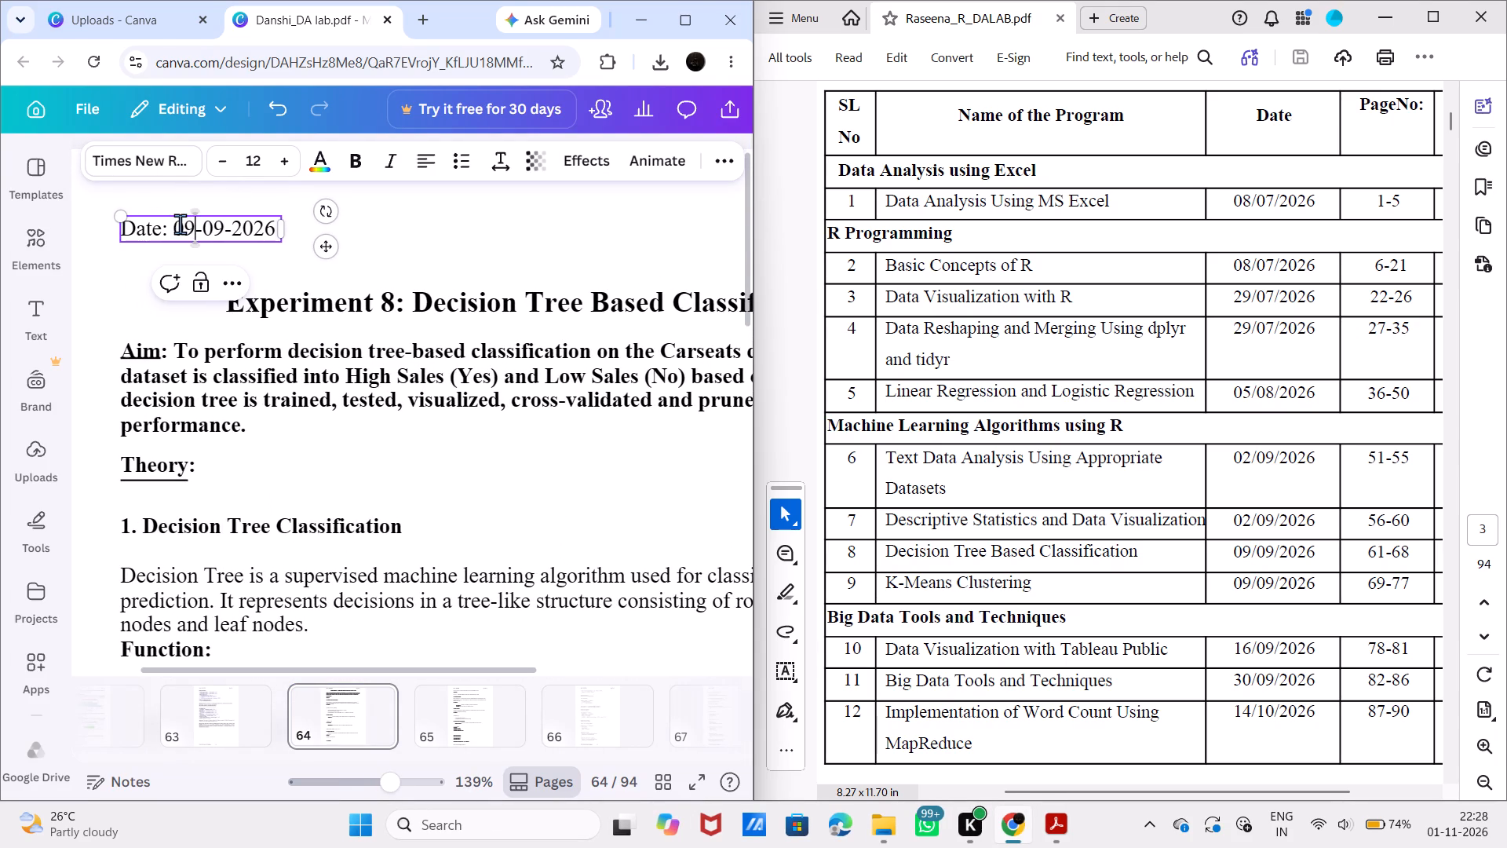
Copy the whole "Date: 09-09-2026" line from page 64 and replace the header date on page 65 with it.
double_click(262, 225)
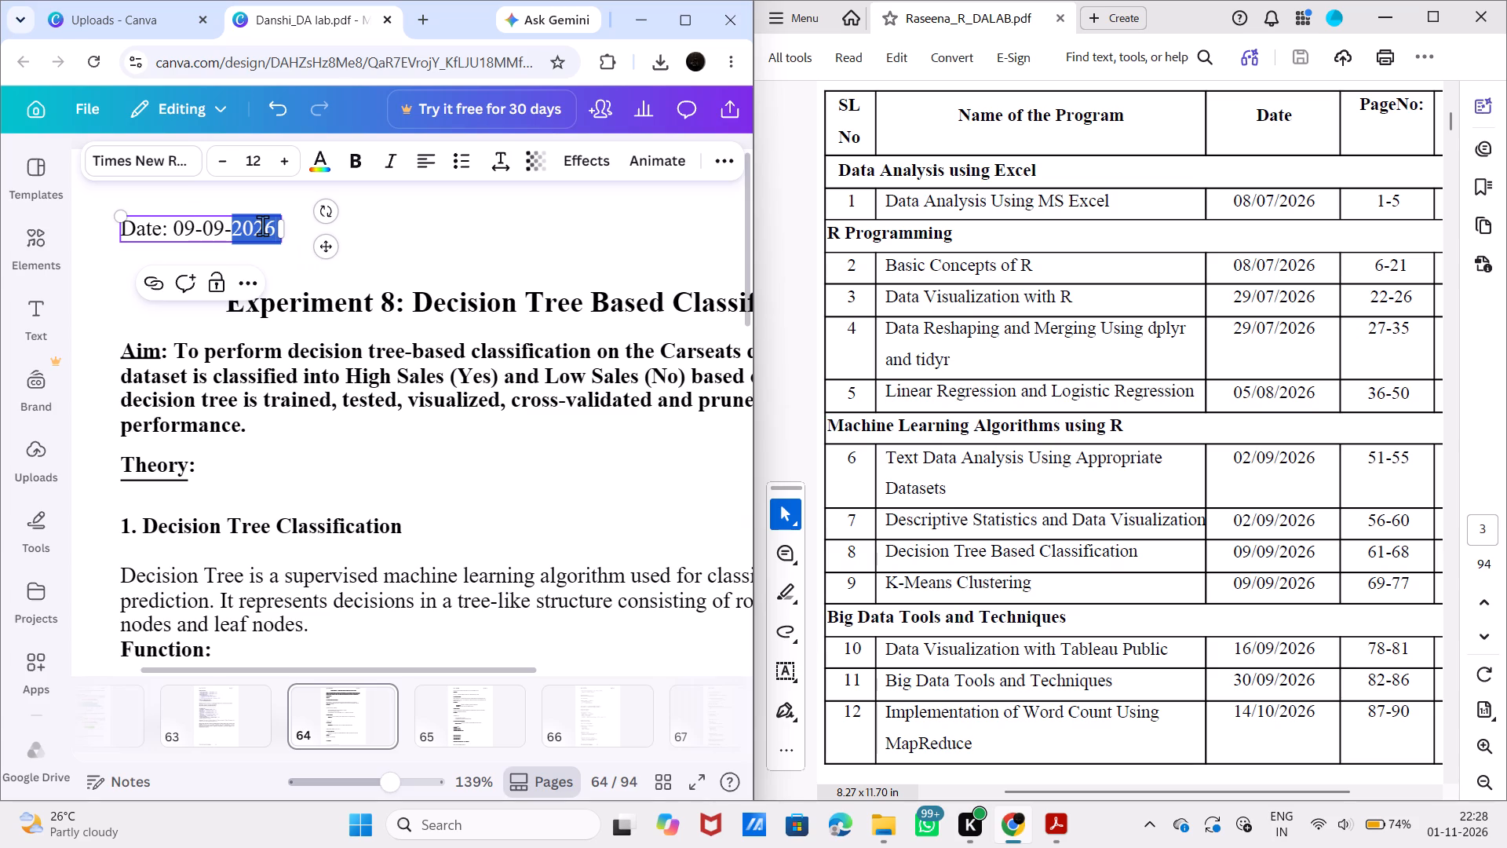
double_click(262, 225)
double_click(262, 225)
triple_click(262, 225)
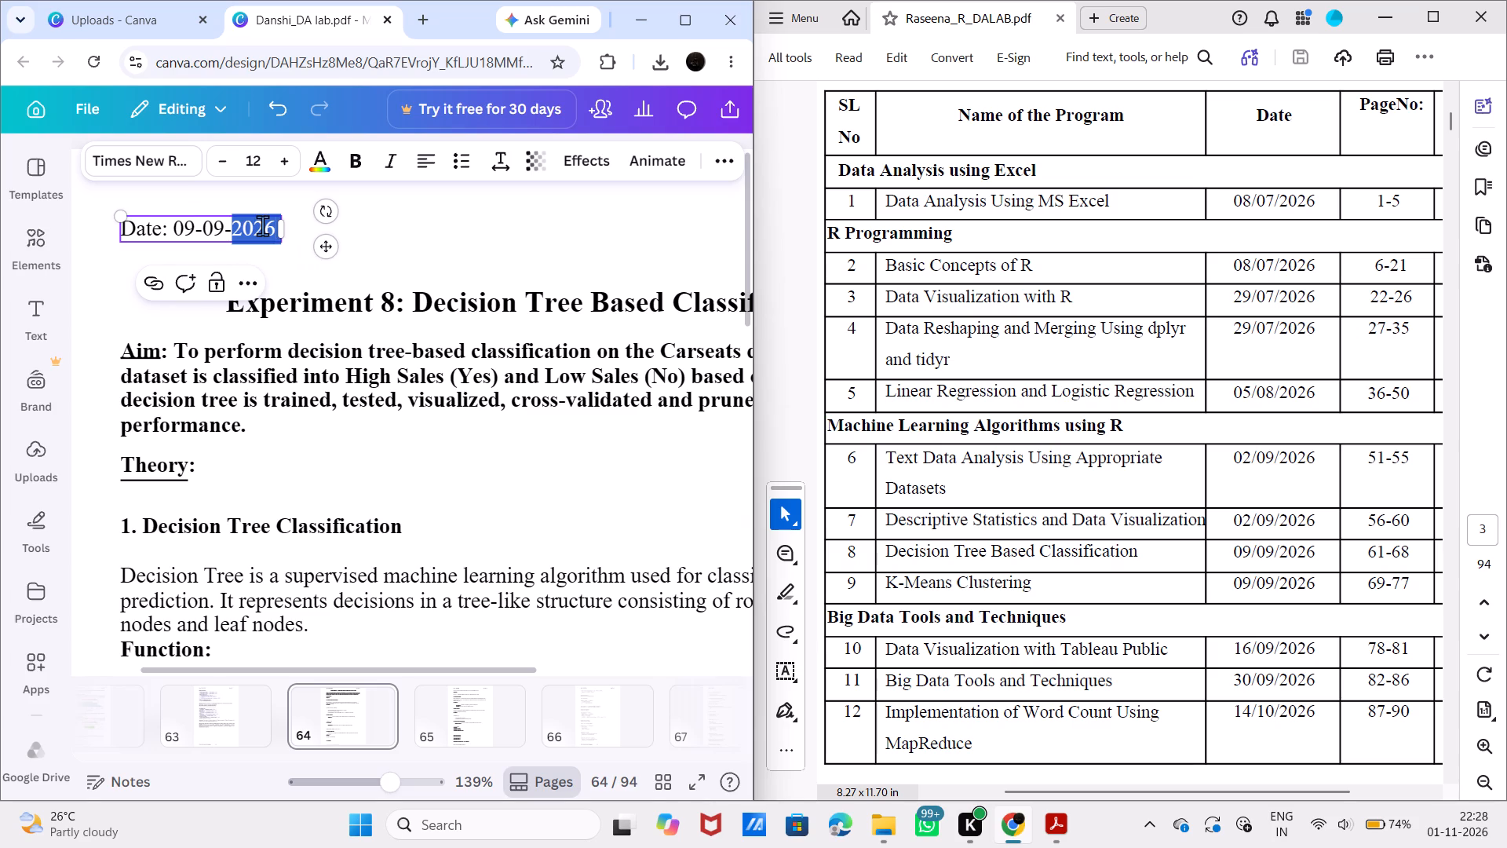
left_click(262, 225)
key("ctrl+c")
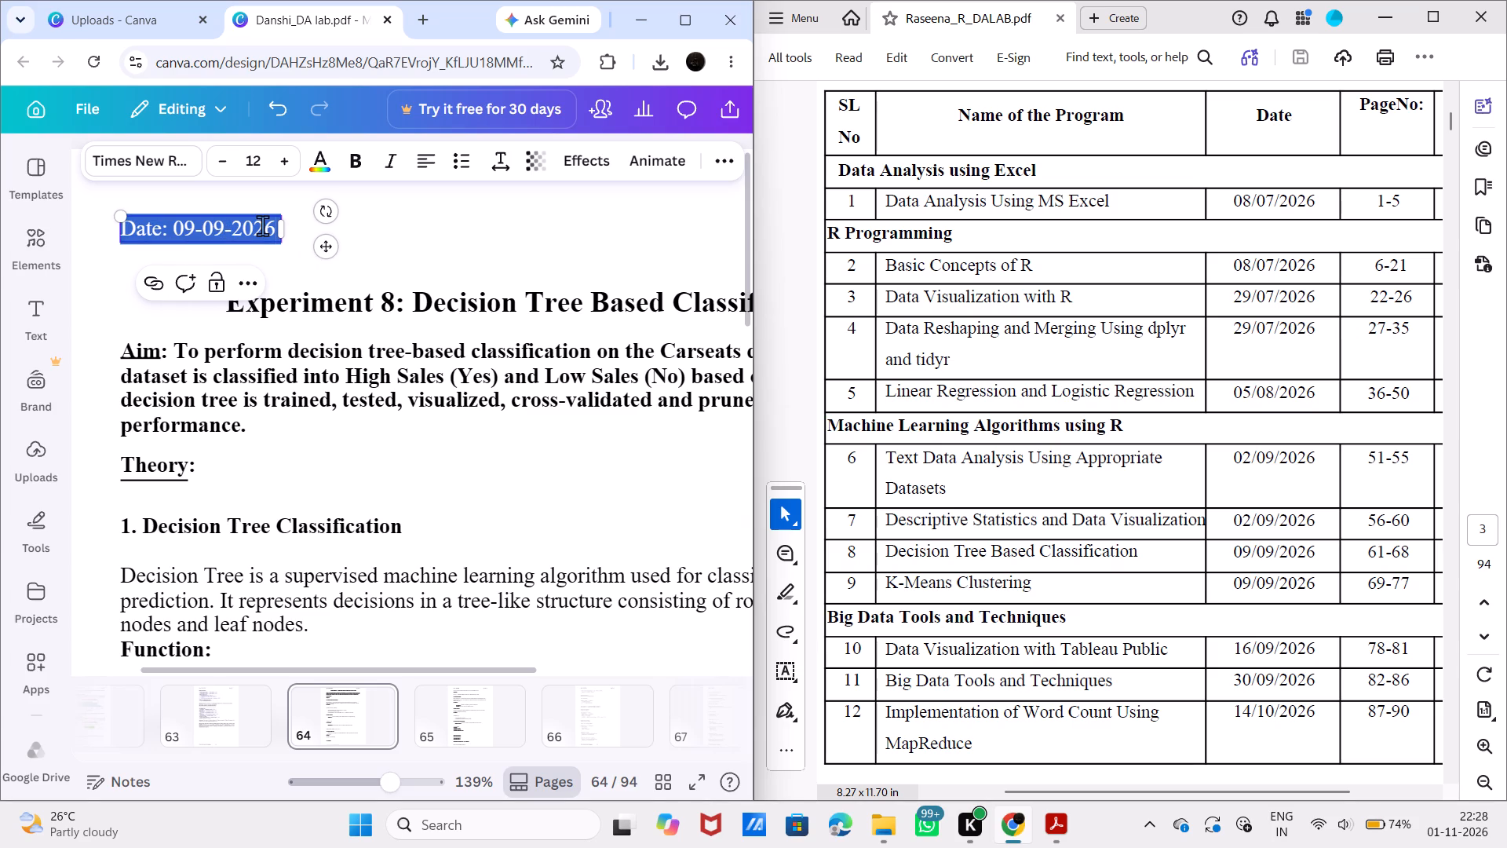
left_click(458, 715)
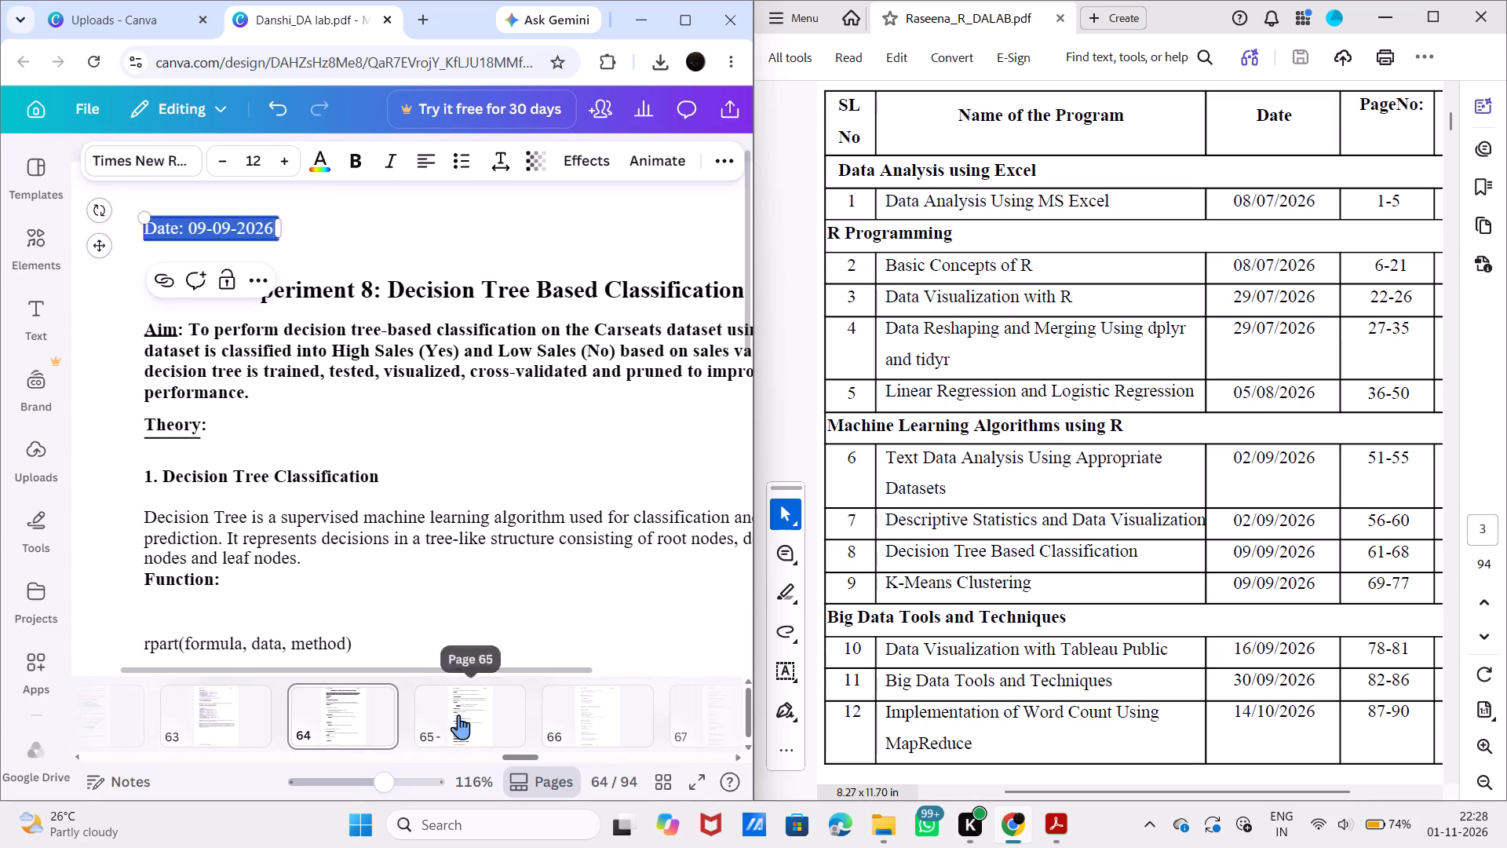
triple_click(209, 228)
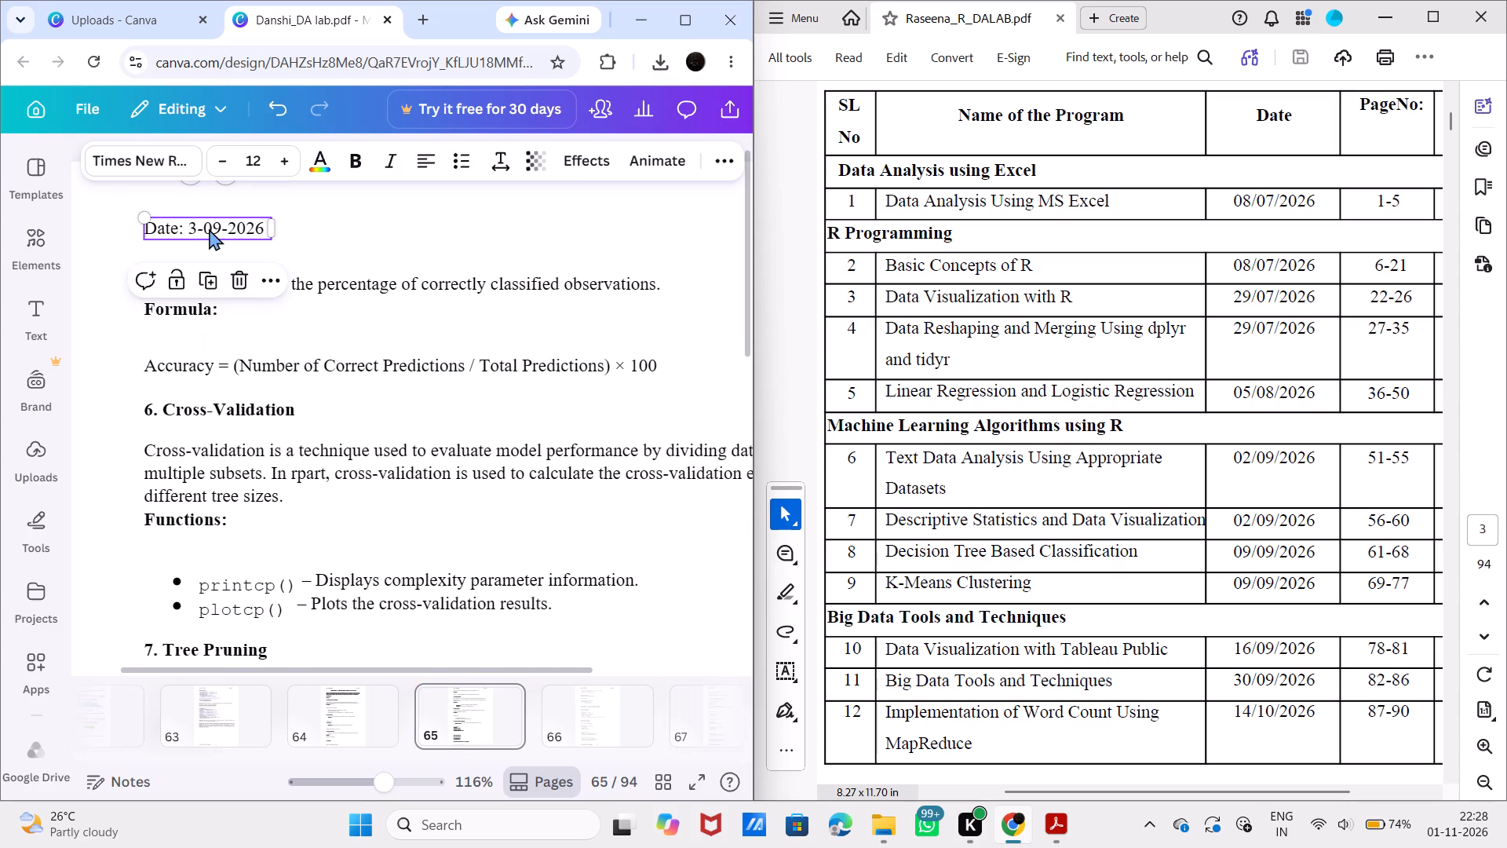
key("BackSpace")
key("ctrl+v")
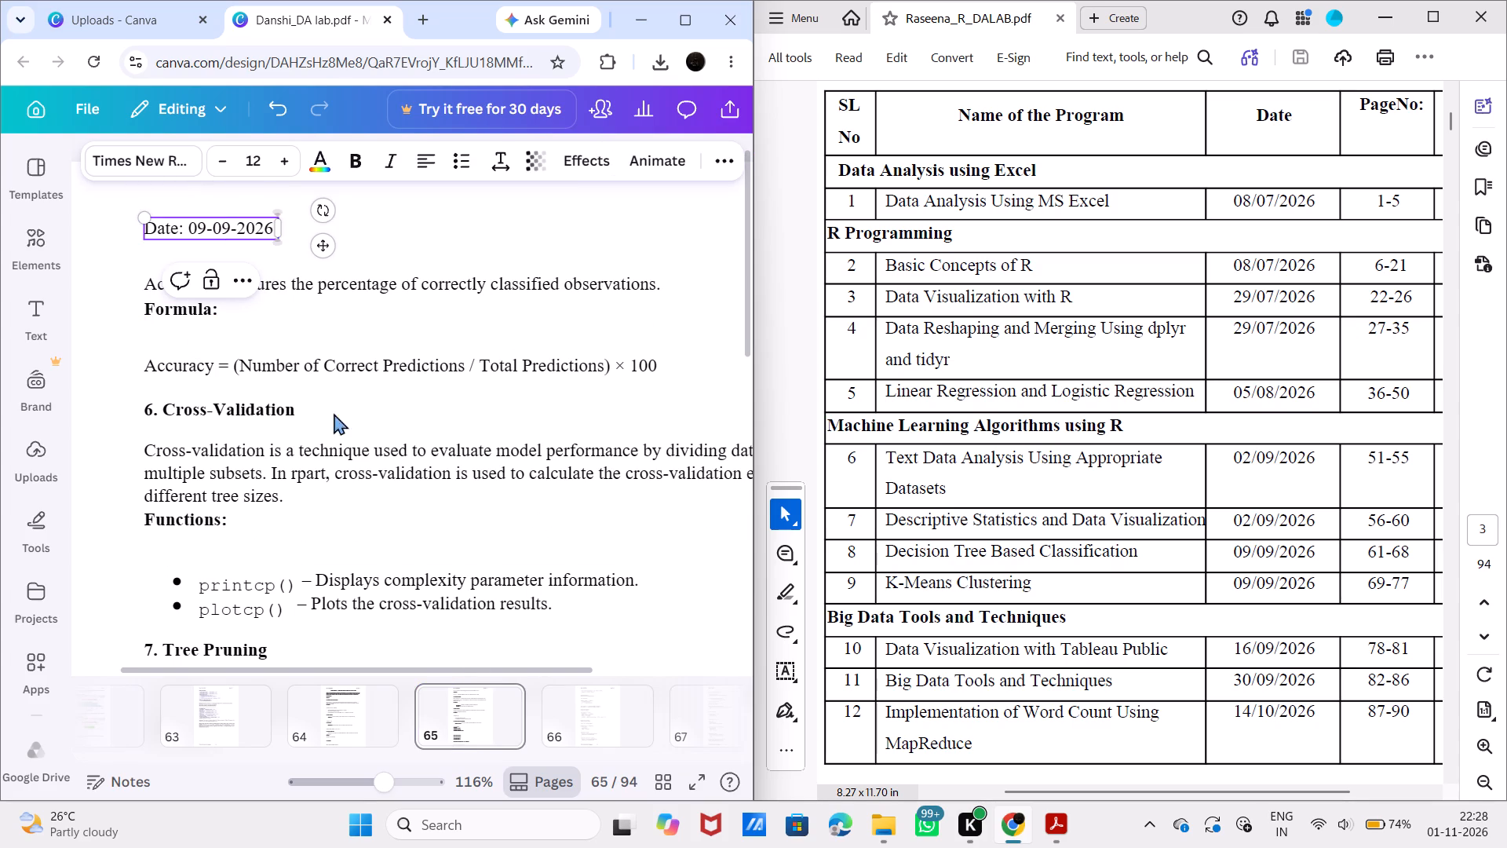
Replace the header dates on pages 66 and 67, the decision tree code pages, with the copied "Date: 09-09-2026".
left_click(545, 719)
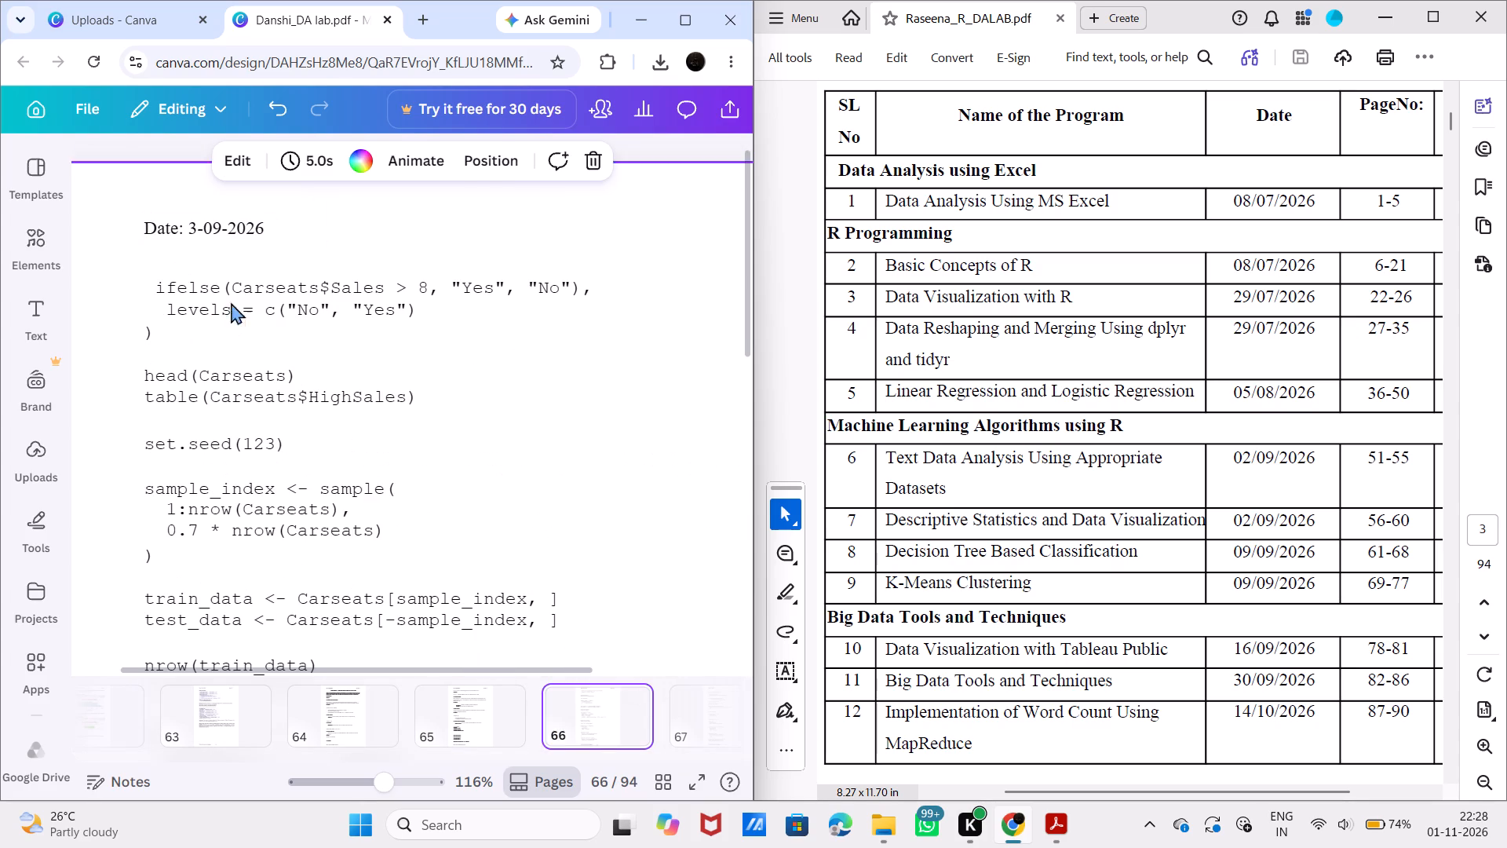
double_click(221, 227)
key("BackSpace")
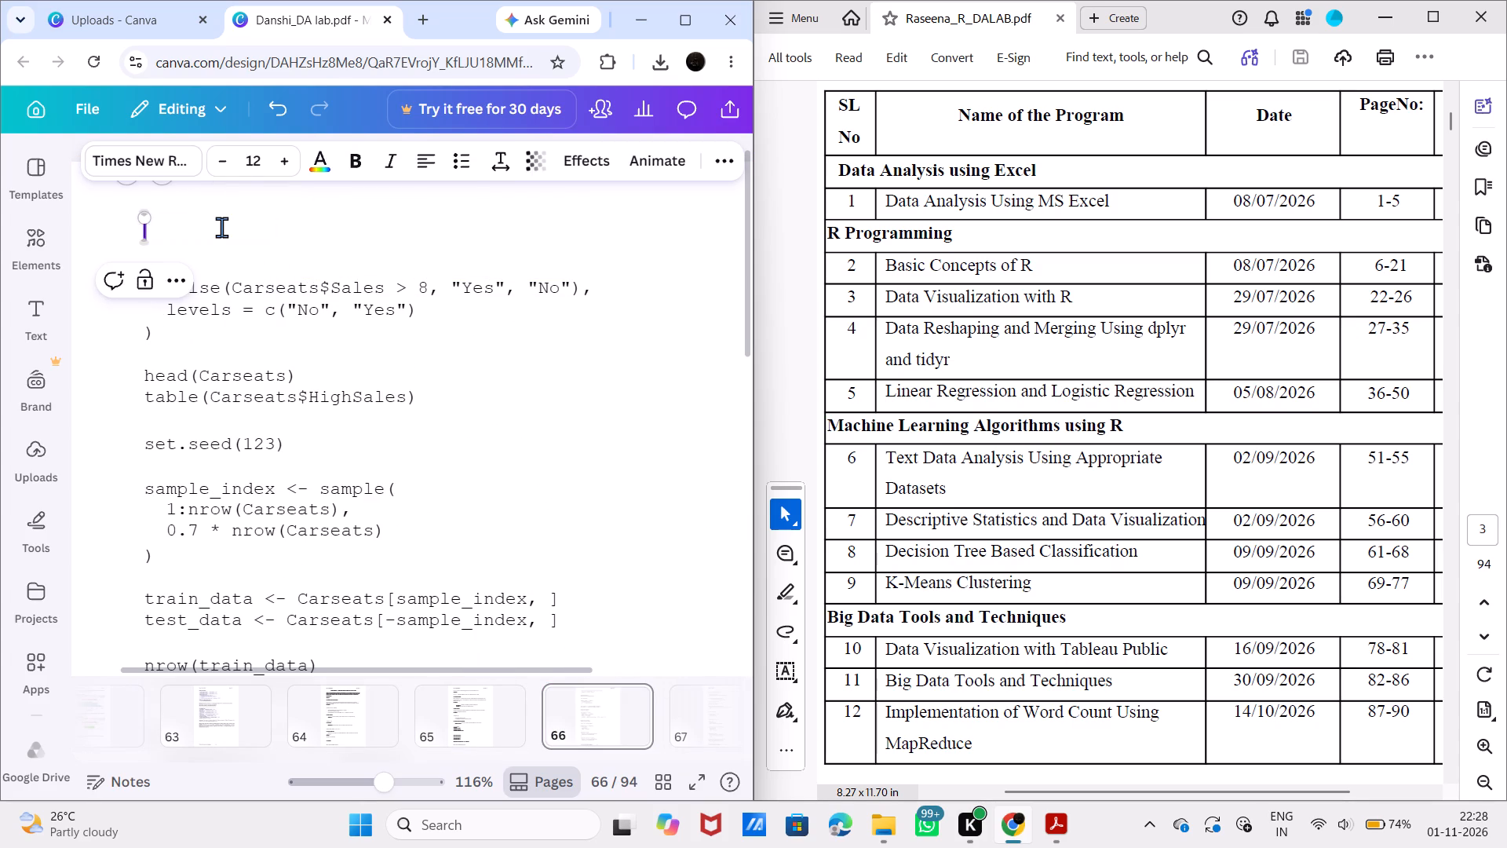
key("ctrl+v")
scroll(491, 732, "left", 6)
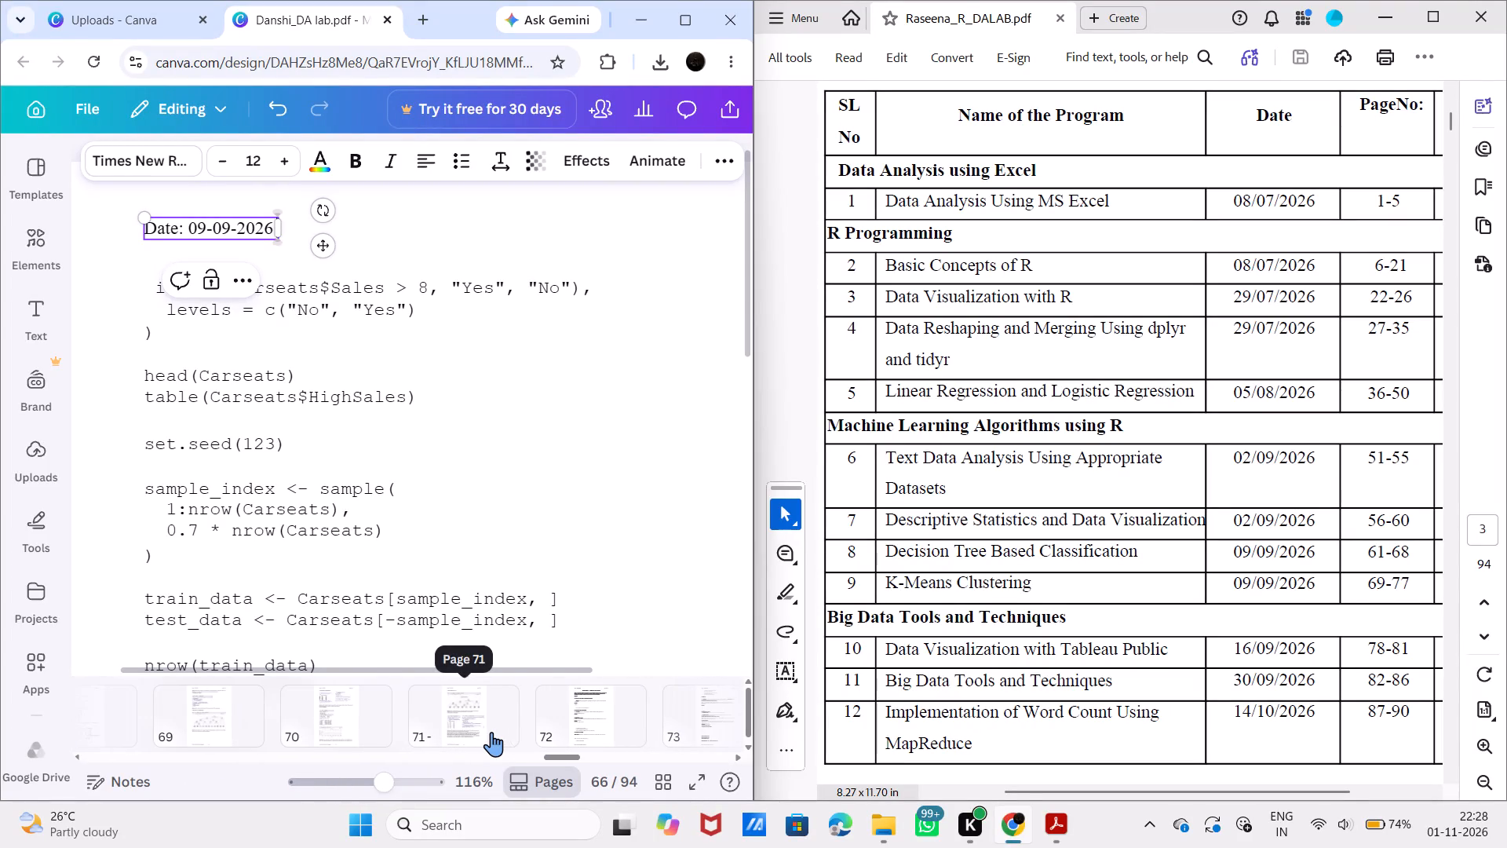
scroll(491, 732, "right", 3)
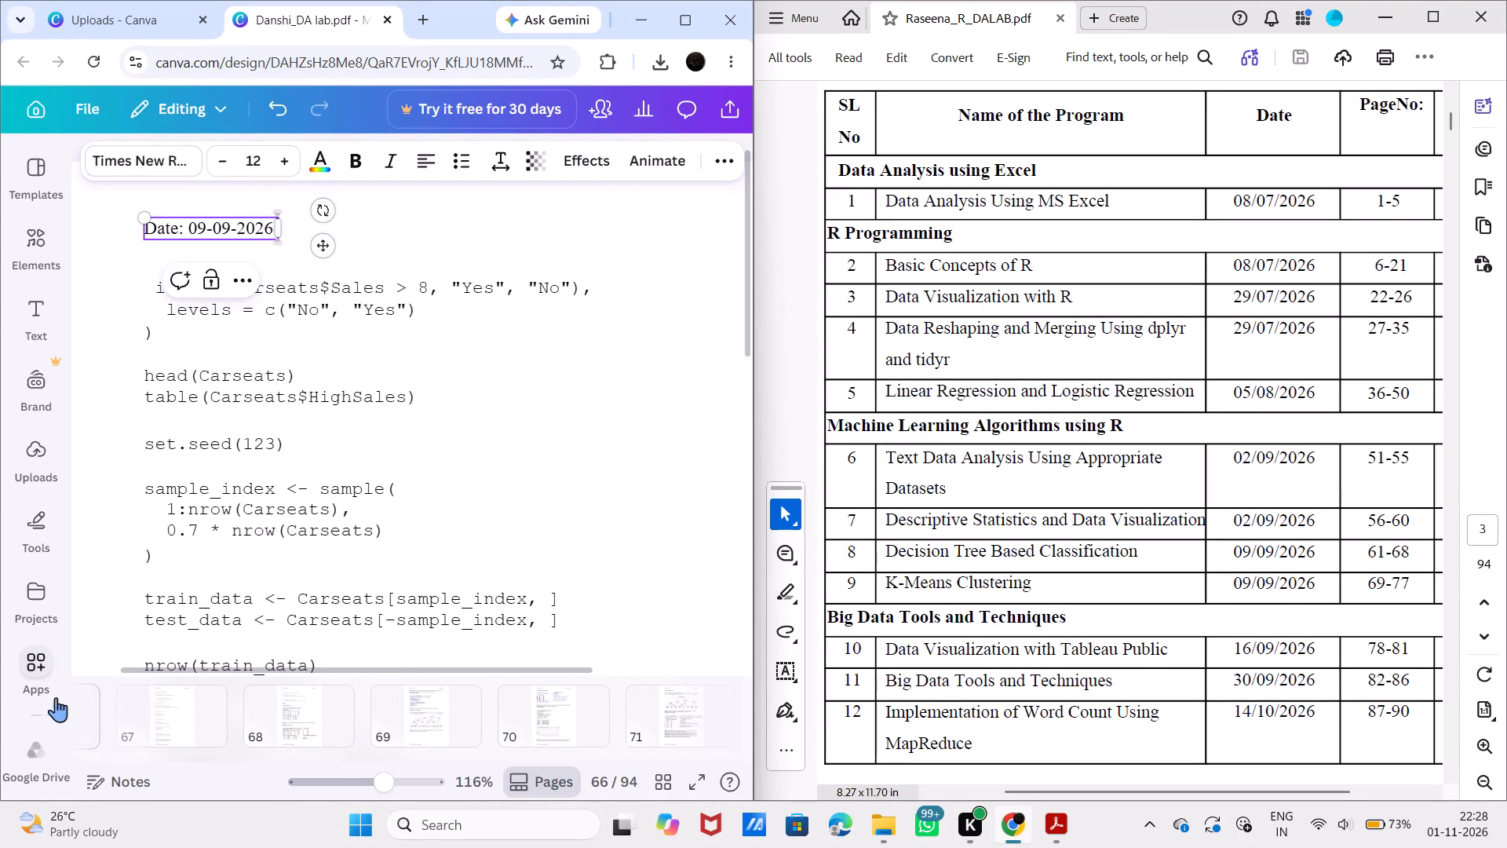
left_click(160, 702)
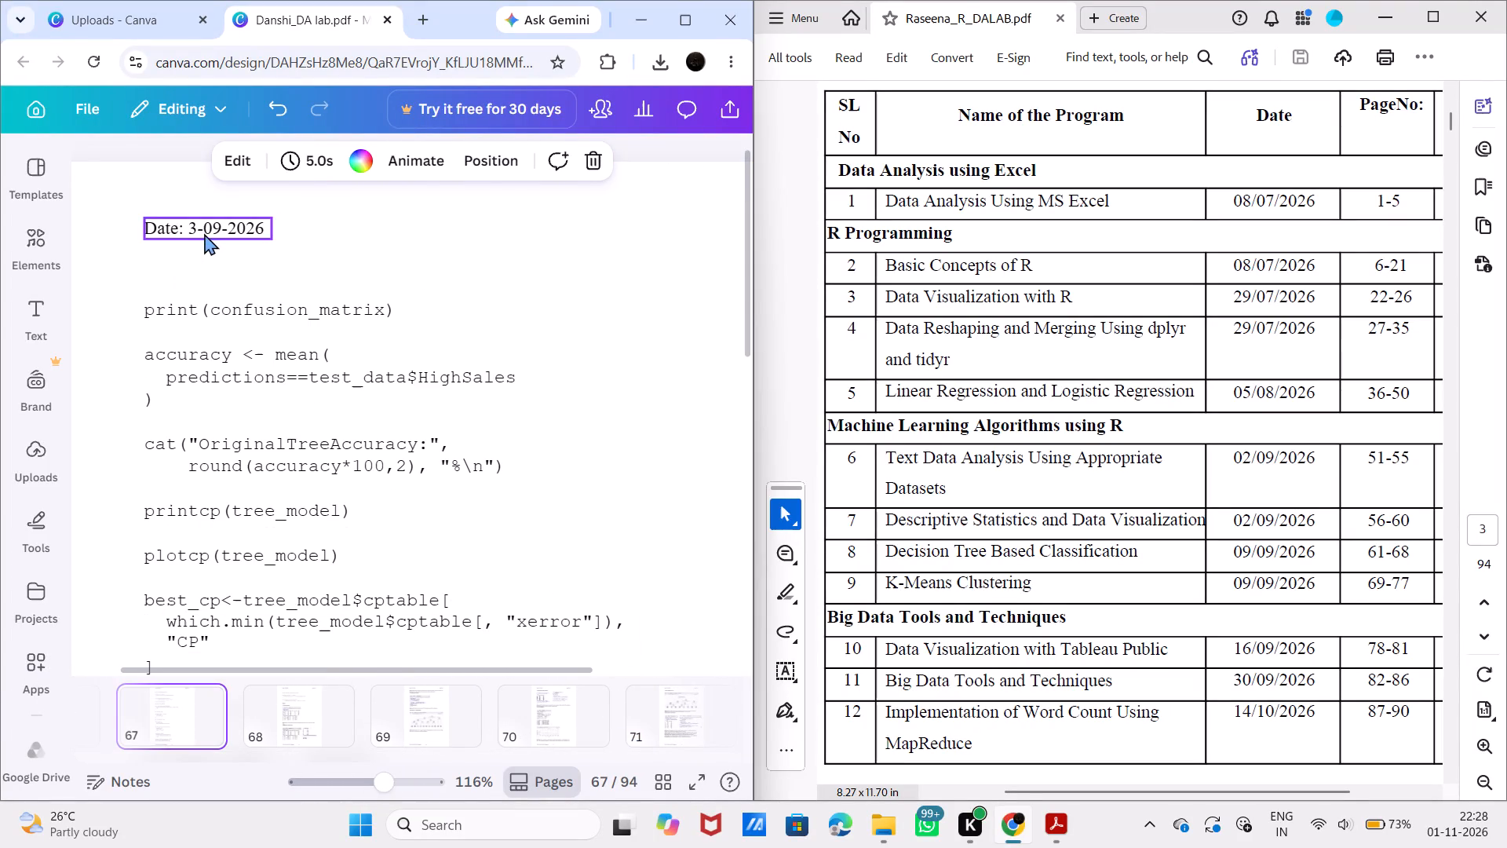
triple_click(204, 233)
key("BackSpace")
key("ctrl+v")
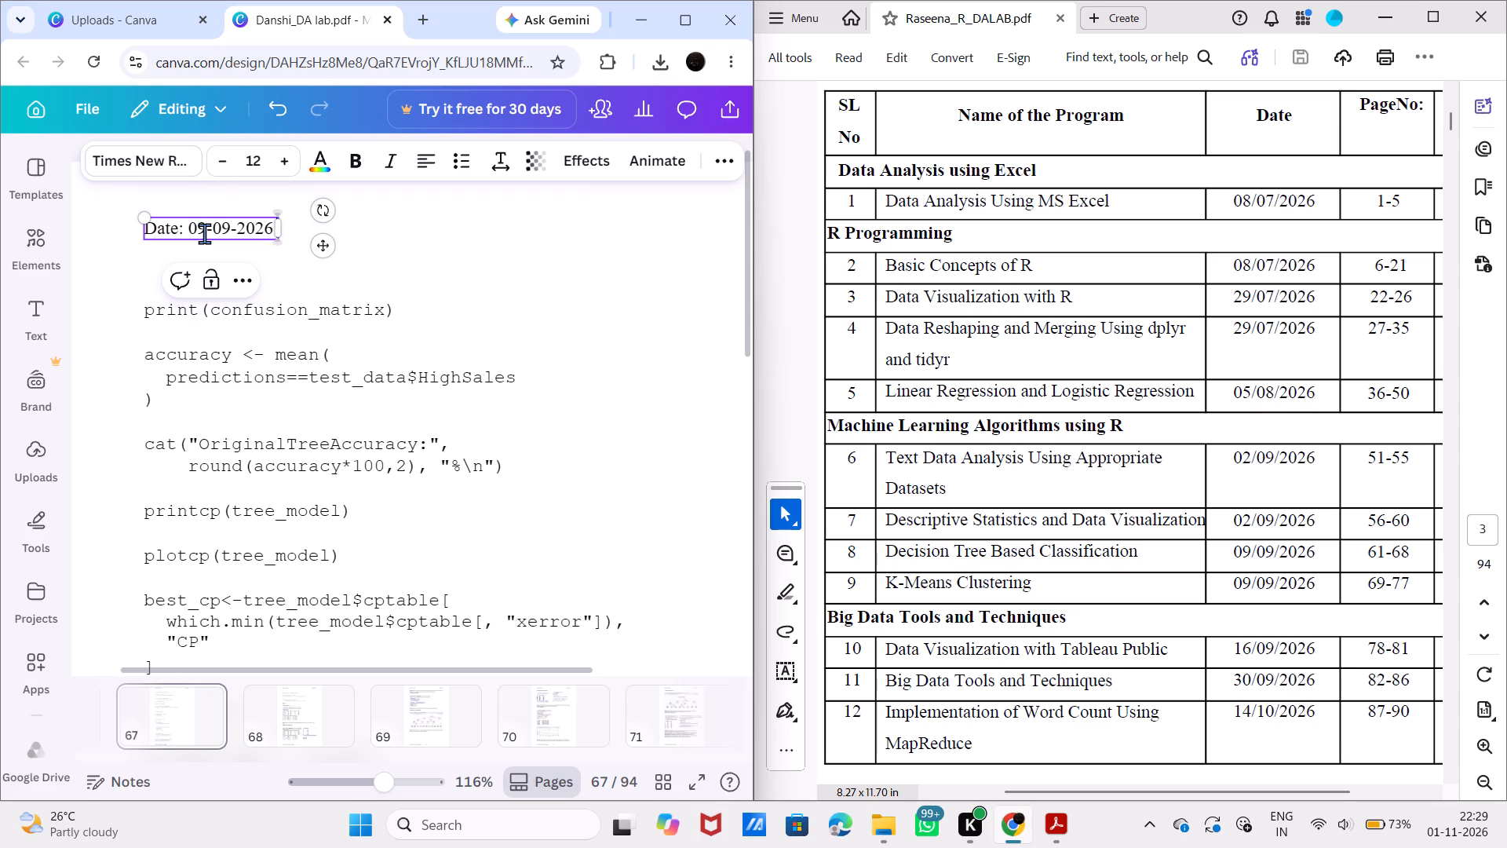
Replace the header dates on pages 68 and 69, where the Carseats output begins, with the copied "Date: 09-09-2026".
double_click(303, 702)
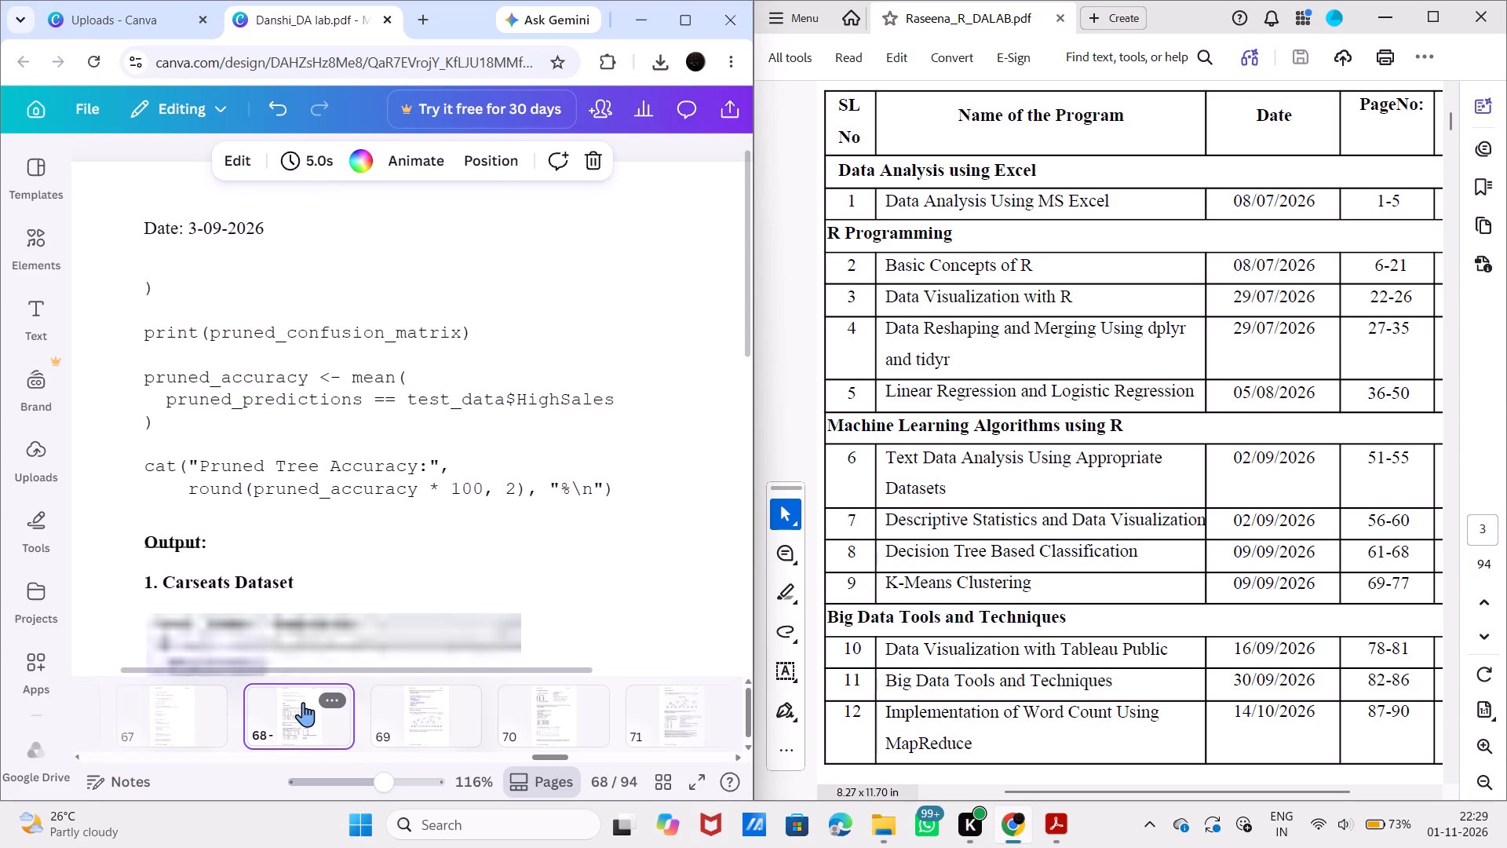
double_click(192, 216)
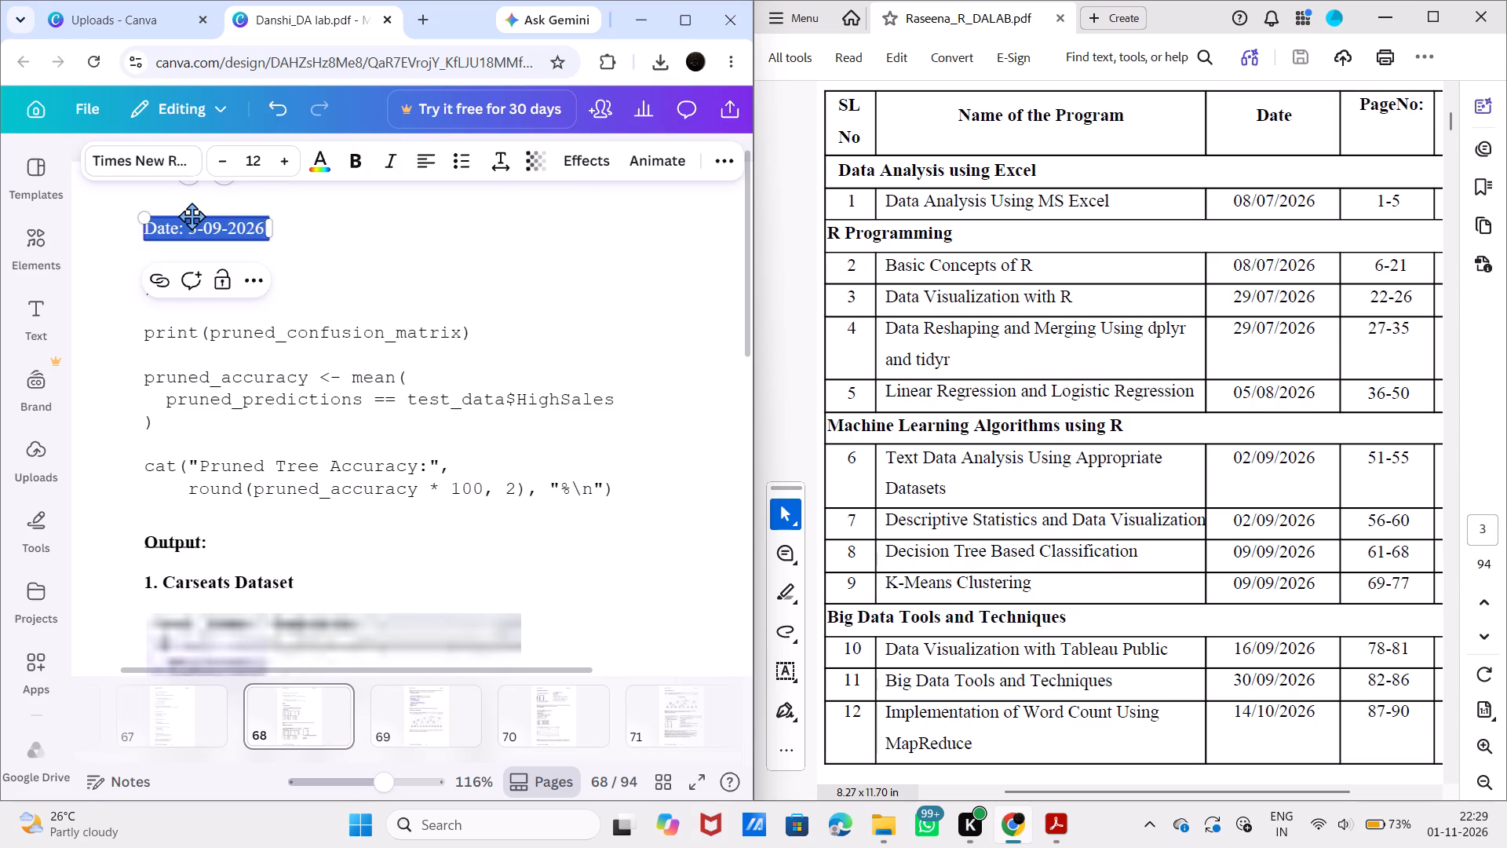
key("BackSpace")
key("ctrl+v")
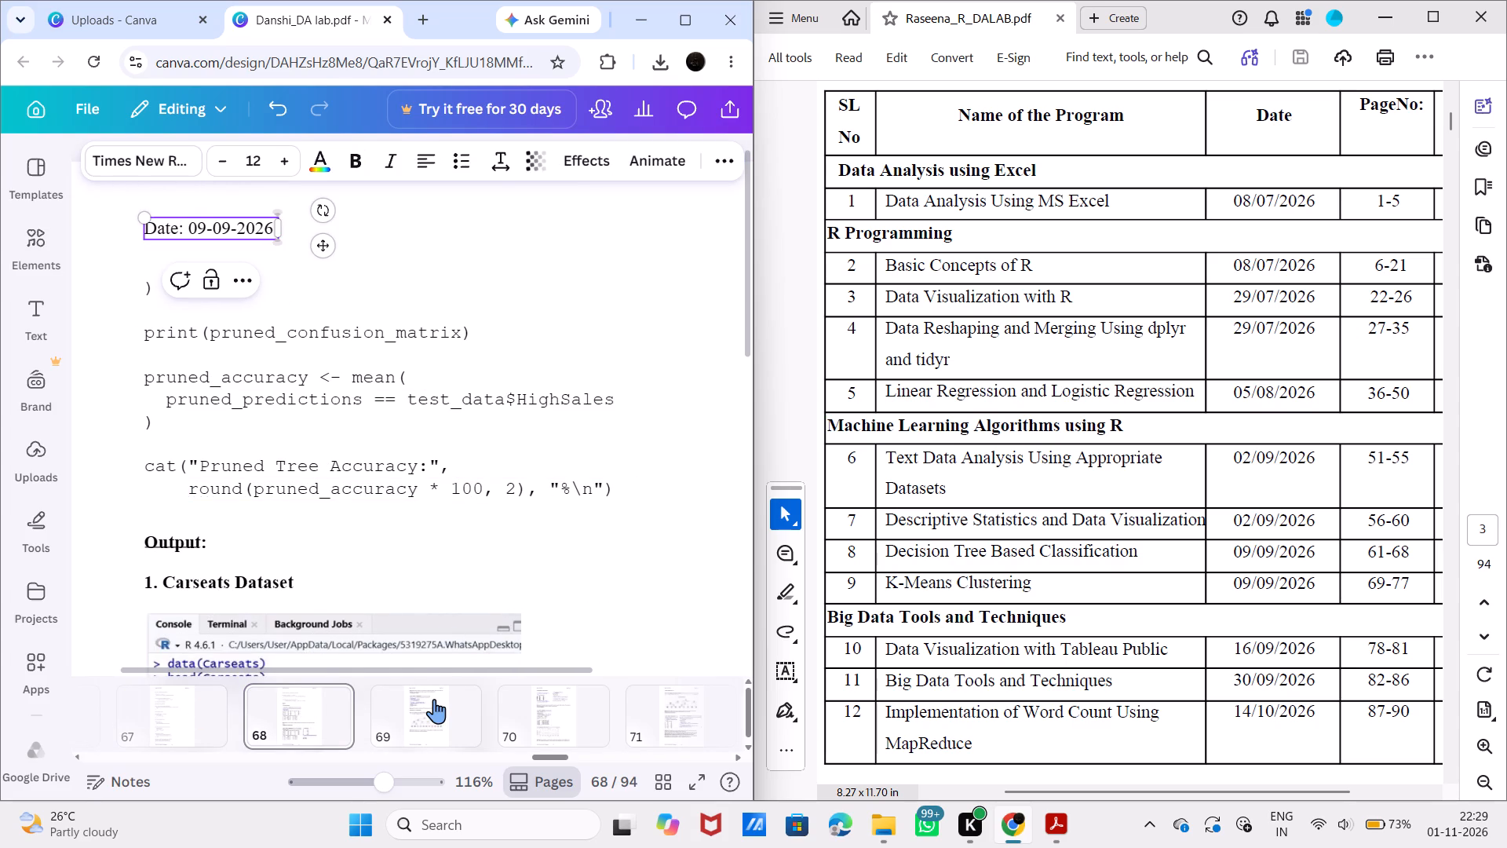
left_click(434, 699)
double_click(197, 225)
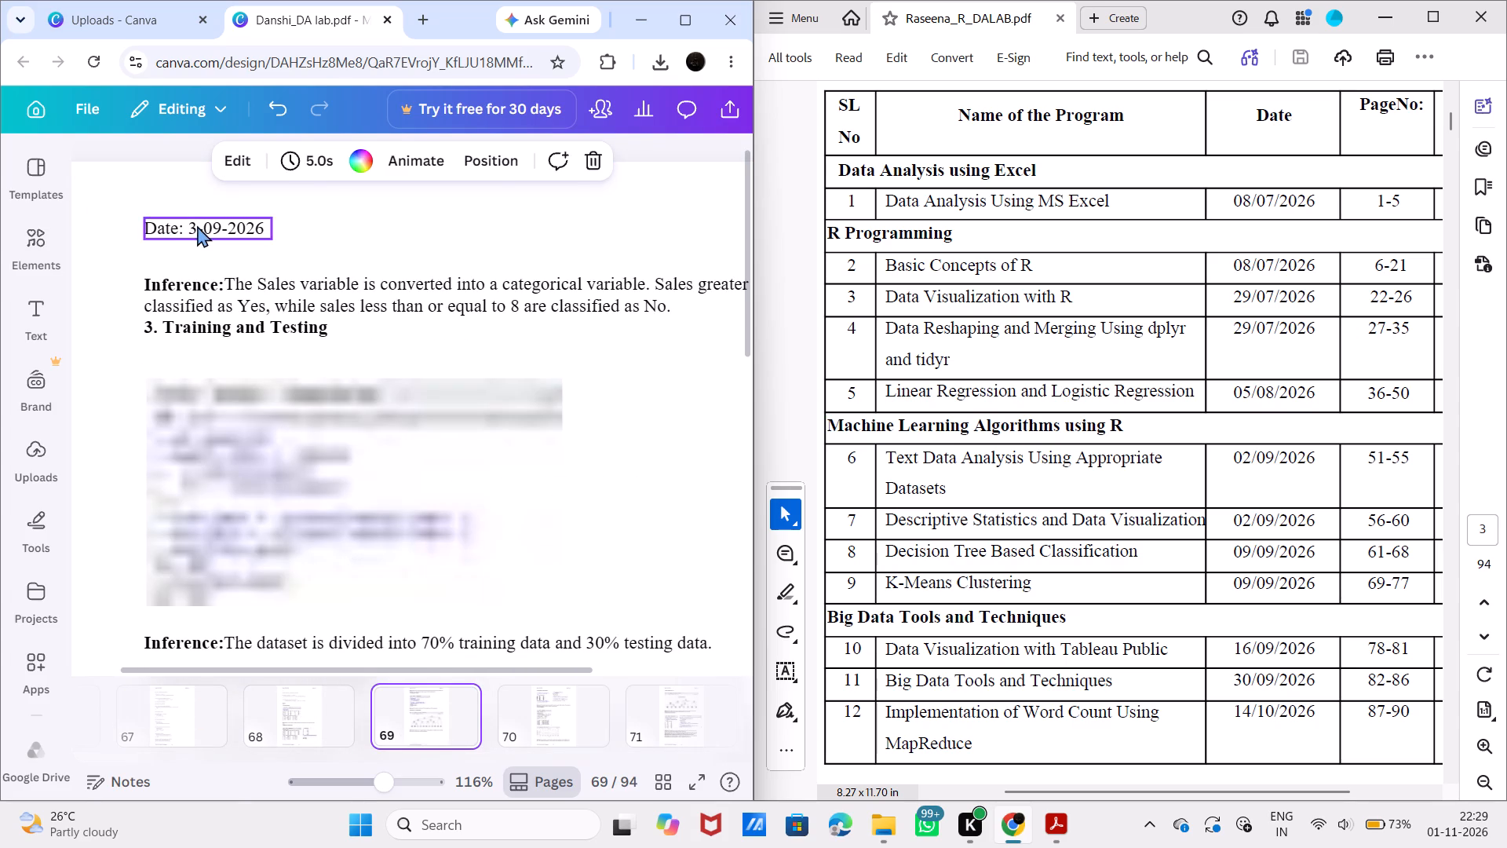
key("BackSpace")
key("ctrl+v")
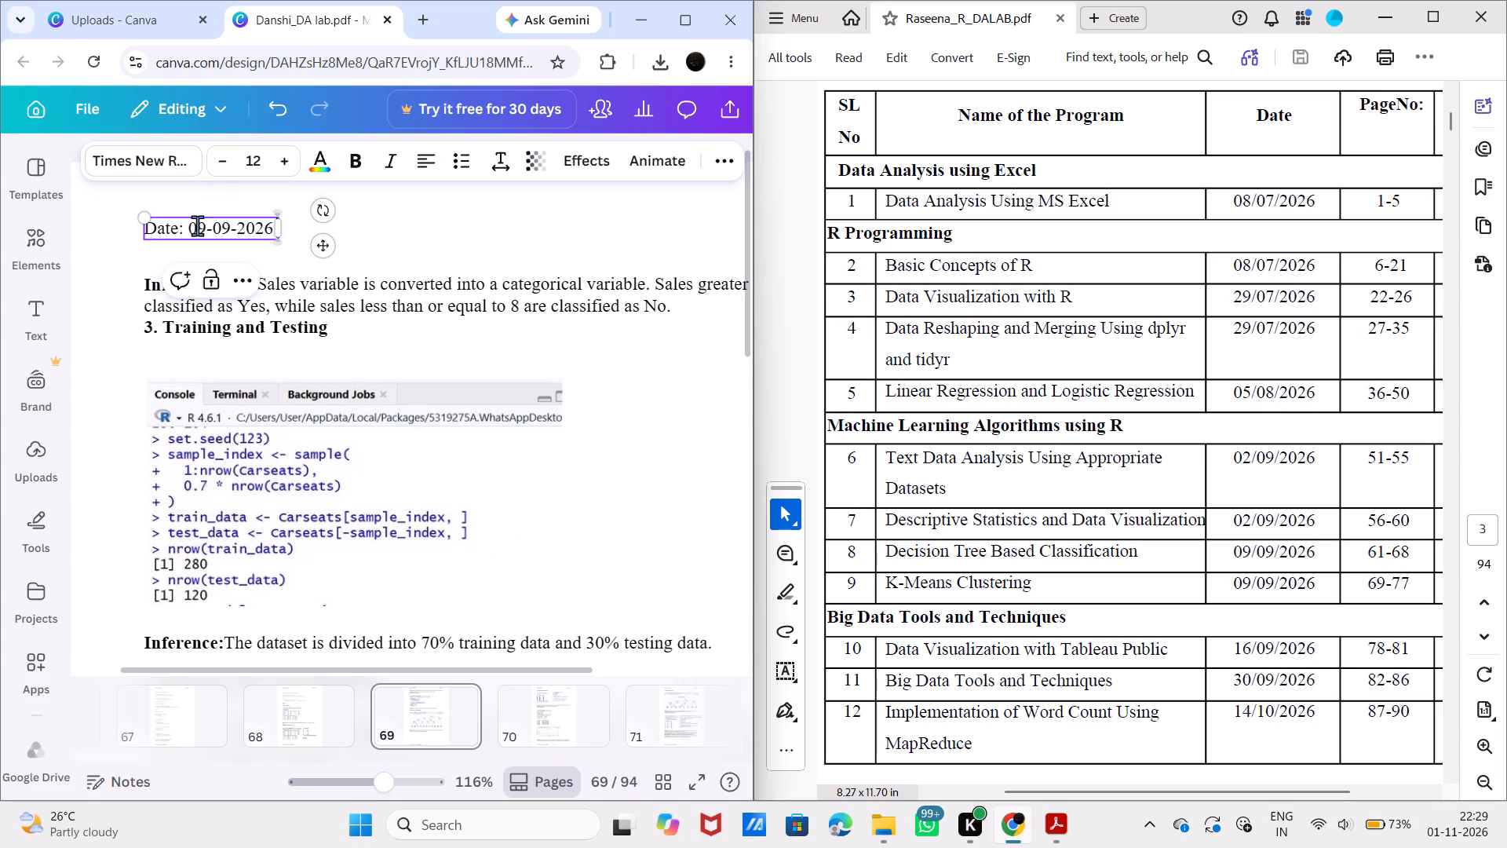
Replace the header dates on pages 70 and 71, Classification Performance and Pruned Decision Tree, with the copied "Date: 09-09-2026".
left_click(540, 709)
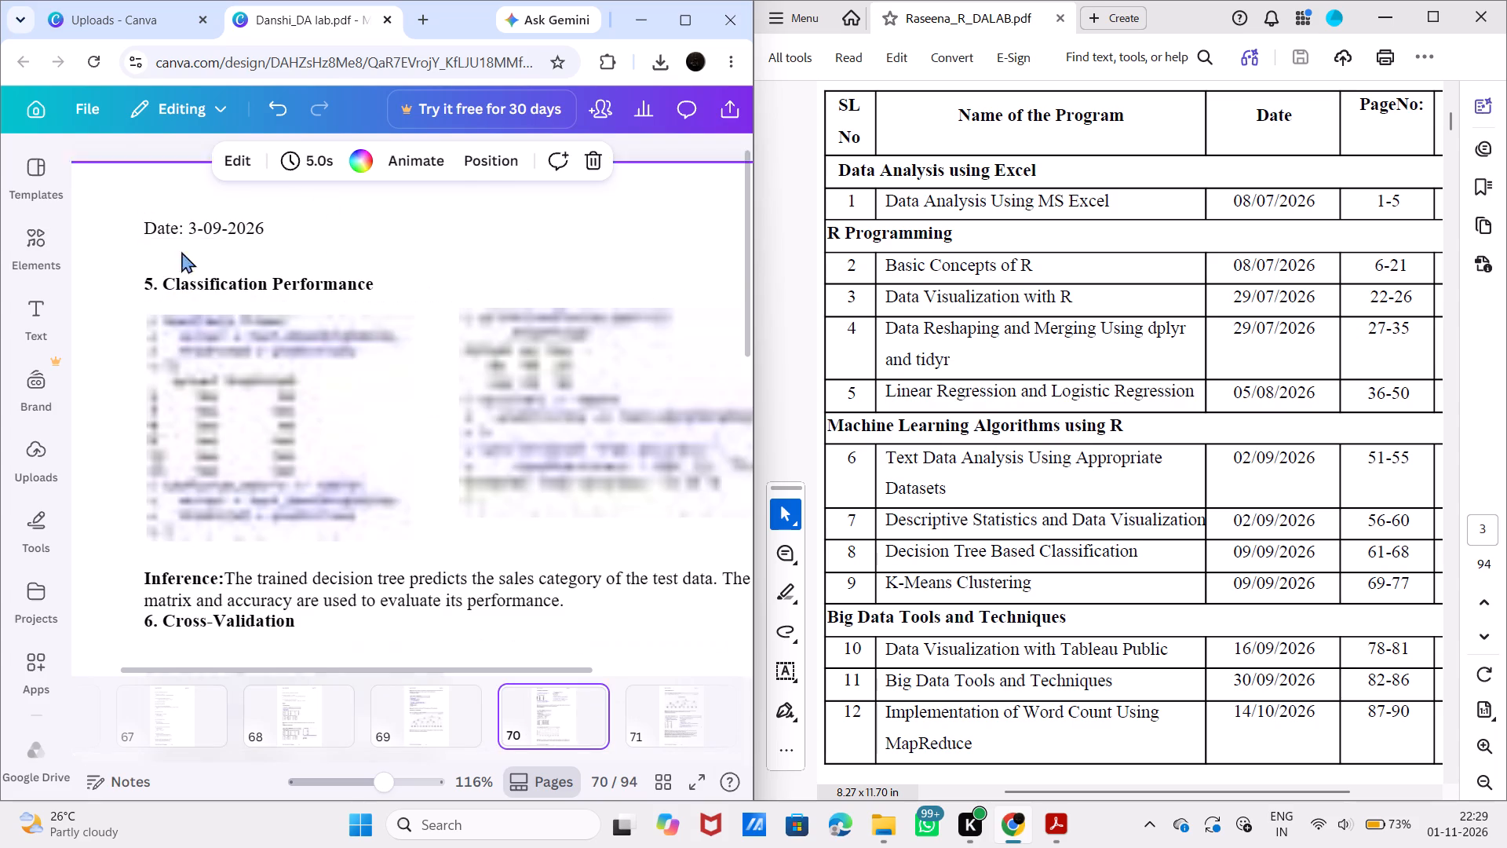
double_click(199, 218)
key("BackSpace")
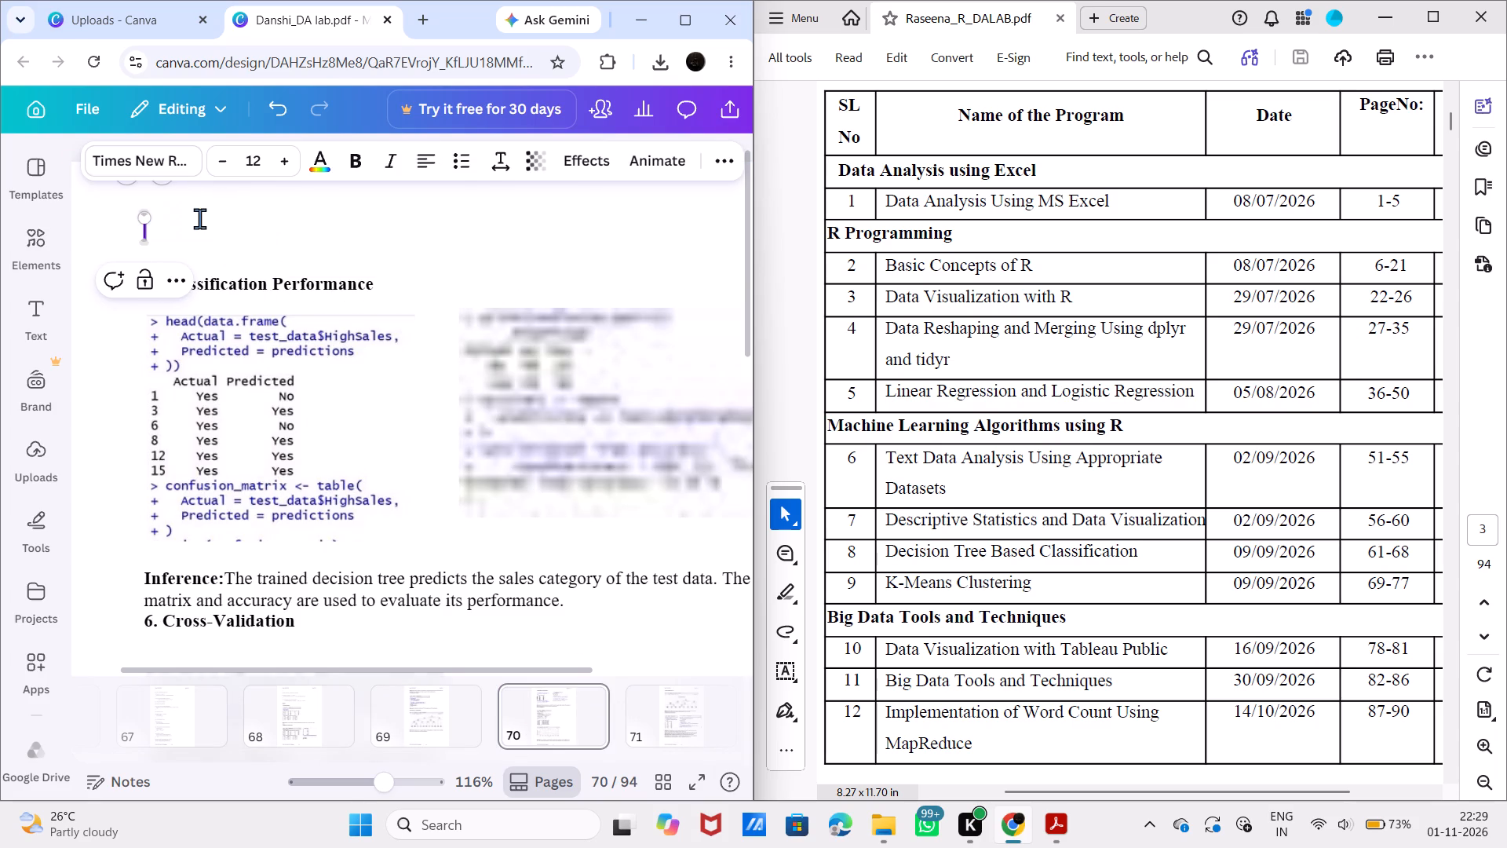
key("ctrl+v")
scroll(518, 696, "left", 2)
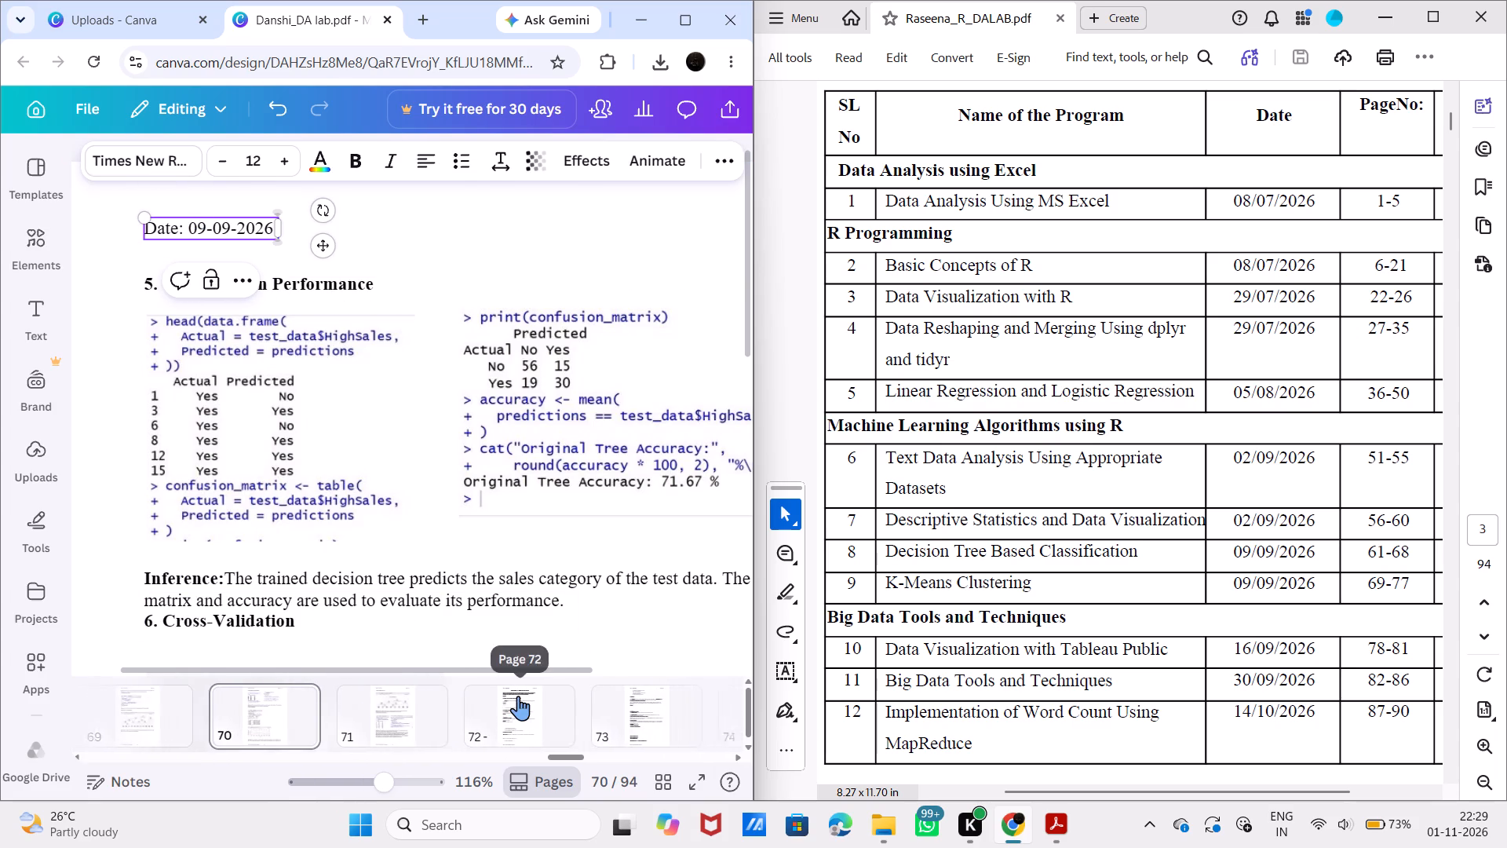
scroll(518, 696, "left", 2)
left_click(323, 718)
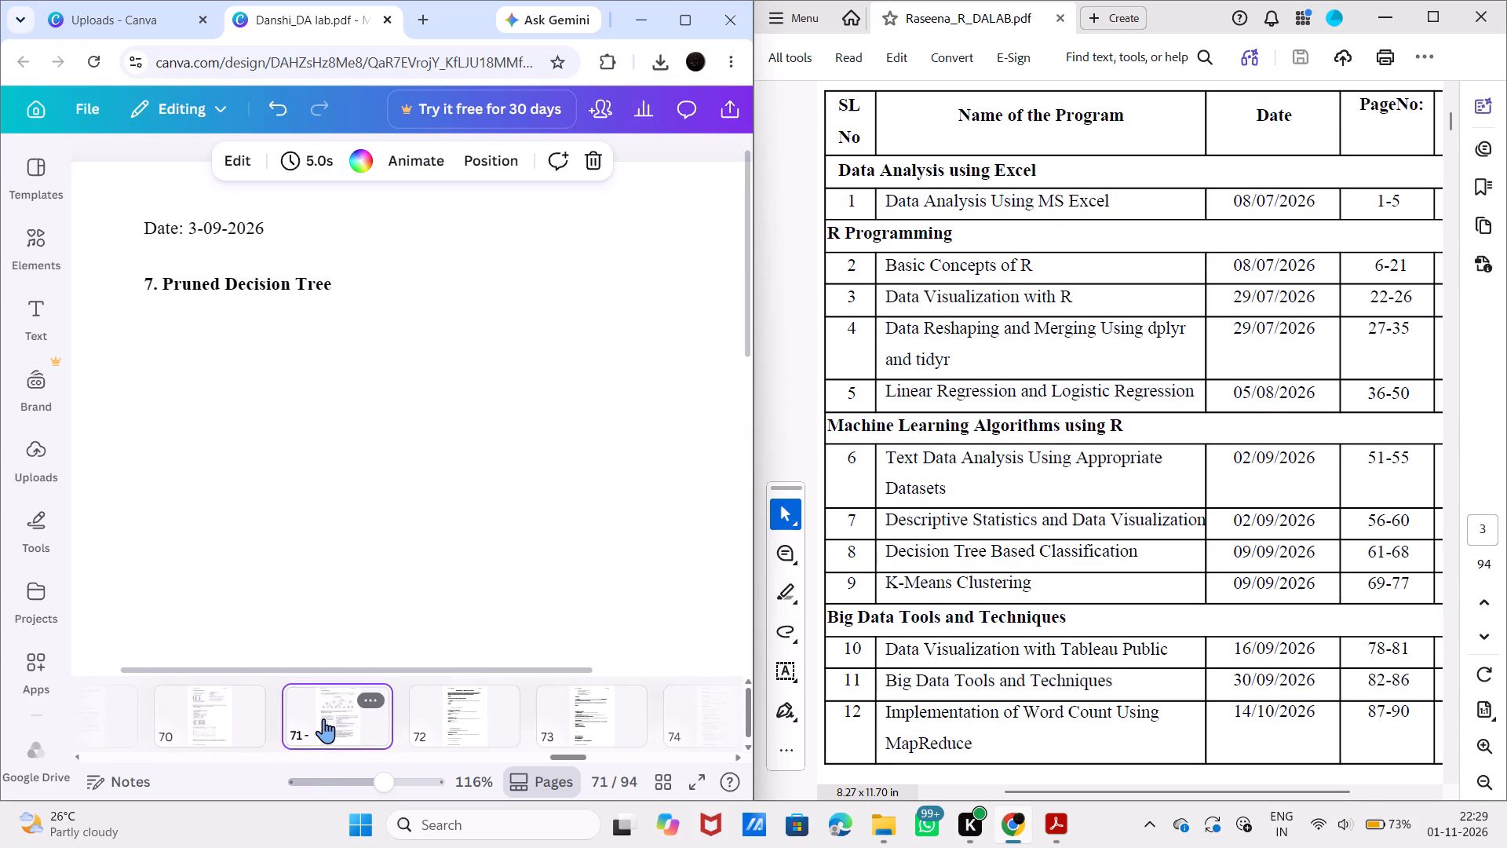
double_click(208, 228)
key("BackSpace")
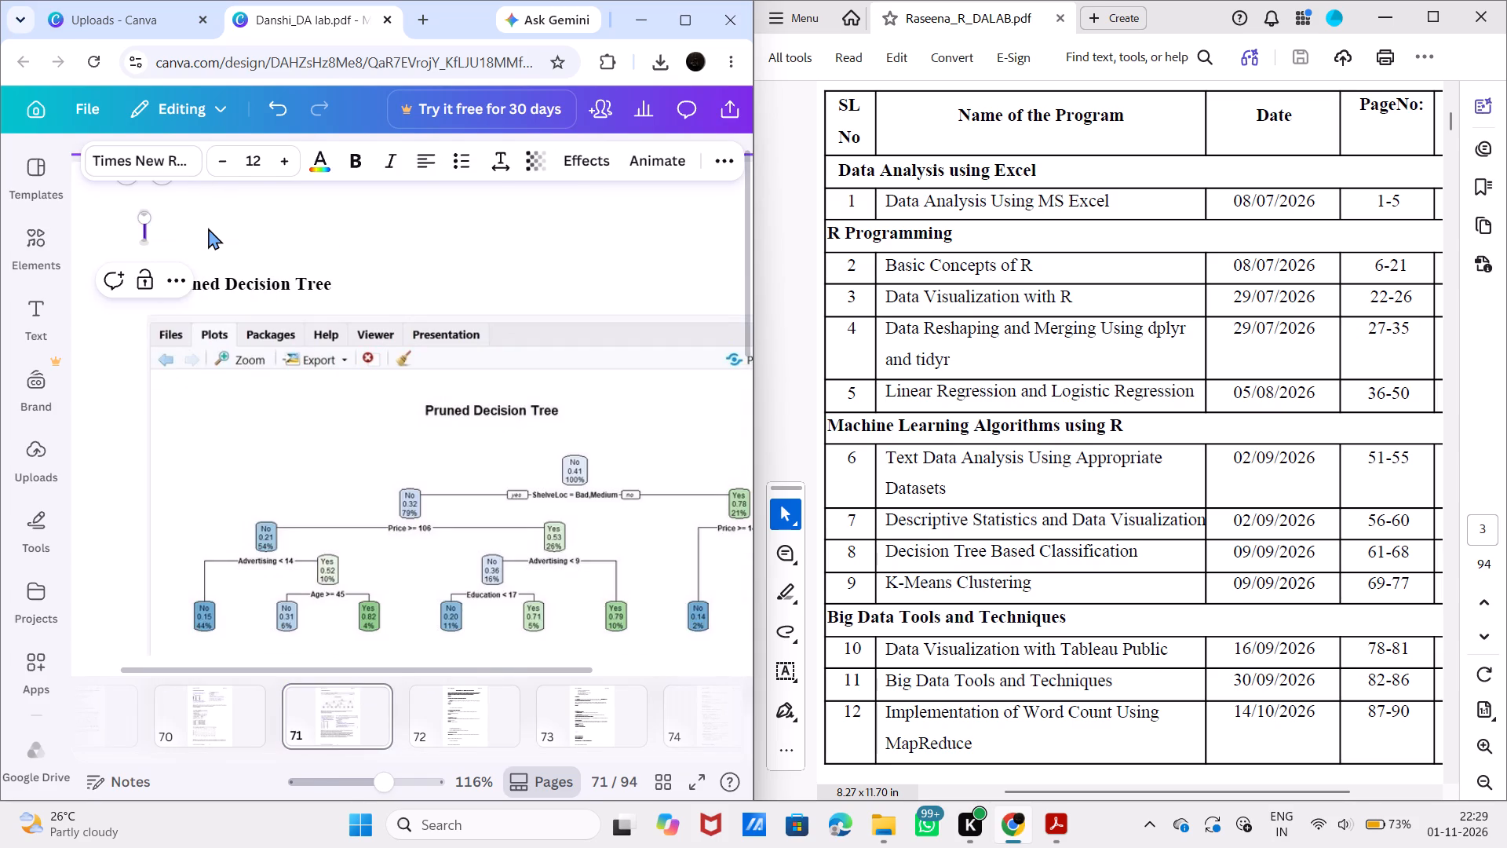
key("ctrl+v")
Replace the header dates on pages 72 and 73, the opening pages of Experiment 9, with the copied "Date: 09-09-2026".
left_click(472, 708)
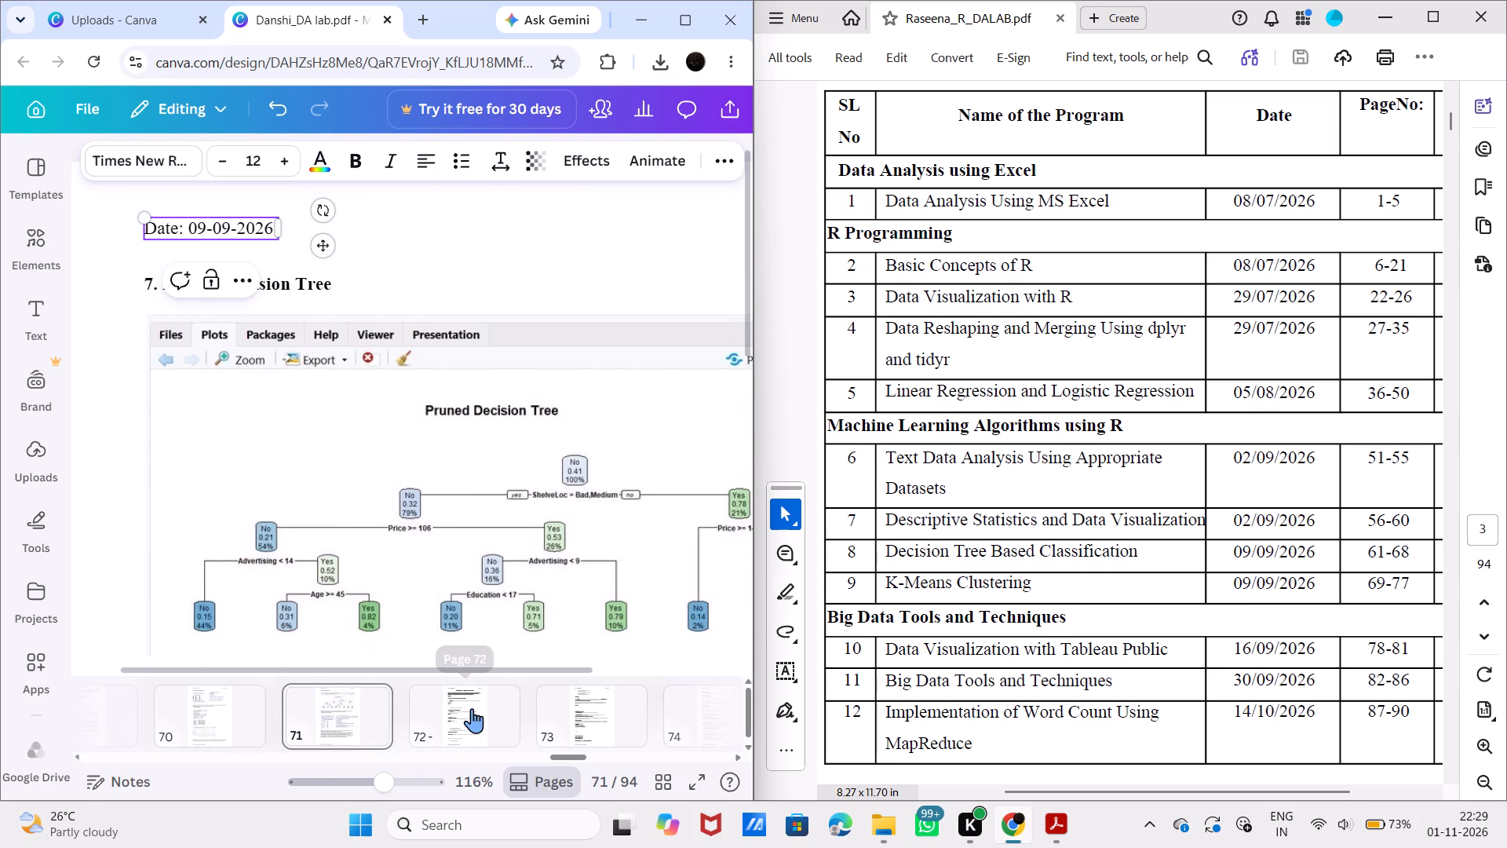
left_click(472, 708)
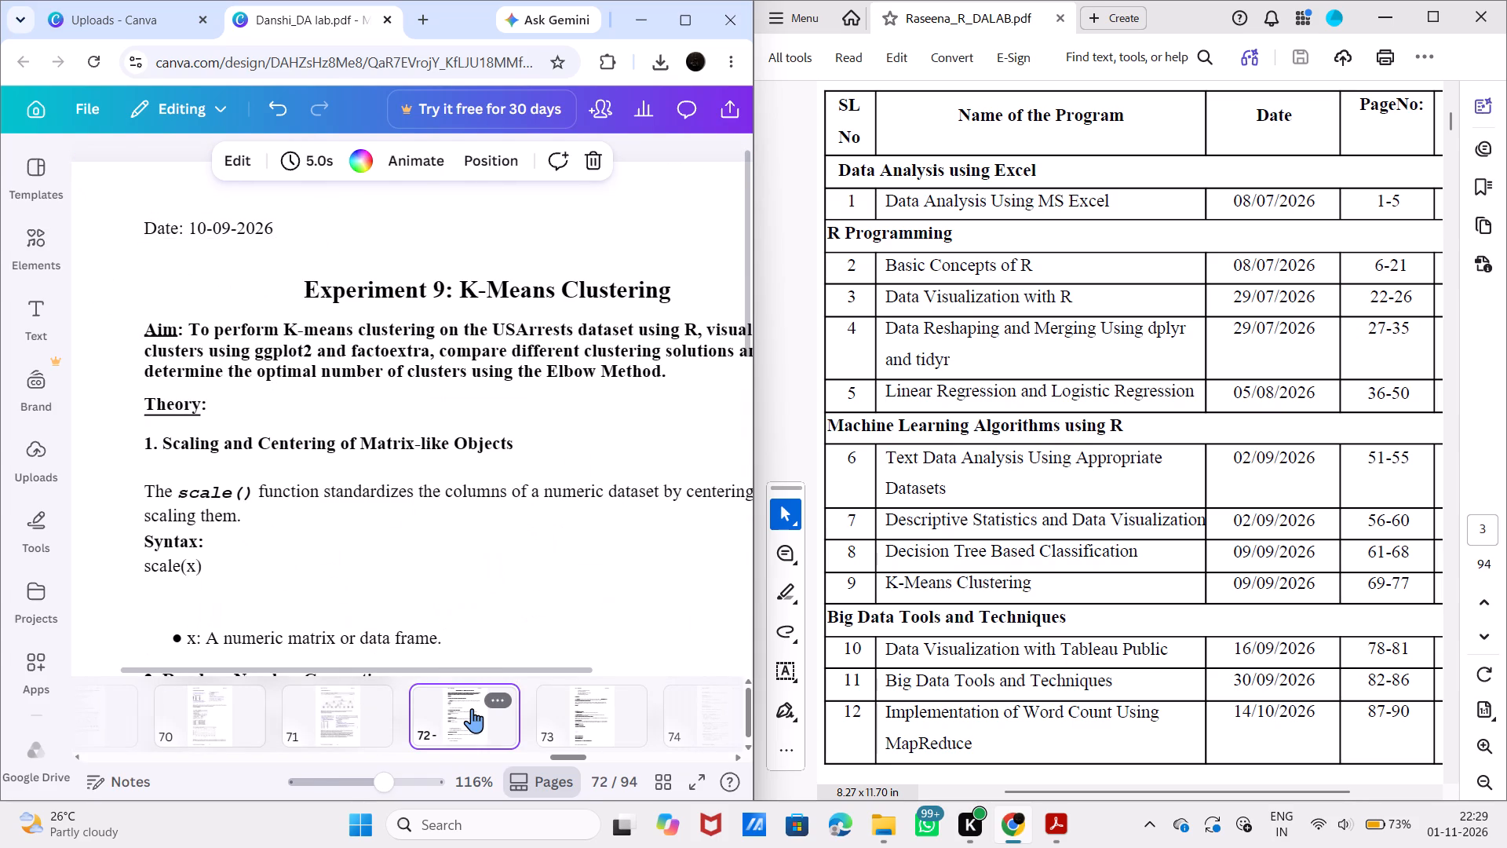
double_click(221, 231)
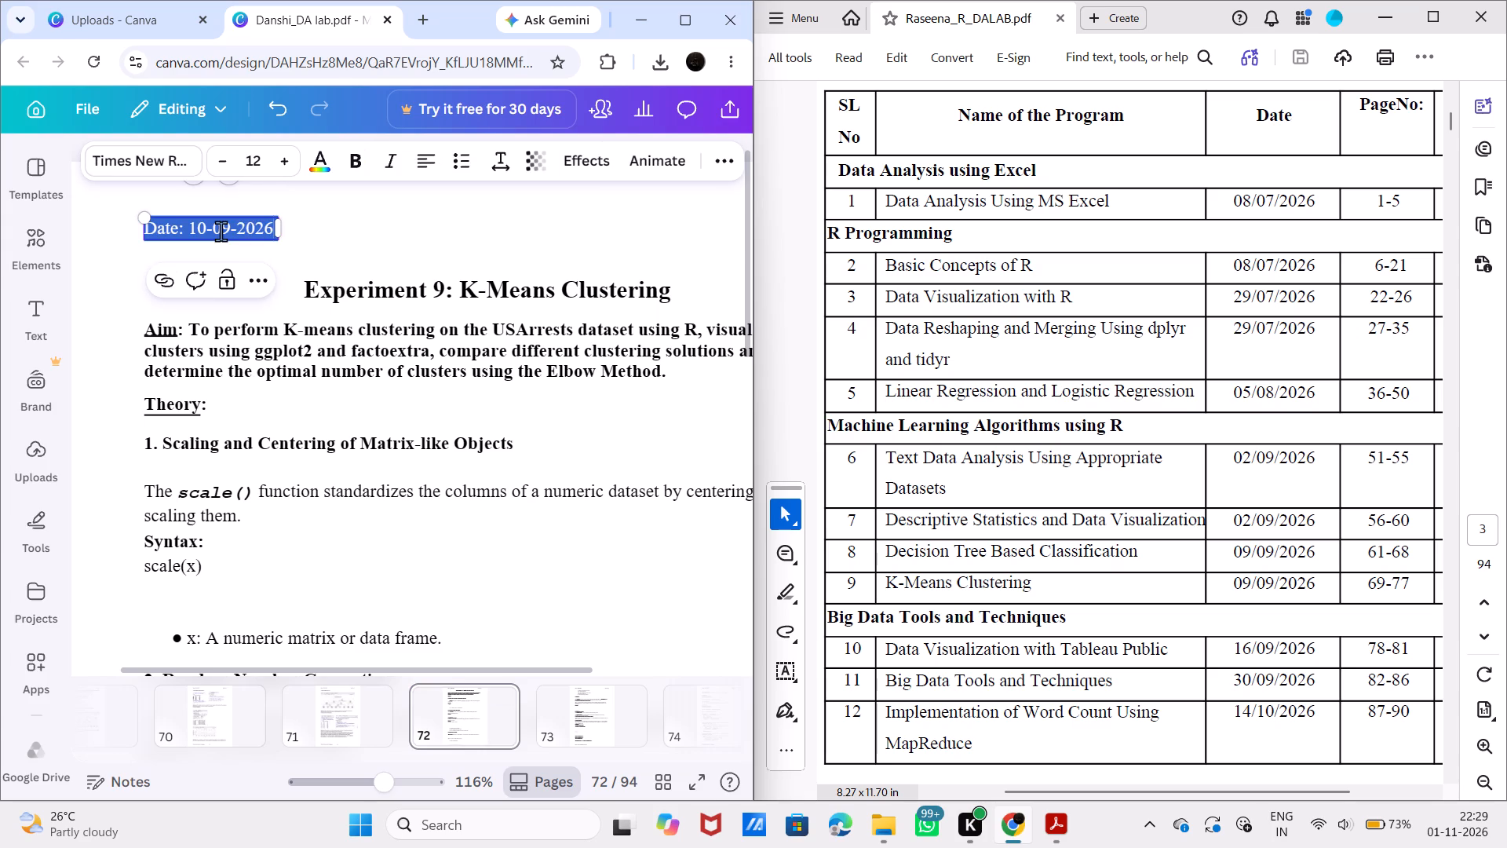
key("BackSpace")
key("ctrl+v")
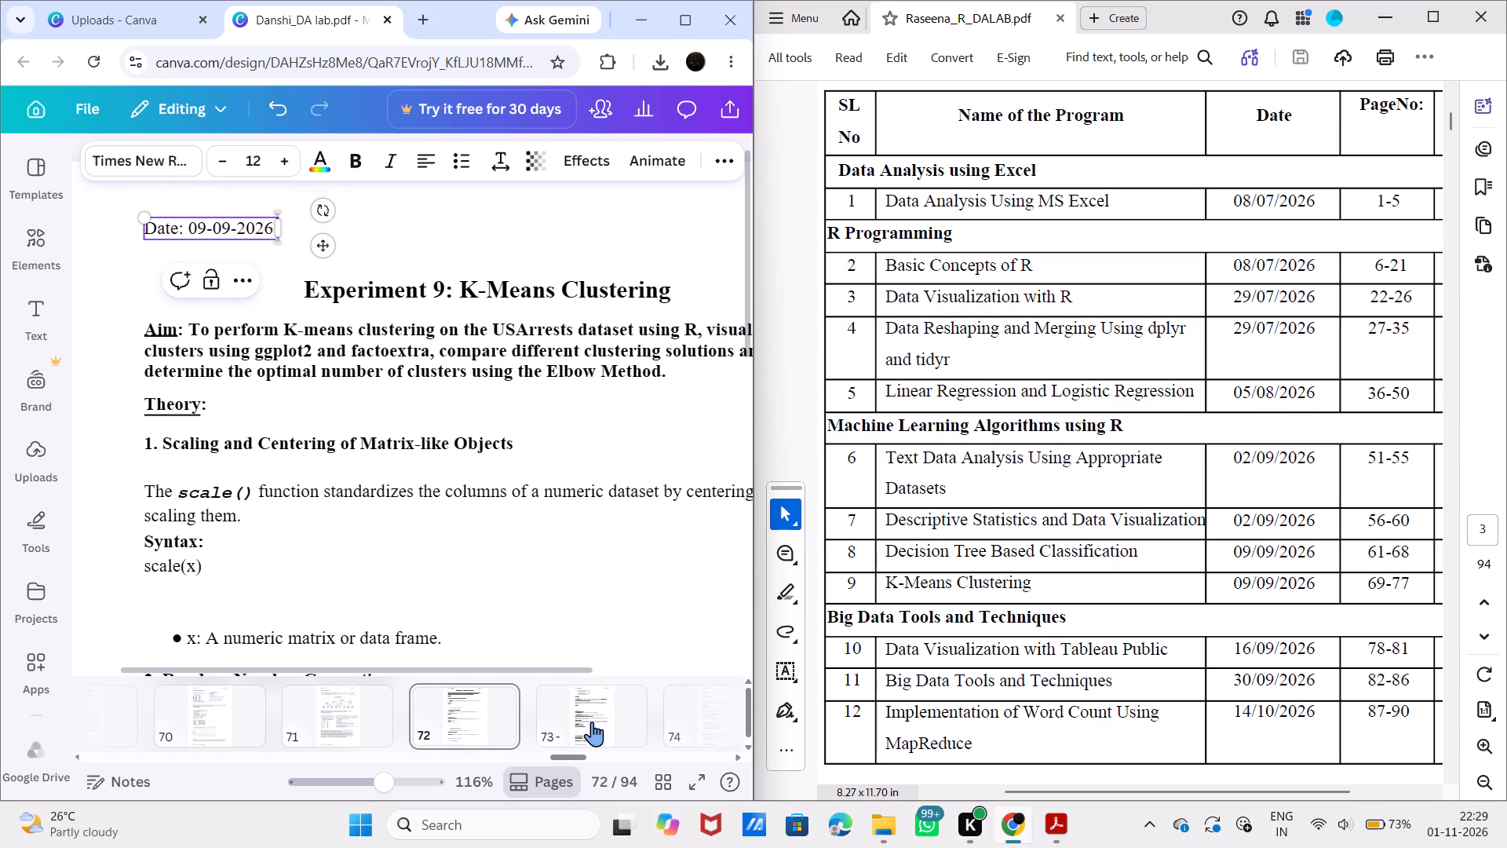
left_click(592, 722)
double_click(219, 221)
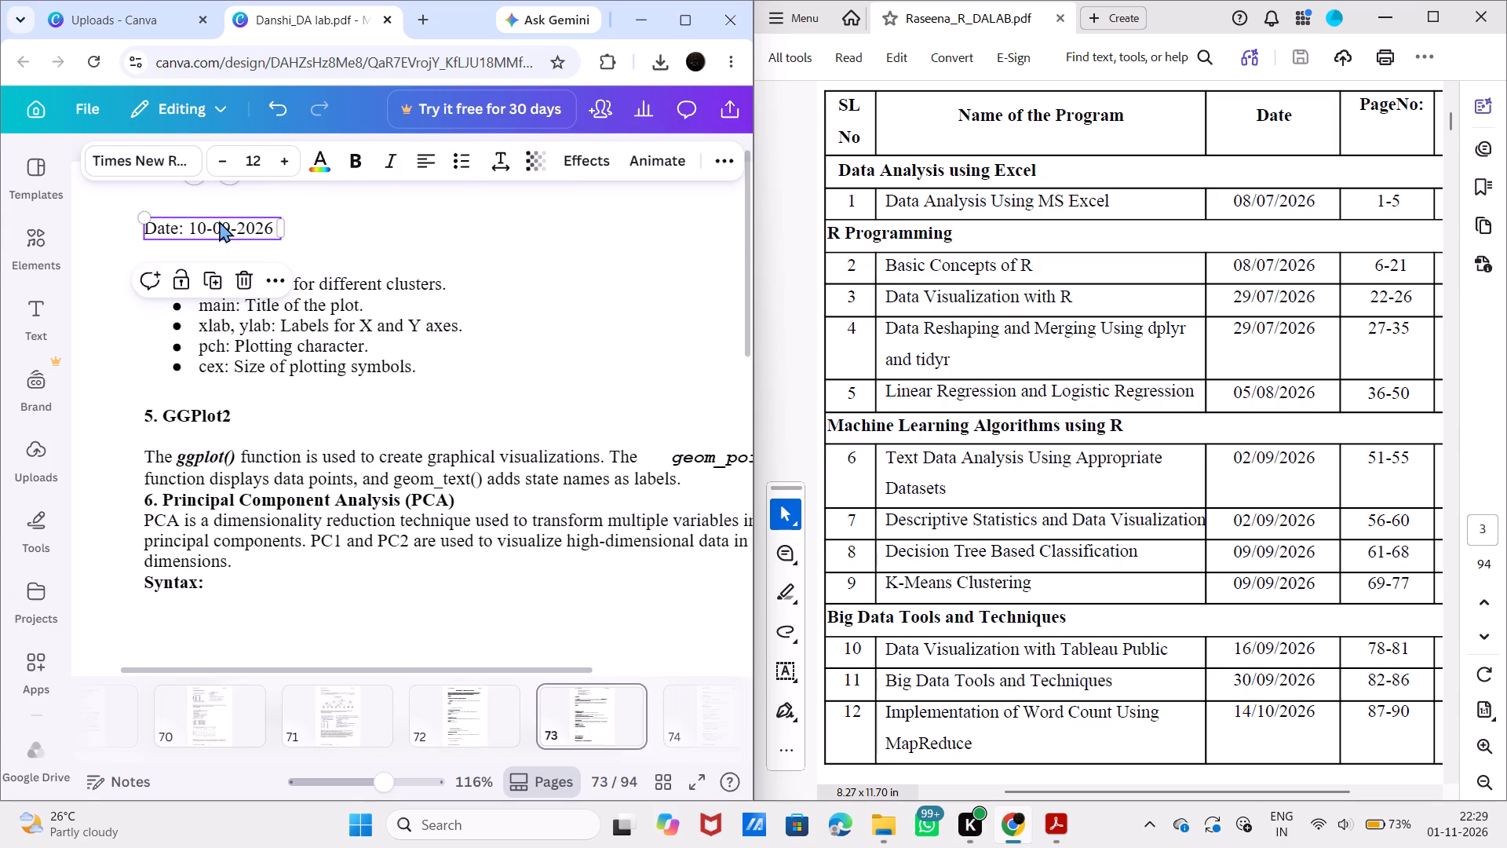
key("BackSpace")
key("ctrl+v")
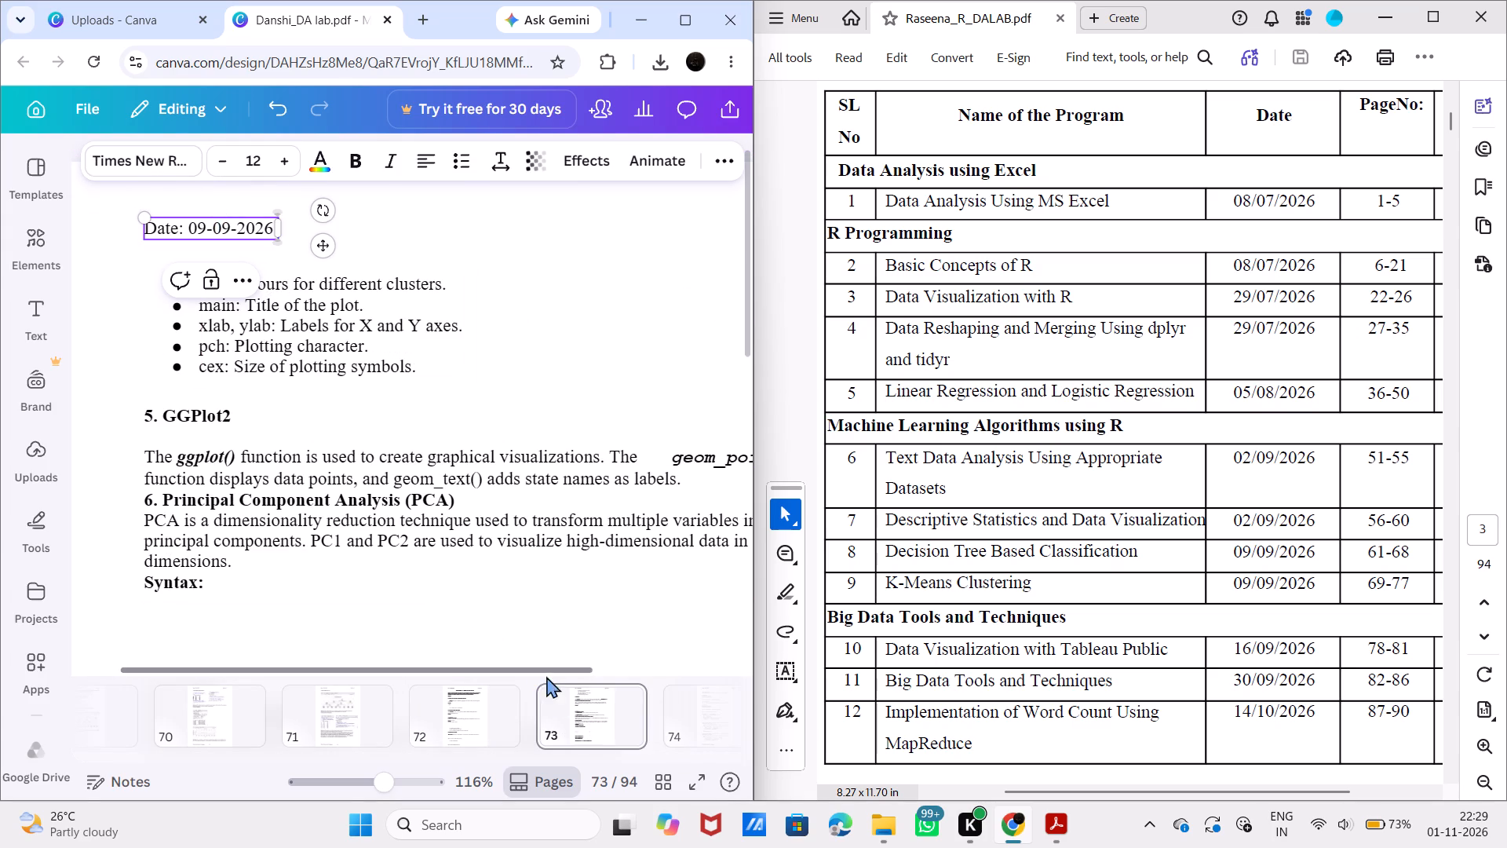
Replace the header dates on pages 74 and 75, the K-means code pages, with the copied "Date: 09-09-2026".
scroll(571, 700, "left", 4)
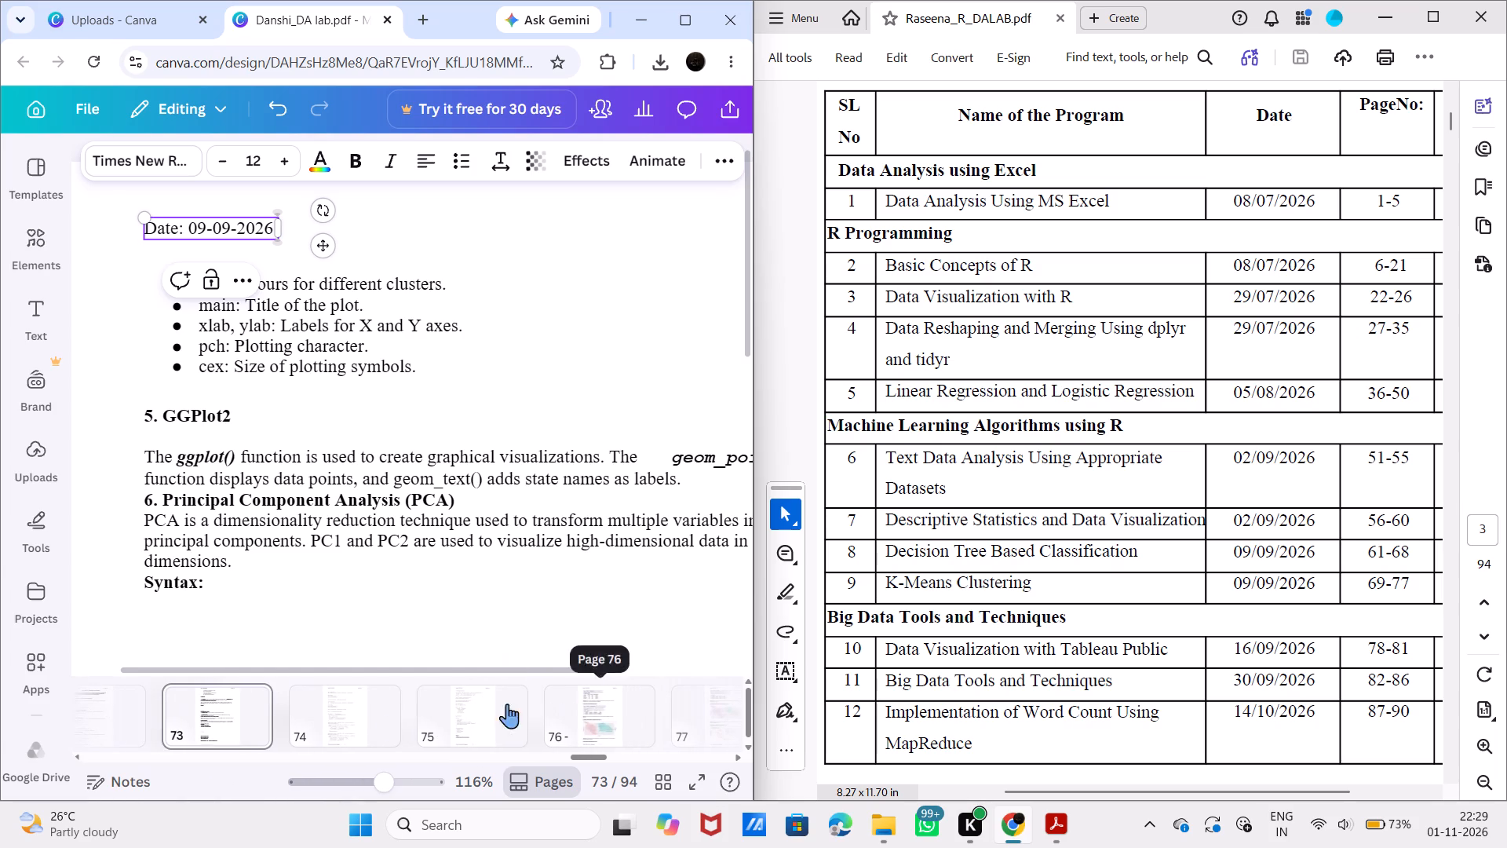
left_click(331, 723)
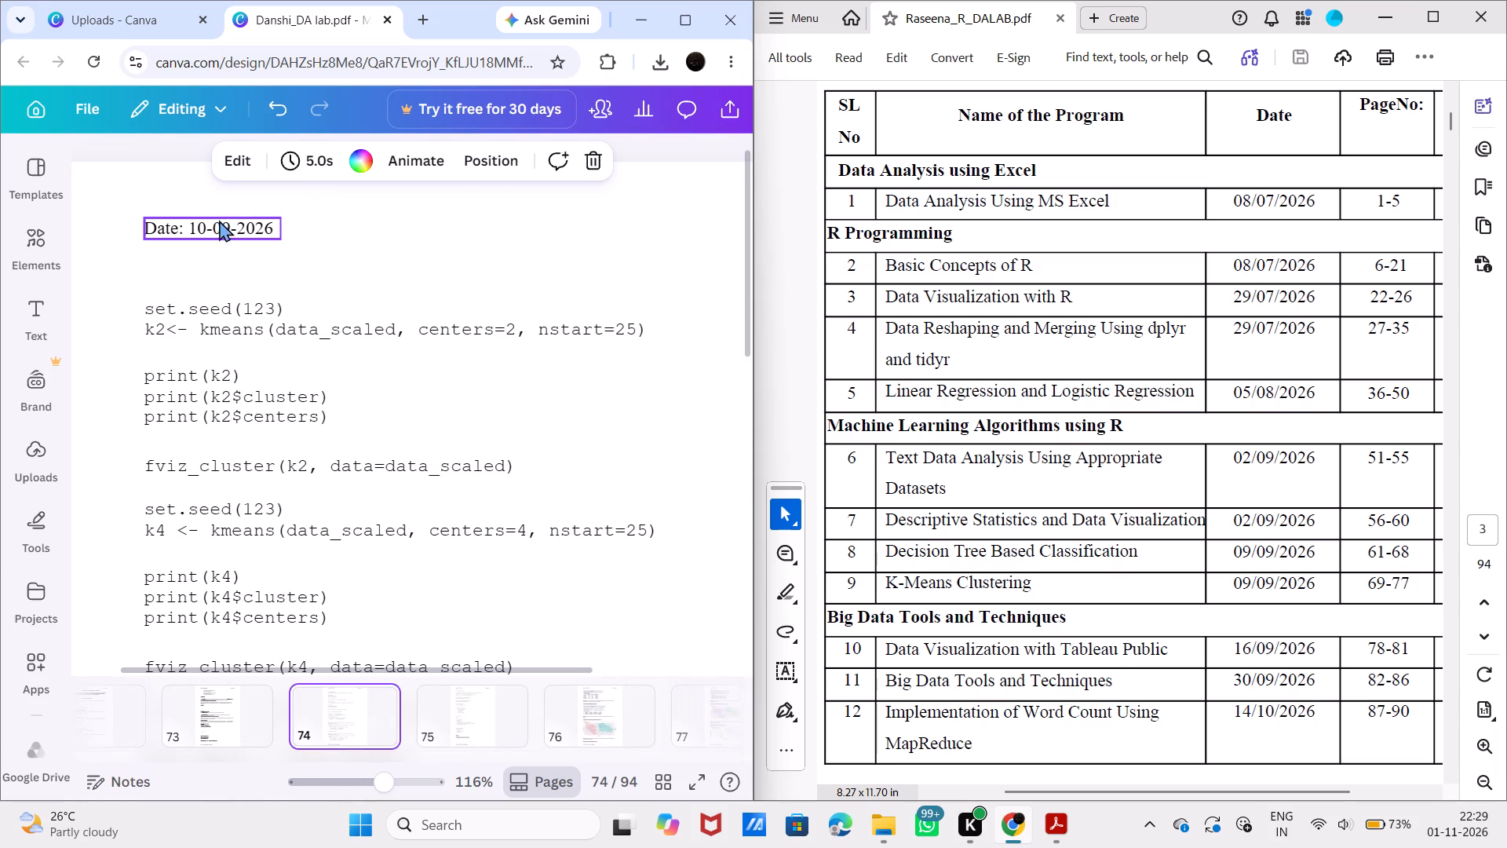
double_click(220, 224)
key("BackSpace")
key("ctrl+v")
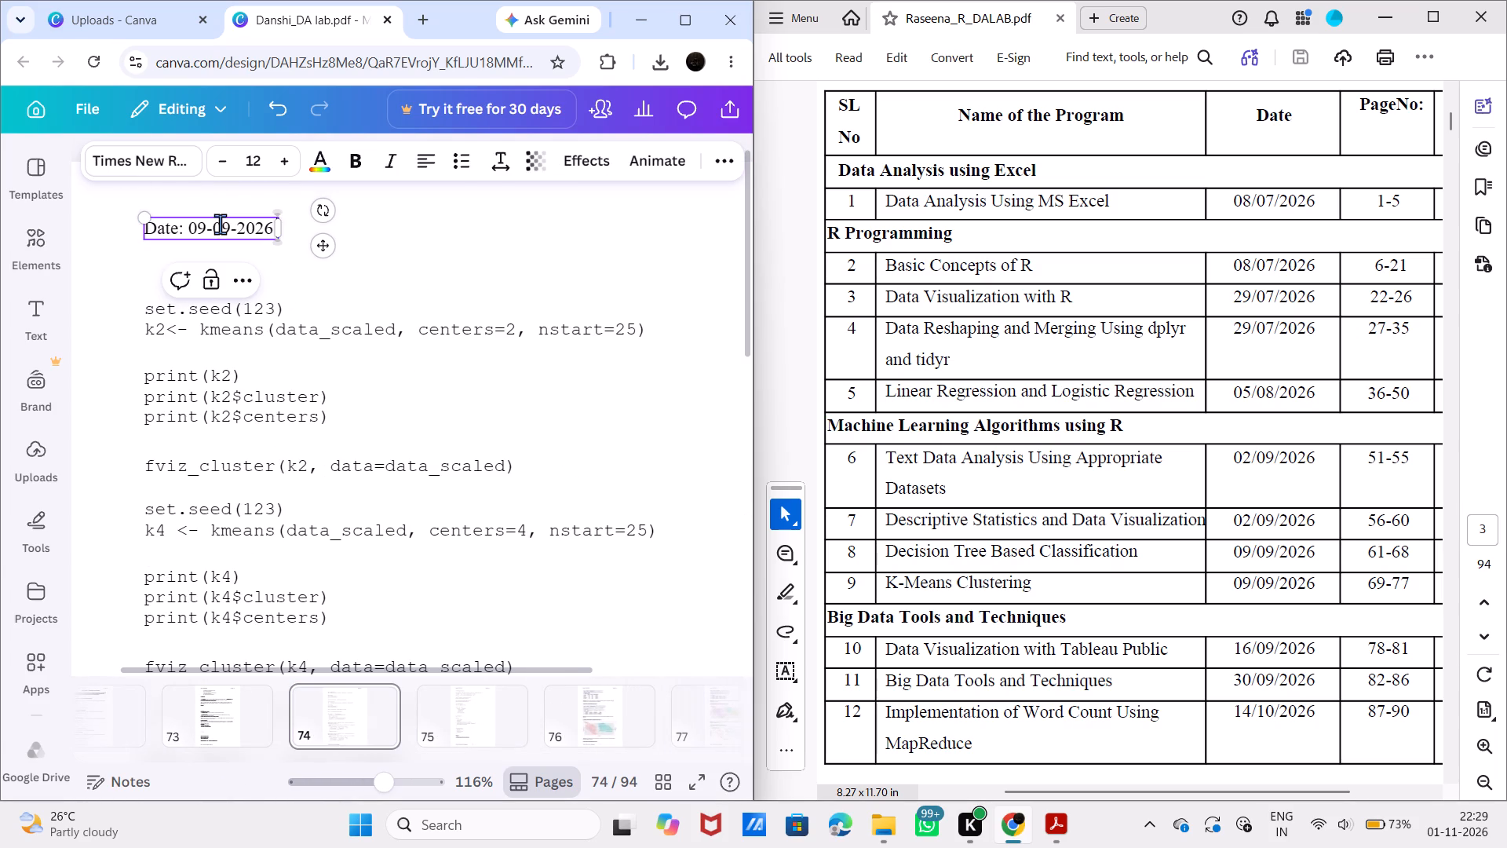
left_click(458, 701)
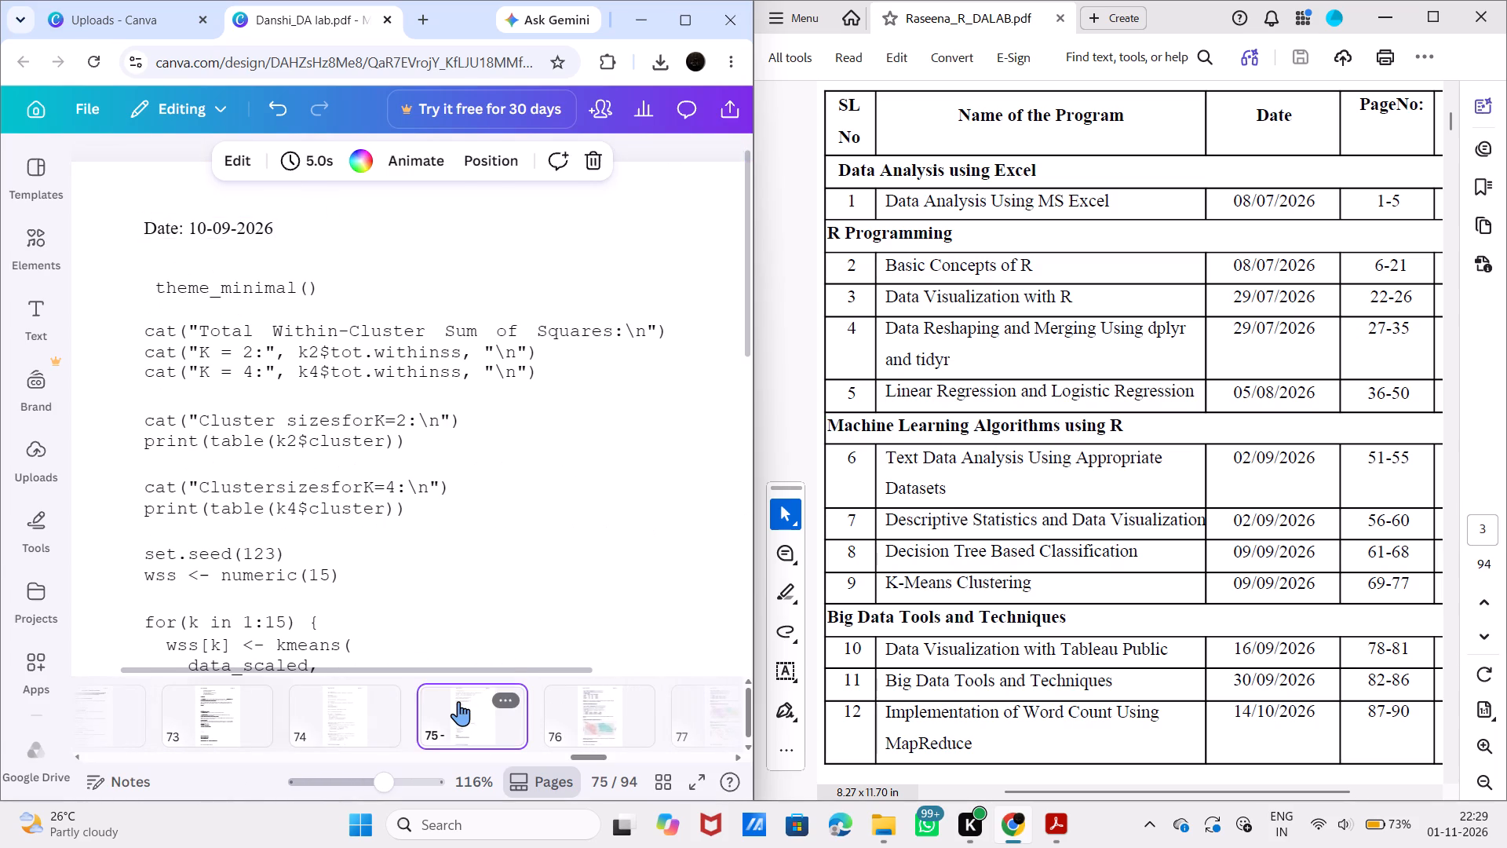
double_click(211, 234)
key("BackSpace")
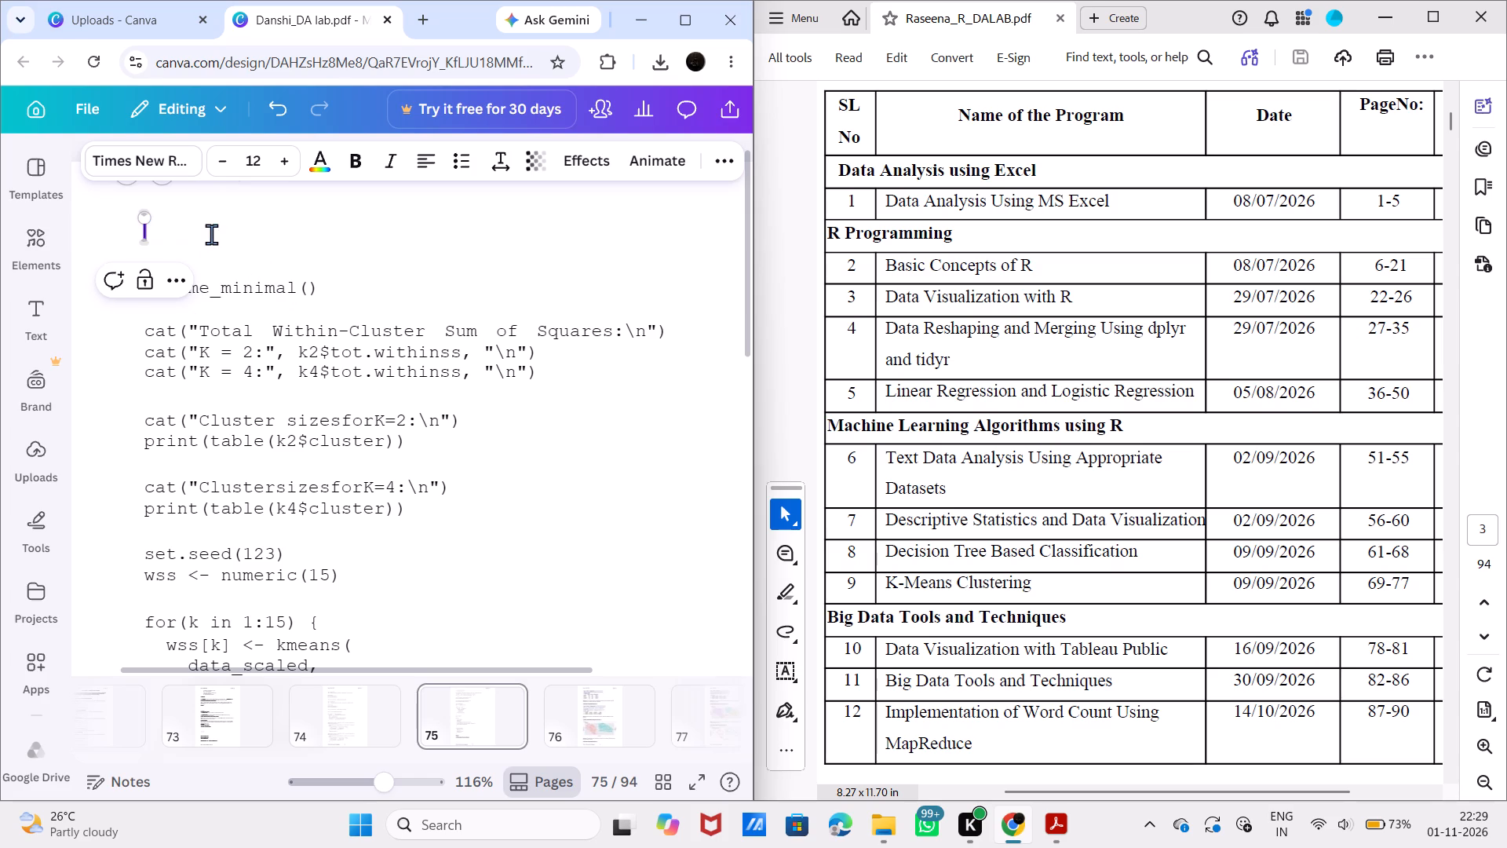
key("ctrl+v")
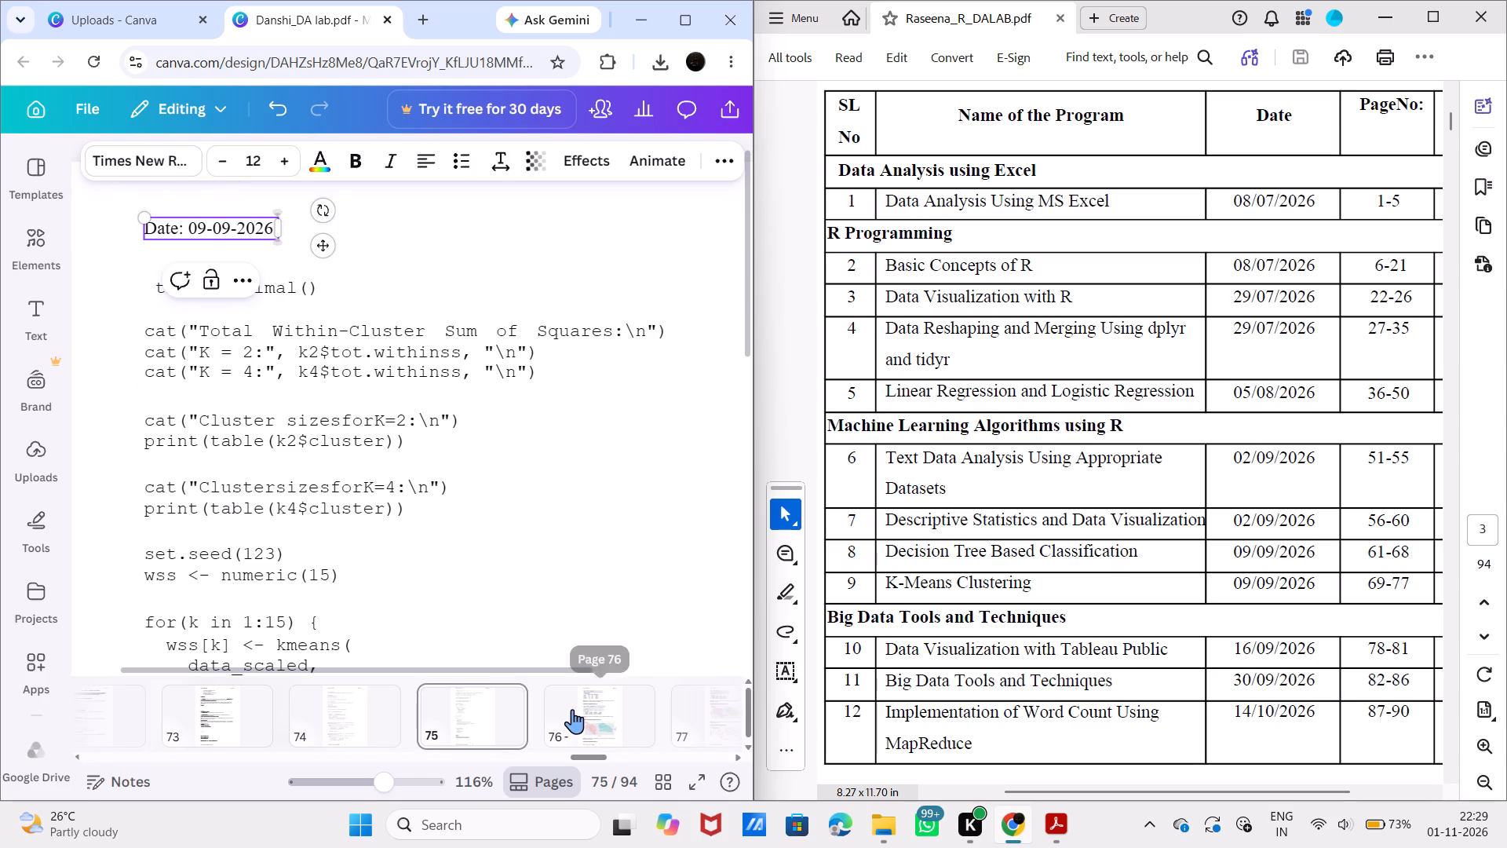
Replace the header date on page 76, where the USArrests output begins, with the copied "Date: 09-09-2026".
left_click(572, 709)
double_click(196, 225)
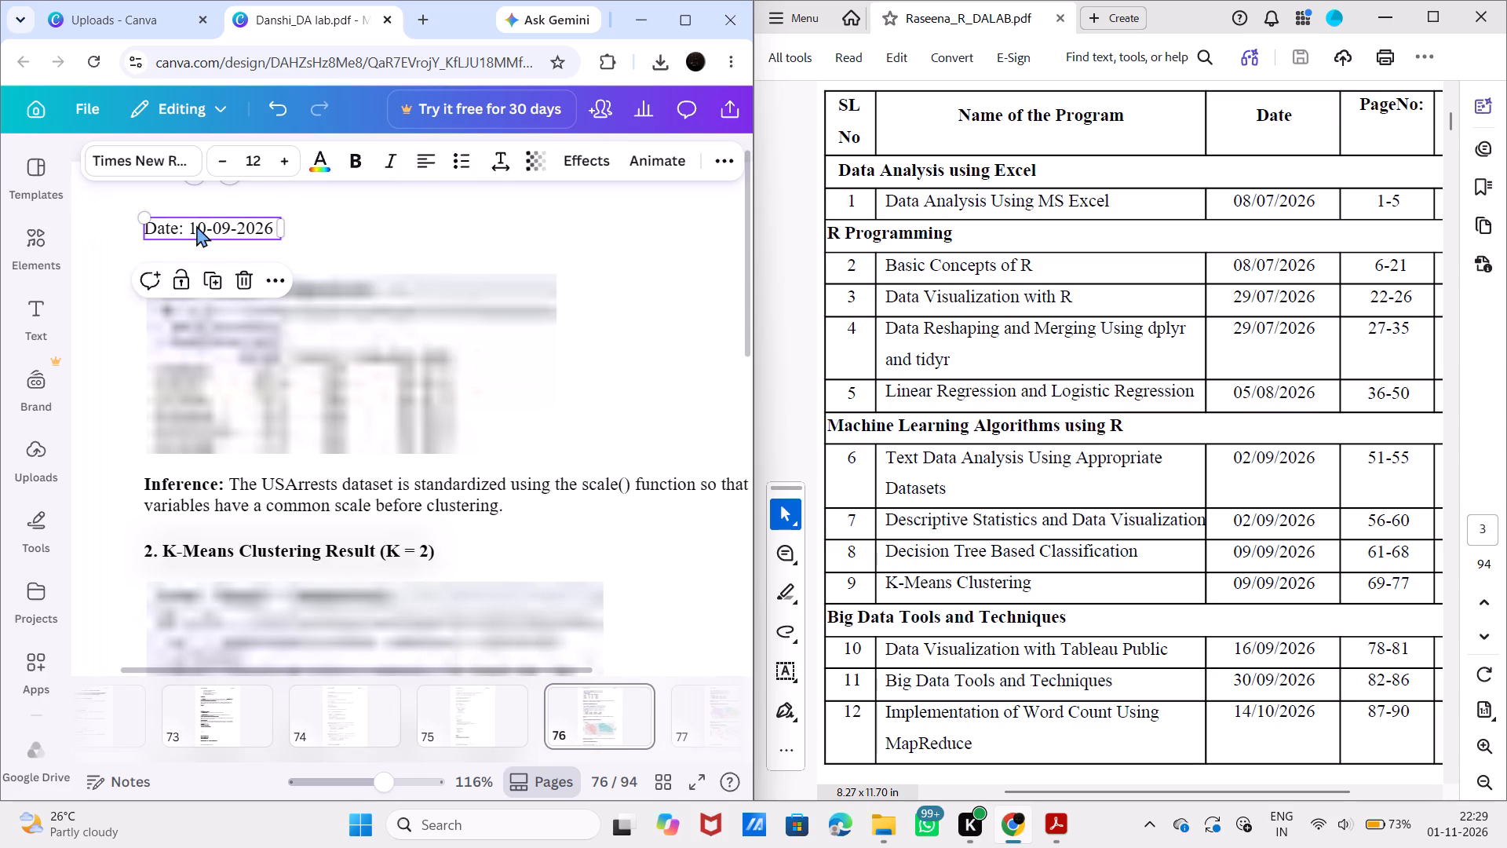
key("BackSpace")
key("ctrl+v")
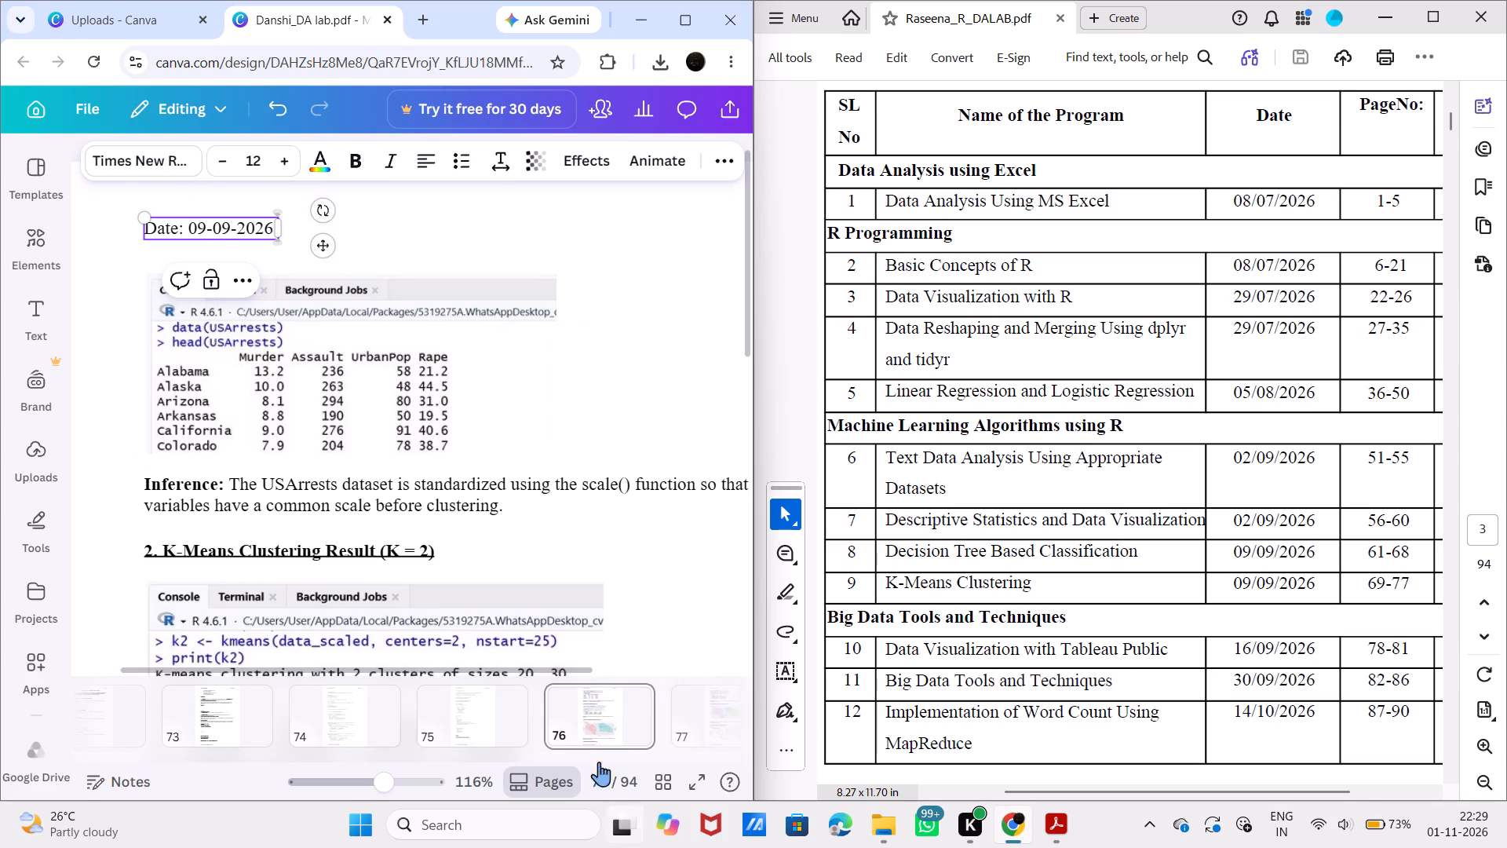
Replace the header date on page 77, with the K = 4 factoextra cluster visualization, with the copied "Date: 09-09-2026".
scroll(571, 711, "left", 4)
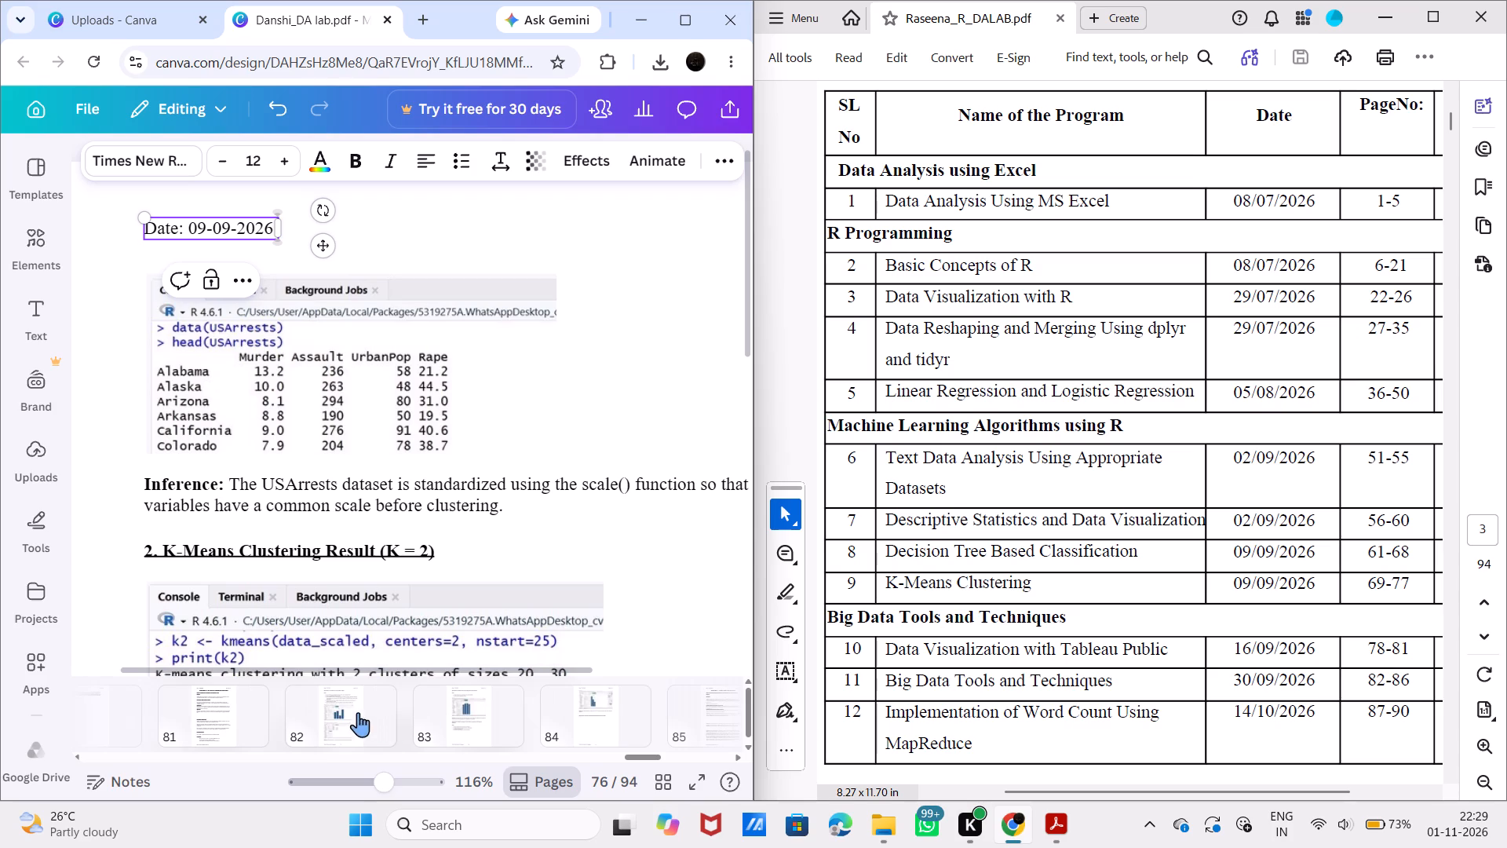
scroll(308, 706, "right", 4)
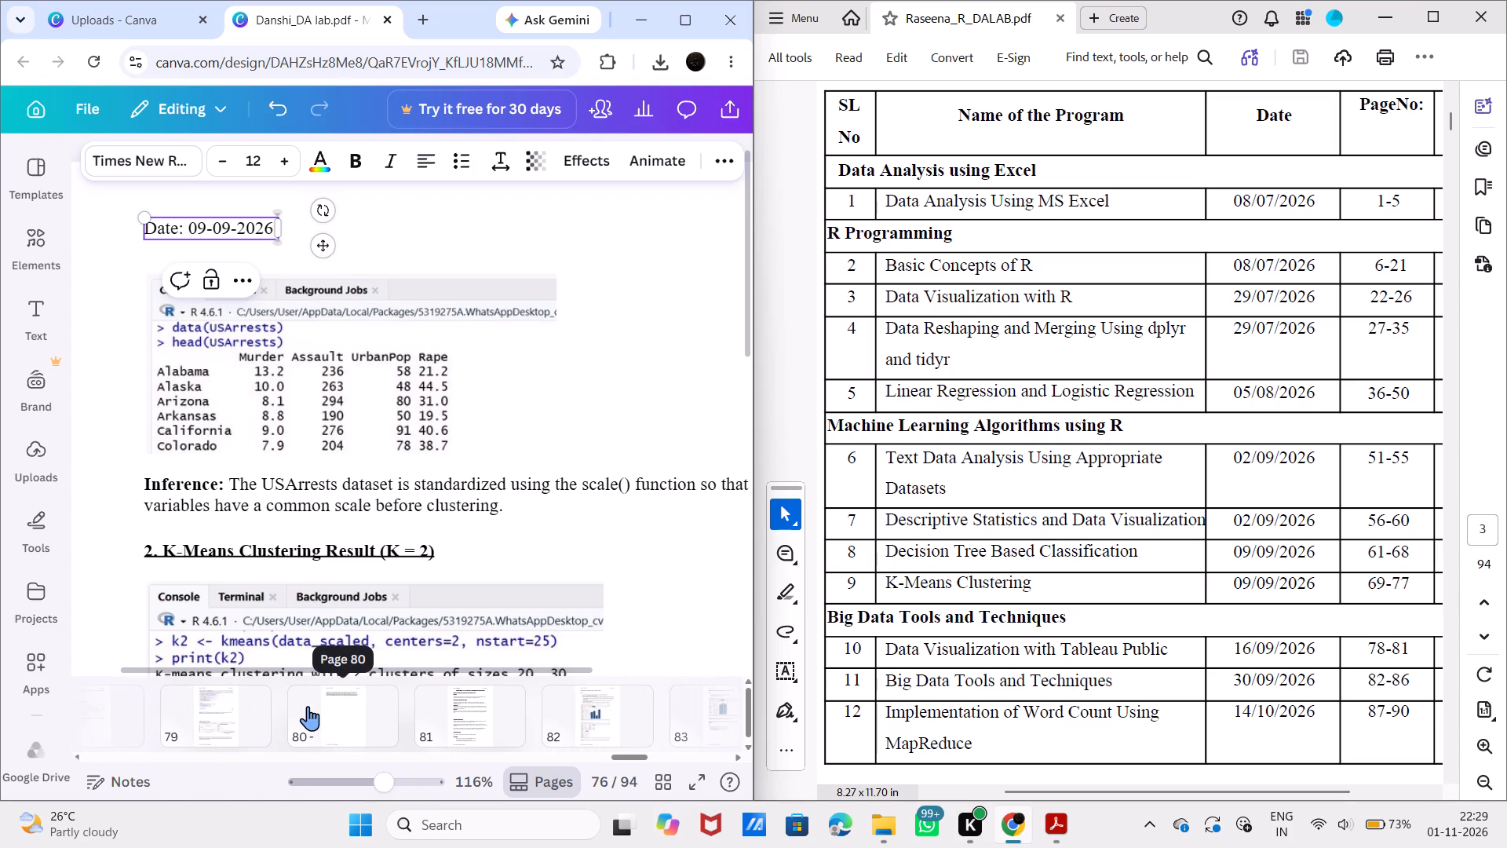
left_click(236, 710)
scroll(274, 710, "right", 1)
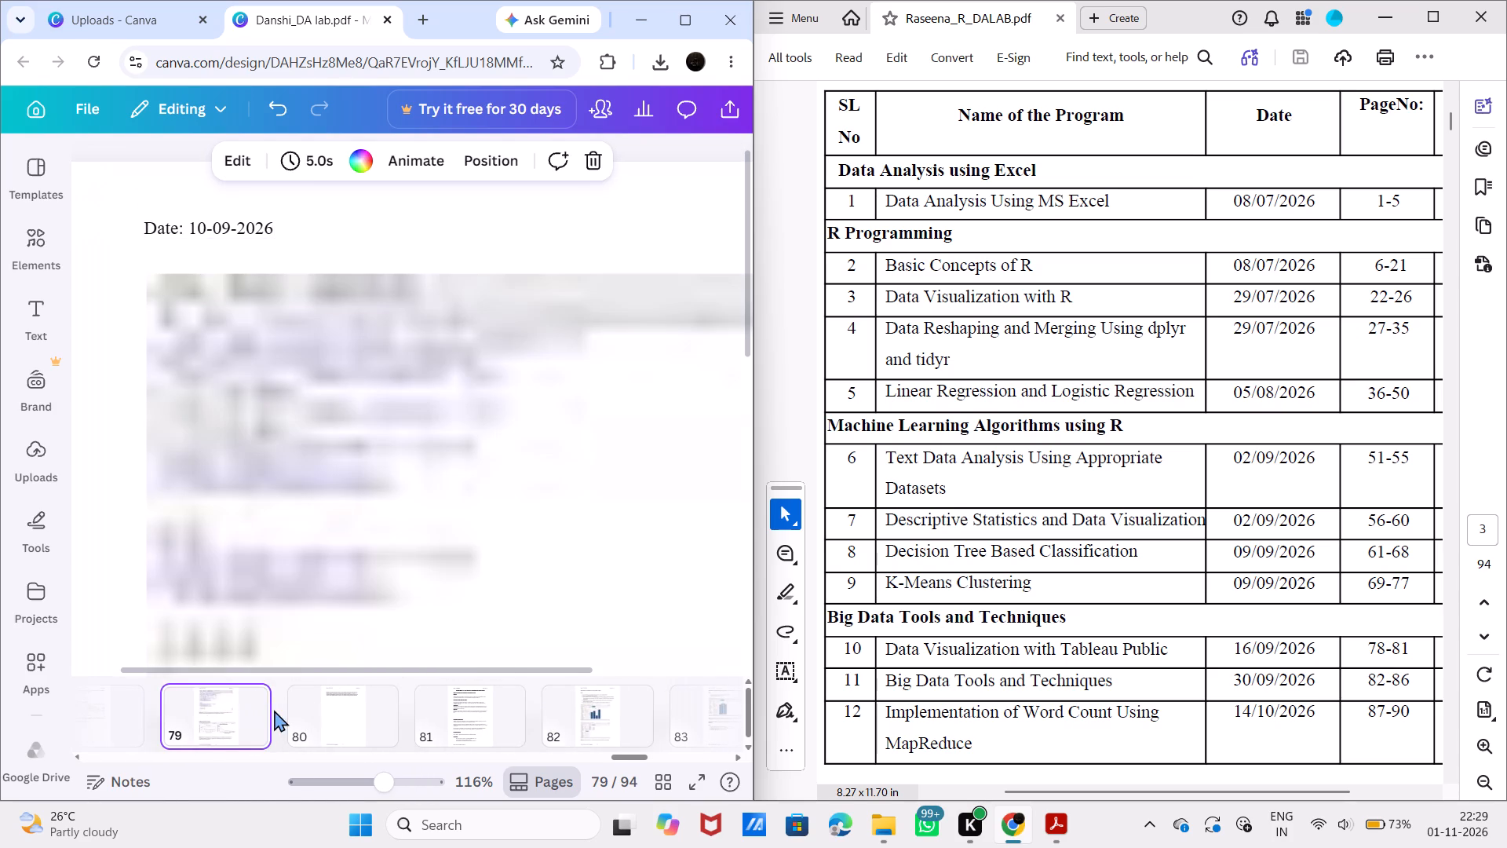
scroll(274, 710, "right", 1)
left_click(203, 723)
scroll(203, 723, "right", 1)
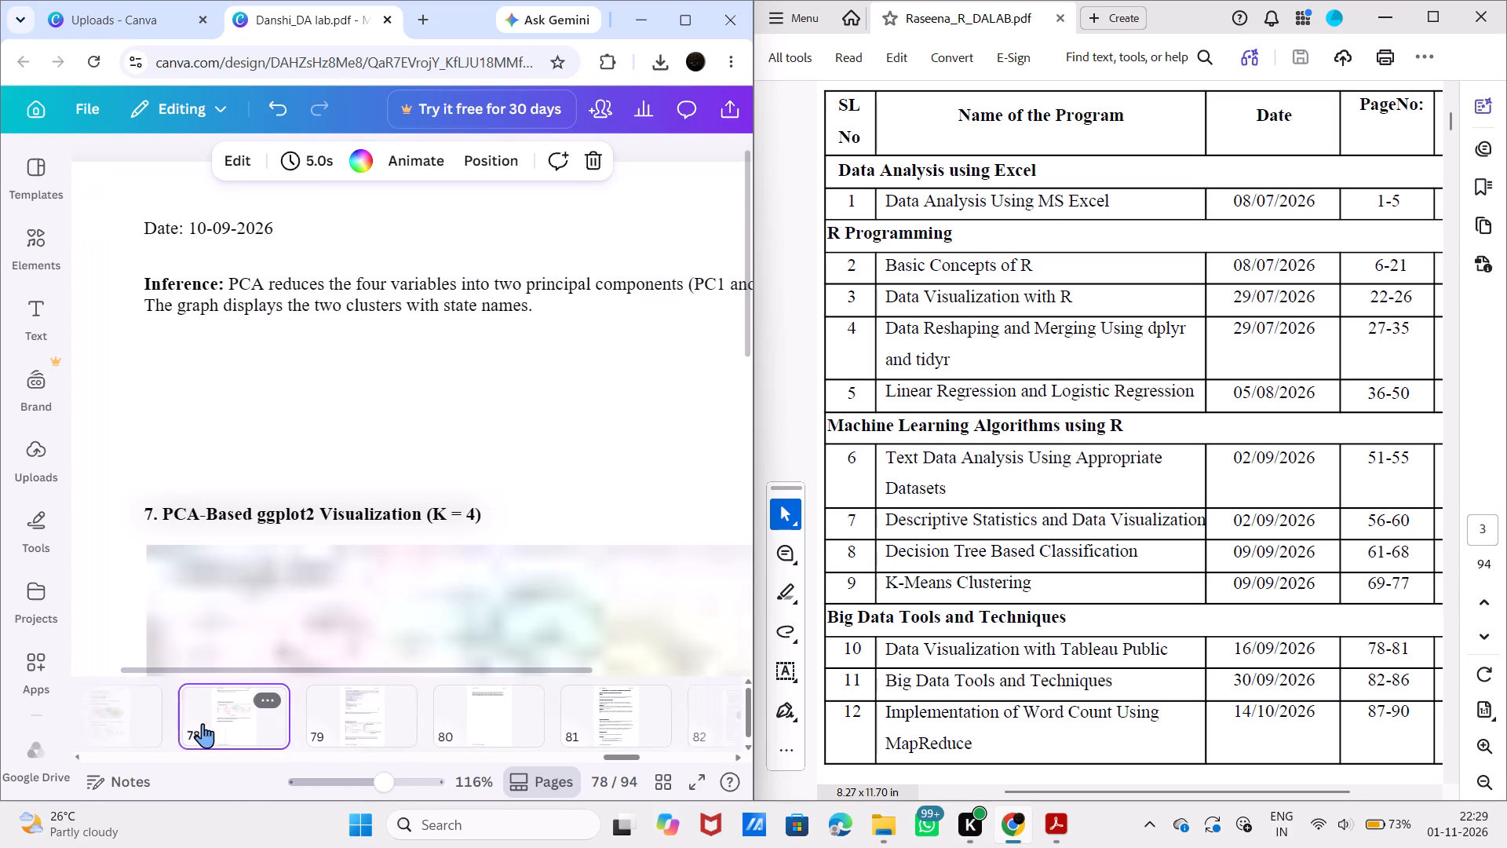
scroll(203, 723, "right", 1)
left_click(203, 723)
scroll(203, 723, "right", 1)
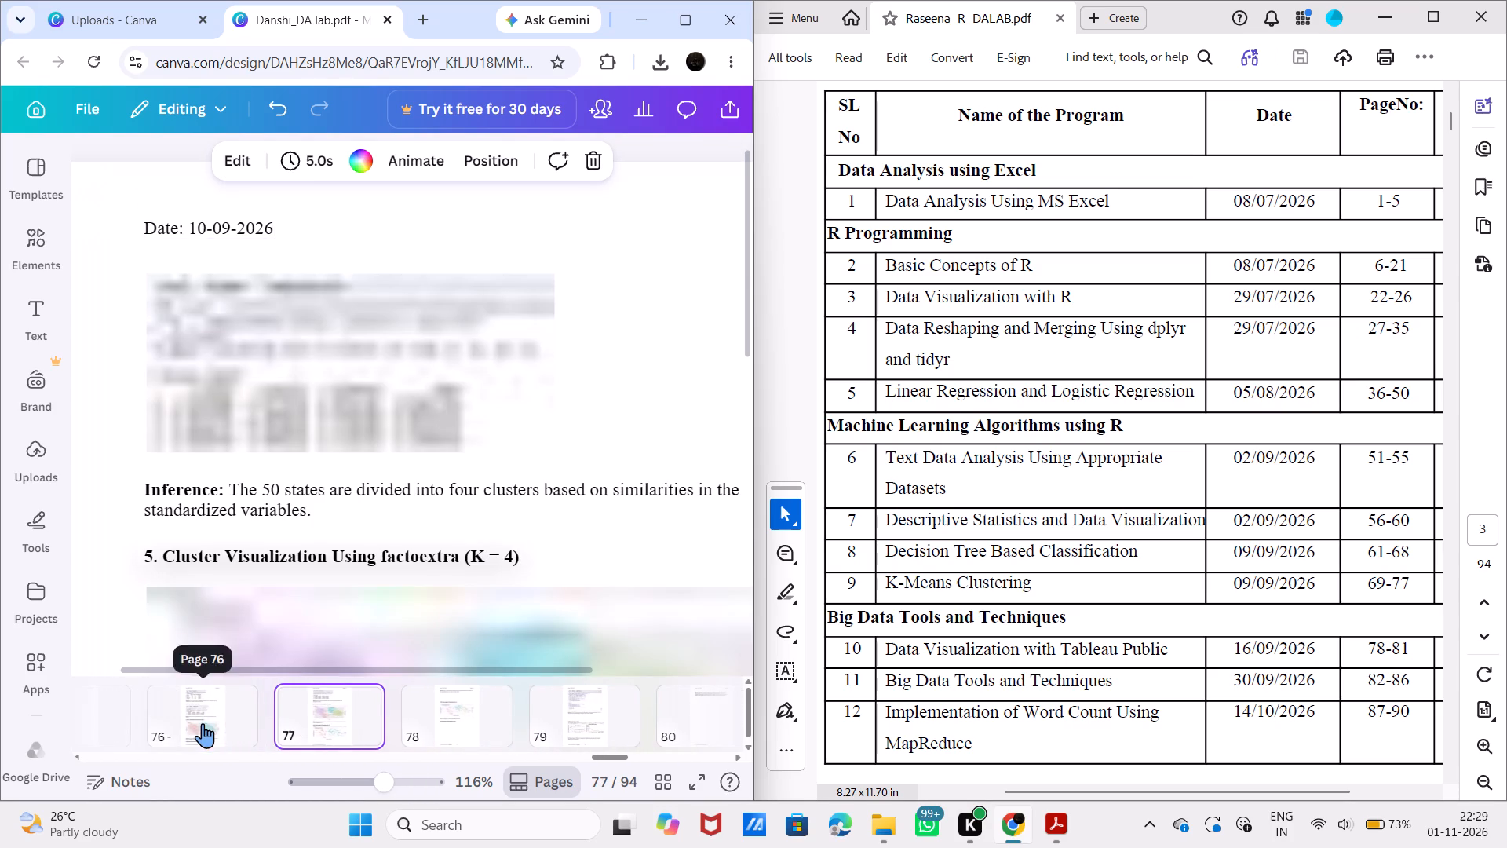
left_click(203, 723)
left_click(320, 726)
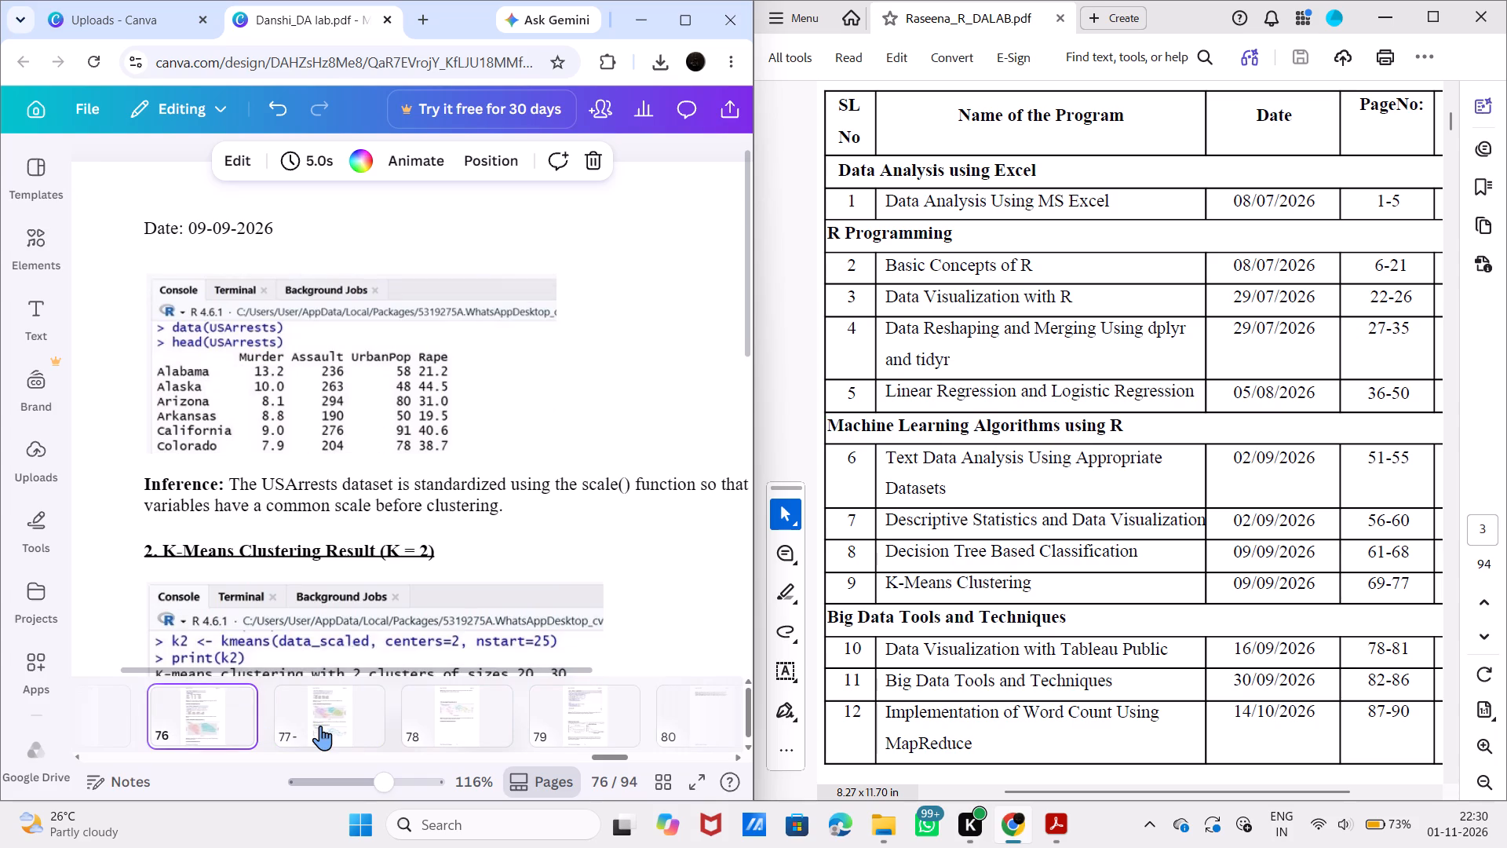
triple_click(220, 232)
key("BackSpace")
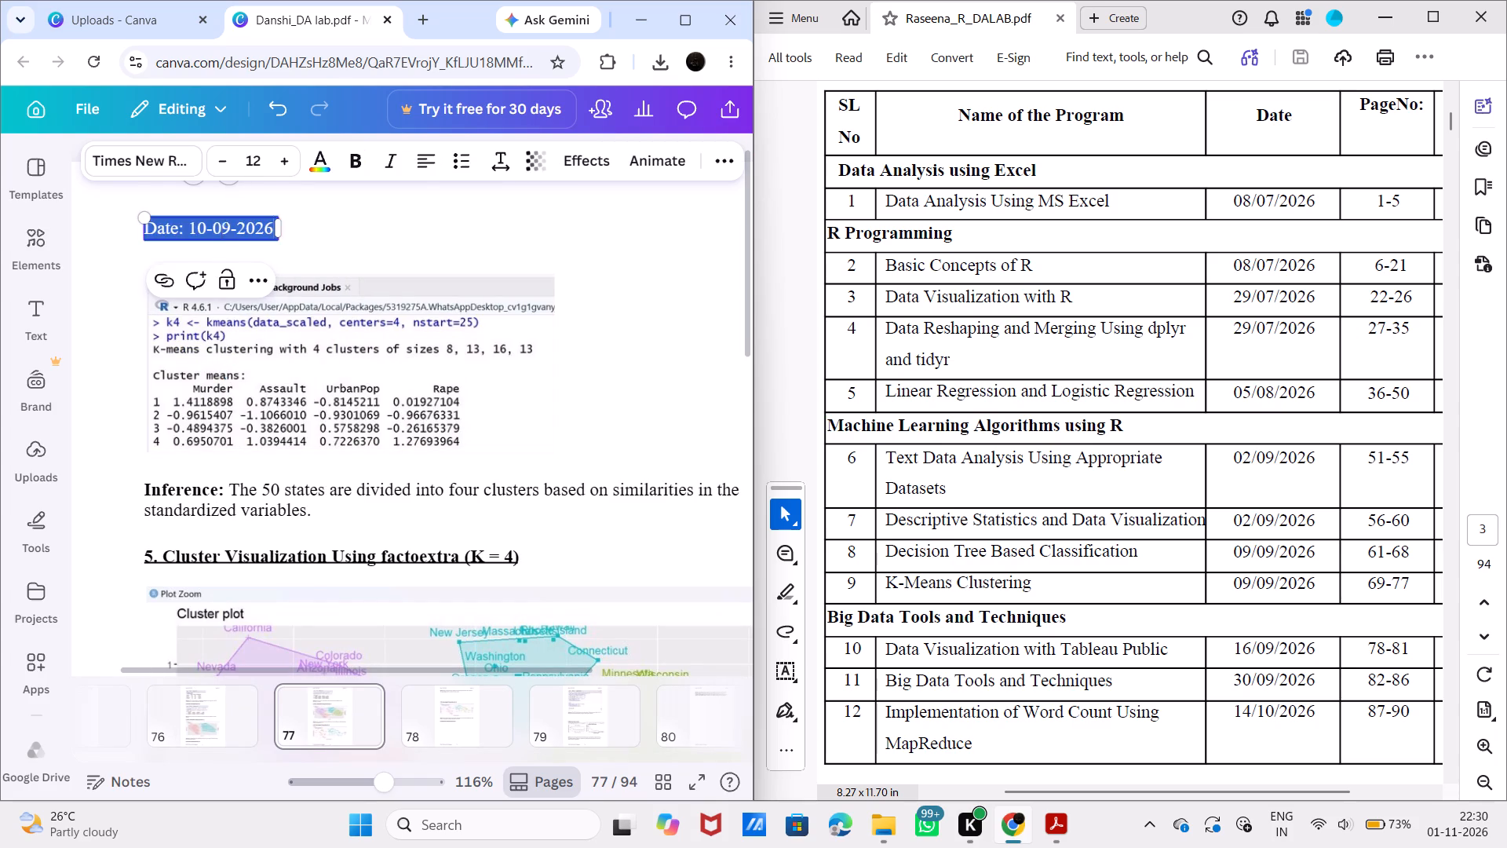
key("ctrl+v")
Replace the header dates on pages 78 and 79, PCA-based visualization and cluster sizes output, with the copied "Date: 09-09-2026".
left_click(441, 741)
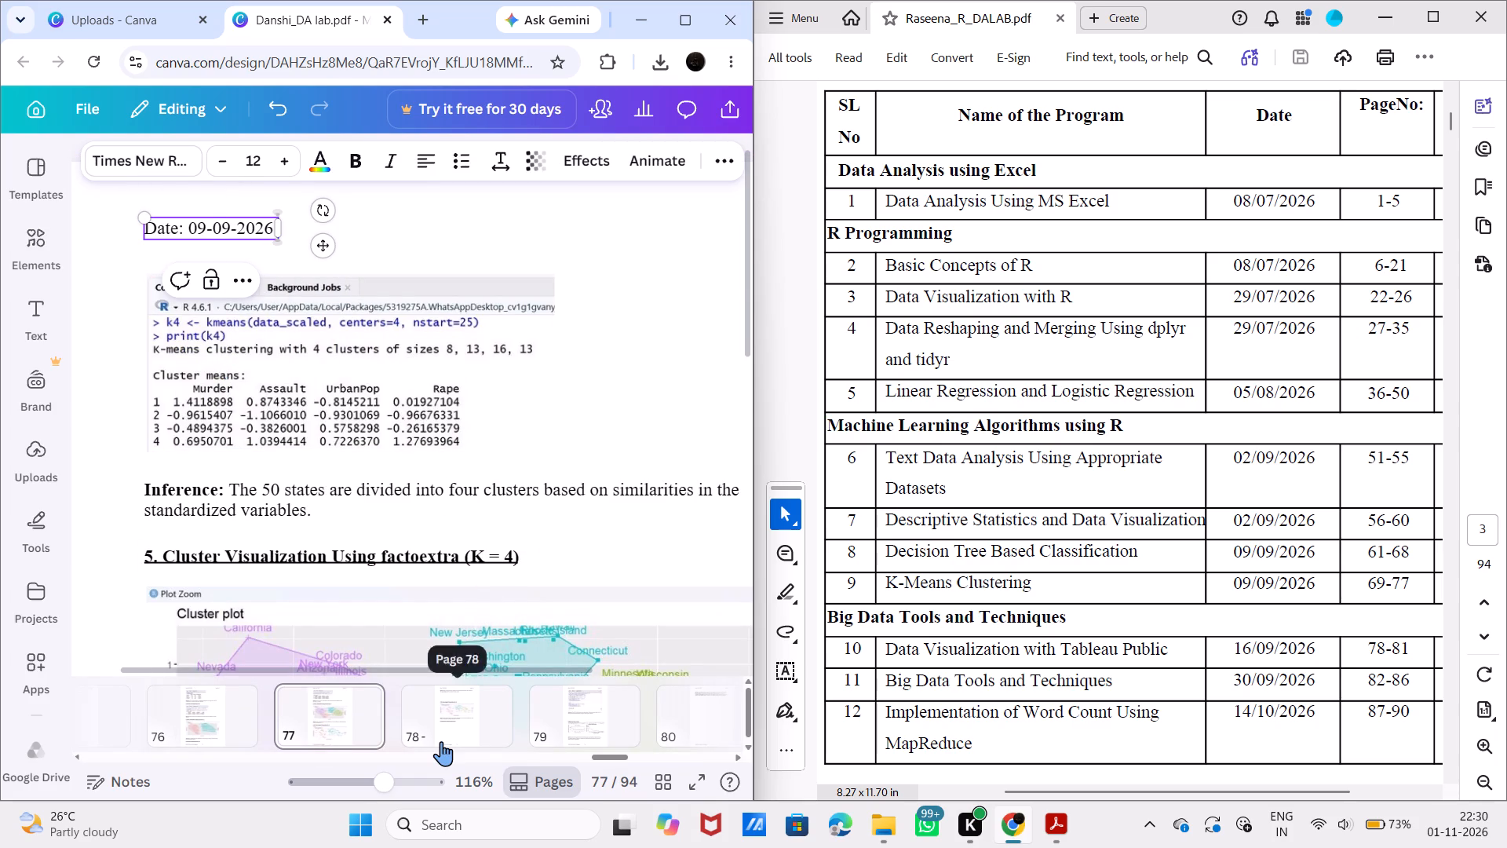
double_click(206, 229)
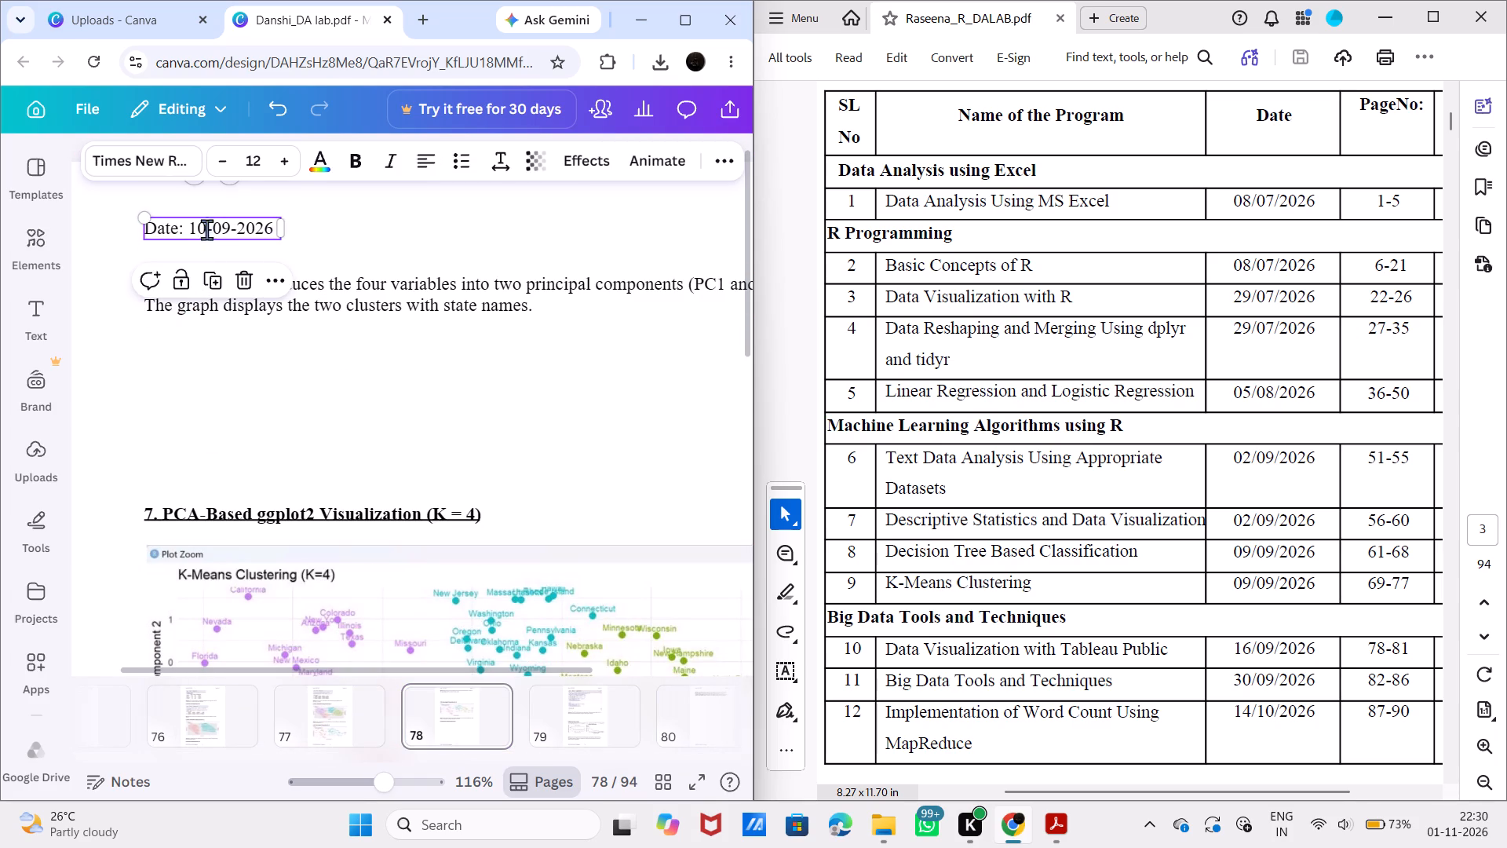
key("BackSpace")
key("ctrl+v")
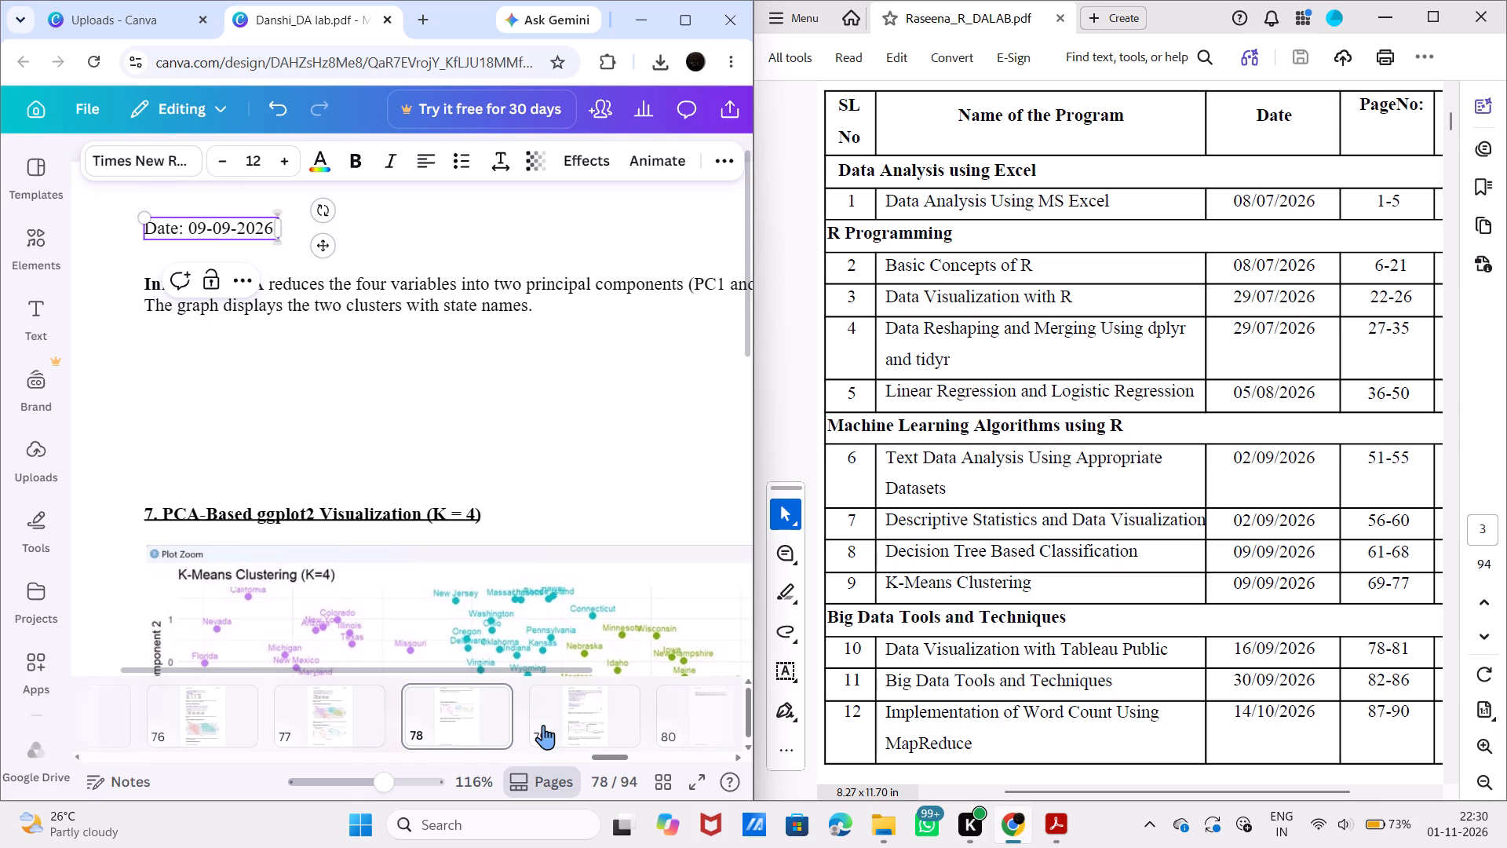
left_click(552, 718)
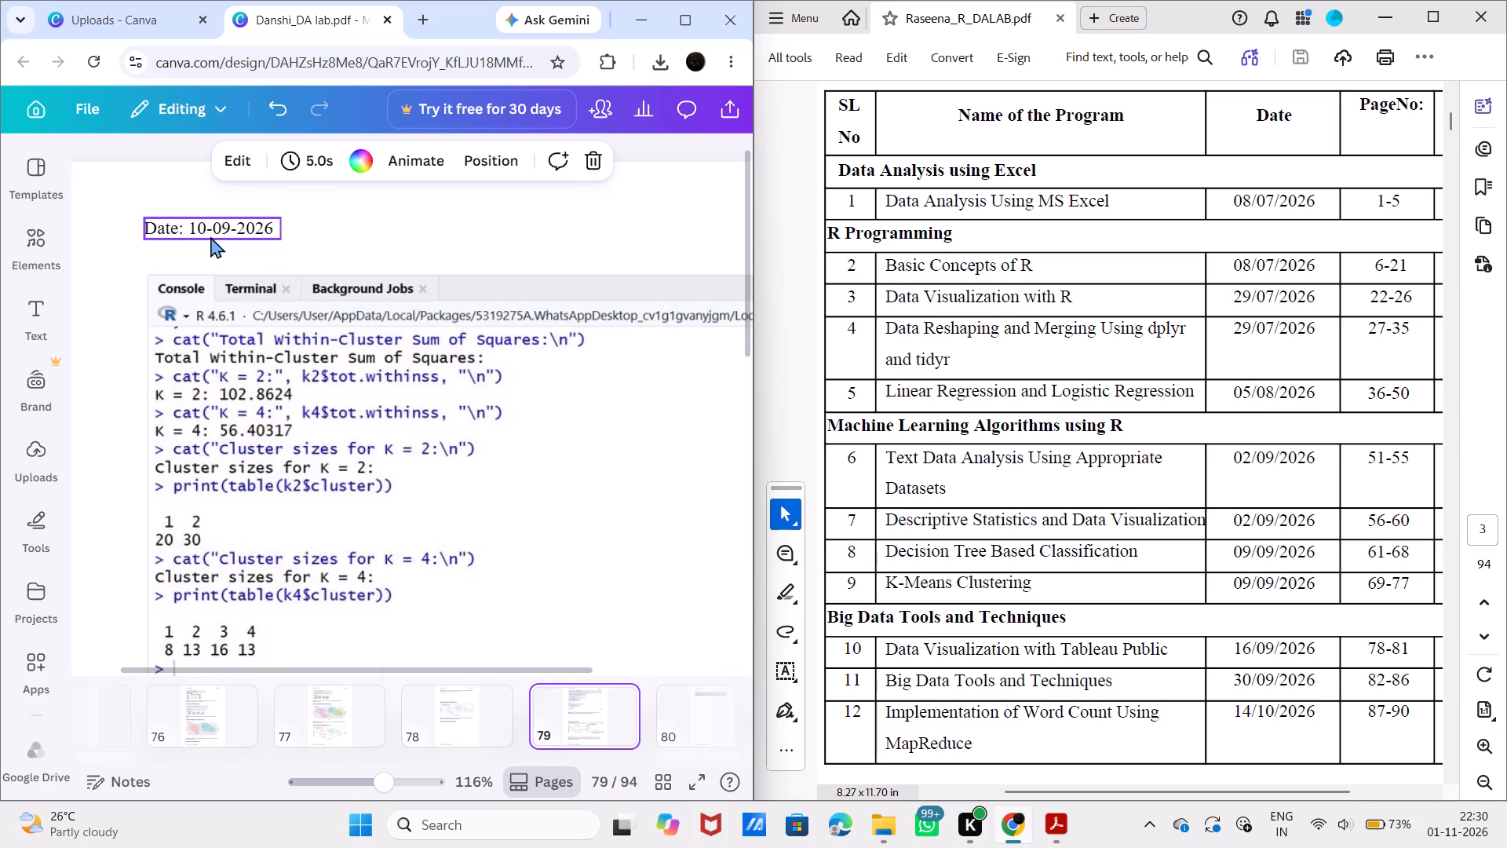
double_click(210, 236)
key("BackSpace")
key("ctrl+v")
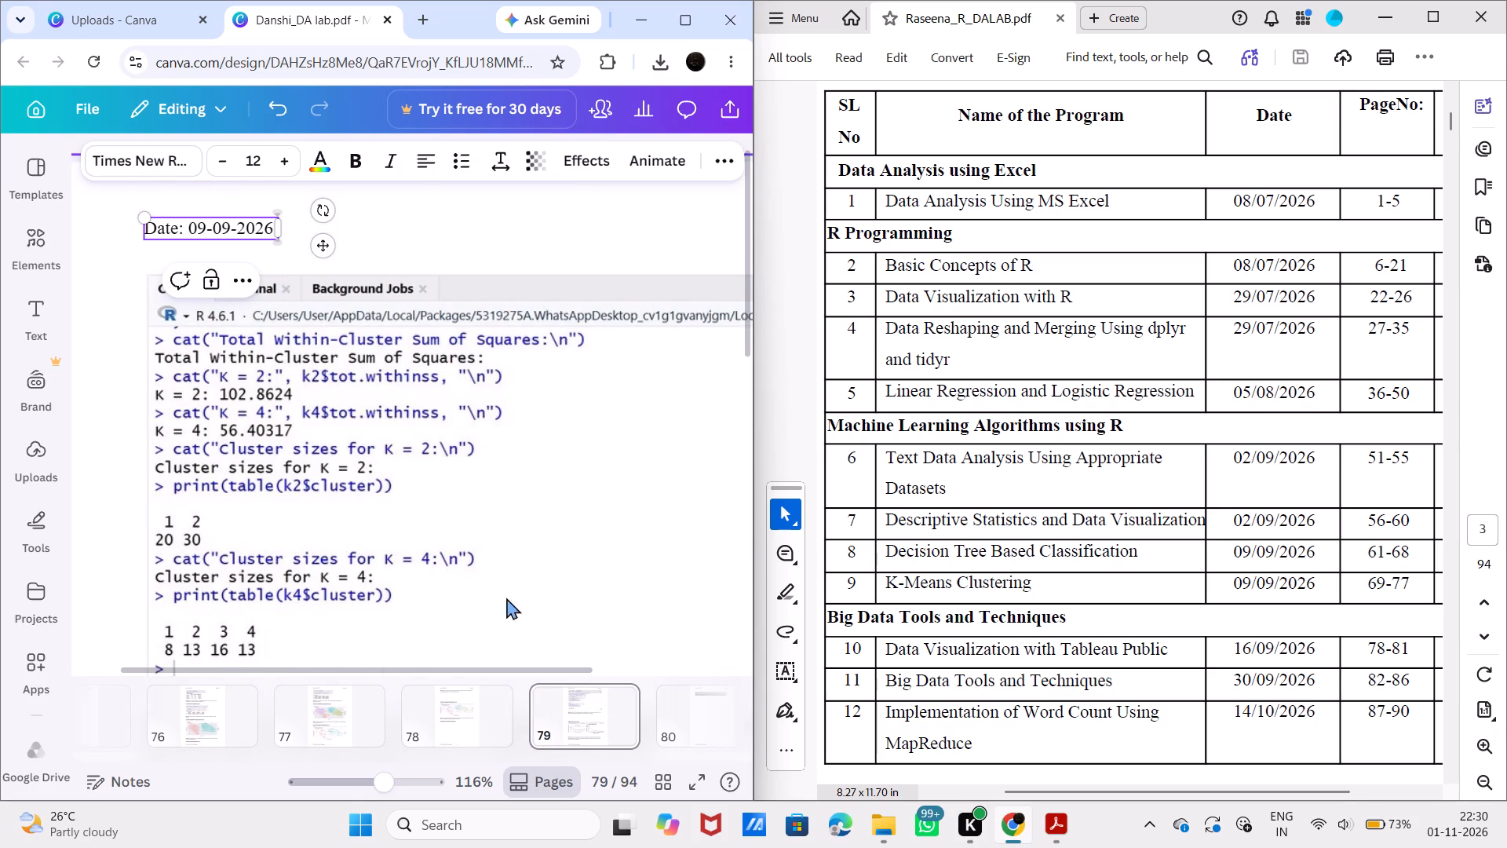
Replace the header date on page 80, the K-means Result page, with the copied "Date: 09-09-2026".
left_click(680, 711)
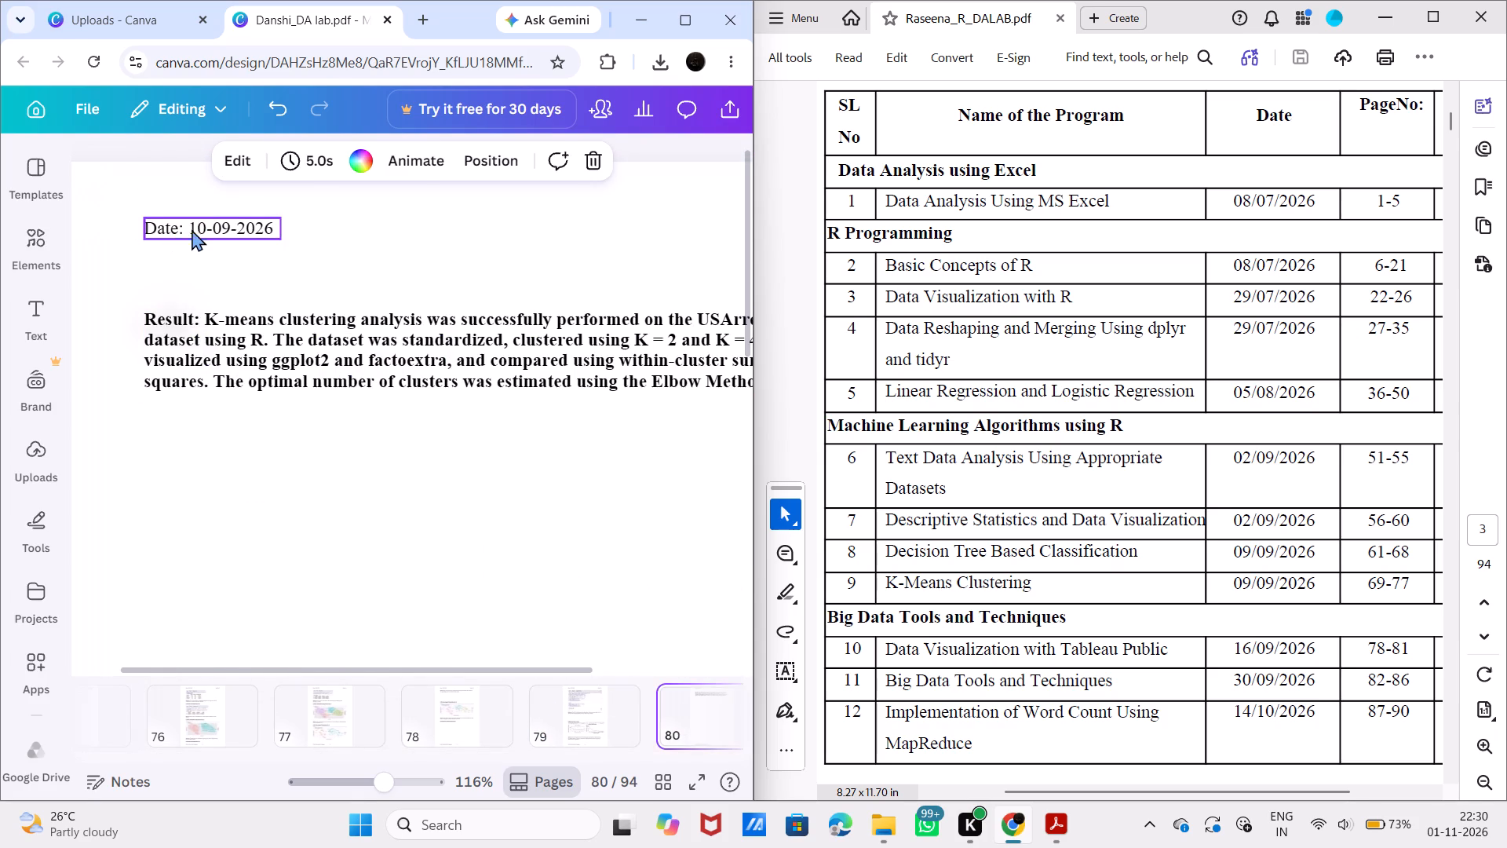
double_click(203, 232)
key("BackSpace")
key("v")
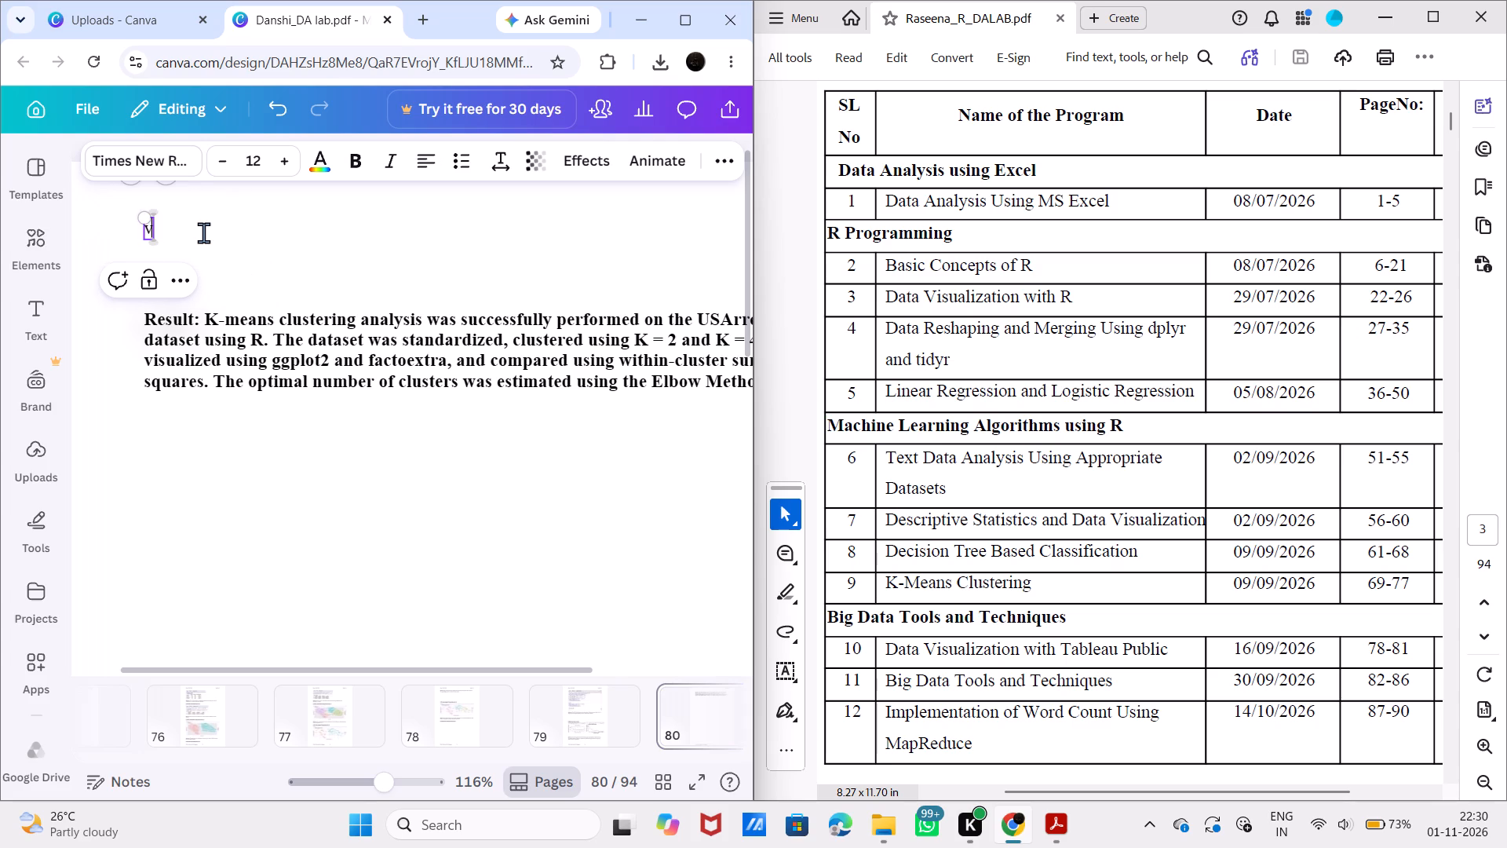
key("BackSpace")
key("ctrl+v")
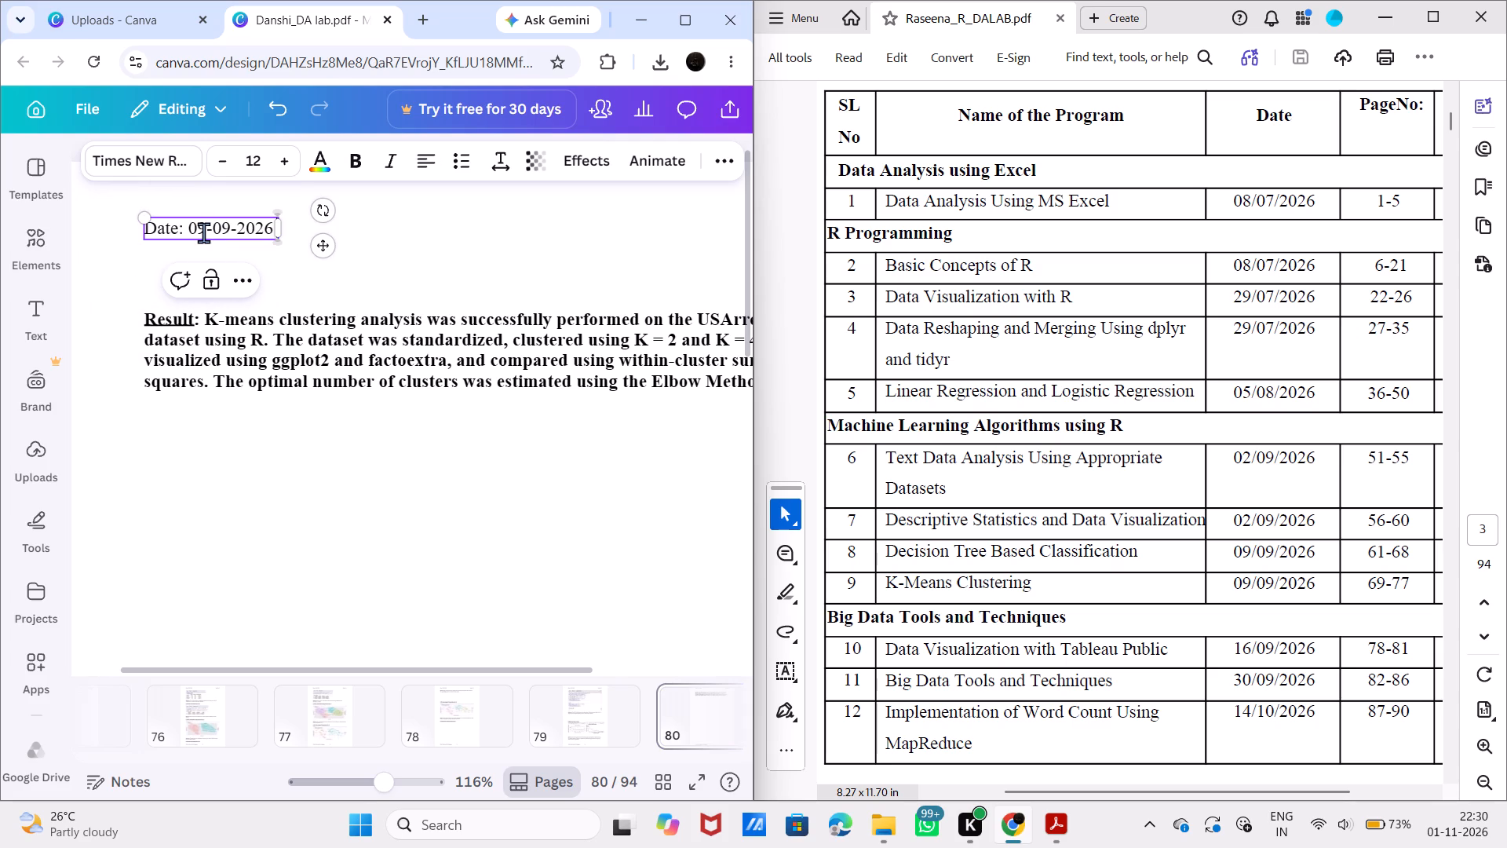
Open page 81, the first page of Experiment 10 on data visualization with Tableau Public, to correct its header date.
scroll(626, 704, "left", 4)
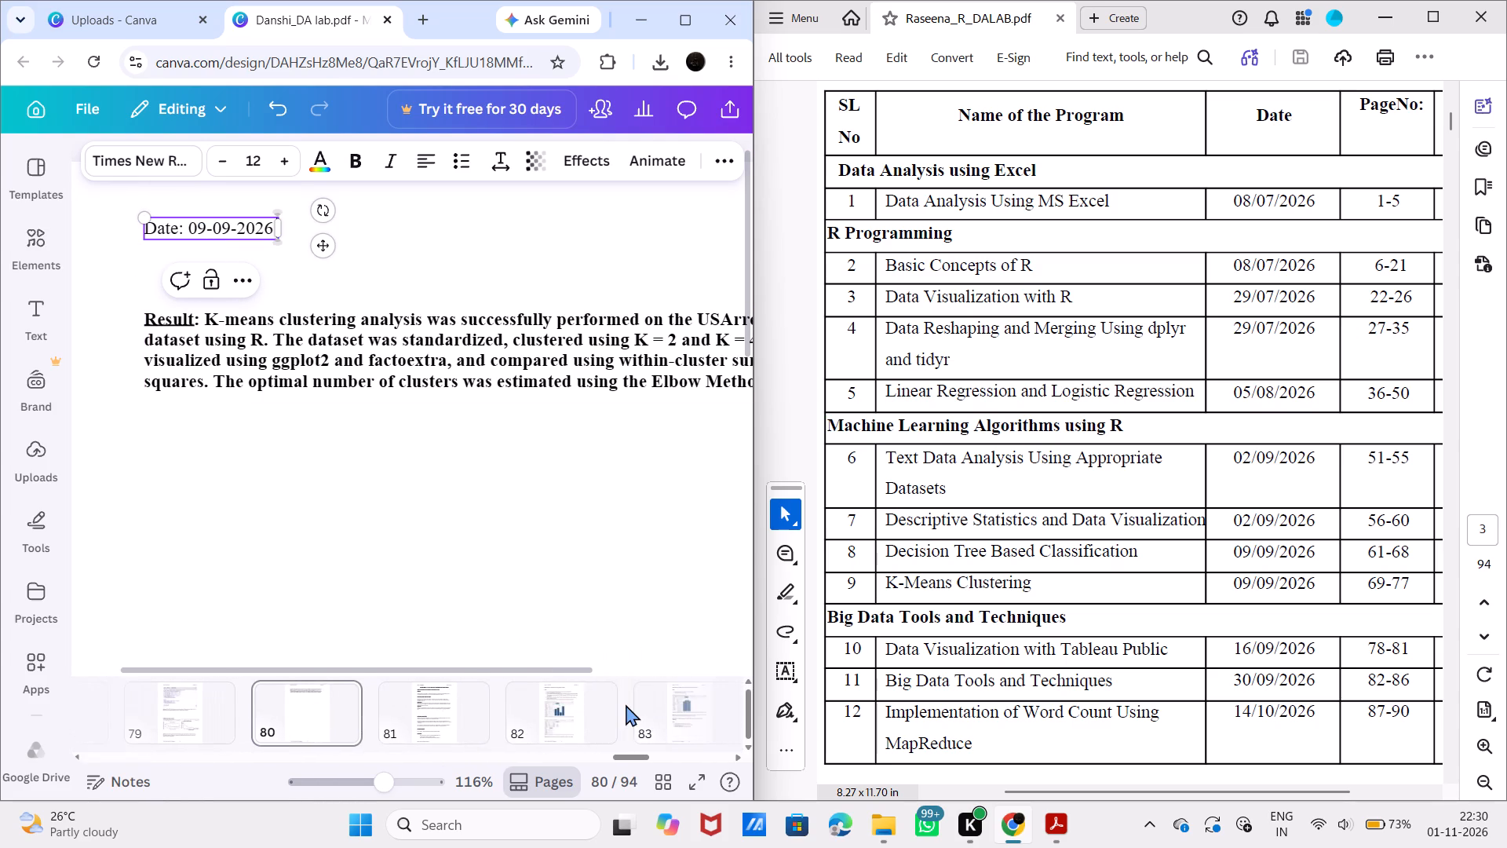
scroll(626, 704, "left", 5)
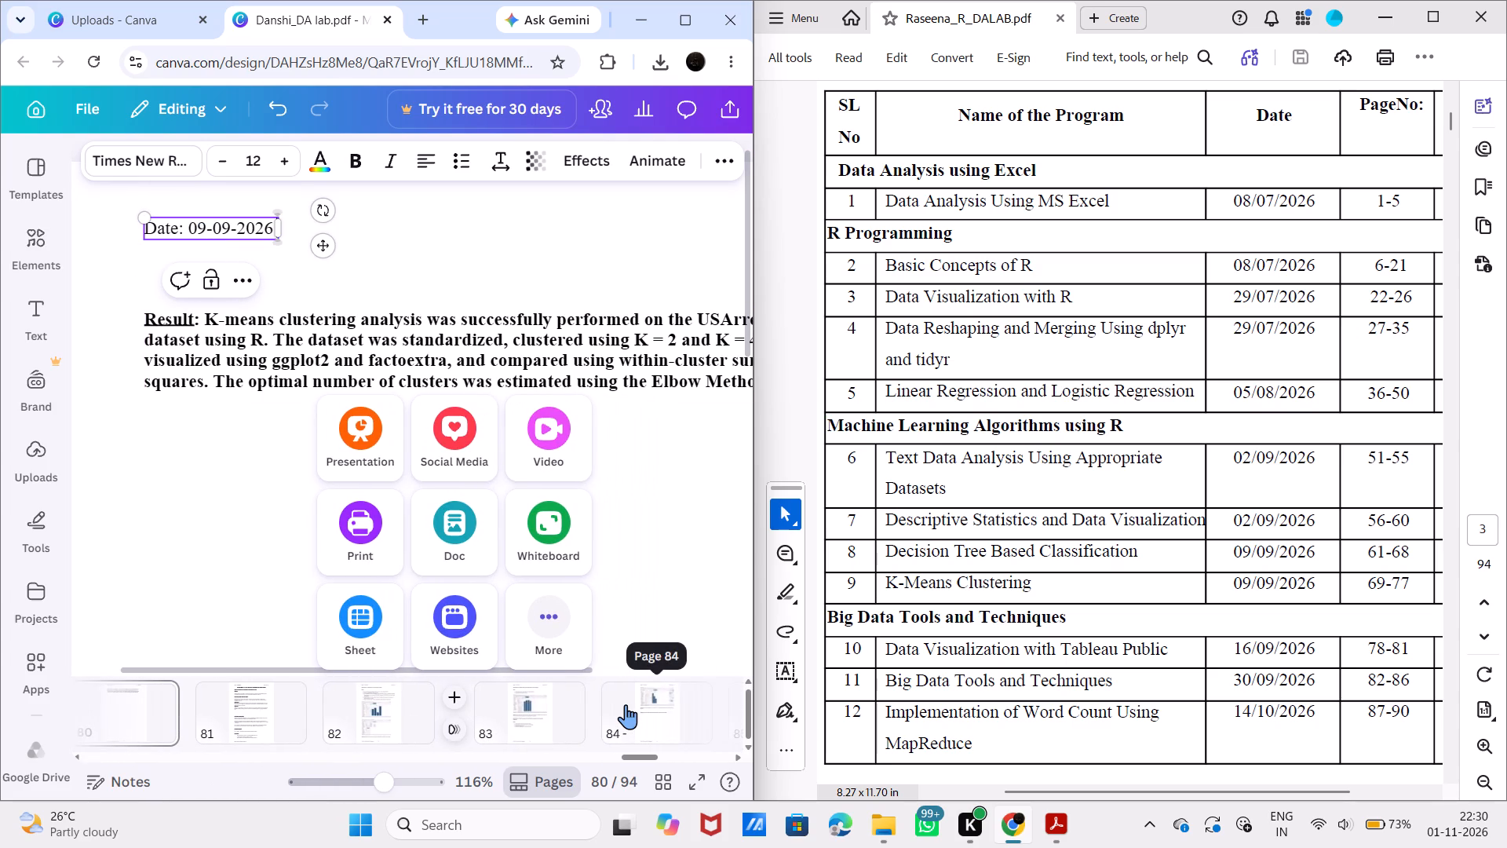
scroll(626, 704, "left", 1)
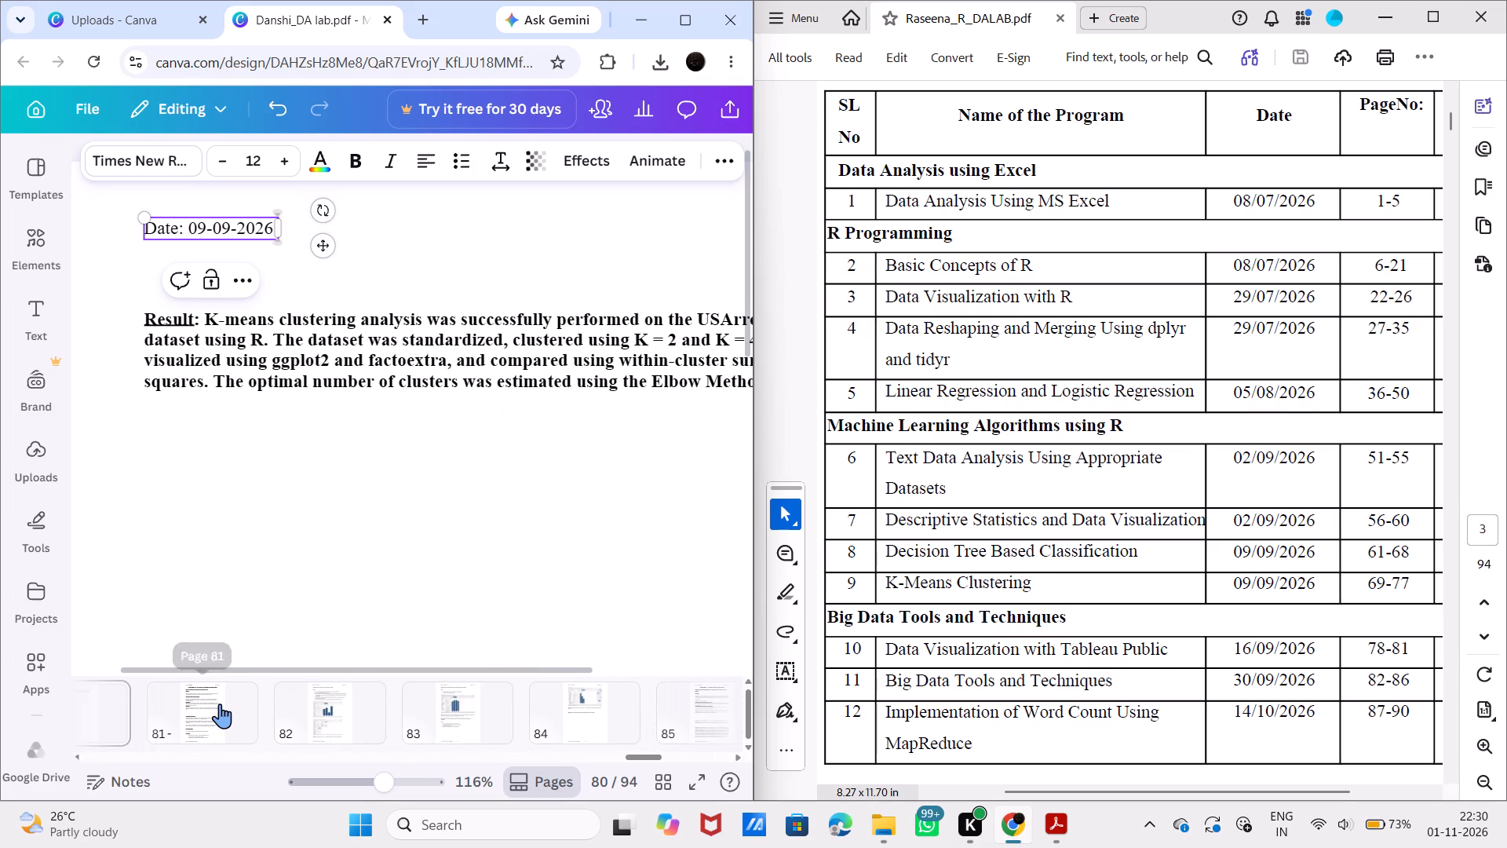
left_click(220, 704)
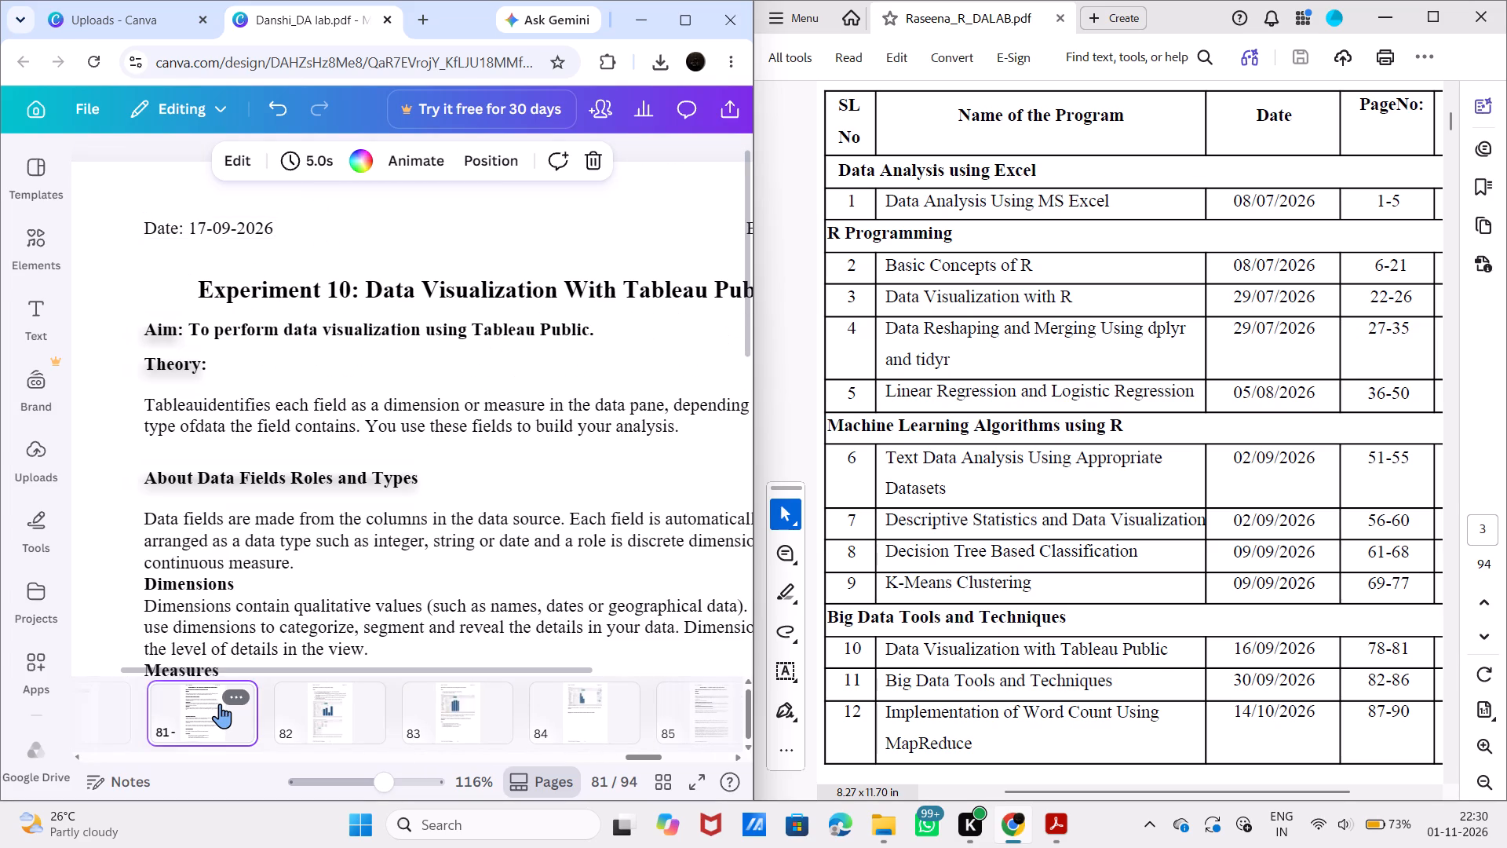
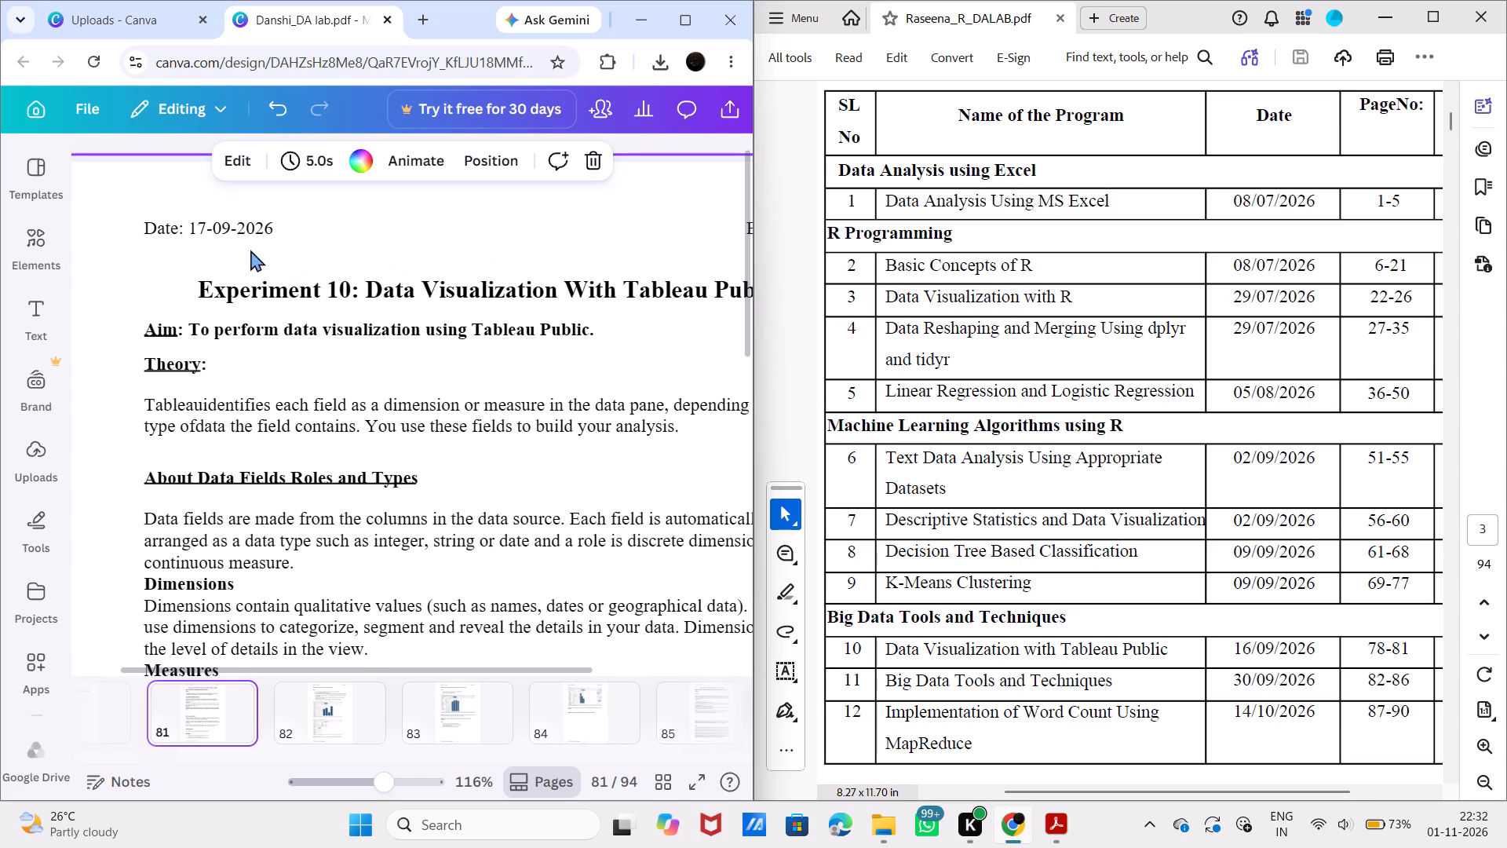
Set the header date on page 81, the first page of Experiment 10, to "Date: 16-09-2026" and copy the whole line.
left_click(207, 228)
double_click(203, 225)
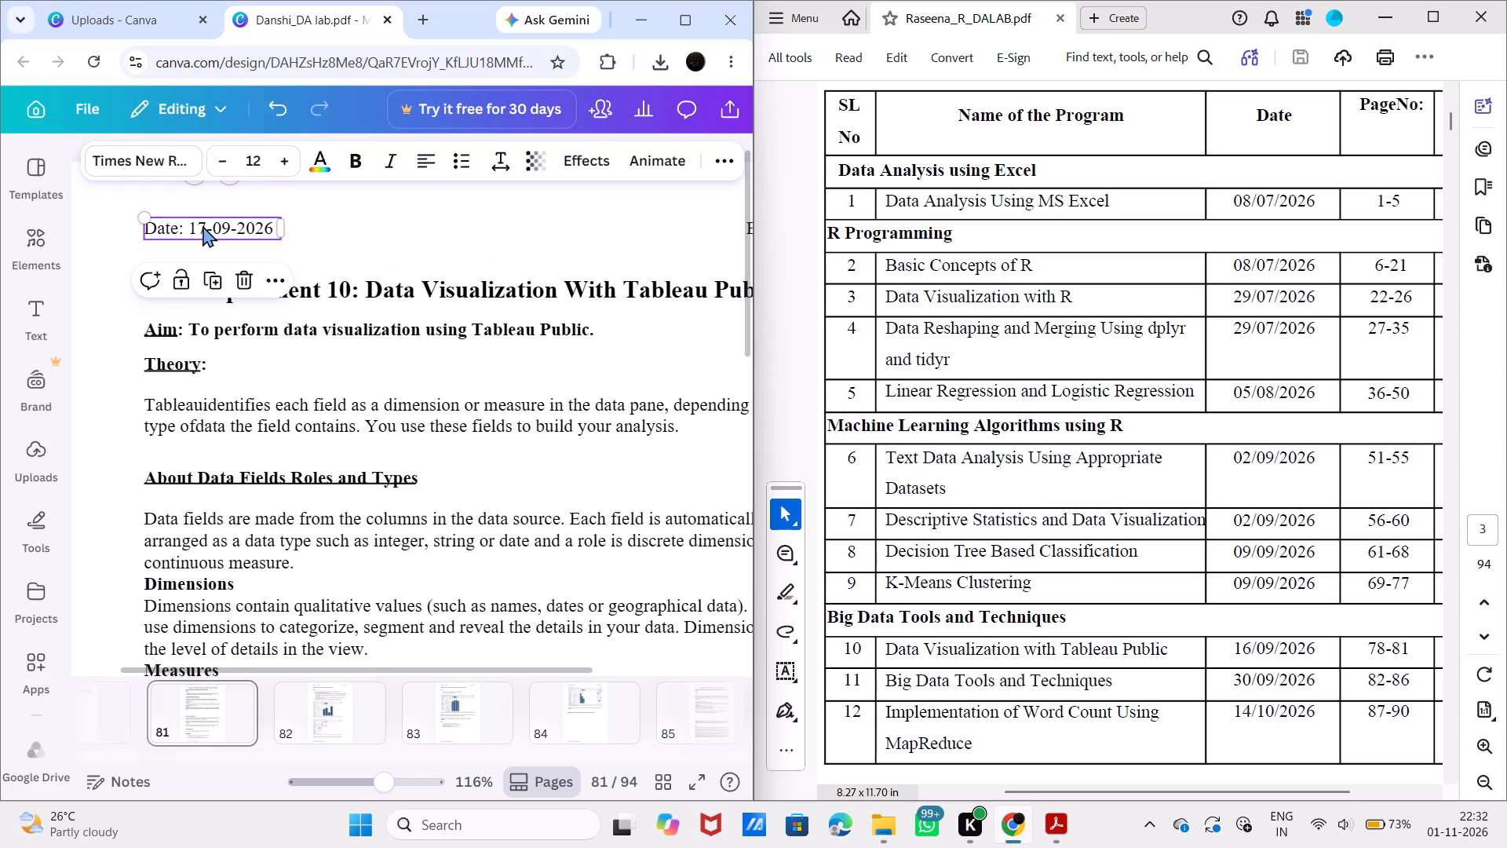
left_click(203, 225)
key("BackSpace")
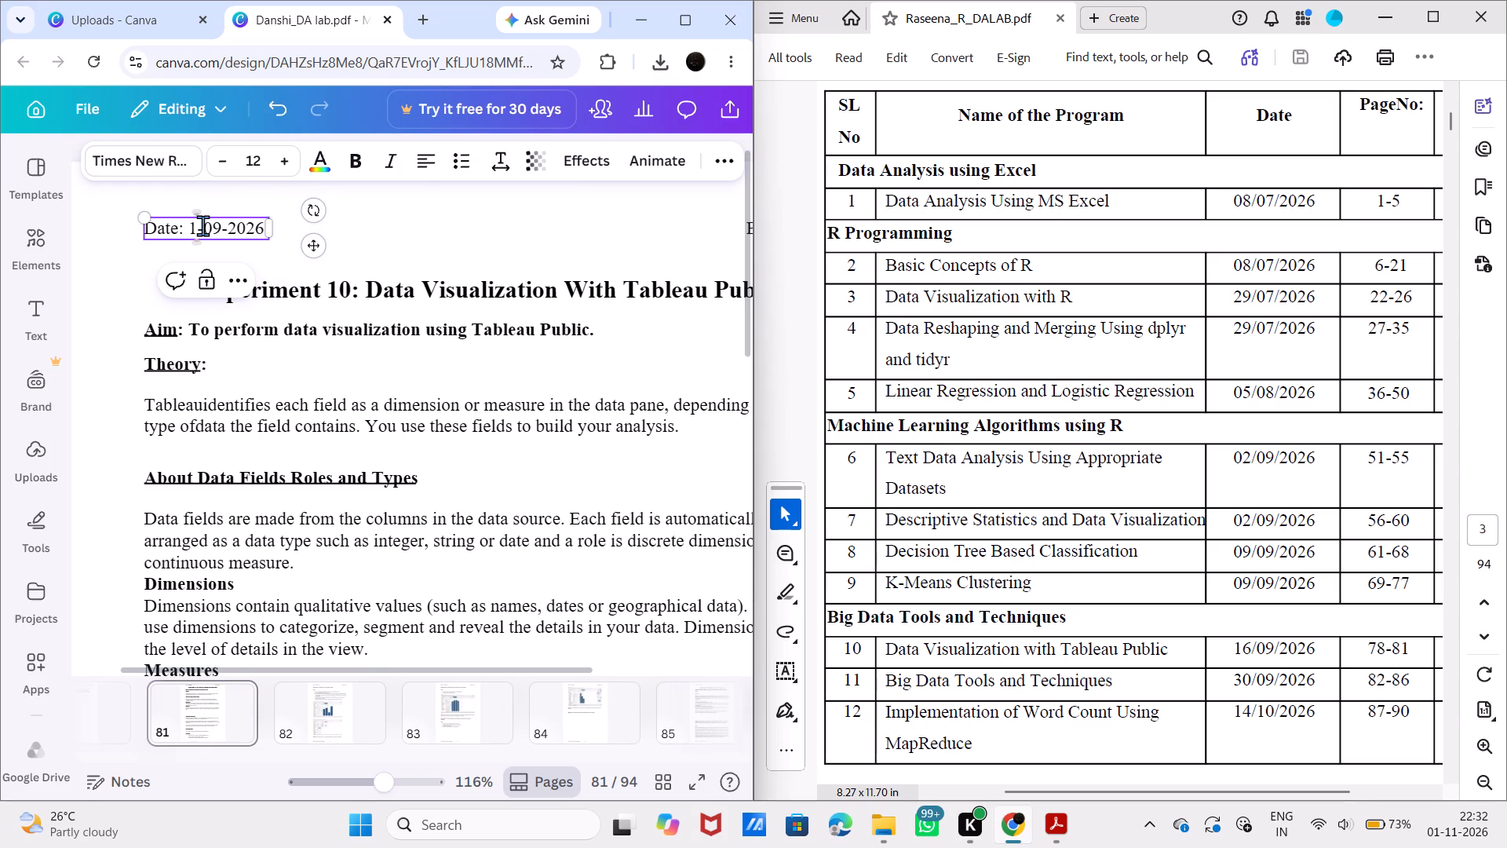
key("6")
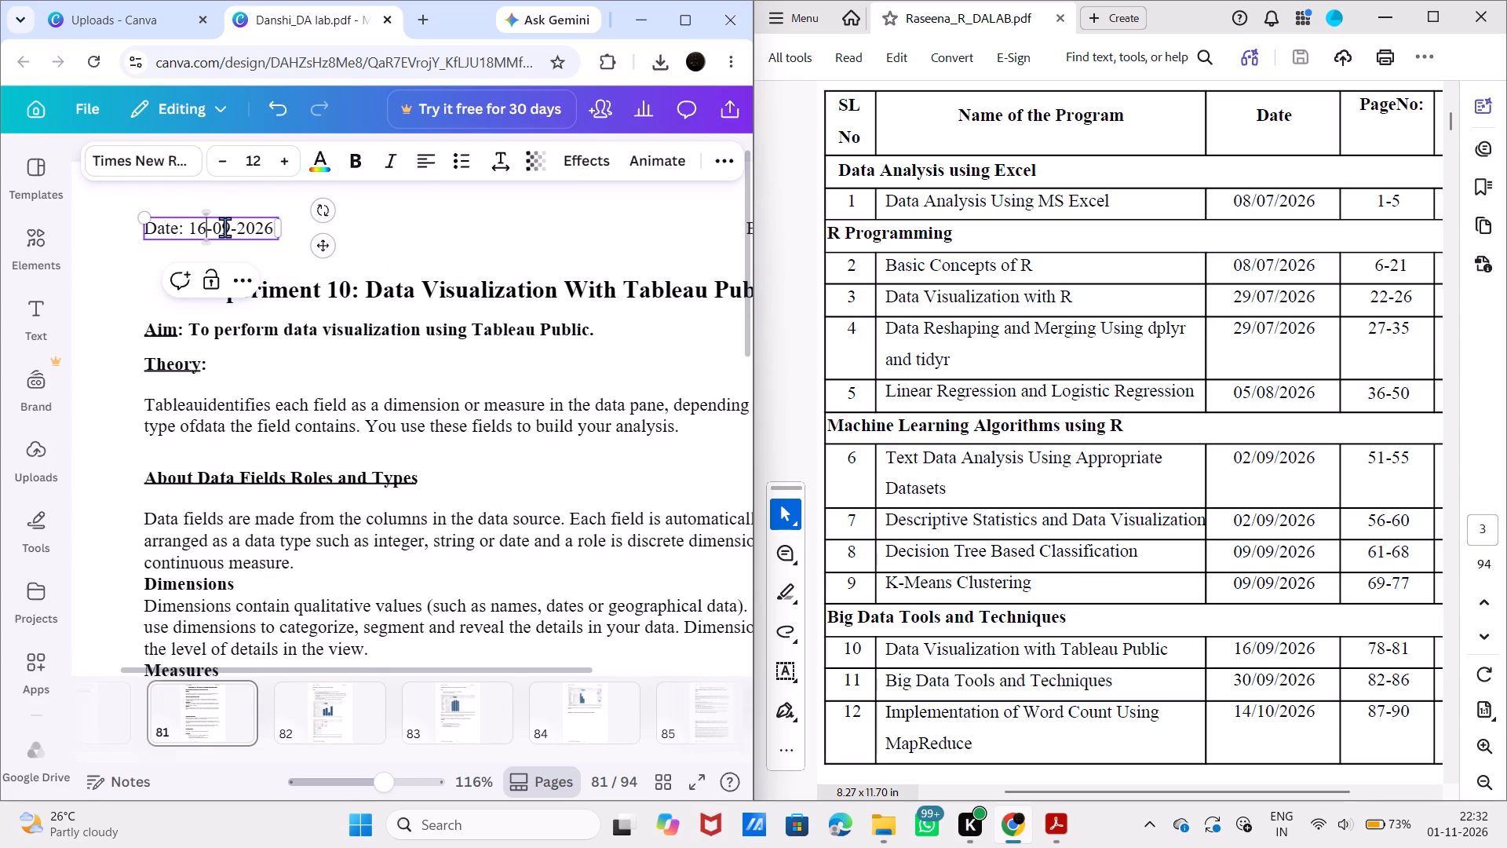
triple_click(224, 227)
key("ctrl+c")
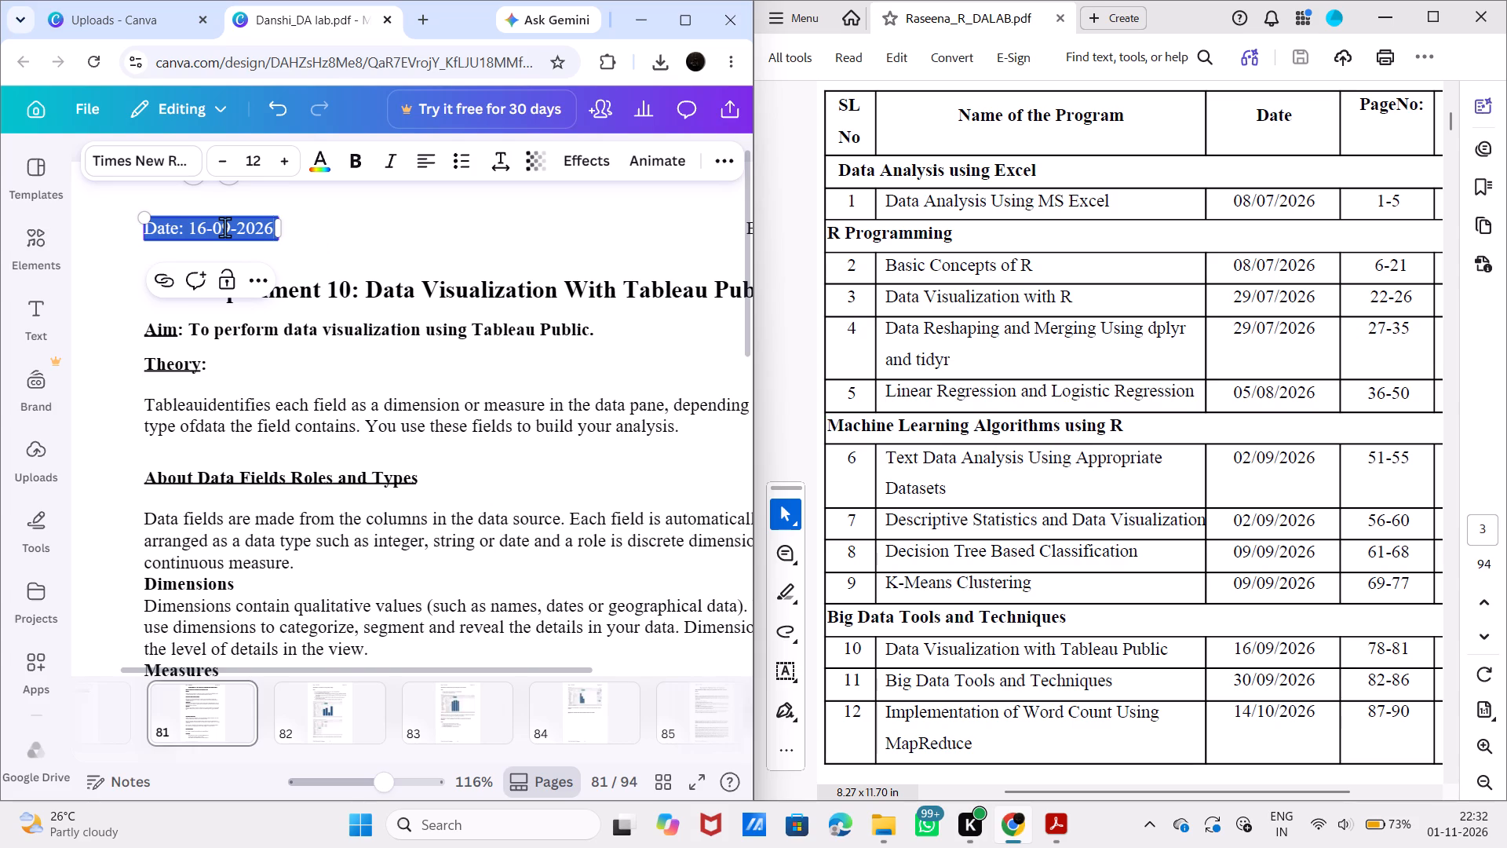
Replace the header dates on pages 82 and 83, Tableau Questions 1 and 2, with the copied "Date: 16-09-2026".
left_click(348, 723)
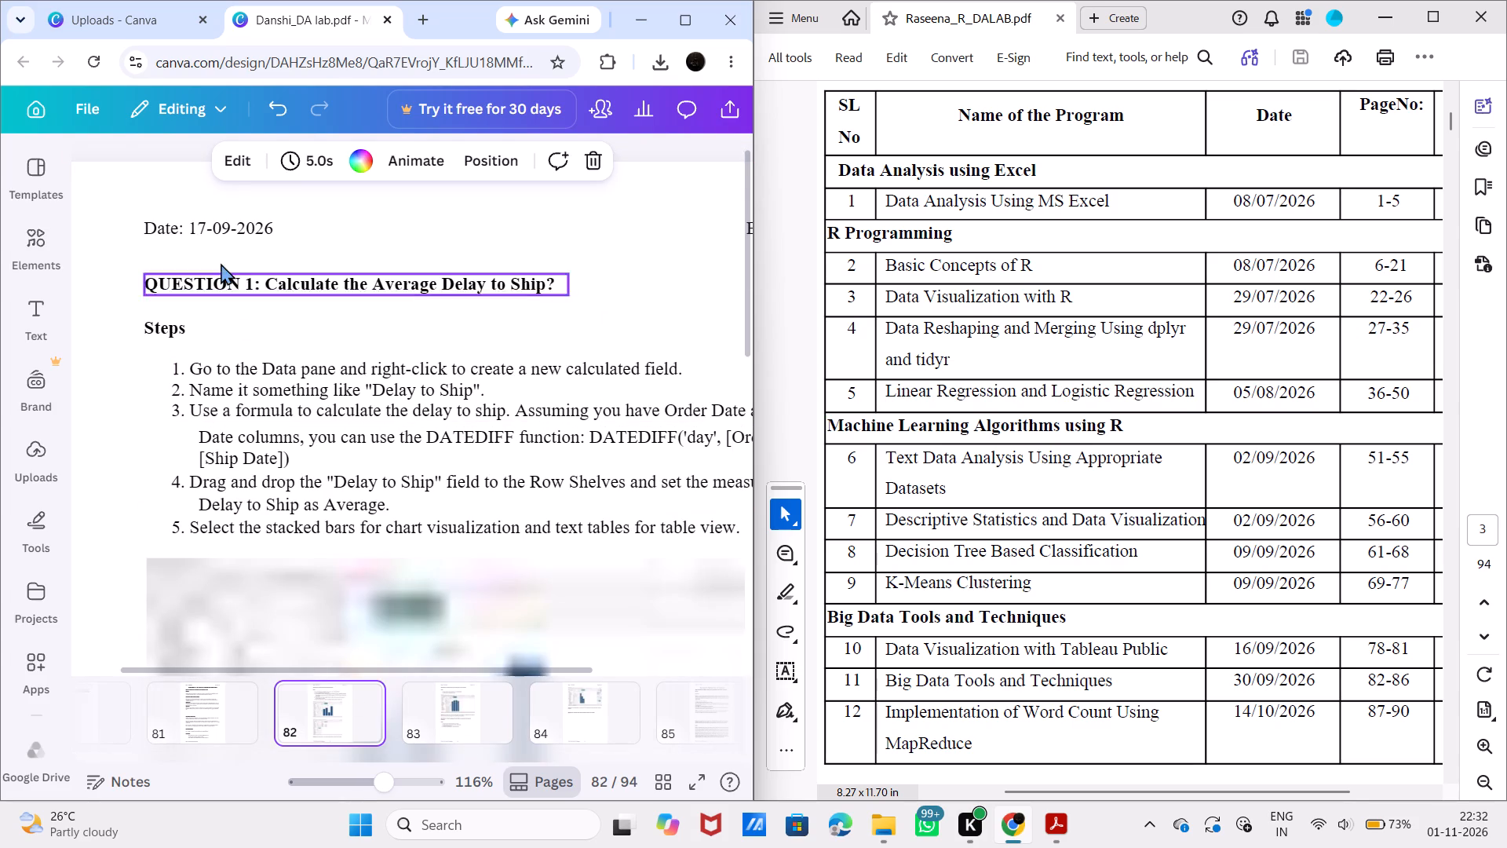
double_click(221, 228)
key("BackSpace")
key("ctrl+v")
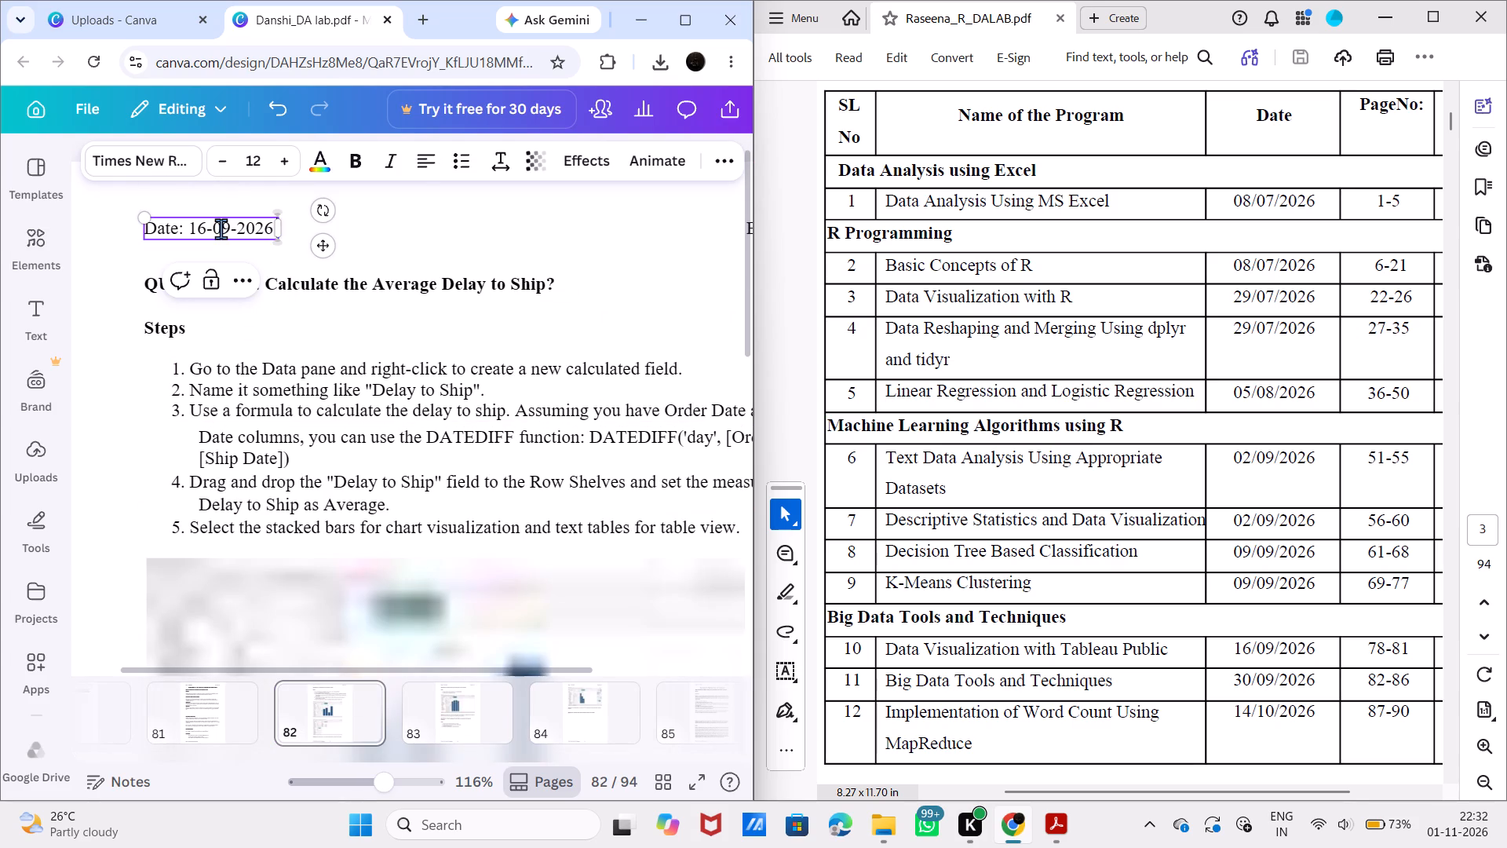
left_click(448, 691)
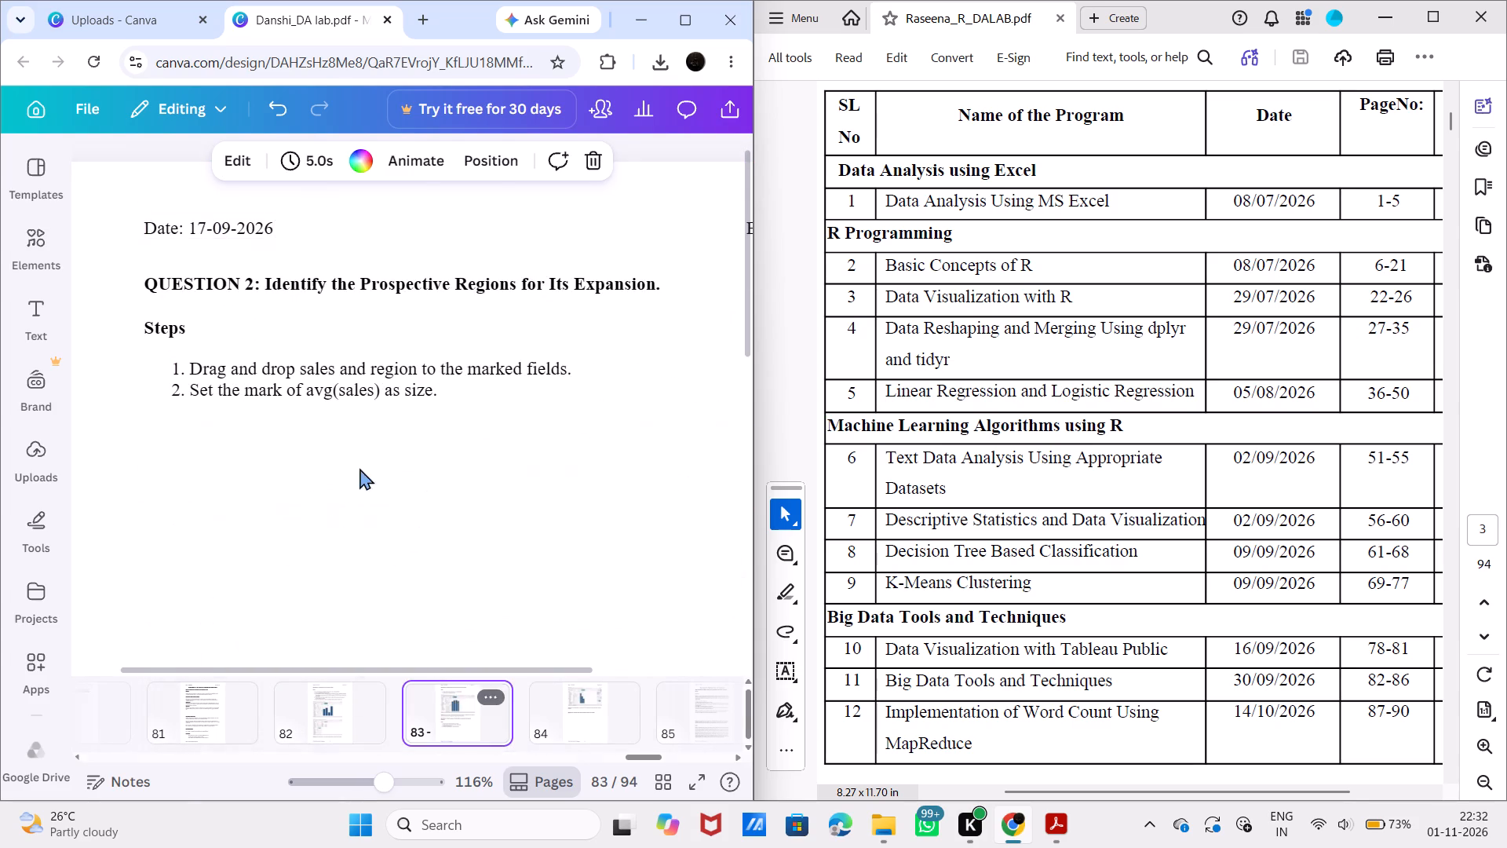
double_click(214, 221)
key("BackSpace")
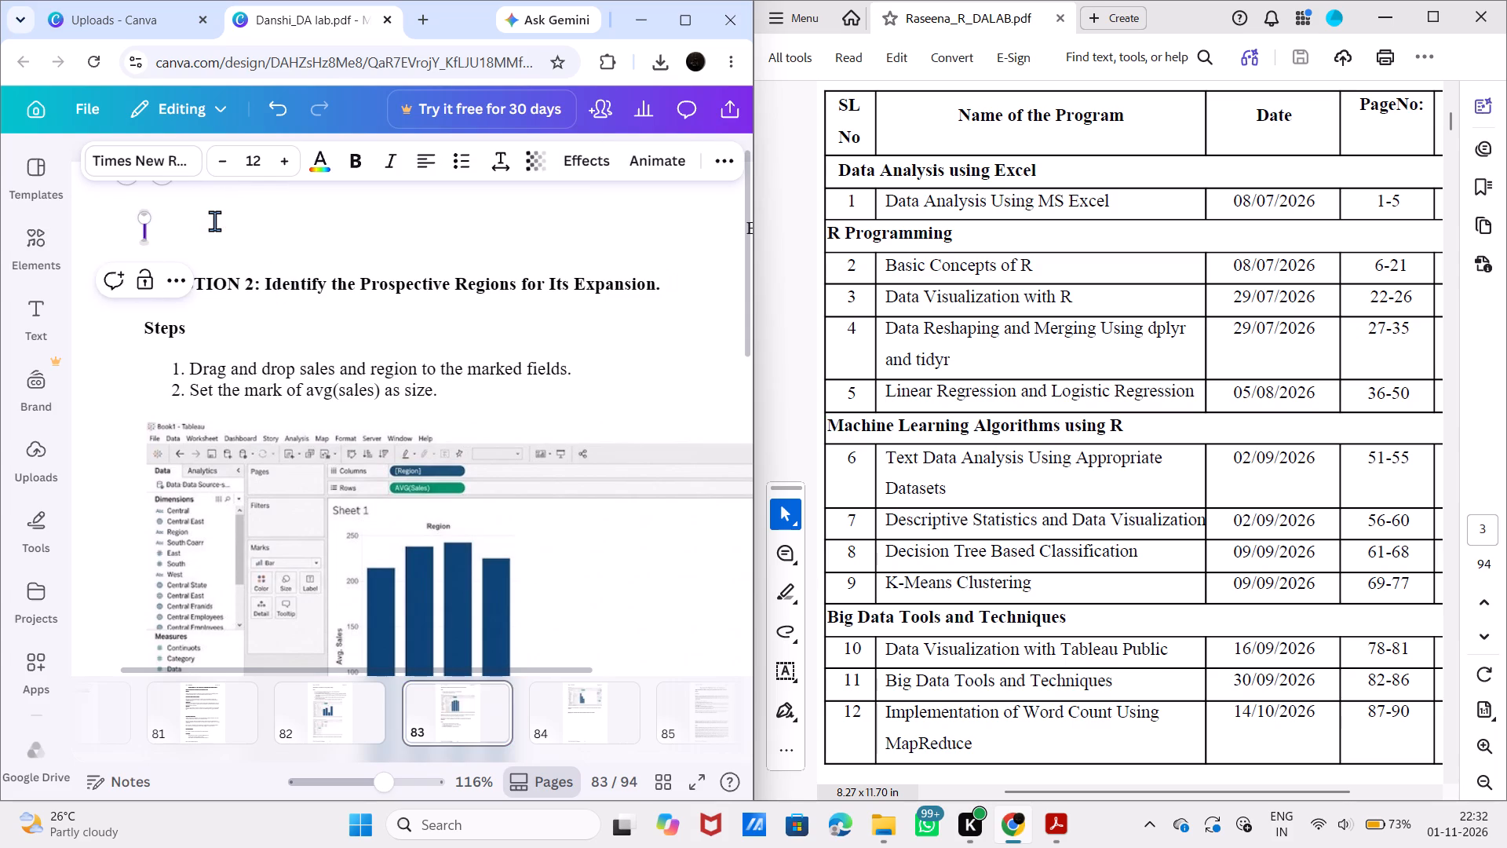
key("ctrl+v")
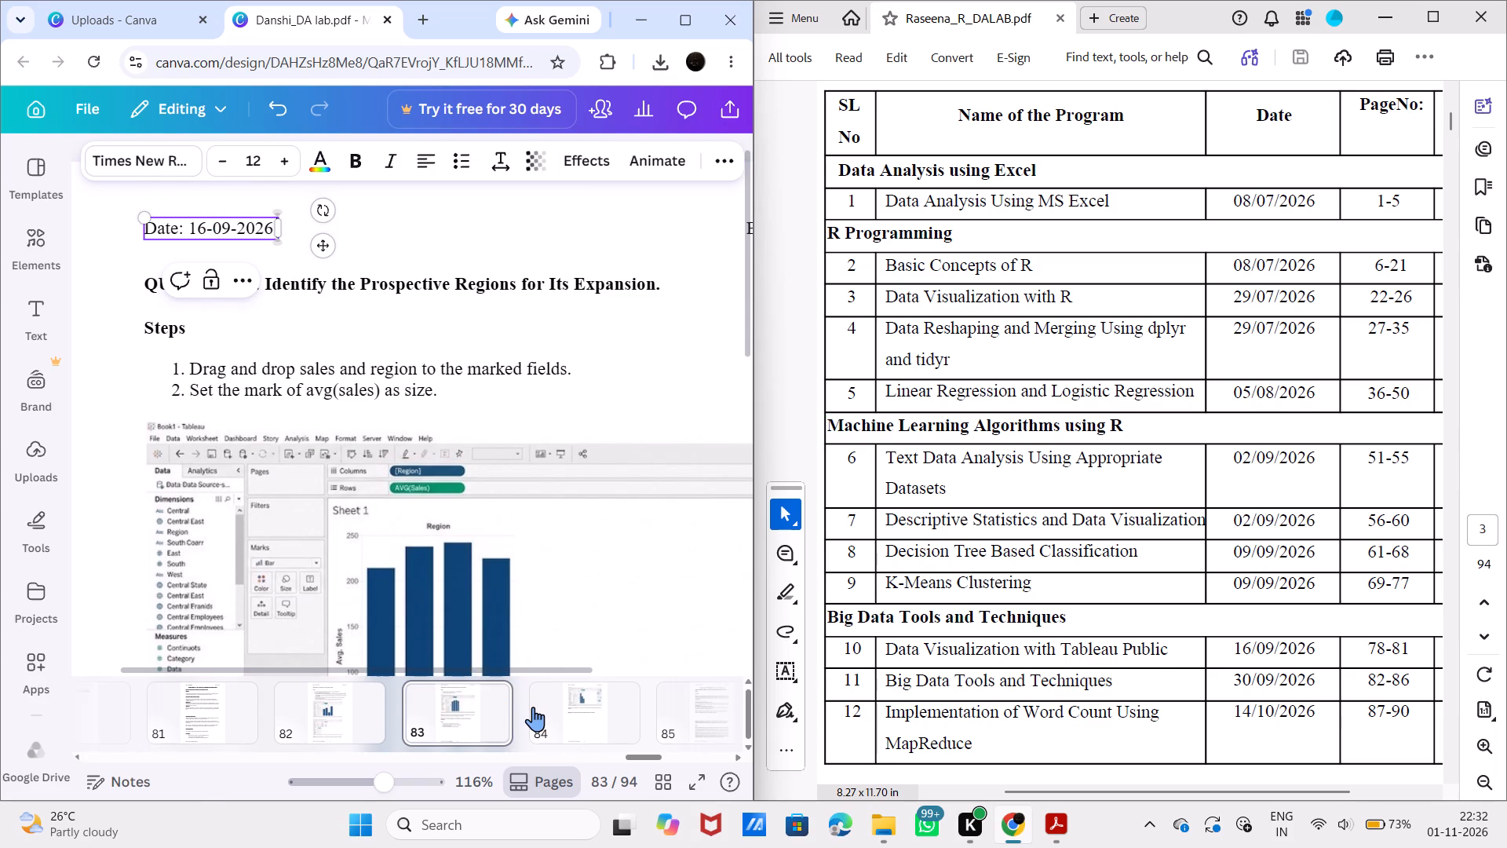
Replace the header date on page 84, with the profit by segment bar chart, with the copied "Date: 16-09-2026".
left_click(533, 707)
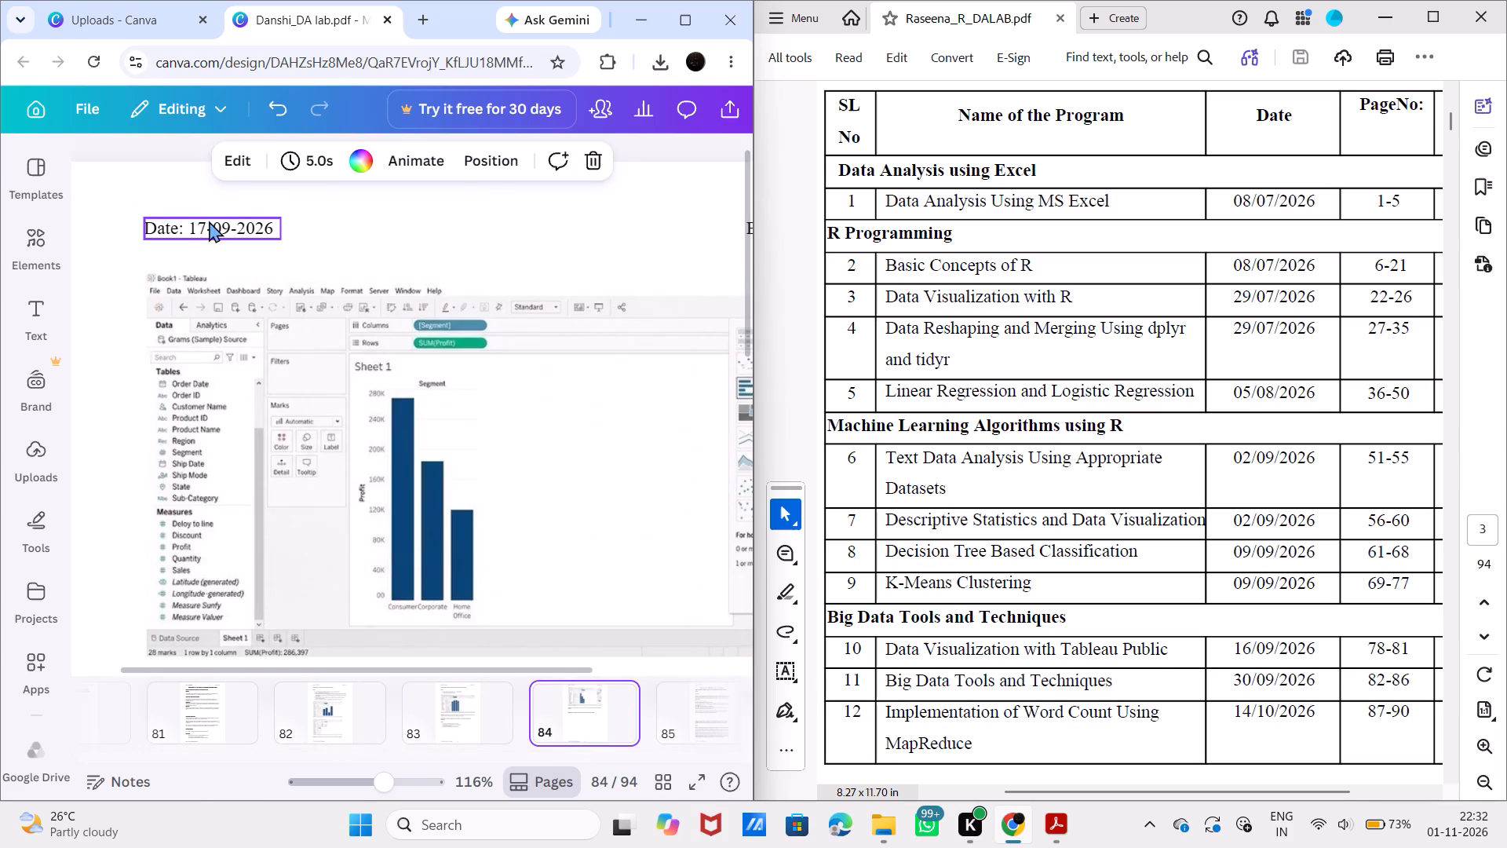
triple_click(209, 221)
key("BackSpace")
key("ctrl+v")
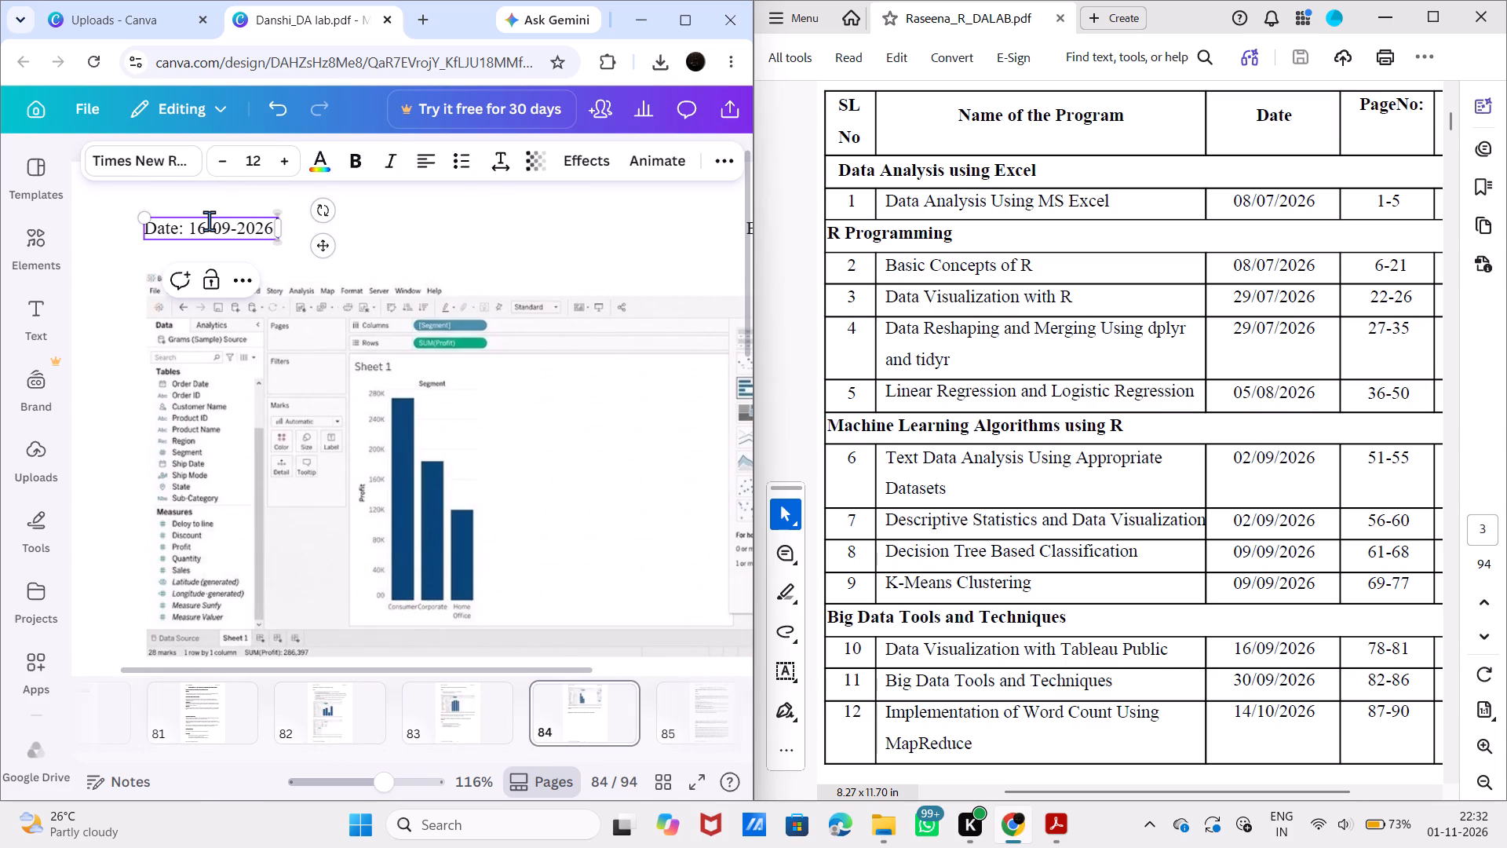
Set the header date on page 85, the first page of Experiment 11, to "Date: 30-09-2026" and copy the whole line.
scroll(576, 703, "left", 4)
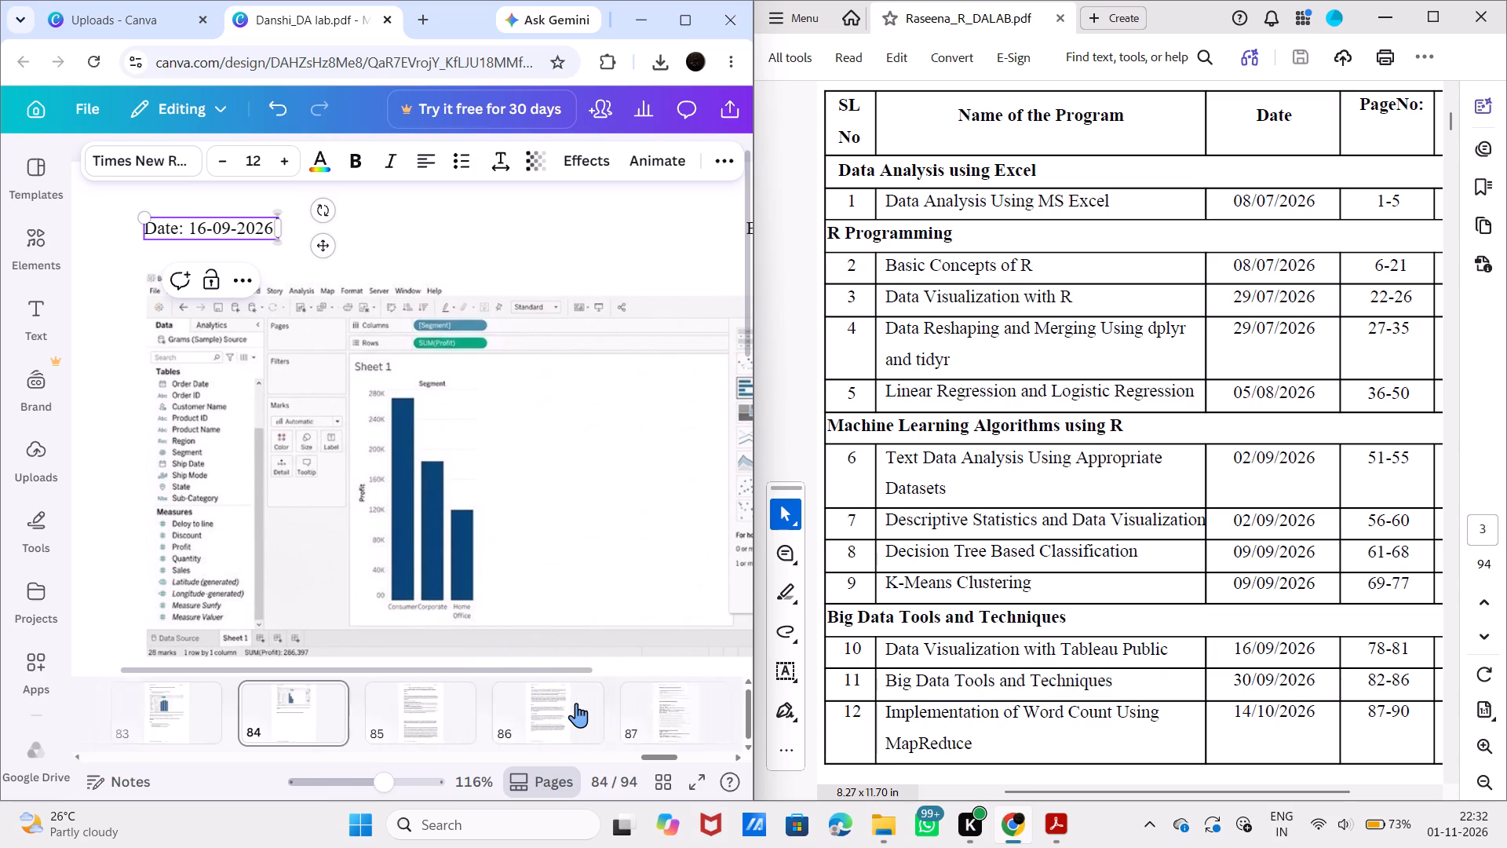
scroll(576, 703, "left", 1)
scroll(576, 703, "right", 4)
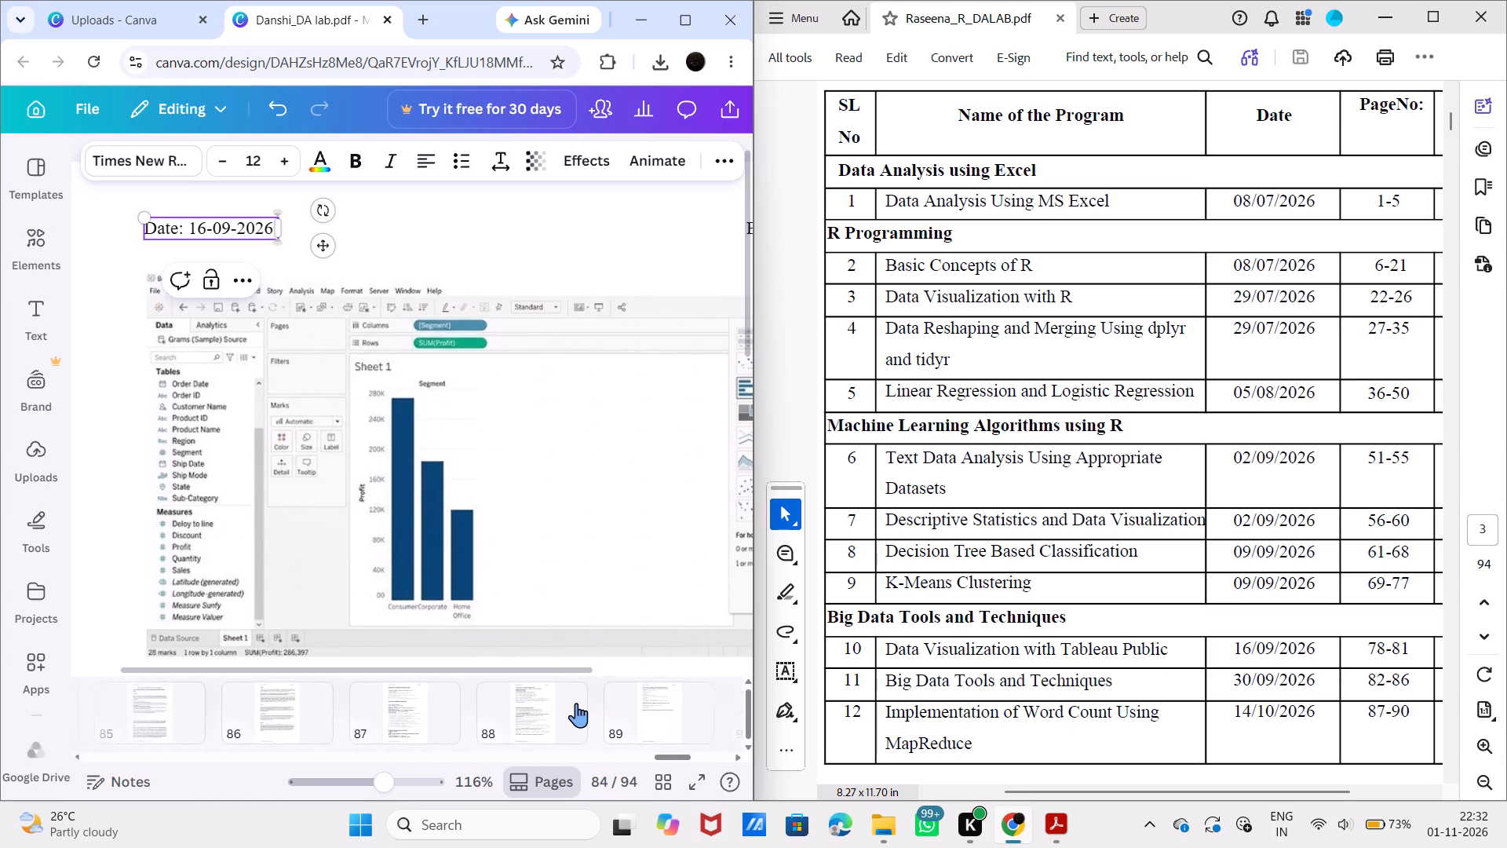
scroll(576, 703, "right", 3)
left_click(294, 691)
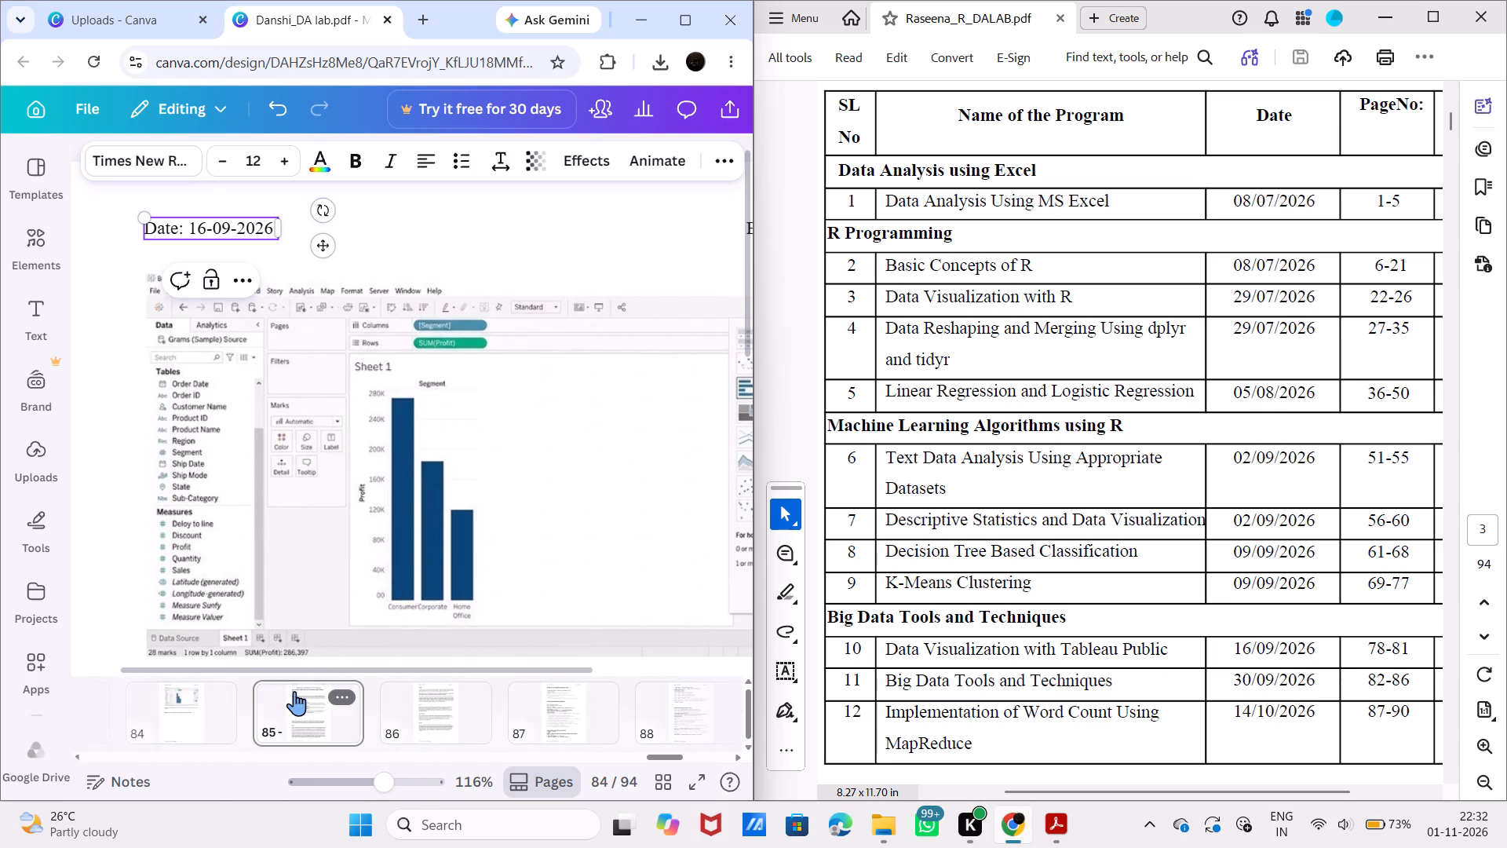
left_click(218, 221)
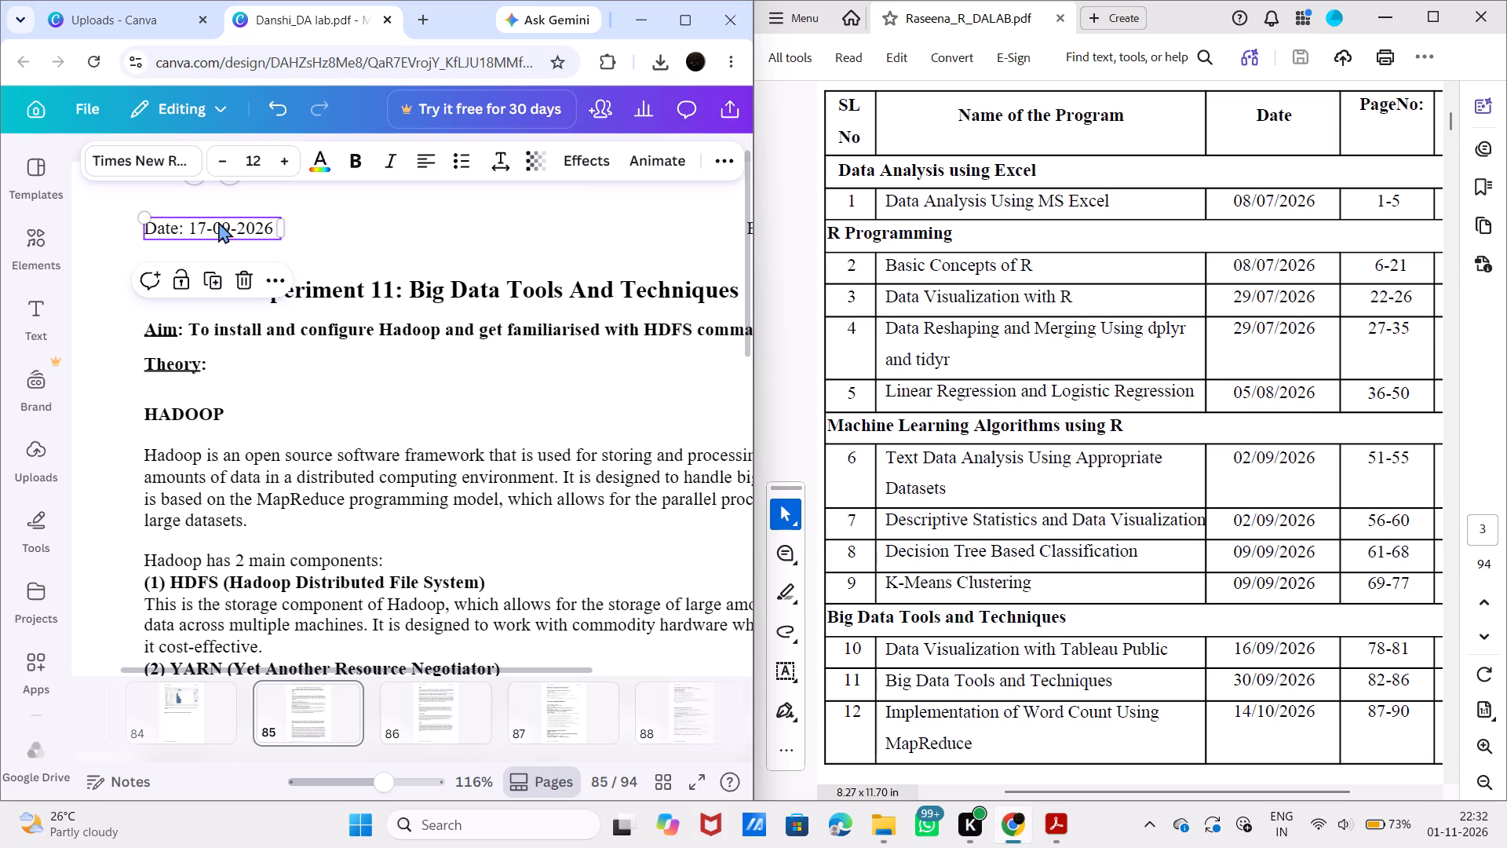
double_click(210, 224)
left_click(210, 224)
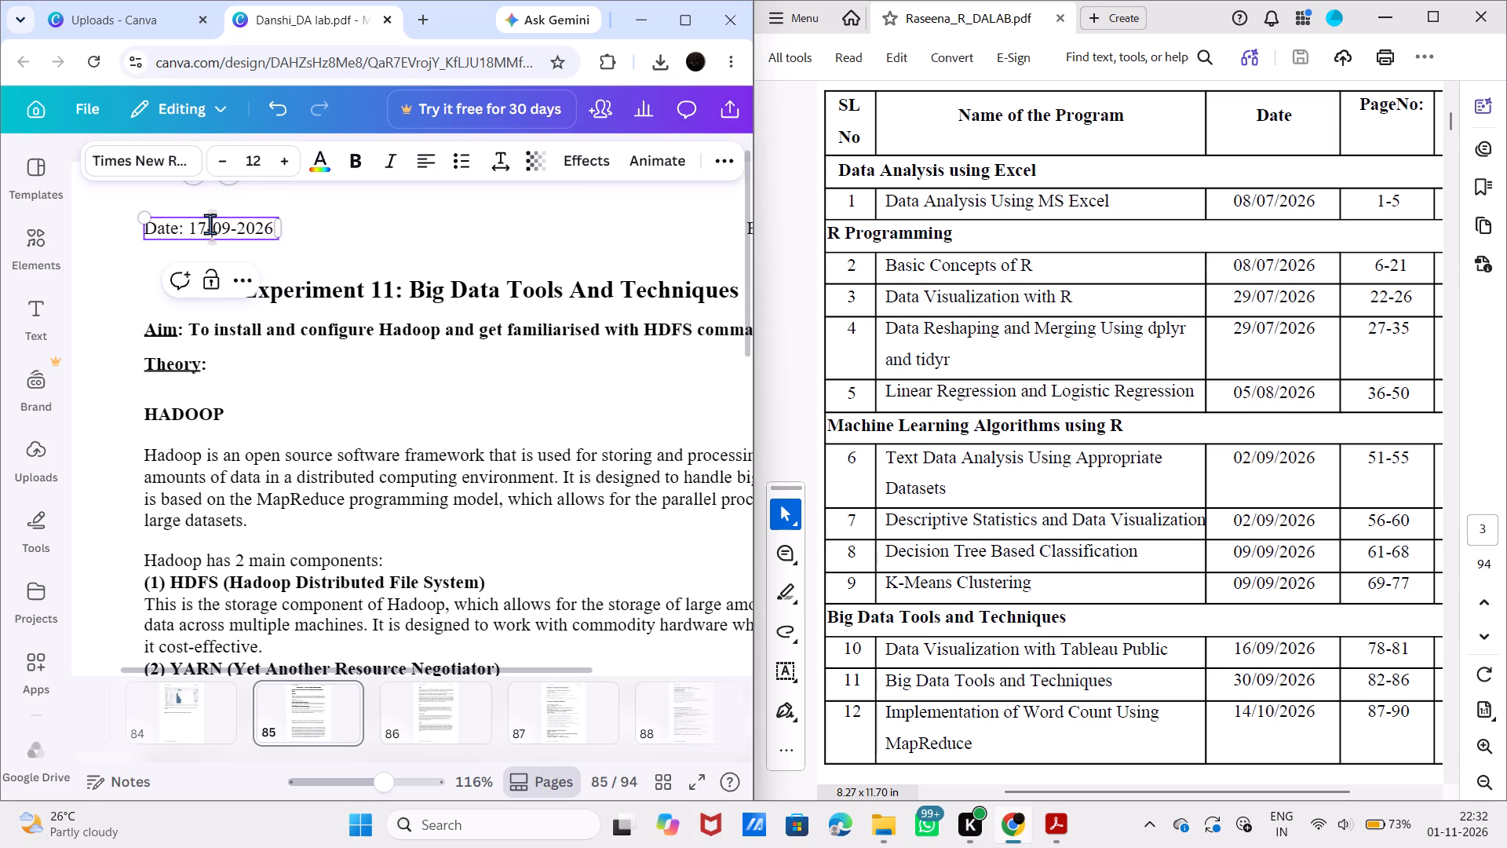
key("Left")
key("BackSpace")
key("BackSpace")
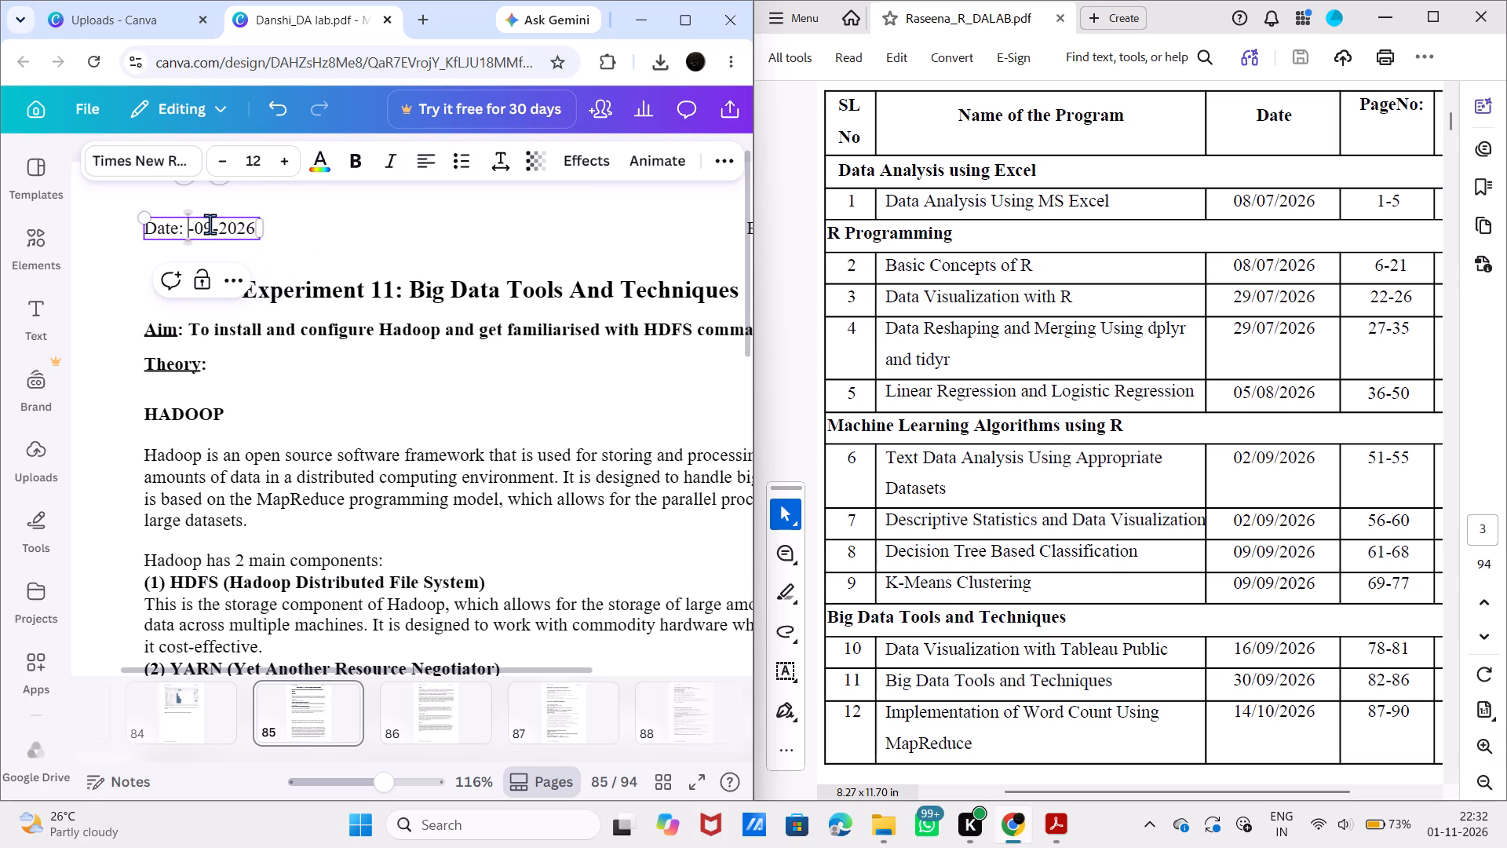
type("30")
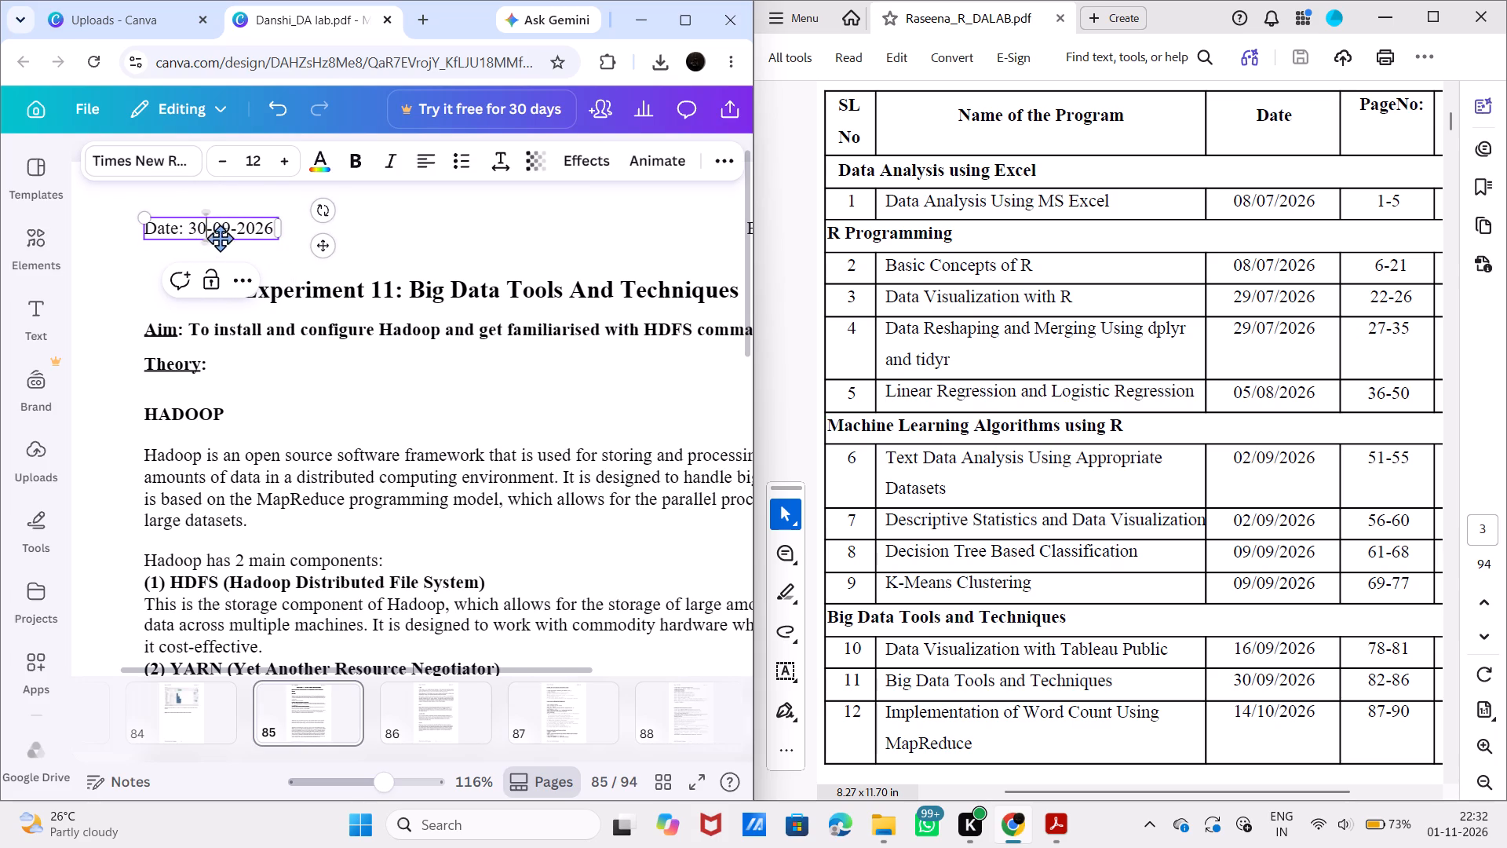
triple_click(232, 230)
key("ctrl+c")
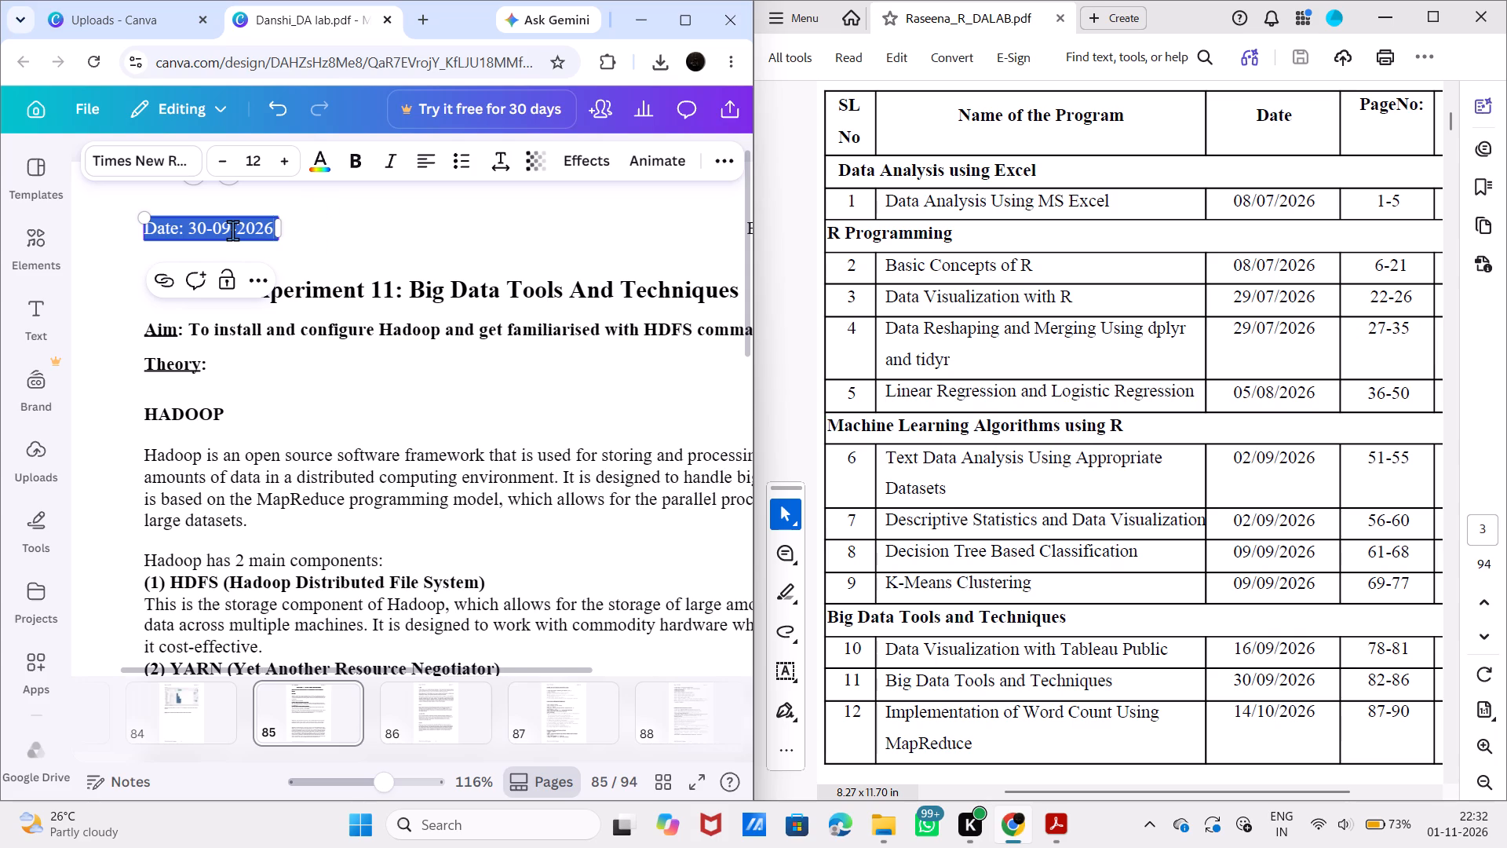
Replace the header dates on pages 86 and 87, YARN theory and Java installation, with the copied "Date: 30-09-2026".
left_click(420, 707)
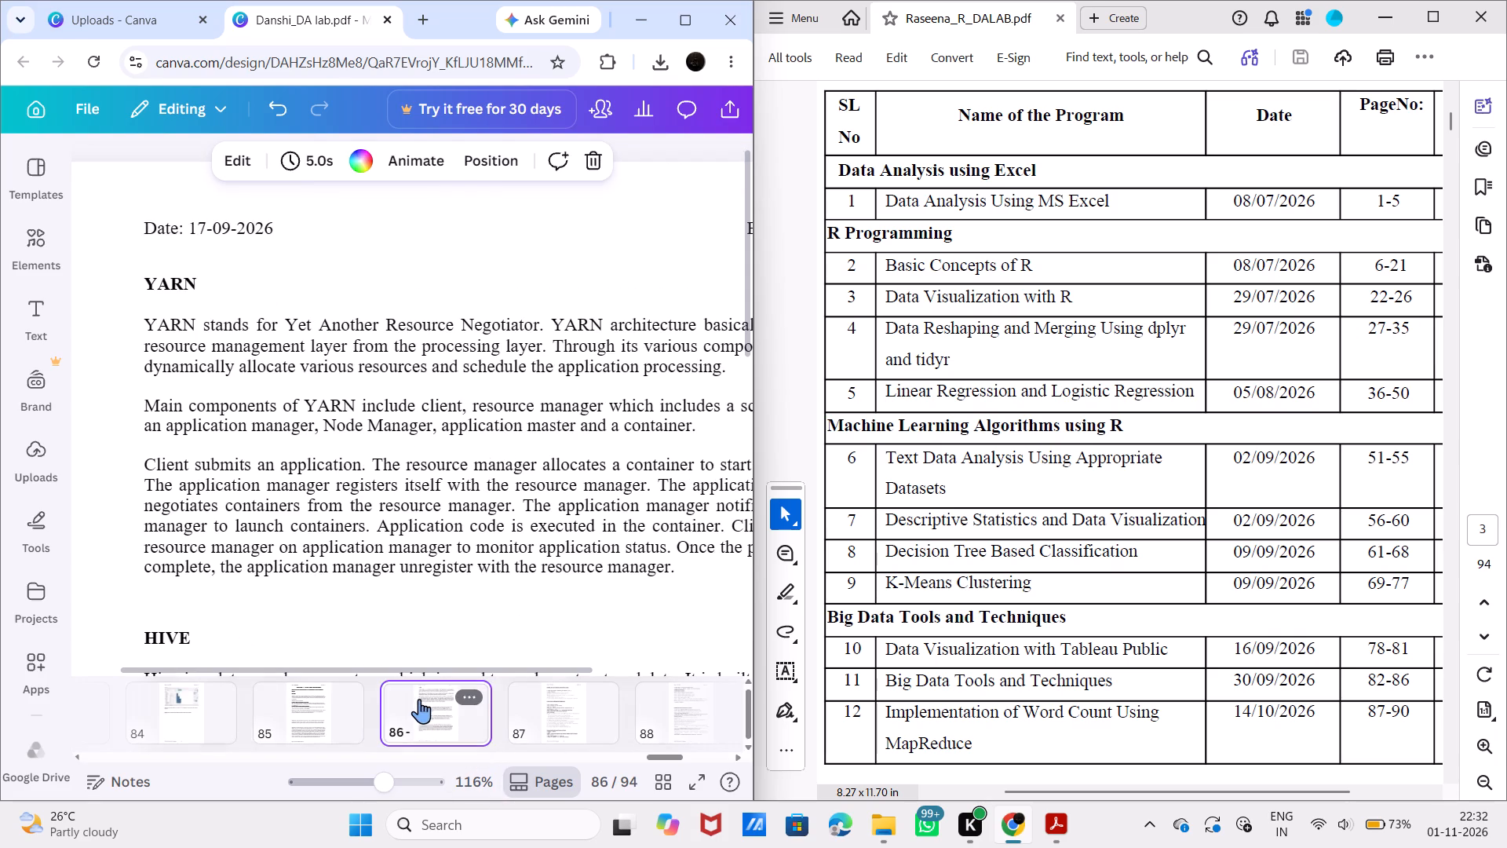
double_click(195, 224)
key("BackSpace")
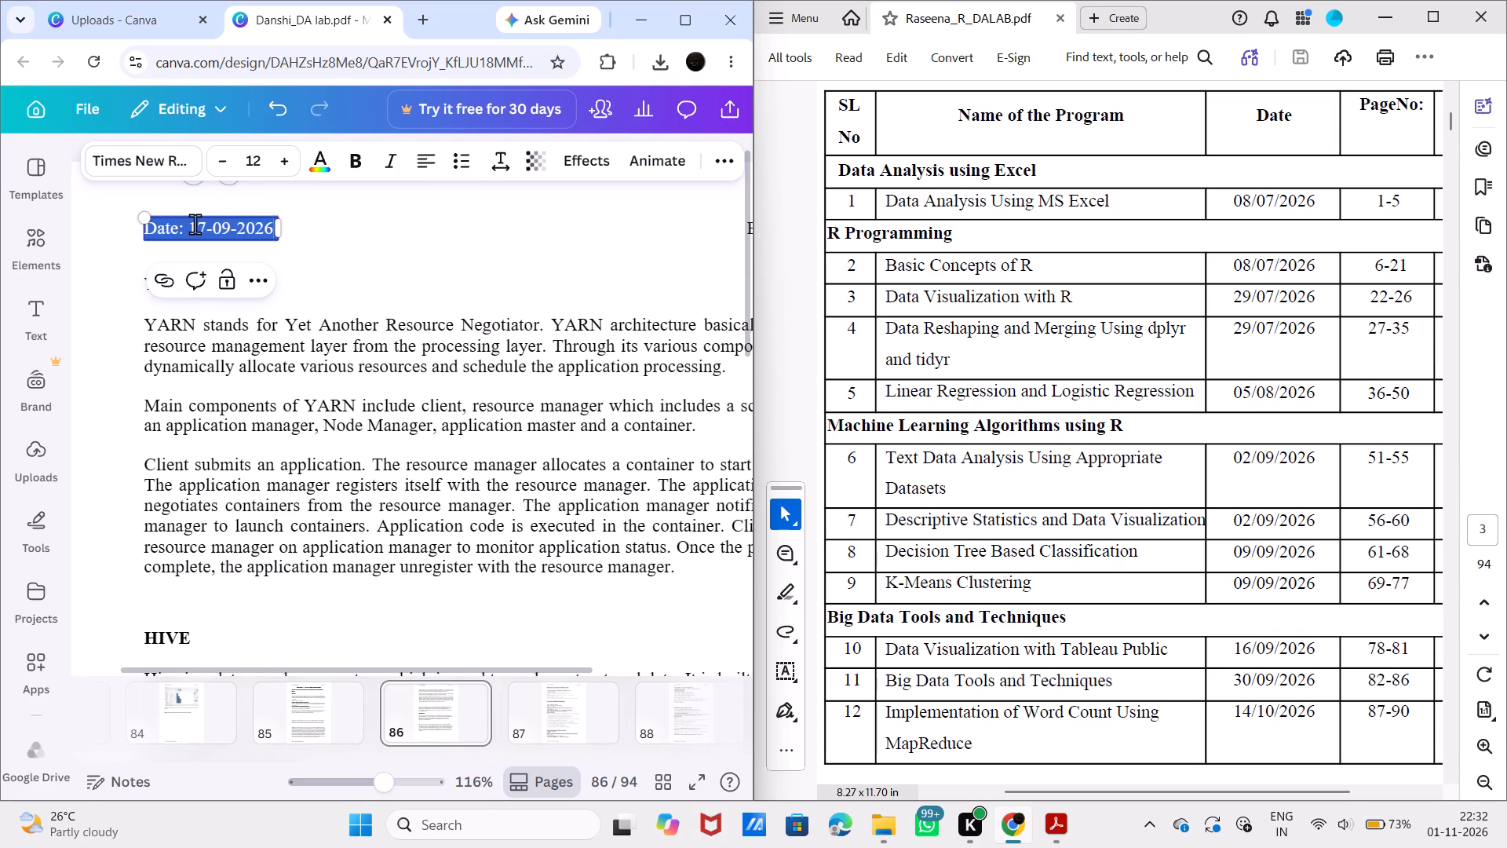
key("ctrl+v")
left_click(542, 711)
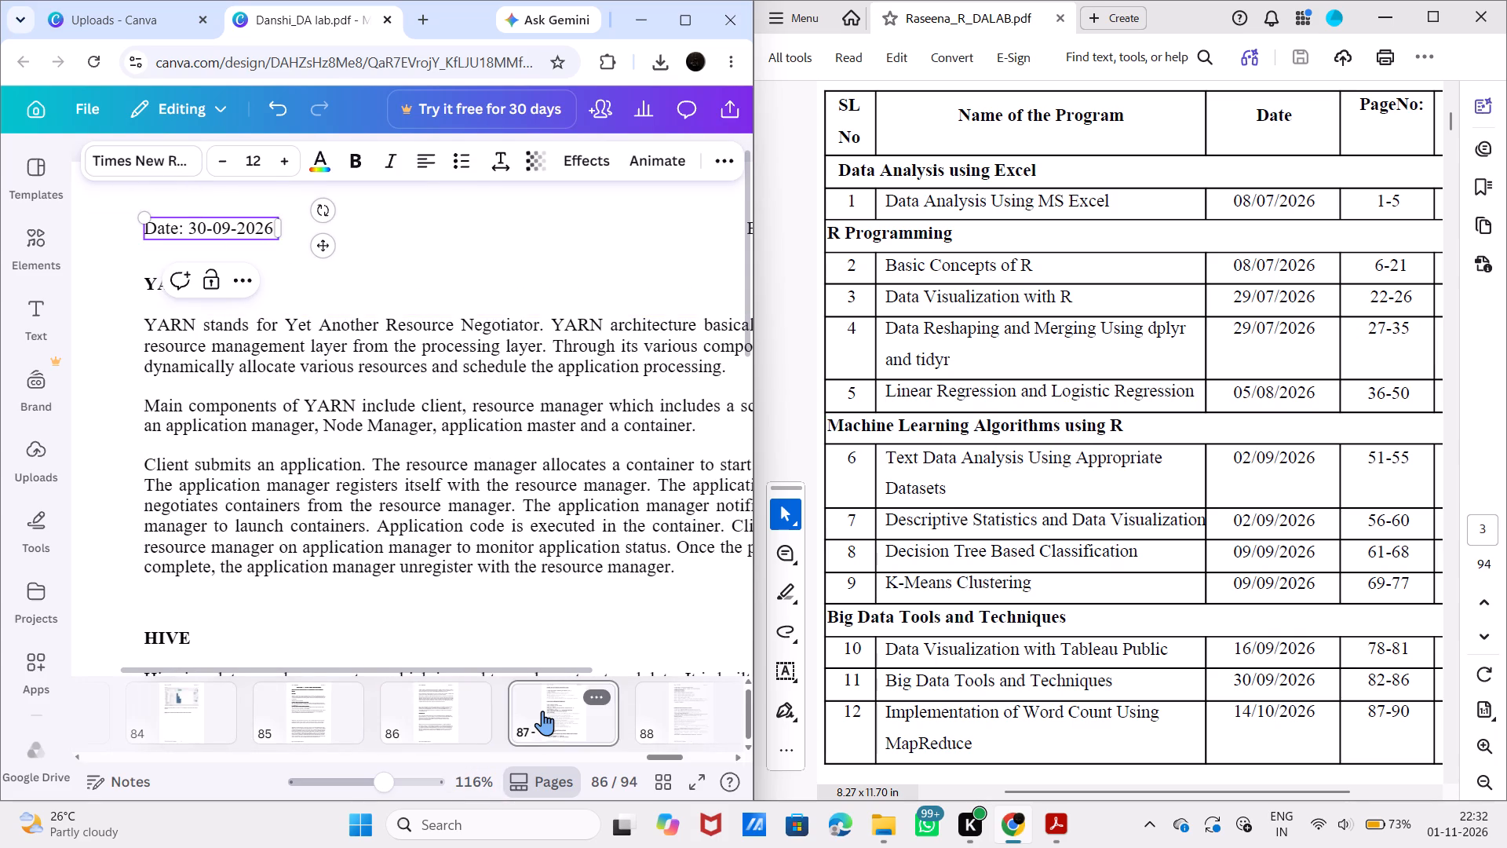
double_click(216, 232)
key("BackSpace")
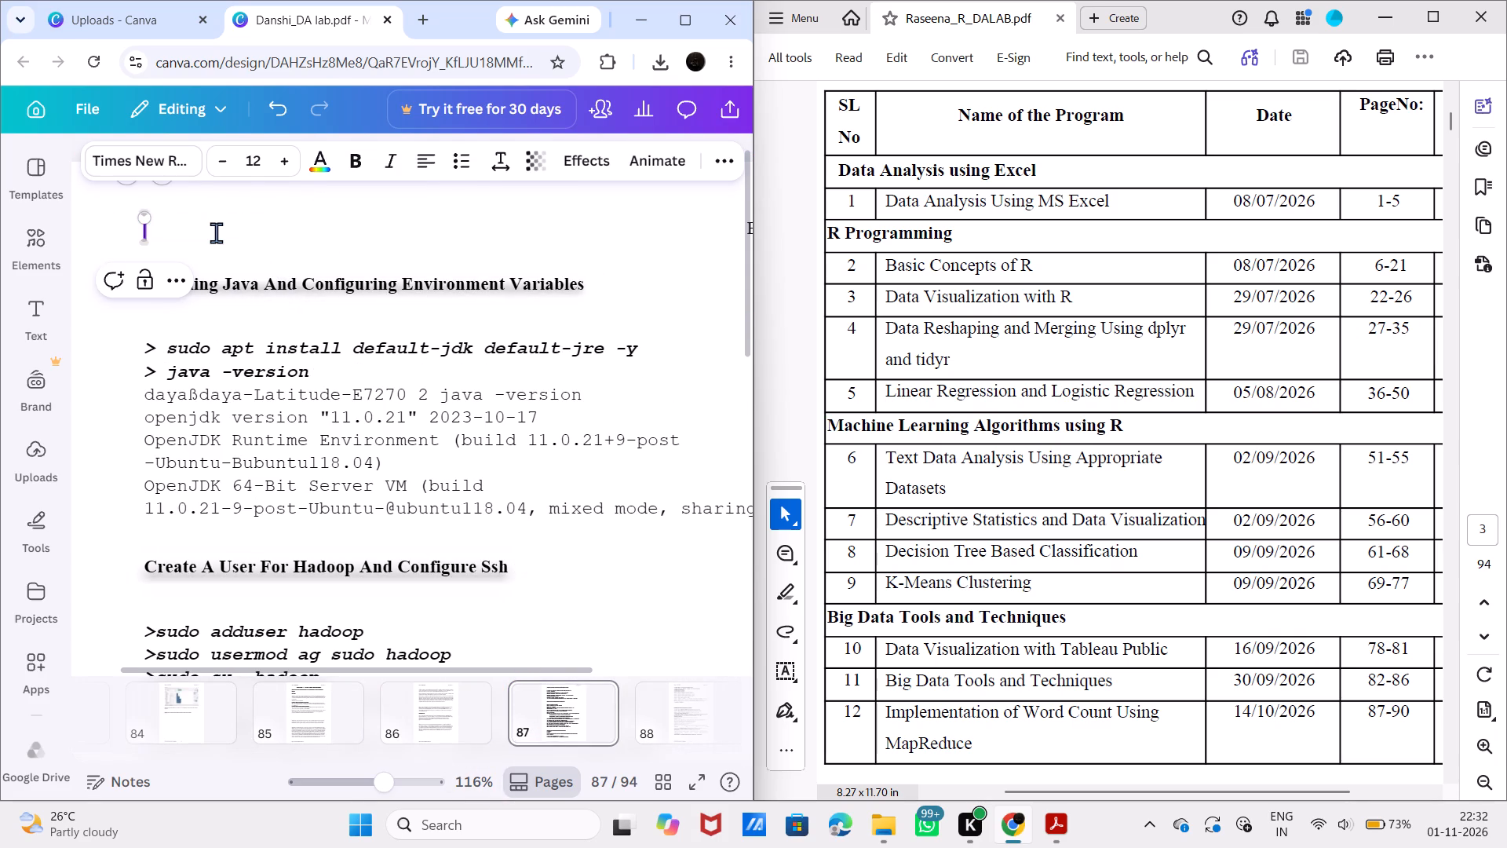
key("ctrl+v")
Replace the header dates on pages 88 and 89, the Hadoop configuration pages, with the copied "Date: 30-09-2026".
left_click(644, 715)
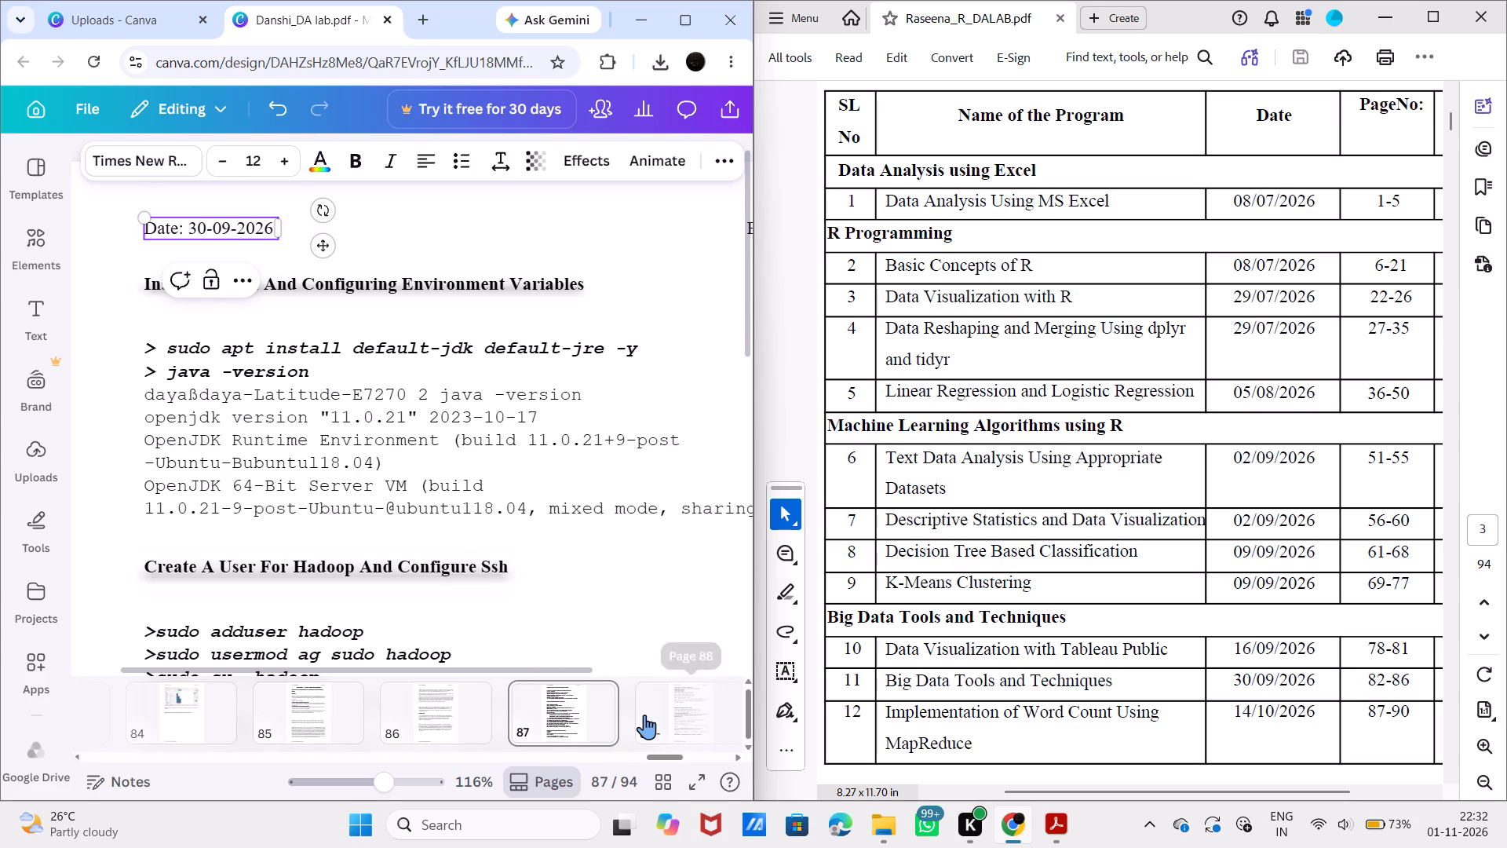
double_click(219, 230)
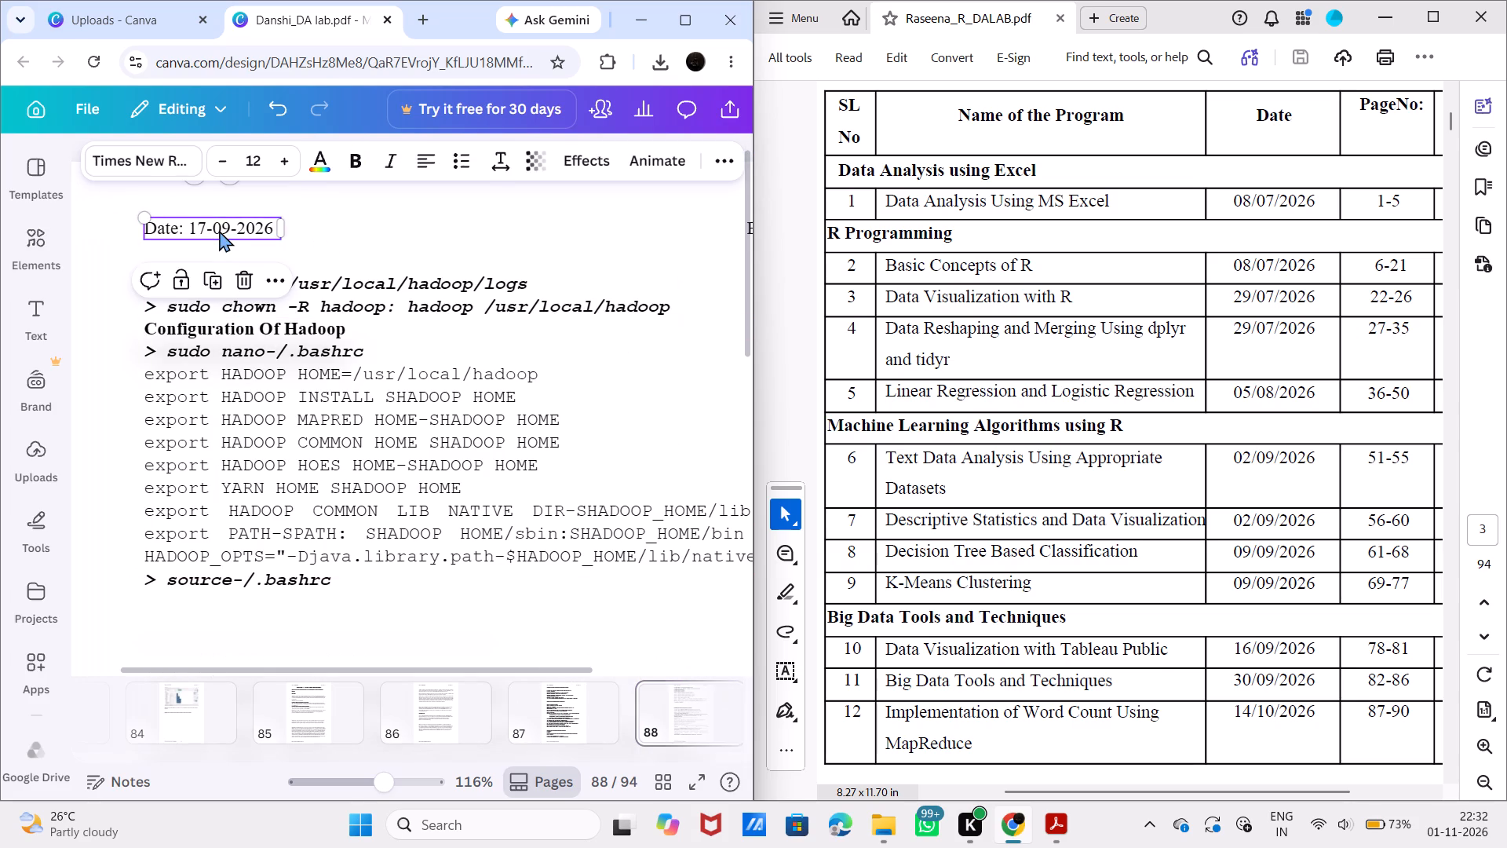
key("BackSpace")
key("ctrl+v")
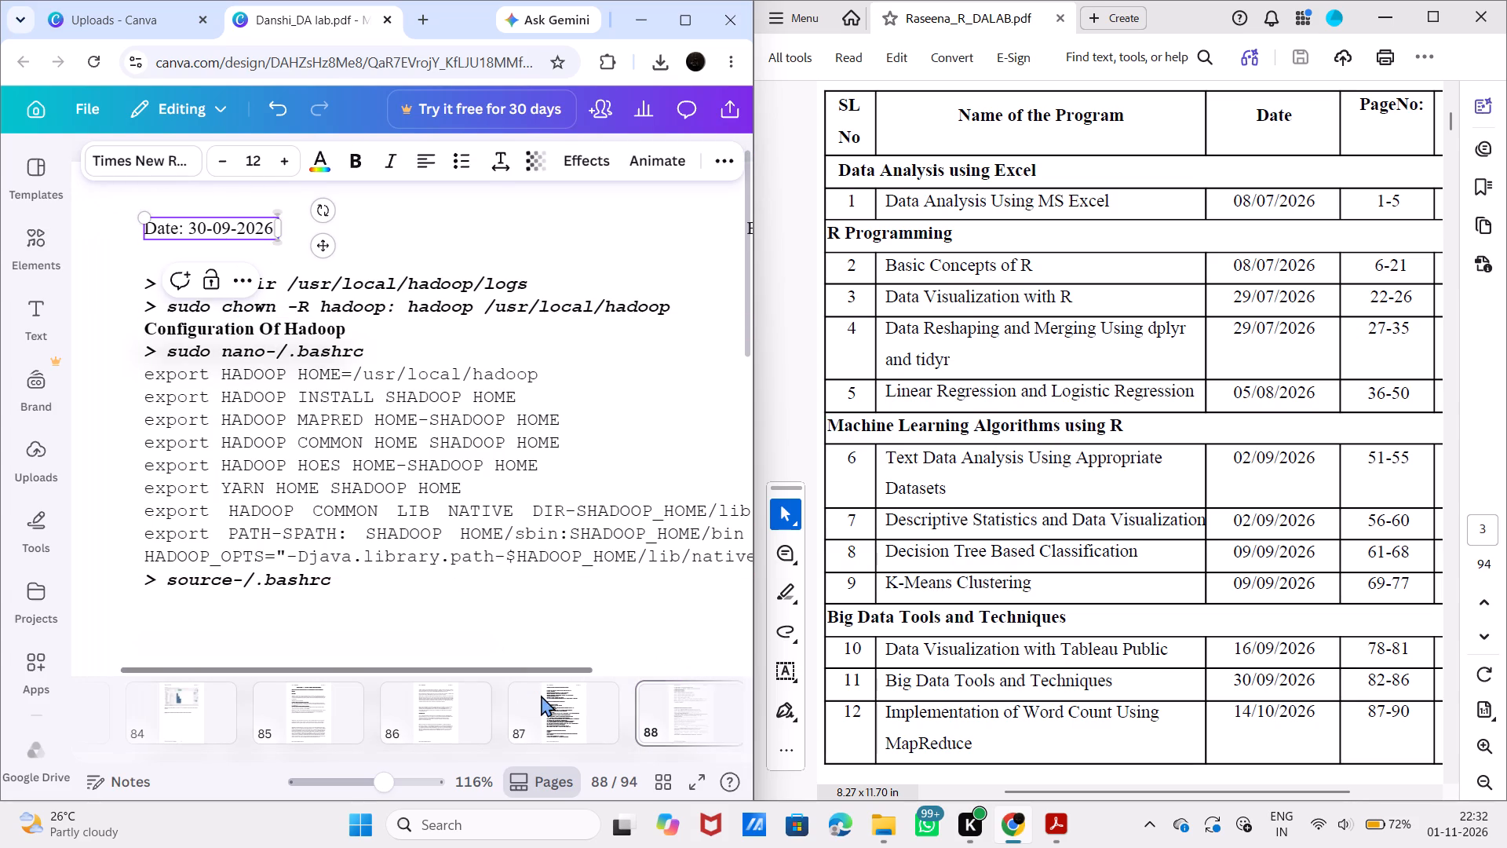
scroll(660, 713, "left", 4)
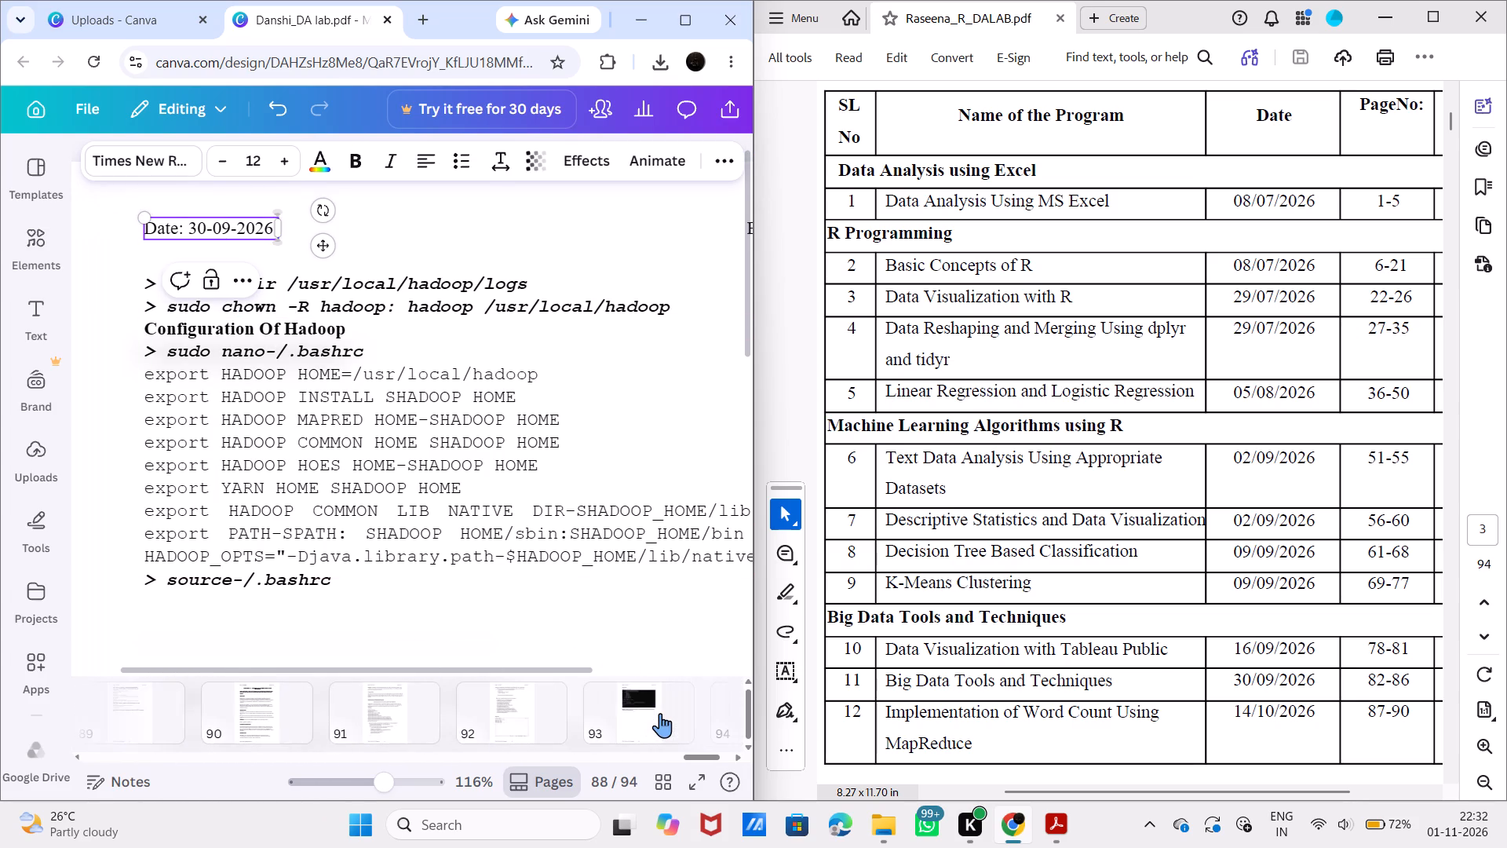
scroll(660, 713, "right", 2)
left_click(330, 713)
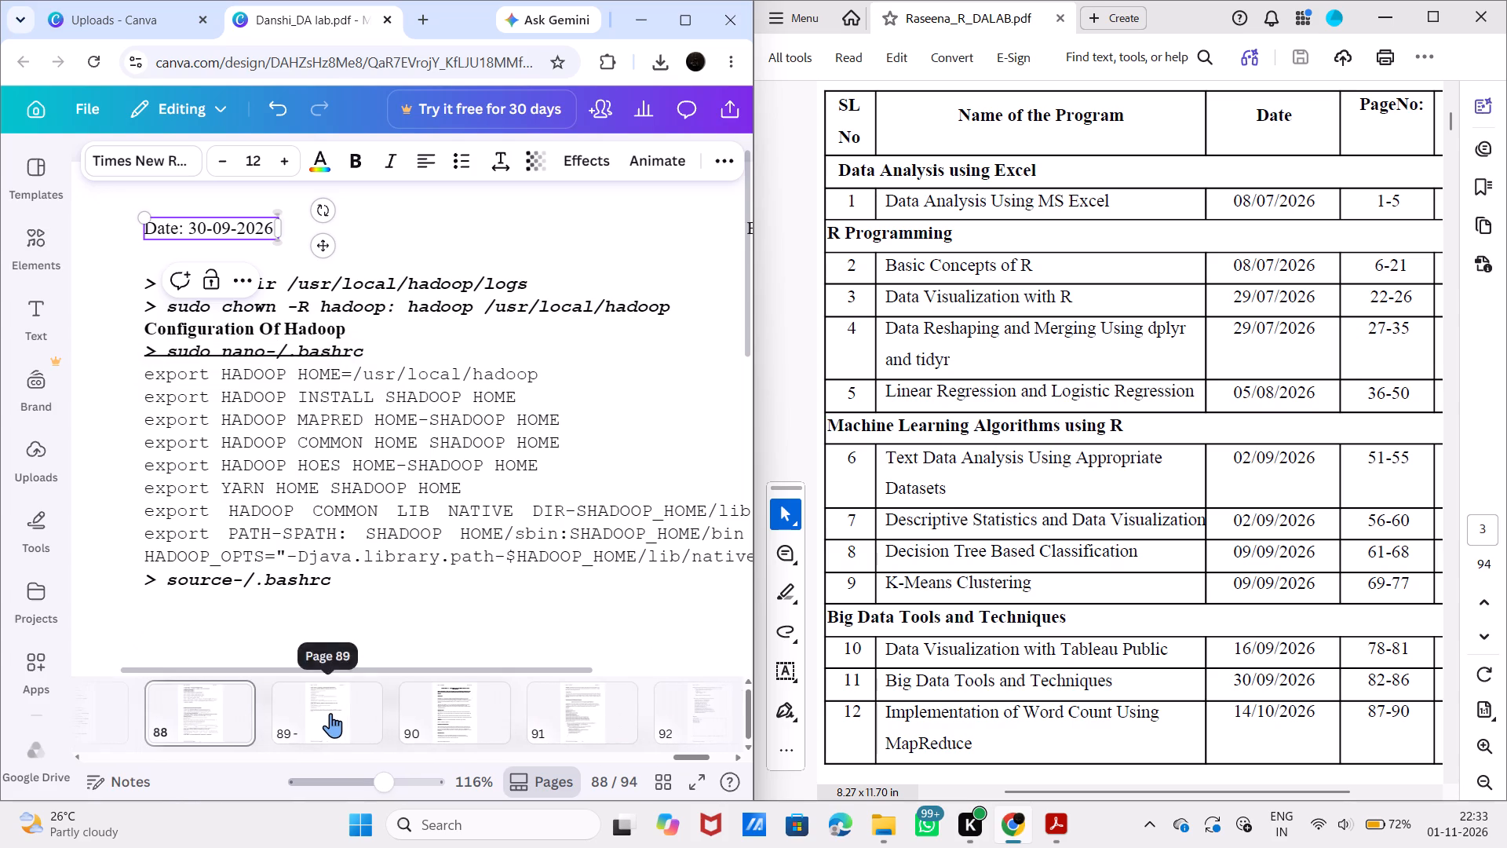
double_click(206, 234)
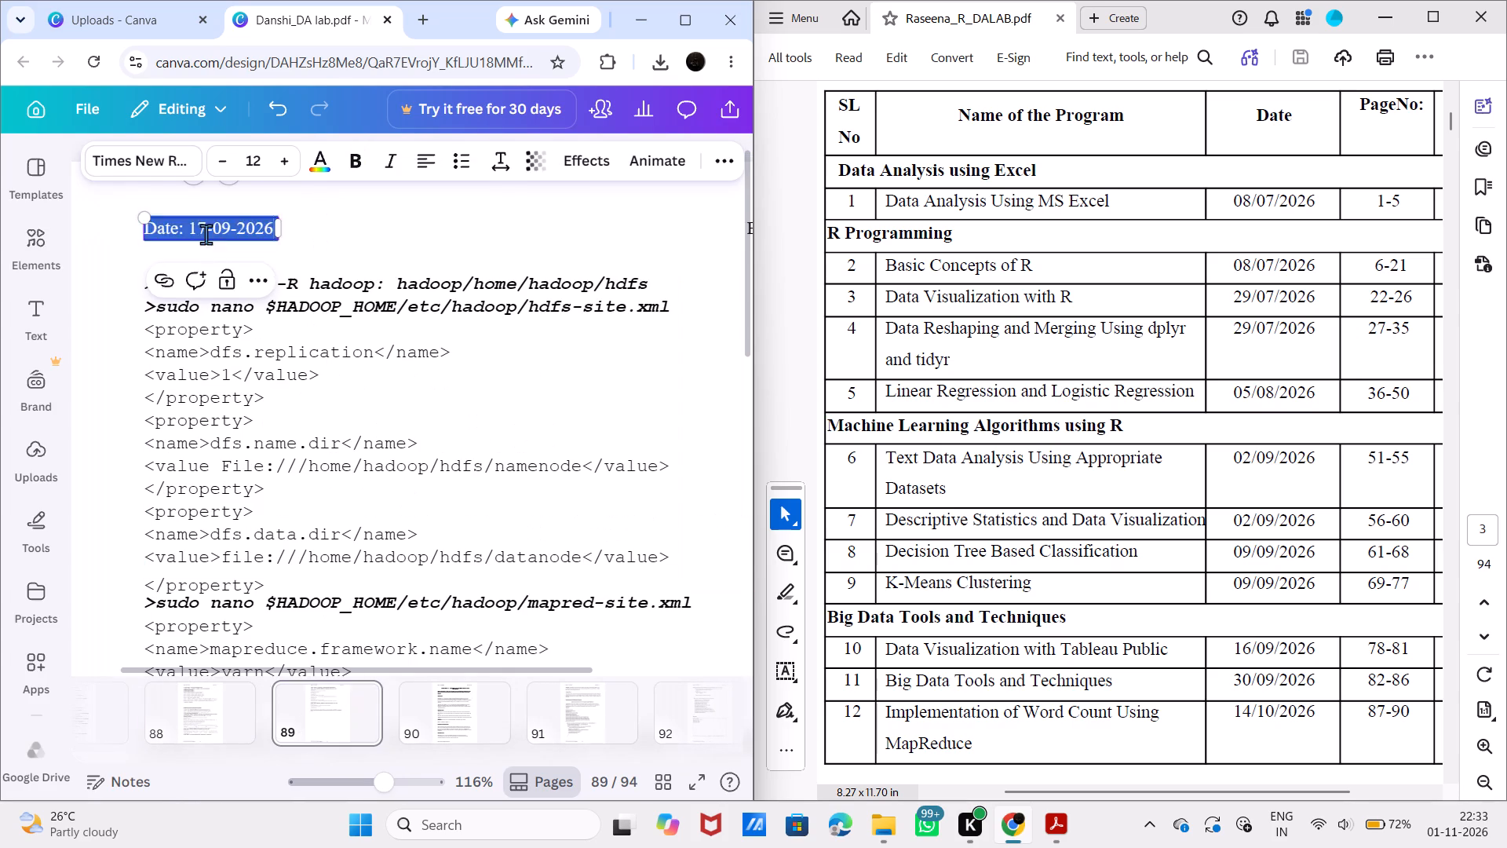
key("BackSpace")
key("ctrl+v")
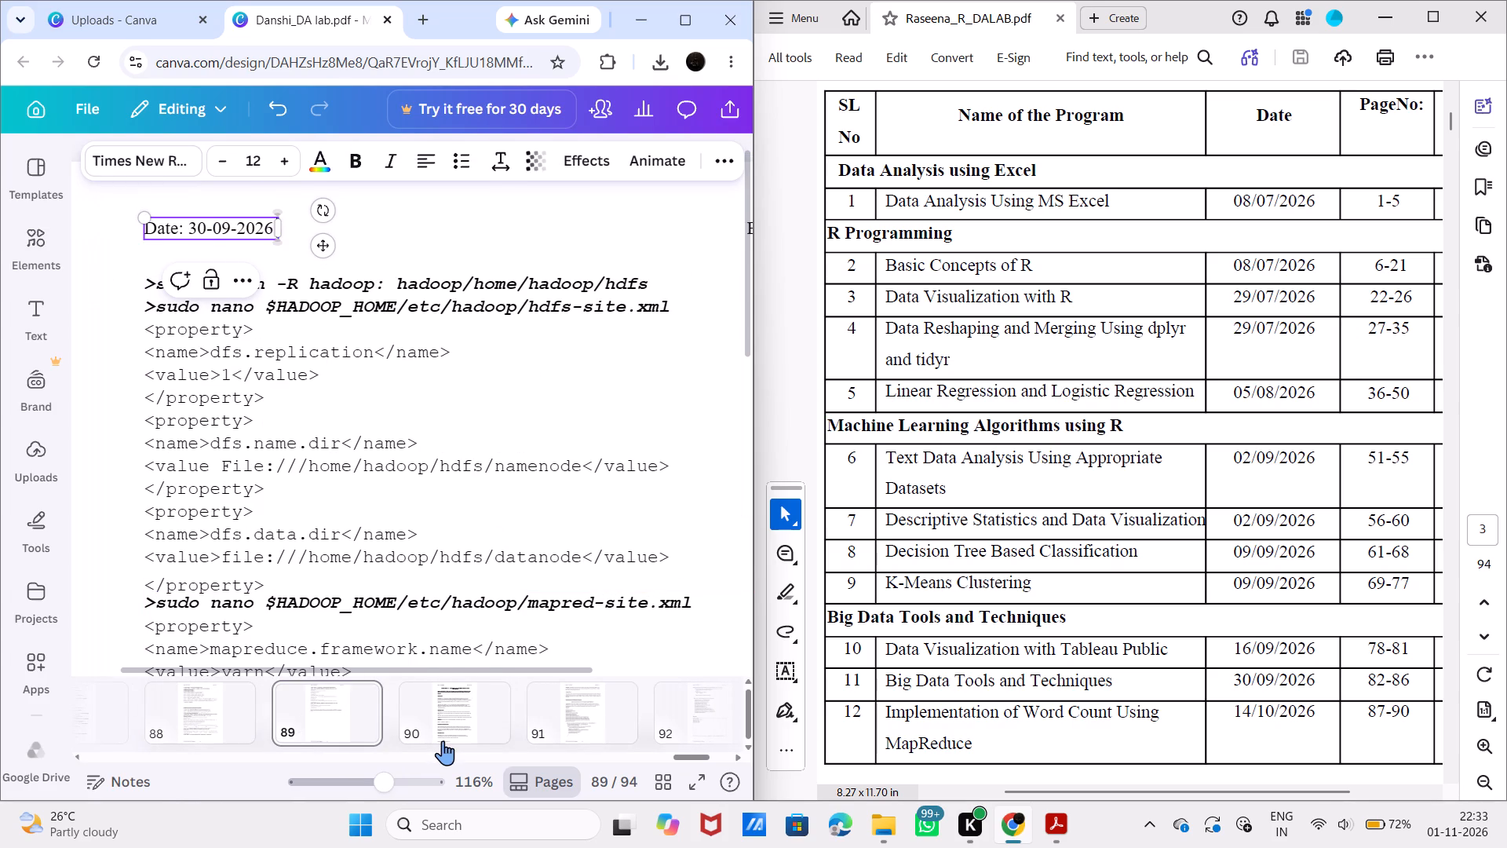
Set the header date on page 90, the first page of Experiment 12, to "Date: 14-10-2026" and copy the whole line.
left_click(443, 740)
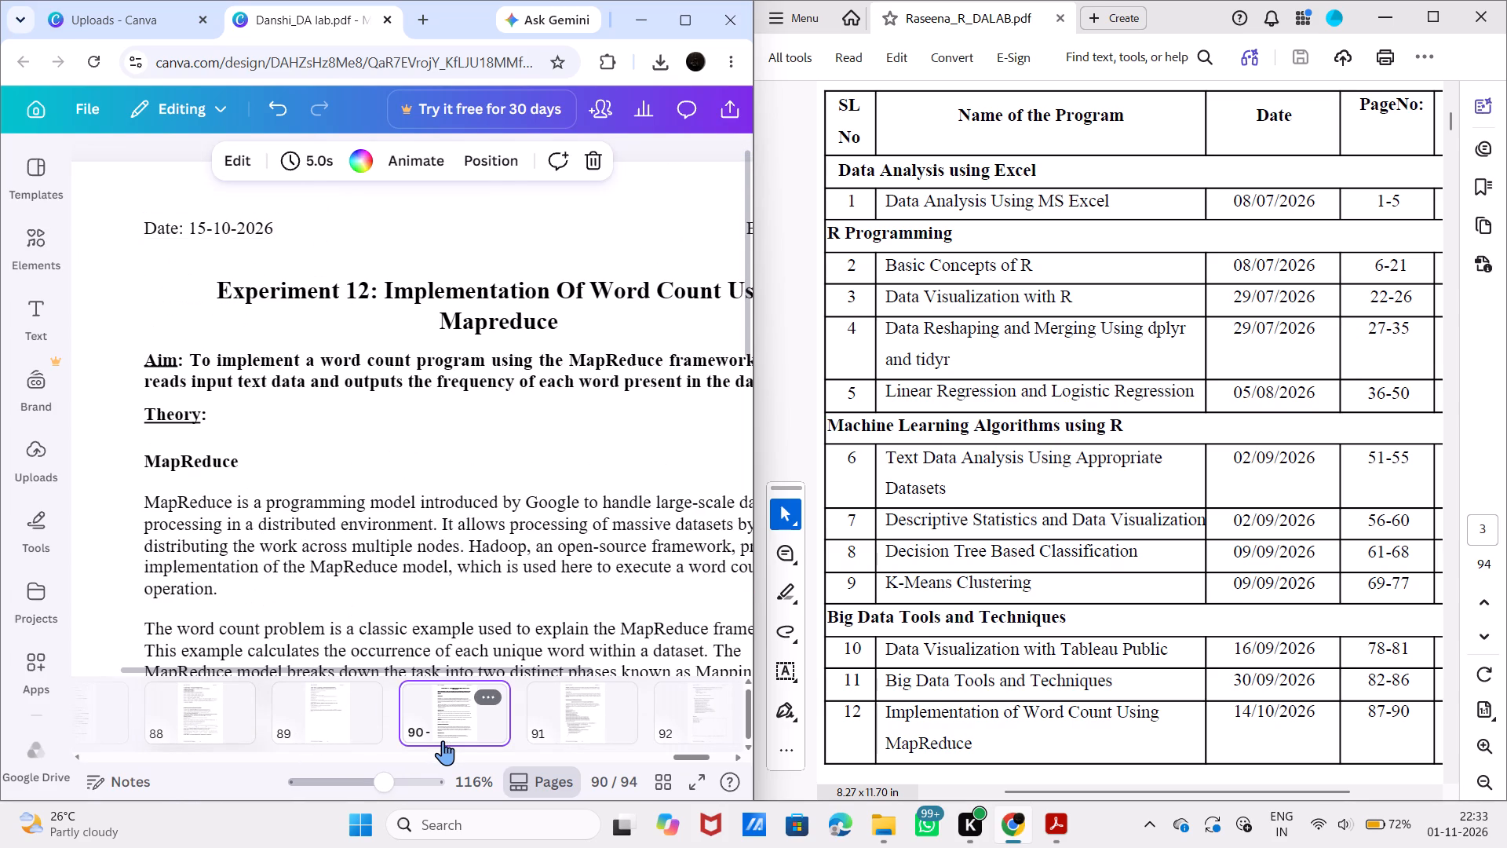
double_click(196, 231)
left_click(199, 226)
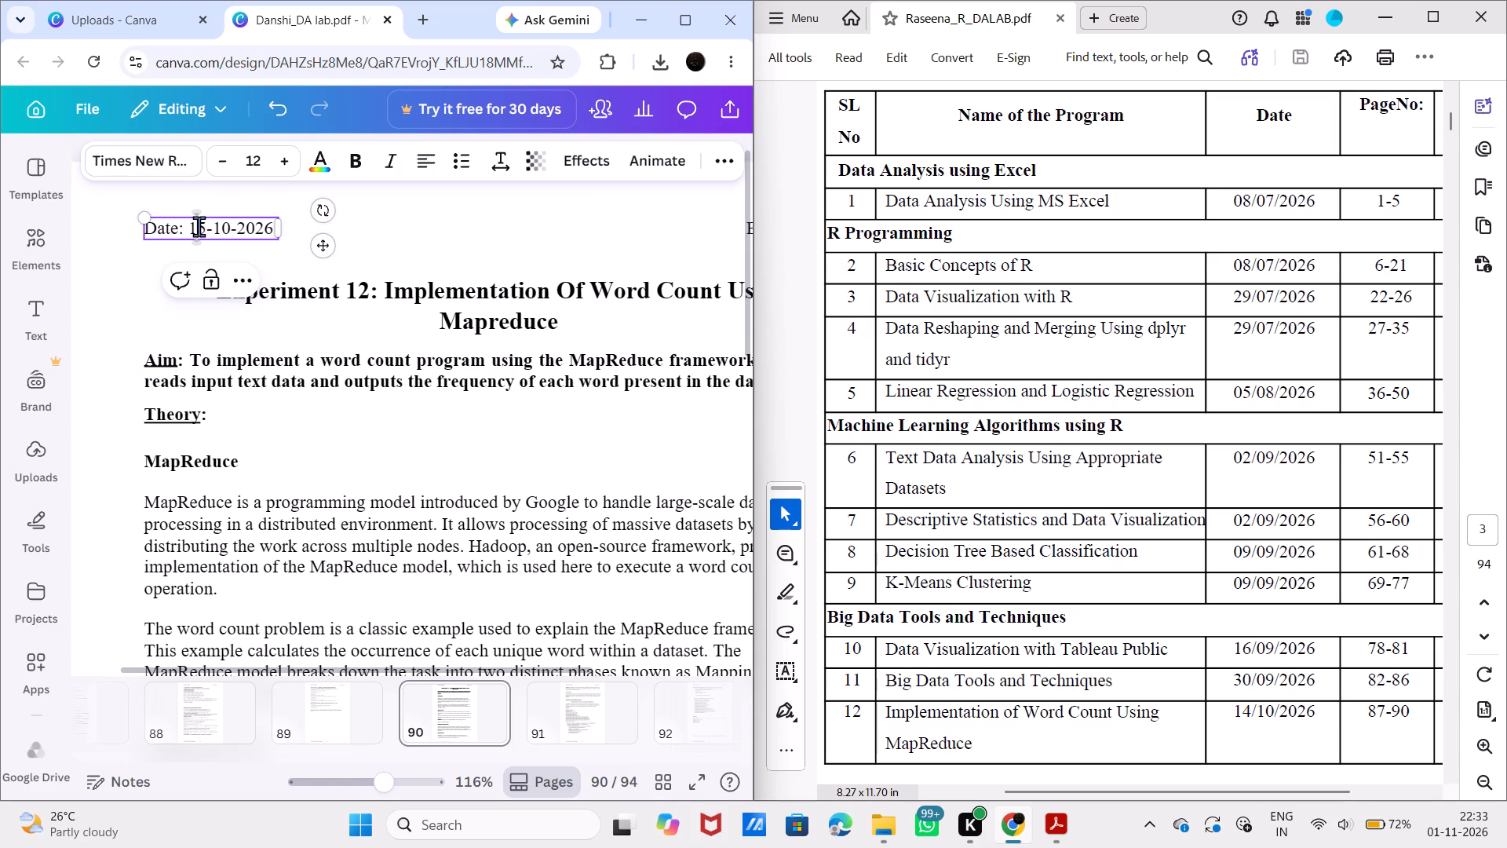
key("Down")
key("Left")
key("Left")
key("Left")
key("Left")
key("Left")
key("Left")
key("Left")
key("Left")
key("Left")
key("BackSpace")
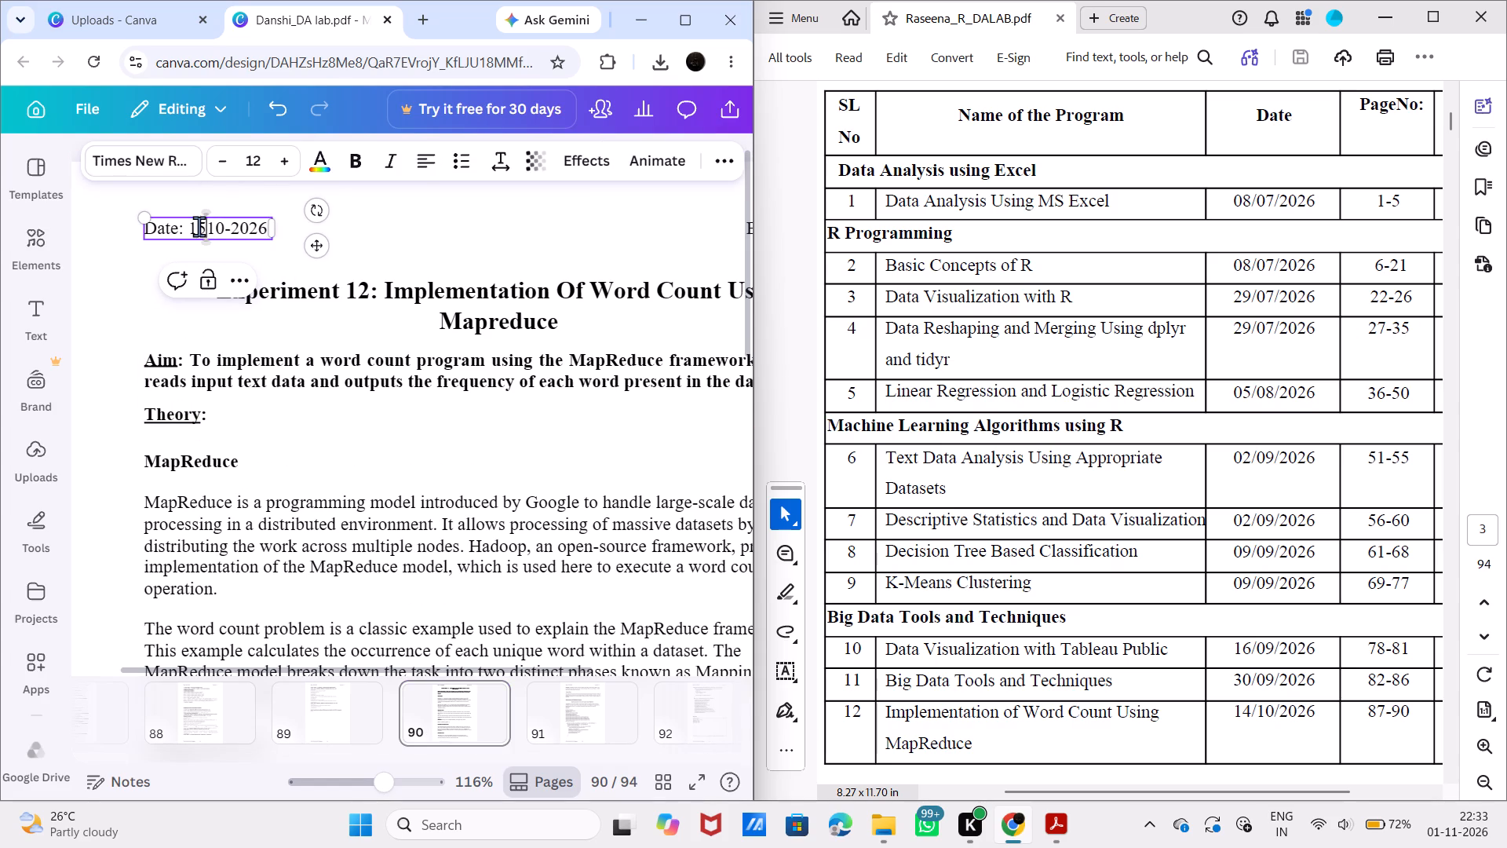
key("Left")
key("BackSpace")
key("Right")
key("BackSpace")
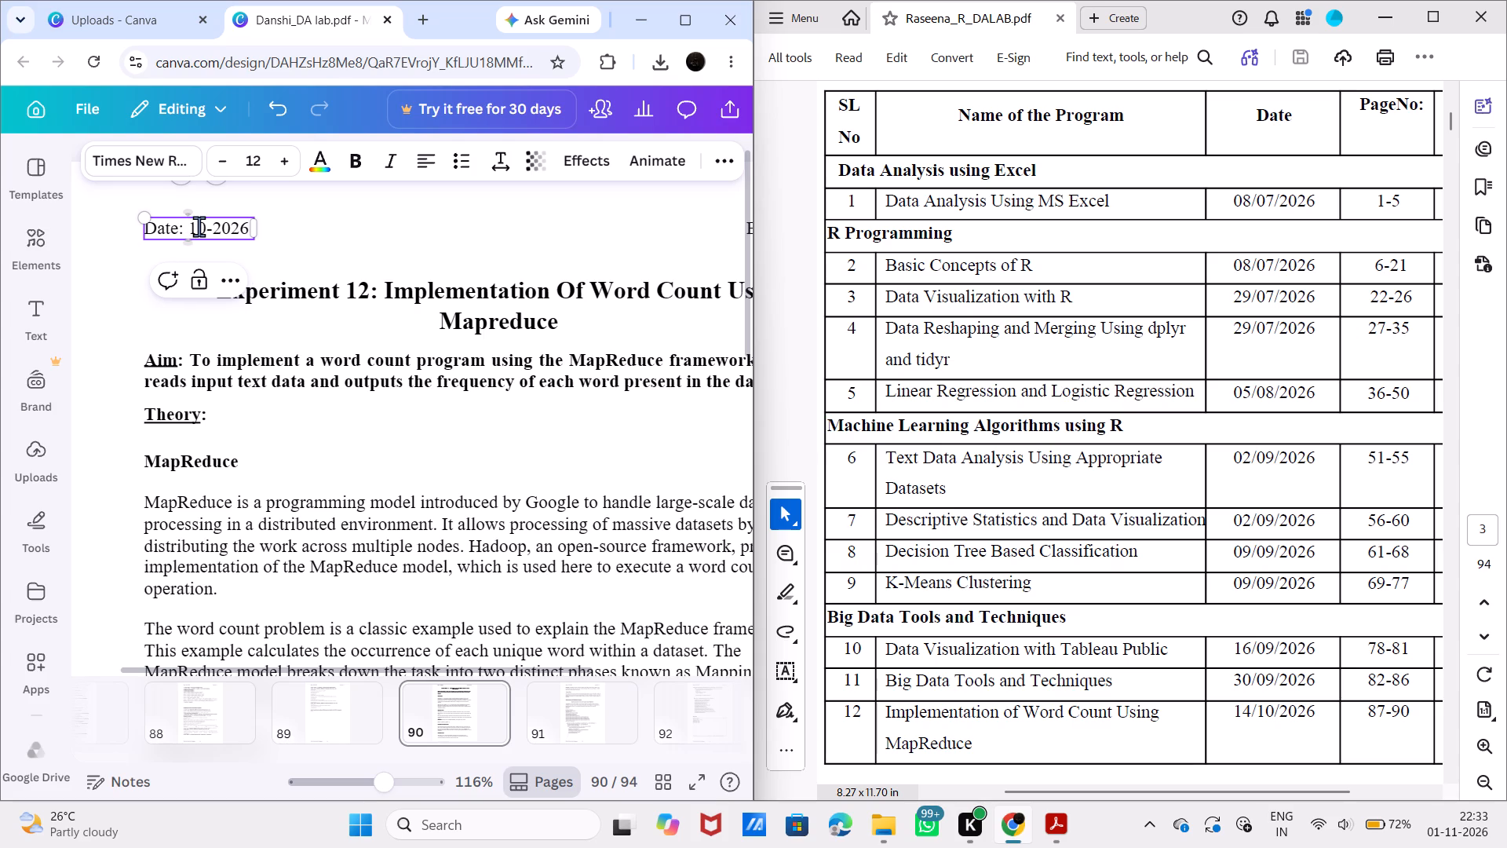
type("14-")
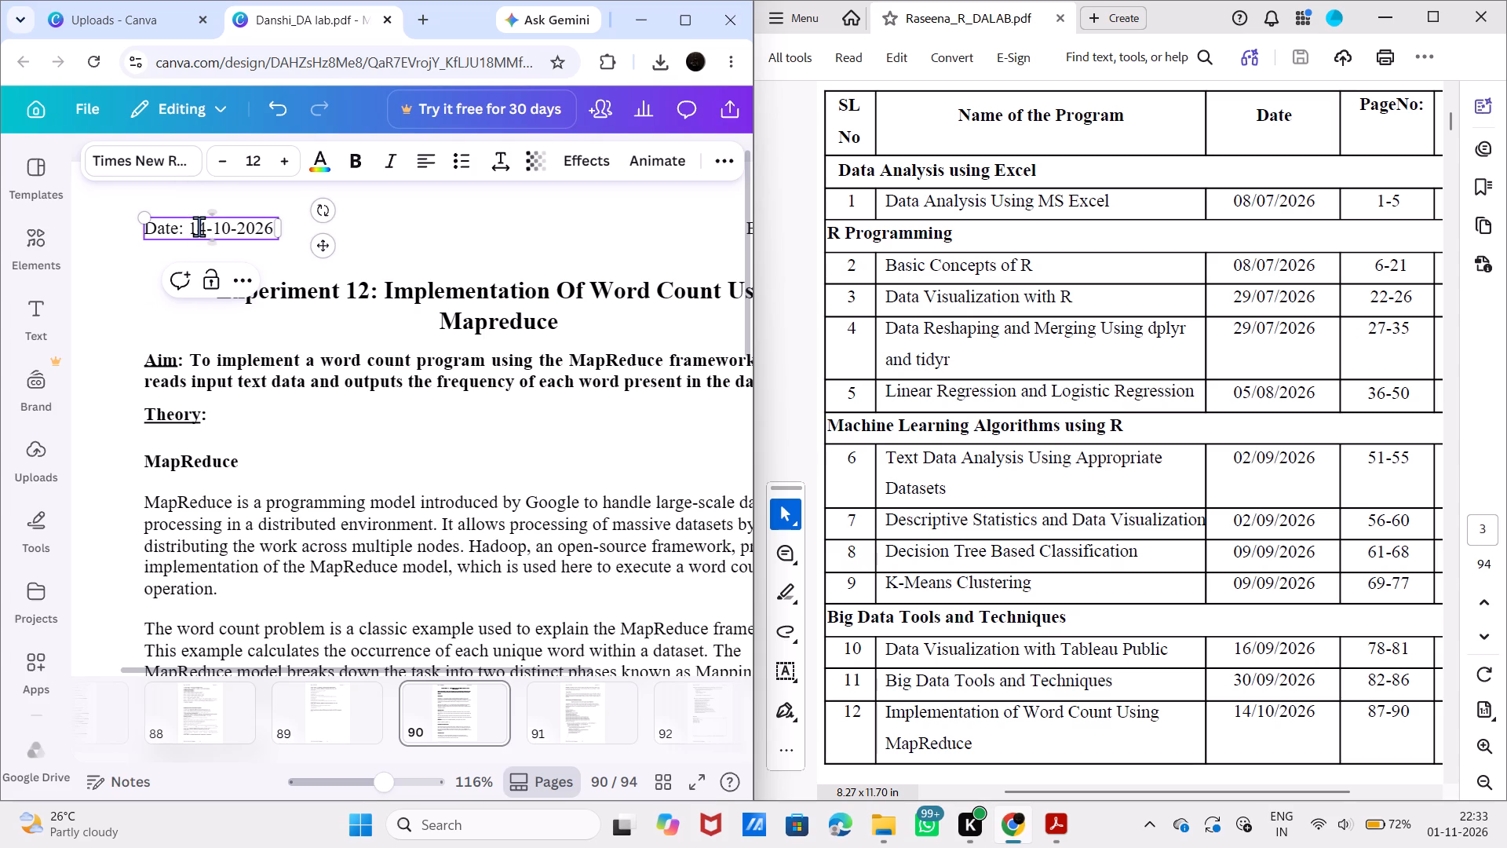
double_click(199, 226)
triple_click(199, 226)
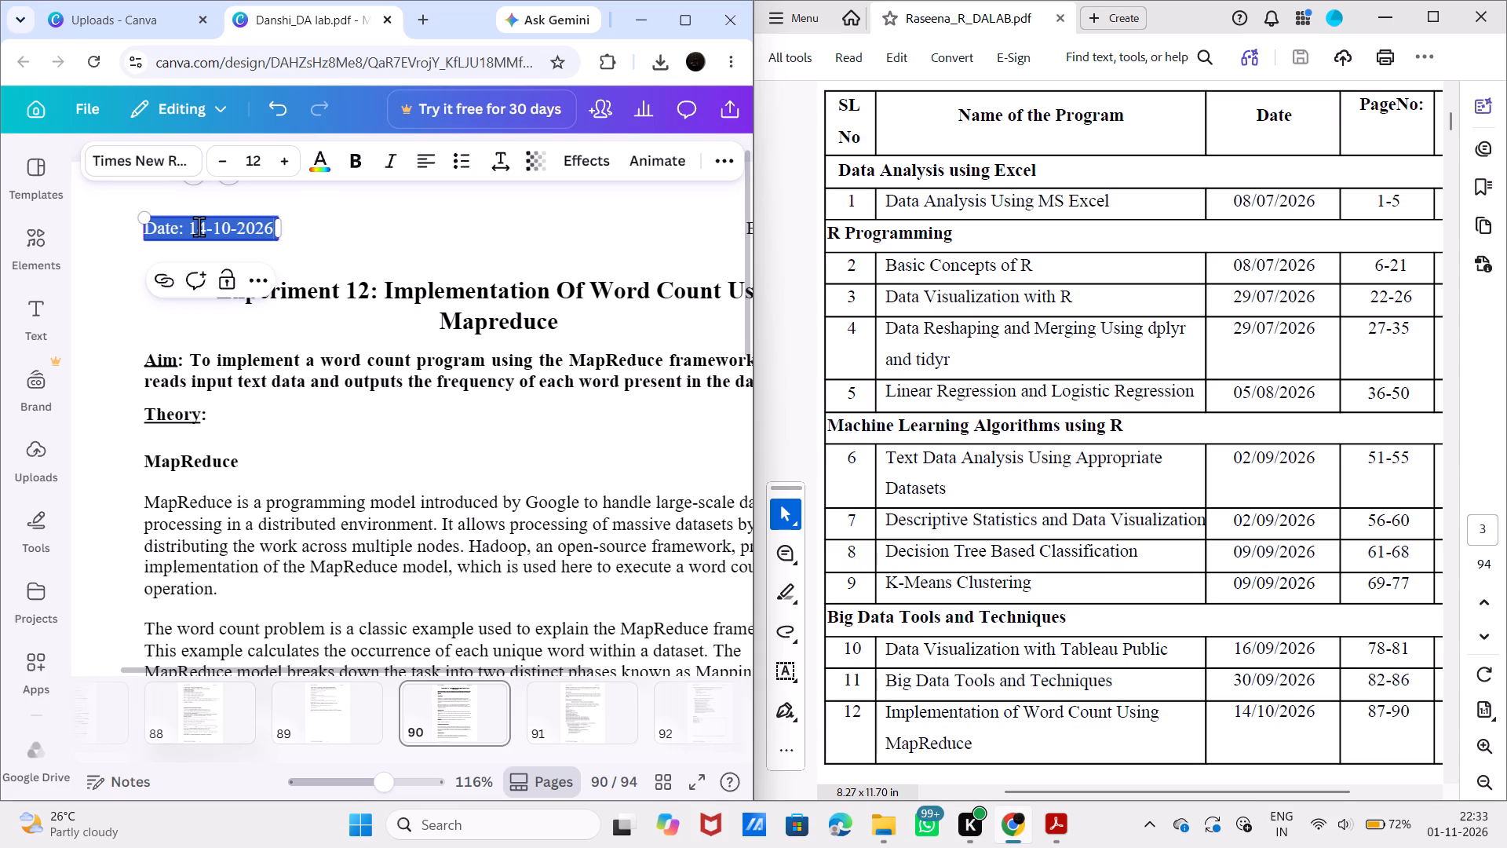
key("ctrl+c")
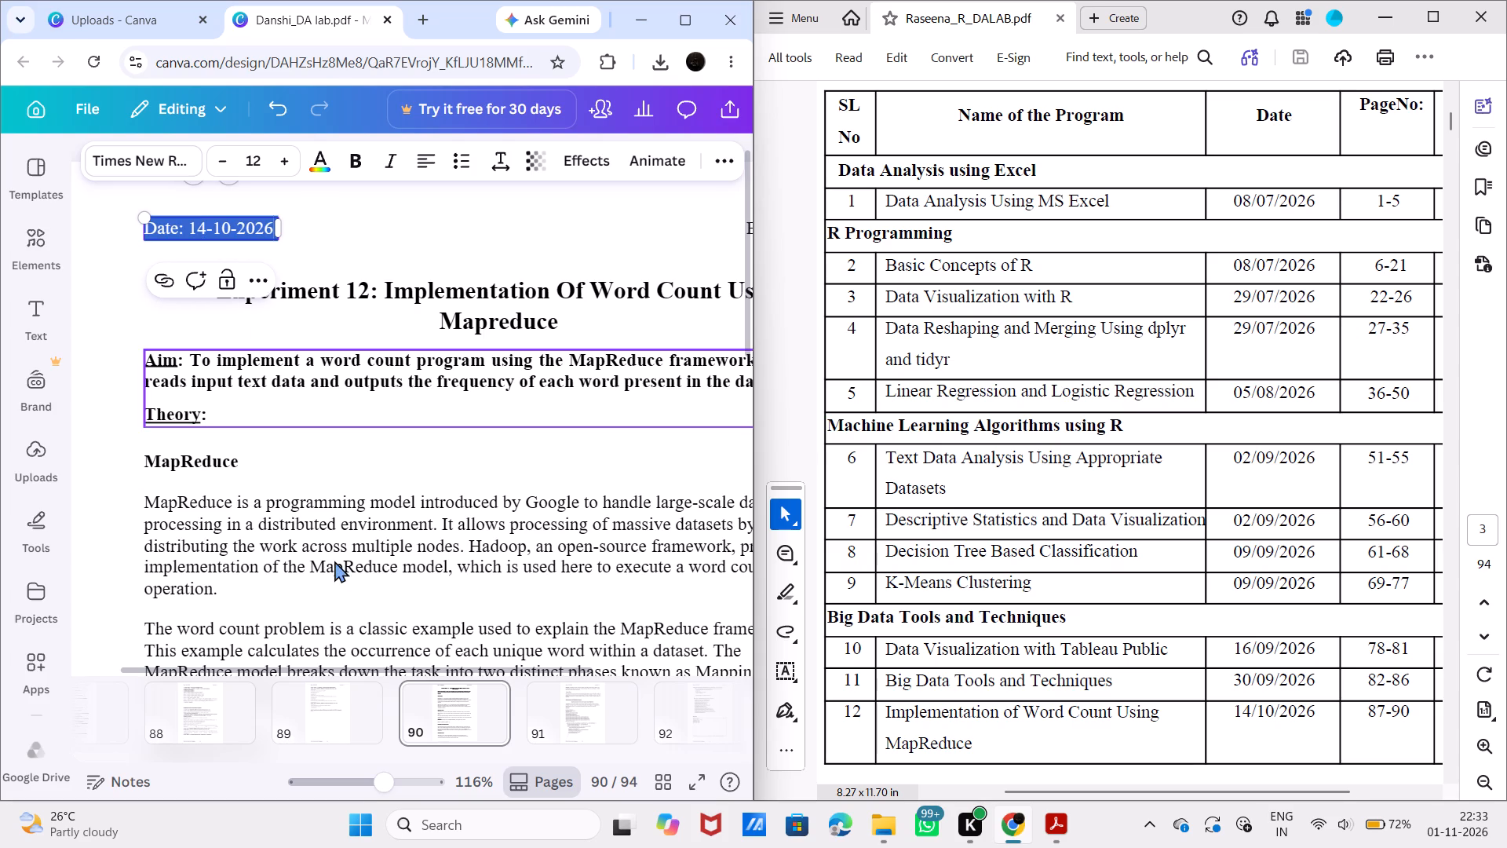
Replace the header dates on pages 91 and 92, the MapReduce output phase and reducer code, with the copied "Date: 14-10-2026".
left_click(573, 697)
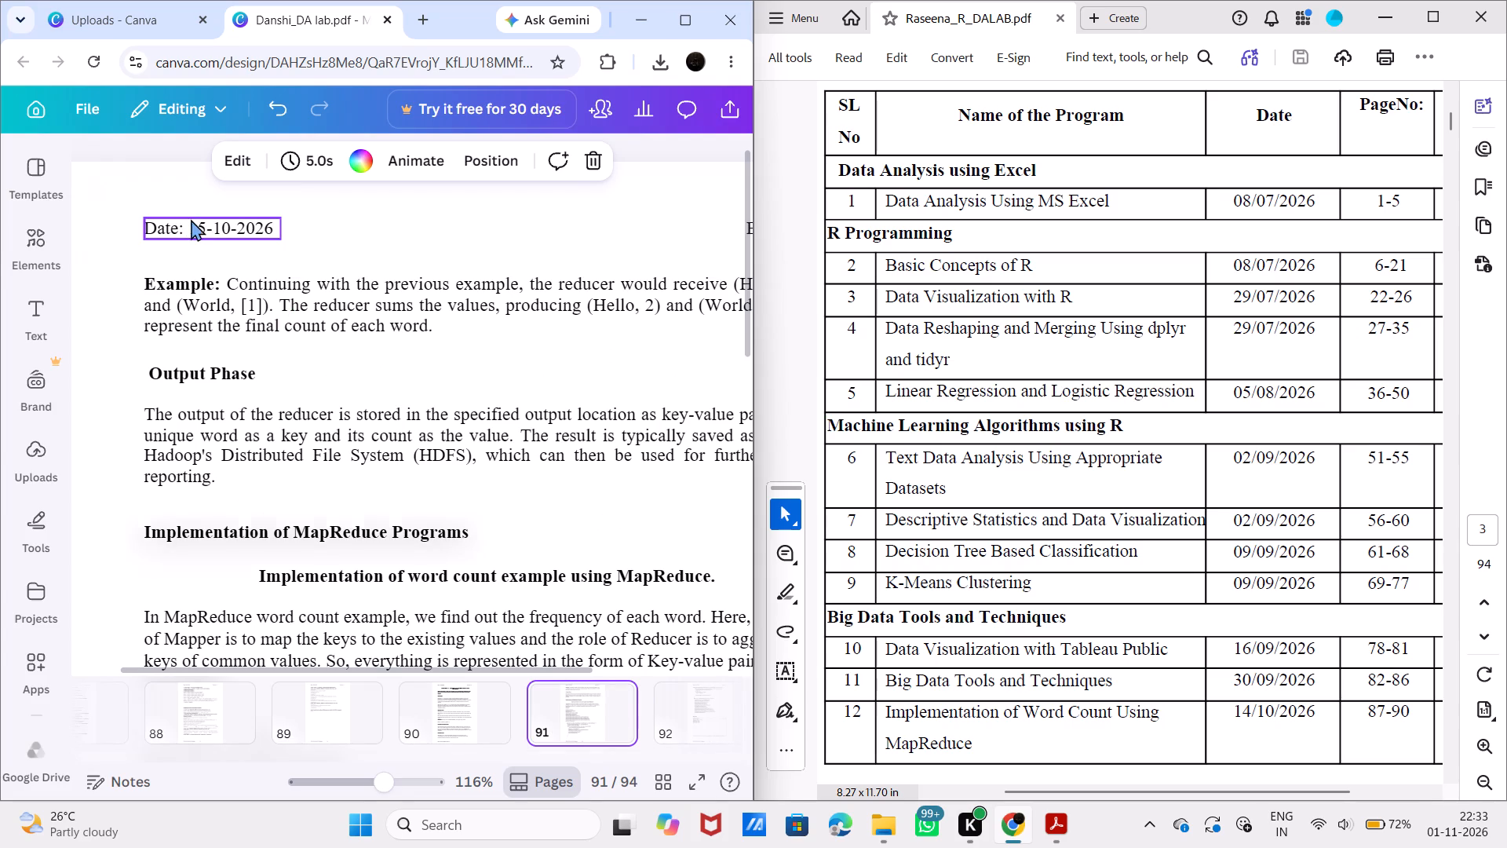
double_click(196, 233)
key("BackSpace")
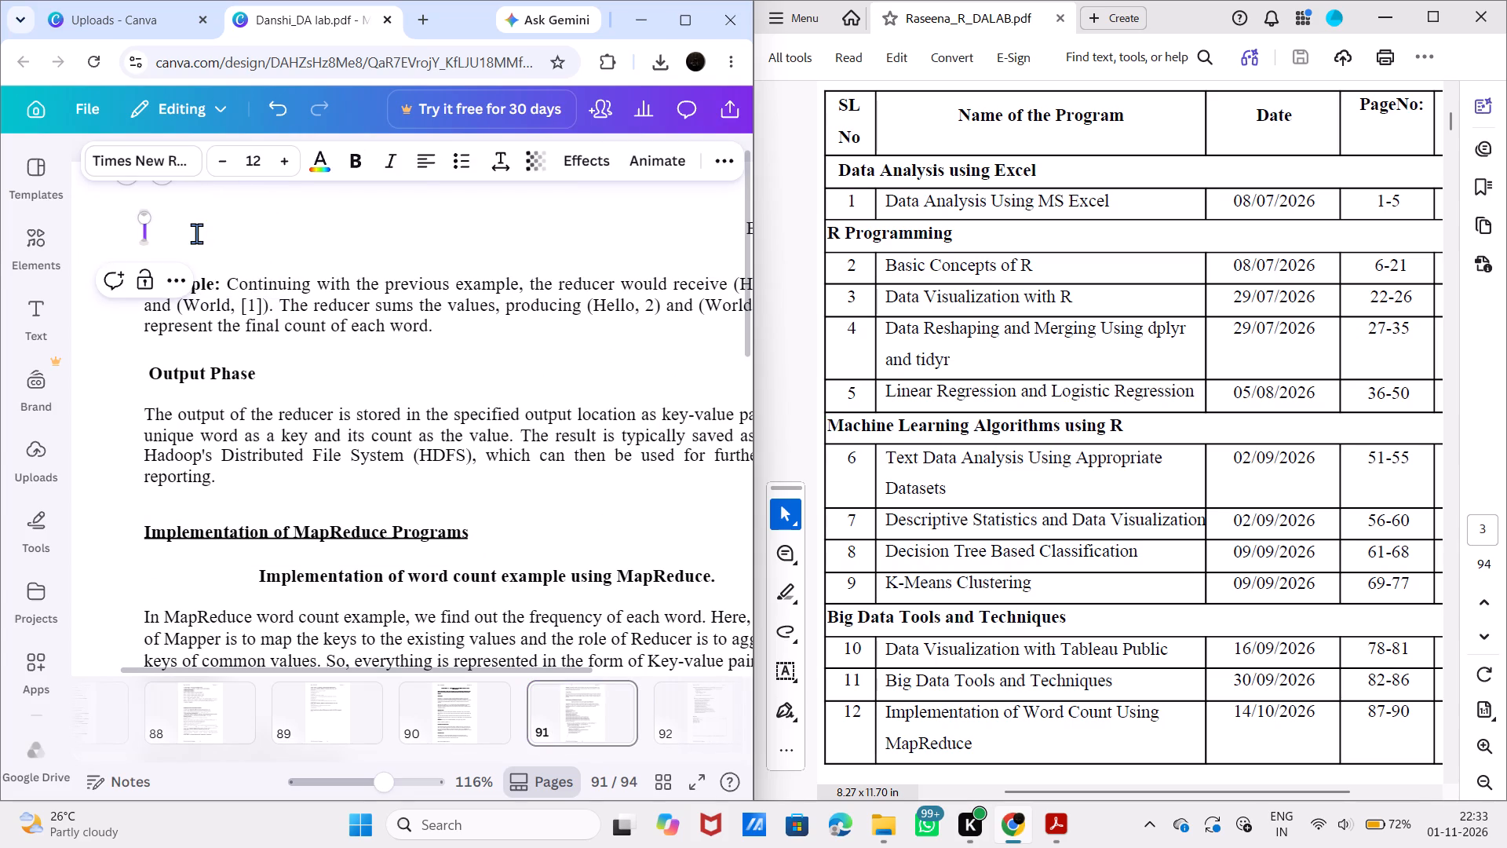
key("ctrl+v")
left_click(668, 705)
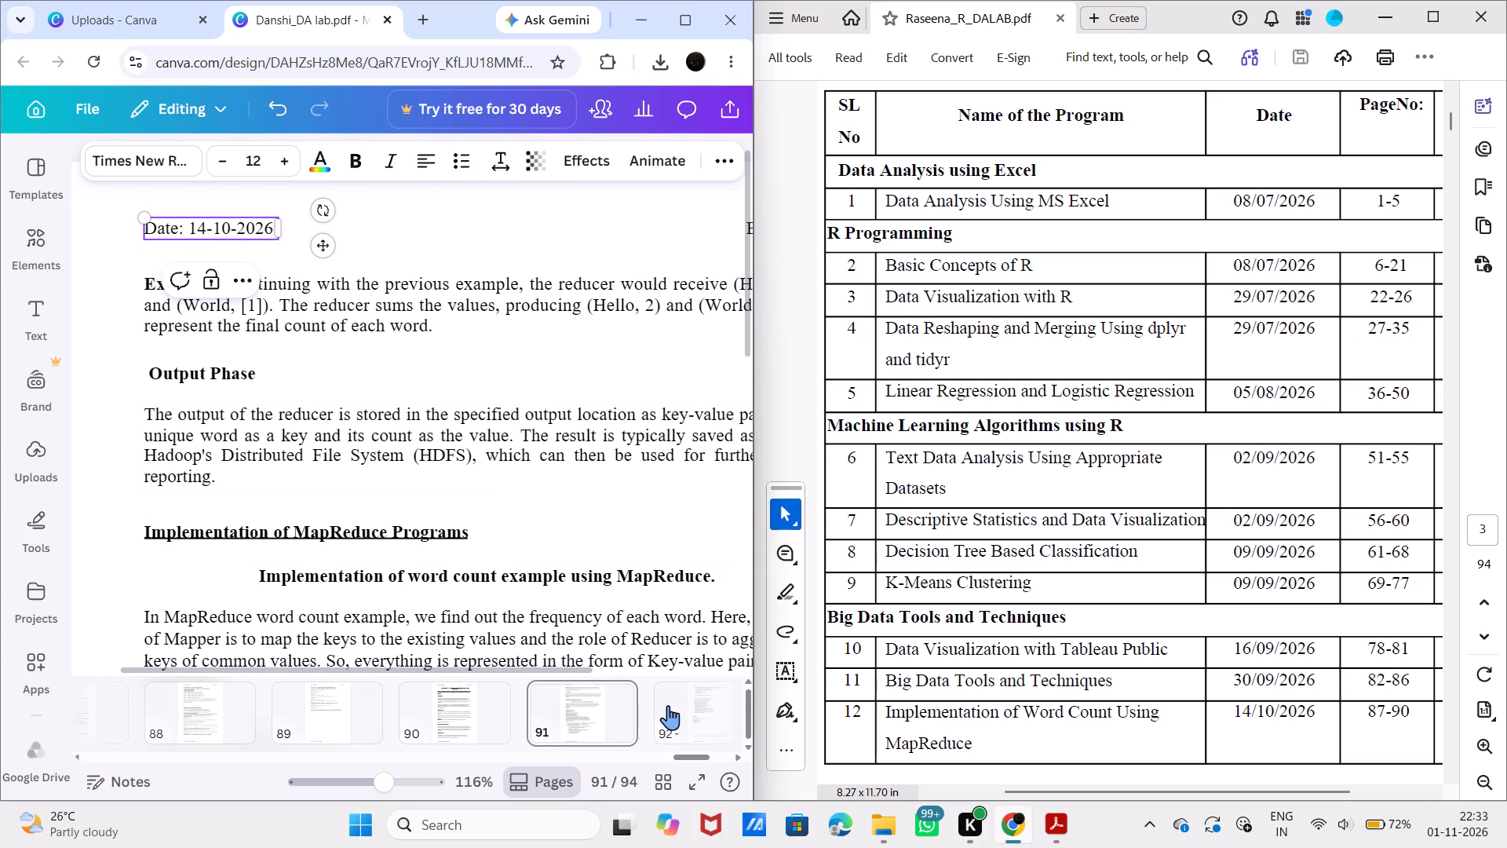
double_click(227, 231)
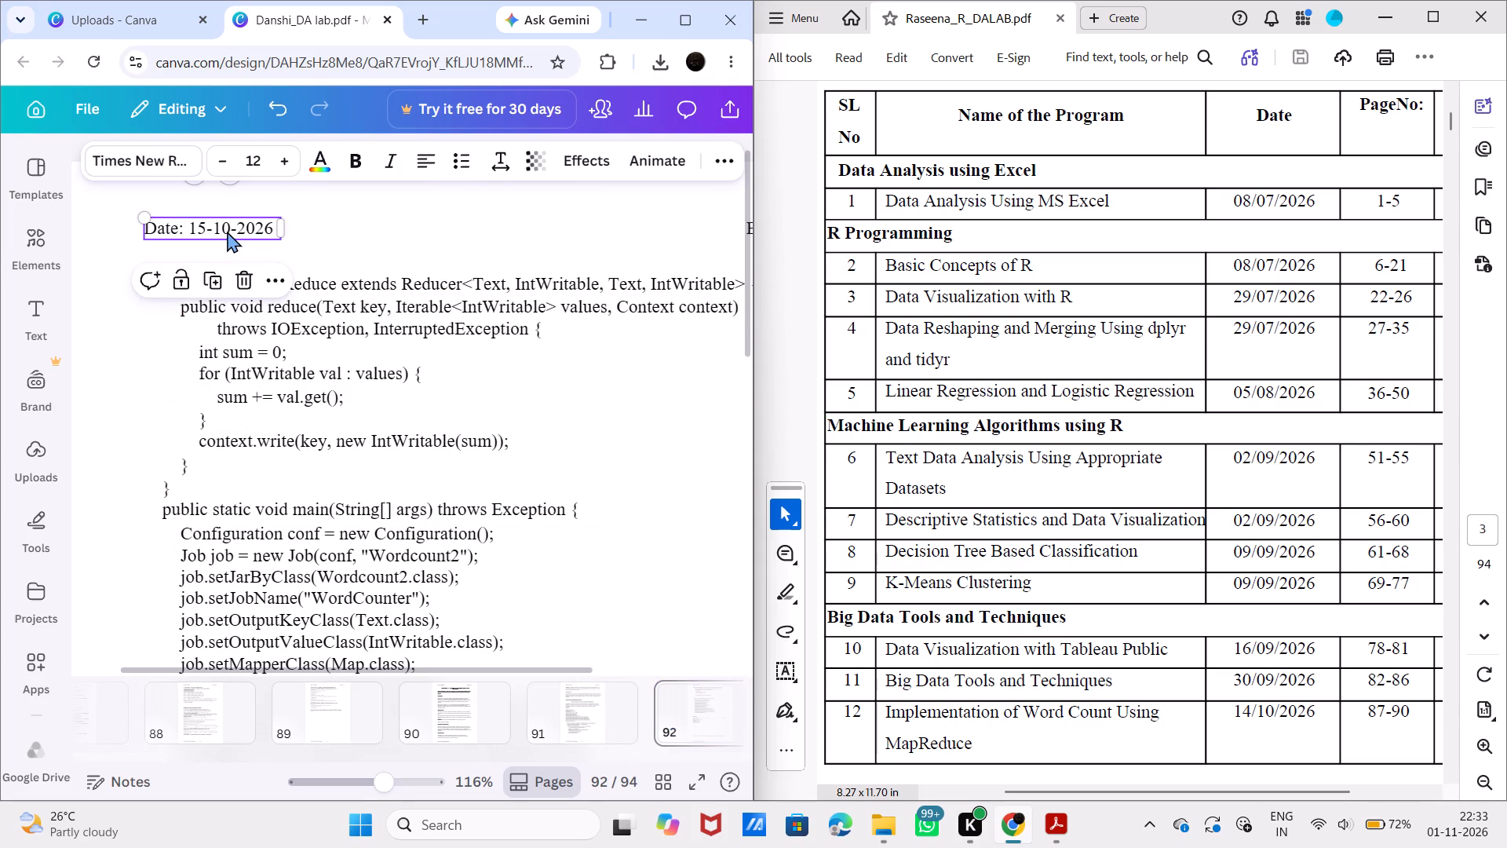
key("BackSpace")
key("ctrl+v")
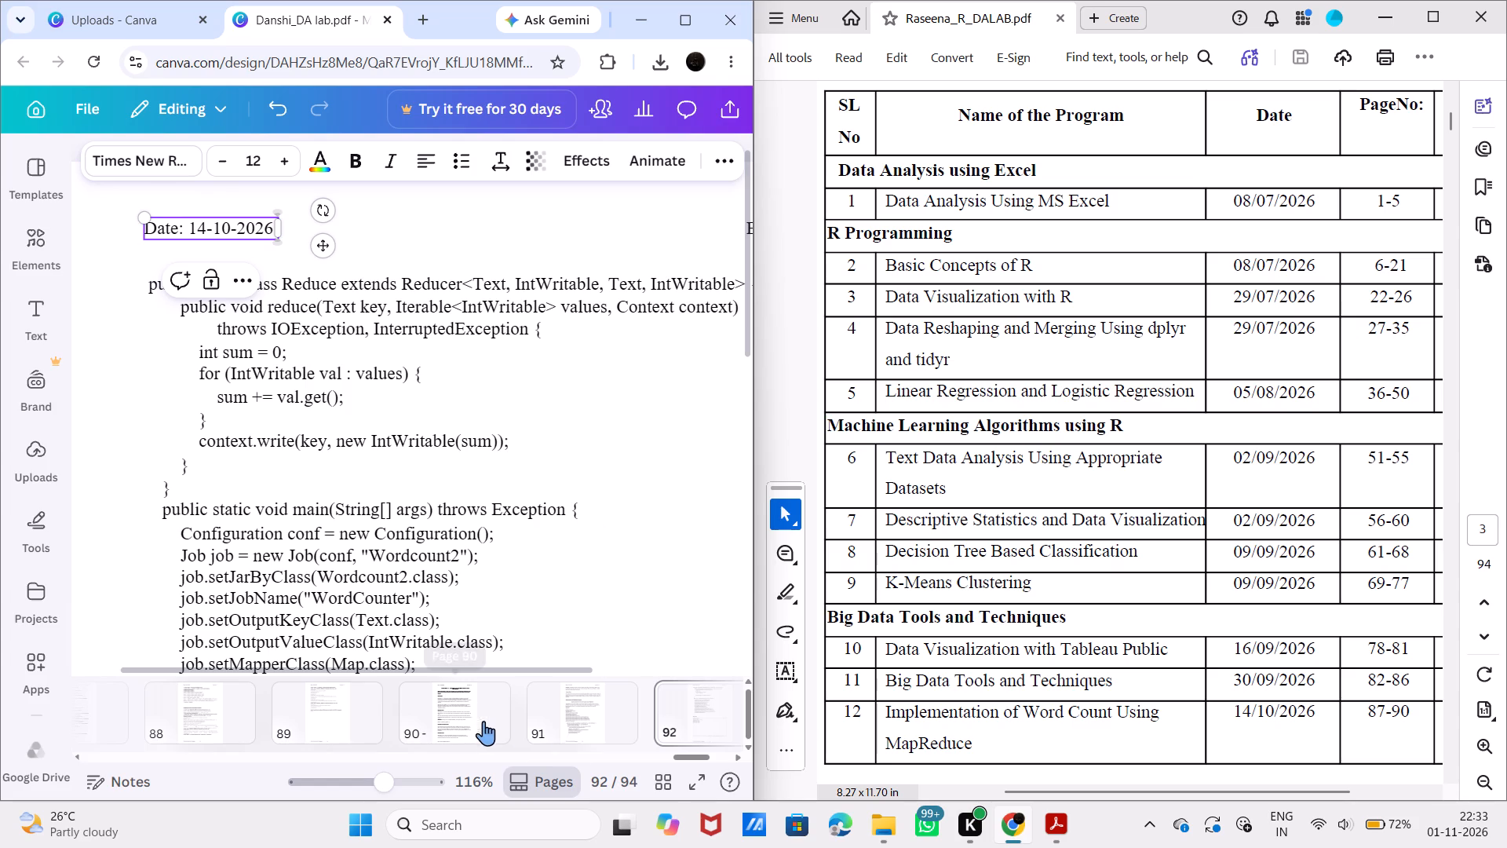
Replace the header date on page 93, with the command prompt output, with the copied "Date: 14-10-2026".
scroll(669, 713, "left", 4)
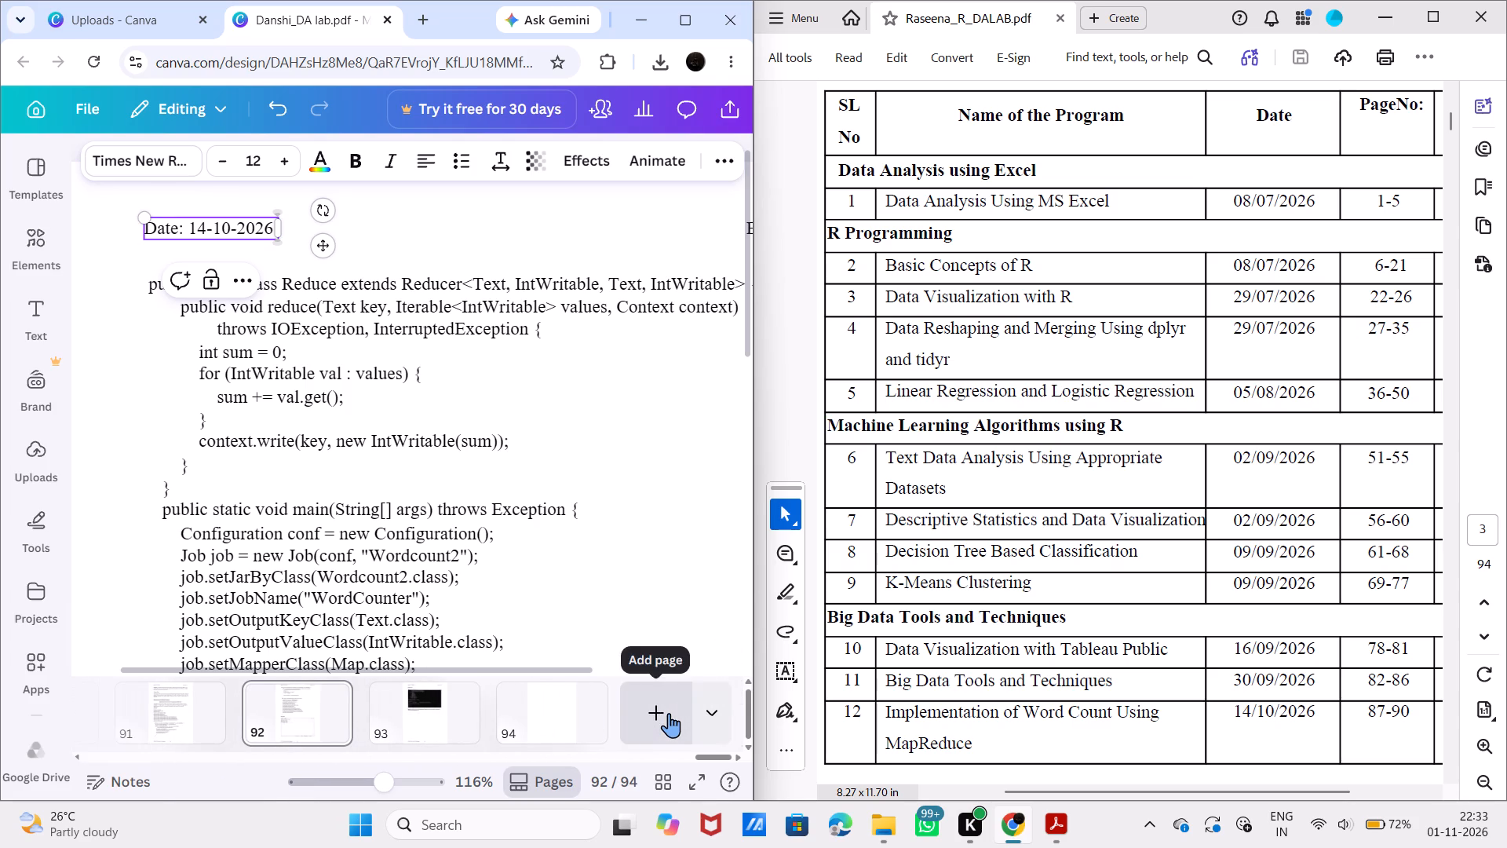
scroll(669, 713, "left", 1)
left_click(430, 717)
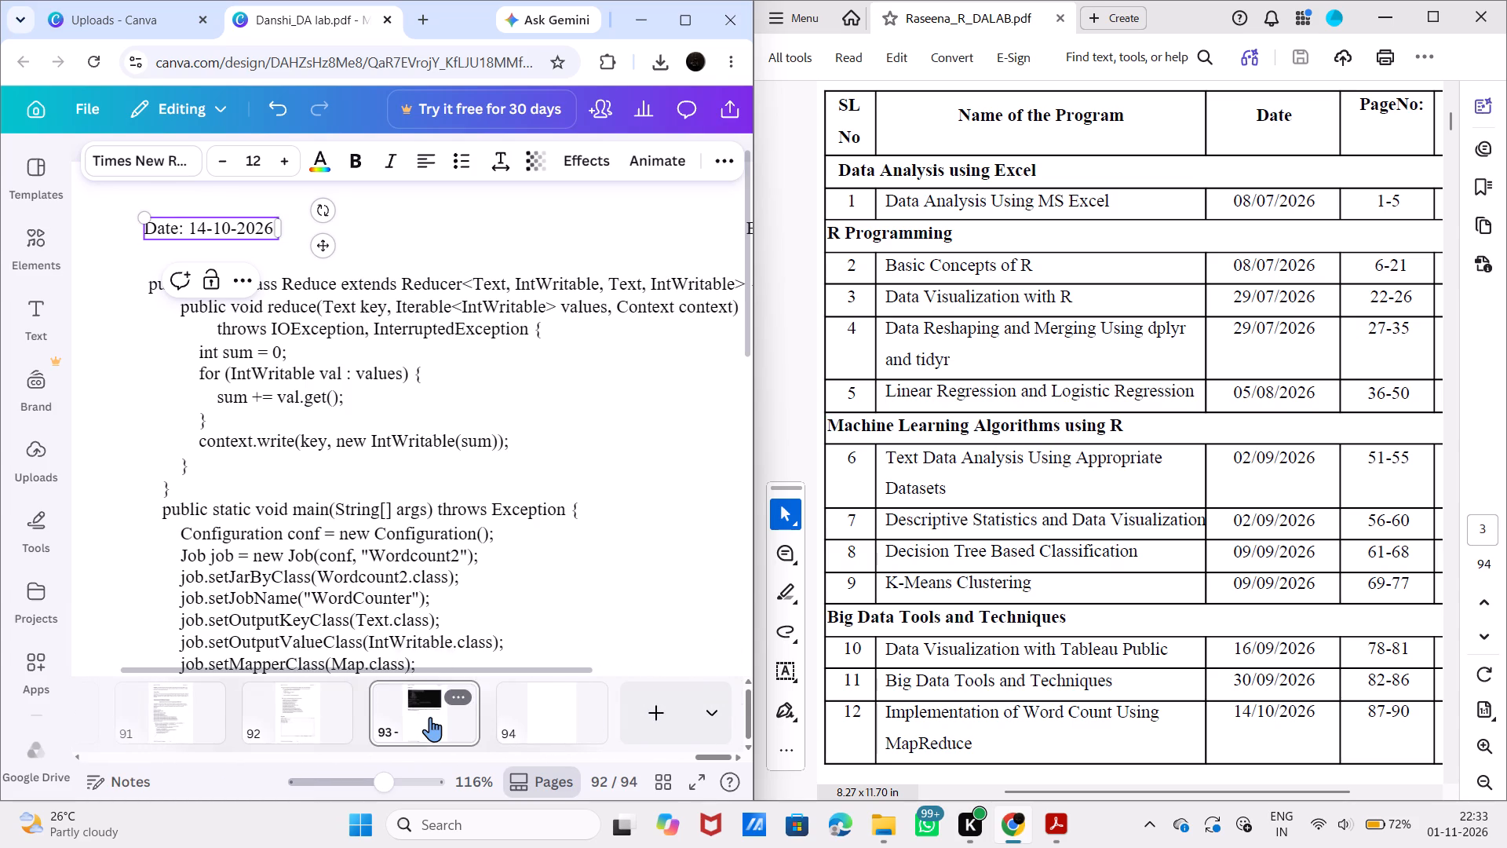
double_click(224, 224)
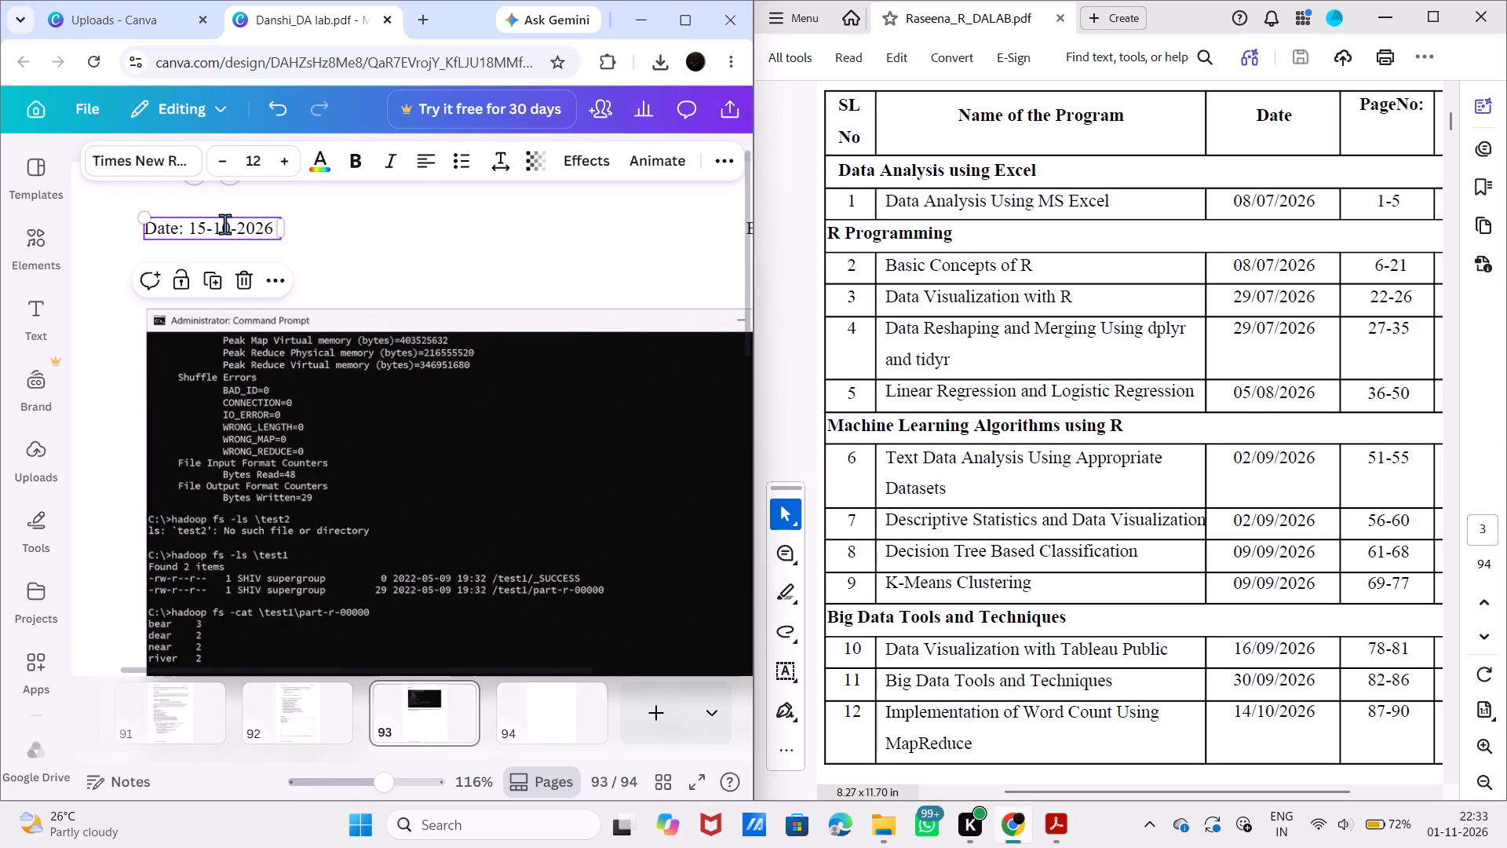
left_click(224, 224)
key("BackSpace")
key("ctrl+v")
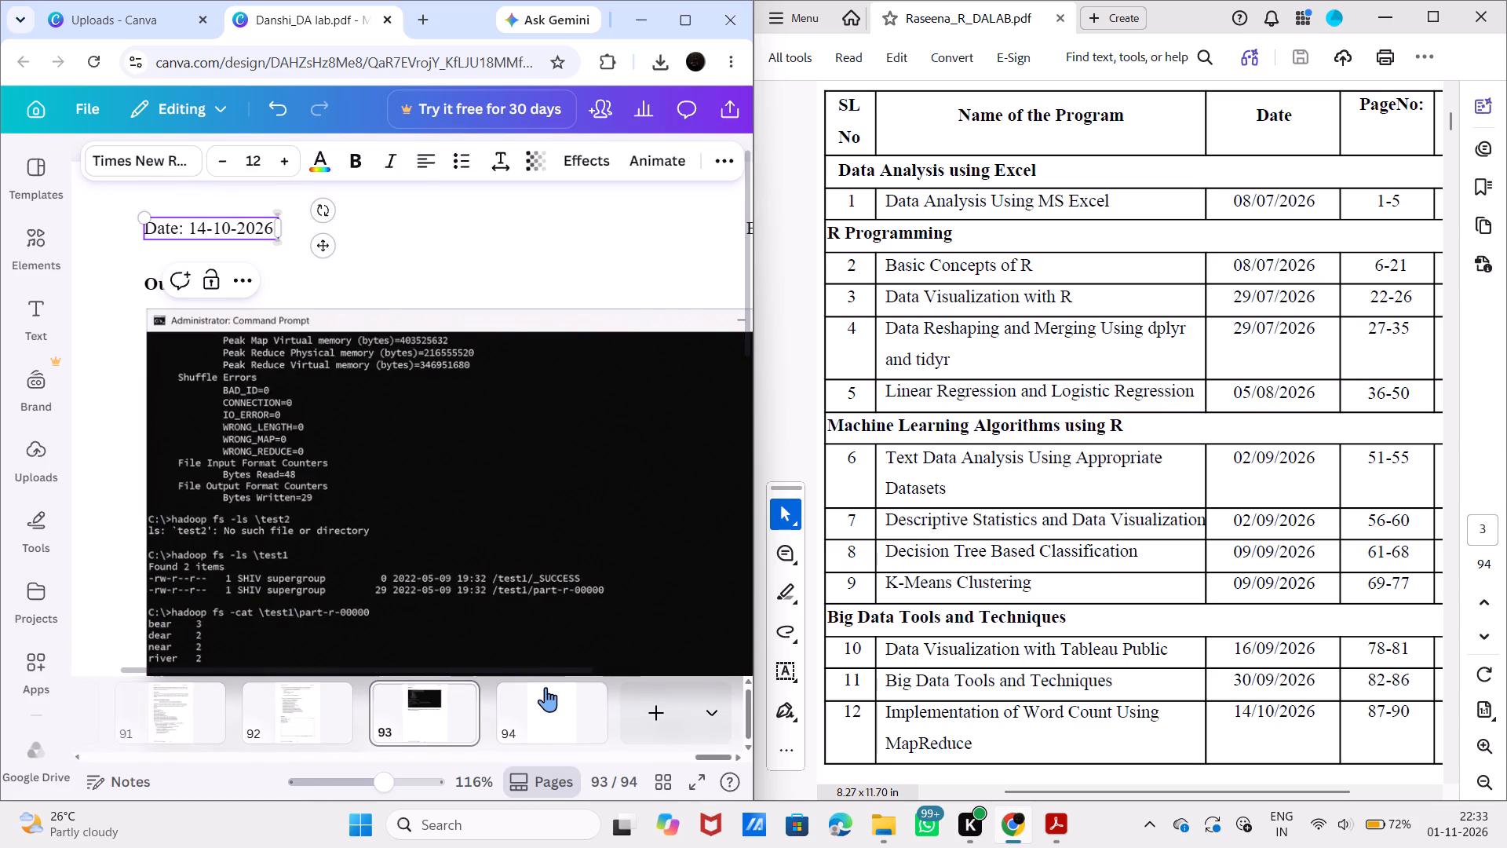
Check the whole of page 94, the last page, for any header that needs a date.
left_click(537, 701)
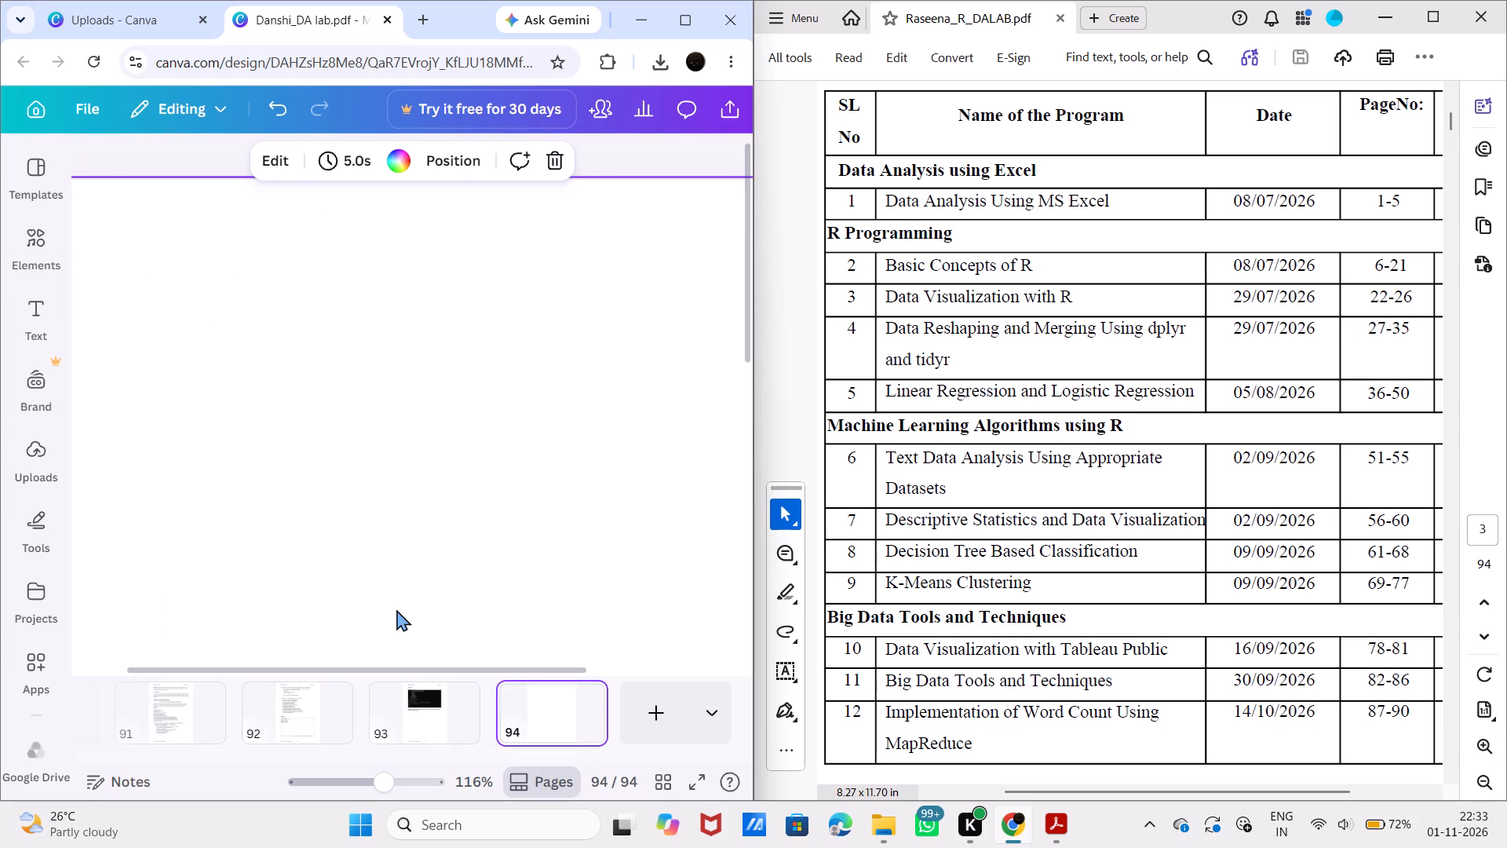
scroll(305, 436, "up", 1)
scroll(305, 436, "down", 3)
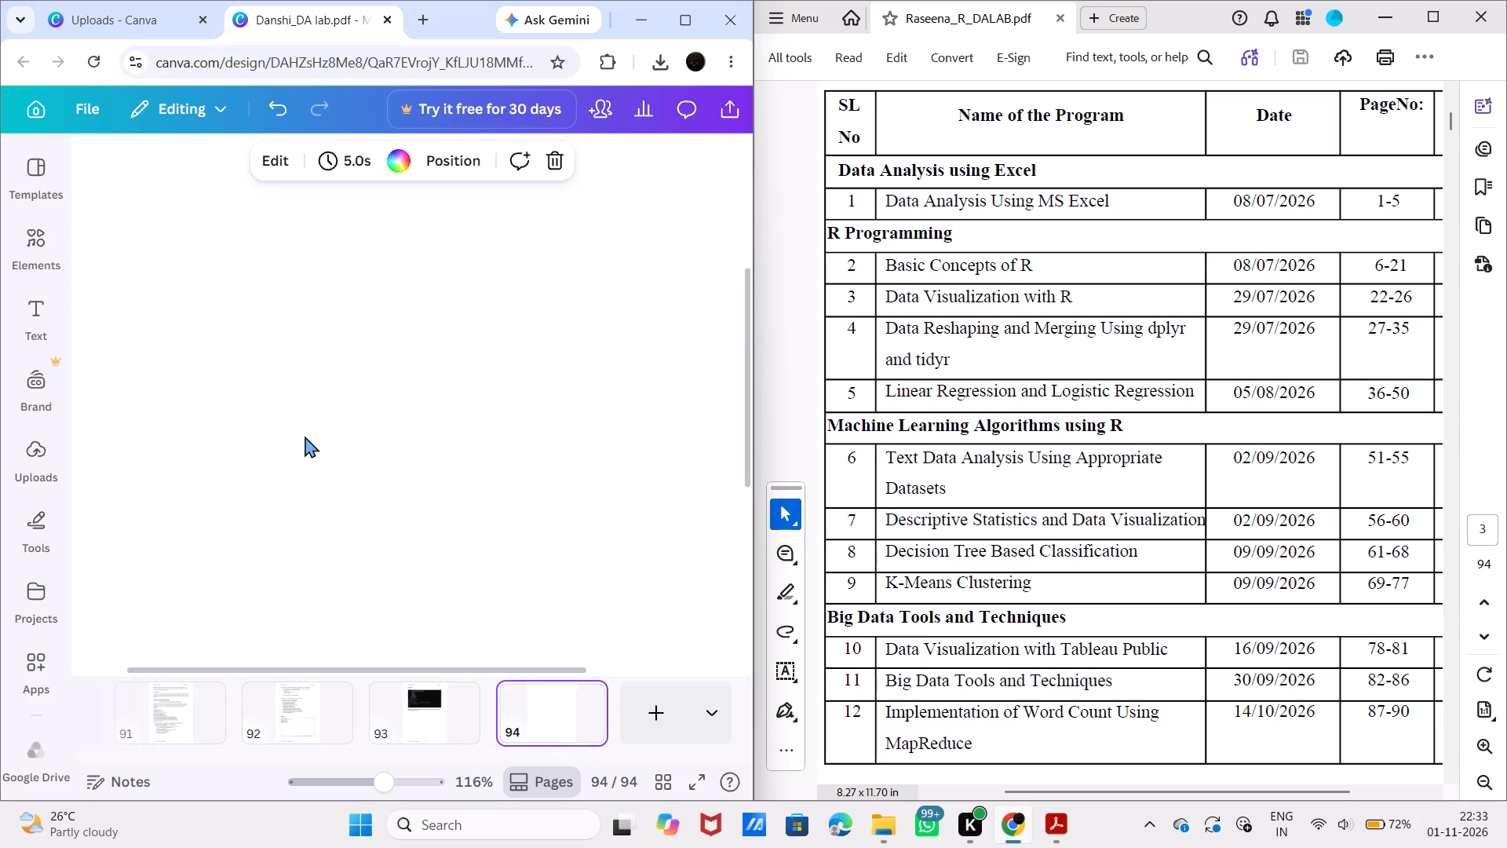
scroll(305, 436, "down", 2)
scroll(305, 436, "up", 6)
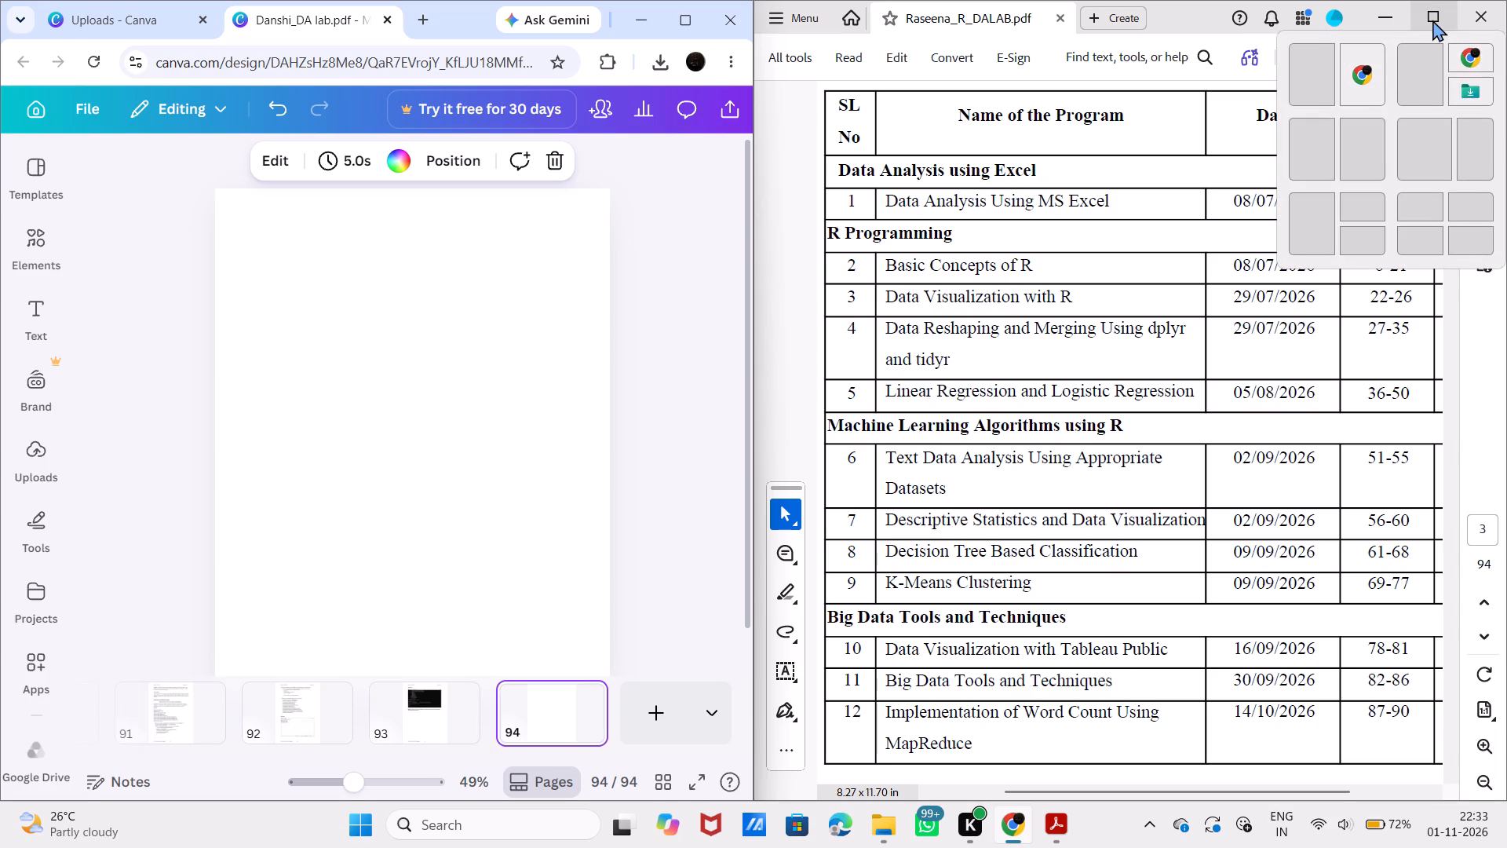
Close the reference lab record PDF and maximize the browser window with the Canva design.
left_click(1463, 13)
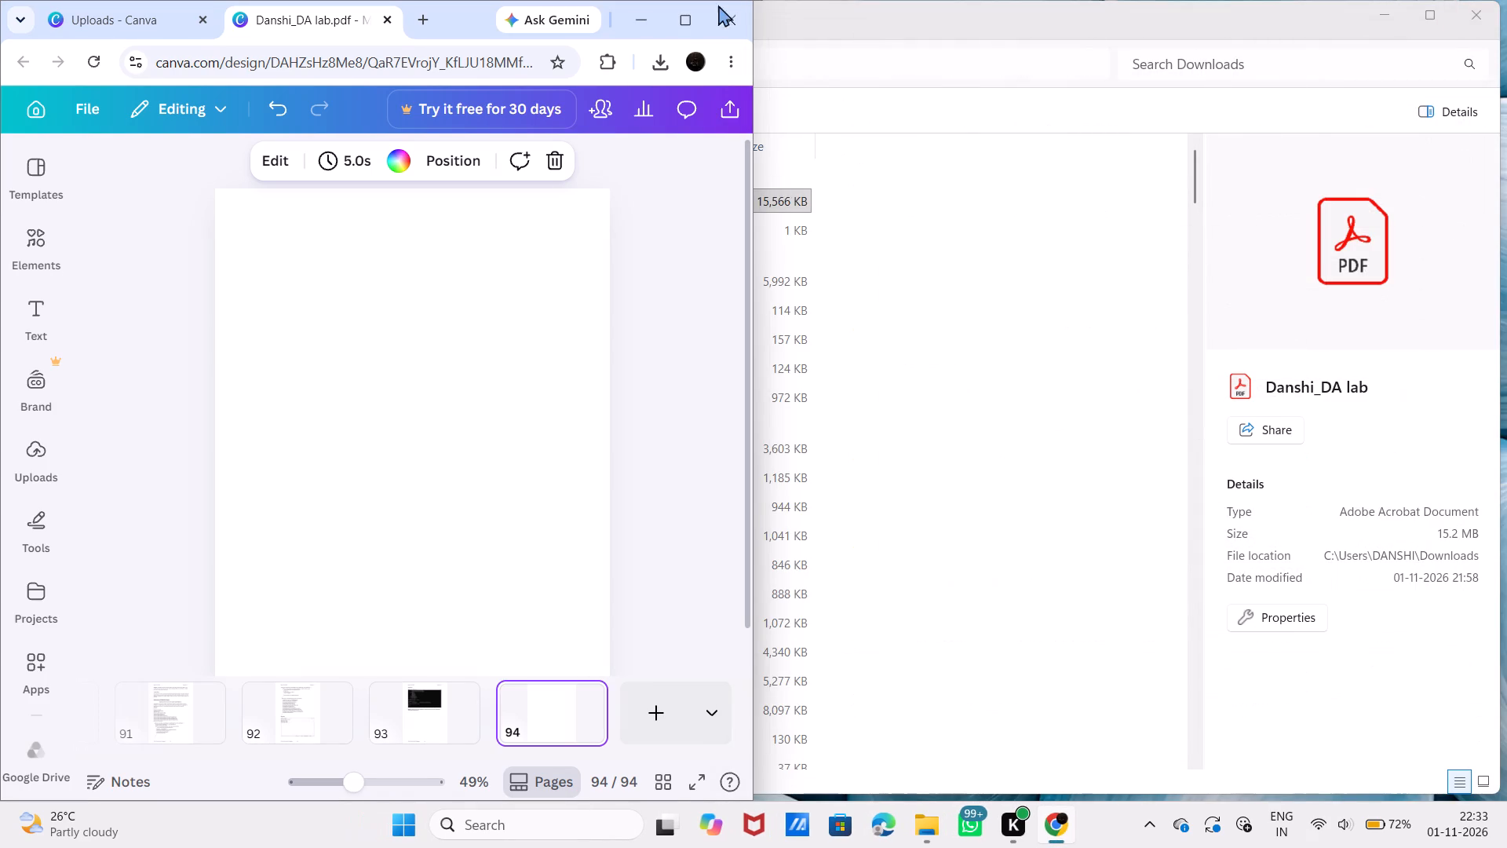
left_click(677, 28)
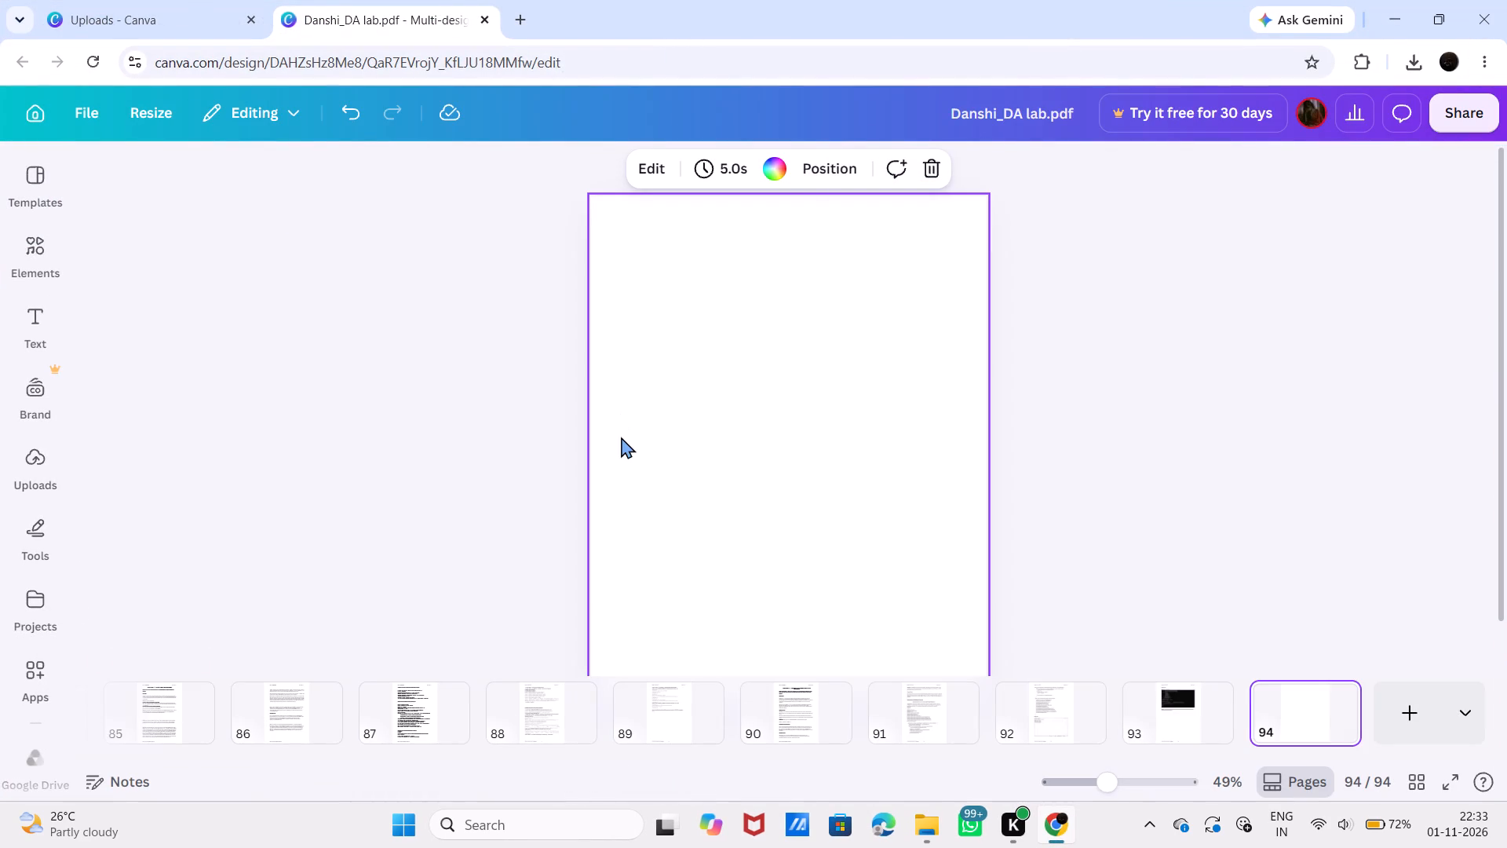
Go back to the beginning of the design and review pages 1 to 3: the cover, certificate and index.
scroll(354, 716, "right", 16)
scroll(354, 716, "right", 6)
scroll(511, 740, "right", 6)
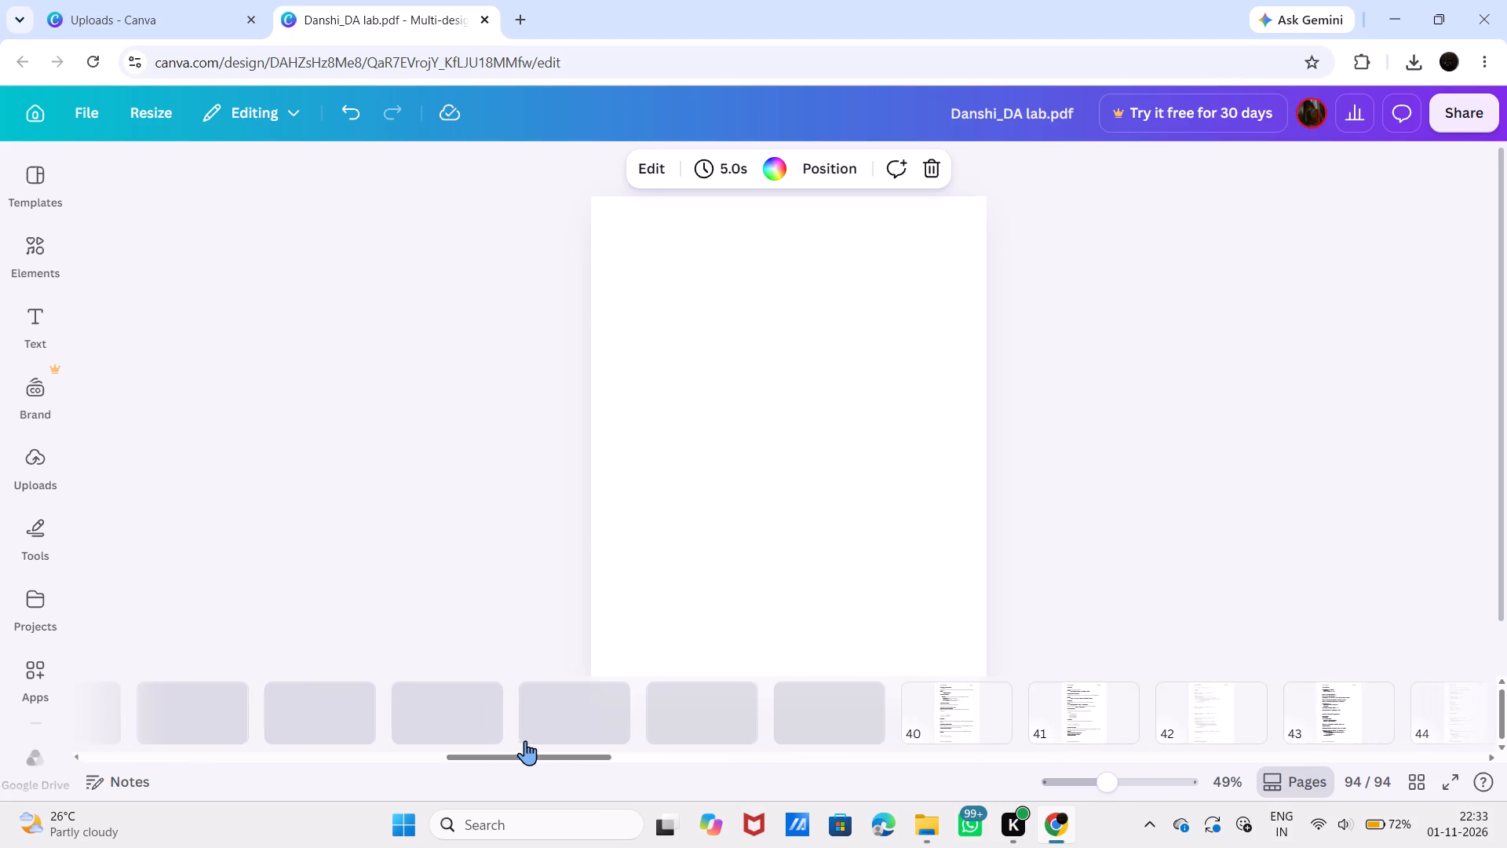
scroll(525, 740, "right", 4)
left_click(203, 709)
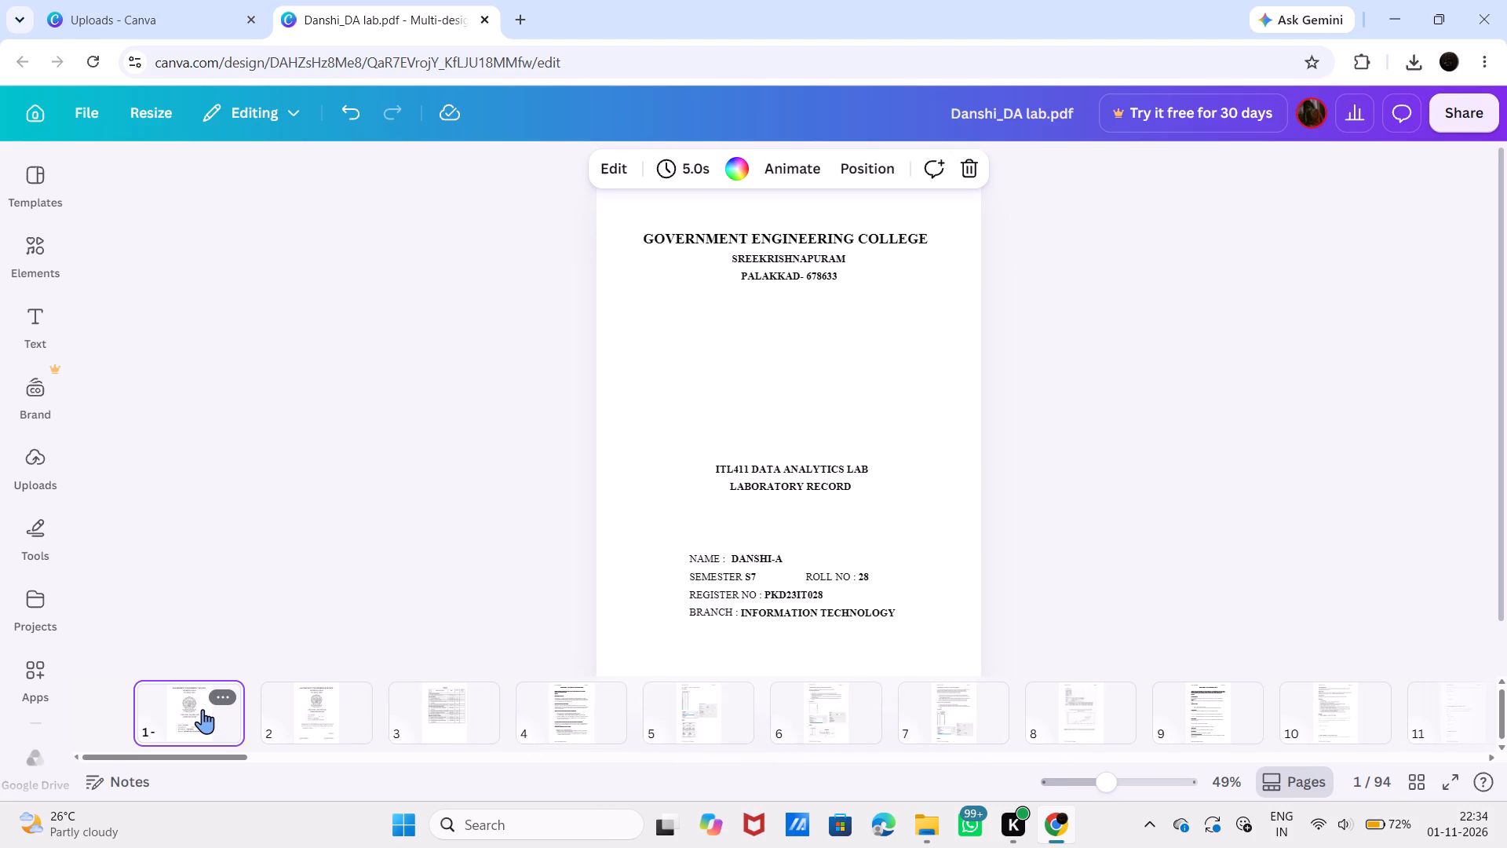
key("Down")
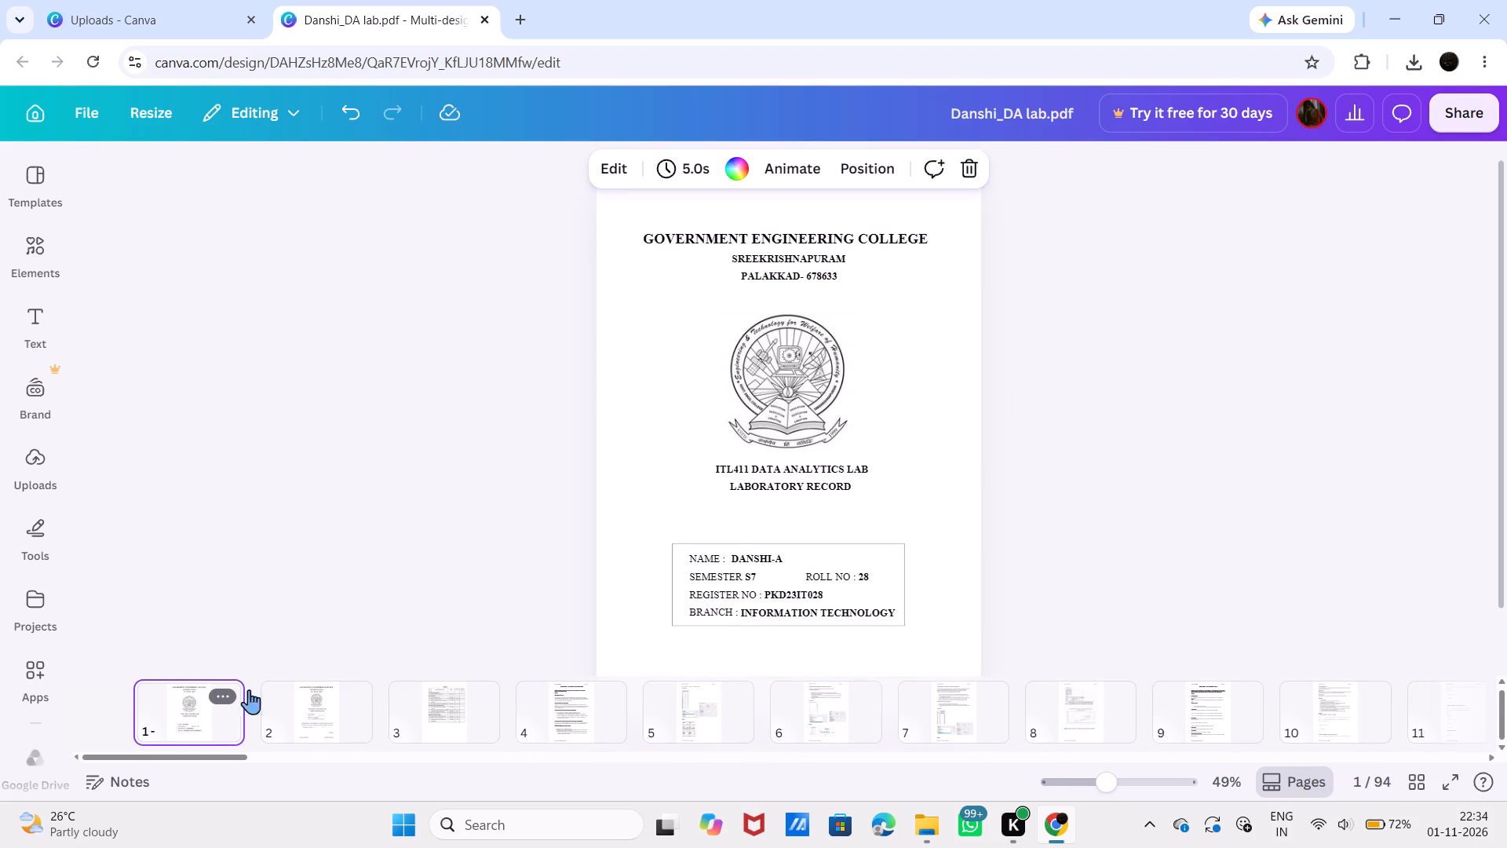
key("Down")
scroll(548, 590, "up", 1)
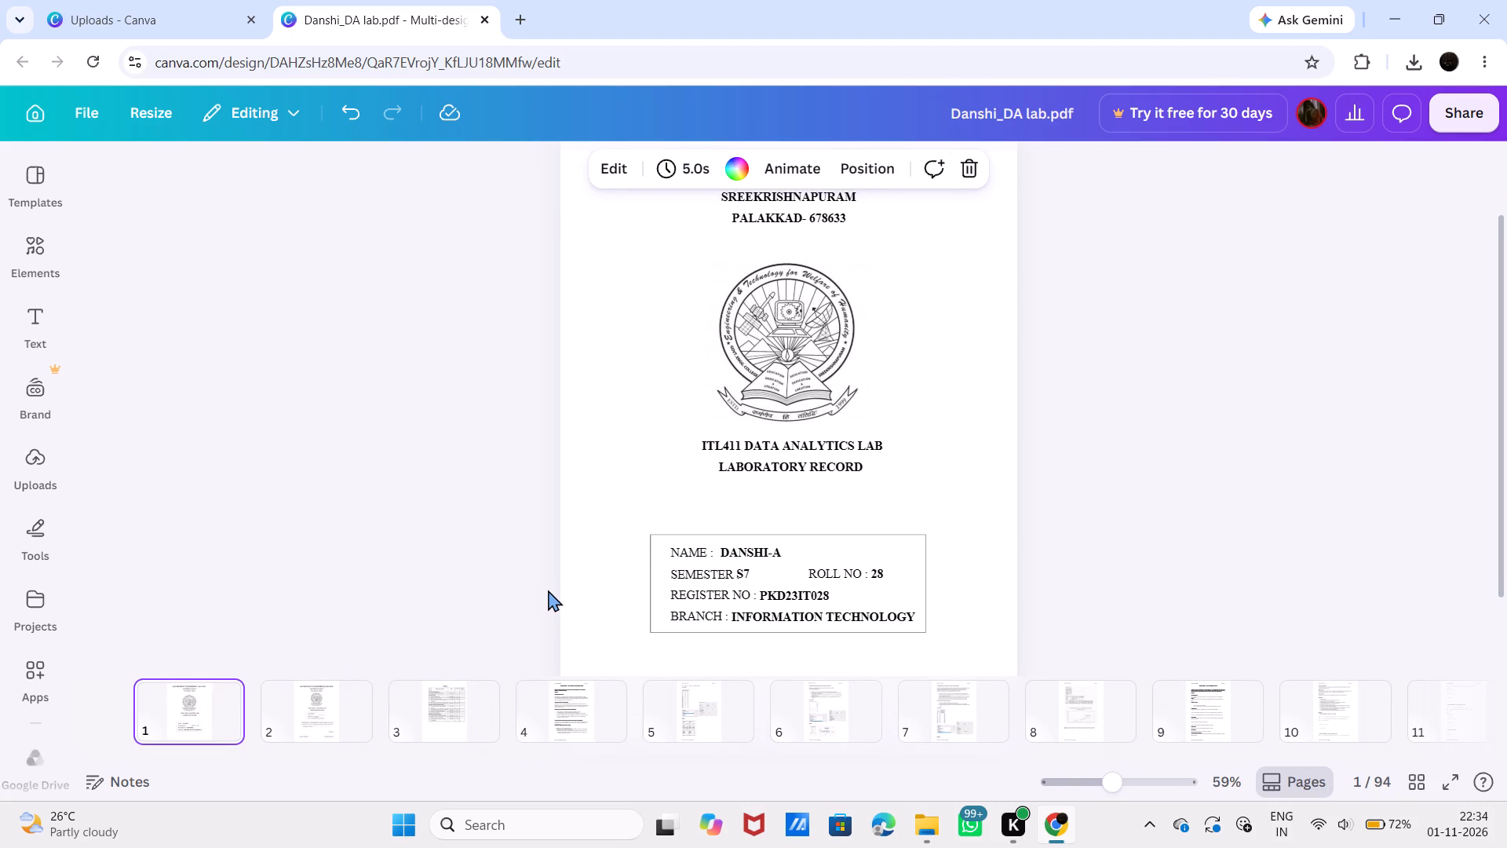
scroll(548, 590, "up", 1)
scroll(548, 590, "down", 10)
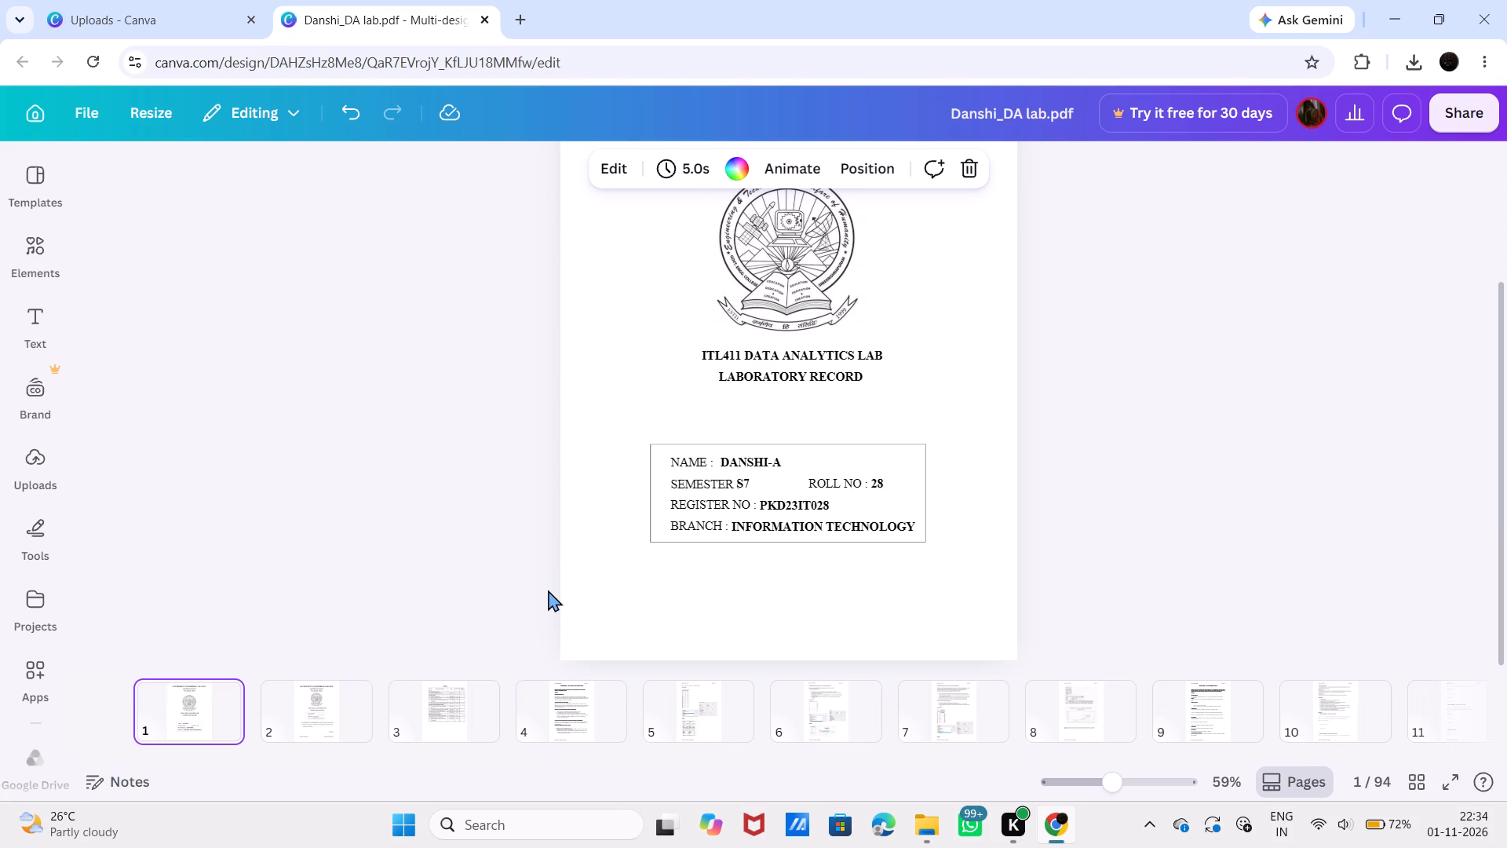
scroll(657, 583, "down", 5)
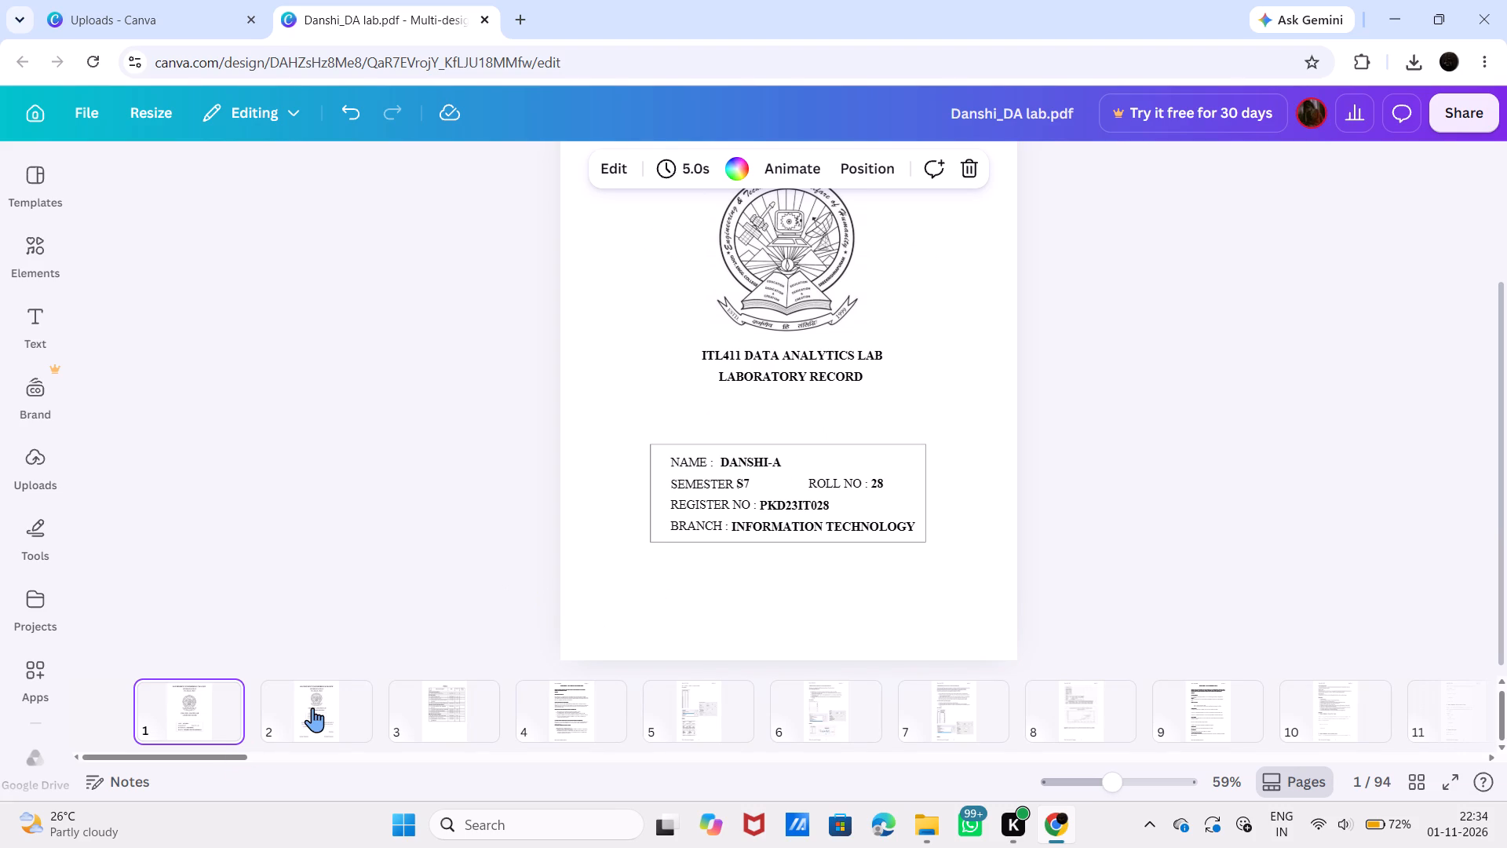
left_click(312, 707)
scroll(312, 707, "up", 2)
scroll(506, 509, "up", 1)
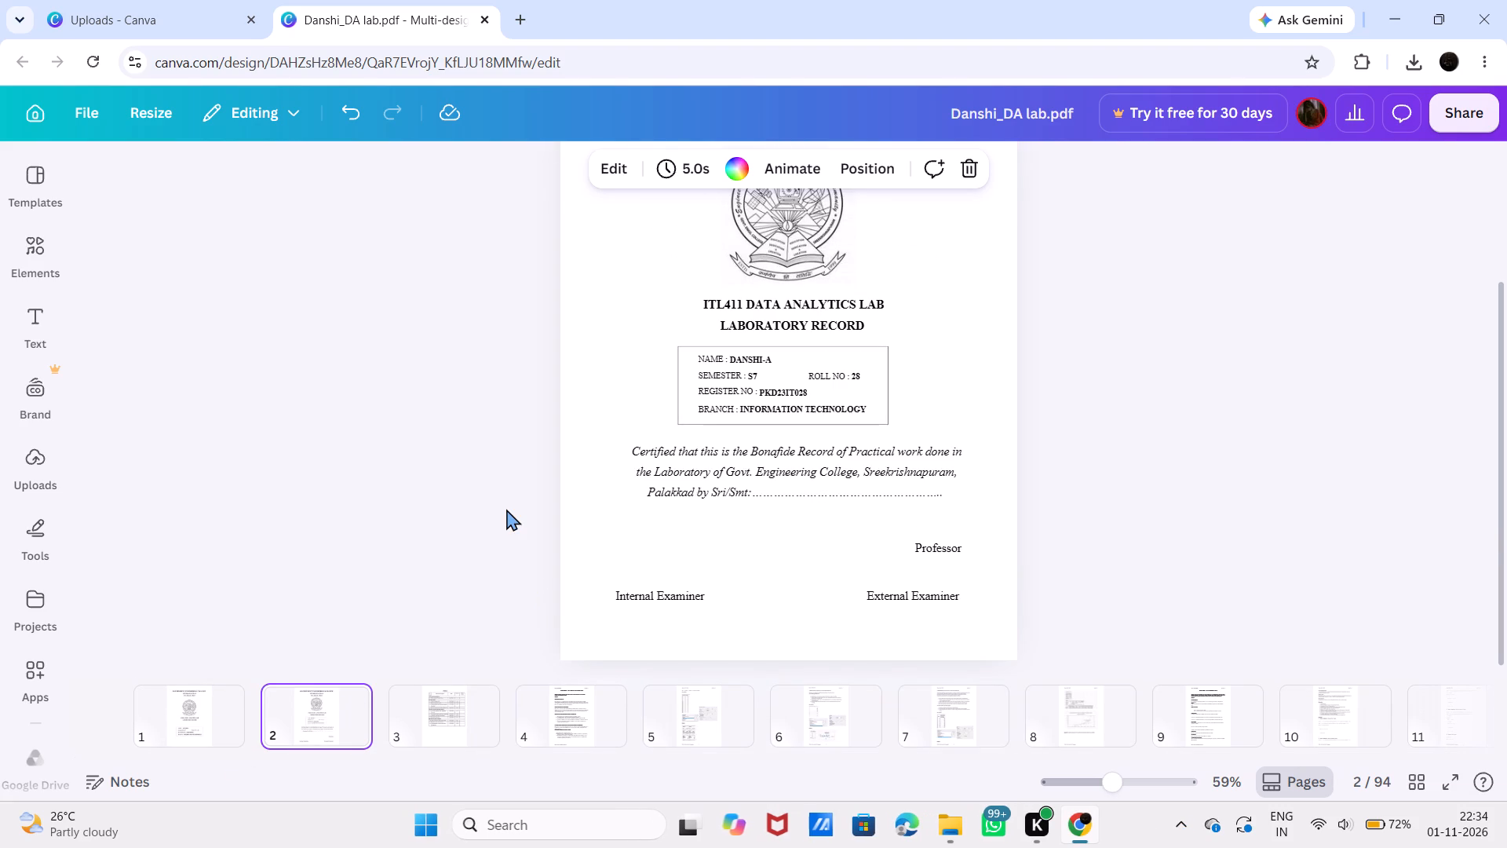
scroll(506, 509, "up", 1)
left_click(438, 708)
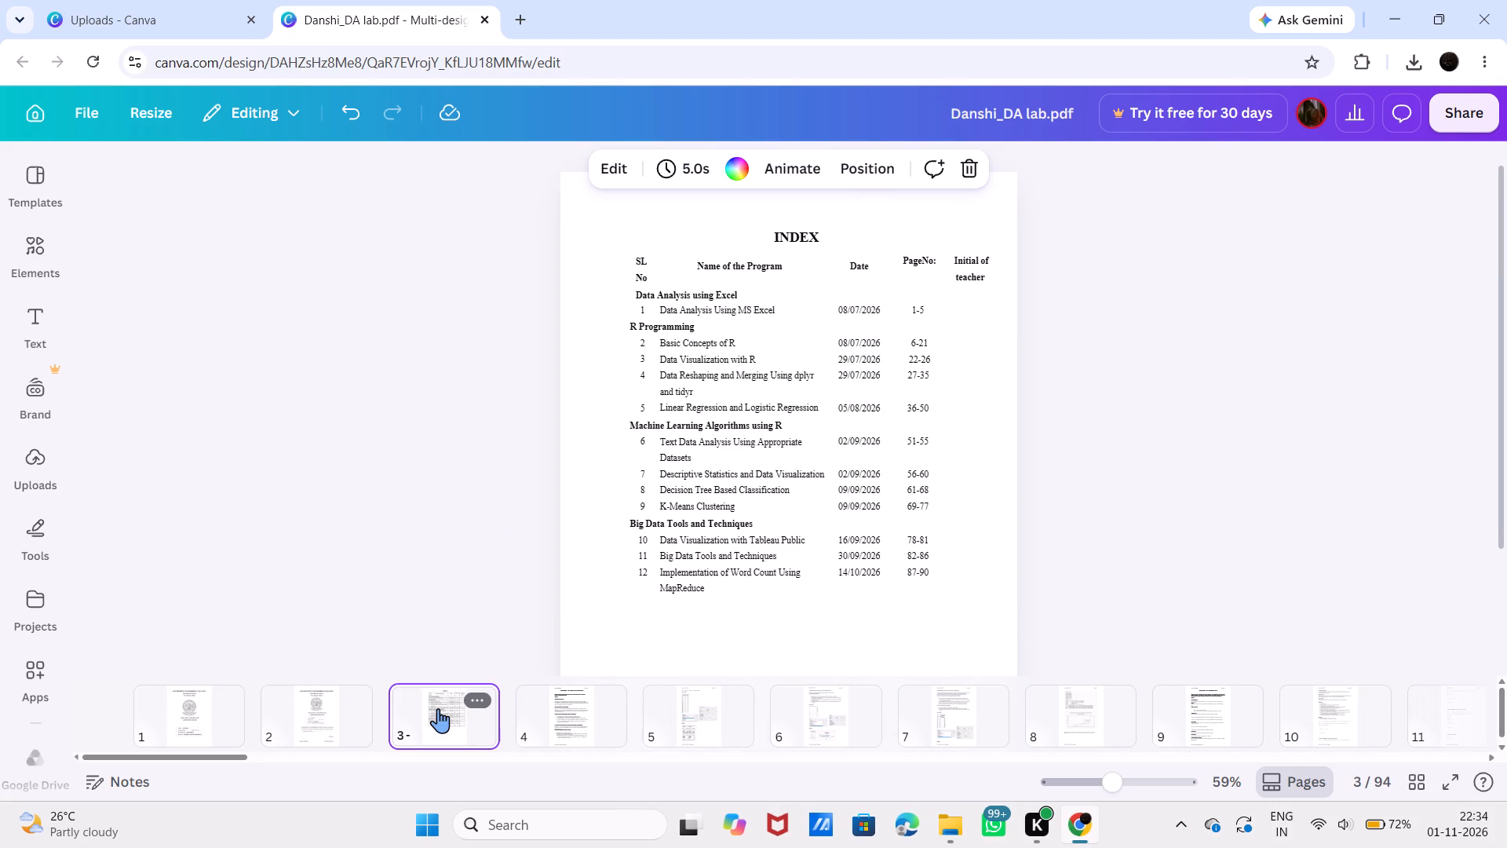
Review the header date and experiment number on pages 4 to 8, covering Experiment 1, Data Analysis Using Ms Excel.
left_click(578, 727)
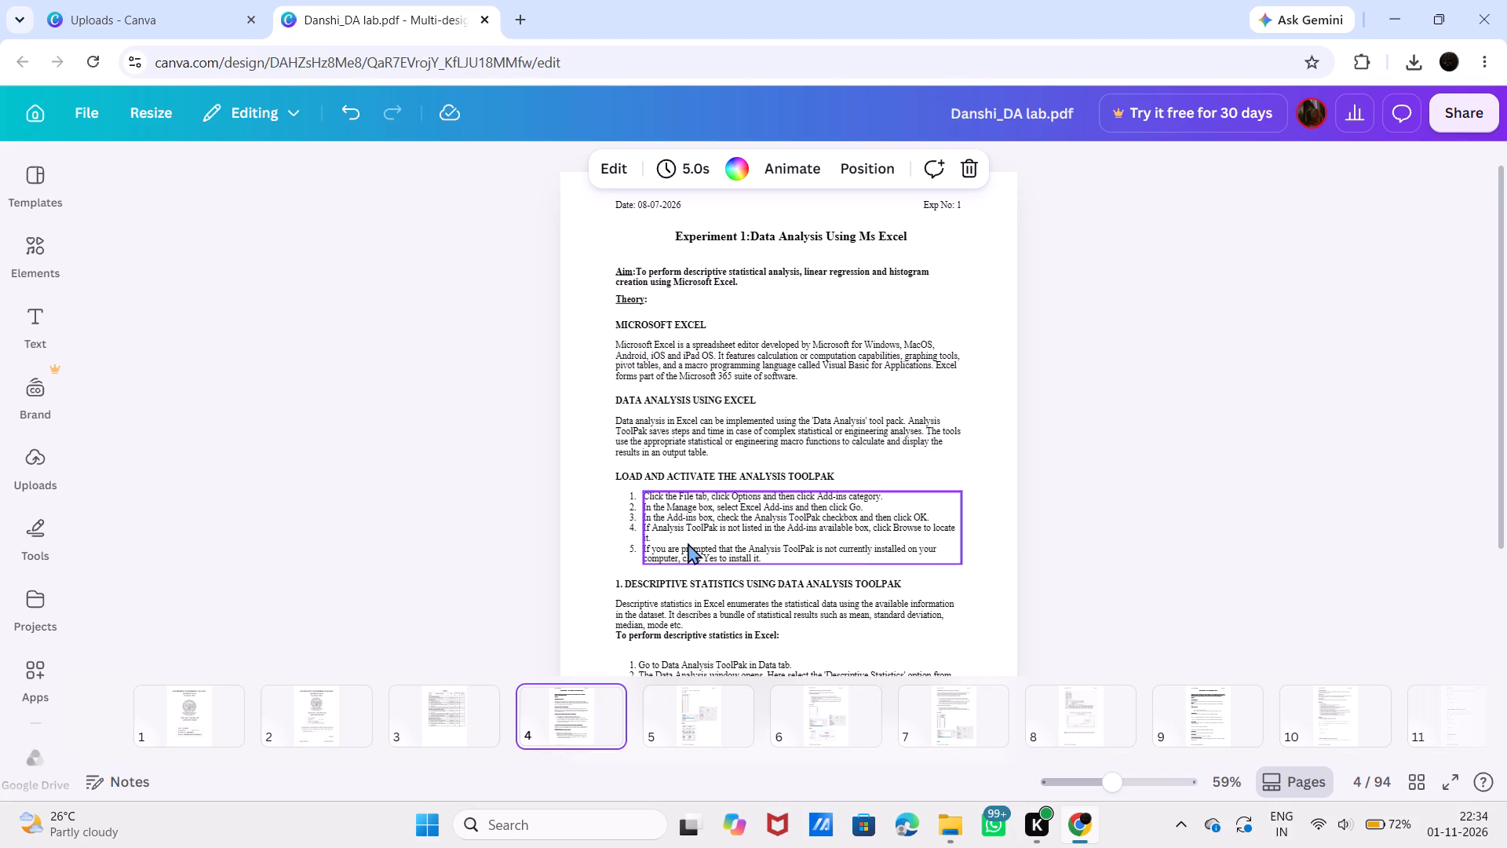
scroll(688, 543, "up", 1)
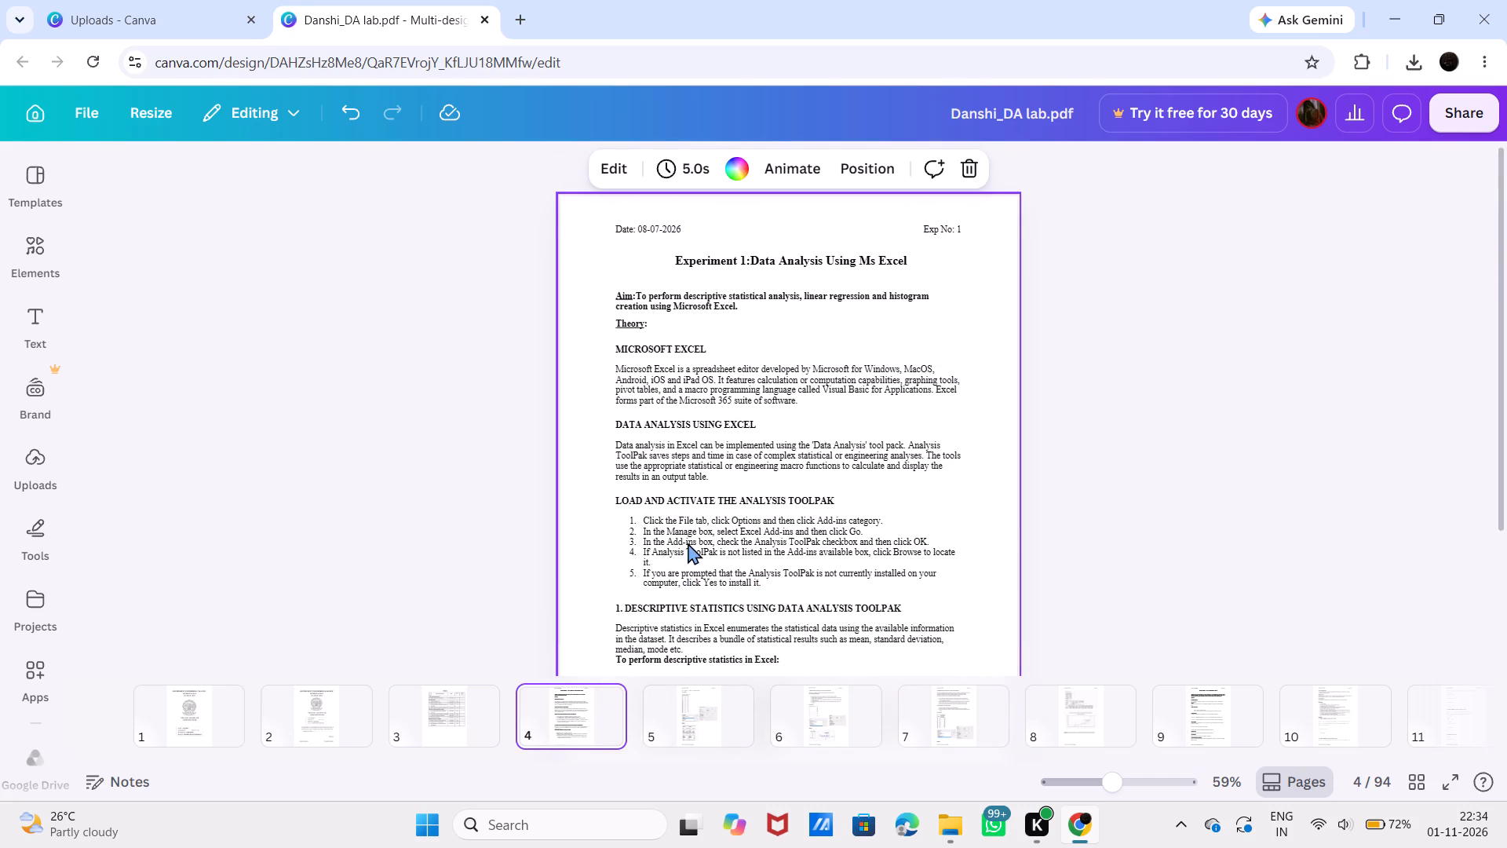
scroll(688, 543, "up", 1)
left_click(670, 710)
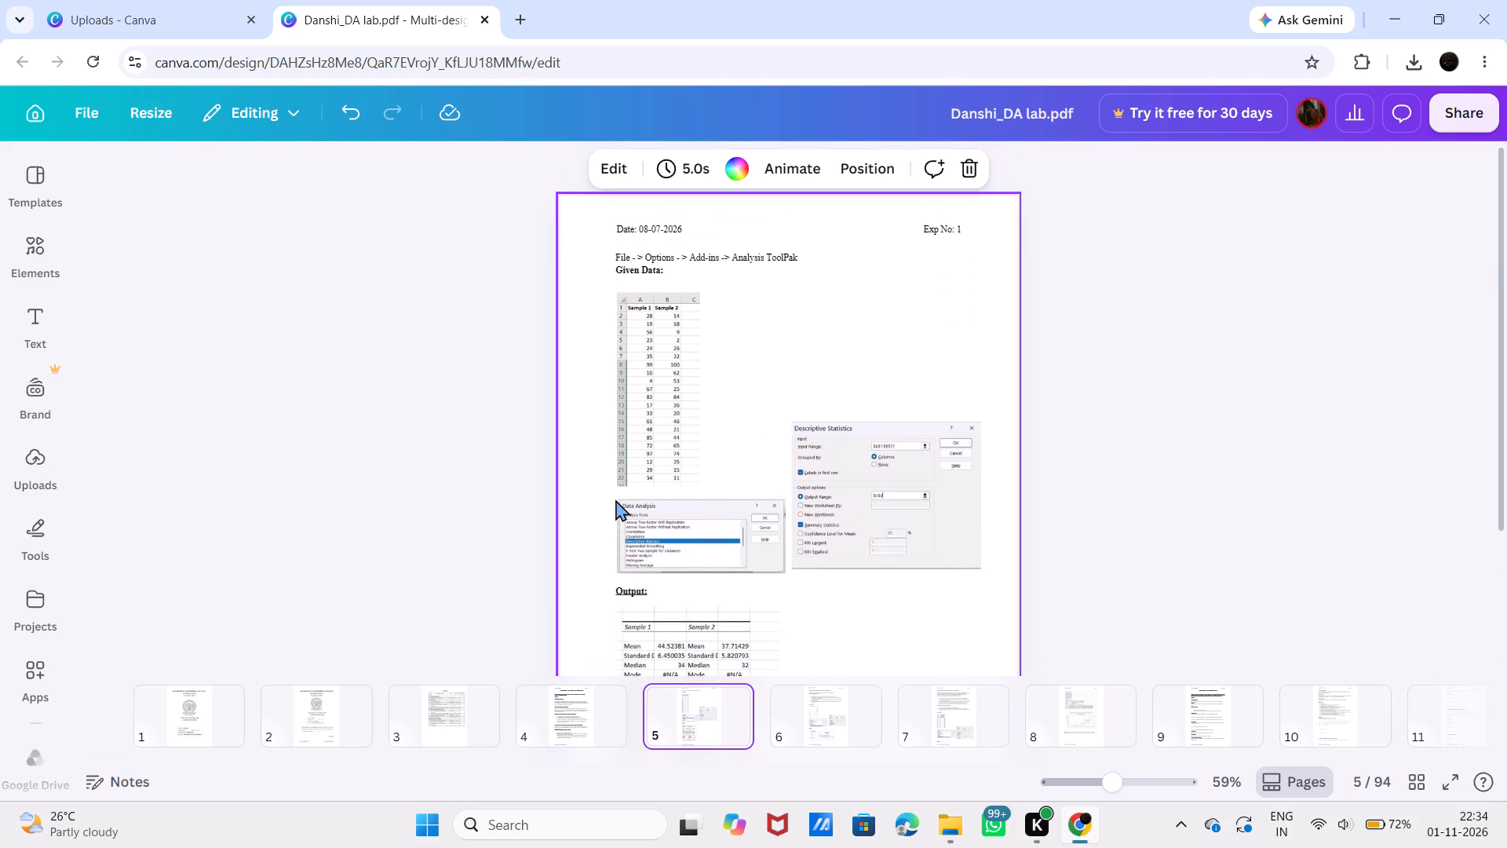
left_click(823, 735)
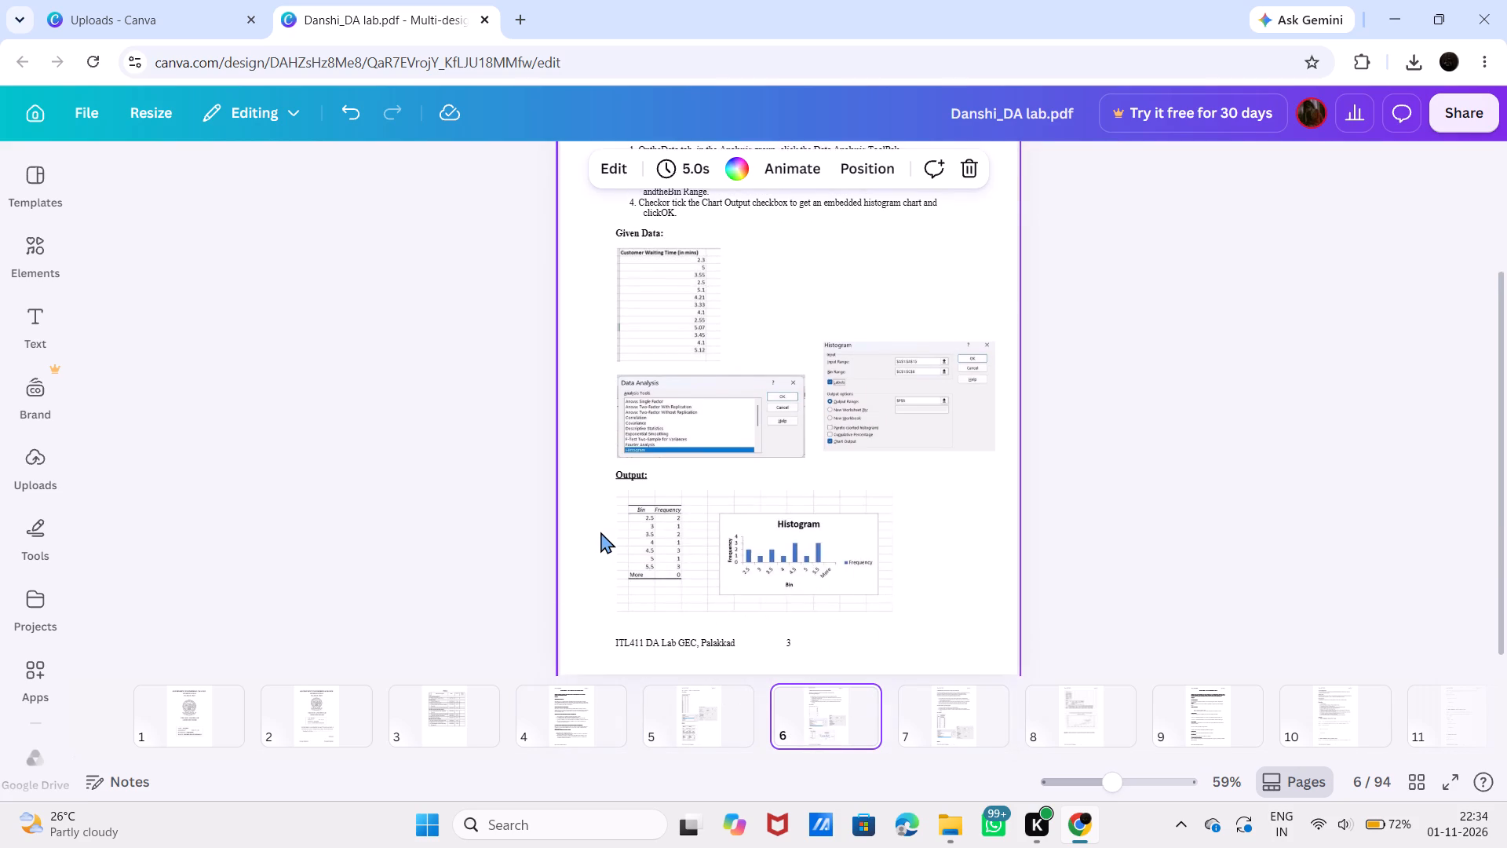
left_click(976, 731)
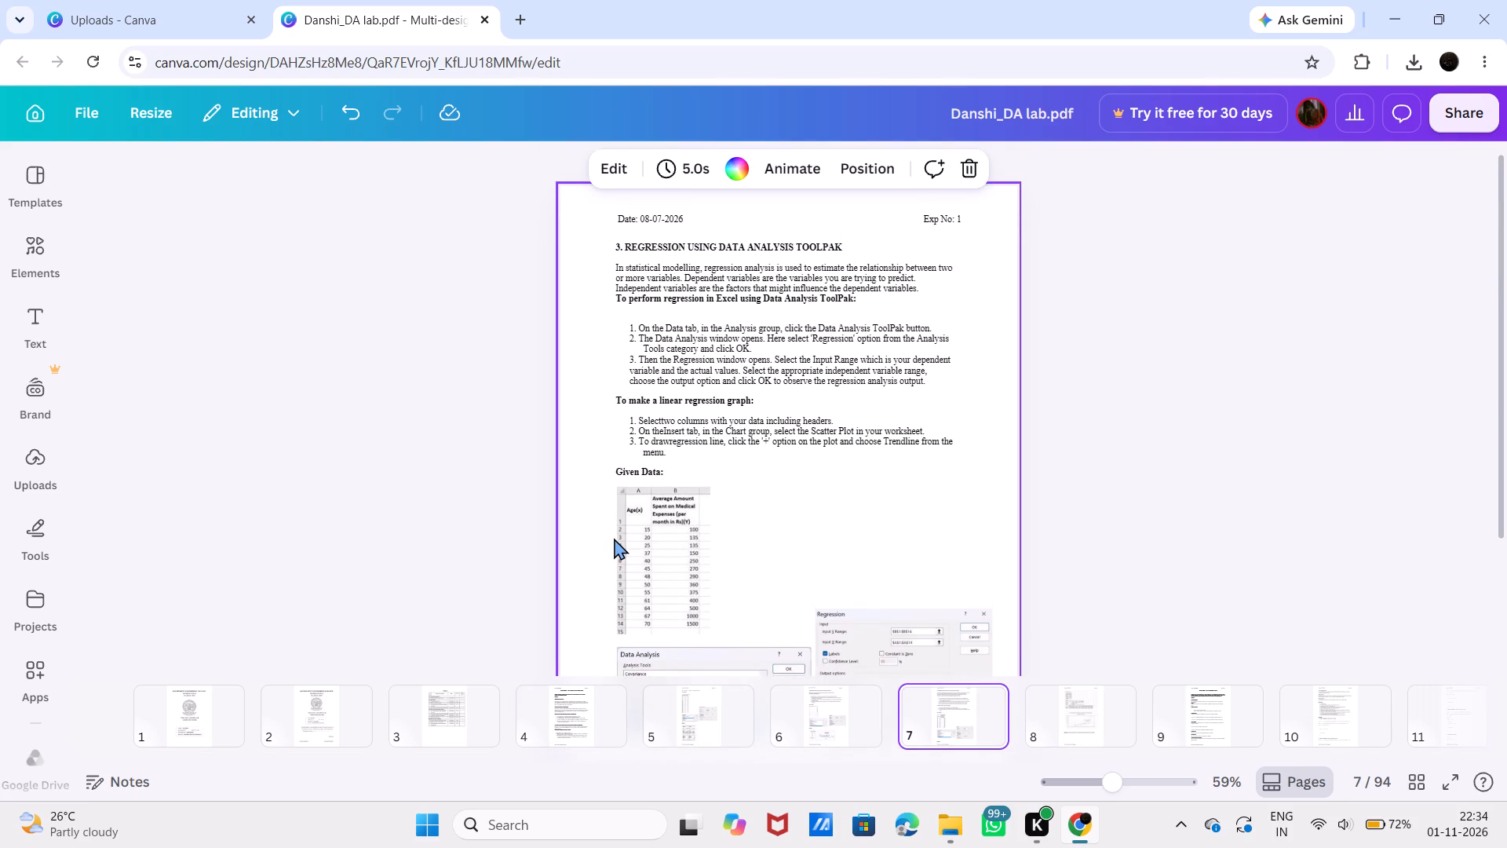
left_click(1071, 704)
scroll(565, 567, "up", 1)
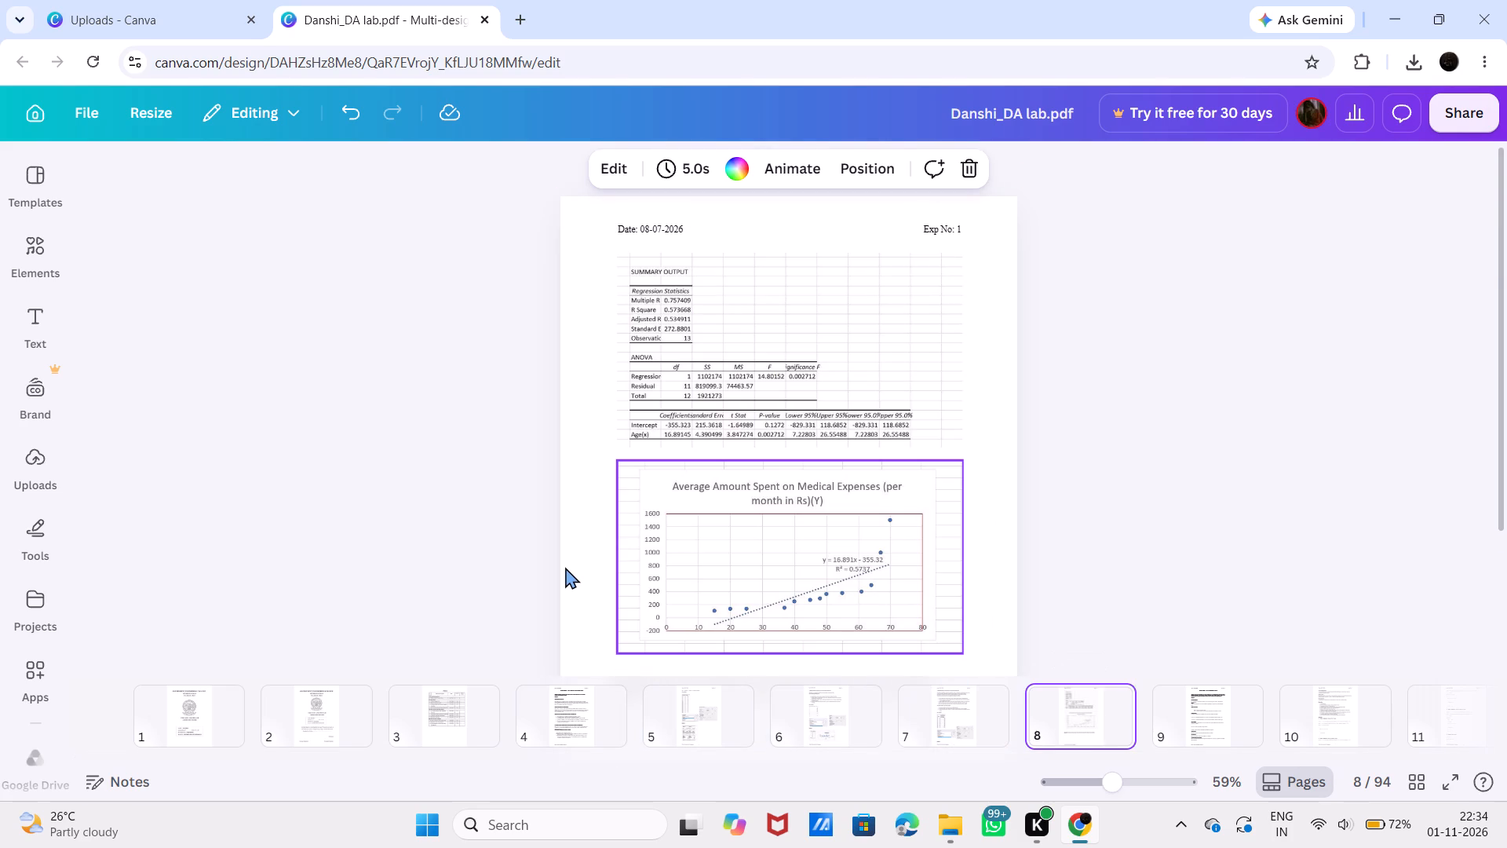
scroll(565, 567, "up", 1)
Review the header dates on pages 9 to 16, the theory and program code of Experiment 2, Basic Concepts Of R.
left_click(1206, 714)
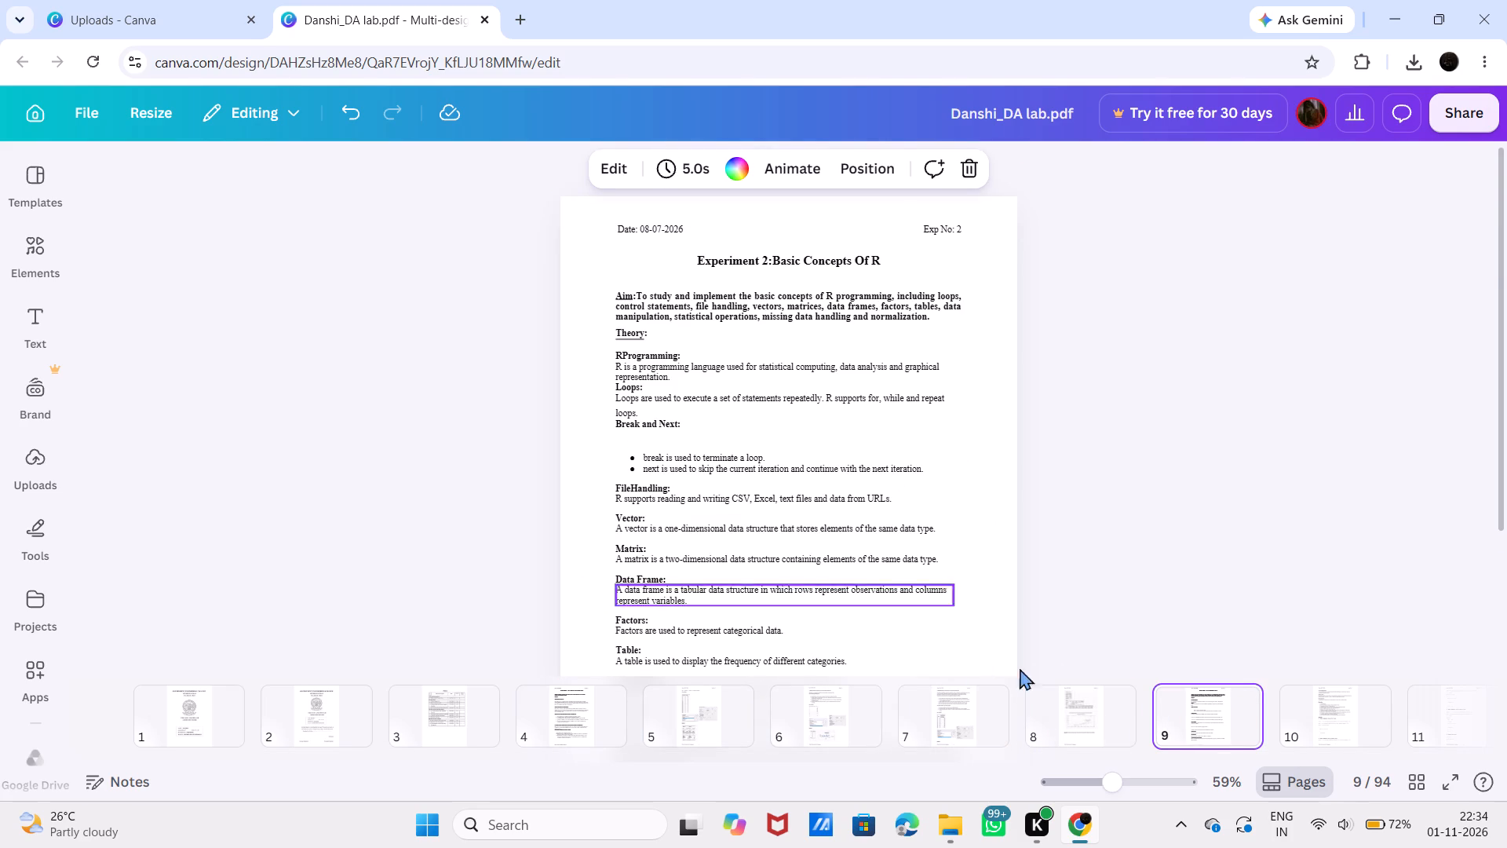
scroll(1067, 717, "left", 7)
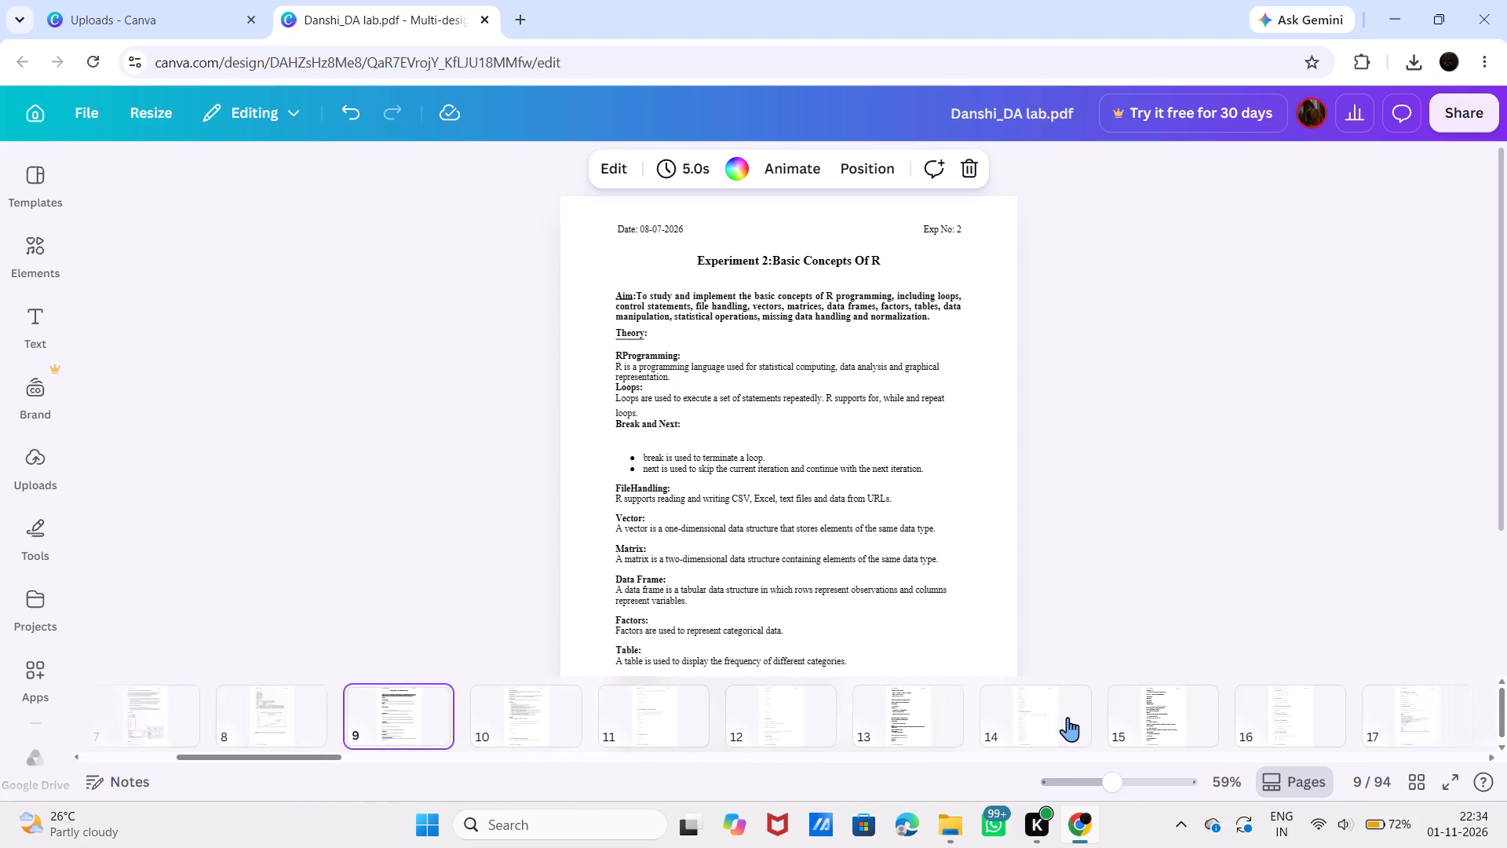
scroll(1067, 717, "left", 3)
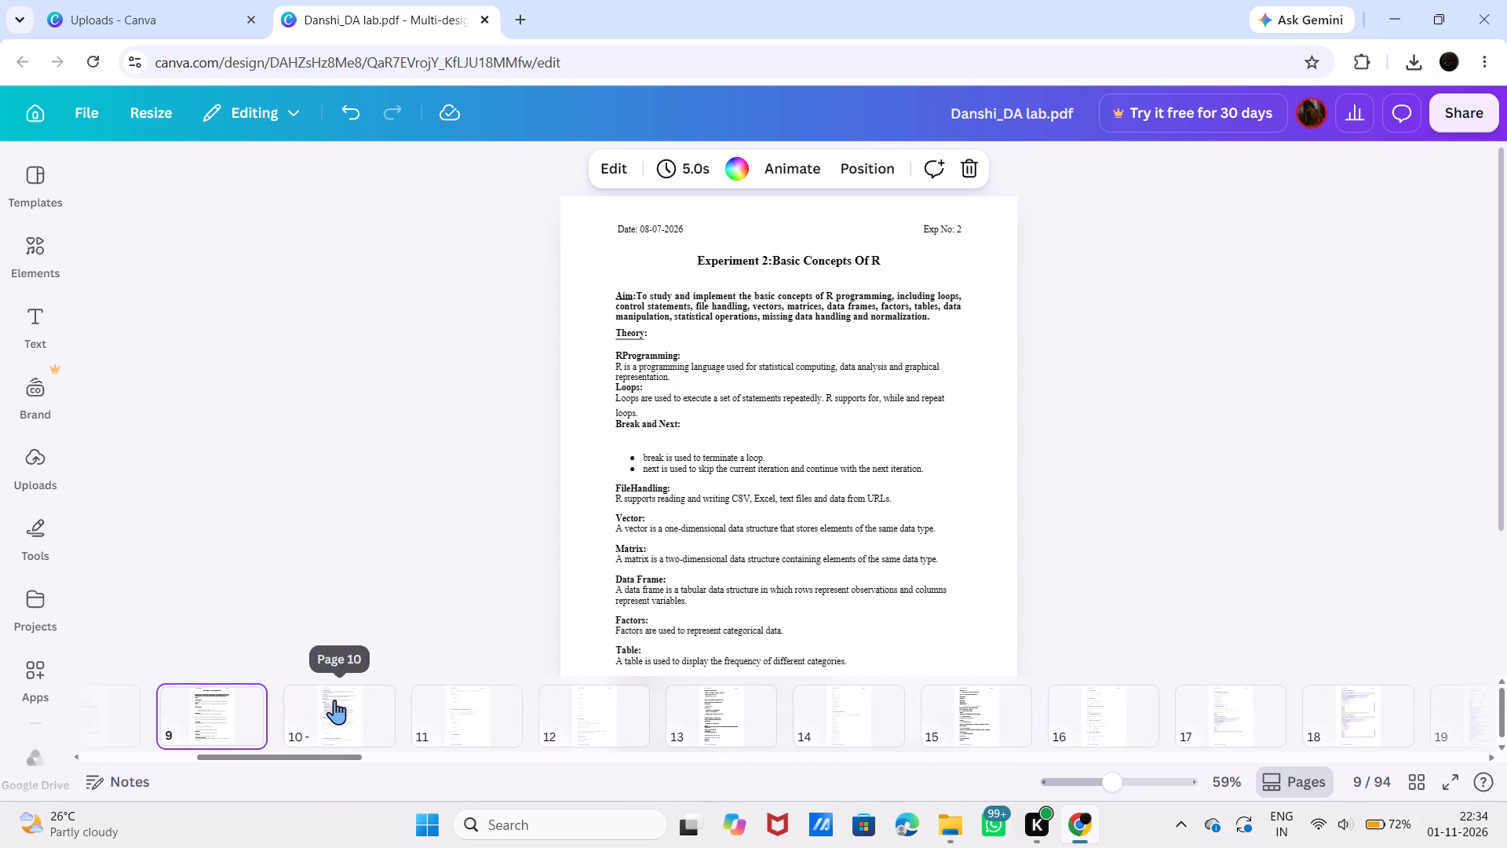
left_click(334, 700)
left_click(421, 698)
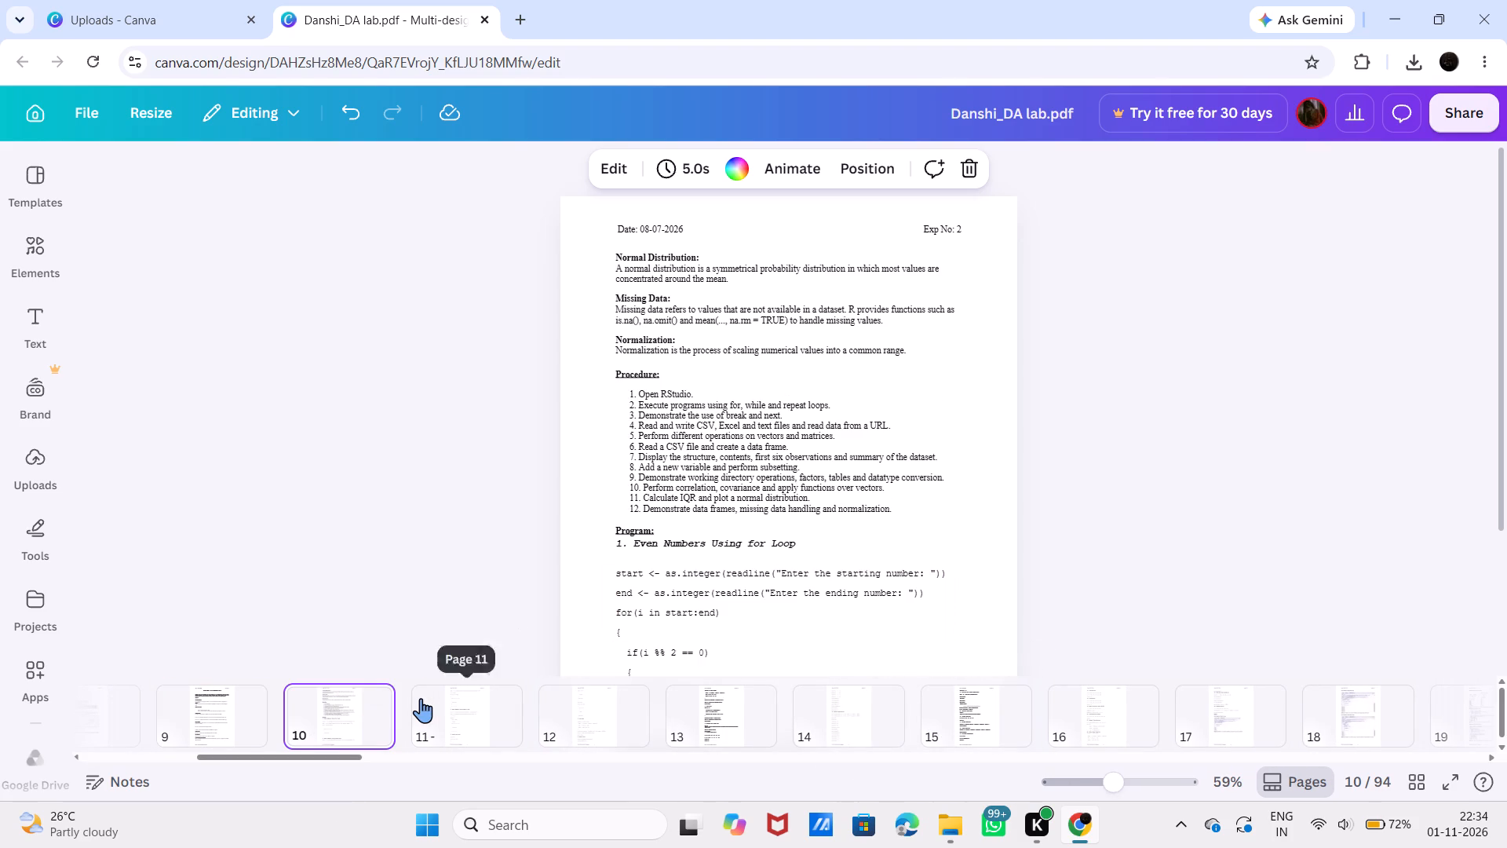
left_click(559, 720)
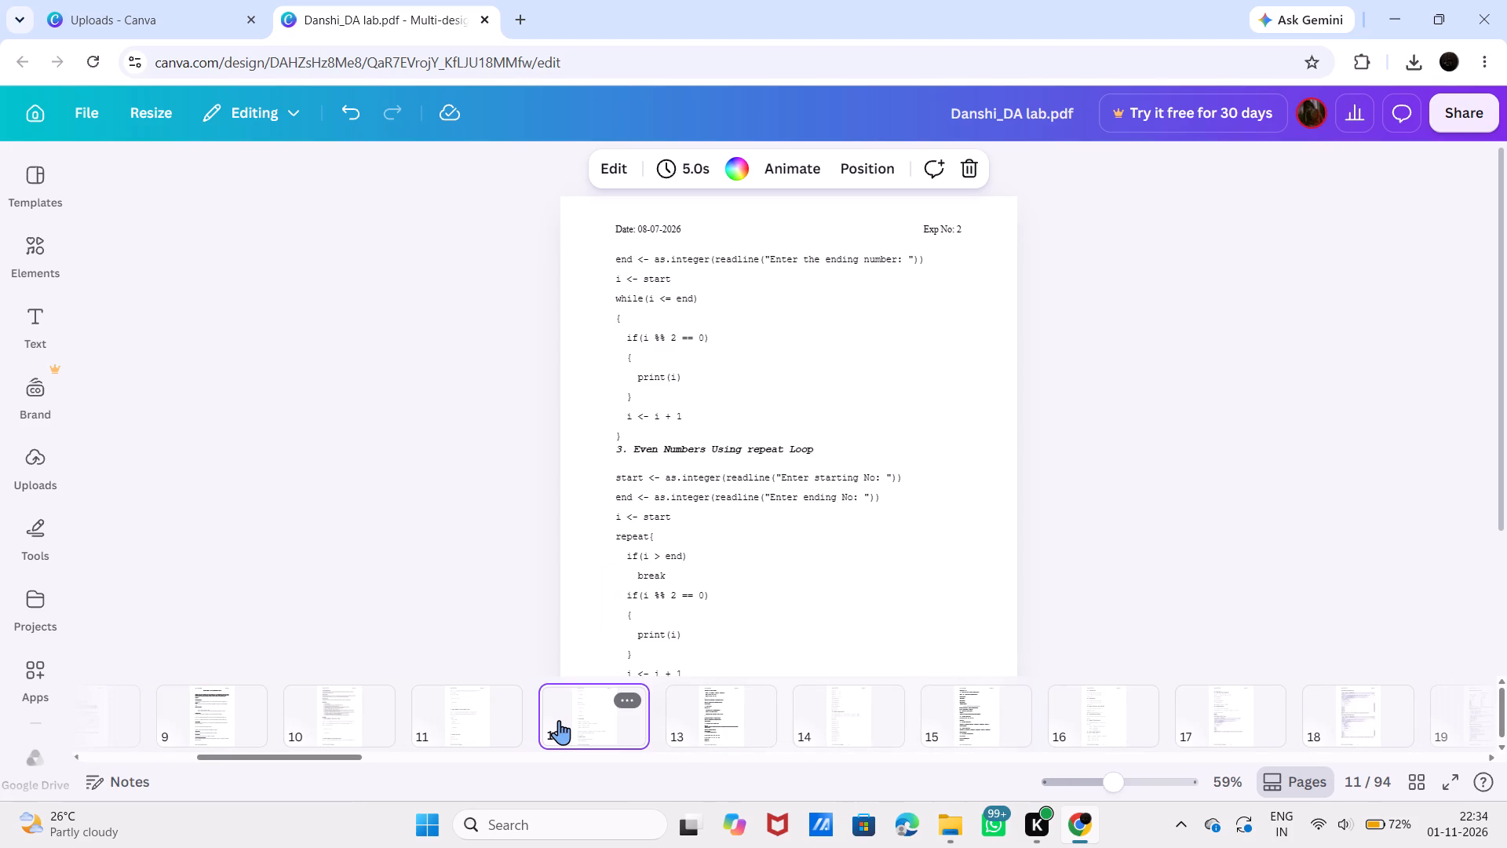
left_click(710, 711)
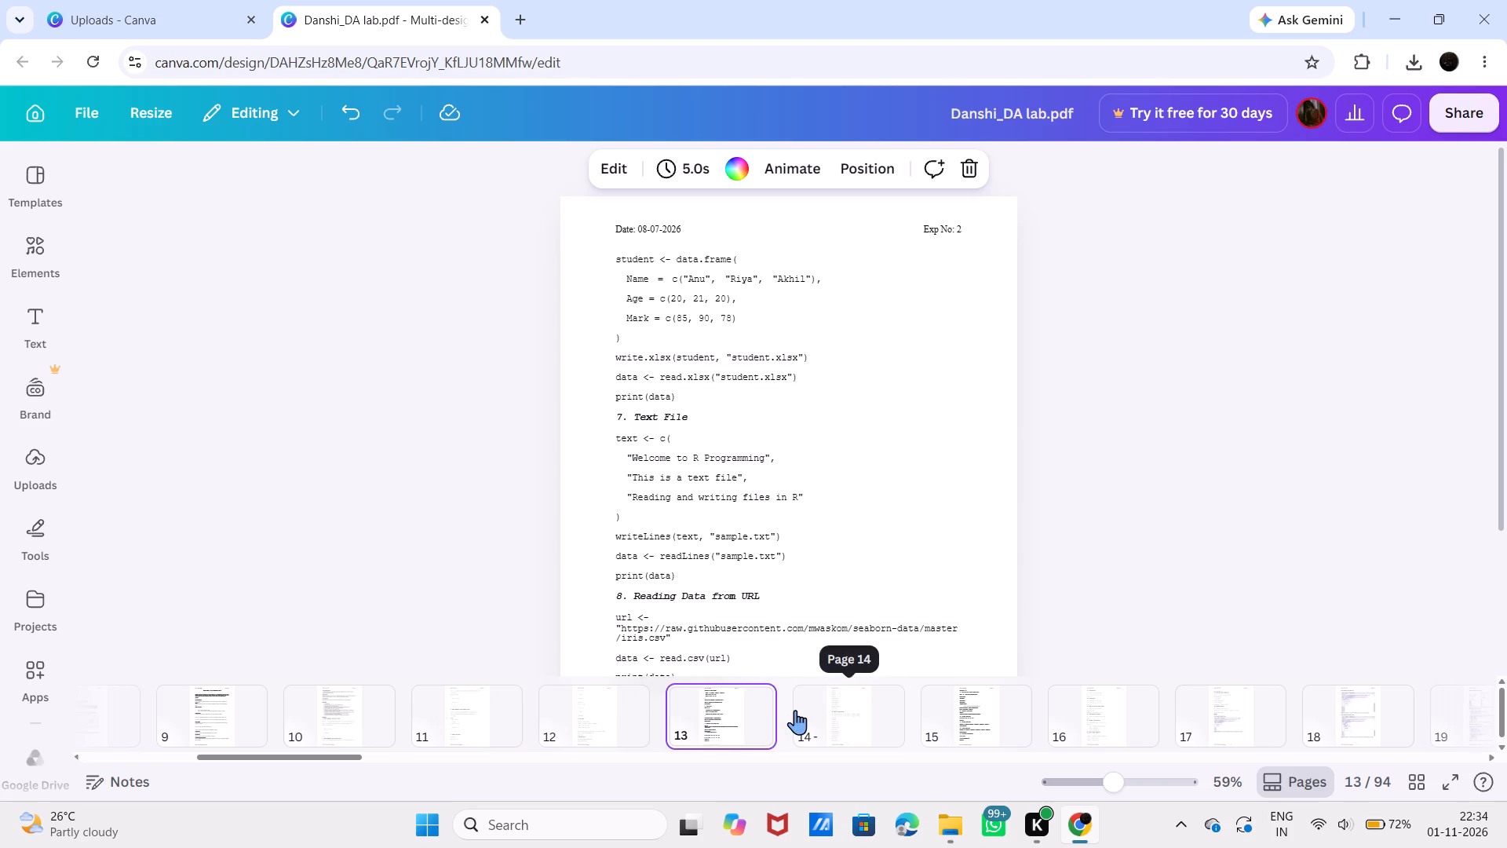
left_click(808, 711)
scroll(808, 711, "left", 1)
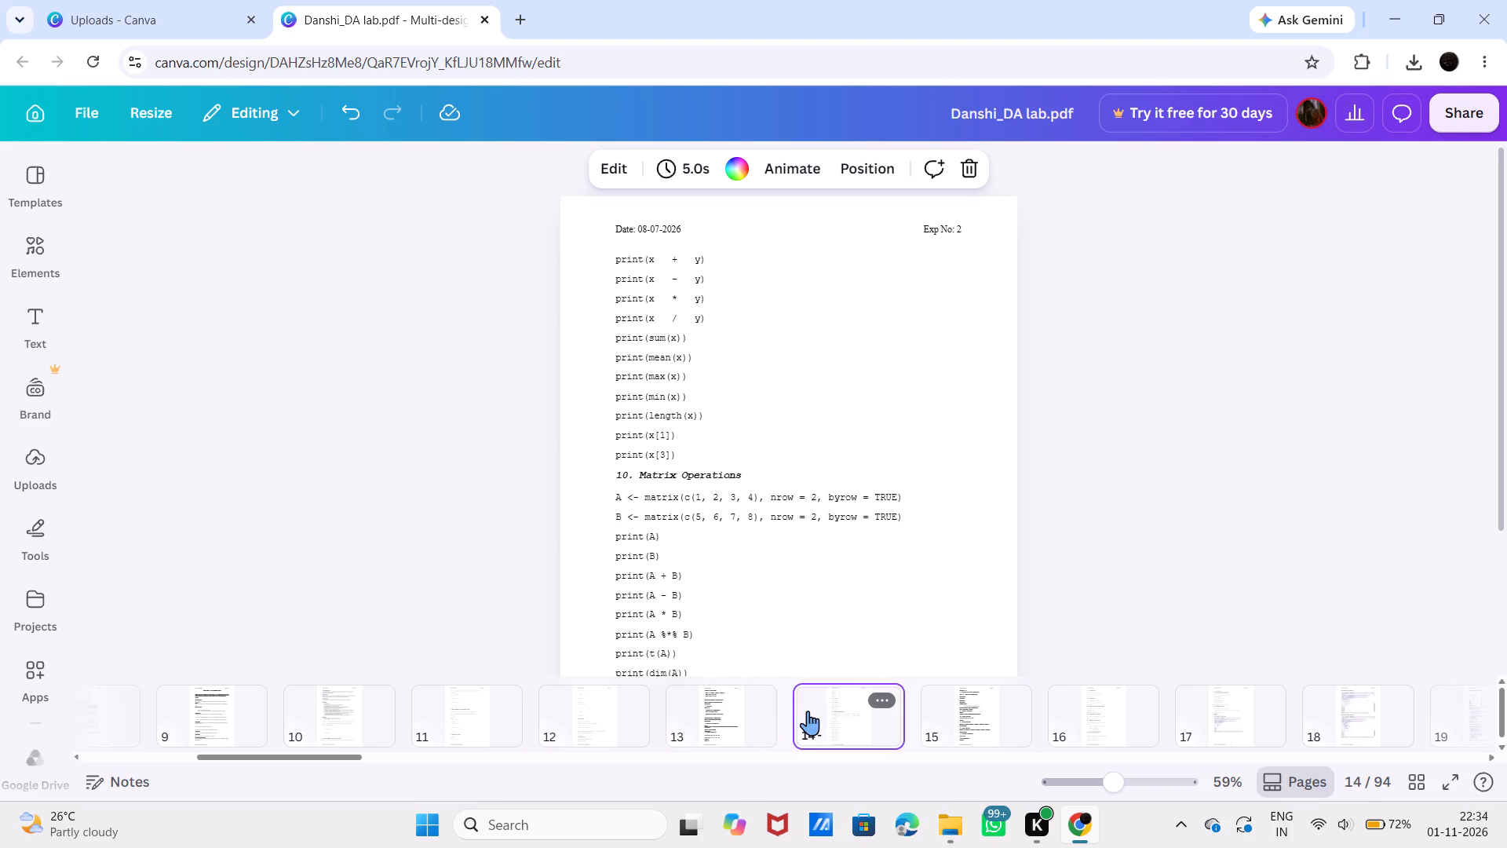
scroll(808, 711, "left", 4)
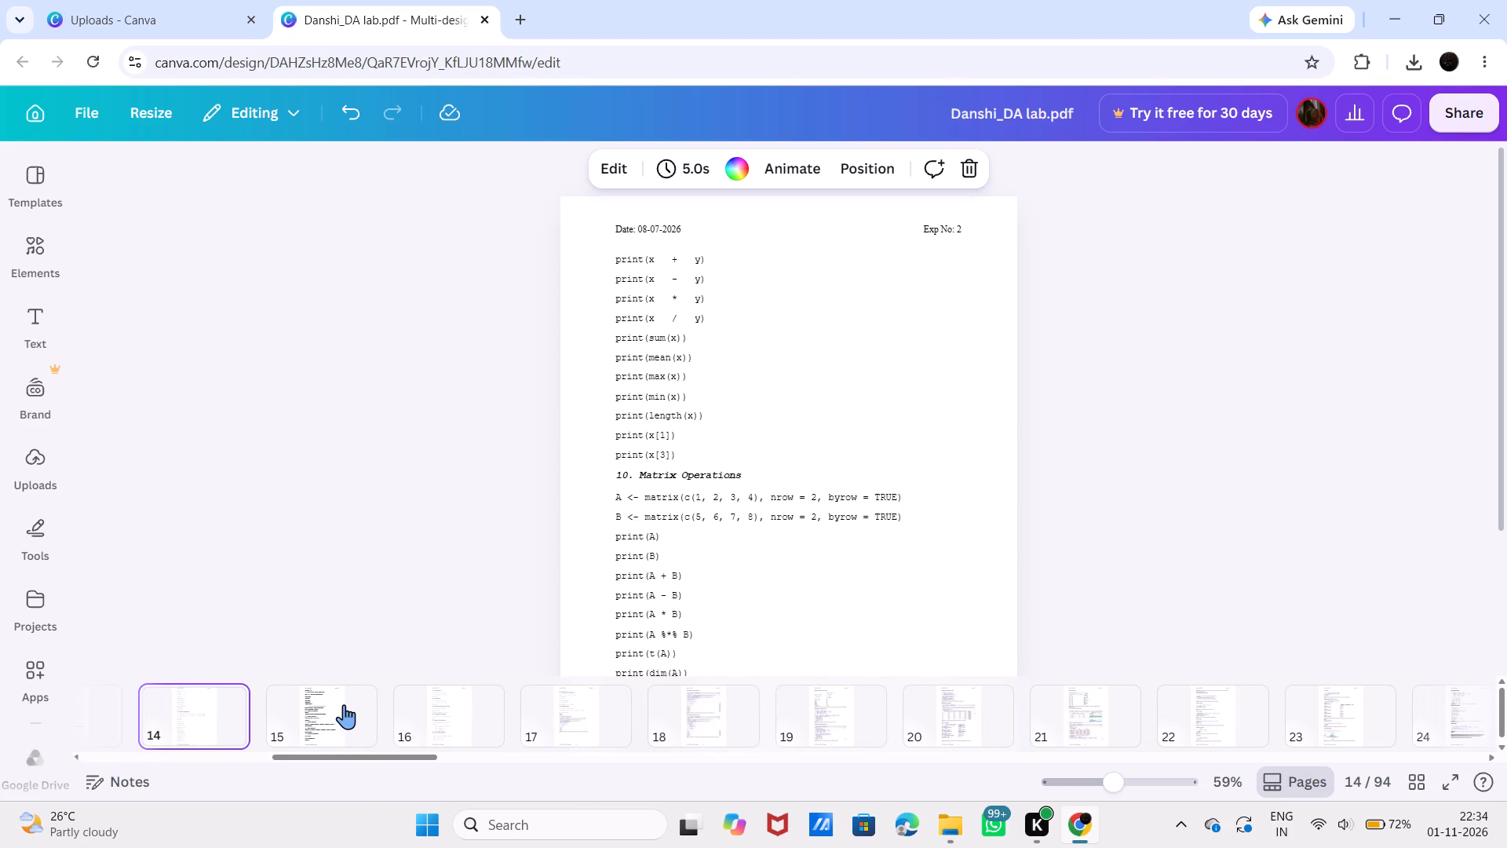
left_click(341, 705)
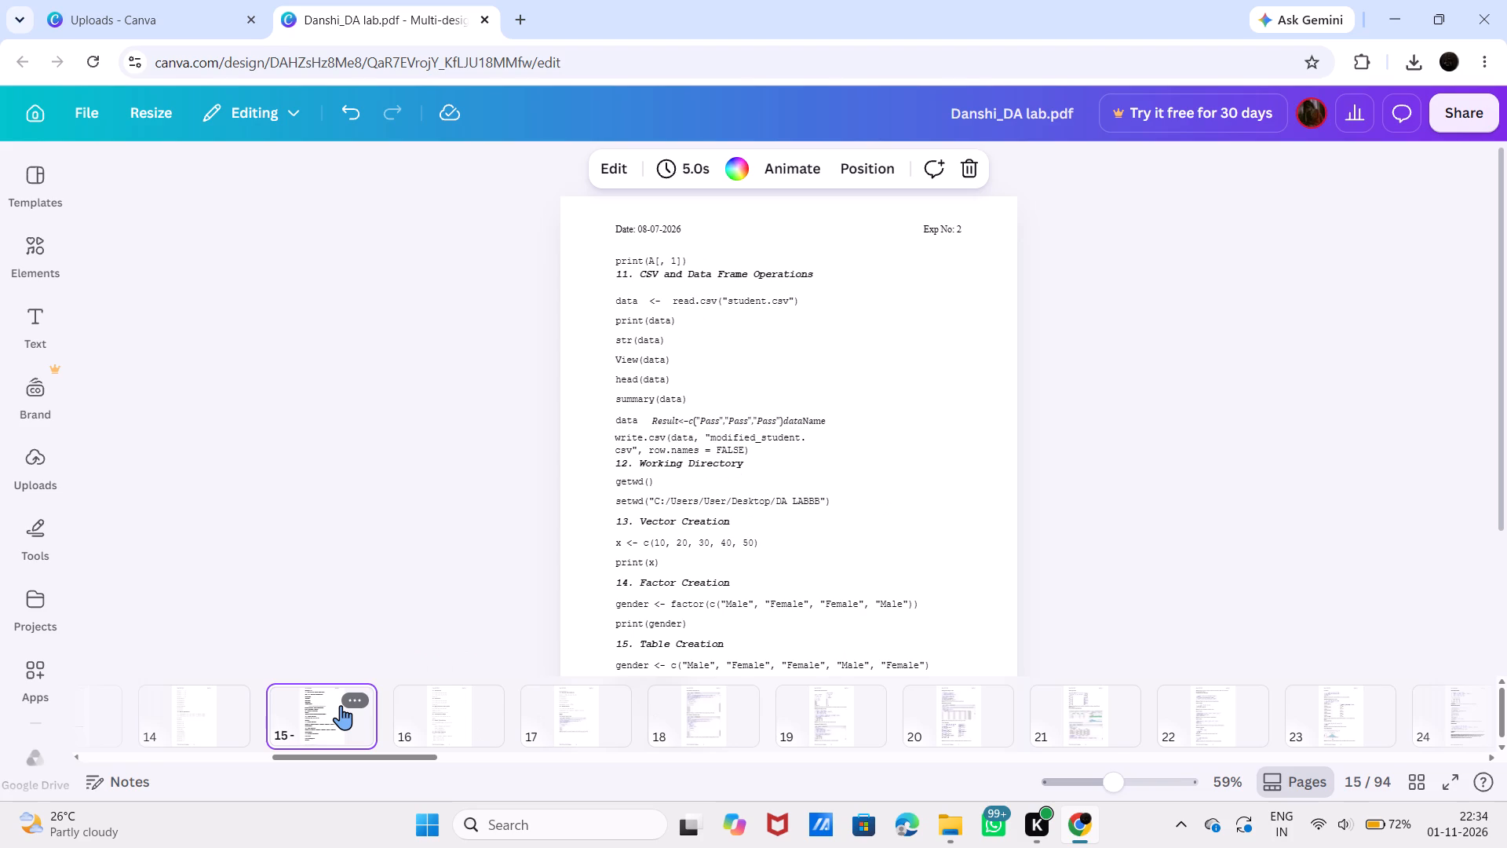
left_click(421, 717)
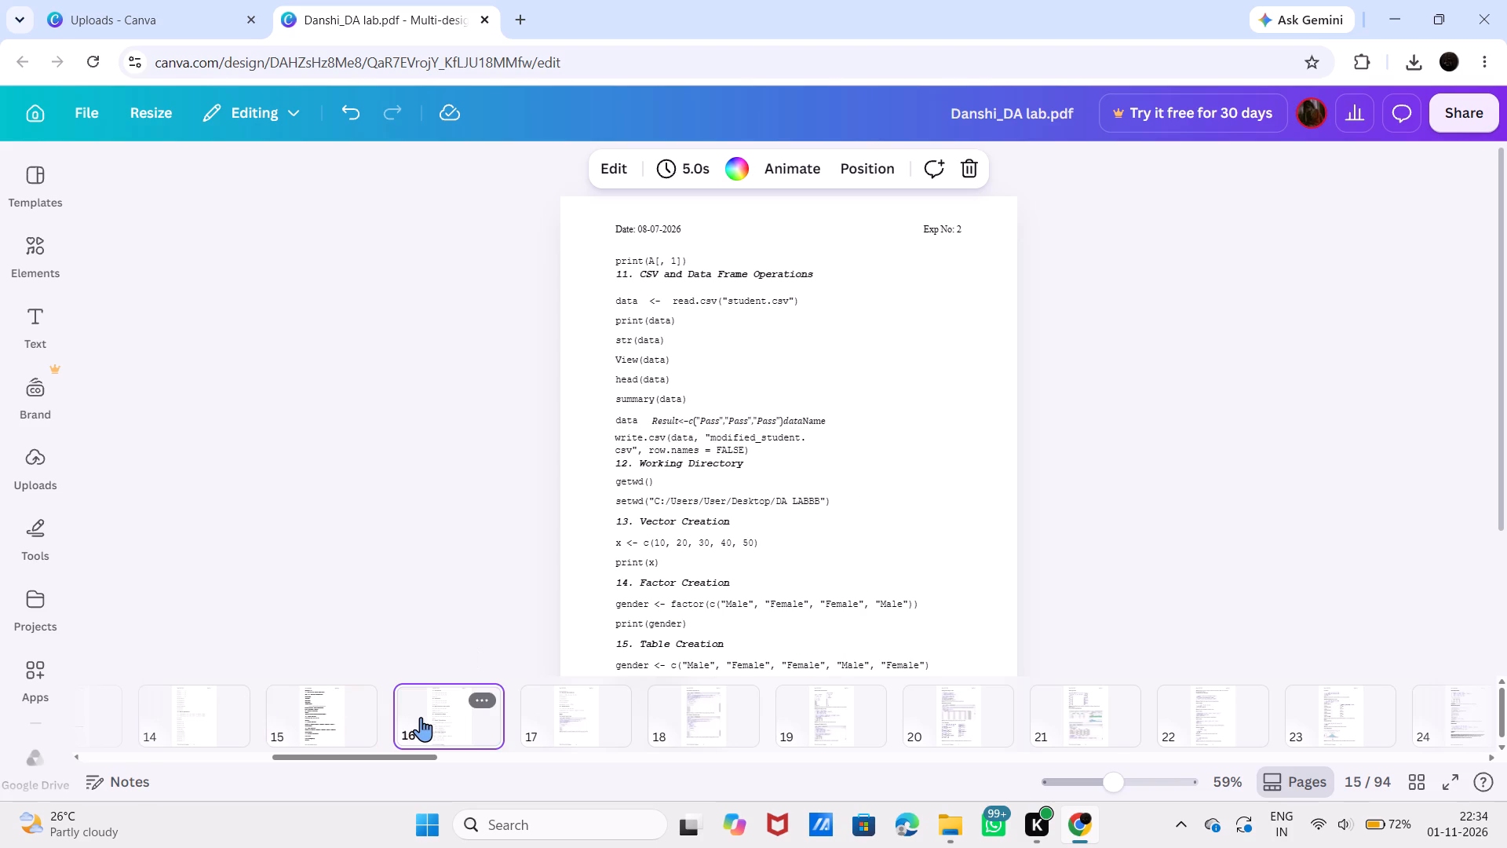
Review the header dates on pages 17 to 24, the final code and output pages of Experiment 2.
left_click(572, 715)
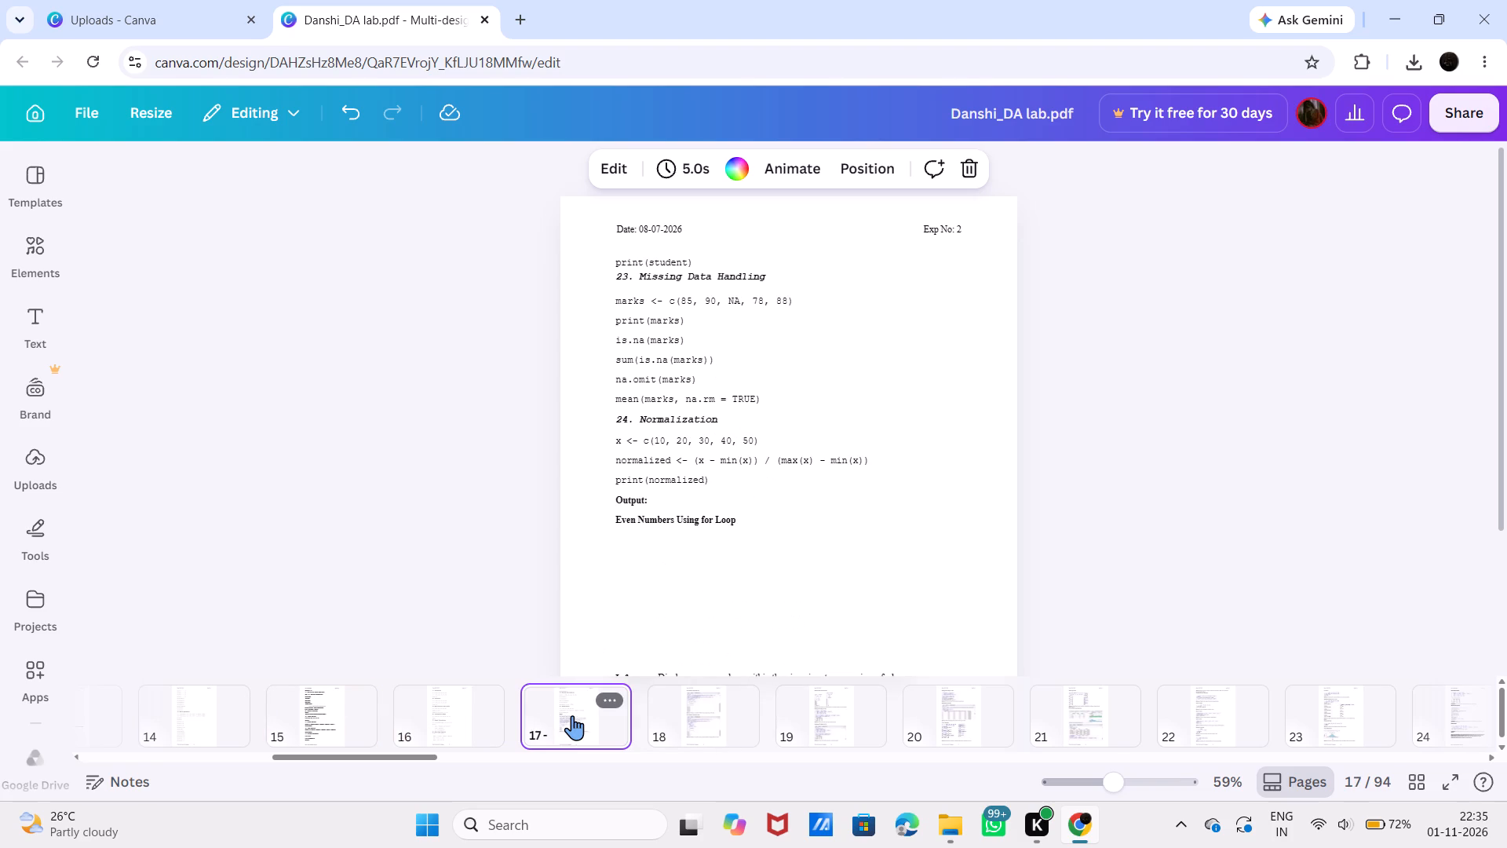
left_click(702, 718)
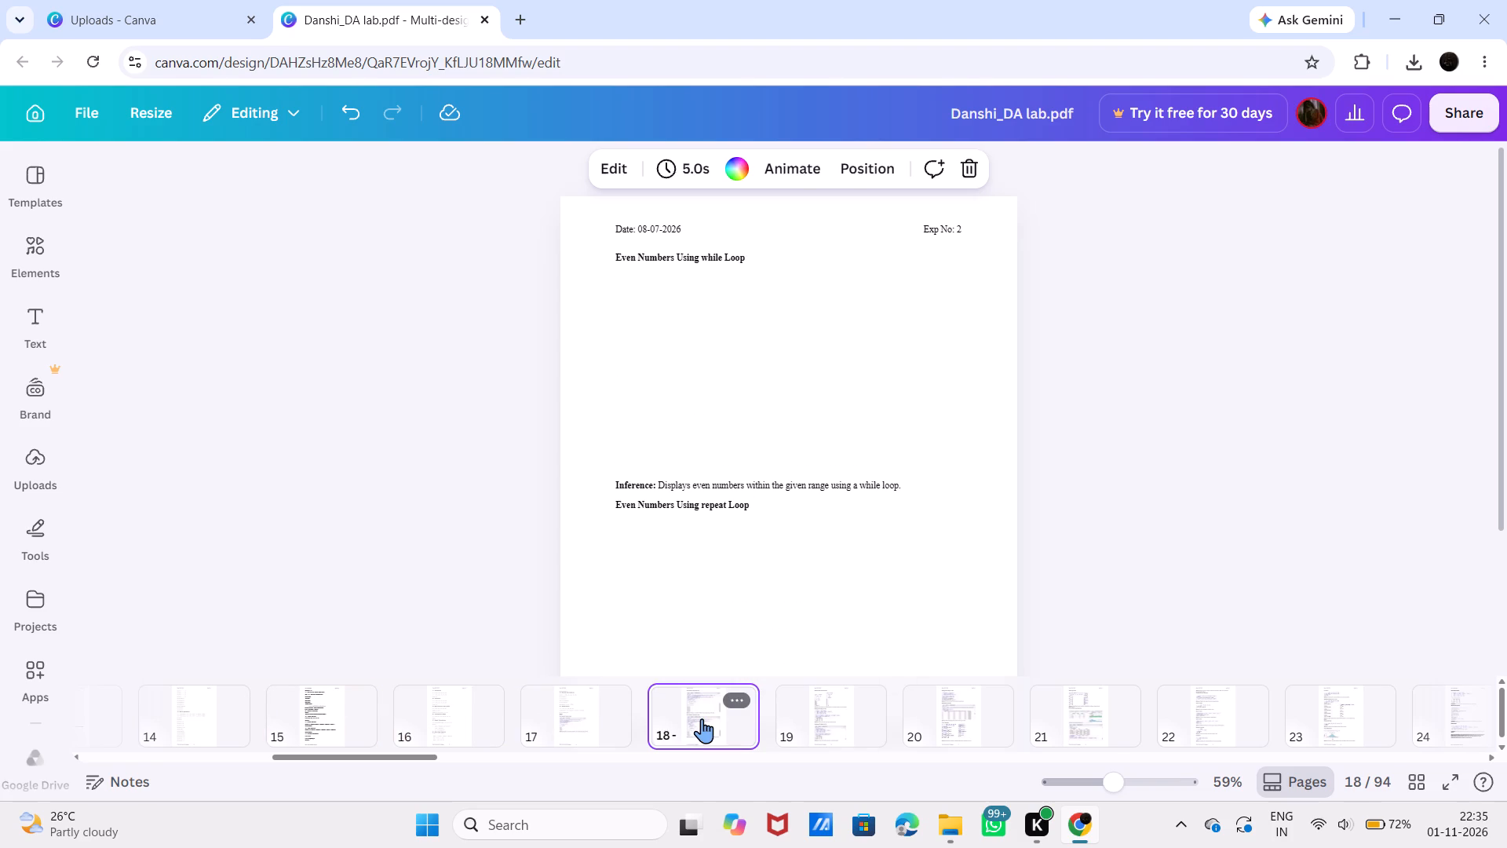
left_click(820, 713)
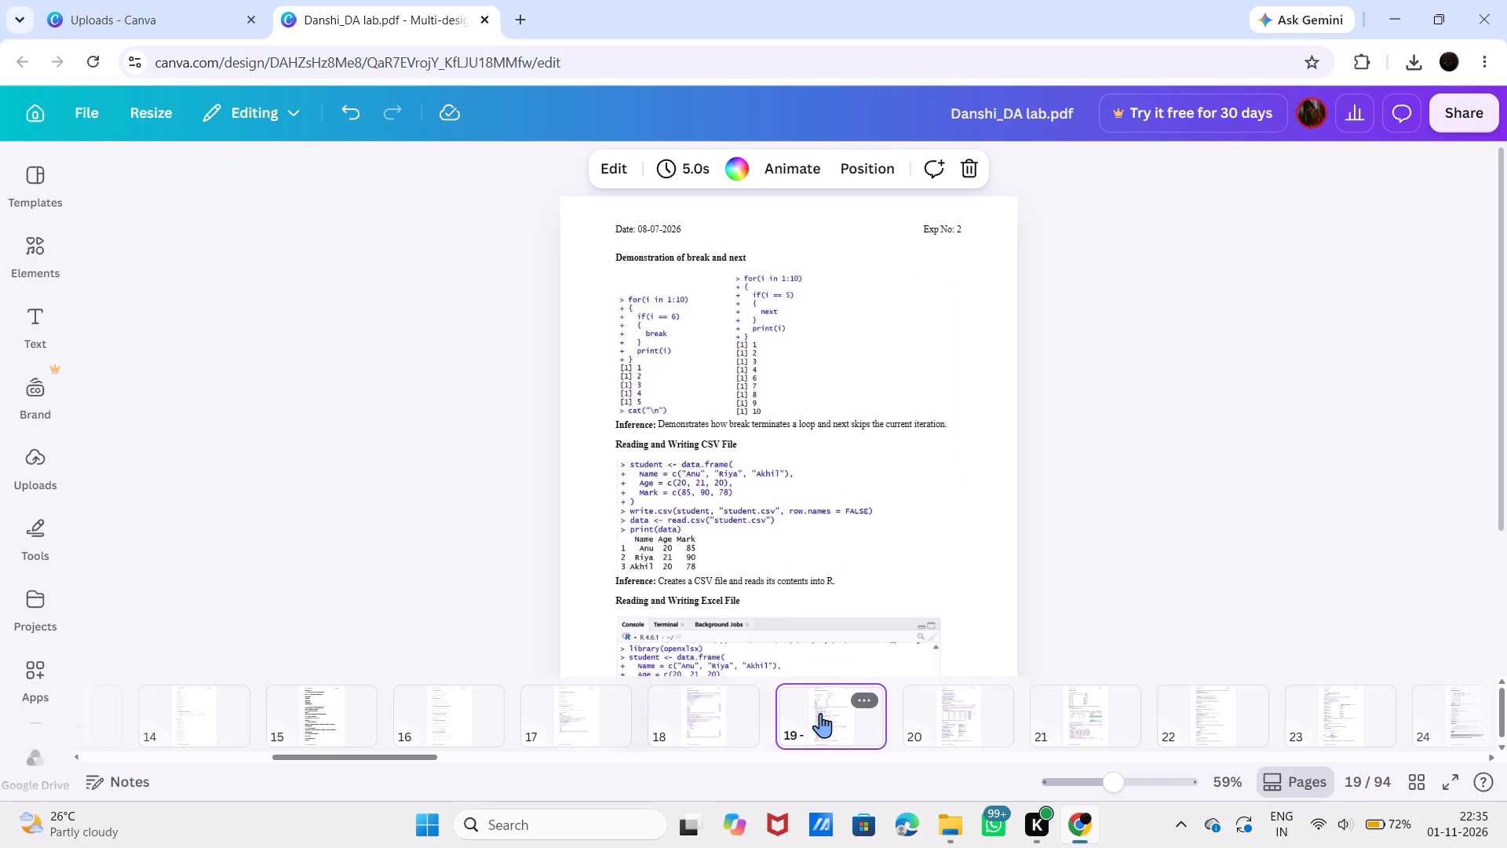
scroll(820, 713, "left", 6)
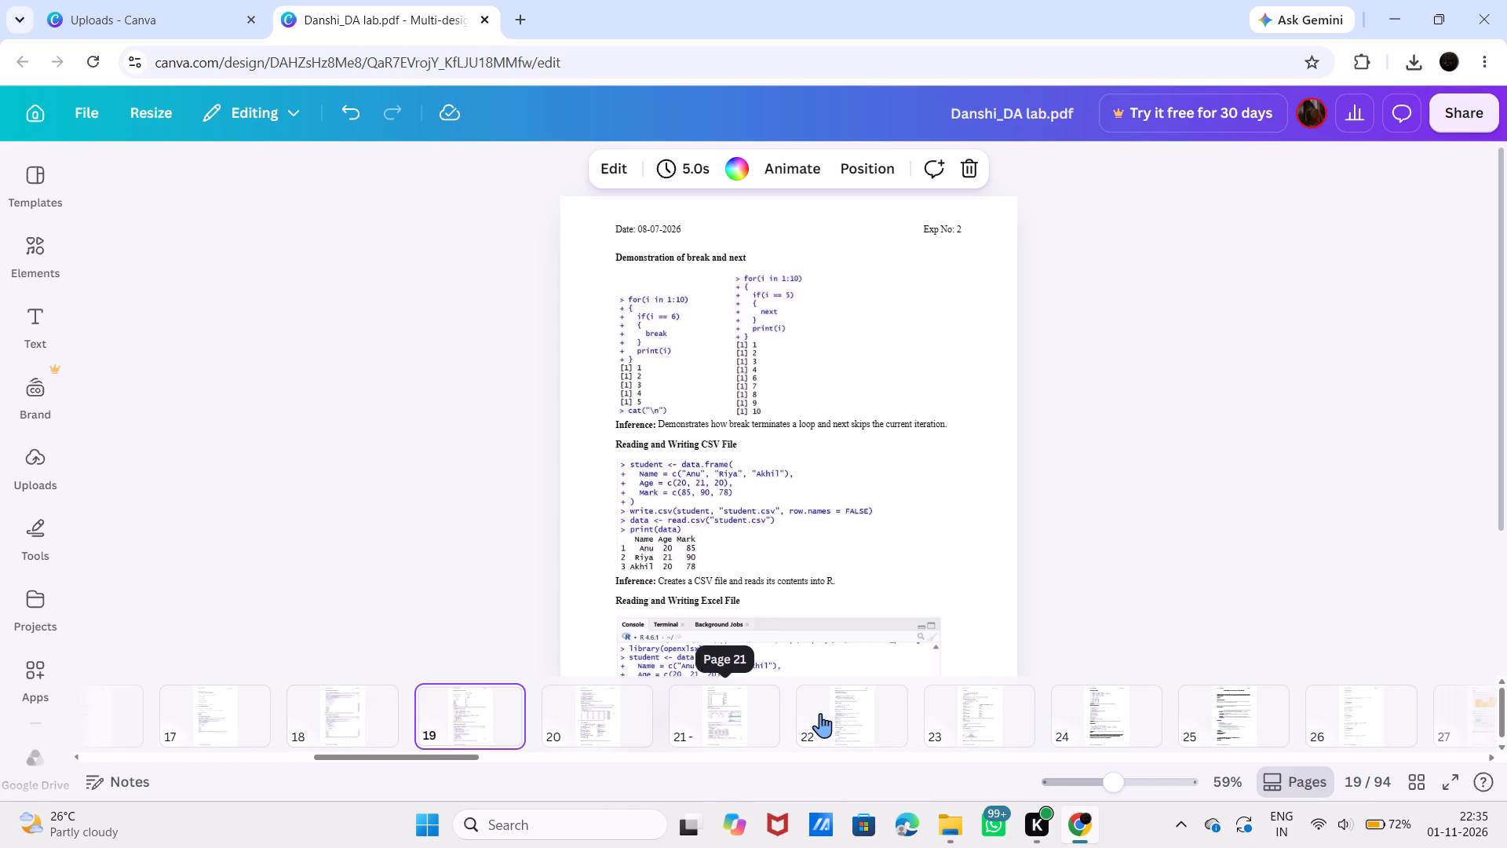
left_click(588, 699)
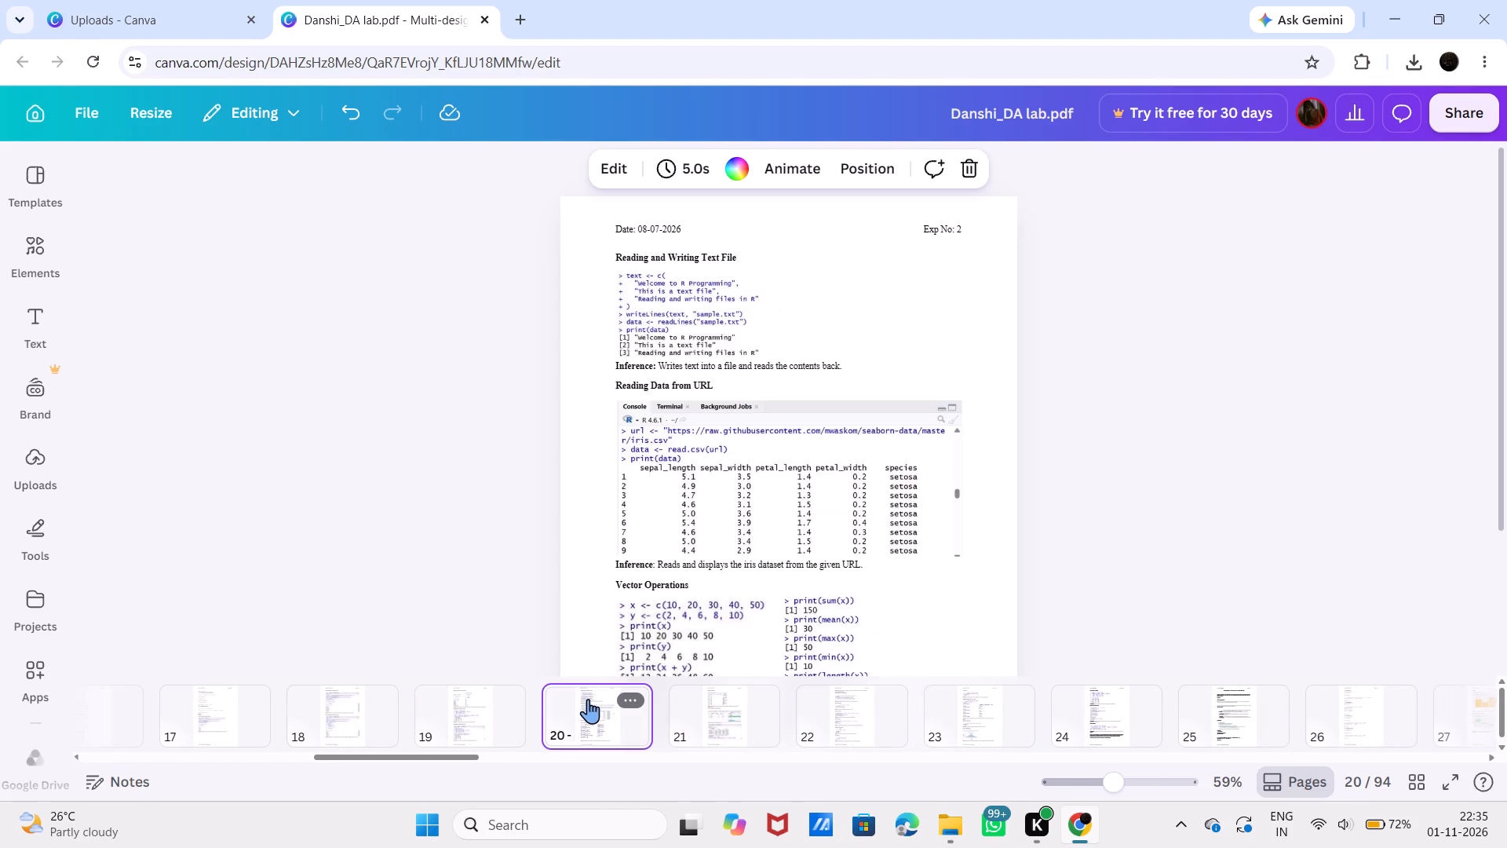
left_click(730, 713)
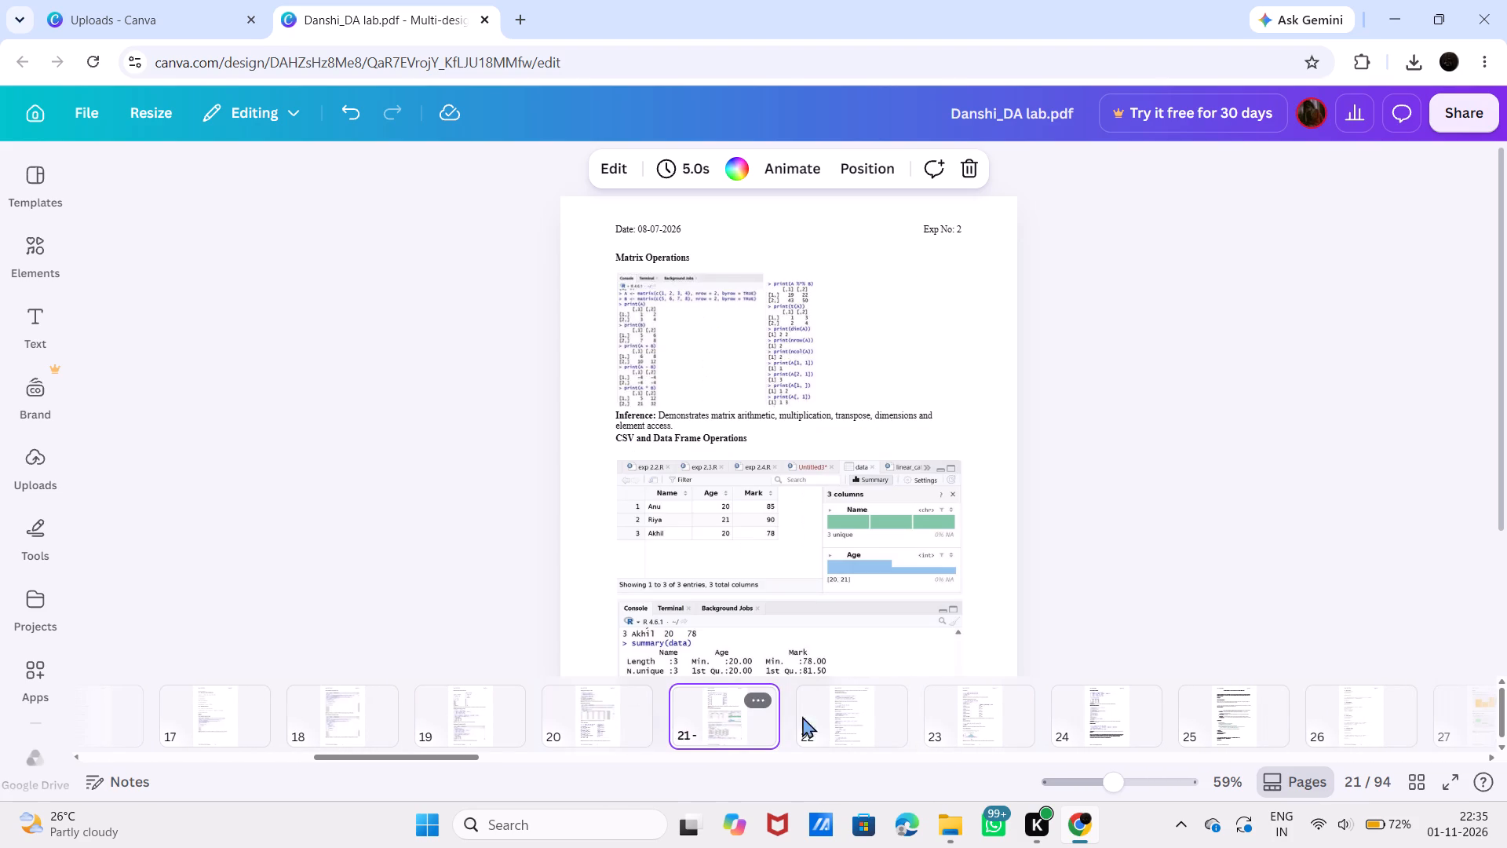
left_click(844, 719)
scroll(844, 719, "left", 3)
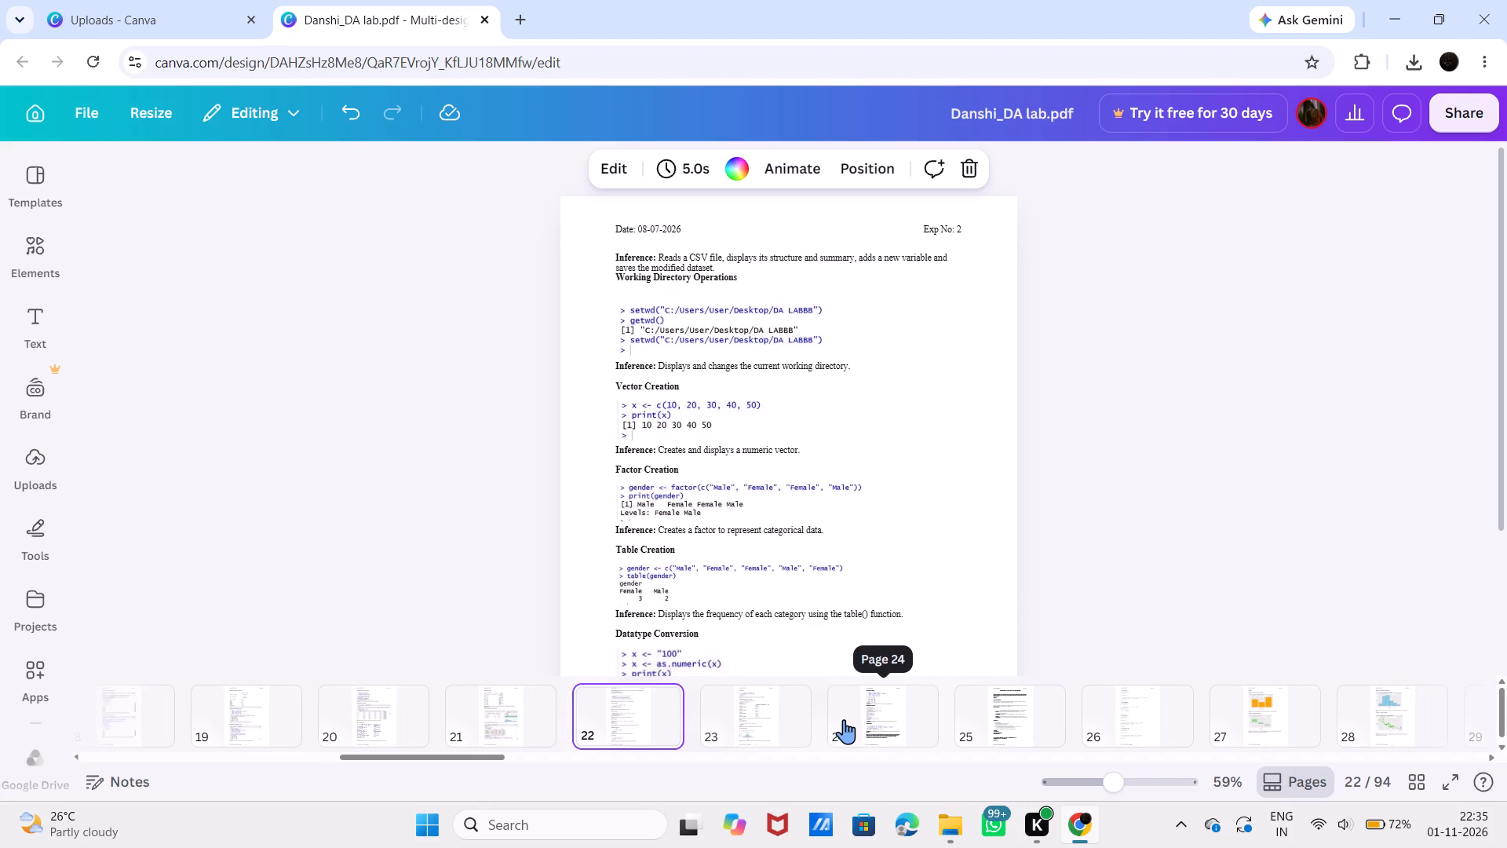
scroll(844, 719, "left", 3)
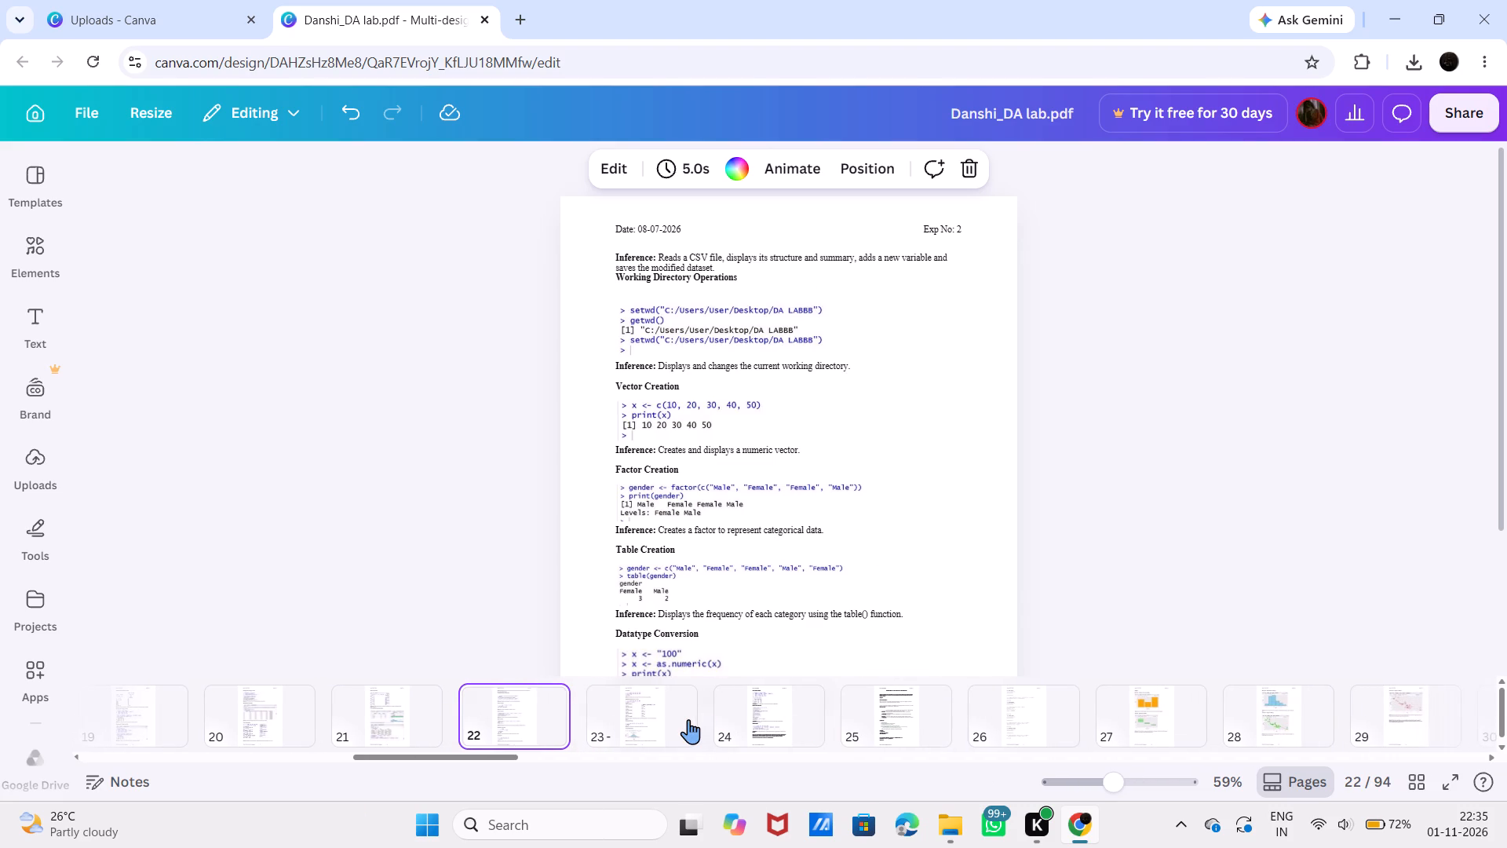
left_click(688, 719)
left_click(787, 715)
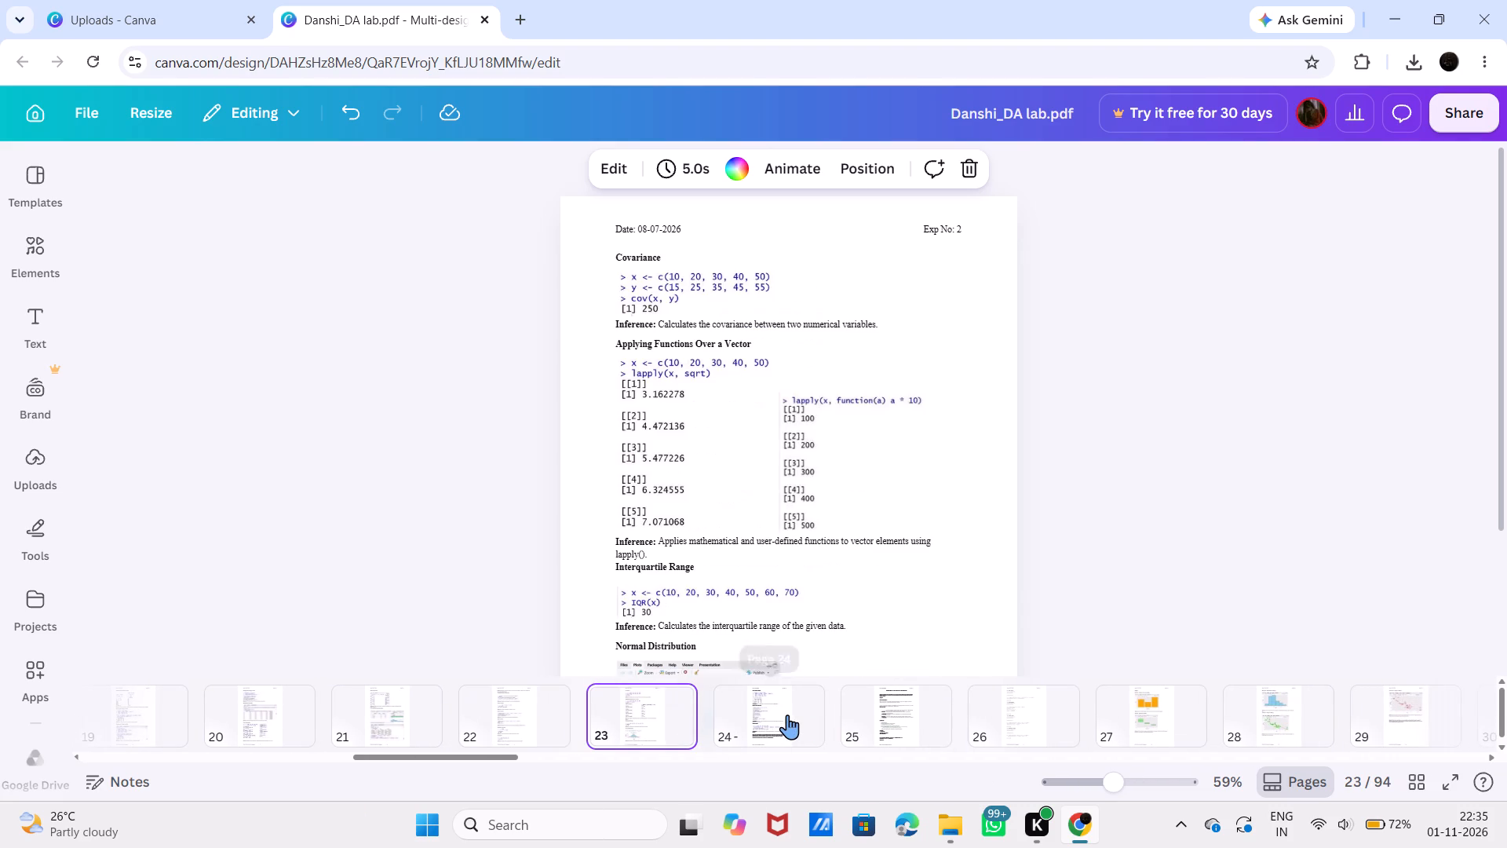
Review the header dates and experiment numbers on pages 25 to 29, covering Experiment 3, Data Visualization With R.
scroll(787, 715, "left", 4)
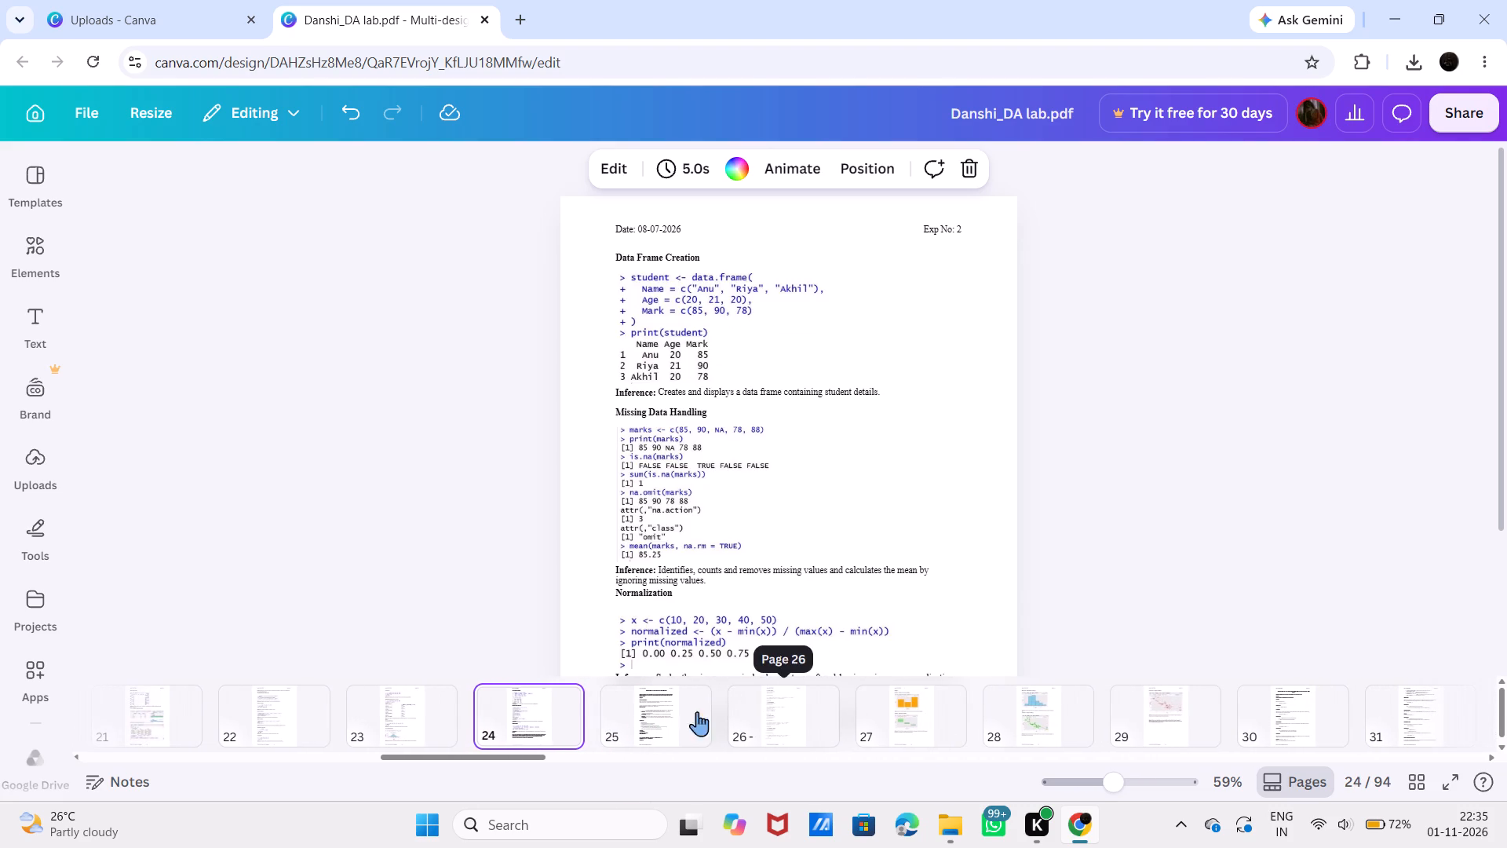
left_click(613, 716)
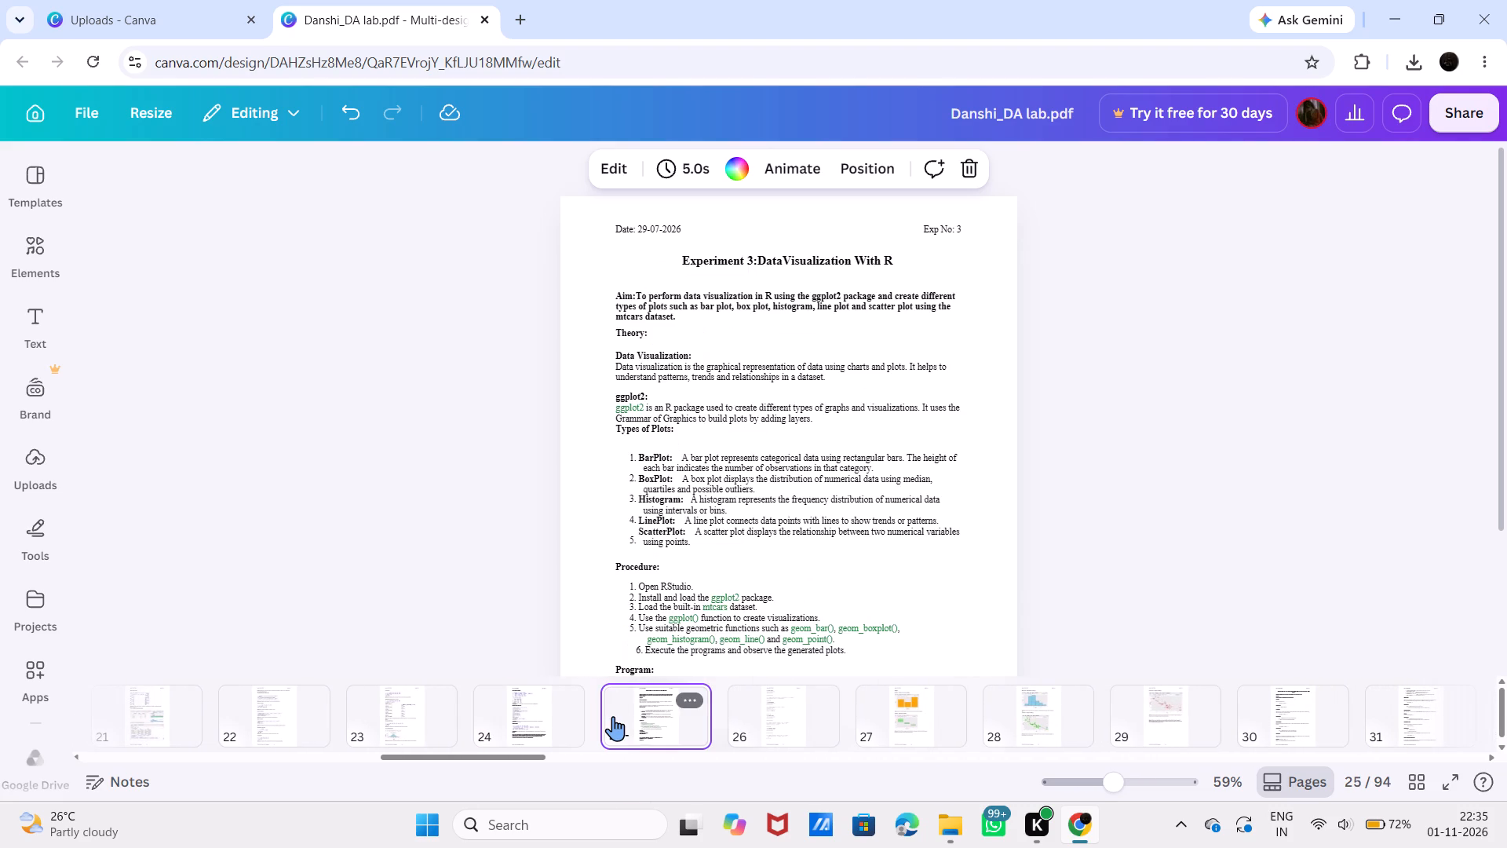
scroll(613, 716, "left", 1)
left_click(689, 713)
scroll(689, 713, "left", 1)
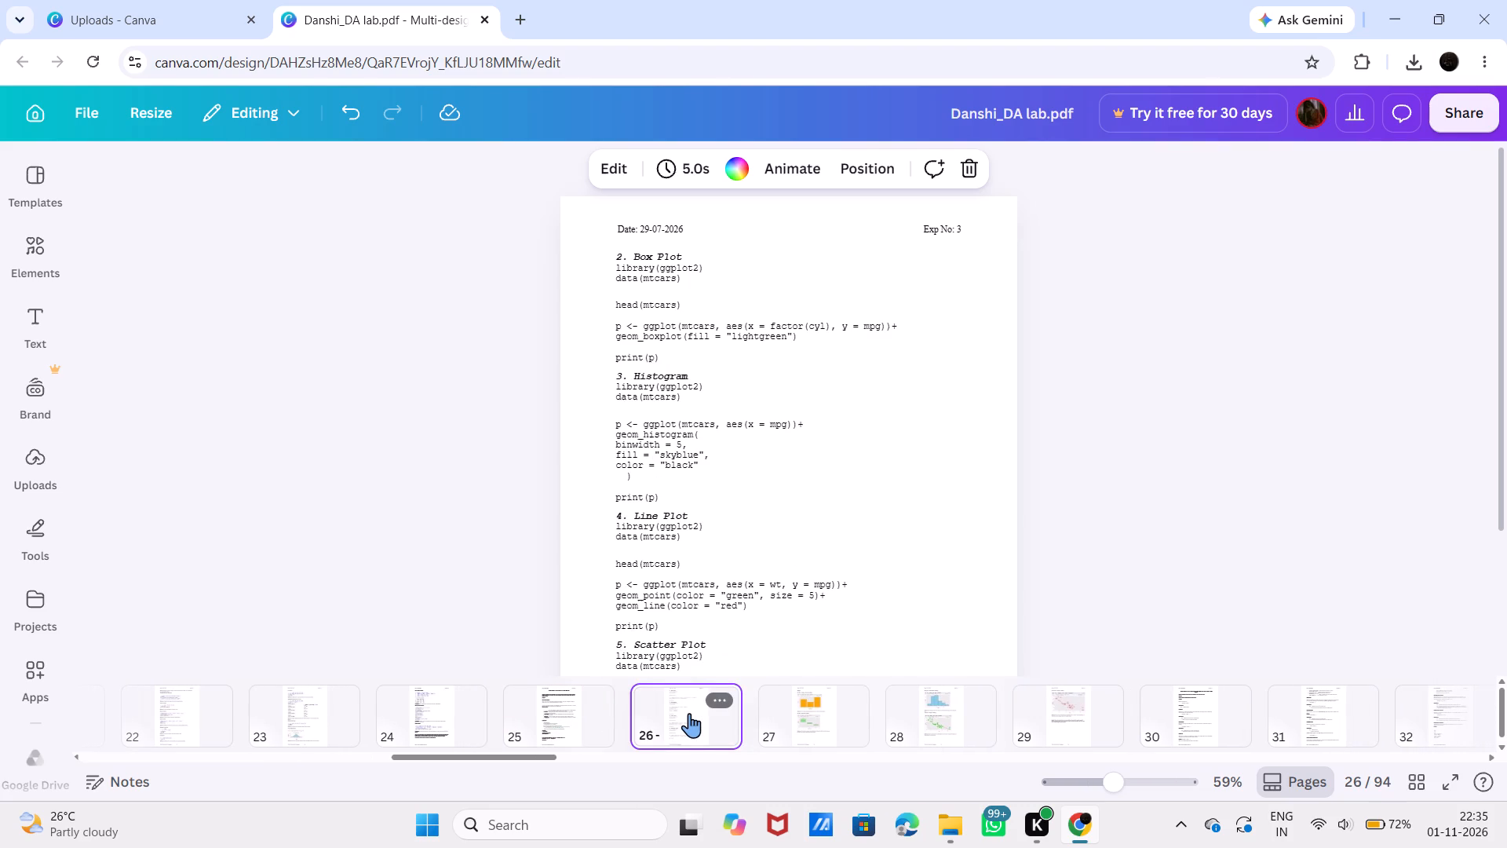
scroll(689, 713, "left", 1)
left_click(689, 713)
scroll(689, 713, "left", 1)
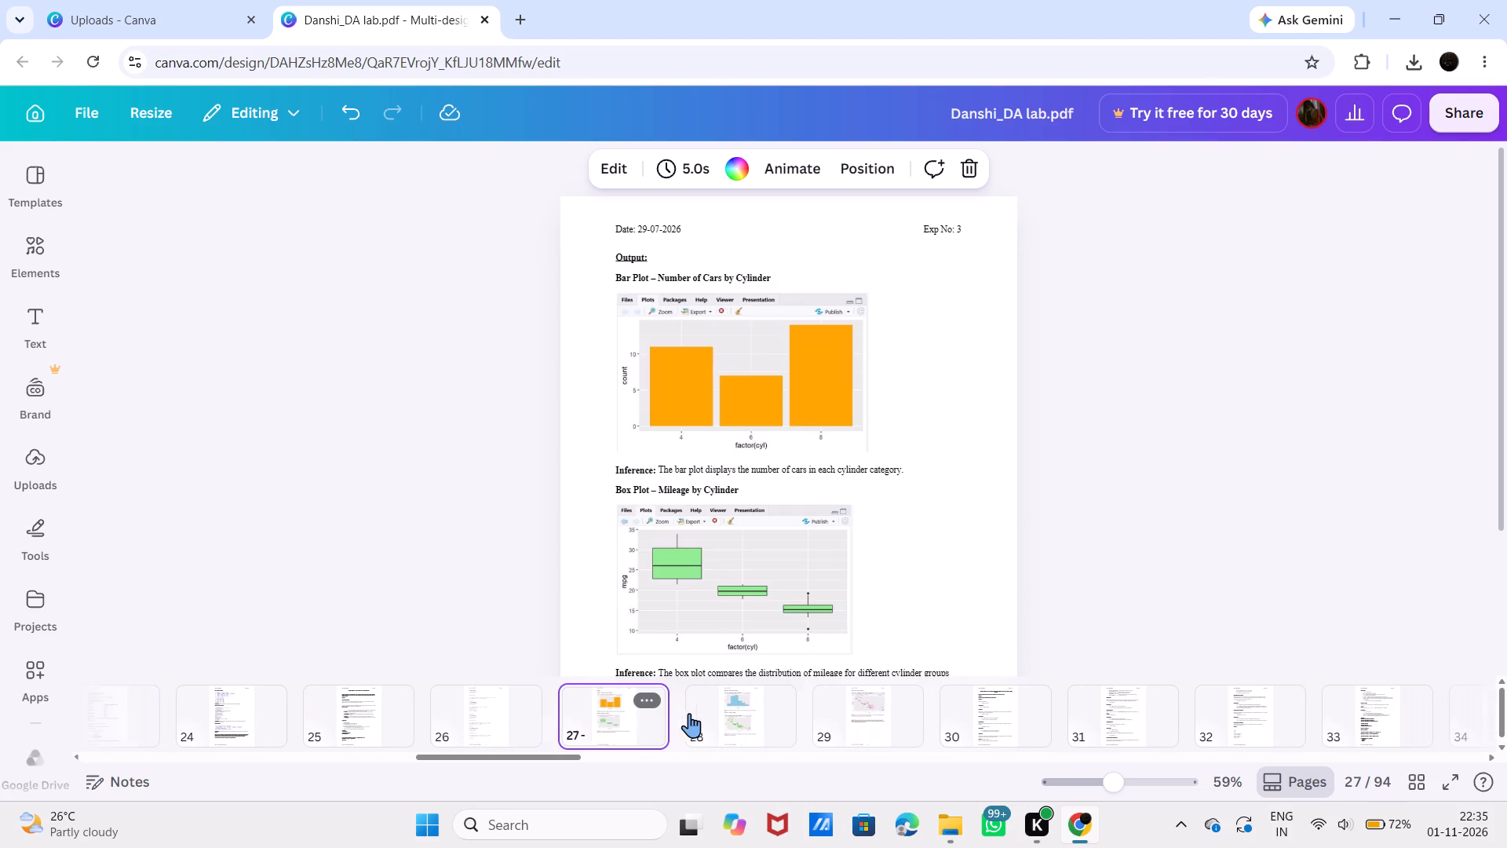
scroll(689, 713, "left", 1)
left_click(689, 713)
scroll(689, 713, "left", 1)
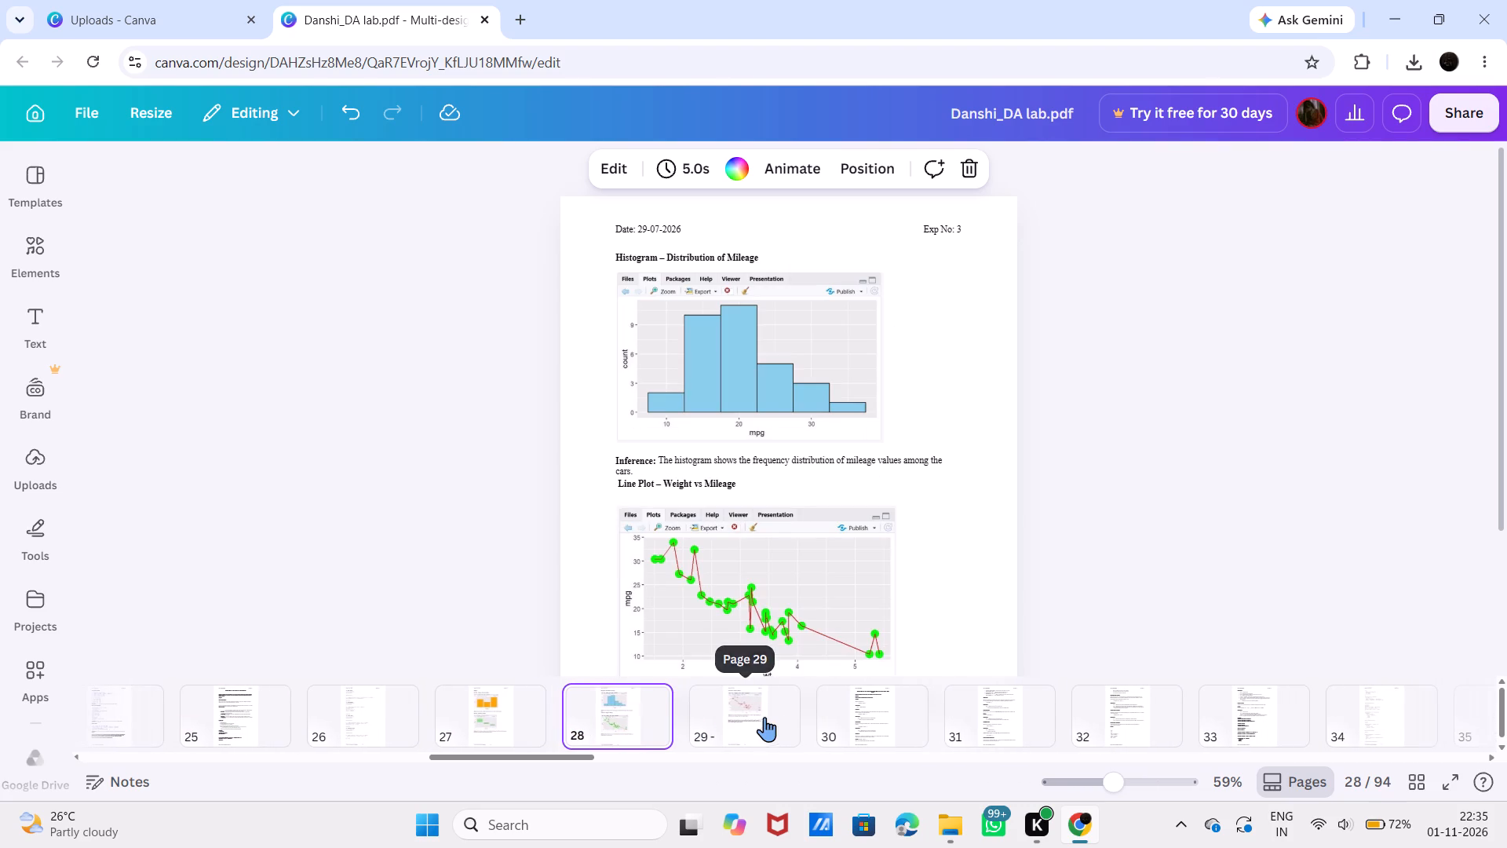
left_click(746, 715)
Review the header dates and experiment numbers on pages 30 to 35, the theory and program code of Experiment 4.
scroll(746, 715, "left", 1)
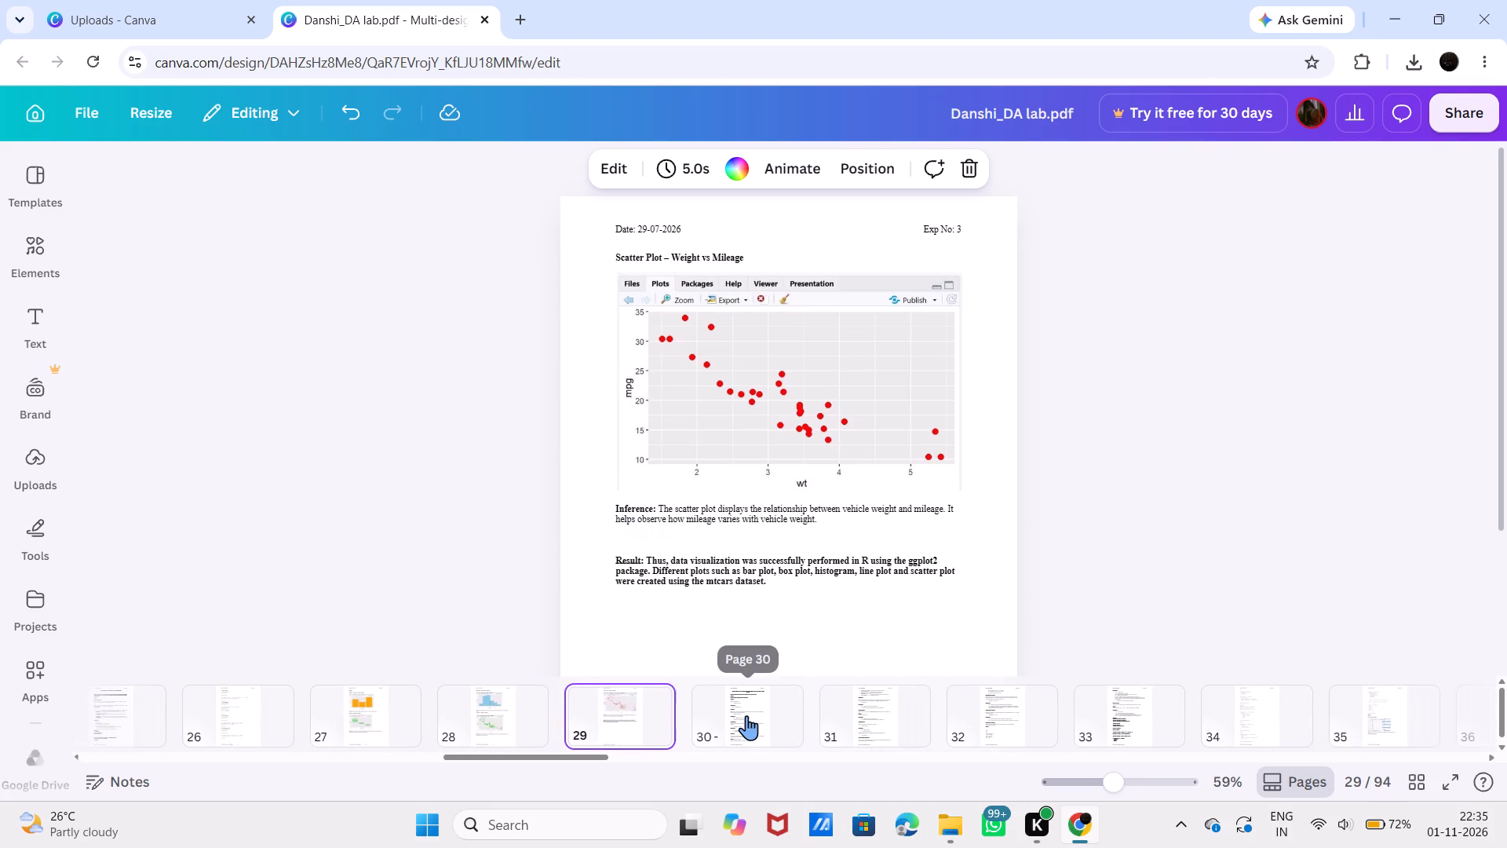
left_click(757, 713)
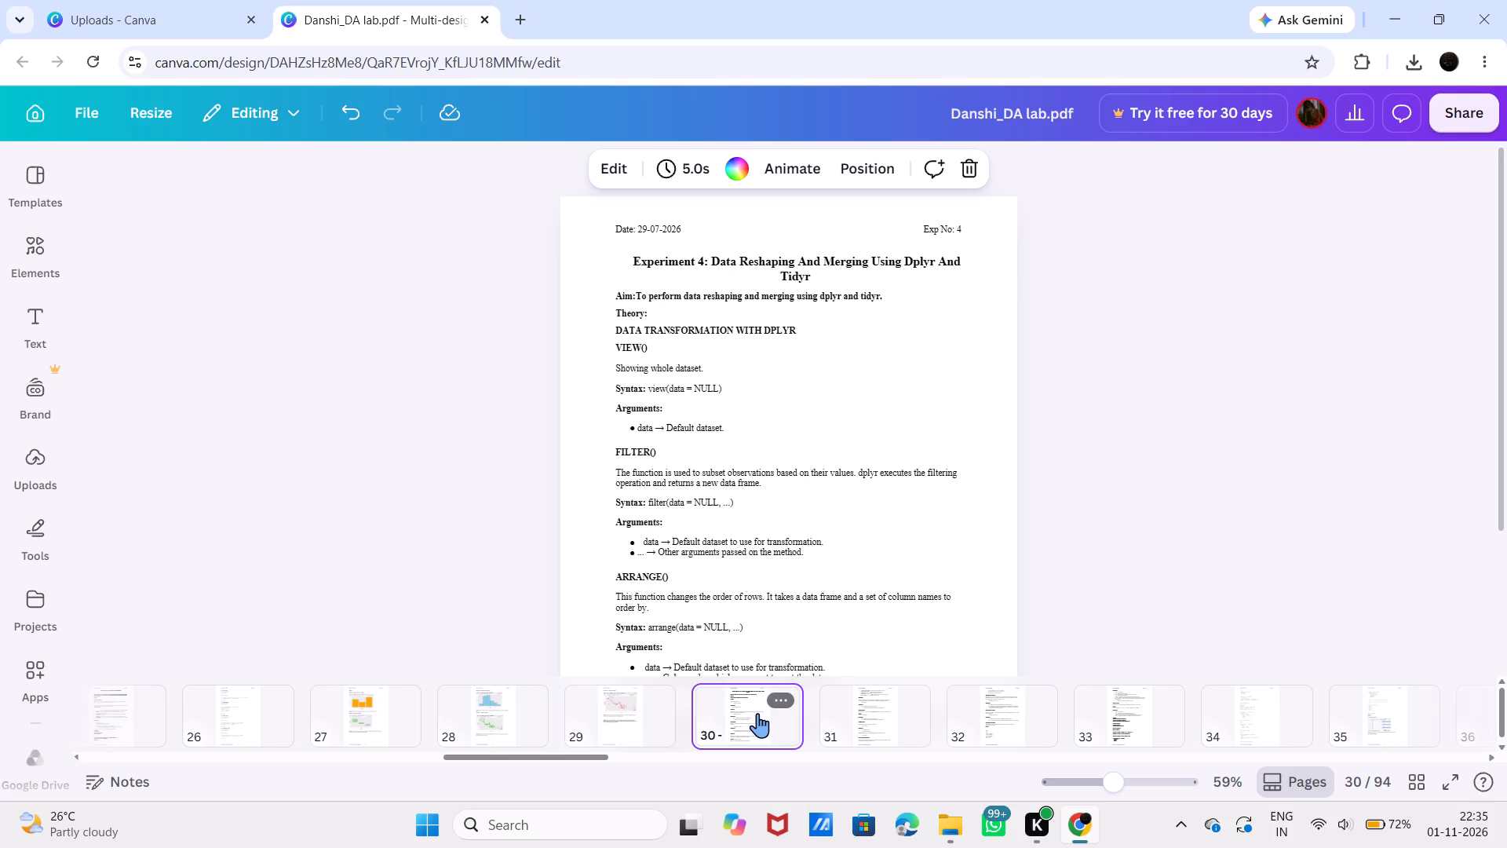
scroll(757, 713, "left", 1)
left_click(815, 715)
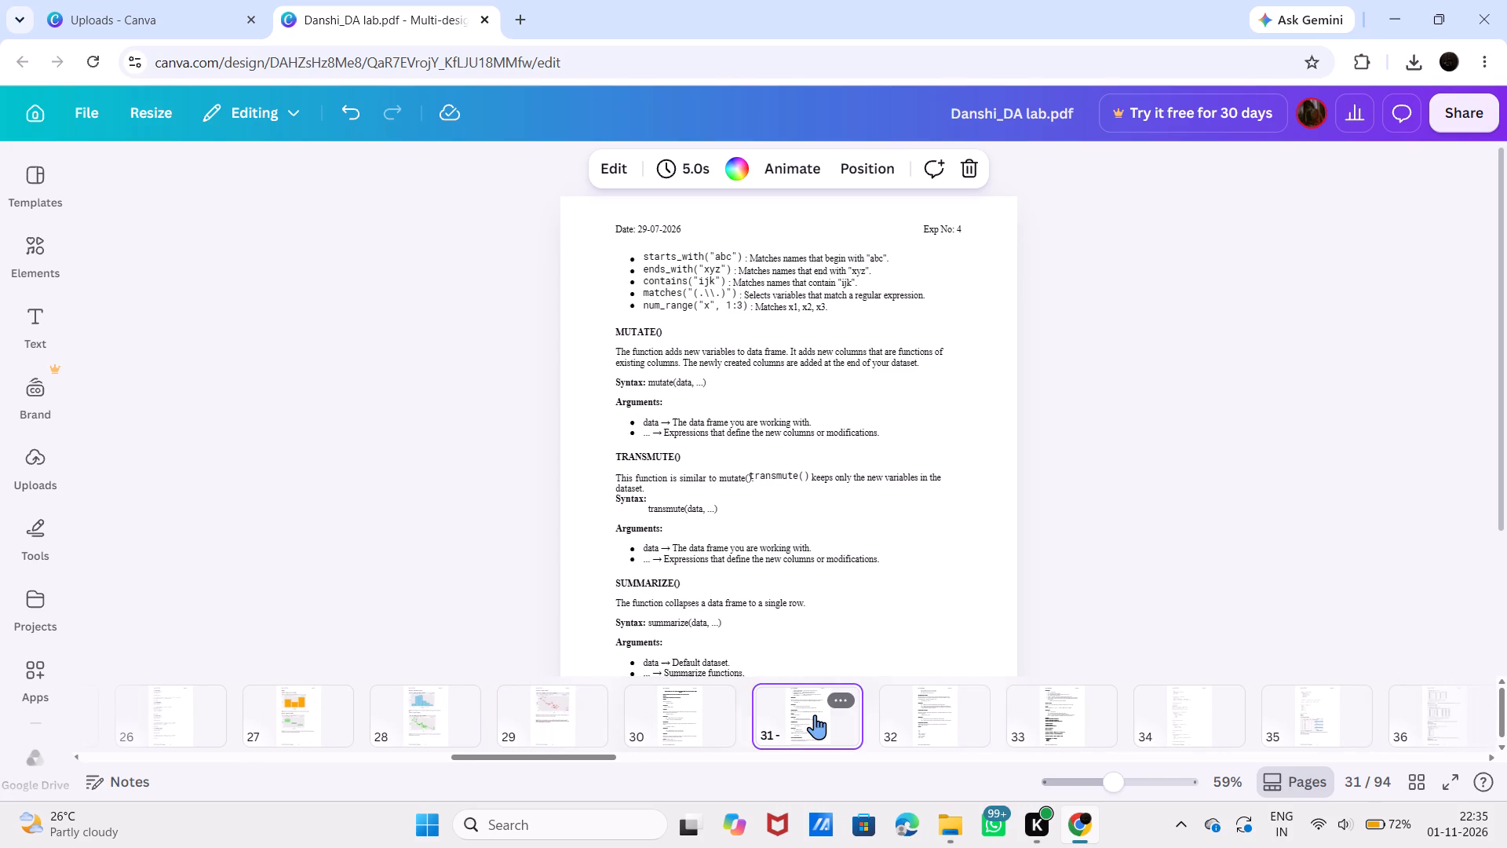
scroll(815, 715, "left", 2)
left_click(833, 715)
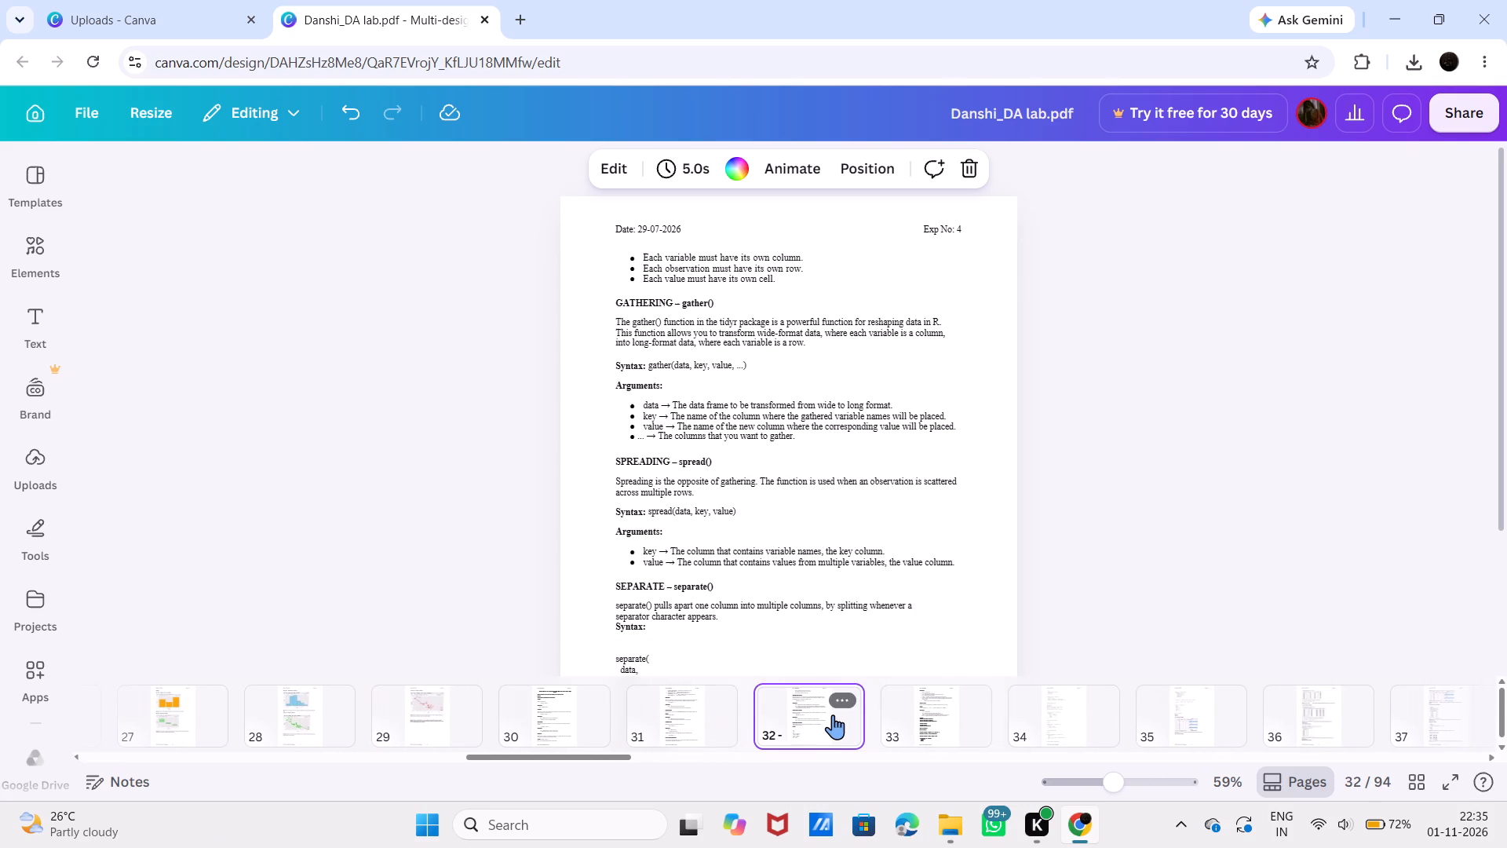
scroll(833, 715, "left", 1)
left_click(833, 715)
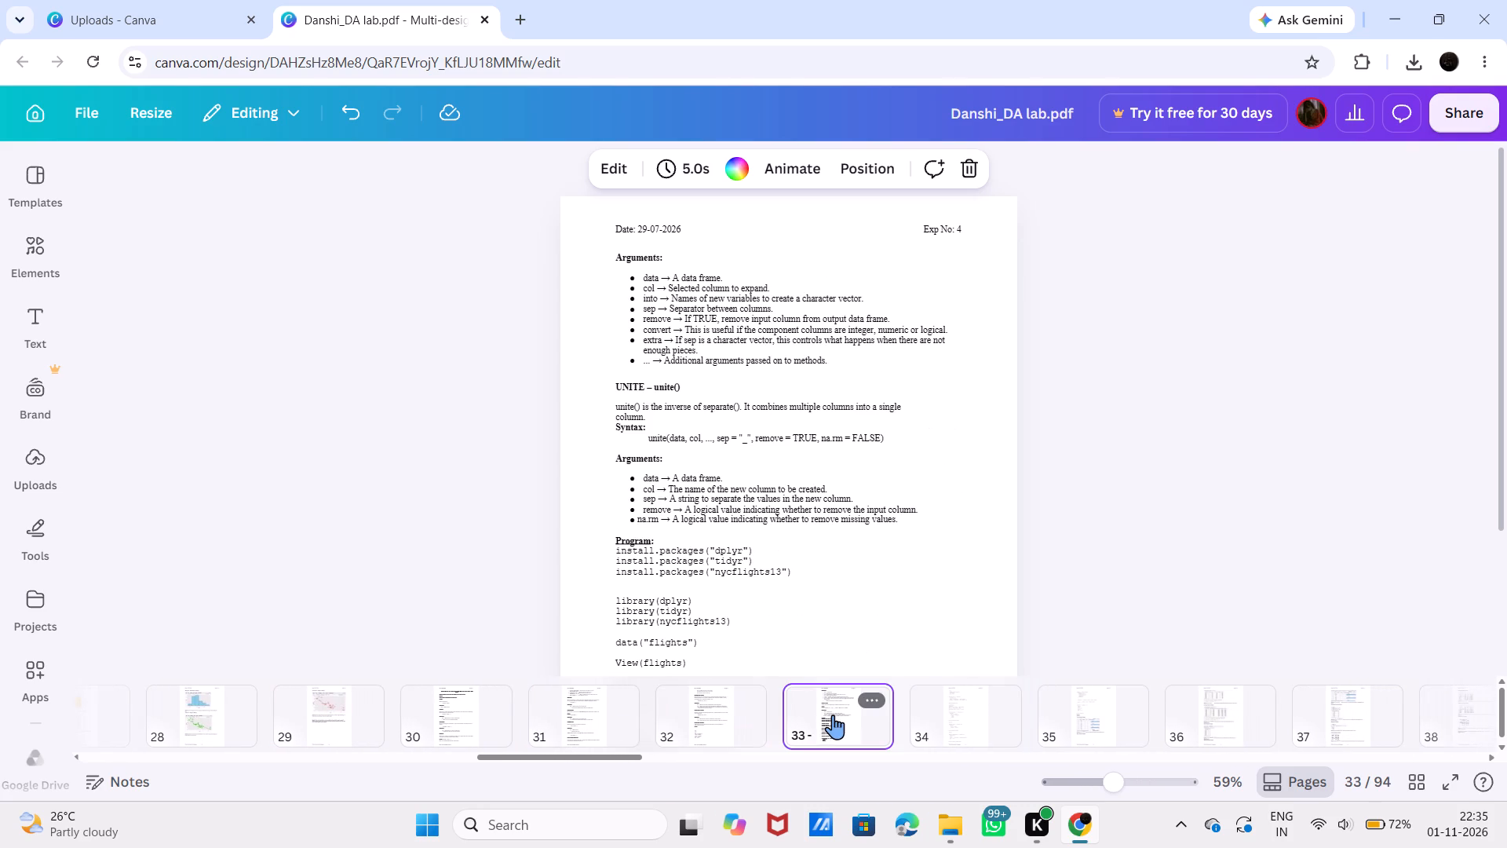
scroll(833, 715, "left", 1)
left_click(833, 715)
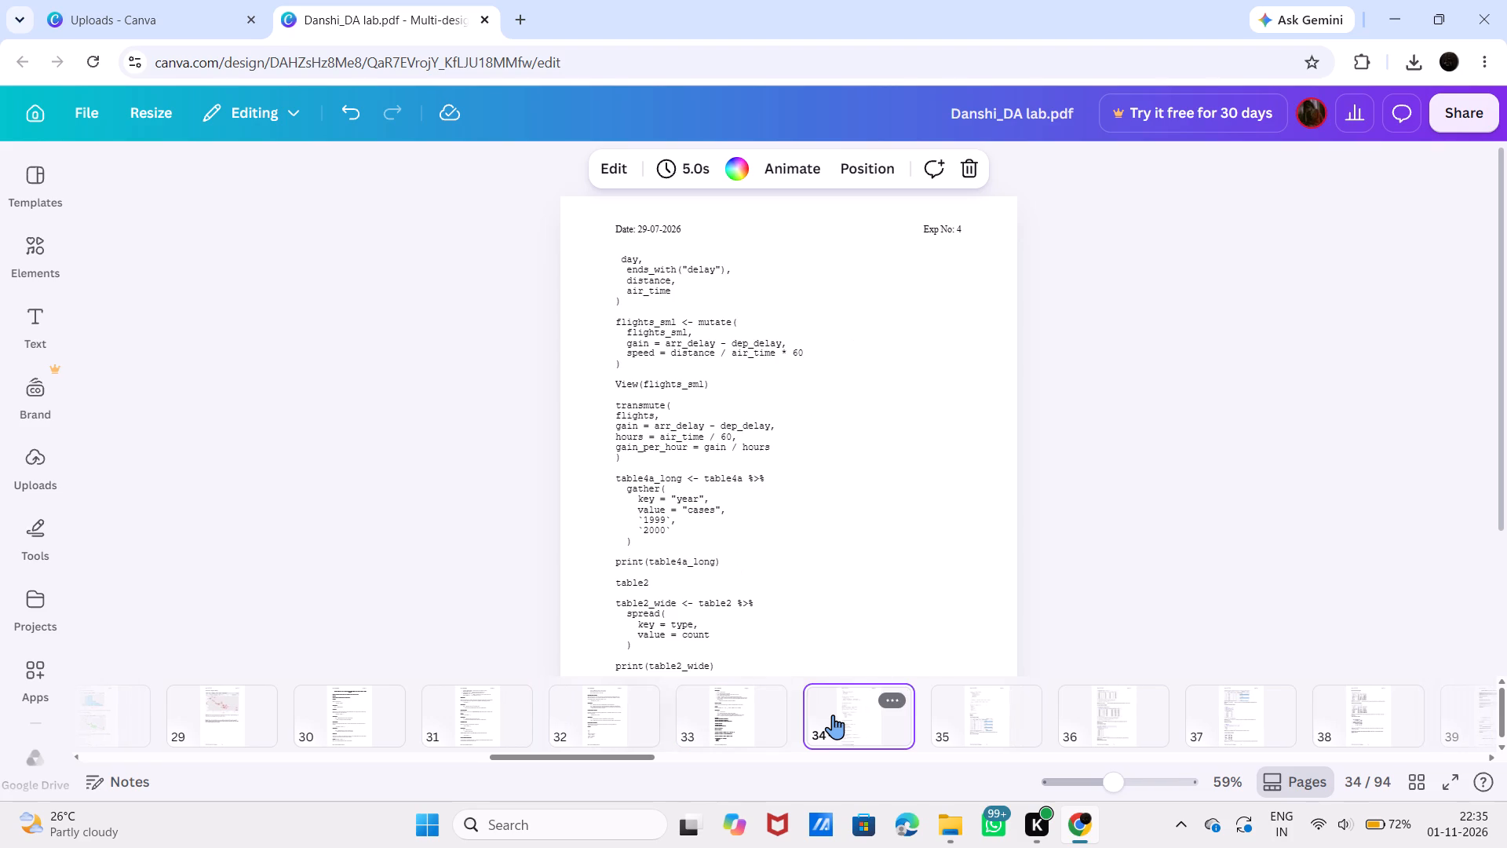
scroll(833, 715, "left", 1)
left_click(853, 718)
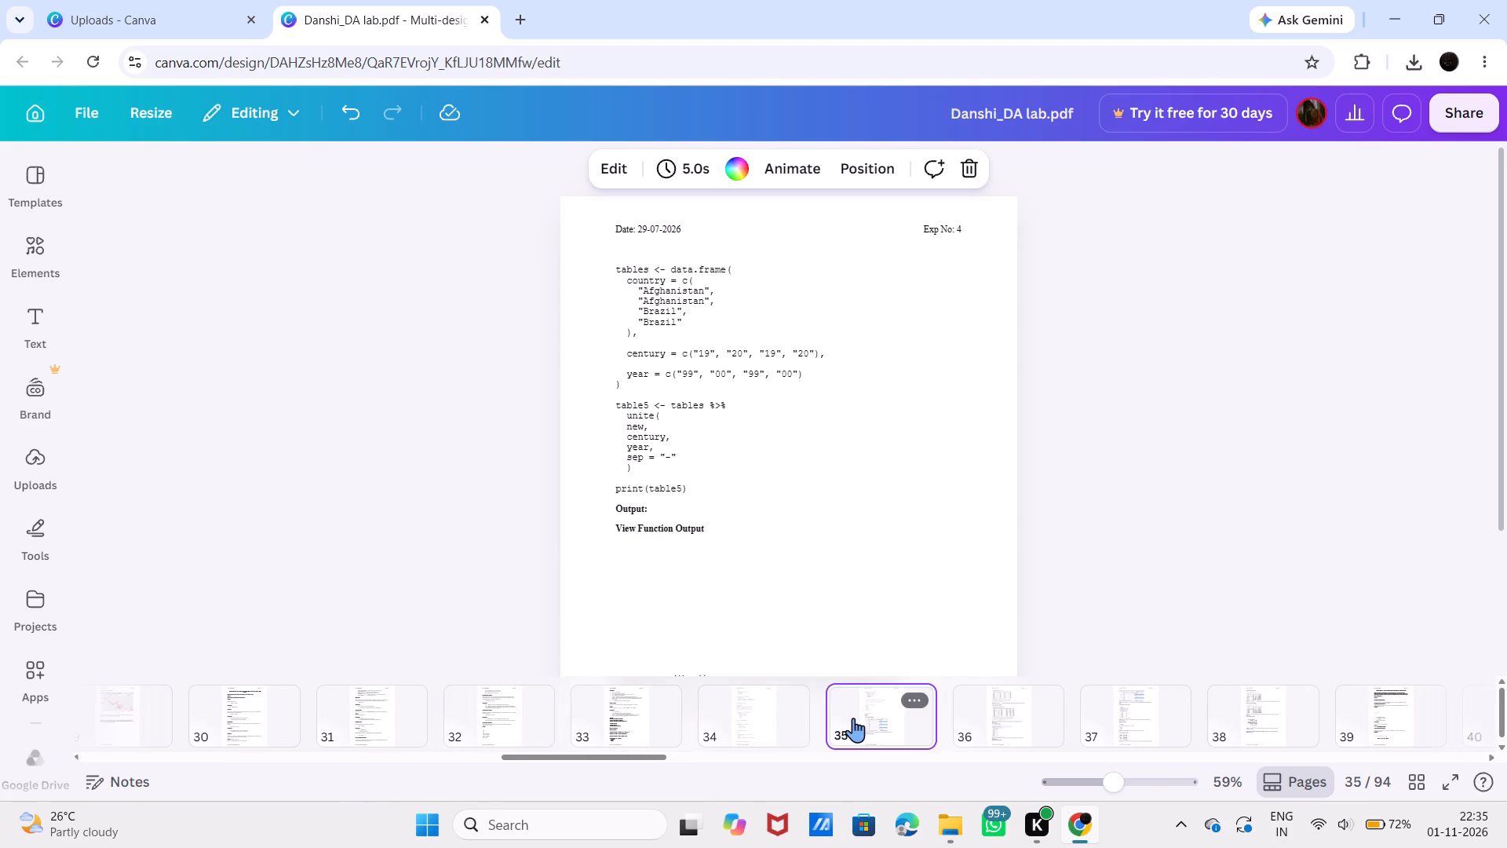
Review the header dates and experiment numbers on pages 36 to 38, the output pages of Experiment 4.
scroll(853, 718, "left", 2)
left_click(853, 718)
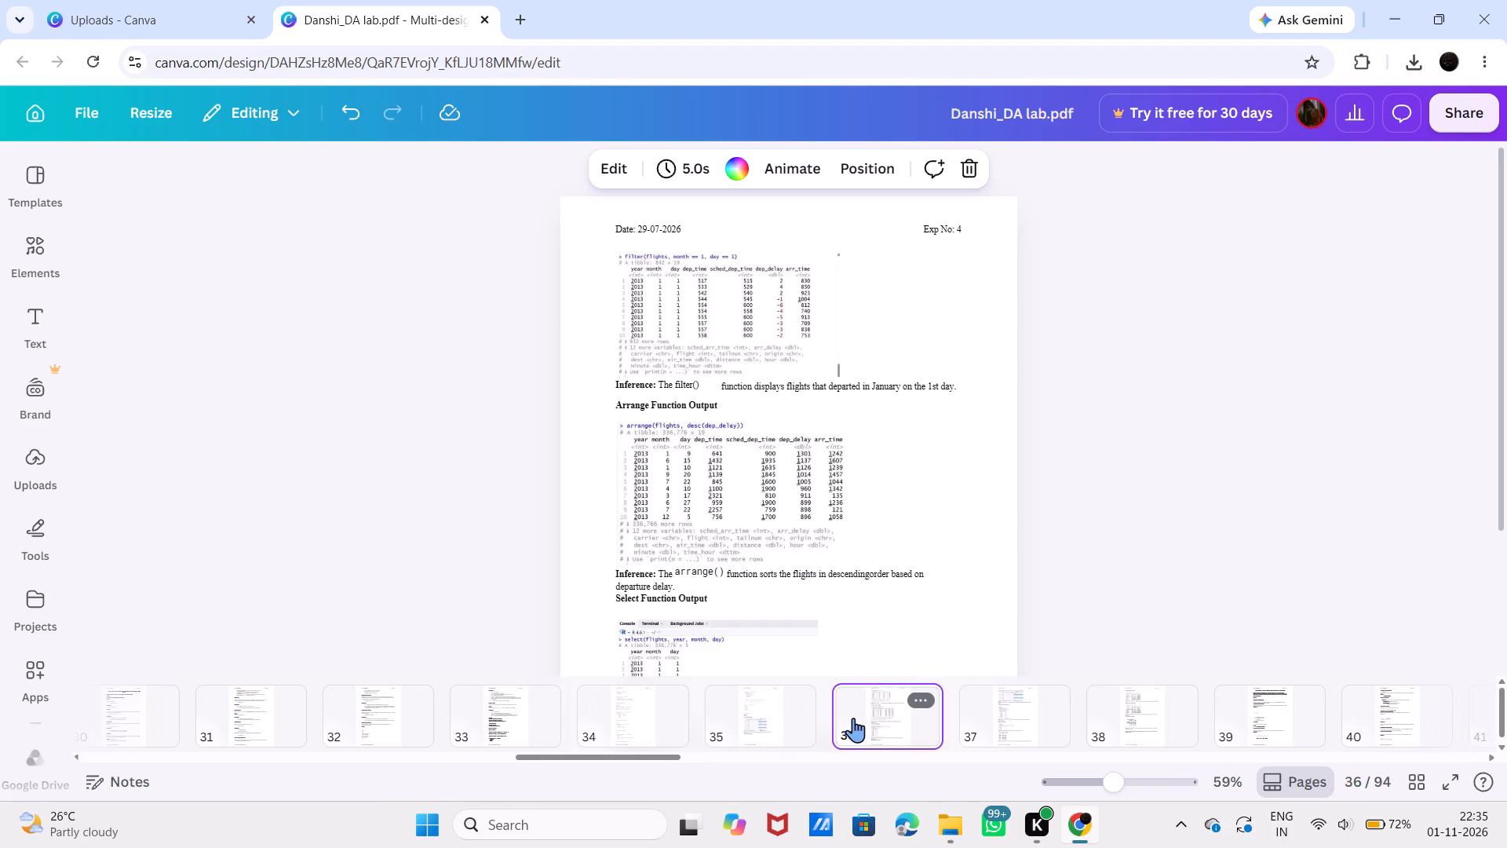
scroll(853, 718, "left", 2)
left_click(853, 718)
scroll(853, 718, "left", 1)
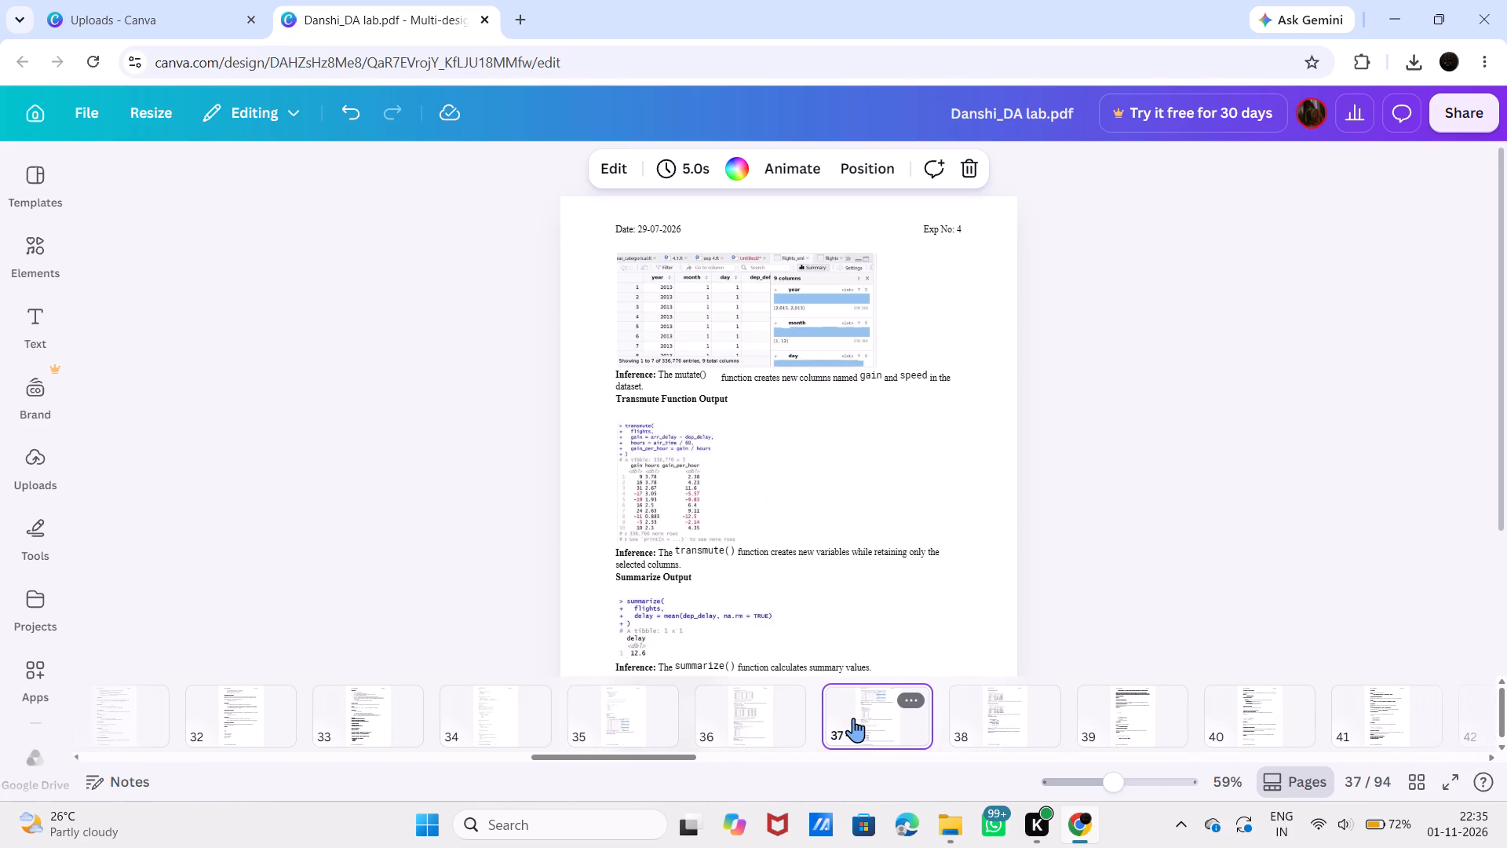
scroll(853, 718, "left", 1)
left_click(892, 718)
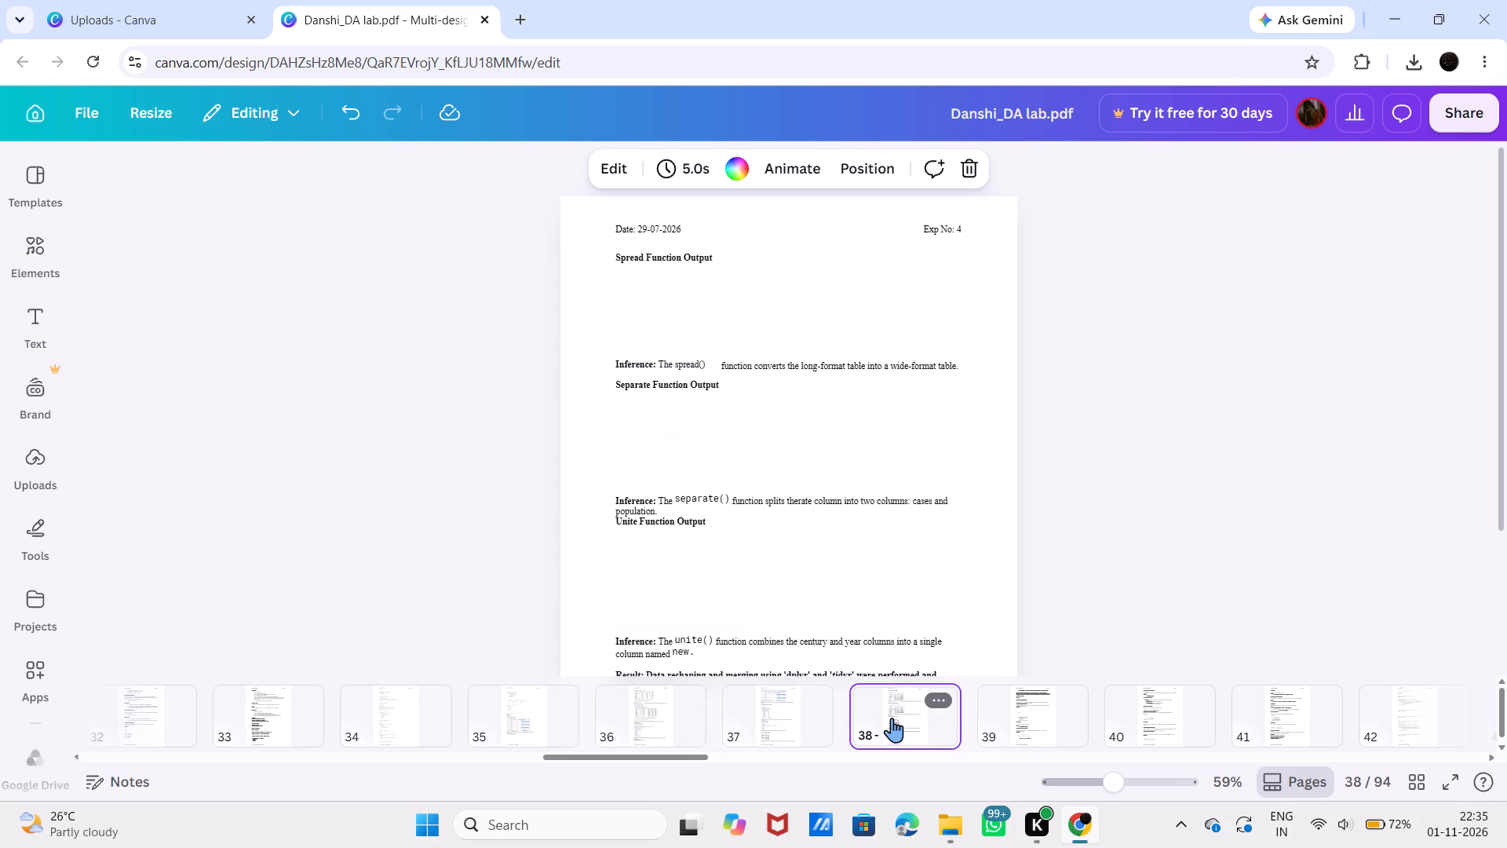
On page 39, move the formula Y = a + bX up and slightly right, about midway between "Formula:" and "Where:".
scroll(892, 718, "left", 2)
left_click(892, 718)
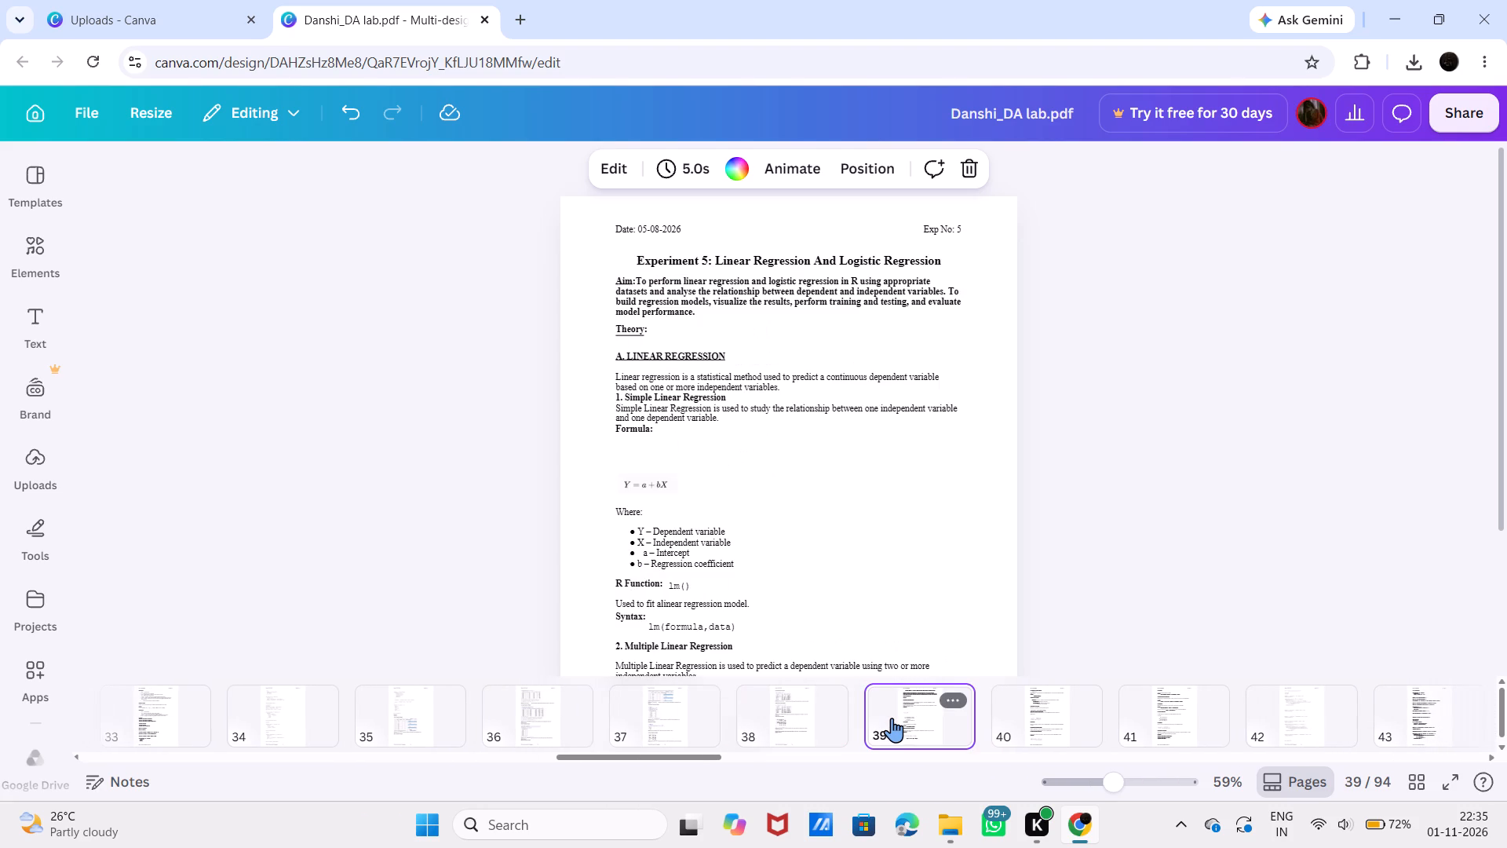
scroll(892, 718, "left", 2)
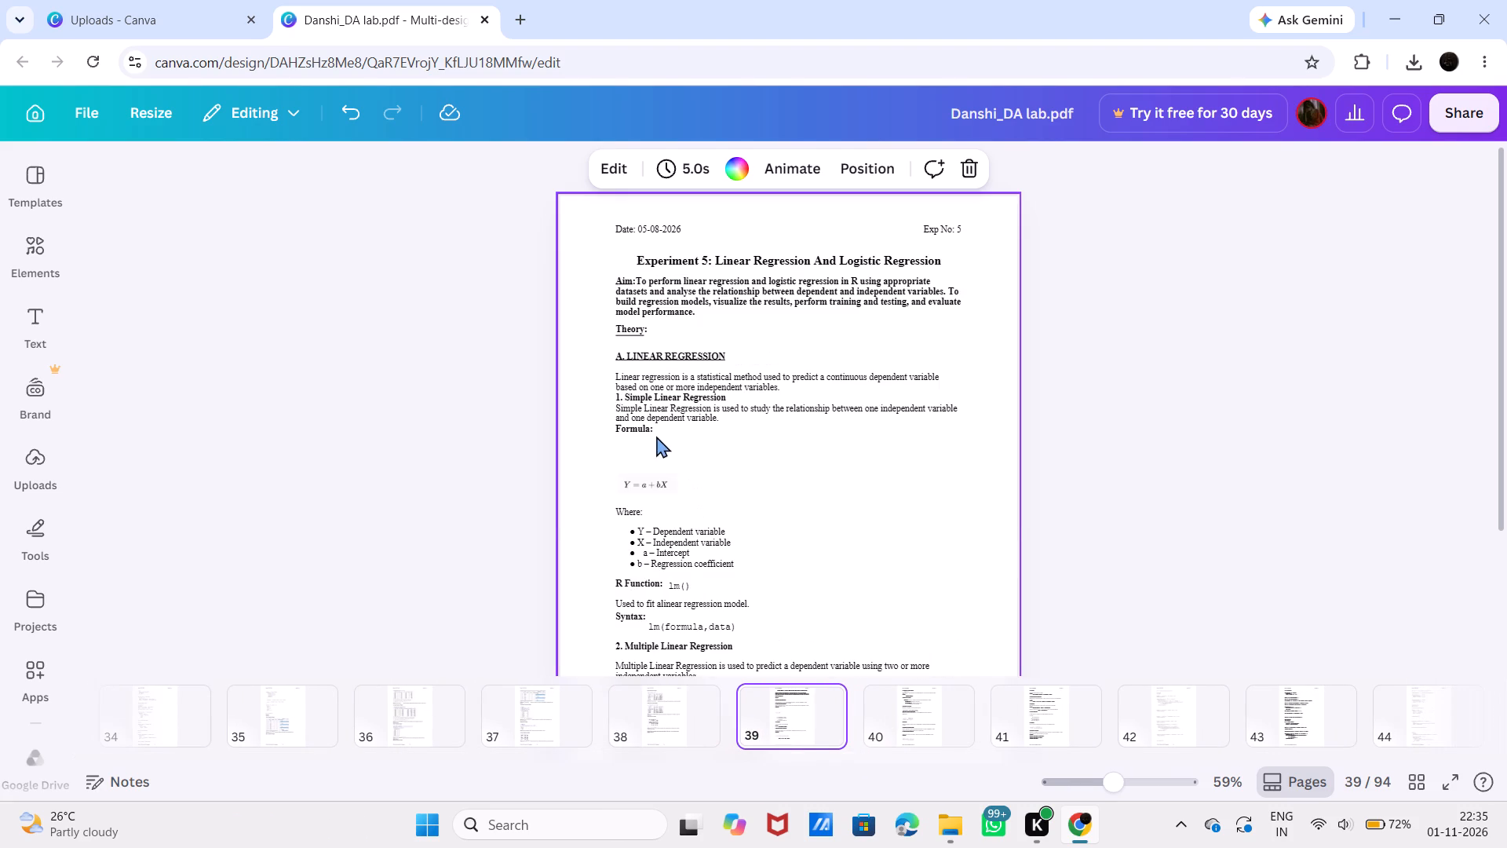
left_click(654, 451)
left_click(654, 451)
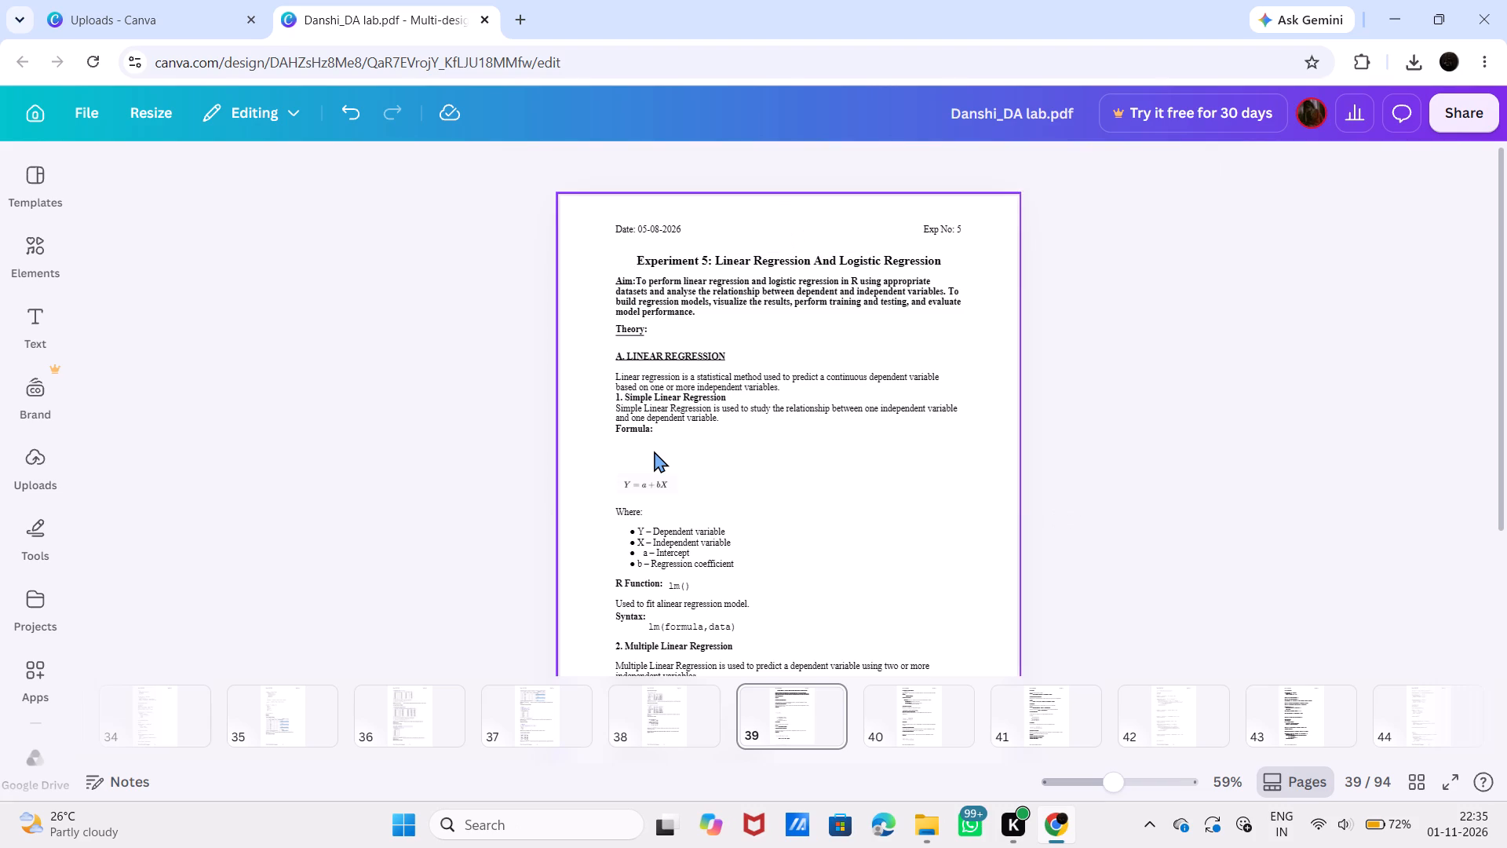
left_click(641, 484)
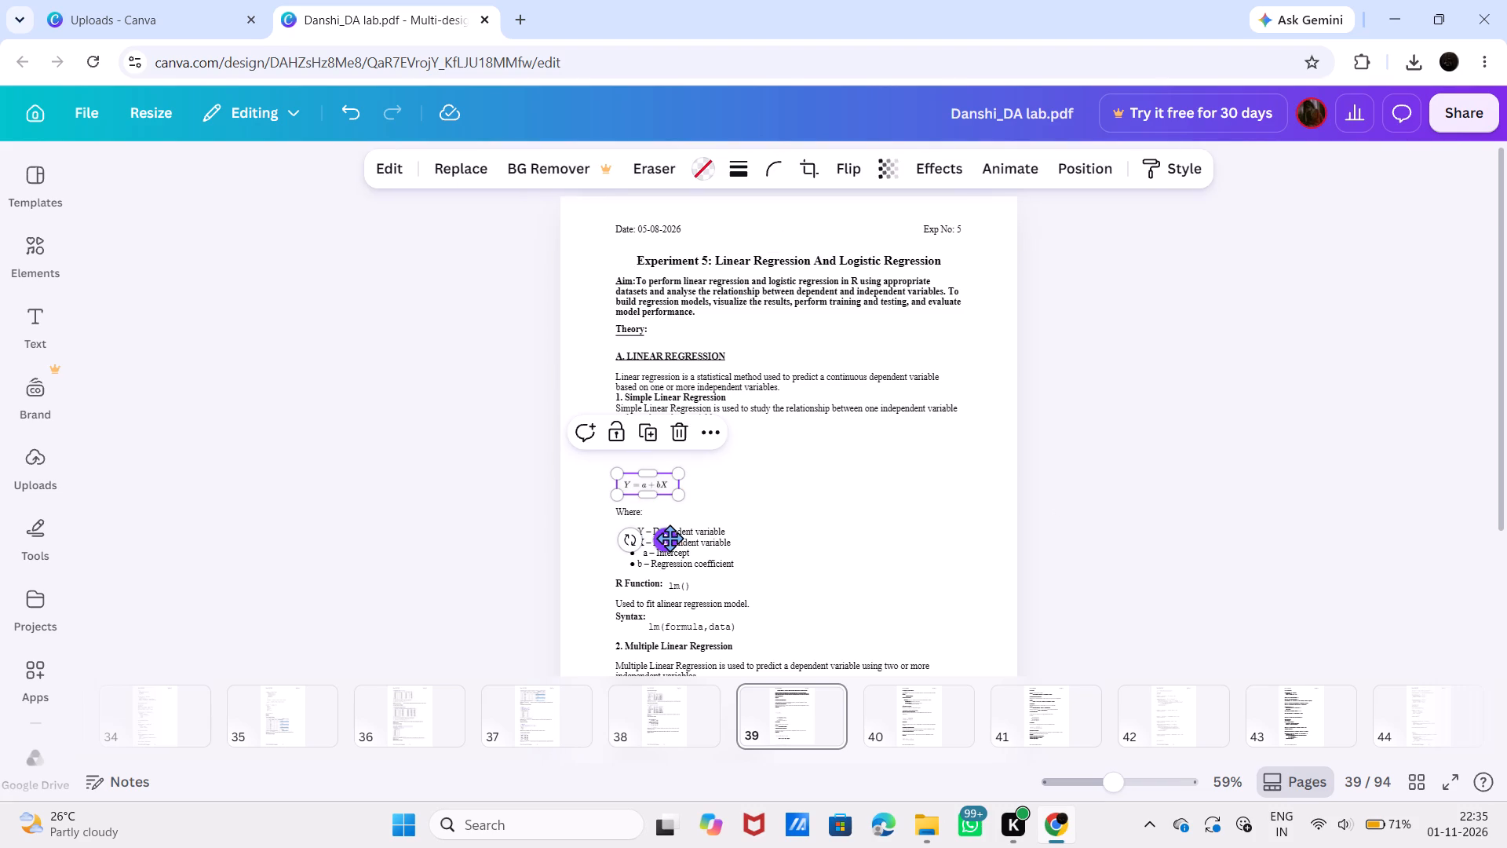
left_click_drag(670, 538, 673, 513)
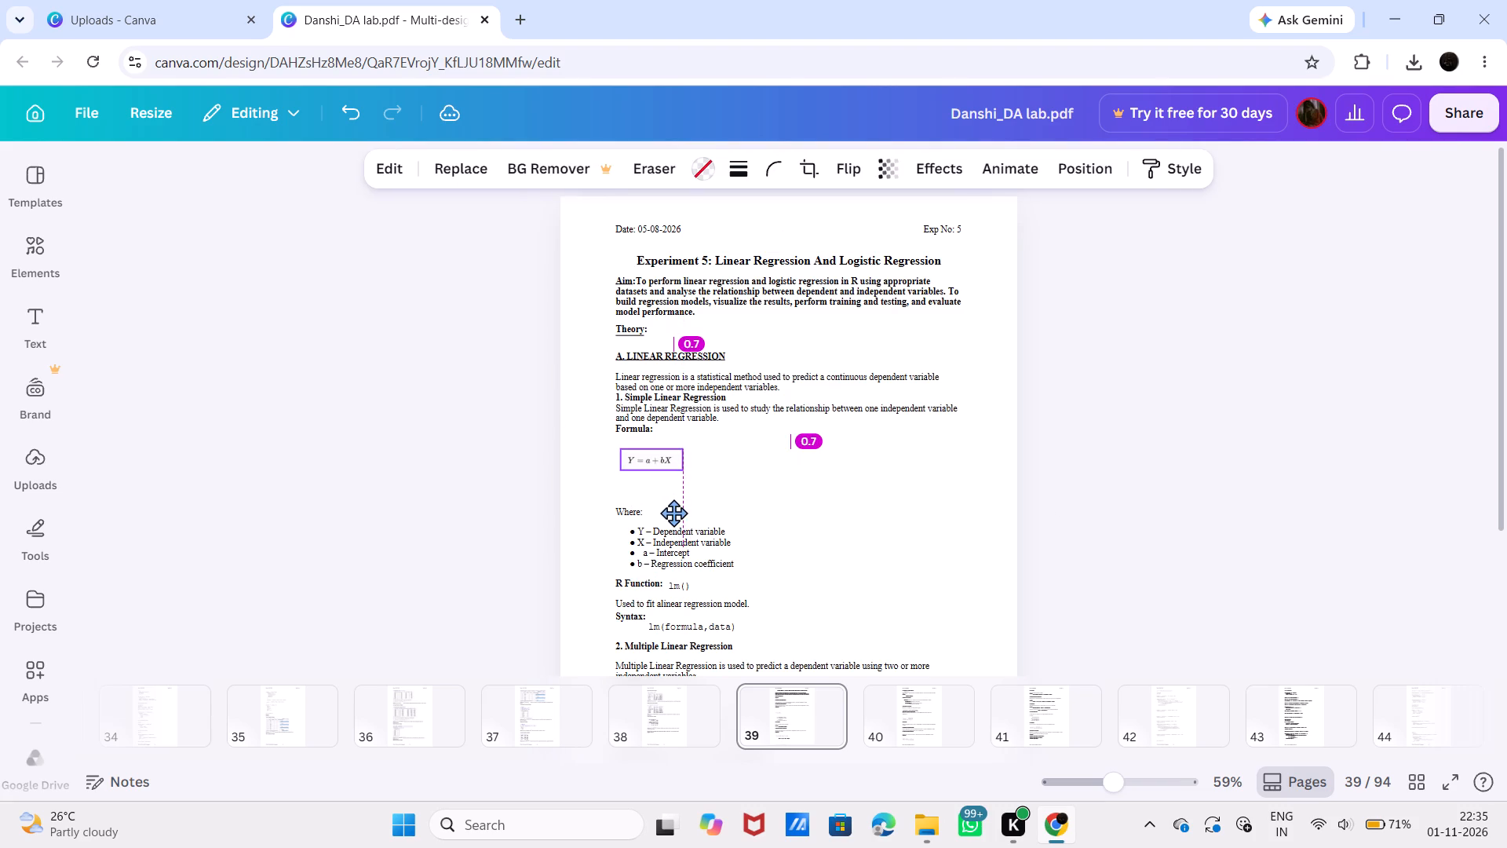
left_click_drag(673, 513, 686, 521)
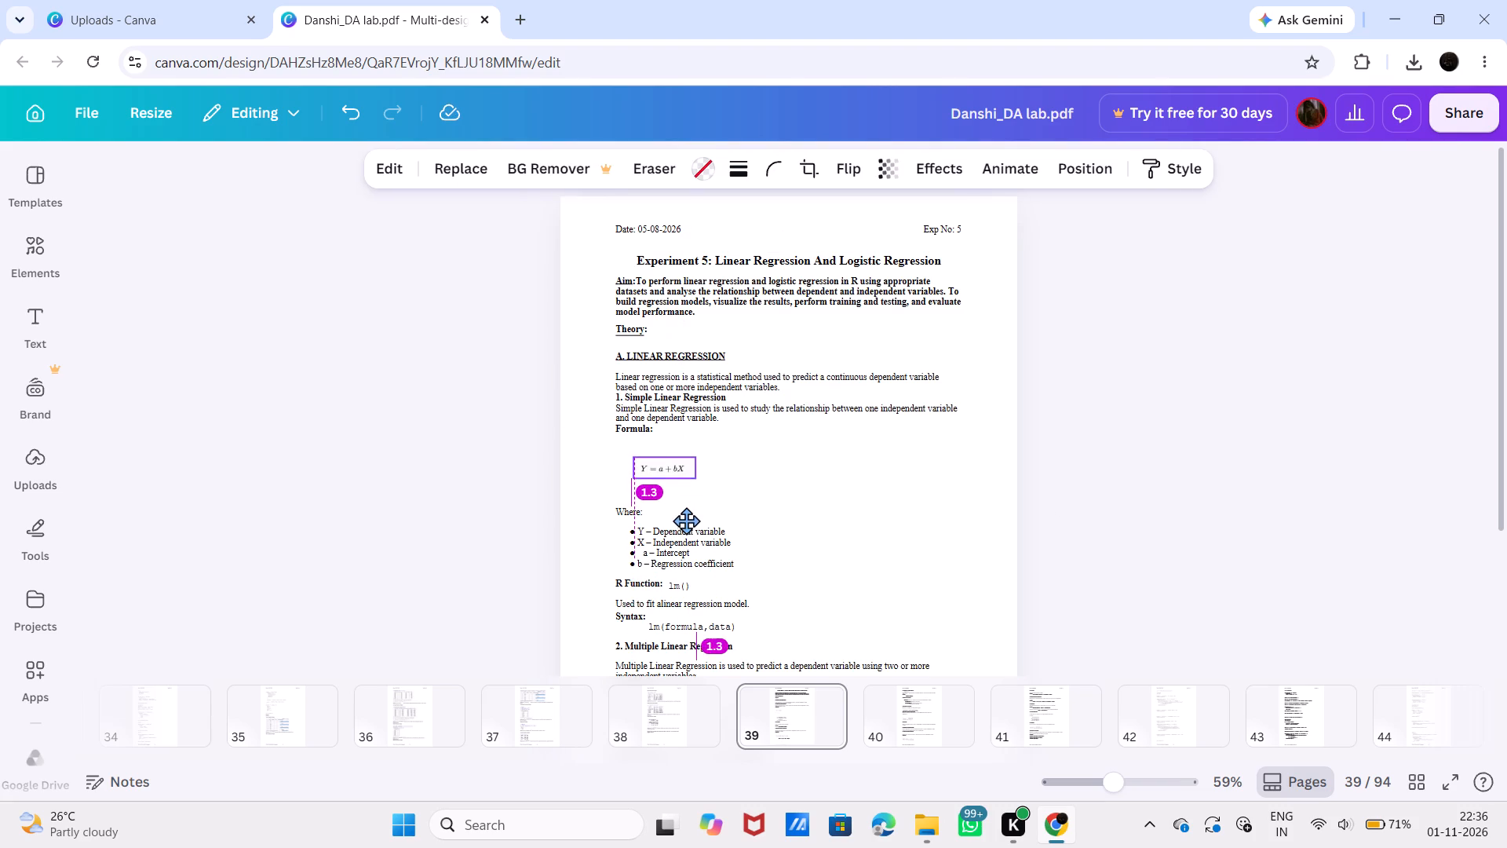
left_click_drag(686, 521, 685, 518)
Check the headers on pages 40 and 41, and on page 42 move the first theme_minimal() line slightly down.
left_click(895, 716)
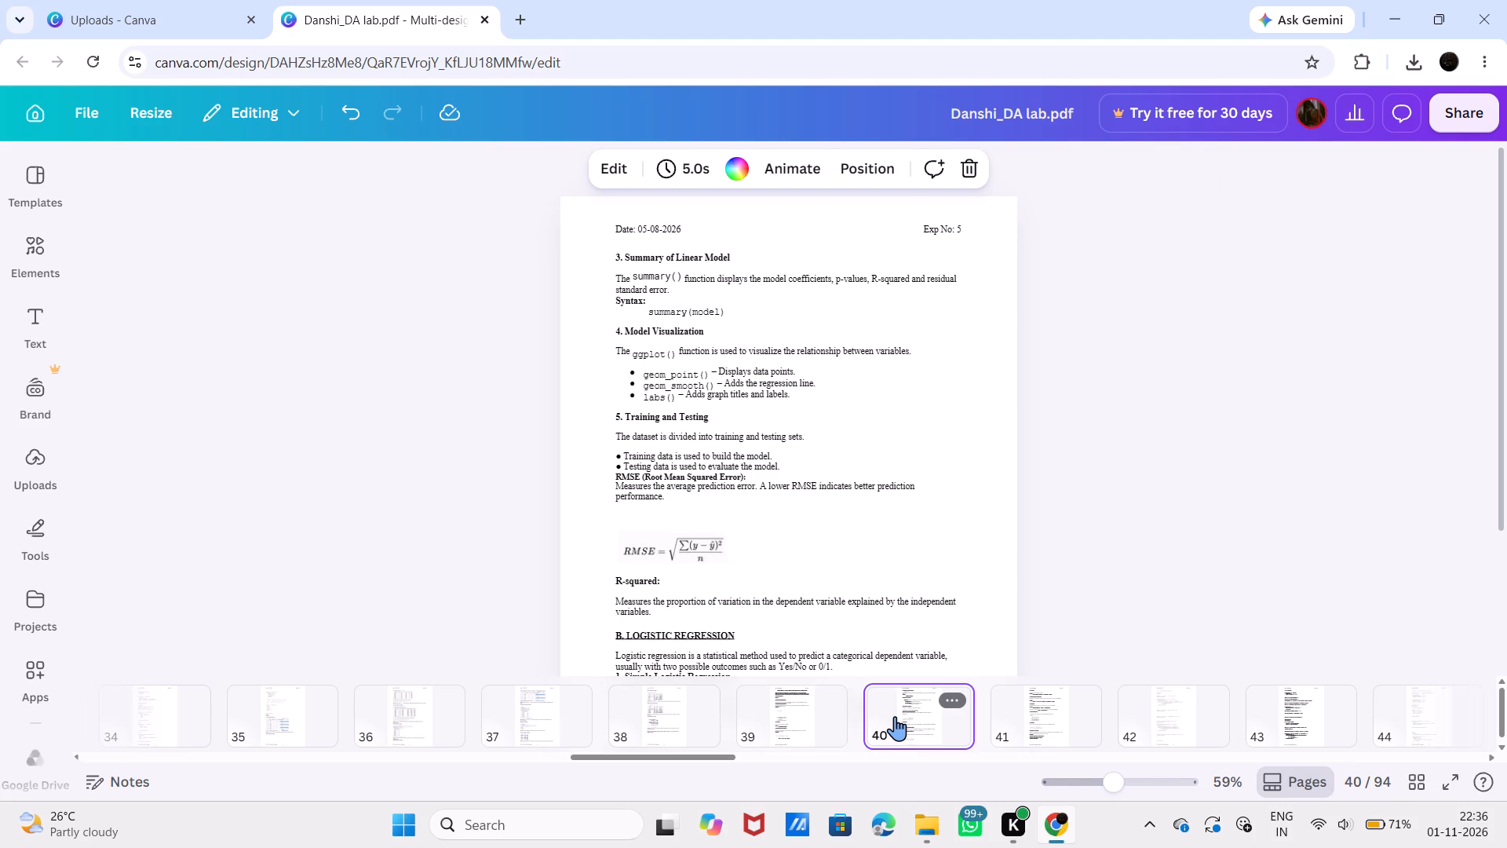
left_click(895, 716)
left_click(1036, 713)
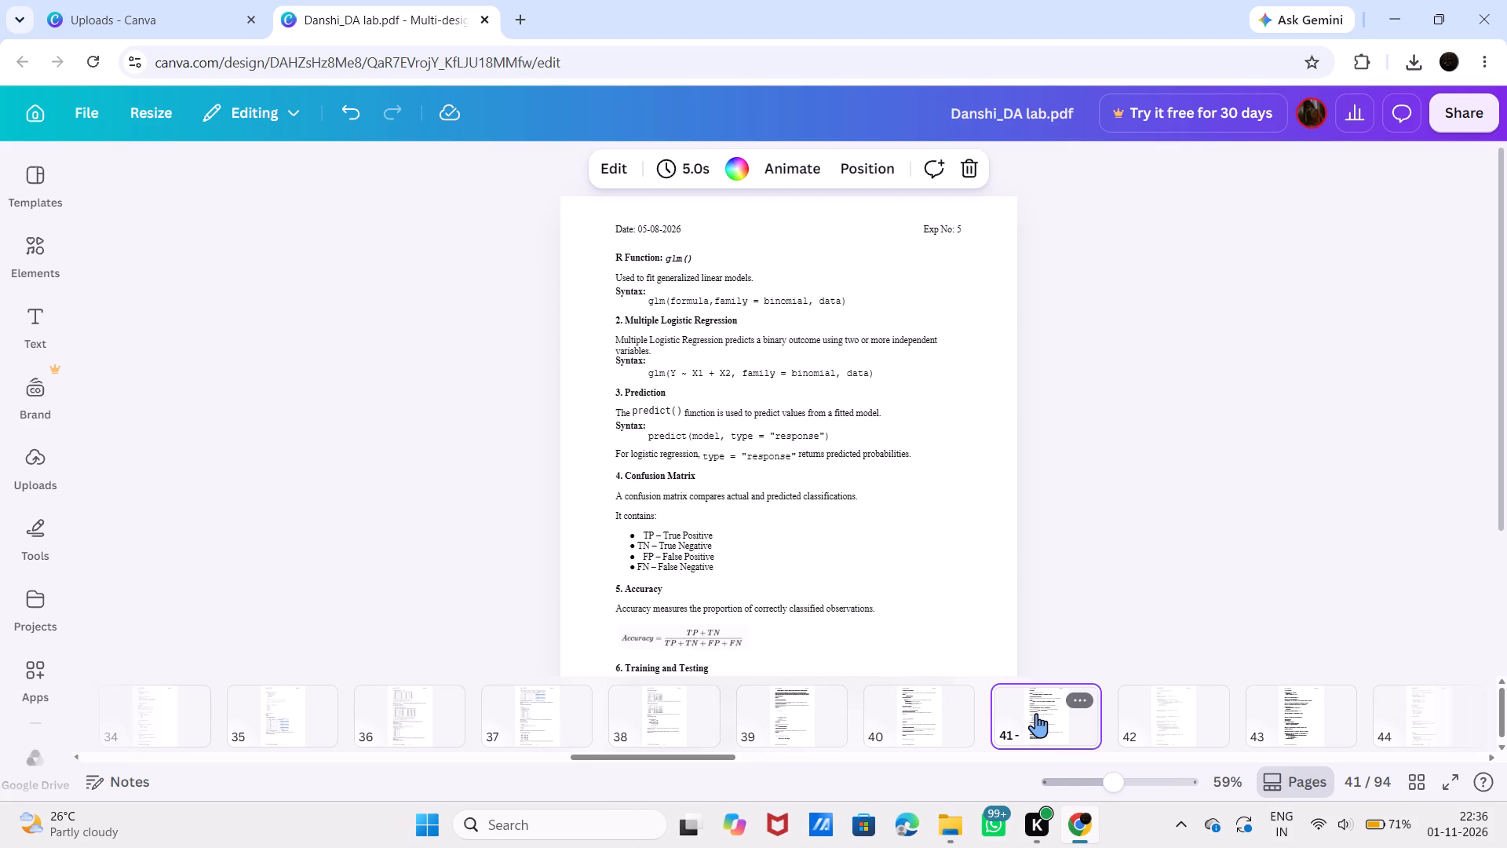
scroll(1036, 713, "left", 5)
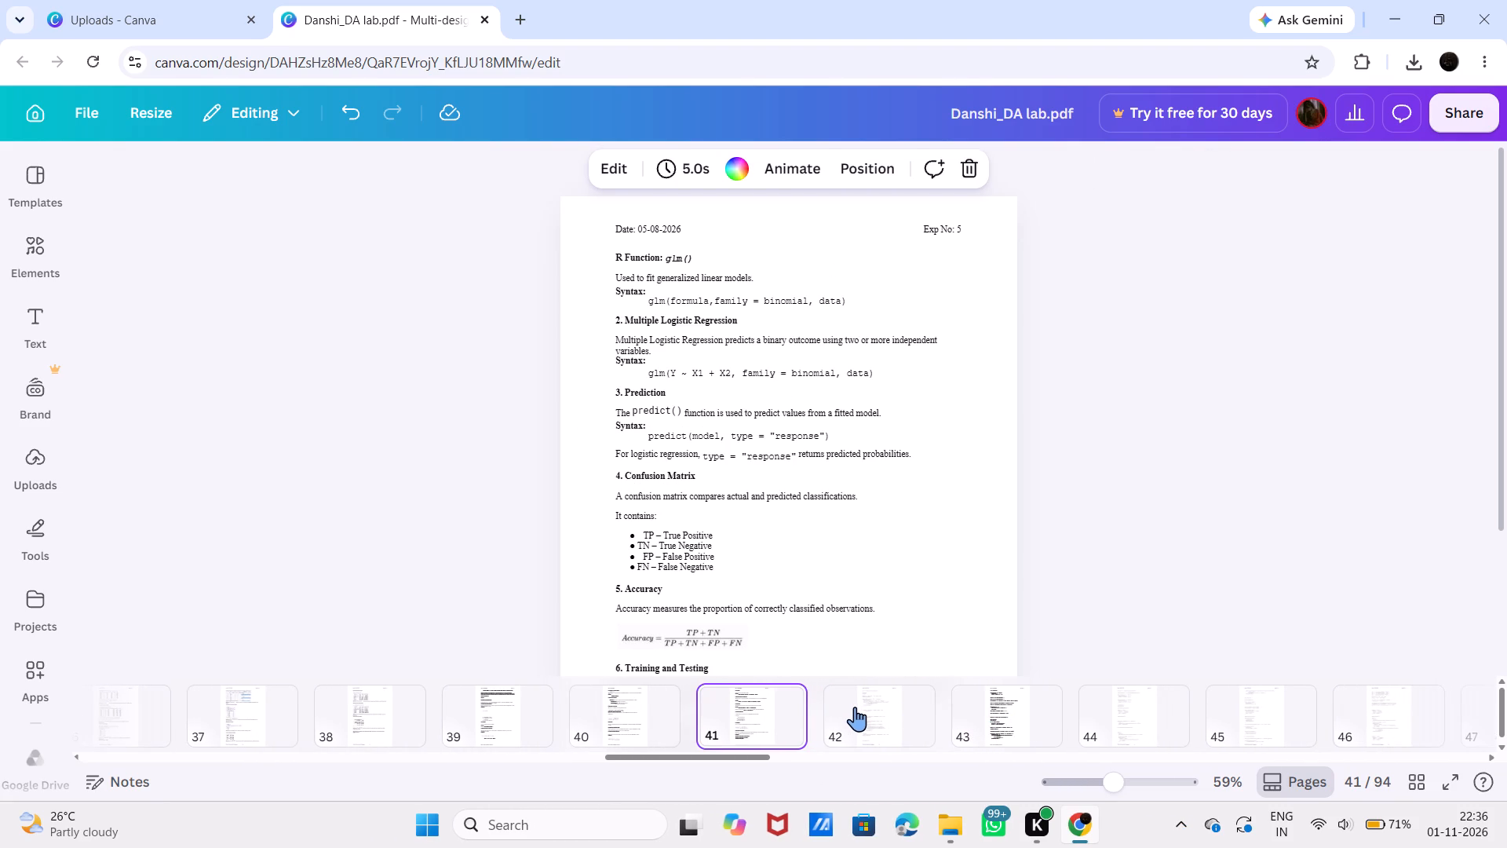
left_click(854, 707)
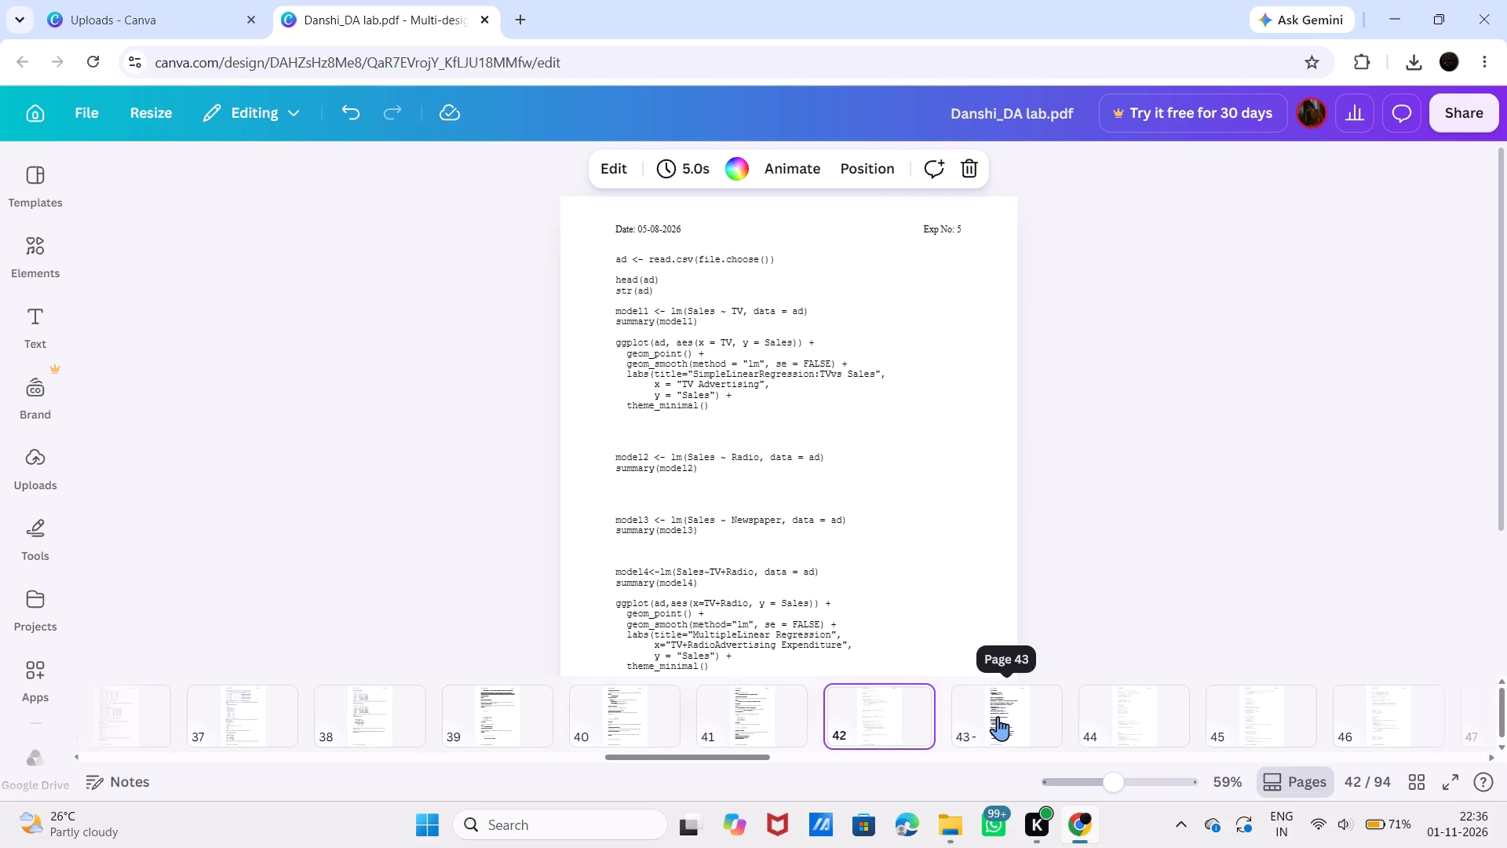
left_click(658, 403)
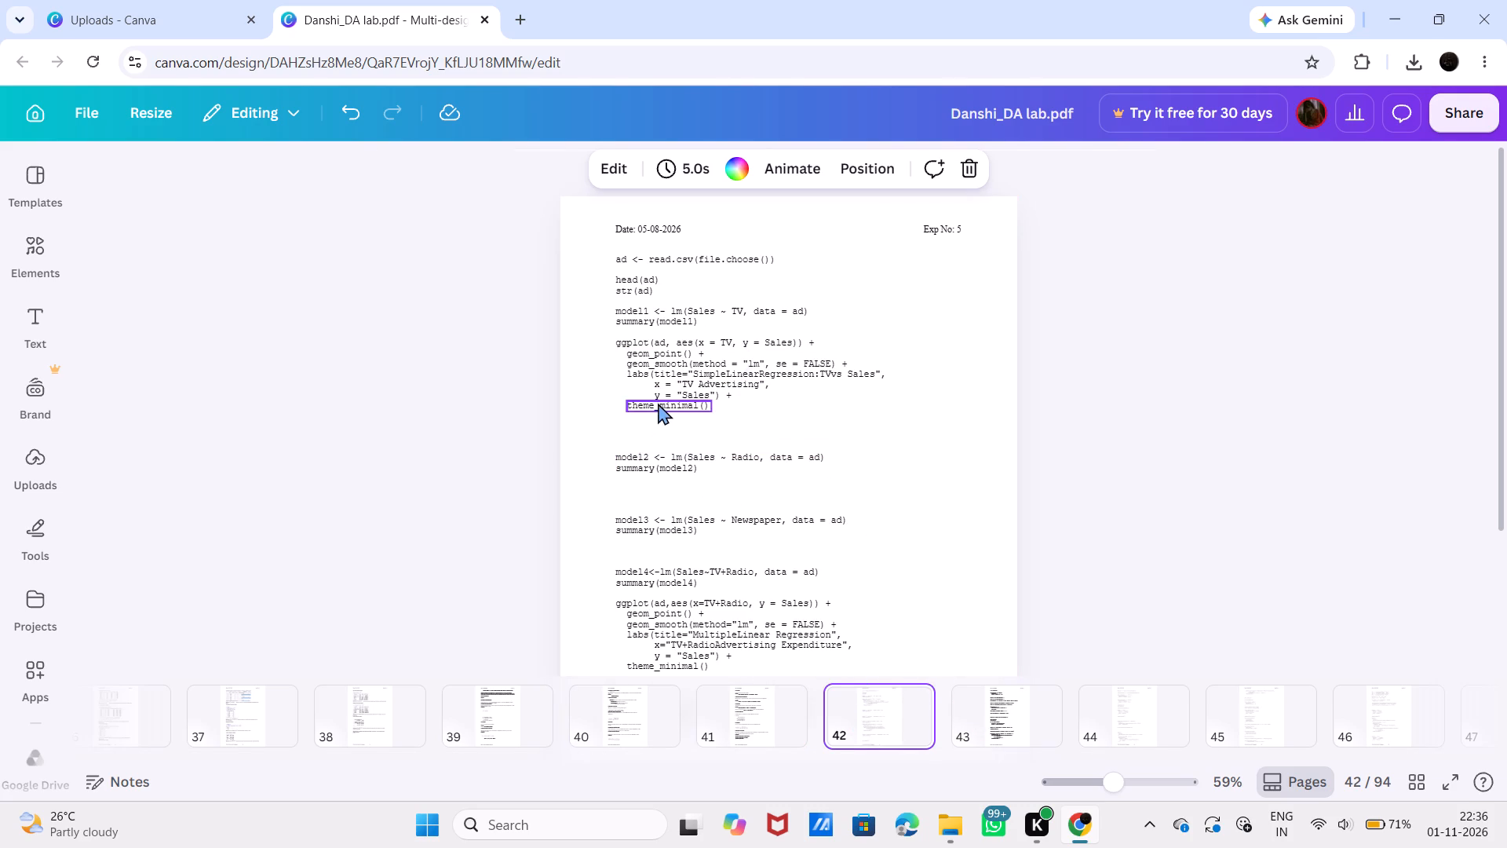
left_click_drag(681, 448, 684, 466)
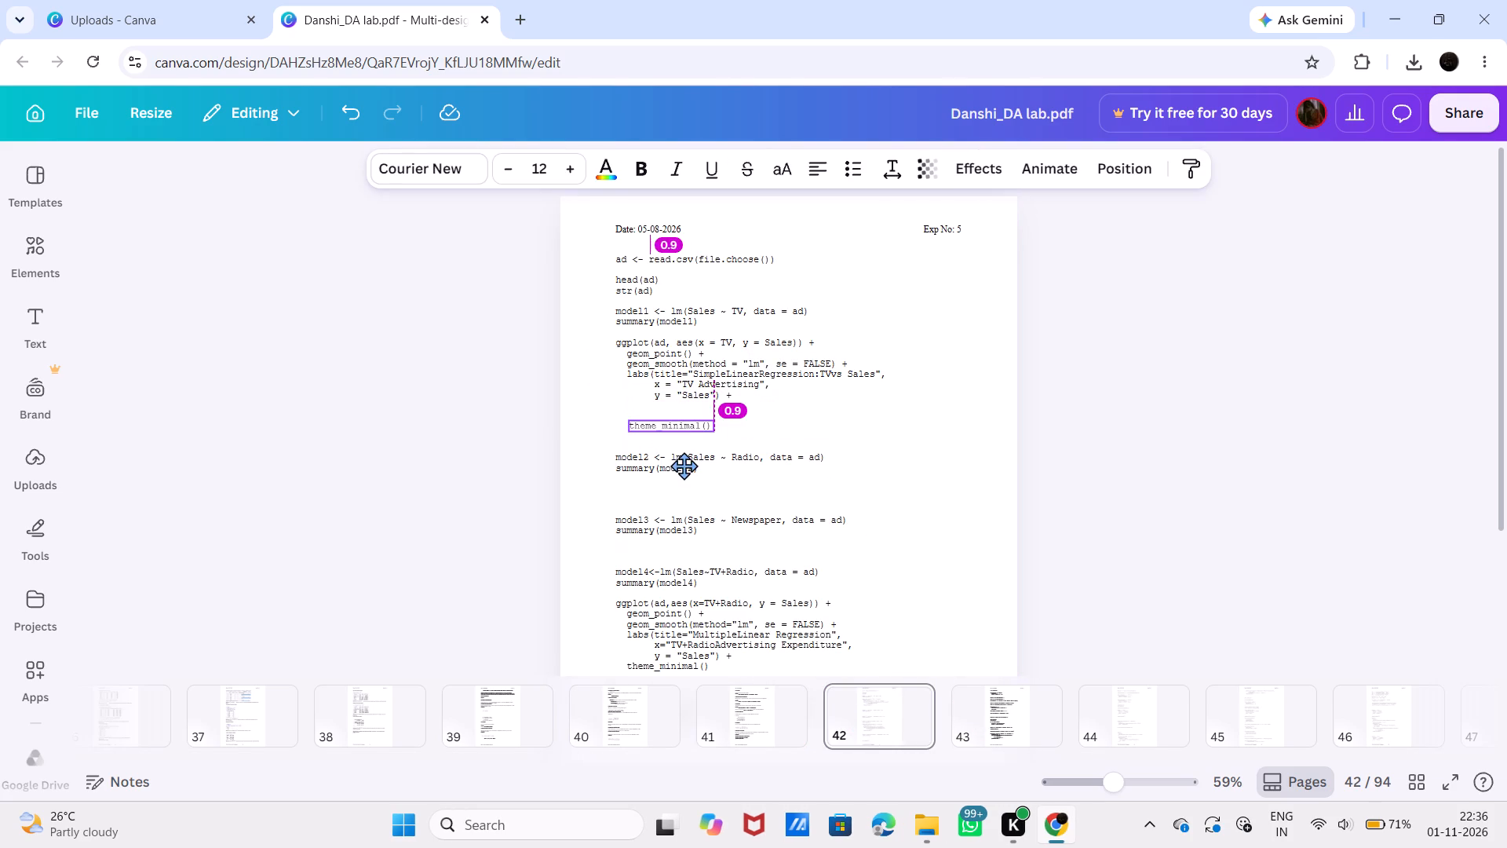
left_click_drag(684, 466, 681, 463)
Move the x = "TV Advertising", y = "Sales" lines slightly down and left, between the labs line and theme_minimal().
left_click(706, 389)
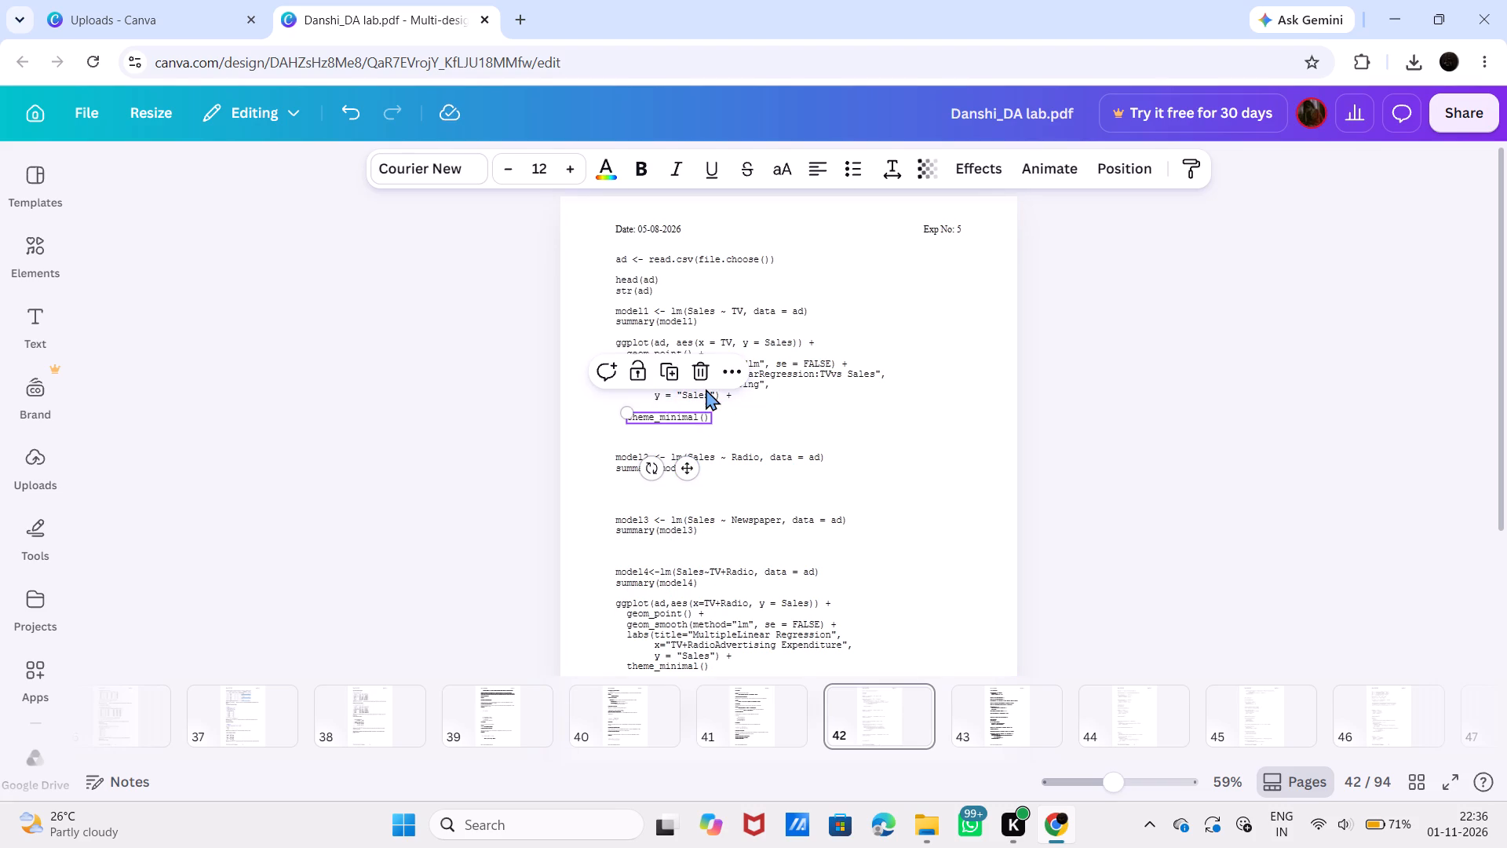
left_click(735, 386)
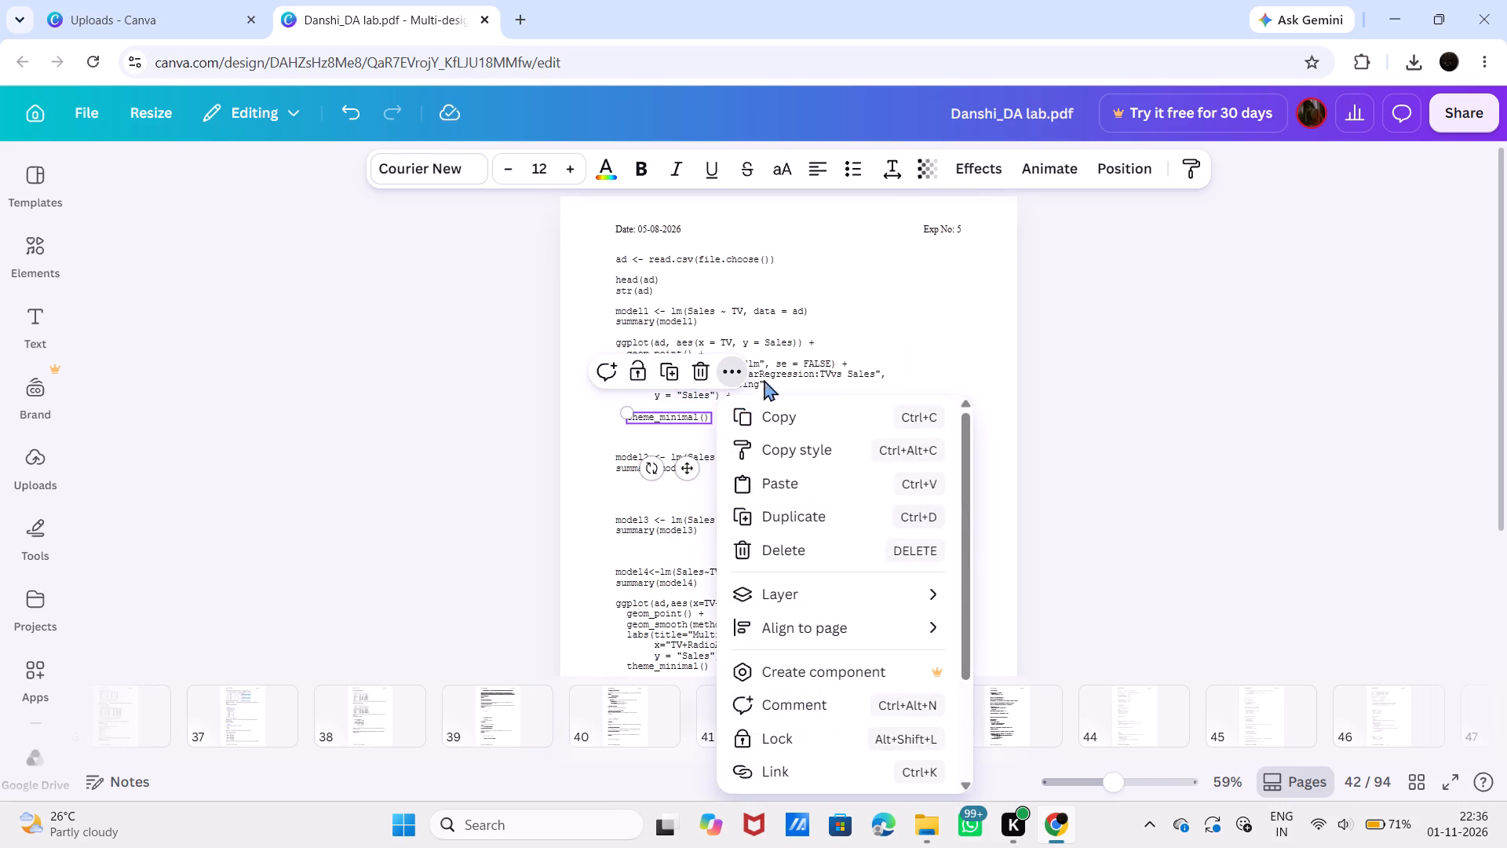
left_click(885, 333)
left_click(737, 392)
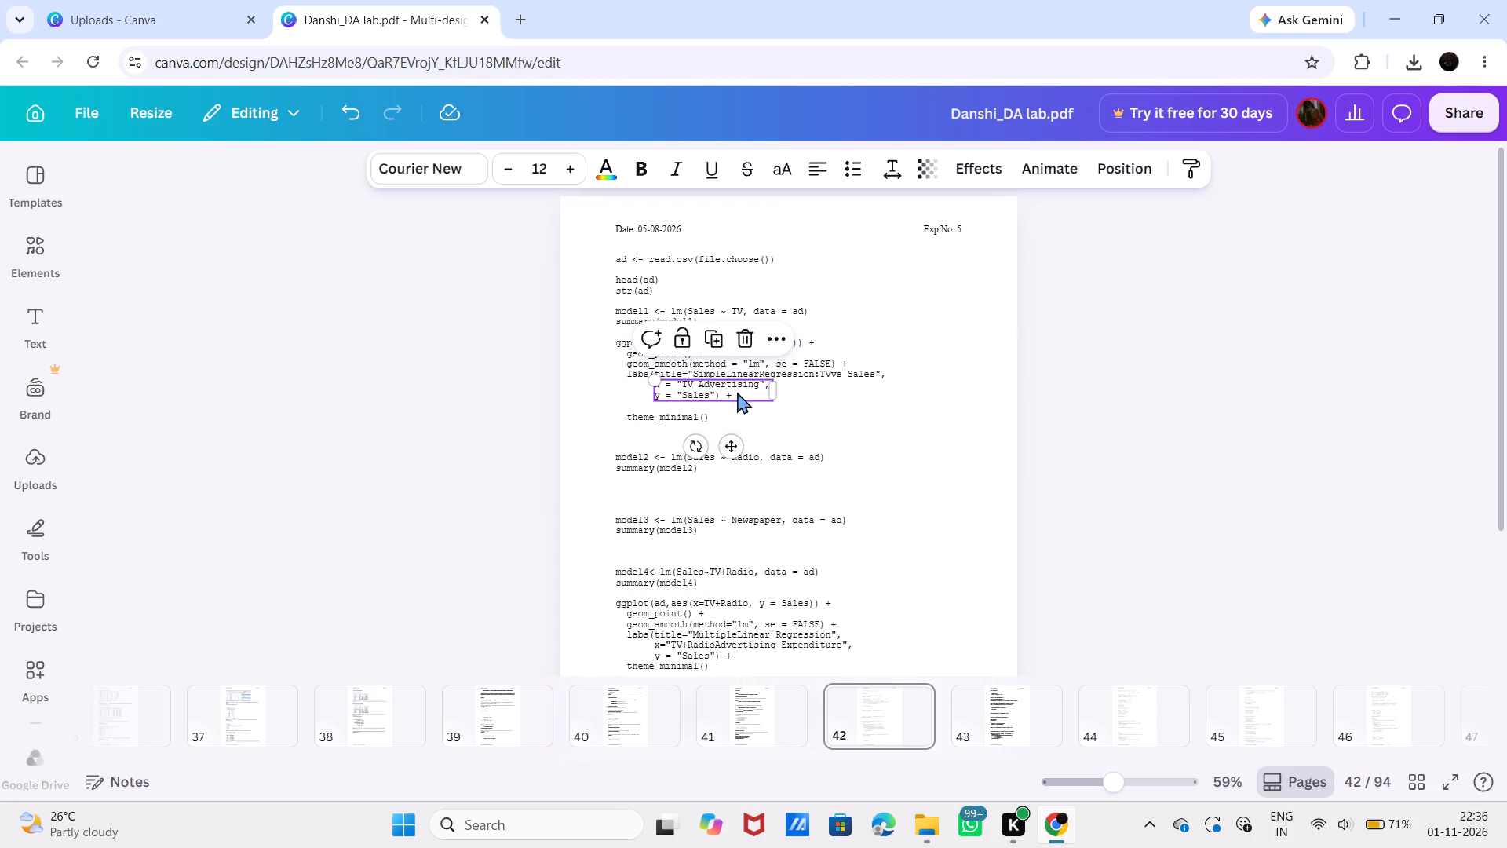
left_click_drag(736, 449, 735, 455)
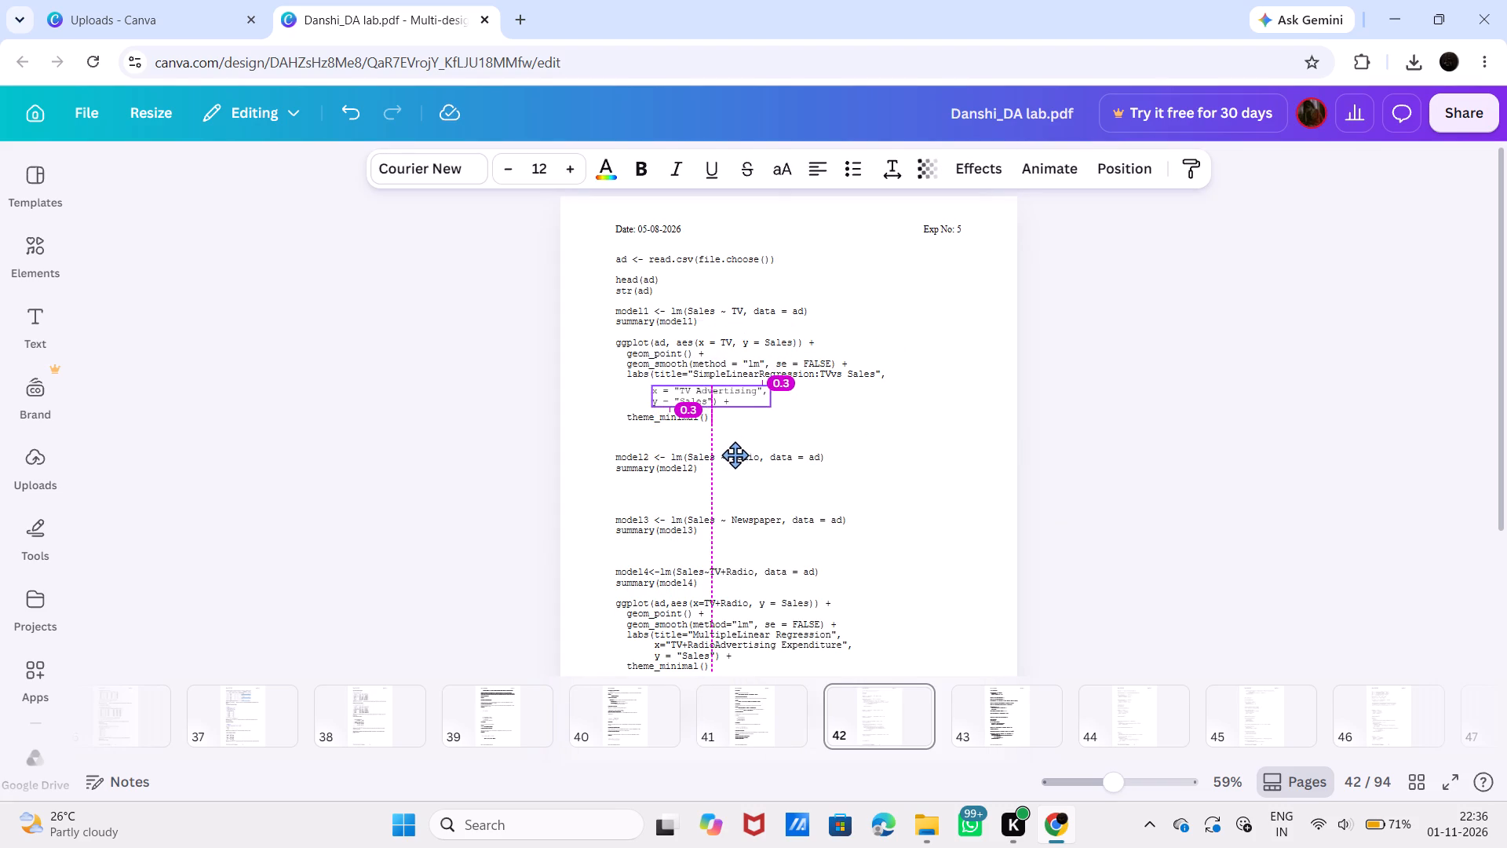
left_click_drag(735, 455, 710, 453)
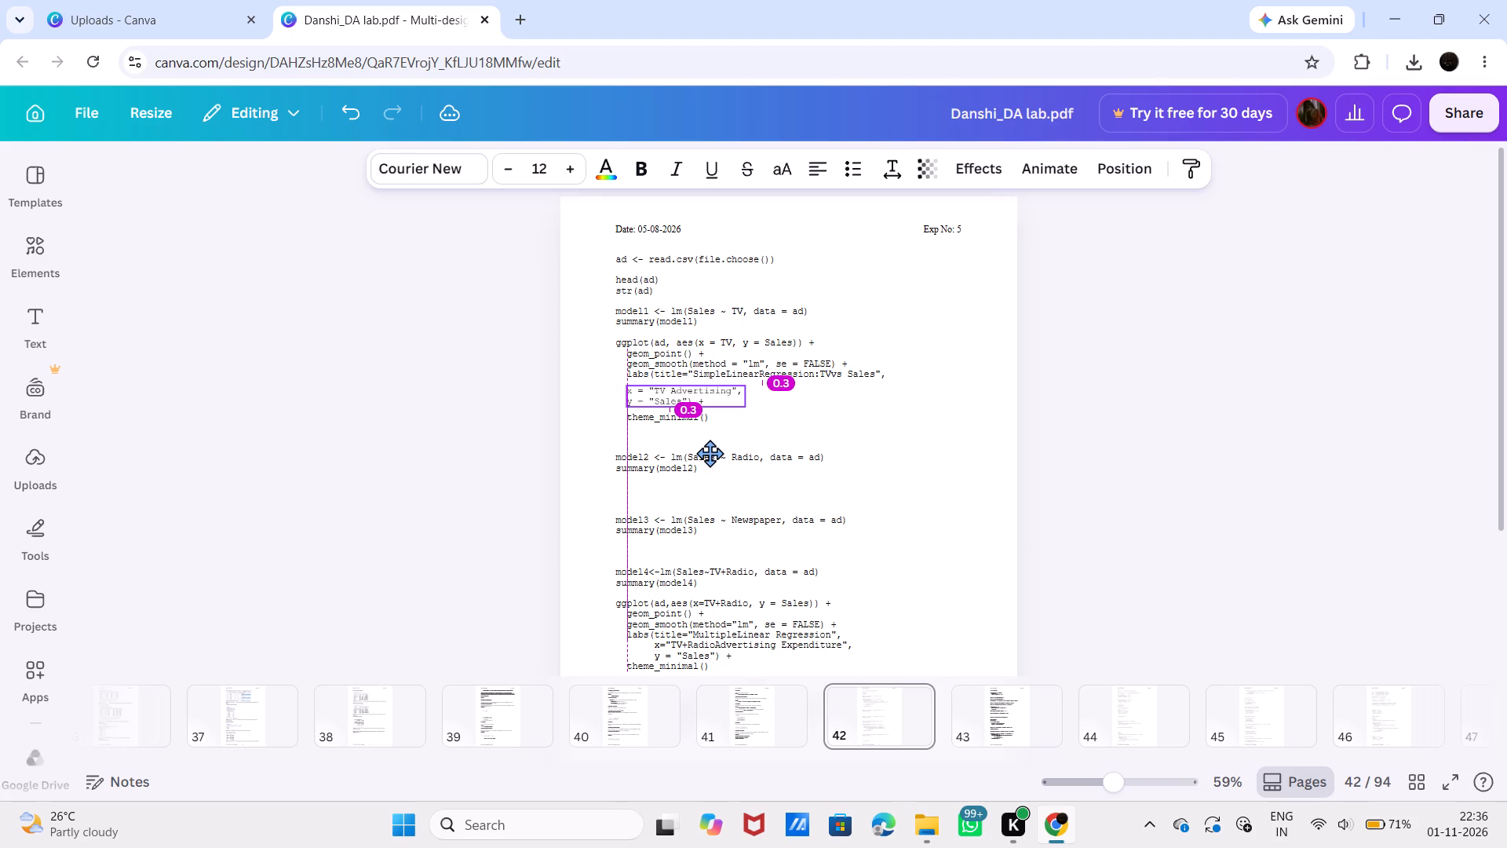
left_click_drag(710, 453, 728, 452)
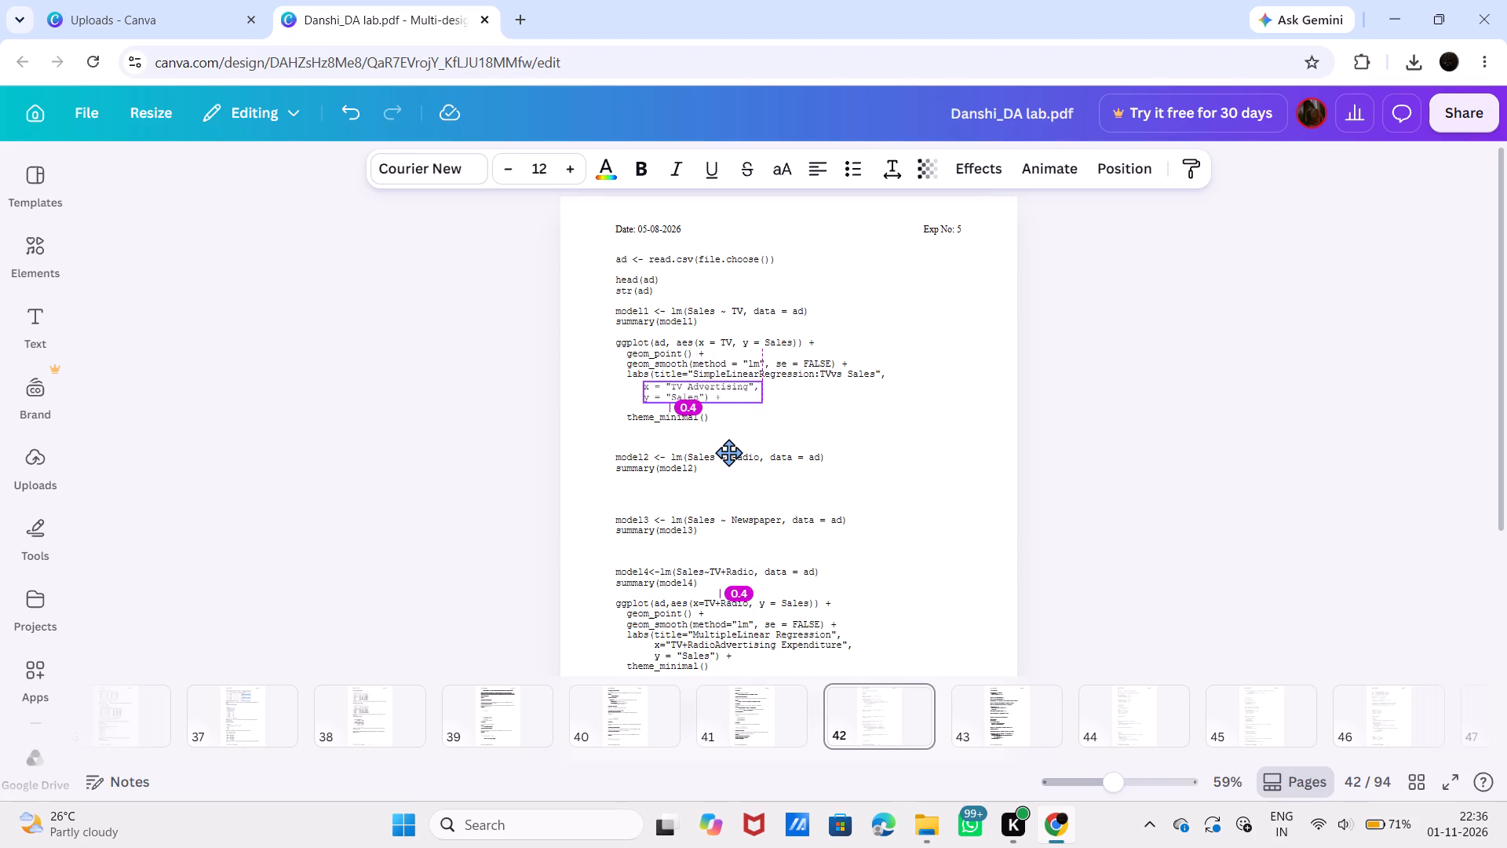
left_click_drag(728, 452, 727, 454)
left_click(818, 447)
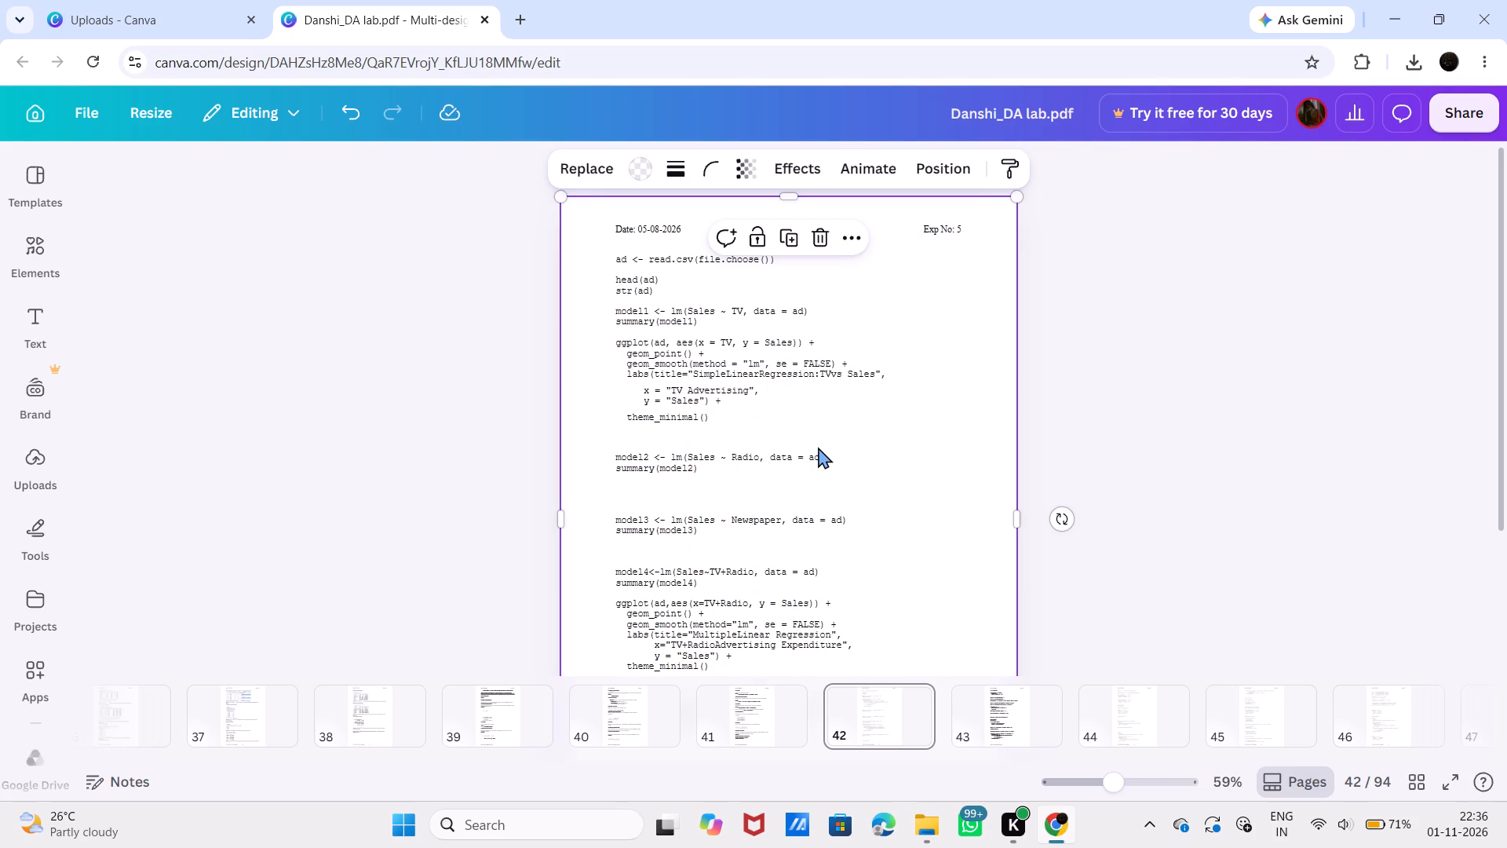
Move the two model3 code lines up closer to the model2 lines on page 42.
left_click(691, 522)
left_click_drag(757, 584, 756, 576)
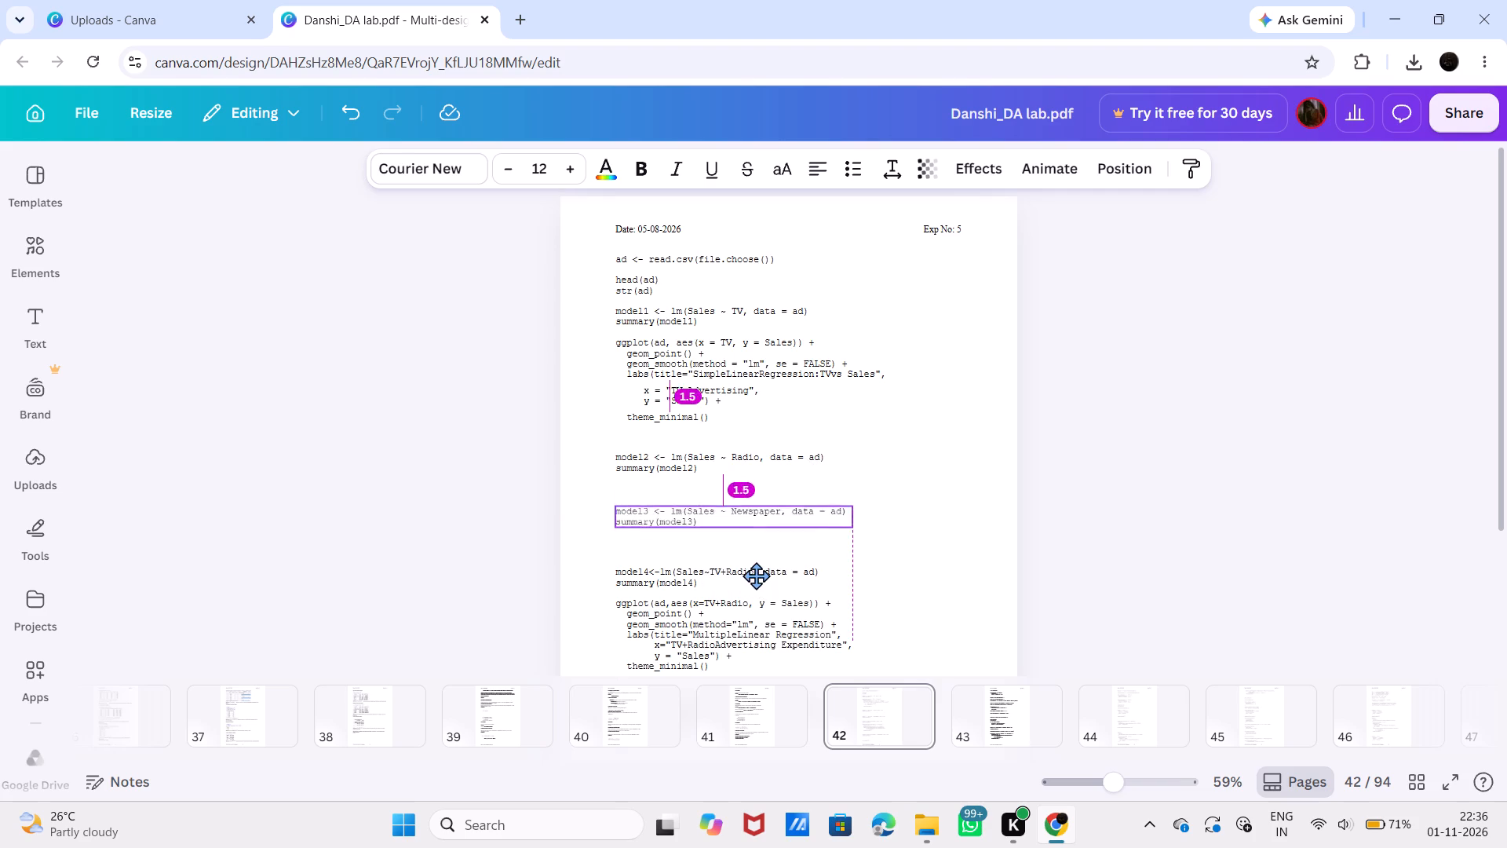
left_click_drag(756, 576, 757, 550)
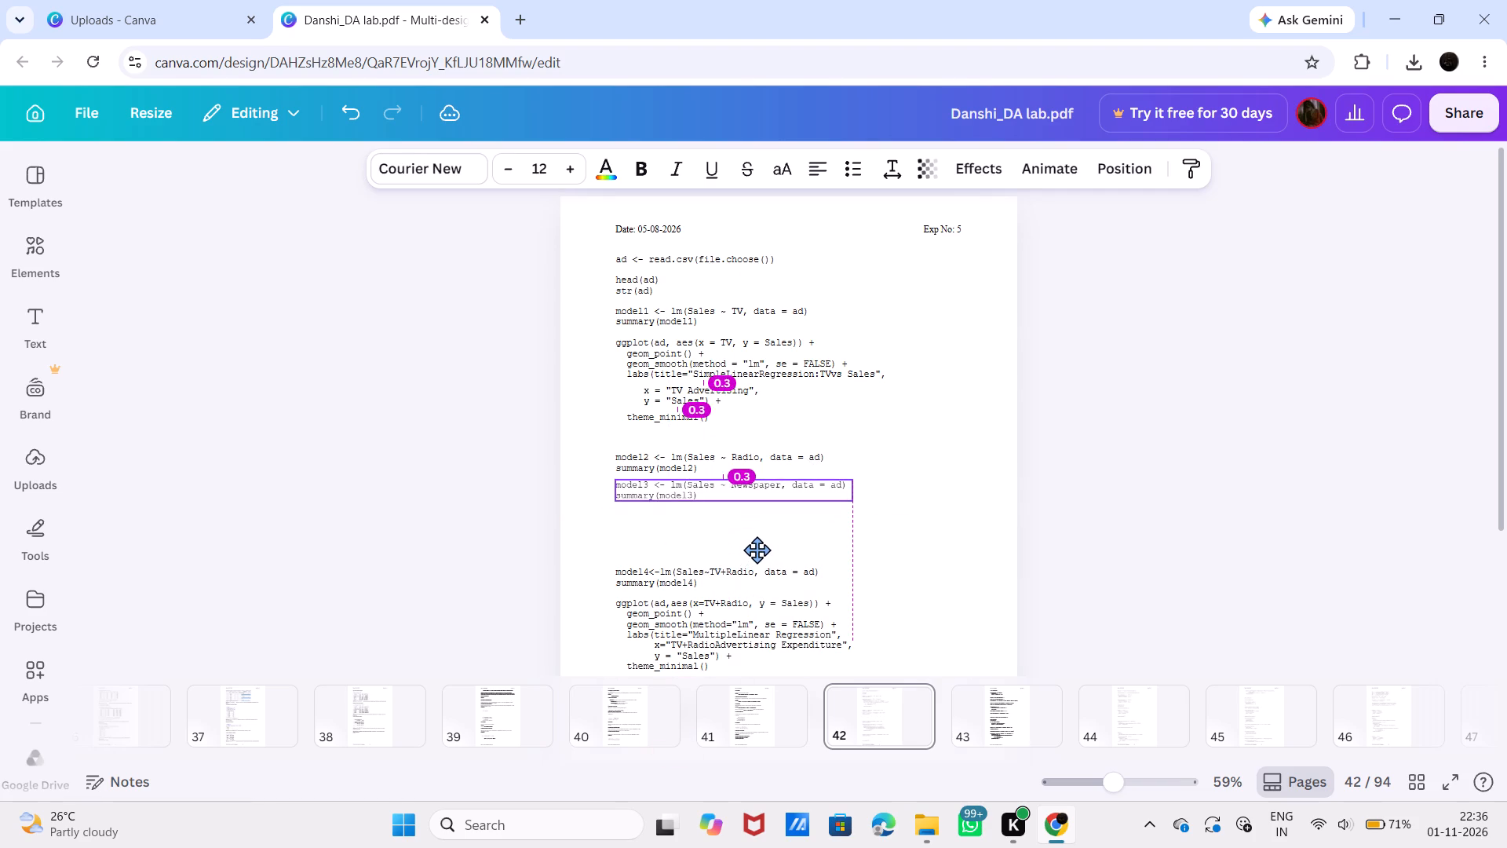
left_click_drag(757, 550, 758, 561)
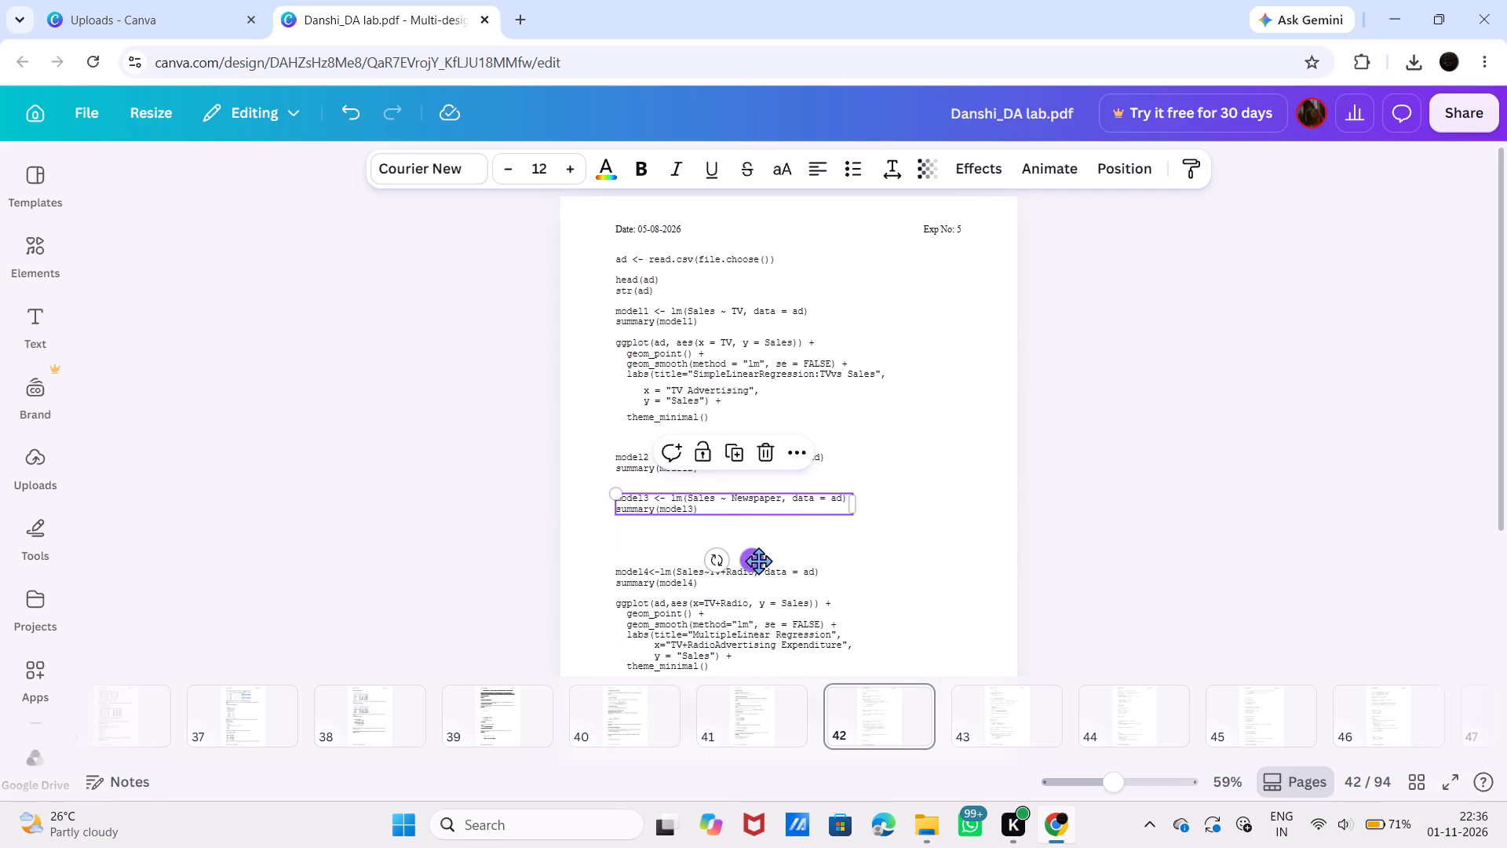
Move the two model4 code lines up on page 42, closer beneath the model3 lines.
left_click(778, 576)
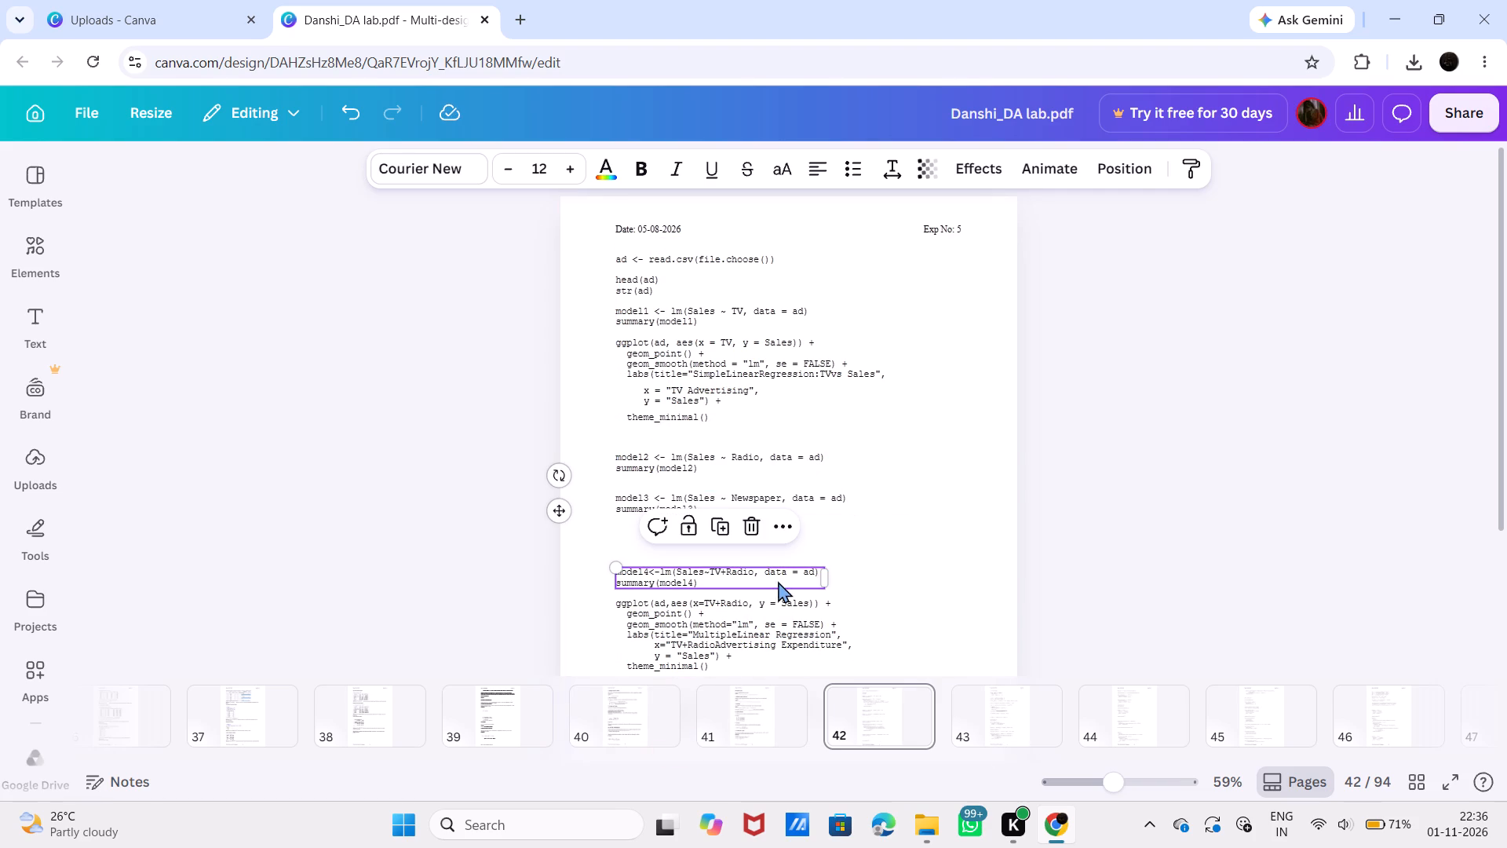
left_click(779, 576)
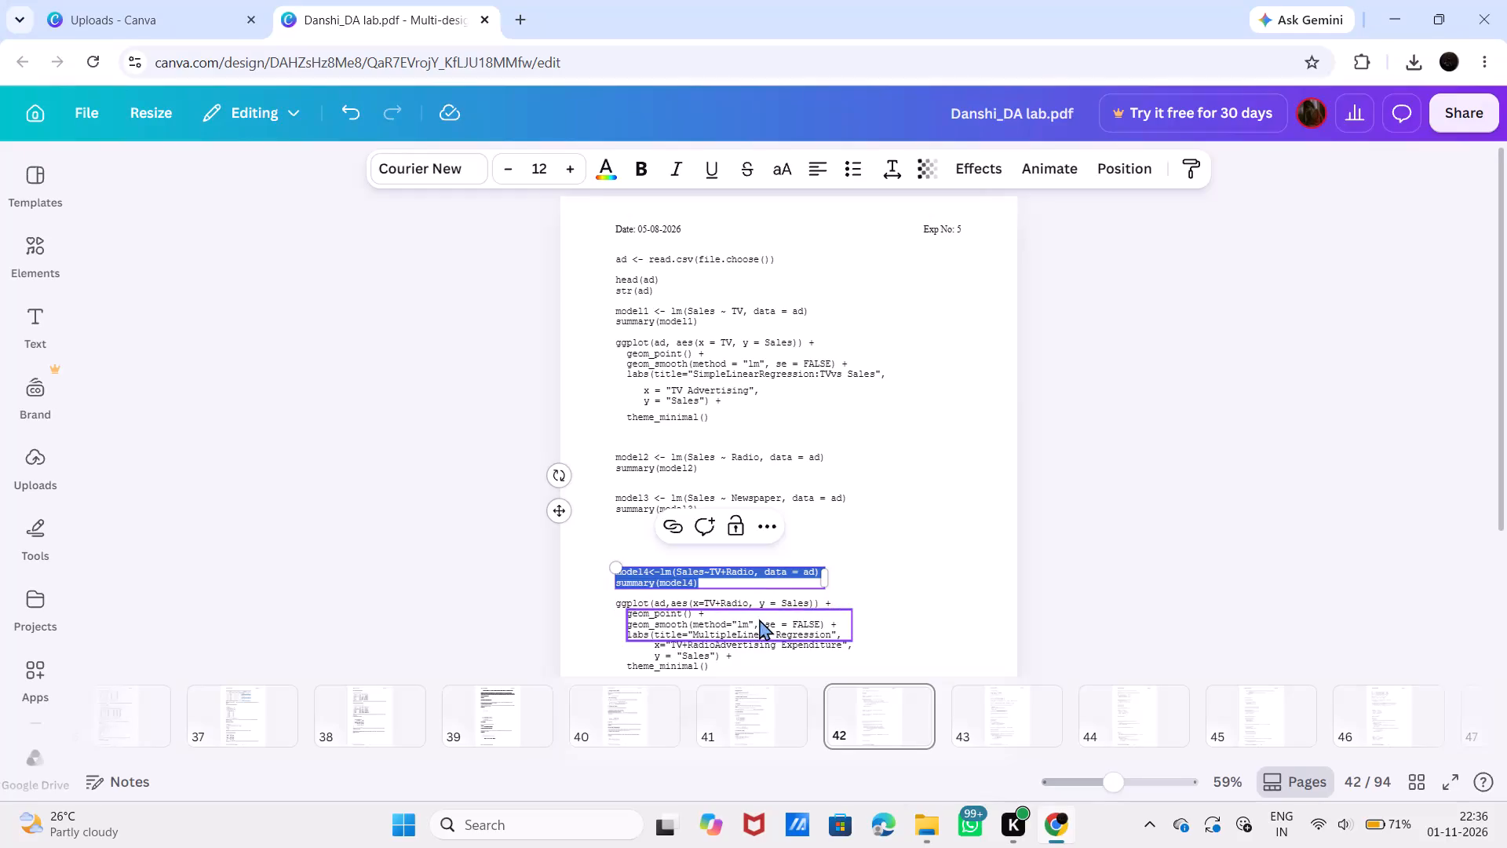
left_click_drag(559, 516, 564, 494)
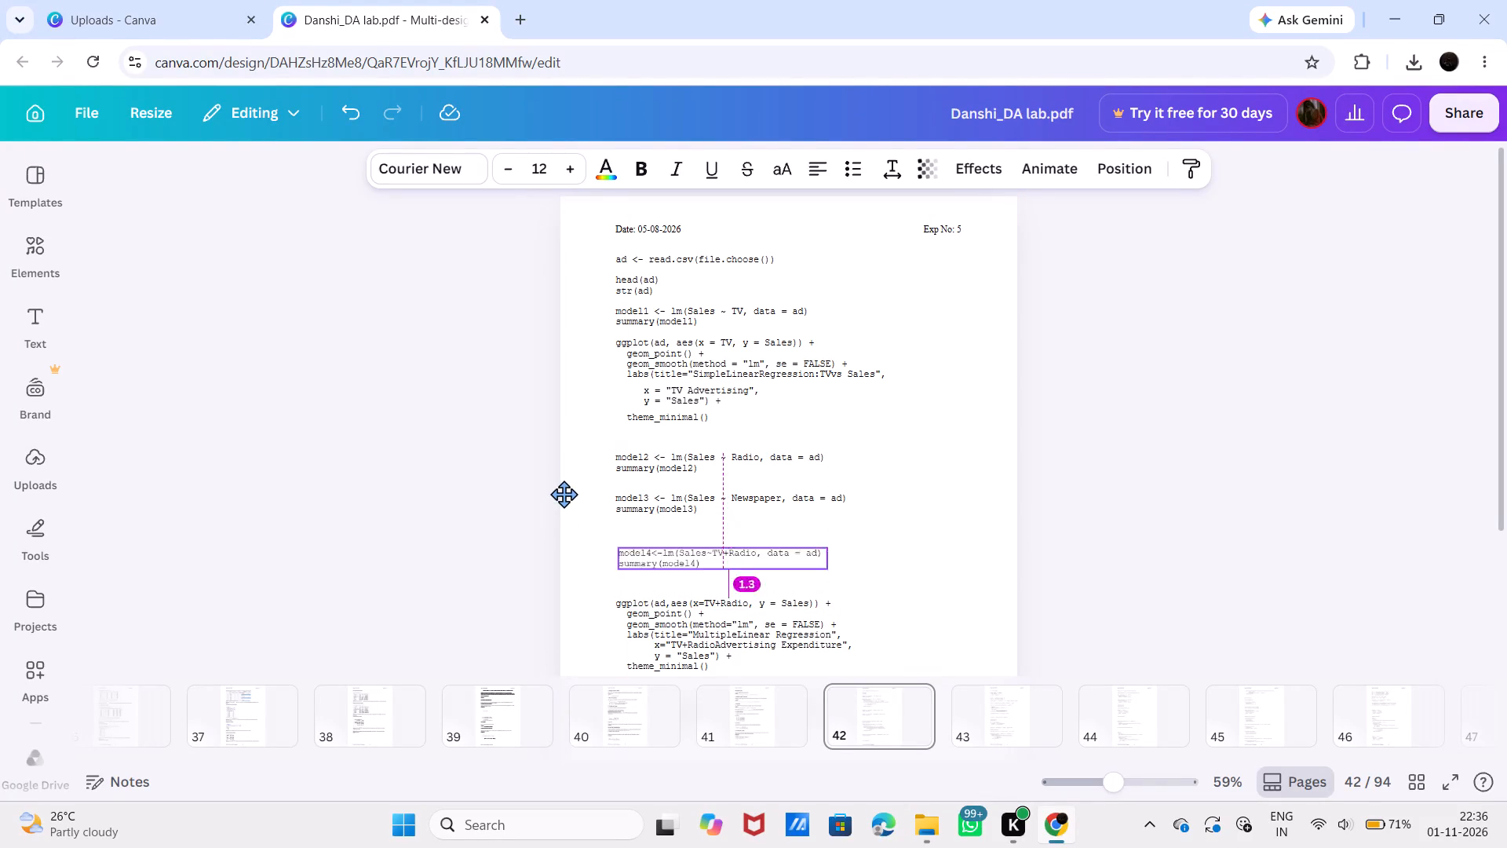
left_click_drag(564, 494, 563, 477)
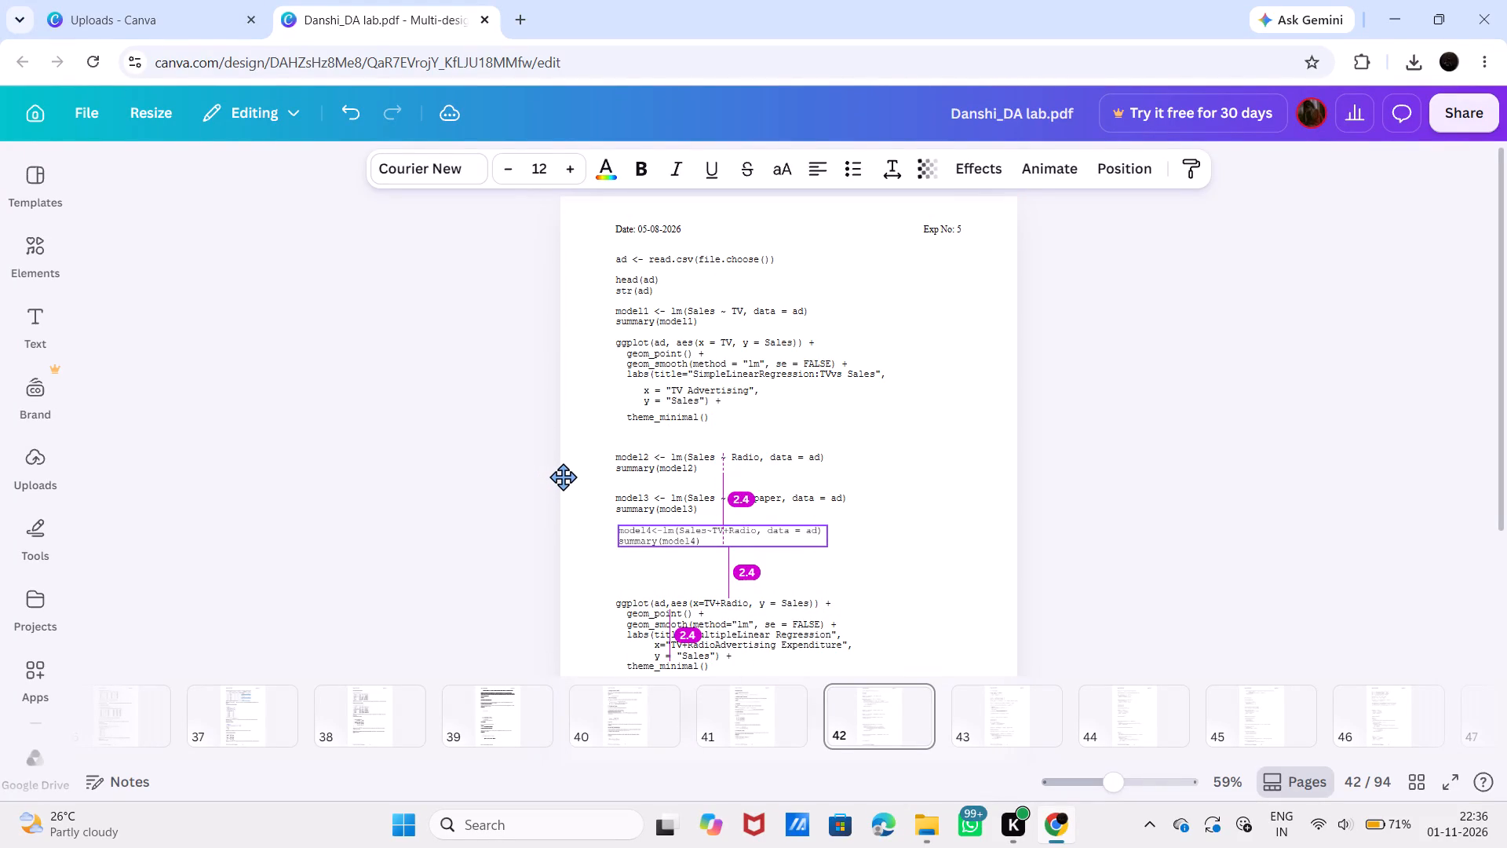
left_click_drag(563, 477, 560, 481)
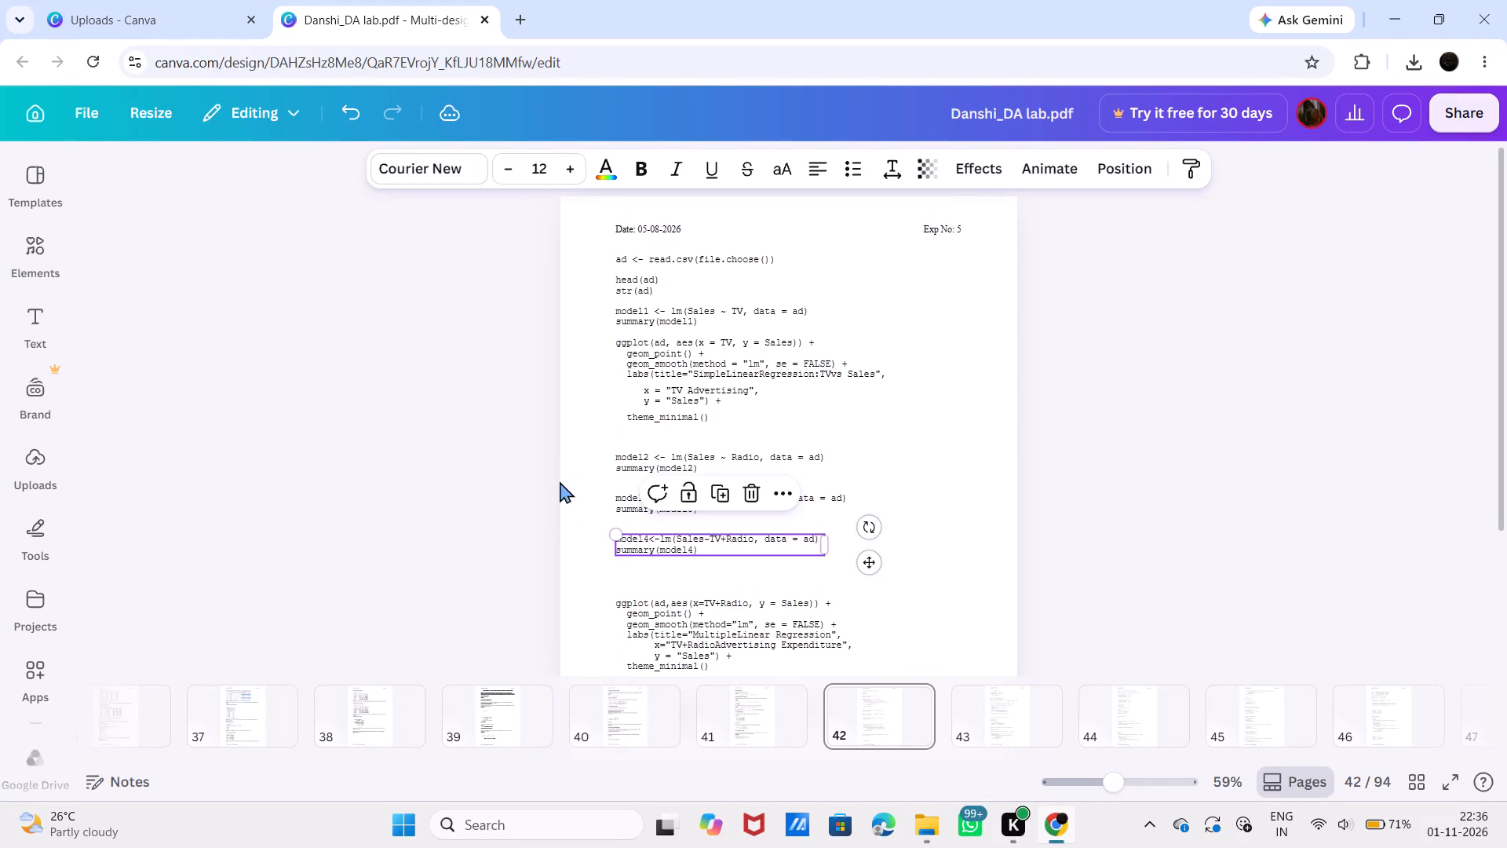
Move the ggplot(ad,aes(x=TV+Radio, y = Sales)) line up to just beneath summary(model4).
left_click(648, 605)
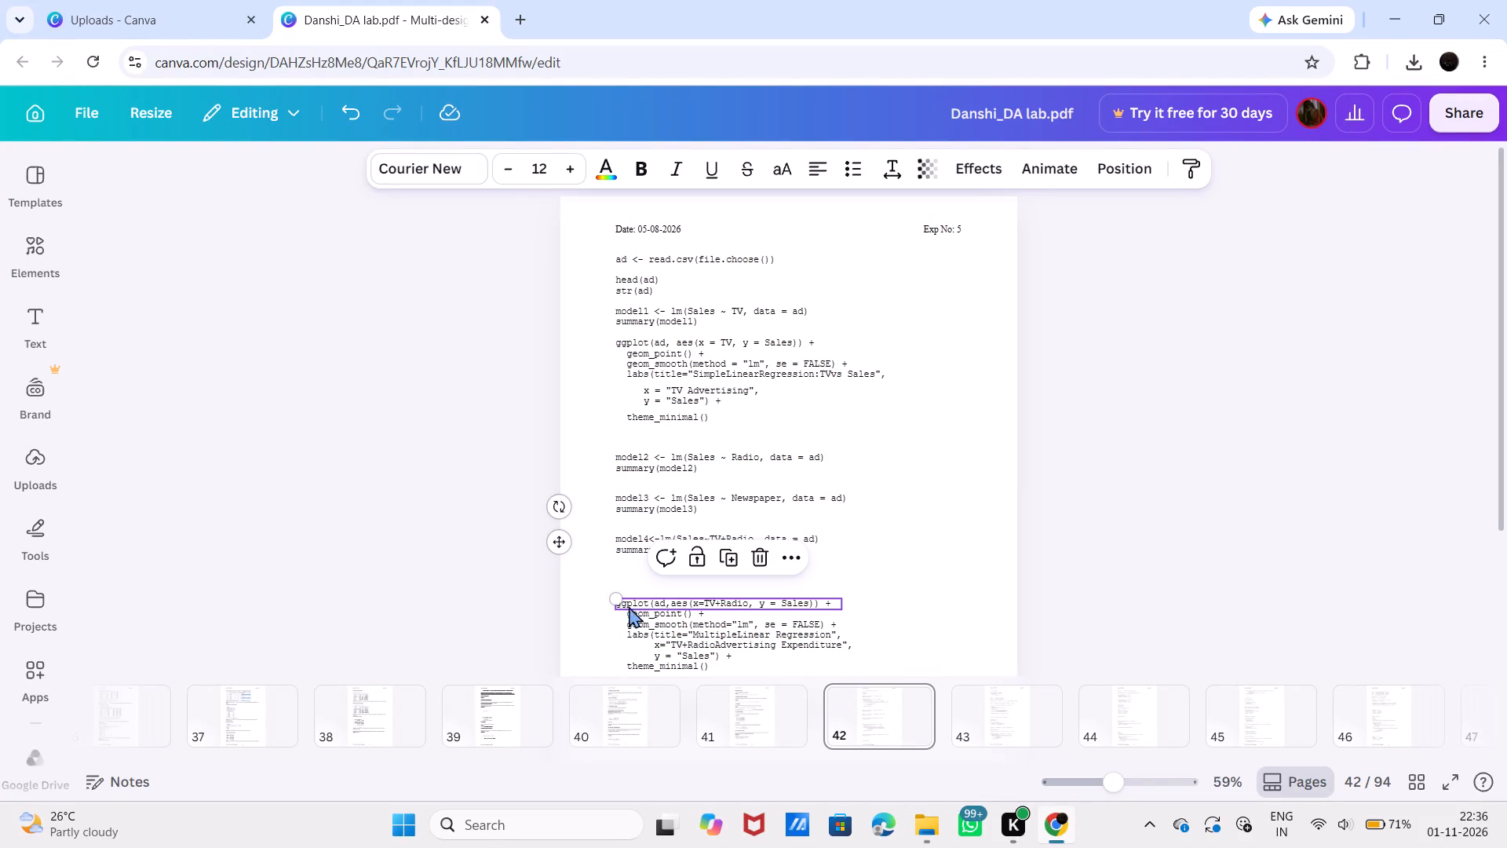
left_click(556, 537)
left_click_drag(560, 537, 560, 510)
Move the geom_point, geom_smooth and "MultipleLinear Regression" labs lines up and slightly left, just beneath the TV+Radio ggplot line.
scroll(597, 593, "down", 2)
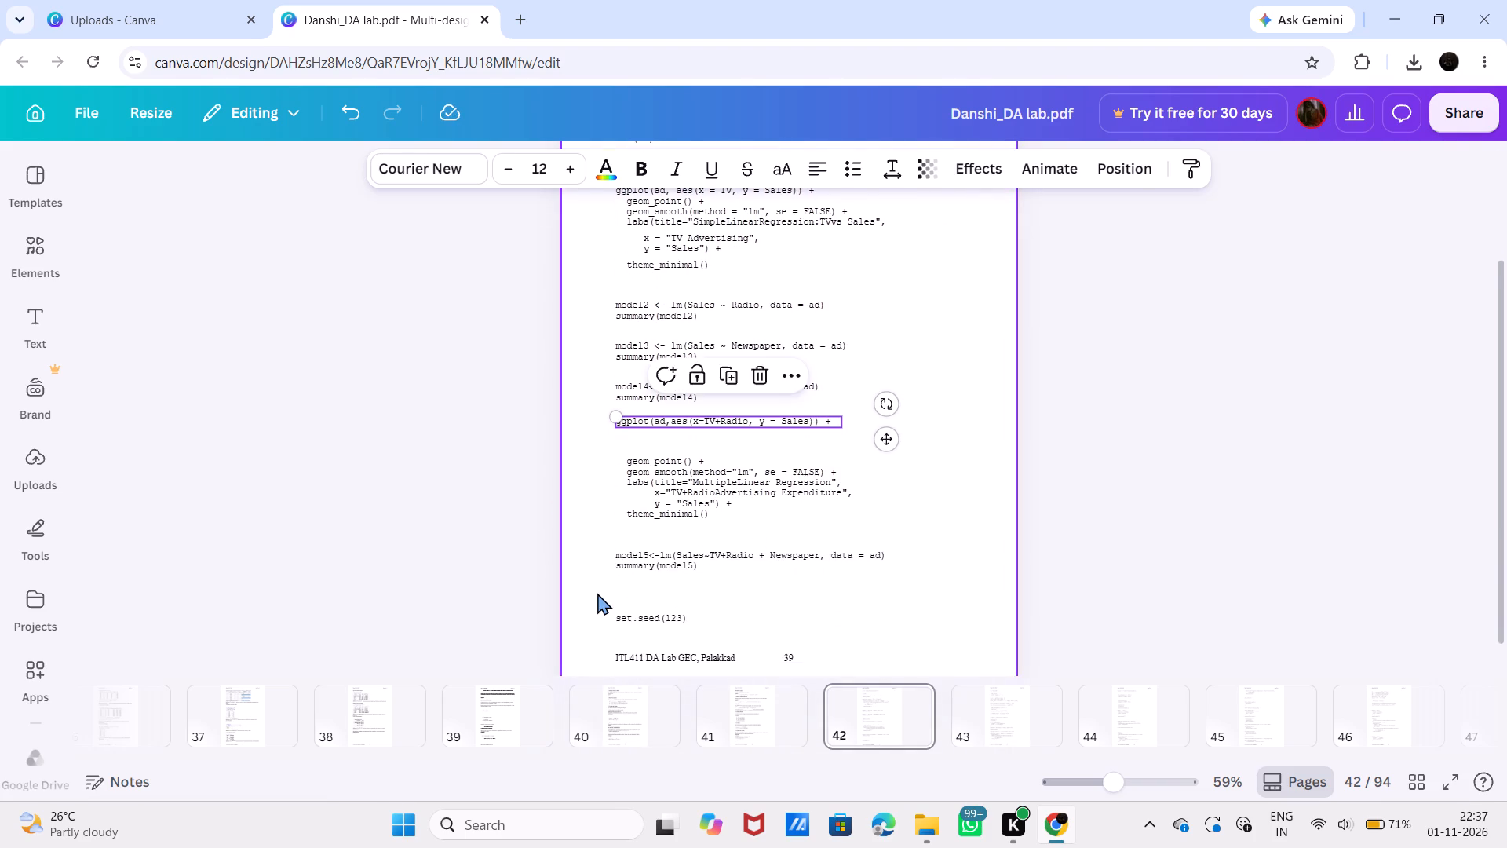
scroll(597, 593, "down", 1)
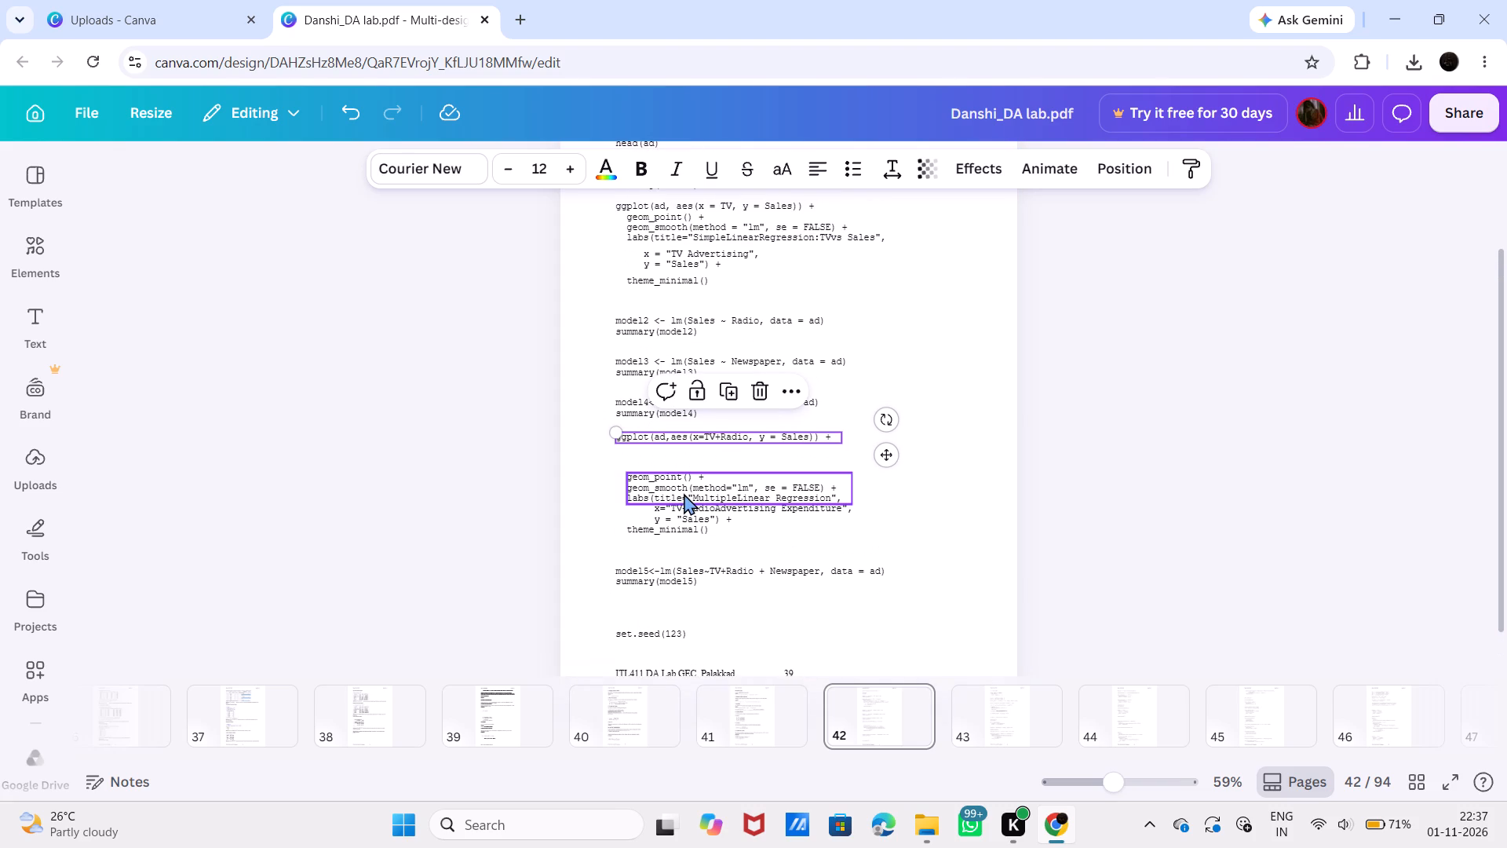
left_click(684, 493)
left_click_drag(760, 553, 751, 526)
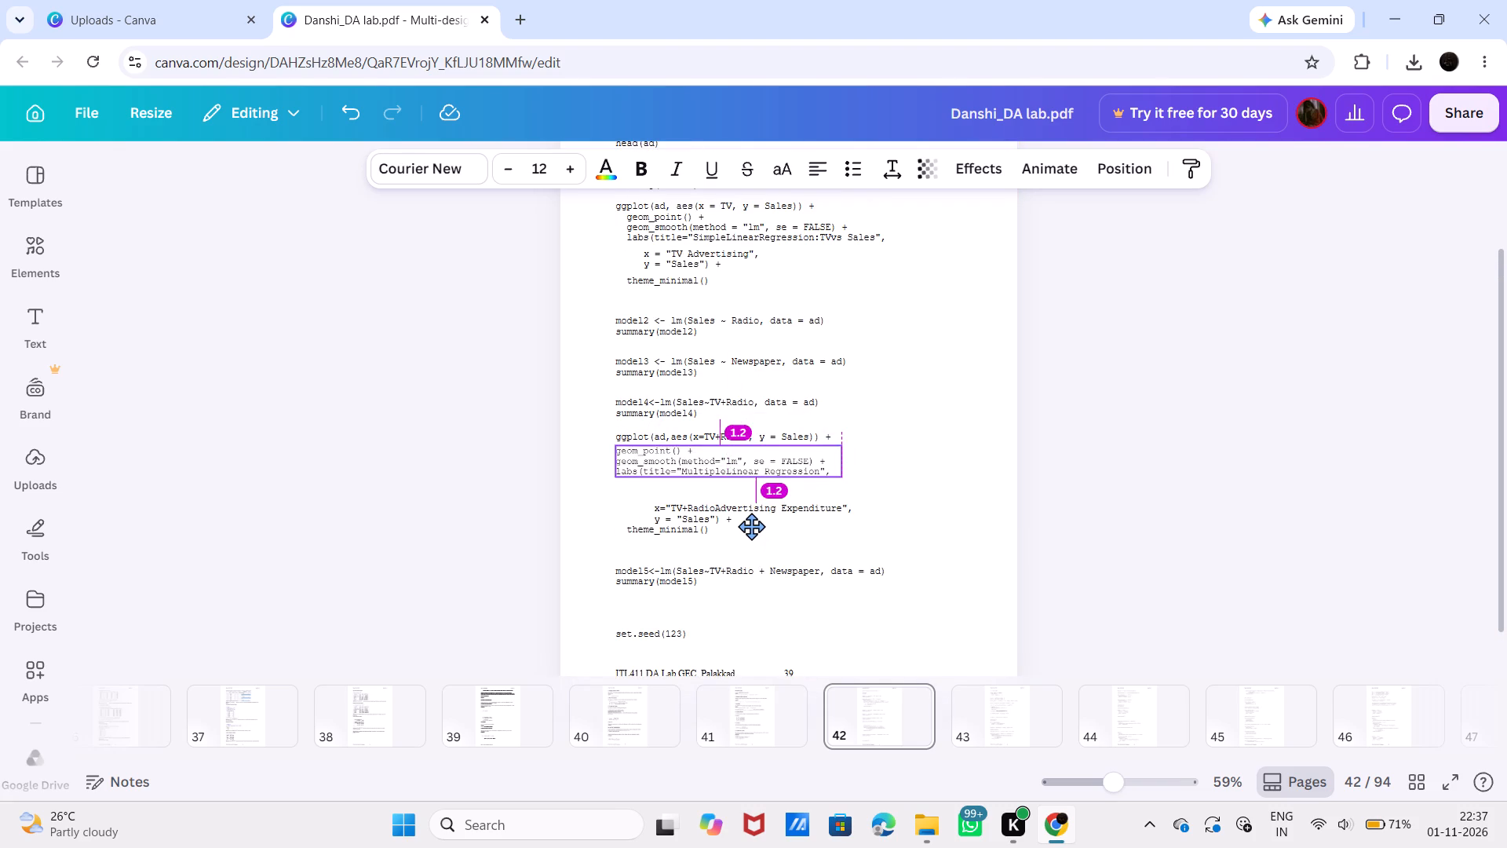
left_click_drag(751, 526, 752, 535)
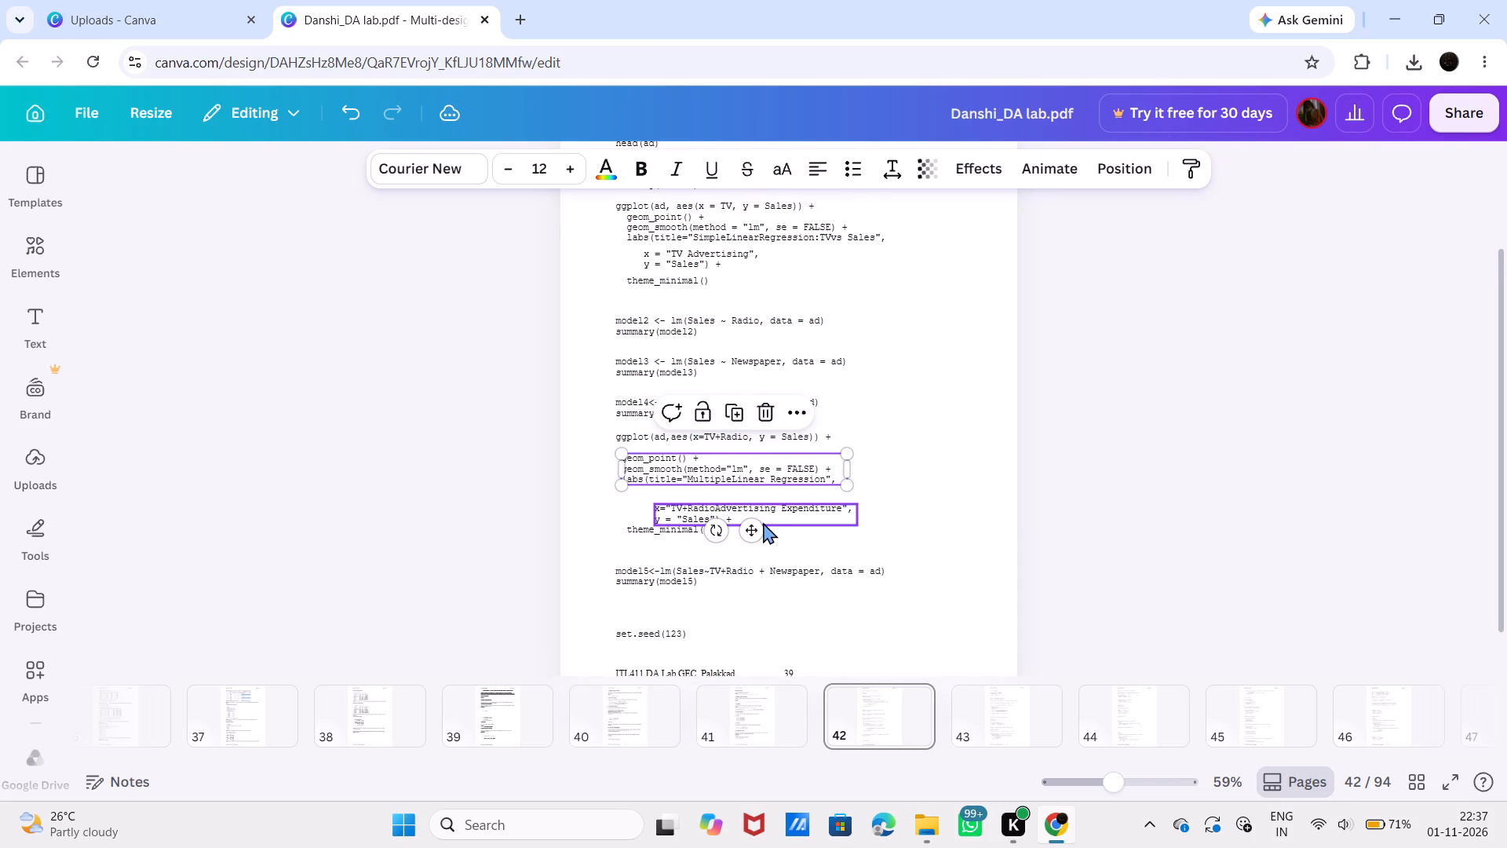
Move the x="TV+RadioAdvertising Expenditure", y = "Sales" lines up and left, aligned beneath the "MultipleLinear Regression" labs line.
left_click(779, 514)
left_click_drag(775, 570, 746, 557)
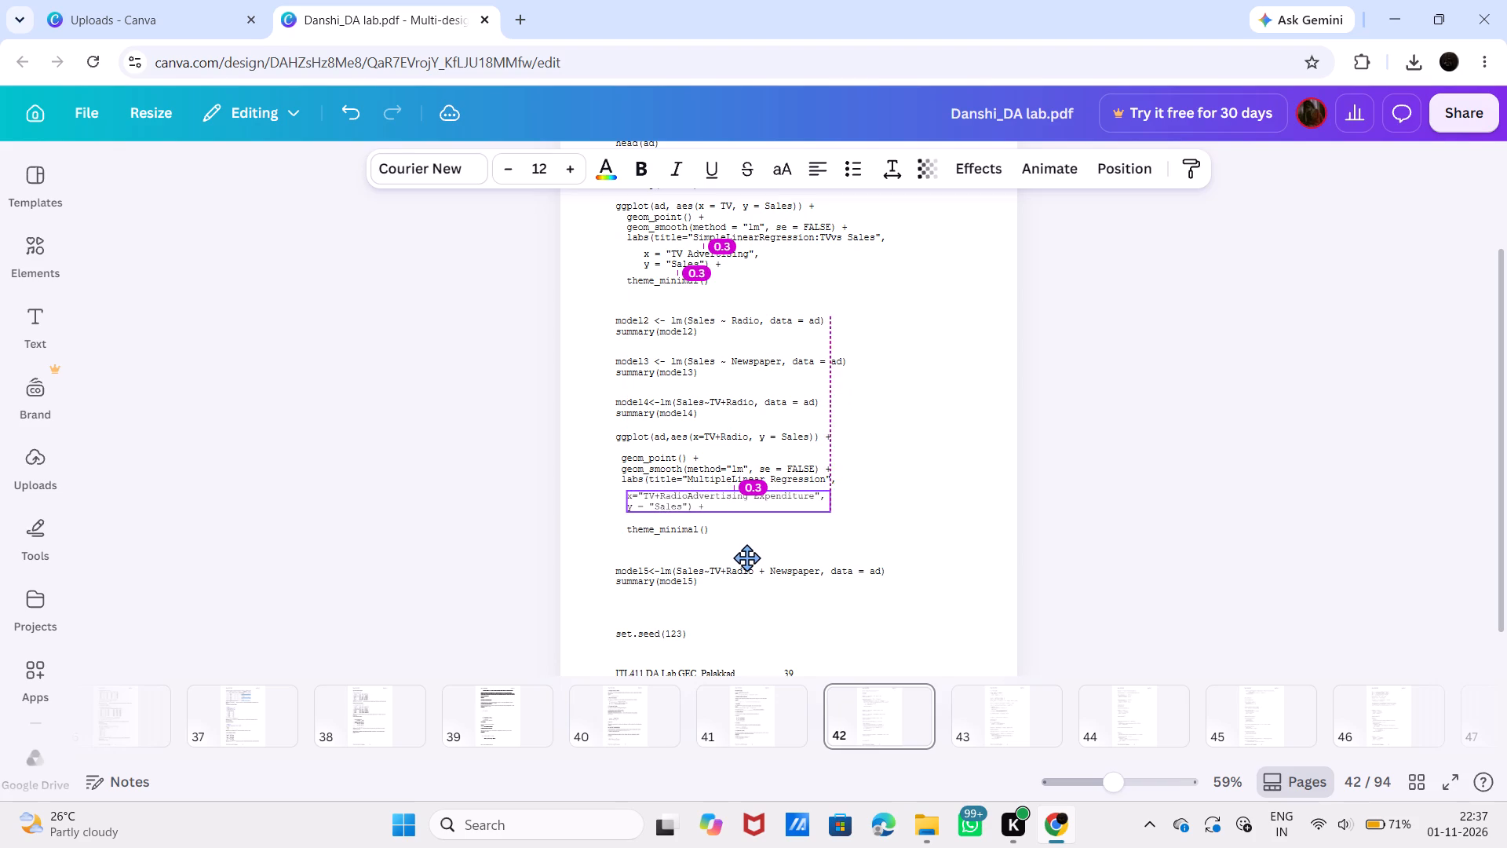
left_click_drag(746, 557, 743, 557)
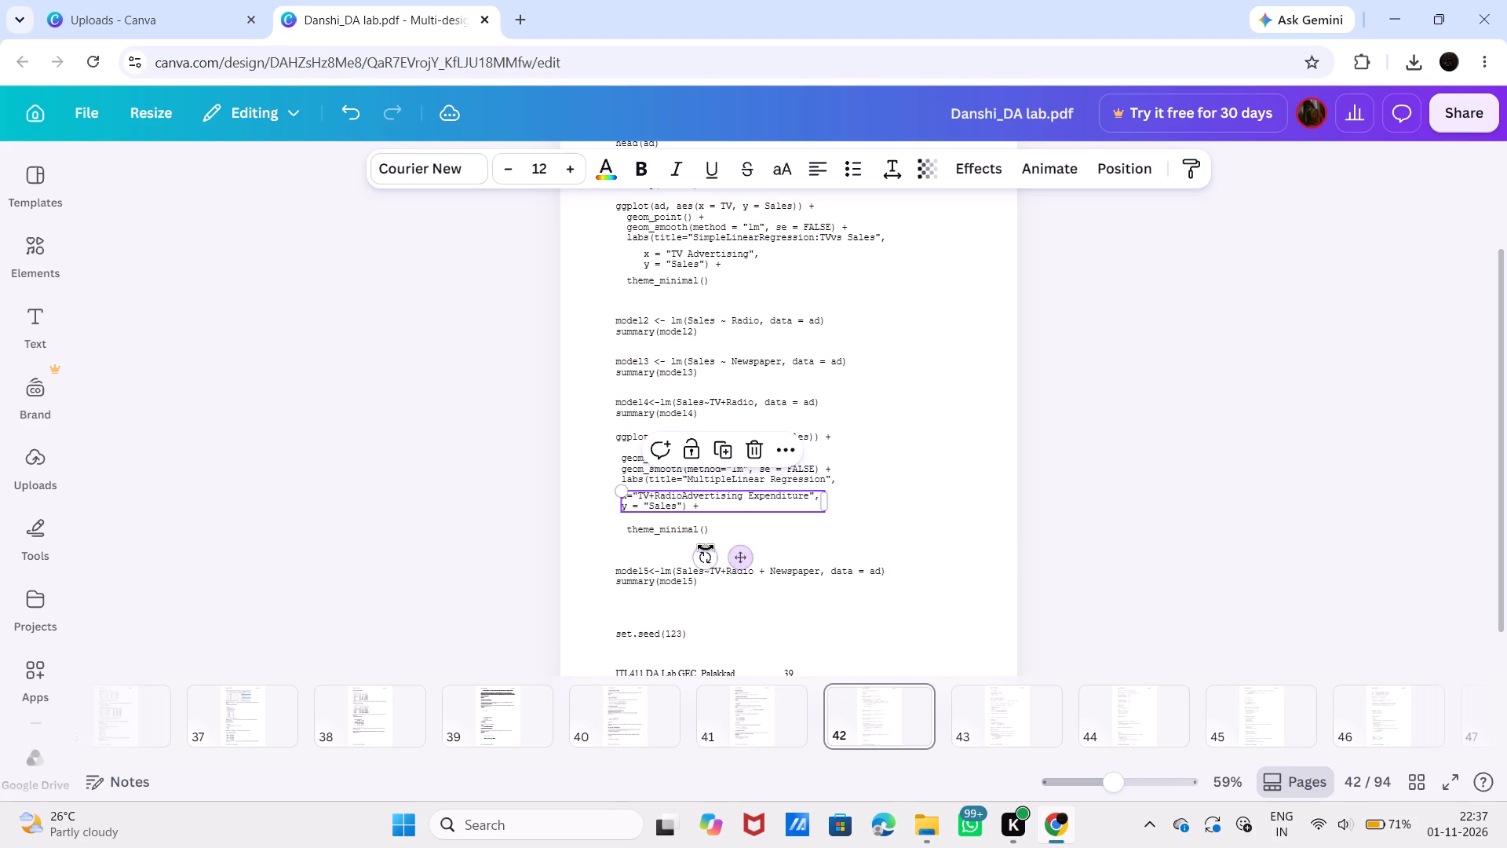
Shift the second theme_minimal() line on page 42 slightly left, roughly in line with the code lines above it.
left_click(676, 533)
left_click_drag(688, 577, 682, 576)
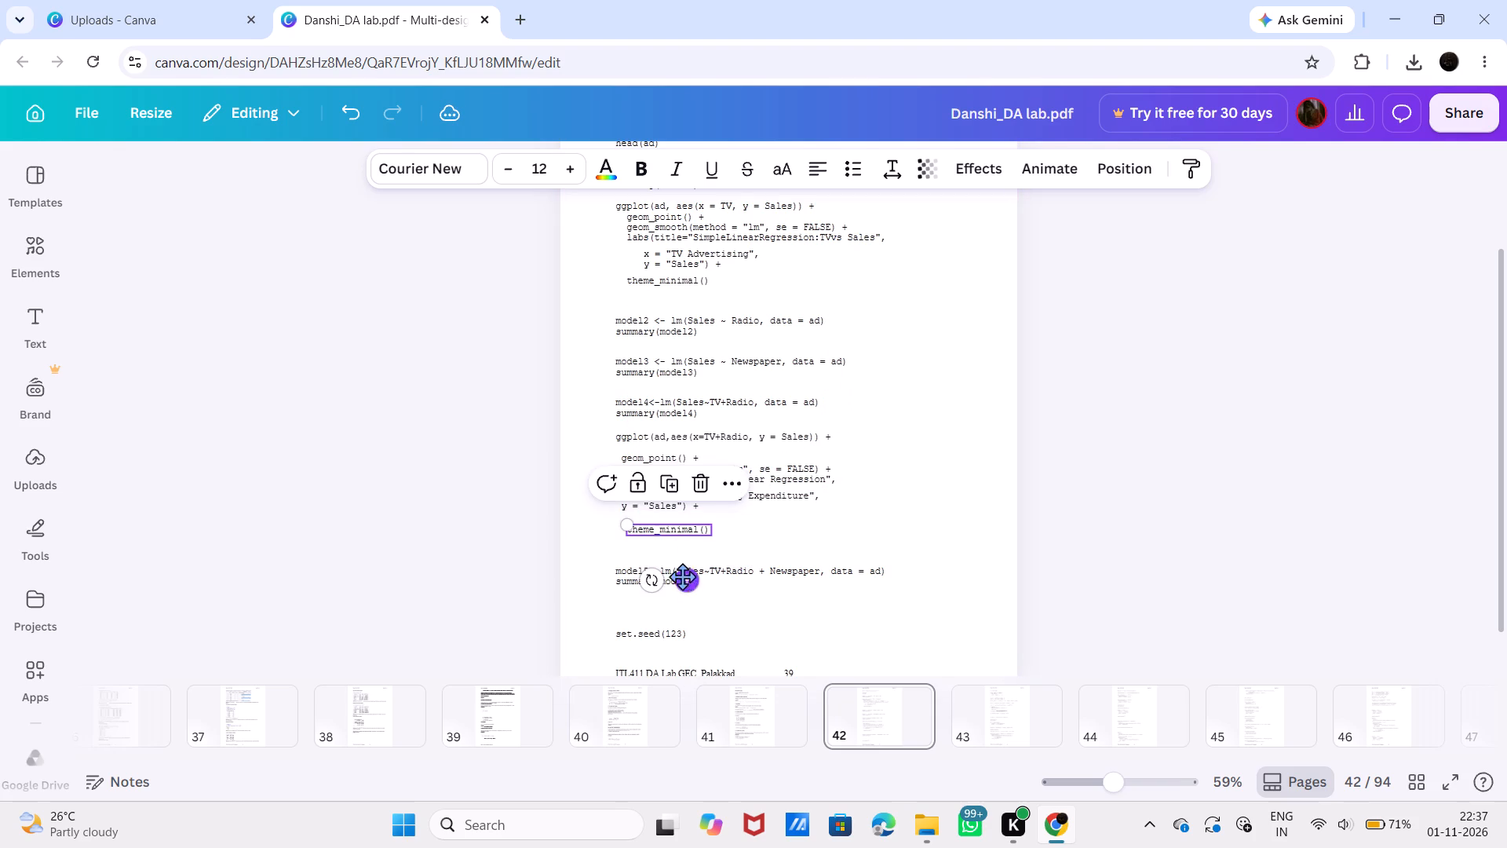
left_click_drag(682, 576, 680, 578)
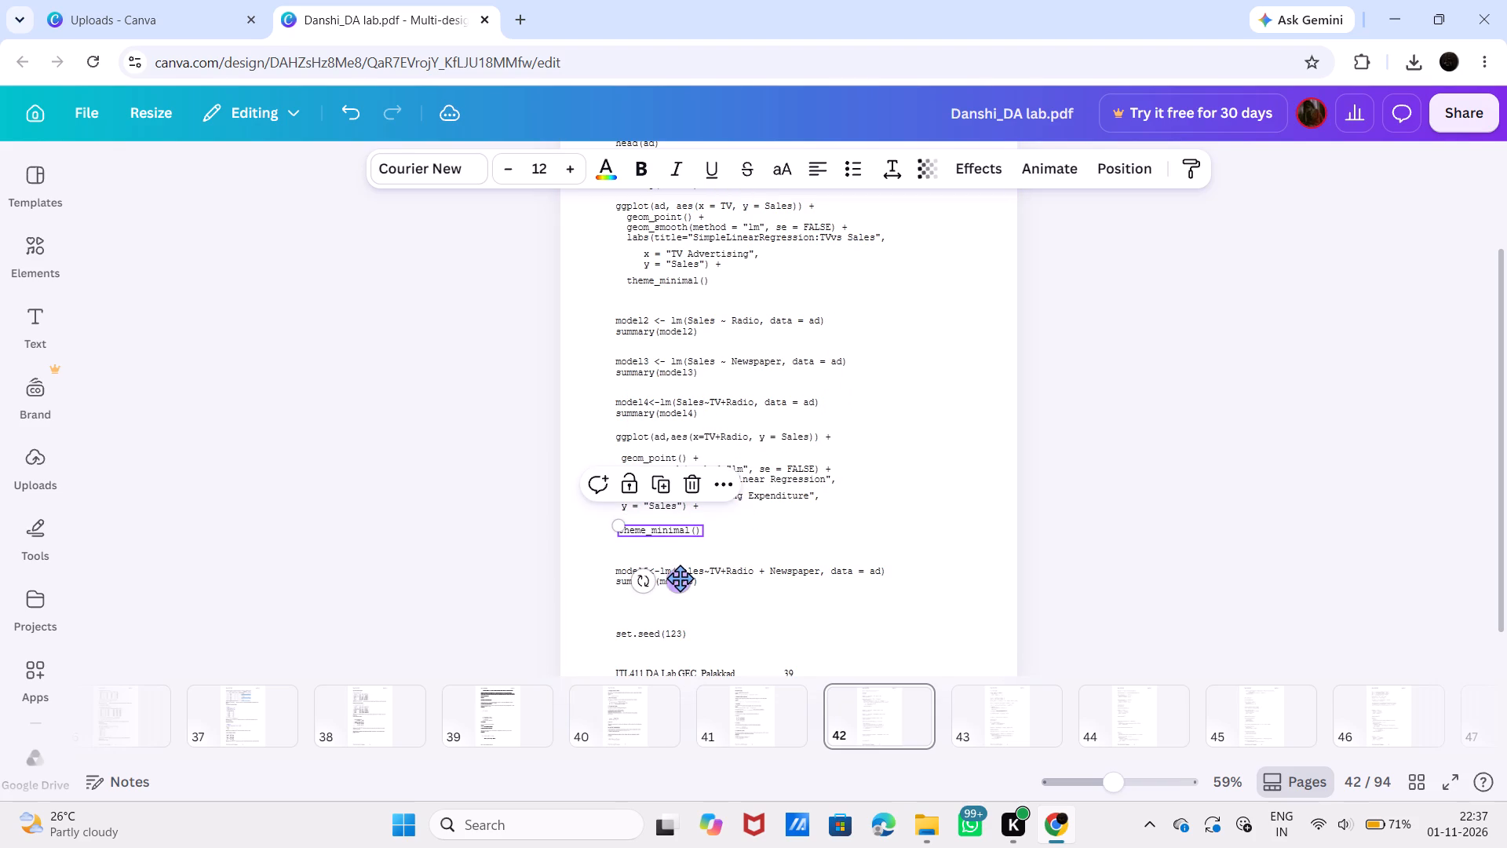
left_click(727, 600)
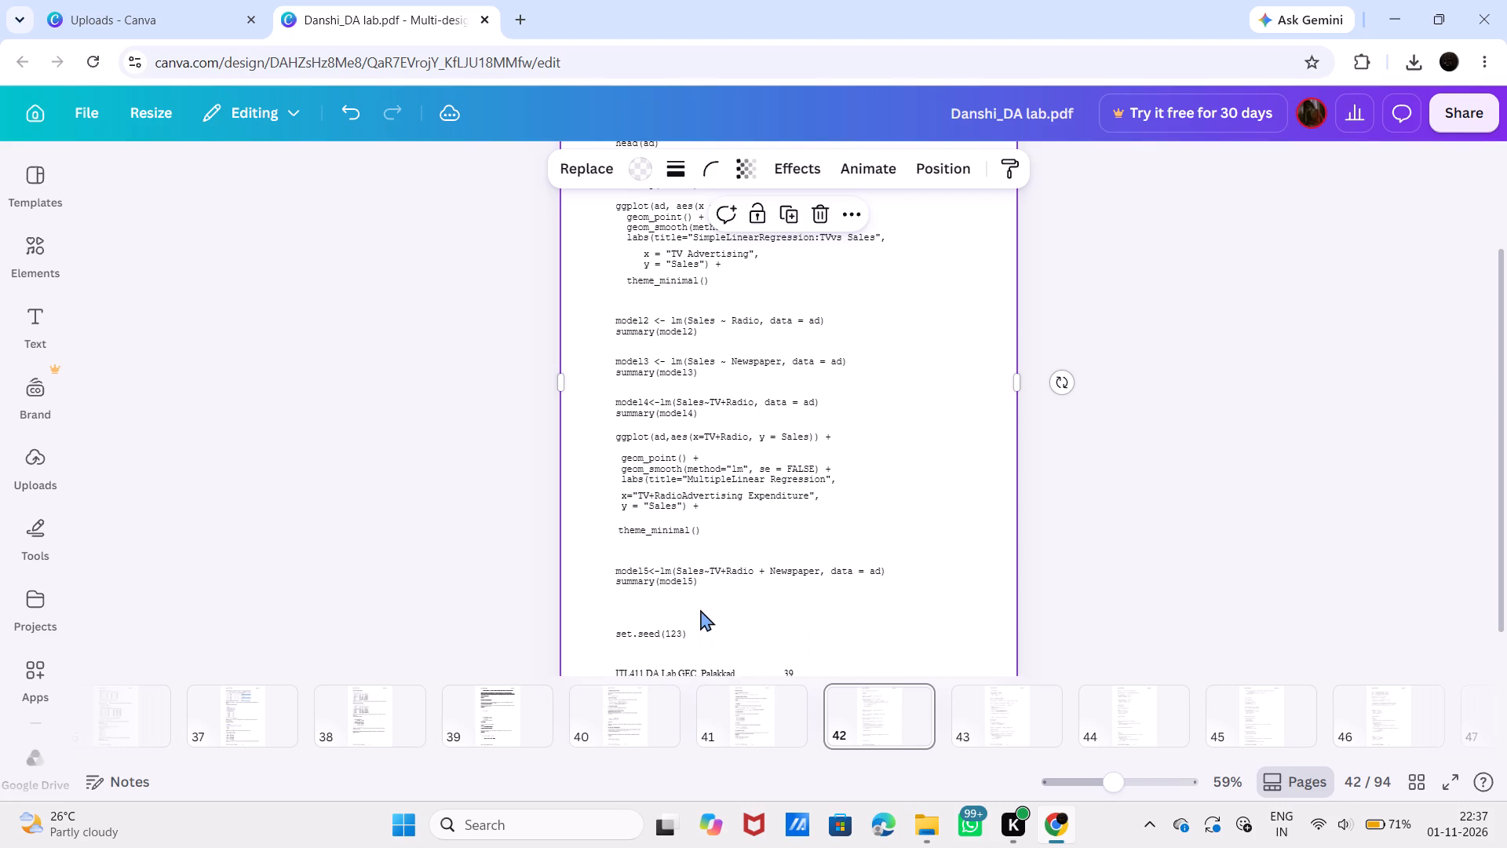
scroll(732, 598, "down", 1)
On page 43, move the cat("R-Squared:") line slightly down, closer to the credit read.csv line.
left_click(987, 722)
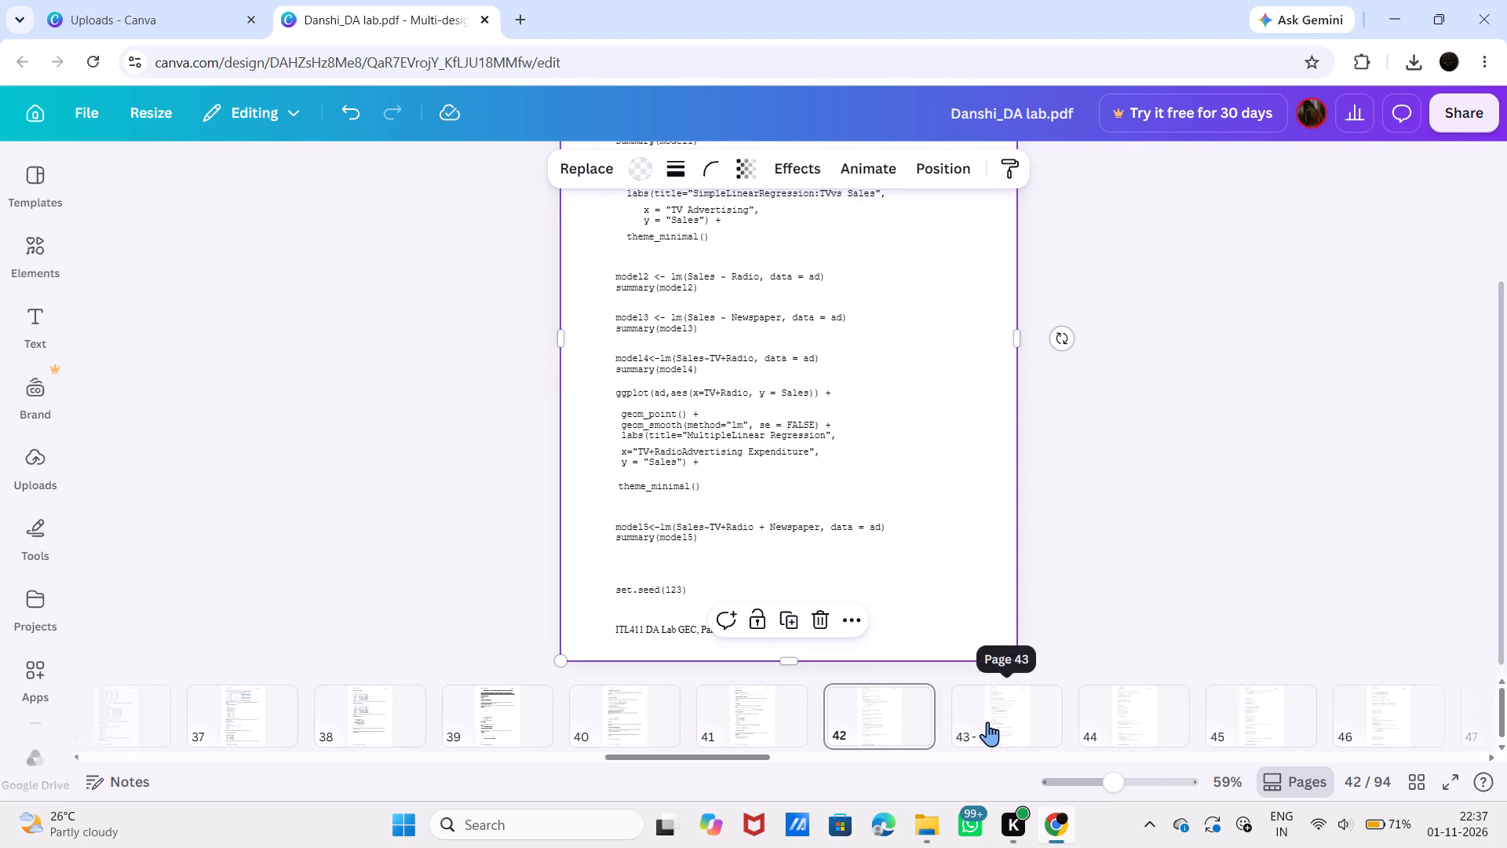
scroll(765, 488, "up", 1)
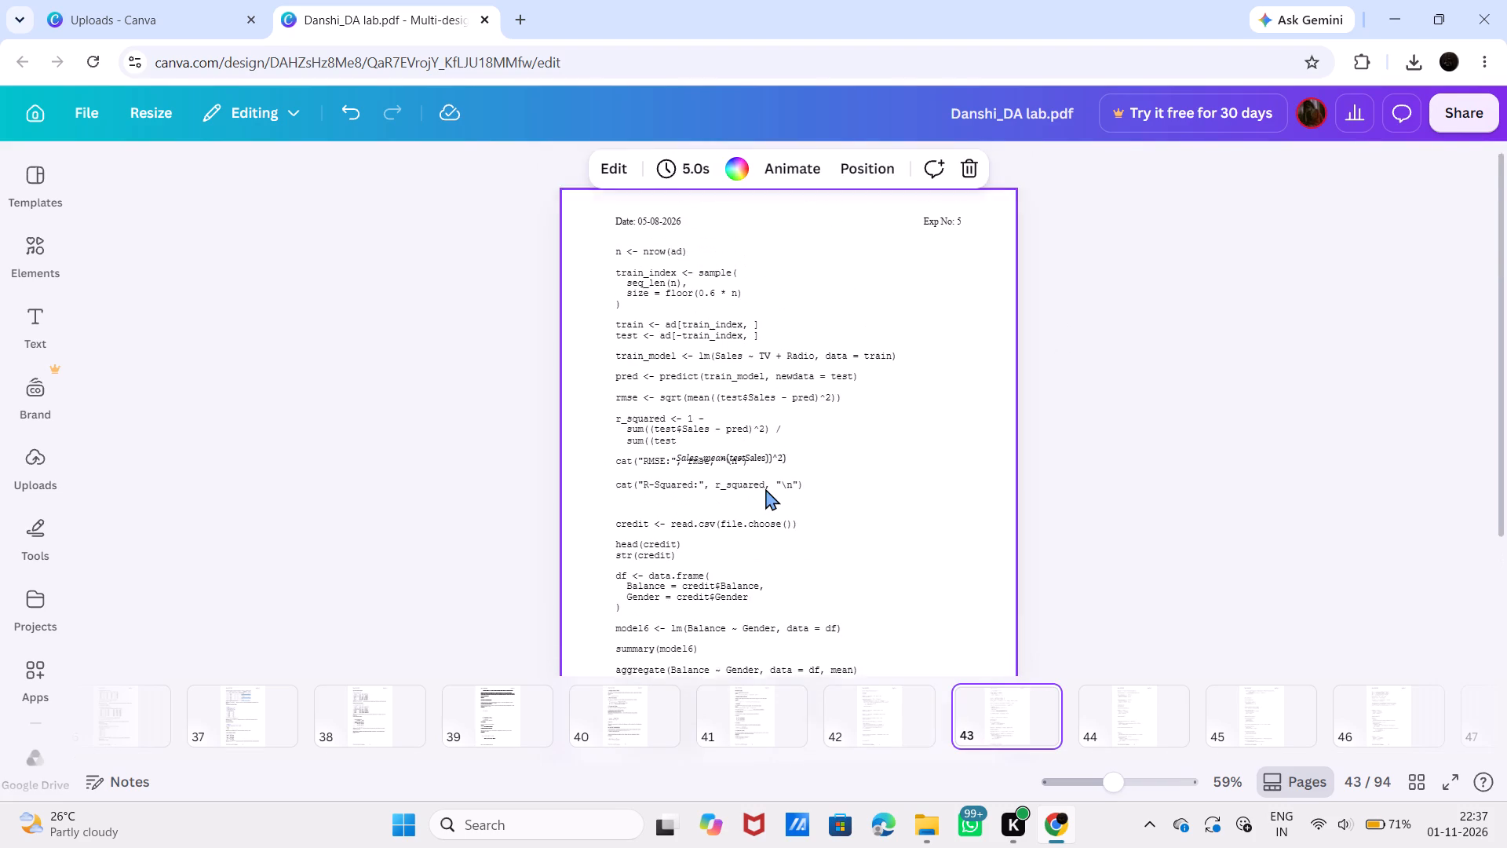
scroll(765, 488, "up", 1)
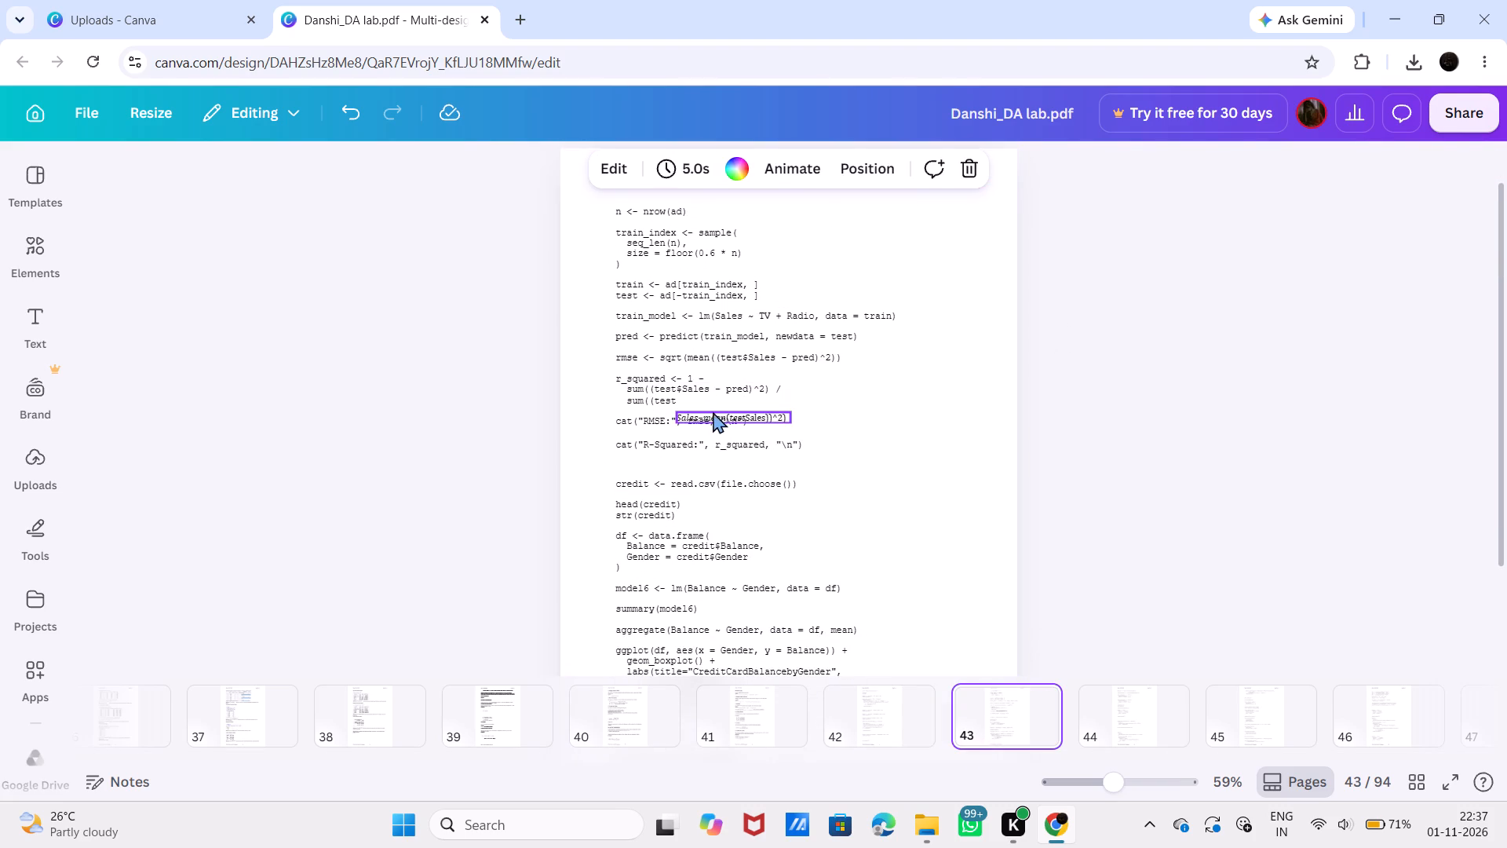
left_click(633, 448)
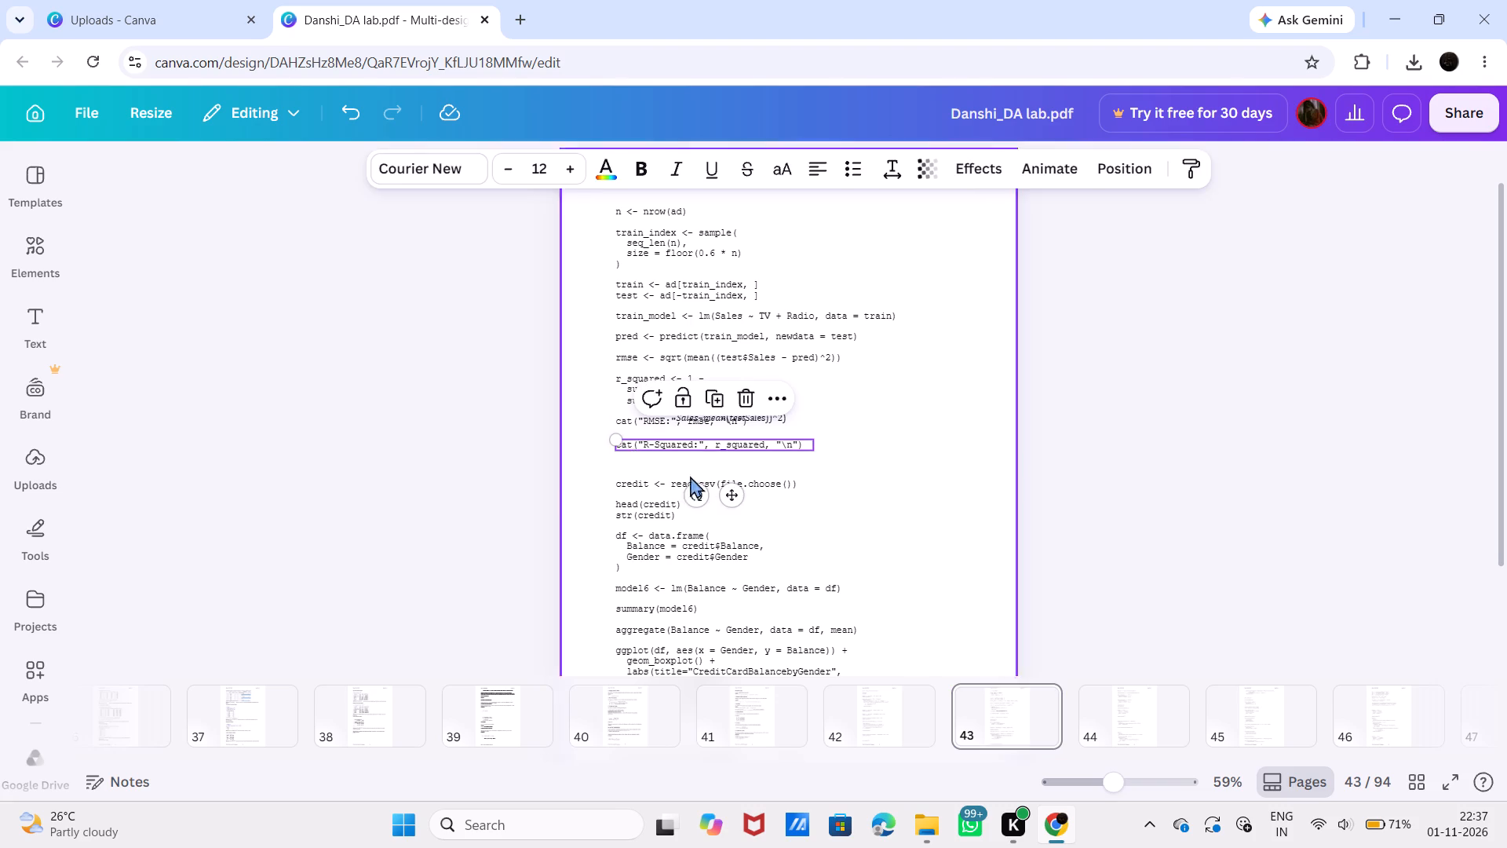
left_click_drag(728, 489, 727, 502)
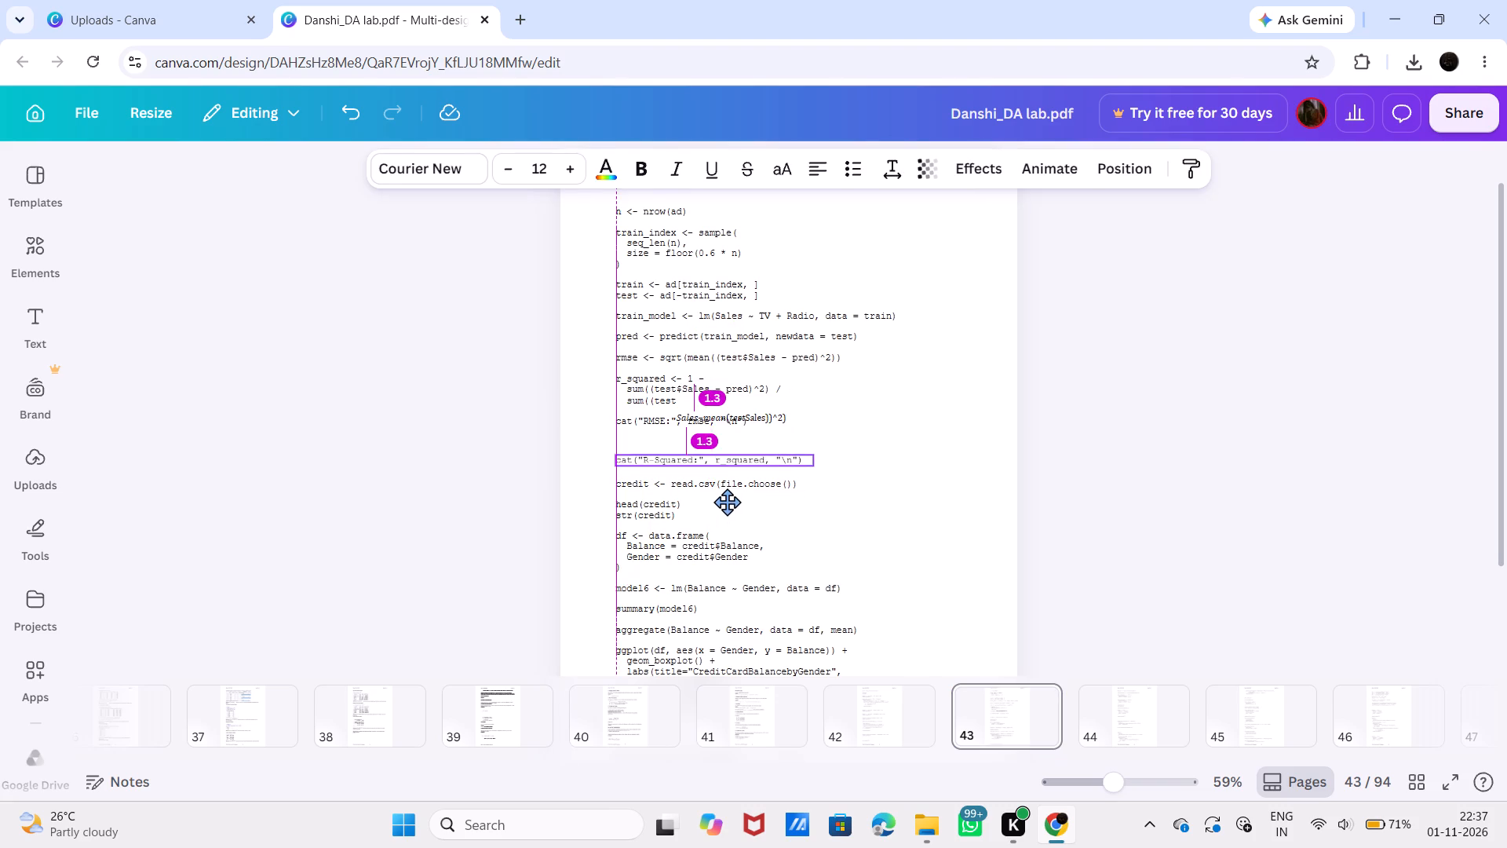
Move the cat("RMSE:") line down so it clears the overlapping Sales-mean(testSales) formula.
left_click(848, 432)
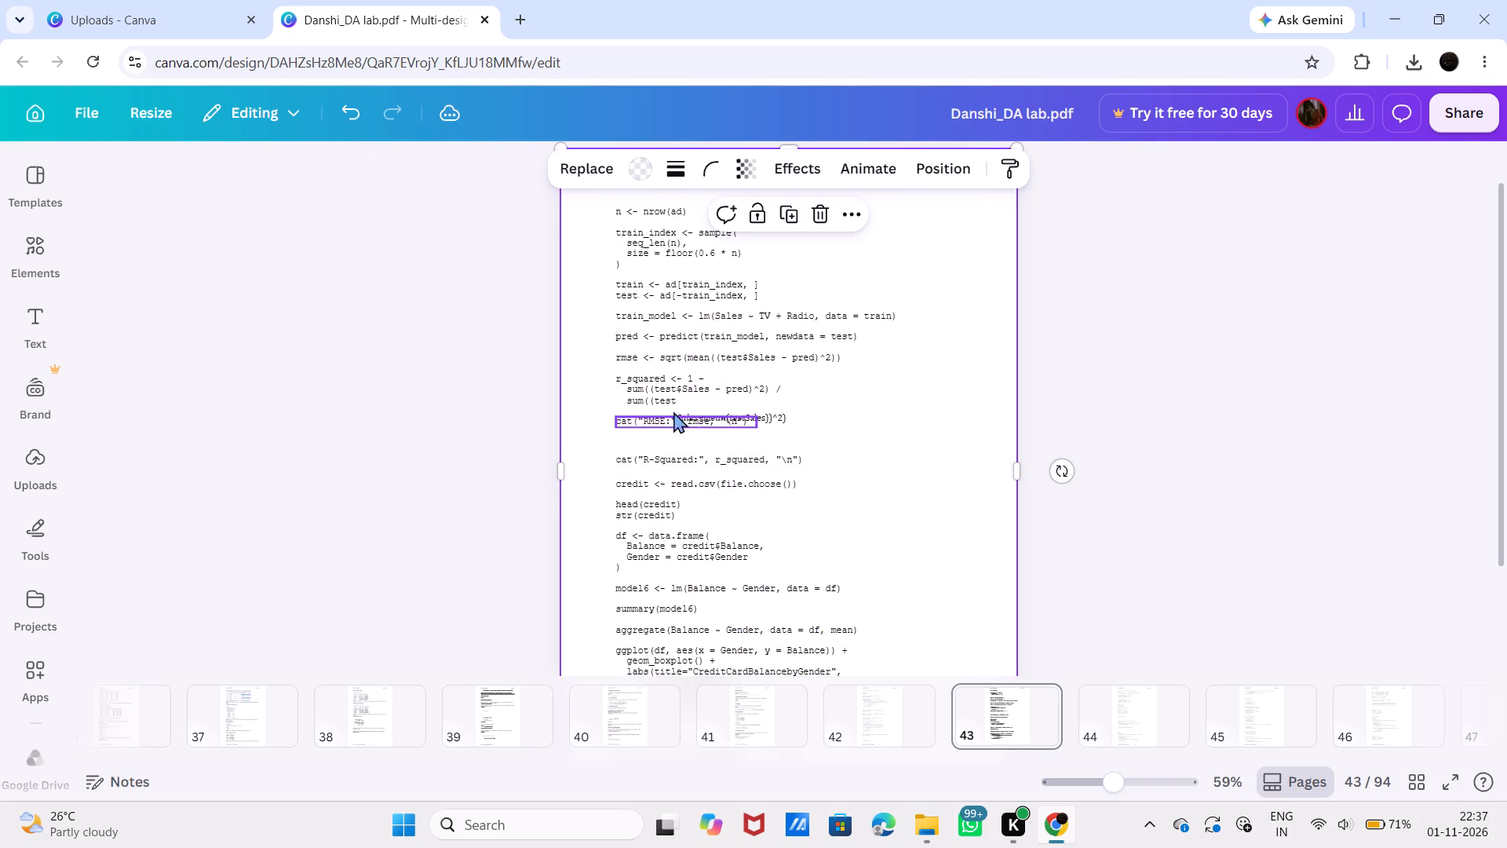
left_click(644, 415)
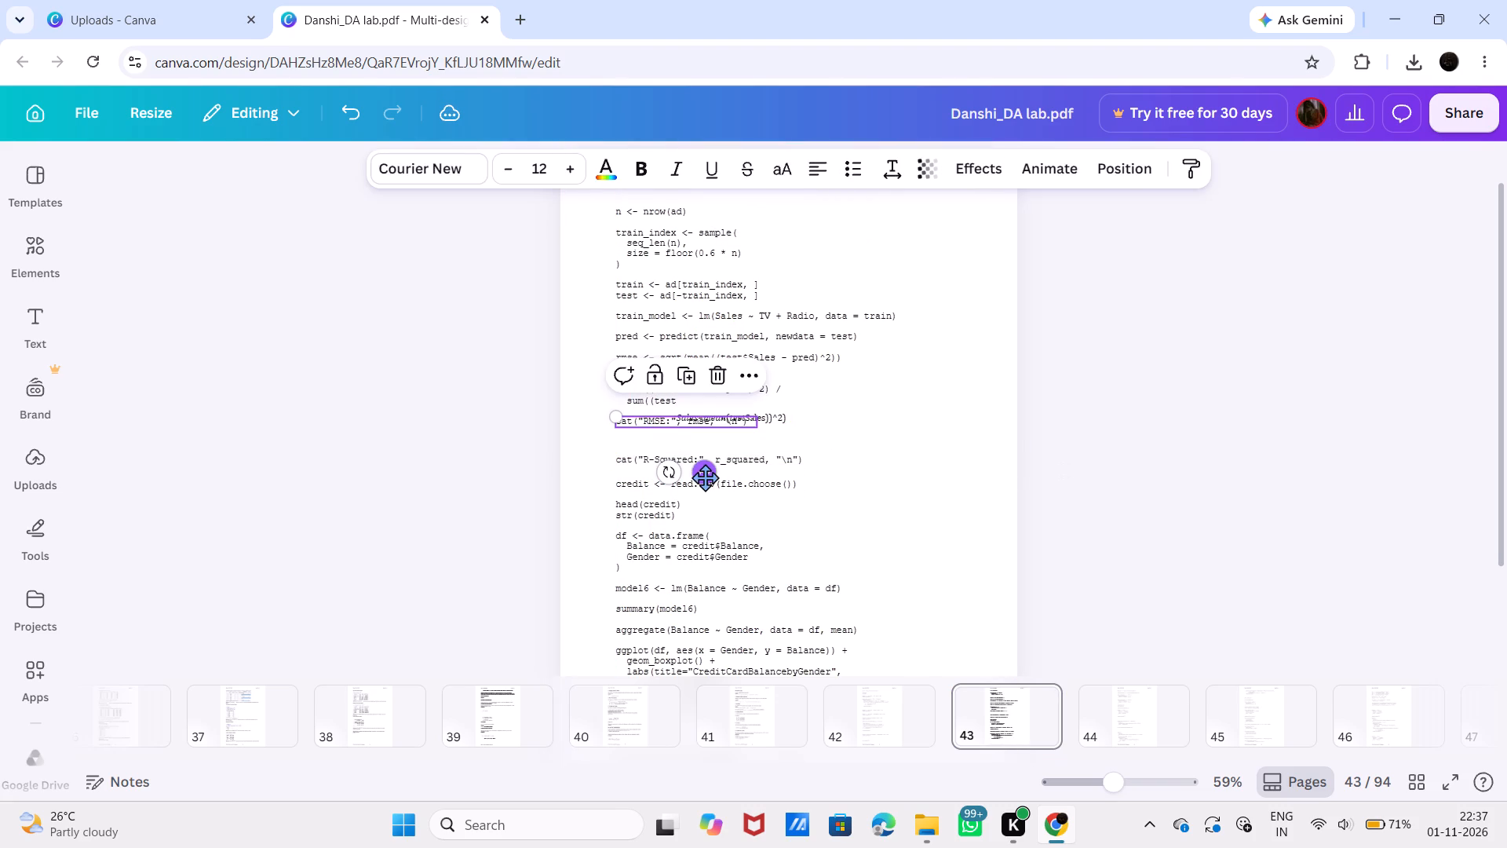
left_click_drag(705, 477, 705, 488)
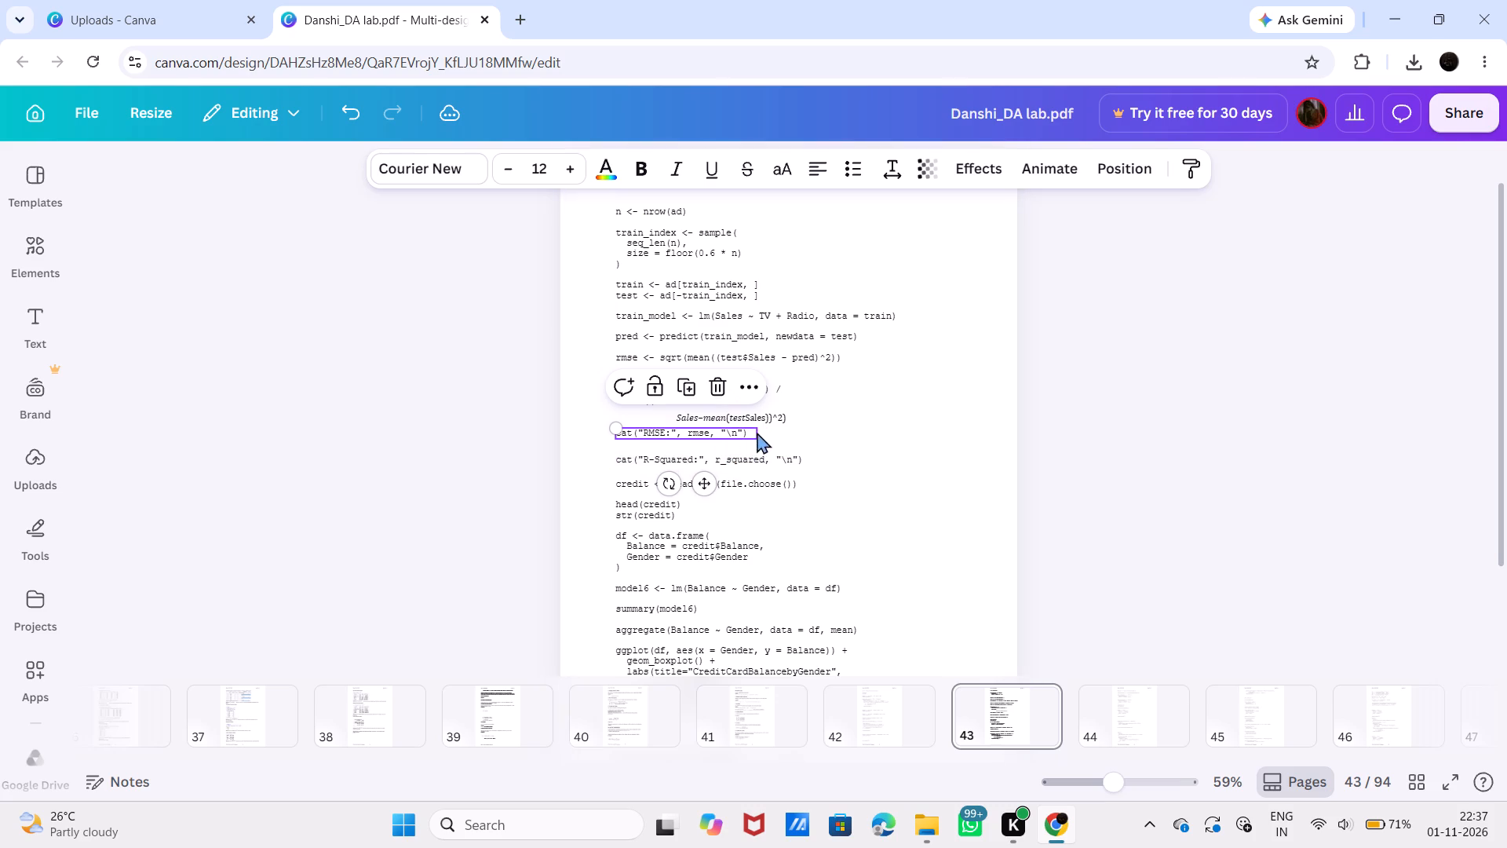
Move the Sales-mean(testSales))^2) formula left and slightly up, directly beneath the sum((test line.
left_click(772, 418)
left_click_drag(749, 468, 732, 466)
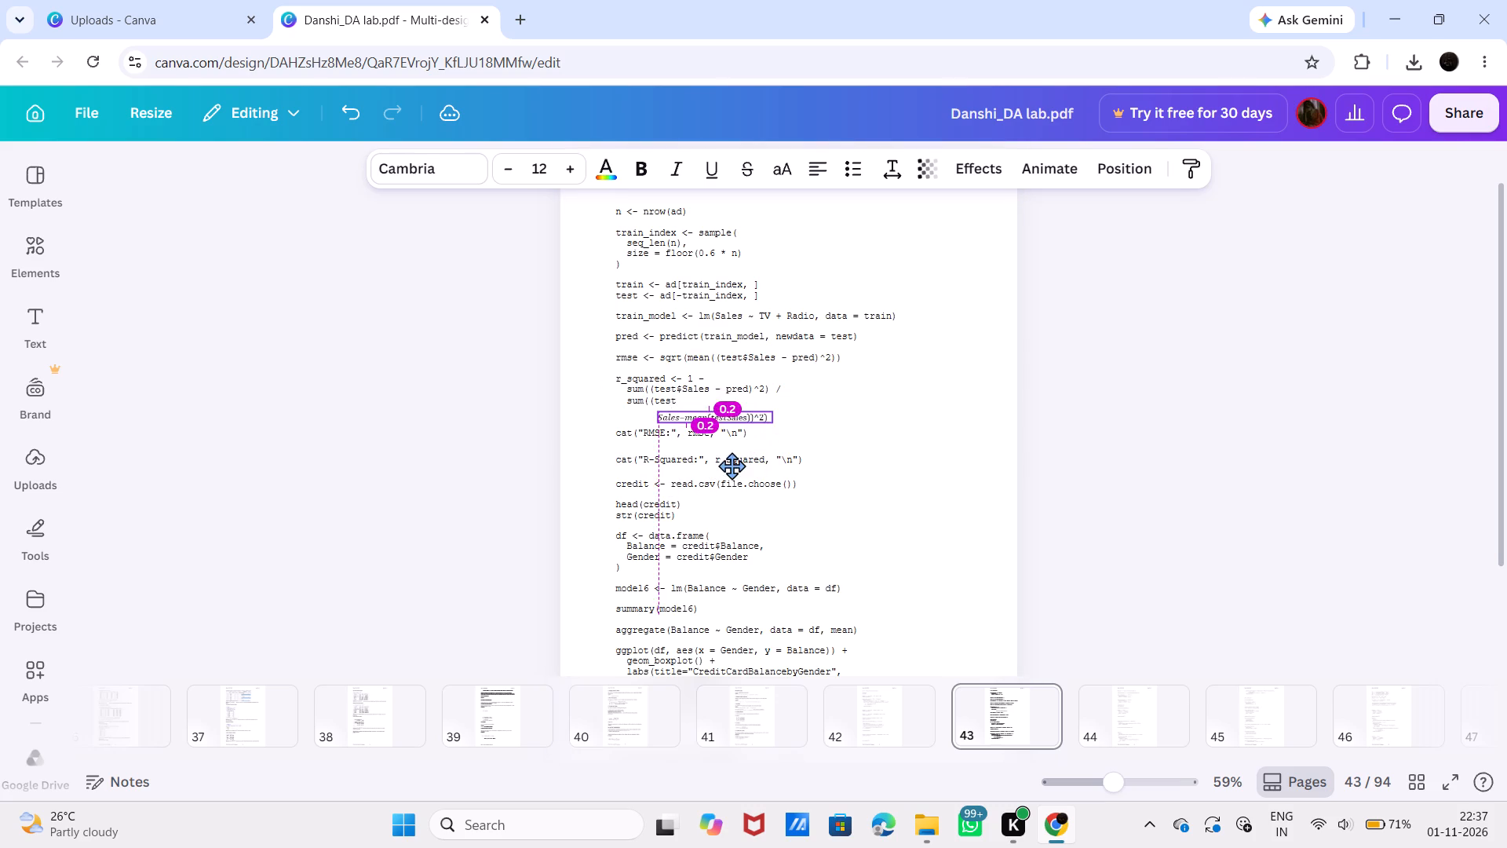
left_click_drag(732, 466, 728, 462)
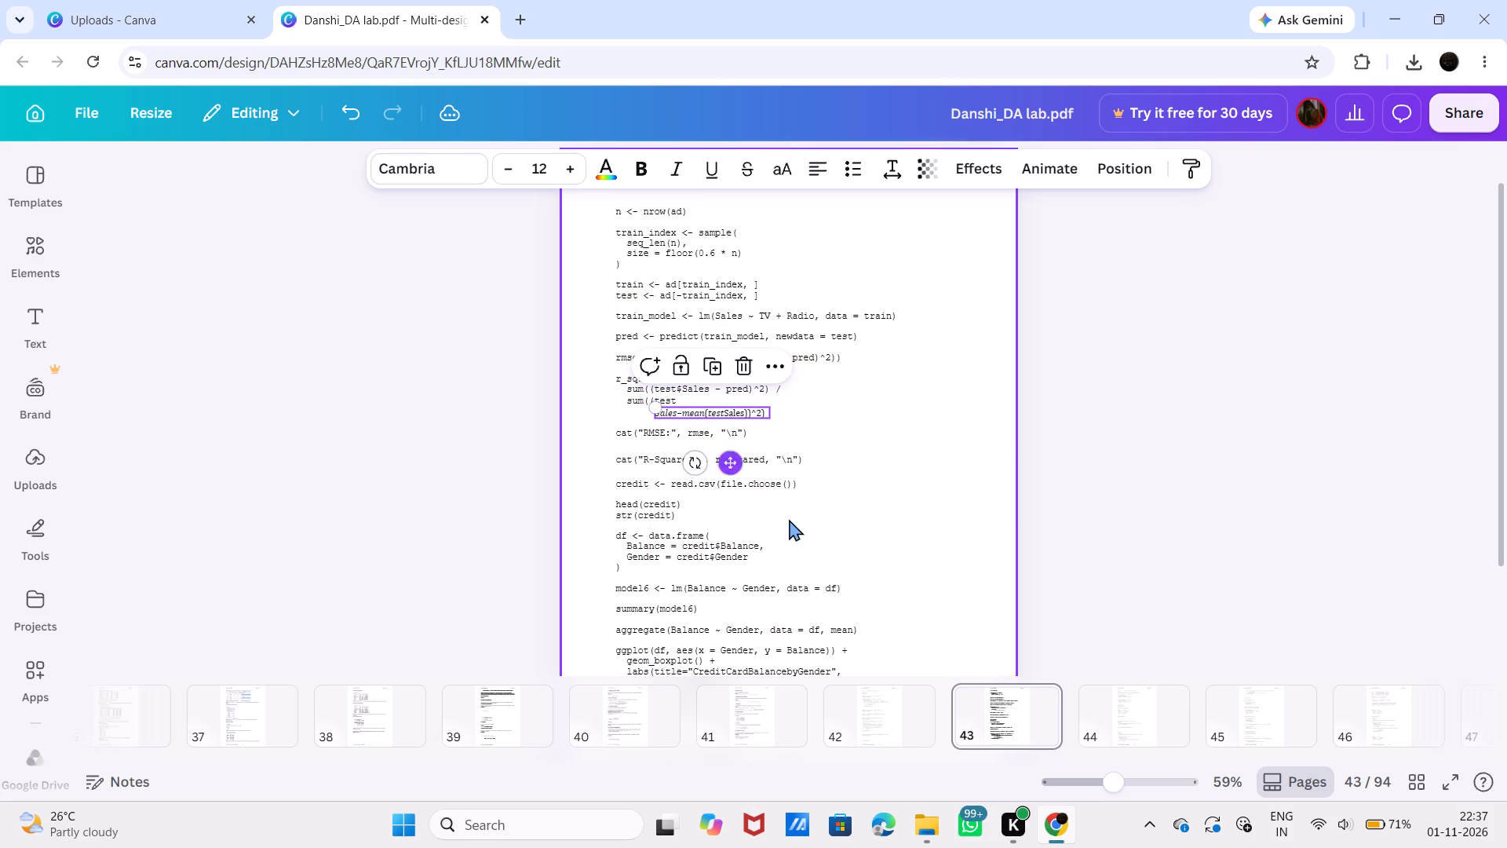
Move the theme_minimal() line at the bottom of page 43 slightly down.
scroll(789, 520, "down", 1)
left_click(676, 570)
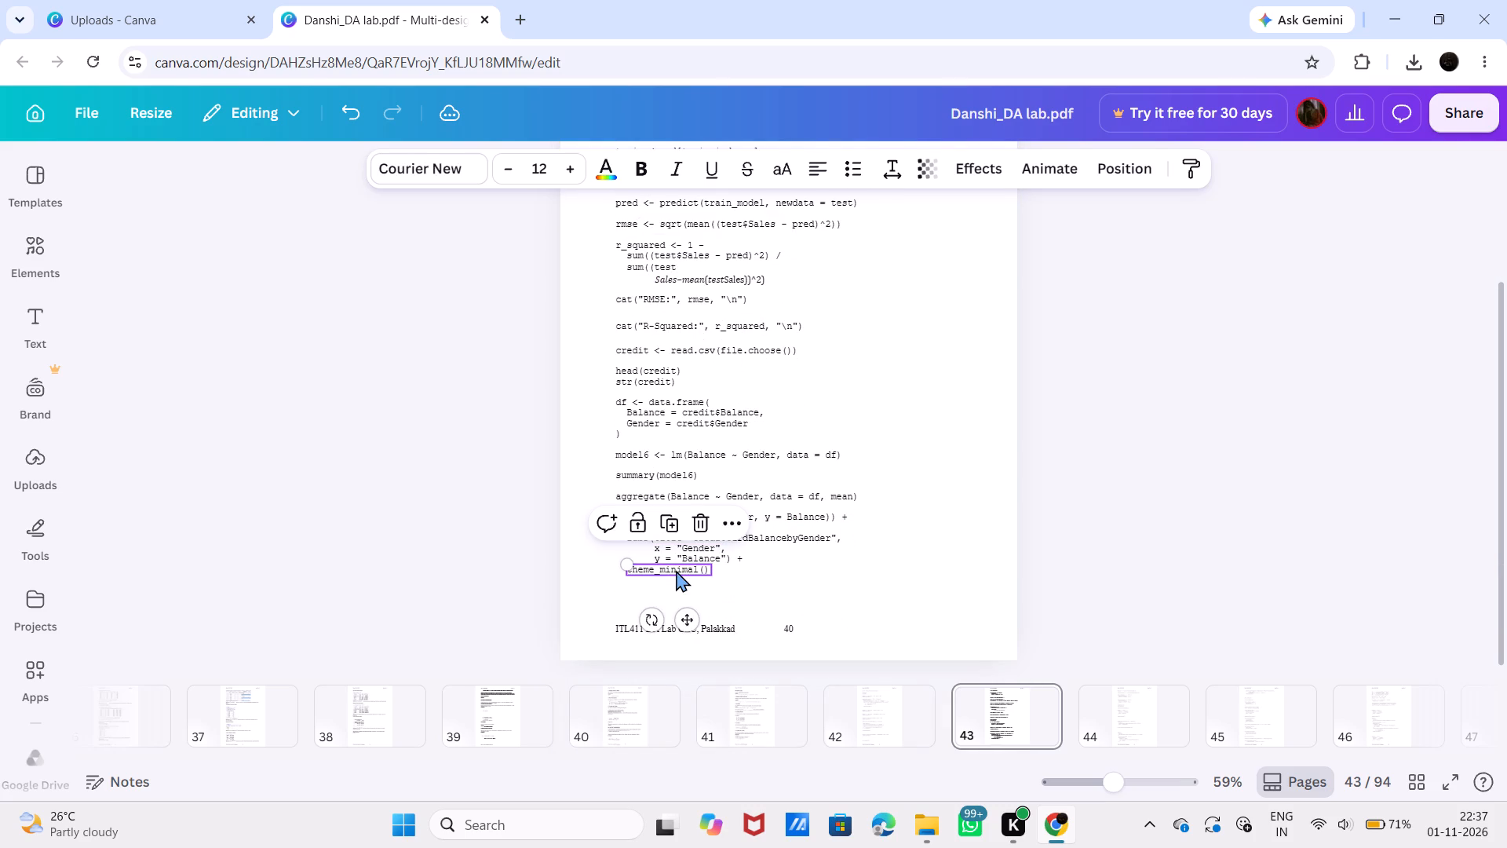
left_click_drag(679, 613, 679, 621)
Move the x = "Gender", y = "Balance" lines slightly down and left, between the labs line and theme_minimal().
left_click(768, 535)
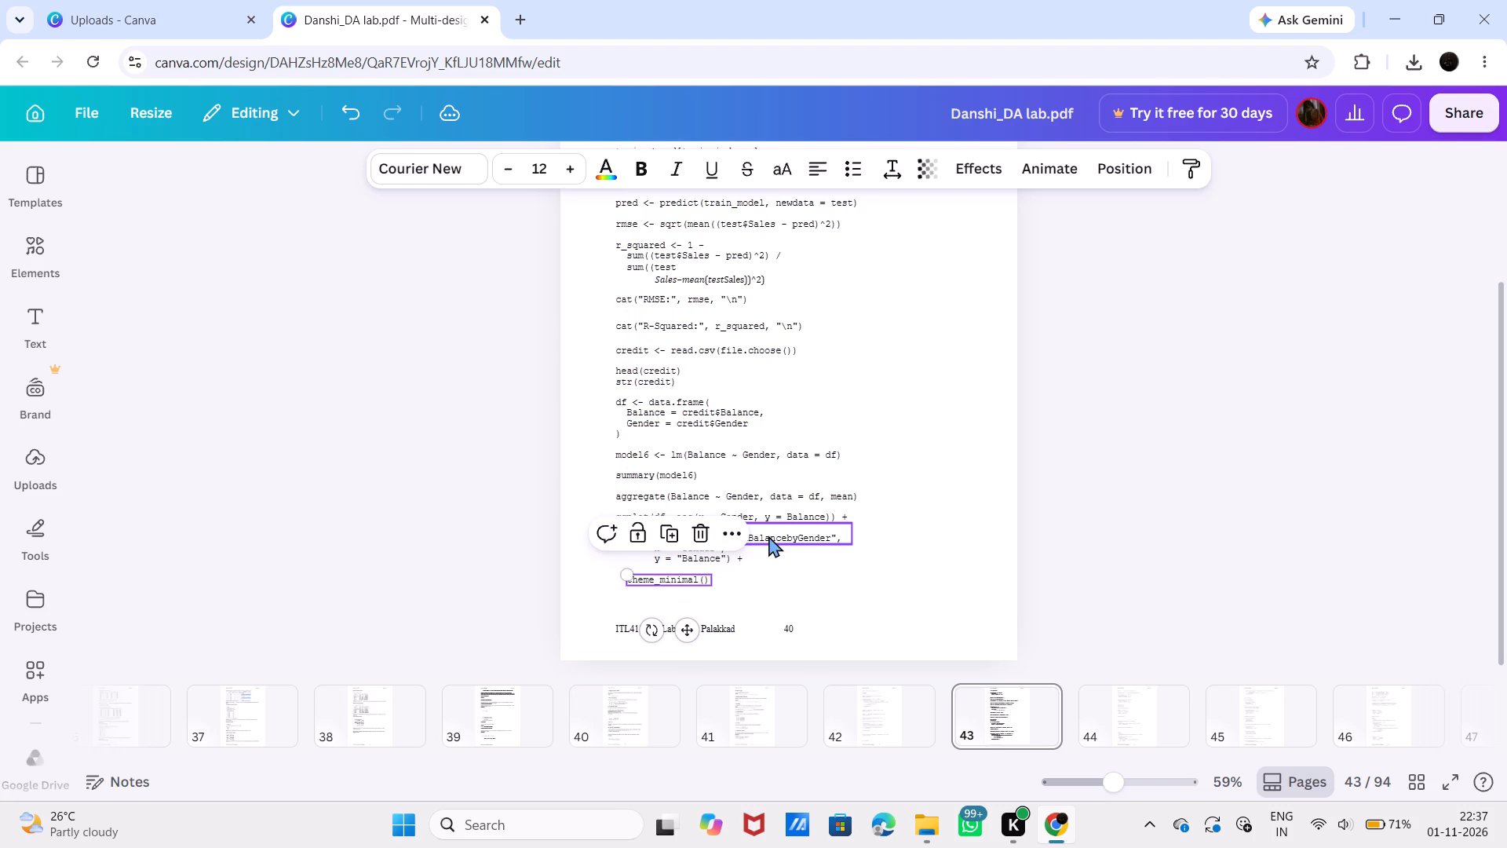
left_click(723, 548)
left_click(718, 607)
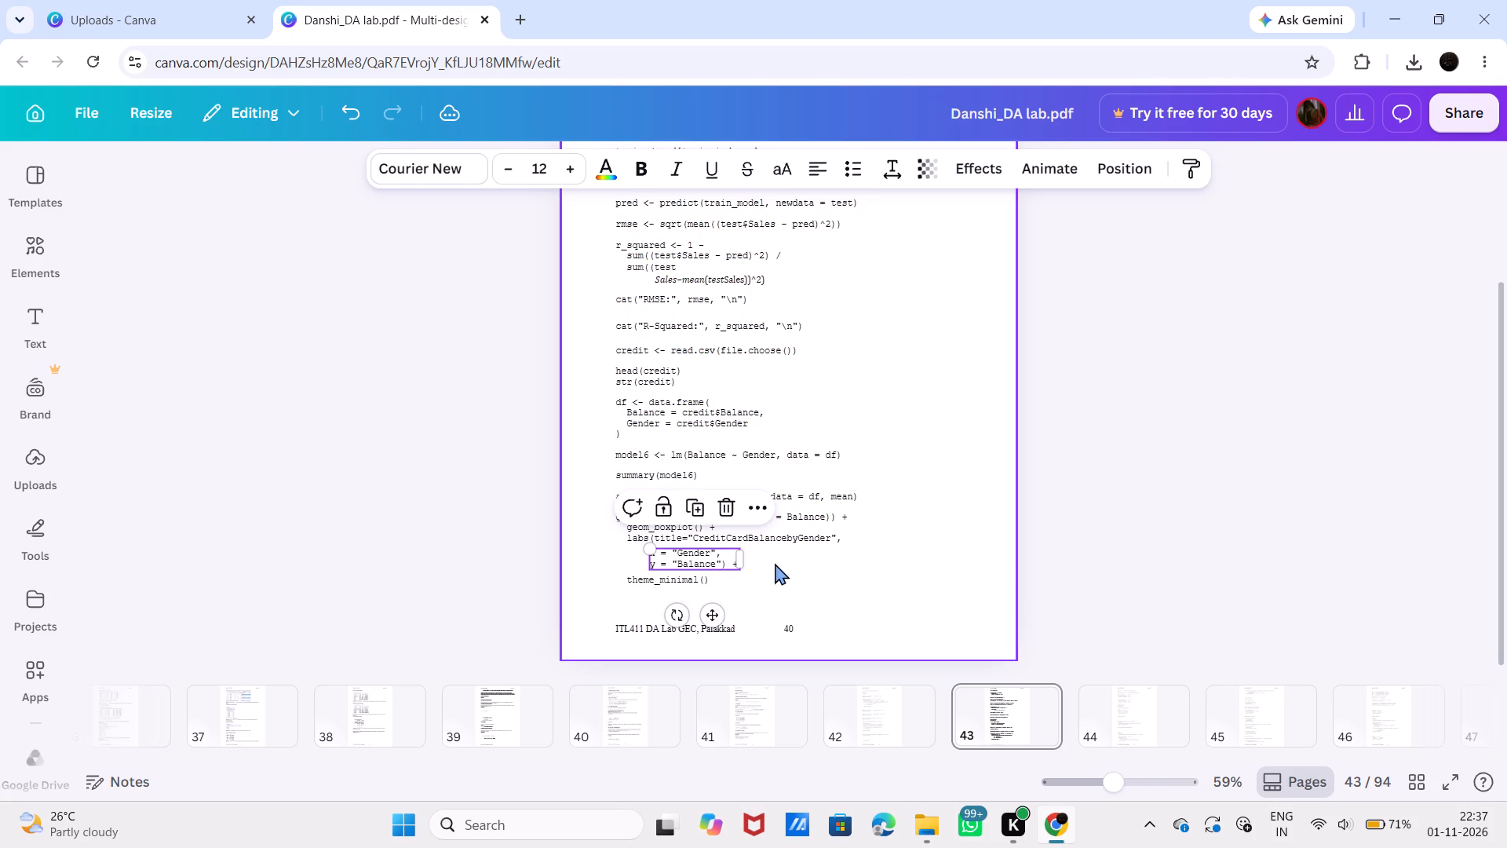
Nudge the aggregate line on page 43 and move the ggplot(df, aes(x = Gender, y = Balance)) line slightly up beneath it.
left_click(790, 495)
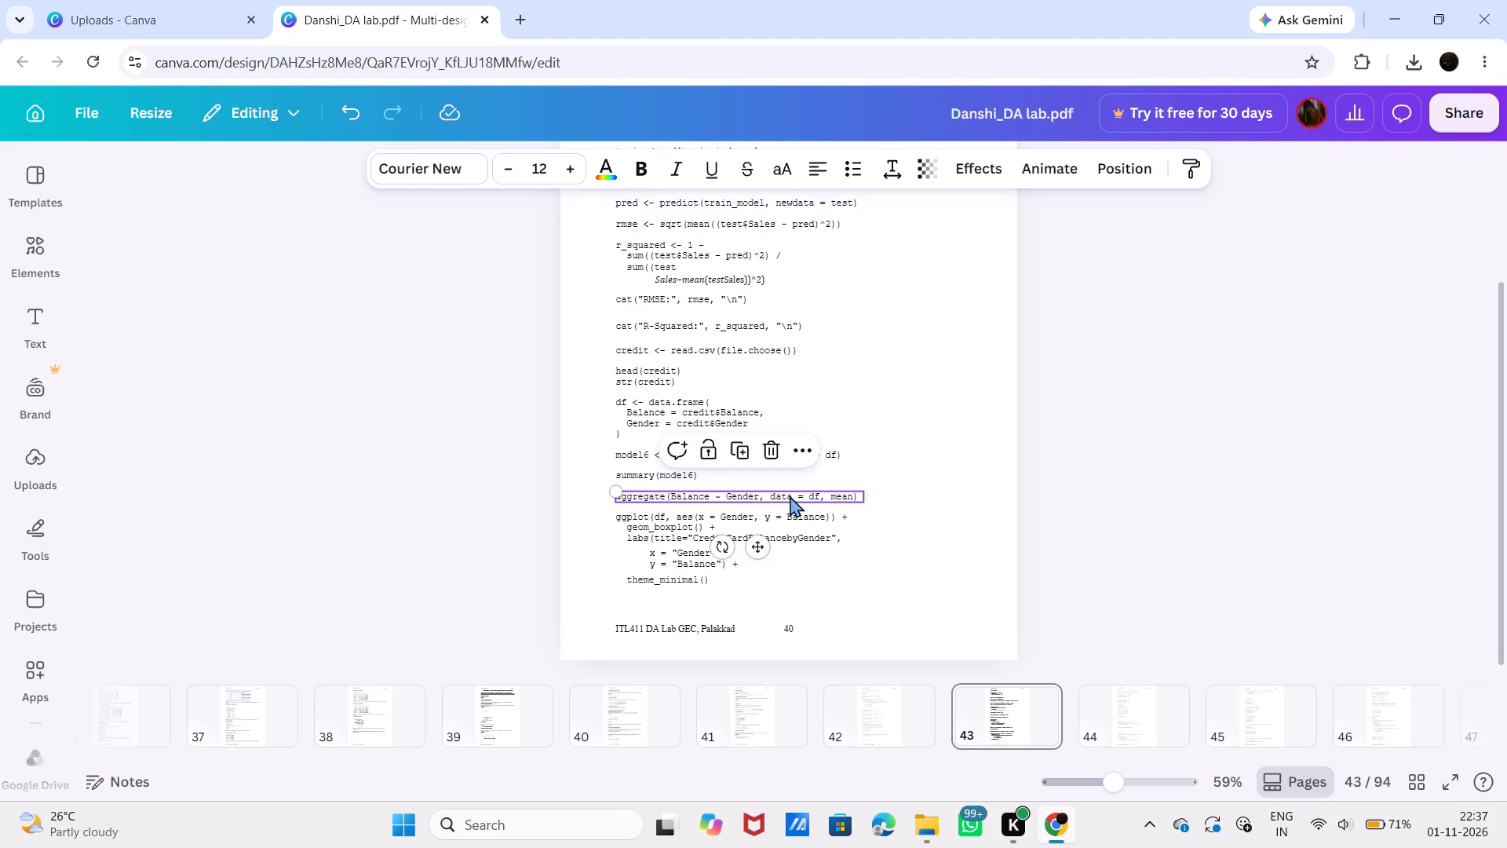
left_click(752, 547)
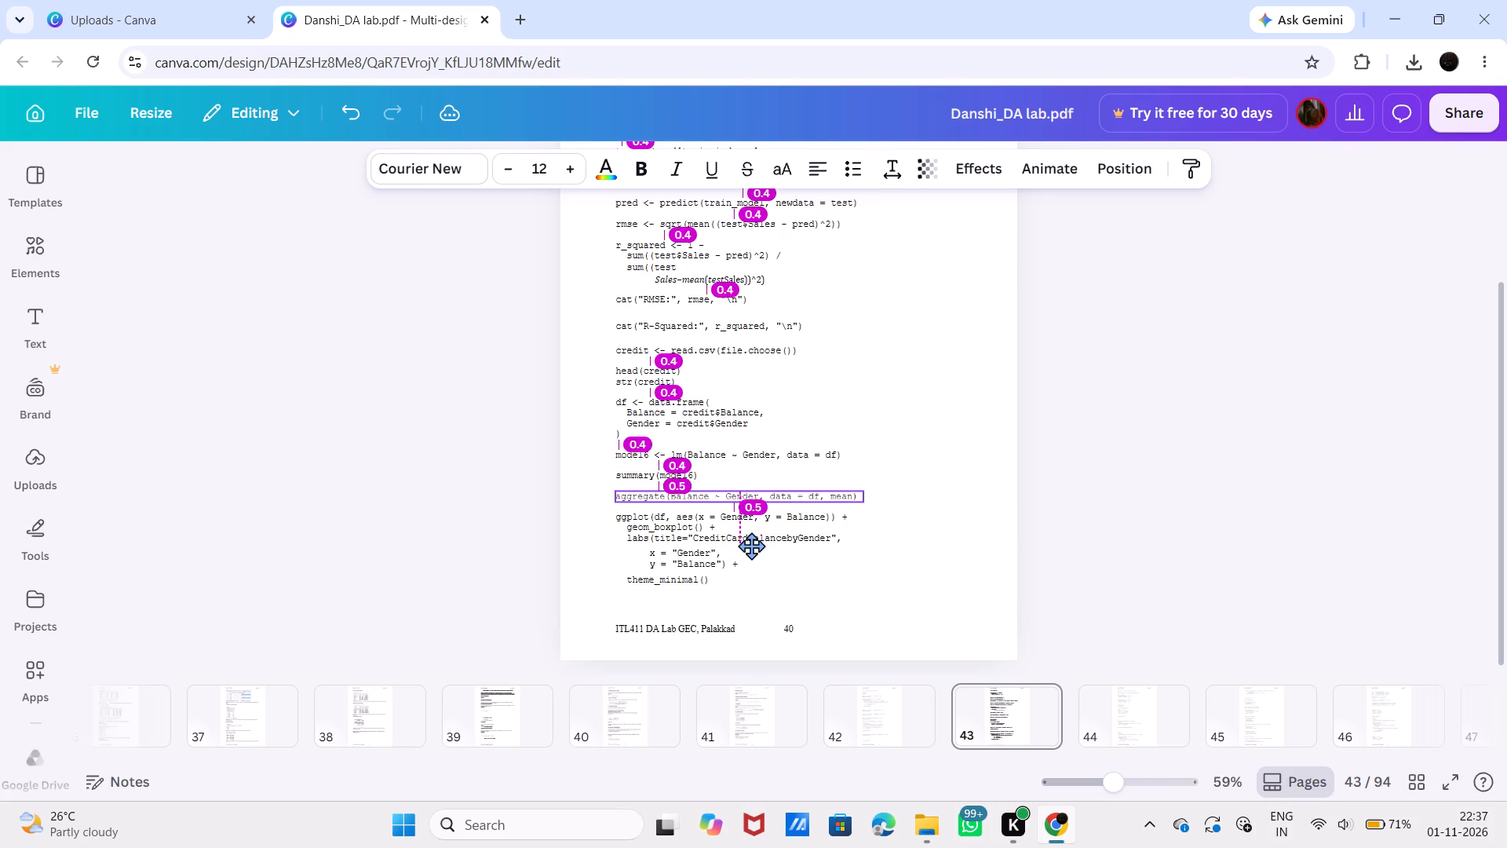
left_click(785, 518)
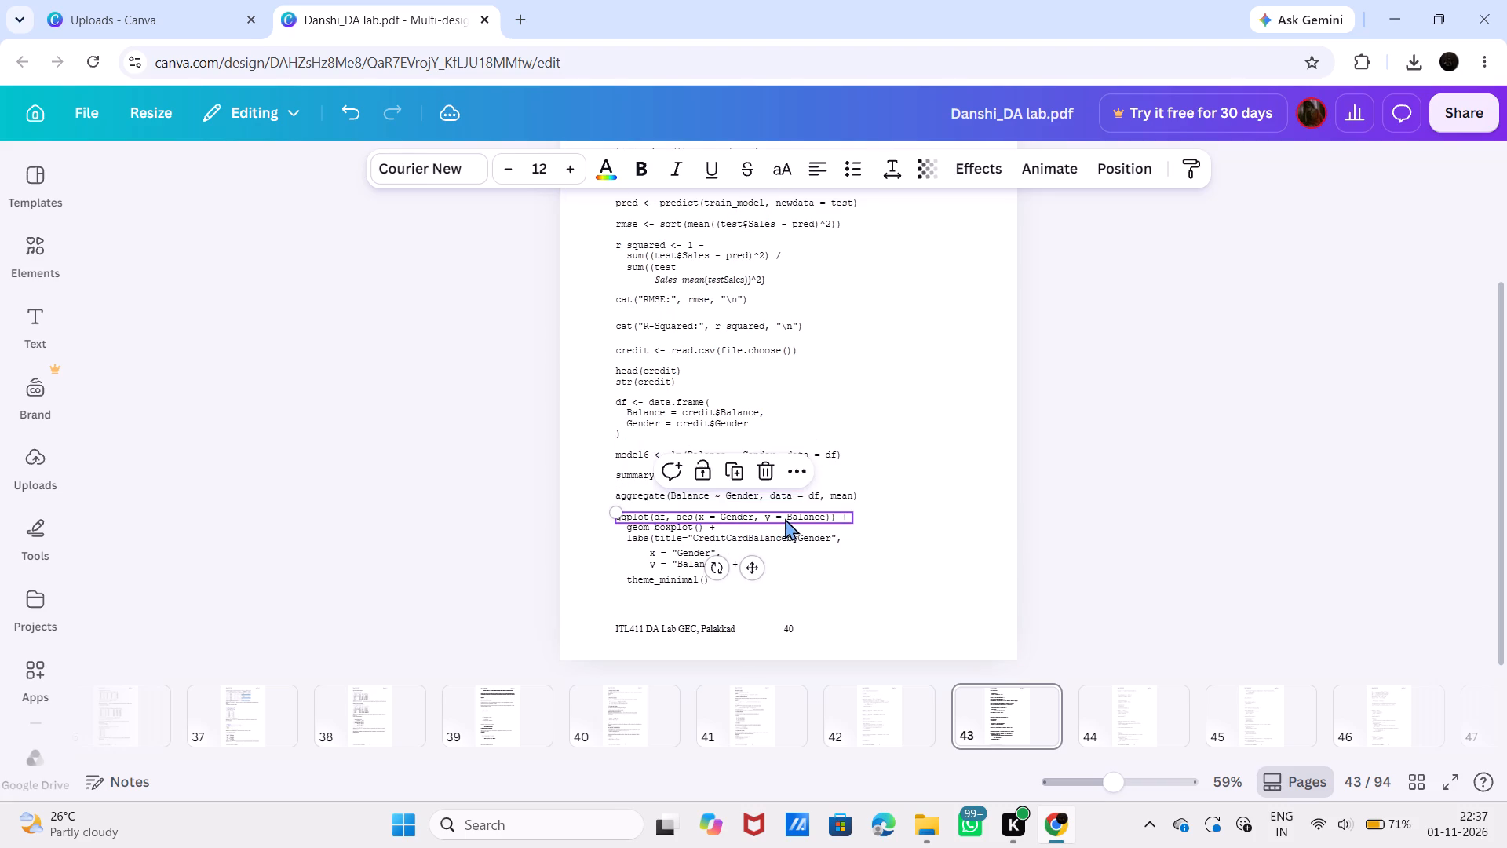
left_click(743, 567)
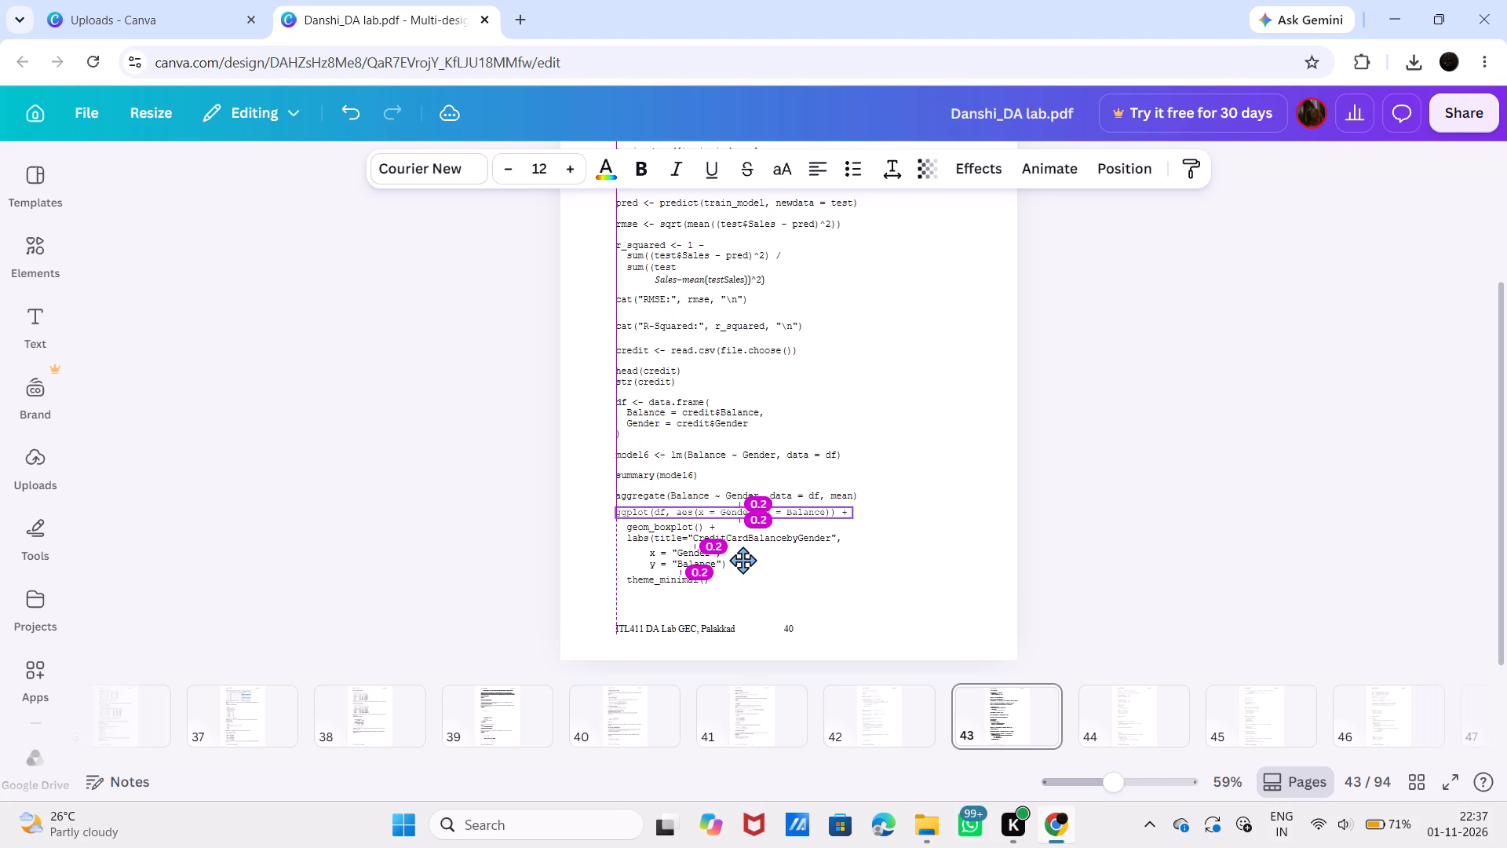
left_click(810, 599)
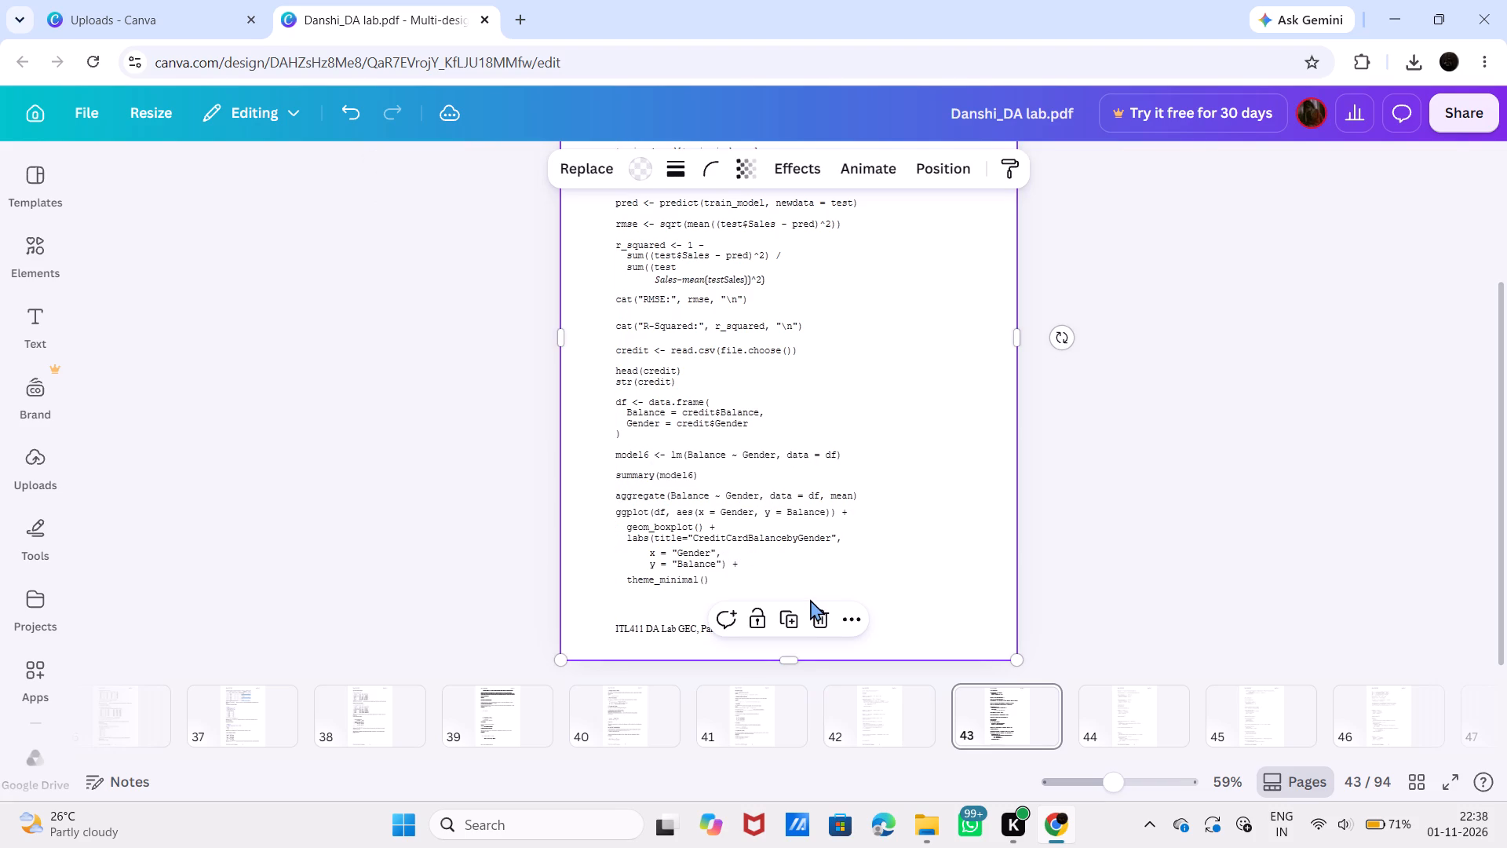
On page 44, move the predicted_probability line up toward summary(model7), and its model7, newdata and type lines up and slightly left beneath it.
left_click(1100, 726)
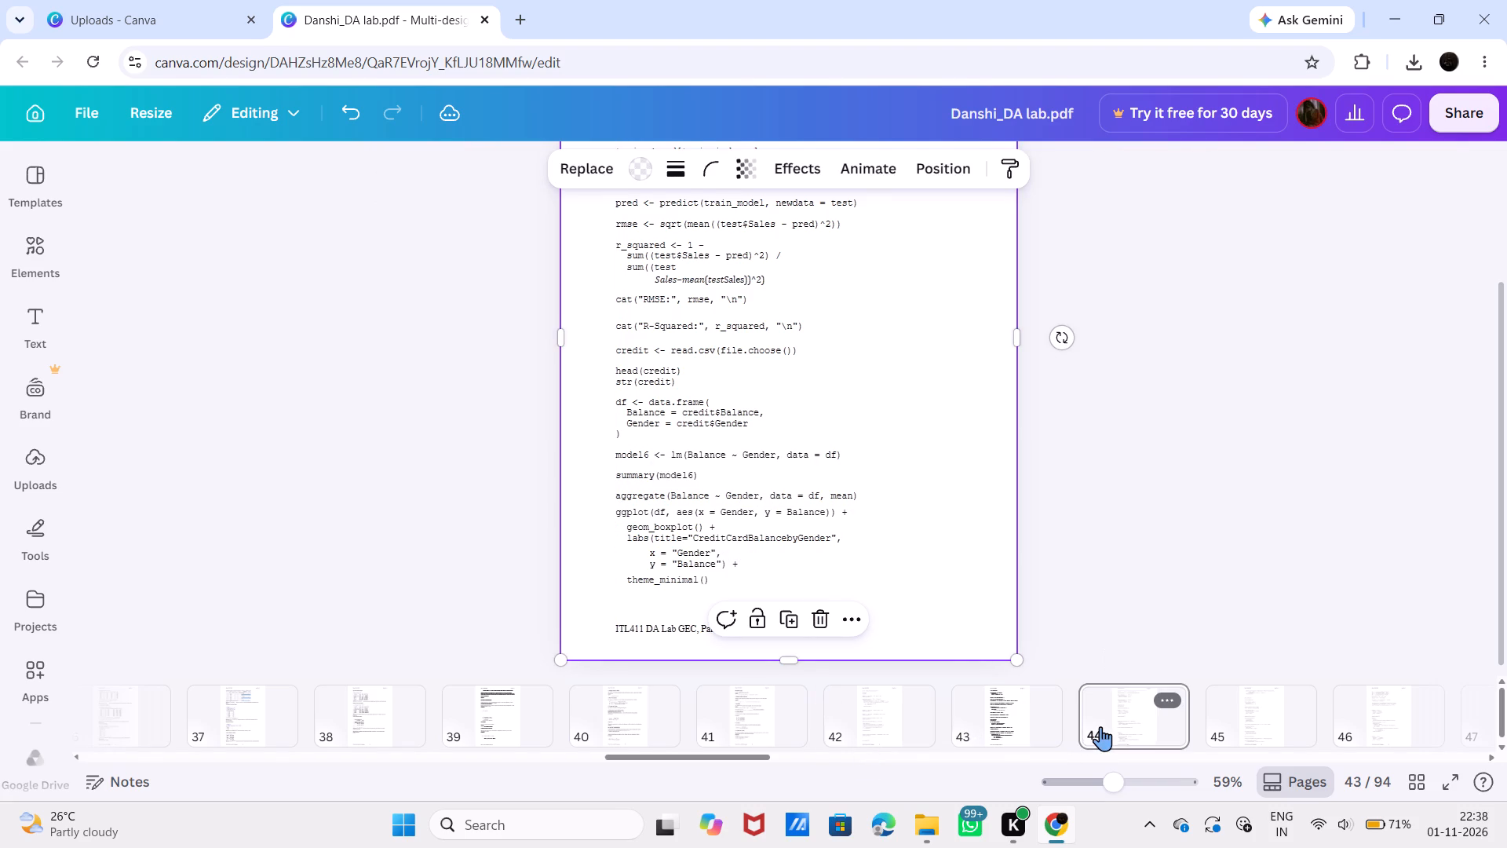
scroll(789, 510, "up", 1)
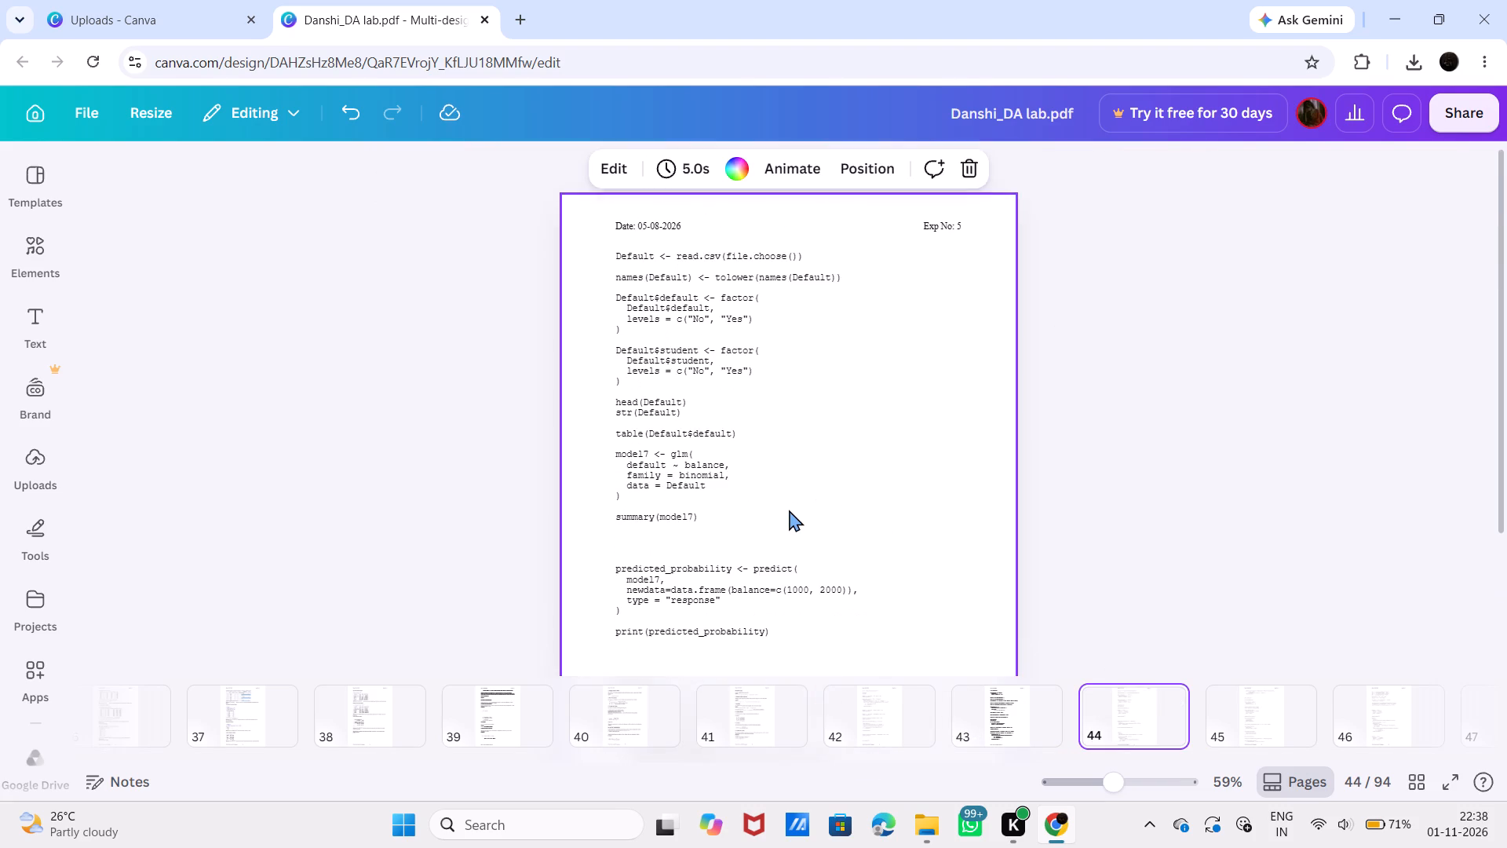
scroll(789, 510, "up", 1)
left_click(690, 499)
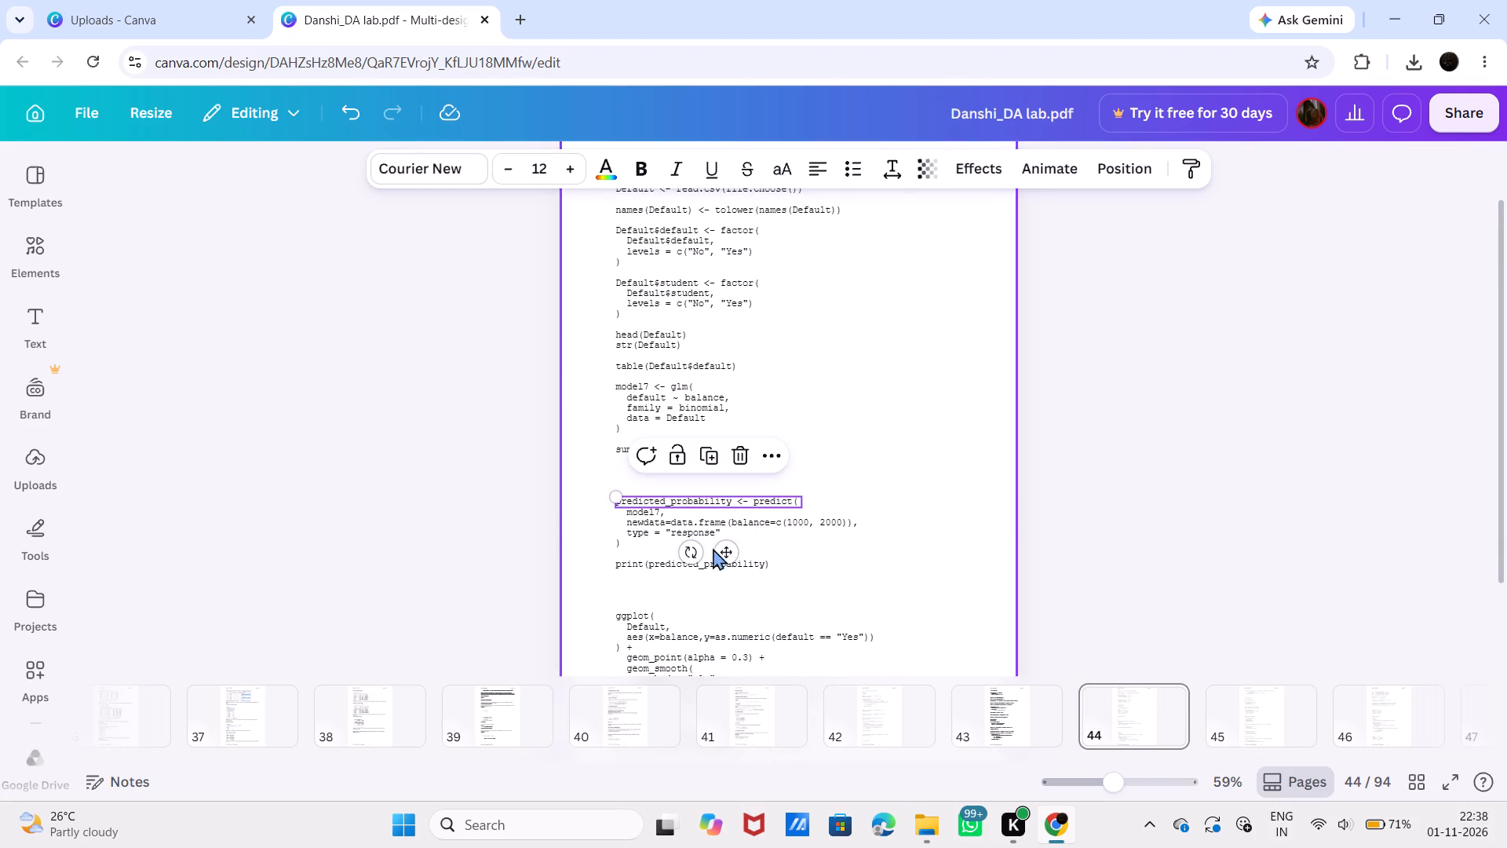
left_click_drag(726, 561, 725, 538)
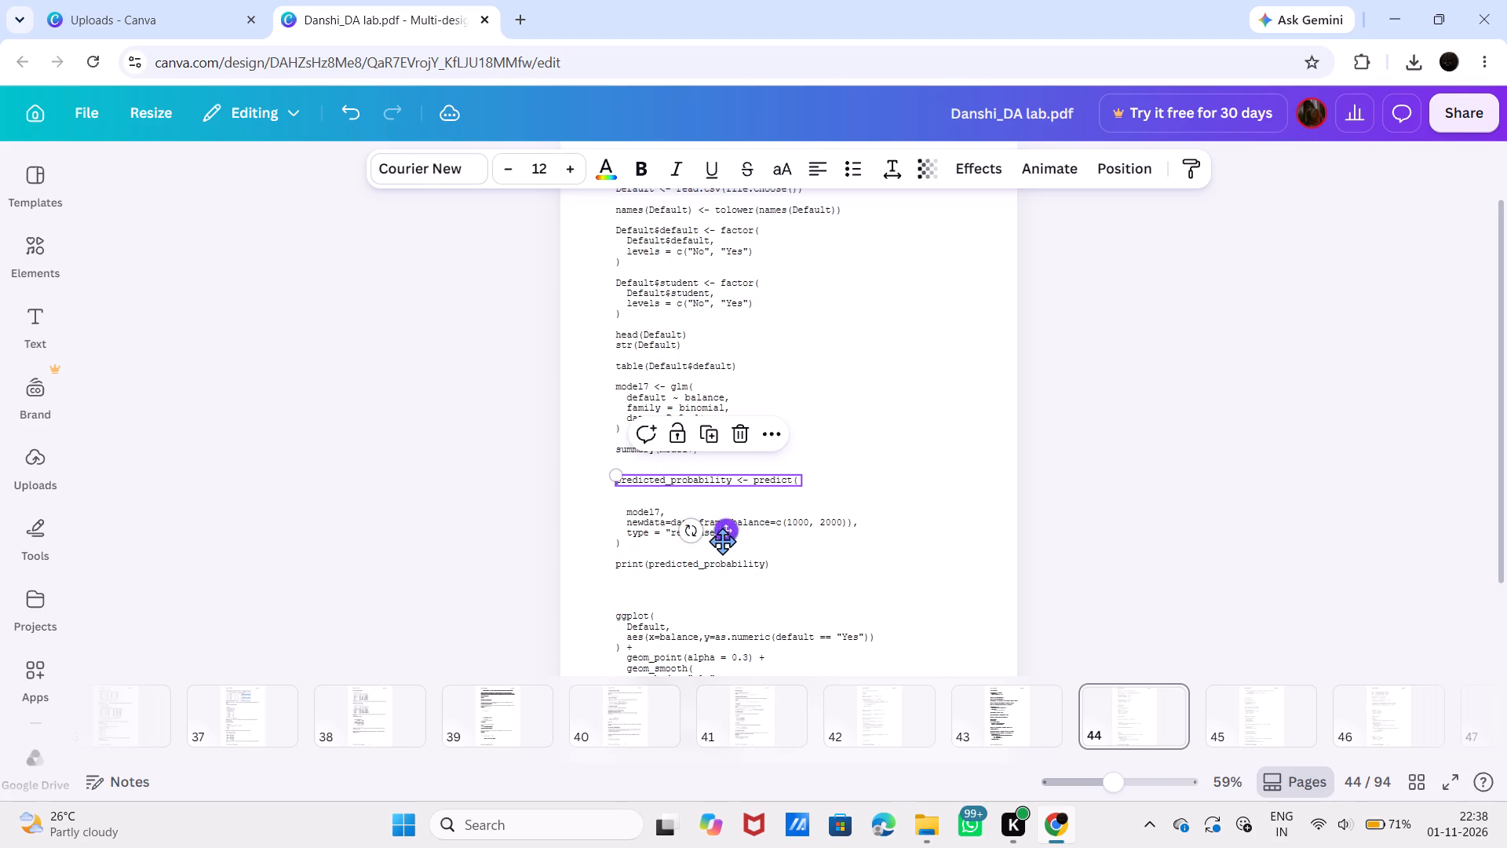
left_click(776, 521)
left_click_drag(759, 584, 752, 567)
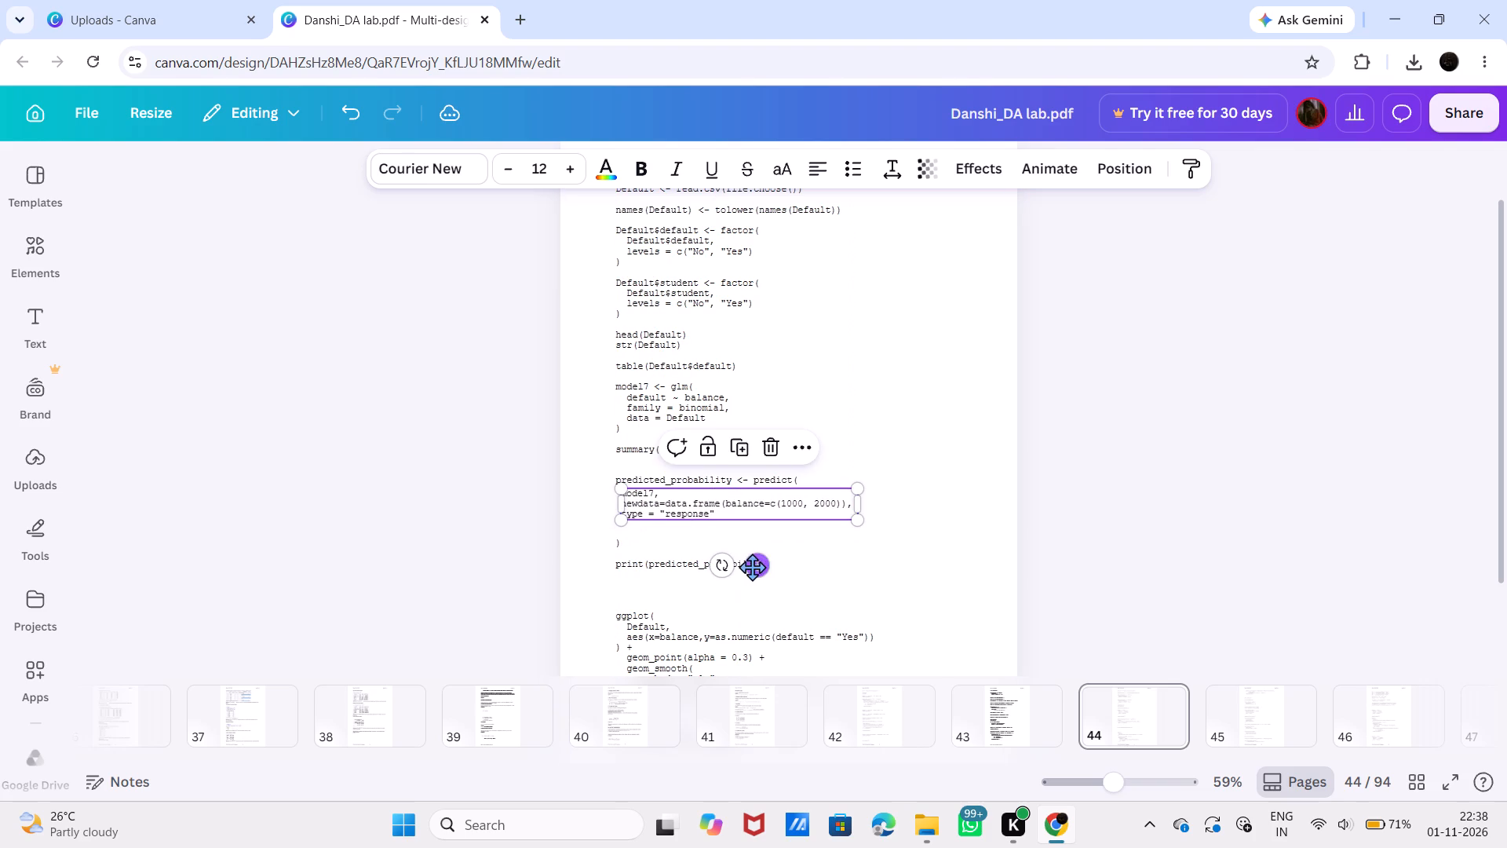
left_click(670, 614)
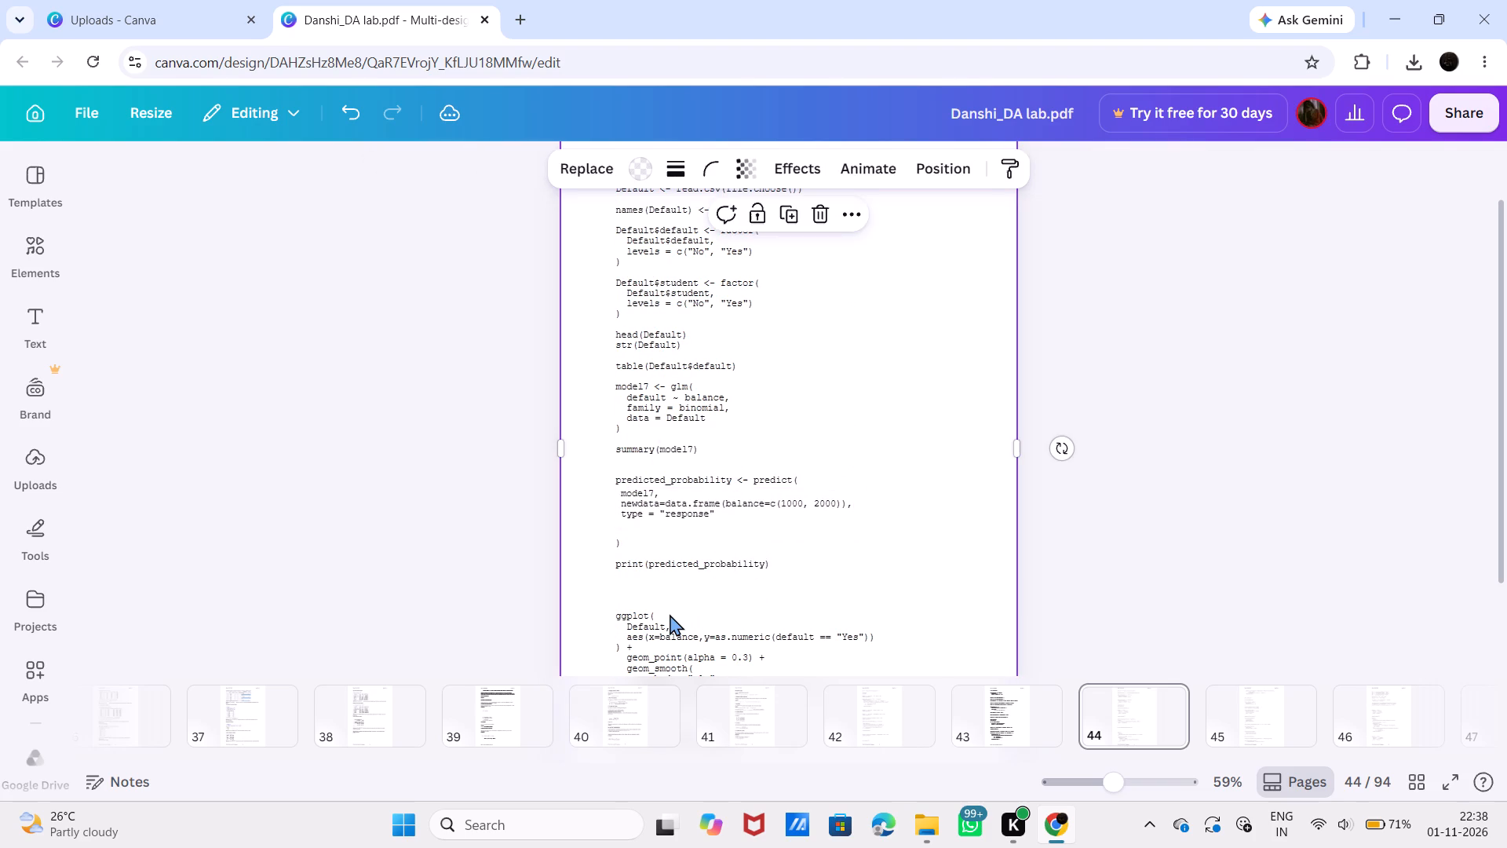
Move the ggplot( line up beneath print(predicted_probability), and the Default and aes lines up and slightly left beneath it.
scroll(670, 614, "down", 1)
left_click(643, 517)
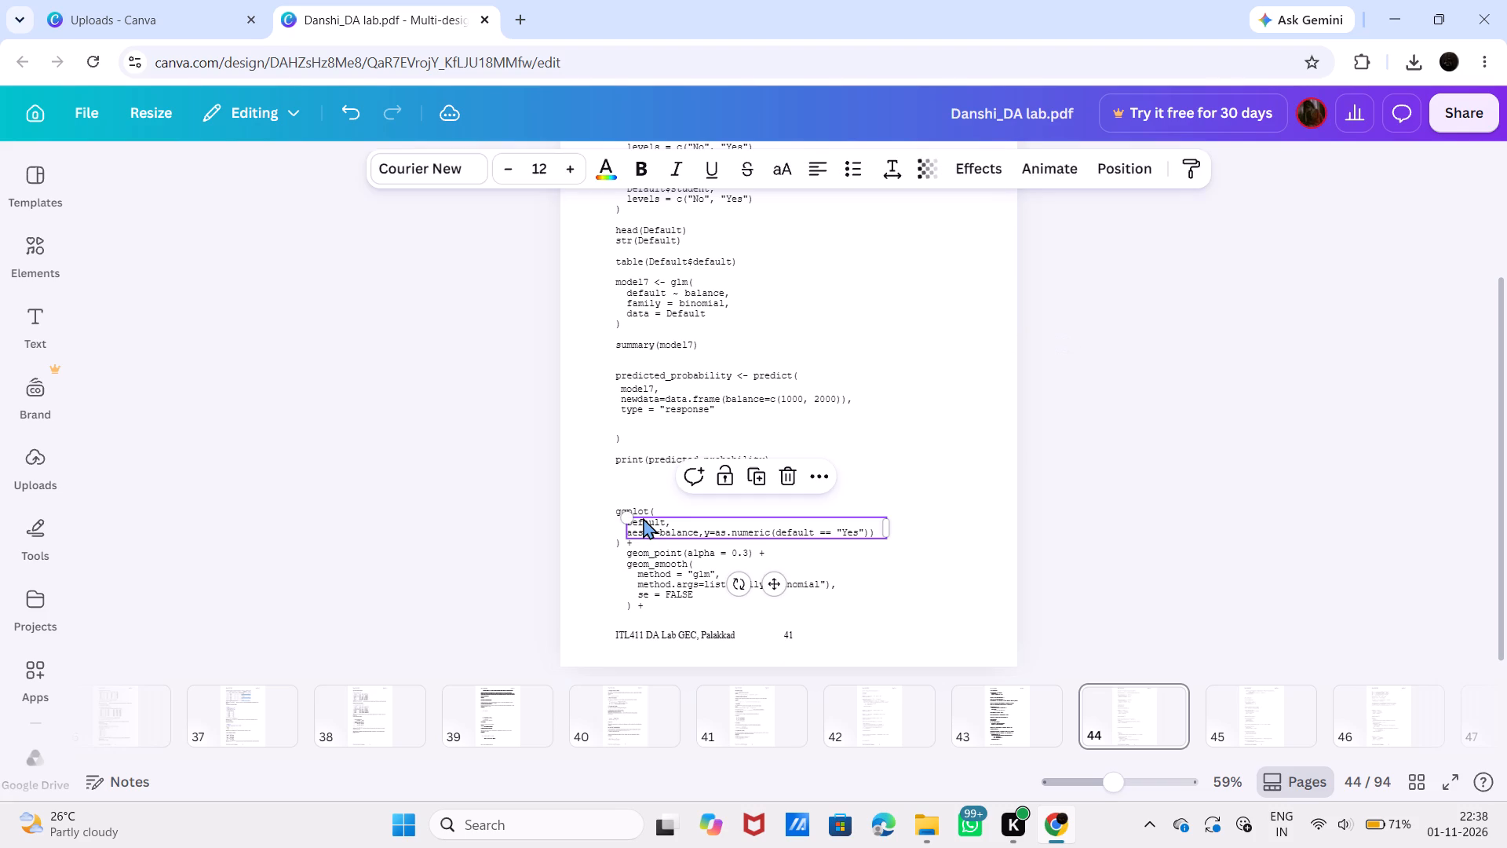
left_click(643, 503)
left_click(648, 515)
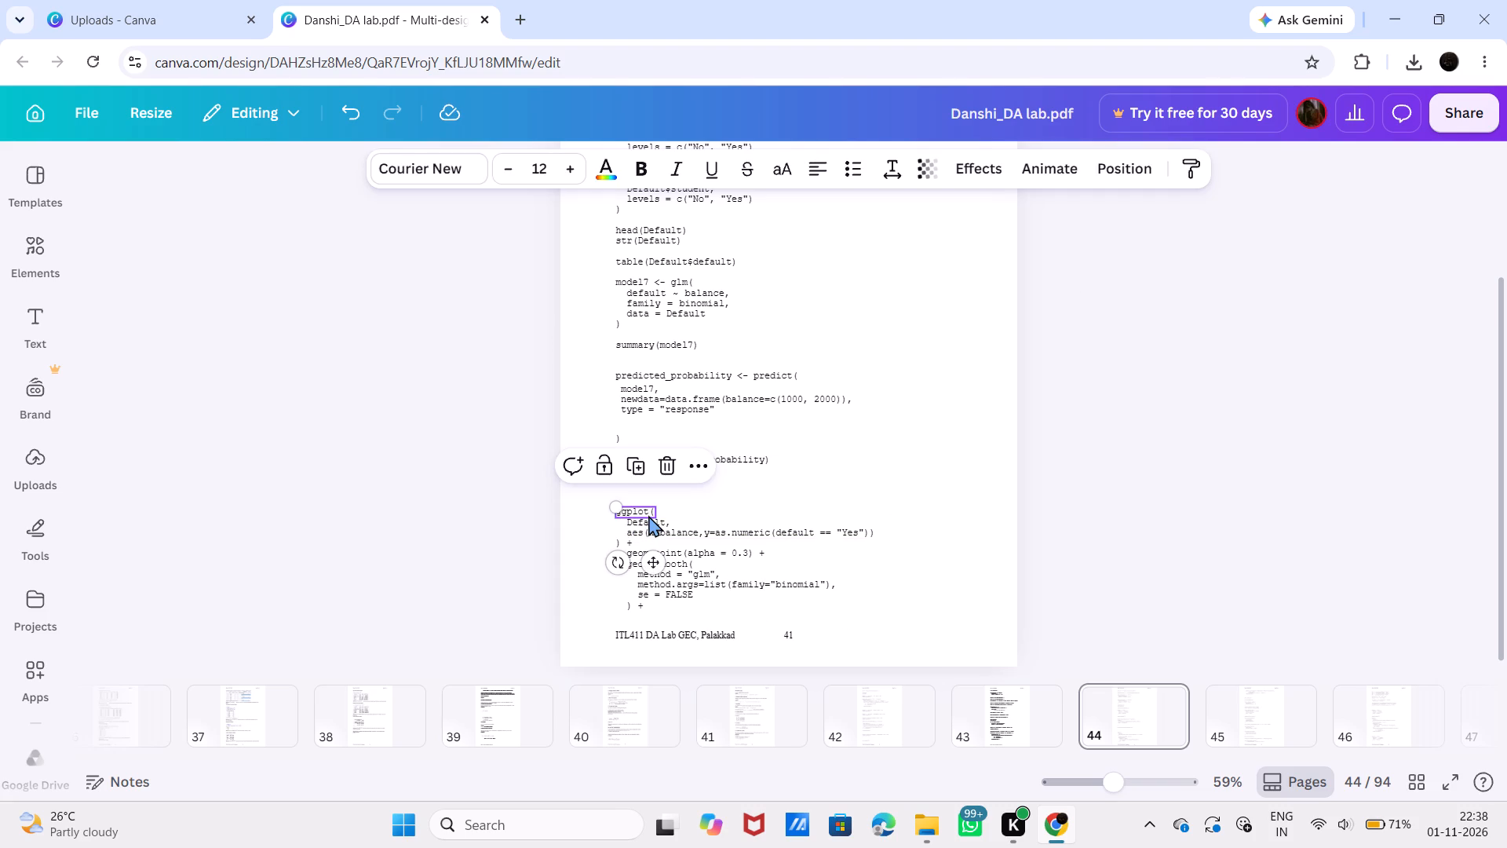
left_click_drag(650, 570, 651, 545)
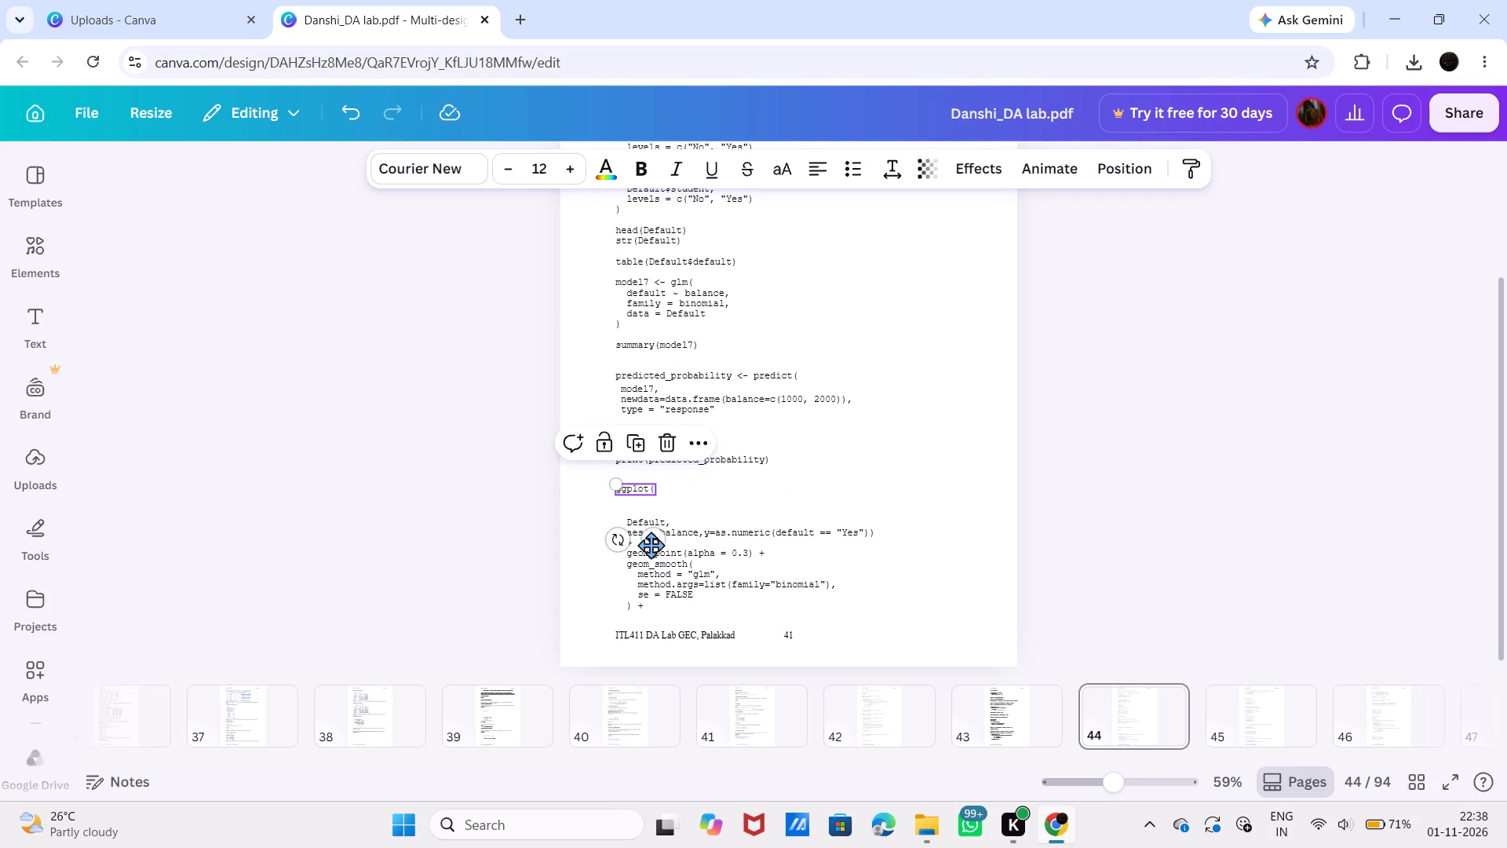
left_click(710, 536)
left_click_drag(775, 587, 764, 568)
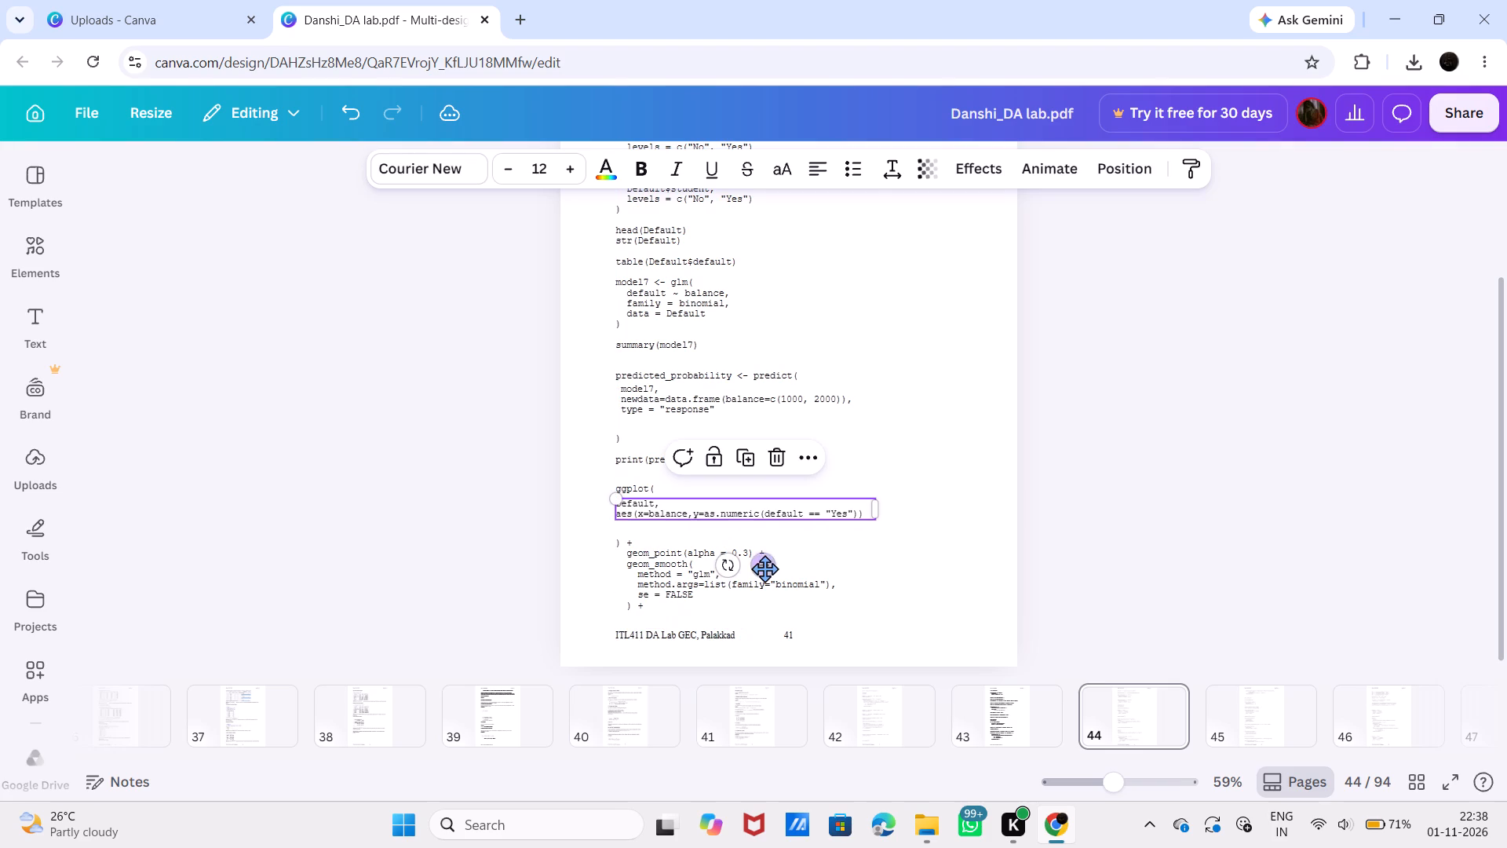
left_click(641, 488)
left_click(656, 546)
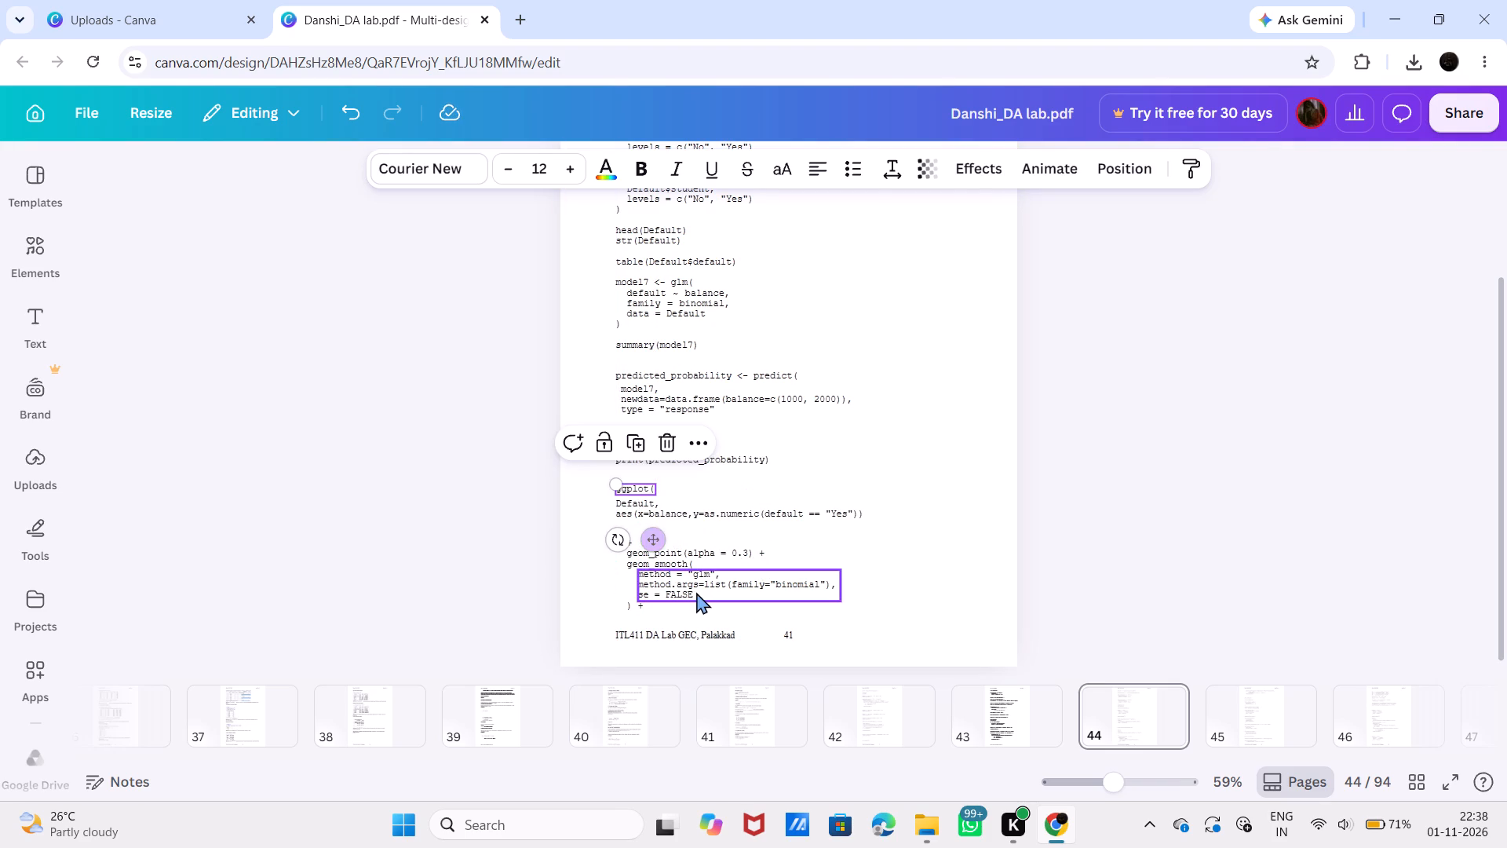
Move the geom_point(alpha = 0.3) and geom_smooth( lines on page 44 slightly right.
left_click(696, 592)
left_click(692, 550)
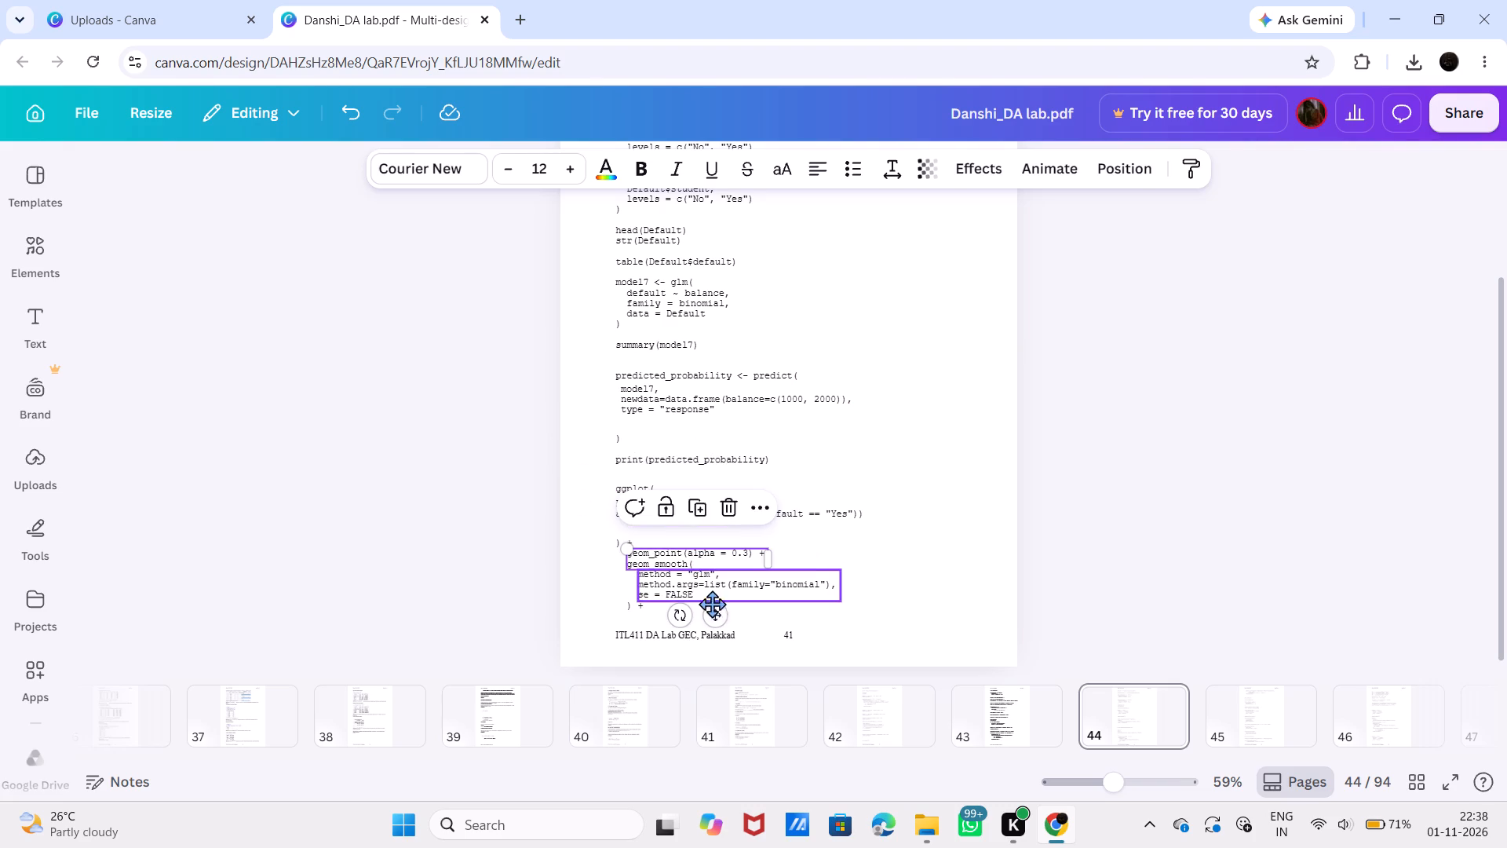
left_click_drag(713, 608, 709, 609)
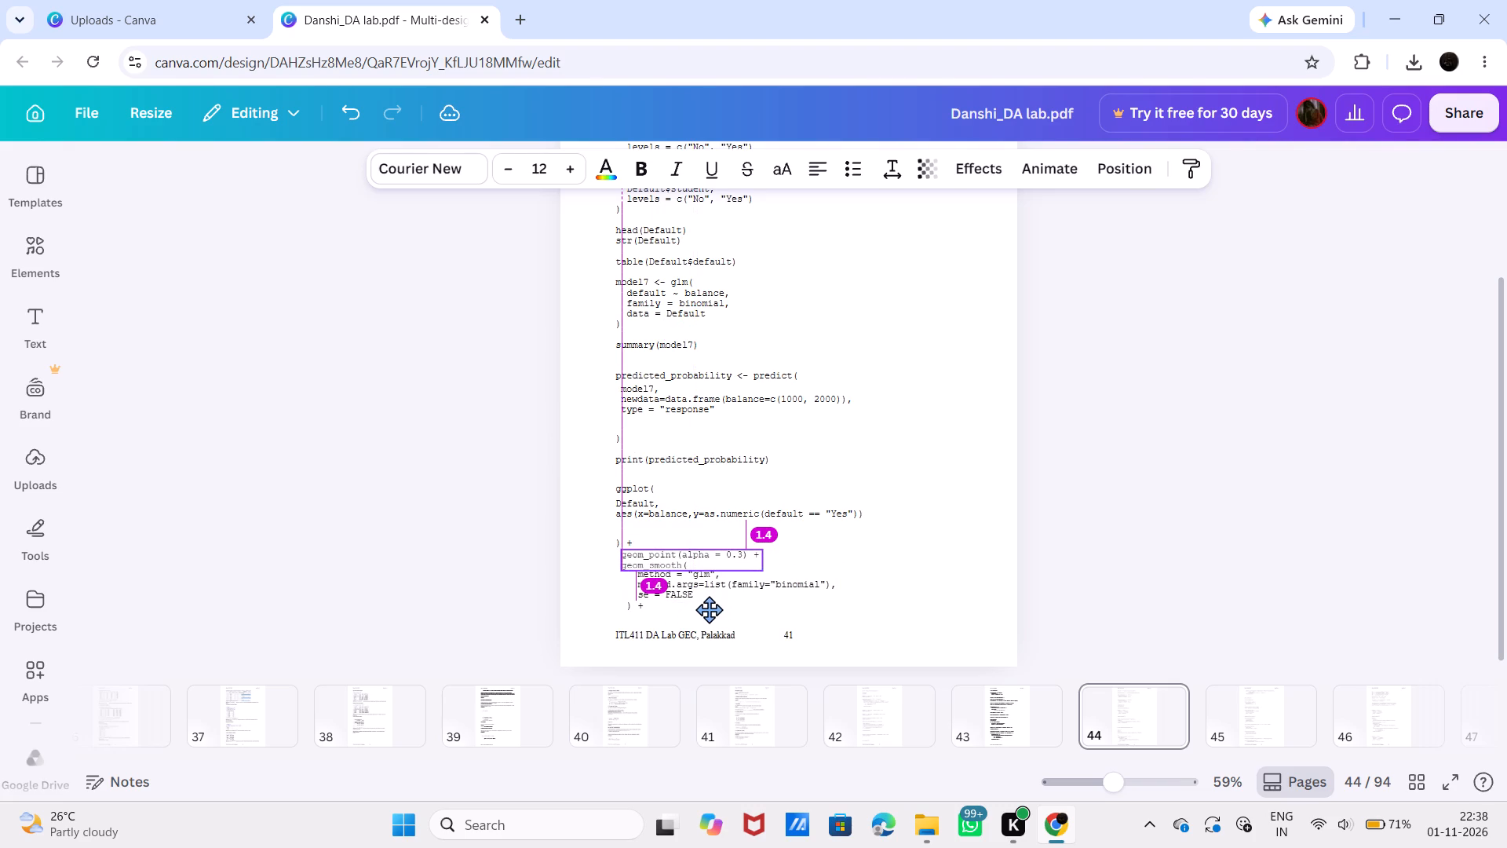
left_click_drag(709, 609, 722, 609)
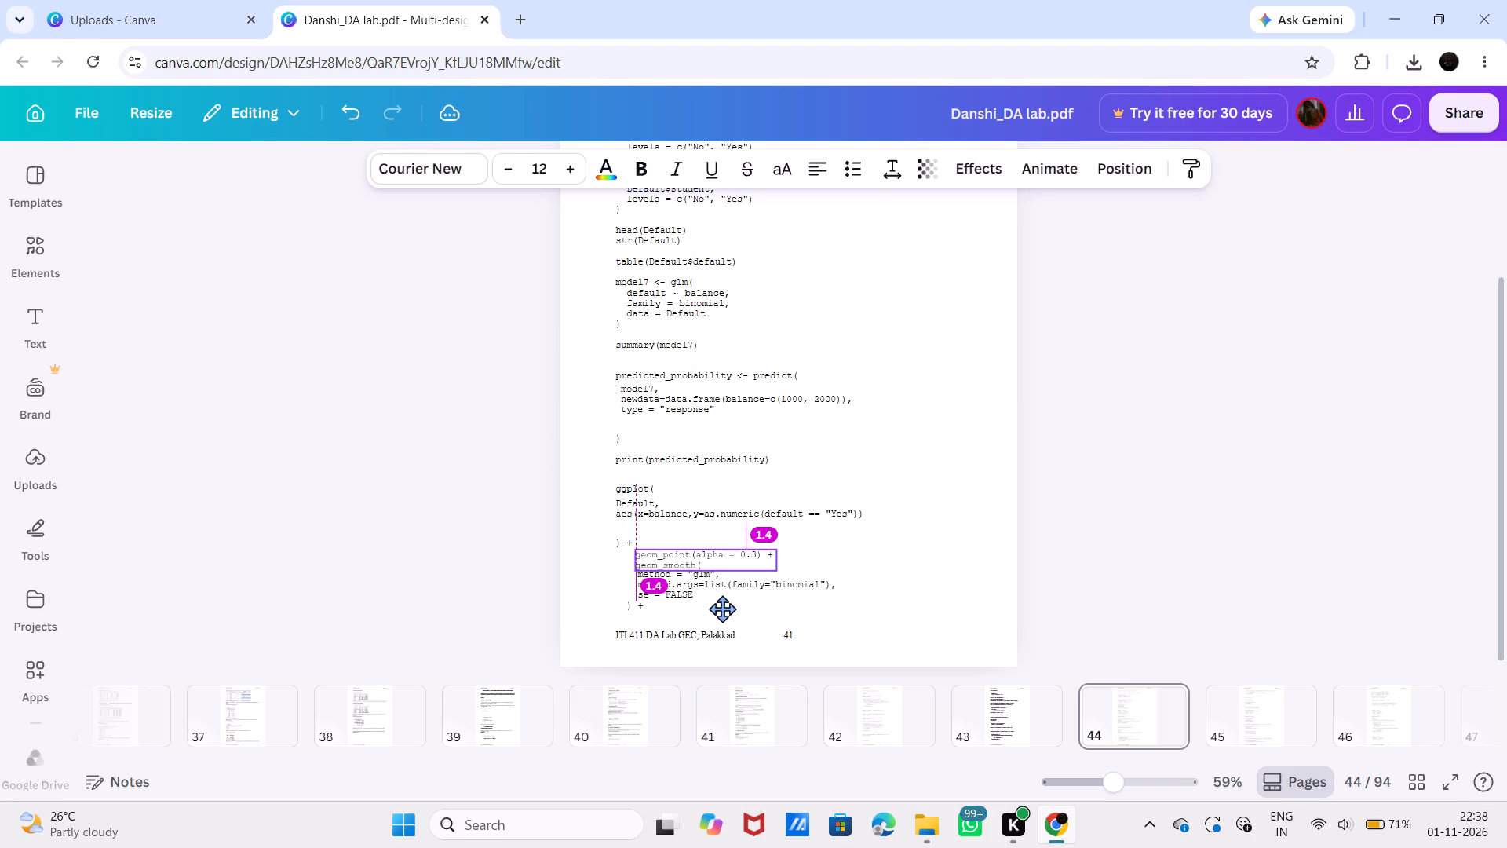
Move the ") +" line above geom_point slightly up, beneath the aes line.
left_click(622, 545)
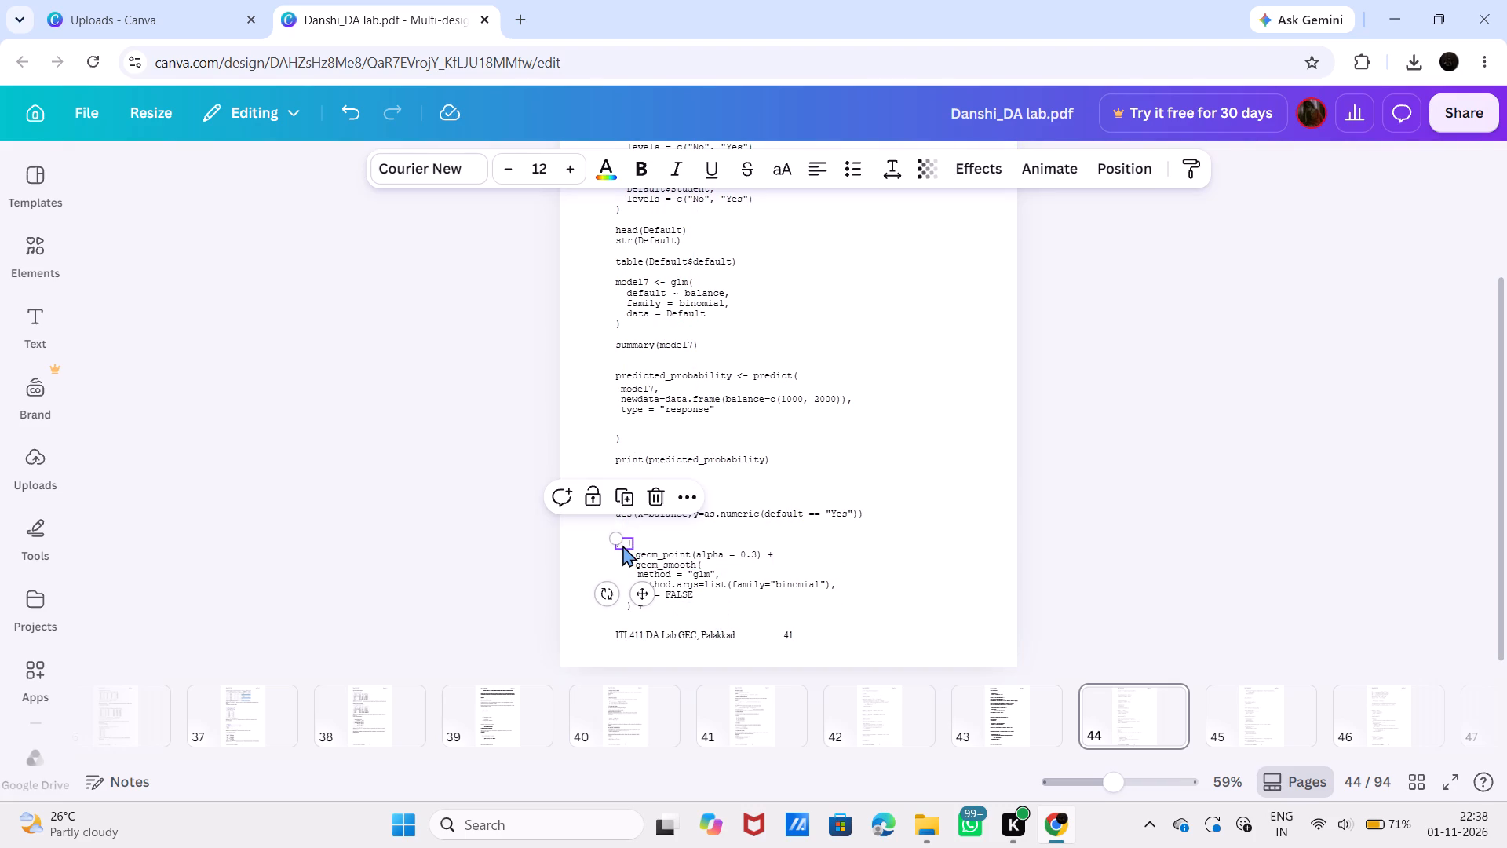
left_click_drag(646, 586, 649, 572)
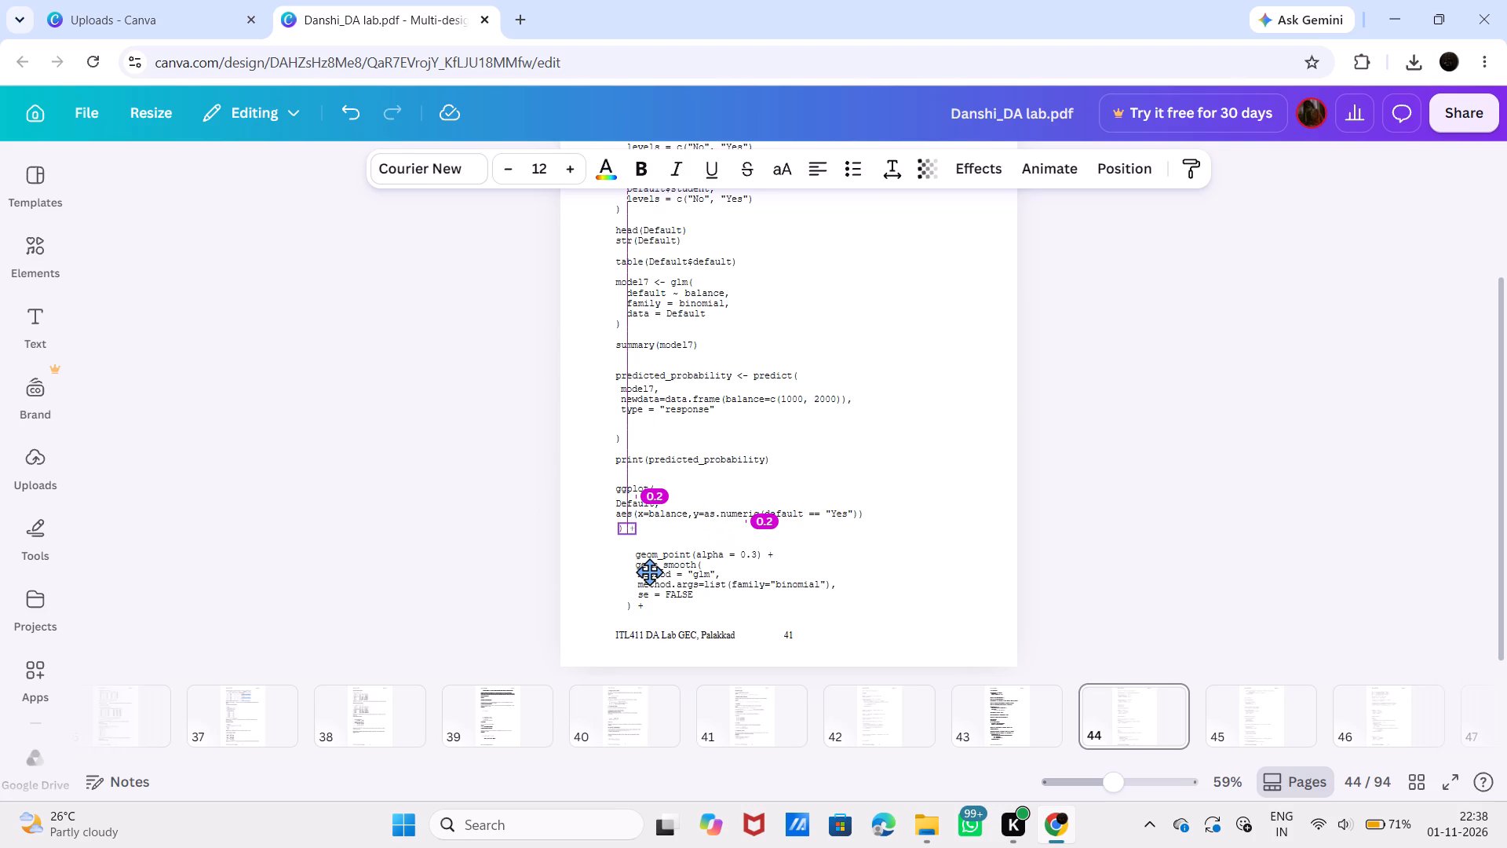
left_click_drag(649, 572, 648, 573)
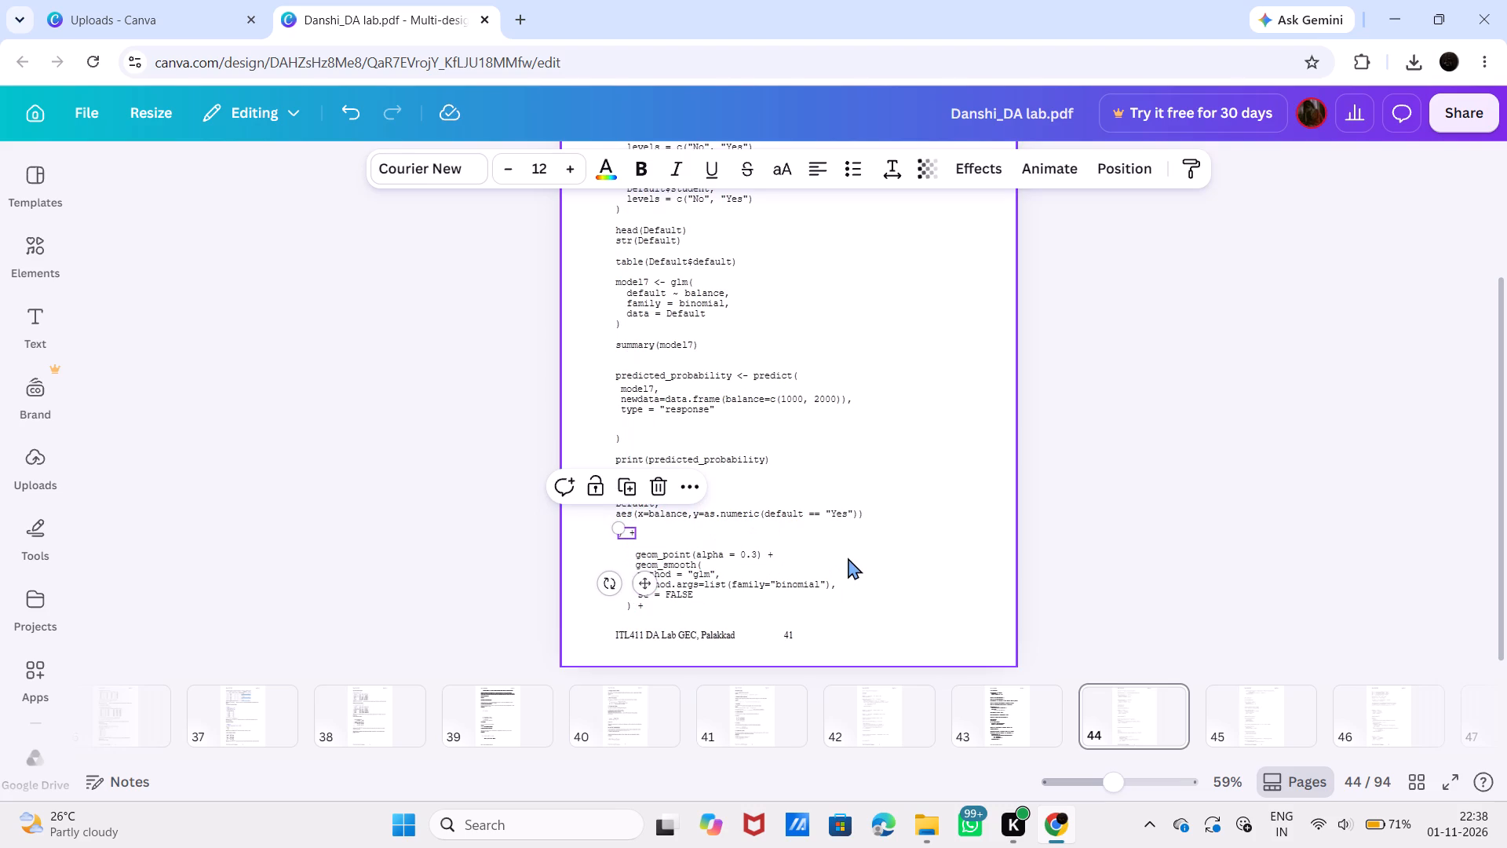
left_click(848, 557)
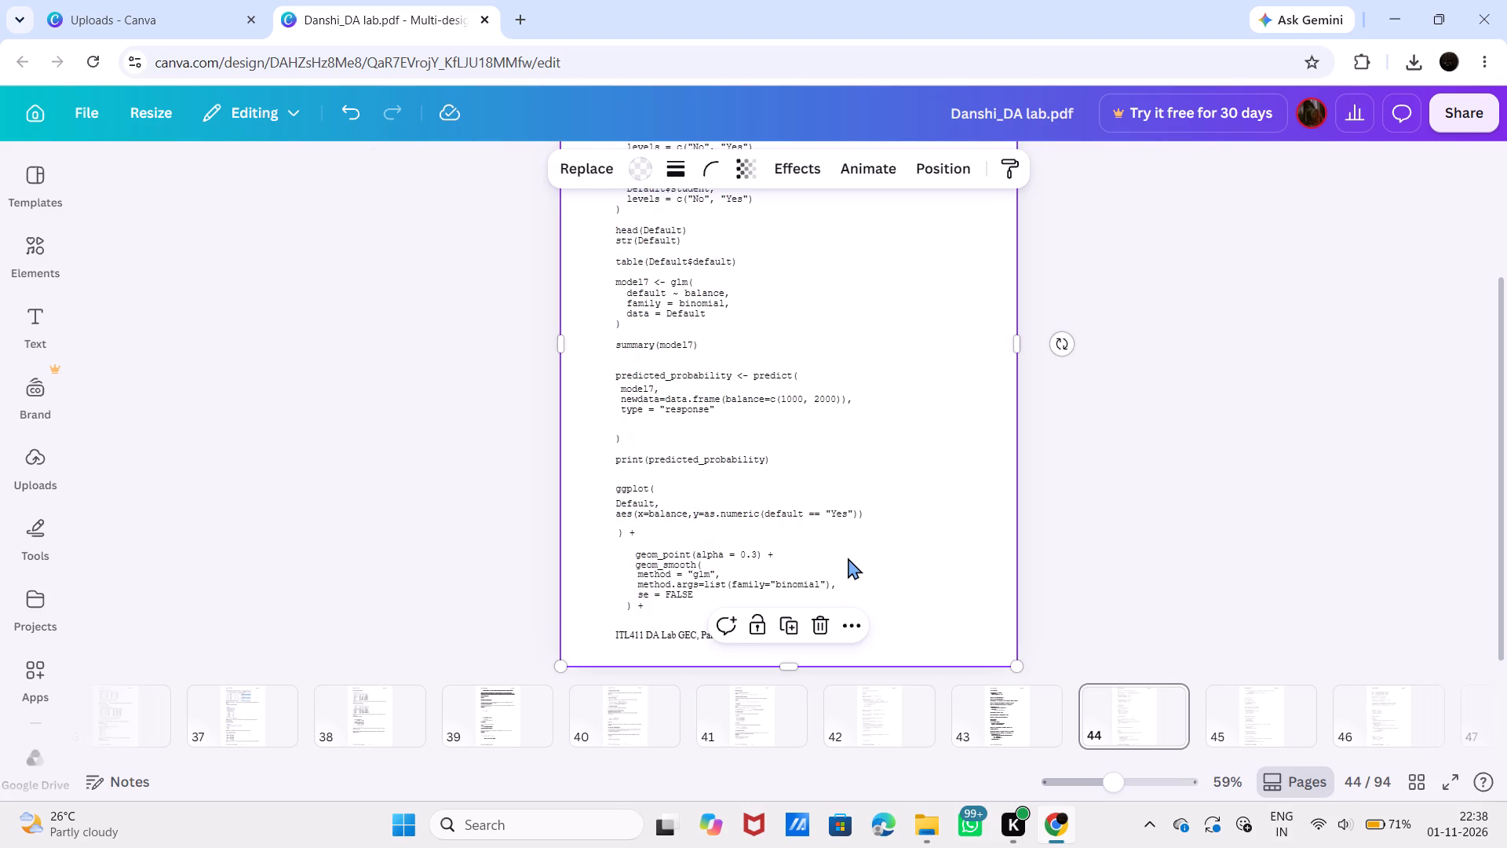
Move the geom_point(alpha = 0.3) and geom_smooth( lines left and slightly up, near the code's left margin.
left_click(701, 568)
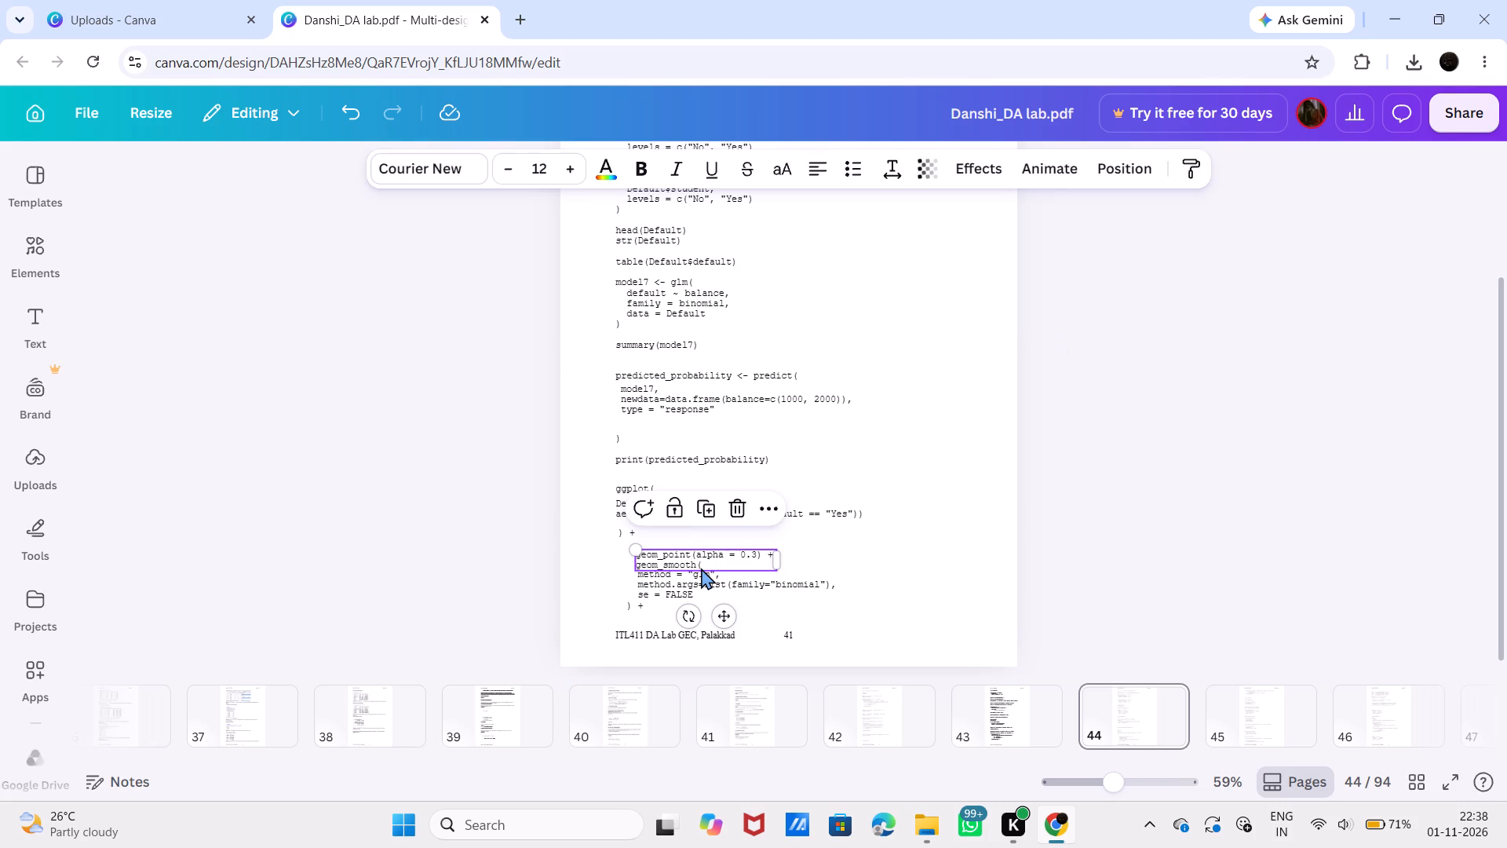
left_click_drag(728, 613, 713, 611)
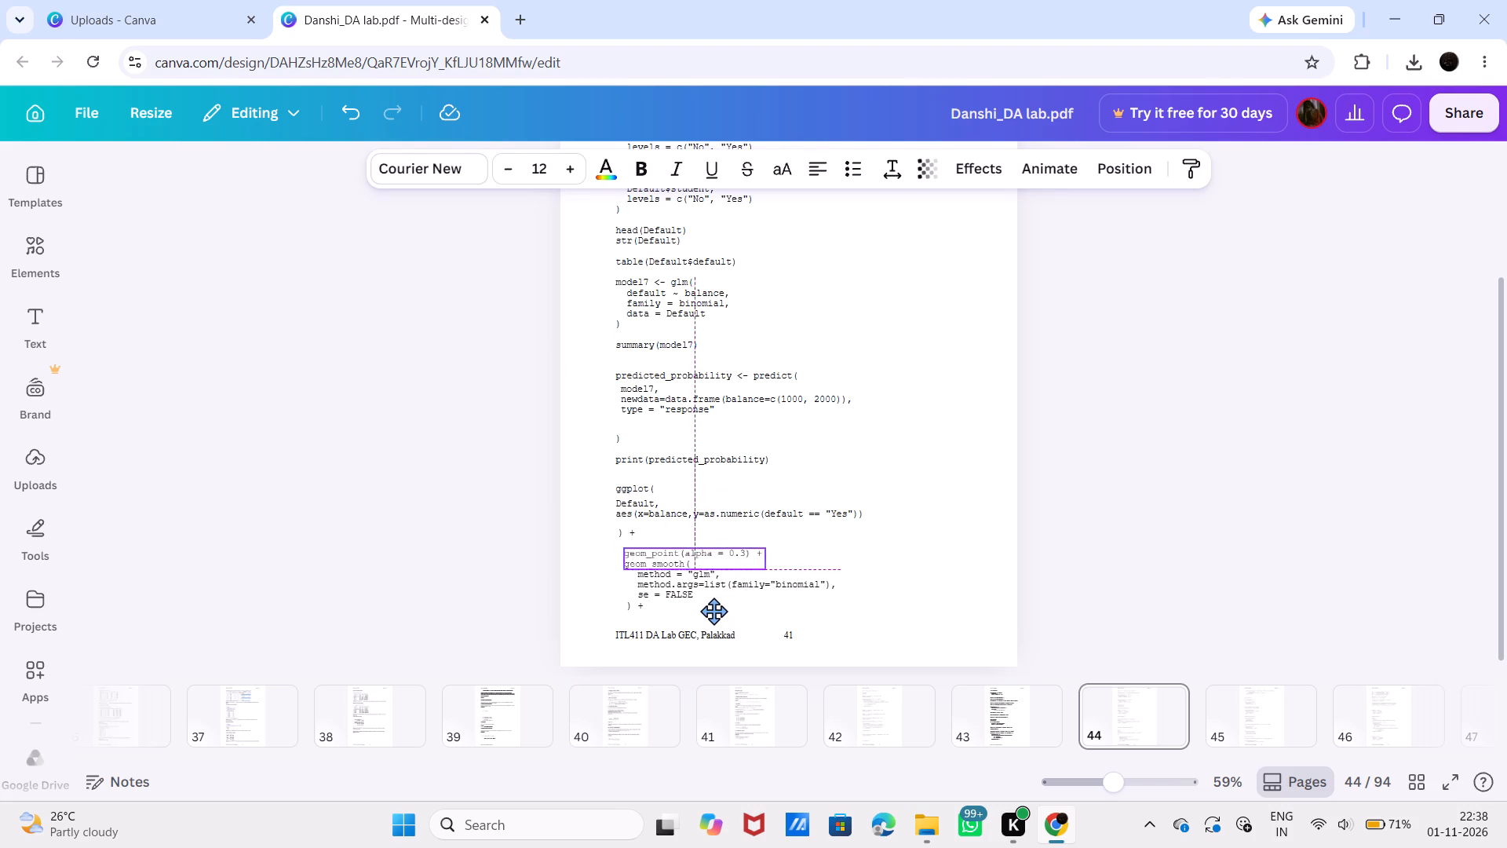
left_click_drag(713, 611, 711, 609)
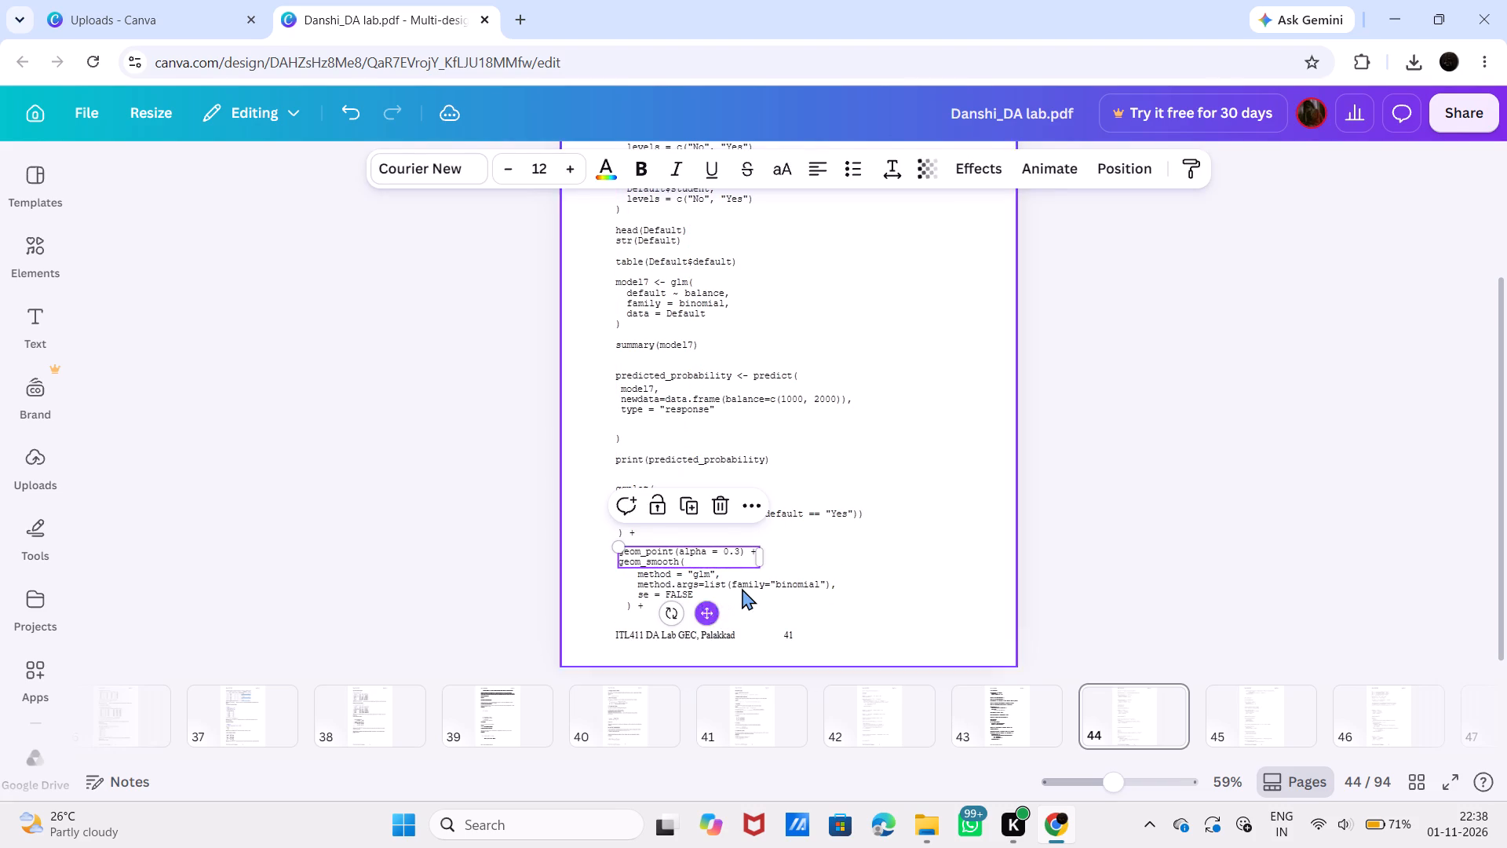
Move the method = "glm", method.args and se = FALSE lines left, beneath geom_smooth(.
left_click(743, 587)
left_click(733, 586)
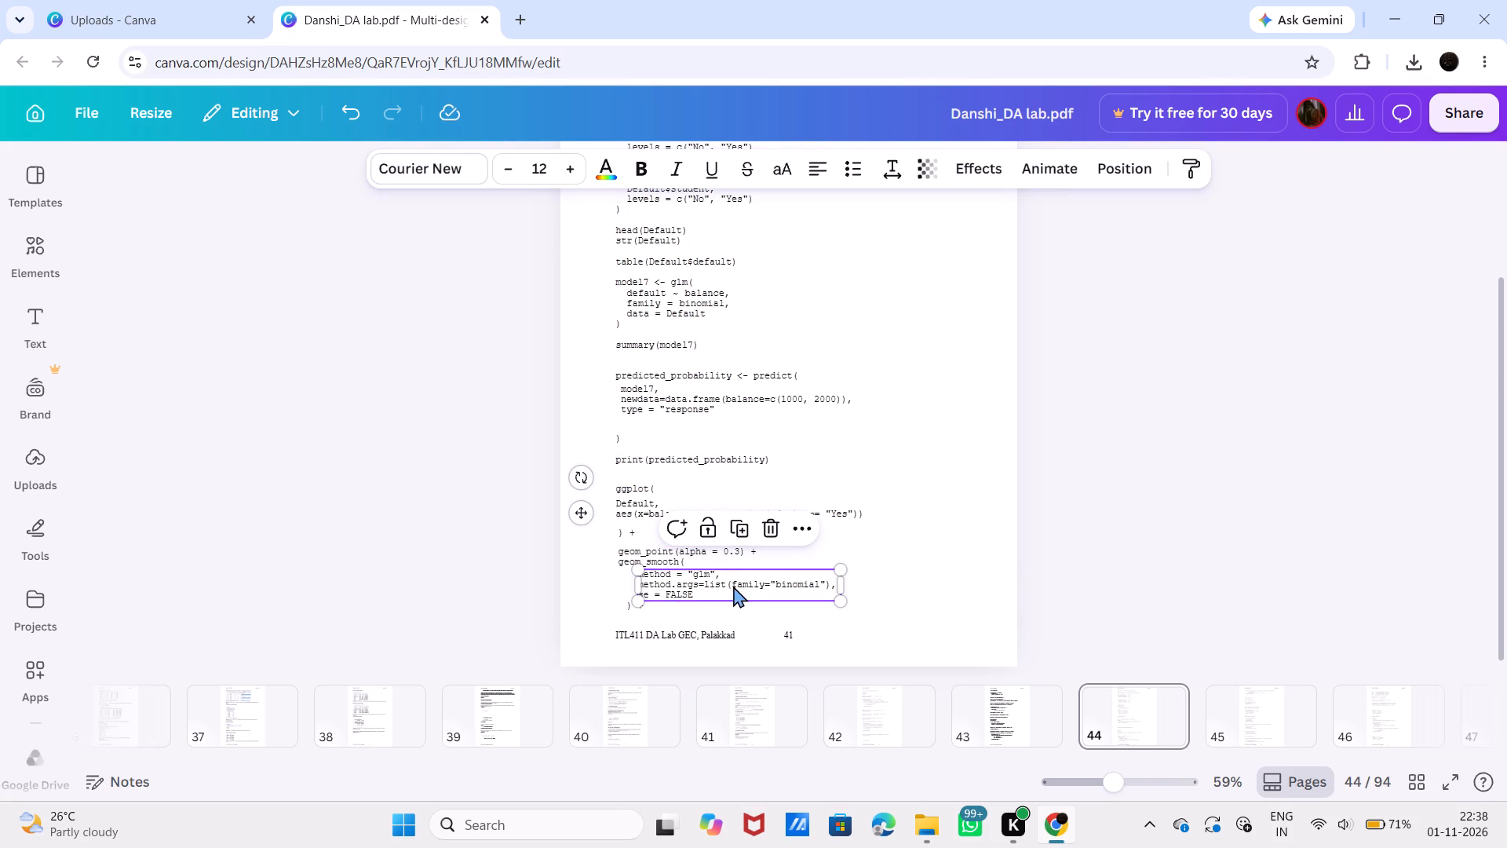
left_click(743, 596)
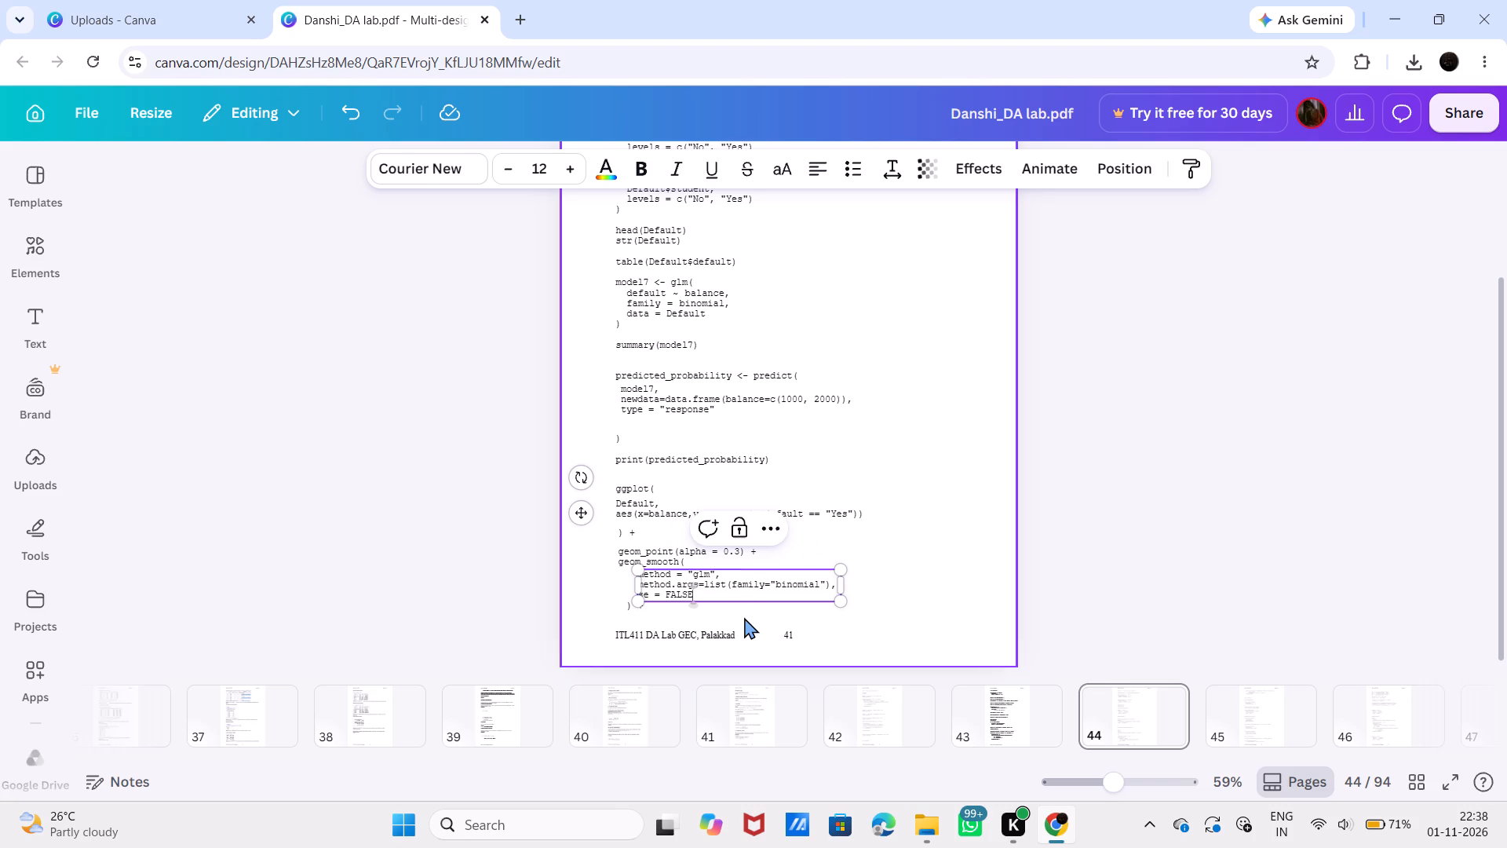
left_click(744, 617)
left_click(718, 578)
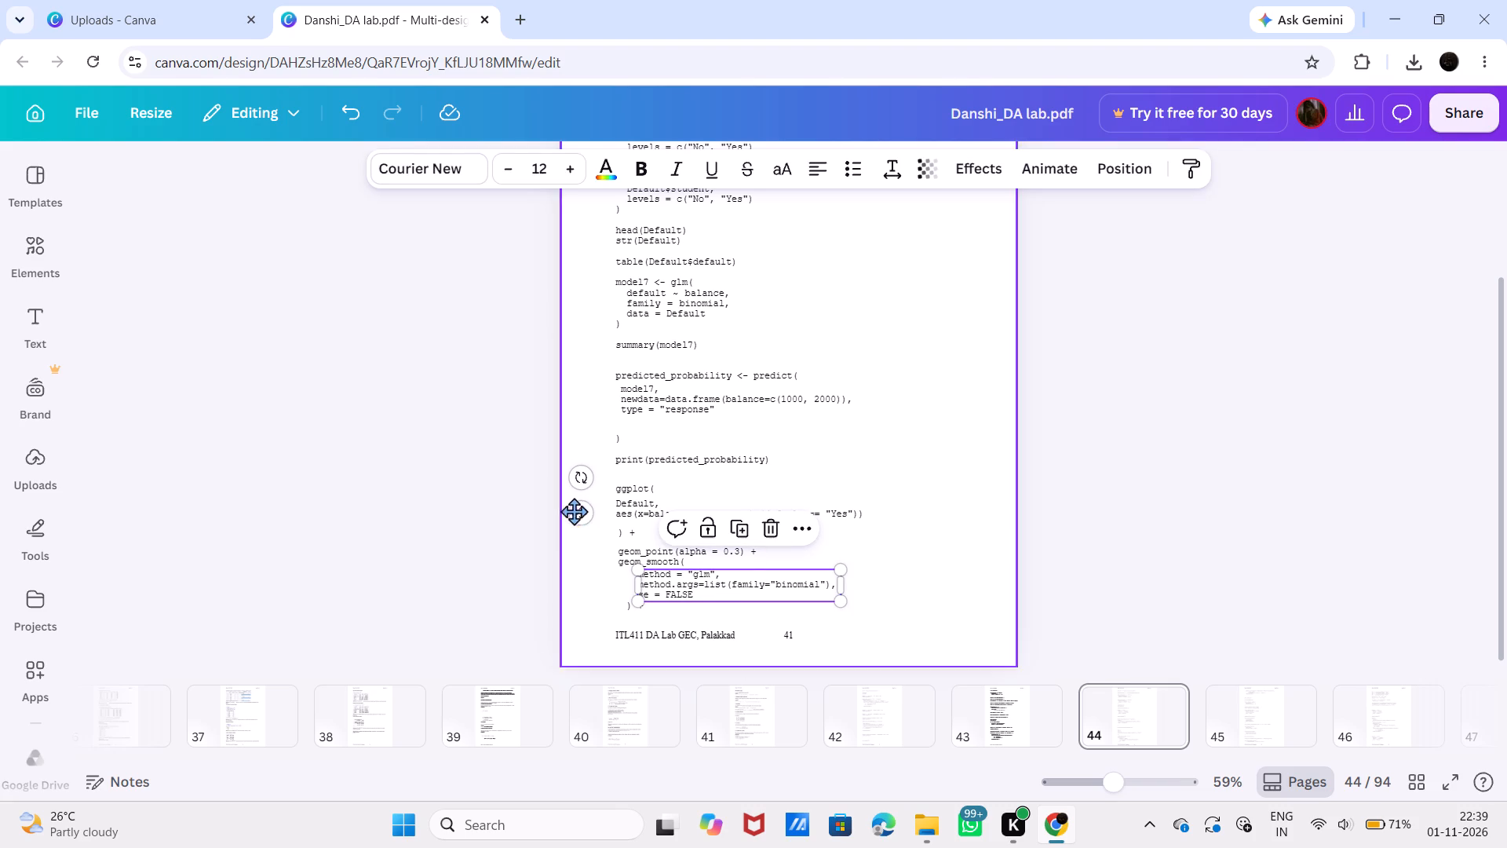
left_click_drag(582, 508, 566, 508)
left_click(866, 566)
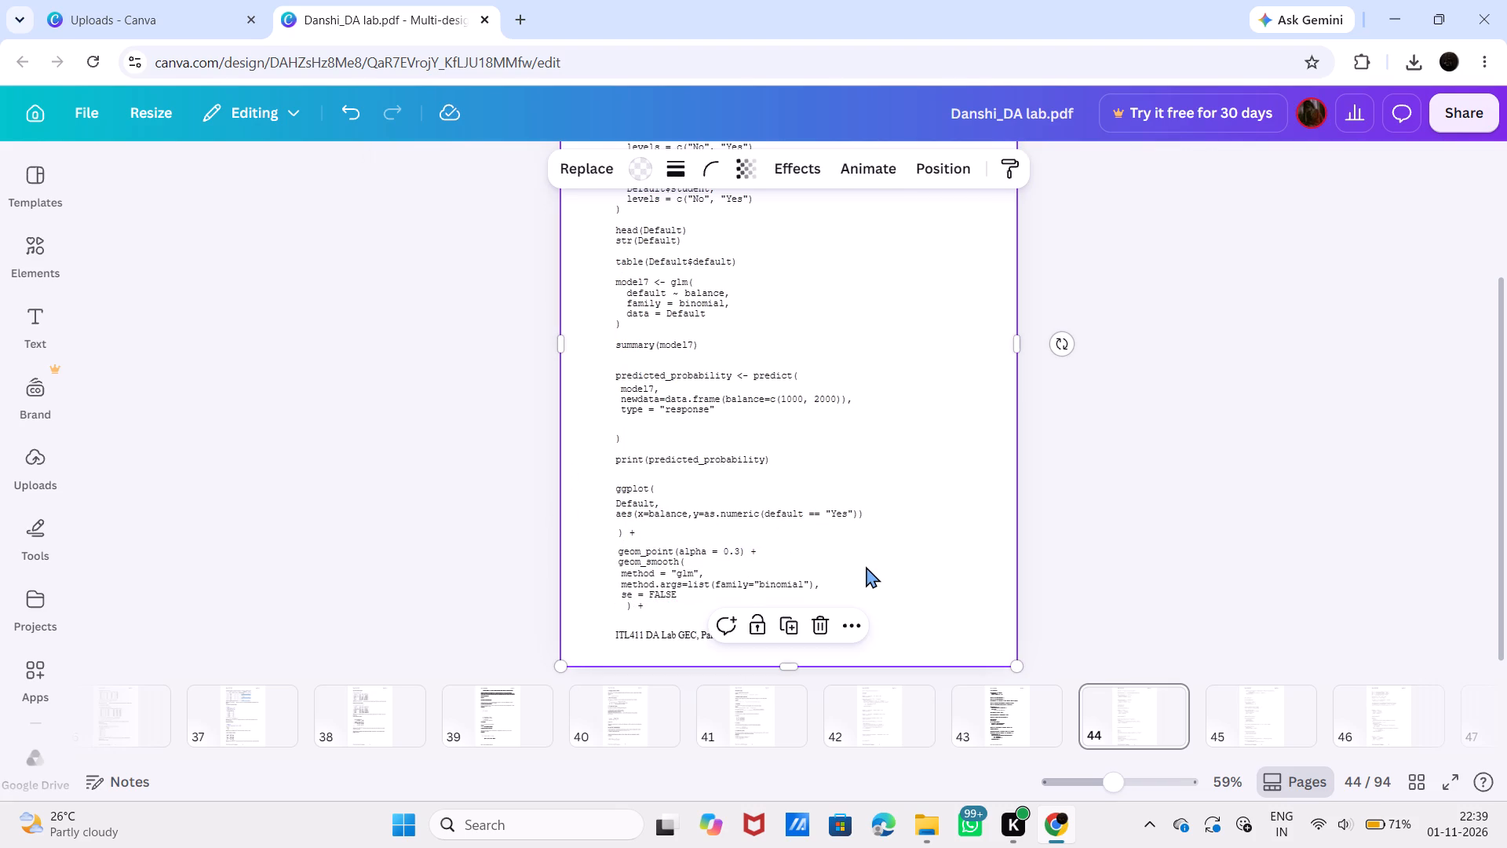
Look over page 45 and move its round(accuracy * 100, 2) line slightly down, below the cat("TestingAccuracy:" line.
left_click(1237, 725)
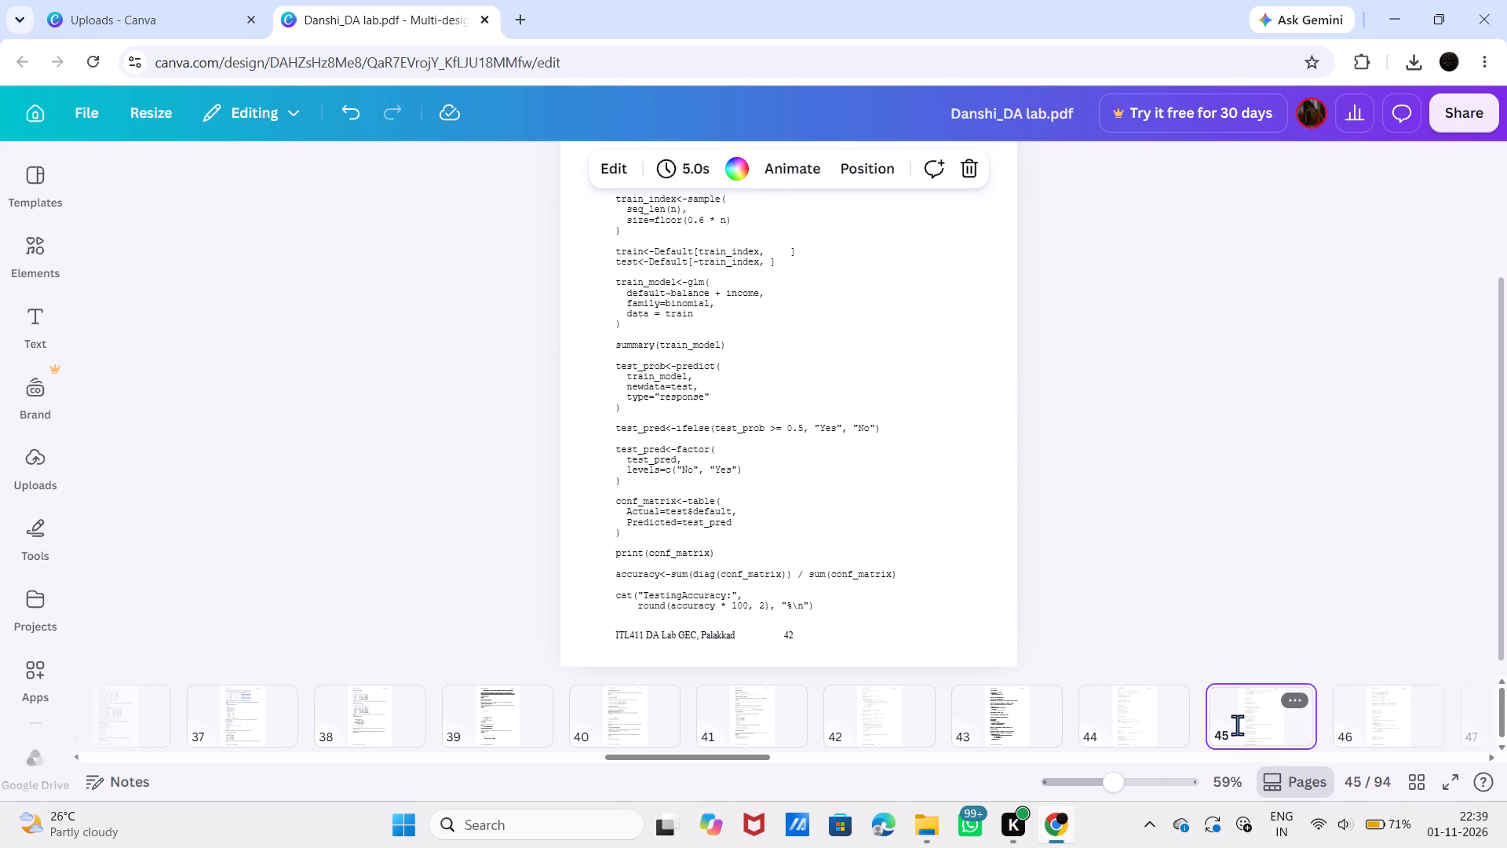
scroll(938, 599, "up", 1)
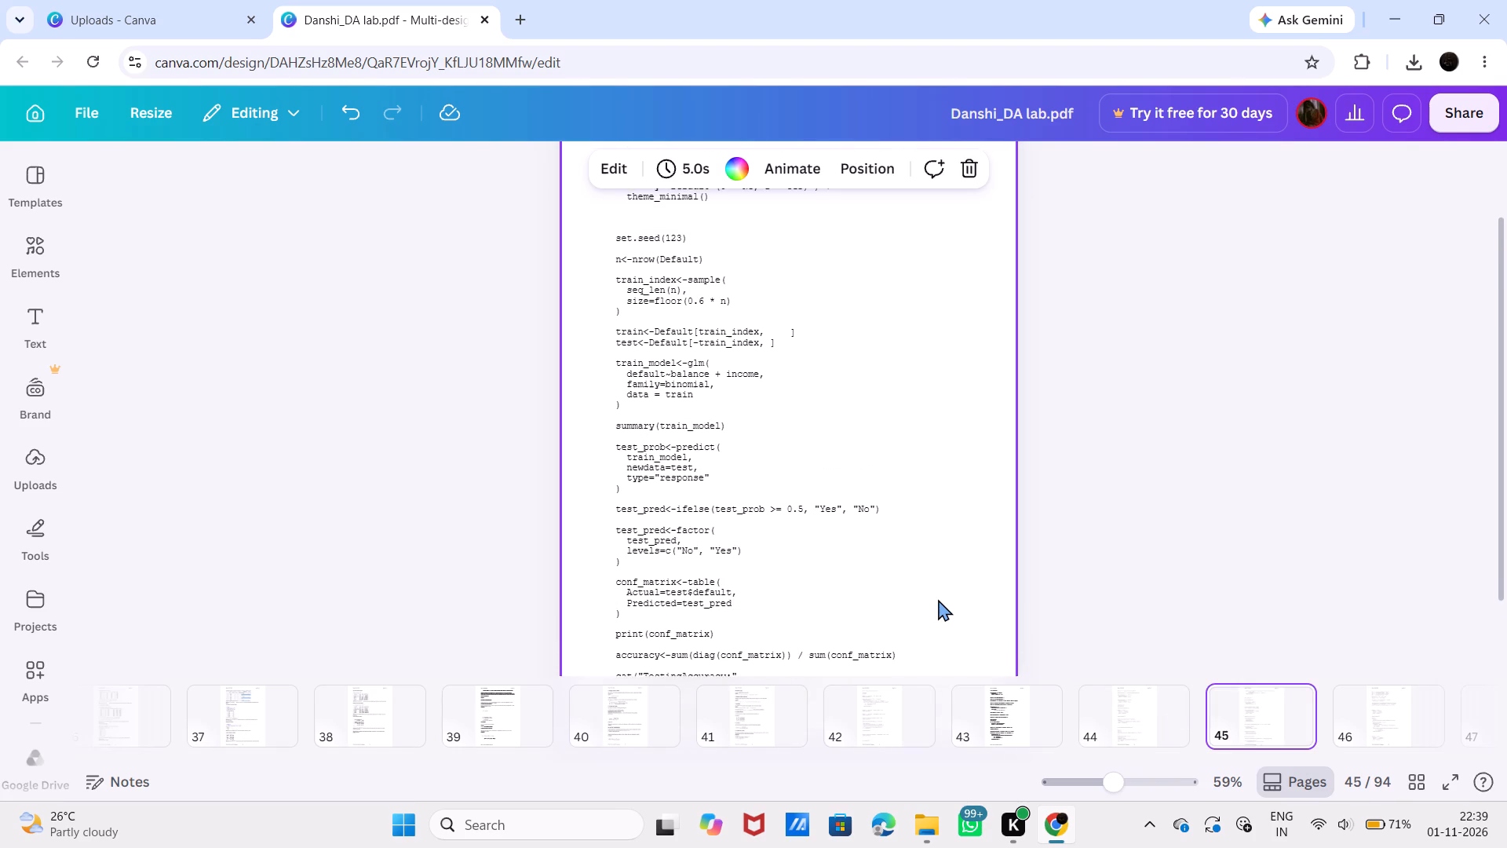
scroll(938, 599, "up", 2)
scroll(938, 599, "down", 1)
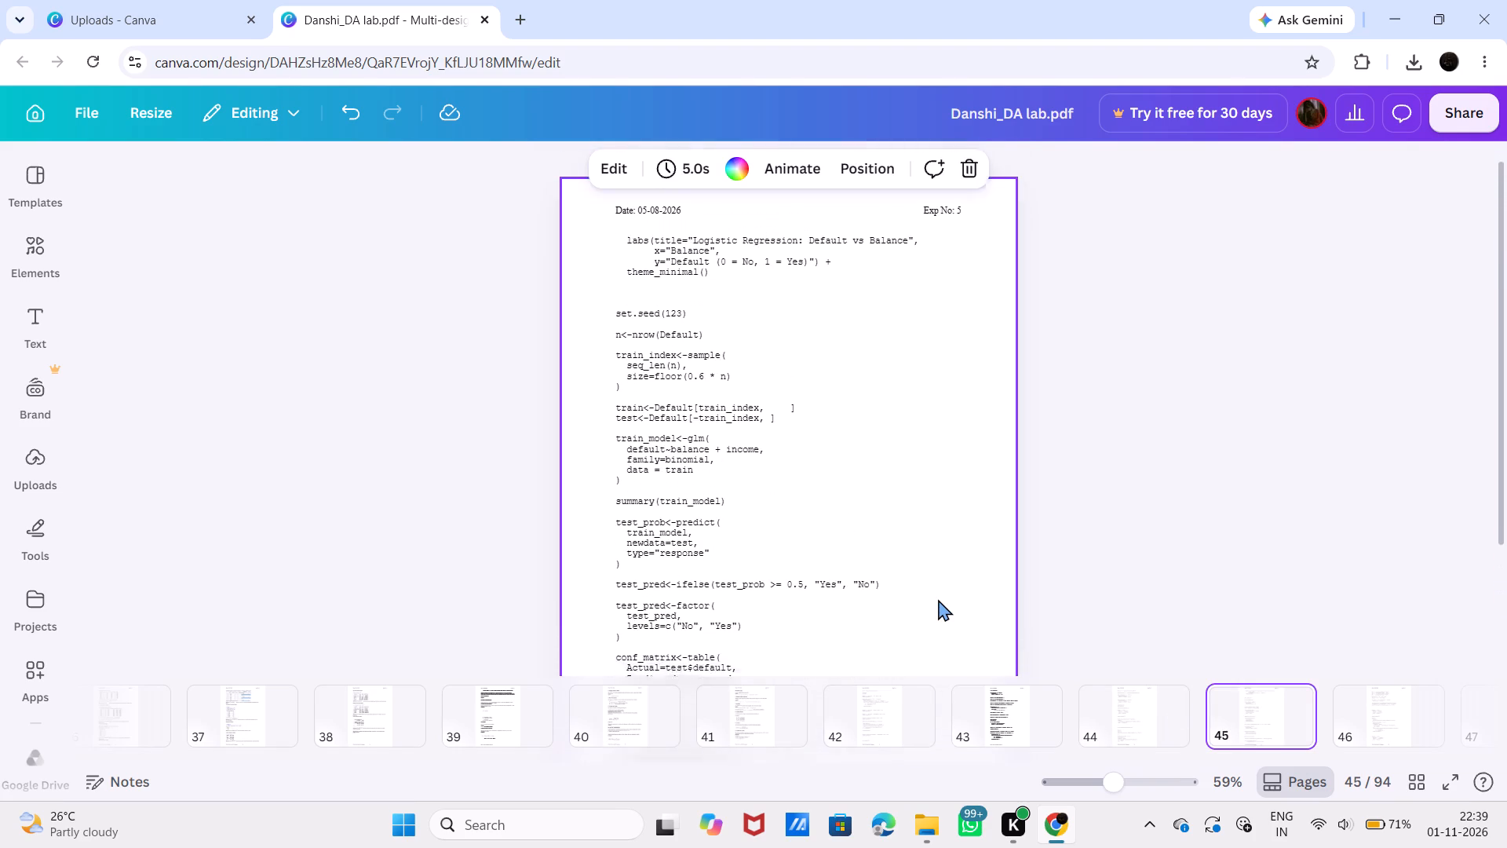
scroll(938, 599, "down", 2)
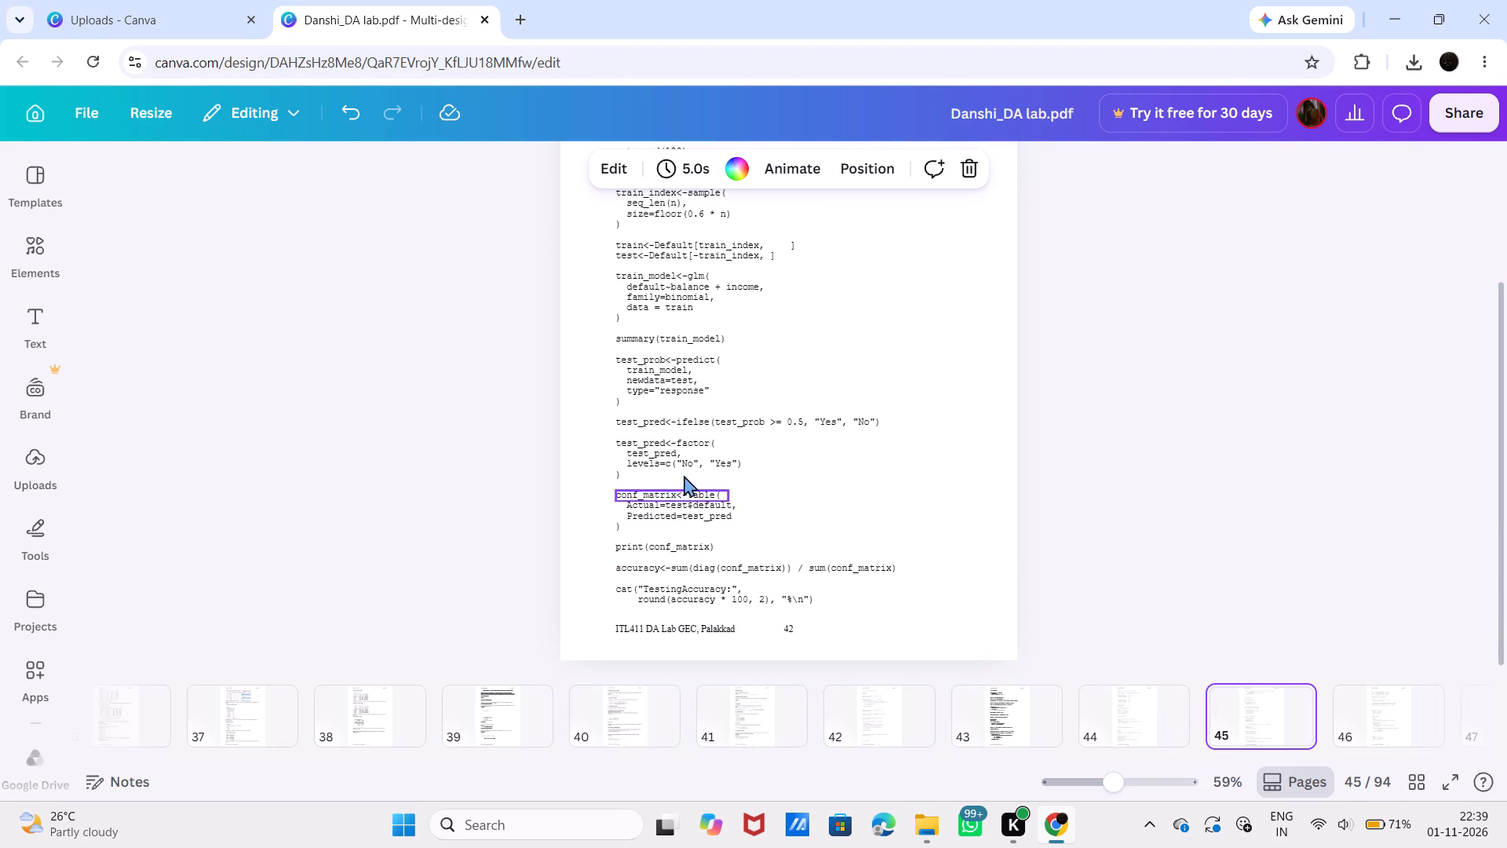
left_click(704, 598)
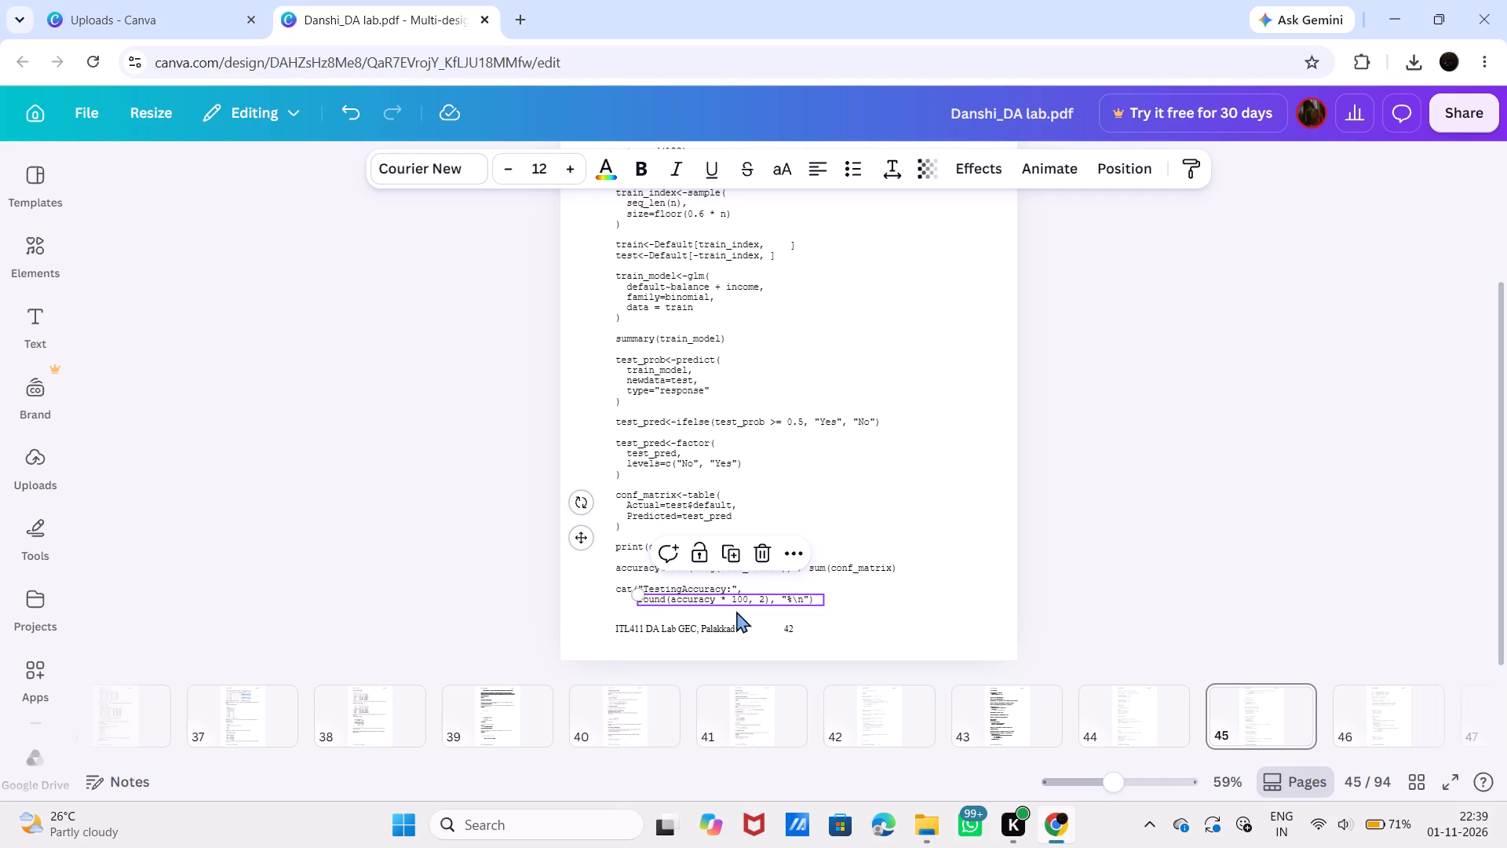
left_click_drag(582, 540, 582, 550)
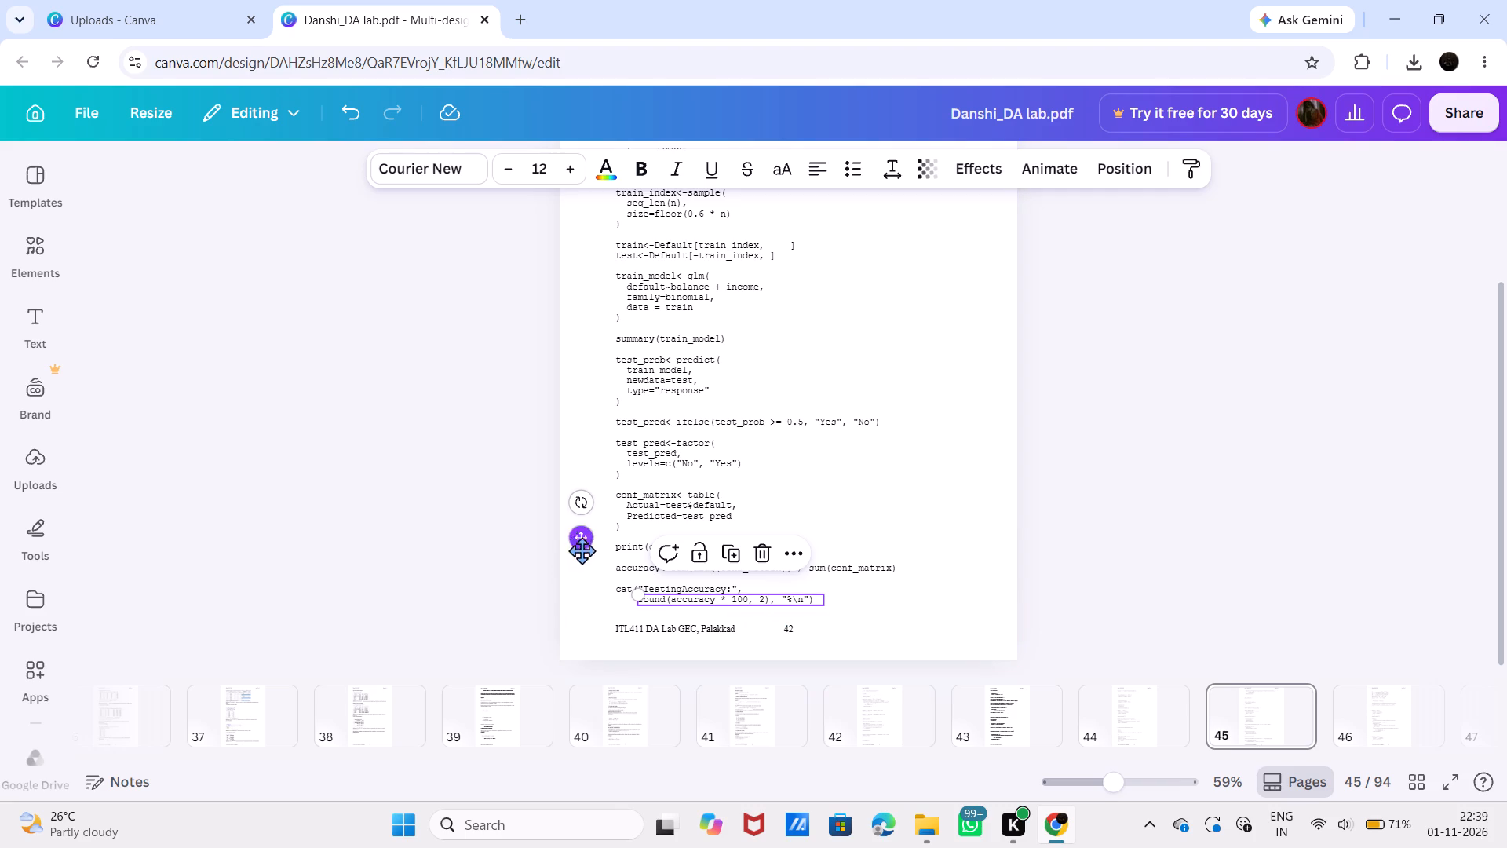
left_click_drag(582, 550, 579, 548)
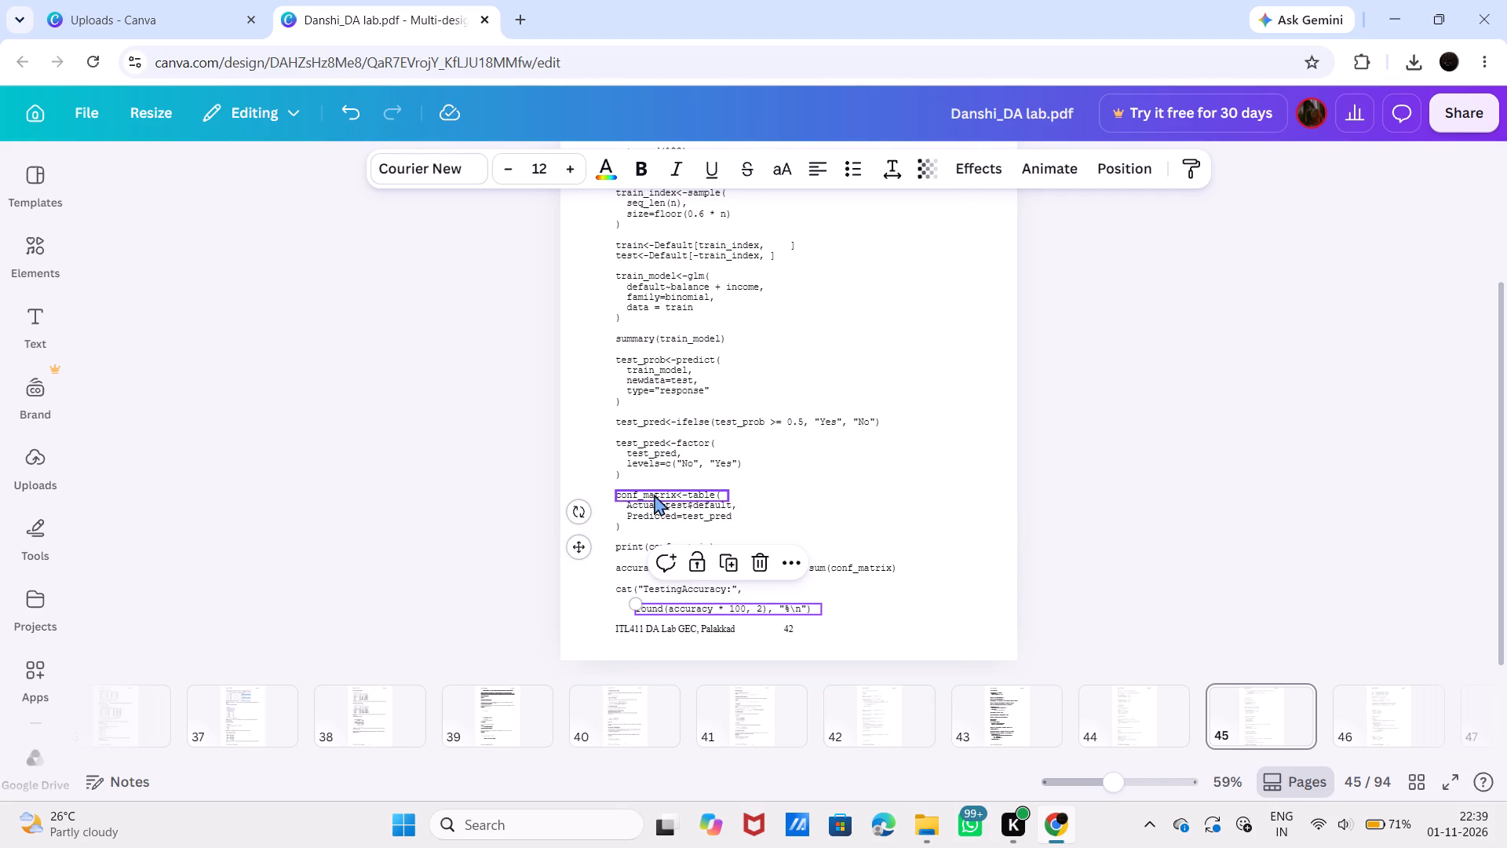
Move the conf_matrix<-table( line on page 45 slightly up.
left_click(654, 493)
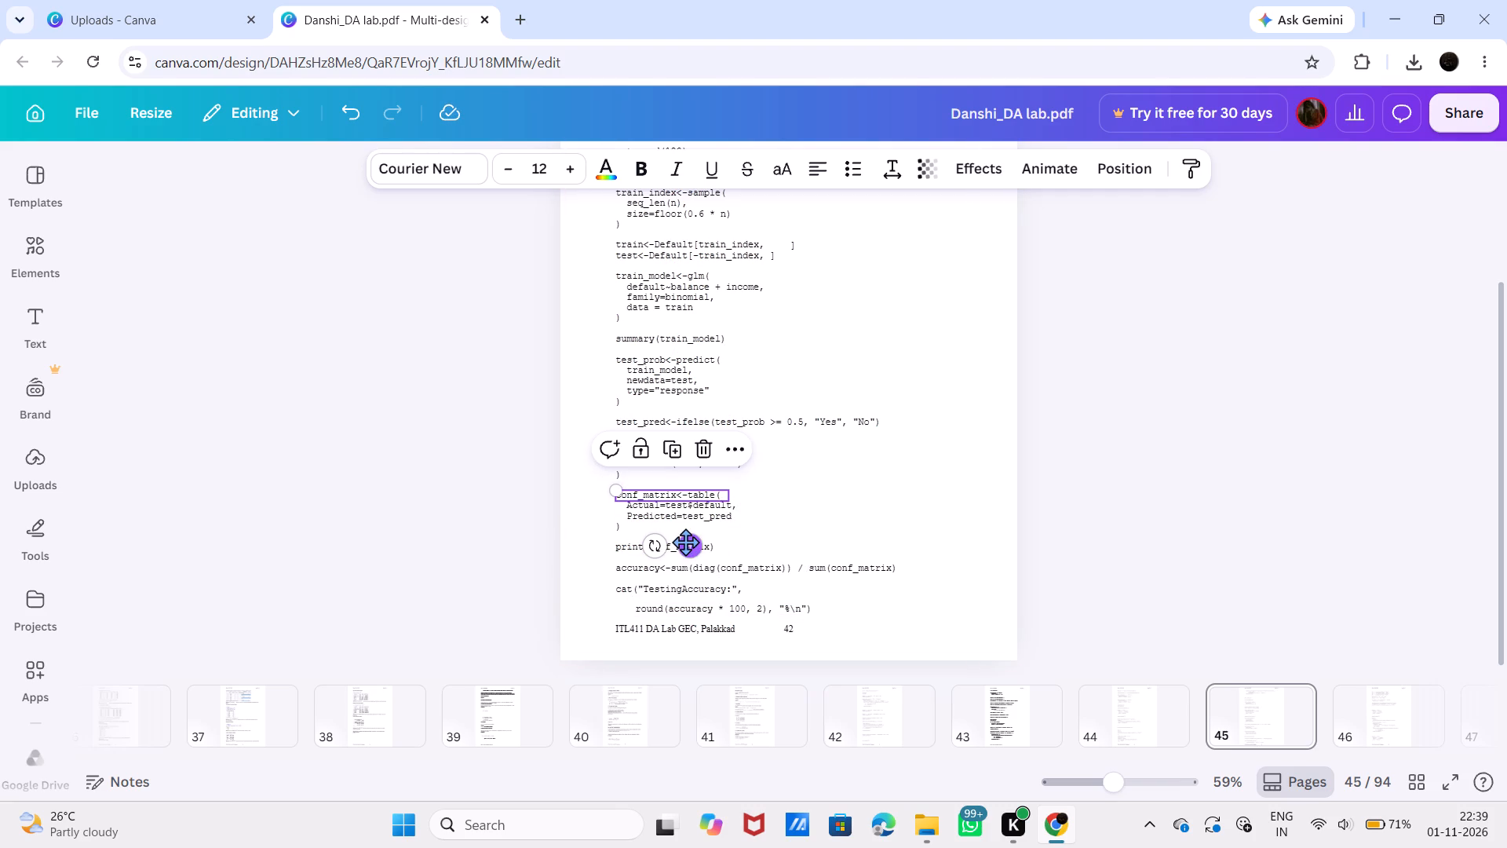
left_click_drag(685, 542, 686, 533)
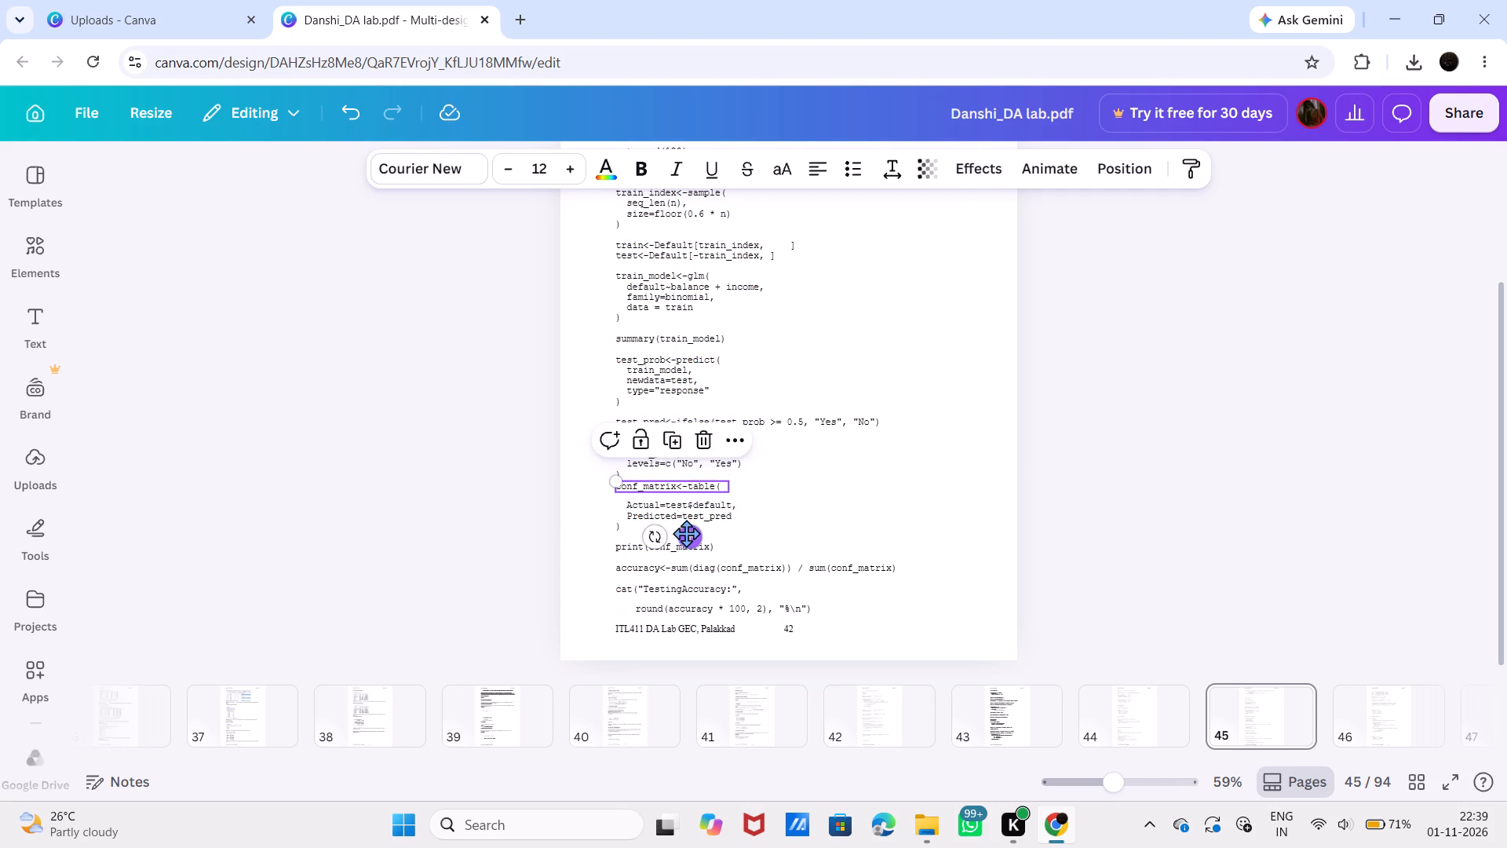
On page 45, nudge the argument lines under test_prob<-predict(, train_model<-glm( and train_index<-sample( slightly down and left.
left_click(674, 386)
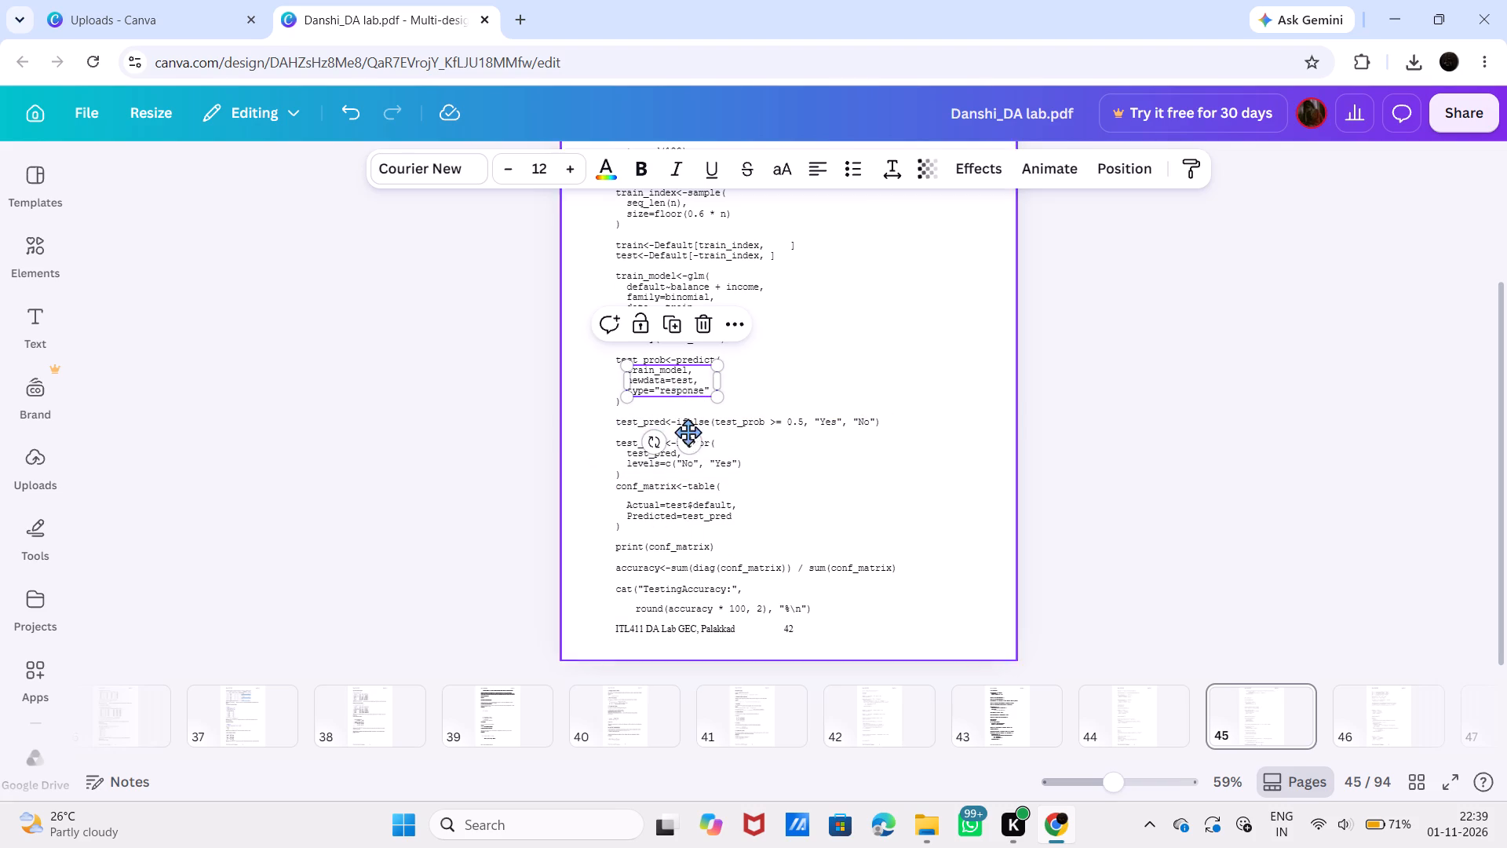
left_click(690, 444)
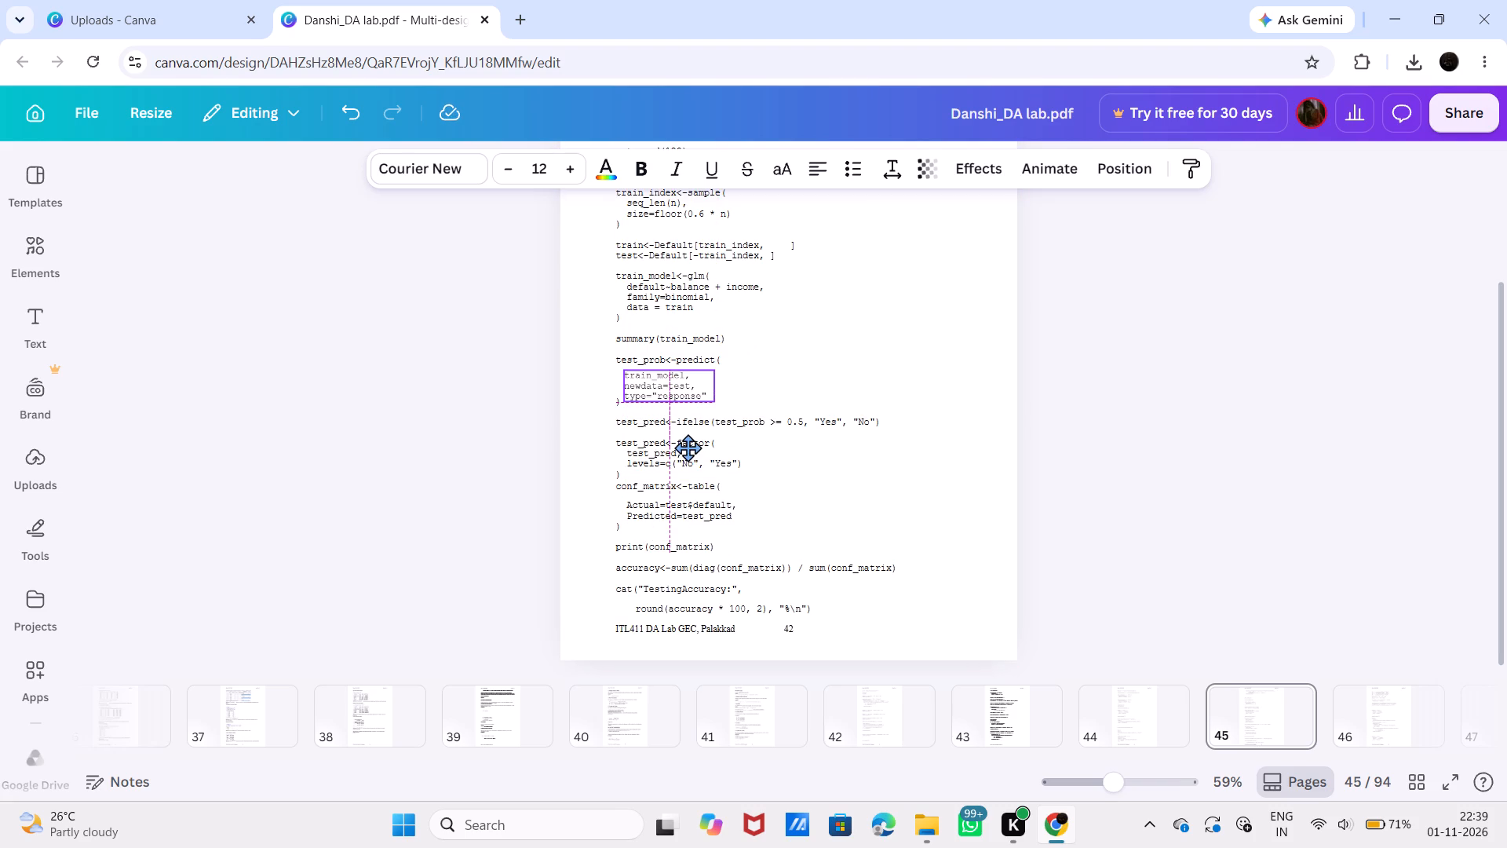
scroll(783, 350, "up", 1)
left_click(689, 342)
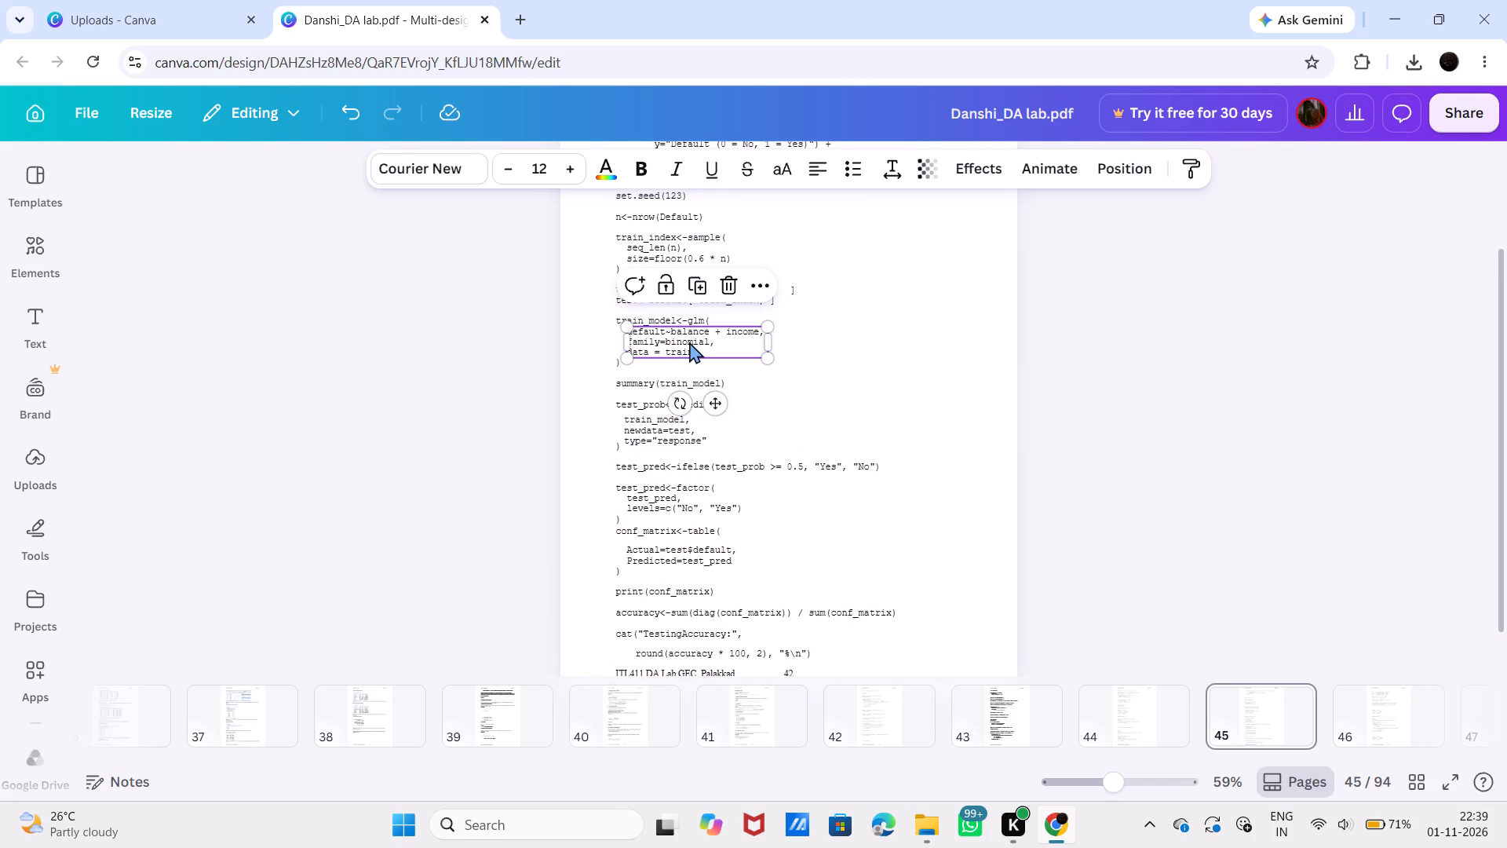
left_click(717, 398)
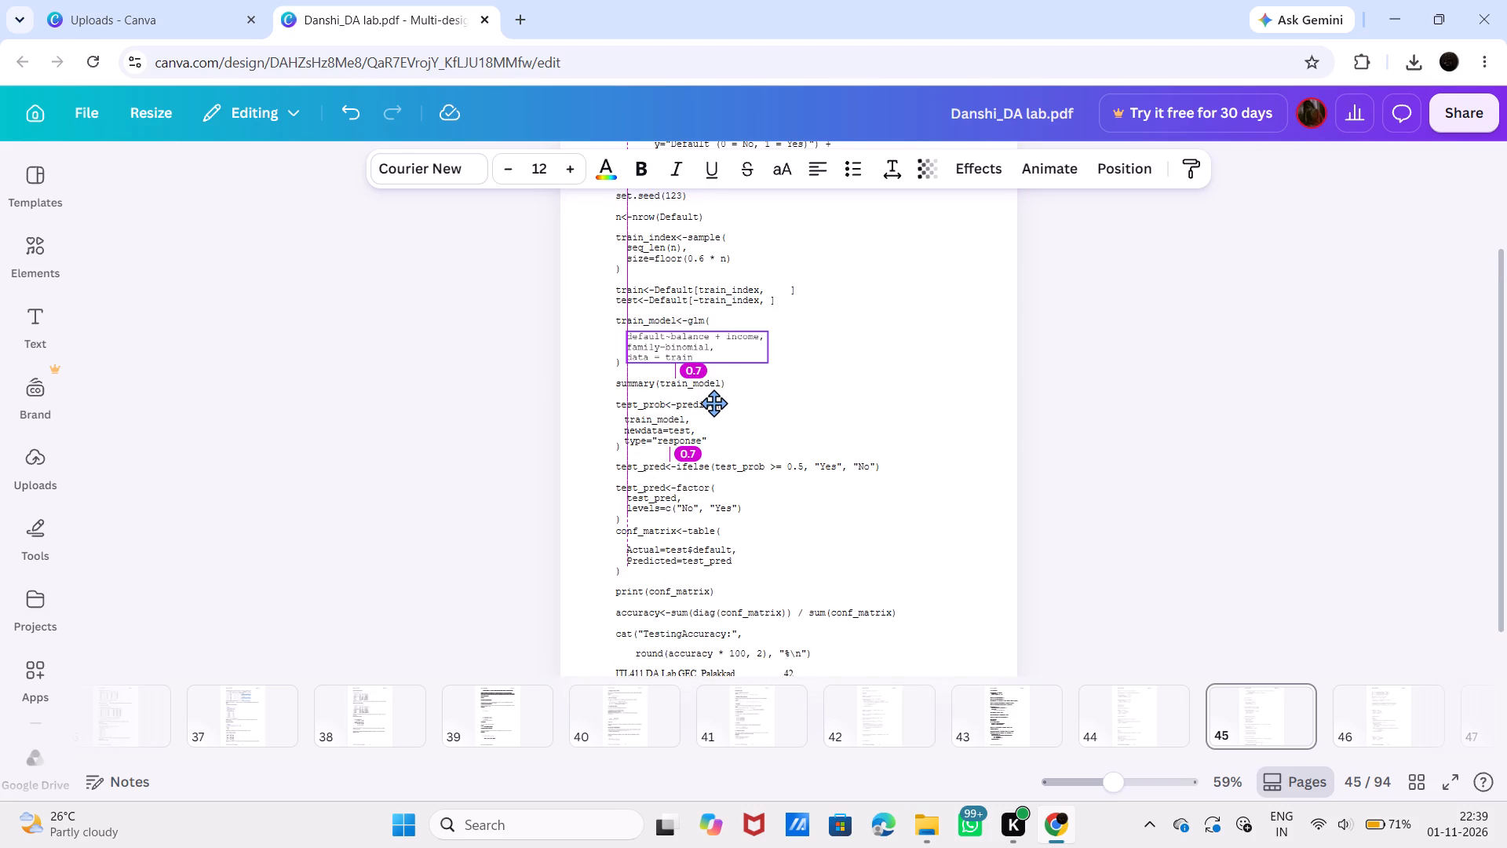
scroll(830, 360, "up", 1)
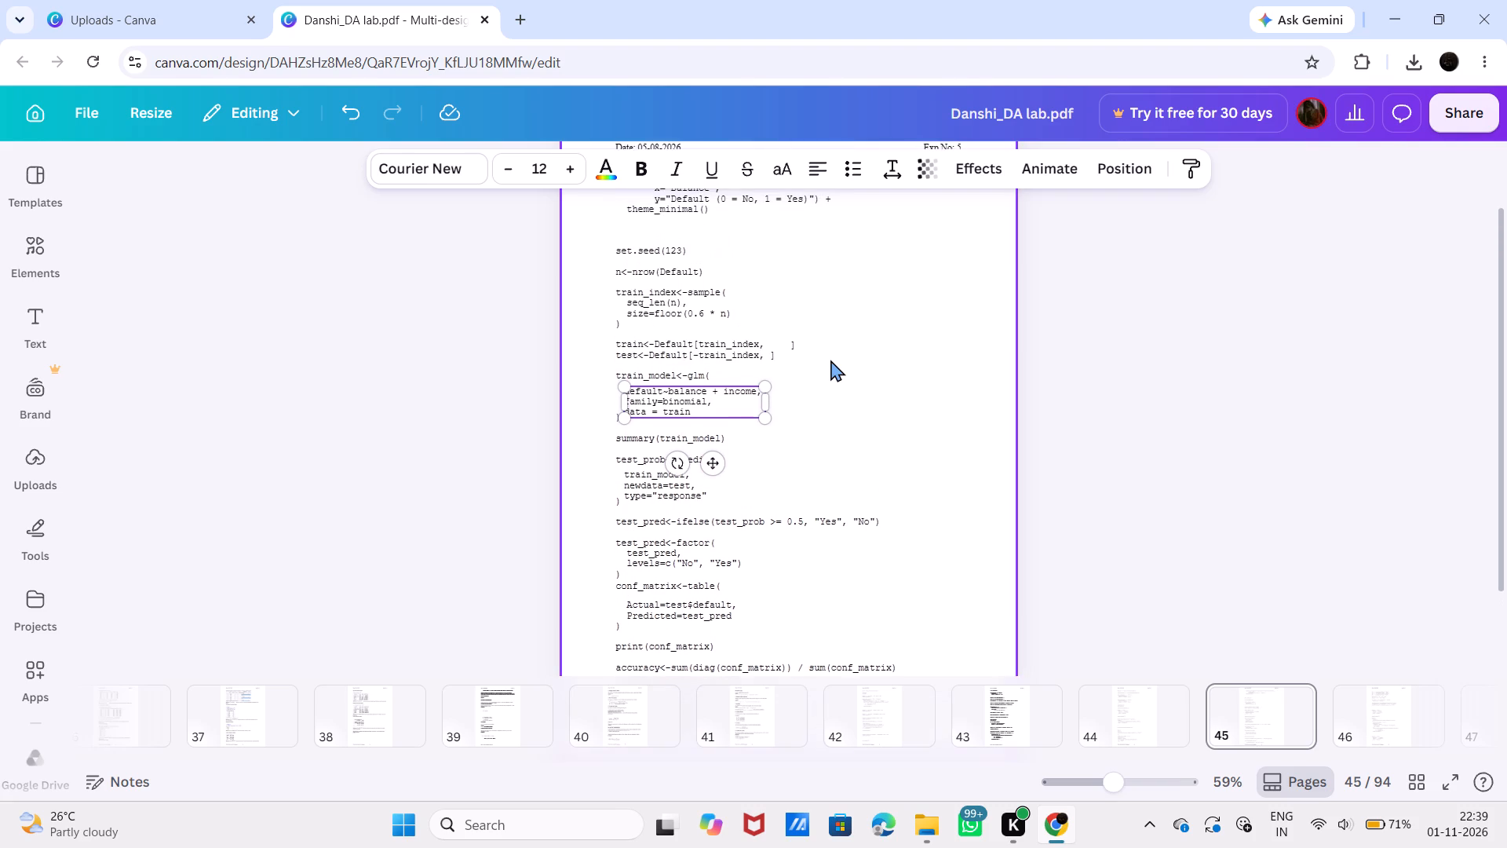
scroll(830, 360, "up", 1)
left_click(693, 312)
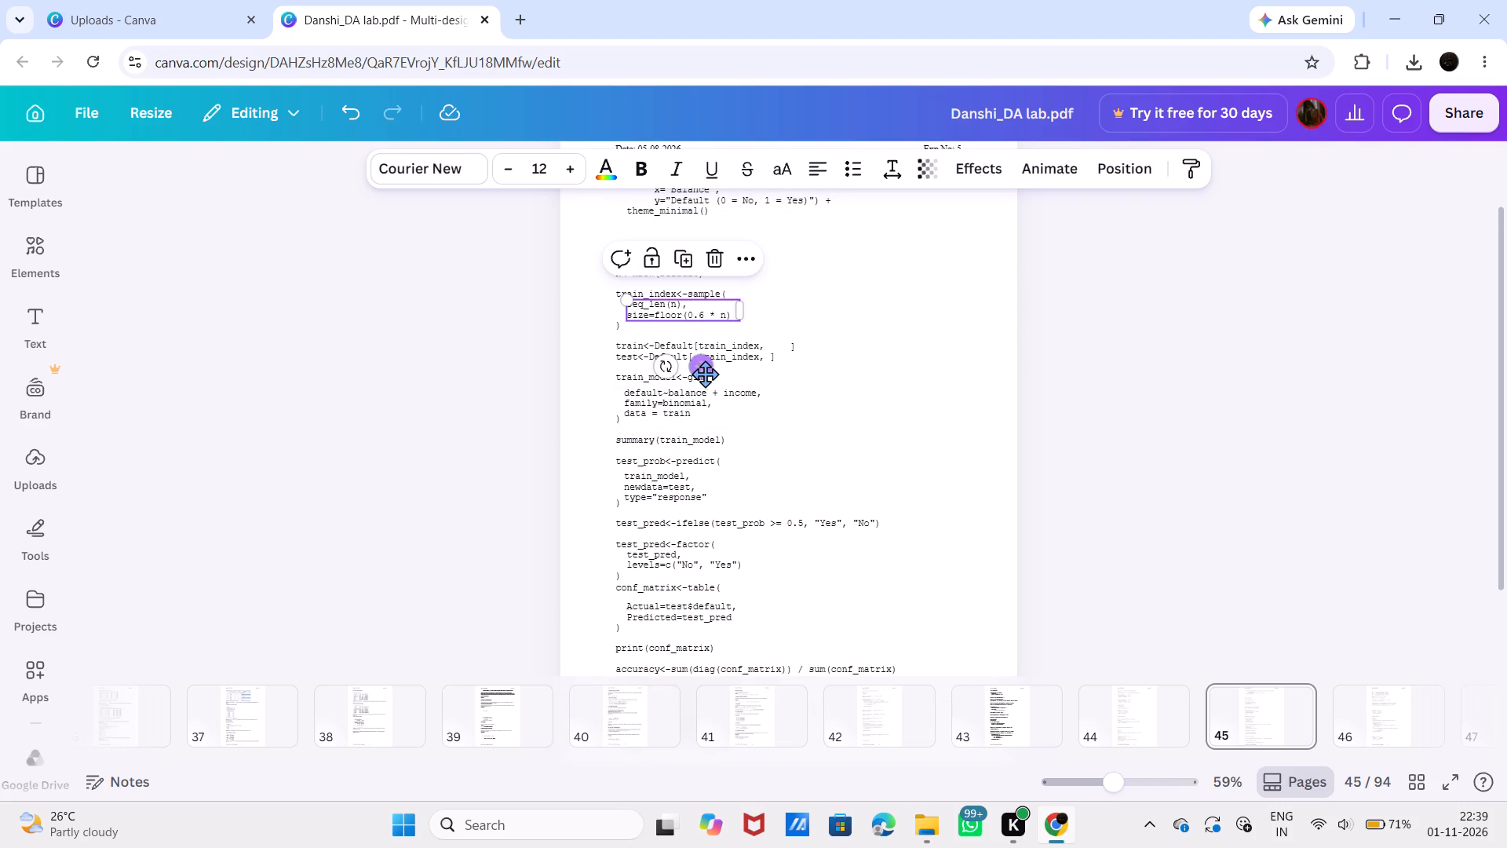
left_click(705, 374)
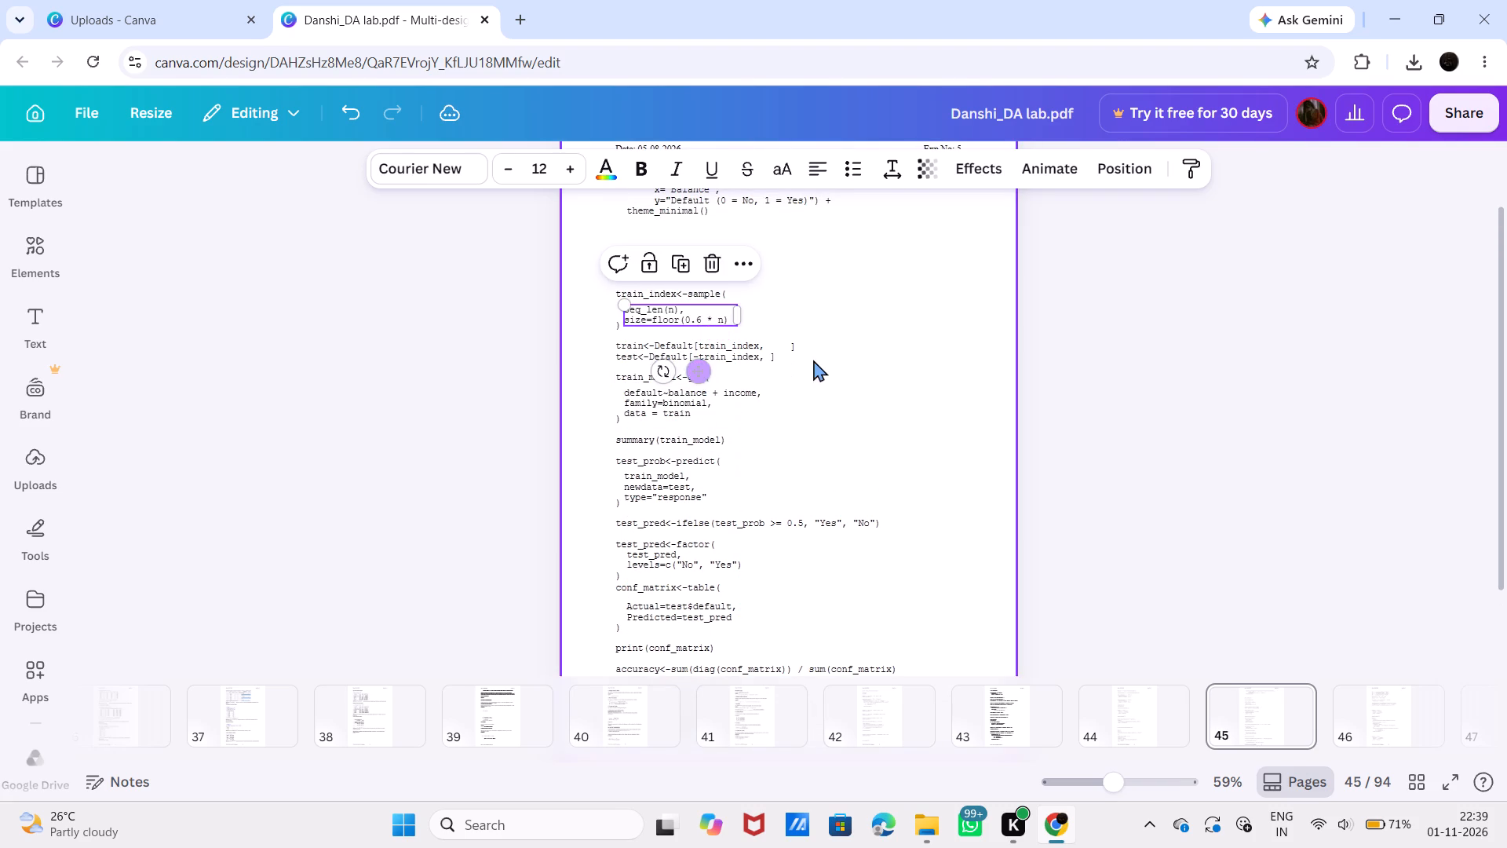
Move the theme_minimal() line near the start of page 45 slightly down.
scroll(830, 360, "up", 1)
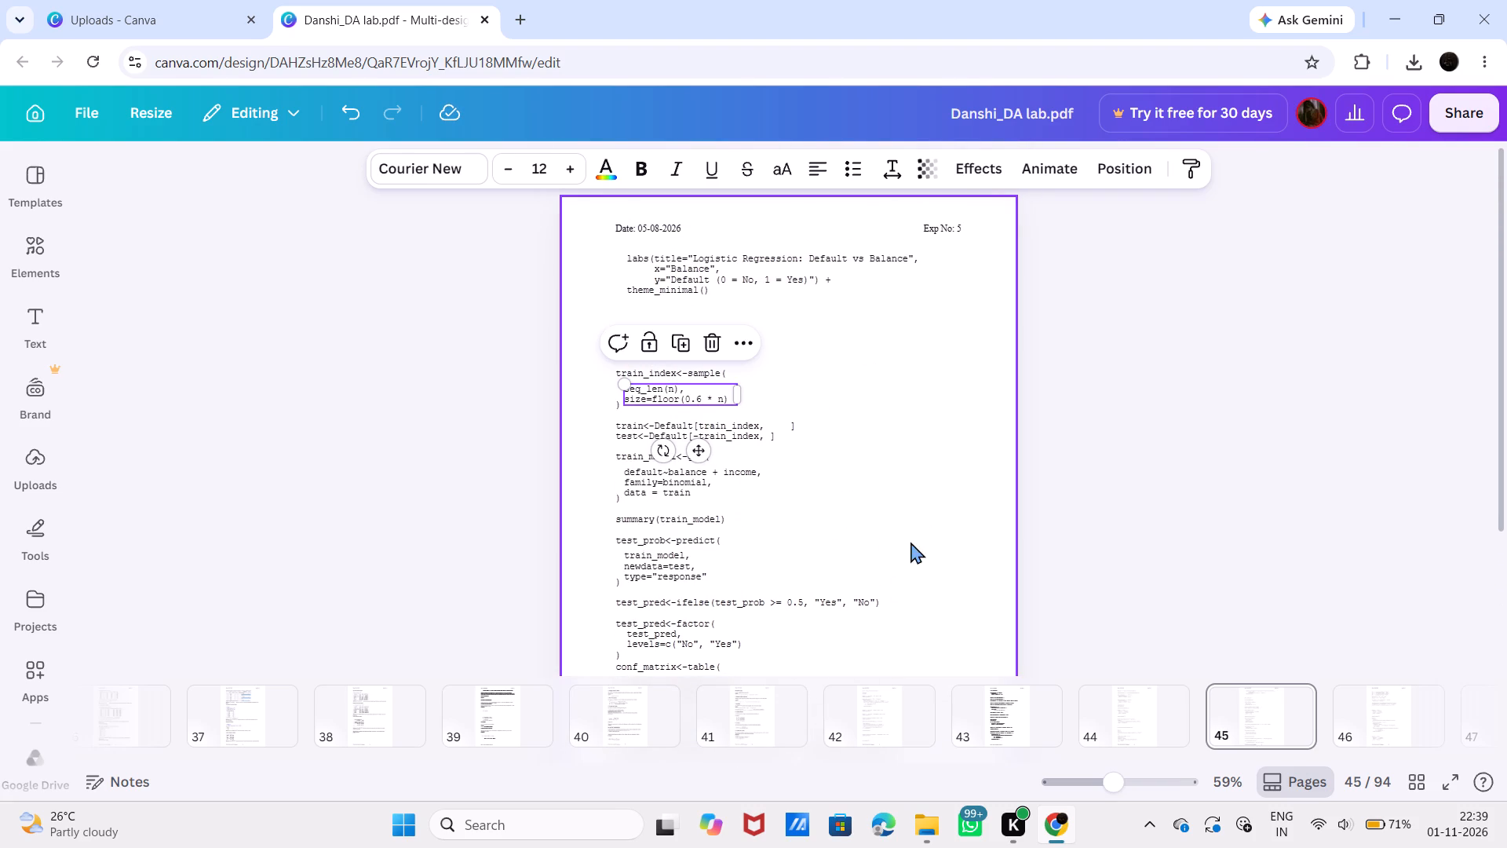
left_click(665, 288)
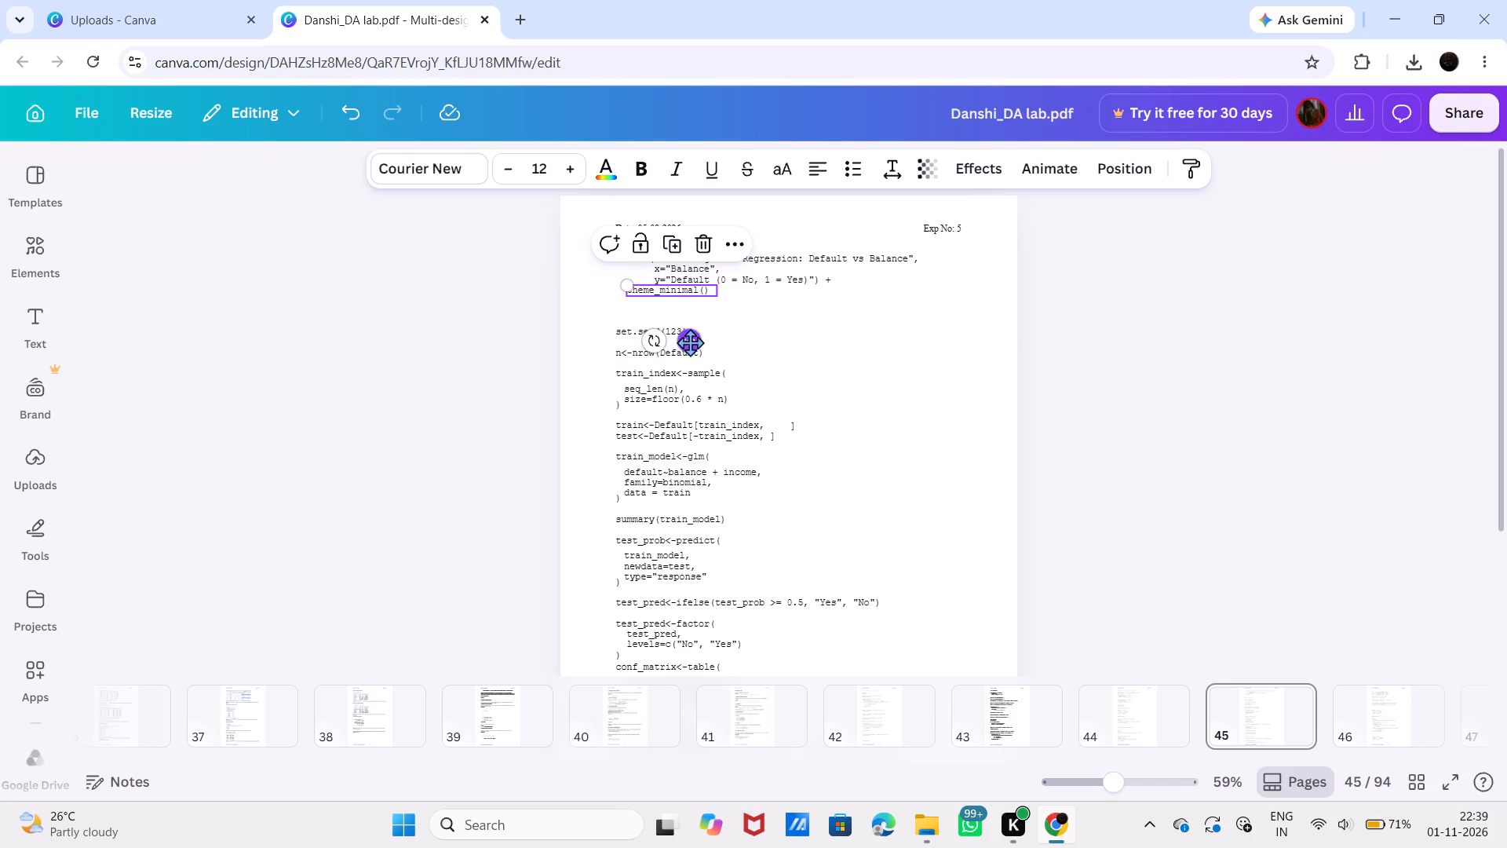
left_click(690, 342)
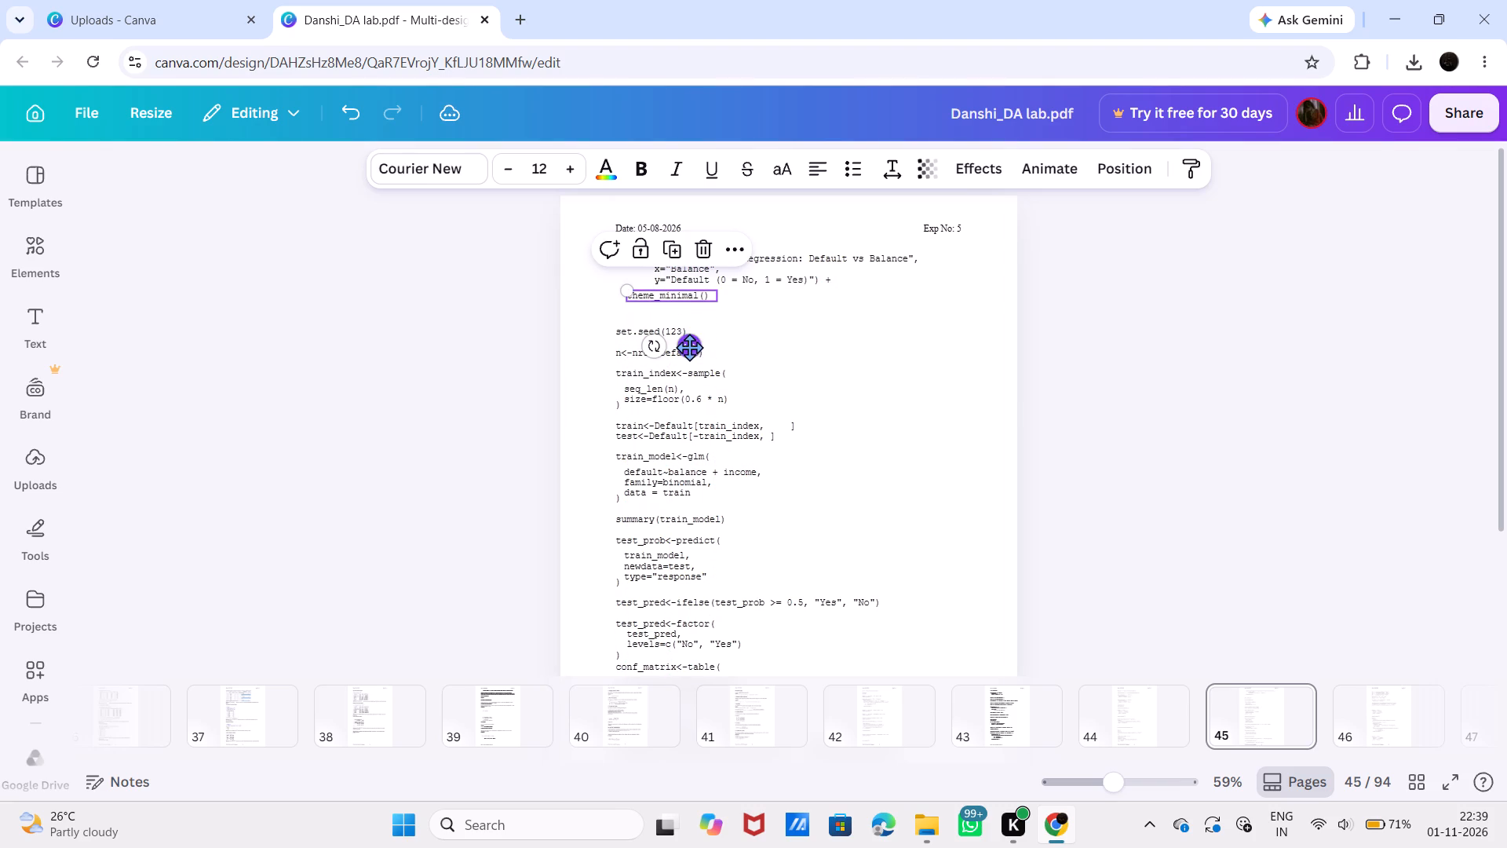
Move the train_index<-sample( line on page 45 slightly up, close beneath n<-nrow(Default).
scroll(803, 408, "down", 1)
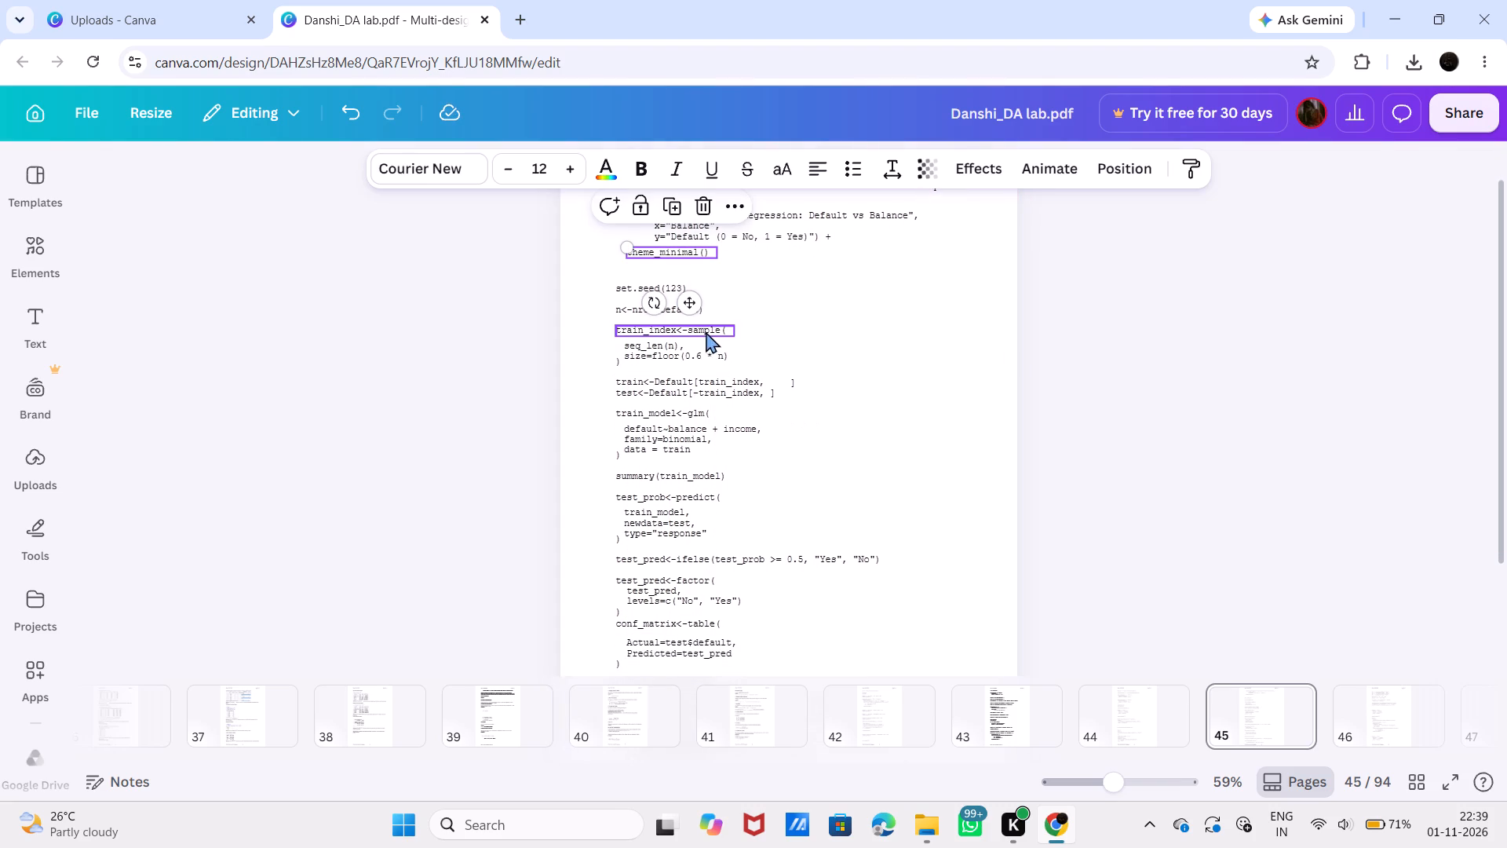
left_click(705, 328)
left_click_drag(691, 382, 691, 371)
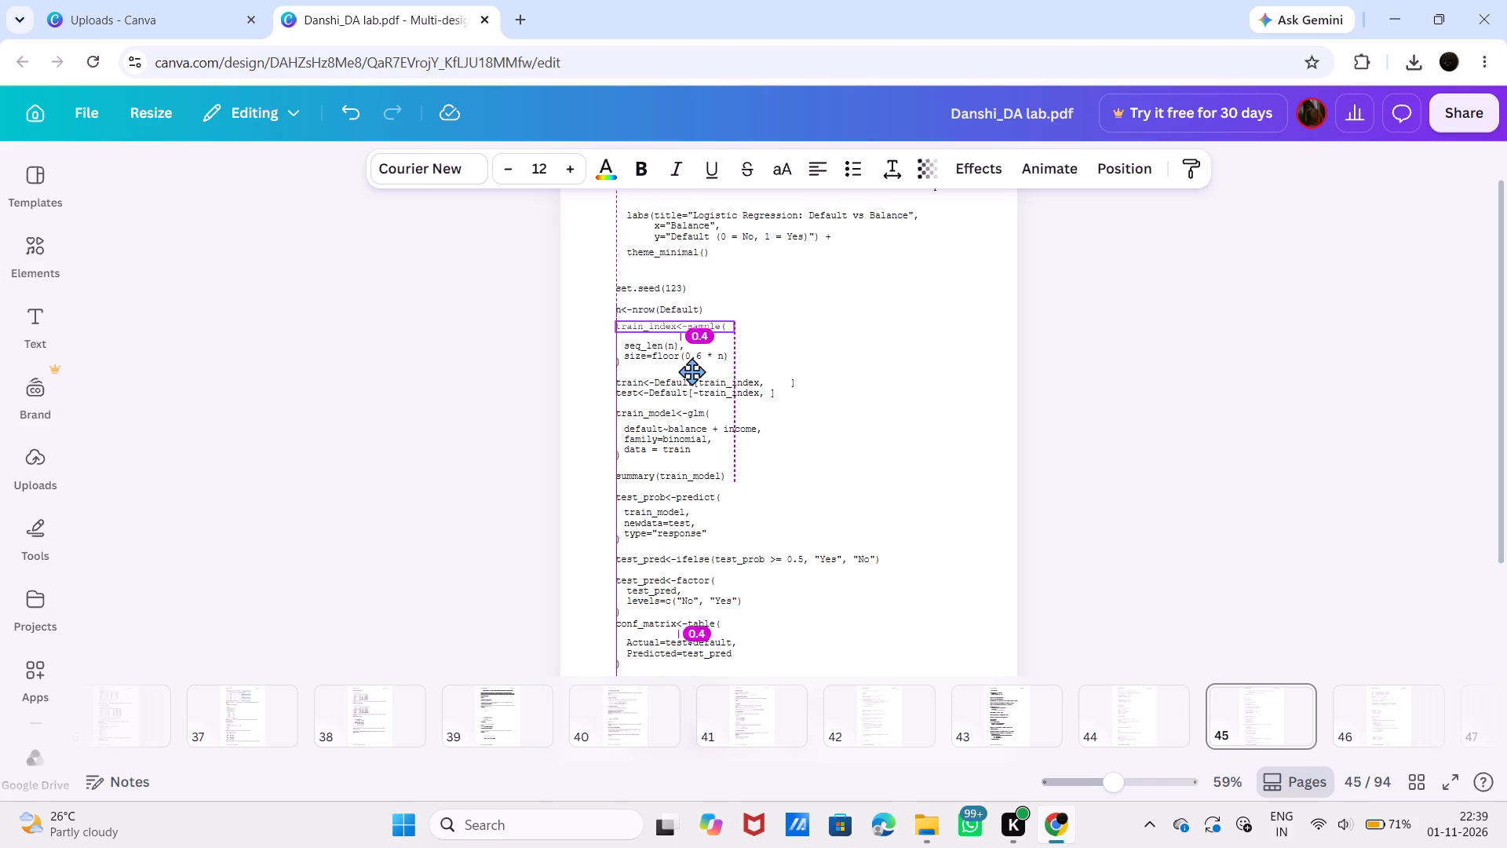
left_click_drag(691, 371, 692, 375)
left_click(831, 387)
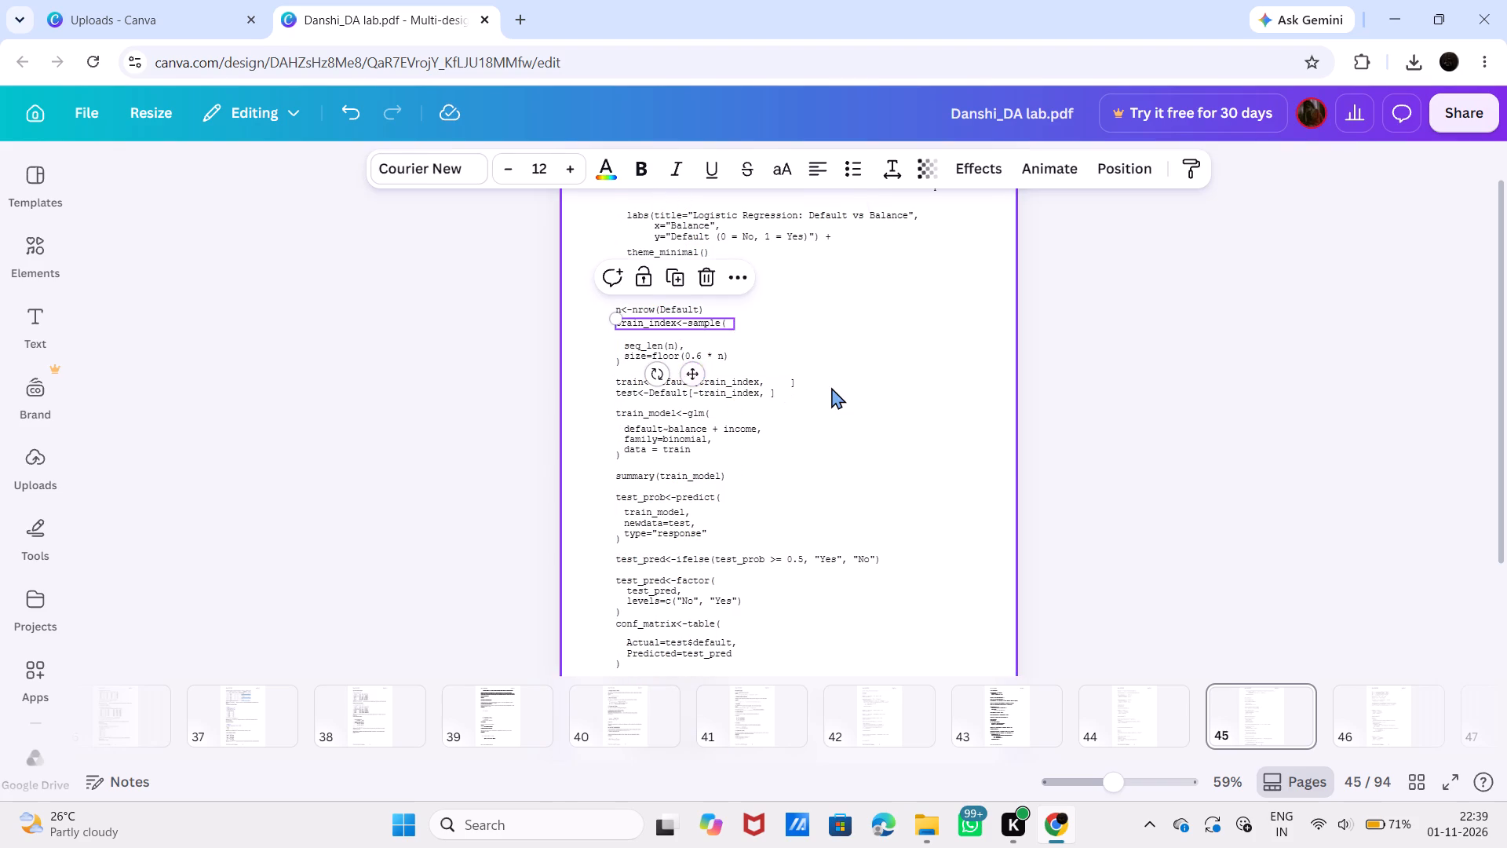
Move the train_model<-glm( line on page 45 slightly up, toward the test<-Default line.
left_click(690, 423)
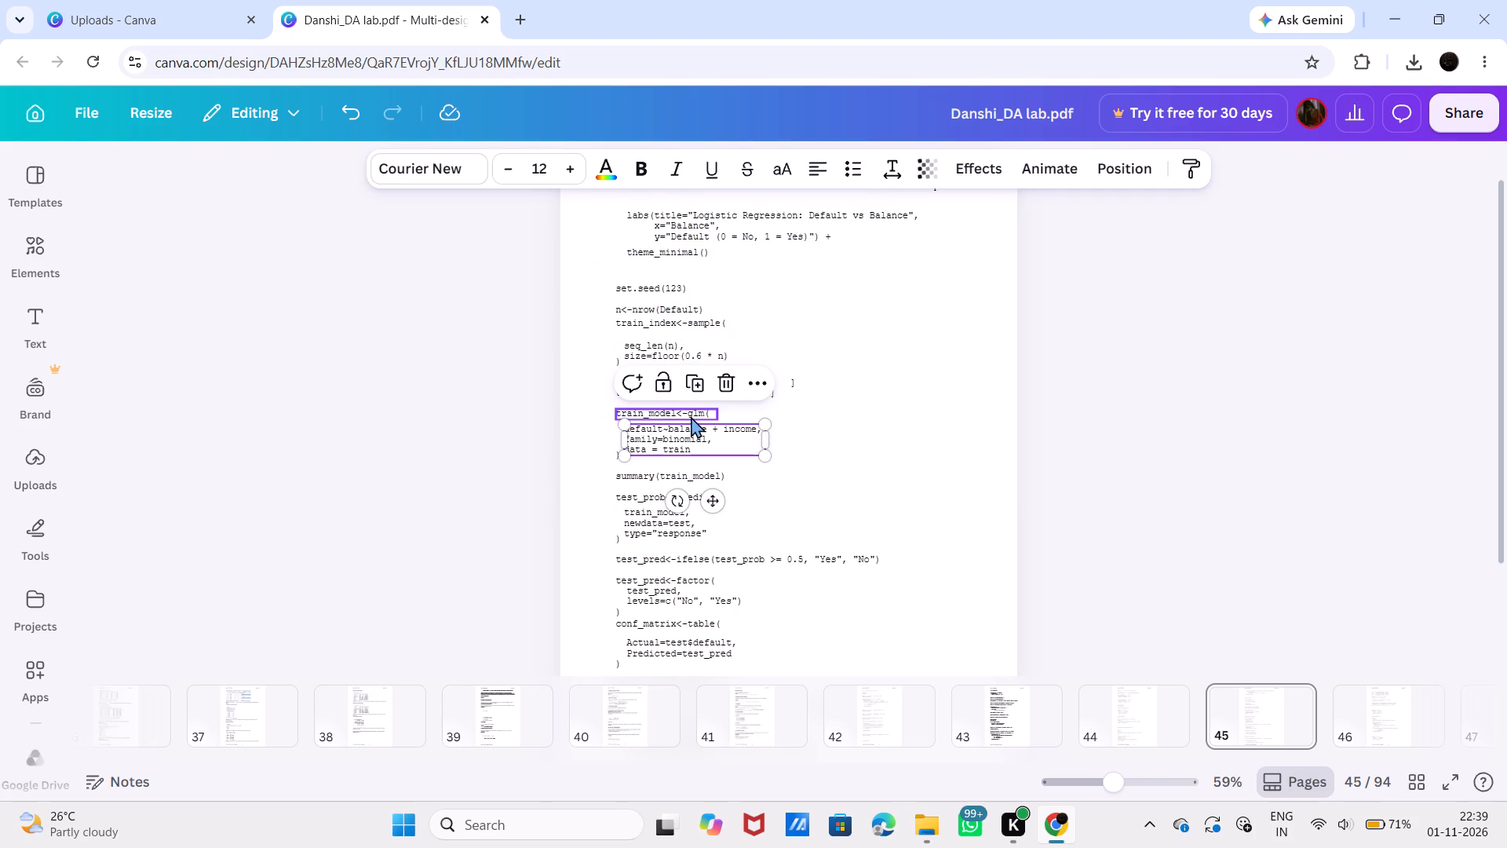
double_click(691, 415)
left_click(682, 466)
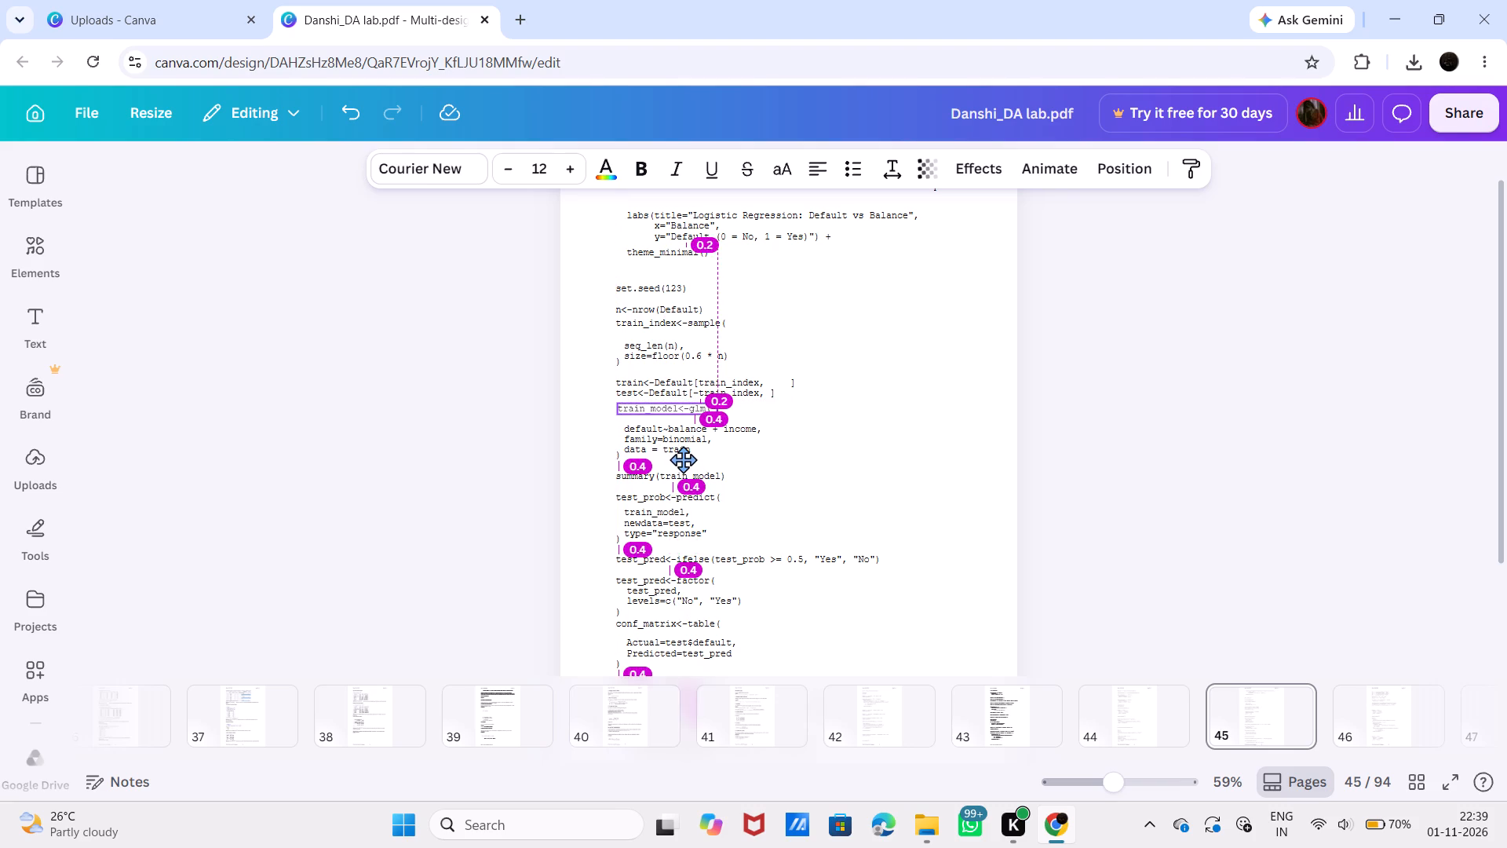
left_click(784, 451)
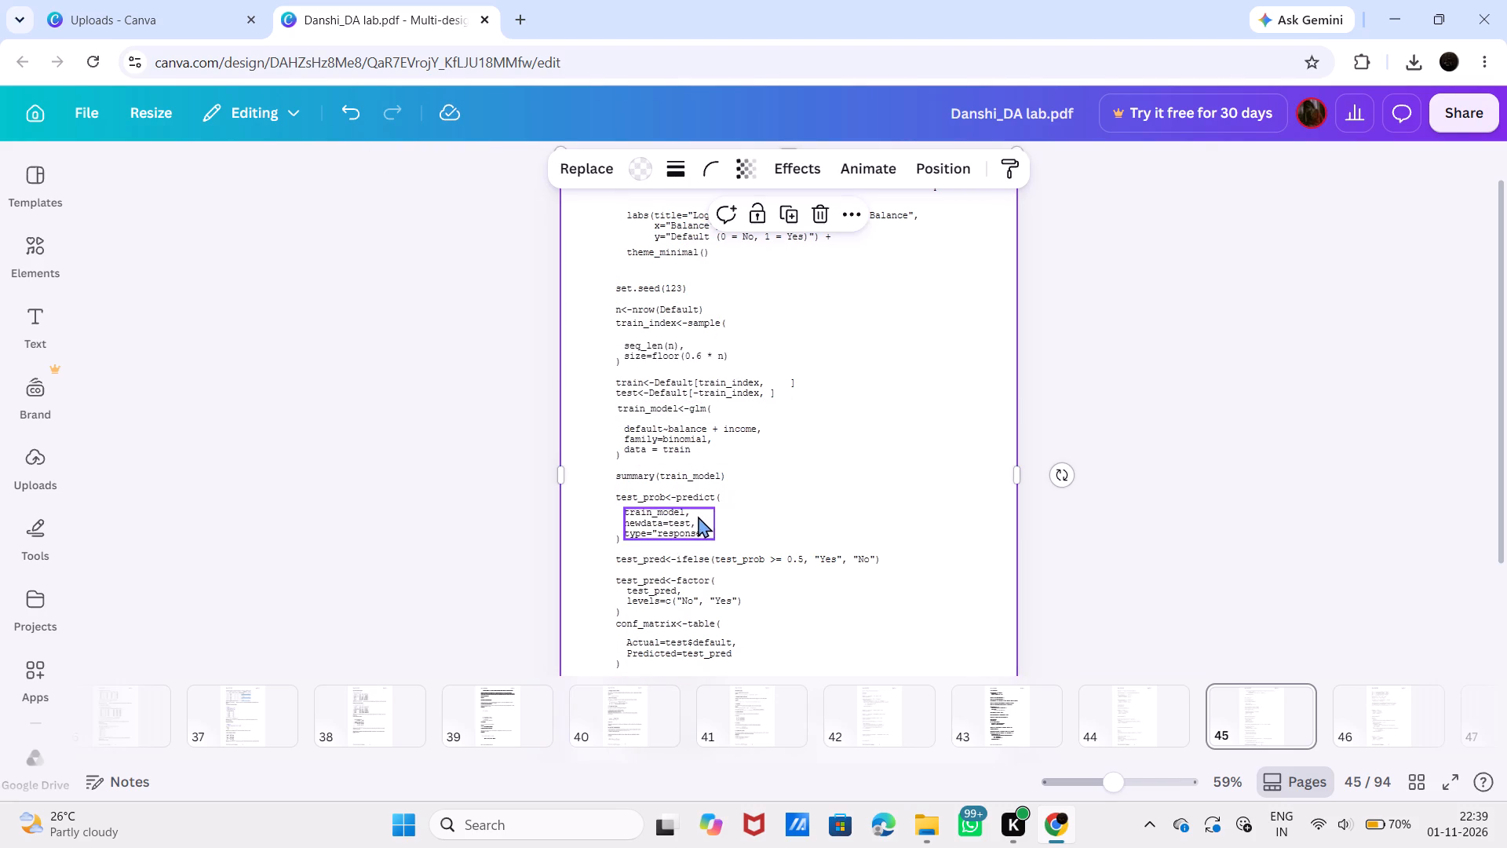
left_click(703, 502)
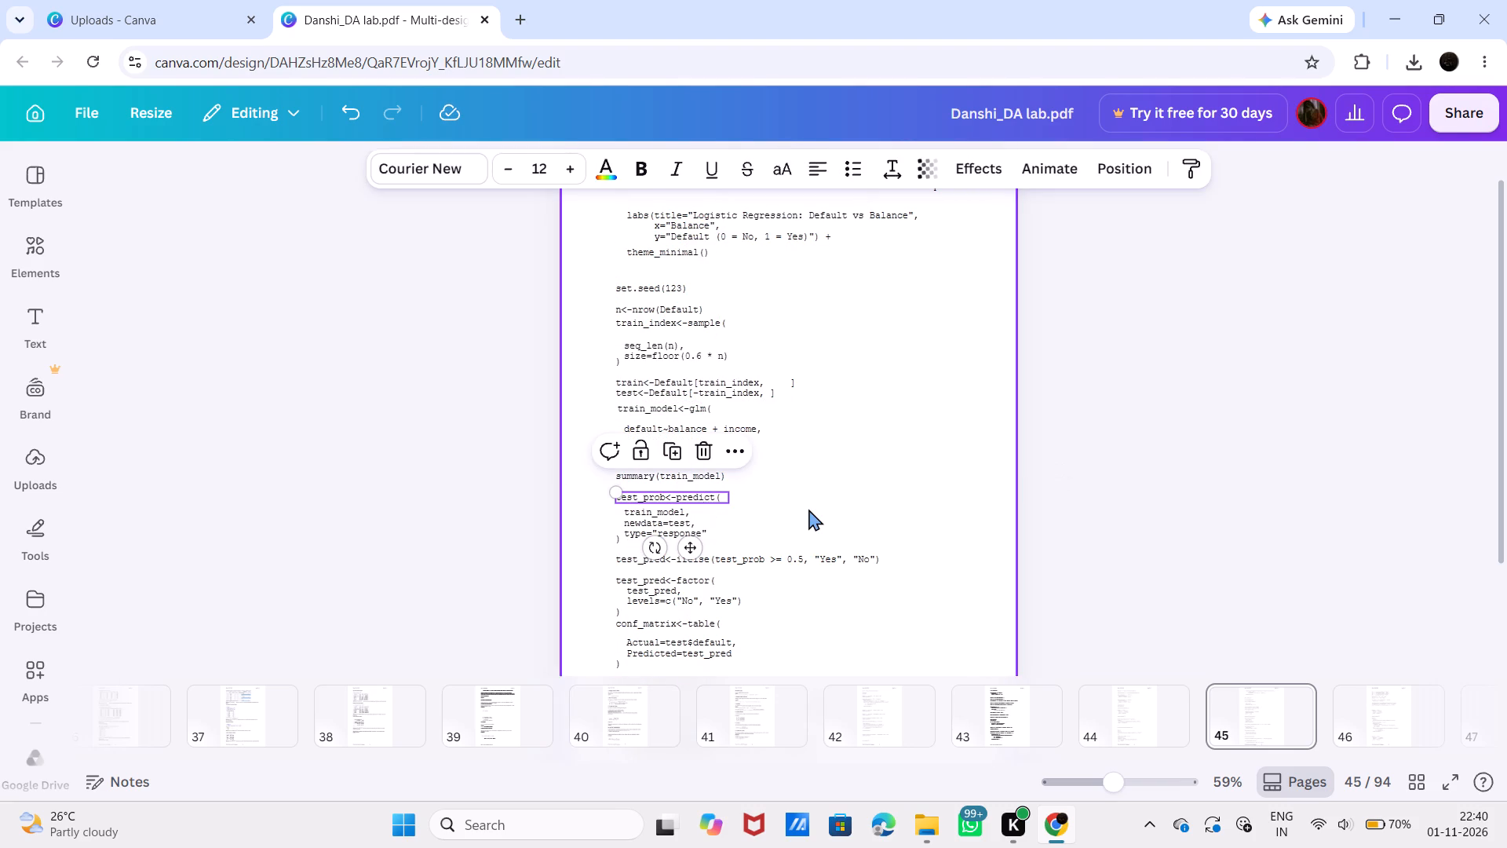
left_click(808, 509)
Go to page 46 and move the block of Precision, Recall and F1-Score cat( lines slightly down.
scroll(1216, 737, "left", 3)
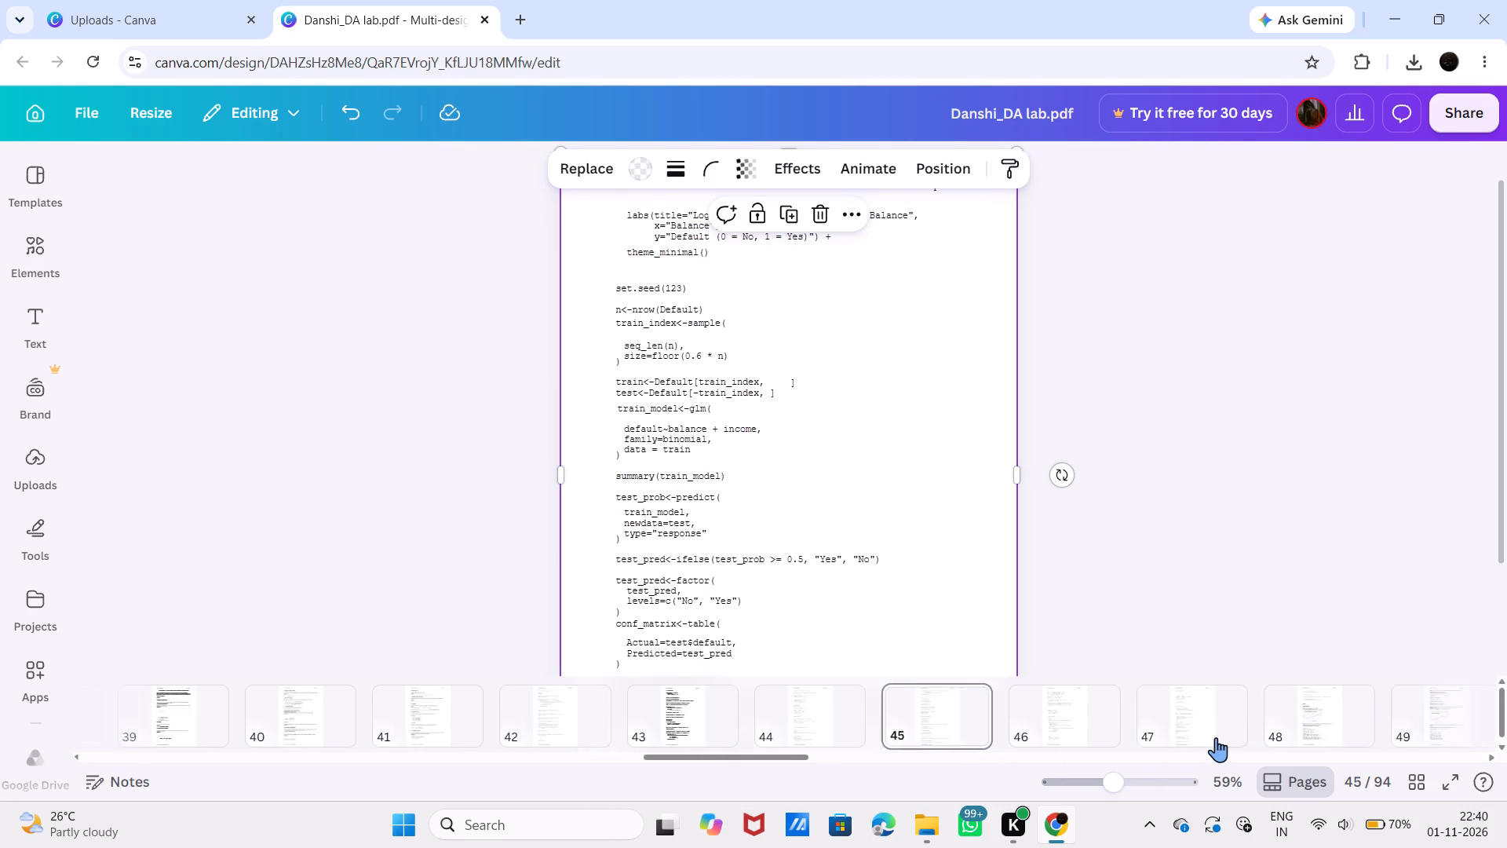
scroll(1216, 737, "left", 10)
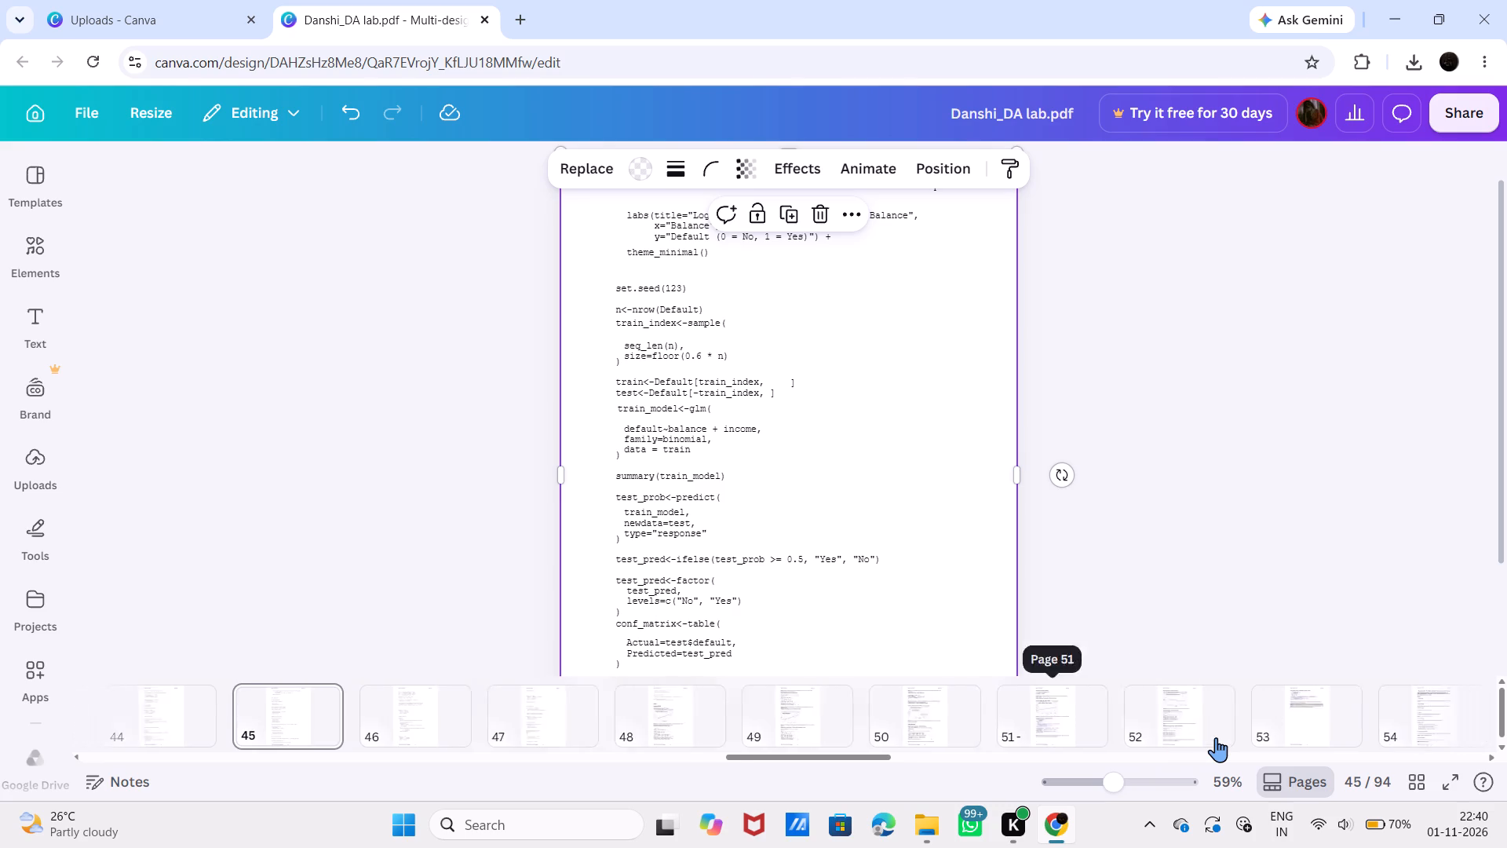
scroll(1216, 737, "left", 1)
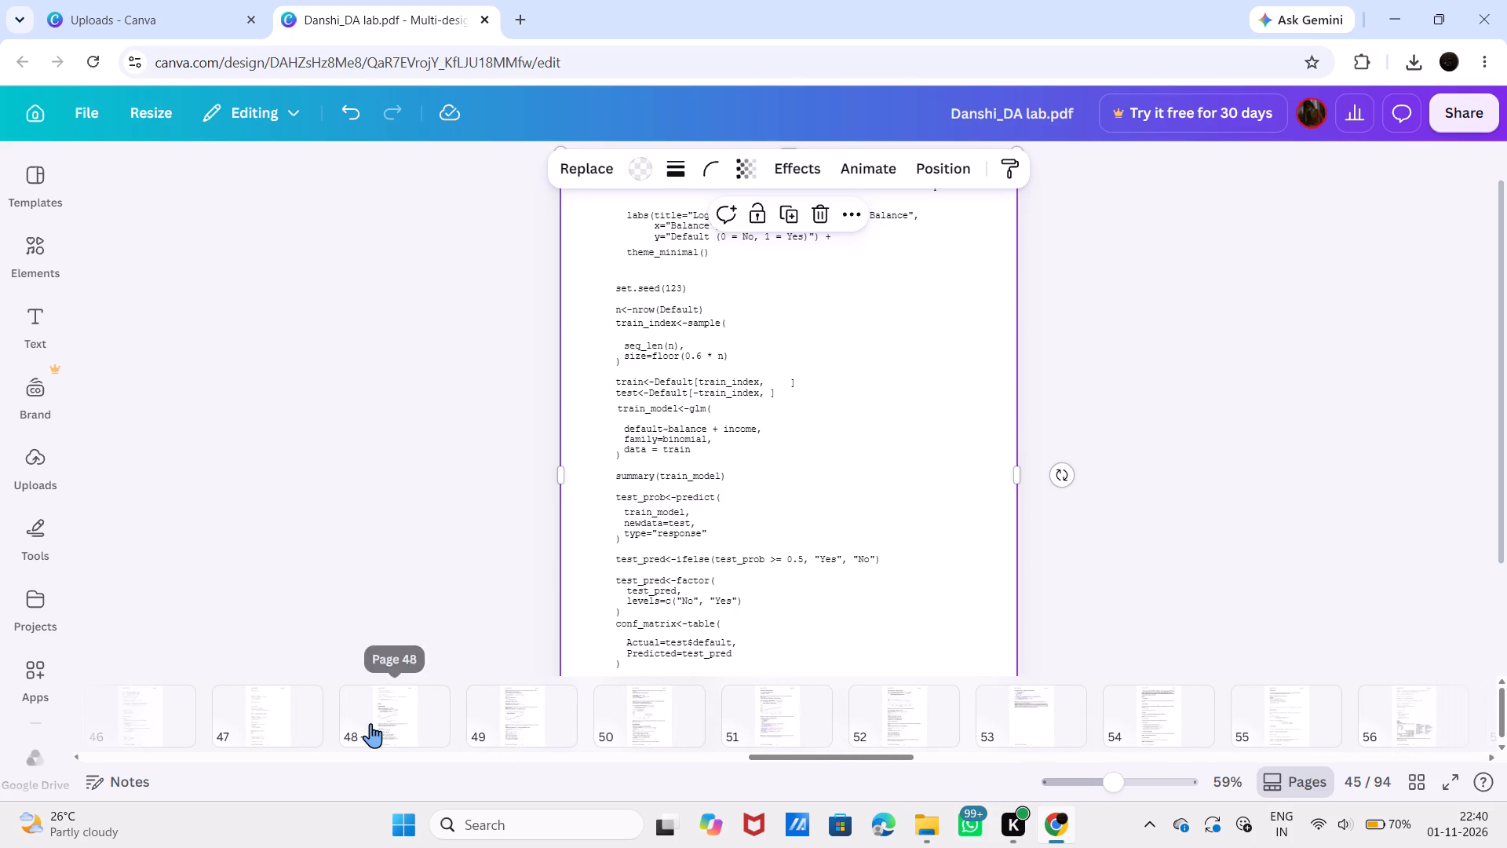
left_click(151, 713)
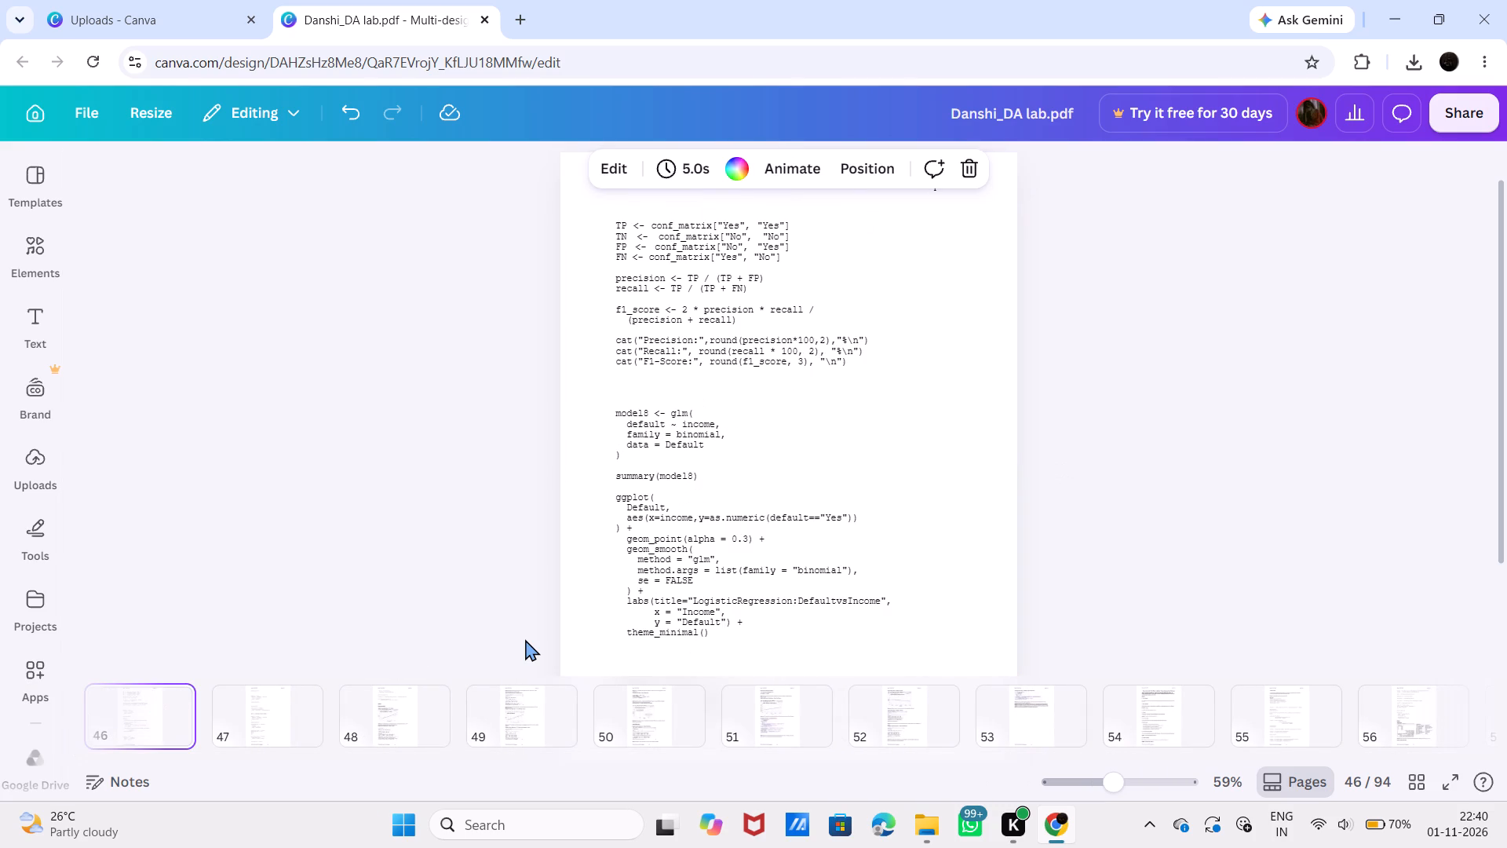
scroll(525, 639, "up", 1)
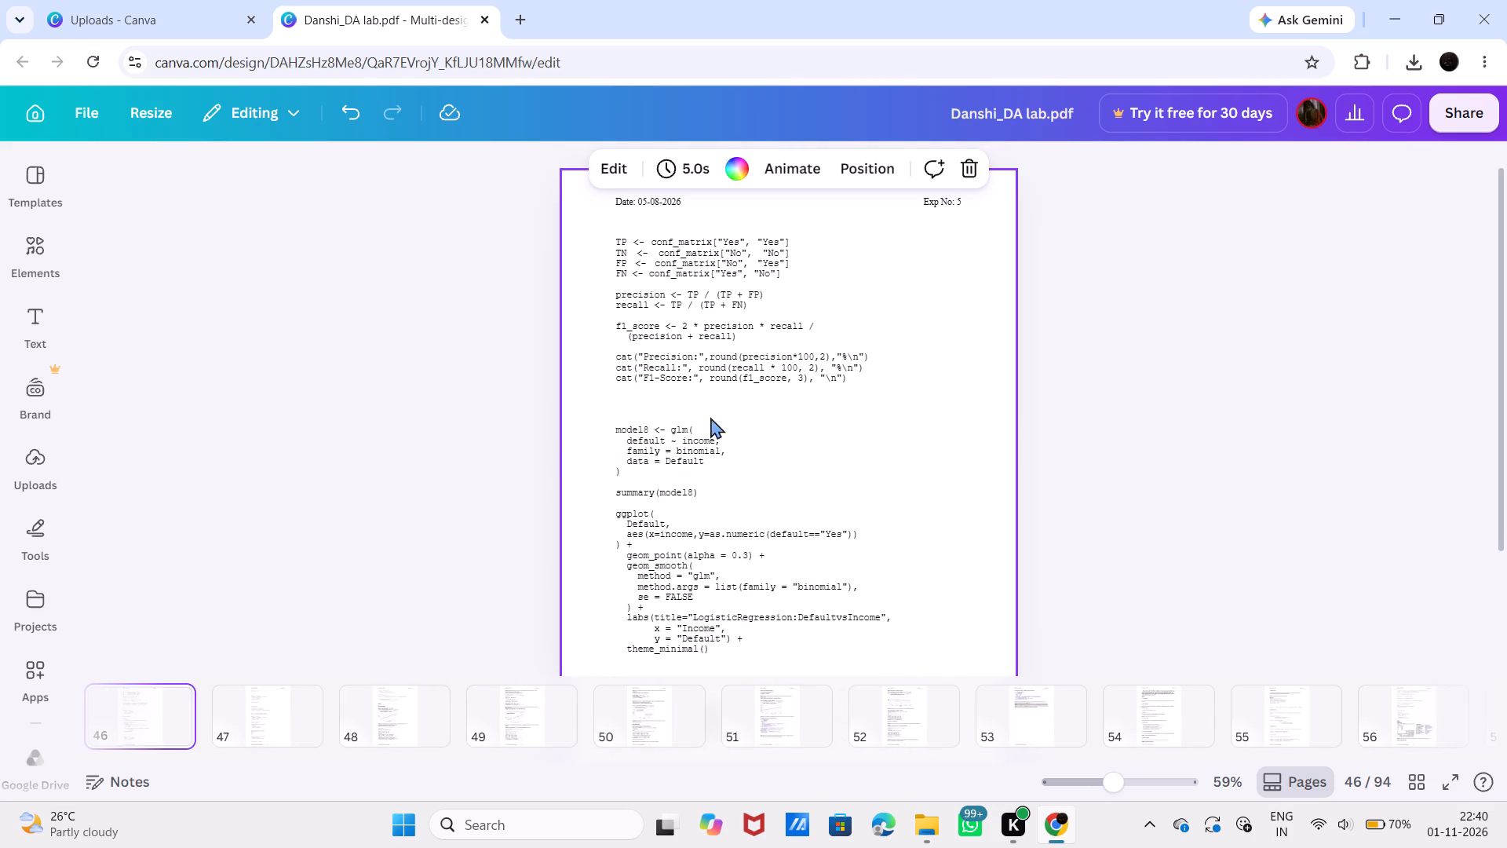
left_click(722, 388)
left_click(728, 363)
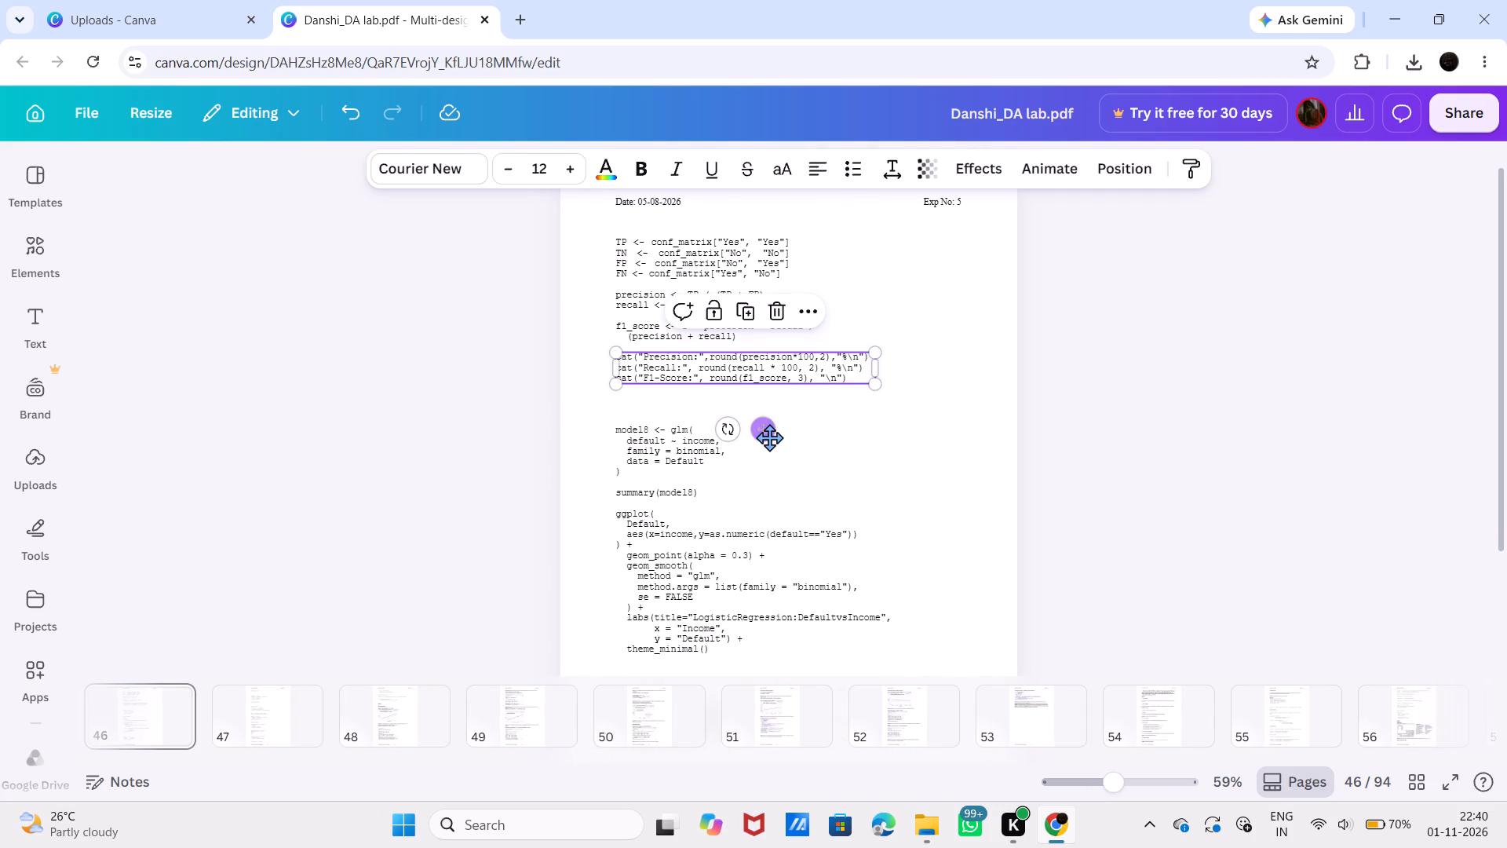
left_click_drag(769, 437, 769, 444)
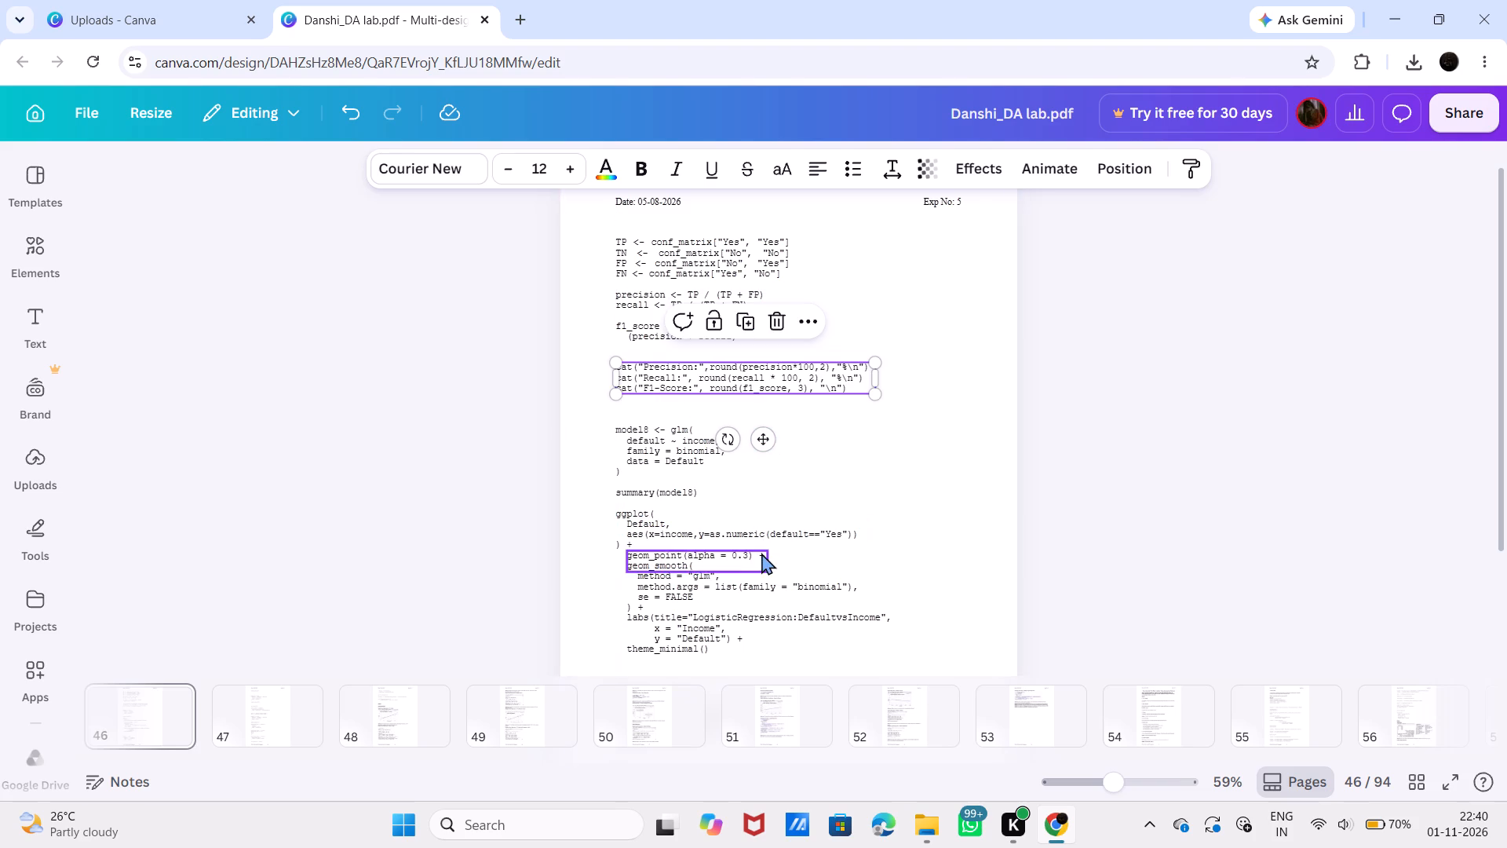
Move the theme_minimal() line on page 46 down, nearer to the model9 <- glm( line.
scroll(711, 552, "down", 1)
left_click(700, 489)
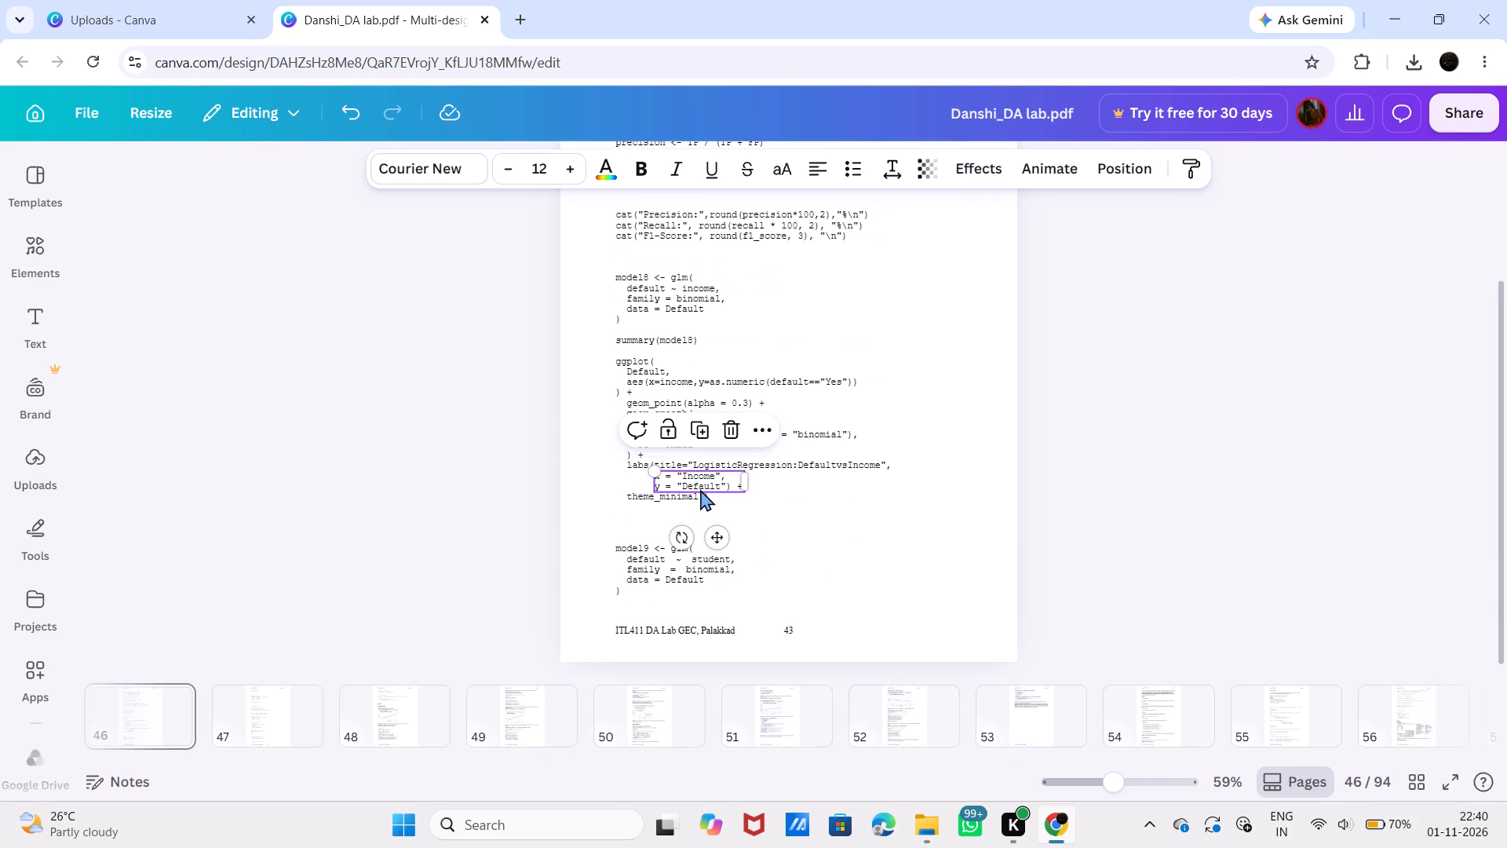
left_click(681, 499)
left_click_drag(685, 542, 685, 561)
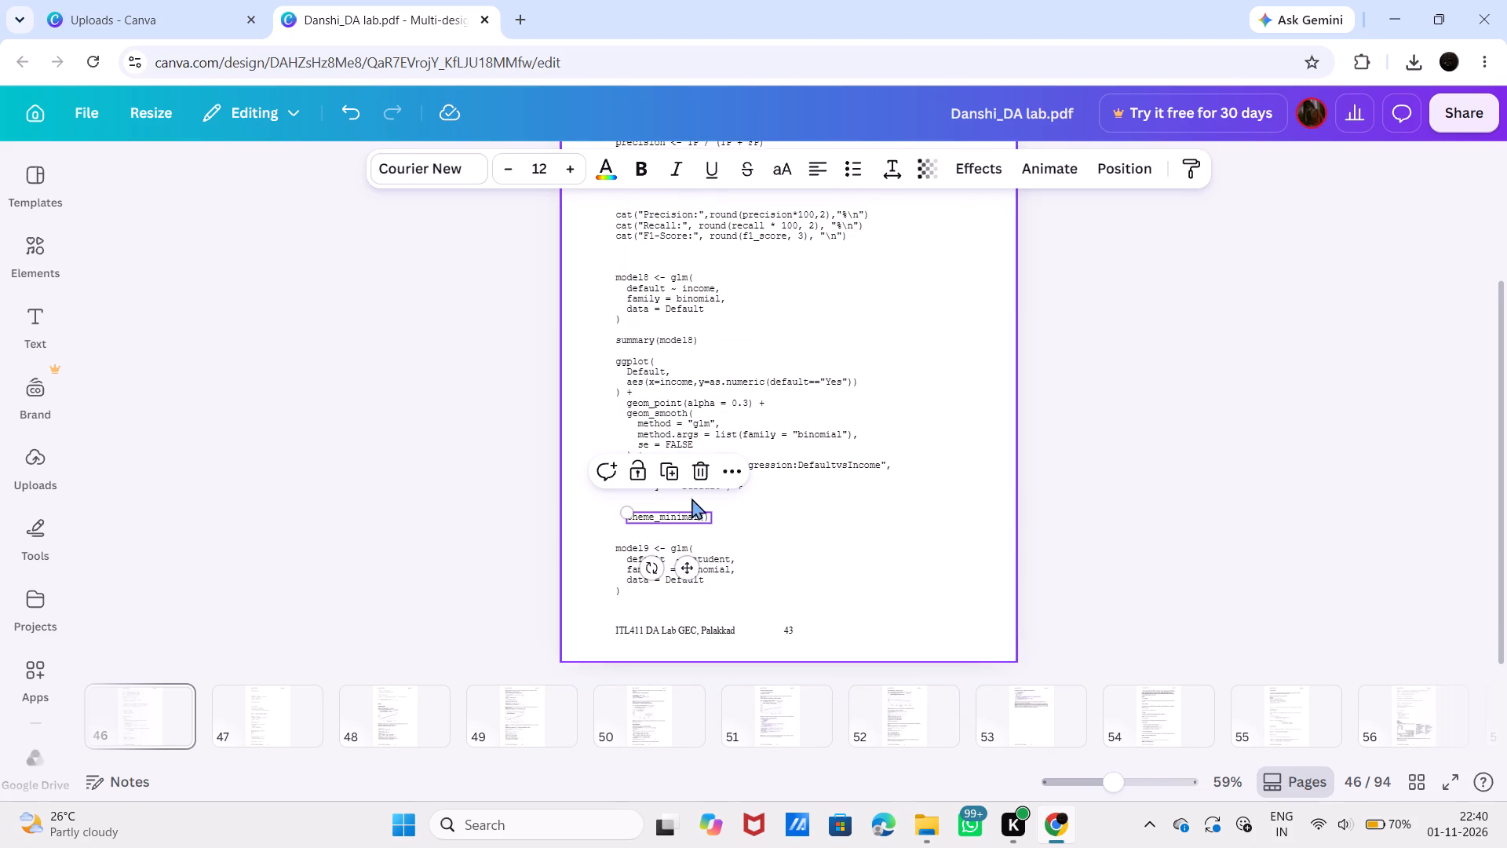
left_click(776, 481)
Move the x = "Income" and y = "Default" lines on page 46 slightly down, toward theme_minimal().
left_click(717, 485)
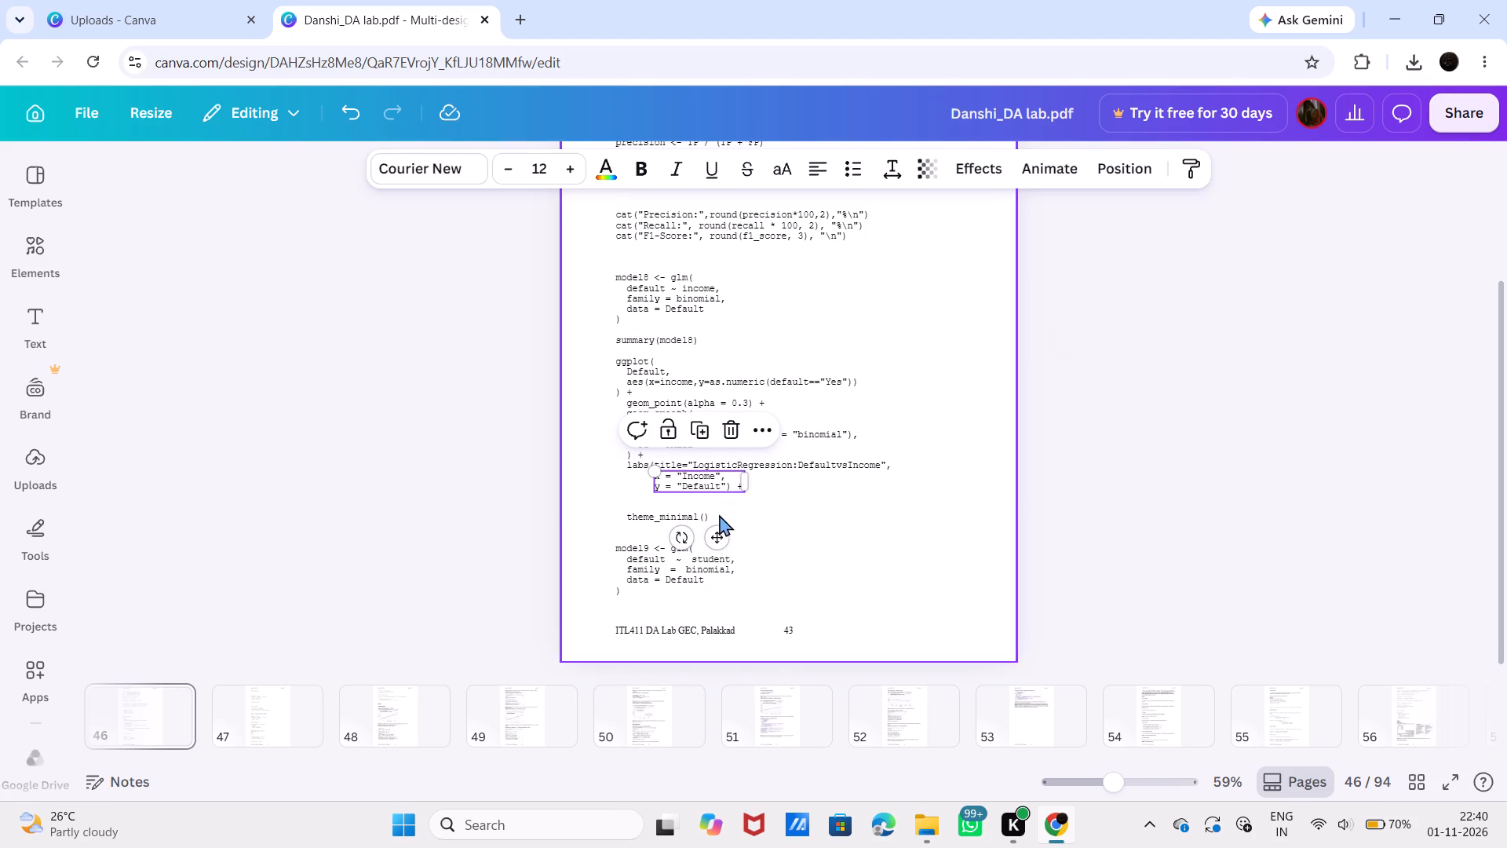
left_click_drag(721, 540, 721, 555)
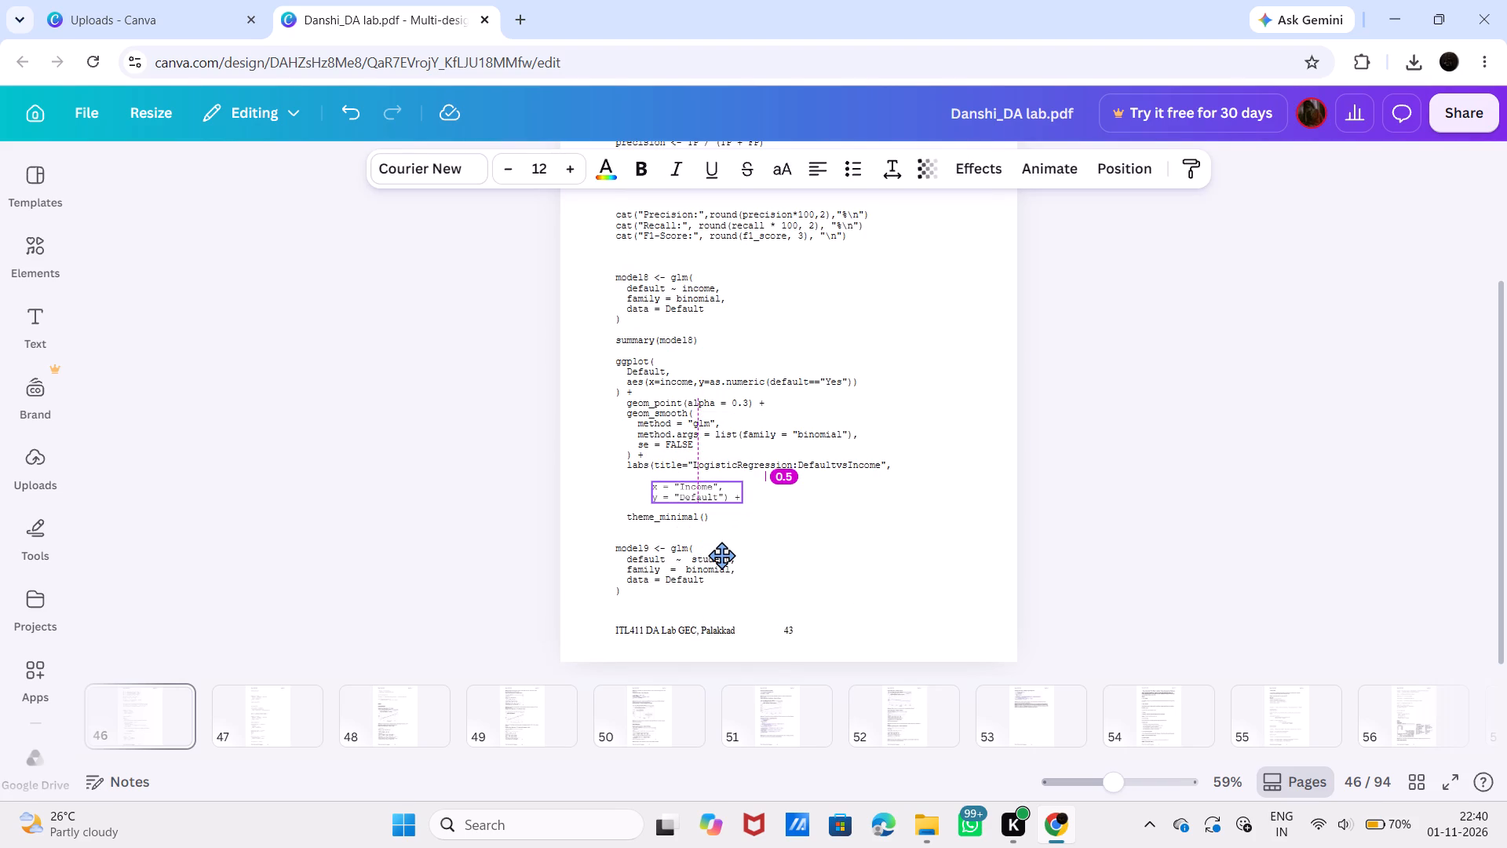
left_click_drag(721, 555, 721, 554)
Move the ) + and labs(title="LogisticRegression:DefaultvsIncome" lines slightly down, directly above the x = "Income" line.
left_click(826, 463)
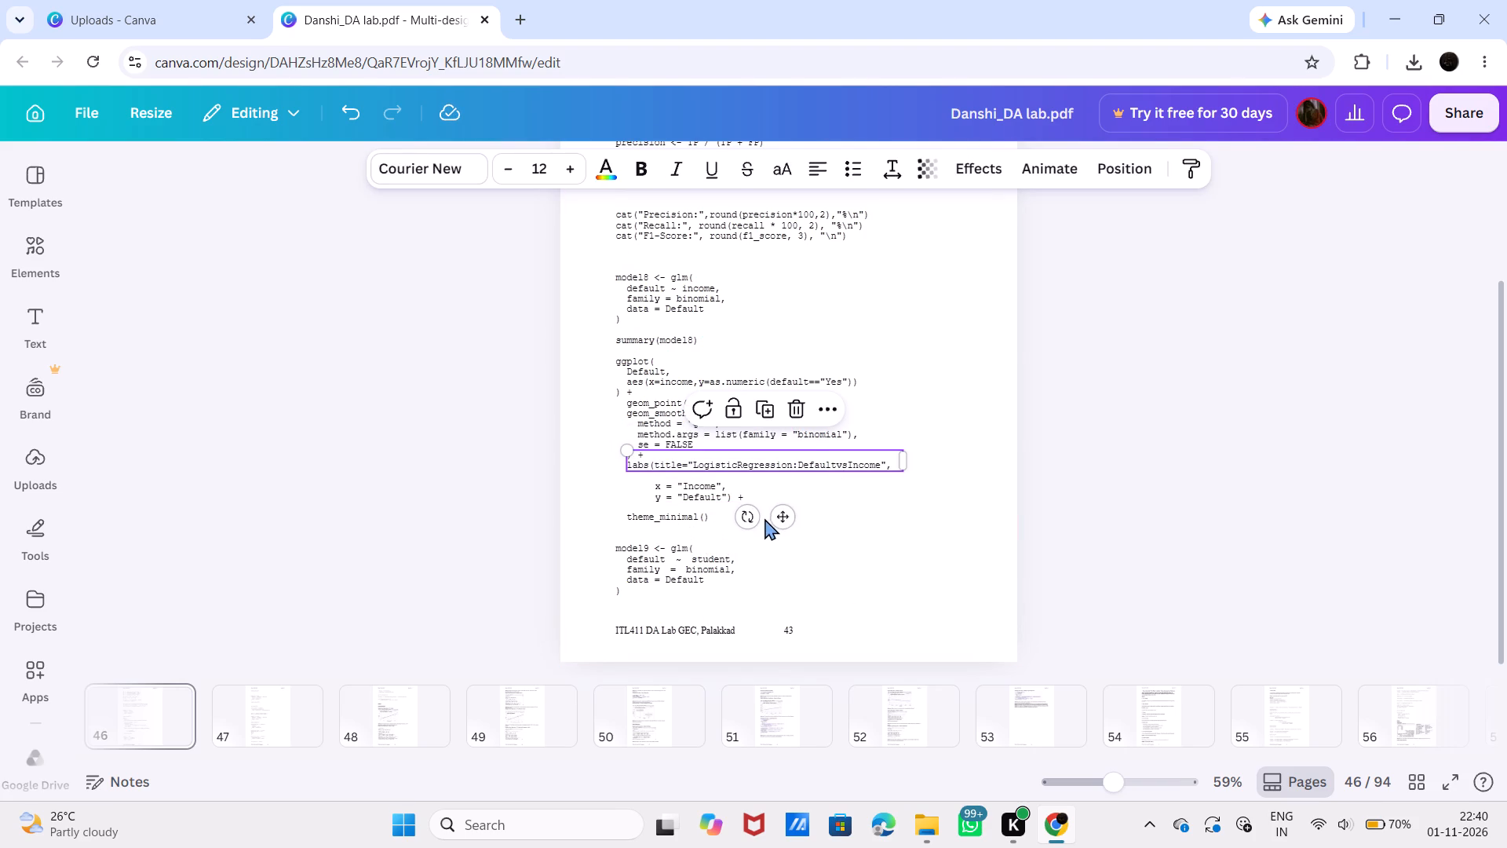
left_click_drag(786, 515, 786, 525)
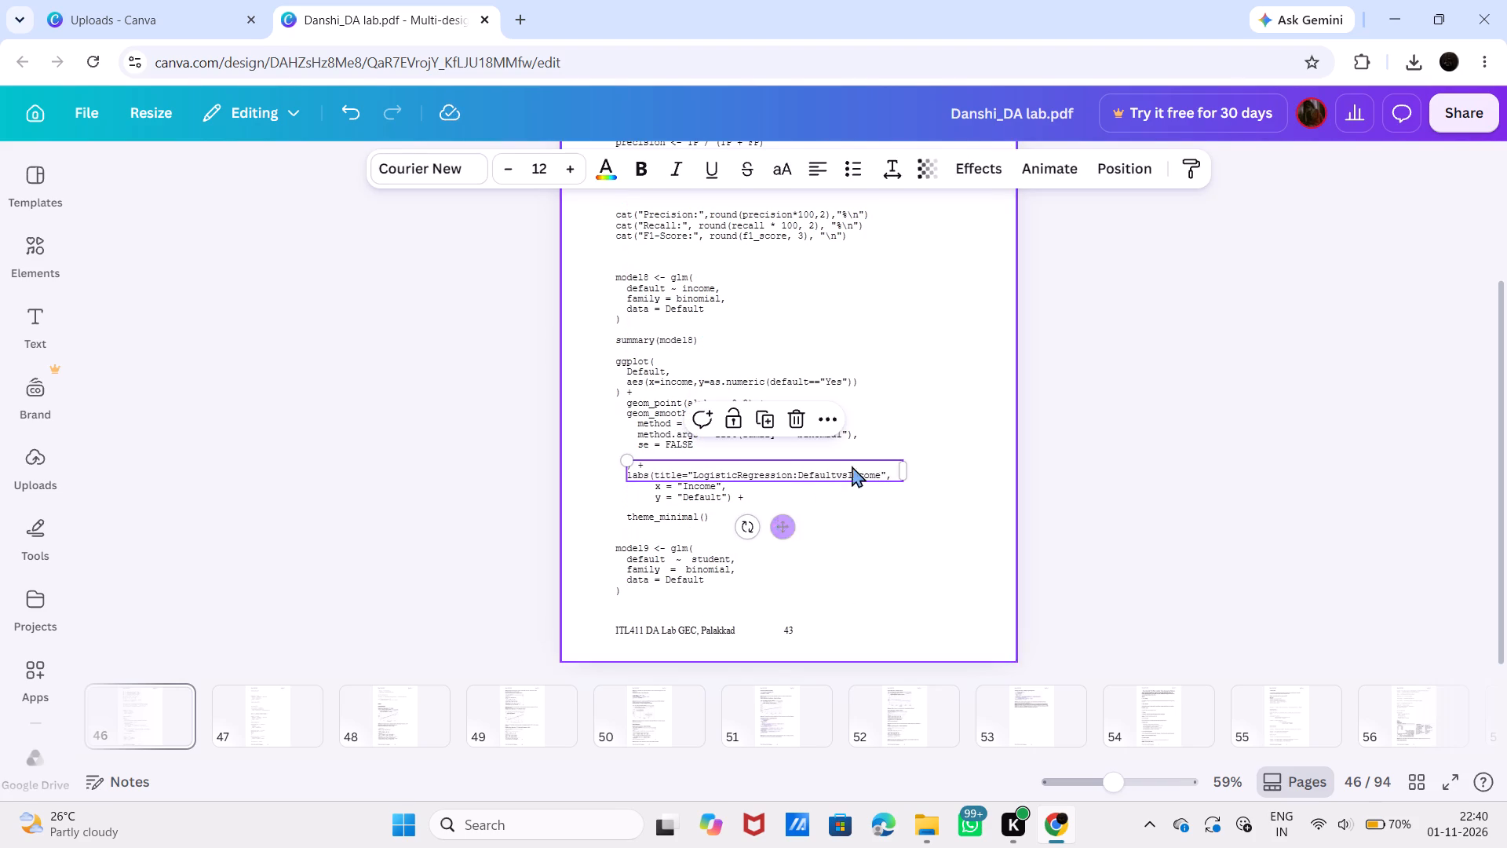
left_click(892, 444)
Nudge the method = "glm", method.args and se = FALSE lines on page 46 slightly down and left, beneath geom_smooth(.
left_click(702, 446)
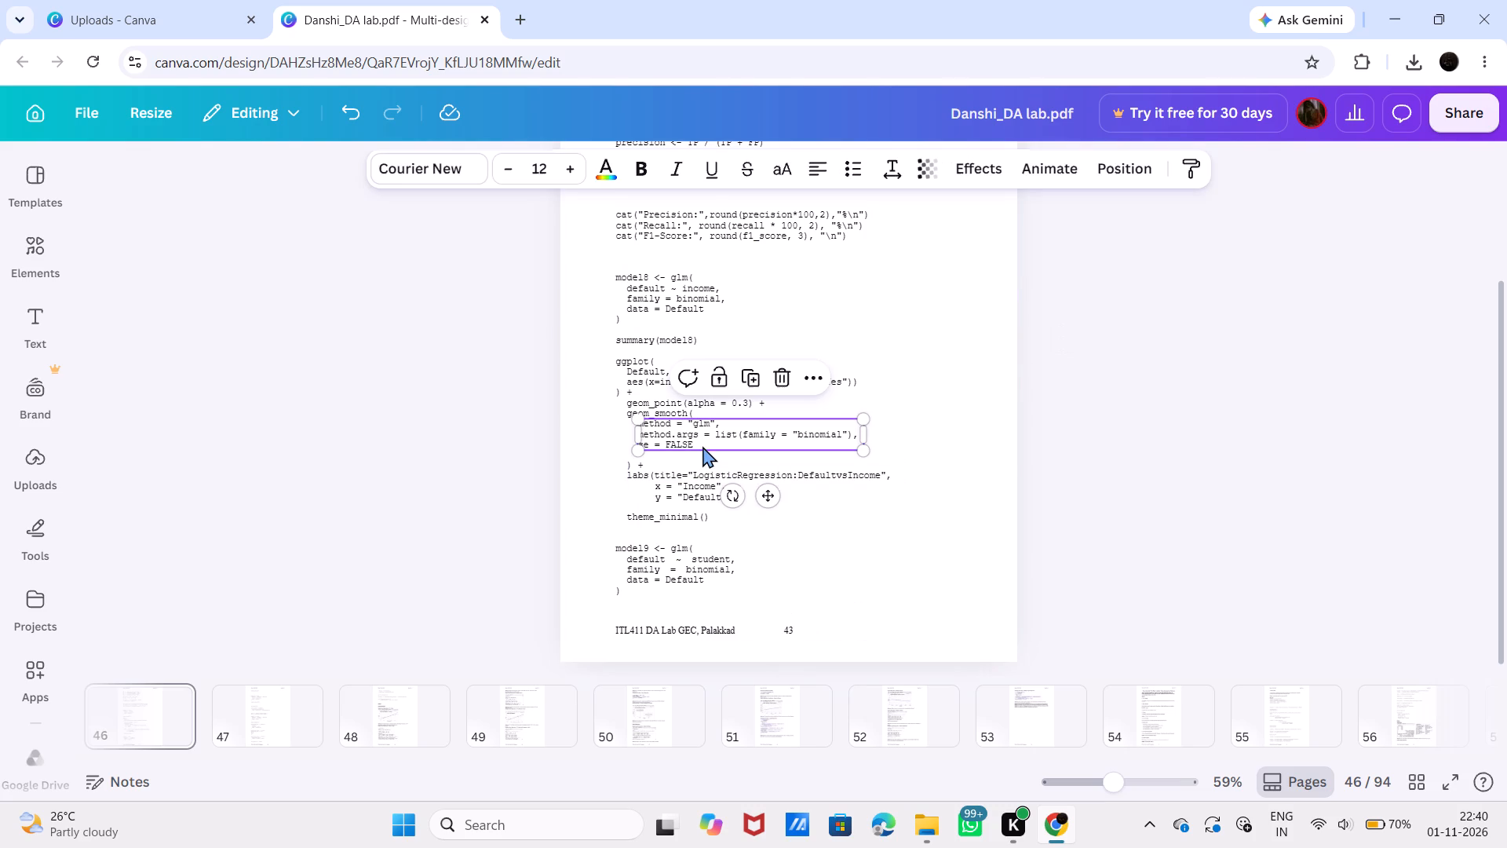
left_click(761, 490)
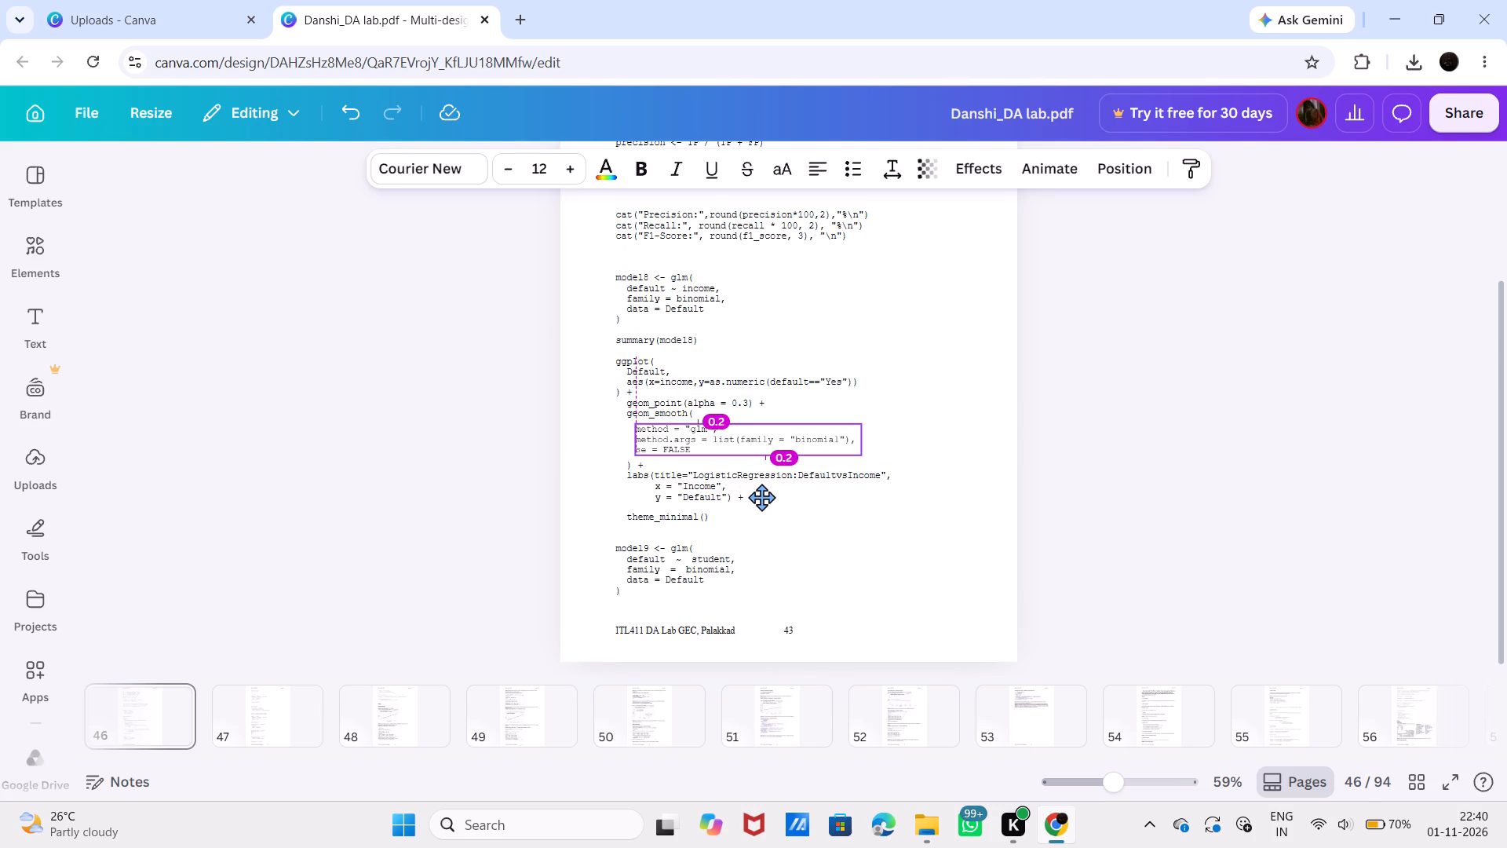
left_click(845, 535)
Move the model8 <- glm( line on page 46 slightly up, toward the cat("F1-Score:" line.
left_click(684, 239)
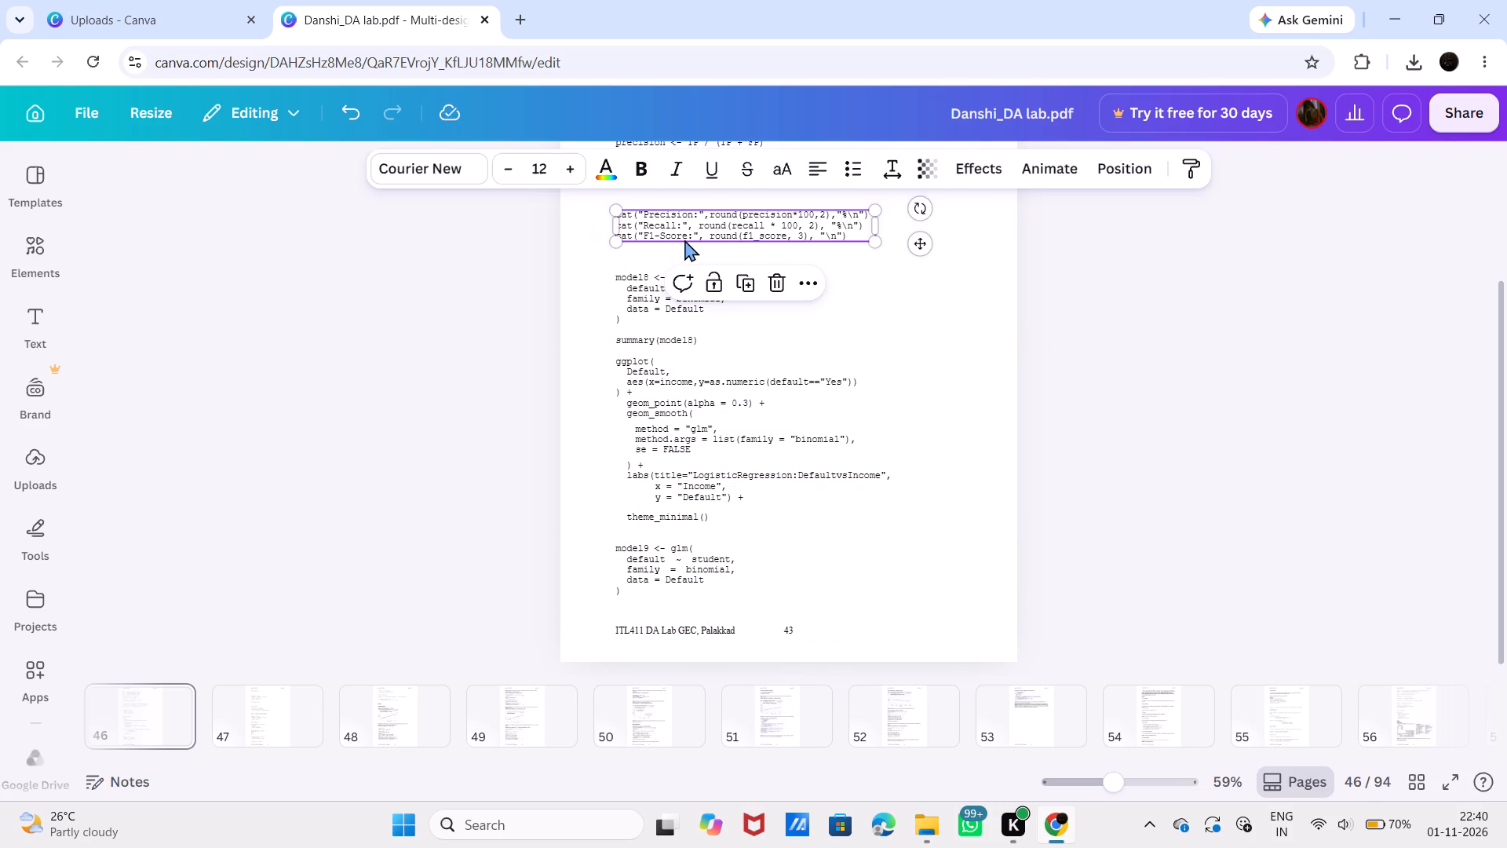
scroll(684, 239, "up", 1)
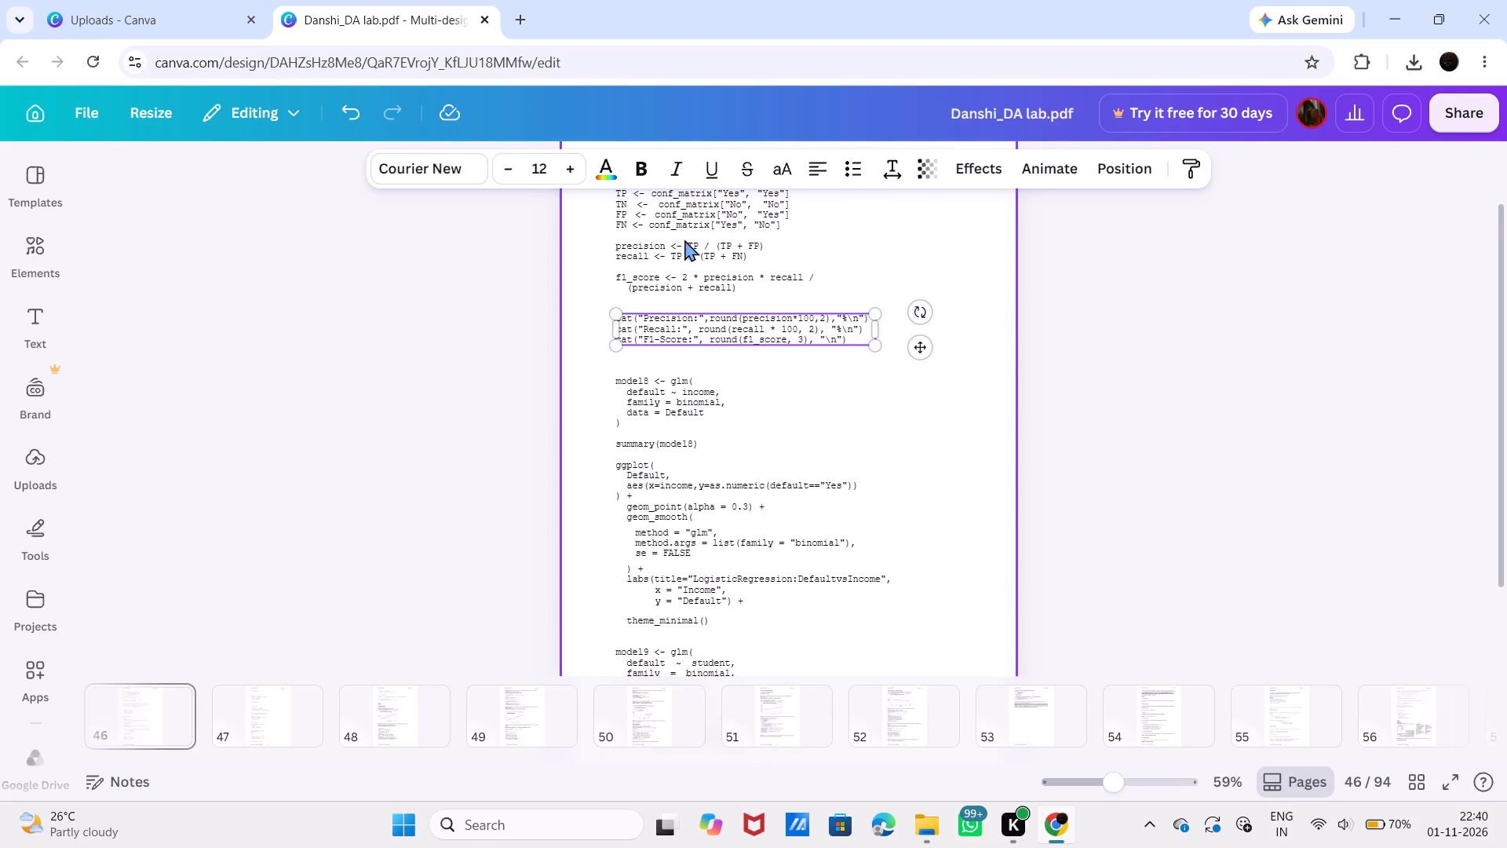
left_click(642, 379)
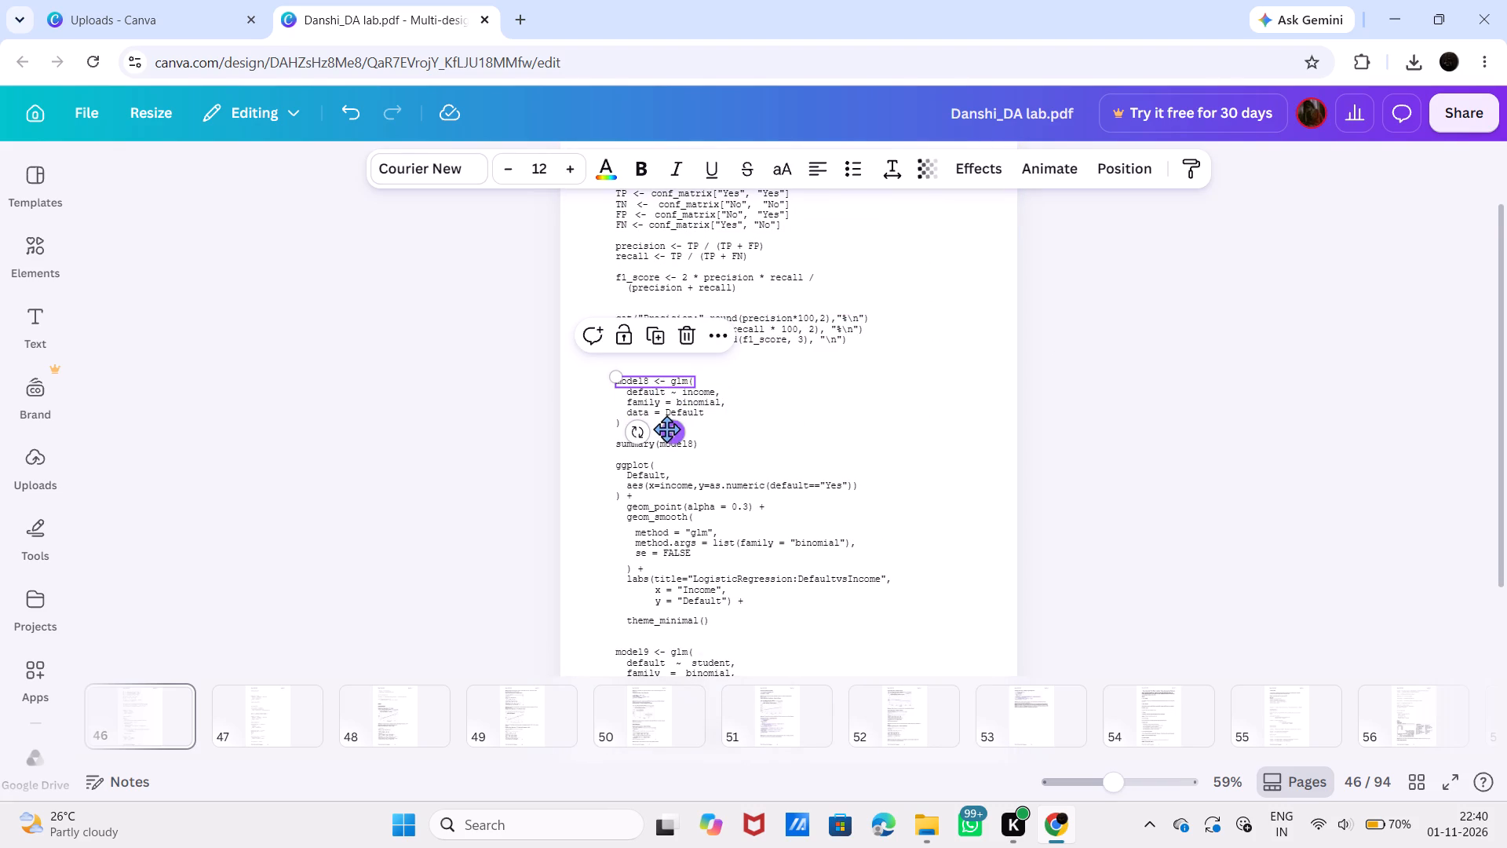
left_click_drag(666, 429, 666, 415)
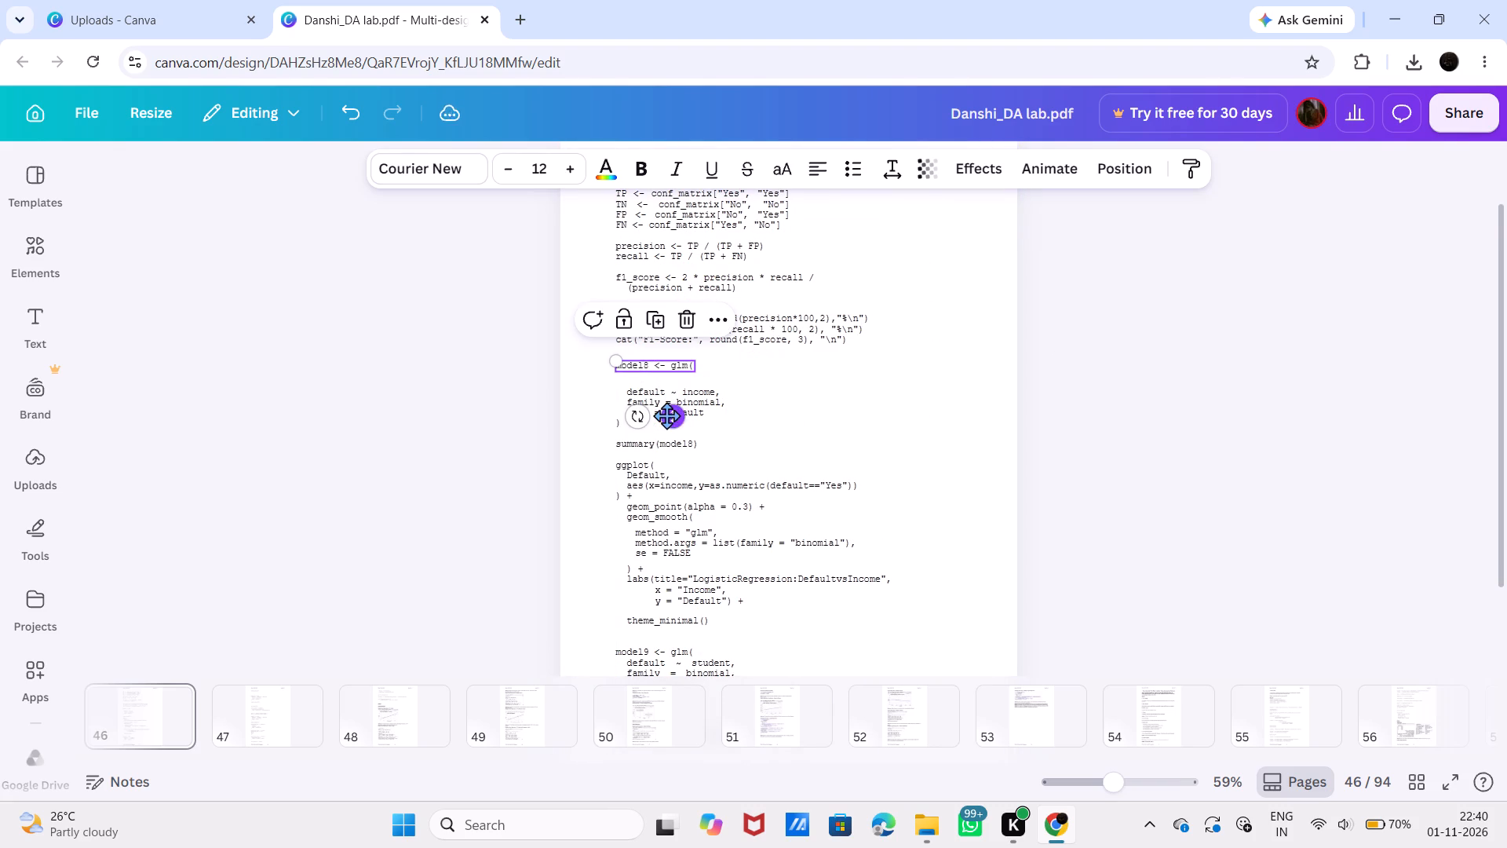
Move the ggplot( line on page 46 slightly up, directly beneath summary(model8).
scroll(767, 428, "down", 1)
left_click(639, 429)
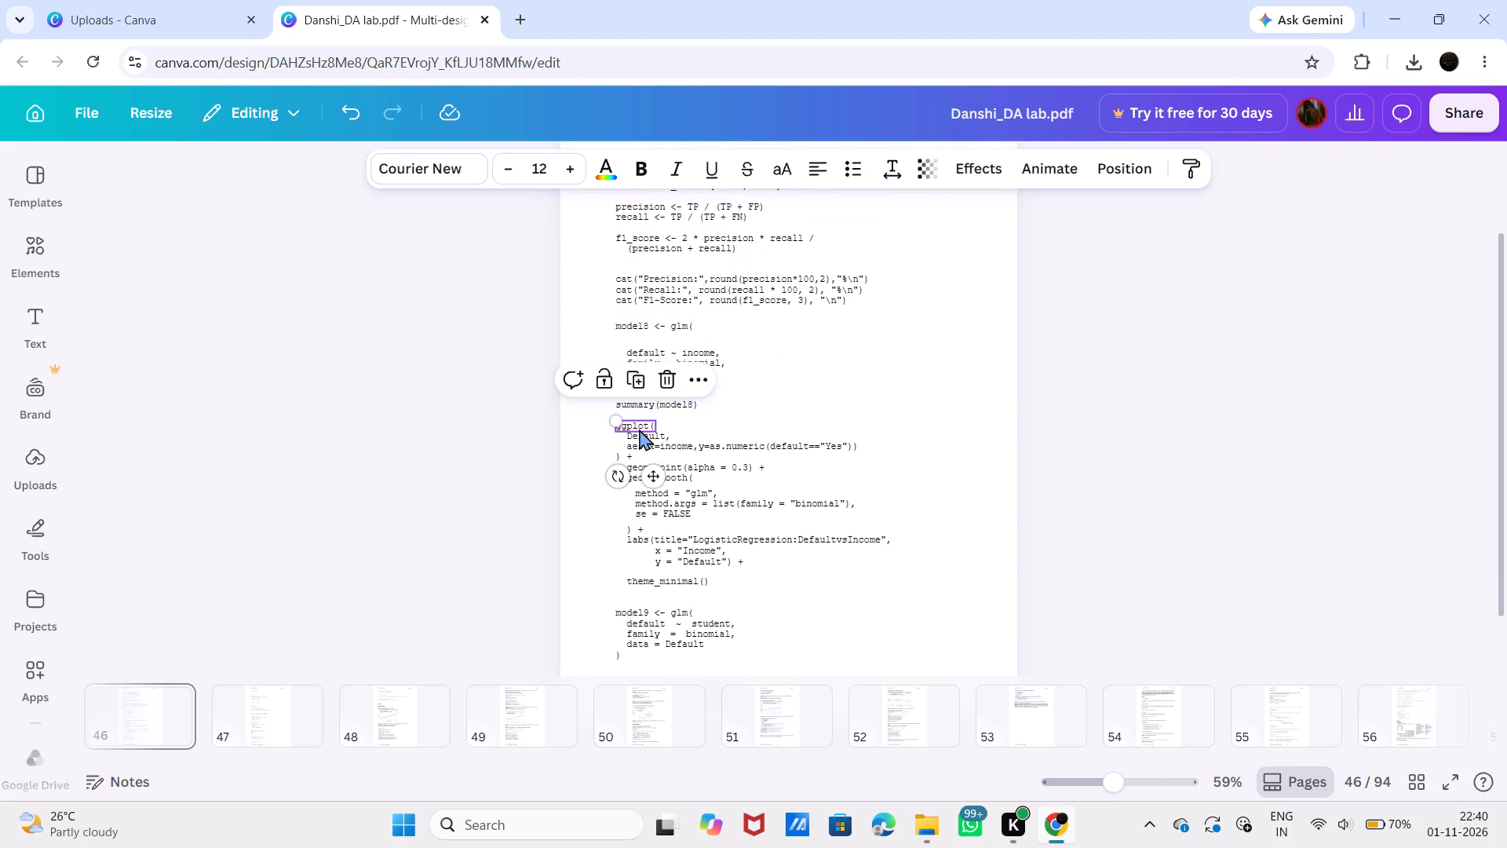
left_click(651, 474)
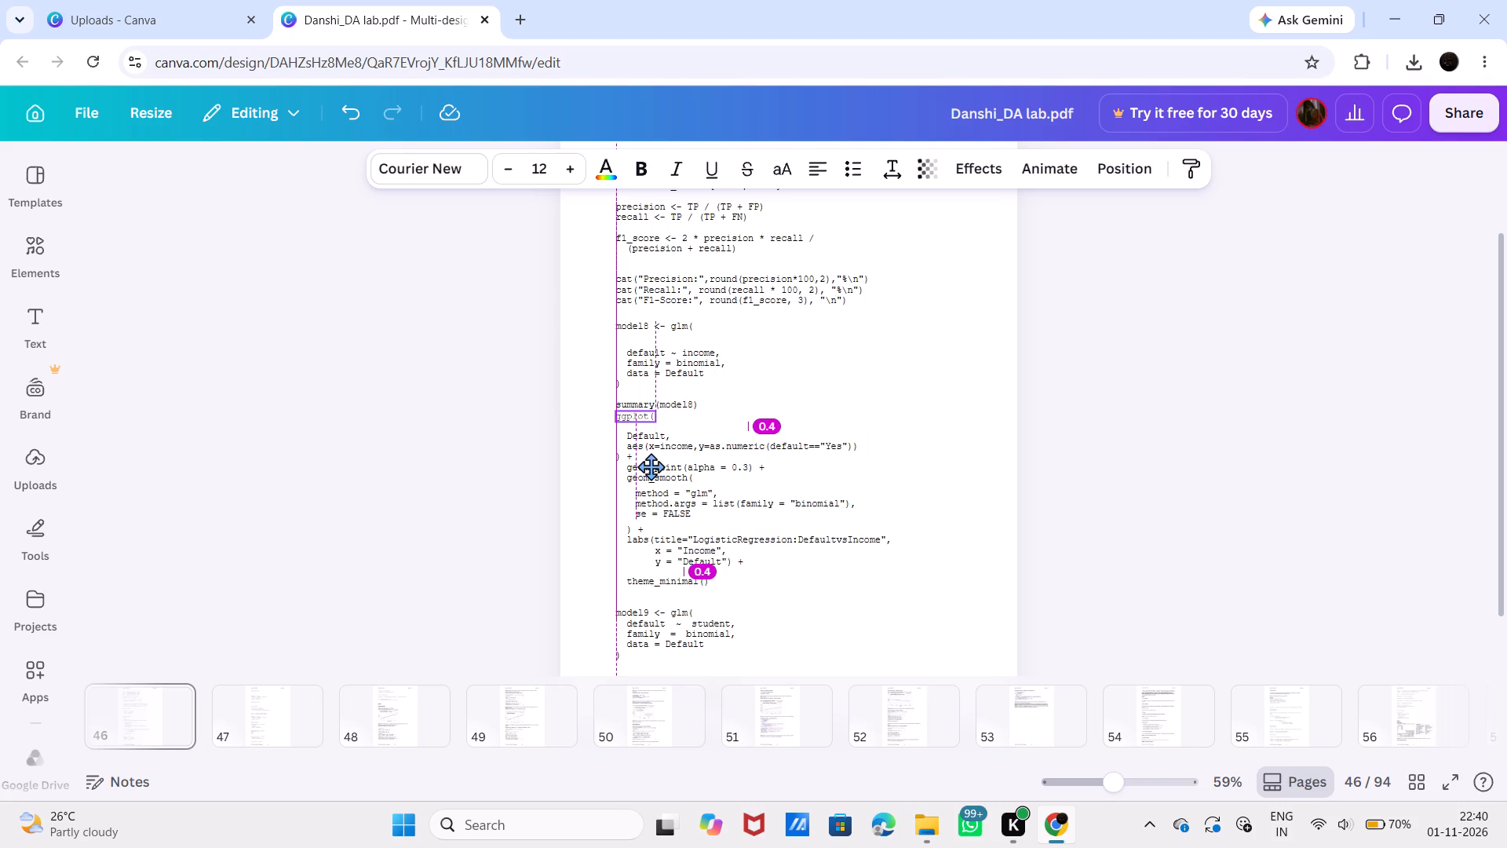
left_click(807, 381)
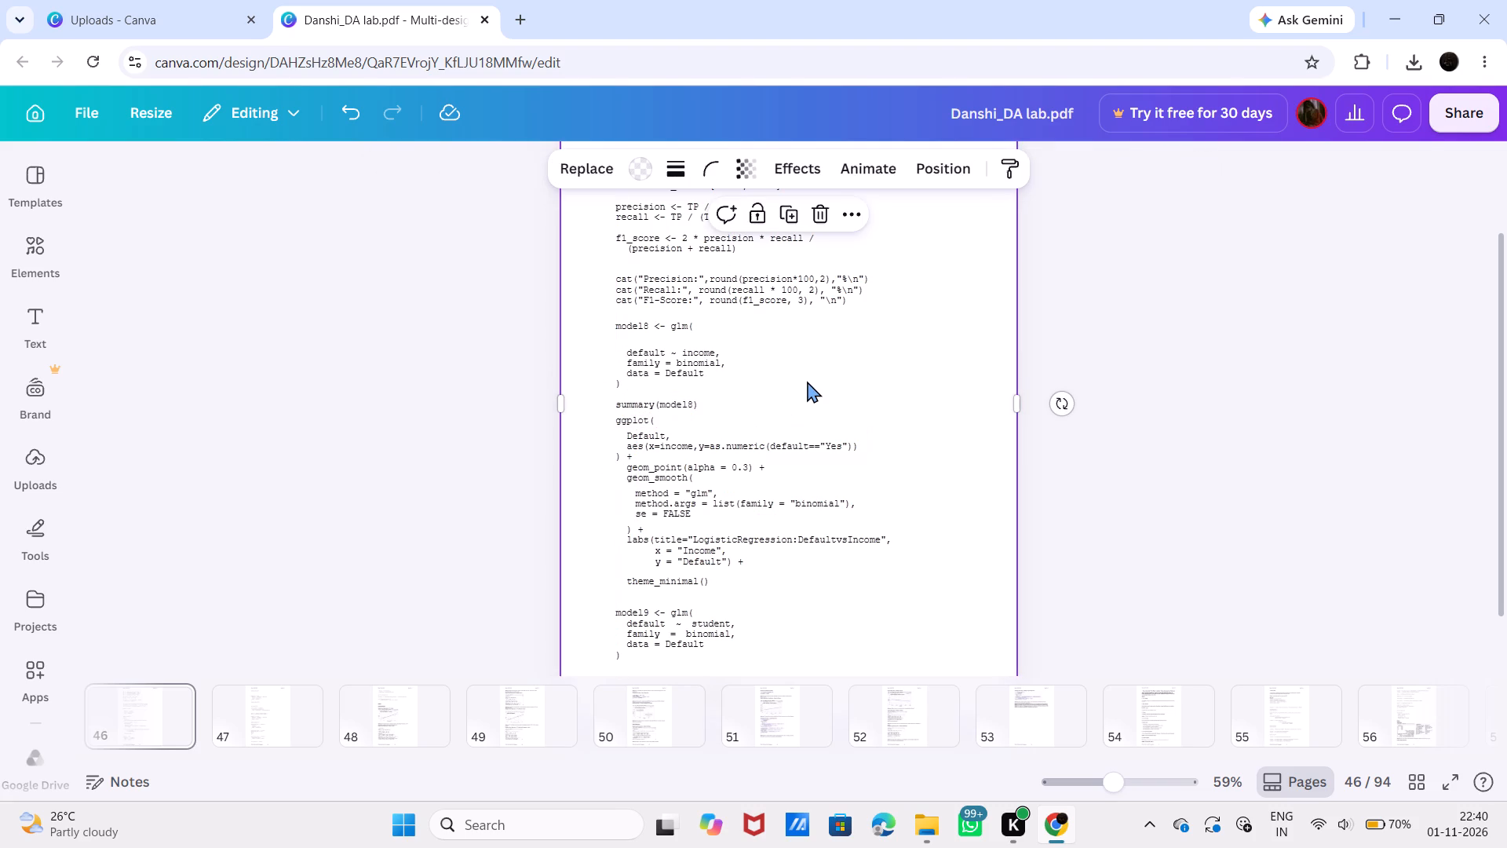
Move the model9 <- glm( line on page 46 up and slightly right, directly beneath theme_minimal().
scroll(670, 487, "down", 1)
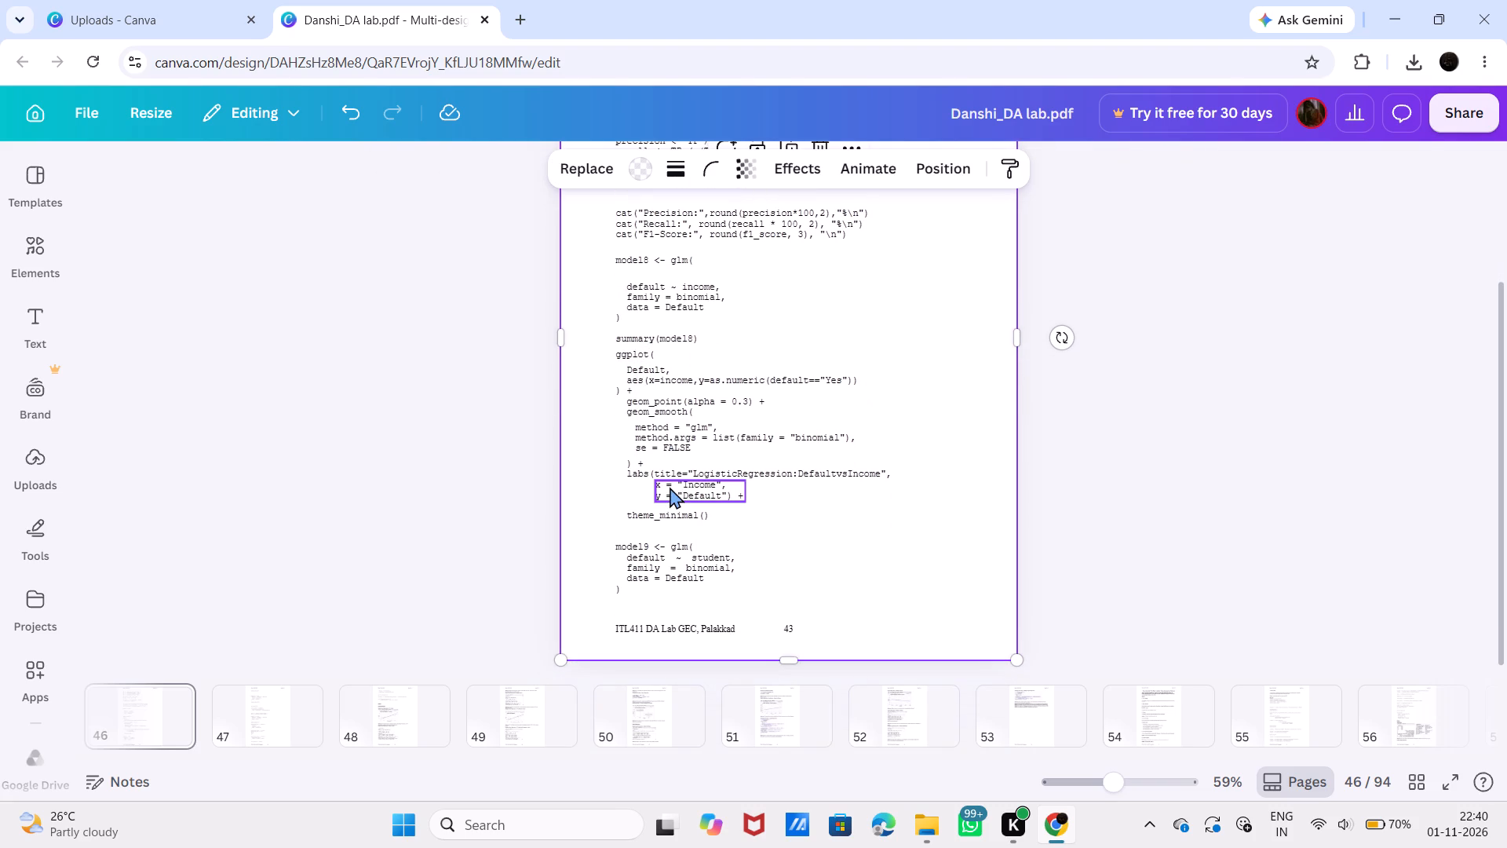
scroll(670, 487, "down", 1)
left_click(664, 547)
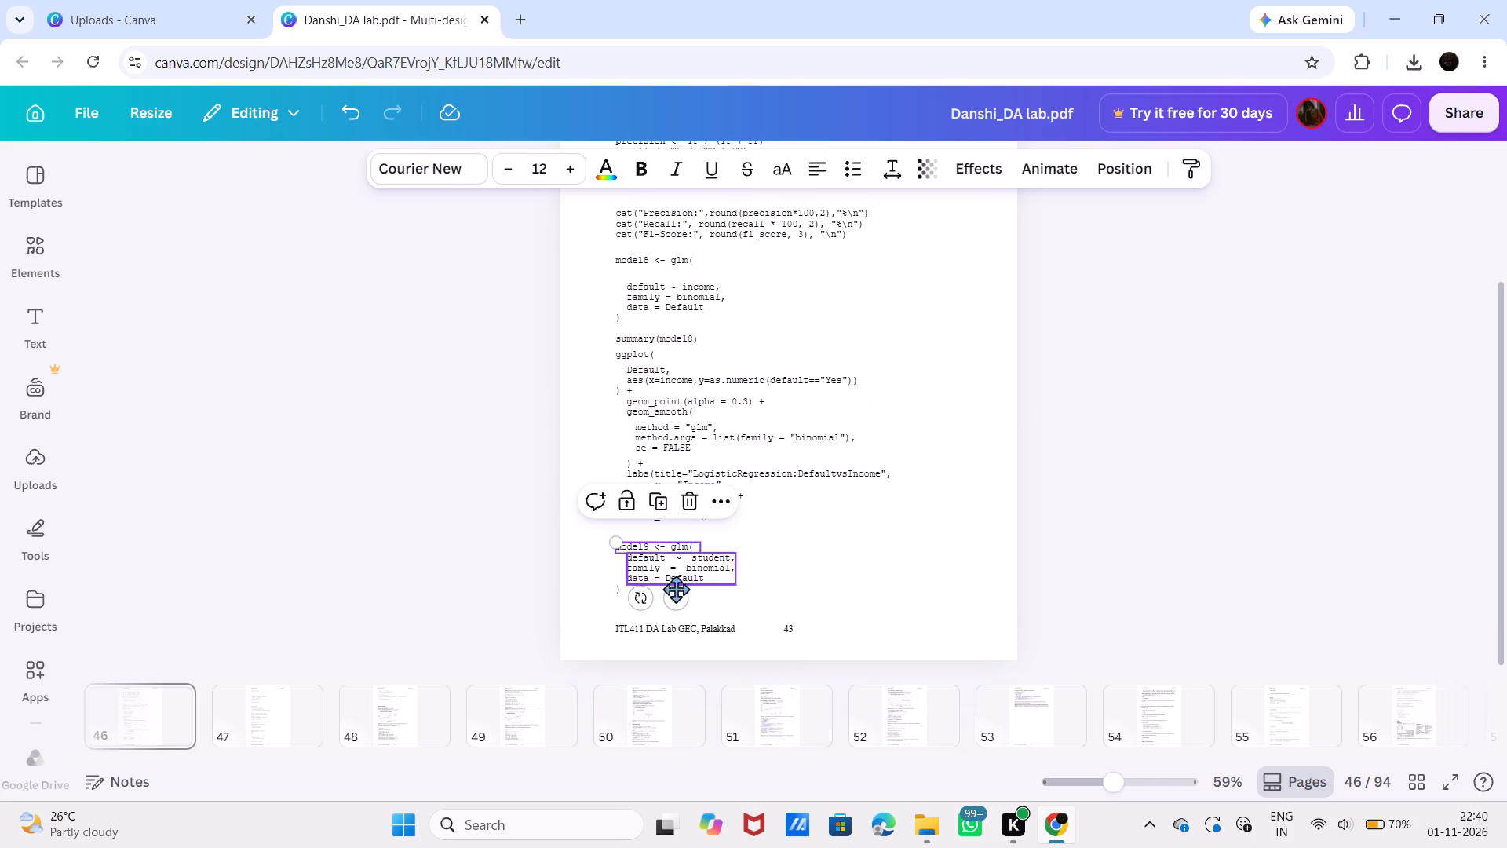
left_click_drag(675, 597, 681, 583)
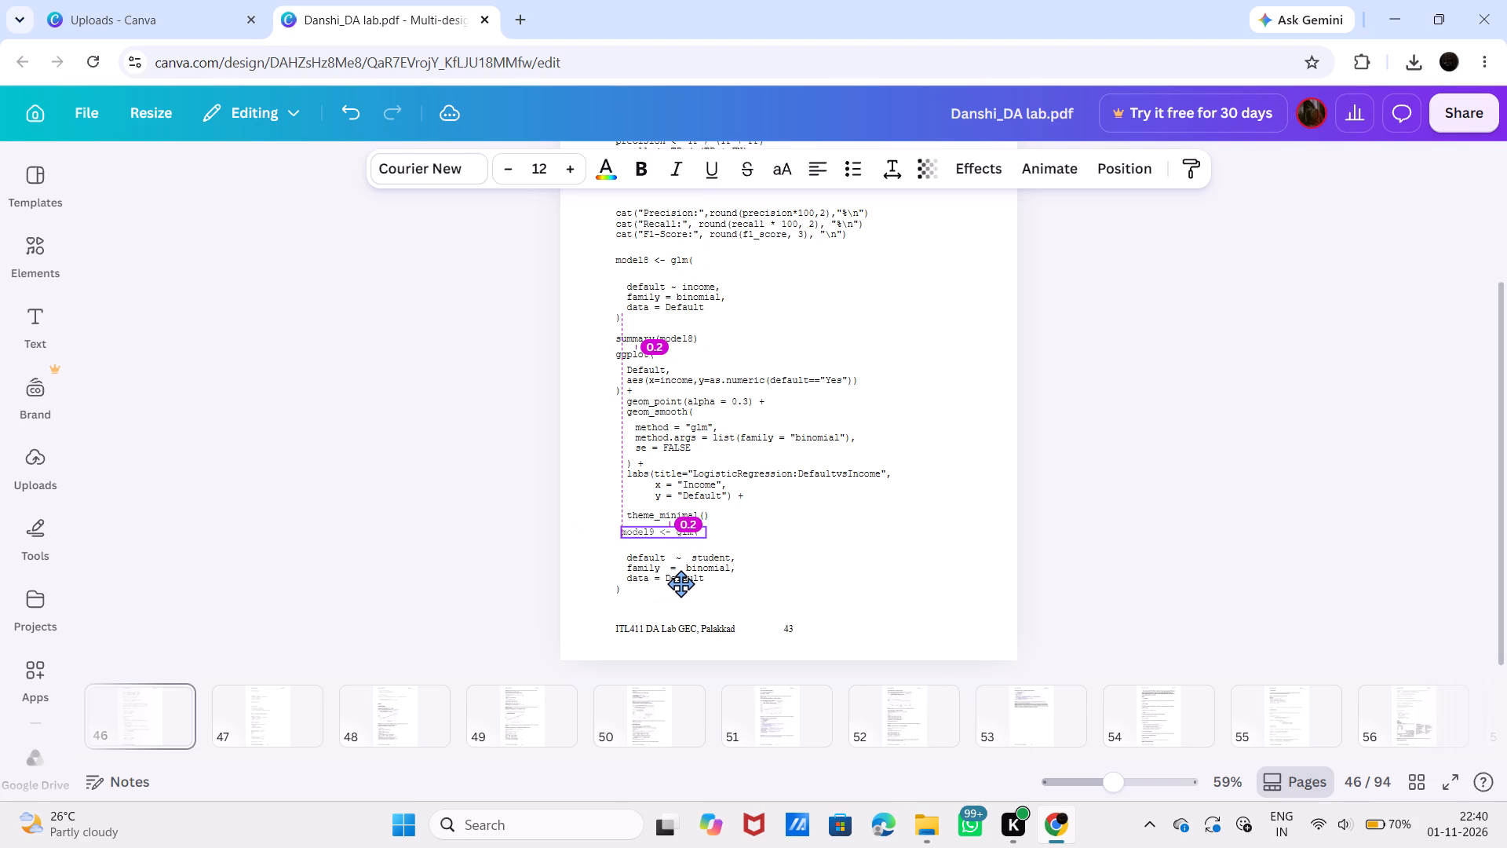
left_click_drag(681, 583, 681, 583)
left_click(841, 563)
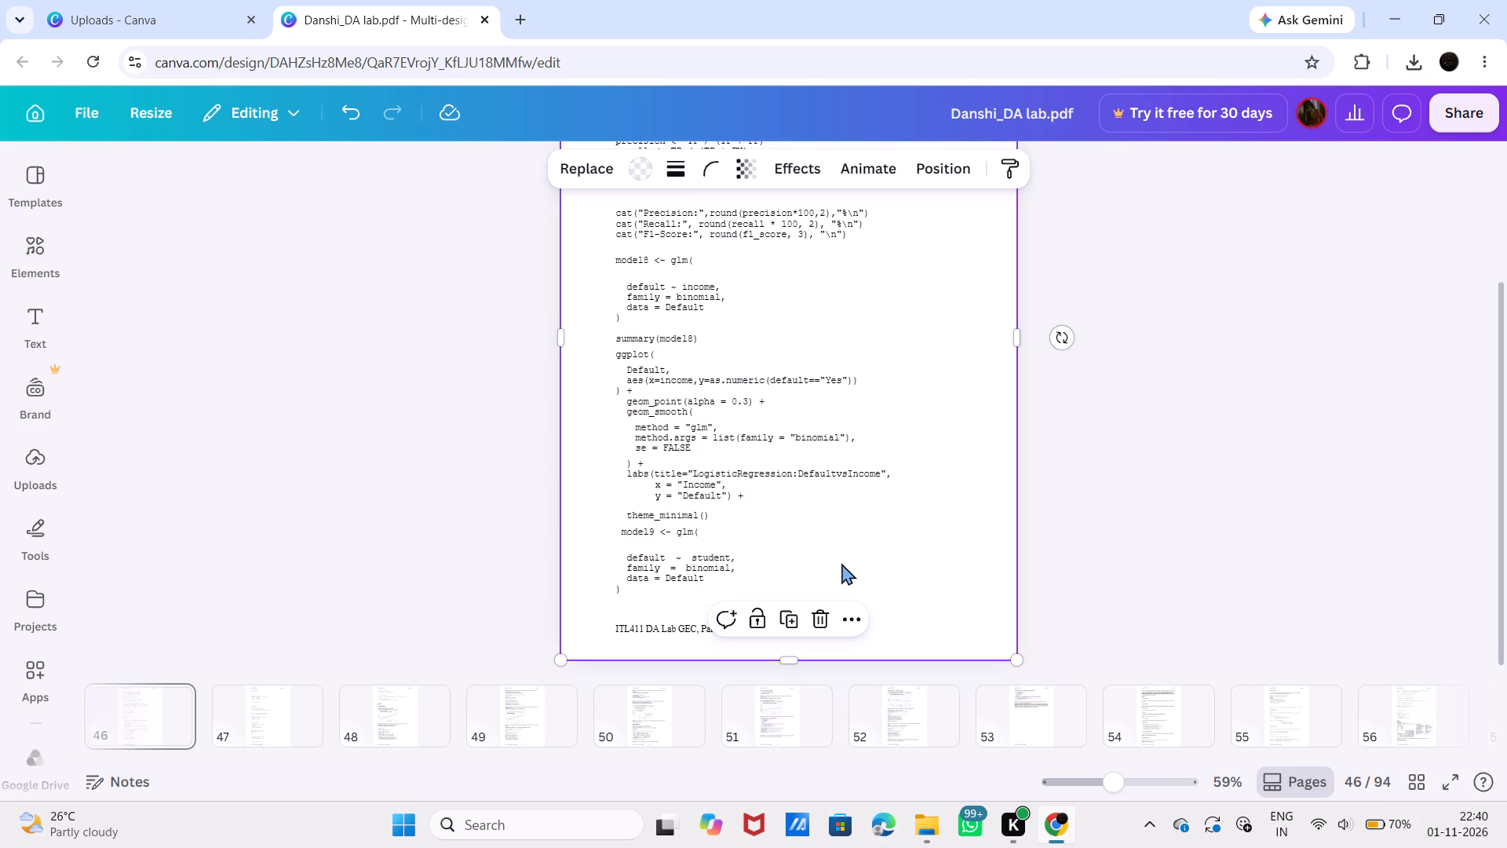
Shift the method = "glm", method.args and se = FALSE lines left to align with geom_smooth(.
scroll(841, 563, "up", 1)
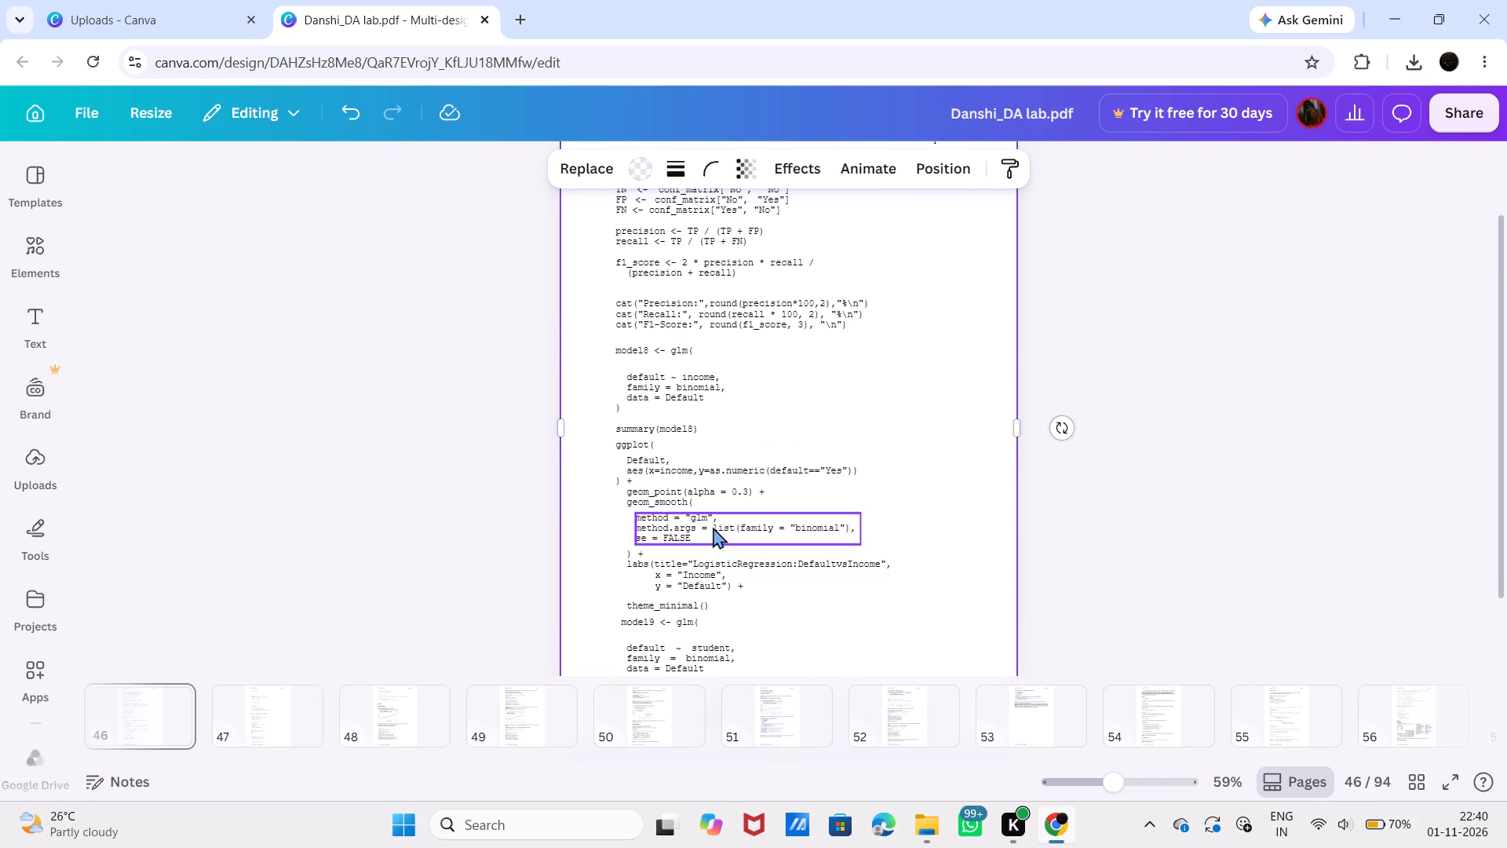
left_click(713, 527)
left_click_drag(768, 585, 757, 585)
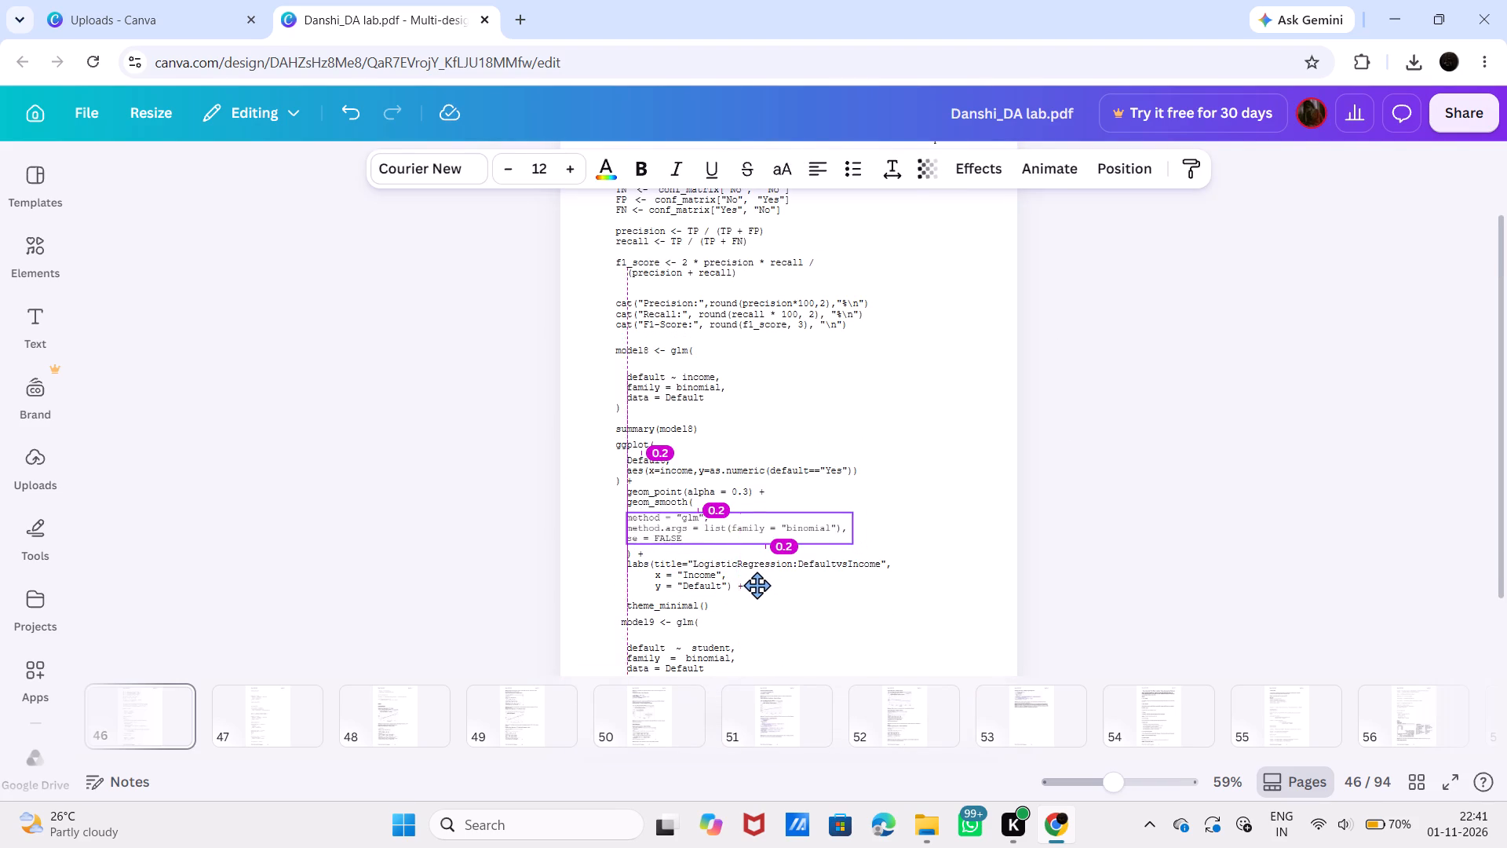
left_click_drag(757, 585, 761, 585)
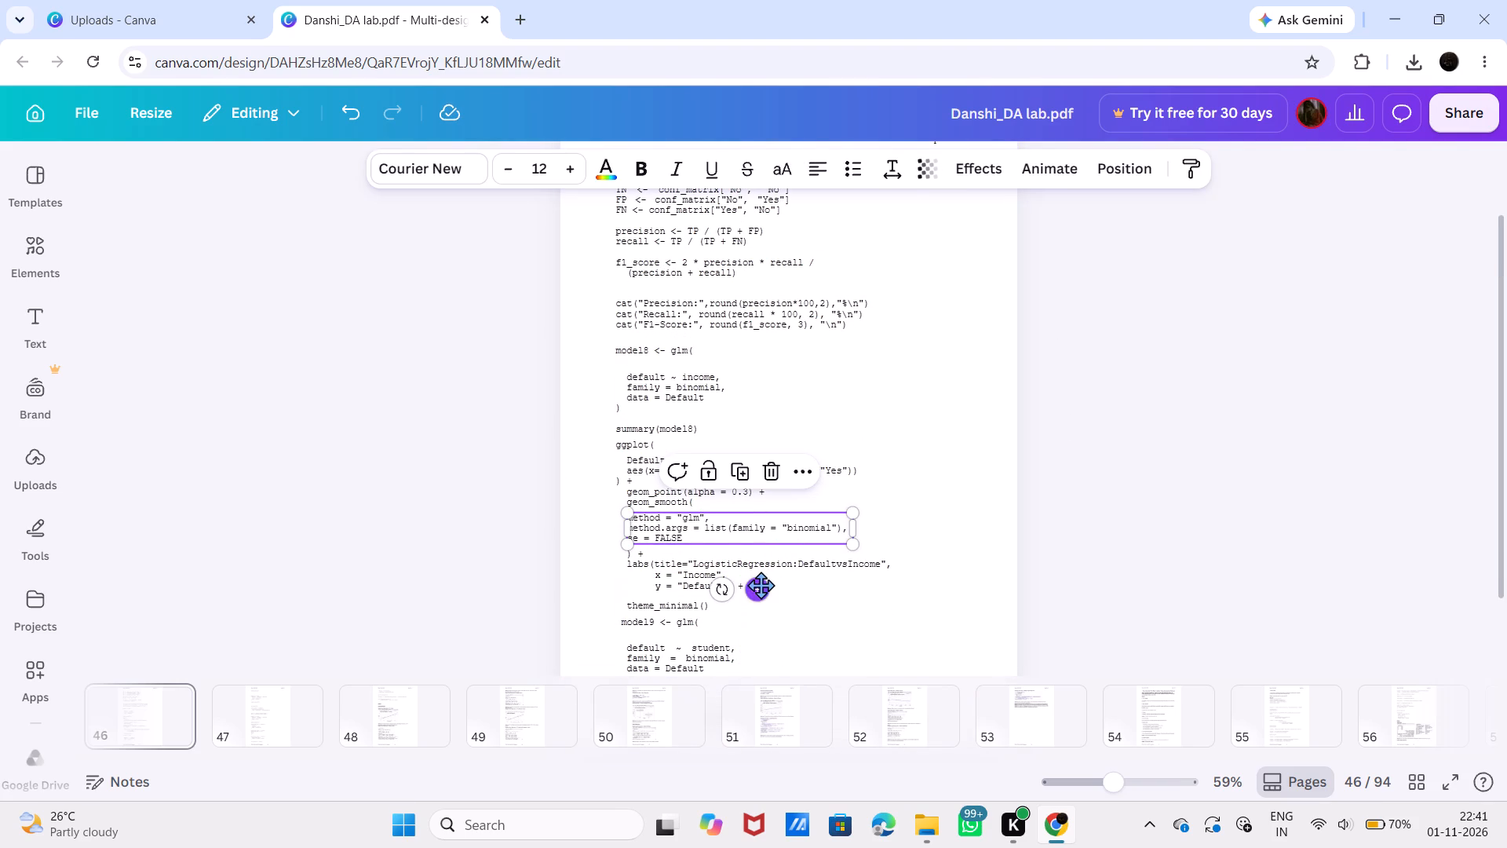
left_click(828, 620)
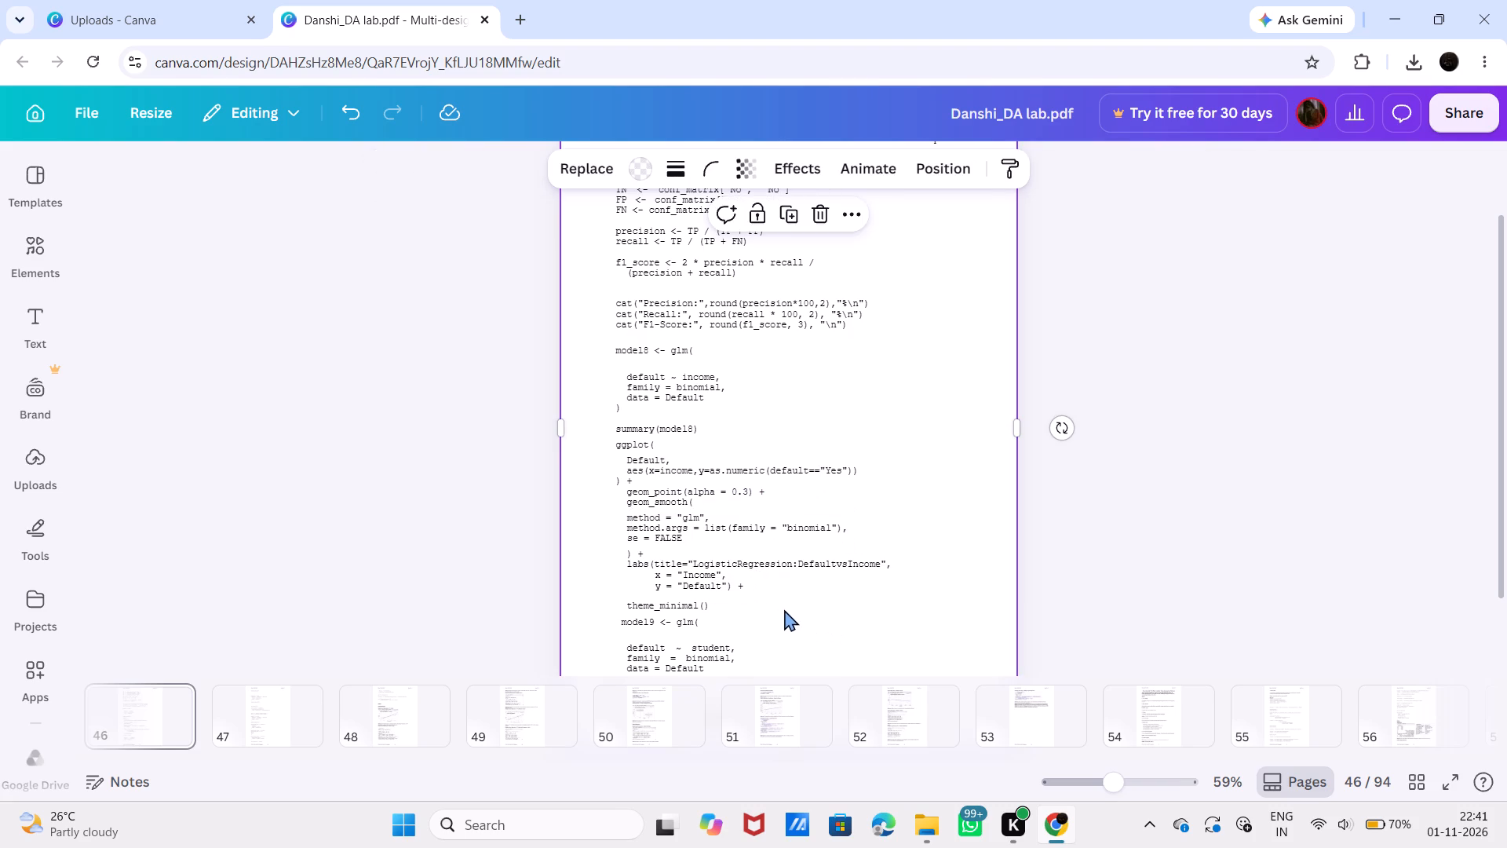
Nudge the summary(model8) line on page 46 slightly up, away from ggplot(.
left_click(644, 445)
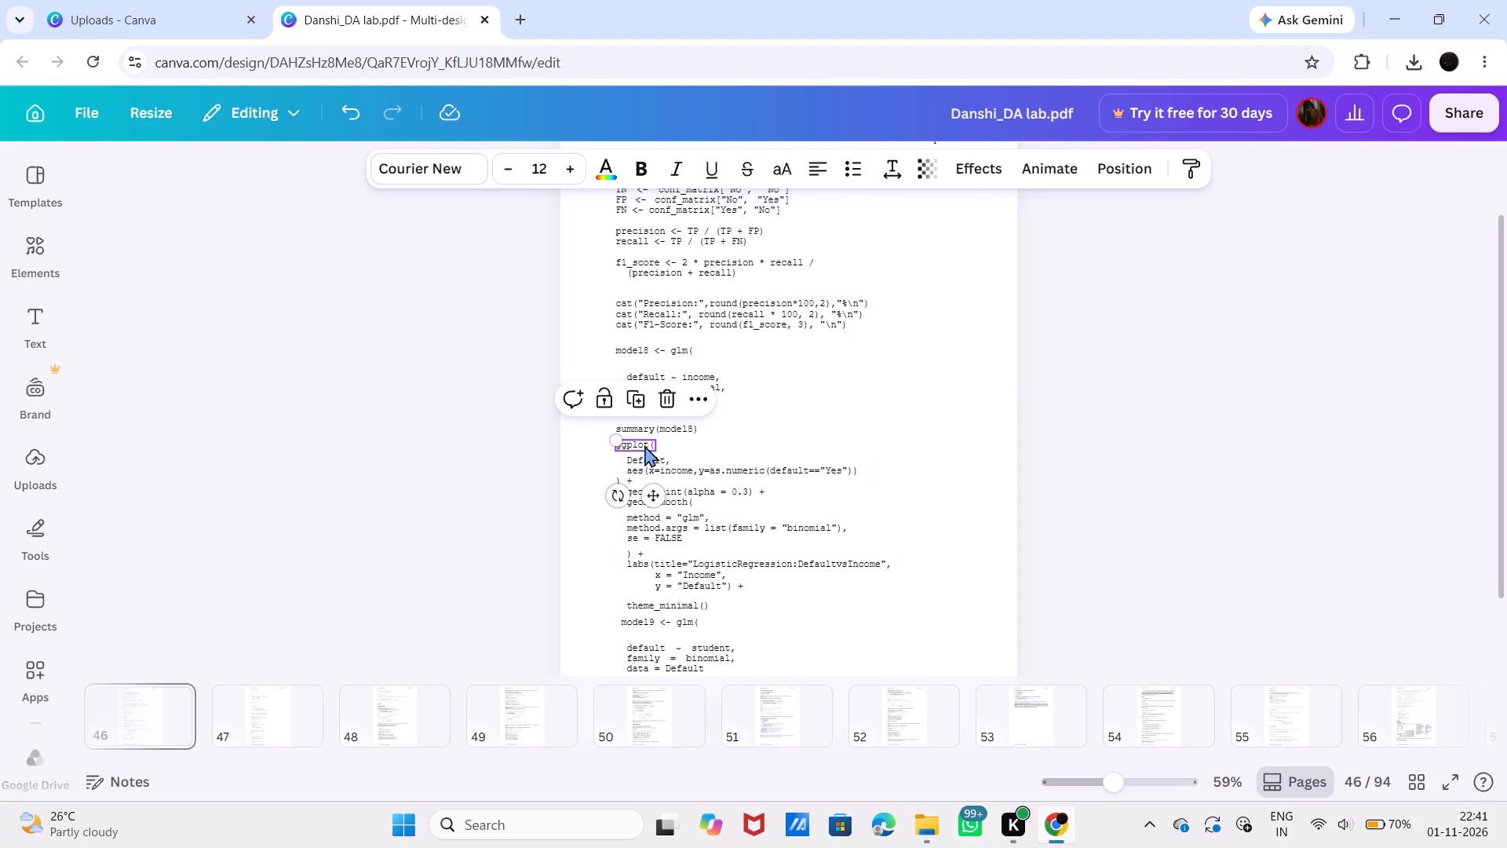
left_click(642, 487)
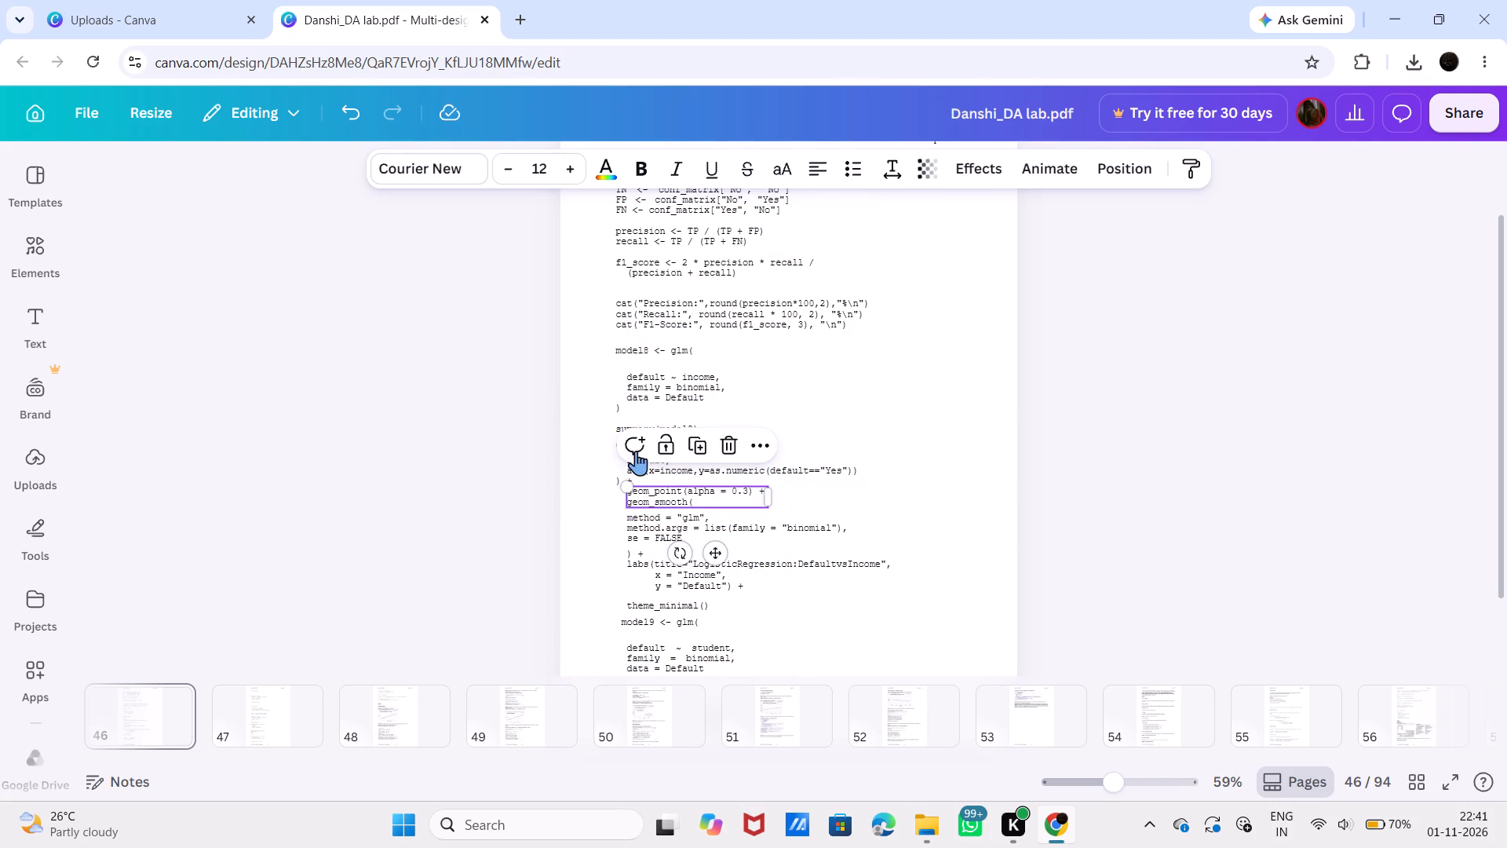
left_click(648, 423)
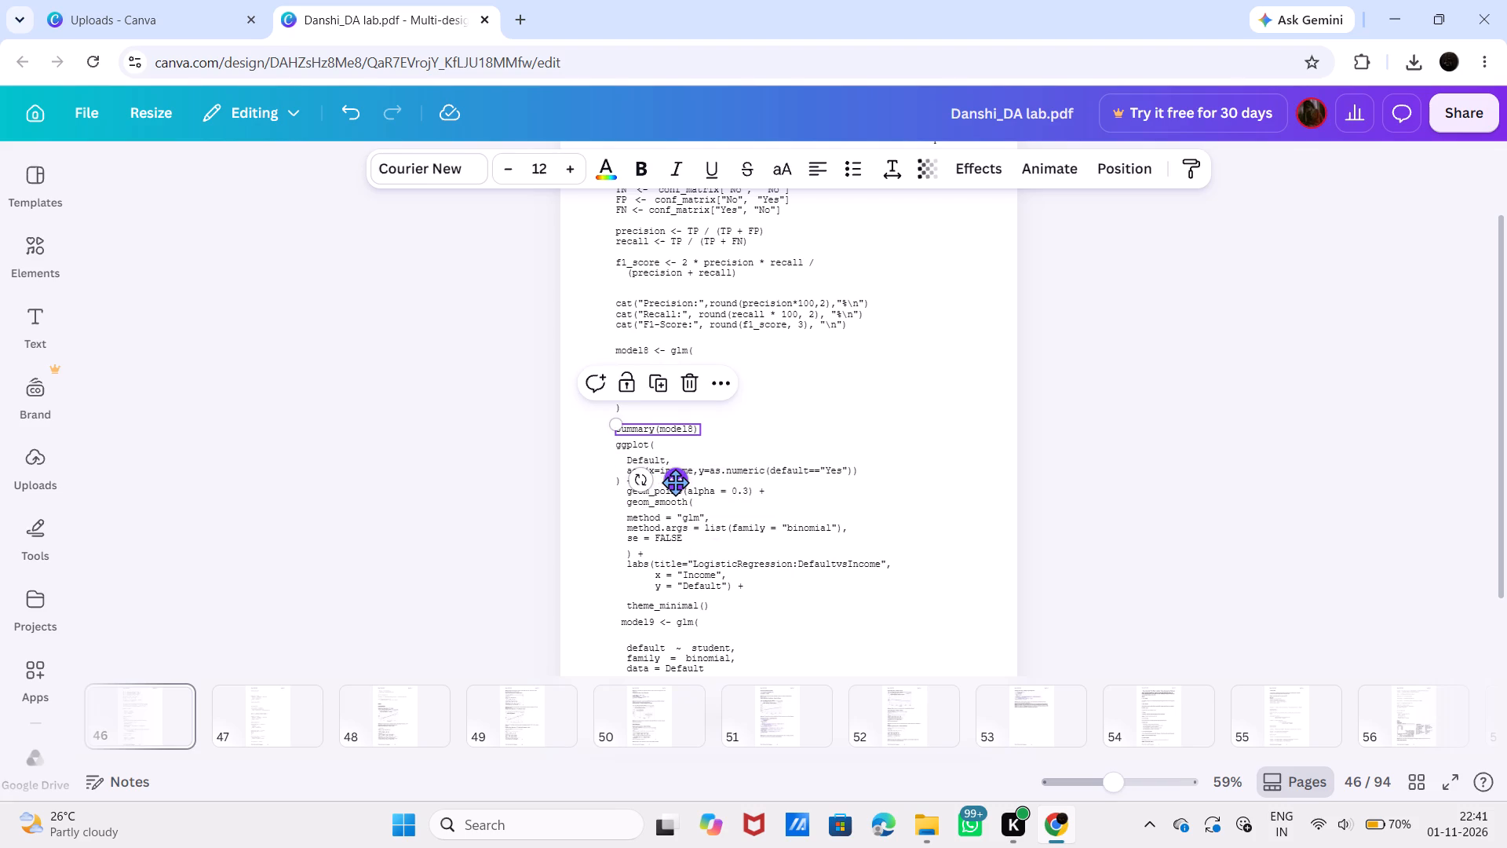
left_click(678, 481)
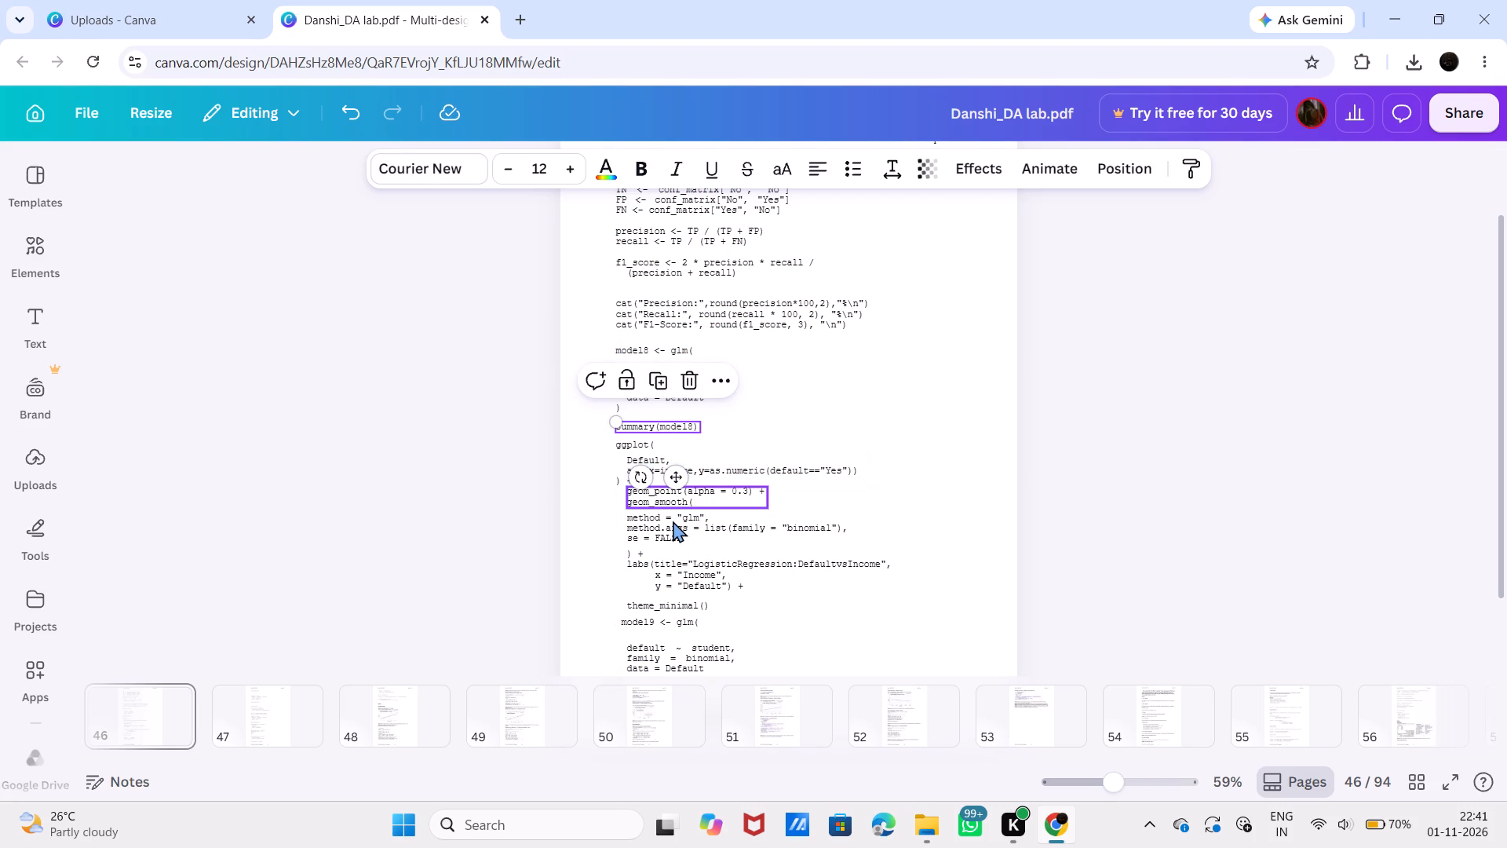
Shift the Default, and aes( lines and the geom_point and geom_smooth( lines left to align with ggplot(.
left_click(727, 475)
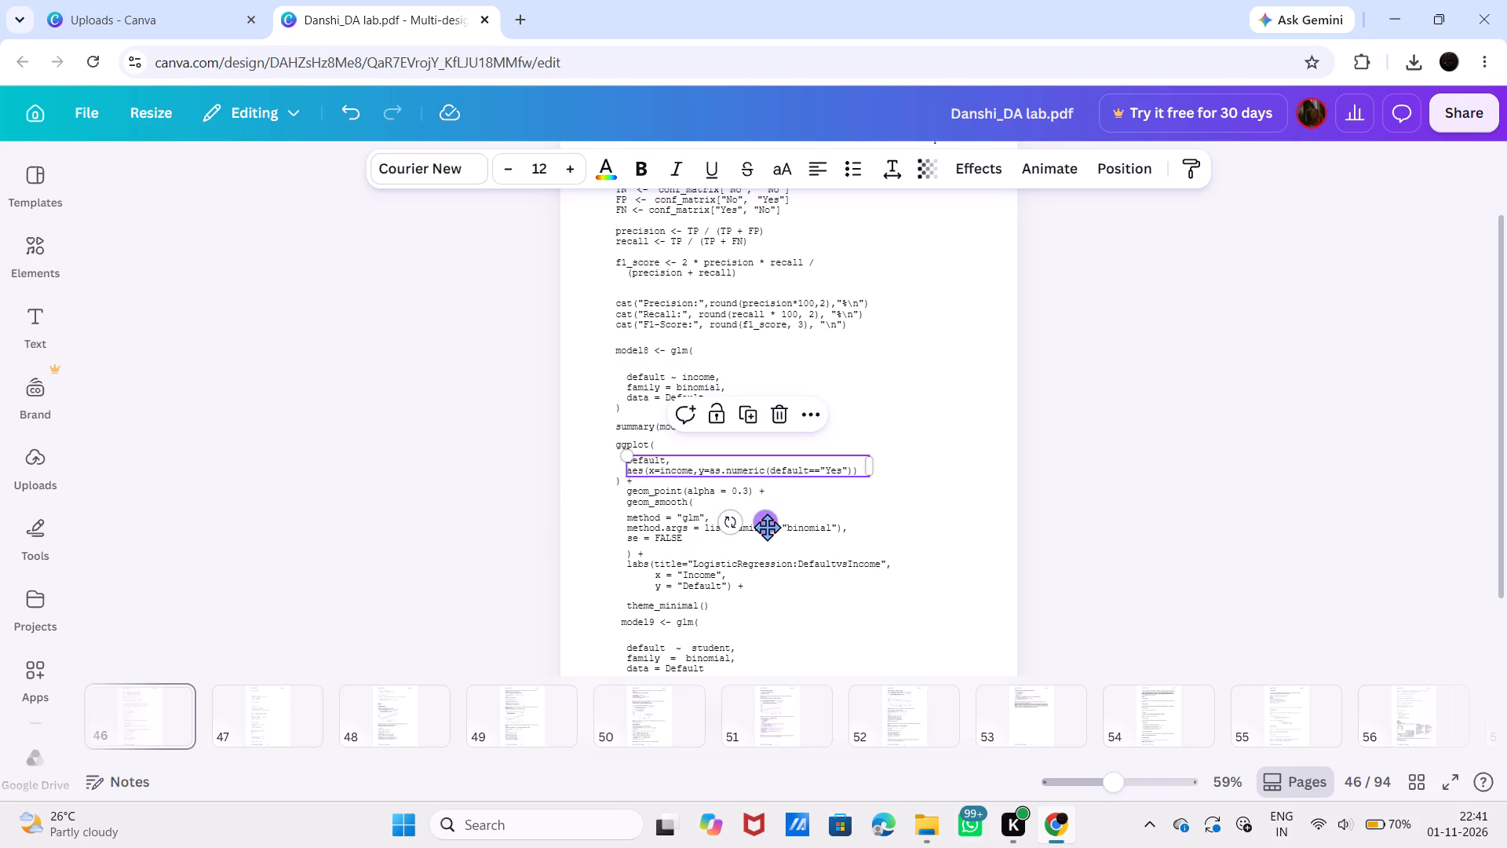
left_click_drag(767, 527, 757, 527)
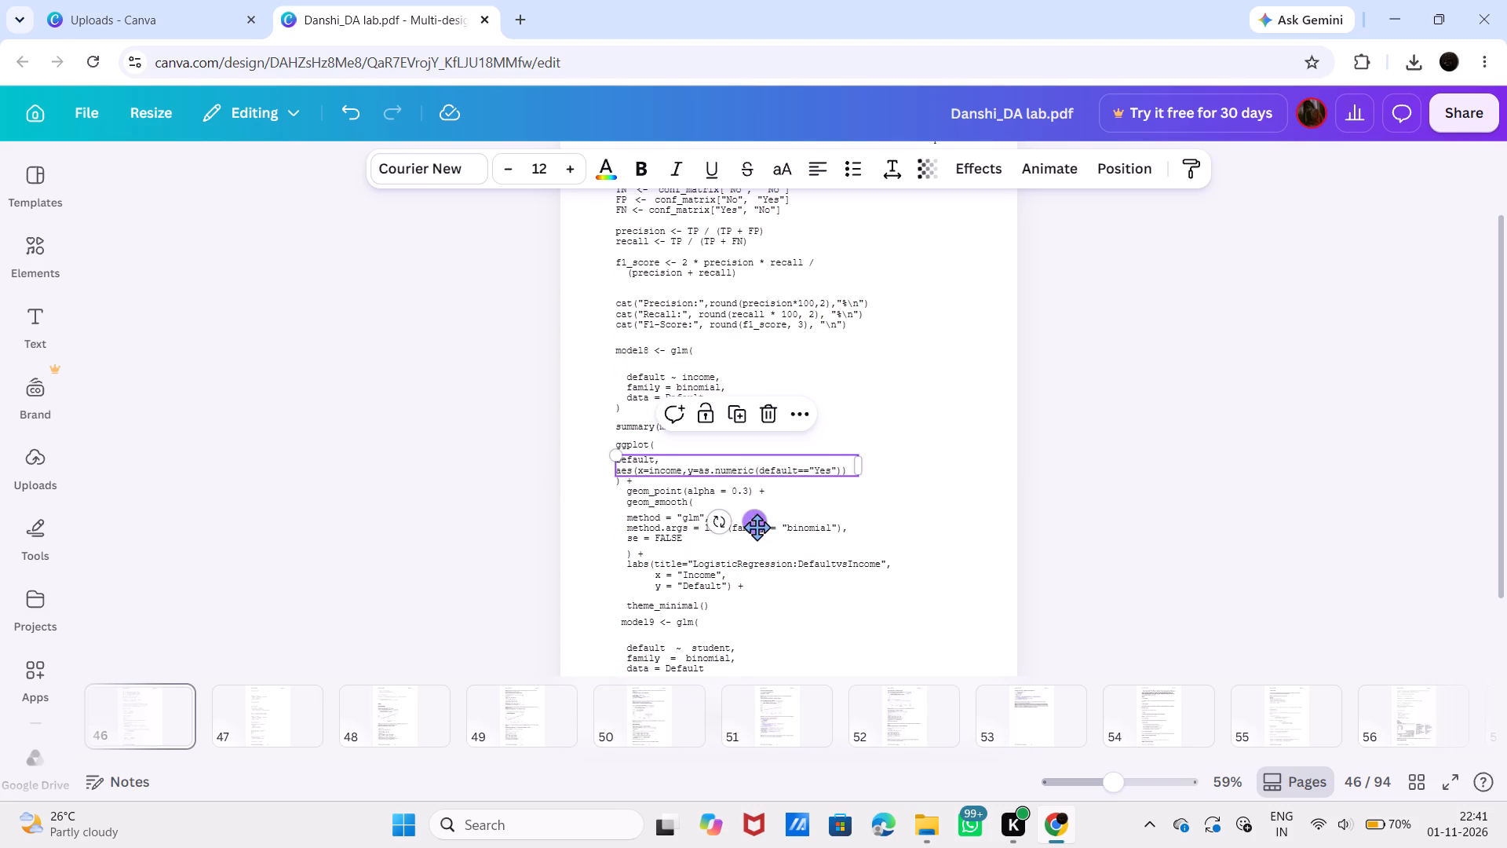
left_click(691, 493)
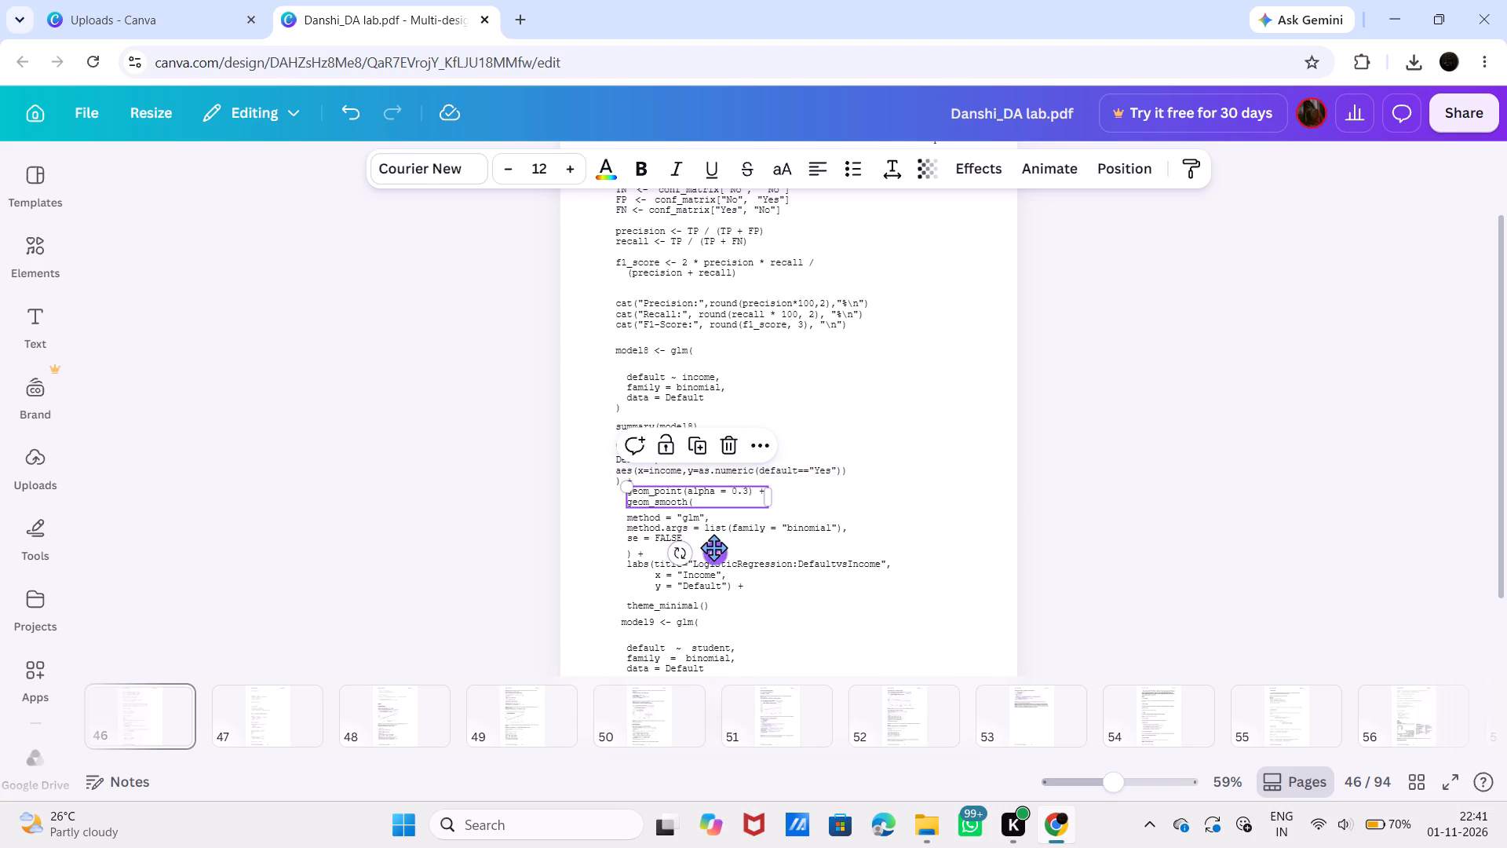
left_click_drag(714, 550, 703, 553)
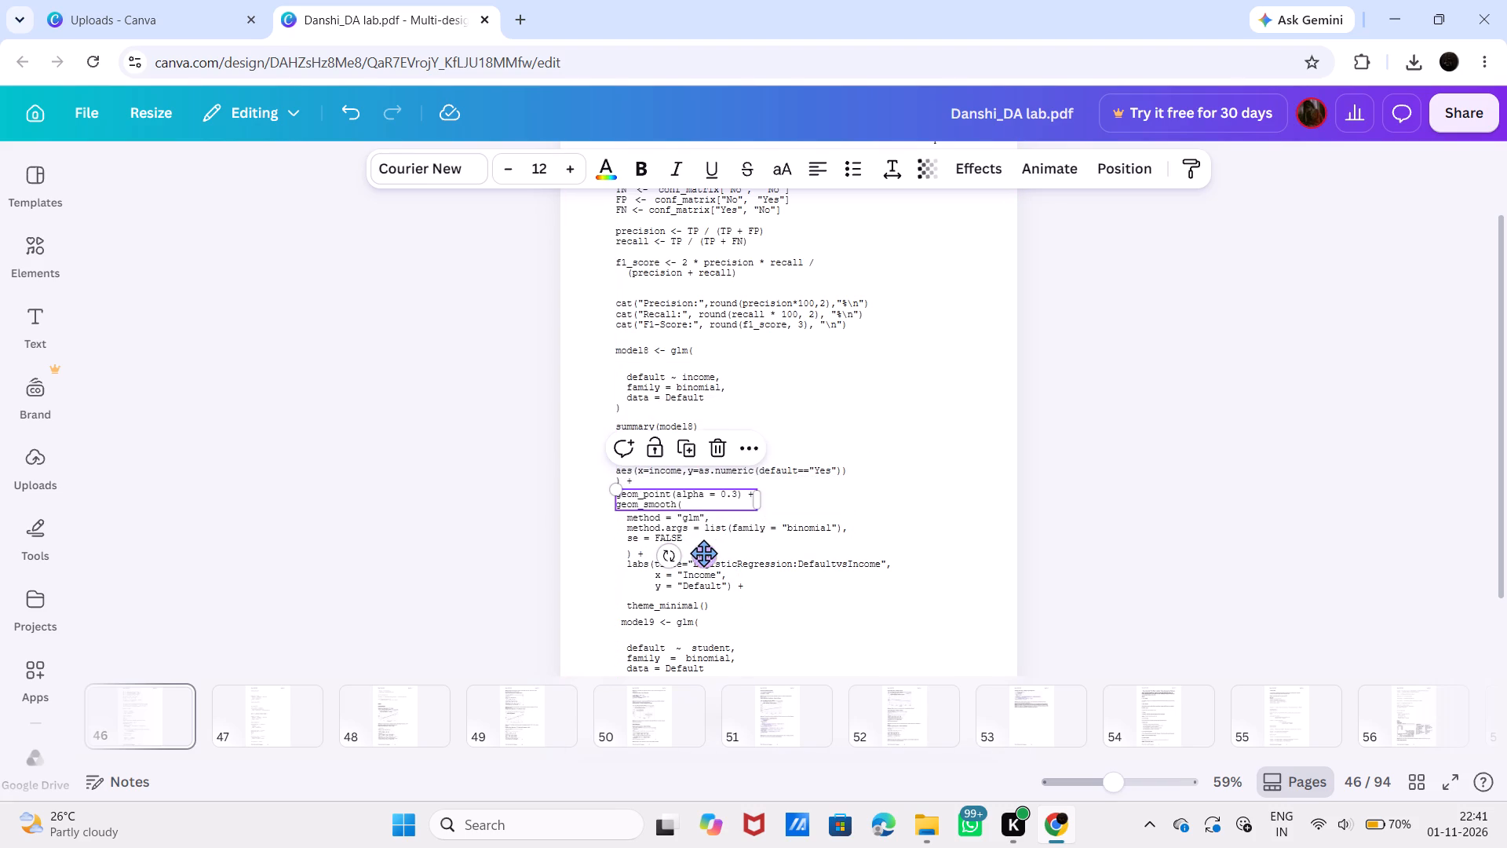
Shift the method = "glm" block and the ) + and labs( lines left, nearly in line with geom_smooth(.
left_click(721, 534)
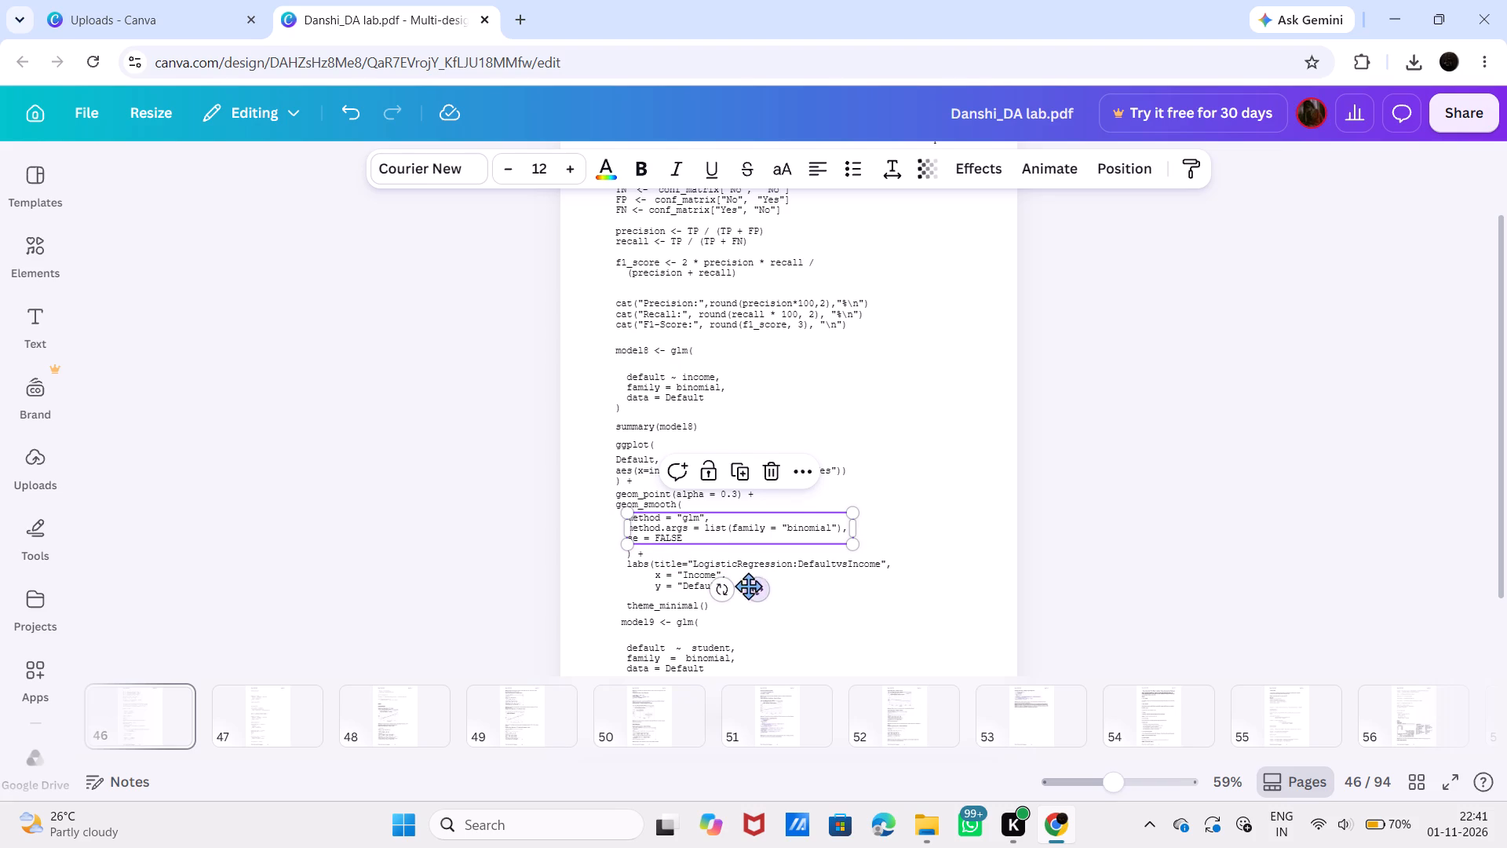
left_click_drag(756, 586, 747, 584)
left_click(790, 569)
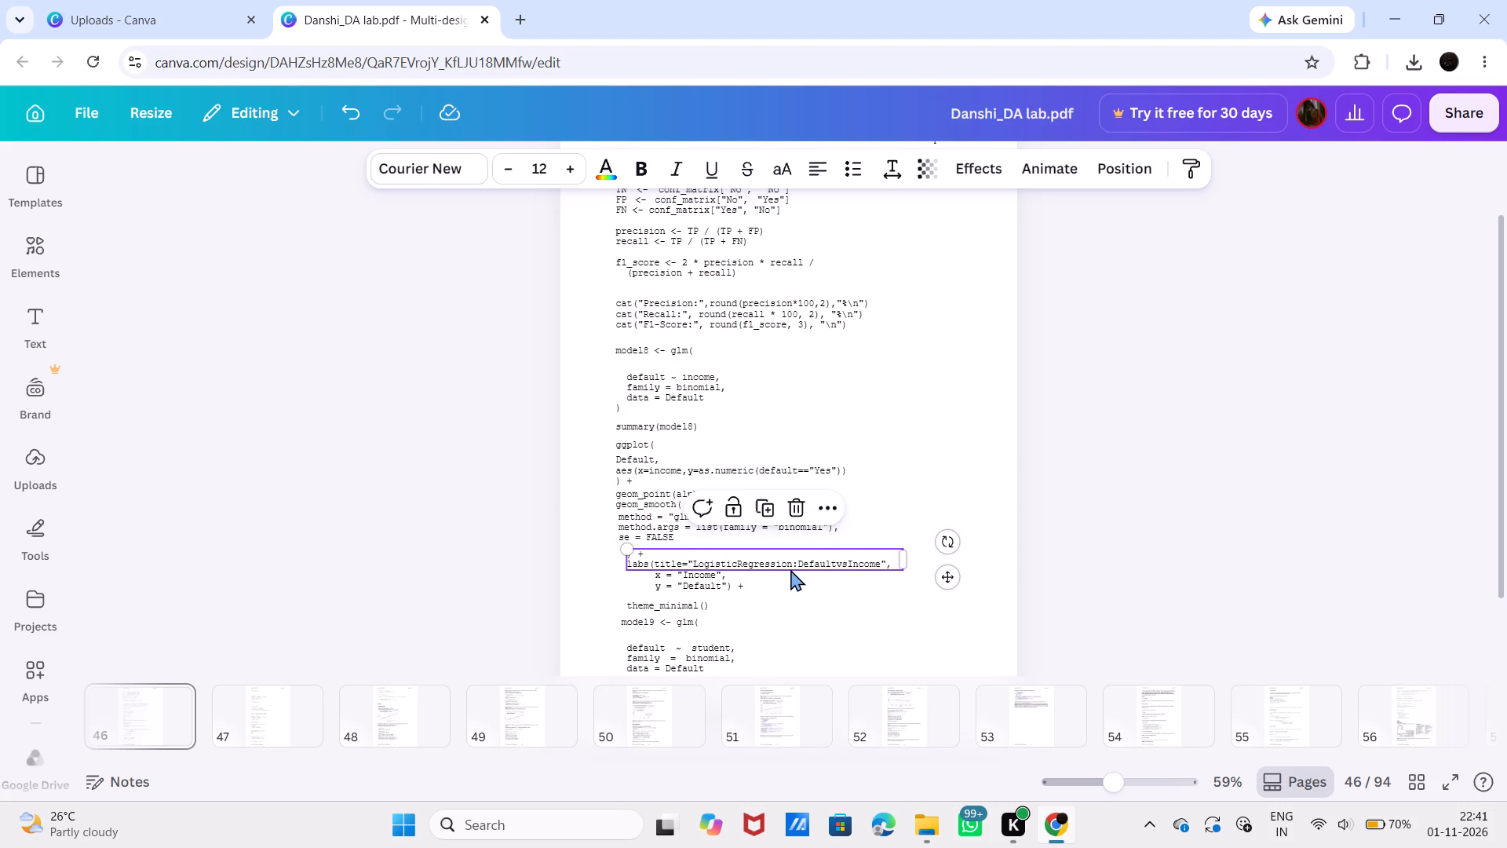
left_click_drag(949, 572, 934, 572)
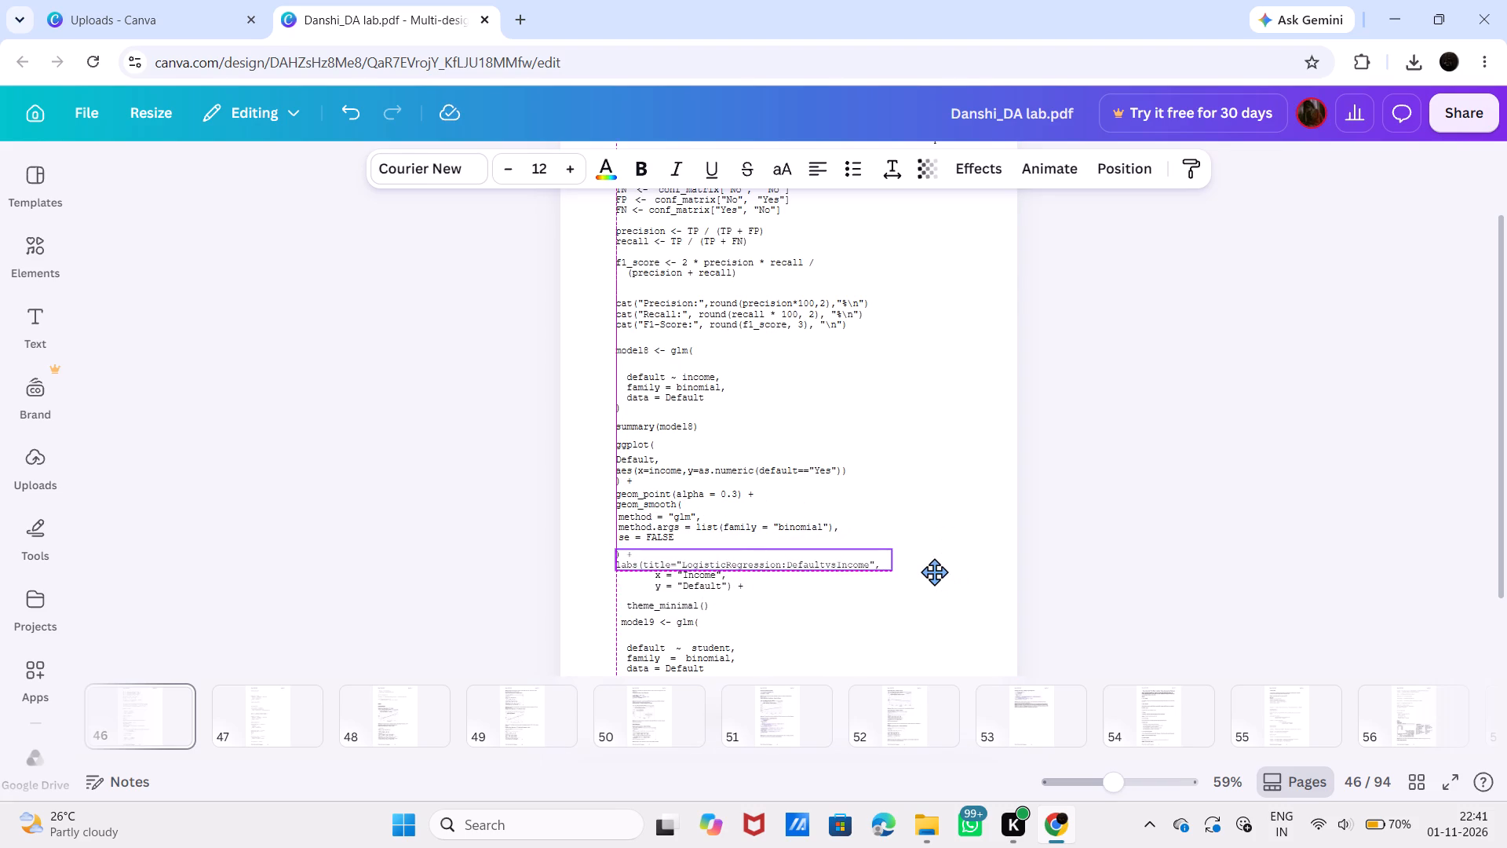
left_click_drag(934, 572, 940, 571)
Move the x = "Income" and y = "Default" lines left, beneath the start of the labs( line.
left_click(724, 583)
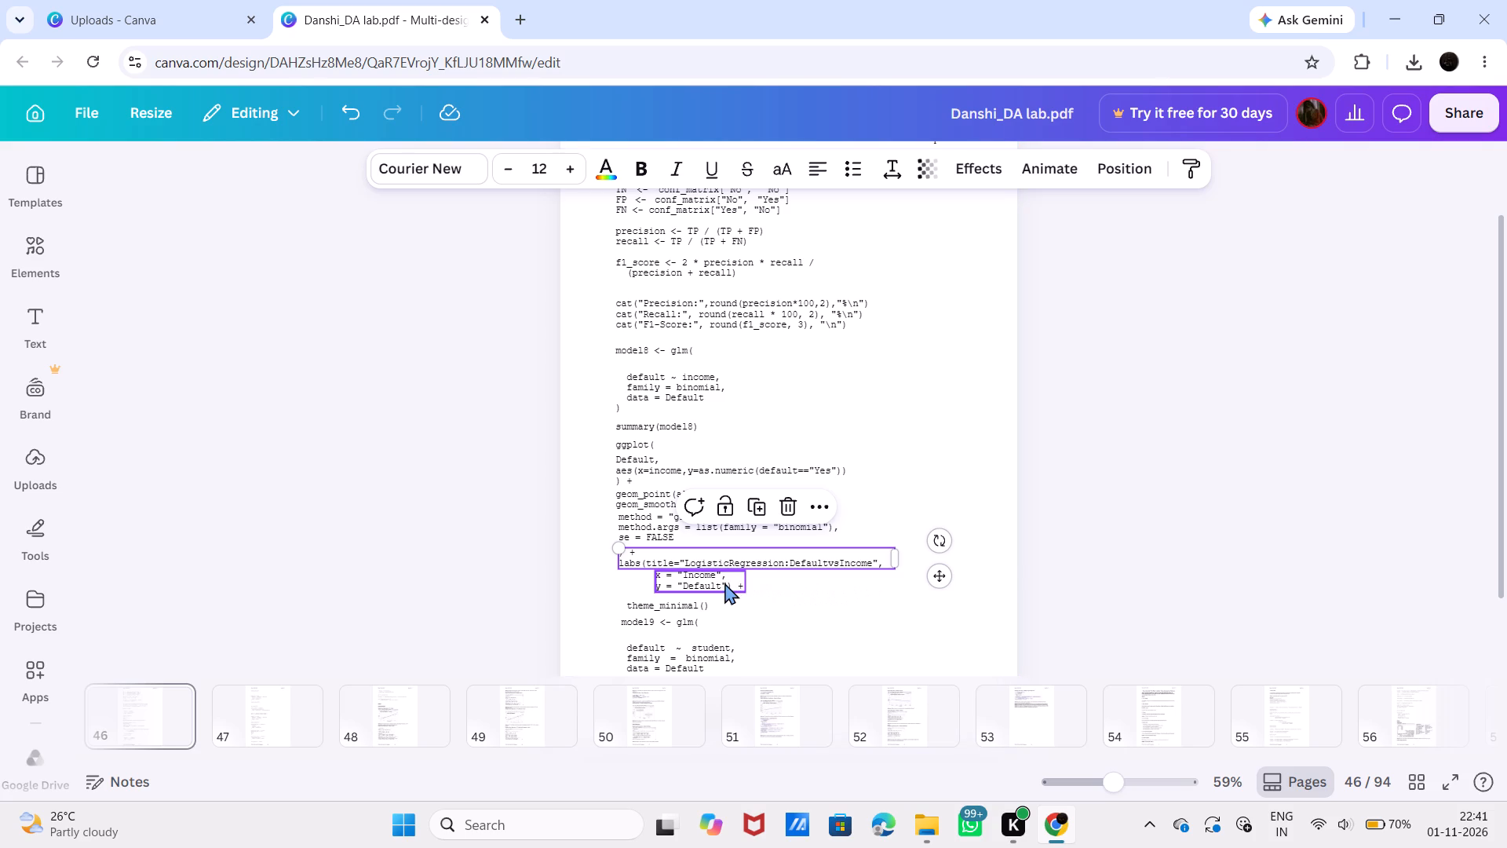
left_click_drag(721, 629, 691, 625)
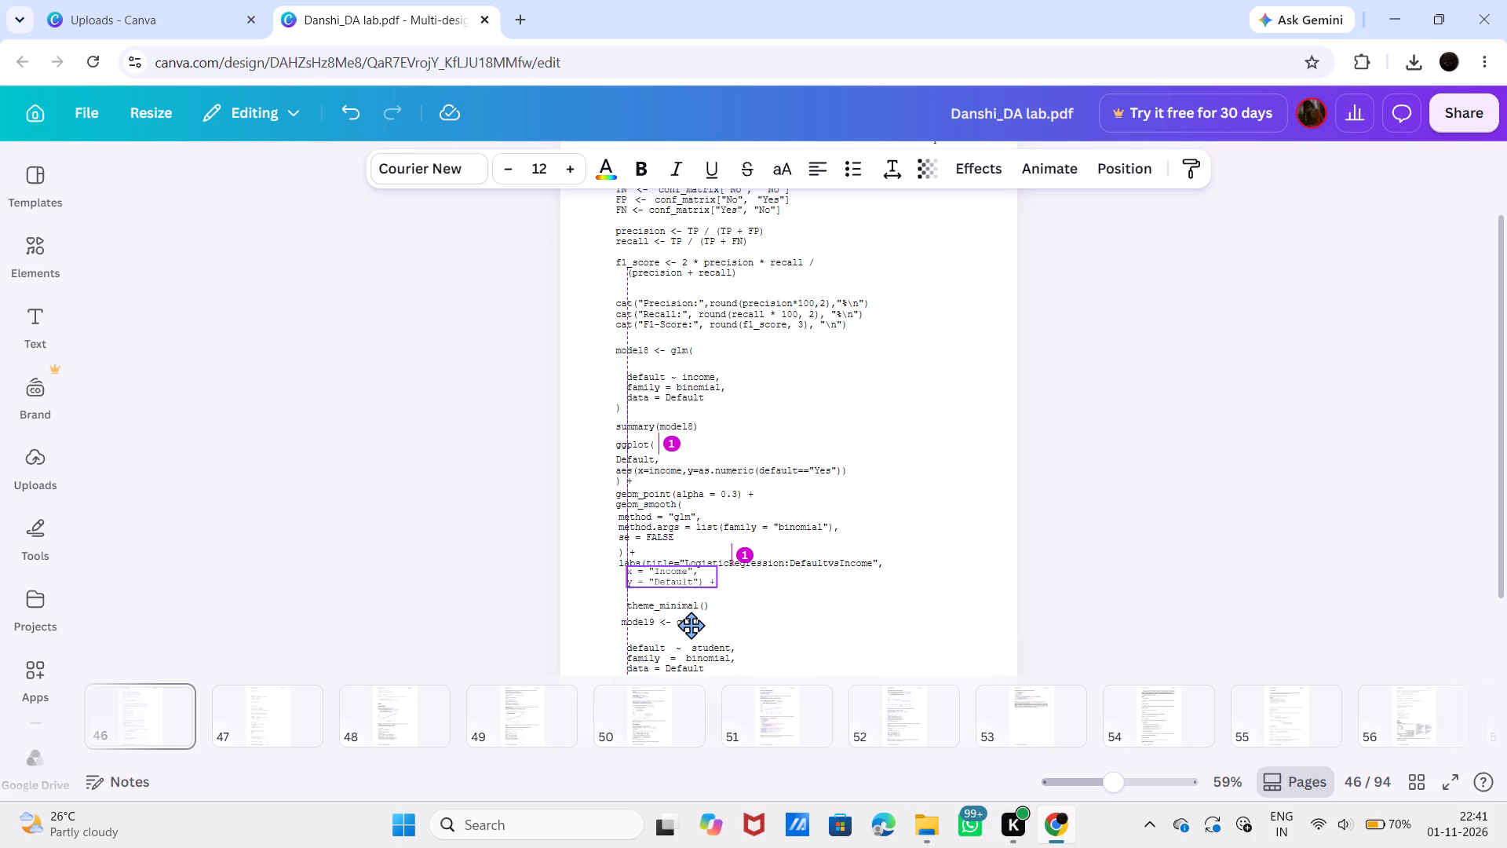
left_click_drag(691, 625, 687, 630)
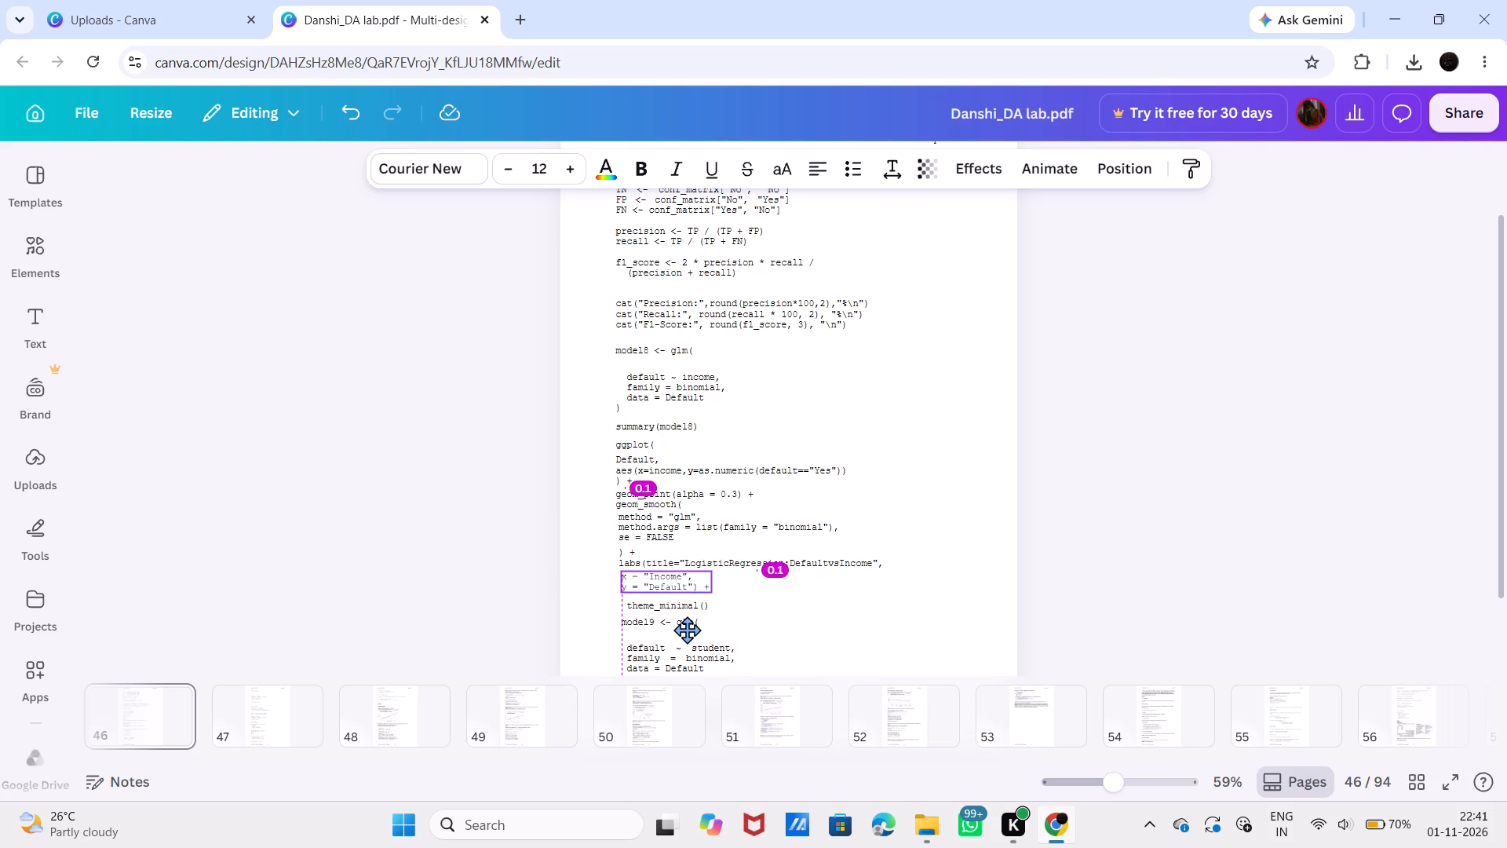
left_click_drag(687, 630, 687, 631)
Shift the theme_minimal() line on page 46 slightly left, nearly in line with the labs( line.
scroll(790, 614, "down", 1)
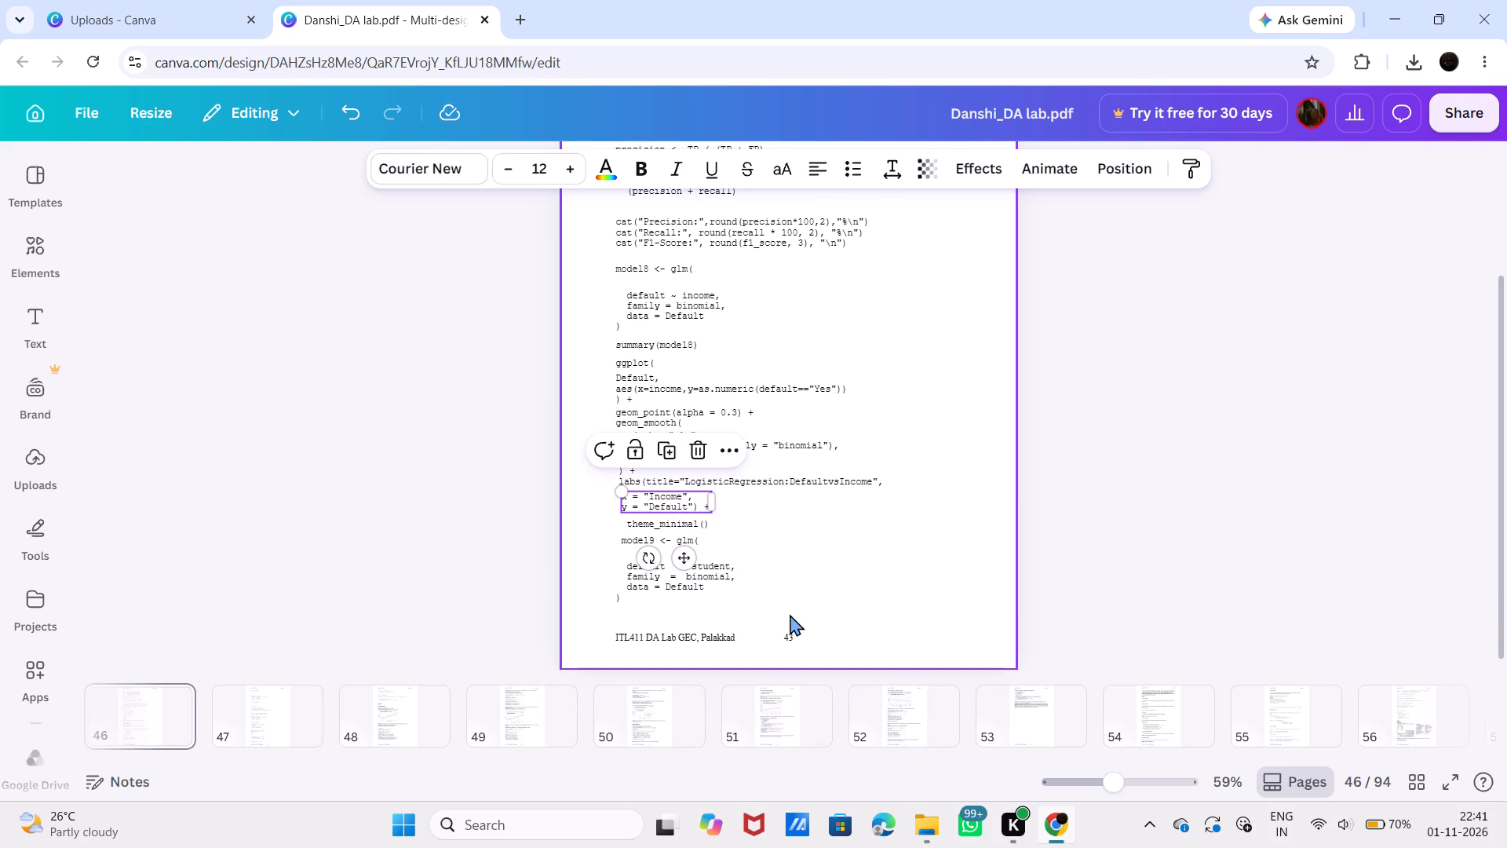
left_click(702, 530)
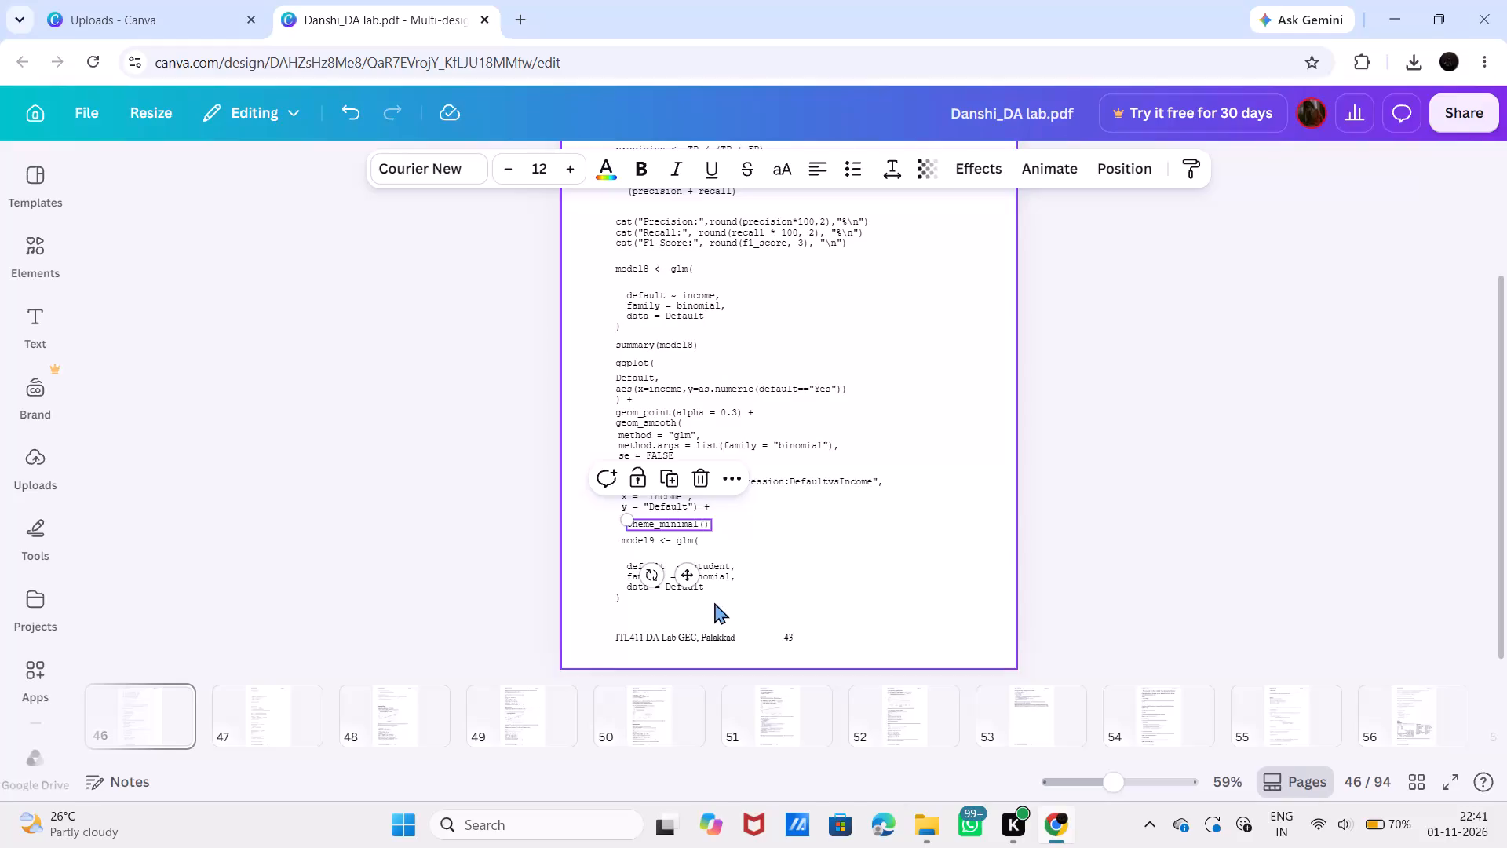
left_click_drag(690, 574, 681, 574)
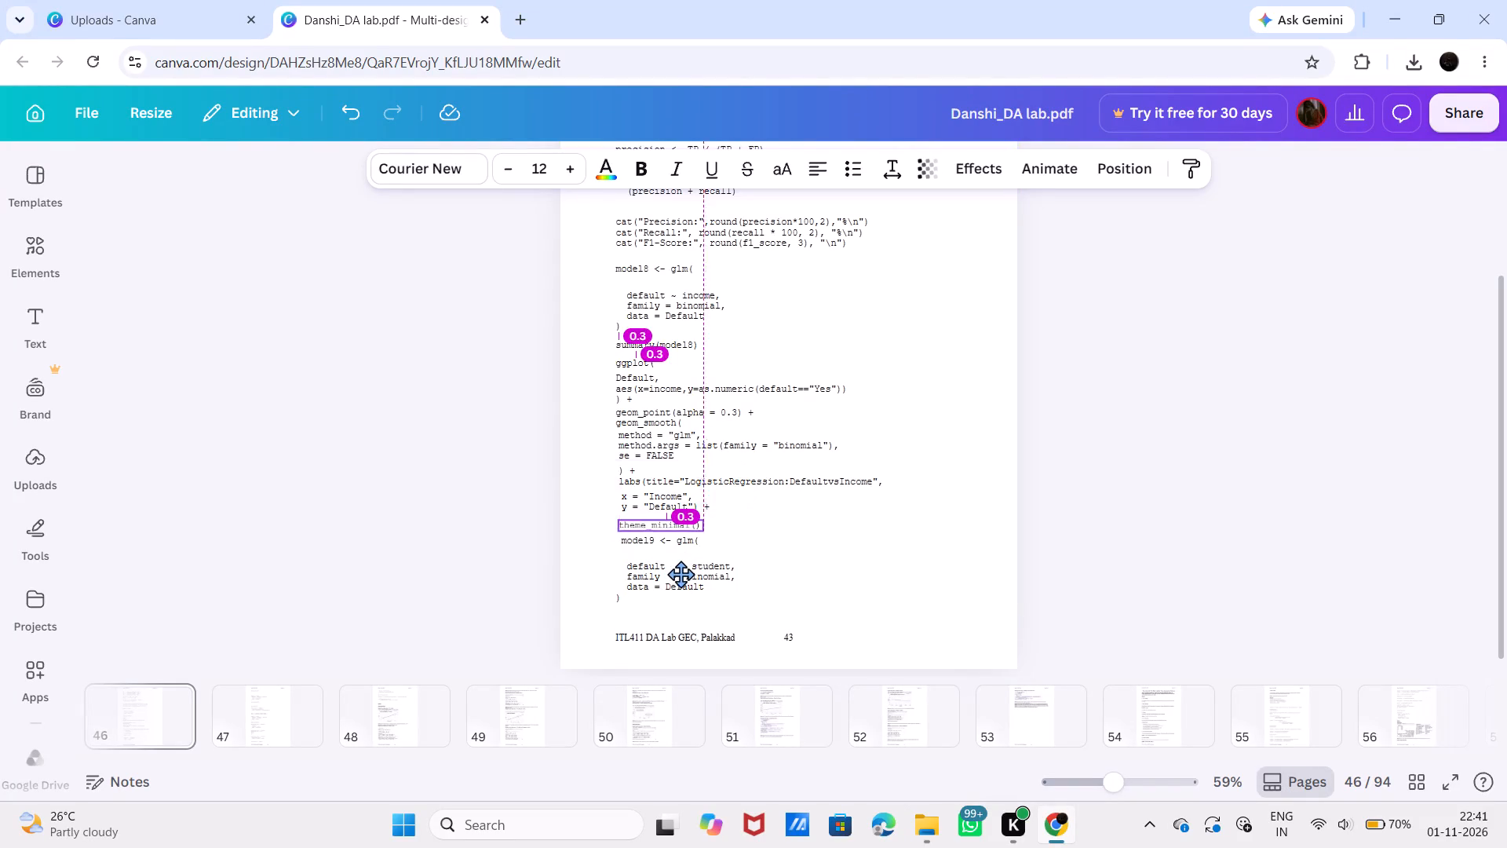
left_click_drag(681, 574, 683, 573)
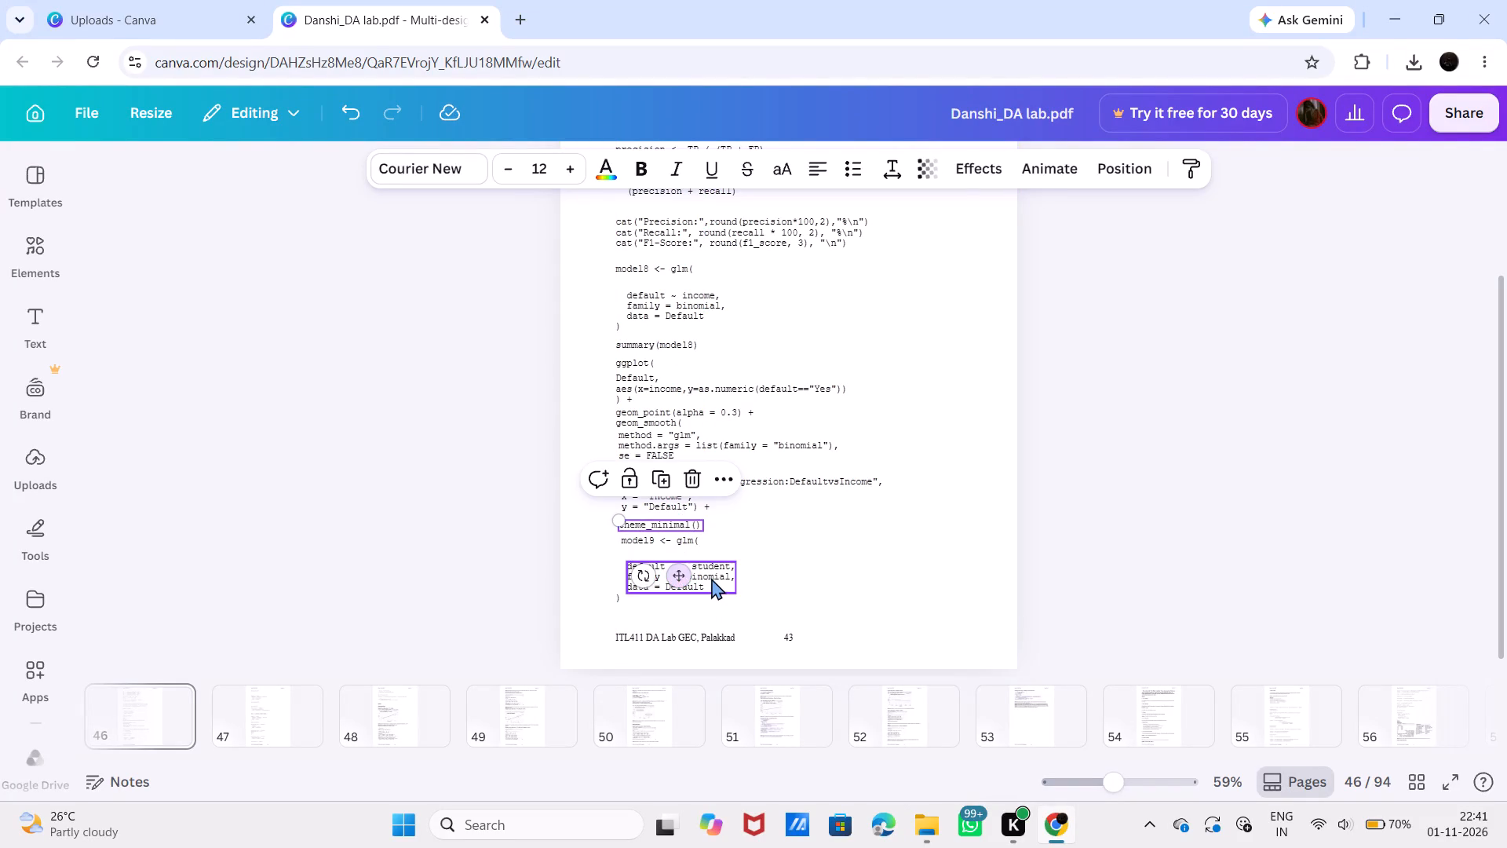
Move the default ~ student, family and data = Default lines up and left, directly beneath model9 <- glm(.
left_click(714, 579)
left_click_drag(695, 638, 691, 638)
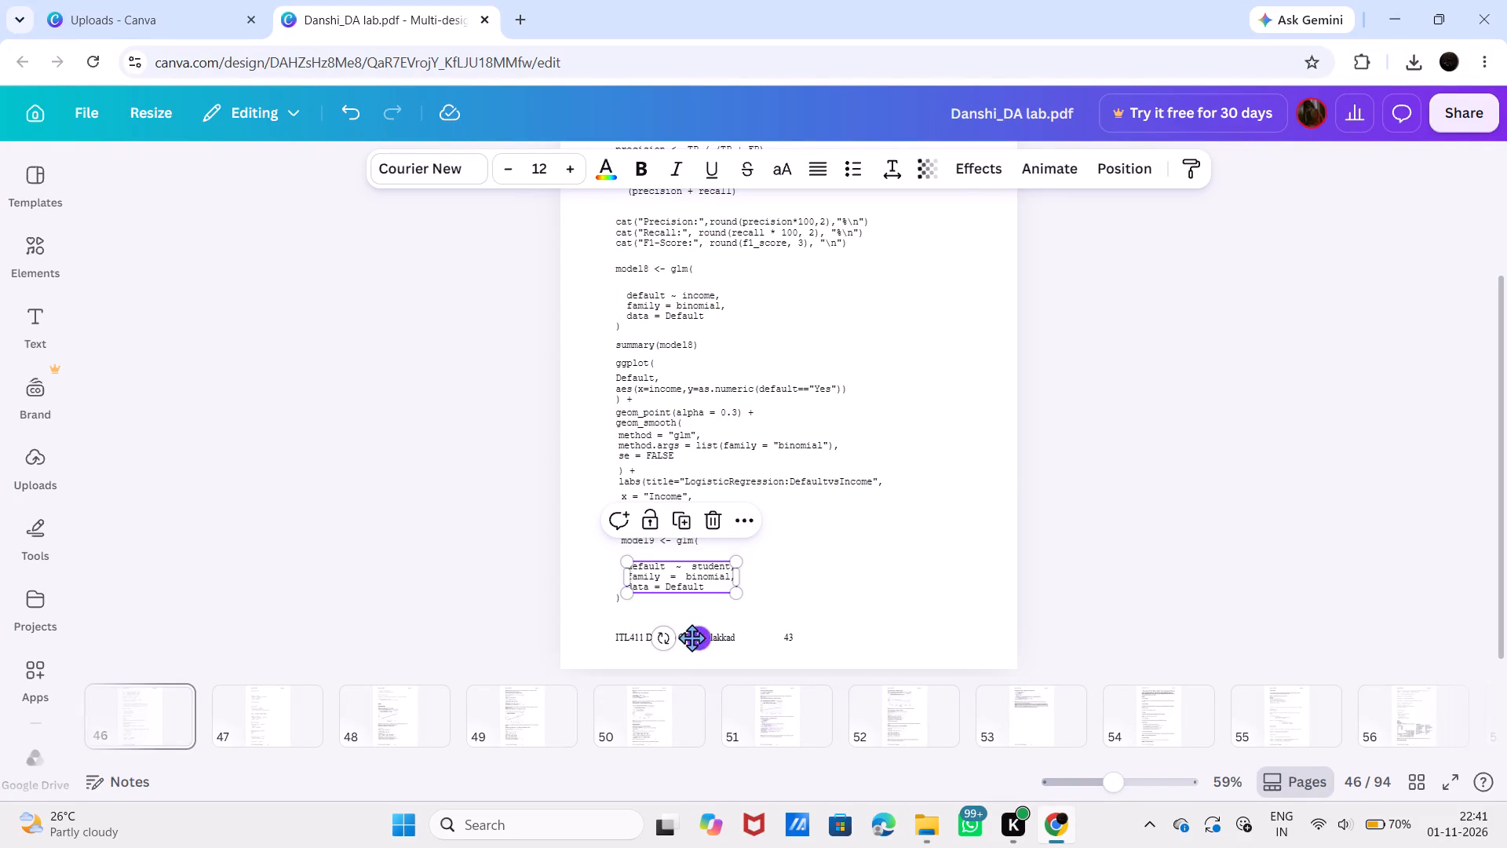
left_click_drag(691, 638, 686, 627)
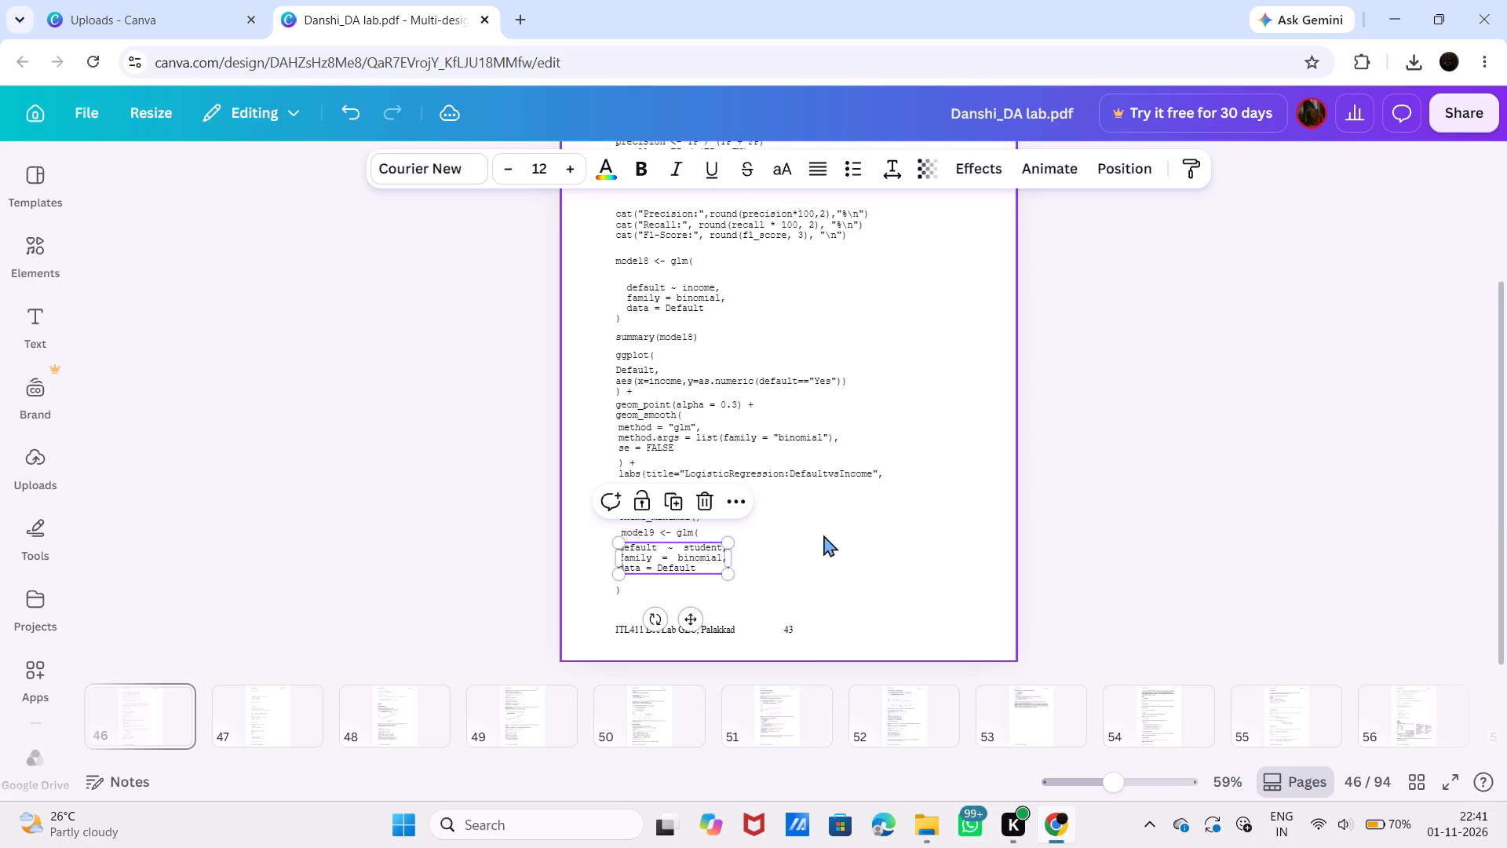
On page 47, move the model10 <- glm( line up, closer beneath summary(model9).
scroll(823, 535, "down", 1)
double_click(670, 683)
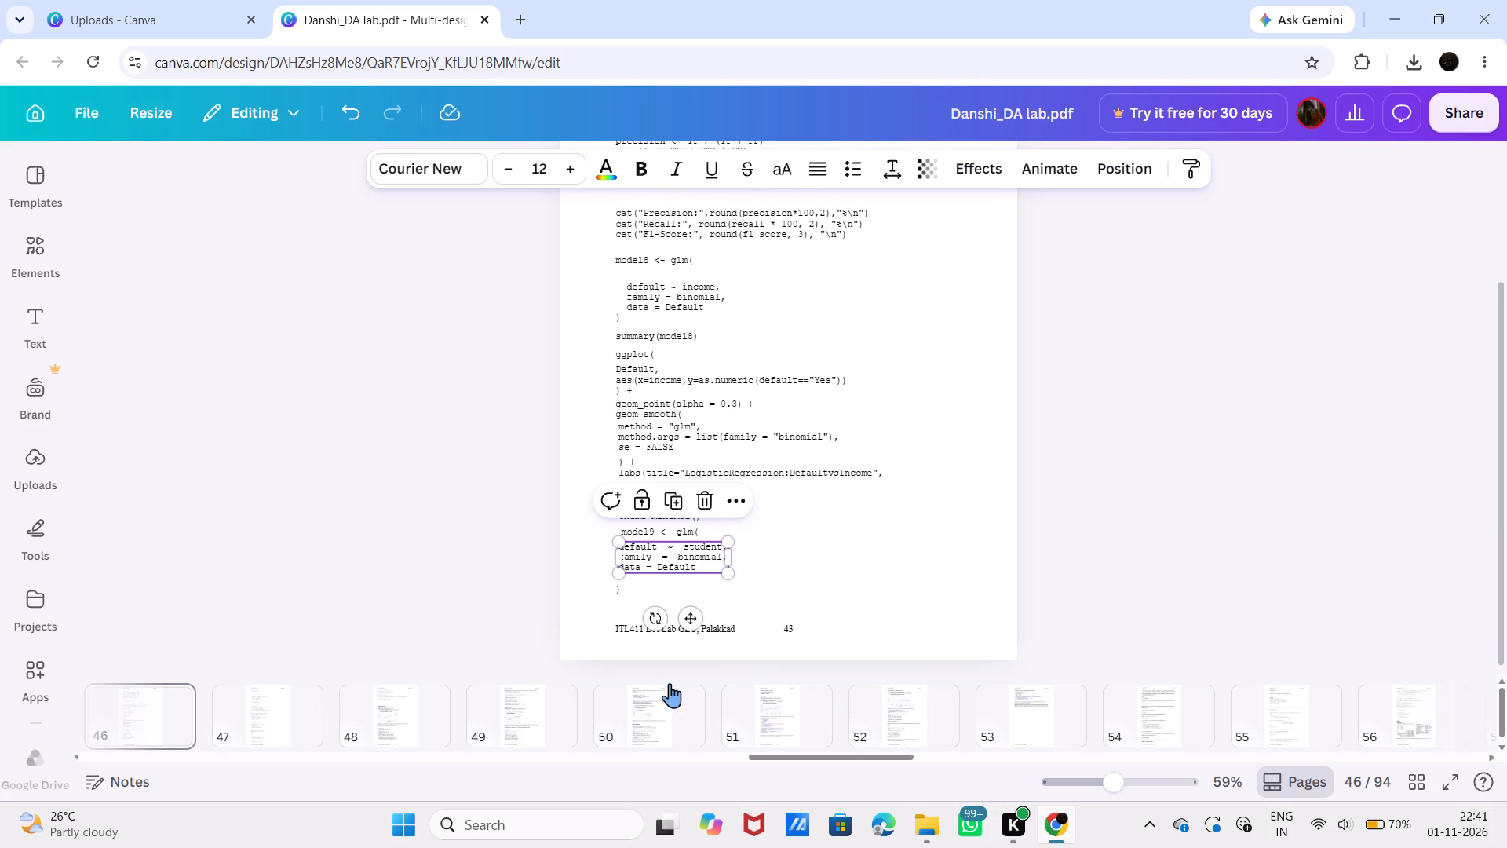
left_click(243, 698)
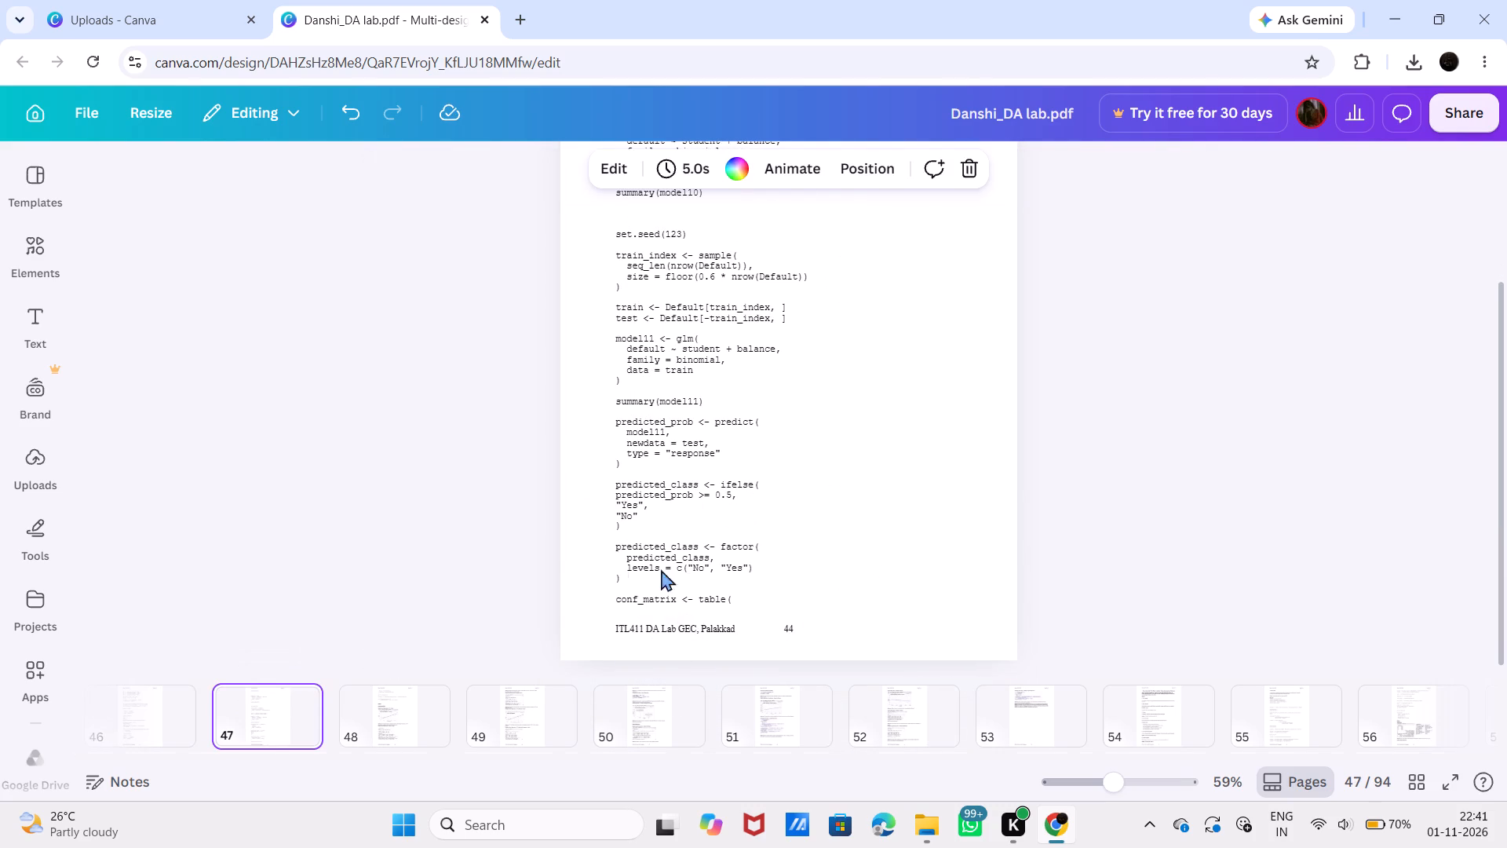
scroll(706, 558, "up", 1)
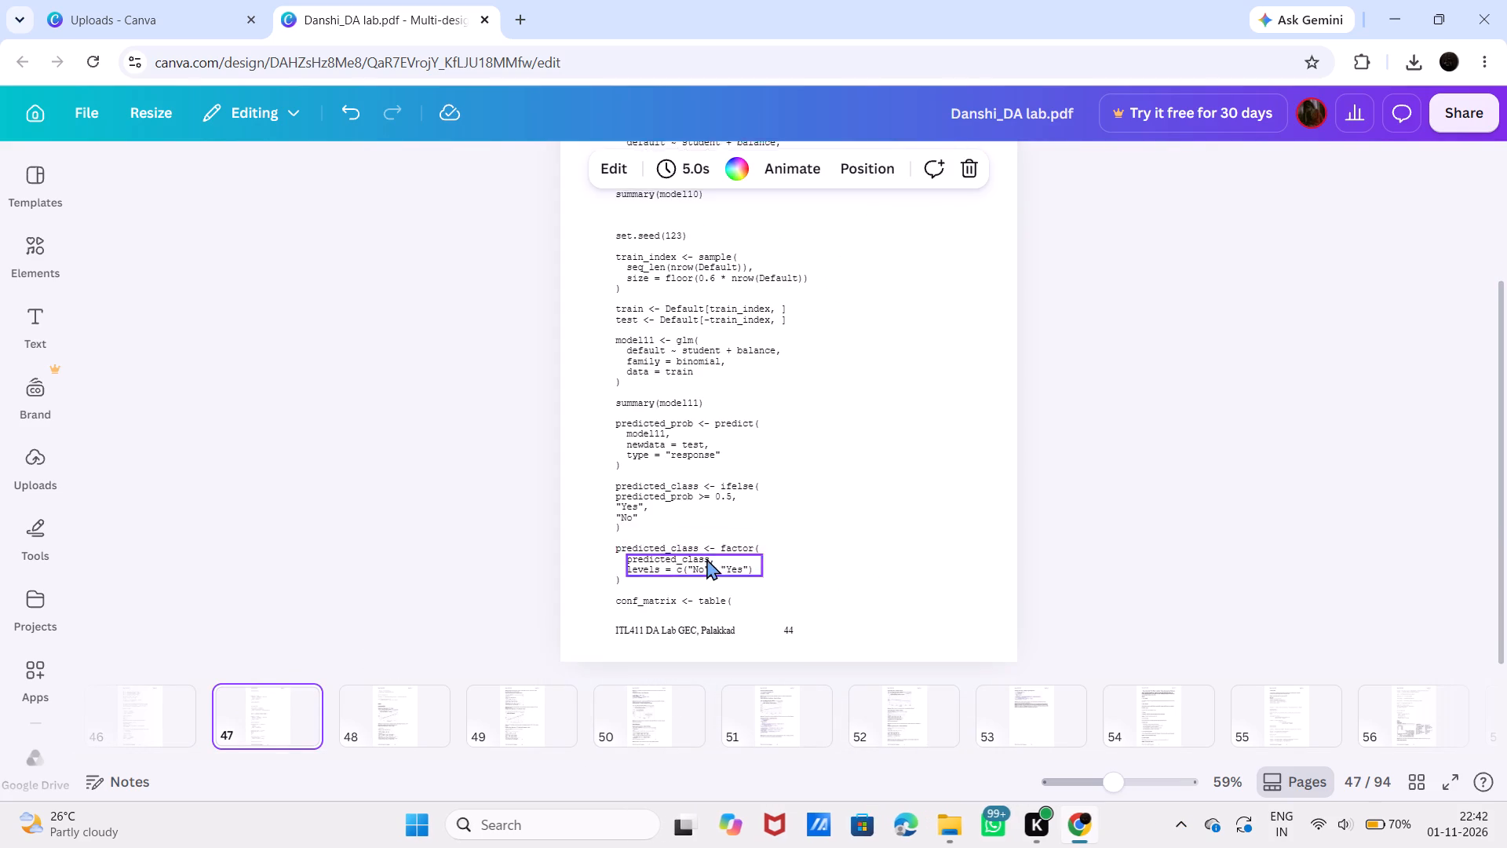
scroll(706, 558, "up", 1)
left_click(668, 323)
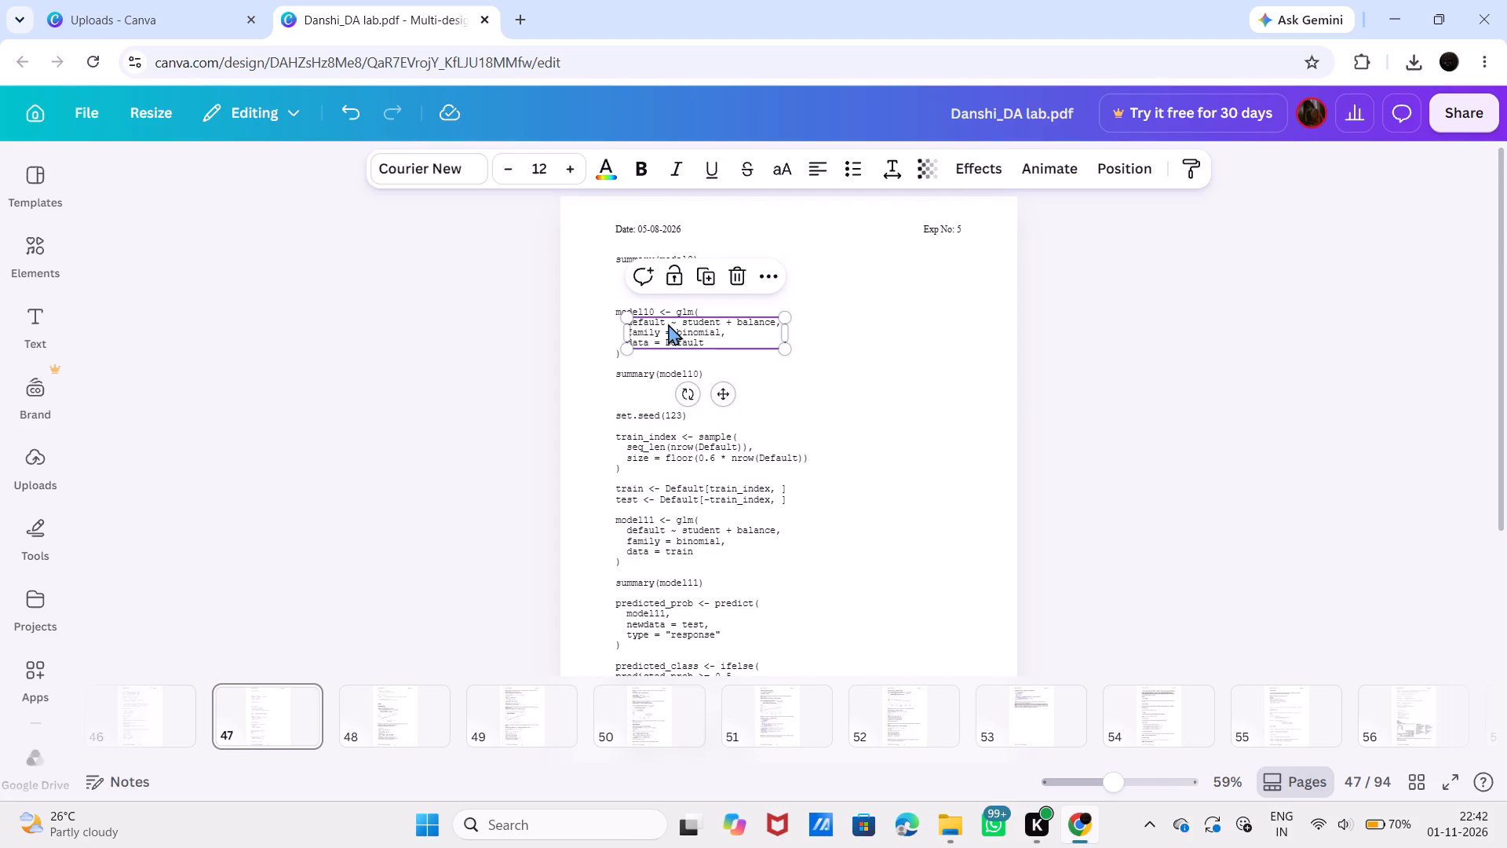
left_click(629, 309)
left_click(665, 315)
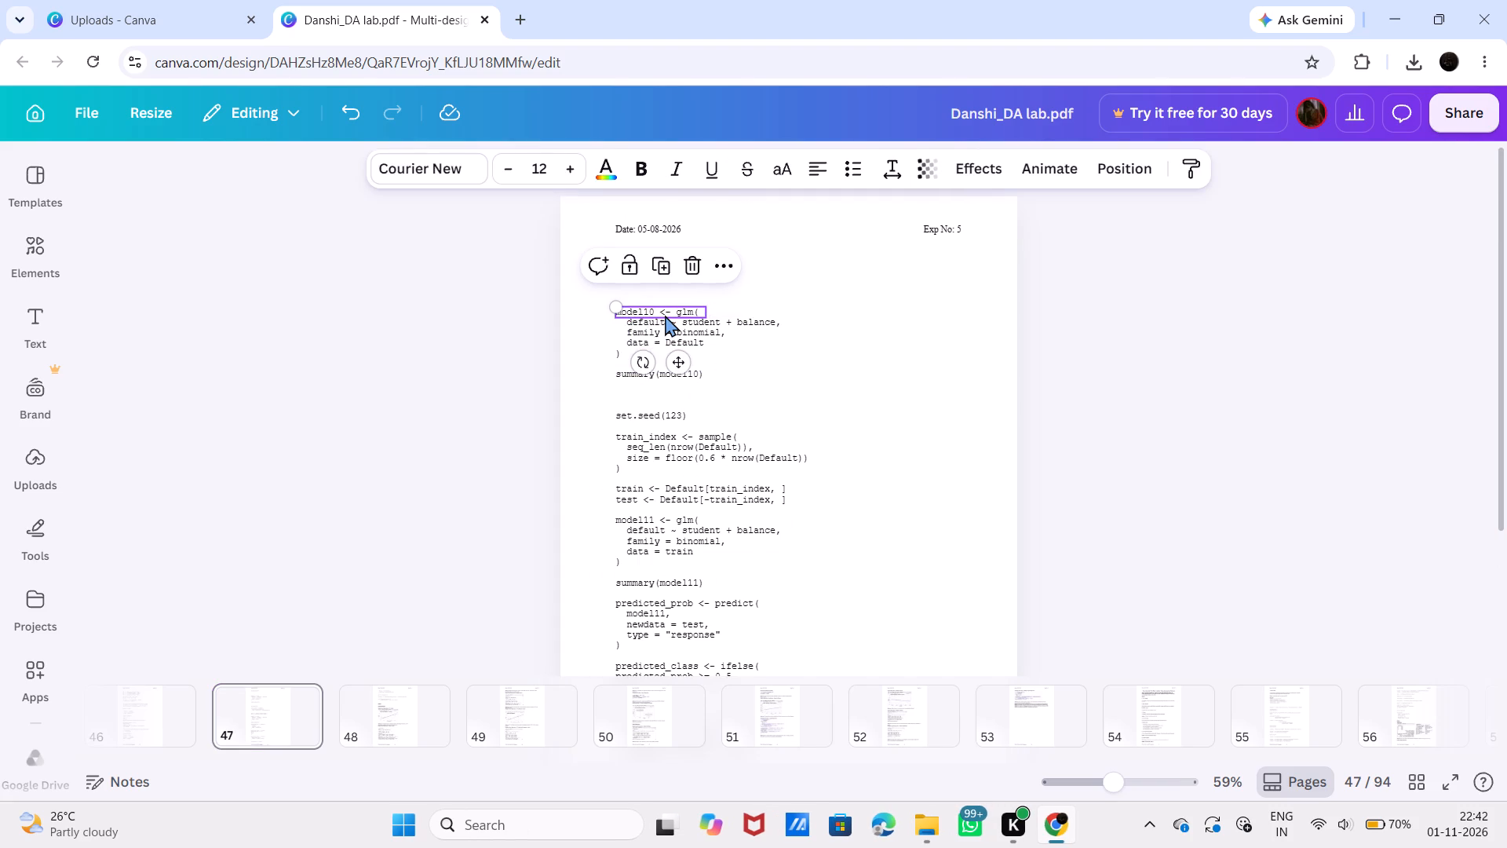
left_click_drag(684, 368, 682, 338)
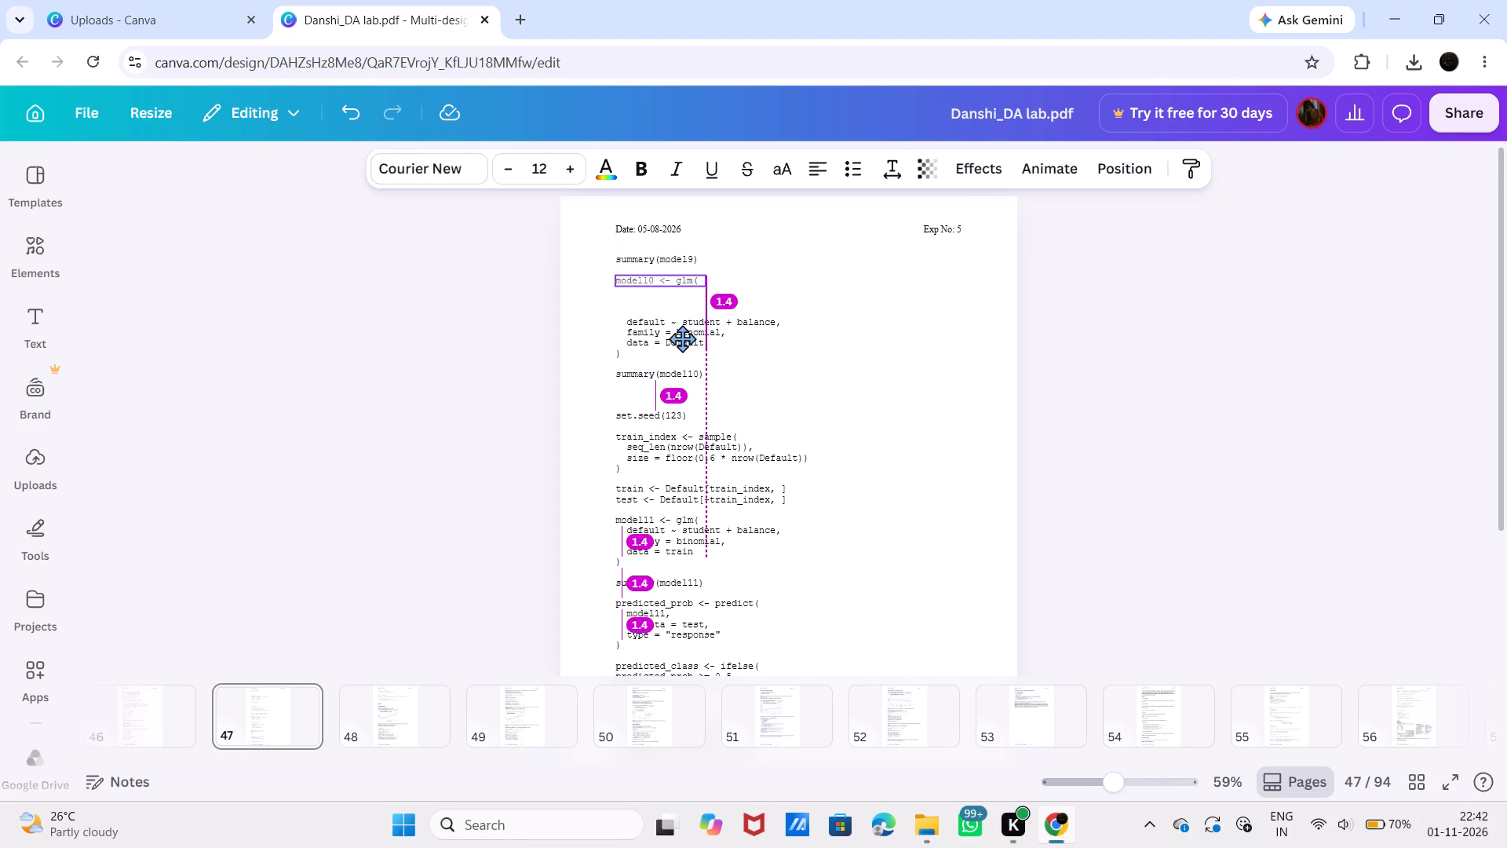
left_click_drag(682, 338, 683, 341)
Move the default ~ student + balance, family and data = Default lines up and left, in line with model10 <- glm(.
left_click(715, 327)
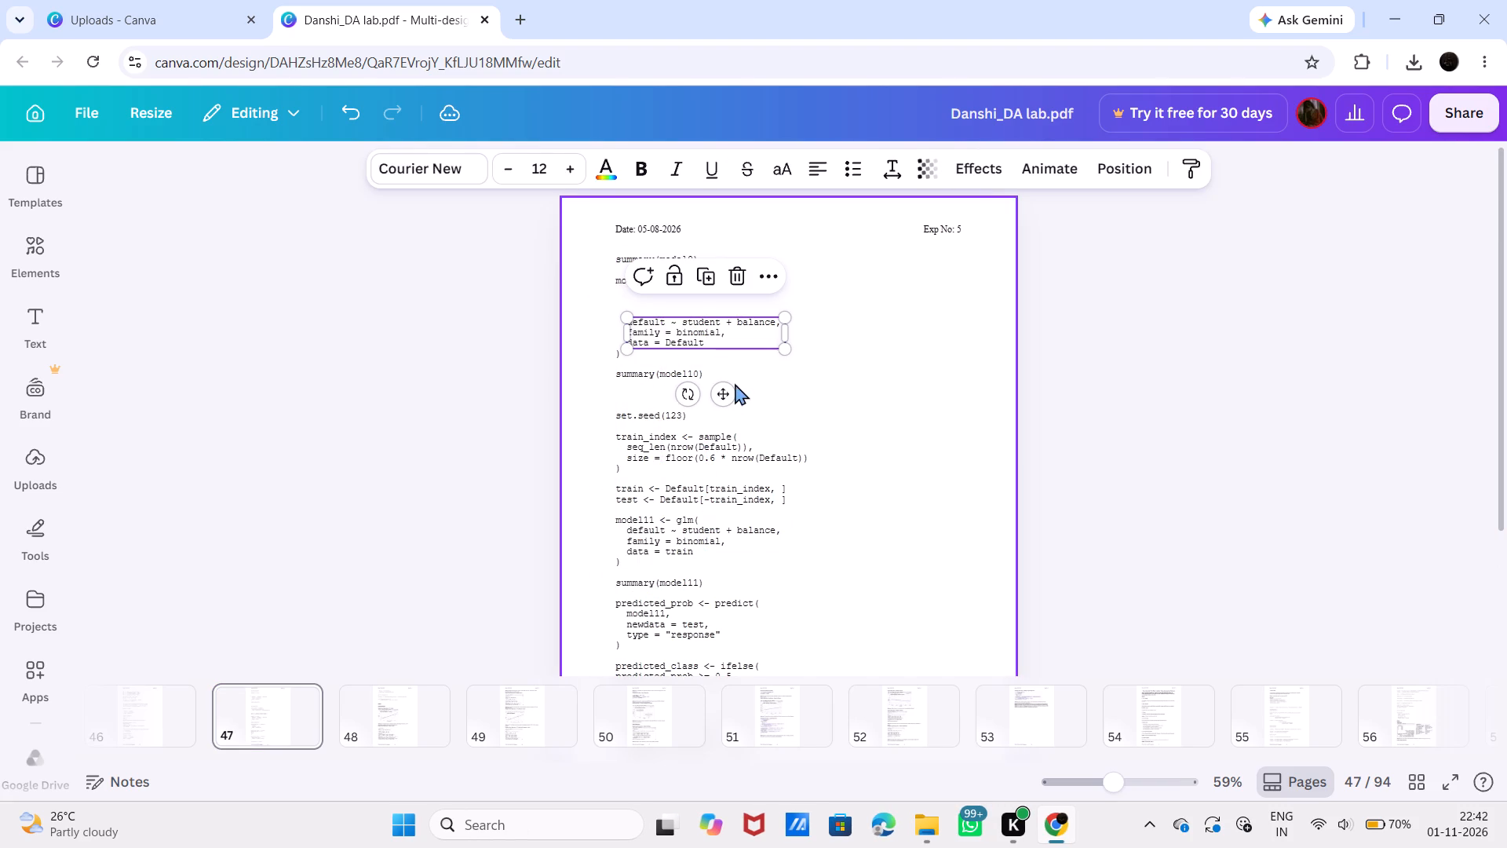
left_click_drag(721, 393, 711, 377)
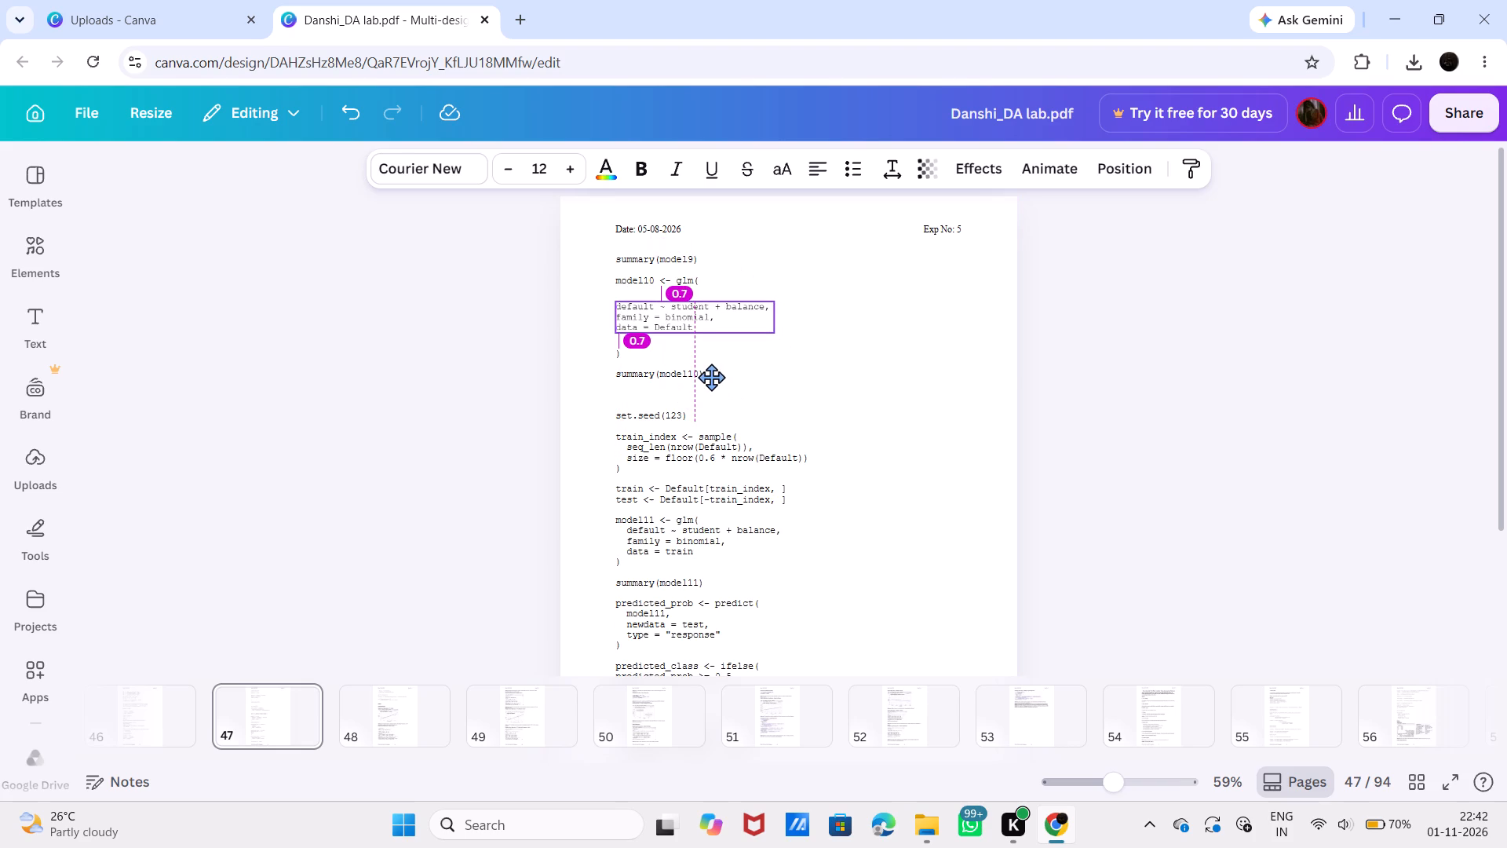
left_click_drag(711, 377, 712, 377)
left_click(655, 382)
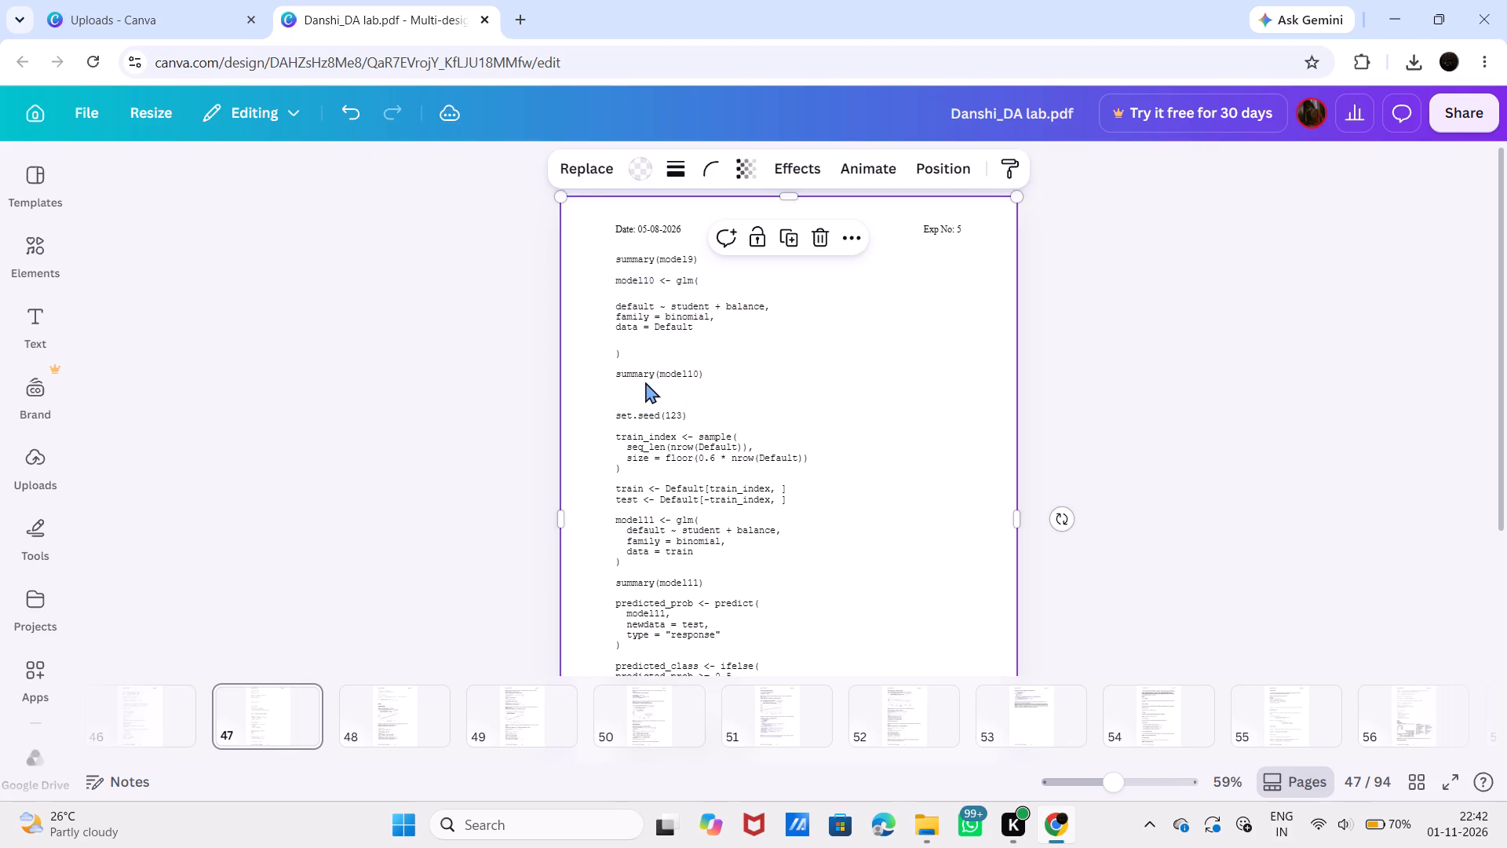
Move the set.seed(123) line up, closer beneath summary(model10).
left_click(645, 374)
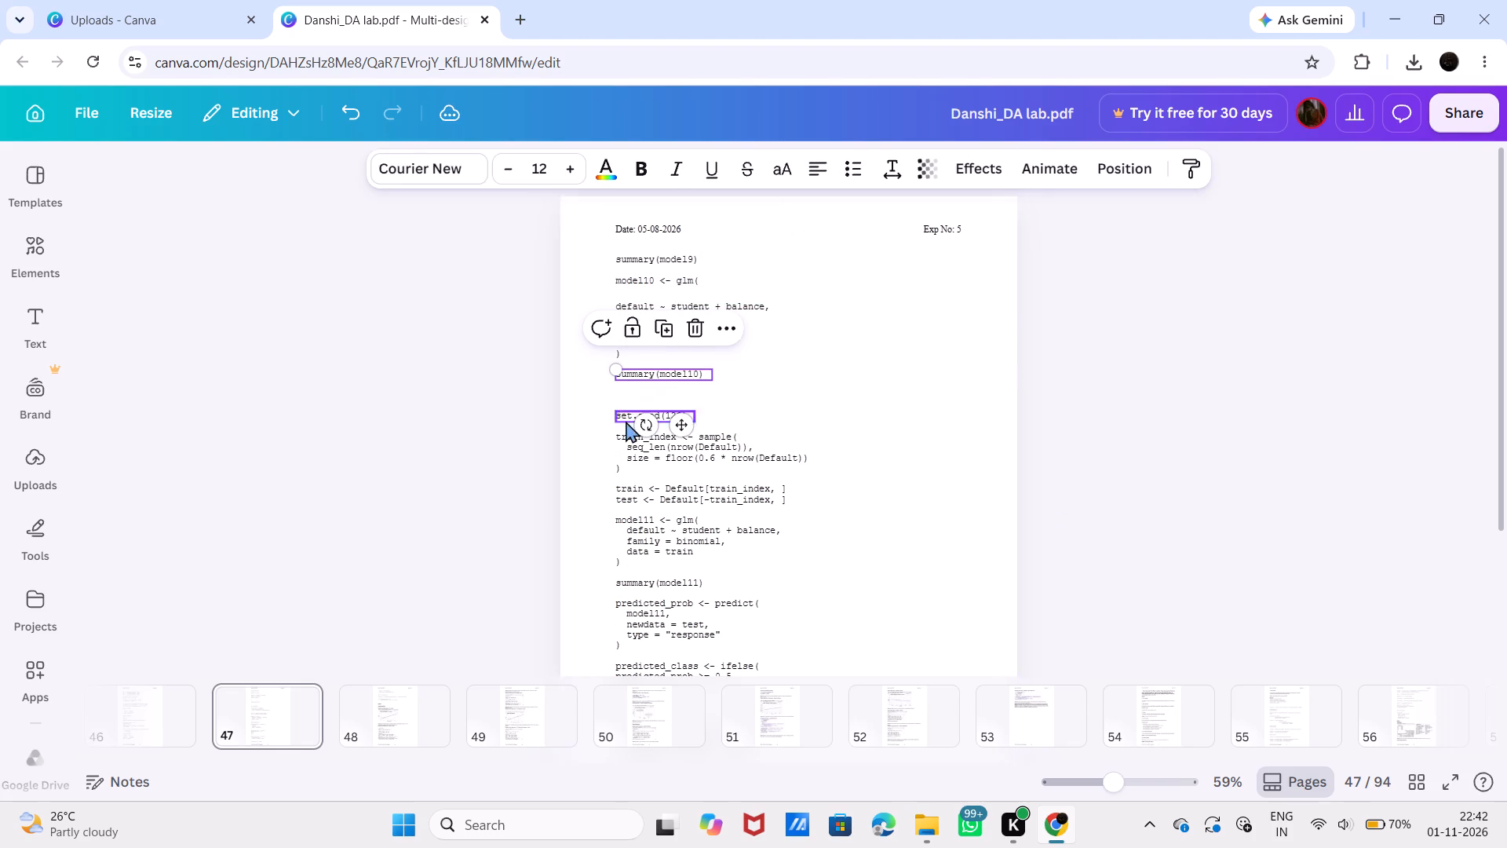
left_click(624, 423)
left_click(629, 408)
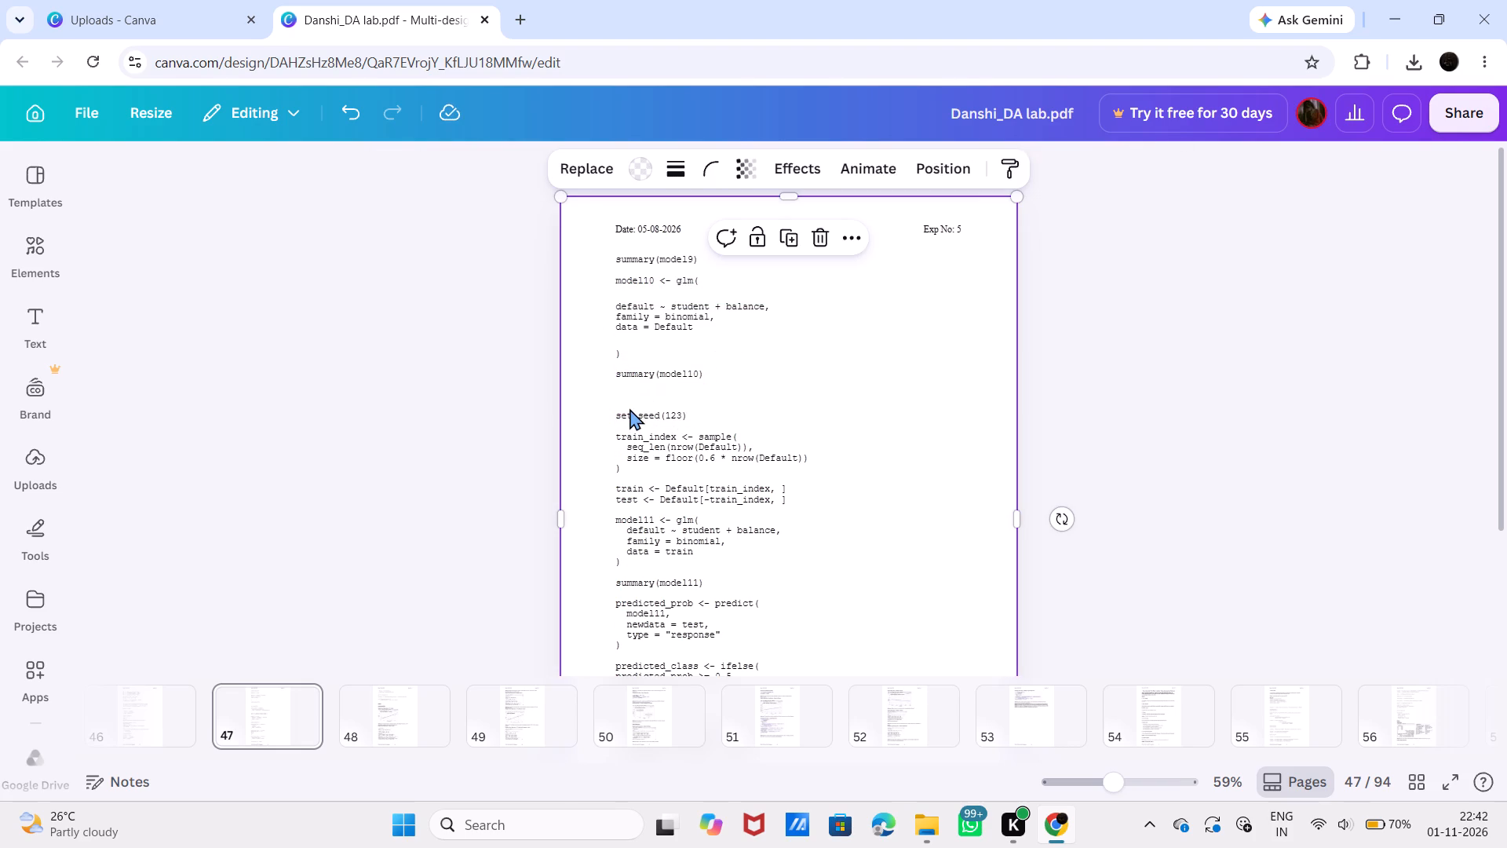
left_click(638, 411)
left_click_drag(673, 473, 671, 455)
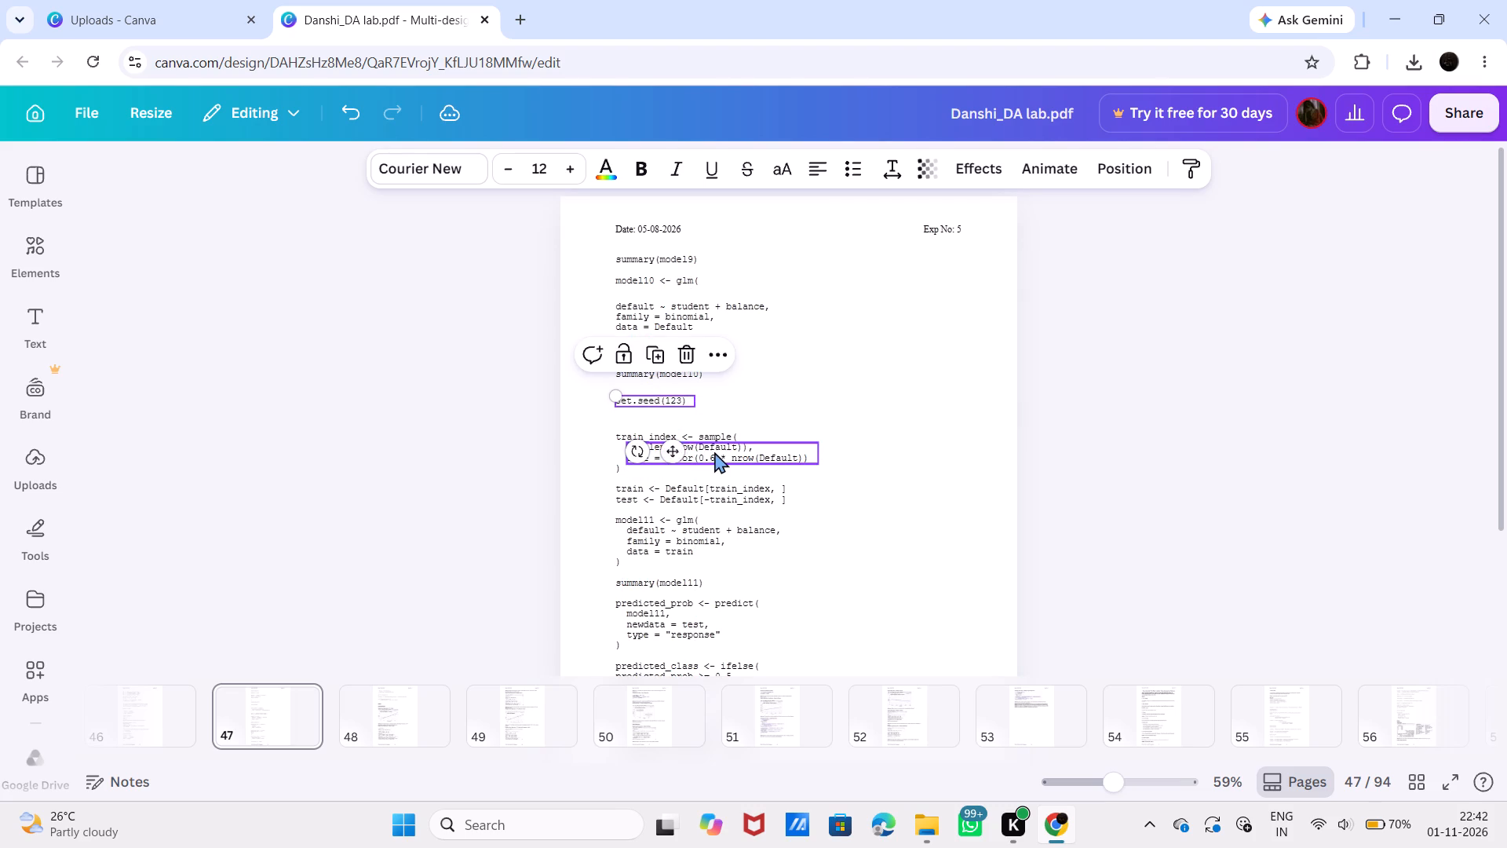
Move the train_index <- sample( line up, directly beneath set.seed(123).
left_click(714, 451)
left_click(718, 440)
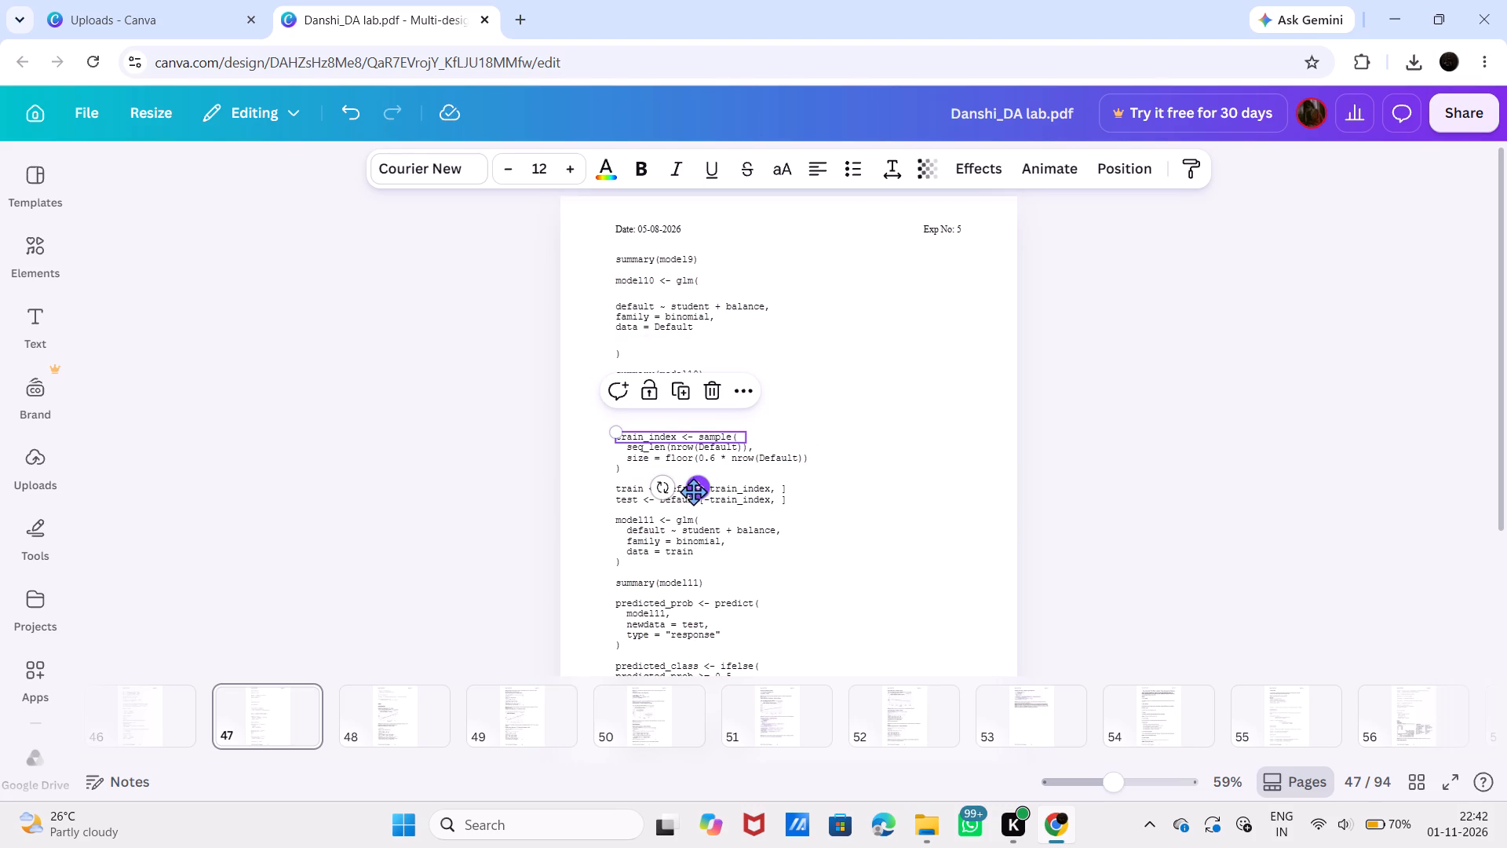
left_click_drag(695, 494, 692, 477)
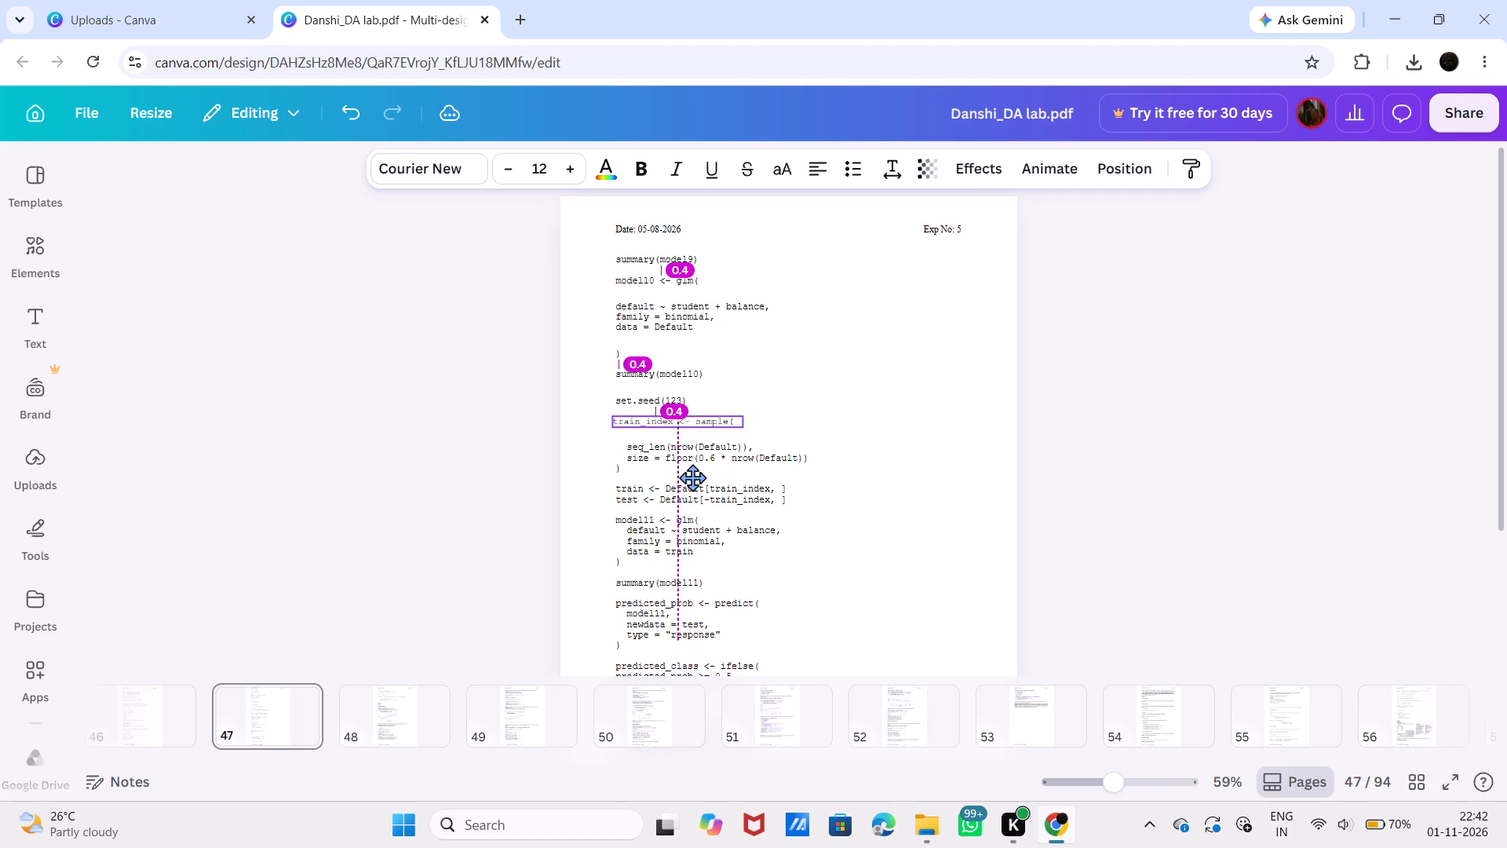
left_click_drag(692, 477, 697, 474)
Move the seq_len(nrow(Default)) and size = floor lines up and left, beneath the start of train_index <- sample(.
left_click(731, 457)
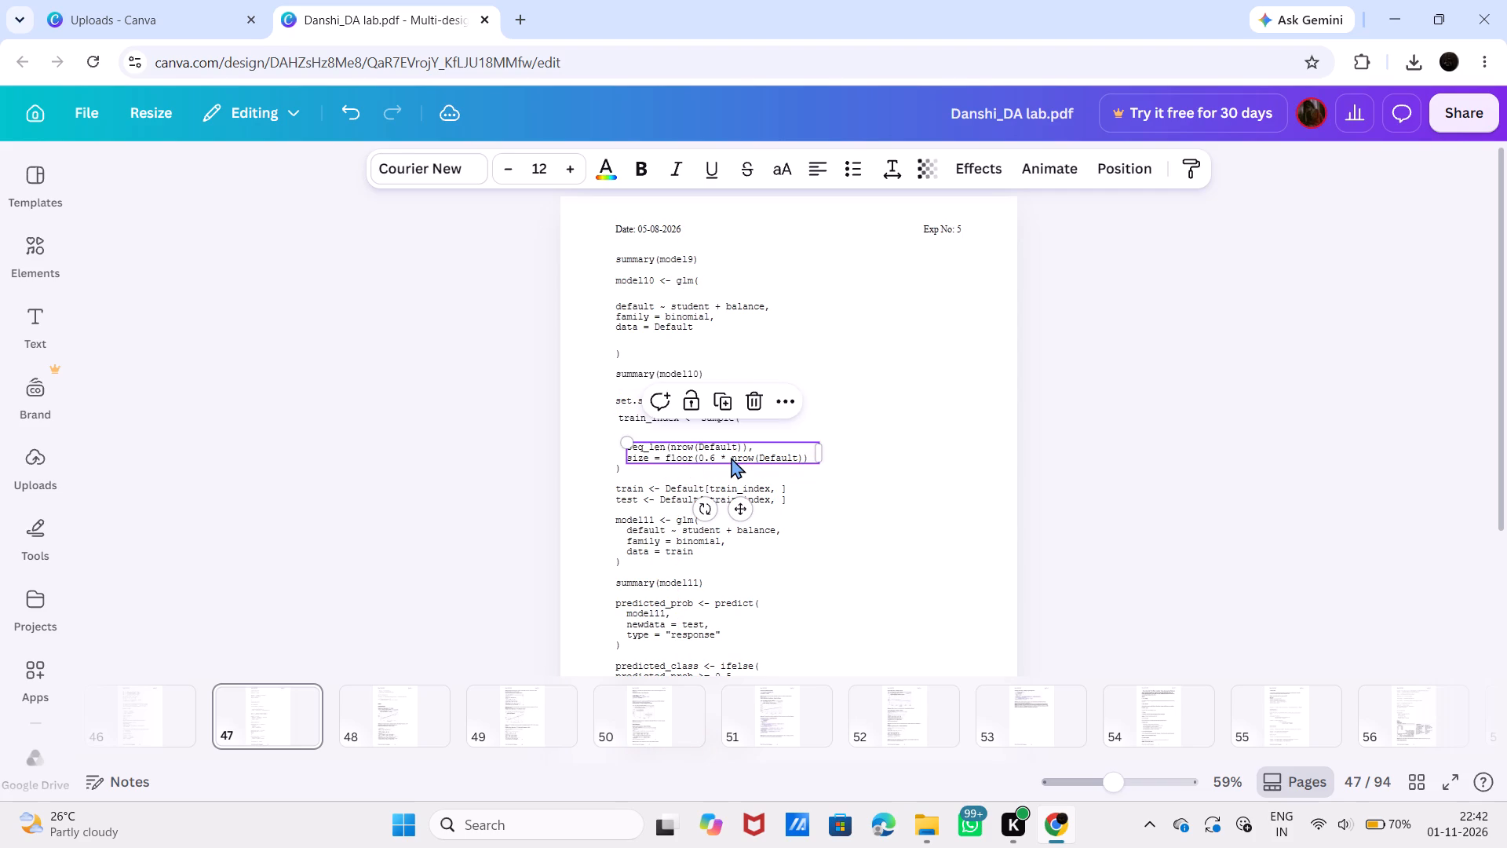
left_click_drag(740, 507, 728, 495)
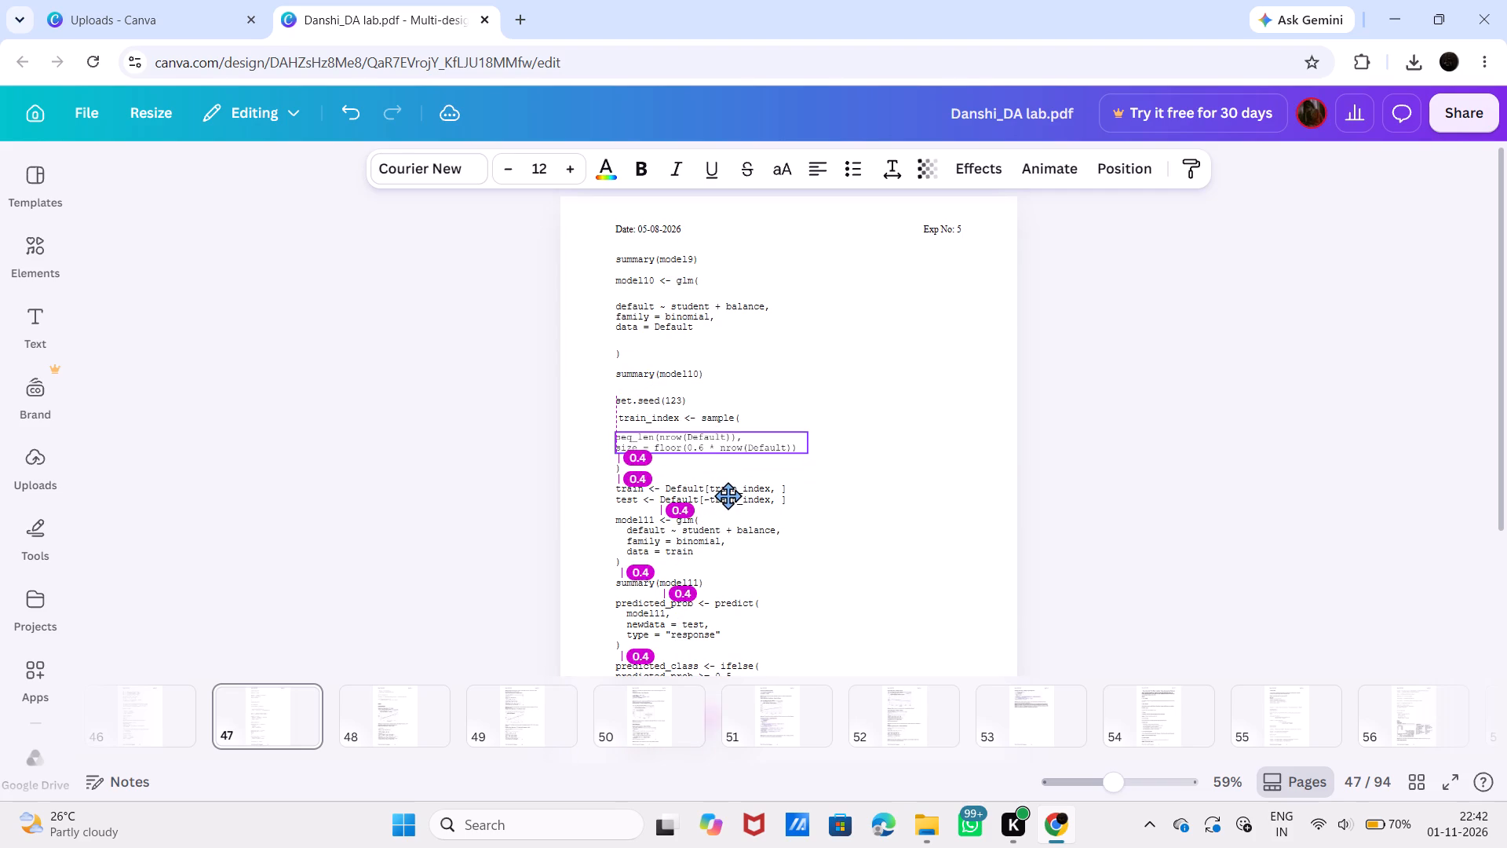
left_click_drag(728, 495, 732, 495)
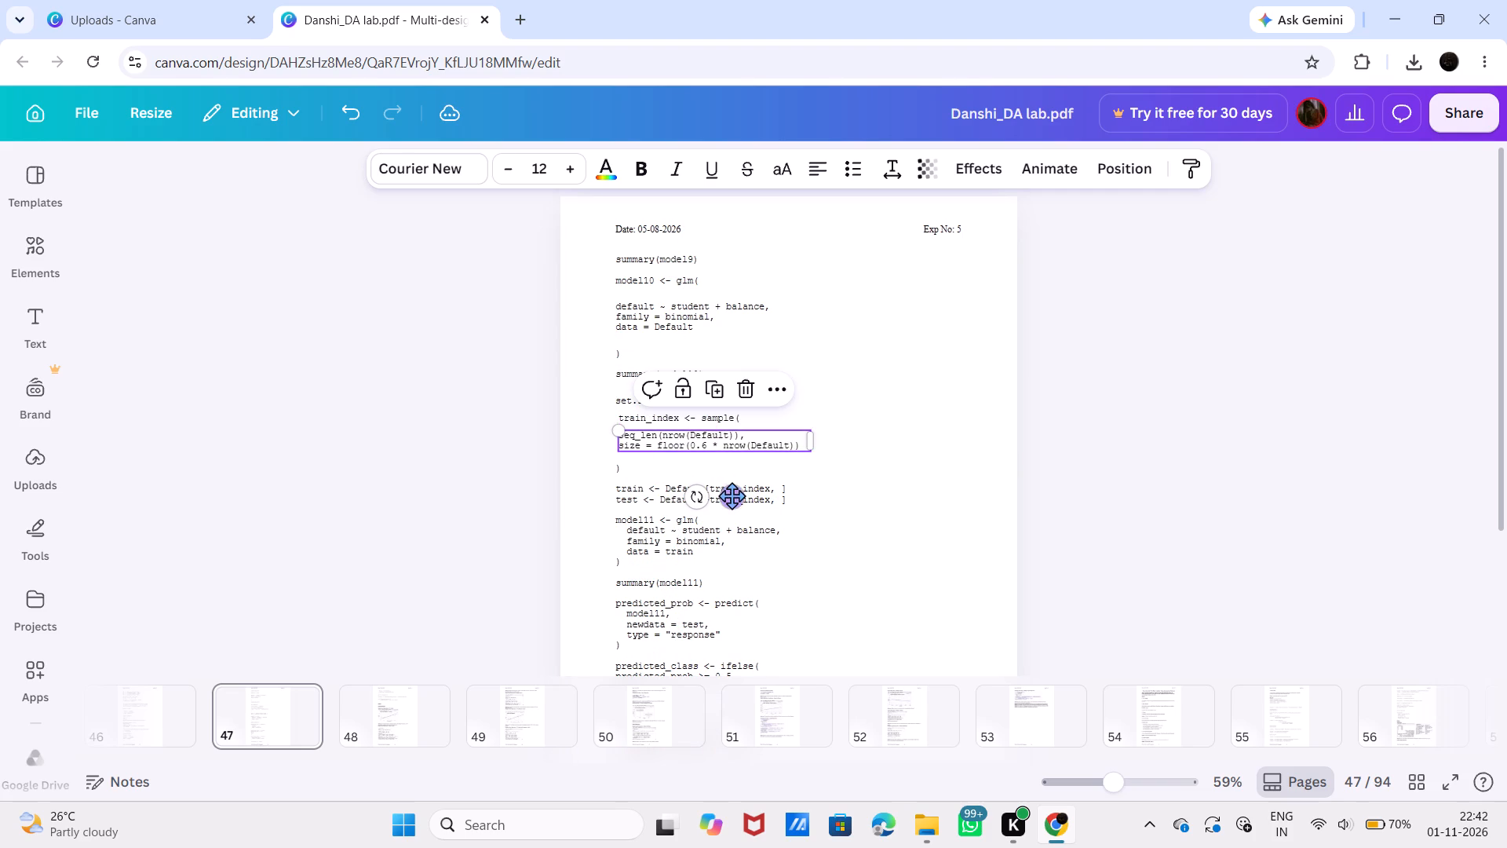
Move the predicted_class <- ifelse( block on page 47 slightly up, closer to the predicted_prob block.
scroll(842, 543, "down", 3)
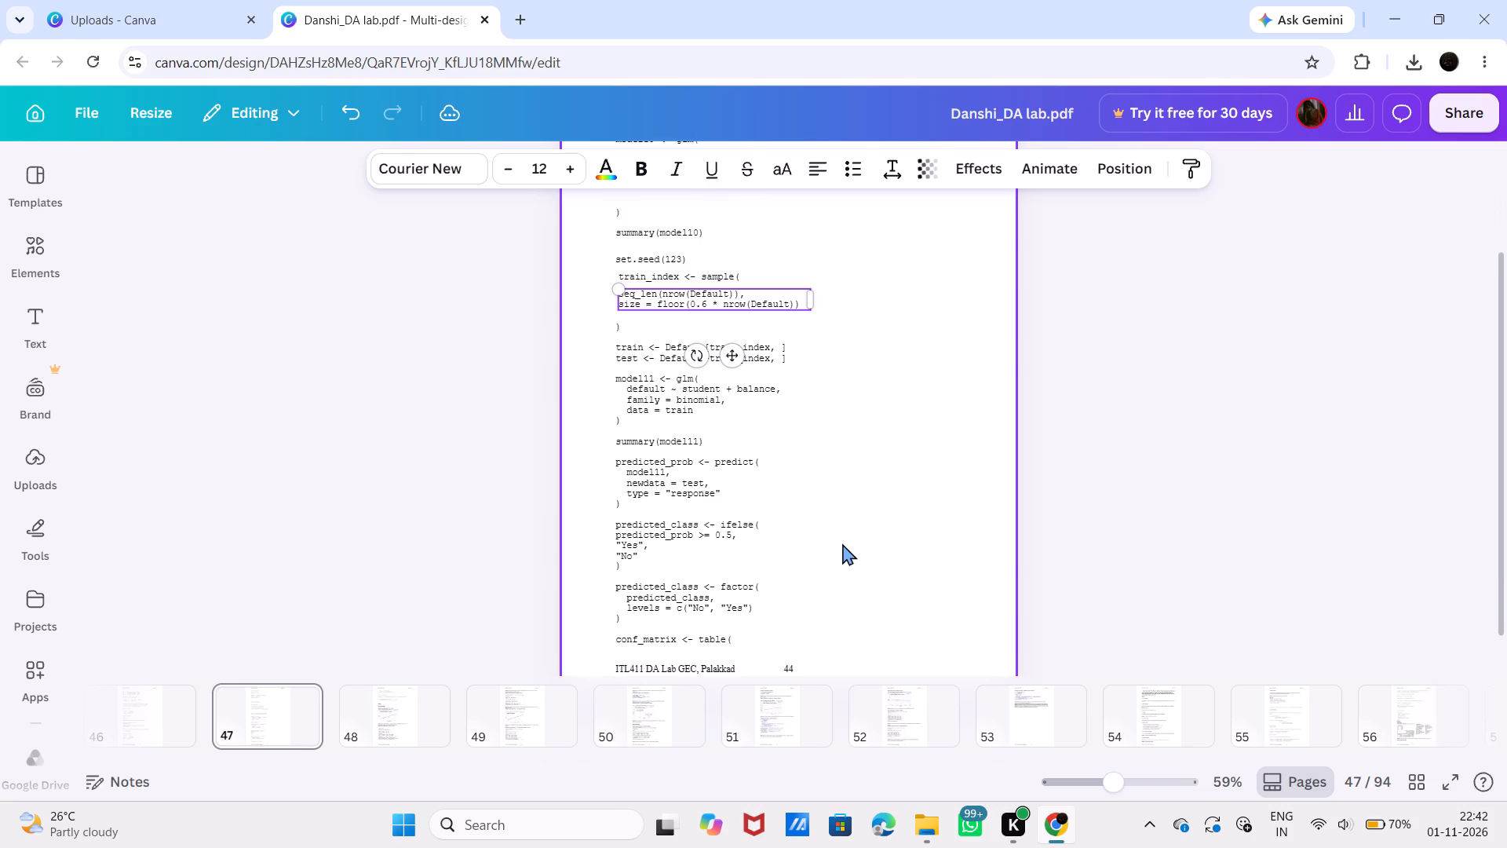
scroll(842, 543, "down", 1)
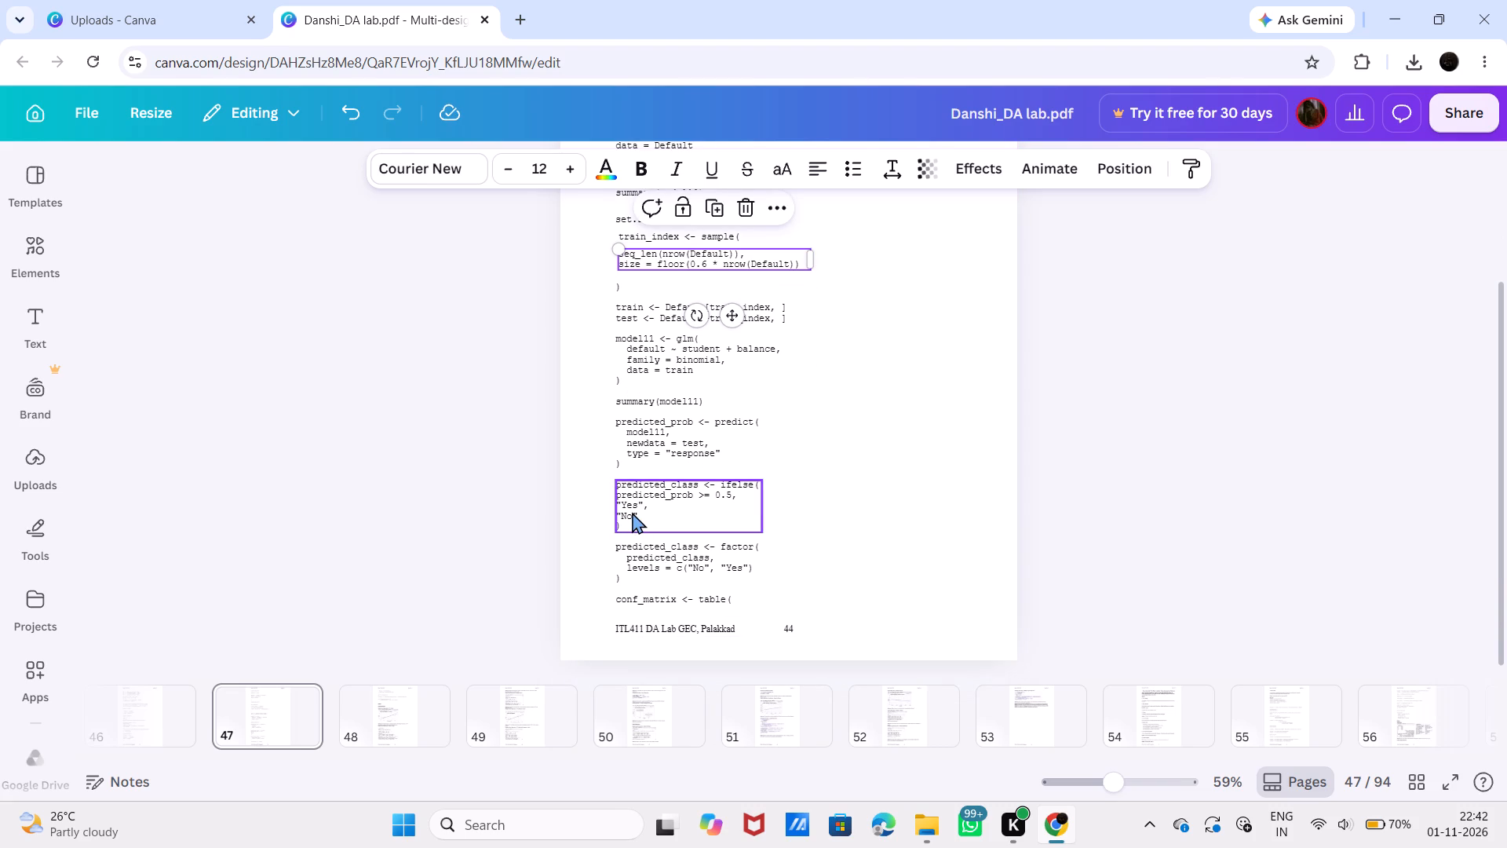
left_click_drag(632, 512, 632, 503)
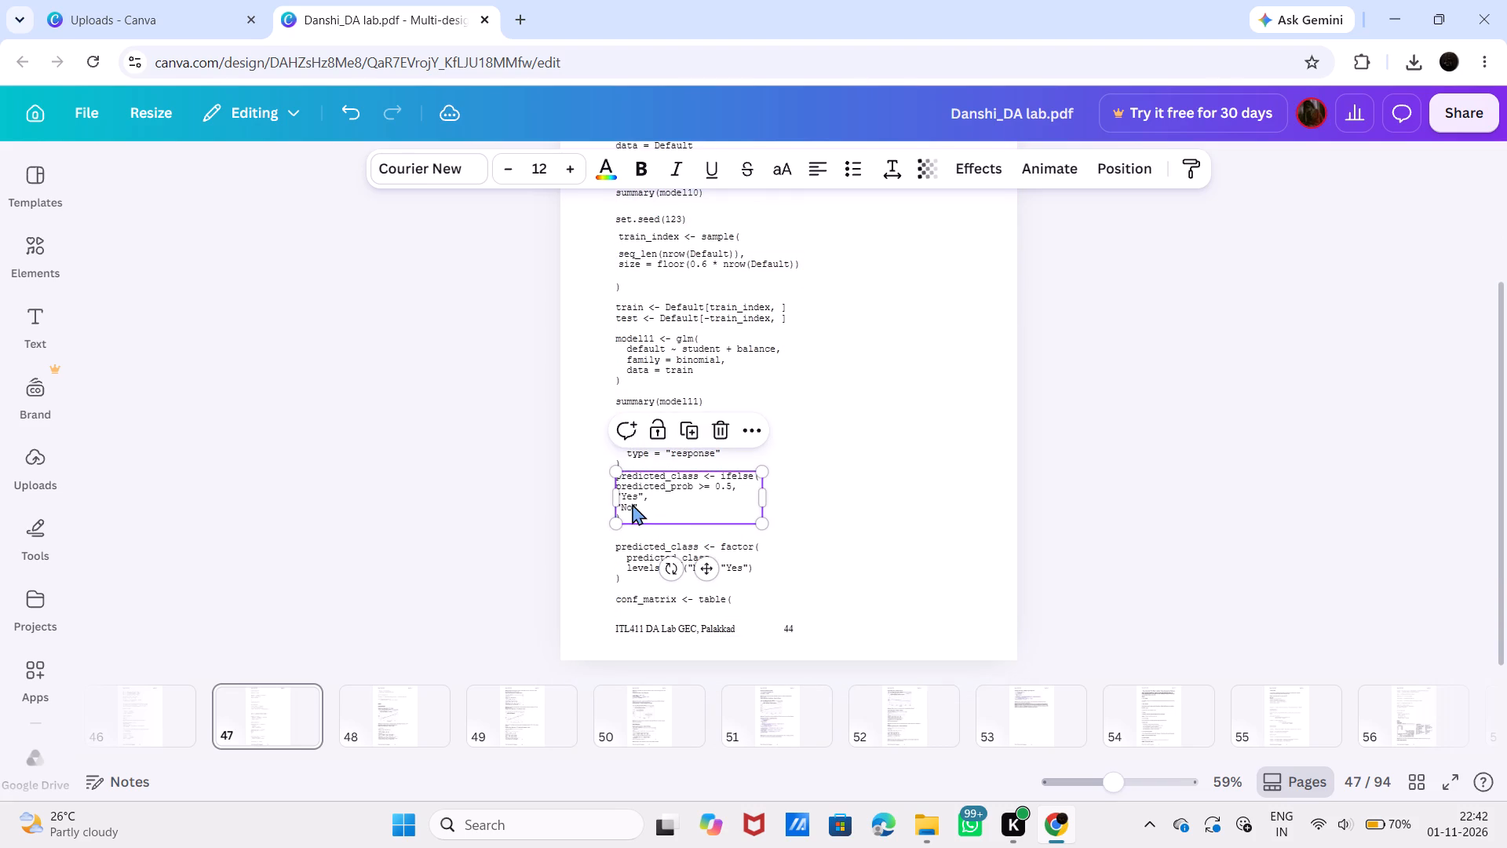
left_click(819, 545)
Move the predicted_class <- factor( line slightly up and shift its predicted_class and levels lines left, nearly in line with it.
left_click_drag(635, 571, 621, 571)
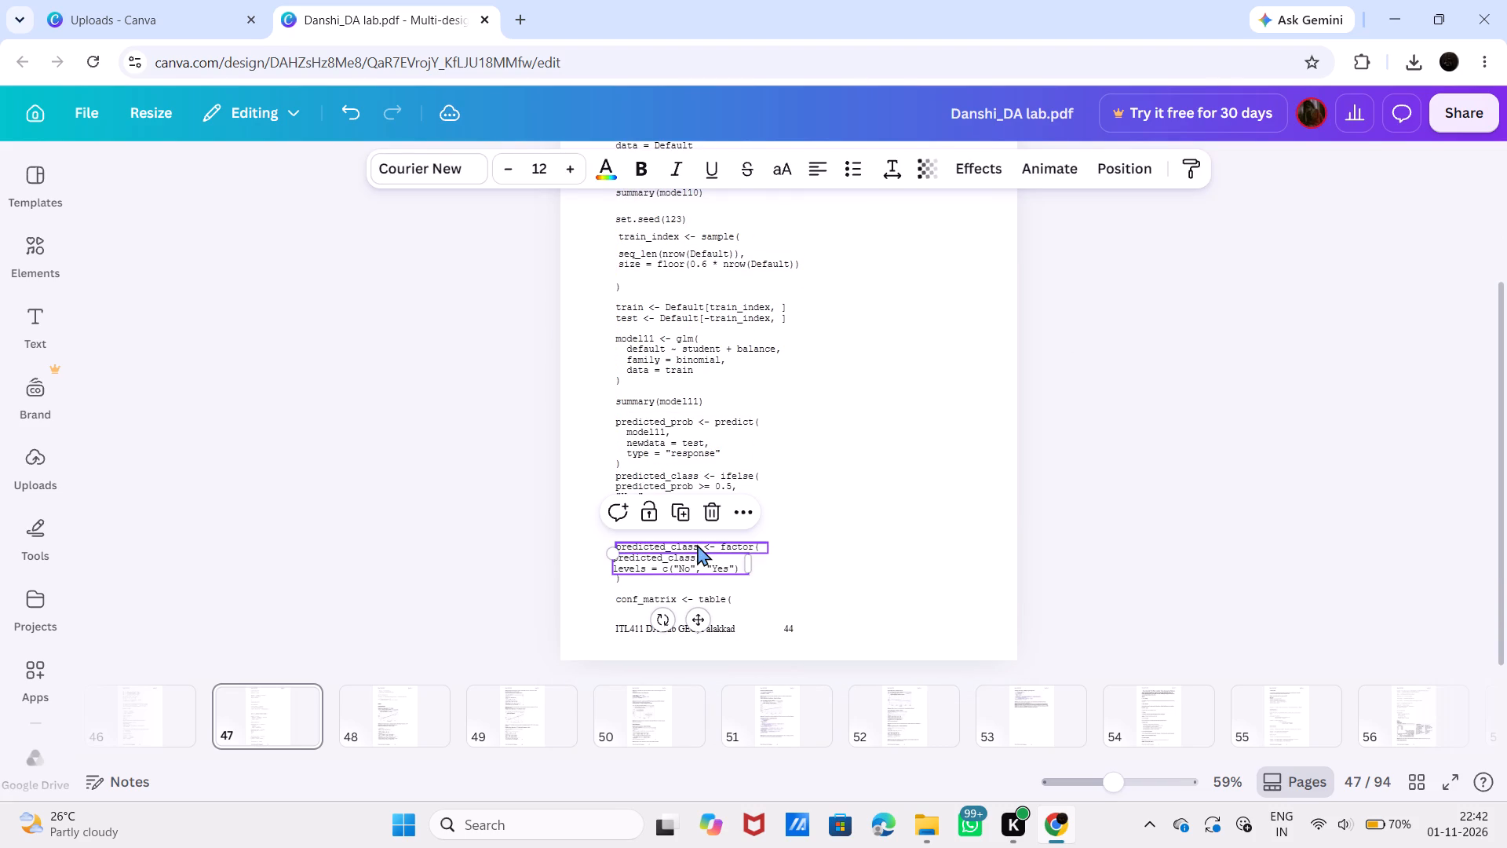
left_click(697, 544)
left_click_drag(697, 544, 698, 534)
left_click(699, 563)
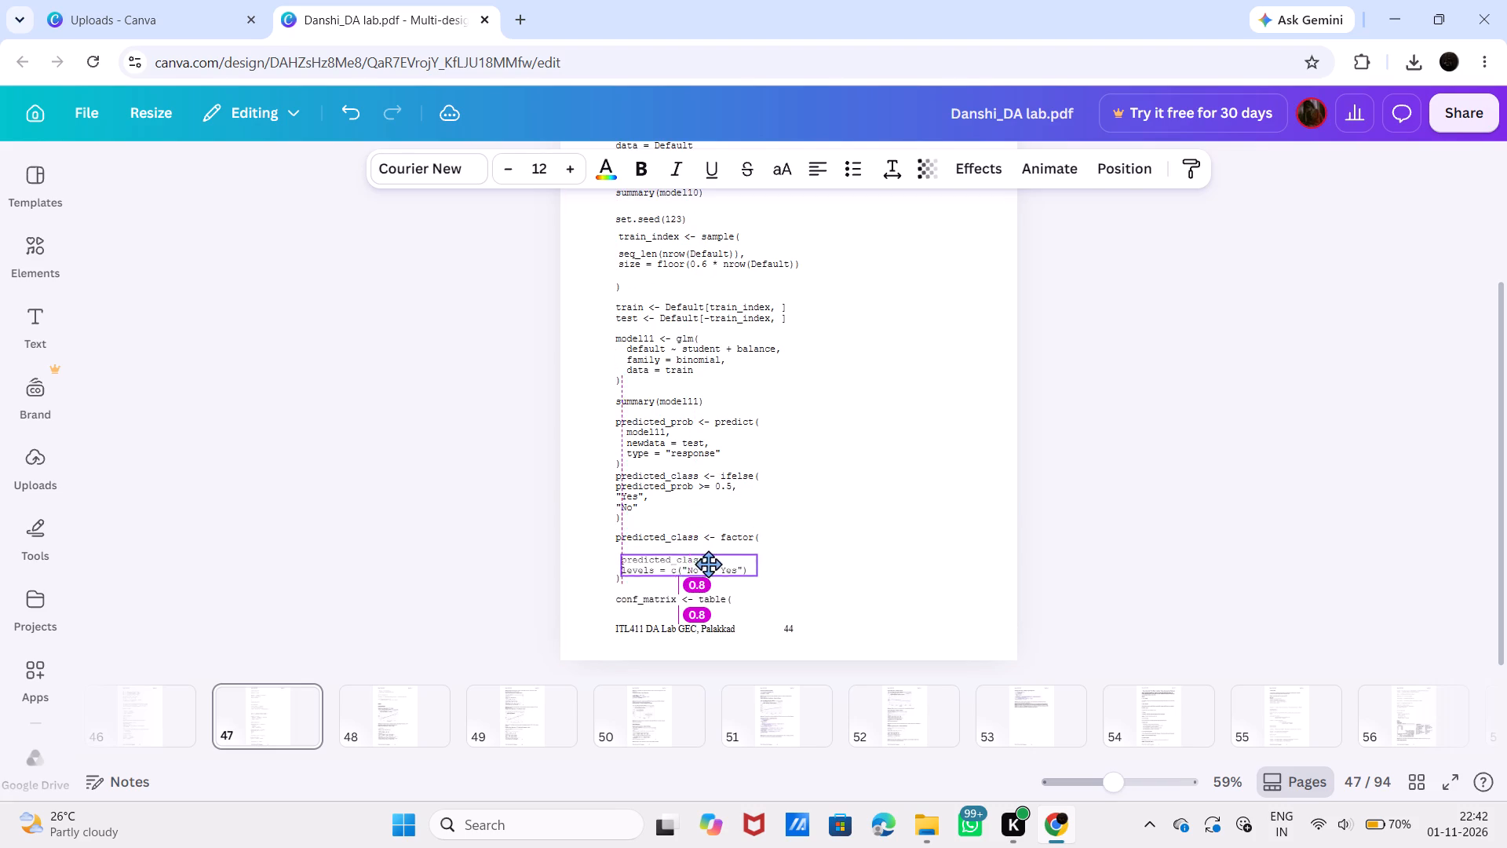
left_click(832, 557)
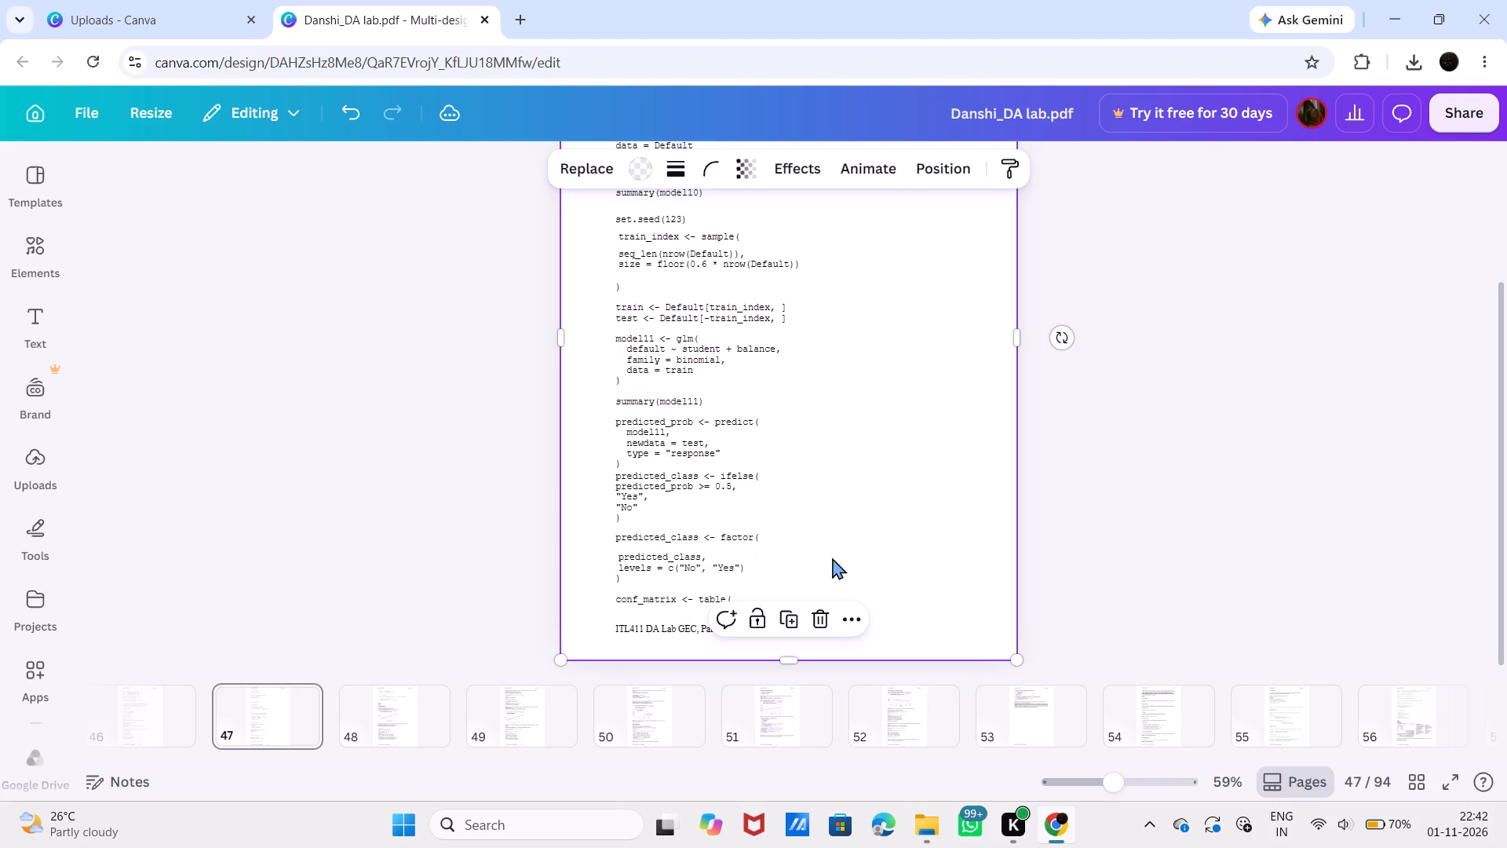
Look back over page 47 and review pages 48 to 53, checking header dates, output images and inference text spacing.
scroll(832, 557, "up", 3)
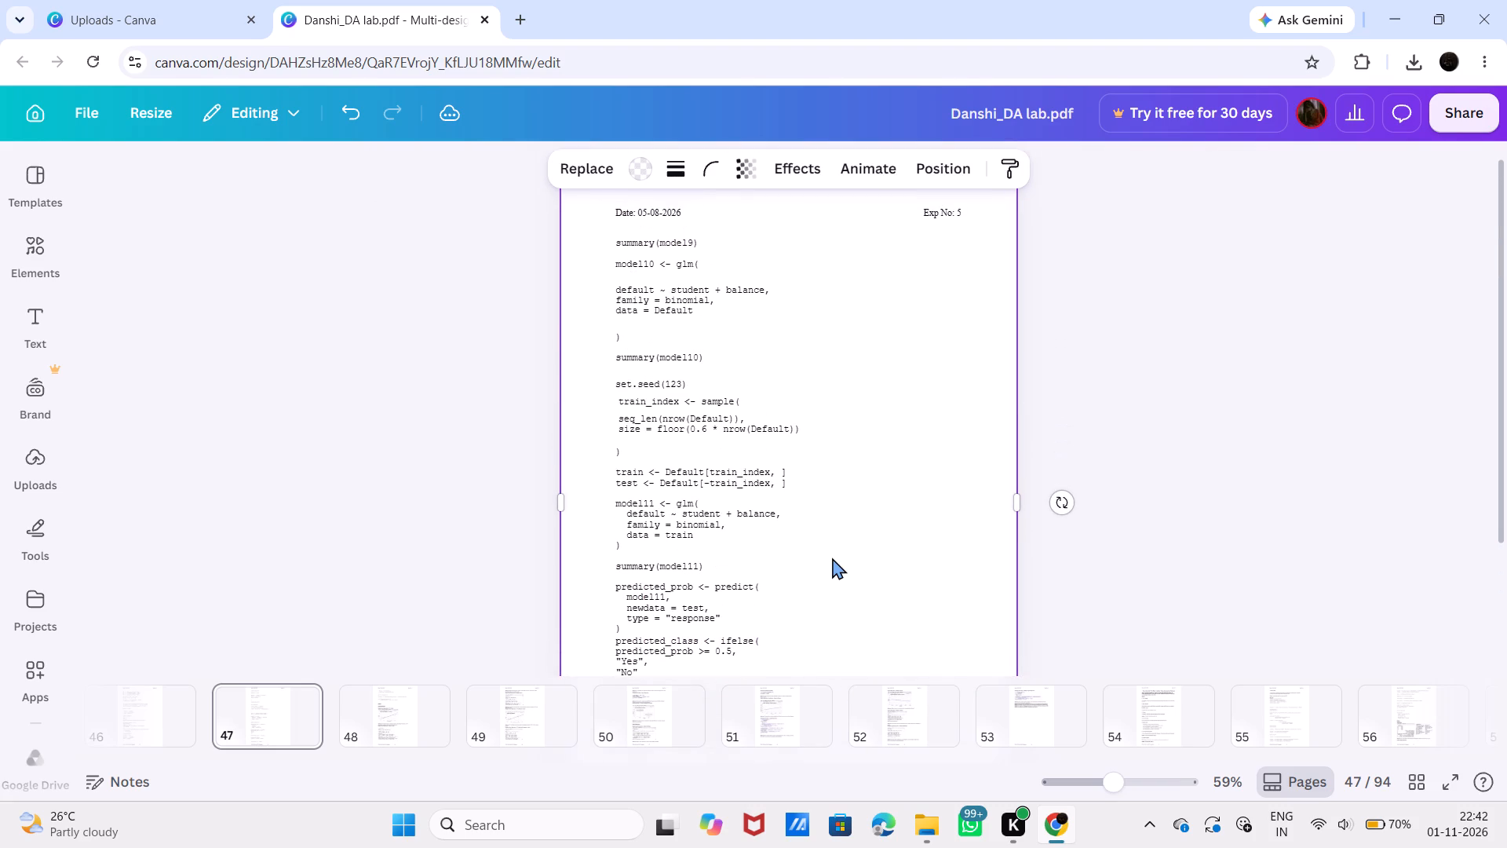
scroll(832, 557, "up", 1)
left_click(402, 709)
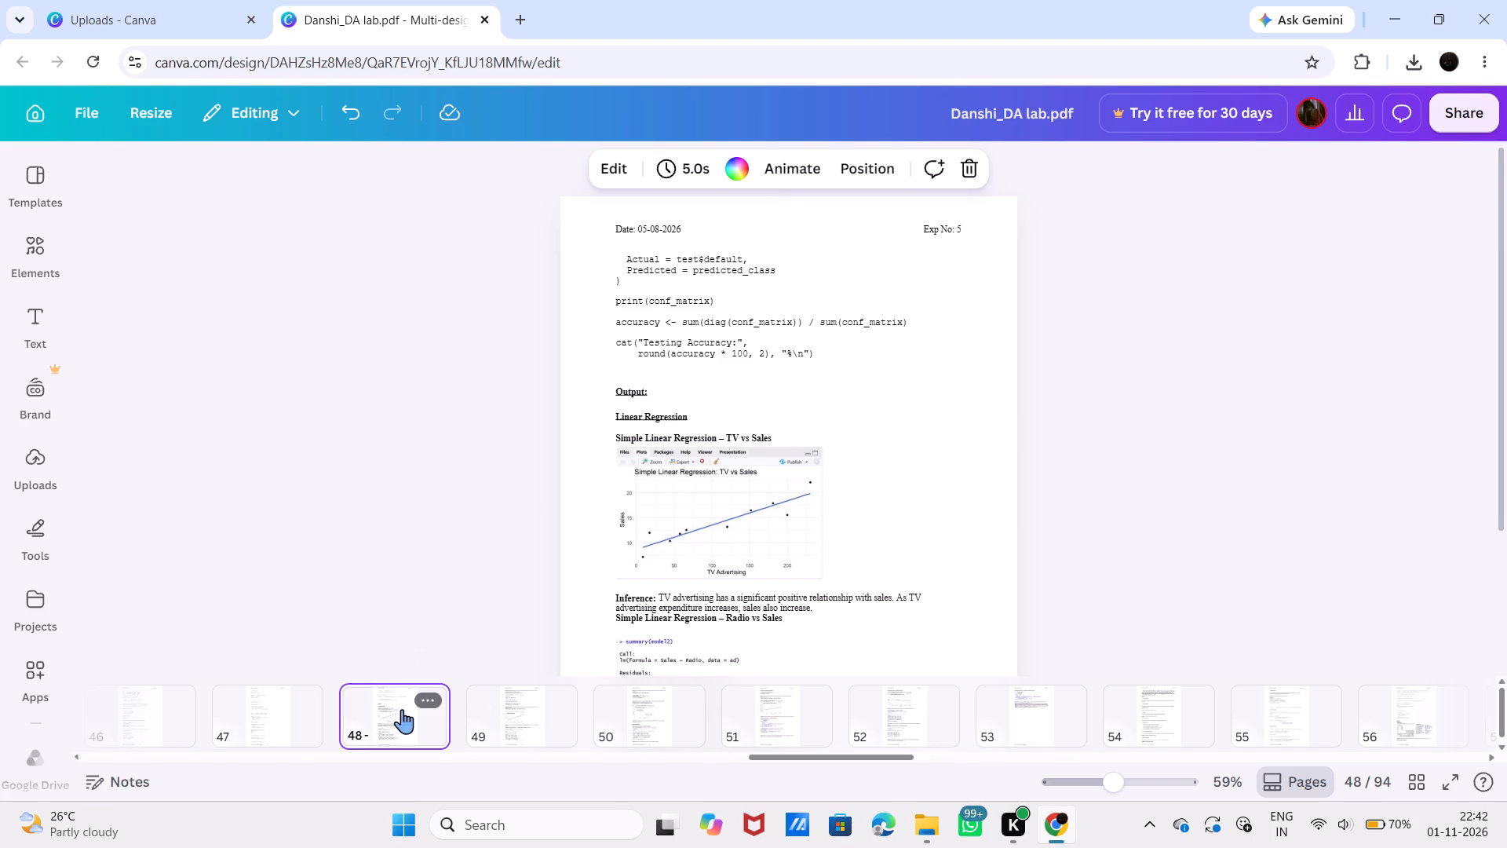
scroll(627, 547, "down", 1)
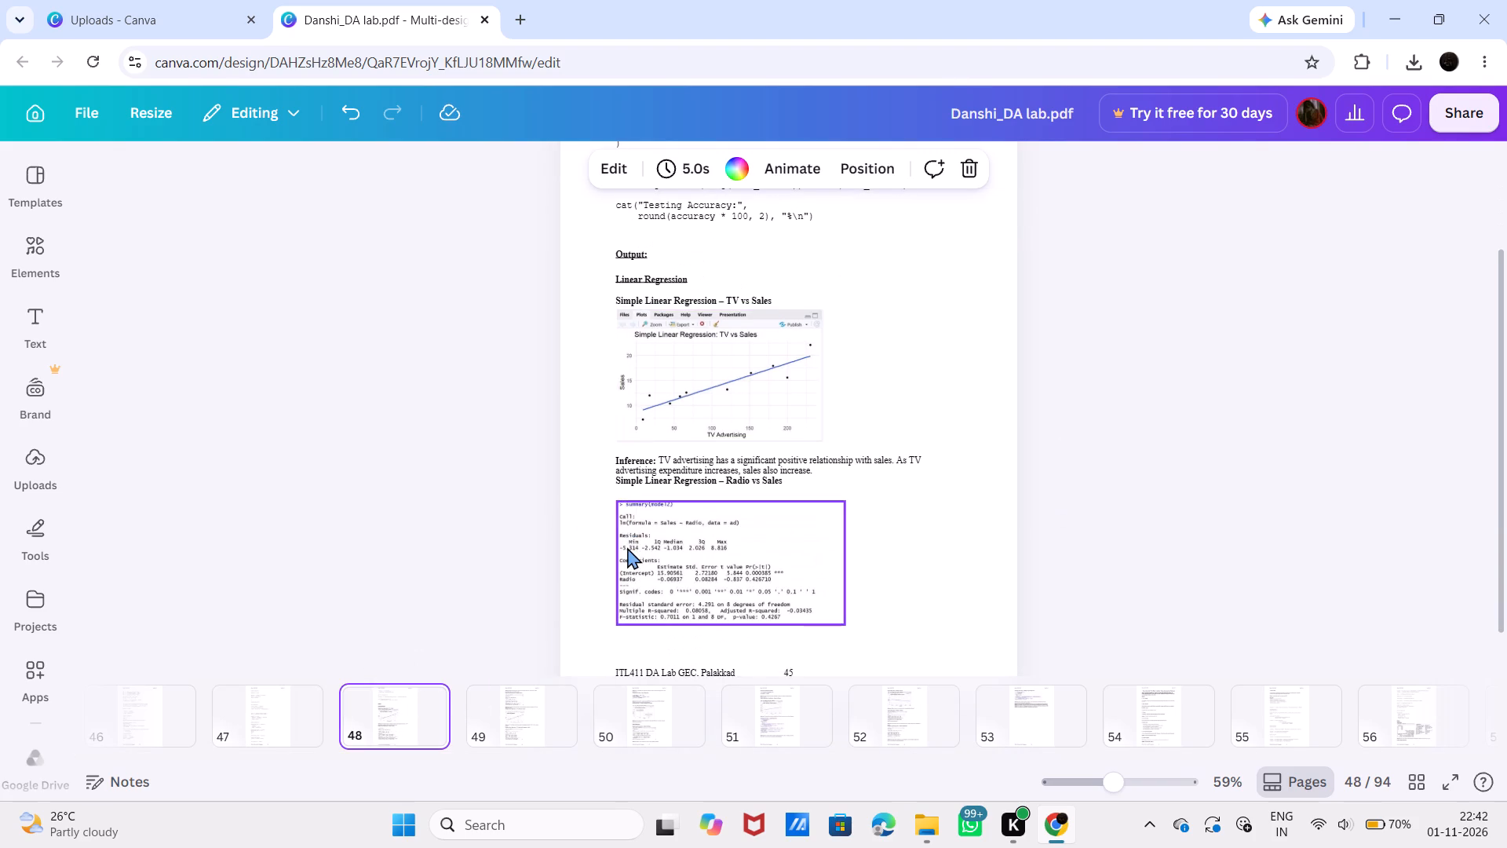
scroll(627, 547, "down", 1)
left_click(507, 708)
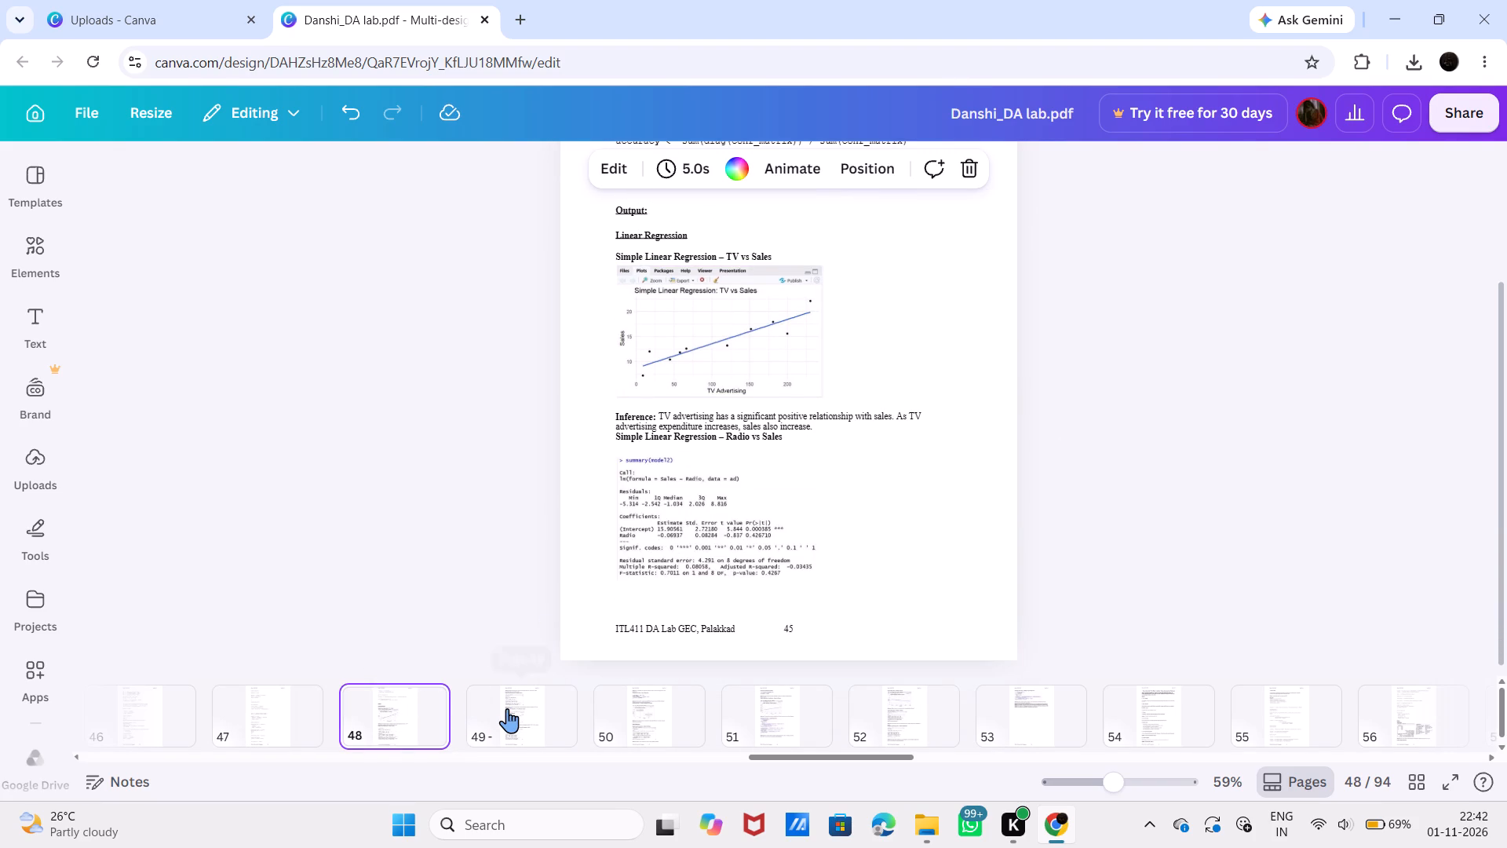
scroll(628, 561, "up", 2)
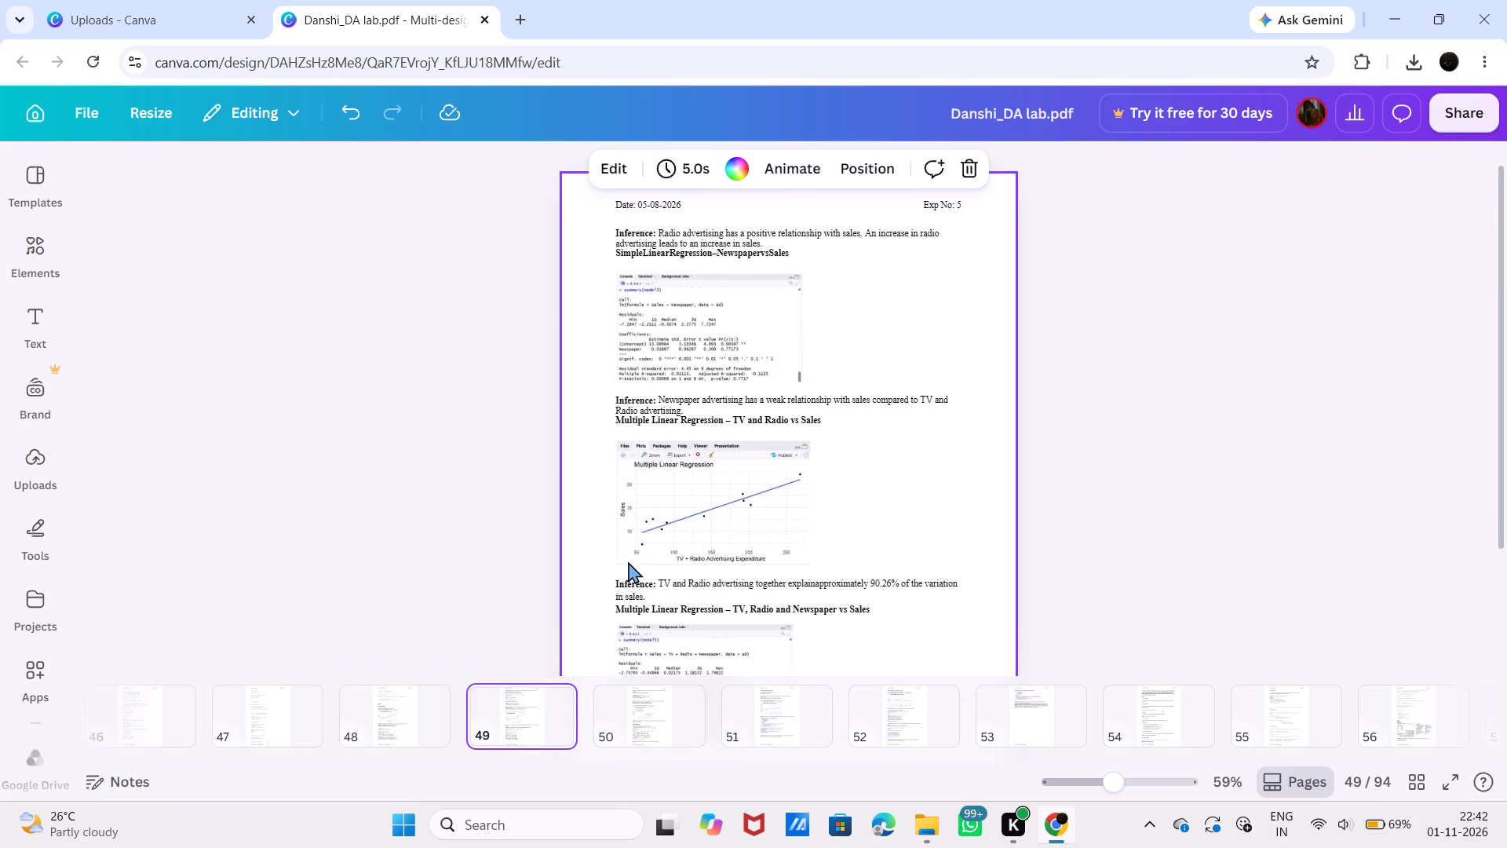
scroll(628, 561, "up", 1)
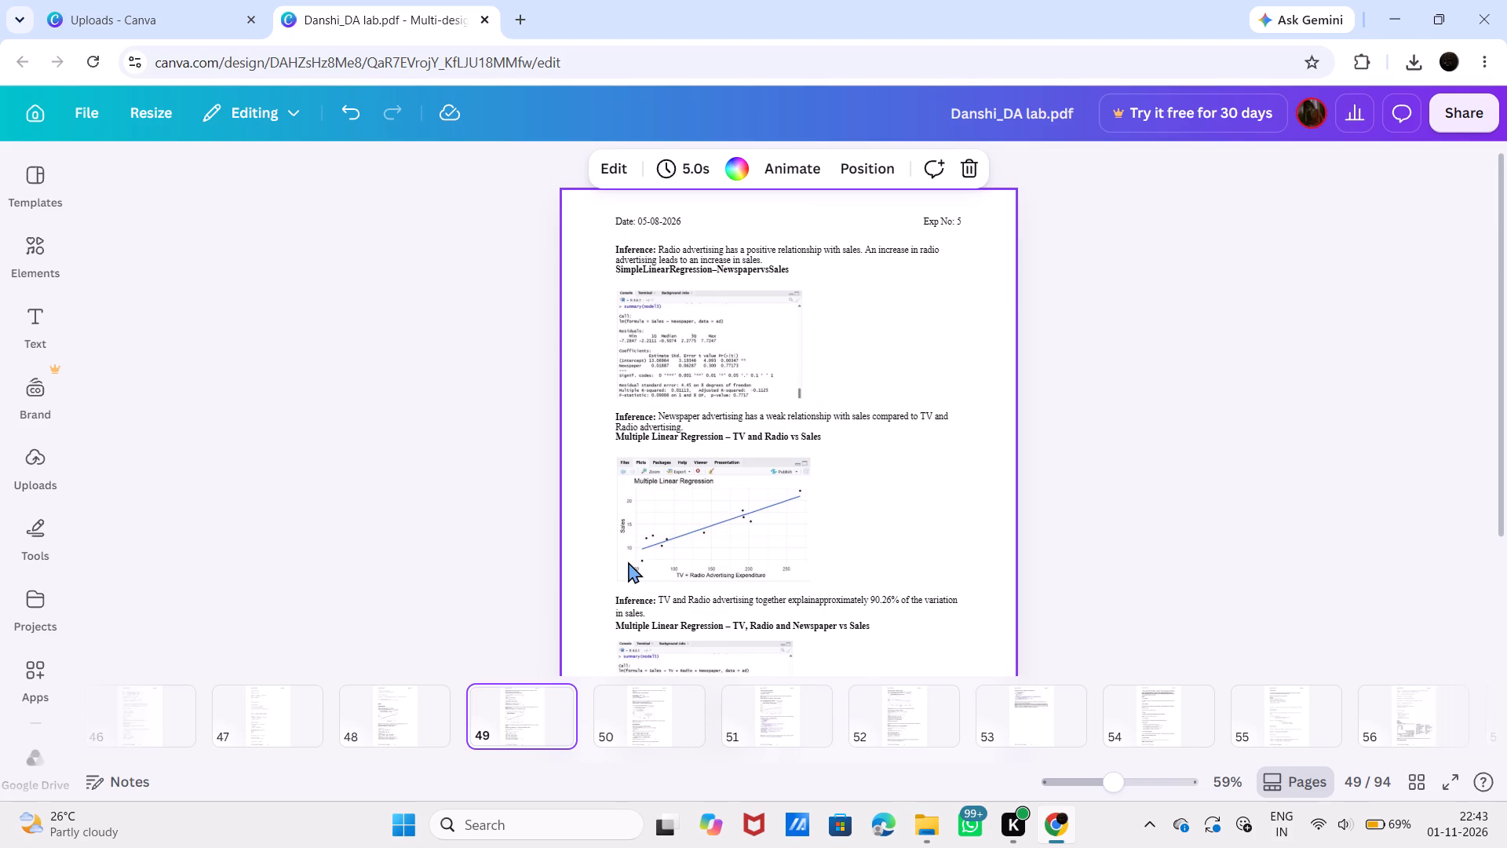
left_click(654, 711)
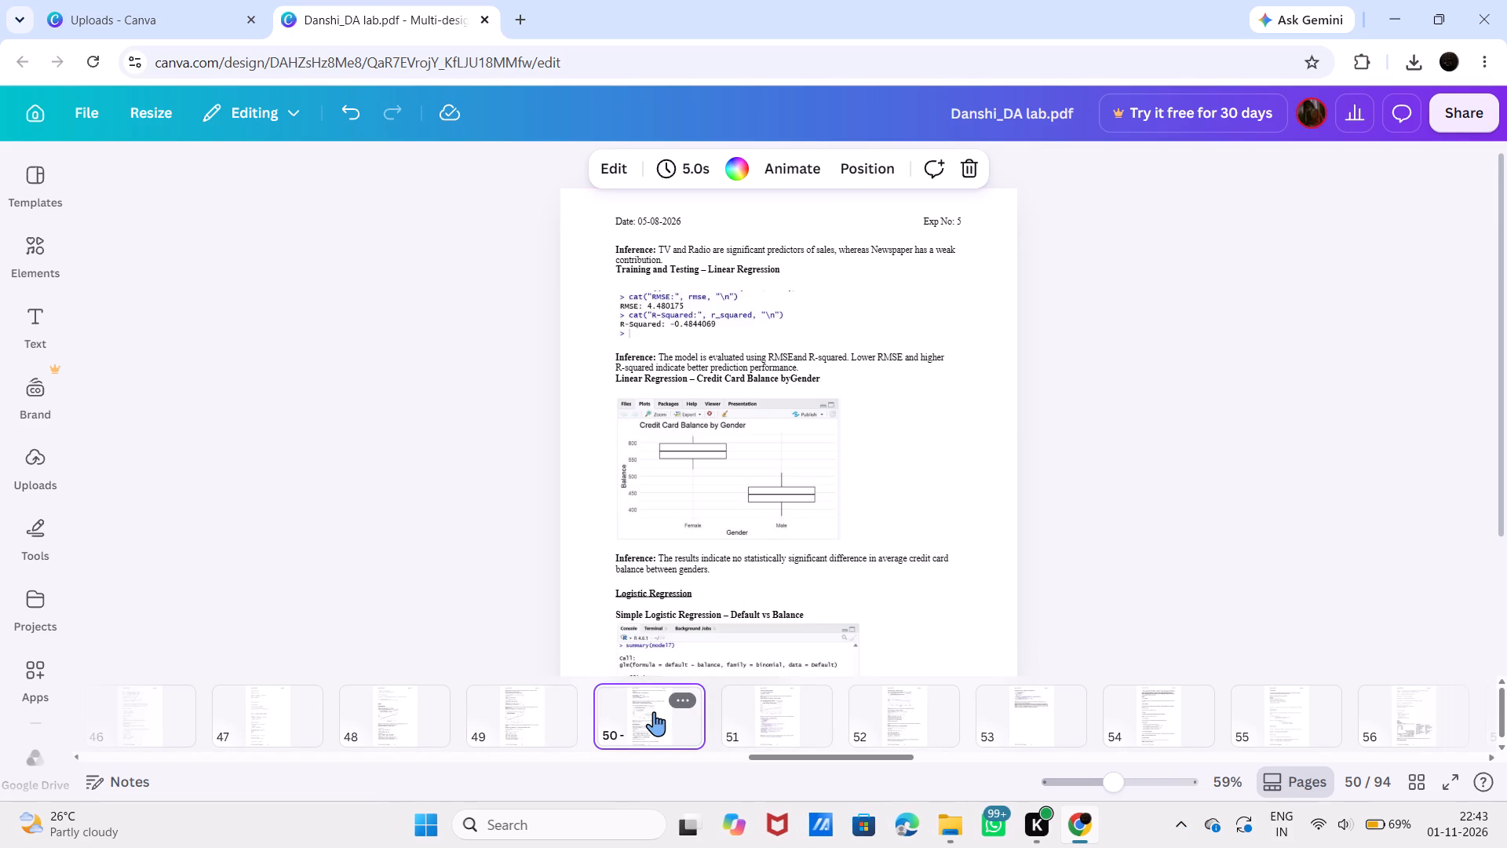
scroll(697, 556, "down", 1)
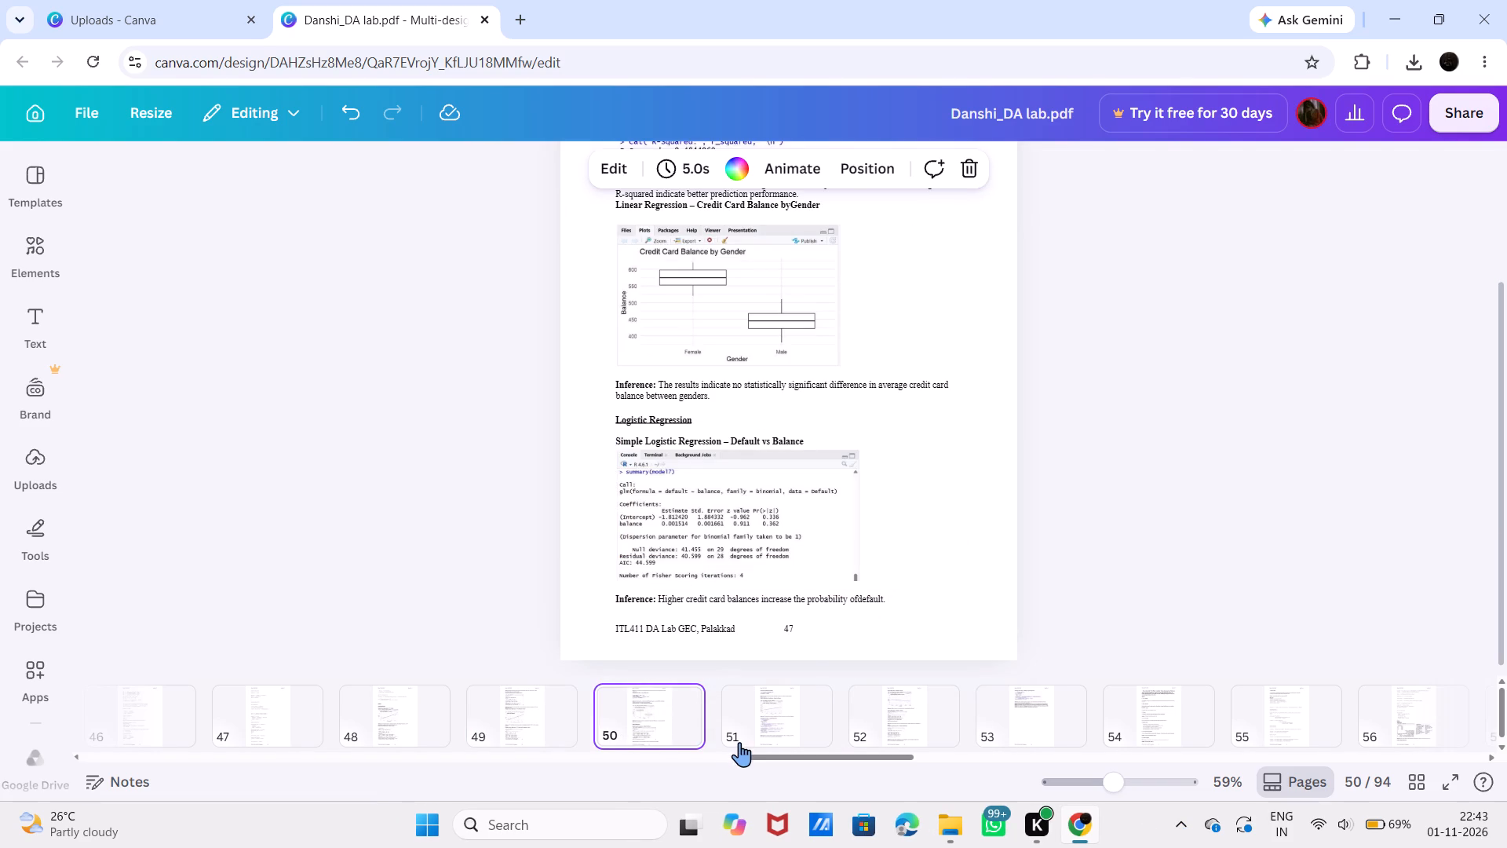
left_click(762, 700)
scroll(734, 539, "up", 2)
left_click(899, 706)
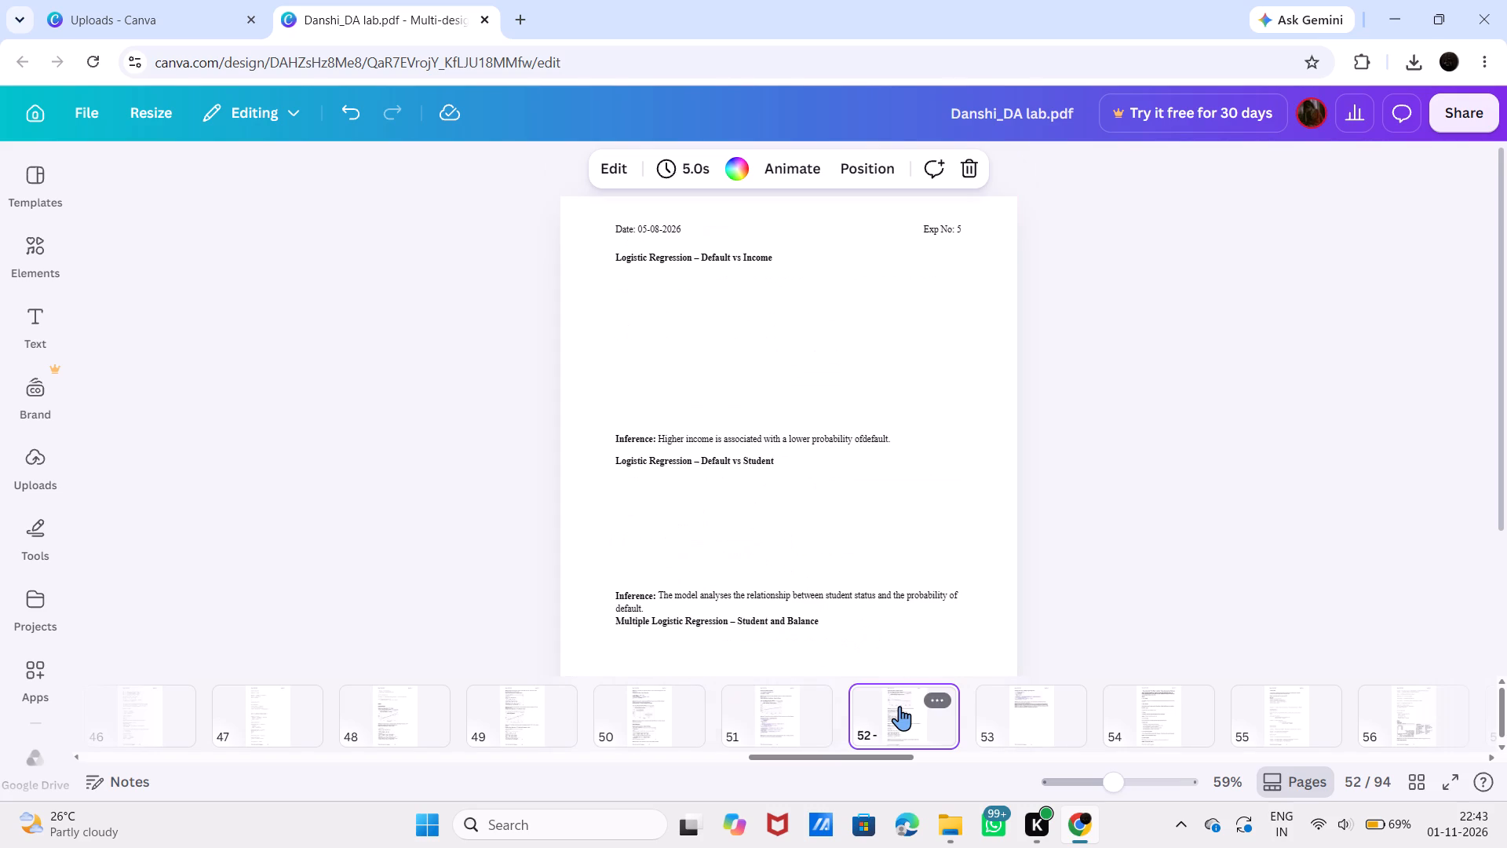
scroll(725, 492, "down", 2)
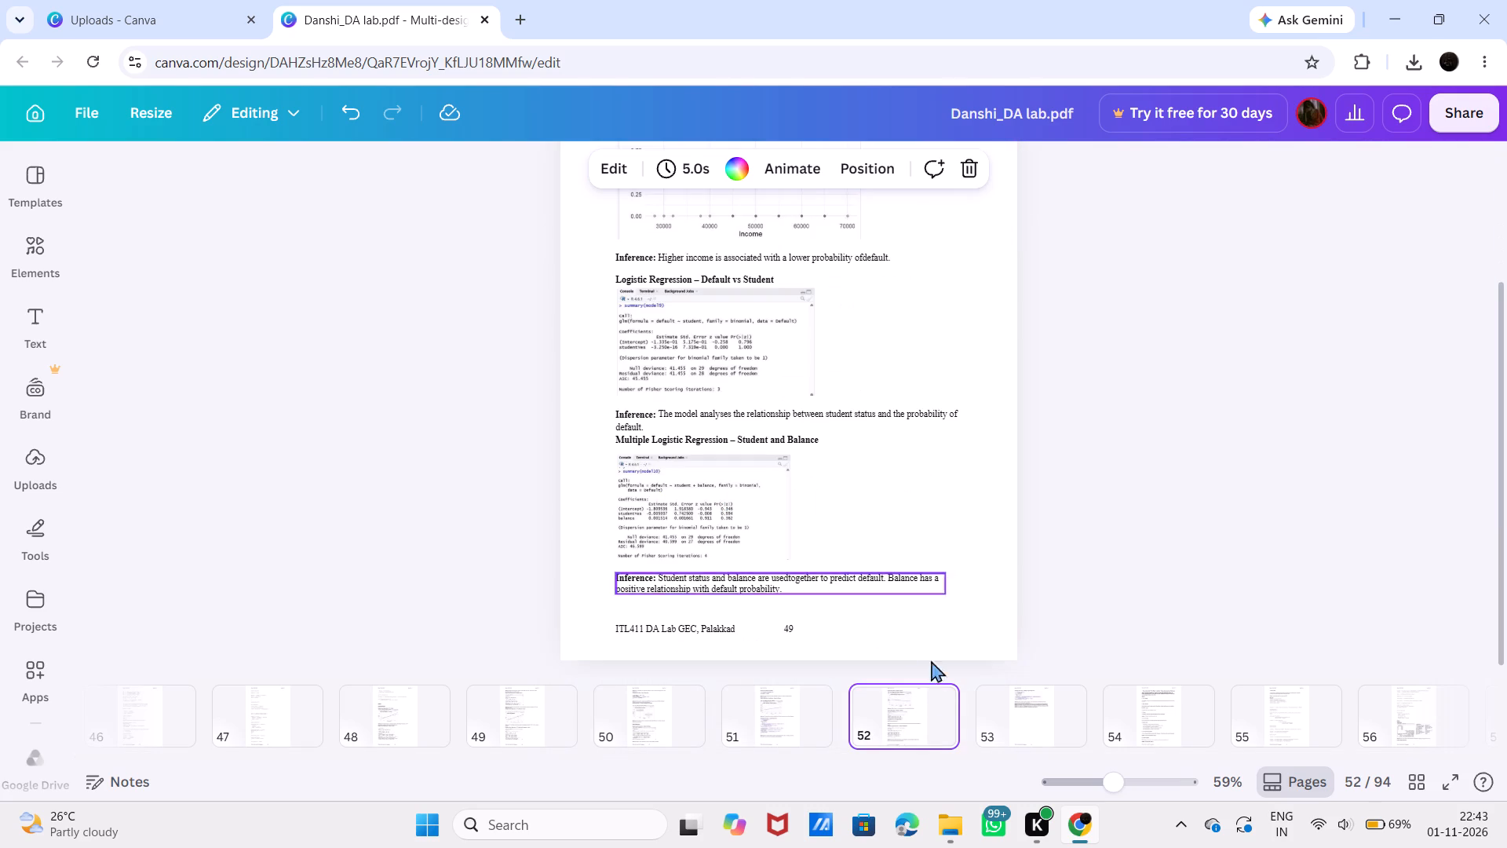
left_click(998, 690)
scroll(654, 386, "up", 1)
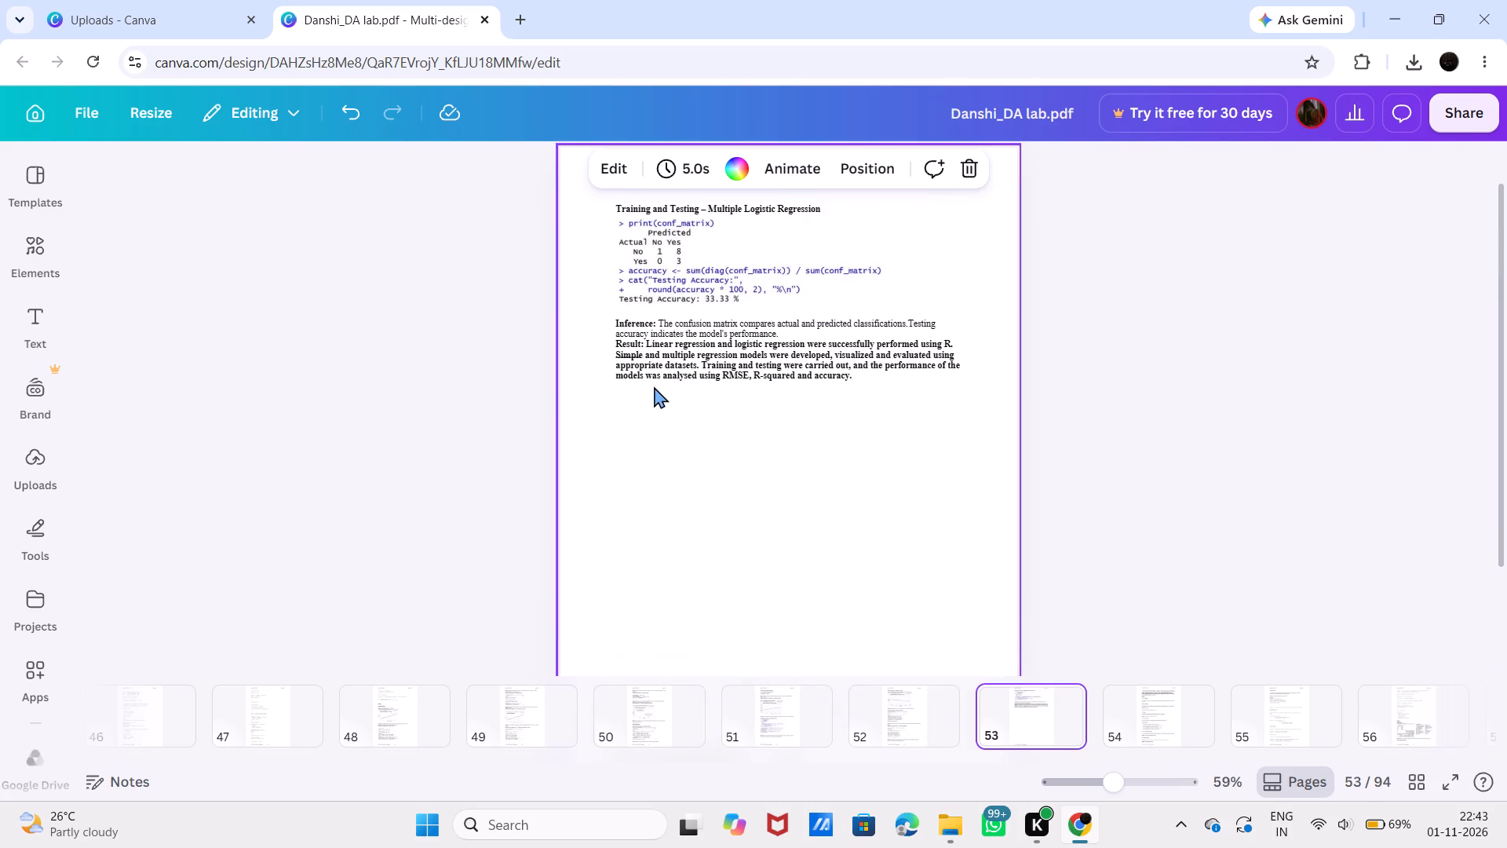
scroll(654, 386, "up", 1)
Review pages 53 to 58, checking the header dates, code, output images and inference text spacing through Experiment 6.
left_click(646, 365)
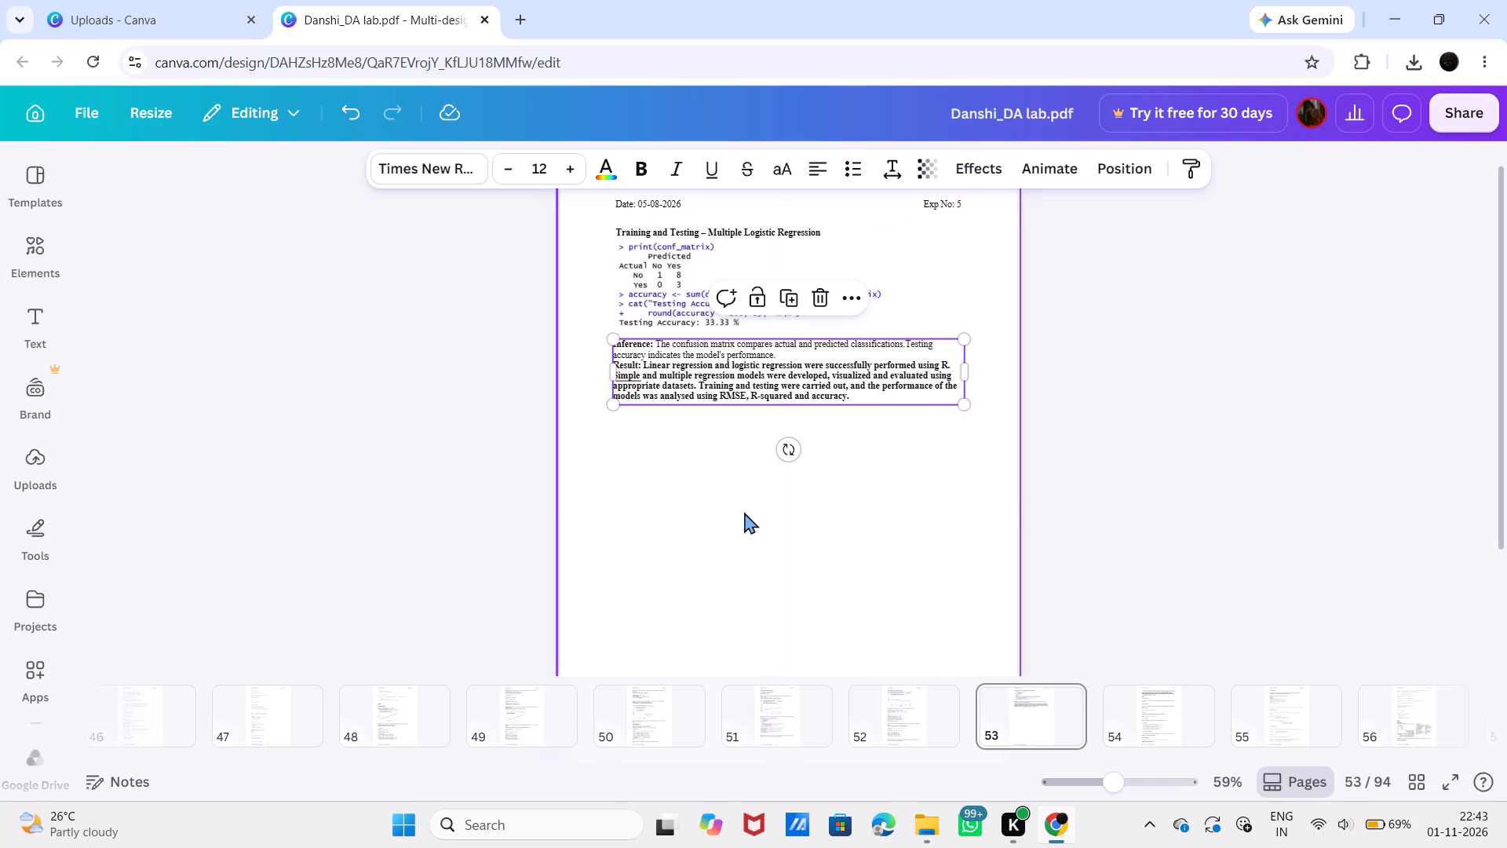
left_click(1140, 719)
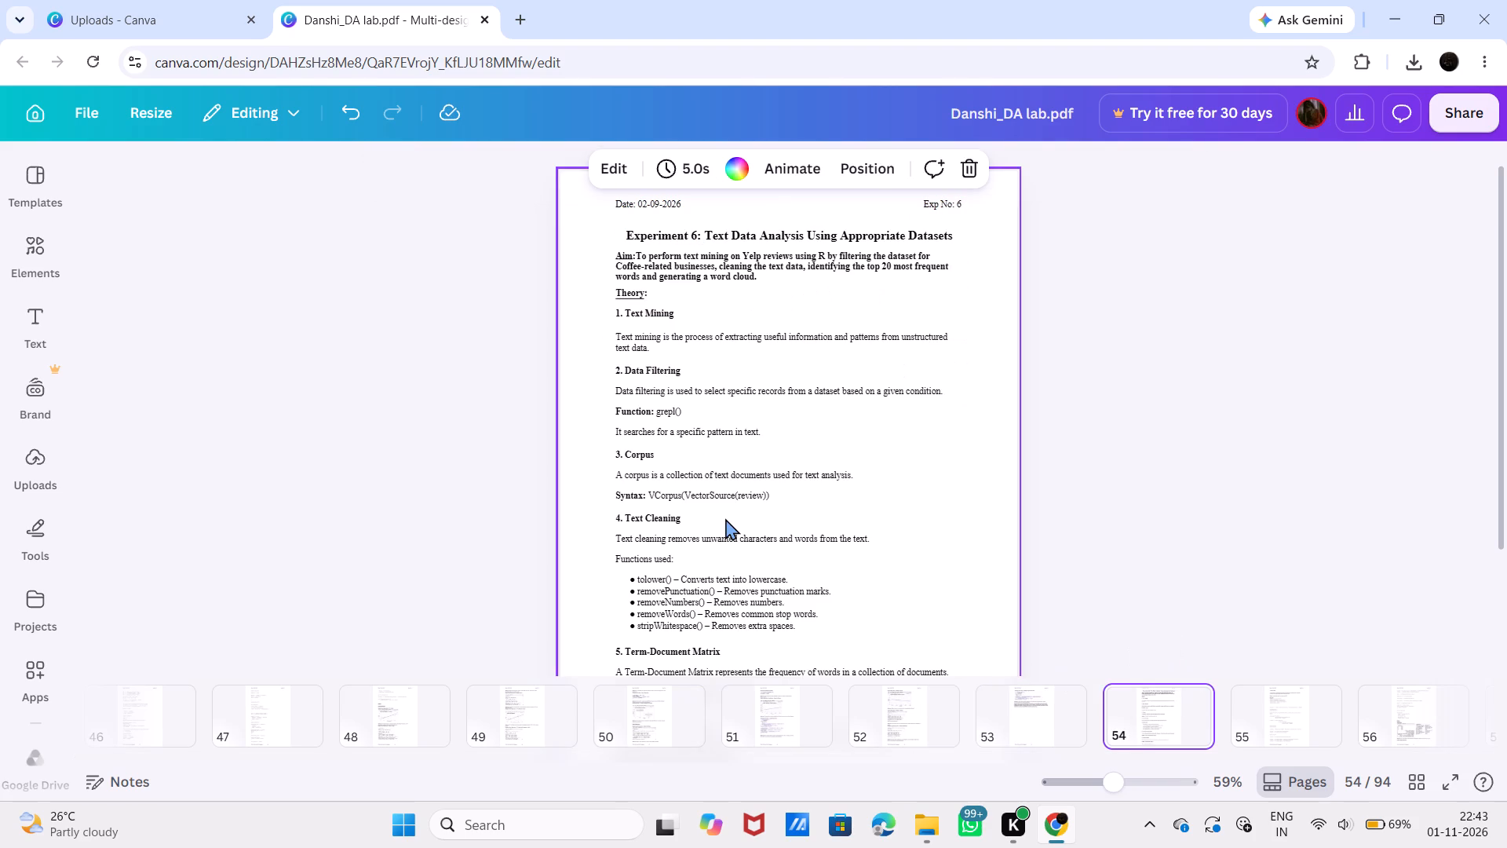
scroll(725, 518, "down", 2)
left_click(1279, 733)
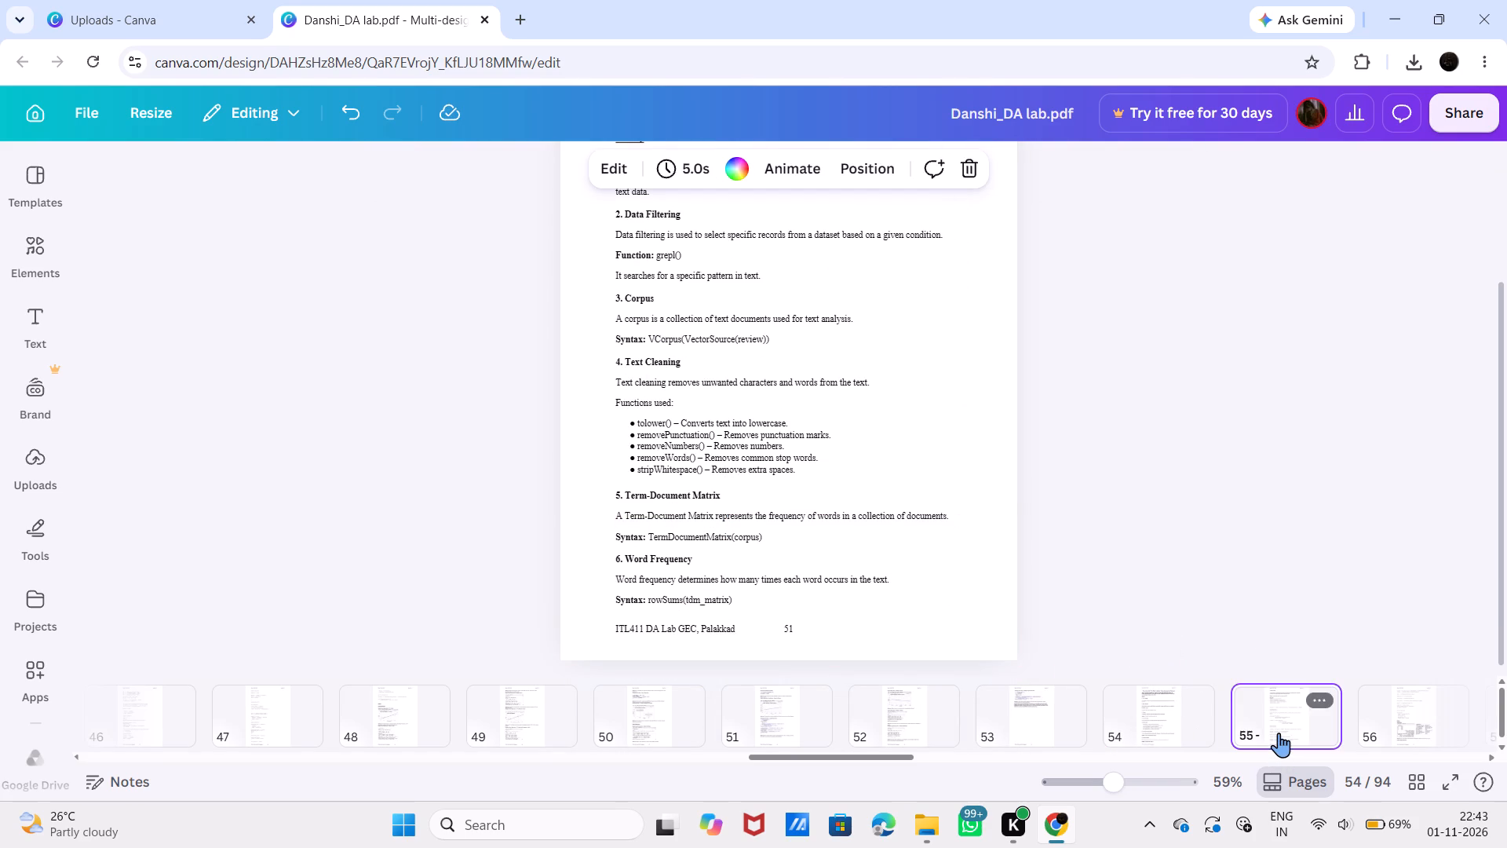
scroll(853, 481, "up", 2)
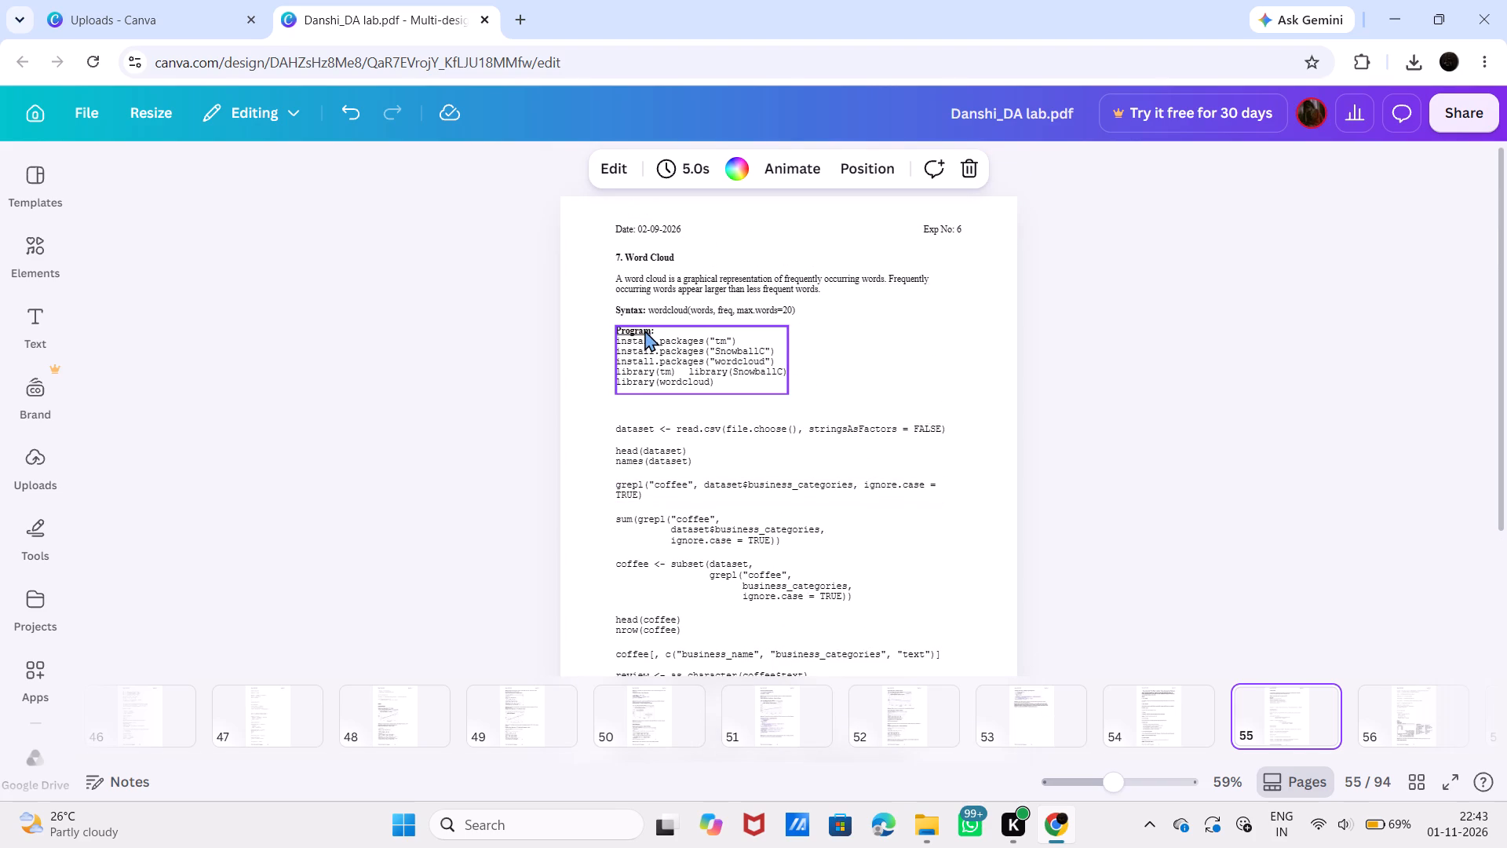
scroll(1232, 707, "left", 7)
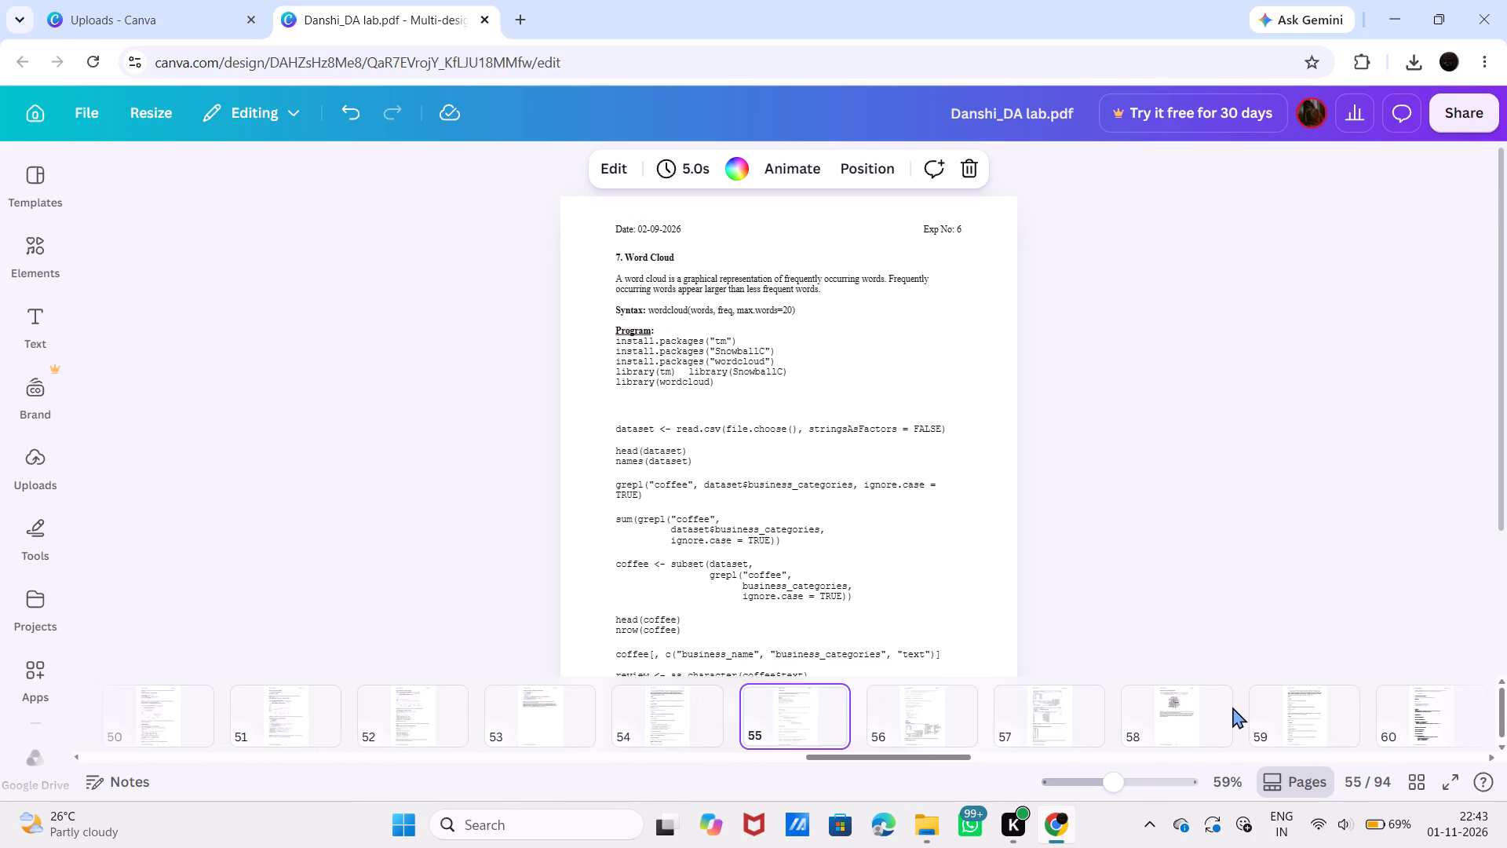
scroll(1232, 707, "left", 3)
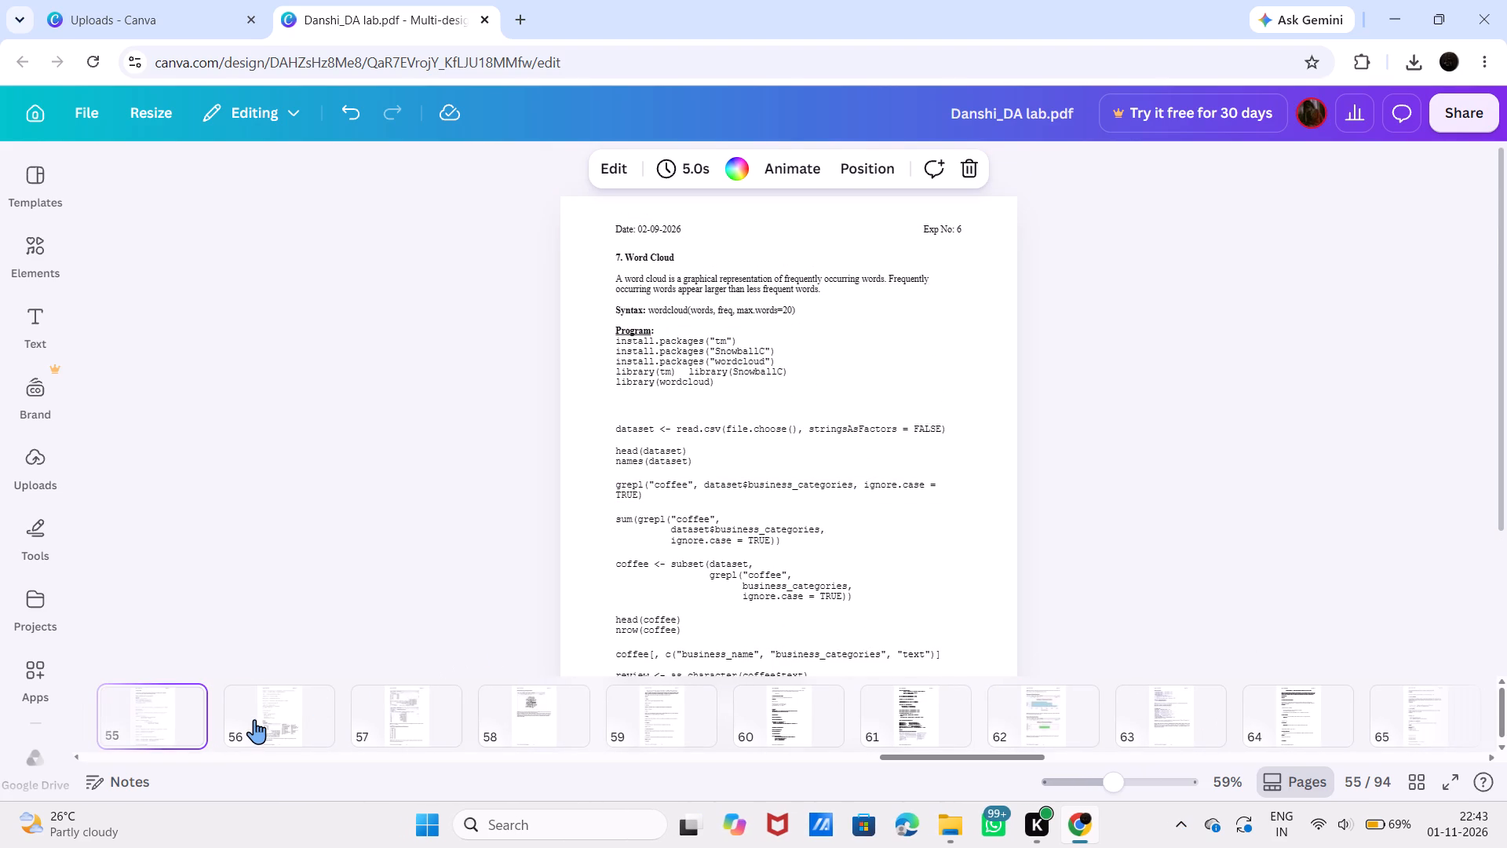
left_click(254, 719)
scroll(654, 574, "down", 2)
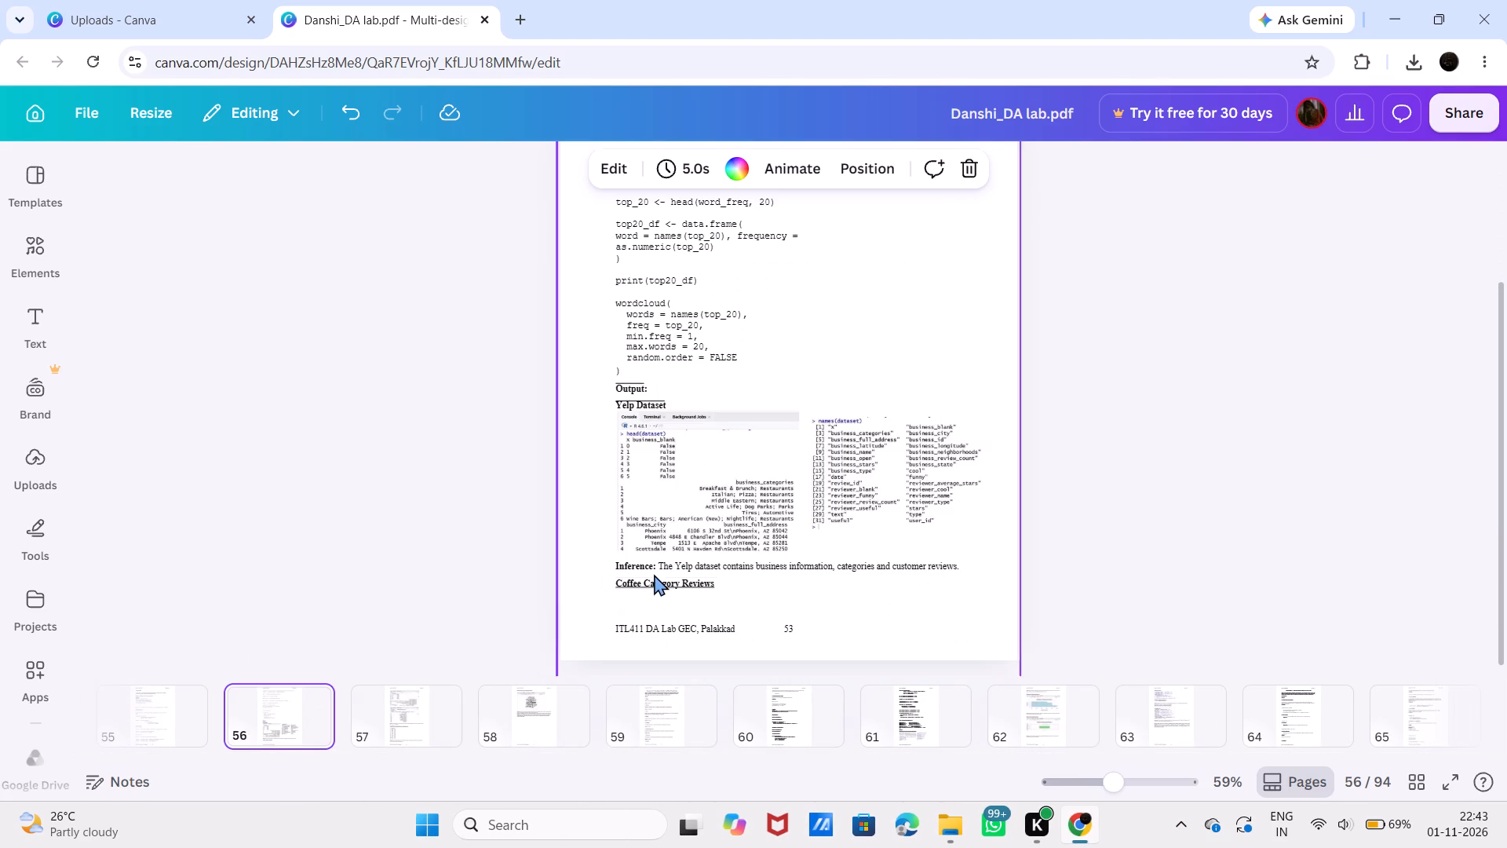
left_click(429, 720)
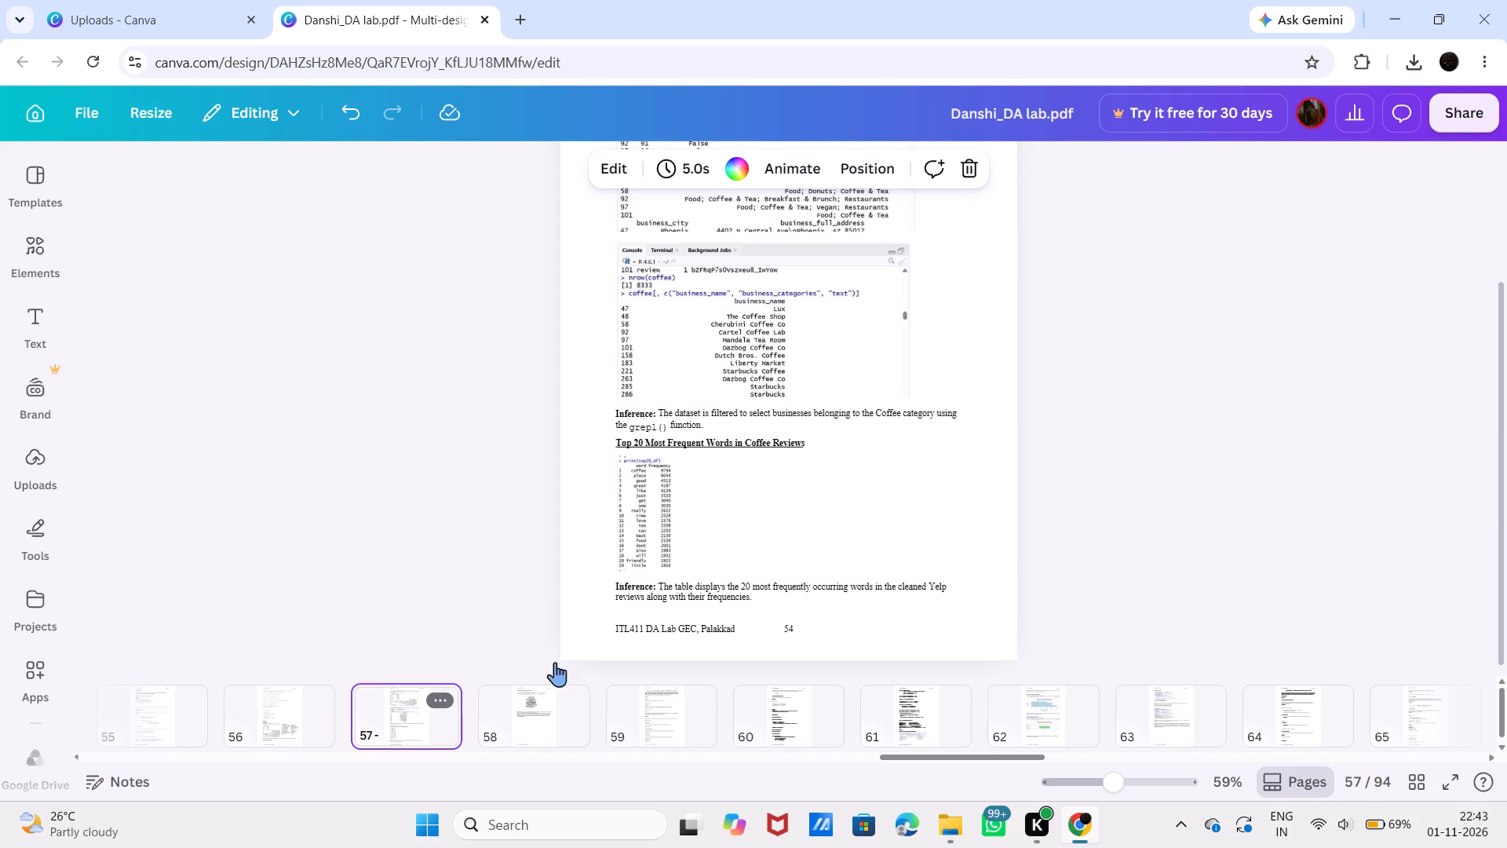
scroll(820, 558, "up", 2)
left_click(600, 695)
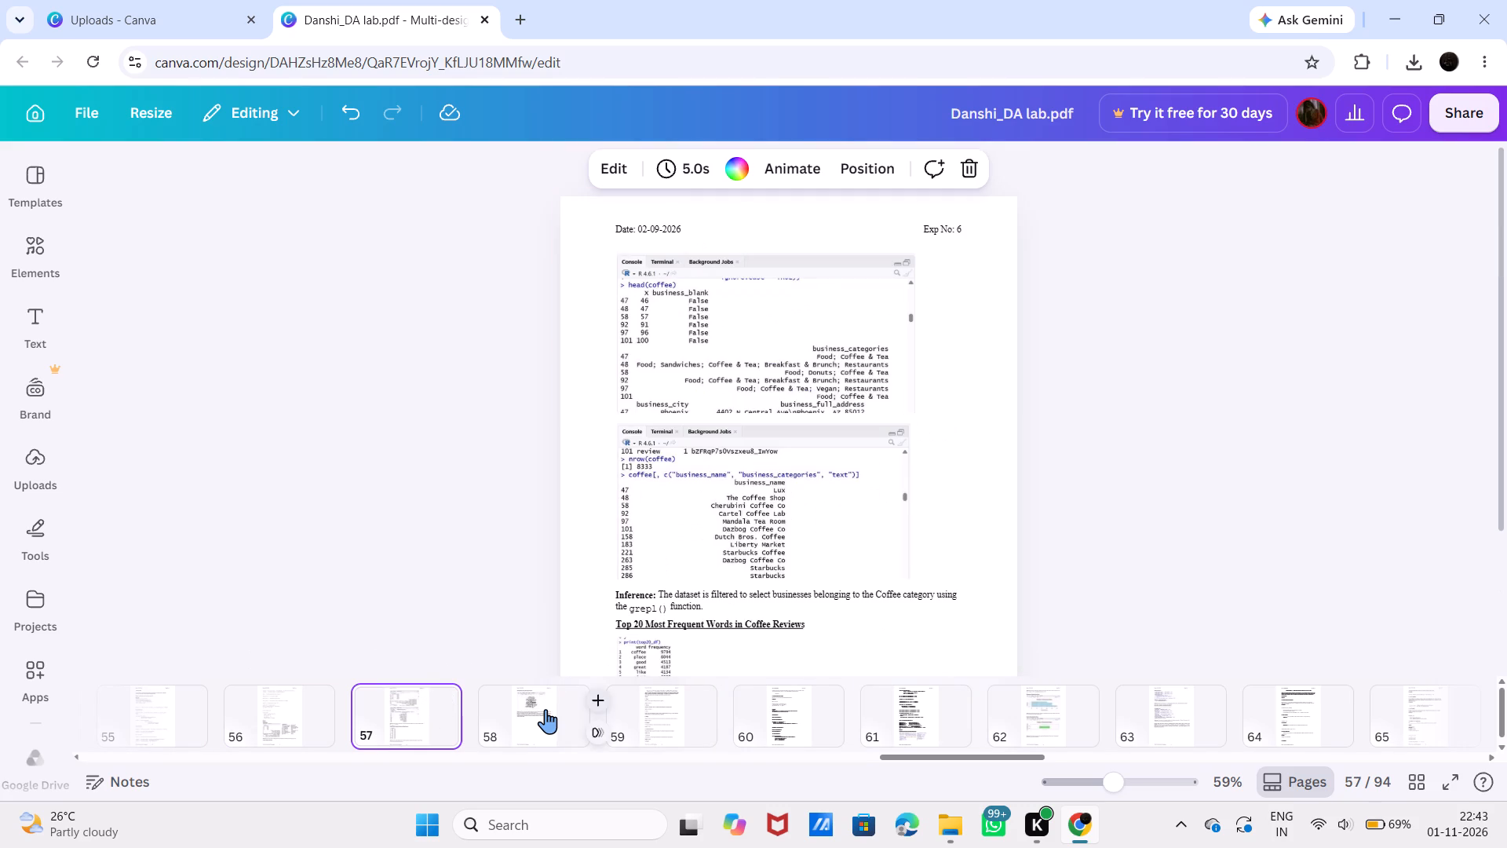
left_click(546, 709)
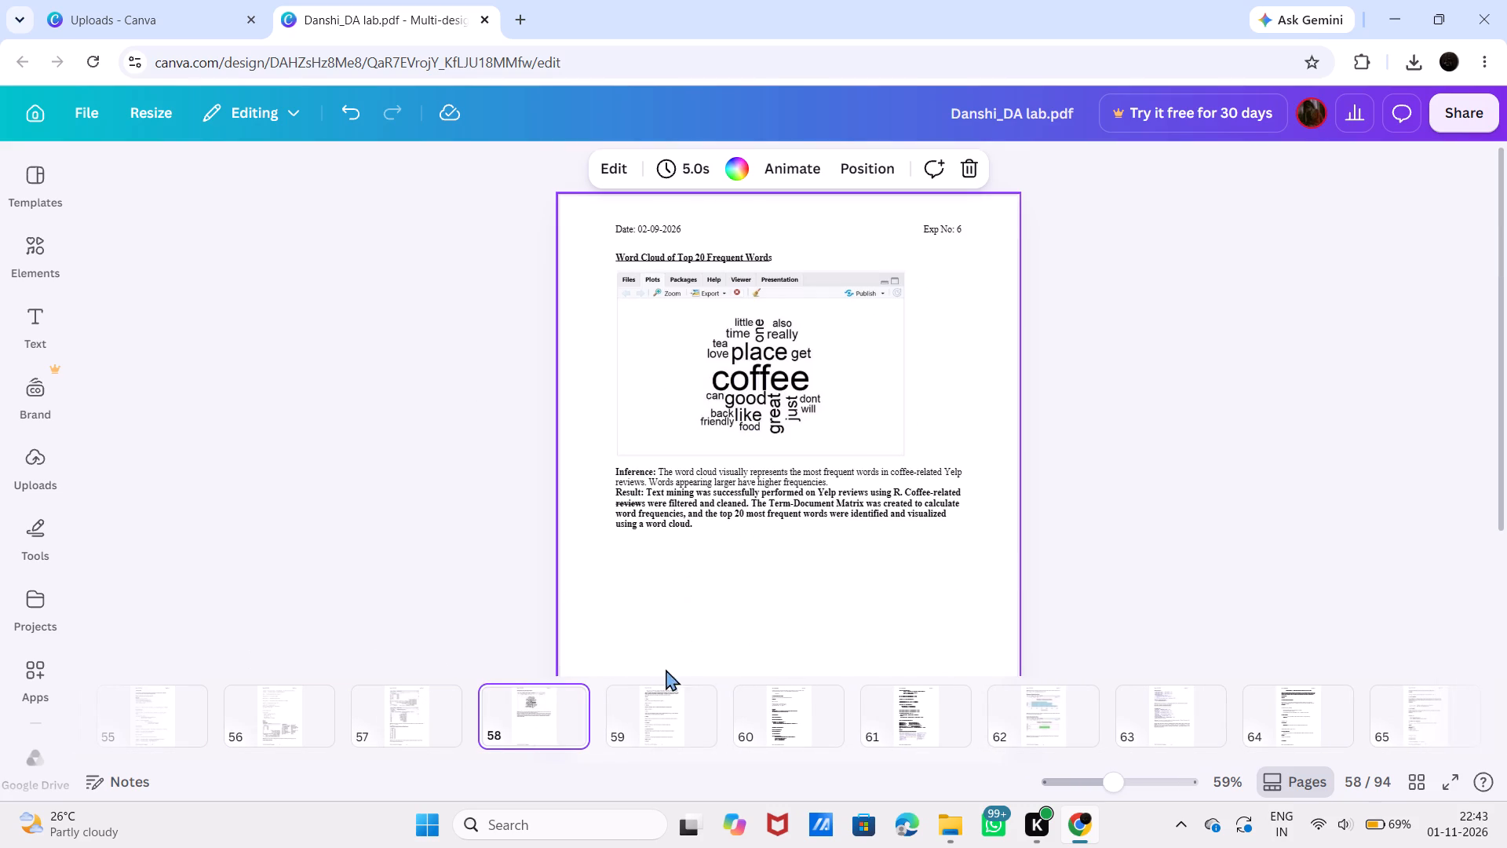
Review pages 59 to 64, checking the header dates, formula and code spacing, and output images of Experiments 7 and 8.
left_click(657, 721)
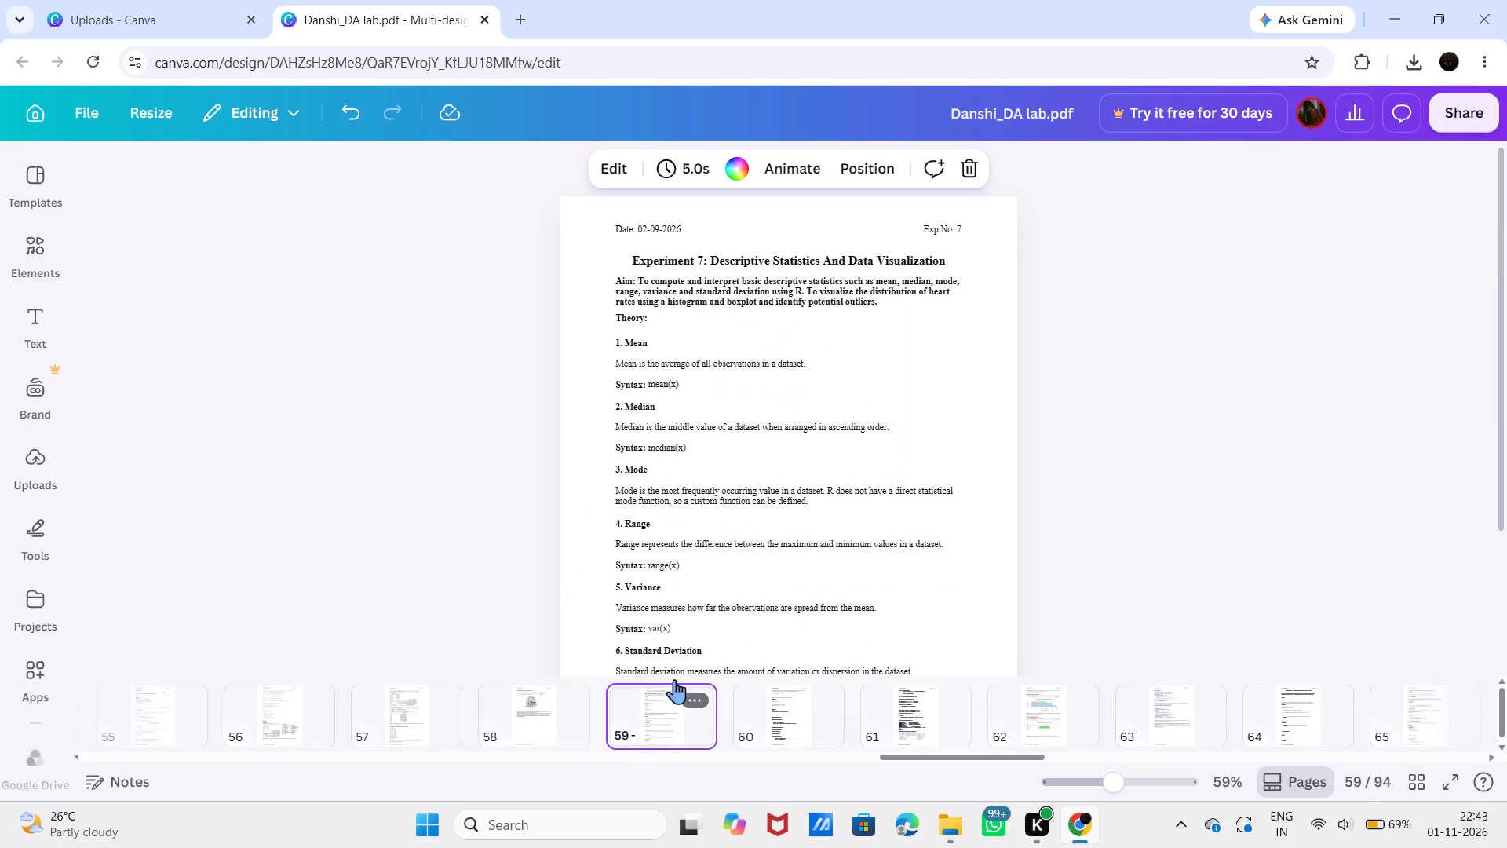
scroll(681, 579, "down", 2)
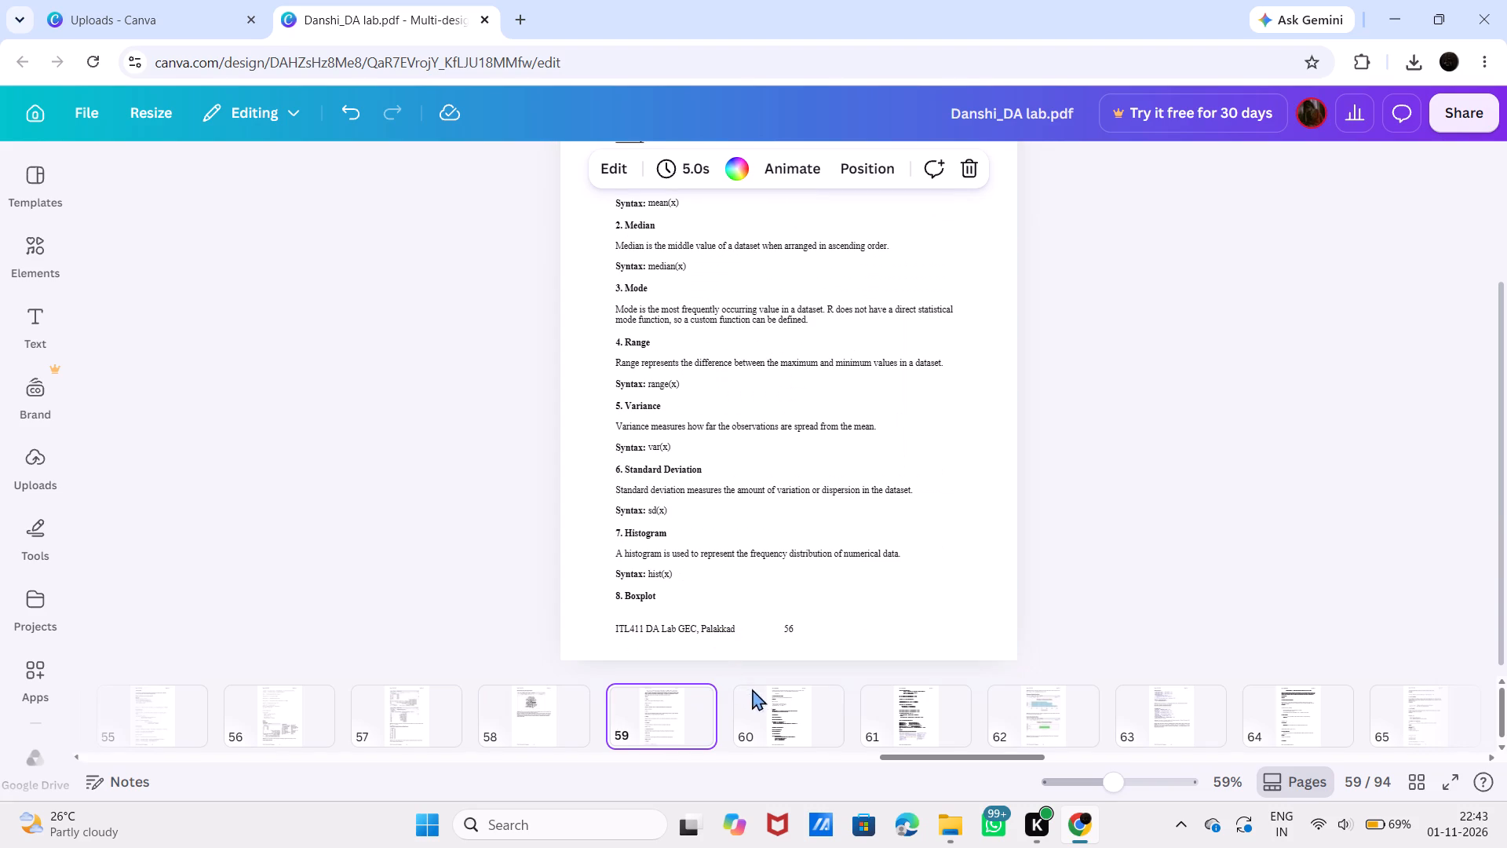
left_click(764, 701)
scroll(782, 548, "up", 1)
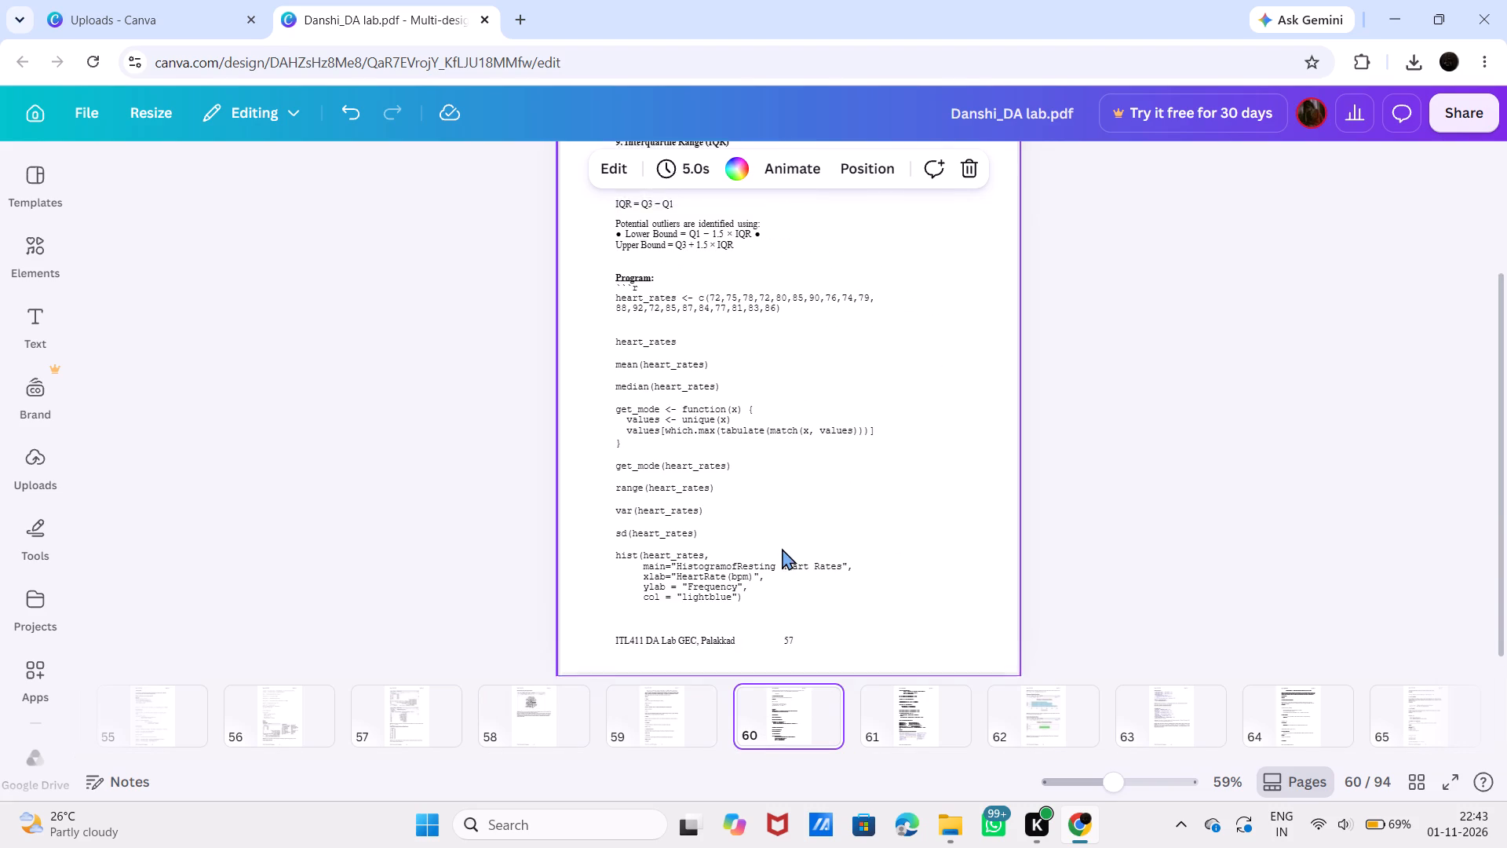
scroll(782, 548, "up", 3)
left_click(909, 713)
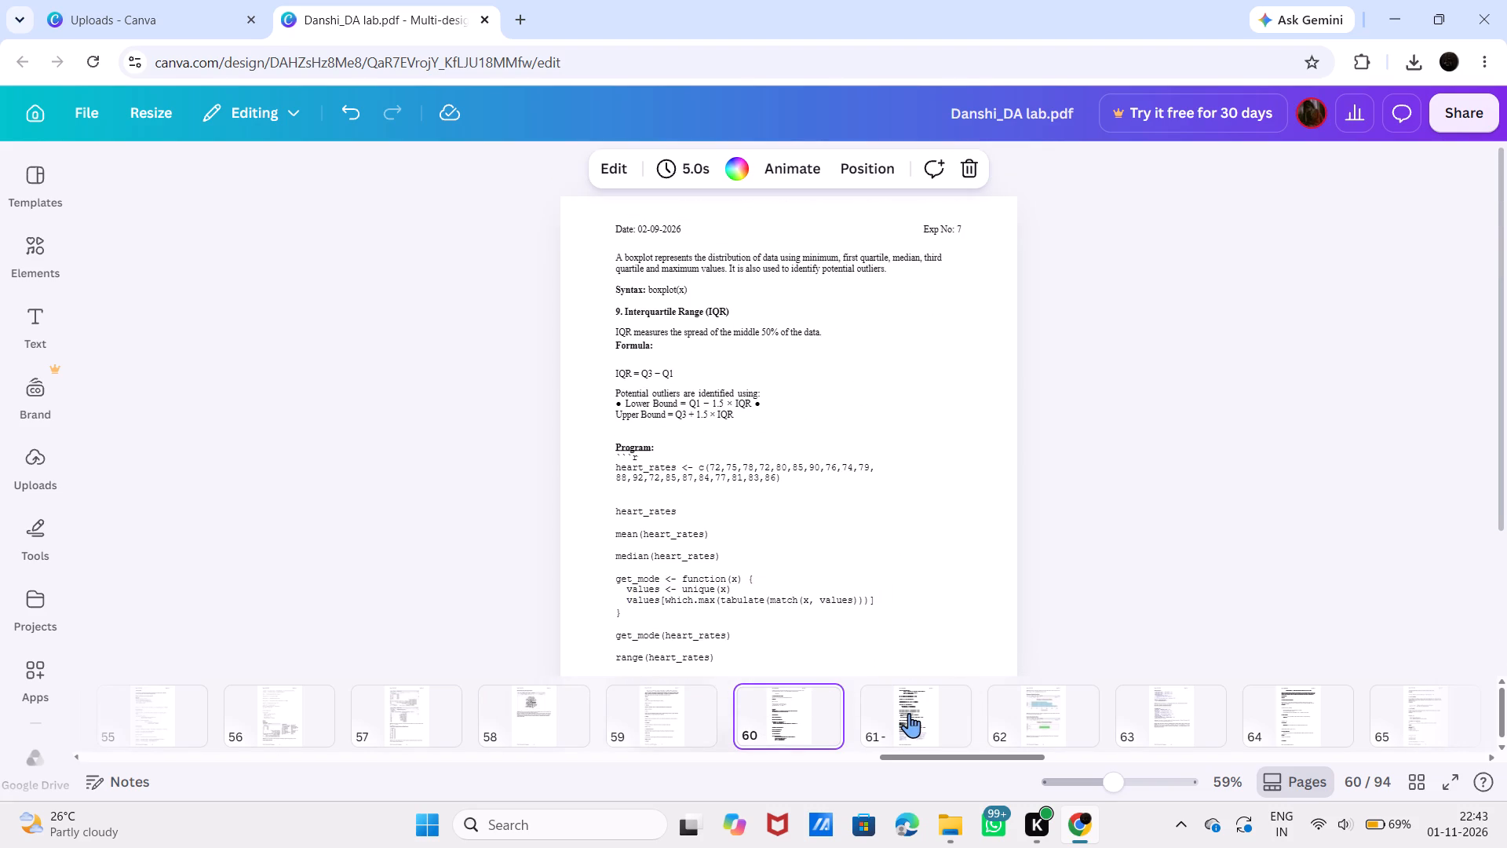
scroll(837, 500, "down", 3)
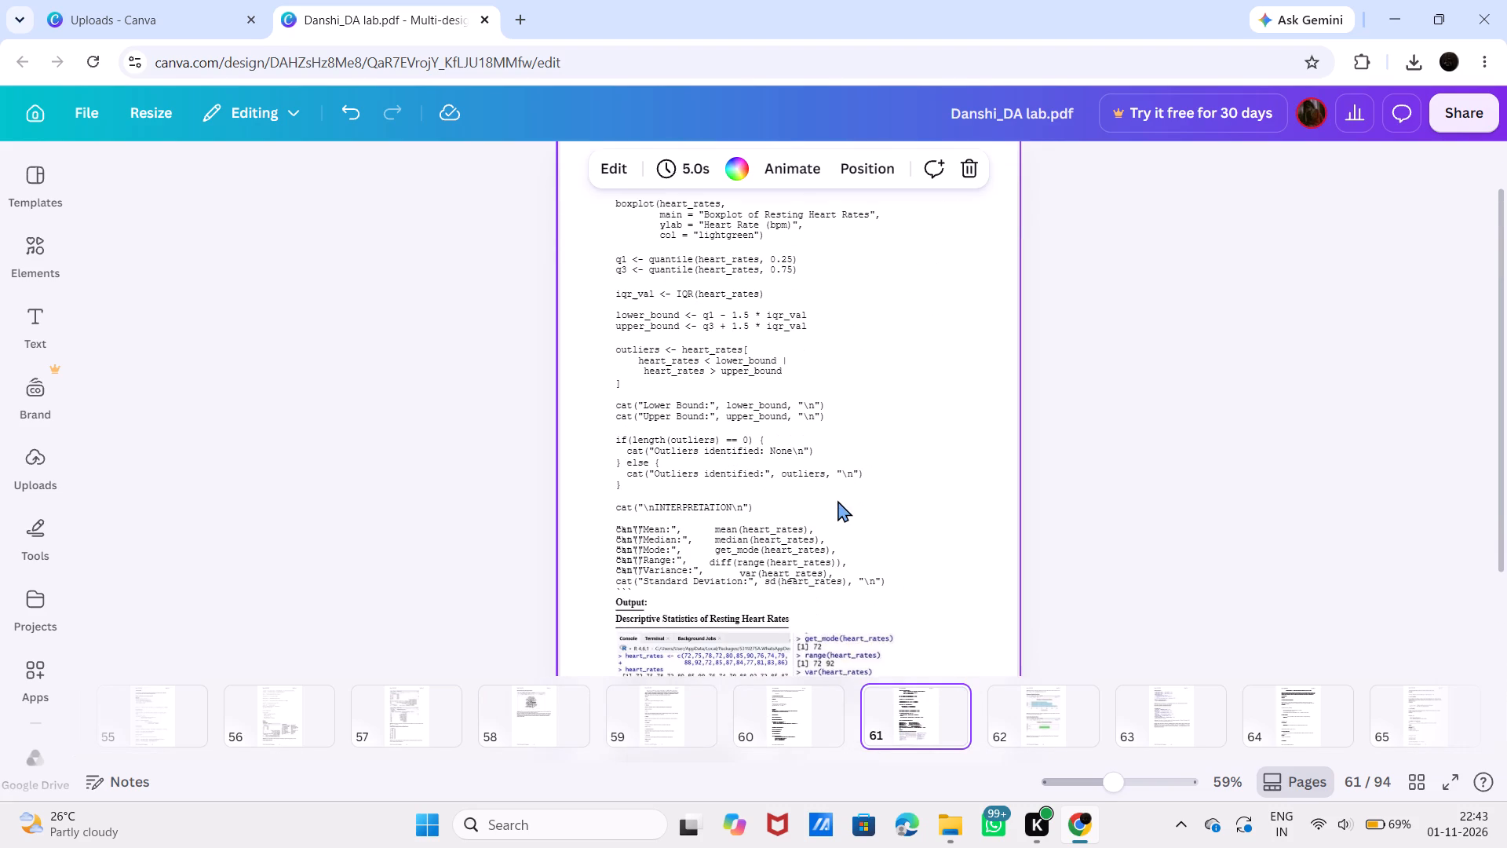
left_click(1031, 700)
scroll(839, 459, "up", 1)
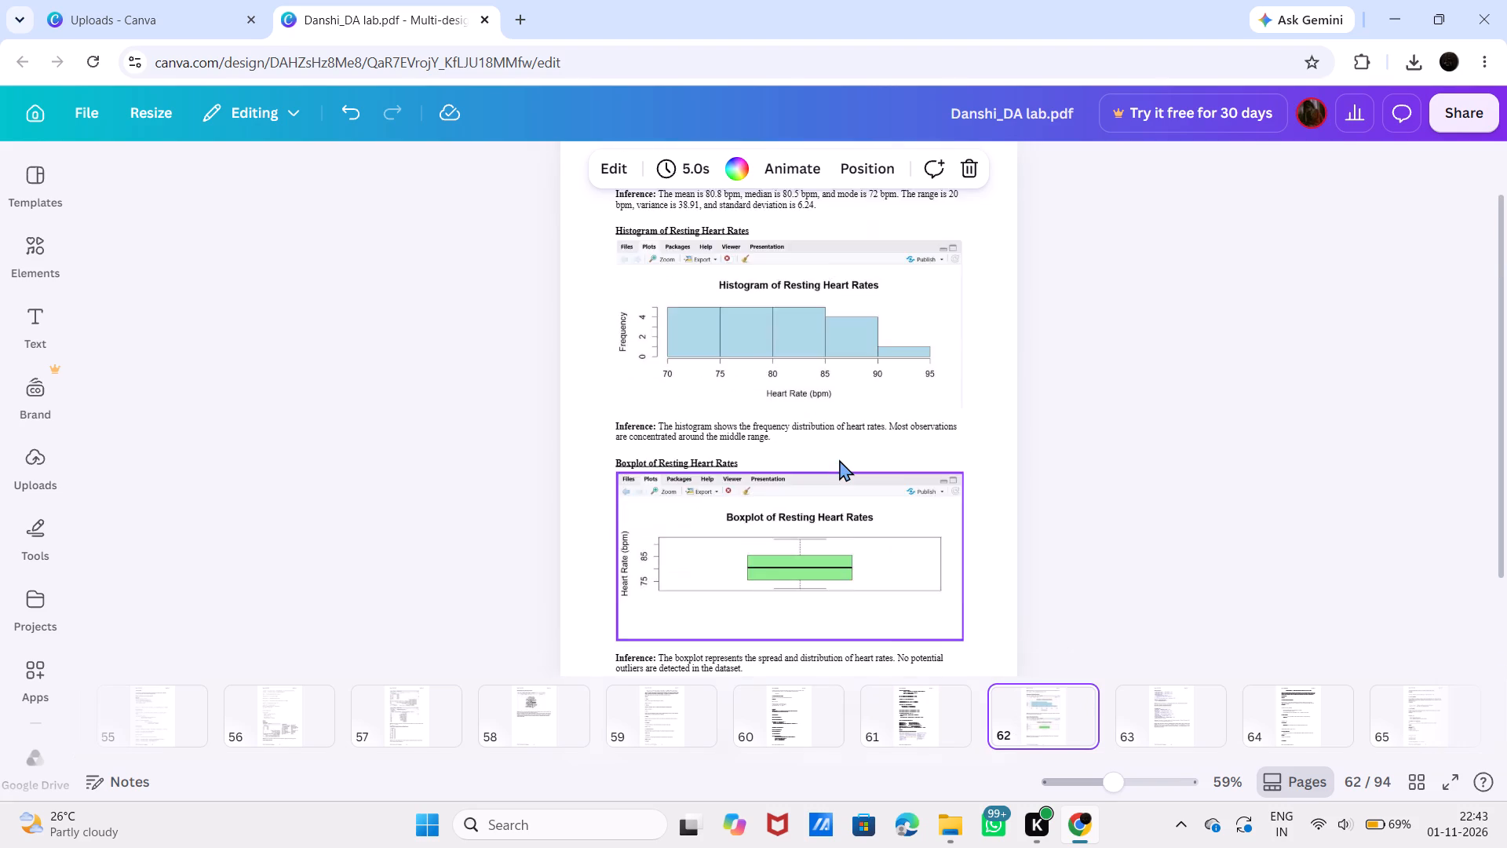
scroll(839, 459, "up", 1)
left_click(1180, 718)
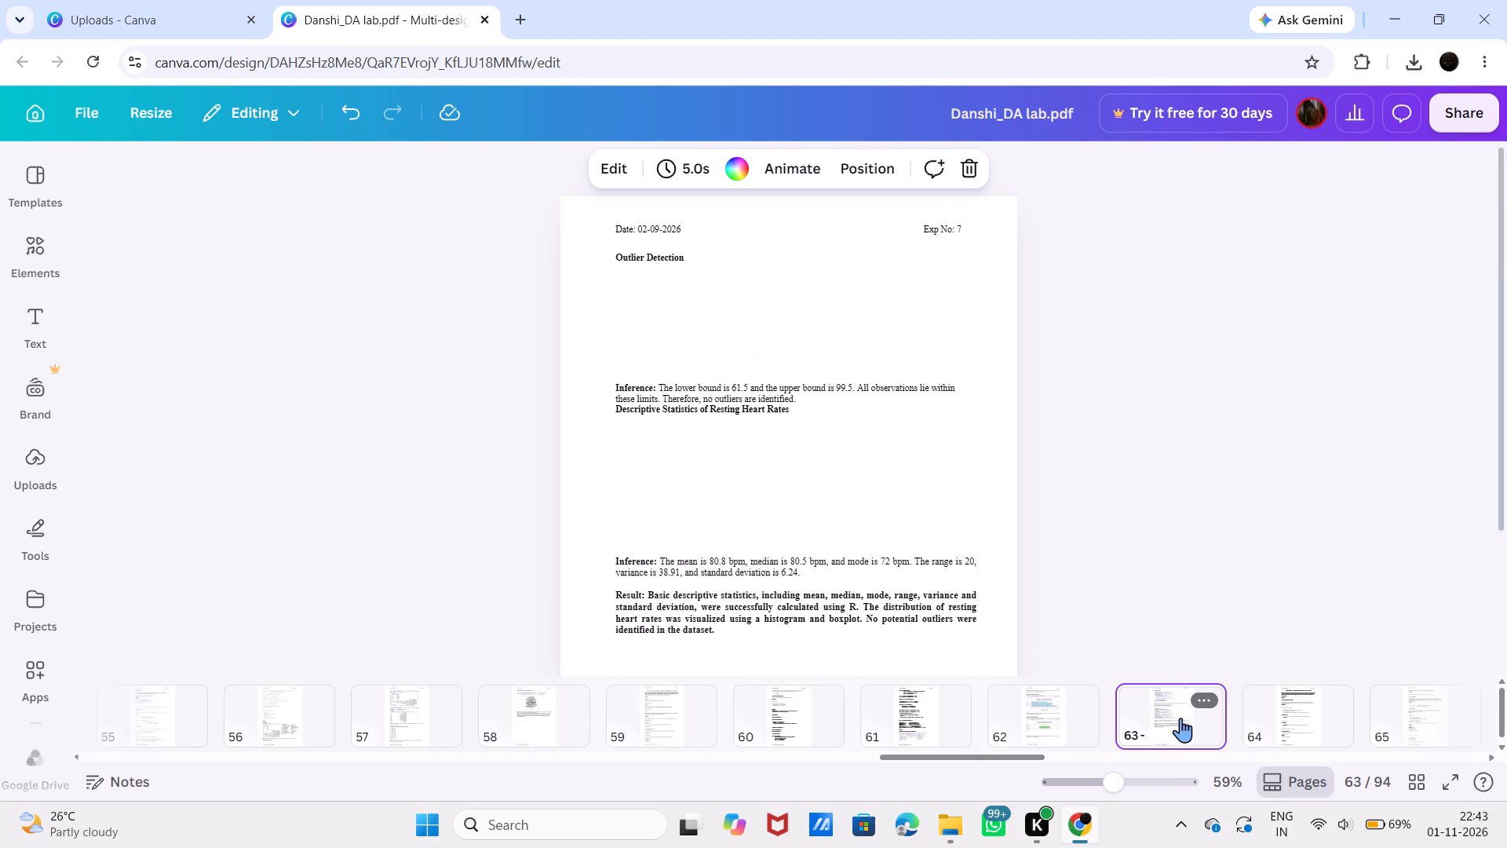
scroll(720, 503, "down", 2)
scroll(720, 503, "up", 2)
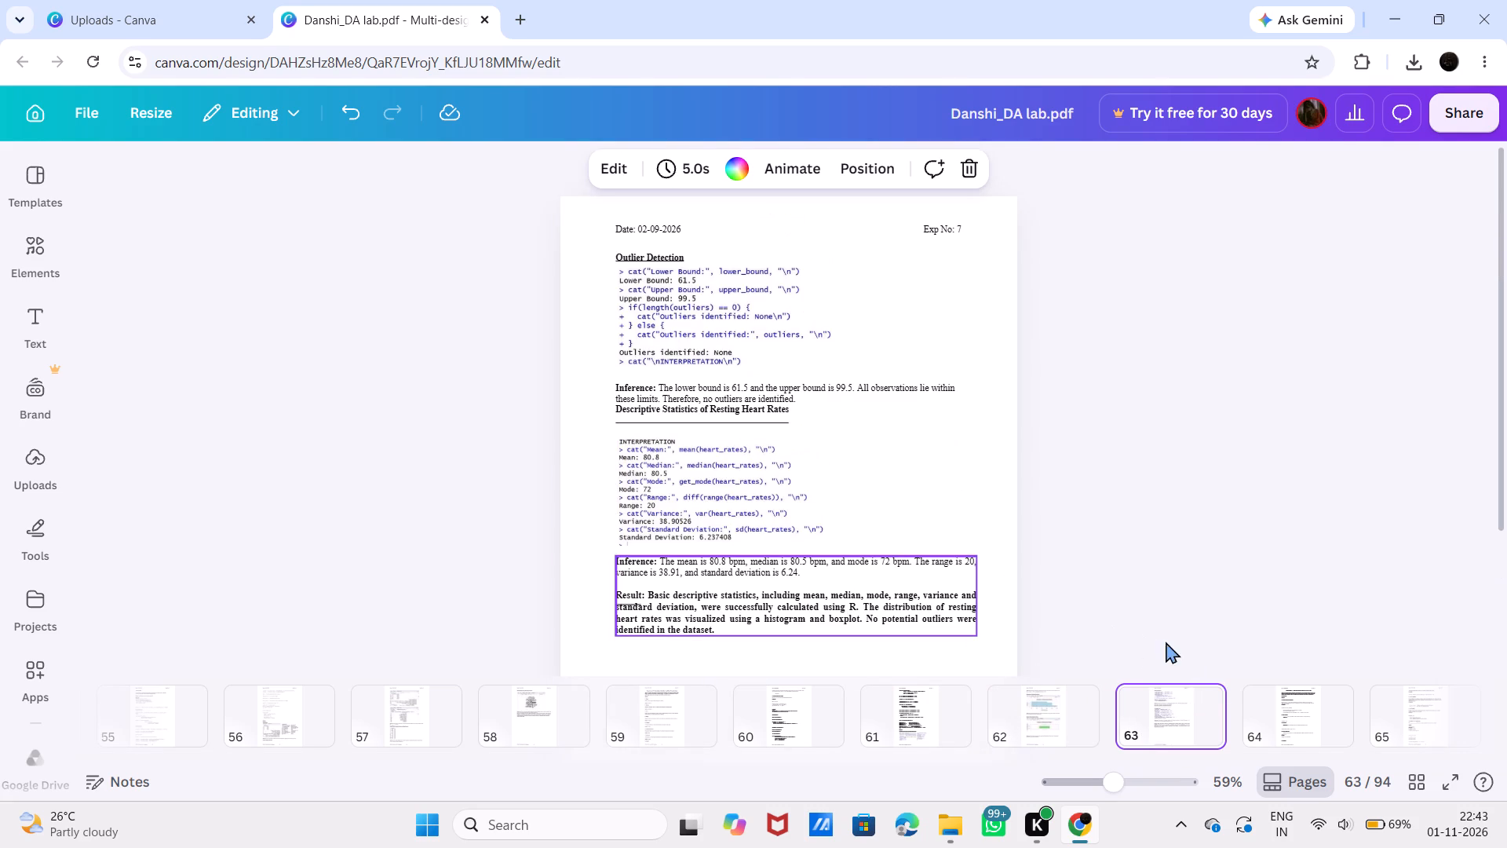
left_click(1310, 709)
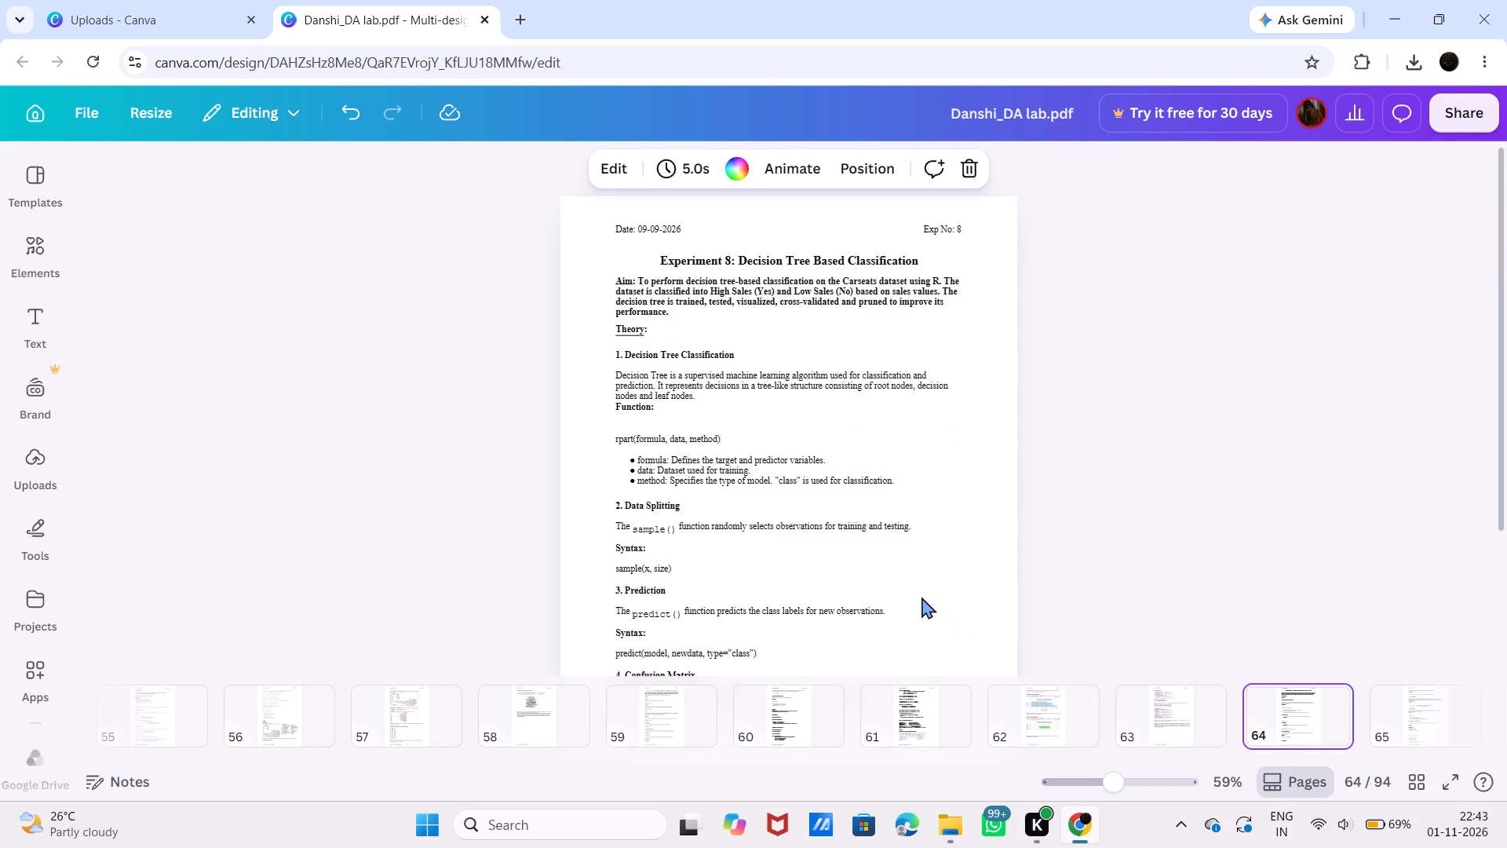
scroll(921, 597, "down", 2)
scroll(1144, 779, "left", 5)
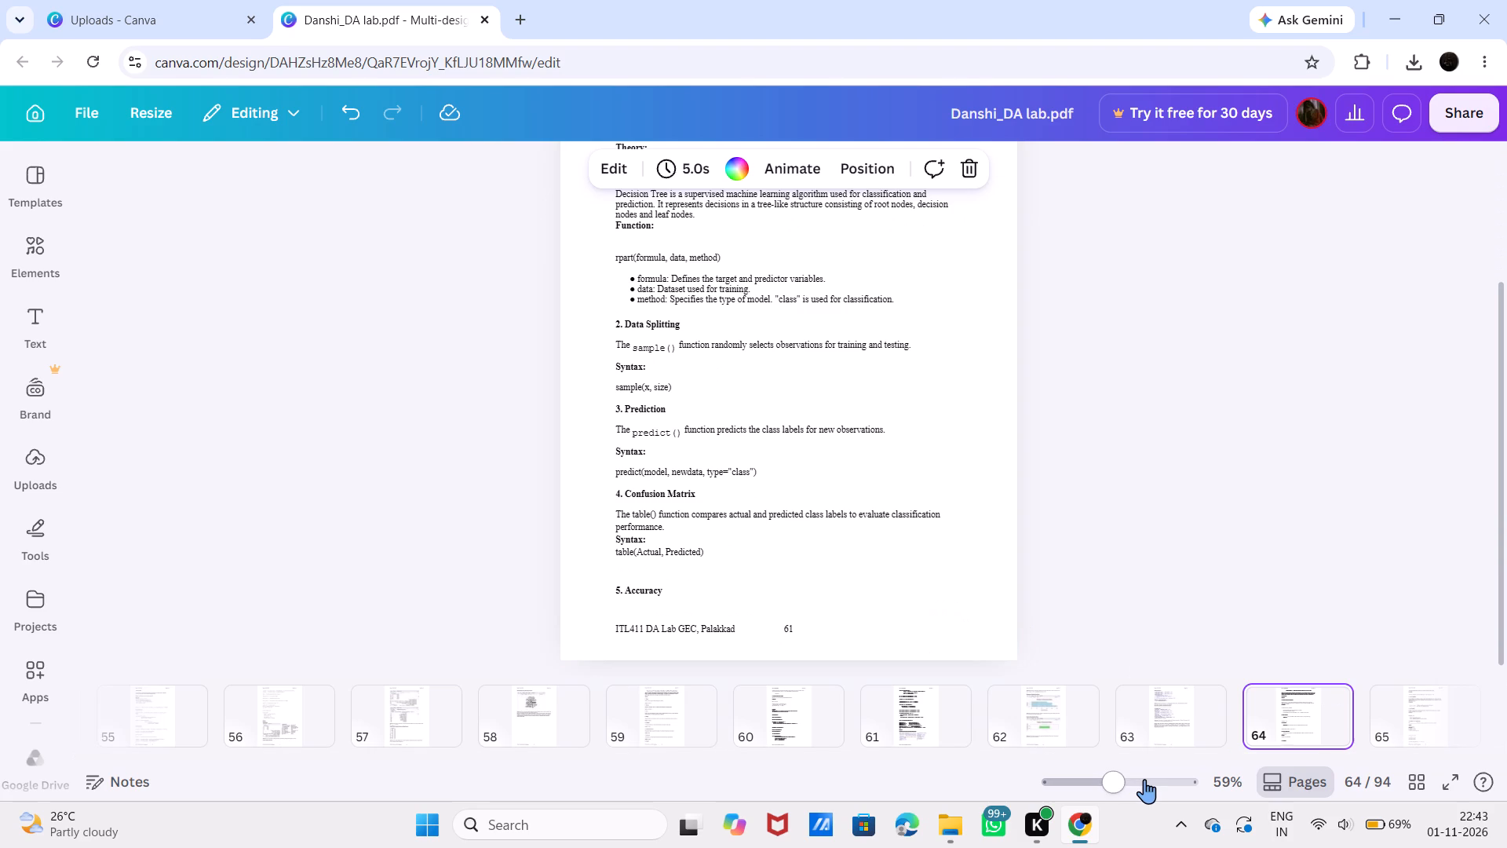
scroll(1166, 724, "left", 4)
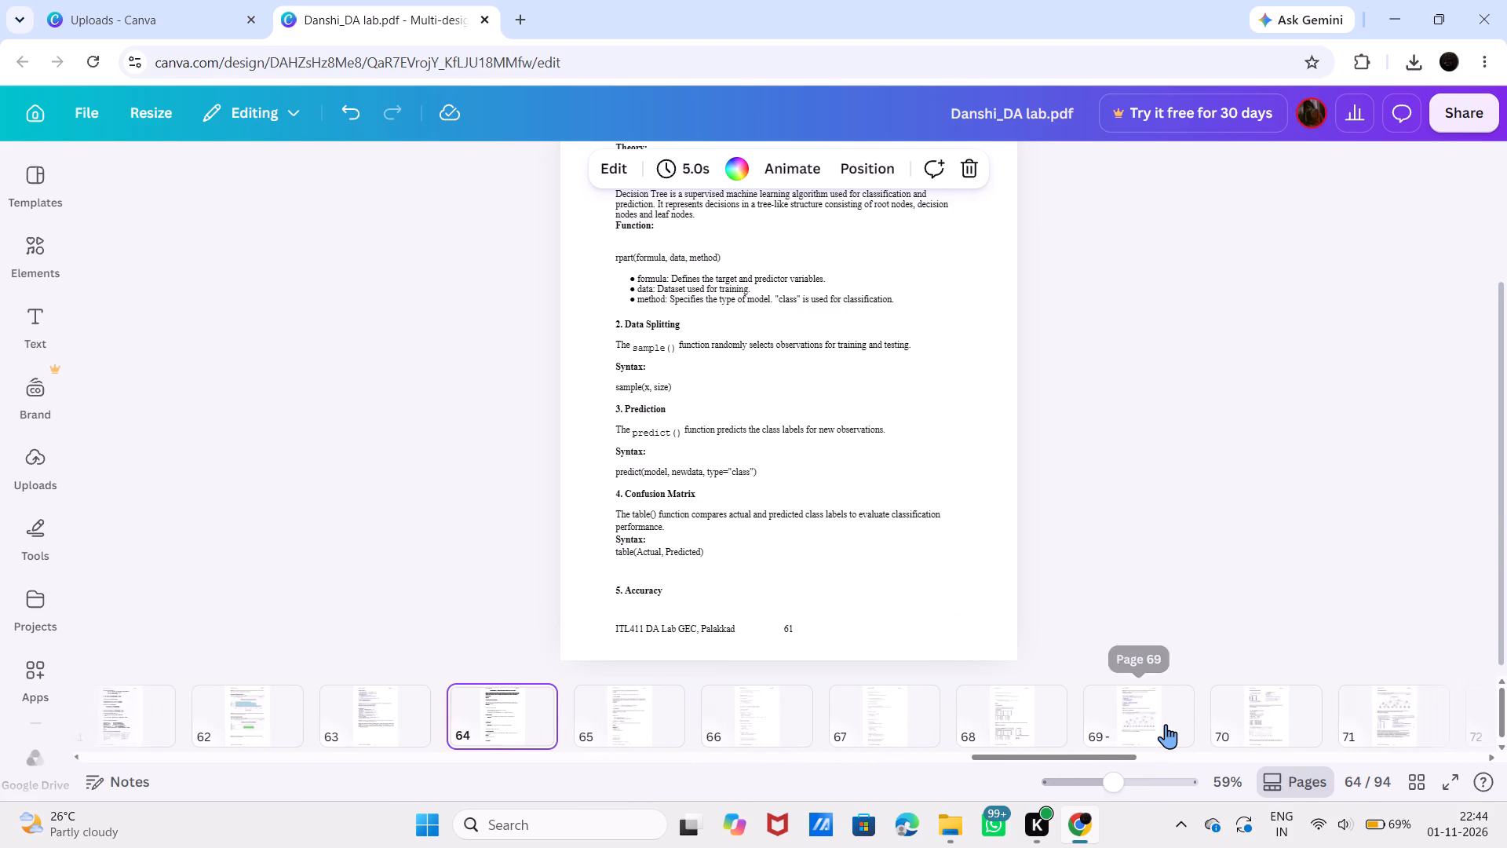
scroll(1166, 724, "left", 2)
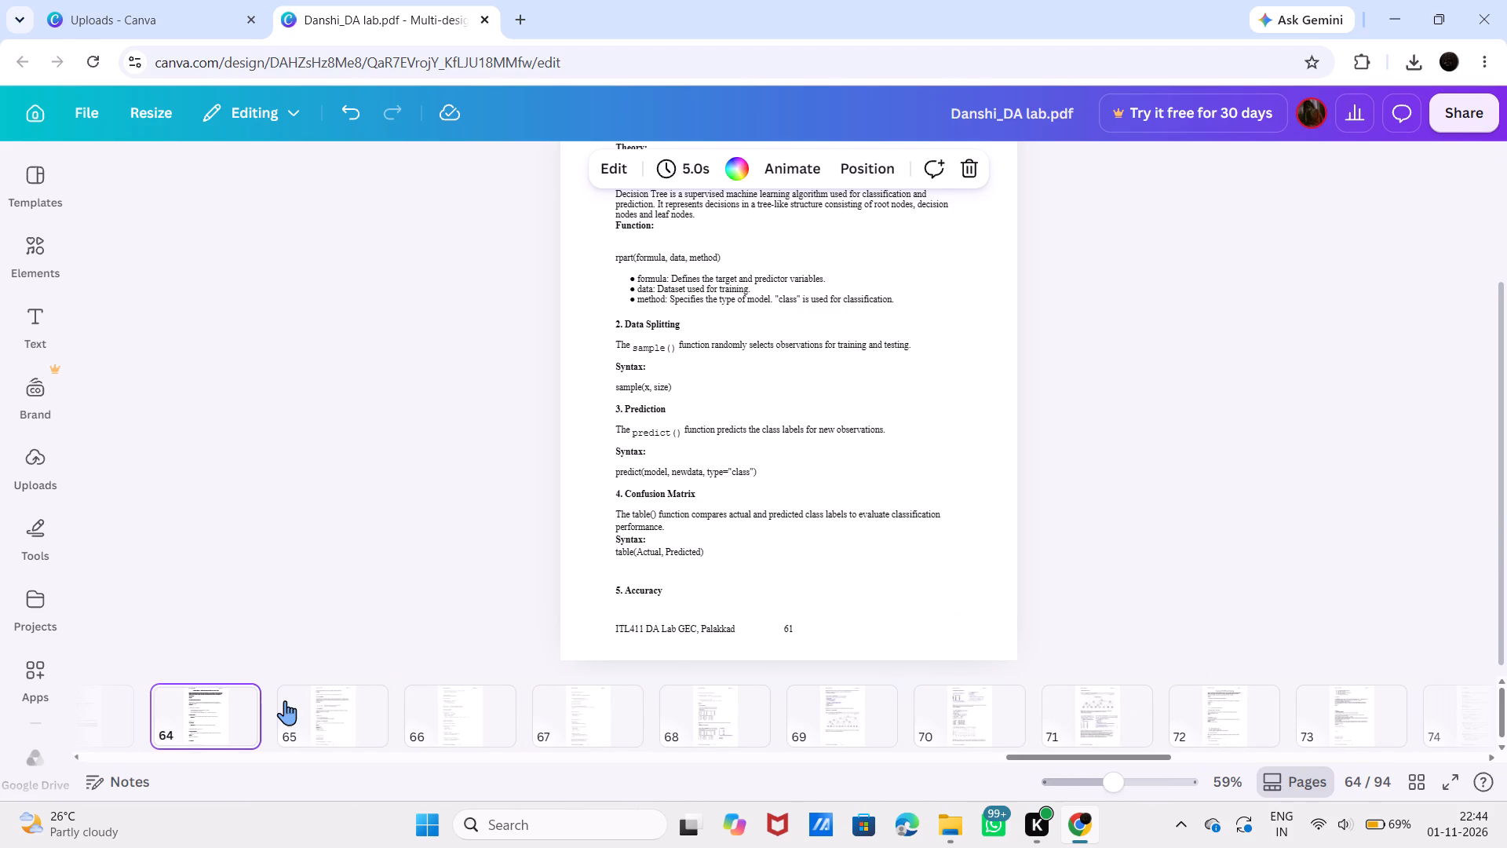
On page 65, move the library(ISLR), library(rpart) and library(rpart.plot) block down, clear of the Program heading and its underline.
left_click(323, 711)
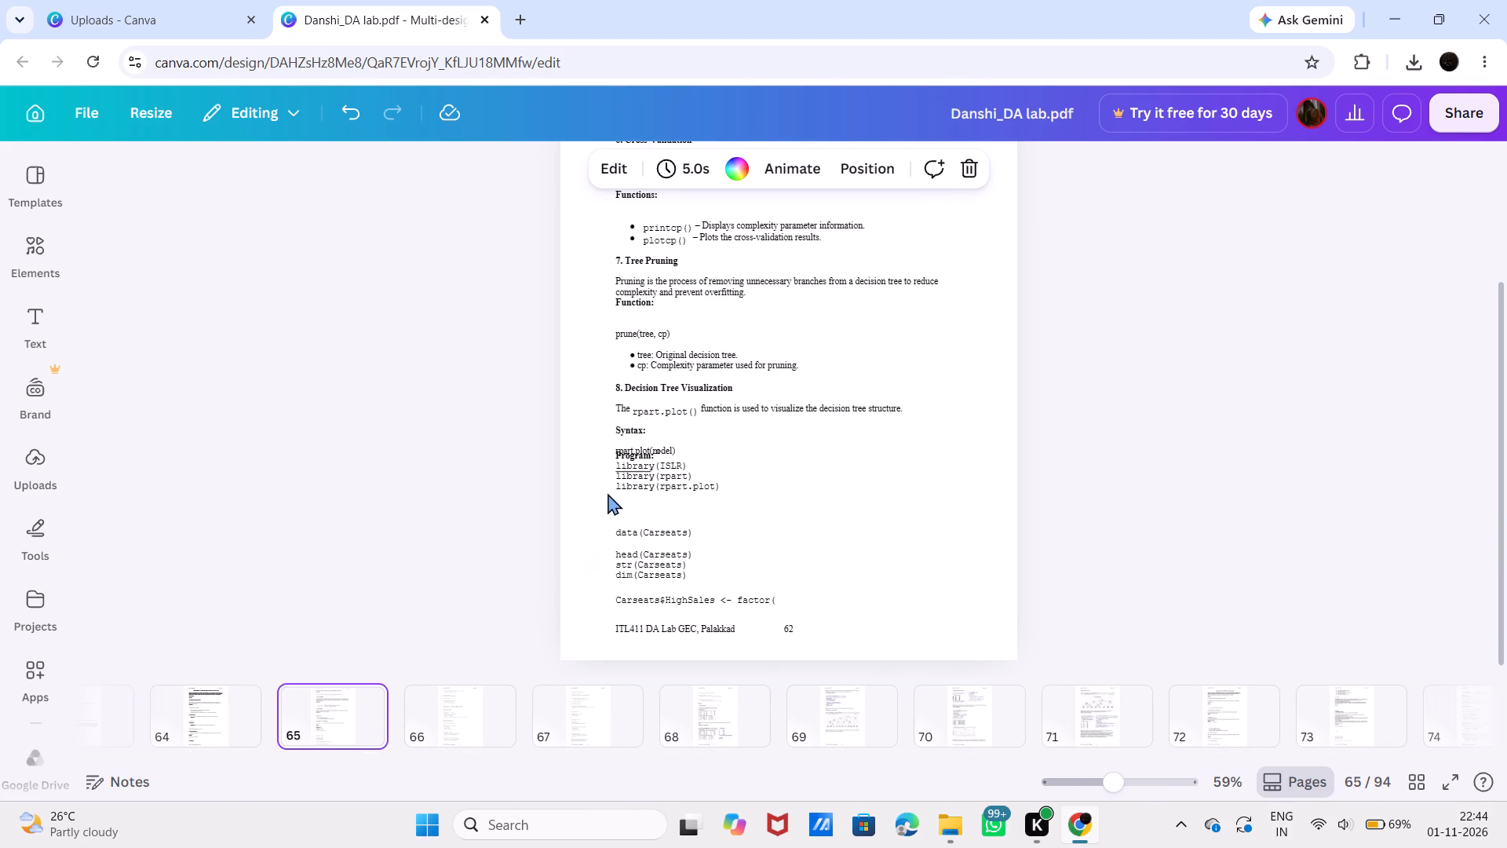
left_click(634, 484)
left_click_drag(691, 538, 689, 550)
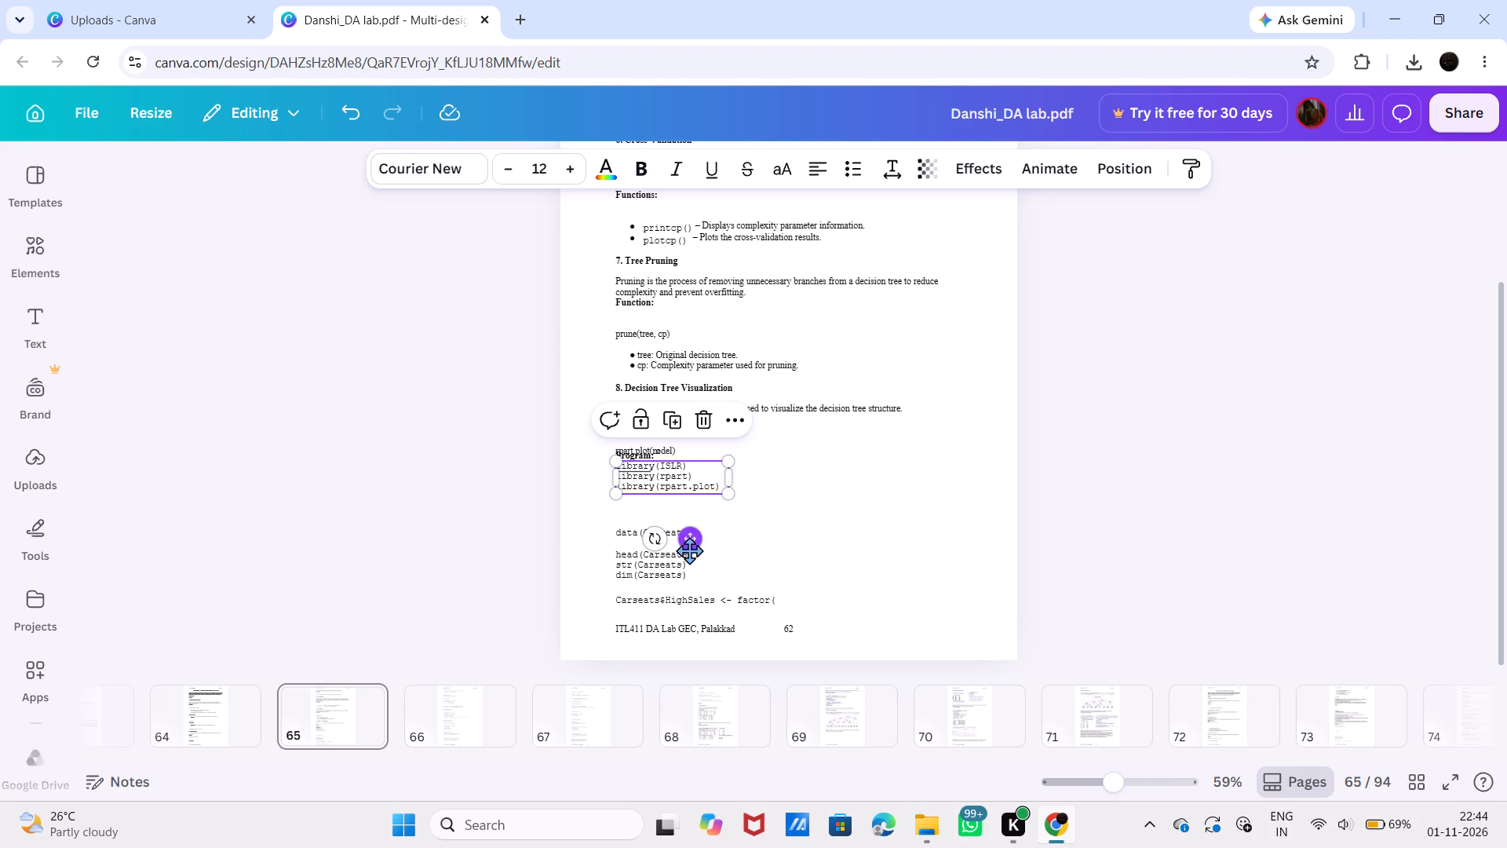
left_click_drag(689, 550, 688, 560)
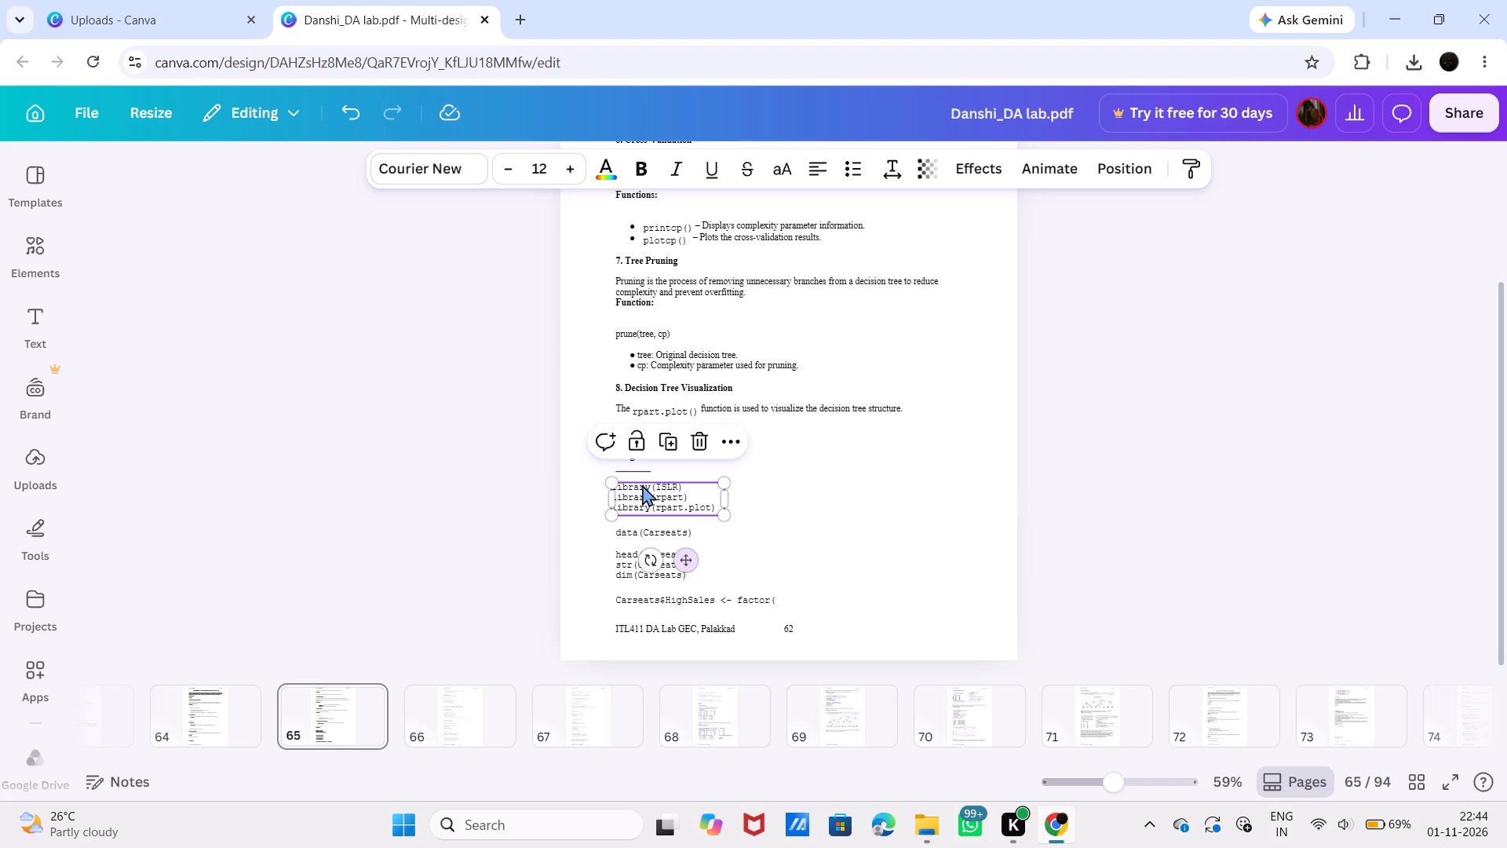
left_click(757, 453)
Move the odel) and rpart.plot(m fragments up beneath Syntax, aligned as one rpart.plot(model) line clear of the Program heading.
left_click(664, 450)
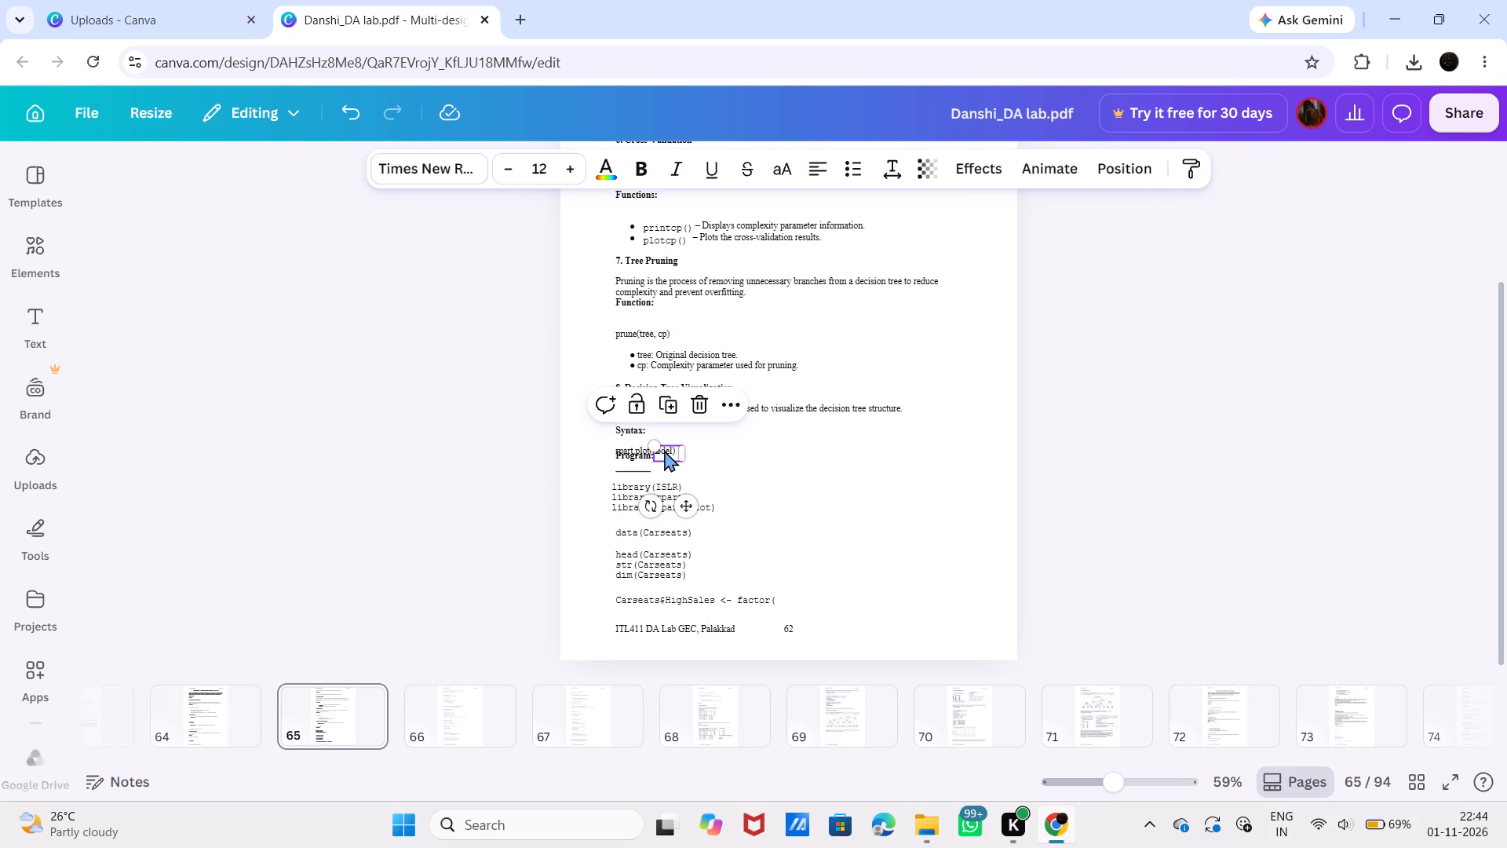
left_click_drag(686, 511, 682, 477)
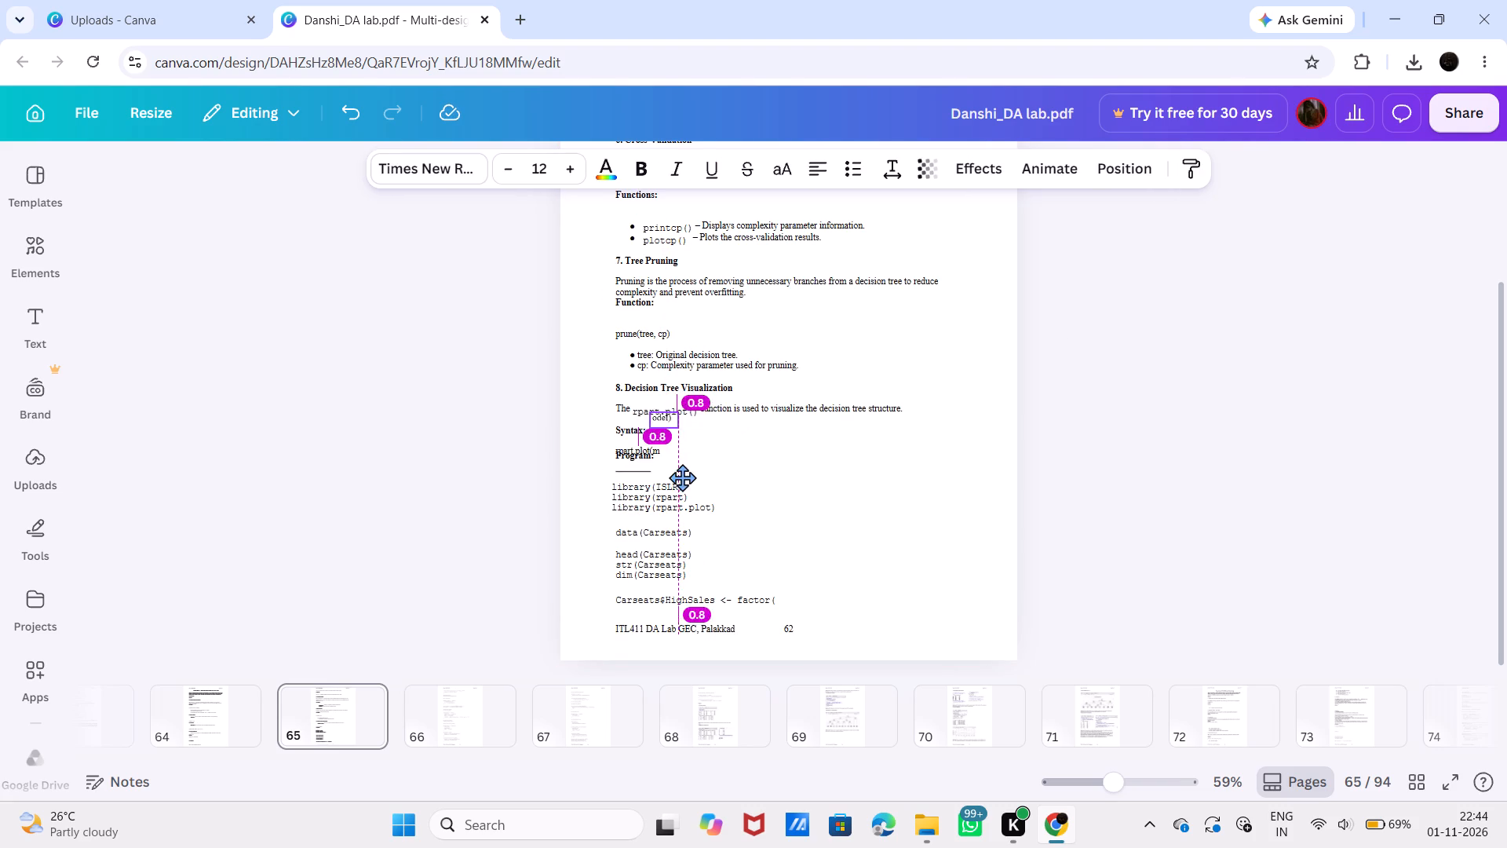
left_click_drag(682, 477, 695, 504)
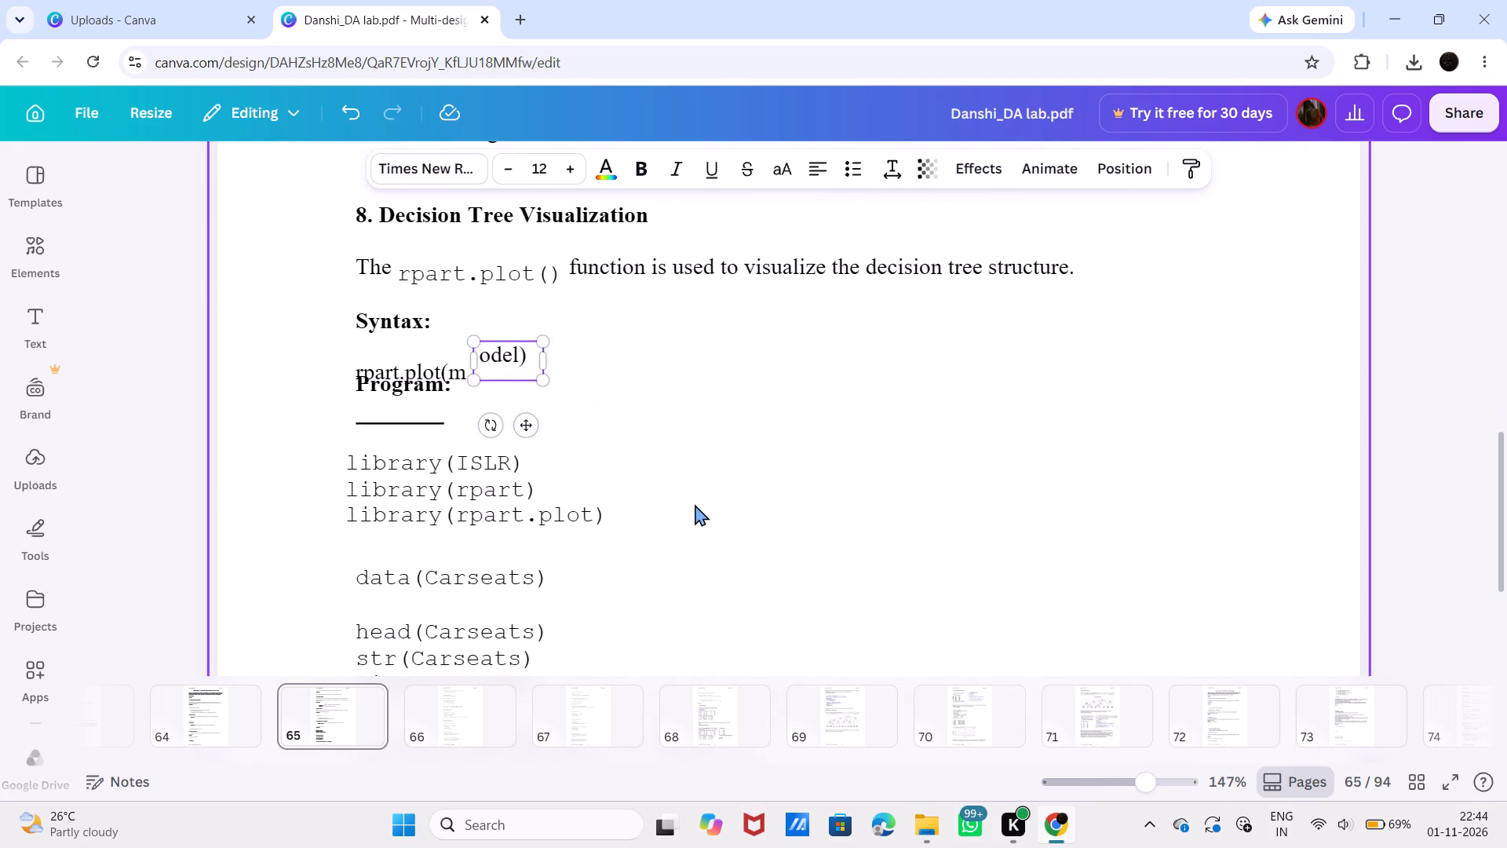
left_click(432, 376)
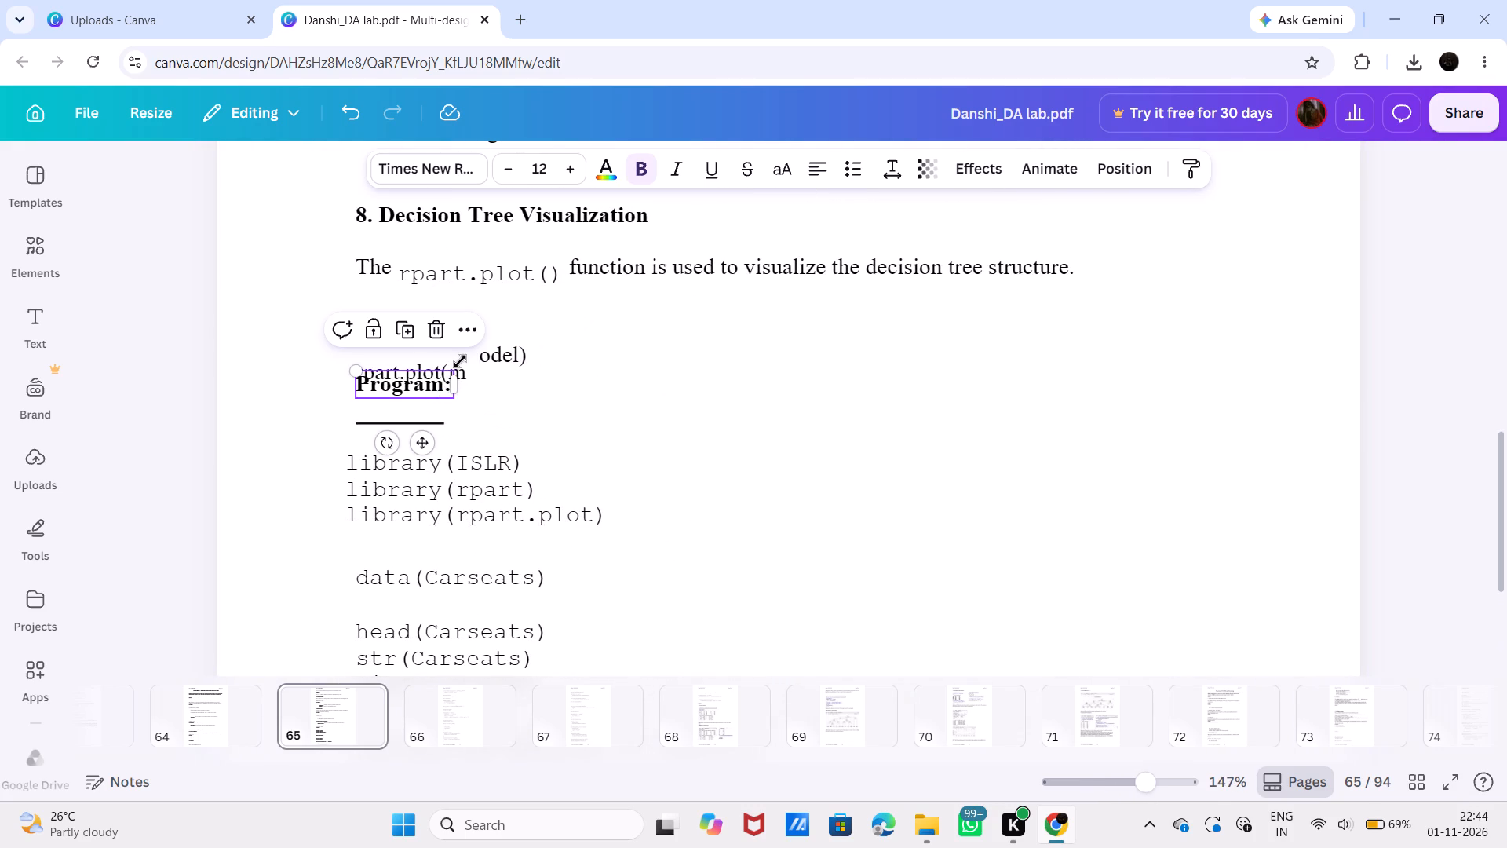
left_click(458, 364)
left_click(494, 356)
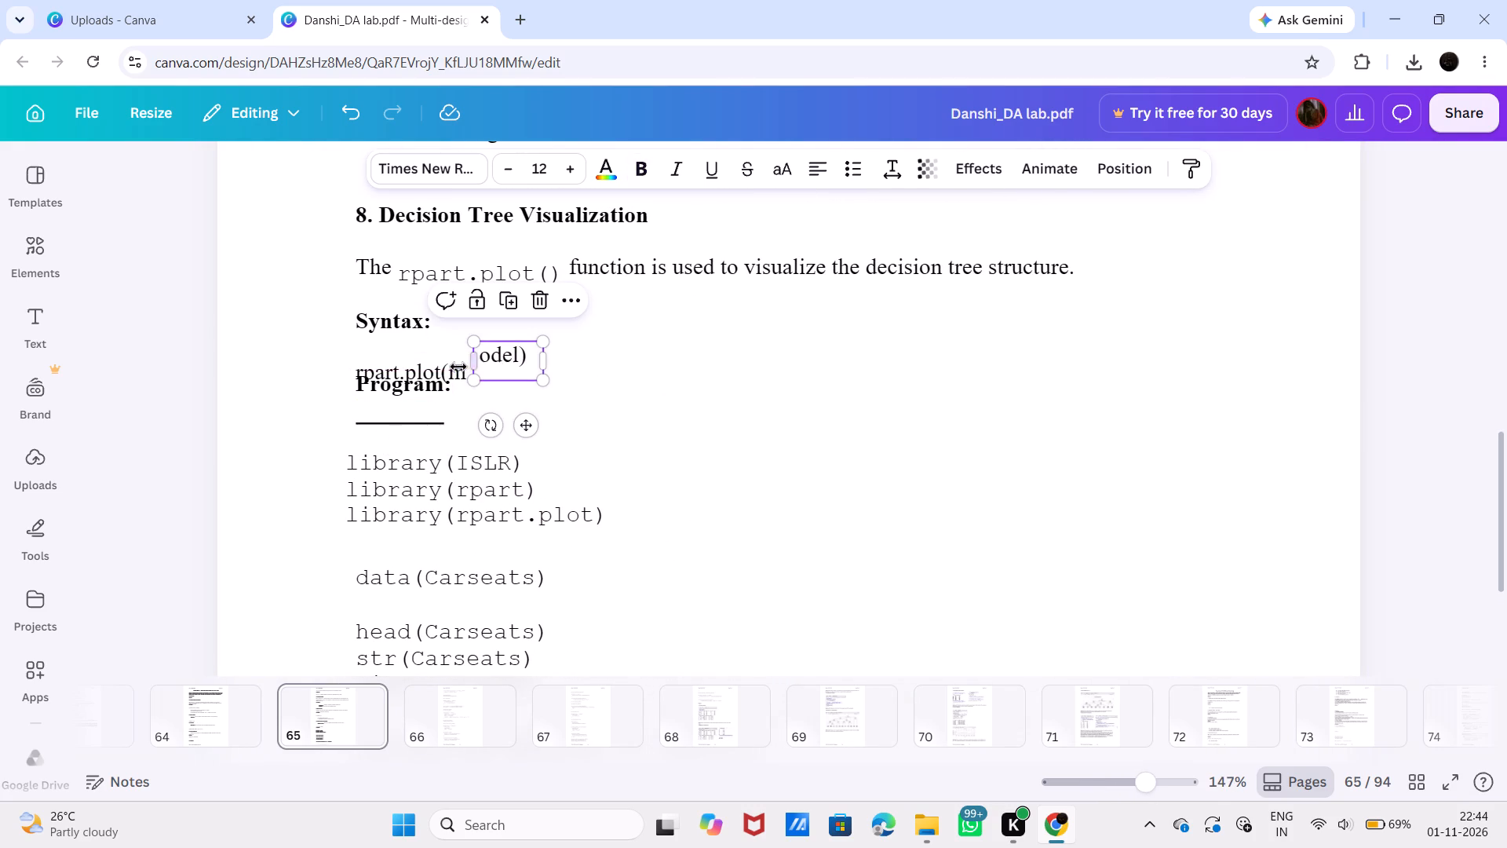
left_click(443, 367)
left_click_drag(428, 432, 440, 415)
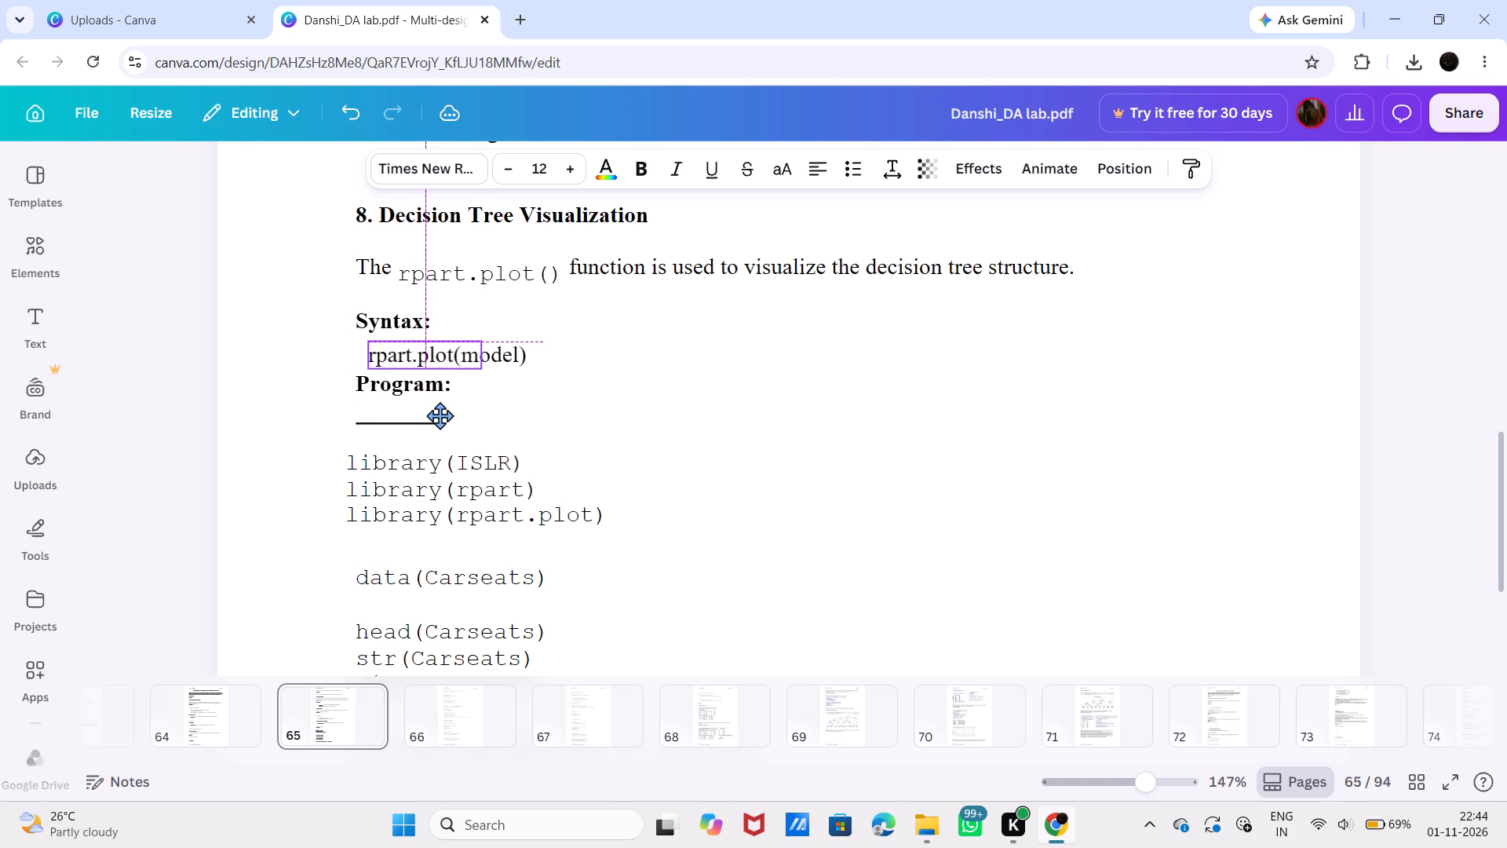
left_click_drag(440, 415, 436, 413)
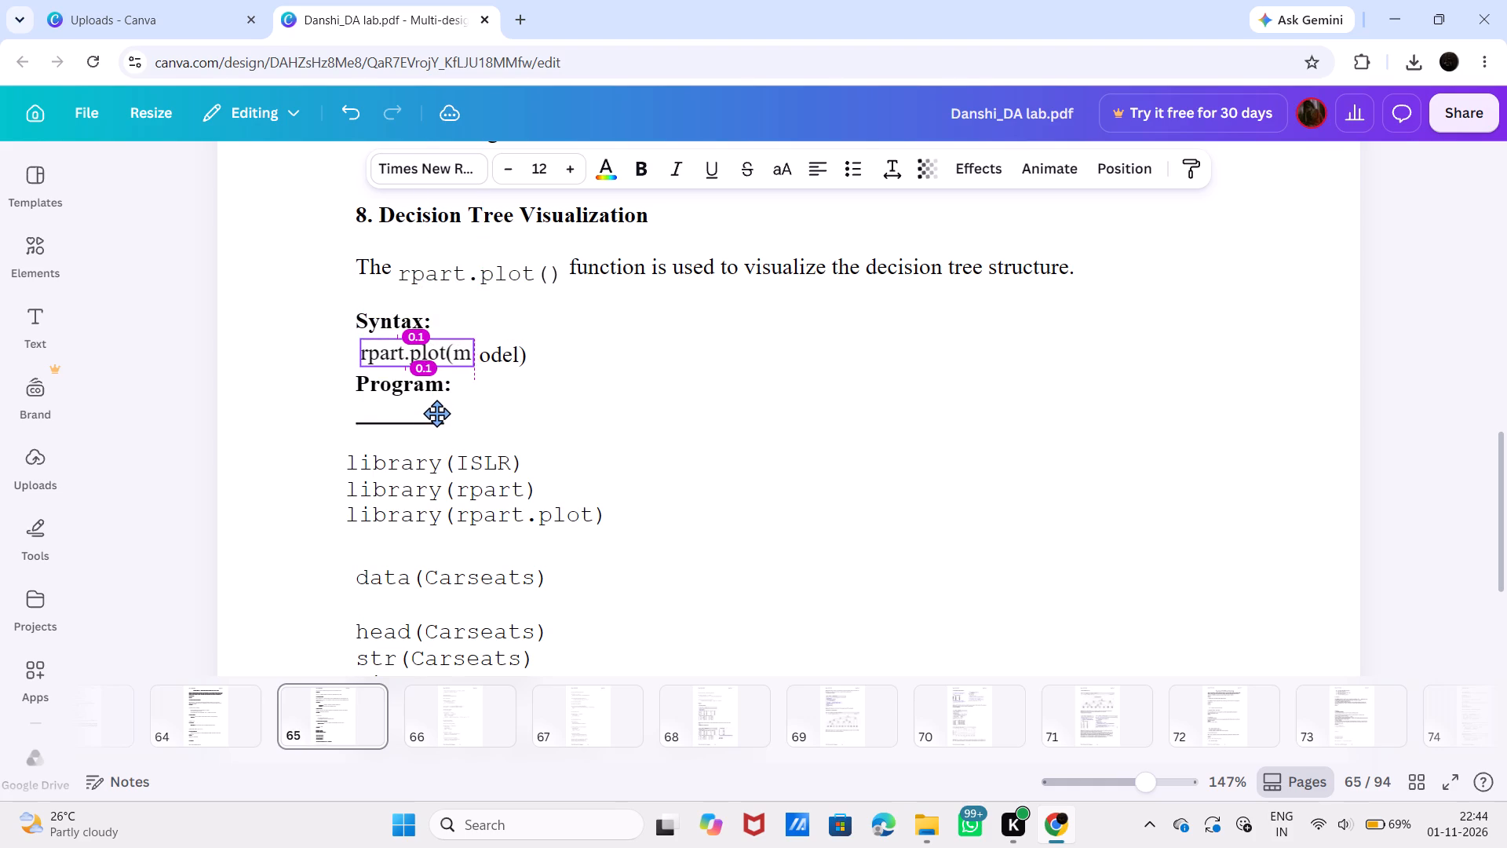
left_click_drag(436, 413, 440, 412)
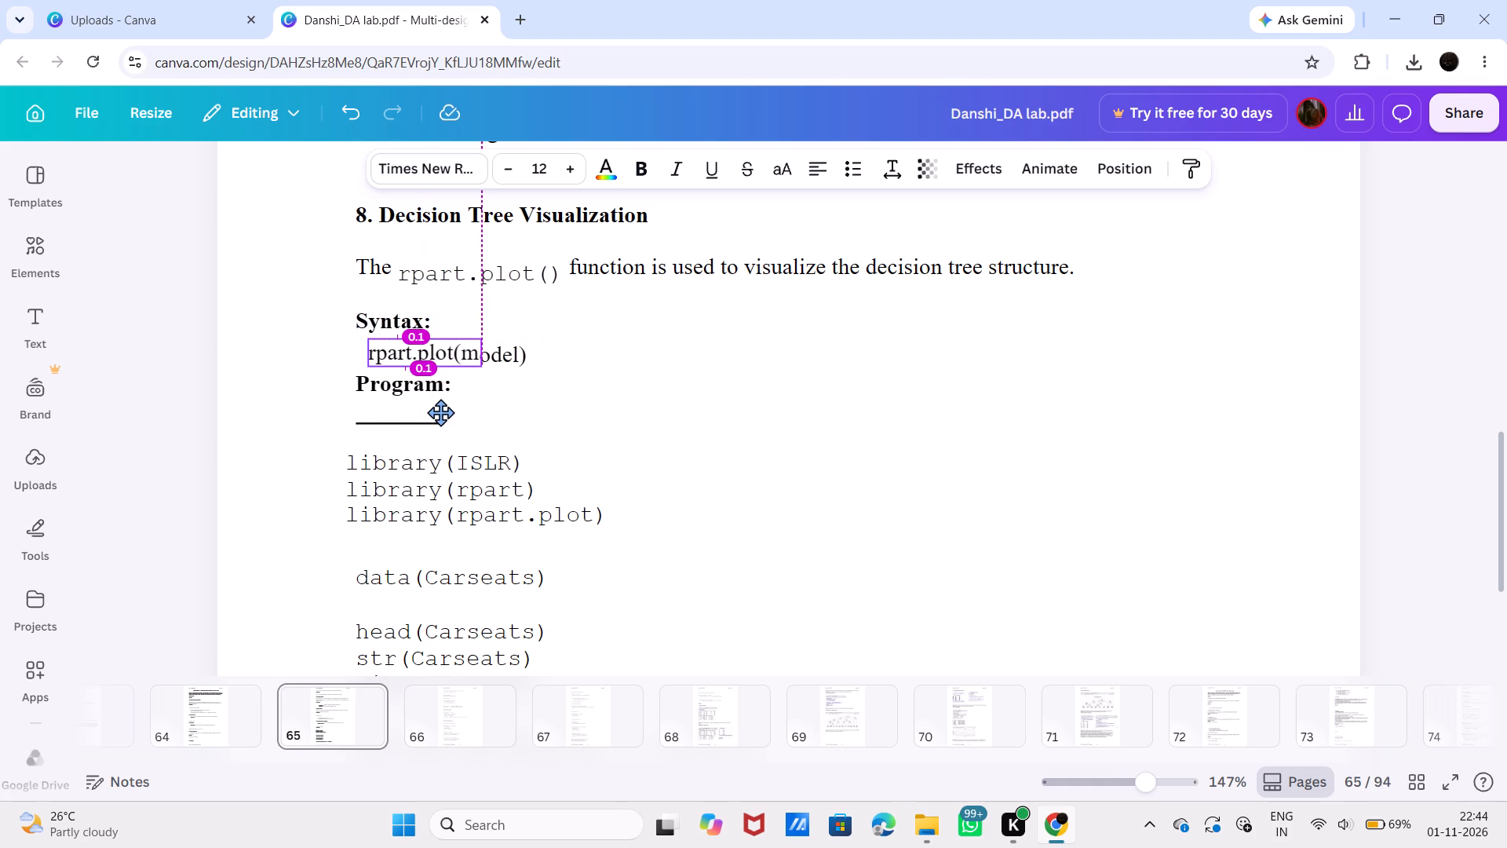
left_click_drag(440, 412, 440, 415)
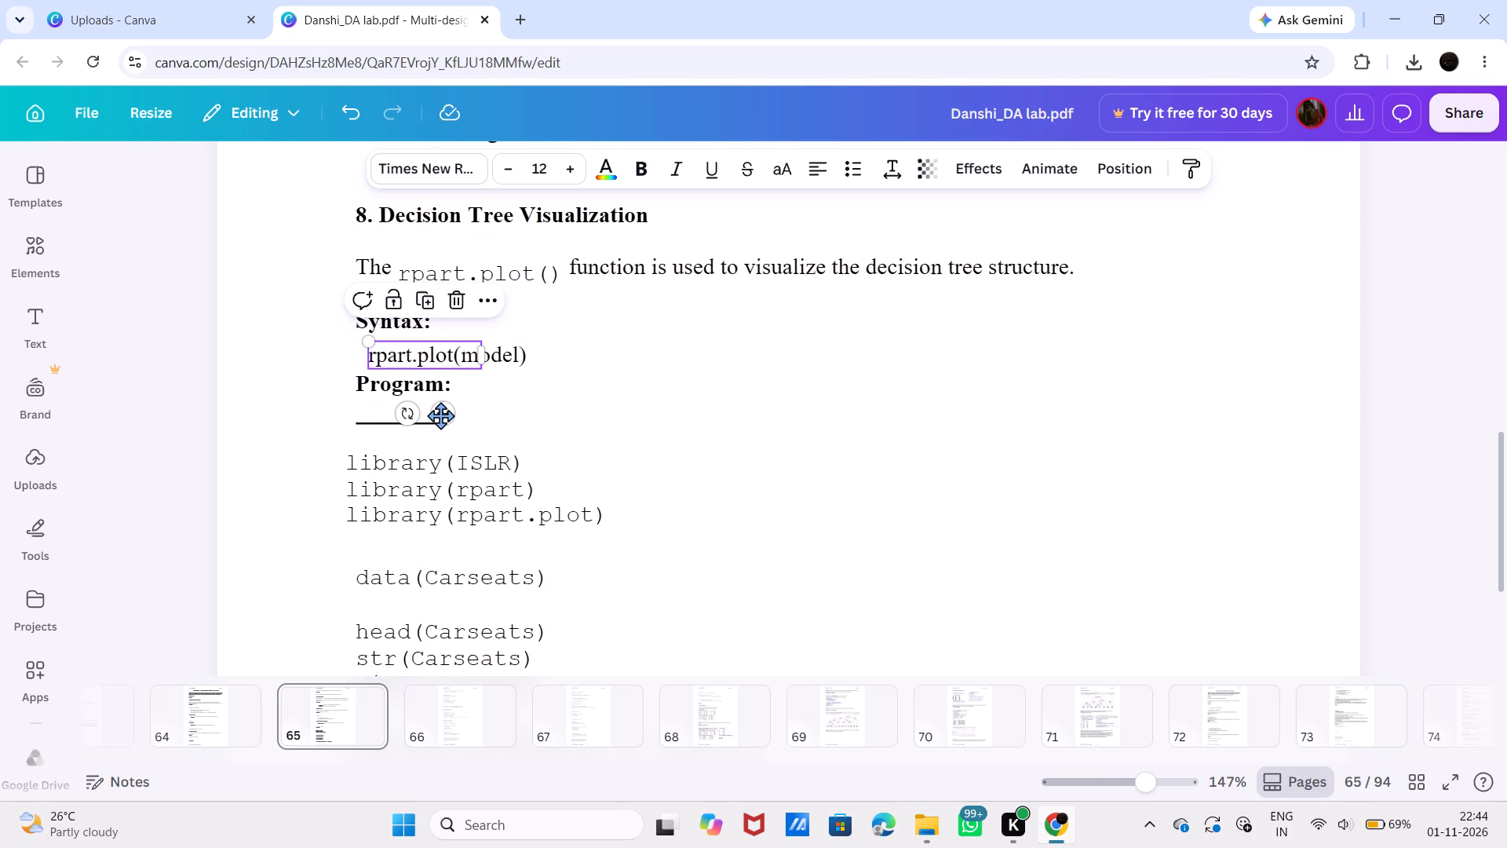
Move the Program heading on page 65 down onto its underline, above the library block.
left_click(385, 386)
left_click_drag(423, 442, 426, 469)
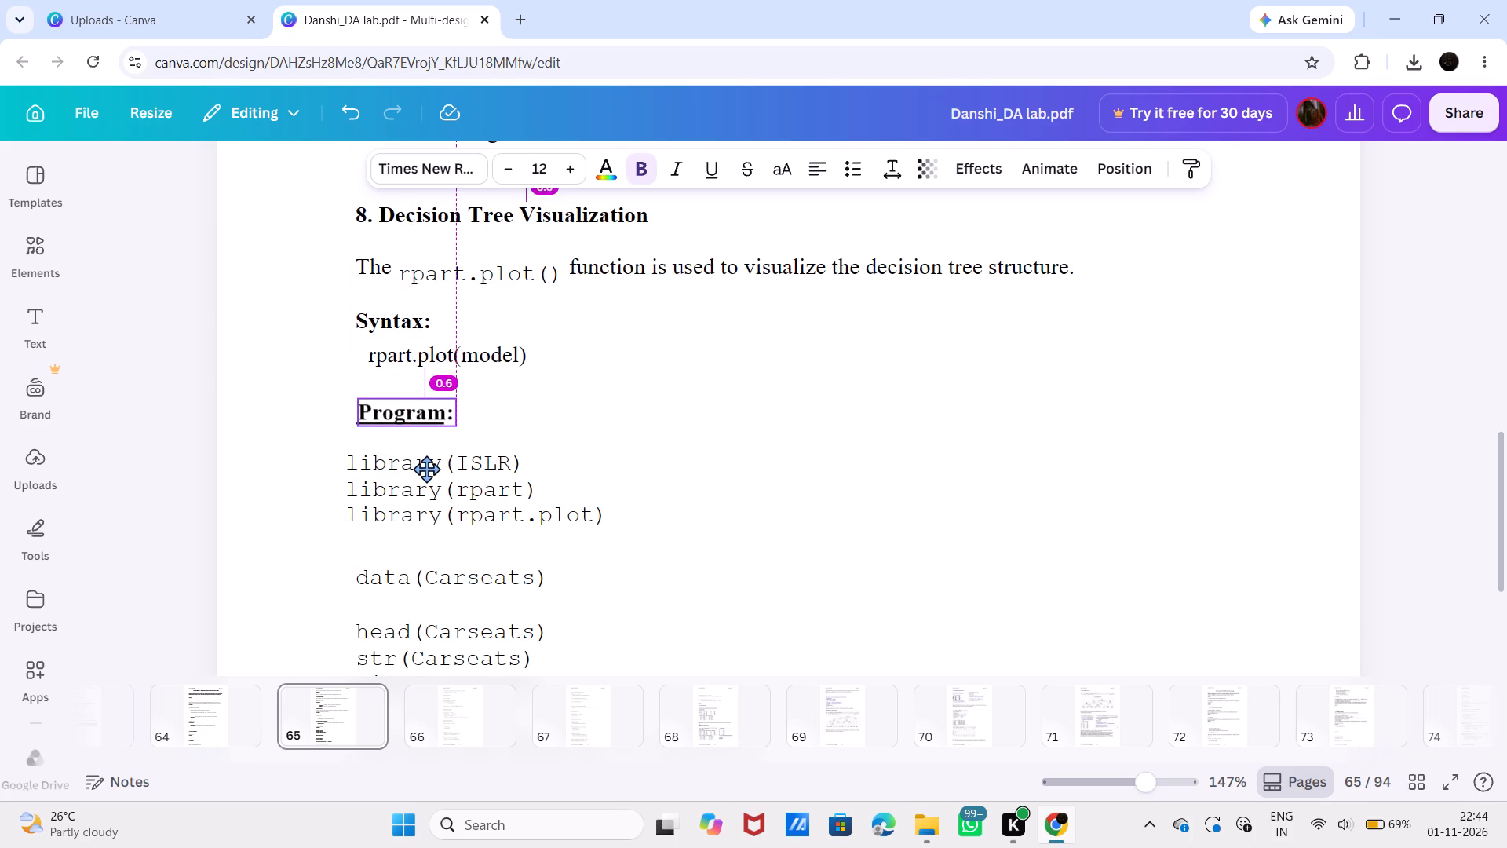
Review pages 66 to 73, checking the header dates, code spacing and output images of Experiments 8 and 9.
left_click_drag(426, 469, 425, 467)
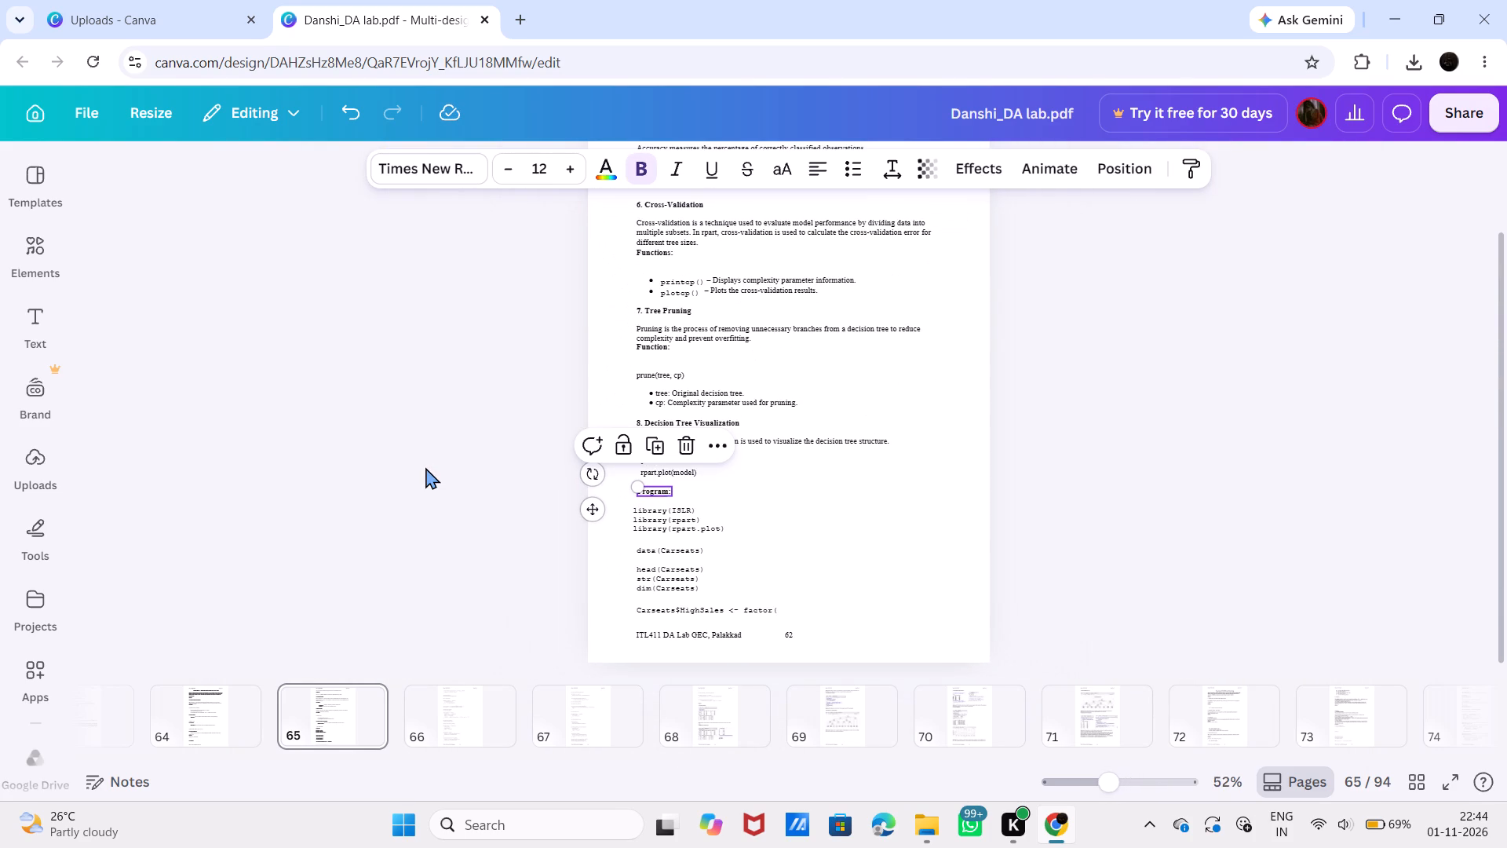
left_click(436, 712)
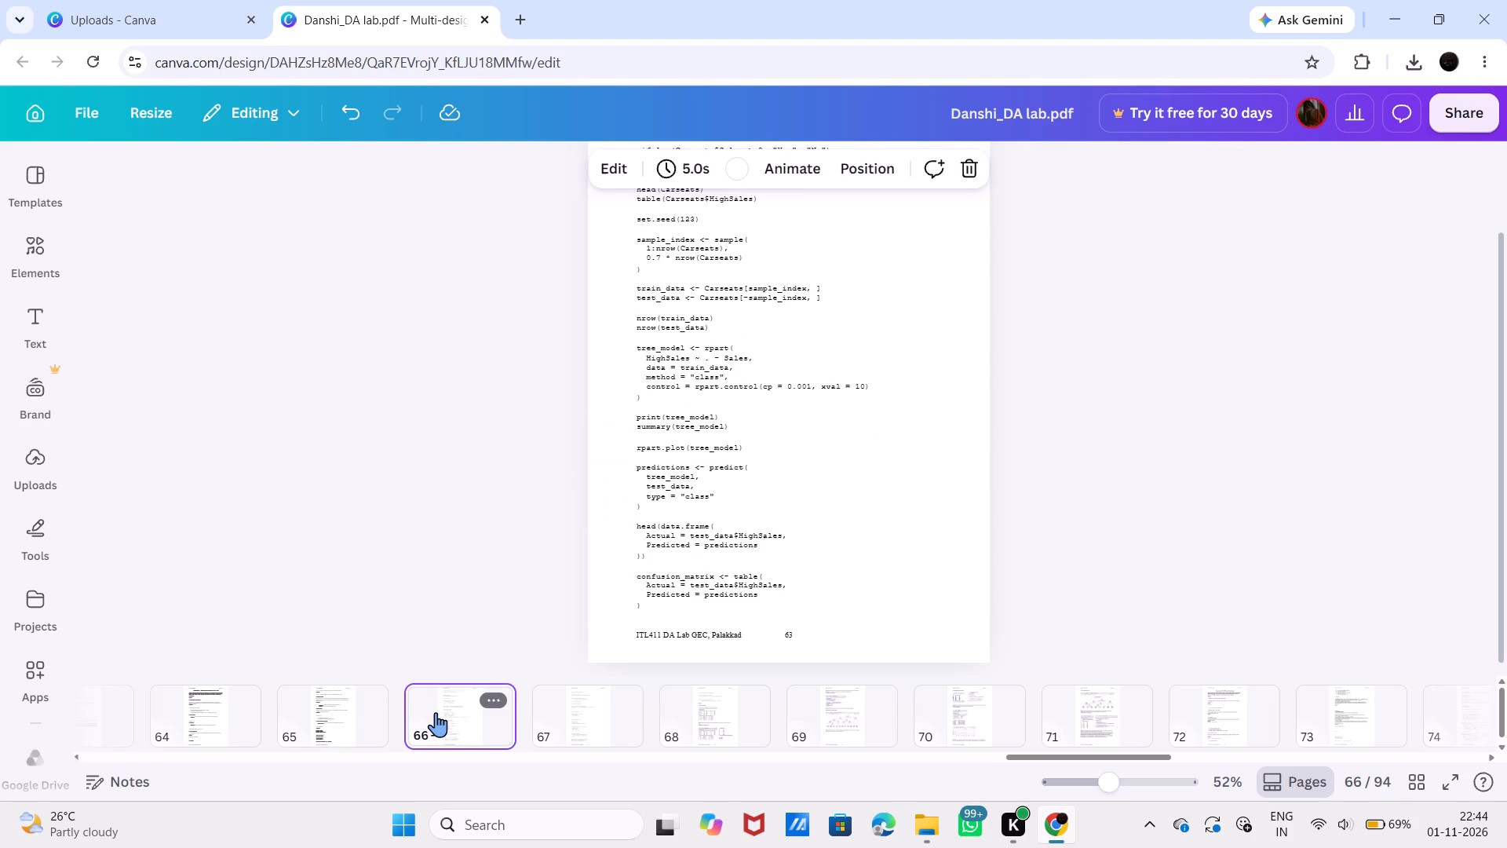
scroll(600, 566, "up", 2)
left_click(605, 716)
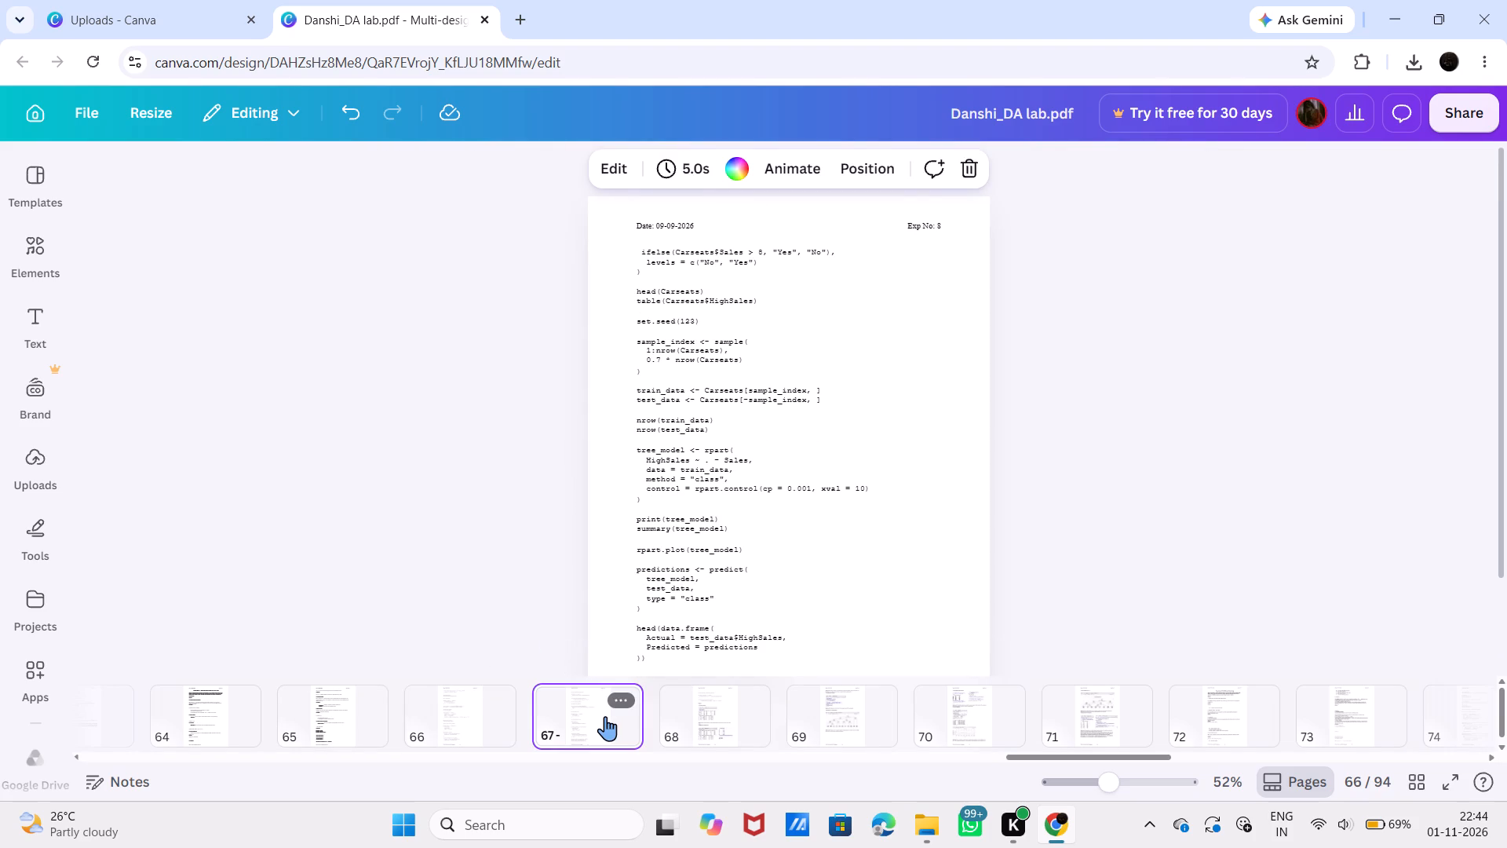
scroll(645, 599, "down", 1)
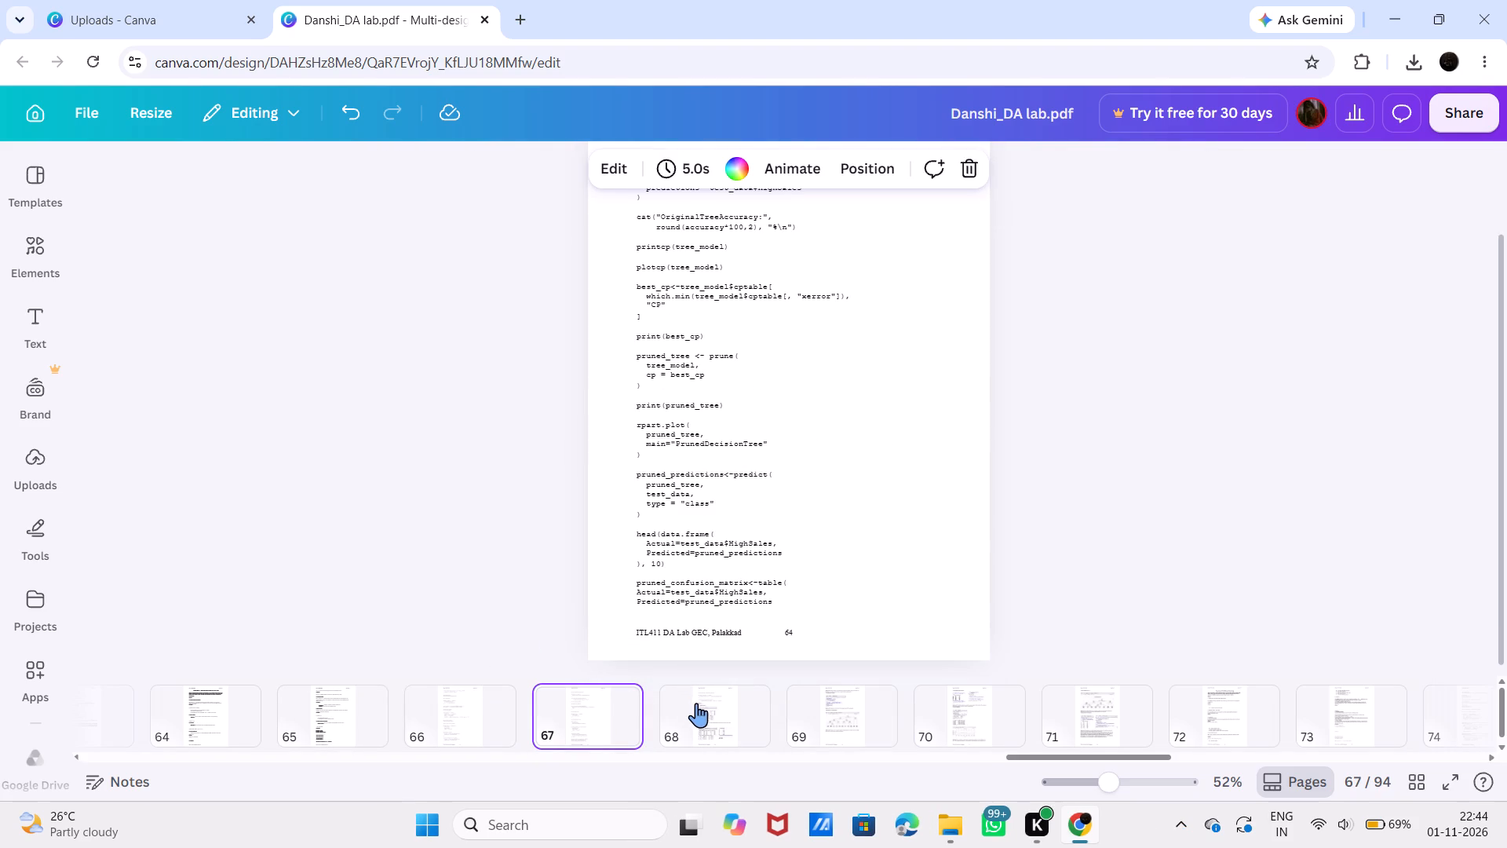
left_click(697, 705)
scroll(718, 586, "up", 2)
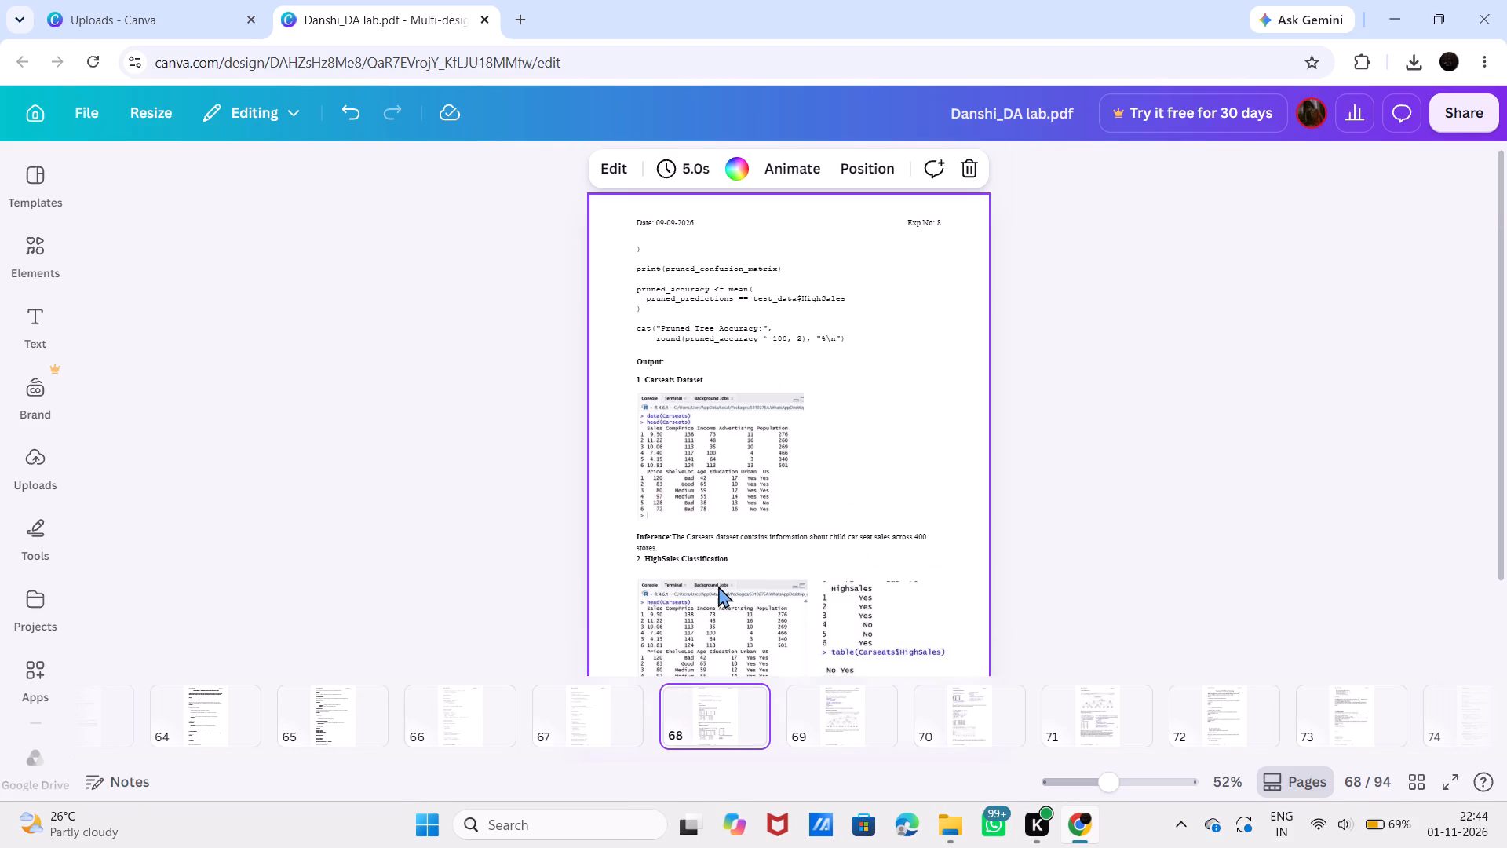
left_click(840, 707)
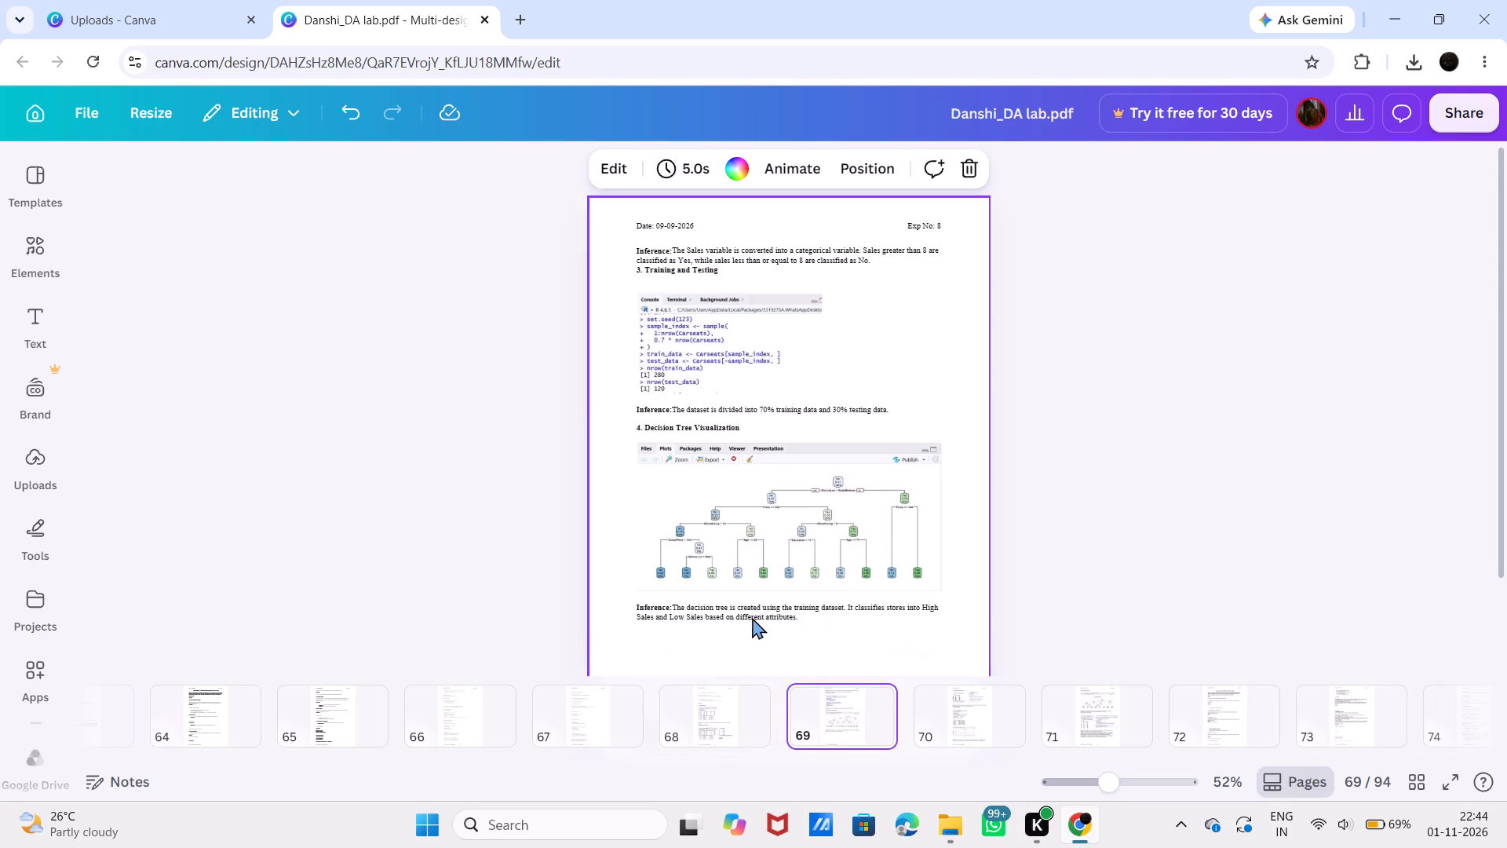
left_click(954, 727)
scroll(954, 727, "left", 3)
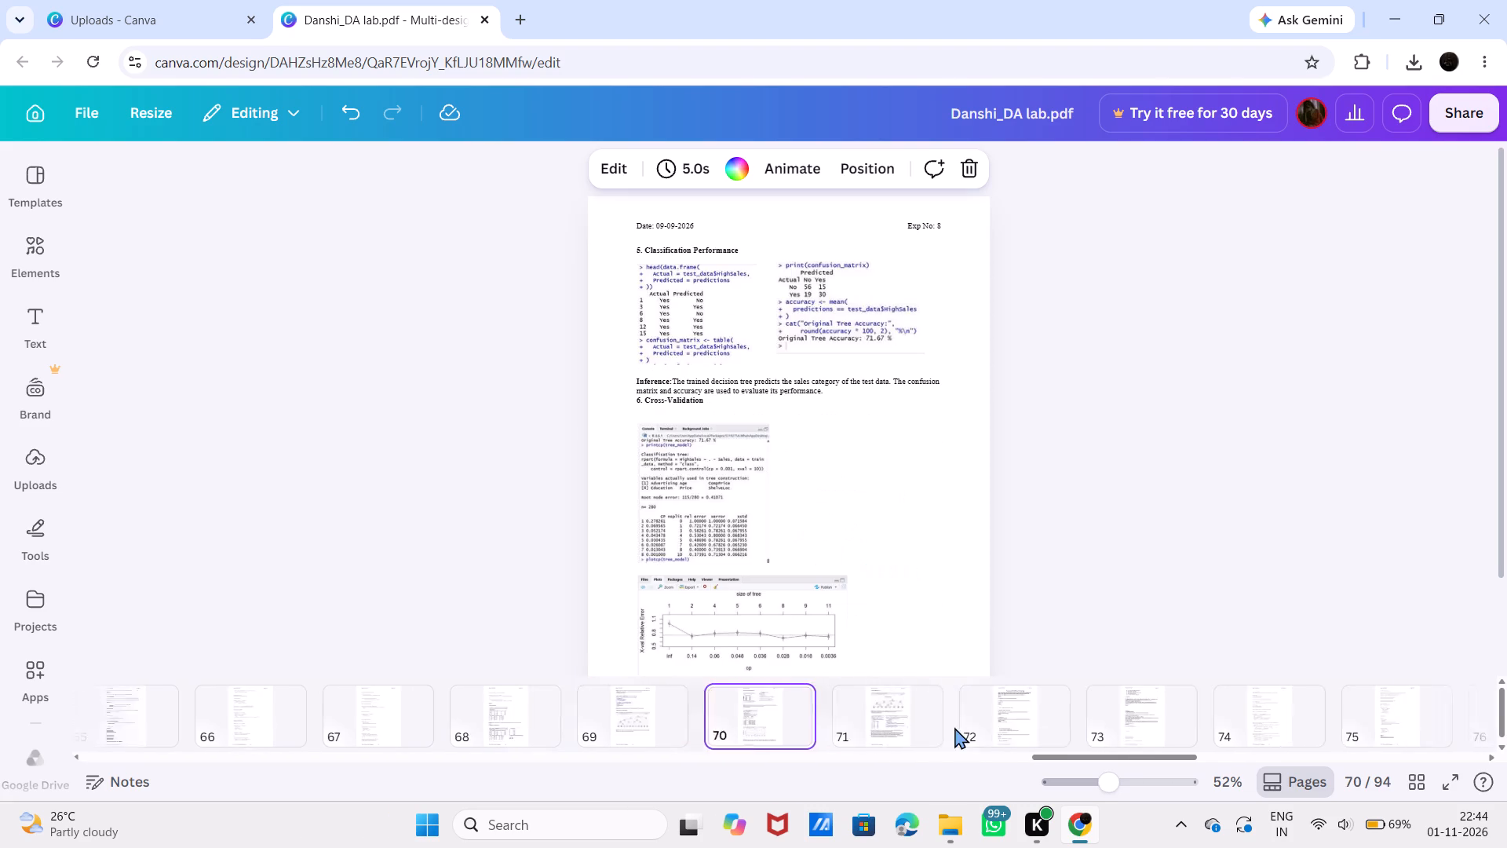
scroll(954, 727, "left", 5)
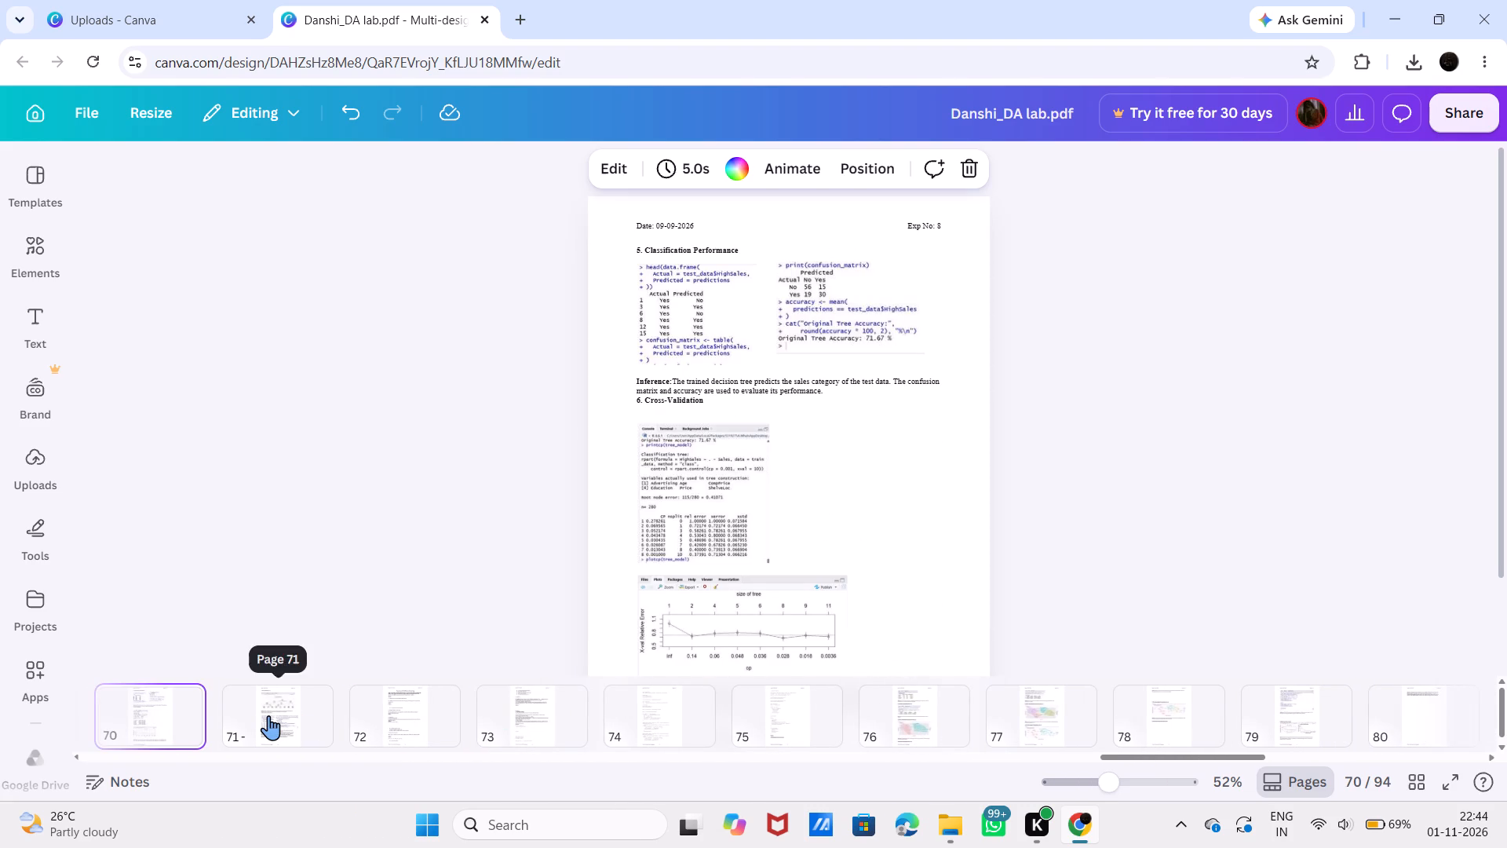
left_click(268, 715)
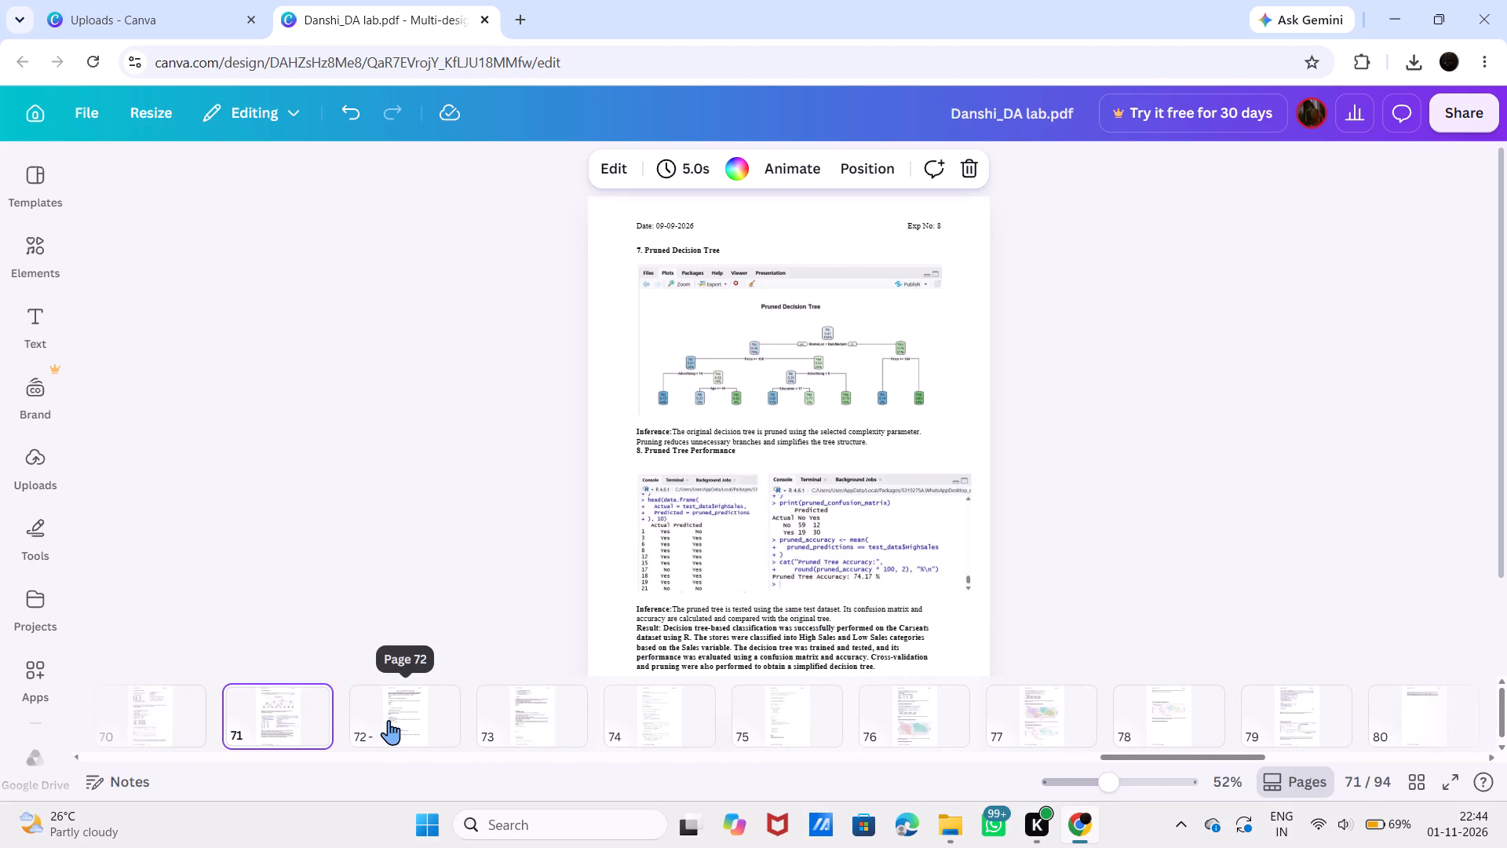
left_click(389, 720)
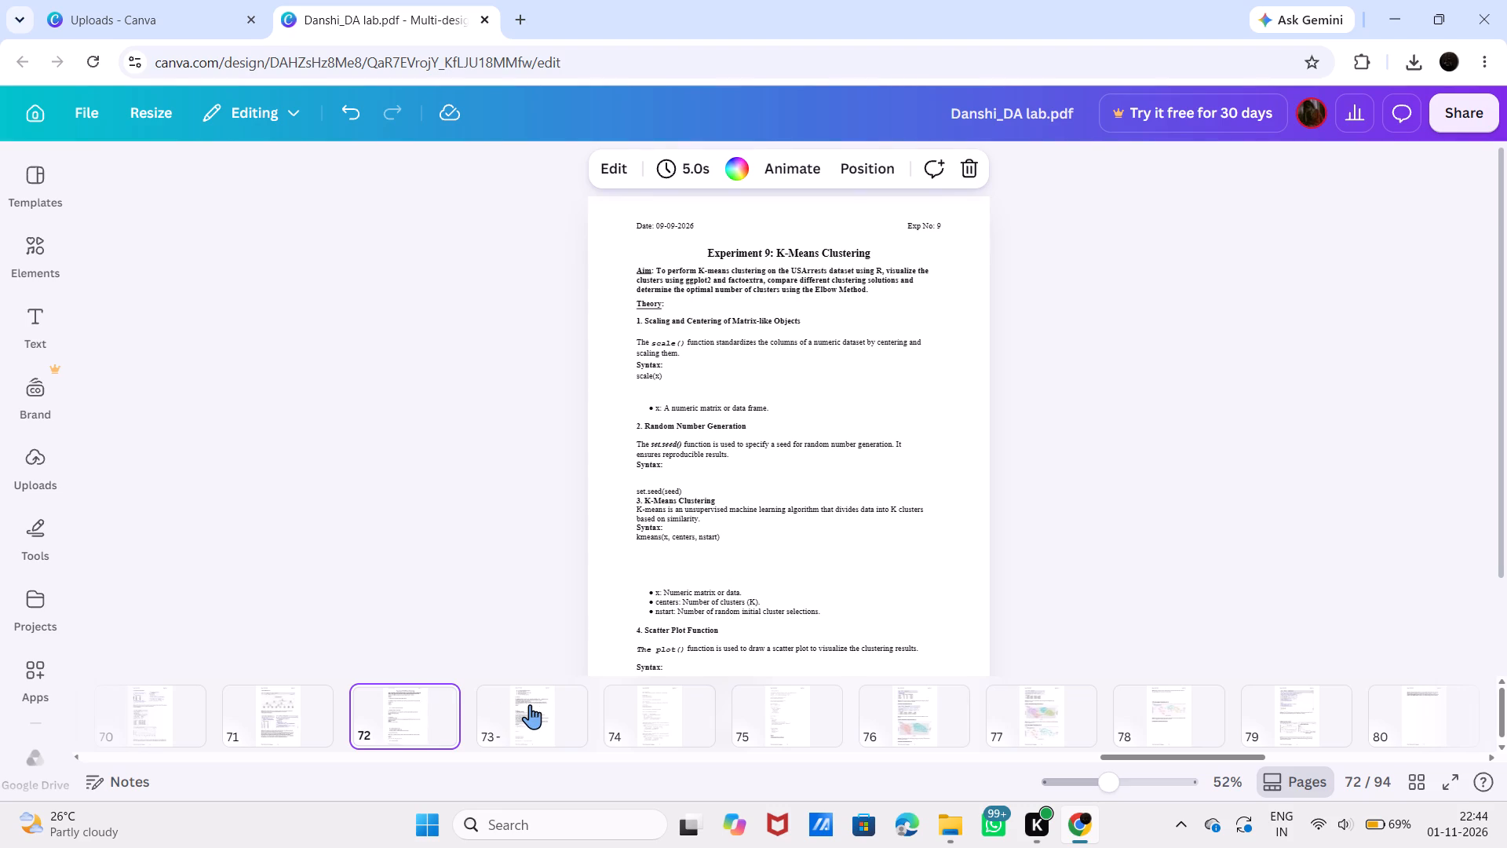
left_click(530, 704)
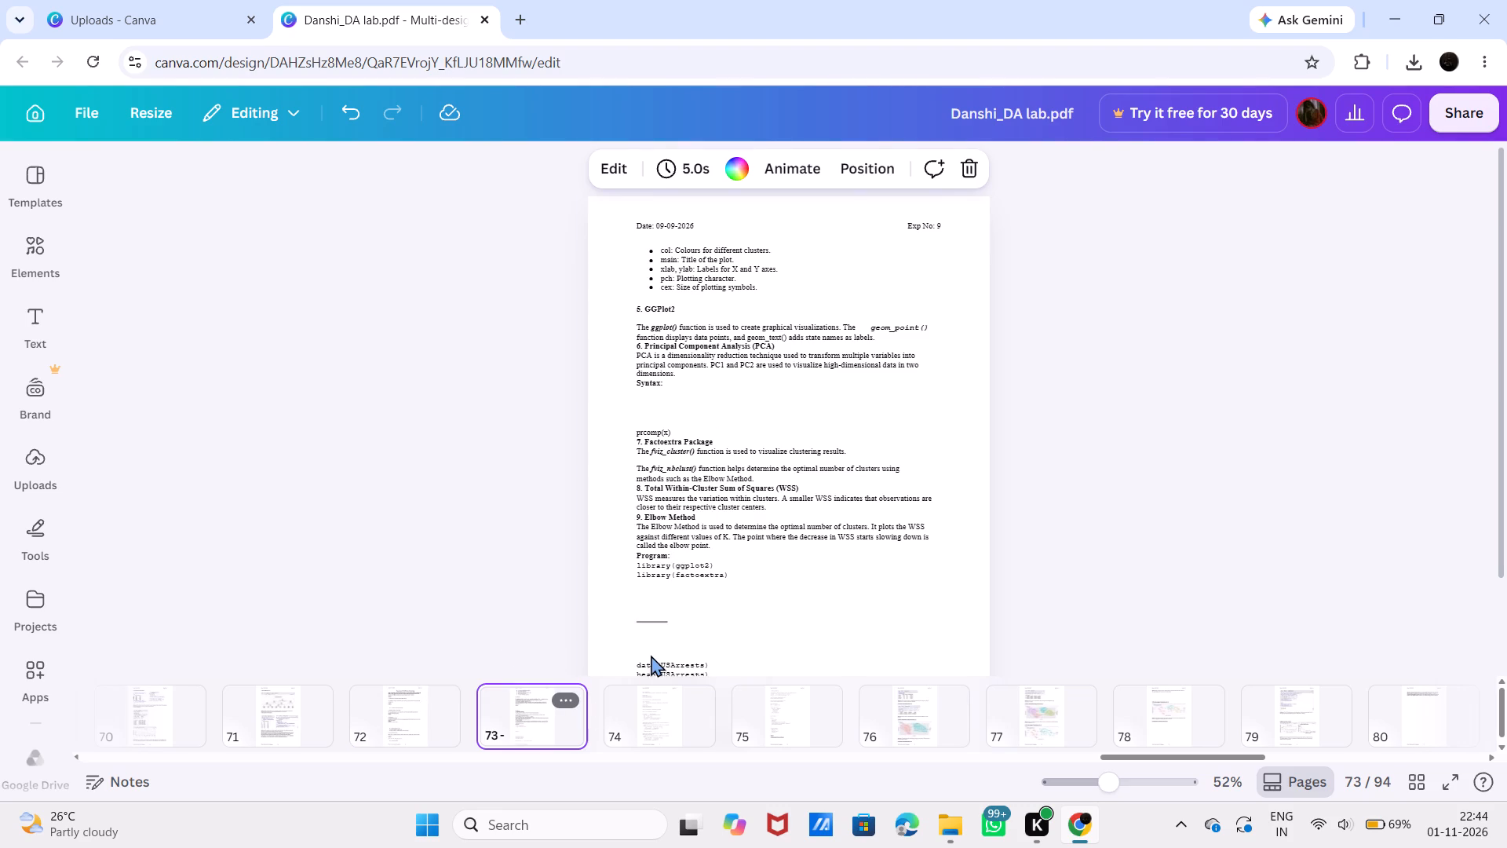
On page 73, insert six blank lines after the Elbow Method paragraph to push the Program heading and library lines down towards the detached underline.
scroll(651, 653, "down", 2)
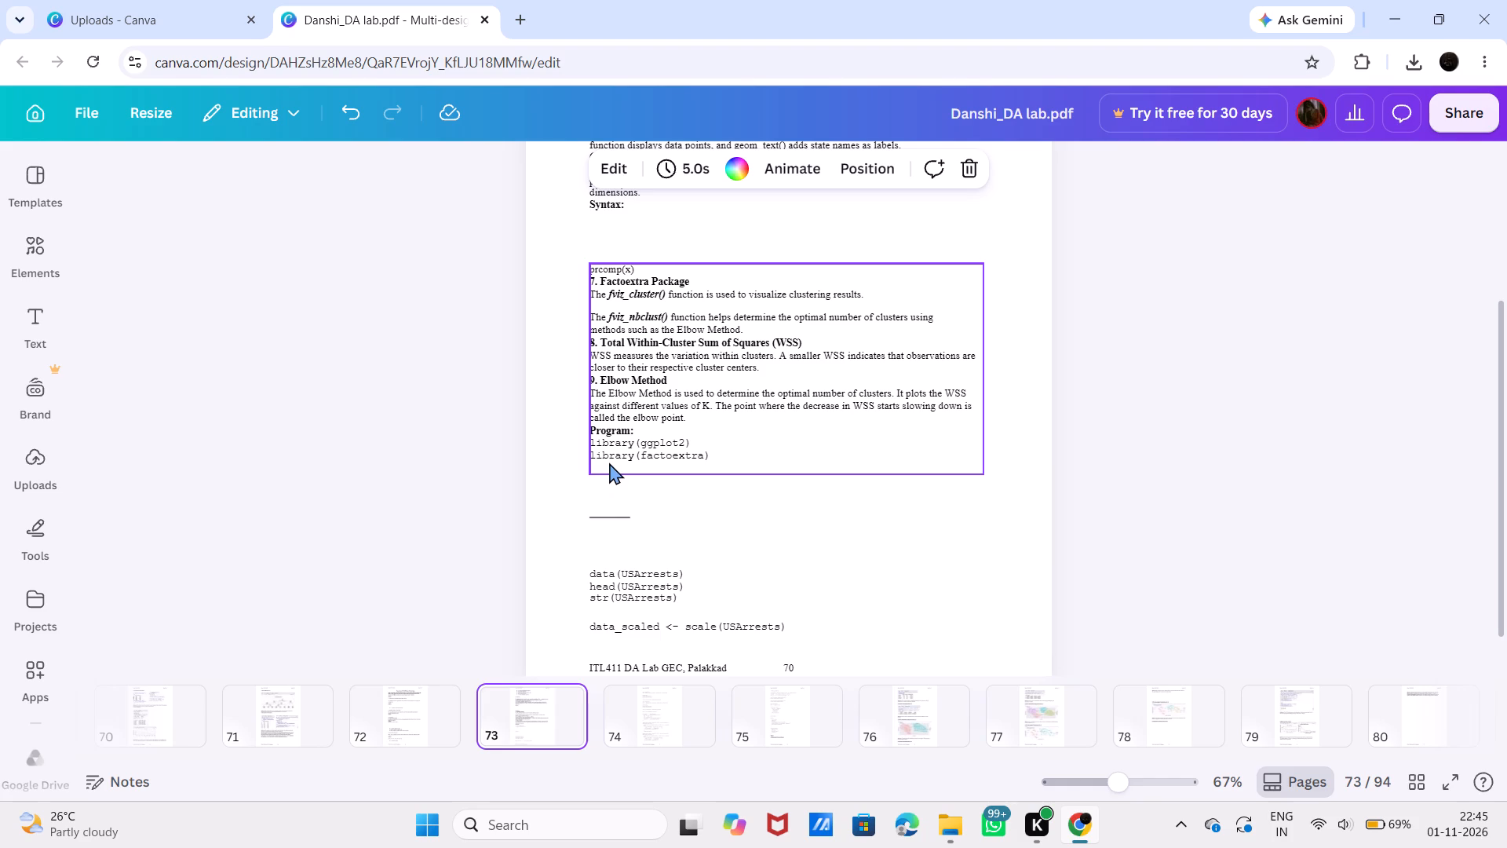
left_click(613, 462)
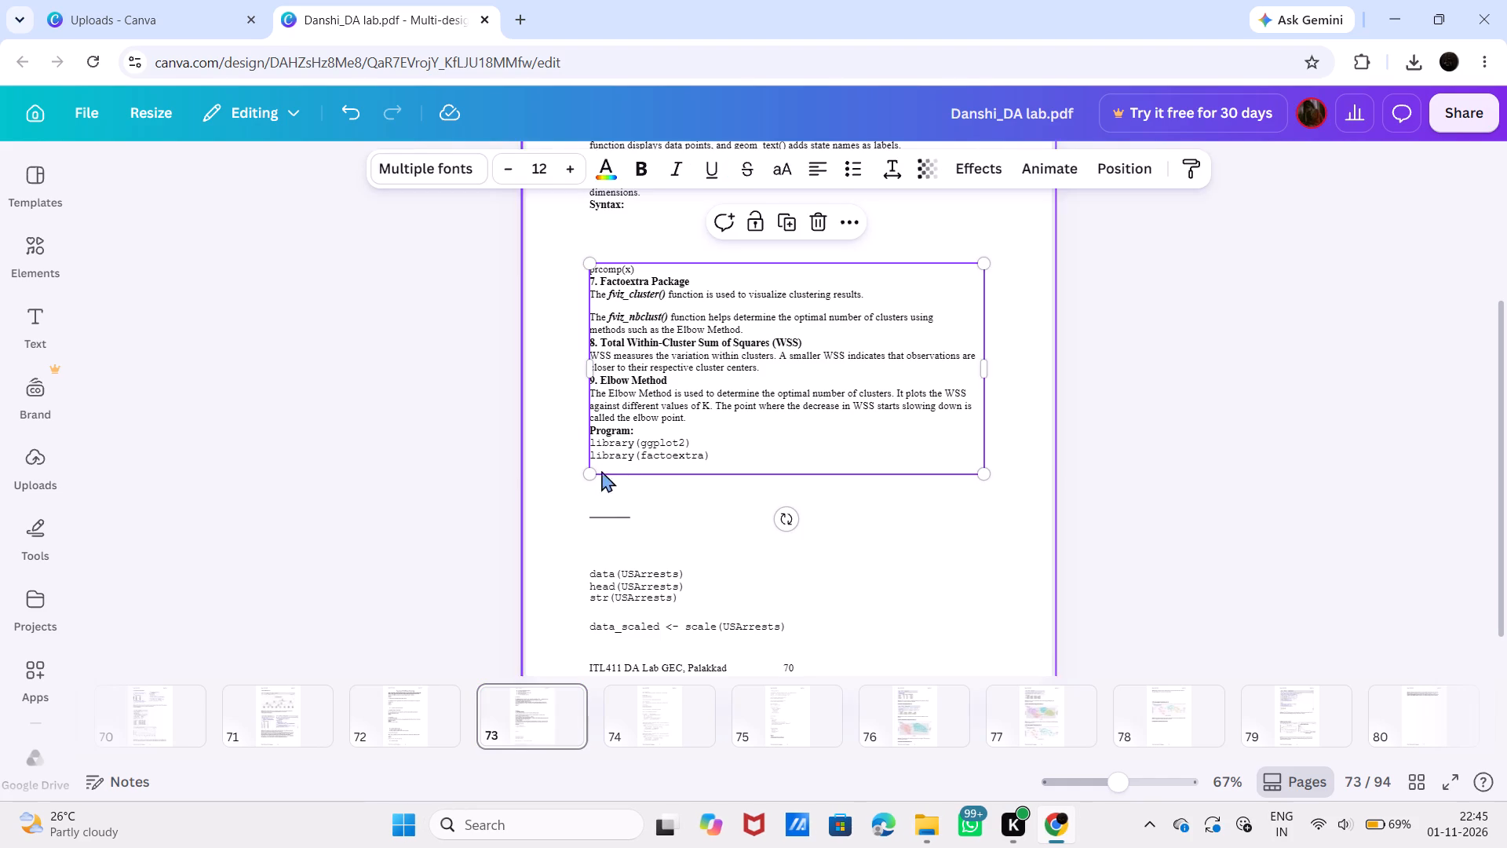
left_click_drag(589, 470, 601, 495)
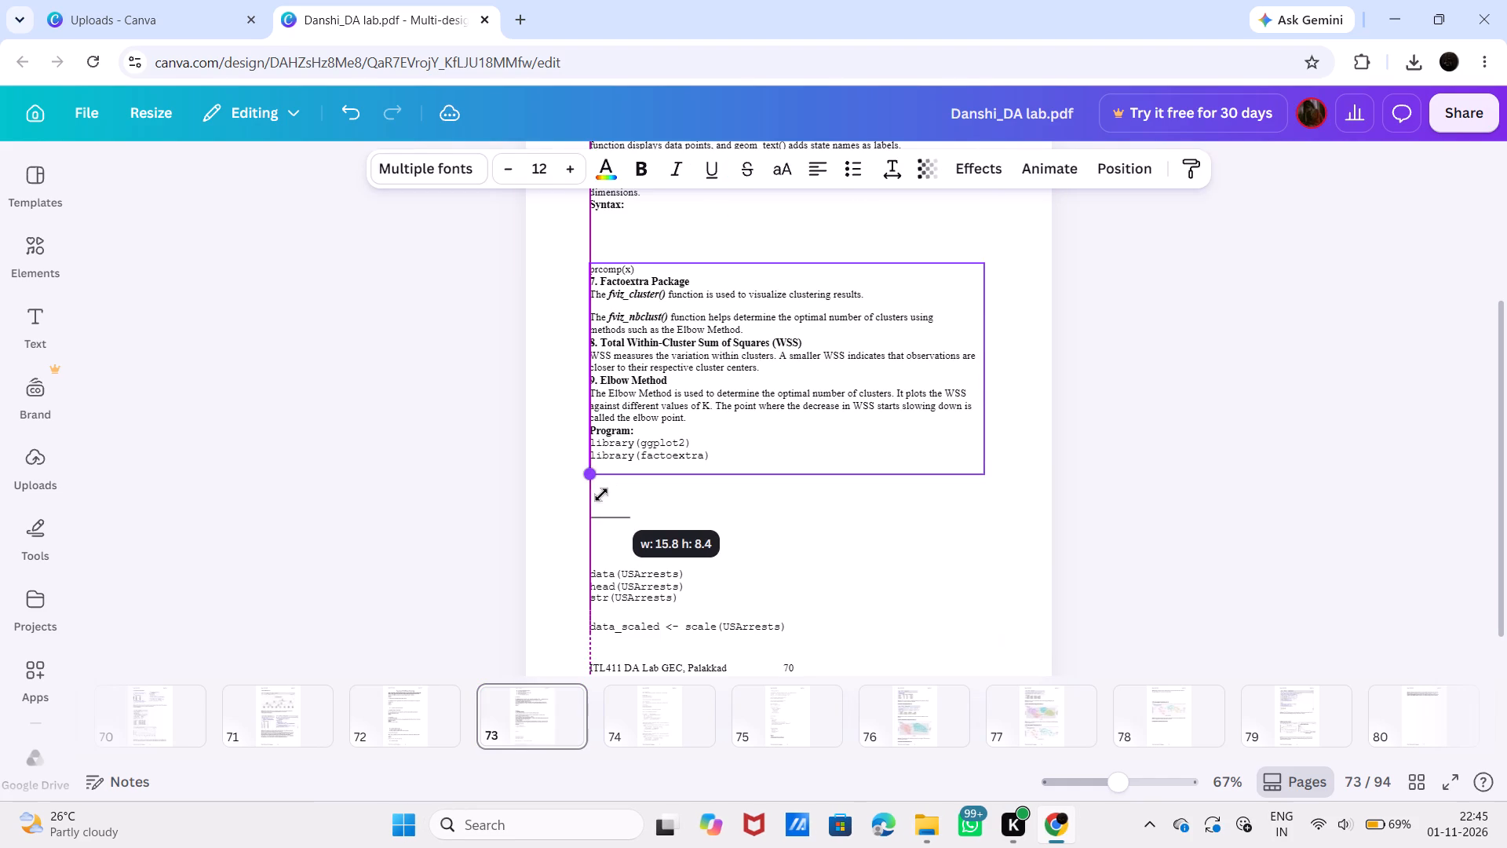
left_click_drag(601, 495, 601, 495)
left_click(692, 415)
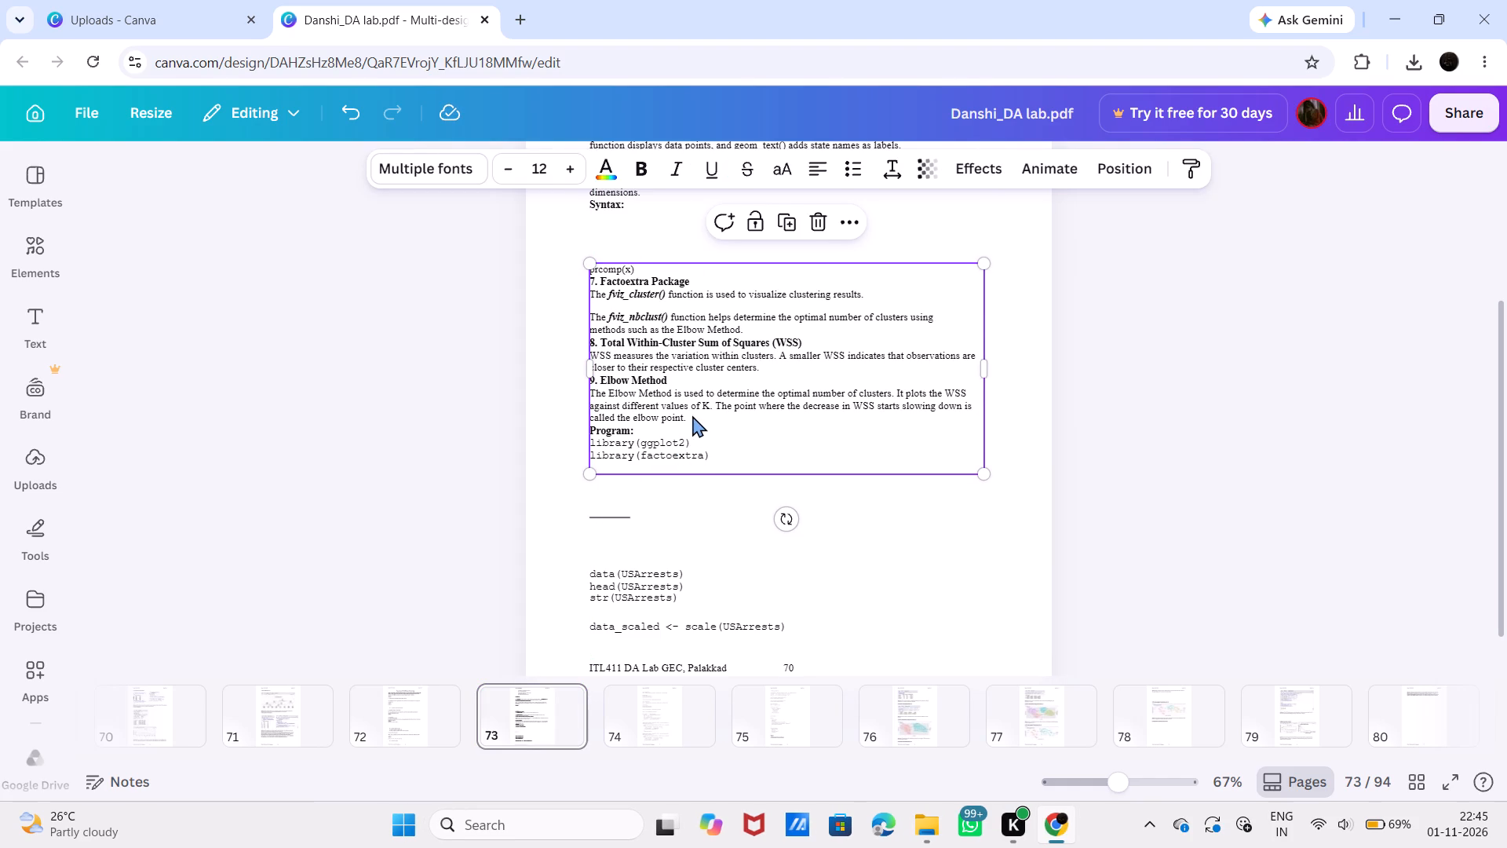
left_click(692, 415)
key("Return")
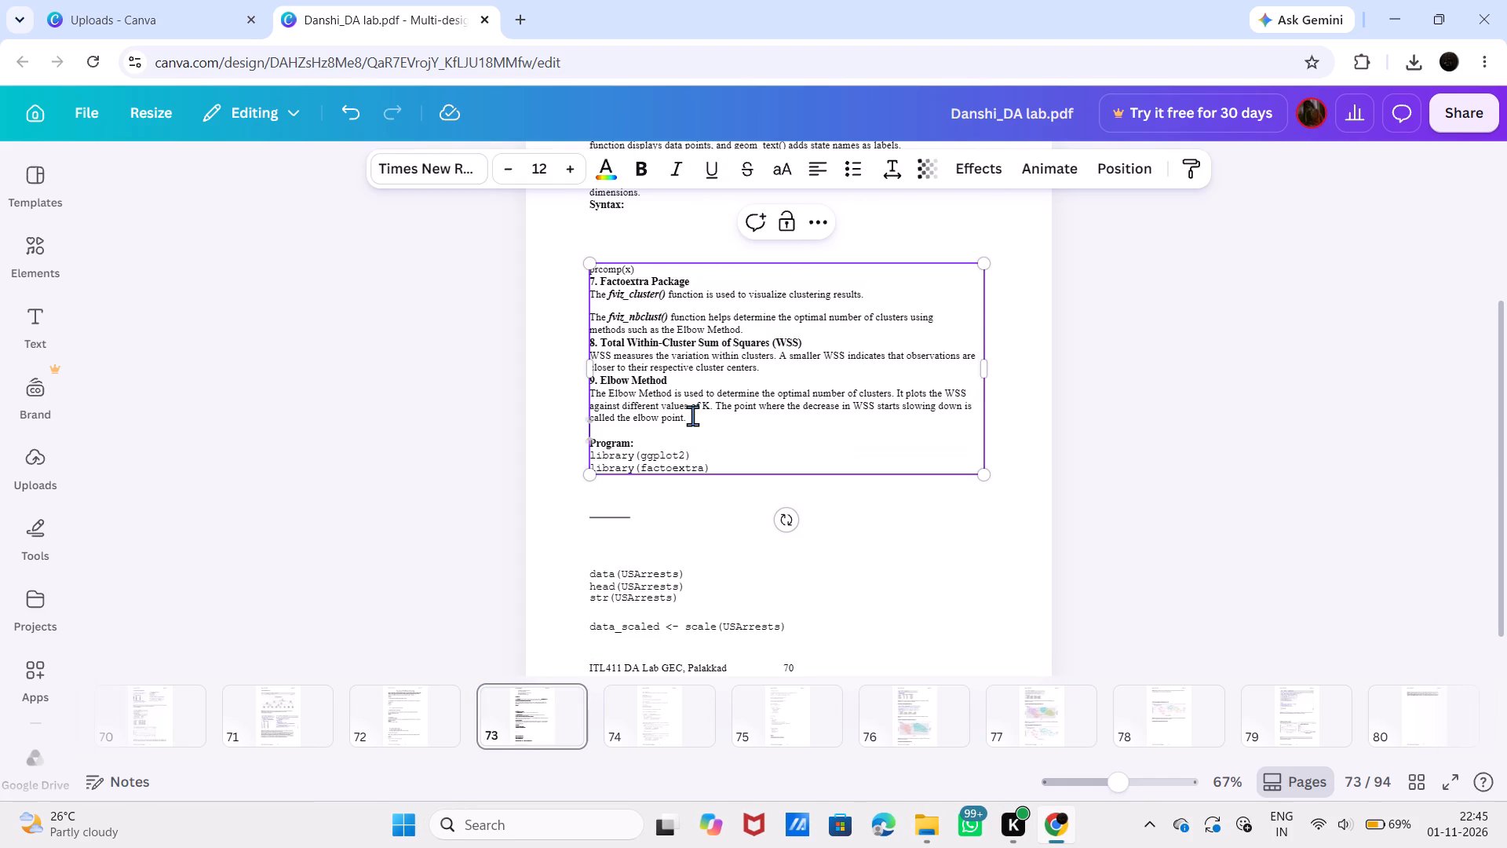
key("Return")
key("Return")
key("Return")
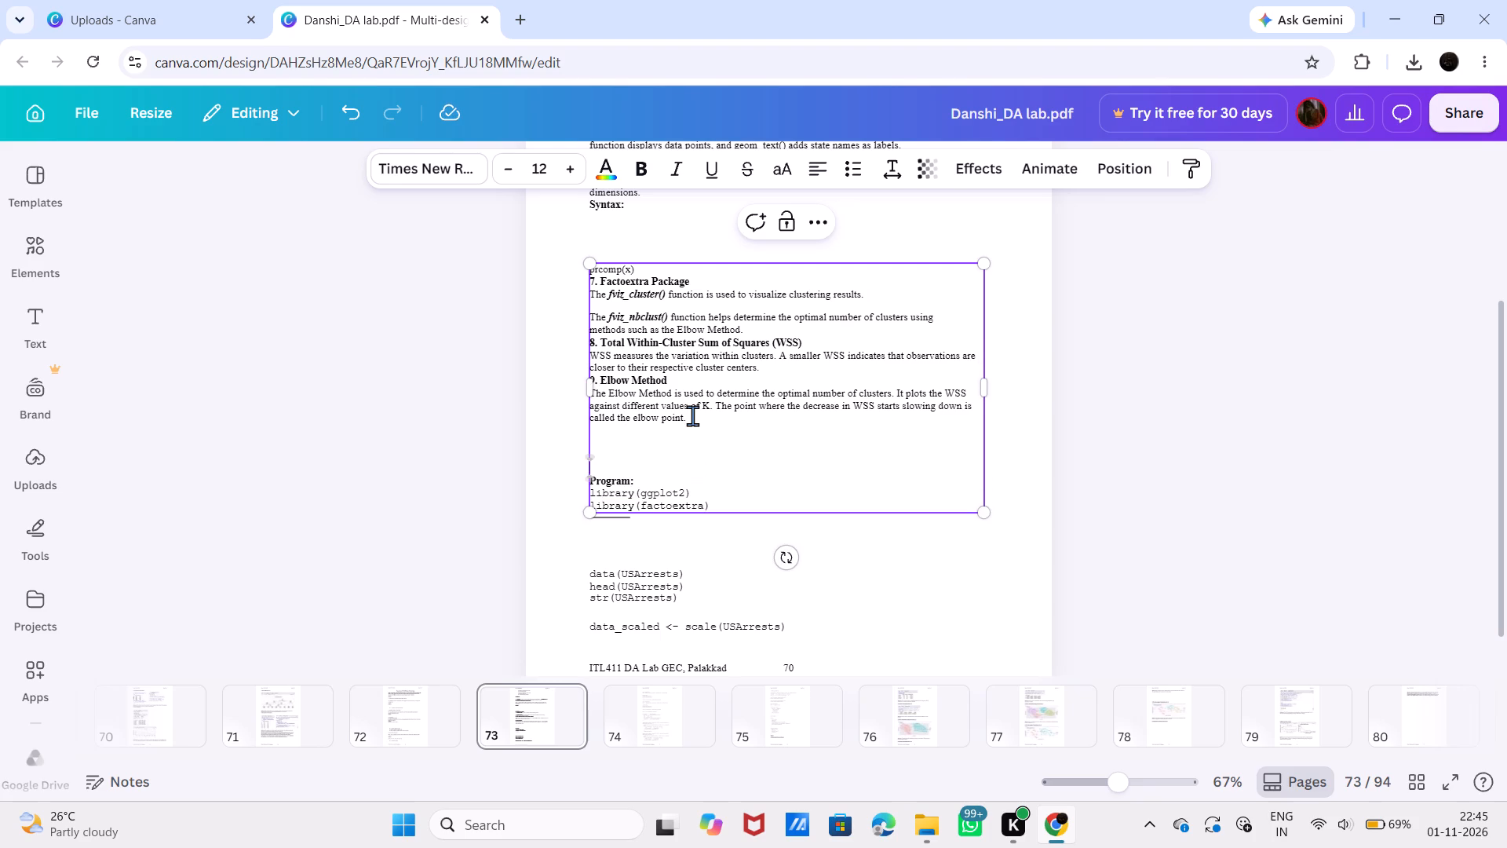
key("Return")
key("Return")
key("Return")
key("Return")
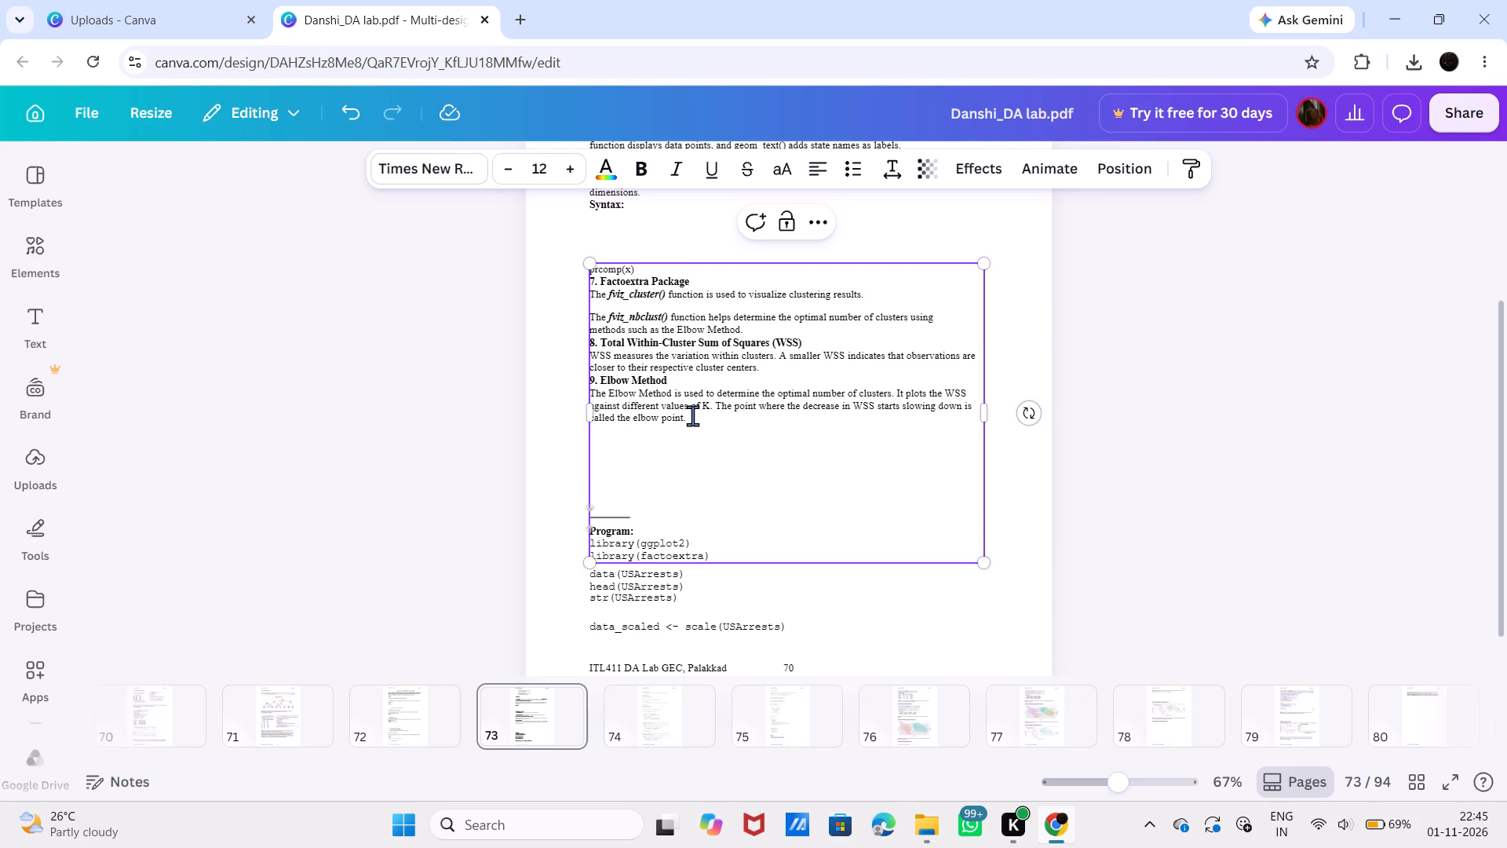
key("BackSpace")
key("BackSpace")
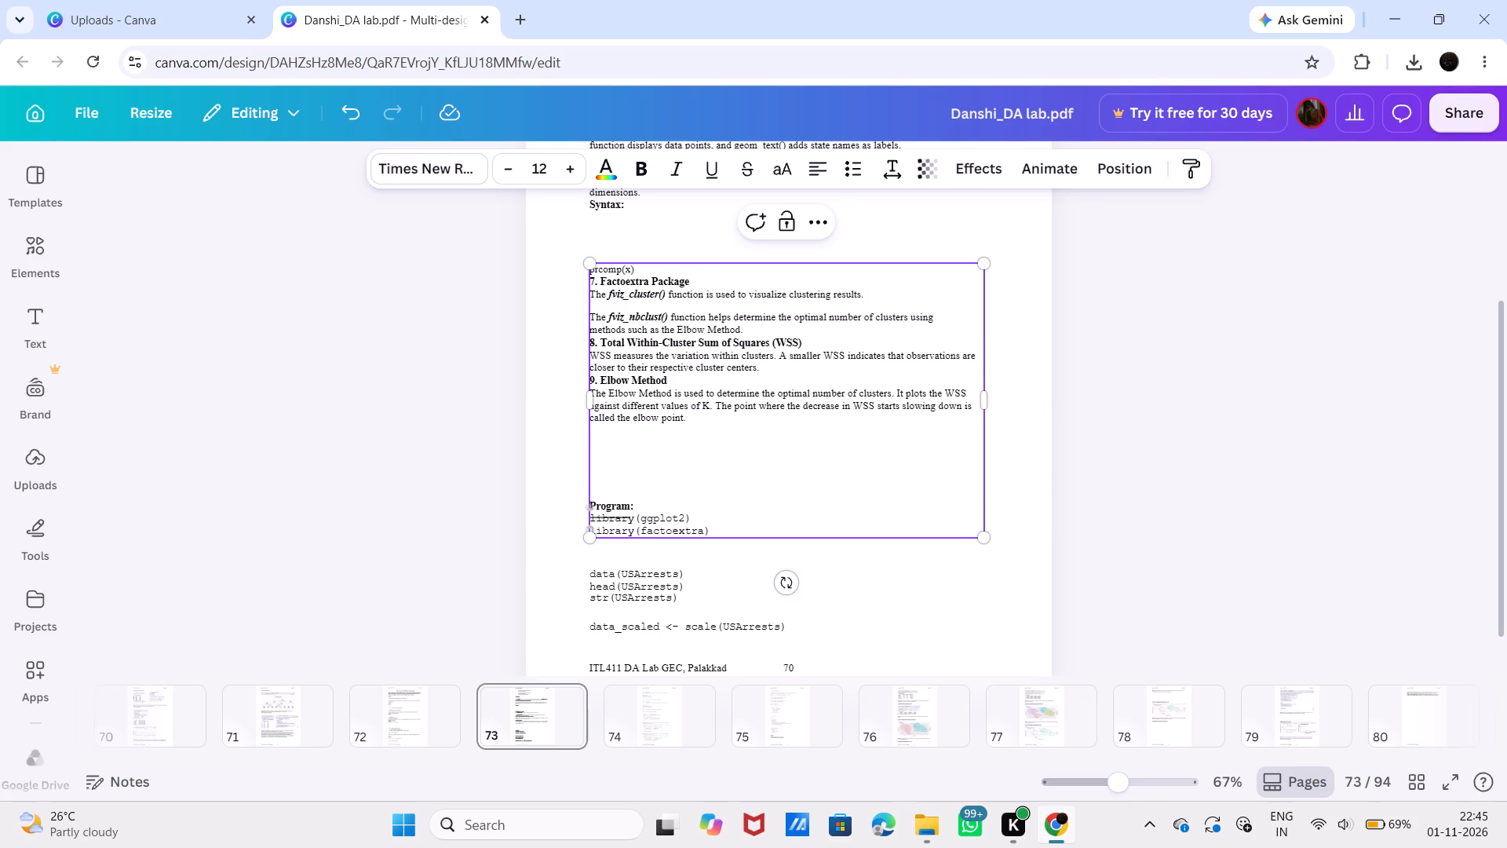
Add one more blank line above the Program heading on page 73 so the heading meets its underline.
left_click(692, 415)
key("Down")
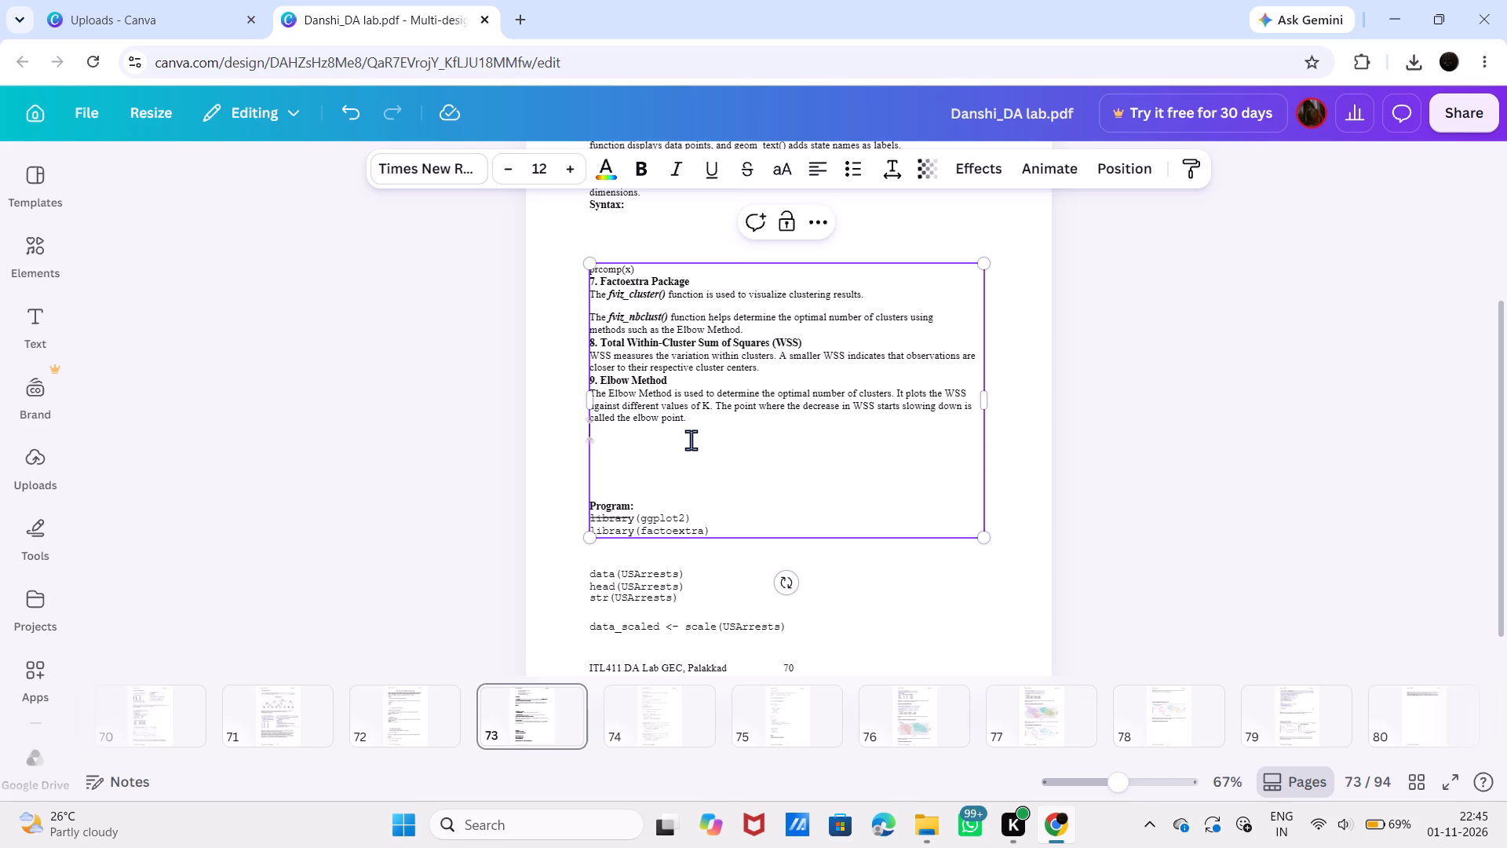
left_click(691, 440)
key("Return")
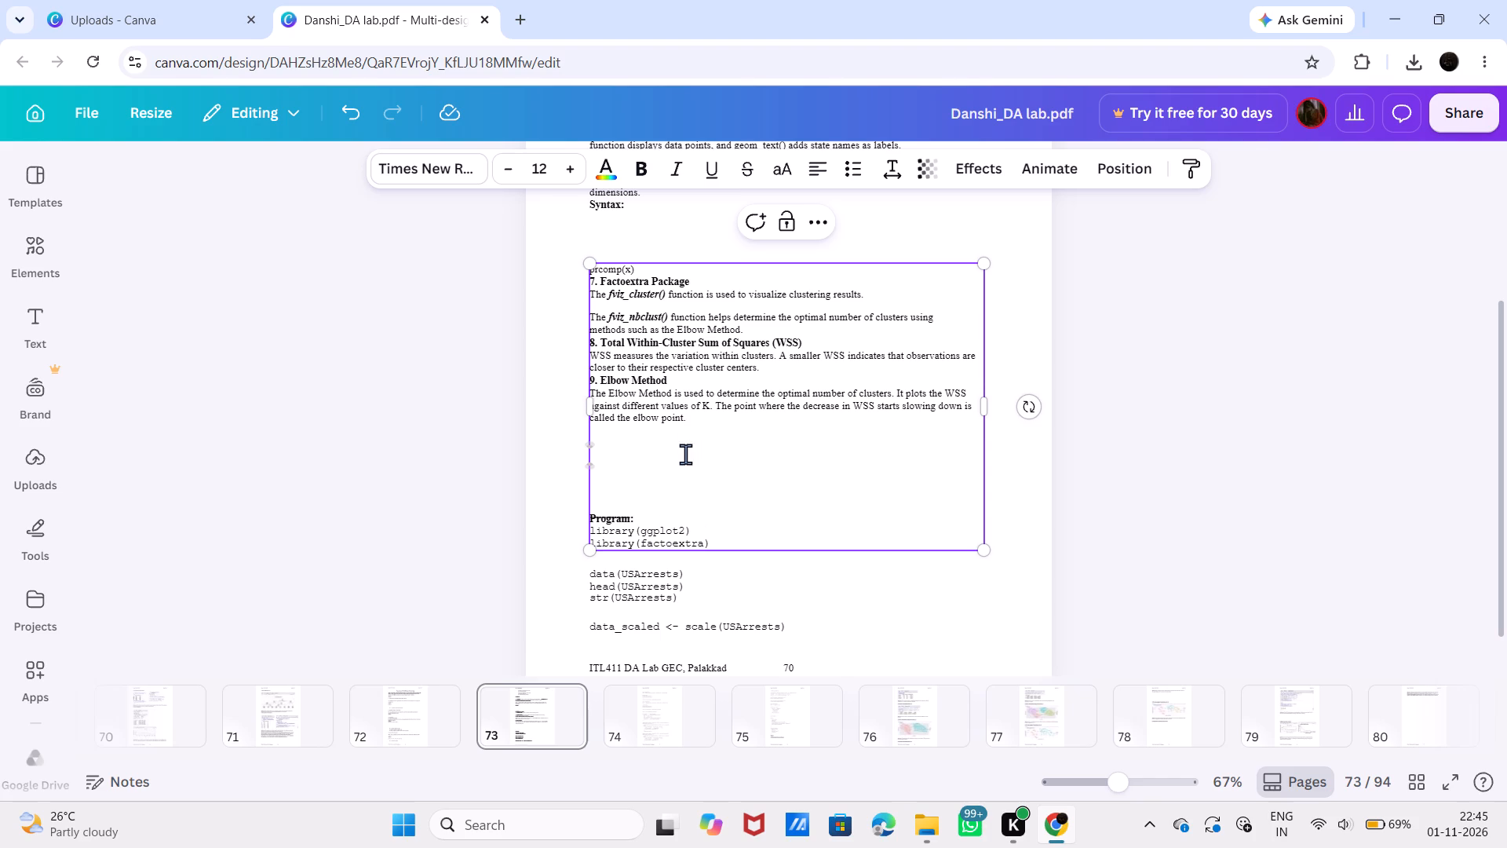
left_click(685, 454)
left_click_drag(685, 454, 728, 492)
left_click_drag(728, 492, 763, 541)
left_click(763, 541)
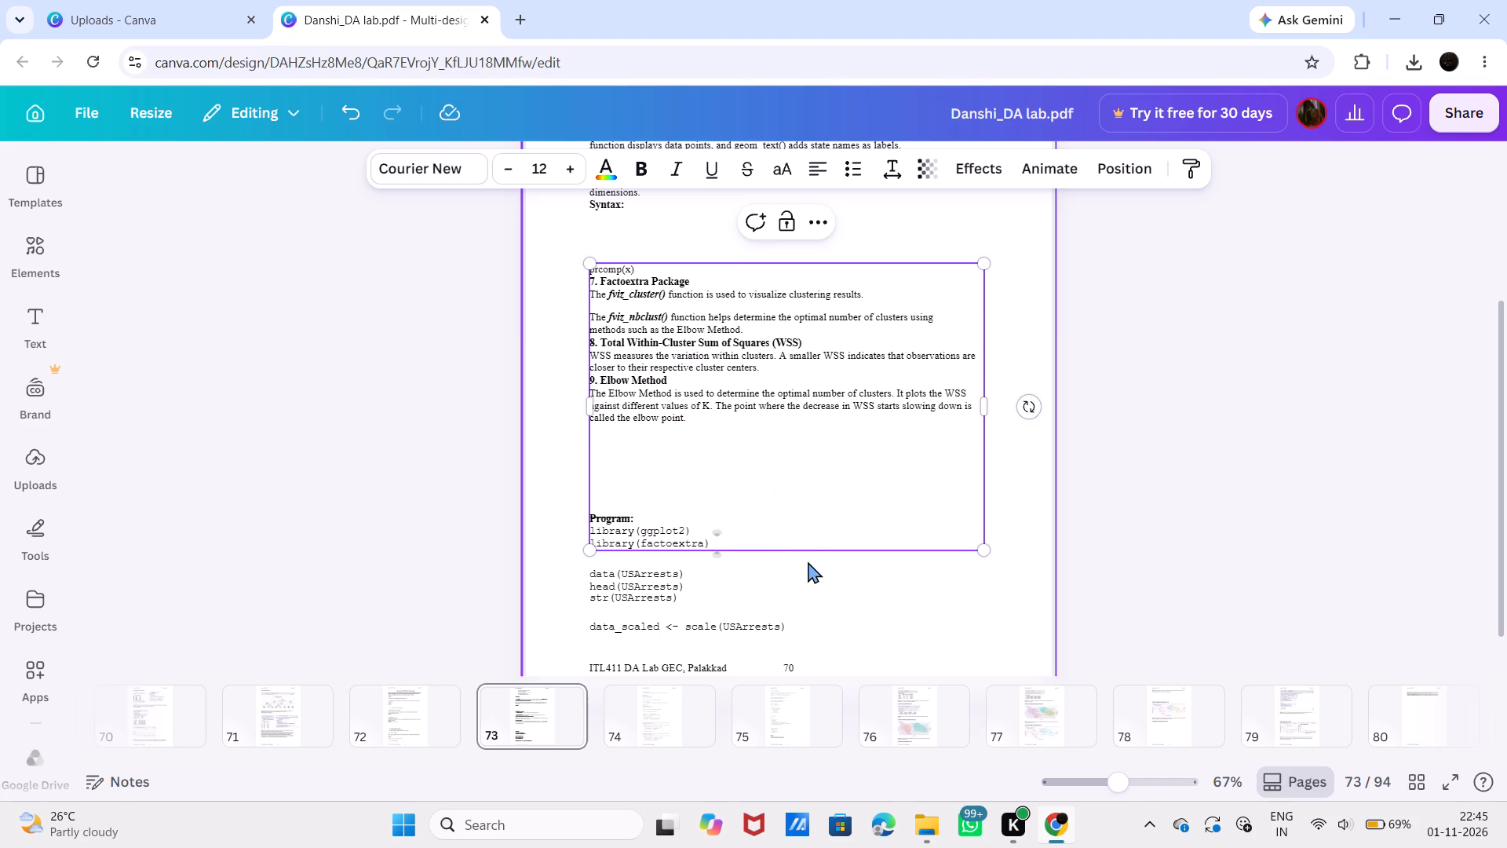
left_click(808, 561)
left_click(775, 502)
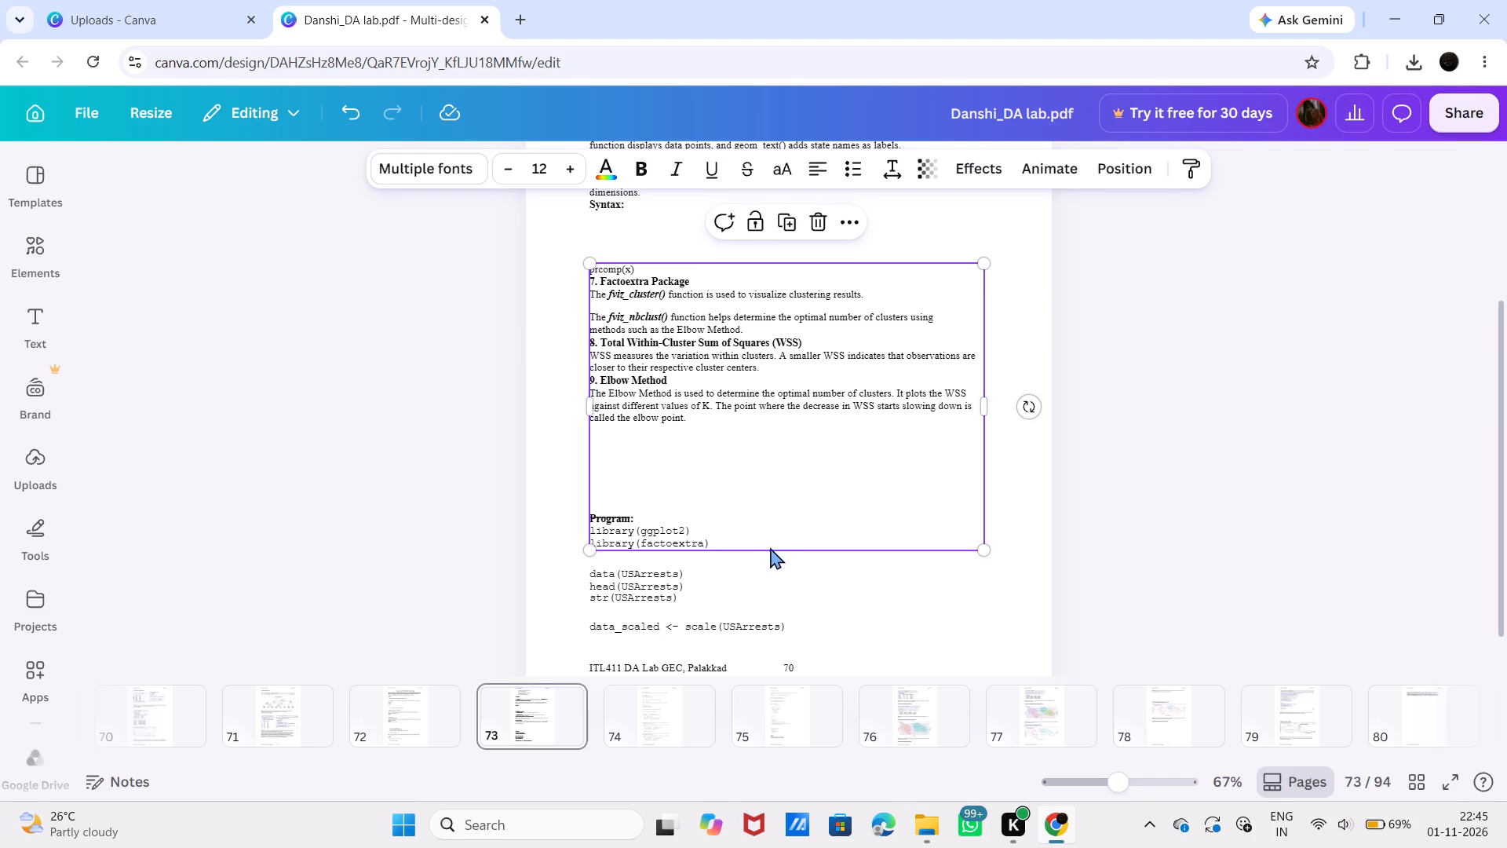
left_click(775, 551)
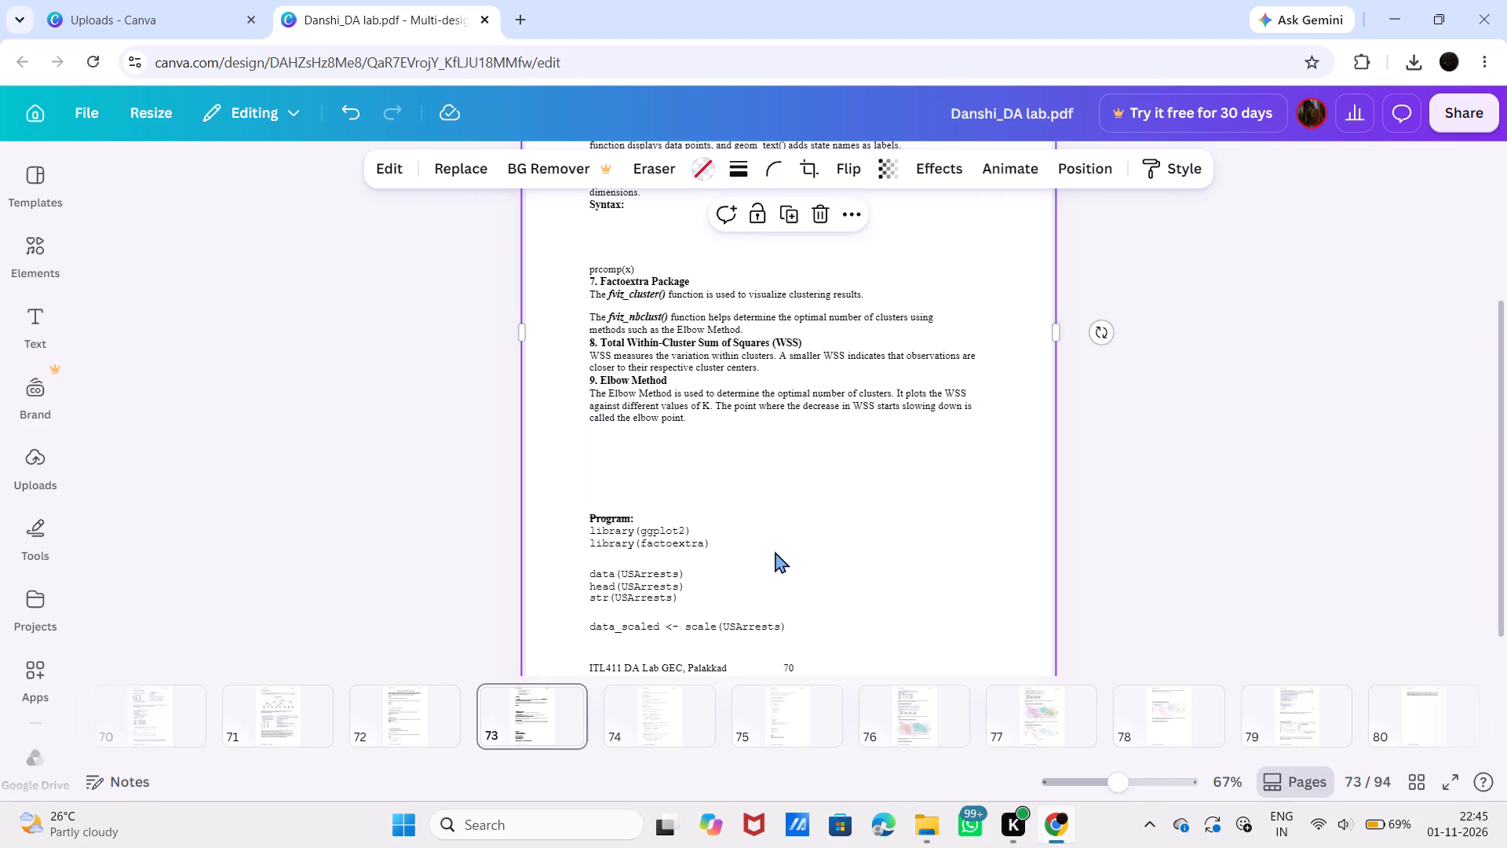
Insert two blank lines before 9. Elbow Method and one before 8. Total Within-Cluster Sum of Squares (WSS).
left_click(738, 462)
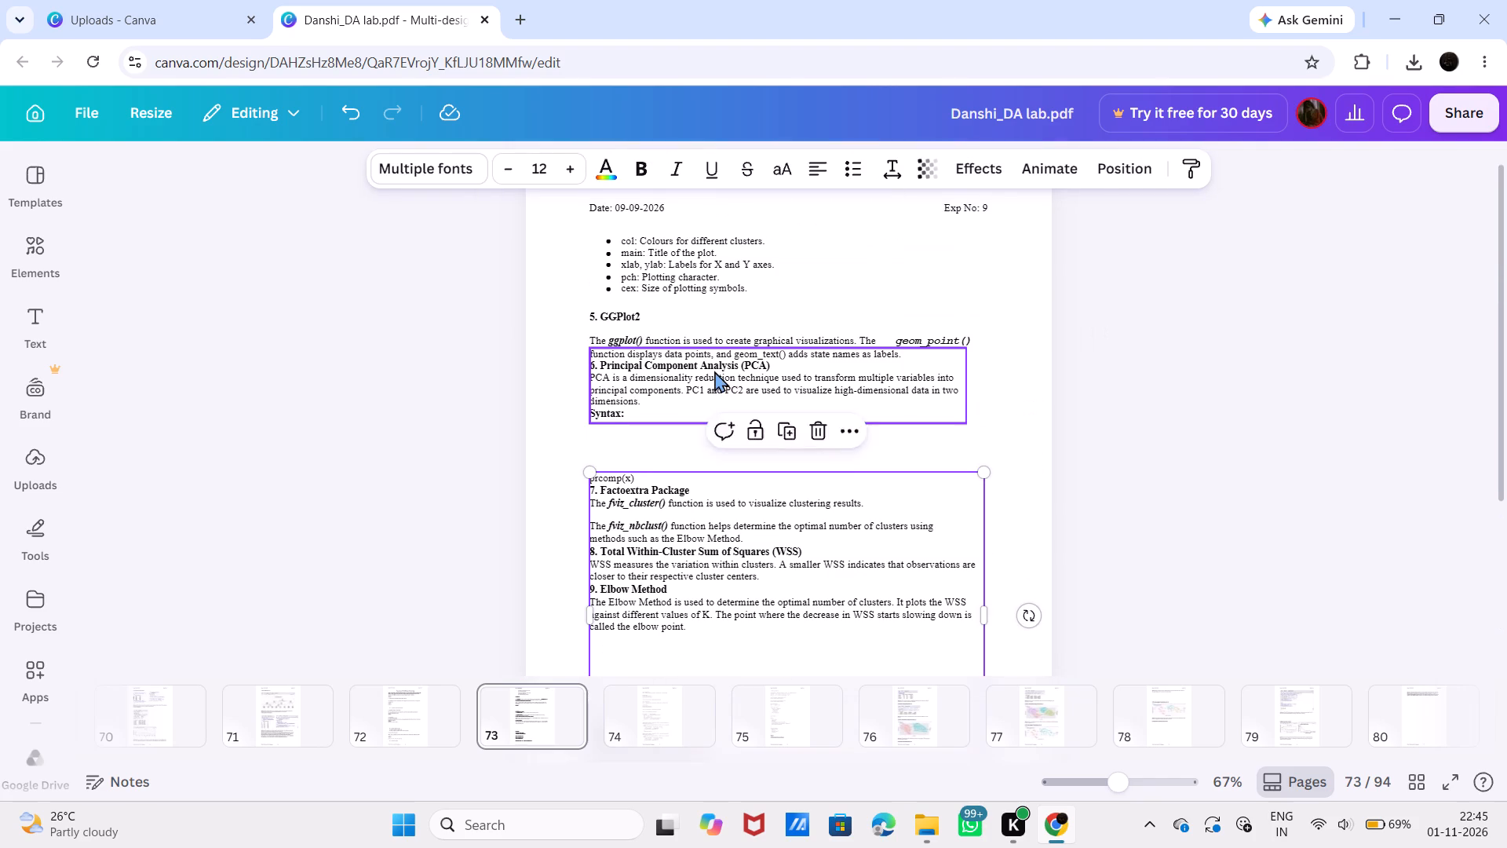
left_click(770, 389)
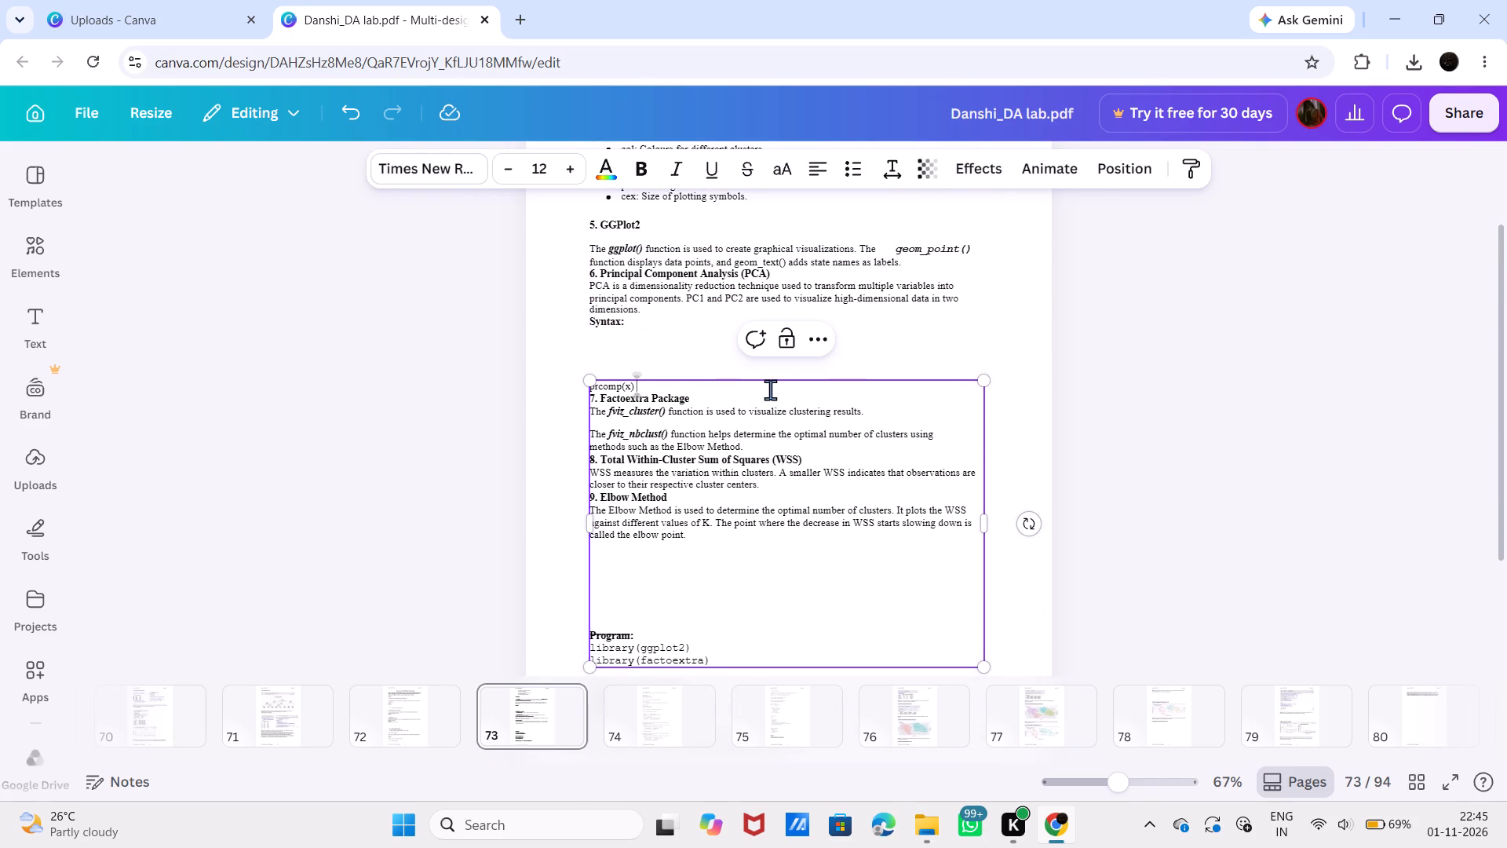
left_click(770, 389)
left_click_drag(776, 390, 770, 412)
left_click_drag(770, 412, 768, 419)
left_click_drag(775, 560, 771, 543)
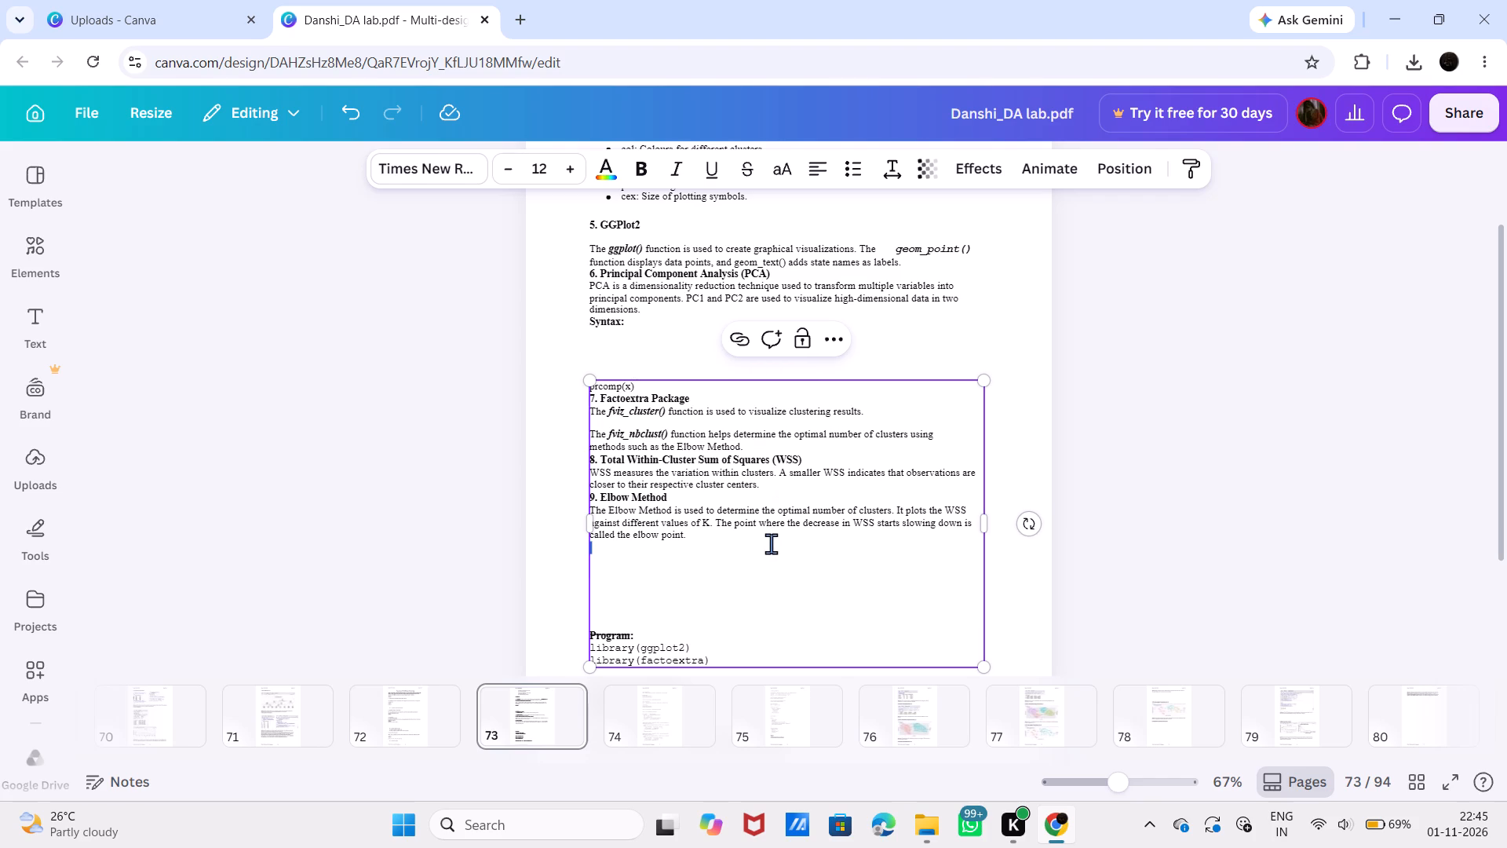
left_click(759, 480)
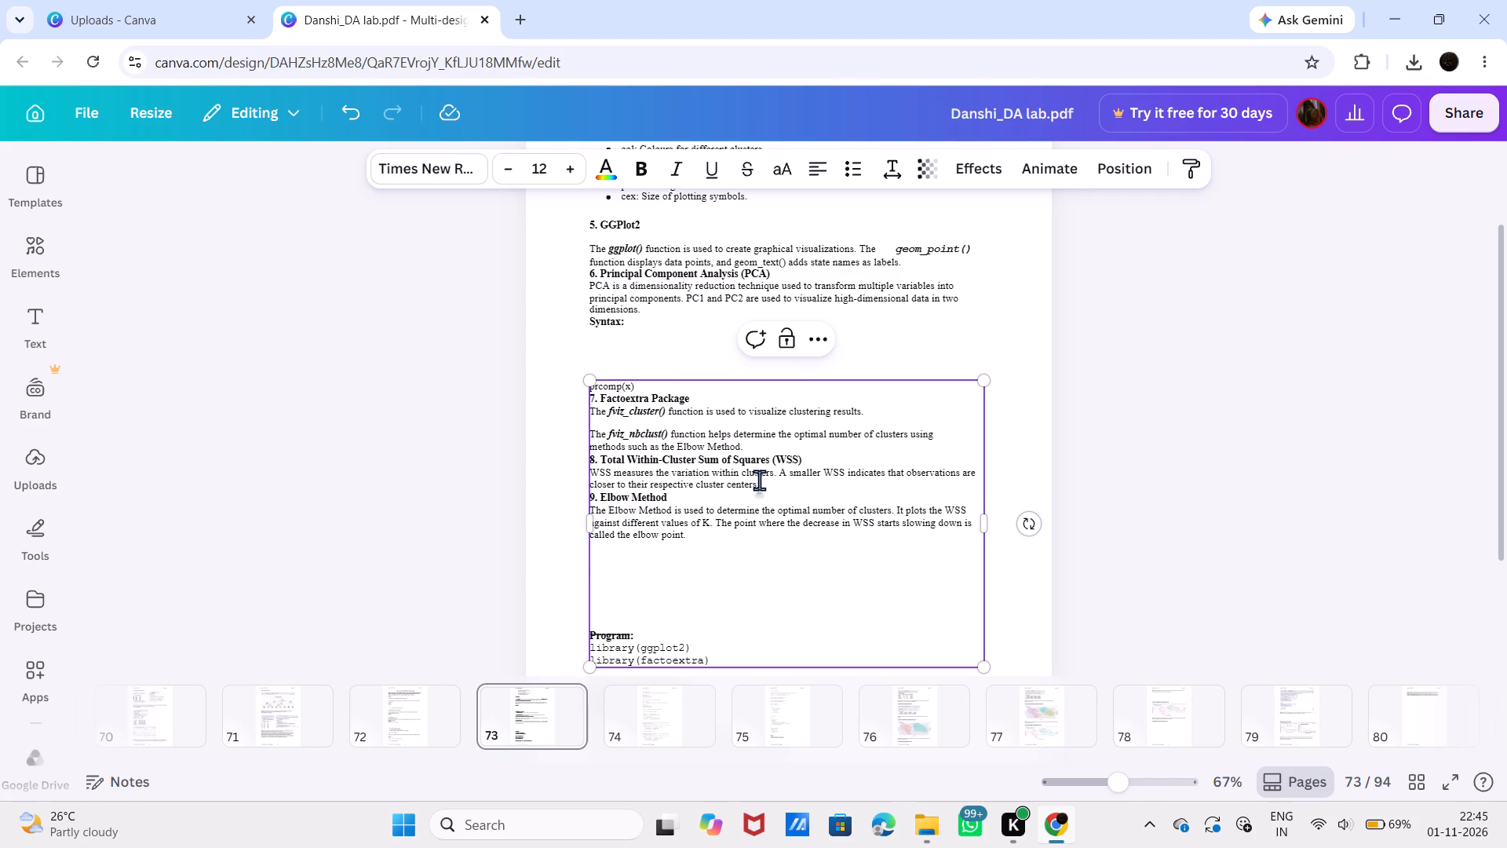
key("Return")
key("Return")
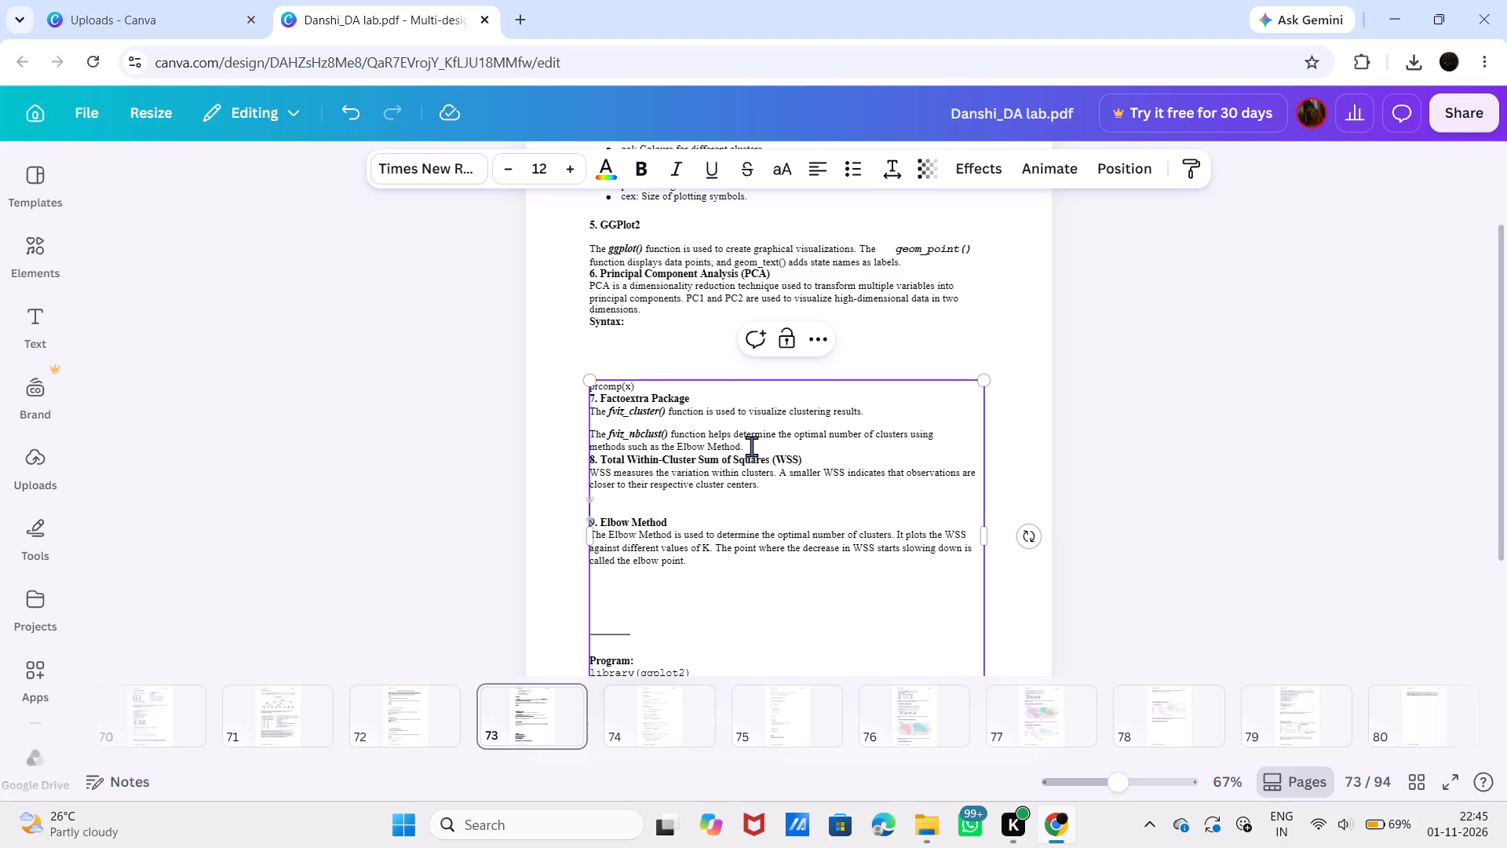
left_click(768, 446)
key("Return")
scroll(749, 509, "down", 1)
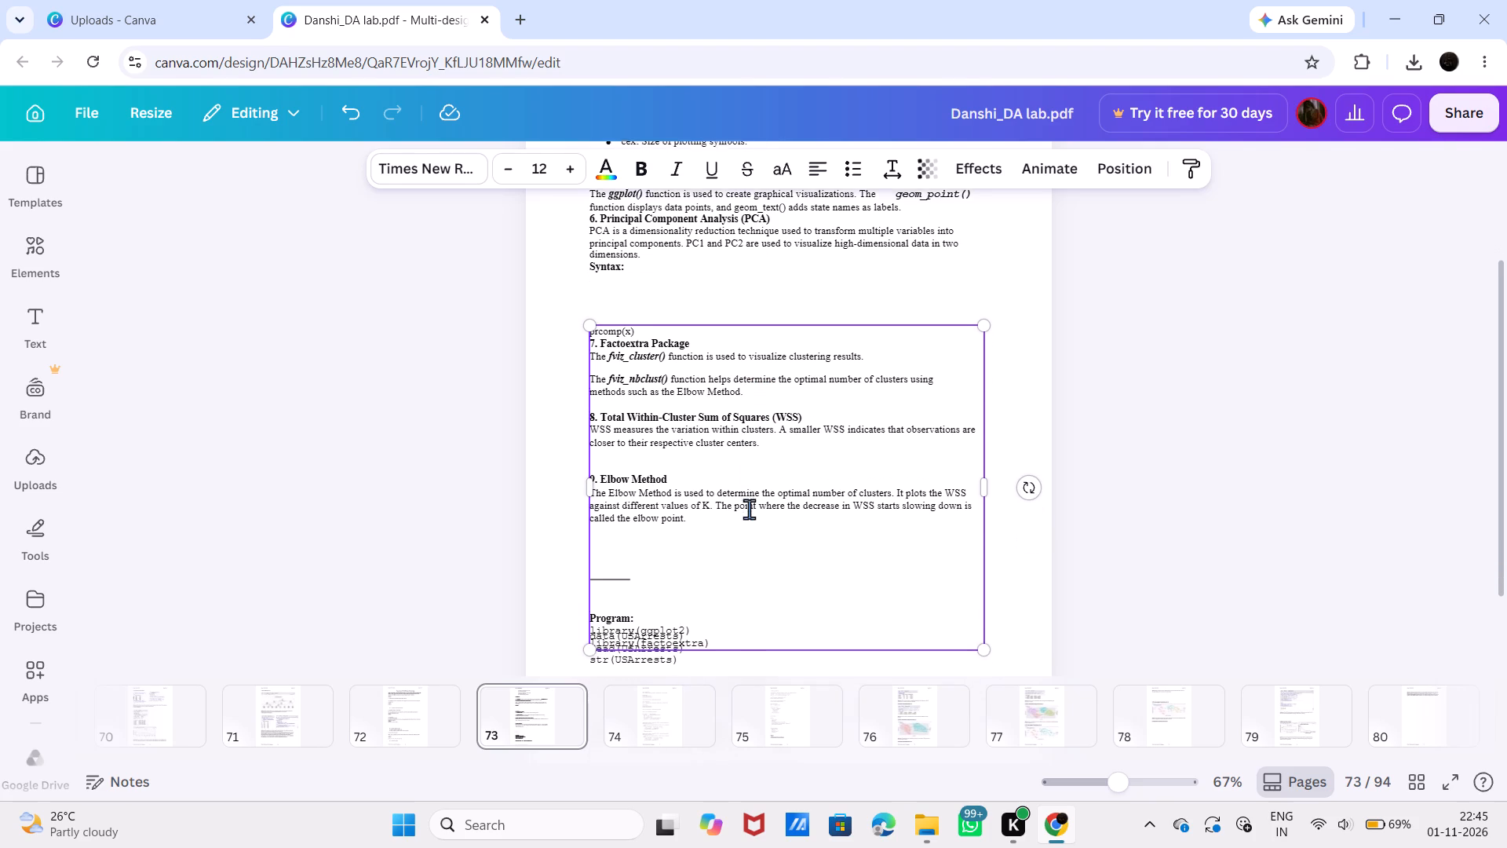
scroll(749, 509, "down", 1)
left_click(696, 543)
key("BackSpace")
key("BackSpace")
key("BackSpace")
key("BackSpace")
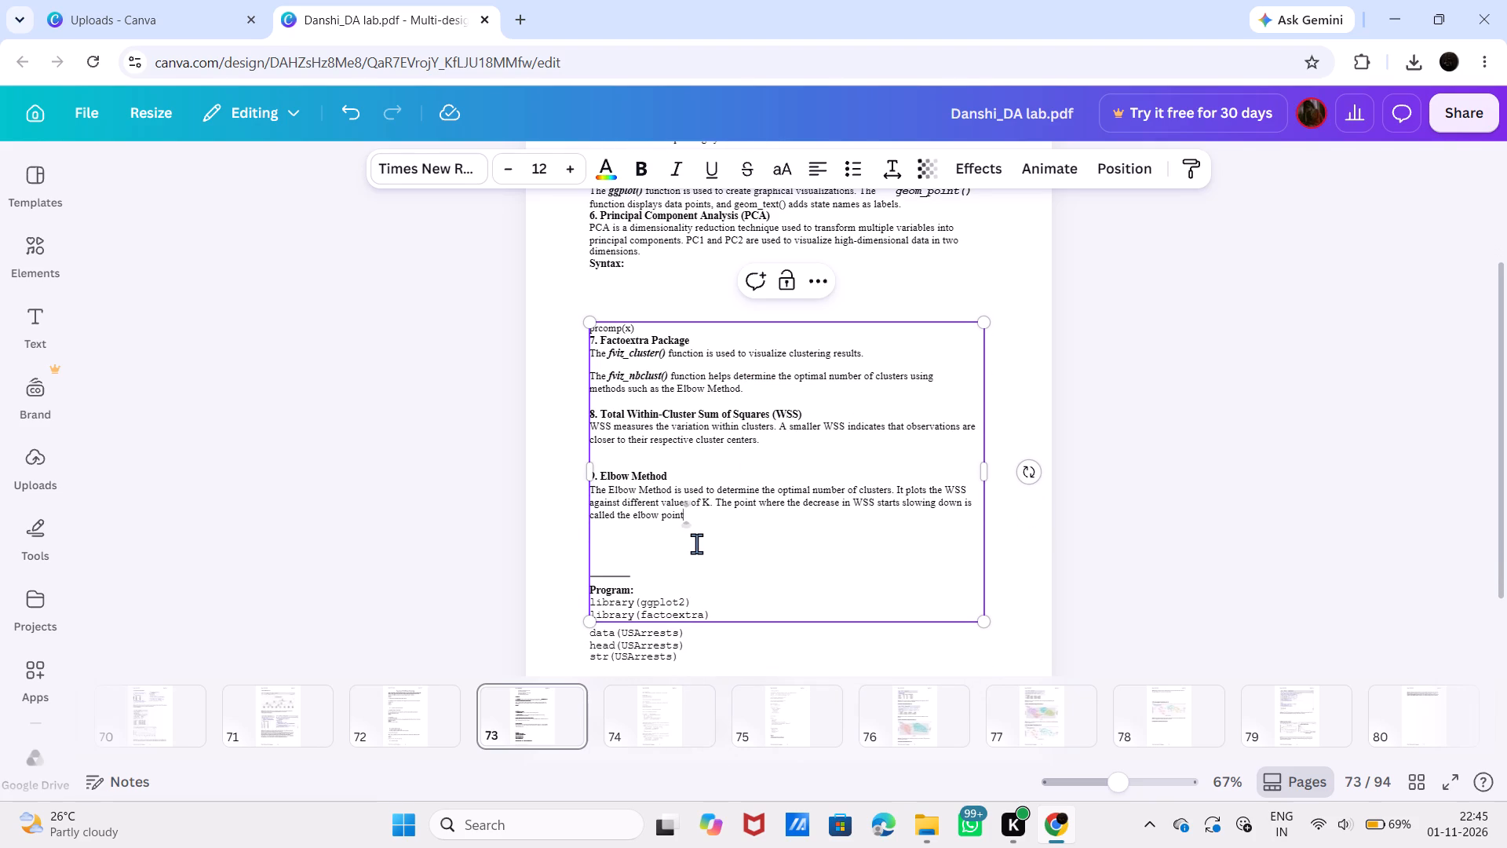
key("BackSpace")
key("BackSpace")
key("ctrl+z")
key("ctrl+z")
Remove four blank lines between the Elbow Method paragraph and the Program heading on page 73.
key("Down")
key("Down")
key("BackSpace")
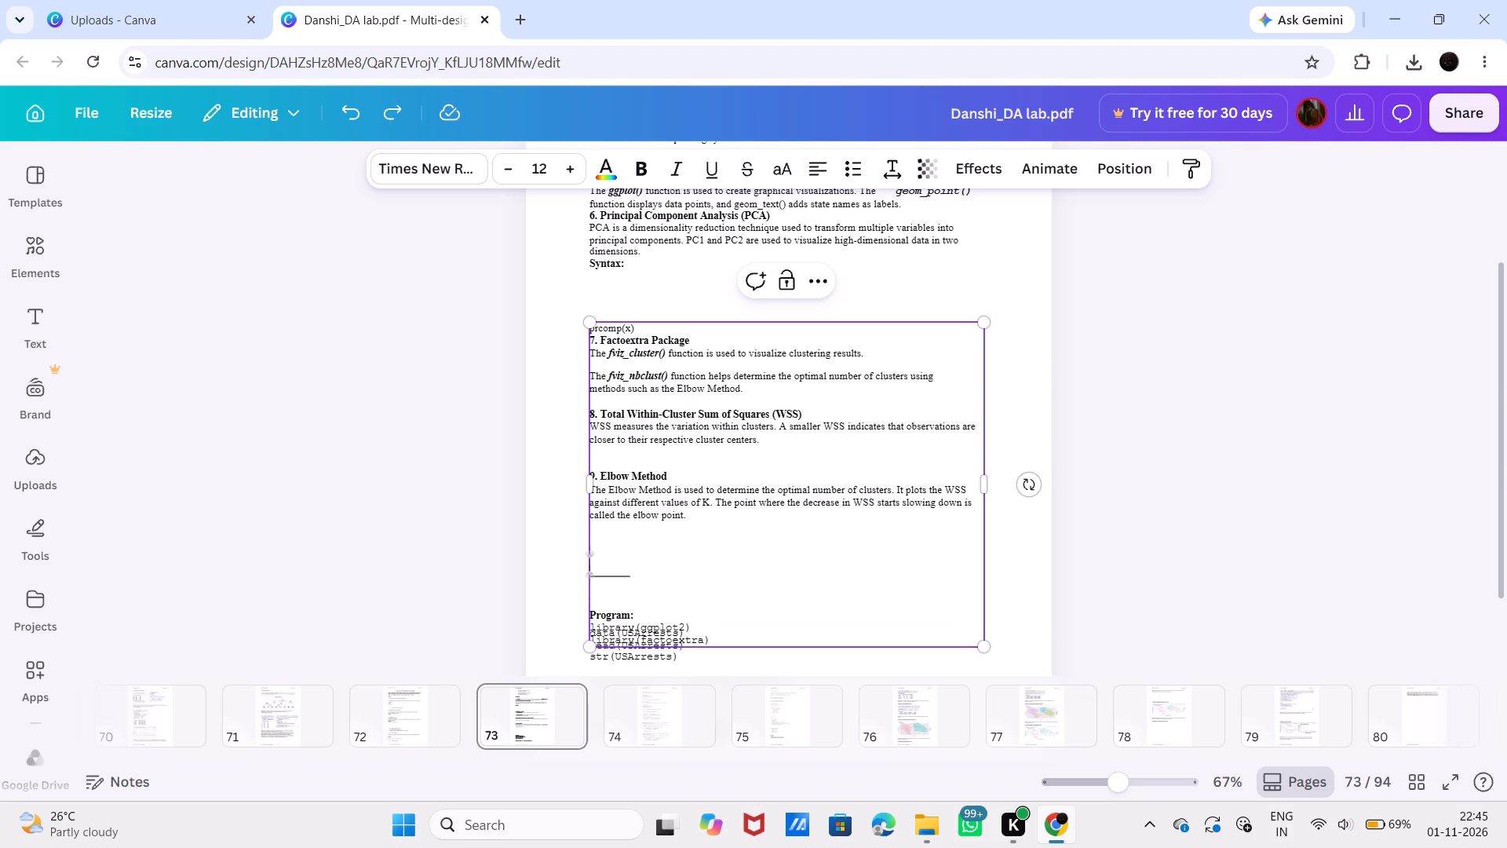
key("BackSpace")
key("BackSpace")
key("BackSpace")
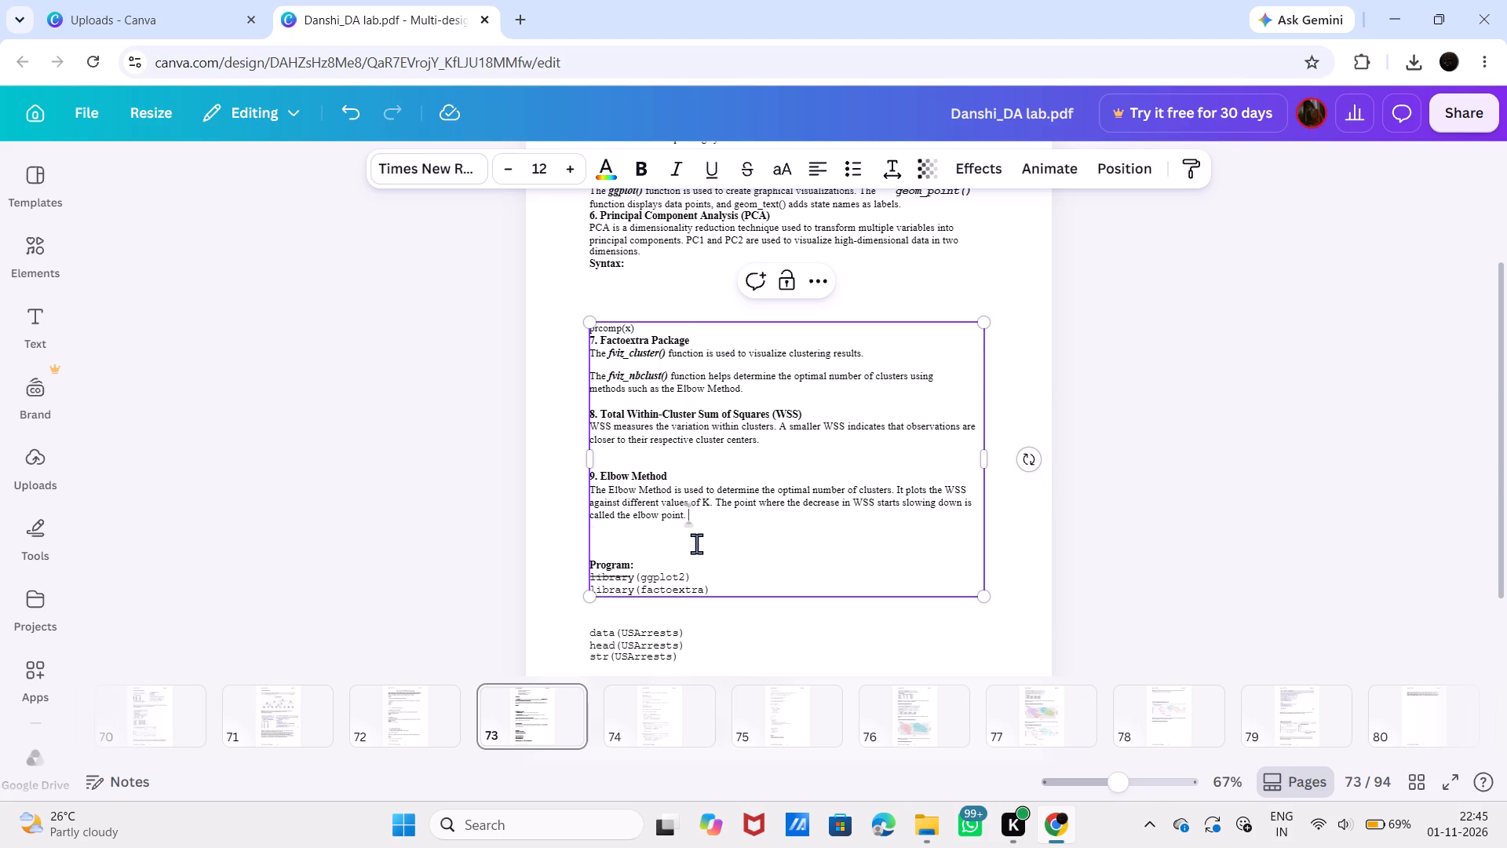
Insert a blank line after the Program heading so library(ggplot2) clears the heading's underline.
left_click(696, 543)
left_click(651, 564)
key("Return")
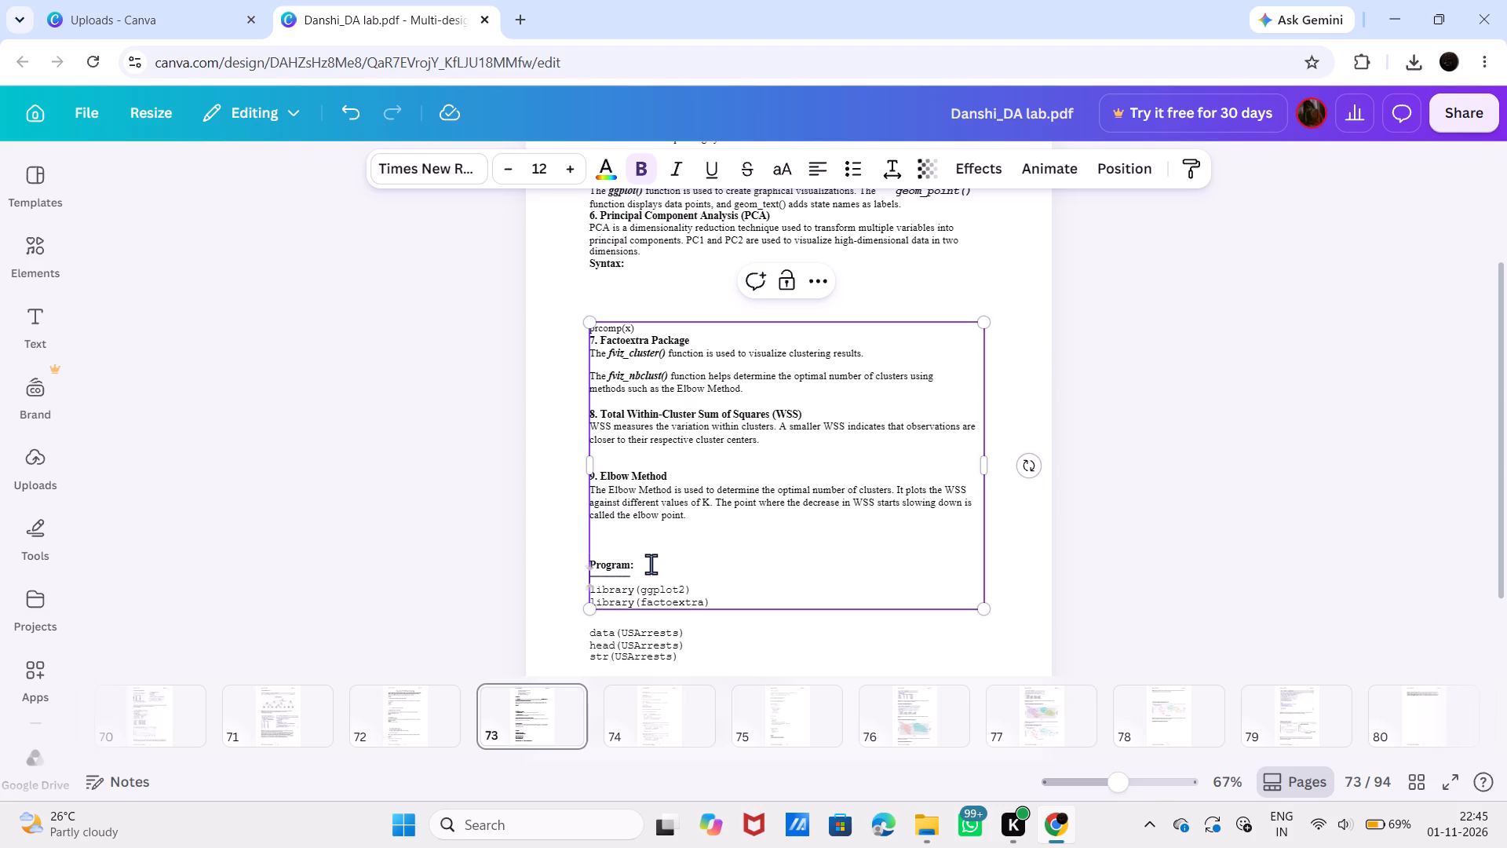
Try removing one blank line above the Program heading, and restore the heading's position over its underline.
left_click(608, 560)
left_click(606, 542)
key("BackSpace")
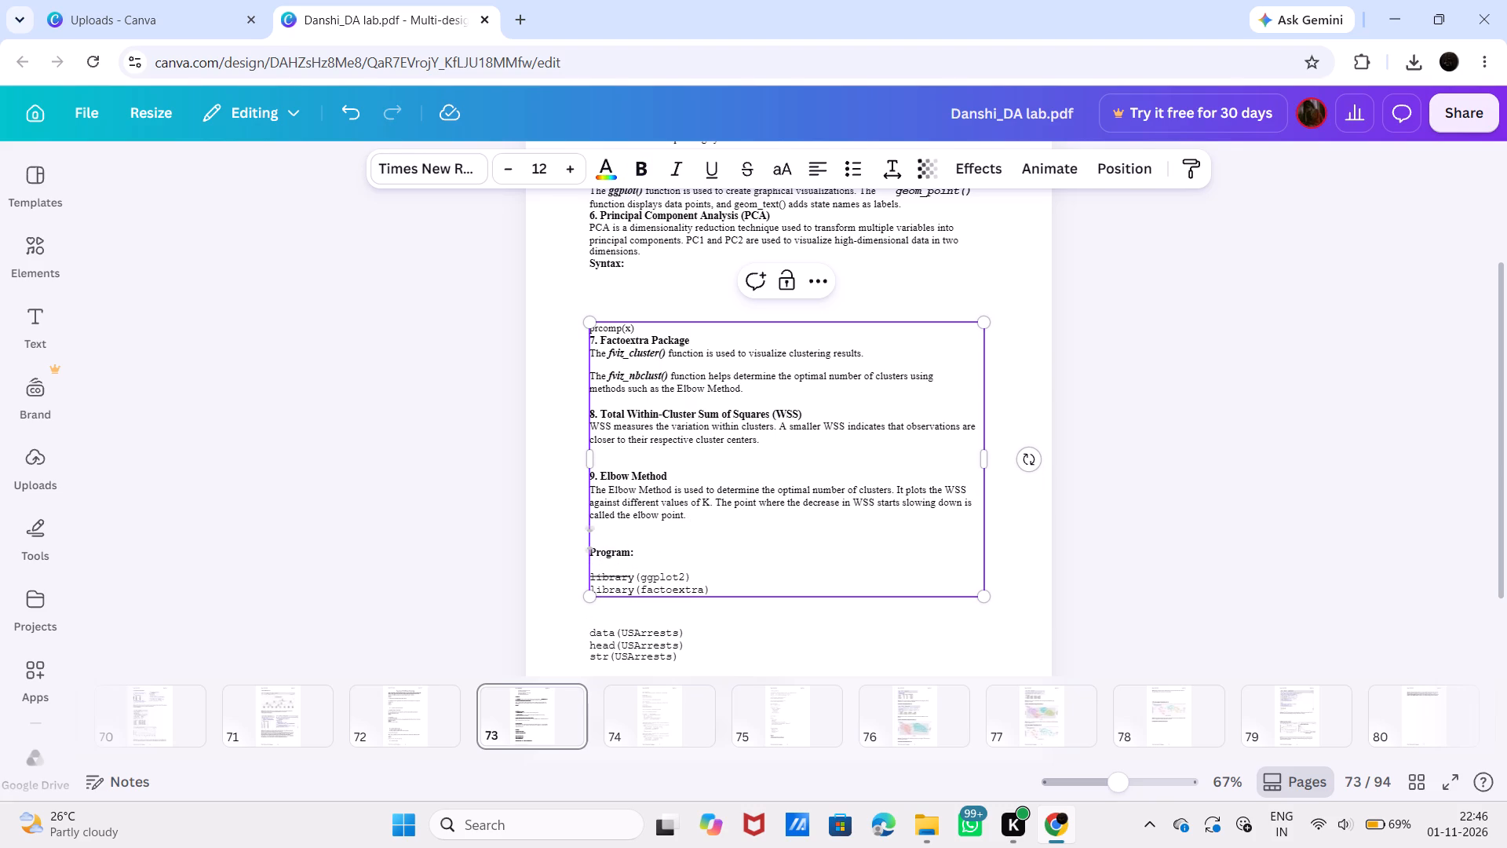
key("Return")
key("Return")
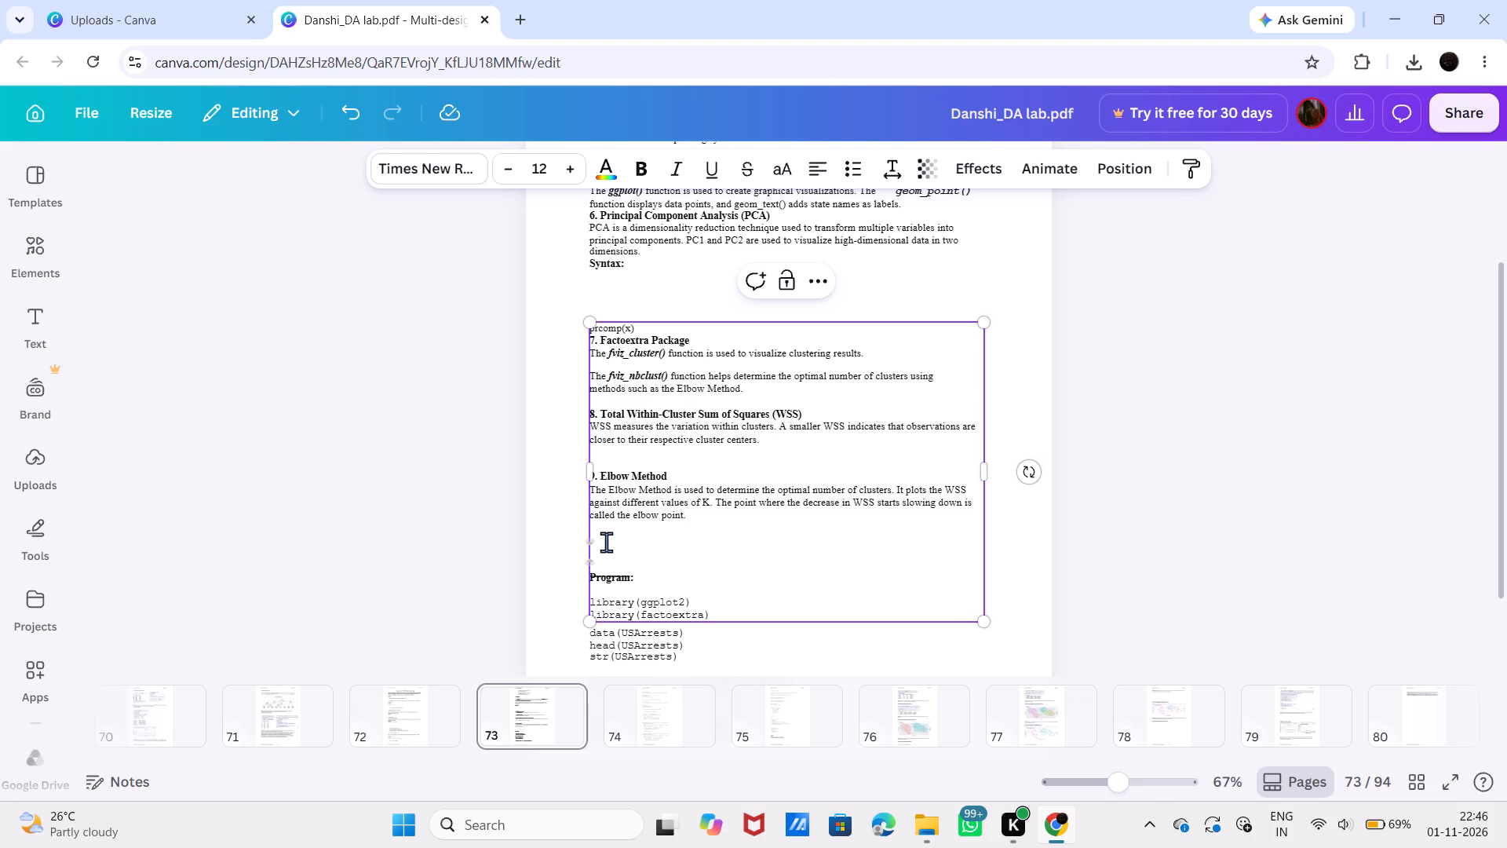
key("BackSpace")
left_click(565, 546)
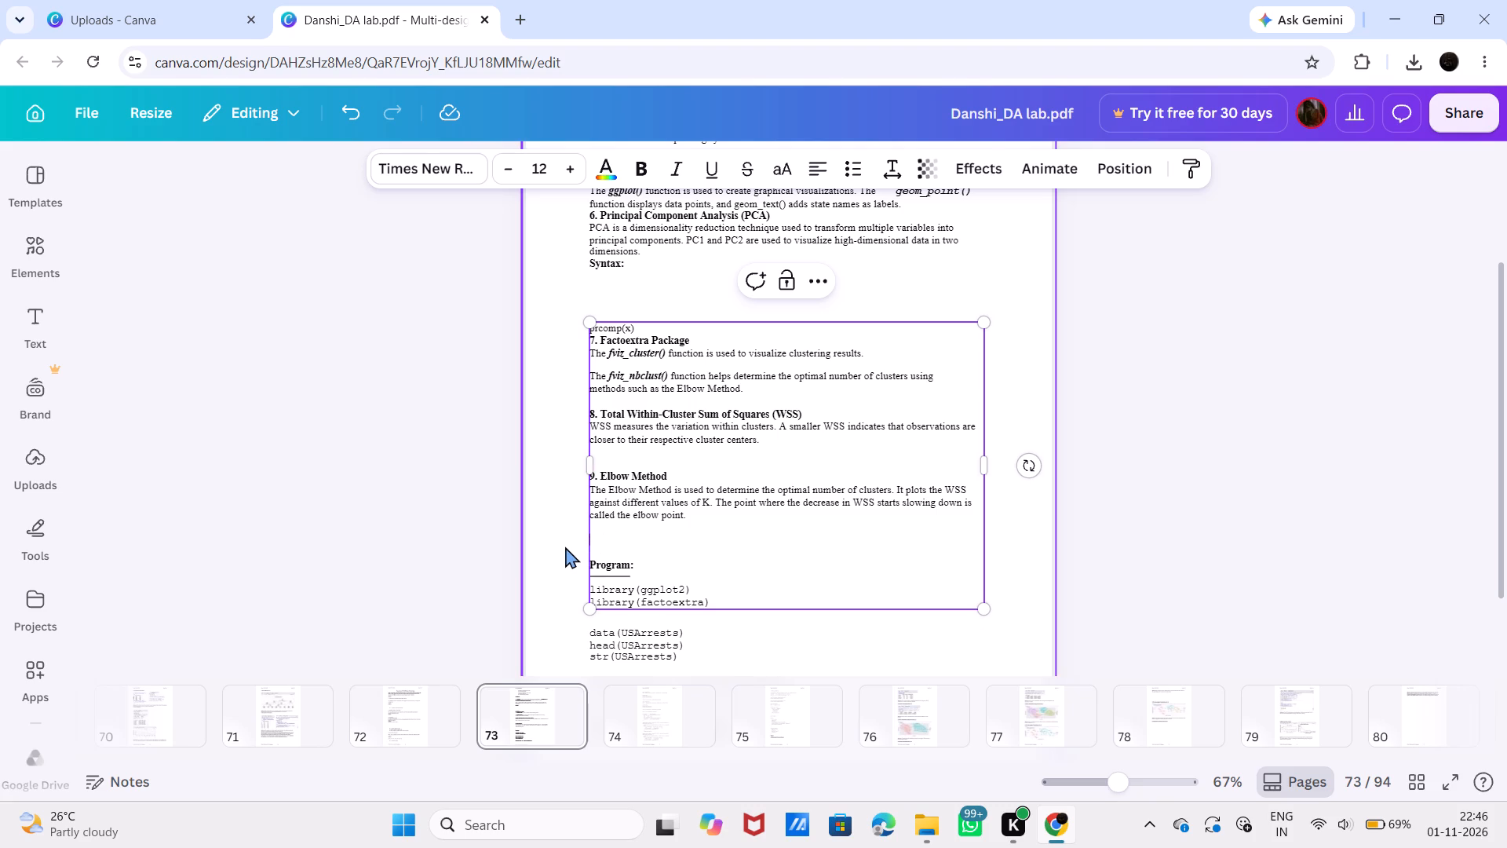
Insert three blank lines between the Principal Component Analysis paragraph and the Syntax heading.
scroll(565, 546, "down", 2)
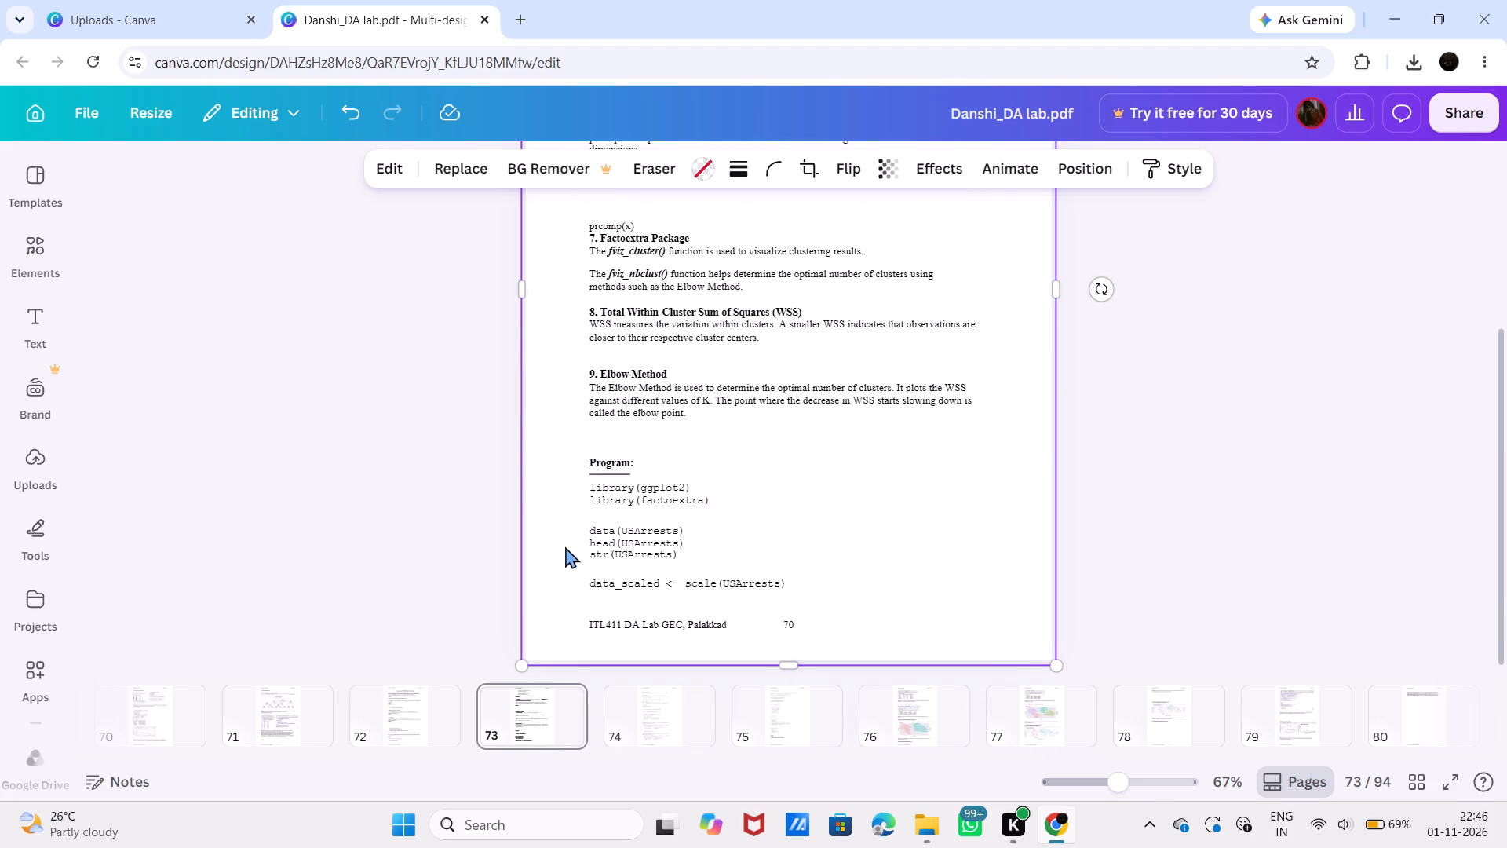
scroll(565, 546, "up", 2)
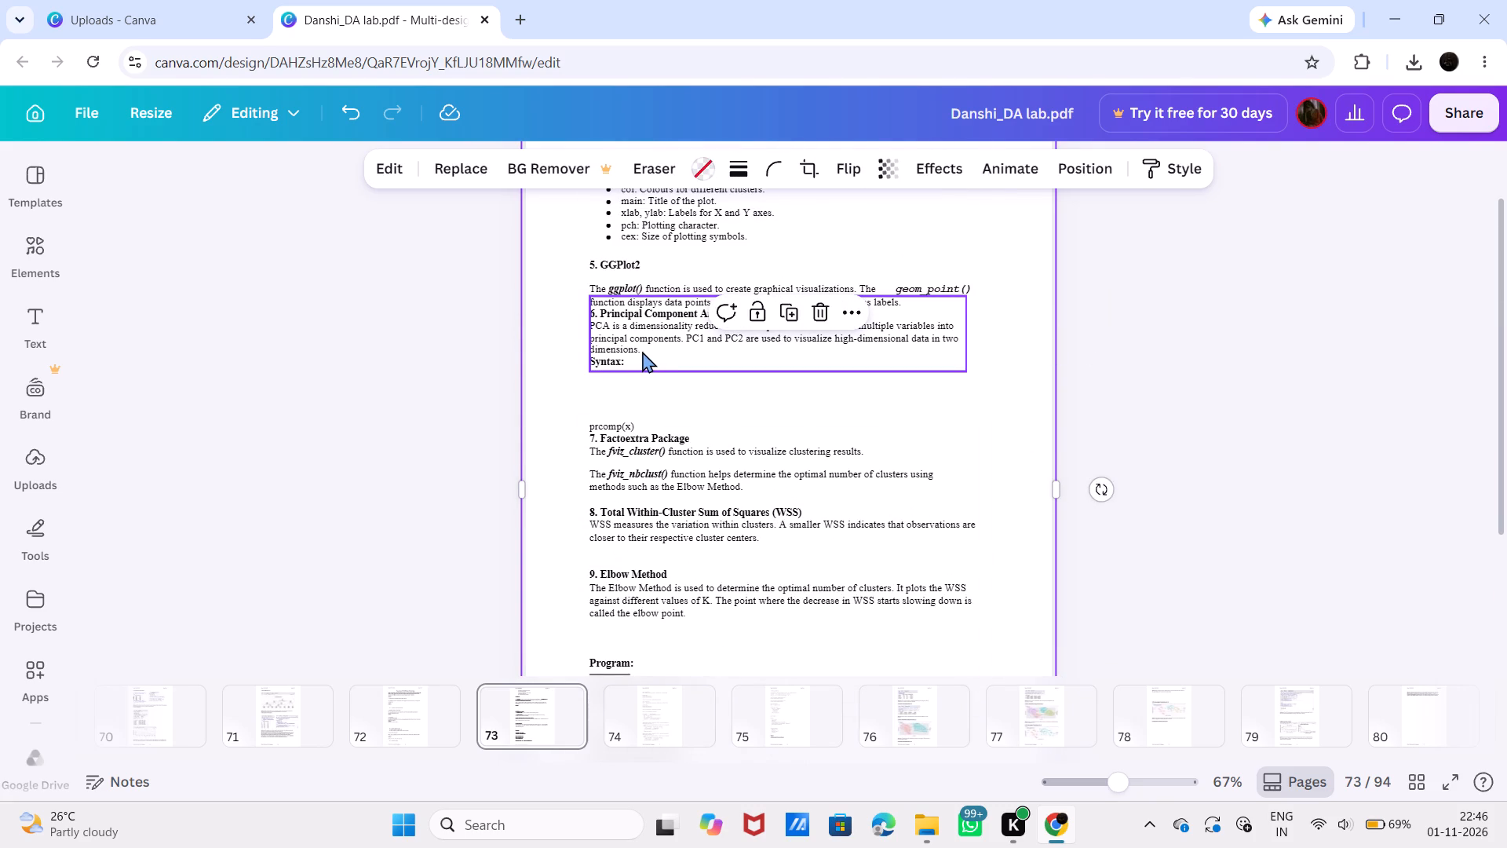
left_click(642, 351)
left_click(643, 347)
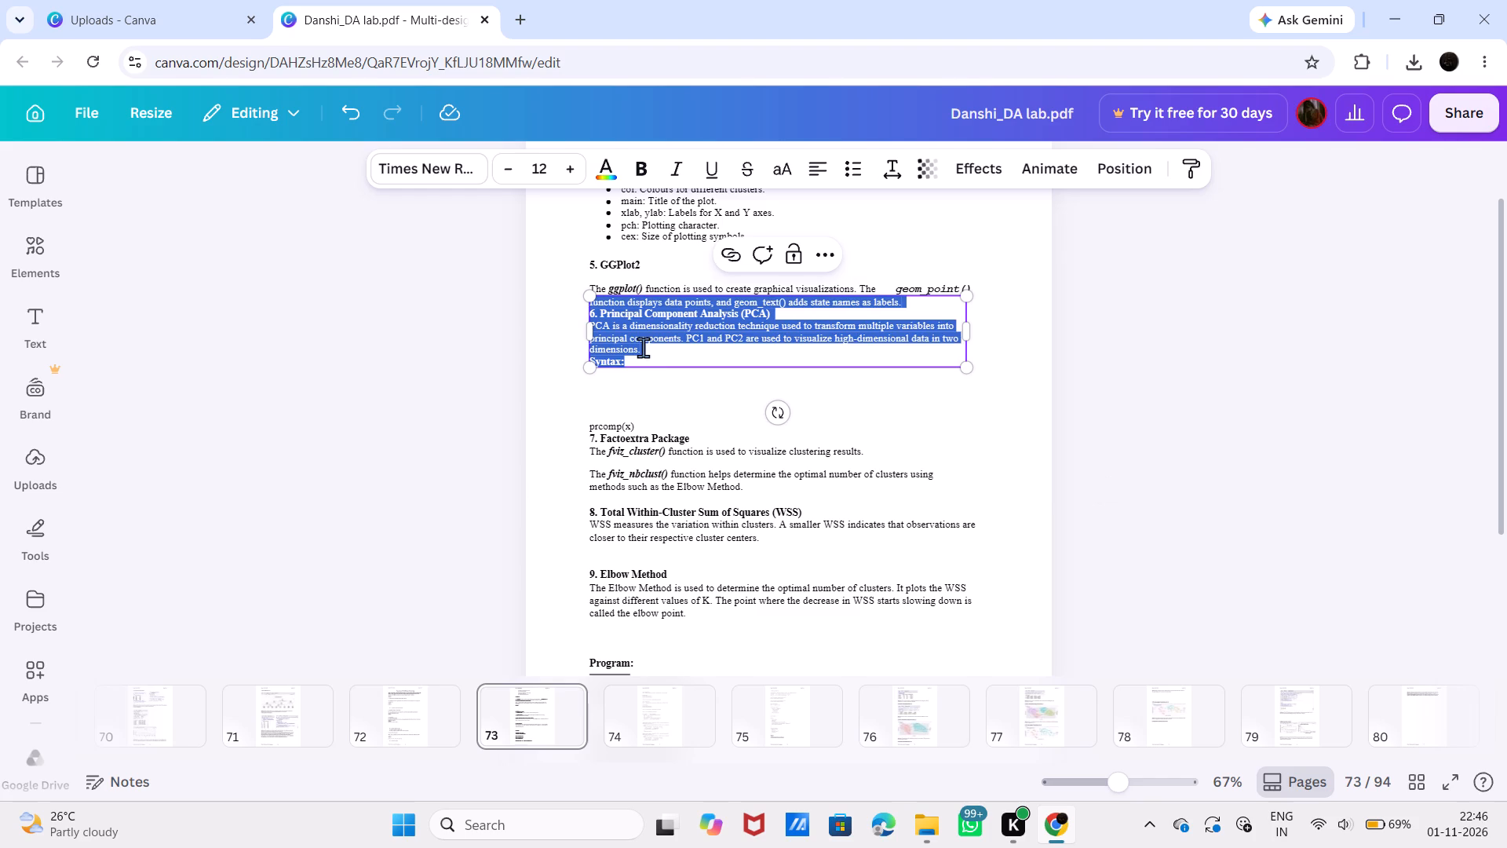
left_click(643, 347)
key("Return")
key("Return")
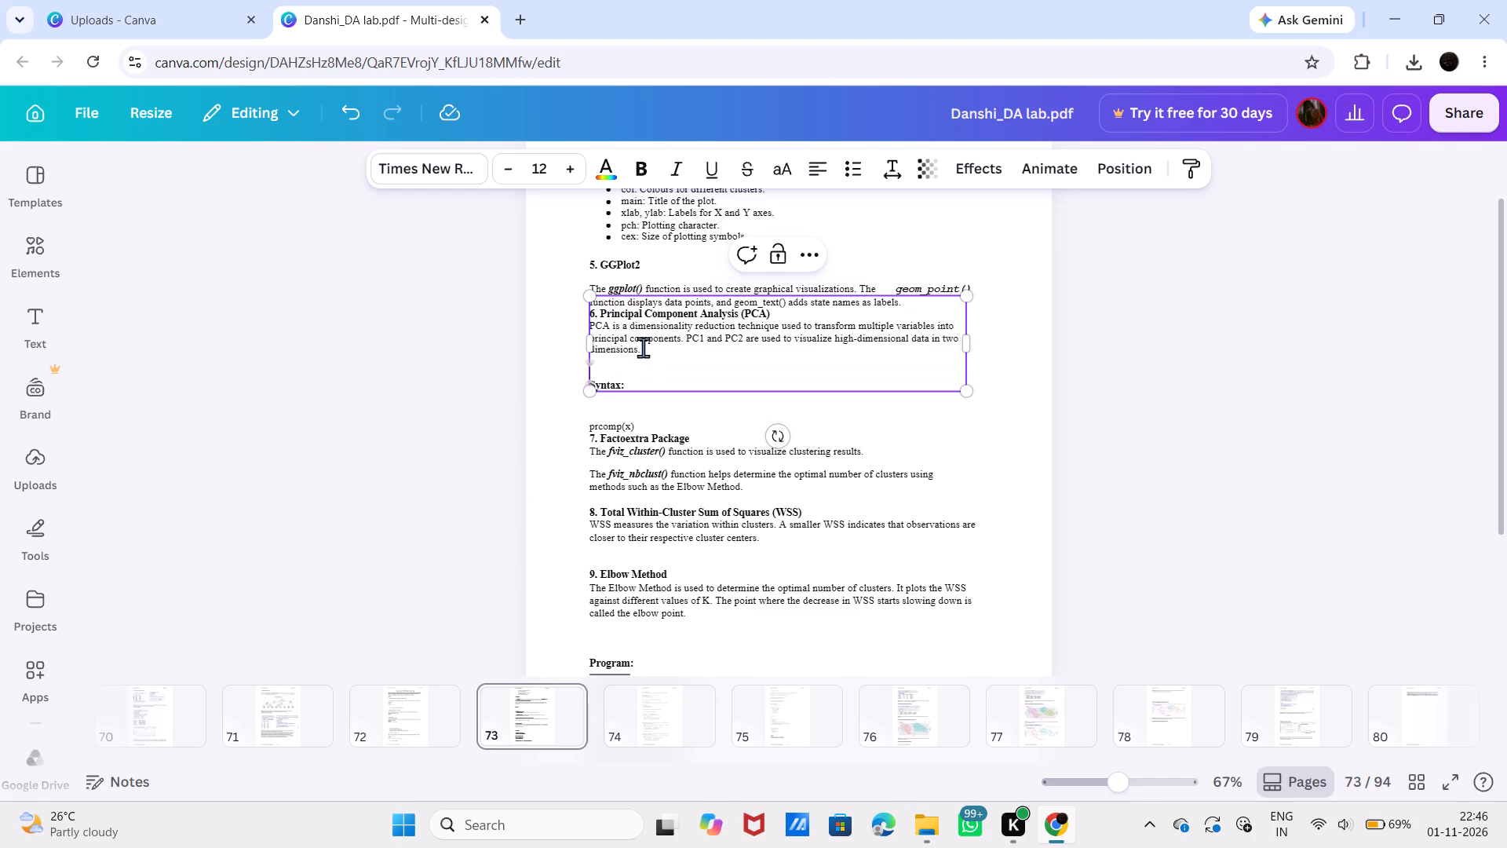
key("Return")
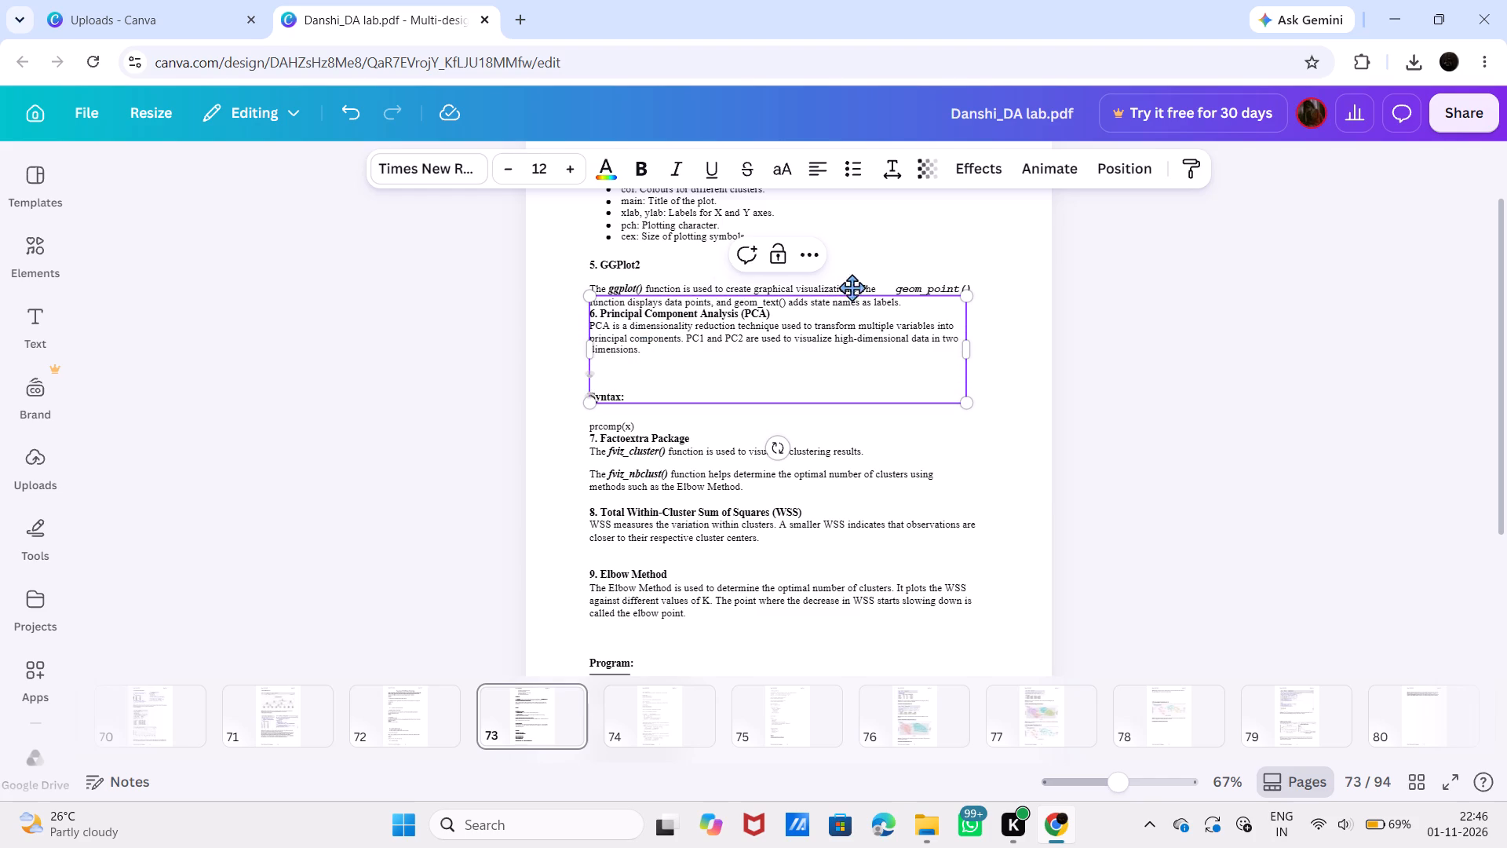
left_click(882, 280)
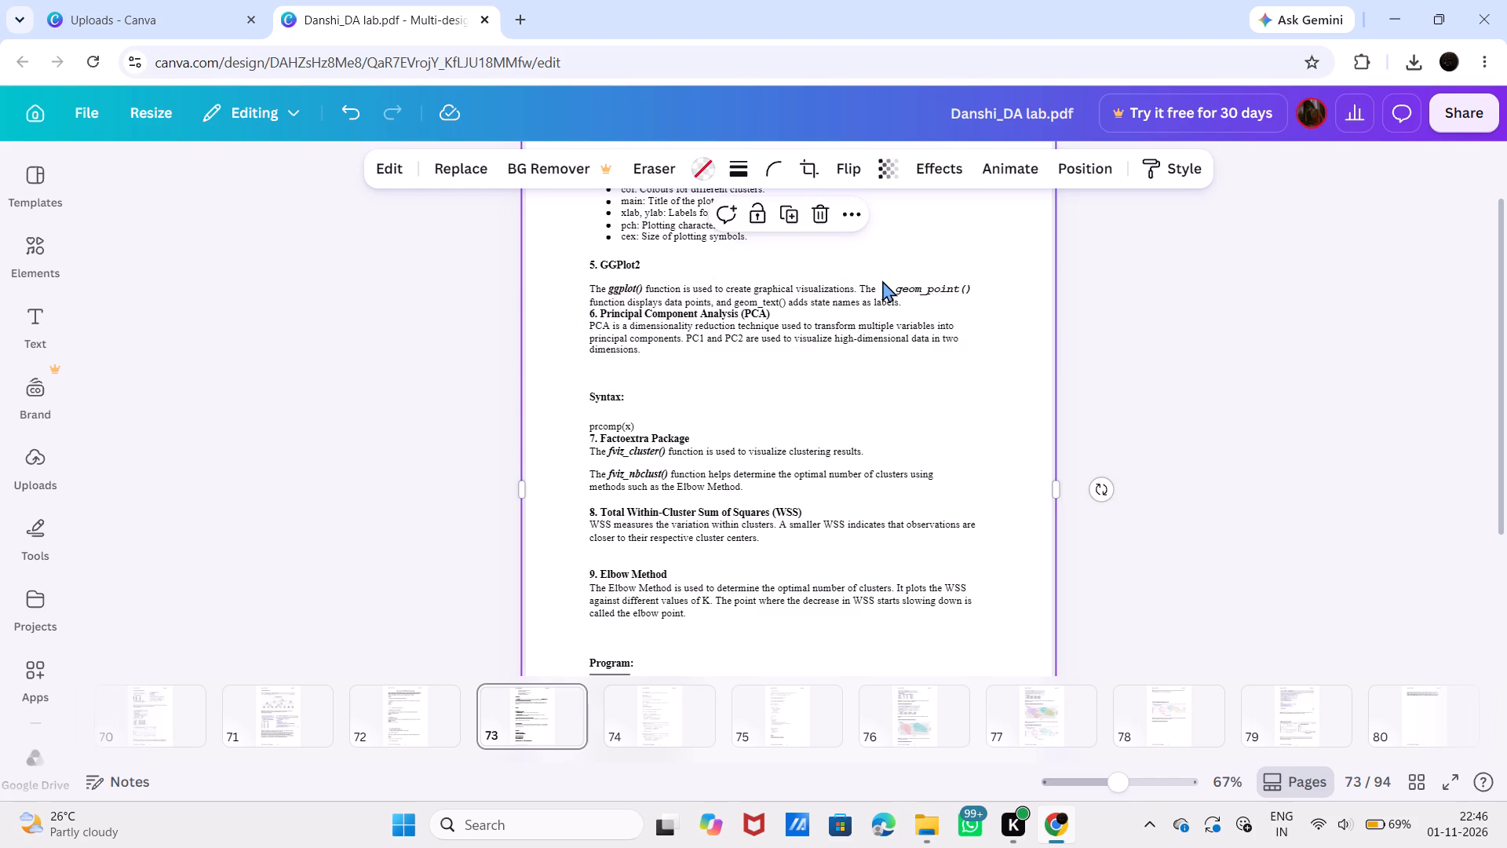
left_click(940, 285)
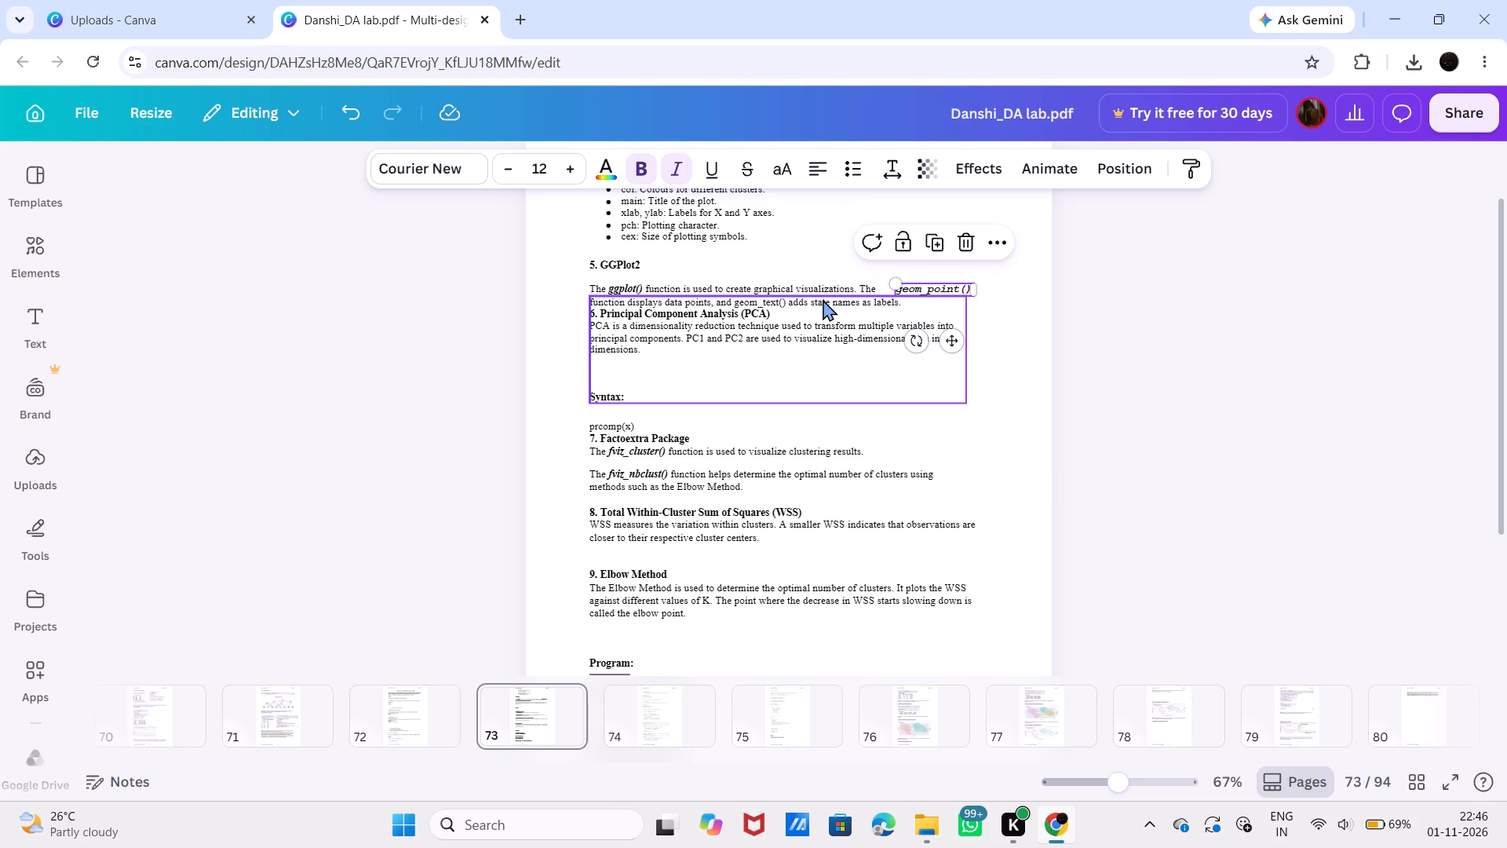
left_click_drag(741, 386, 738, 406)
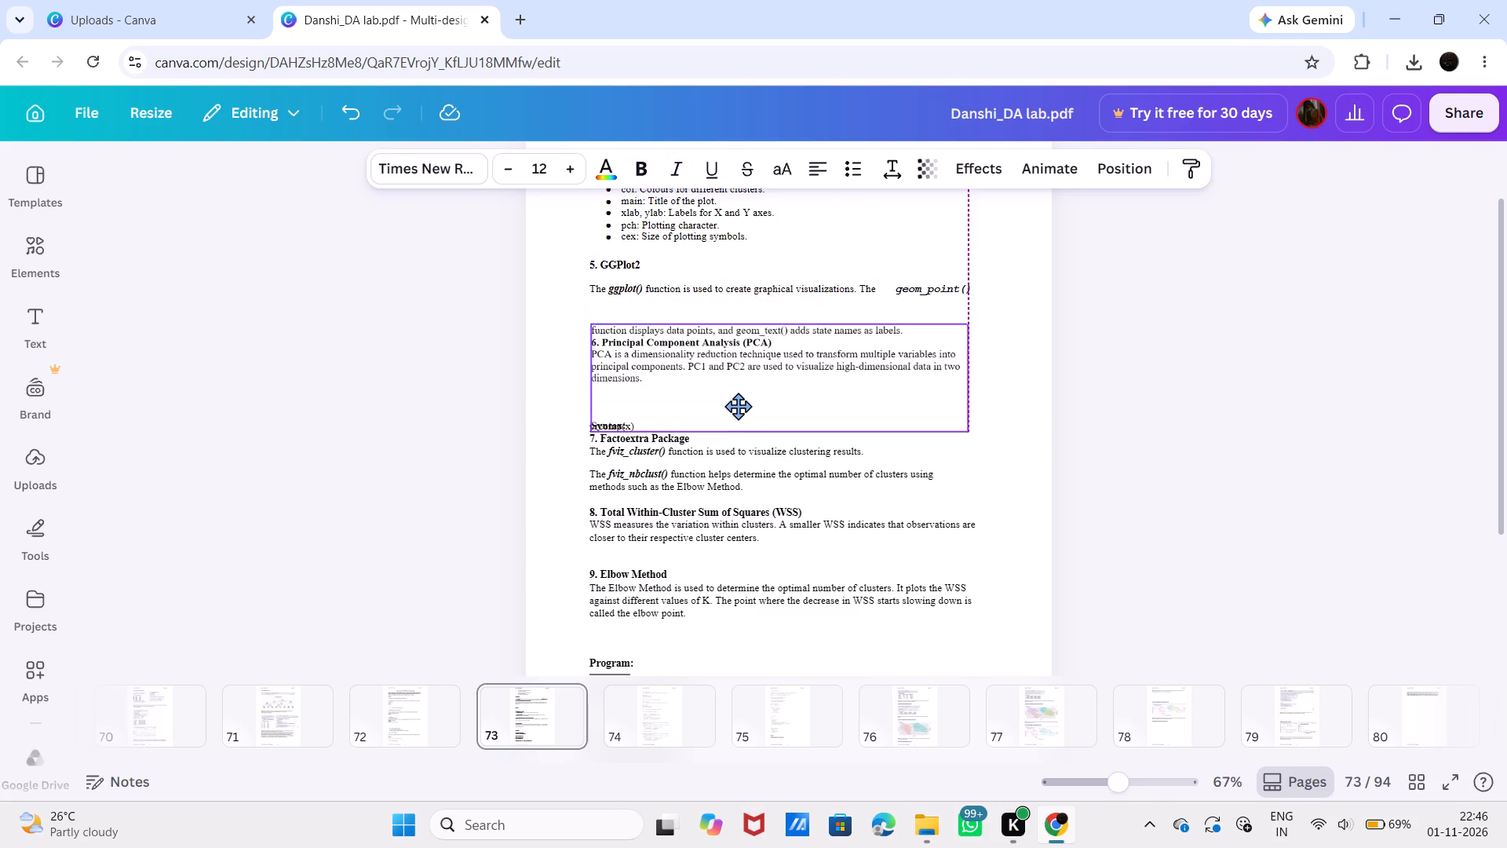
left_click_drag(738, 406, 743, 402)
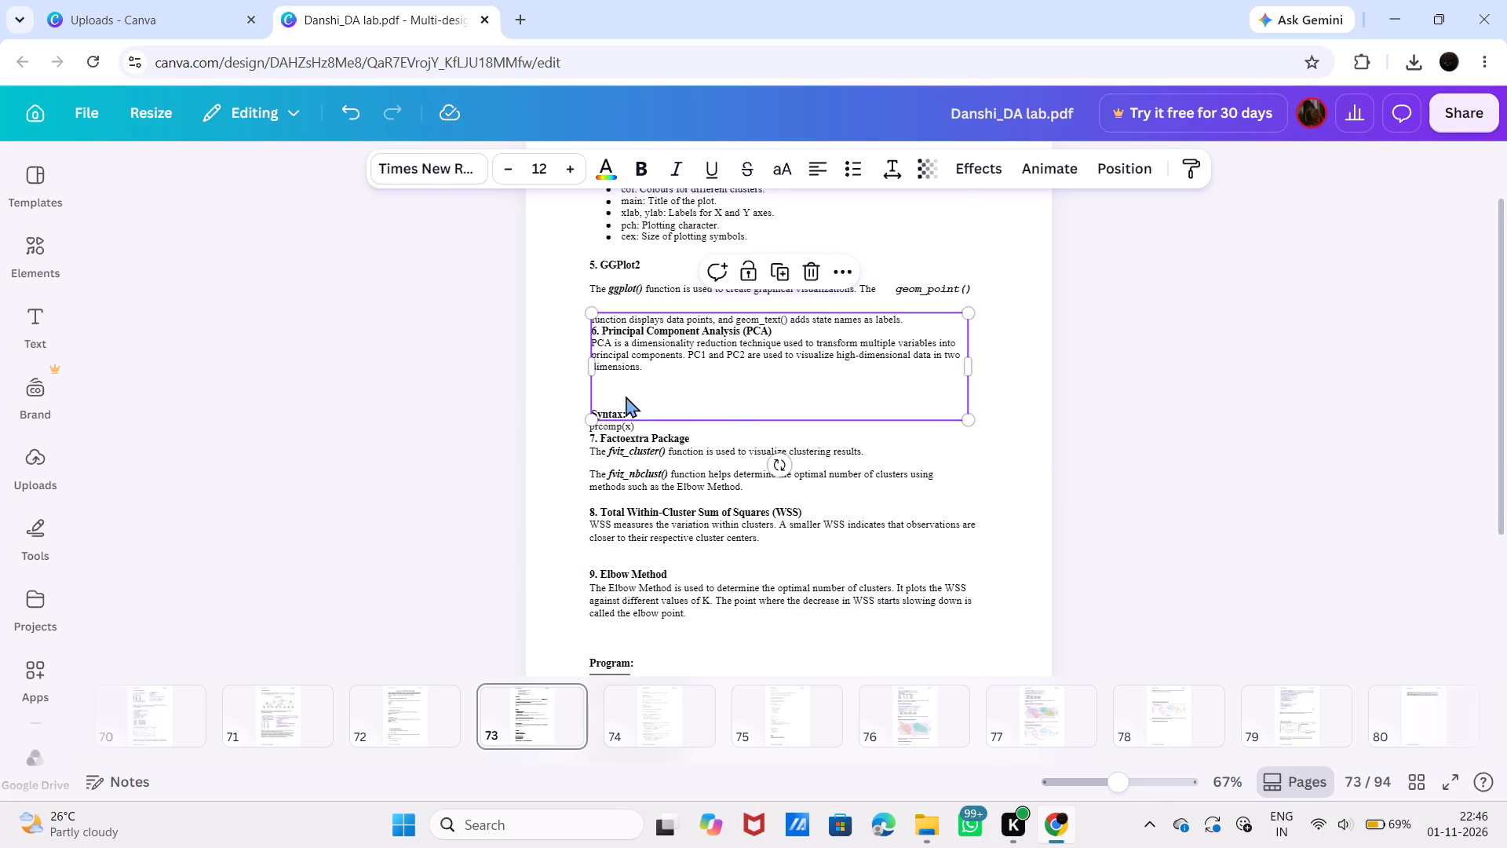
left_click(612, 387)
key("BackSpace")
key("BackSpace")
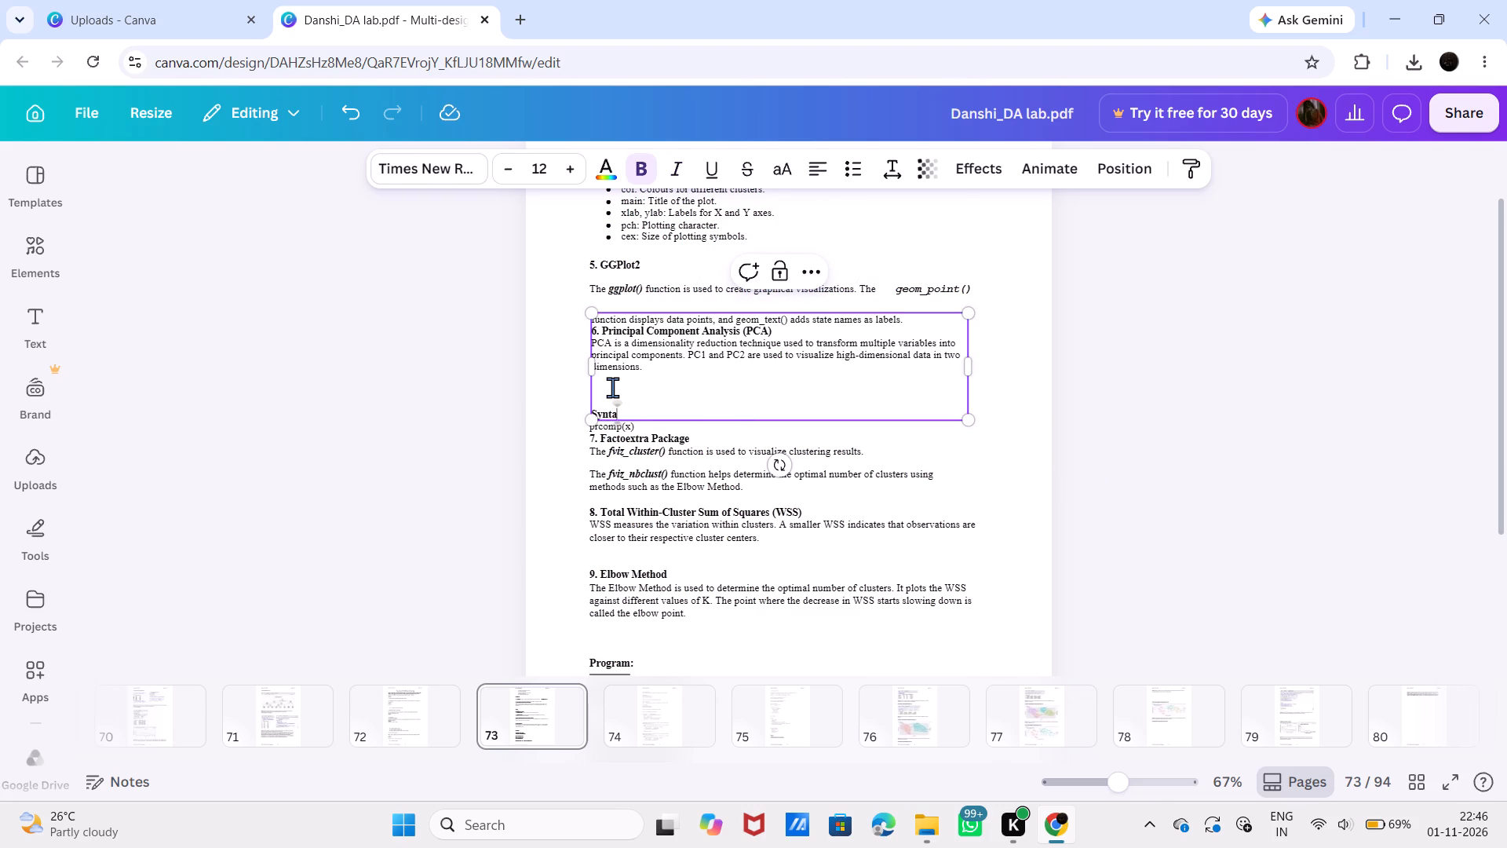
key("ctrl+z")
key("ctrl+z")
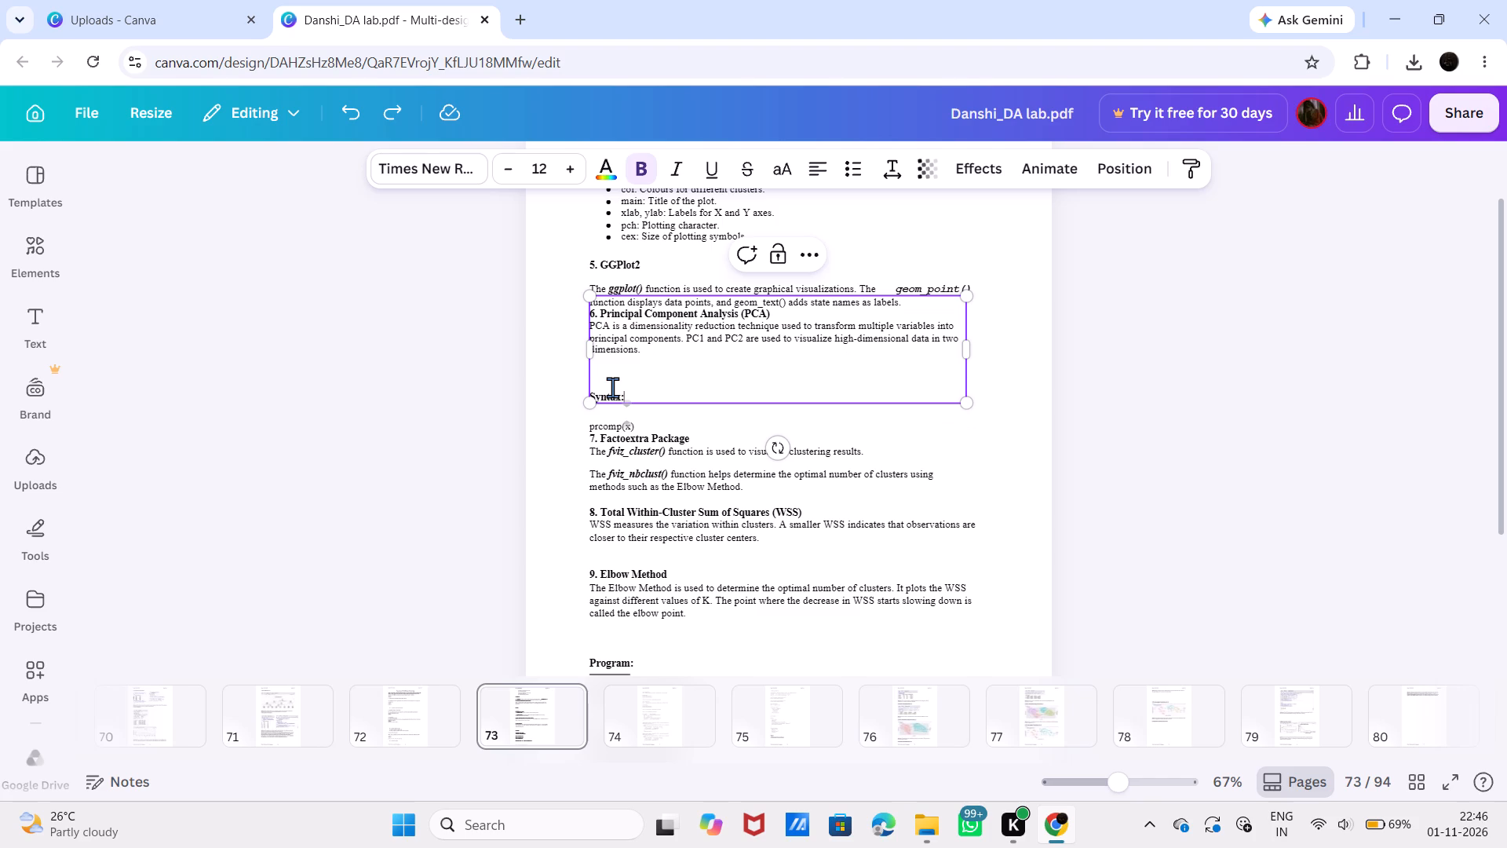
Move the Principal Component Analysis text block slightly down, keeping its left alignment, to clear the geom_point() line.
left_click_drag(612, 387, 616, 394)
left_click_drag(691, 374, 689, 393)
left_click_drag(689, 393, 691, 427)
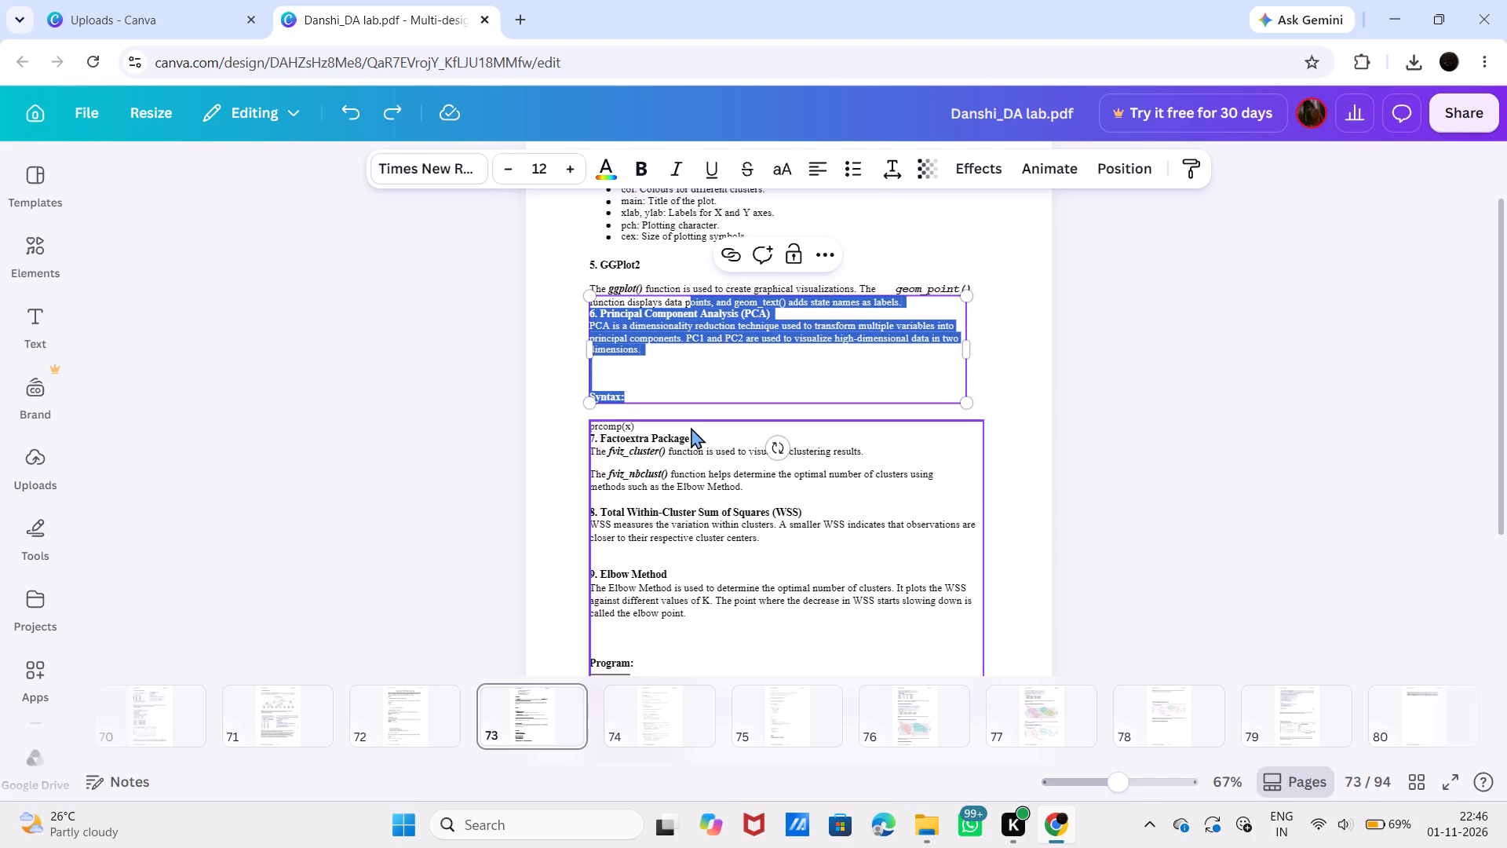
left_click(691, 427)
left_click_drag(685, 372, 688, 389)
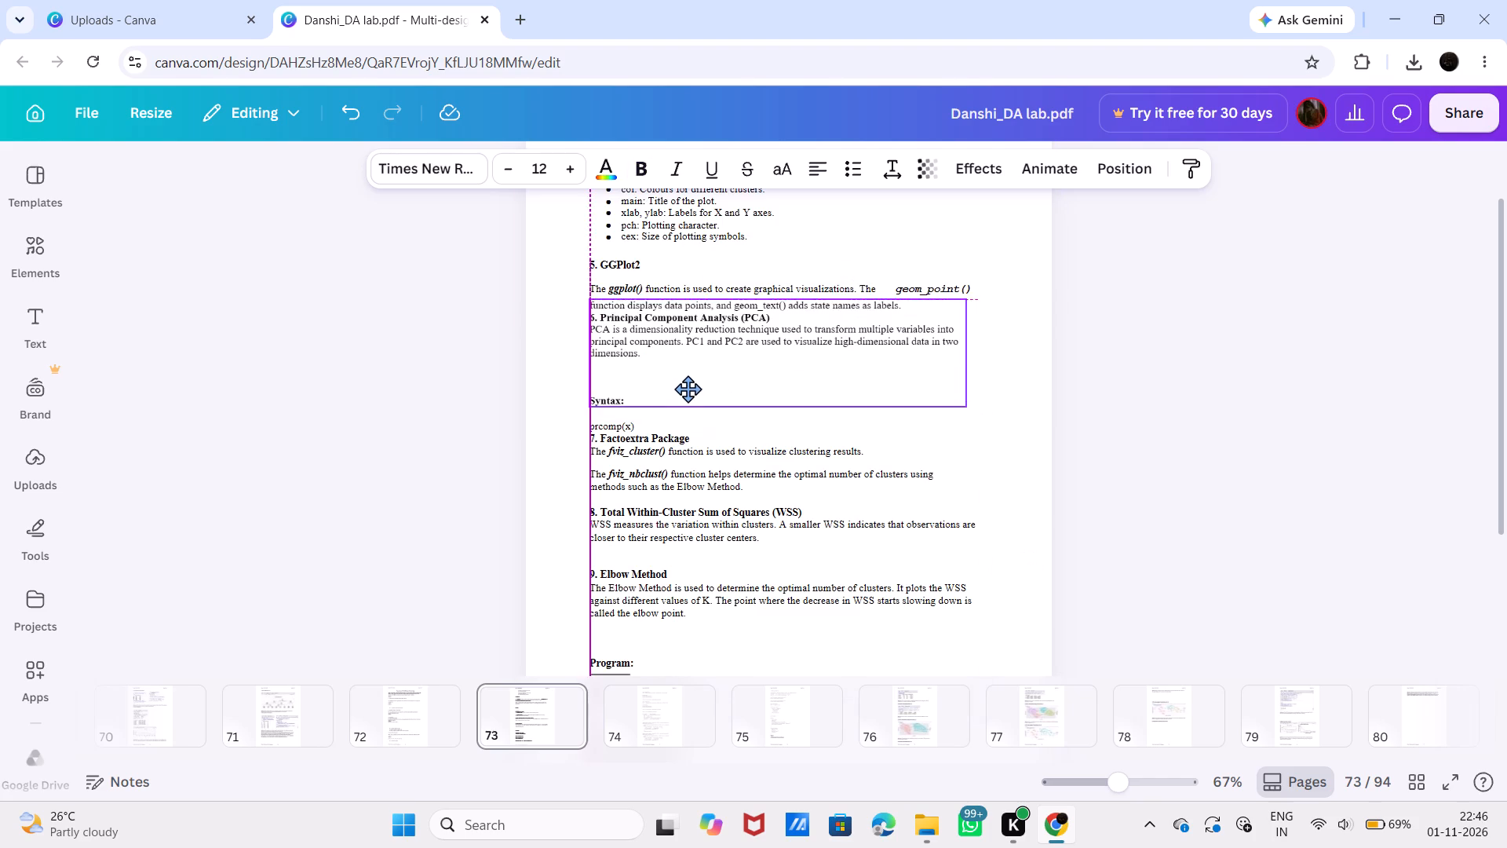
left_click_drag(688, 389, 684, 383)
Remove one blank line above the Syntax heading to separate it from prcomp(x).
left_click(605, 377)
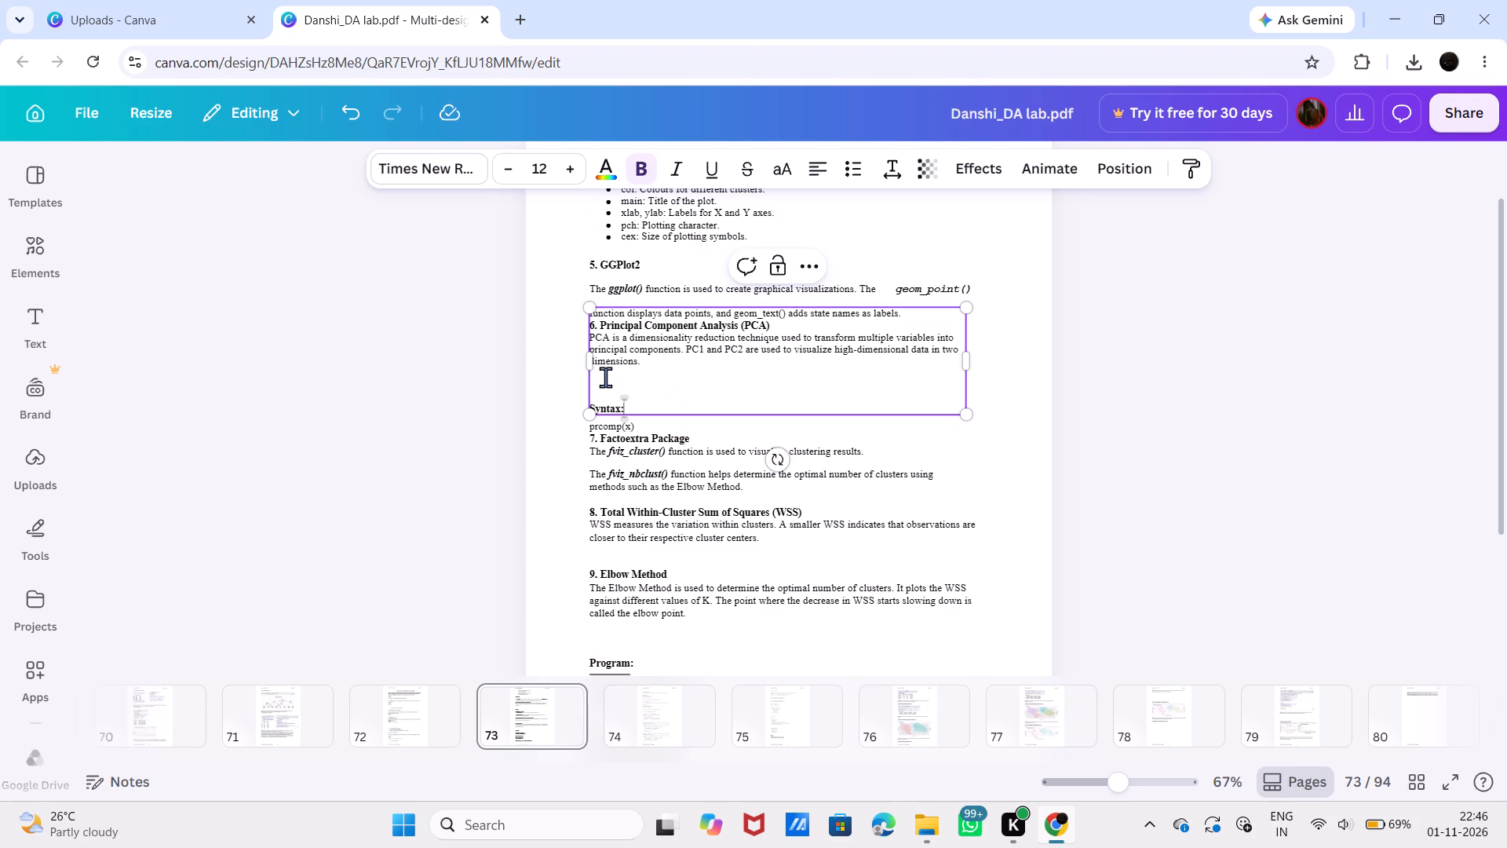
left_click(605, 377)
key("BackSpace")
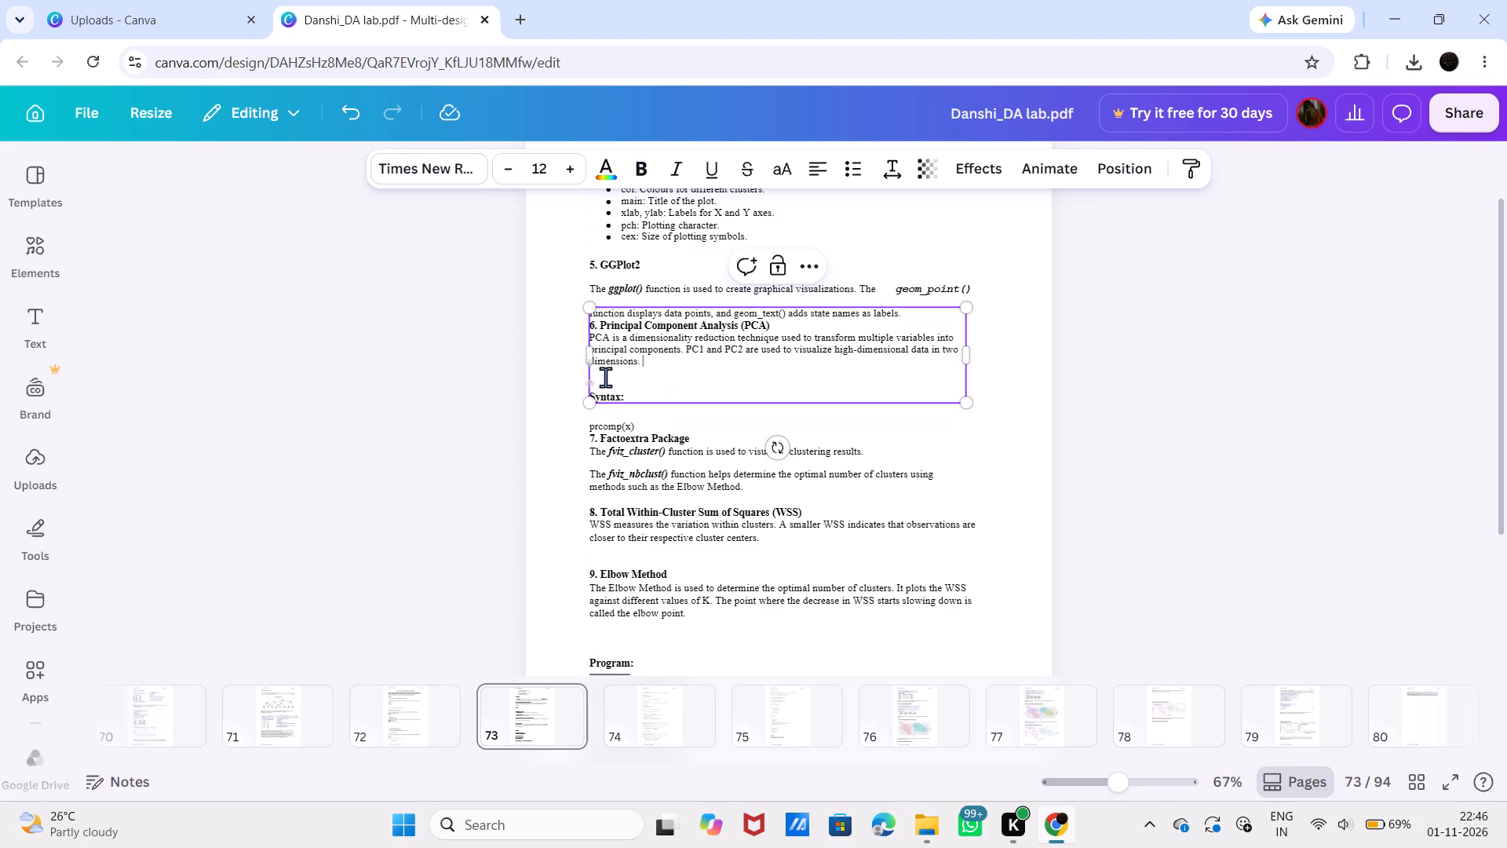
left_click(870, 444)
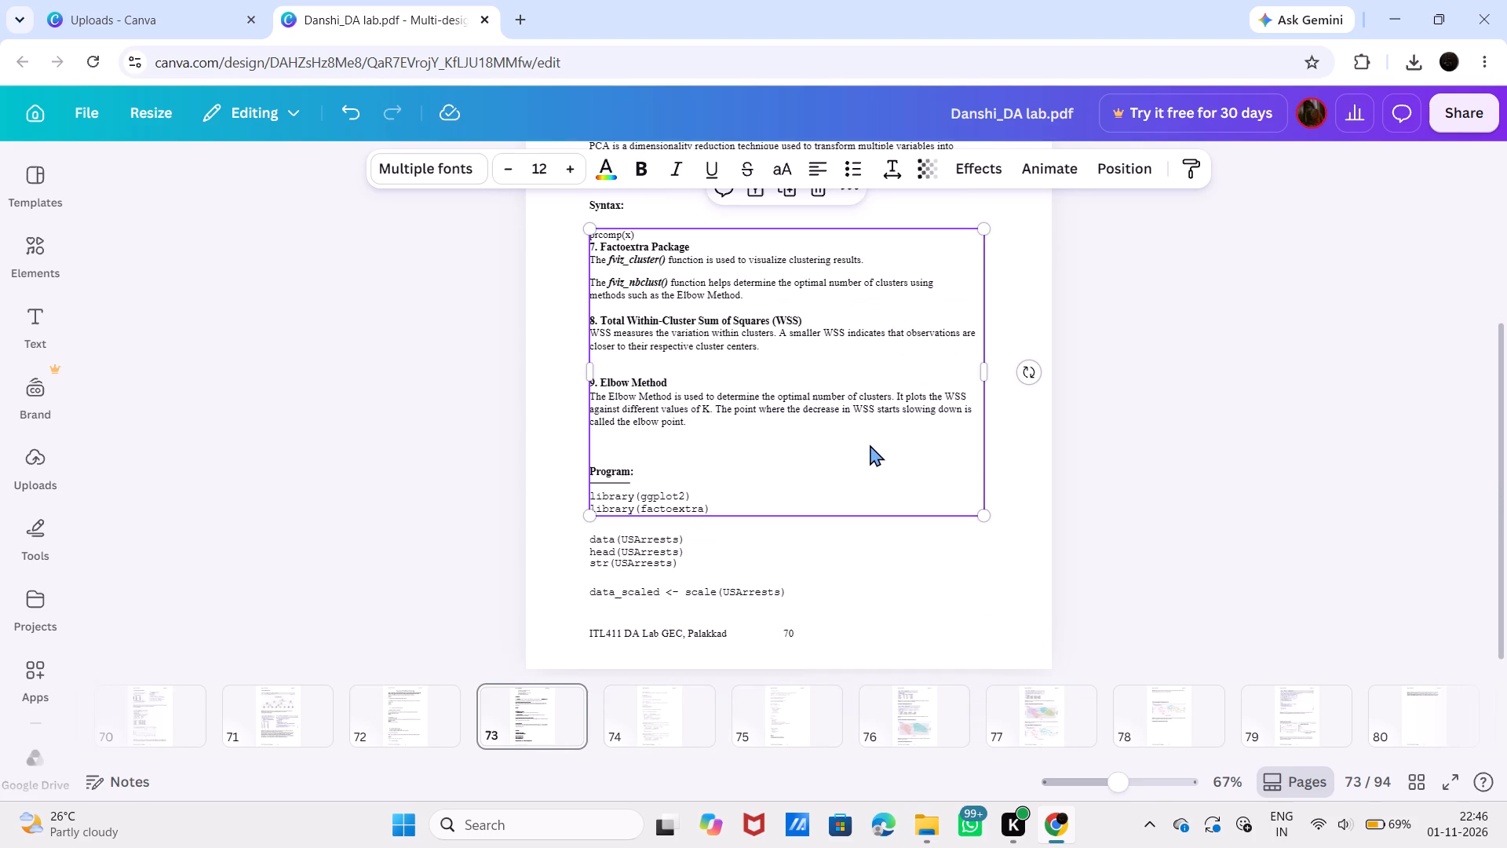
left_click(867, 569)
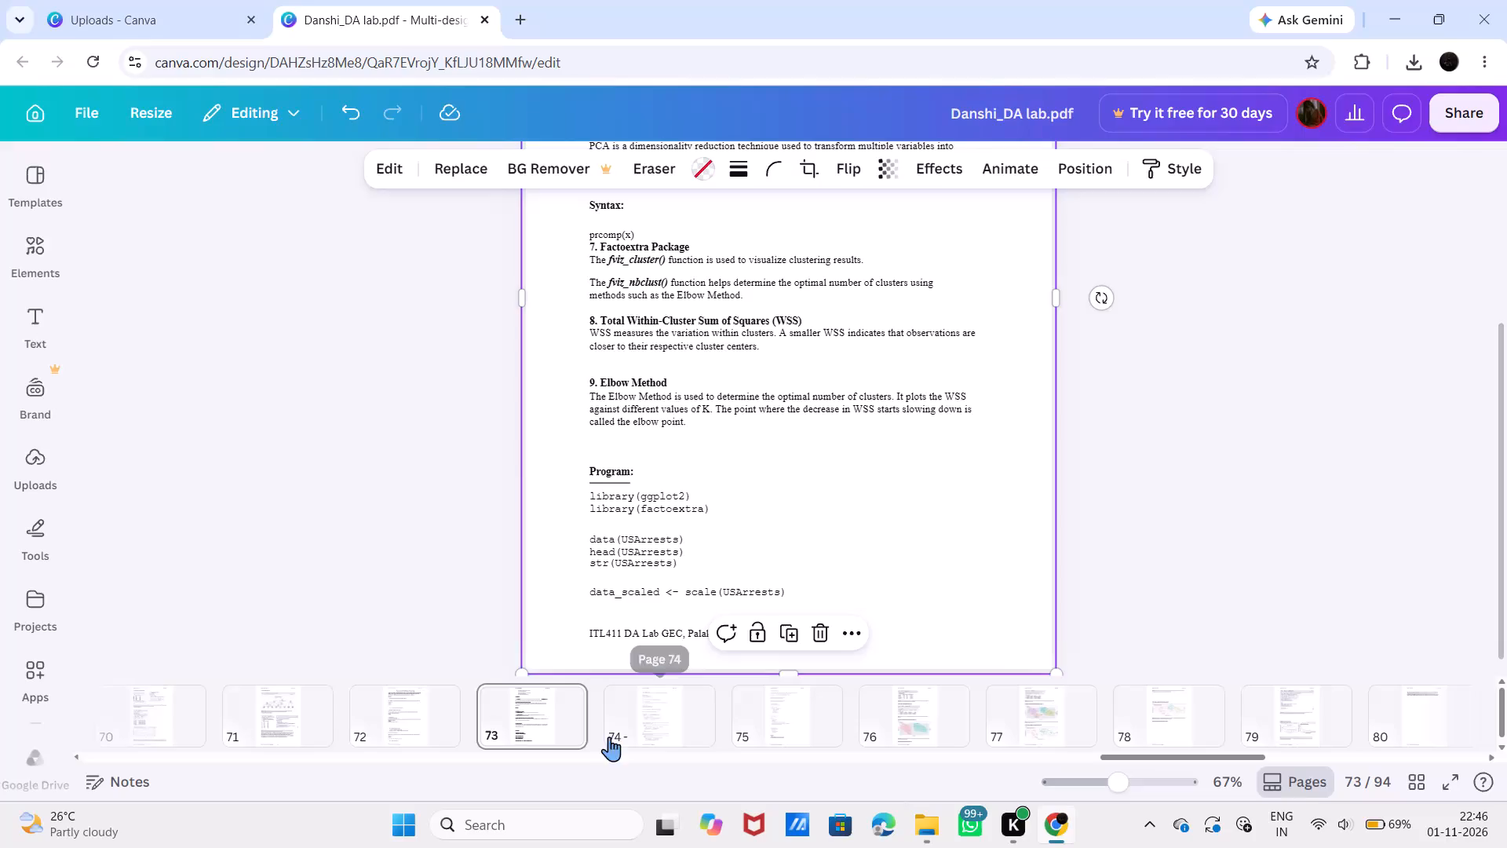
Review pages 74 to 79, checking the header dates, code spacing and output images of Experiment 9.
left_click(659, 714)
scroll(679, 586, "up", 2)
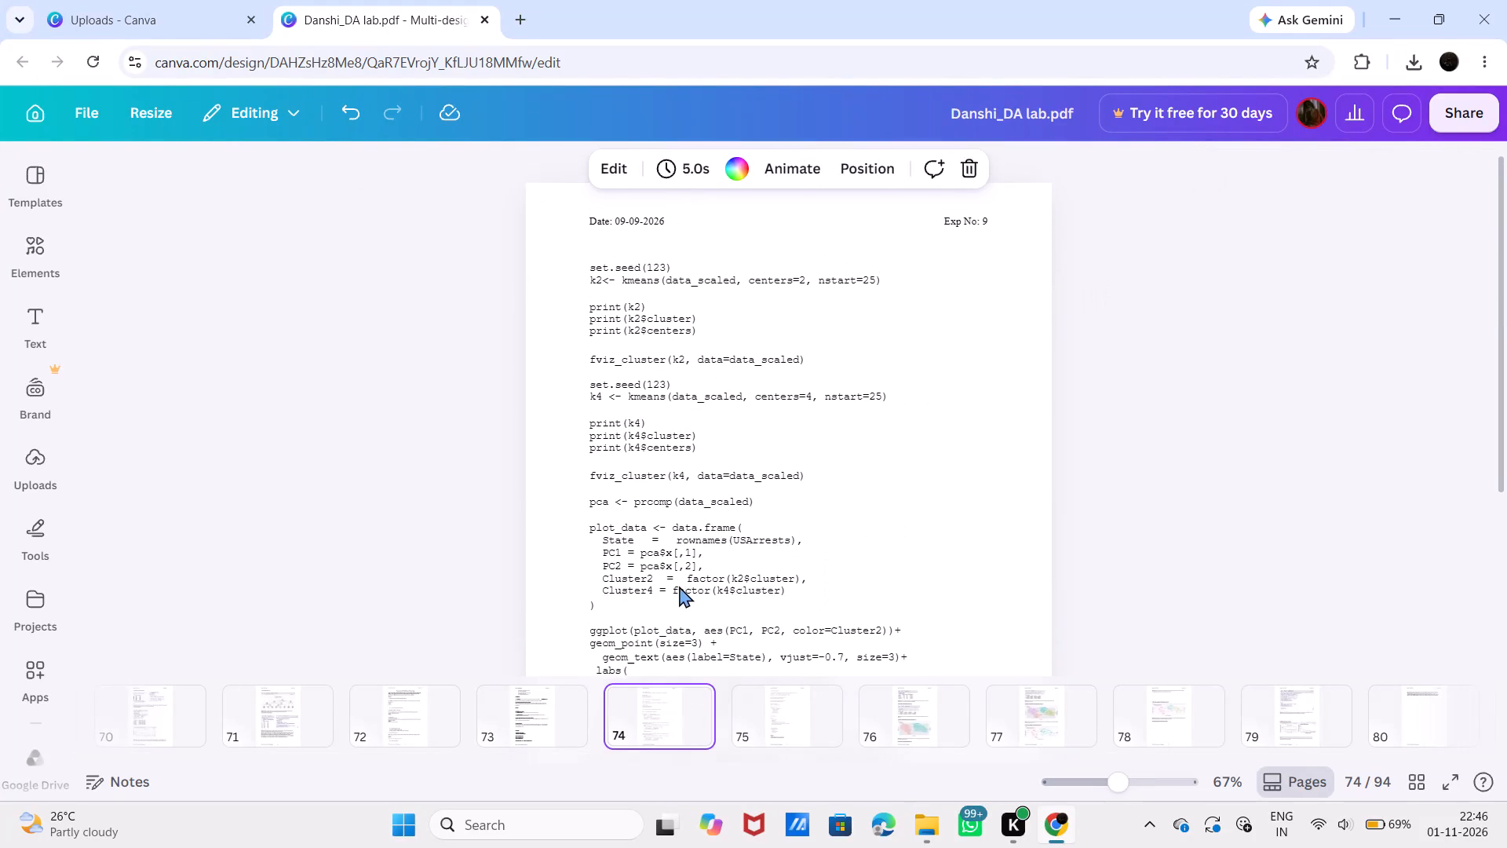
left_click(771, 695)
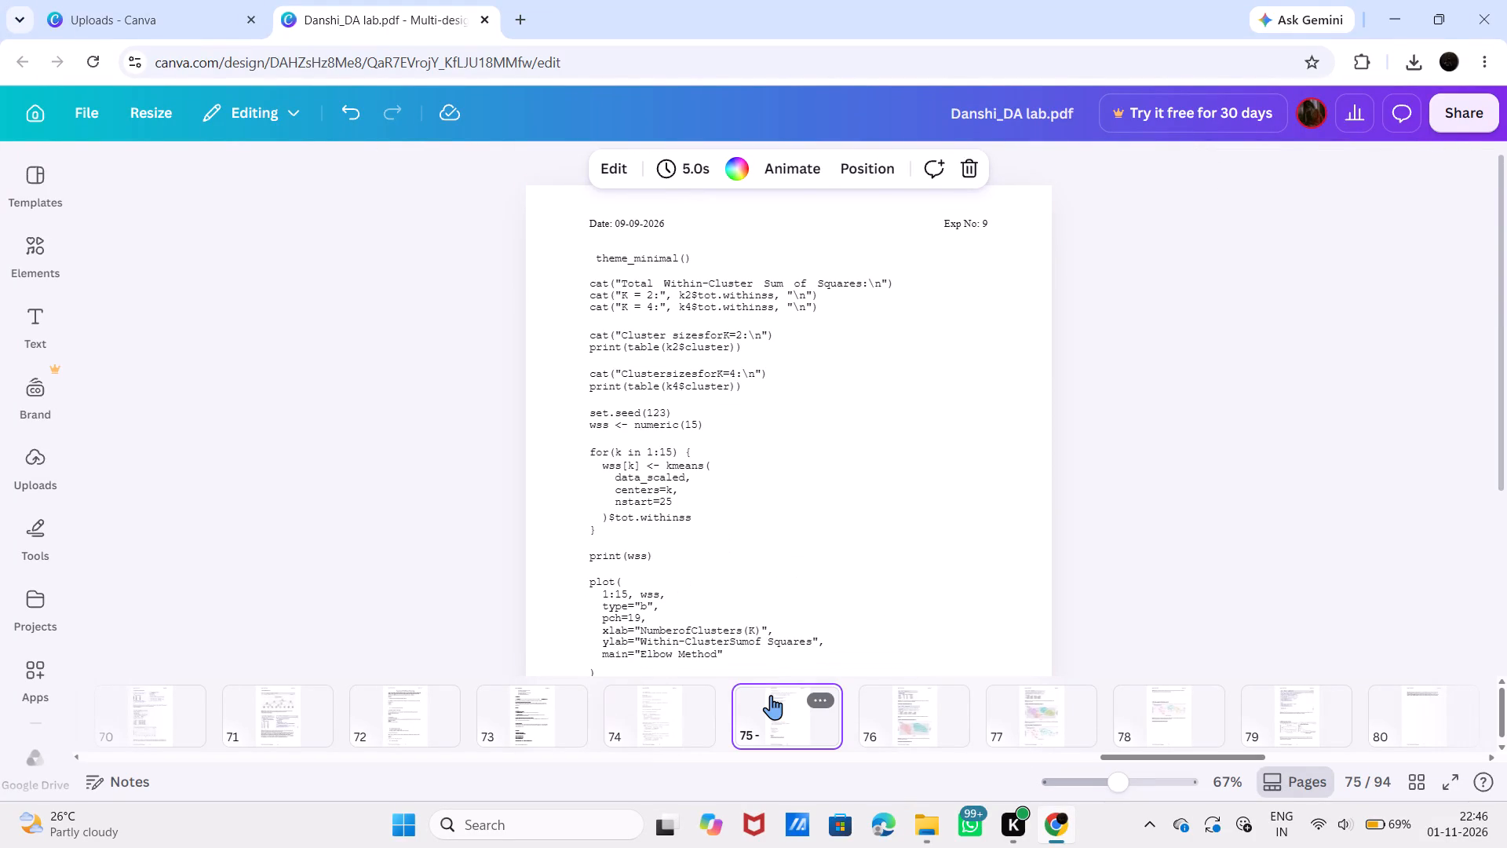
left_click(908, 710)
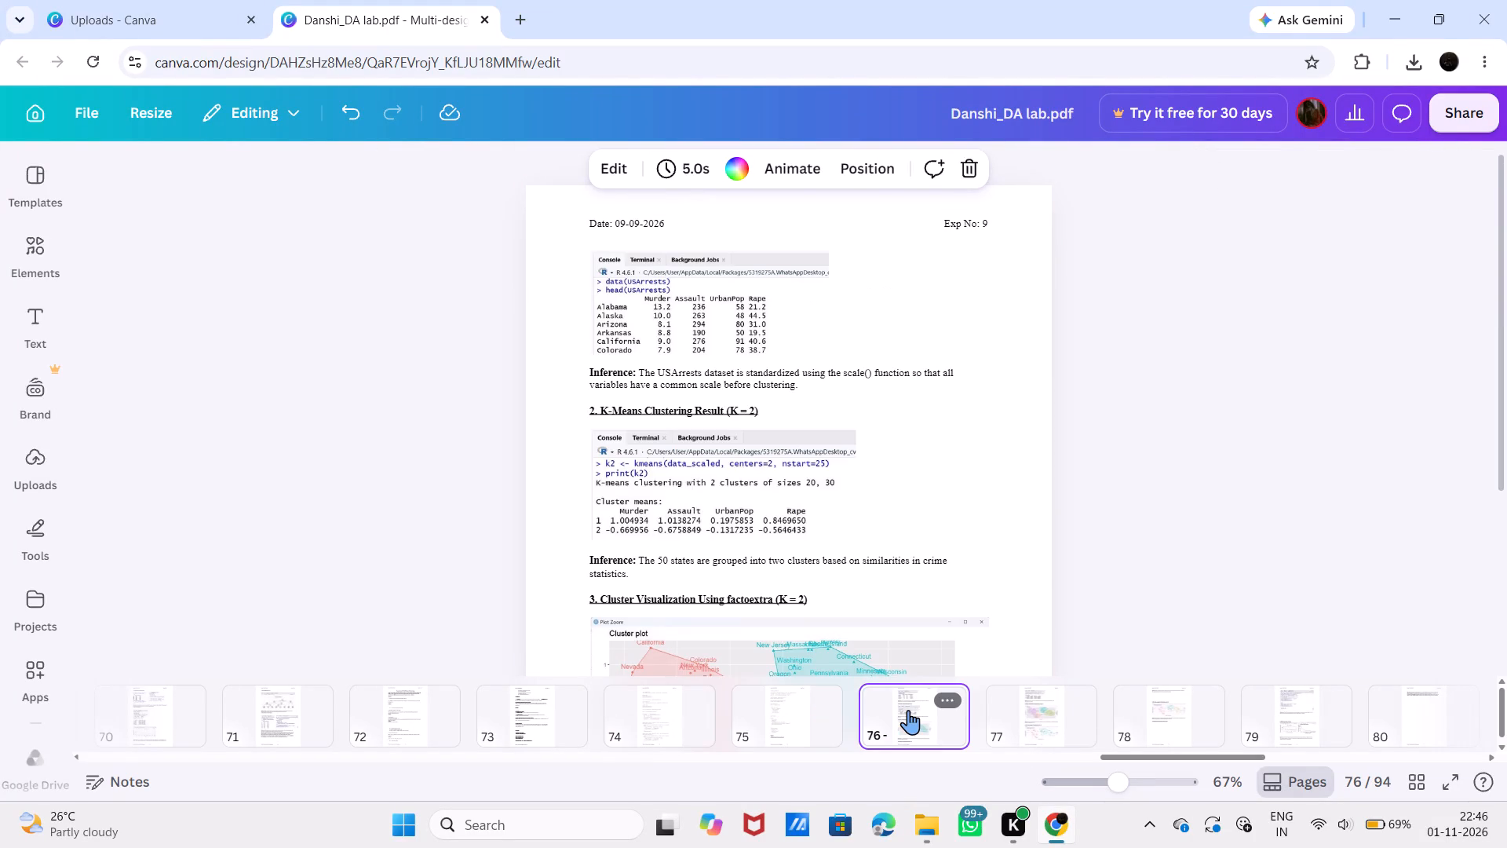
left_click(1045, 700)
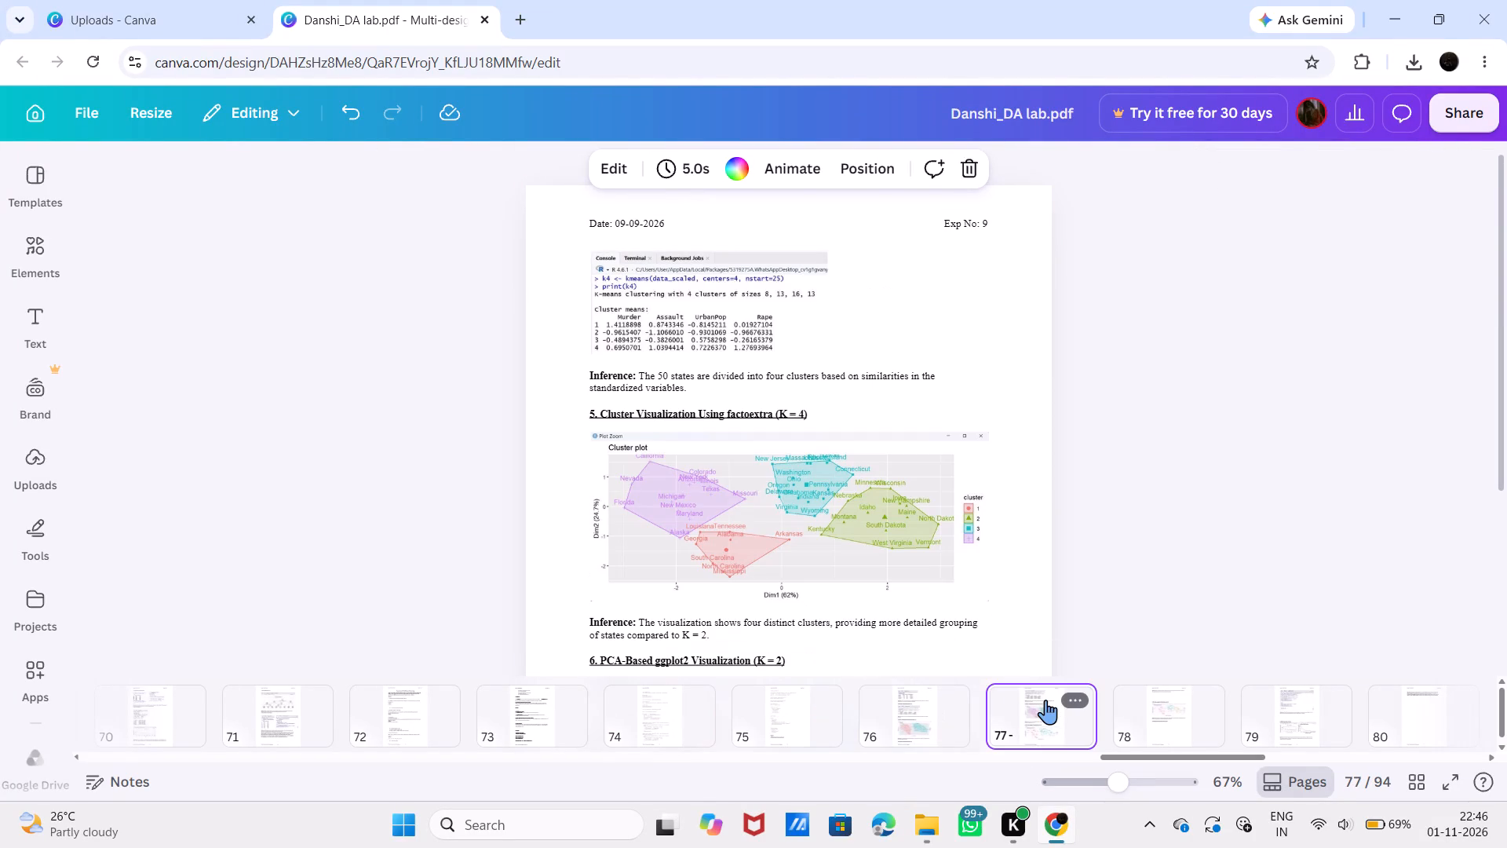
left_click(1164, 712)
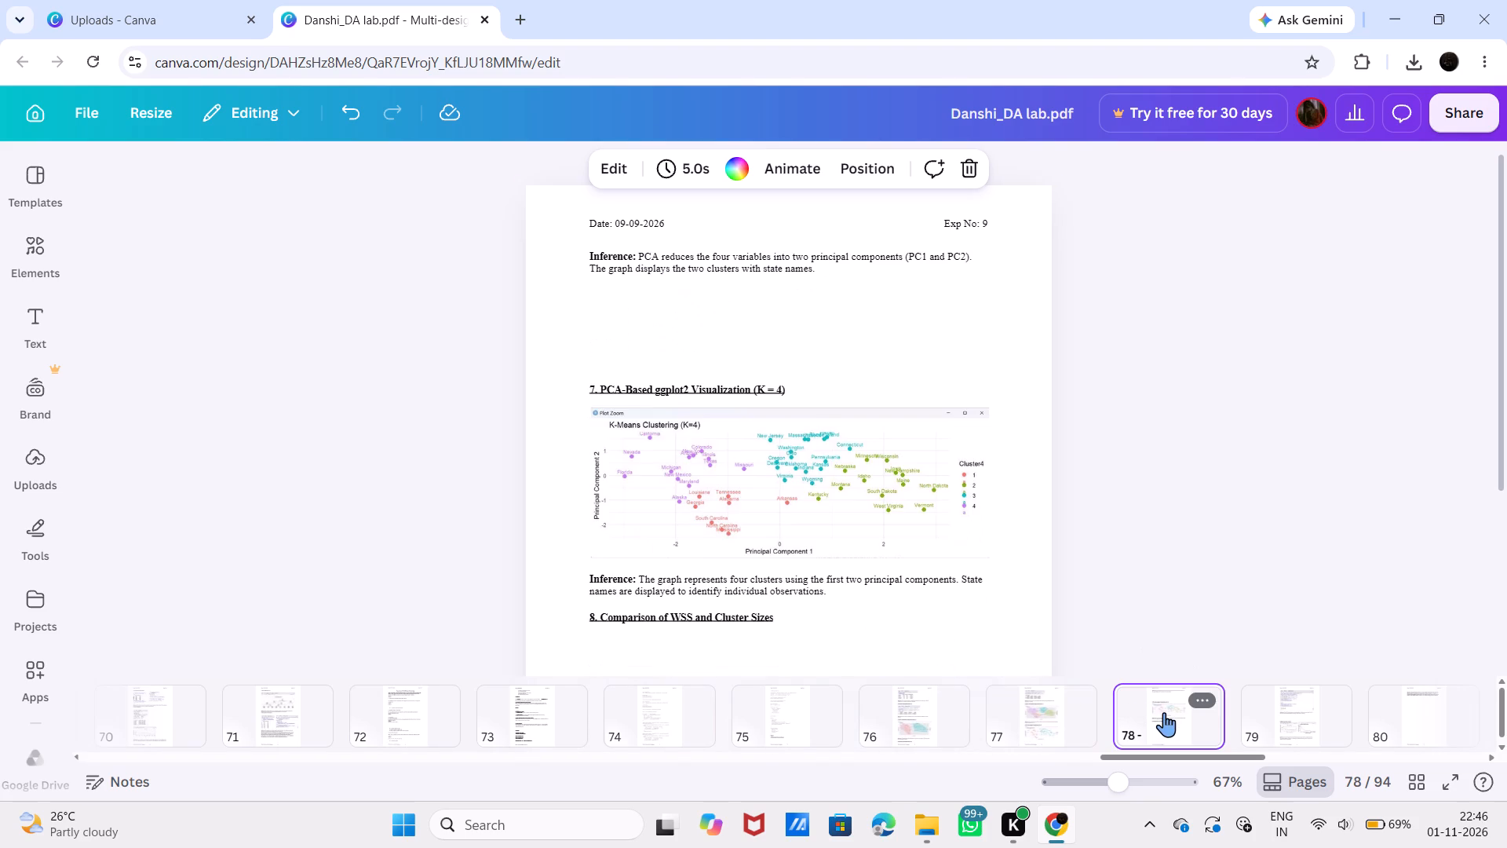
scroll(1023, 733, "left", 5)
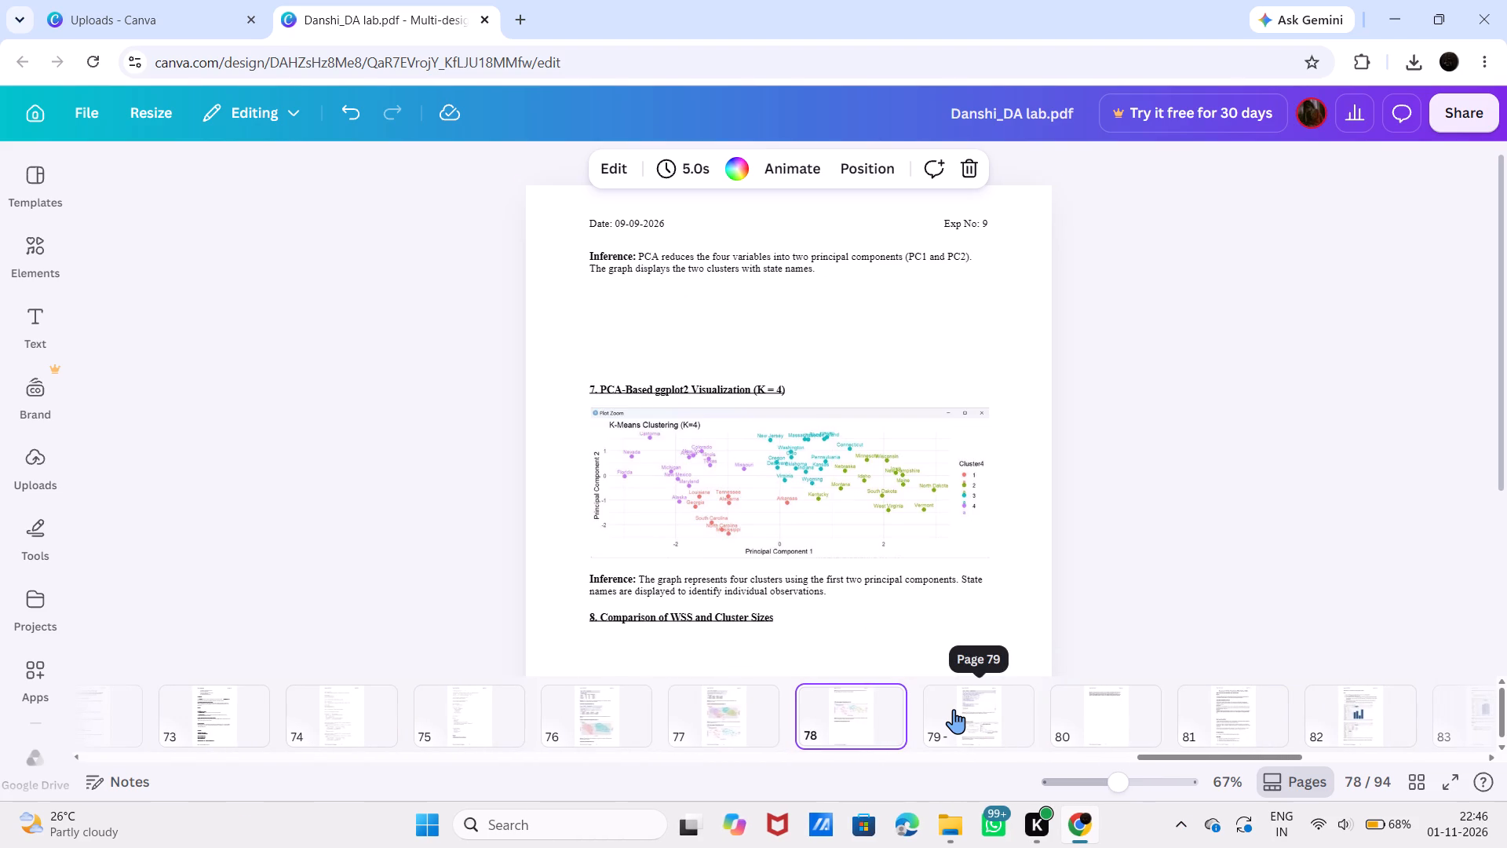
left_click(954, 709)
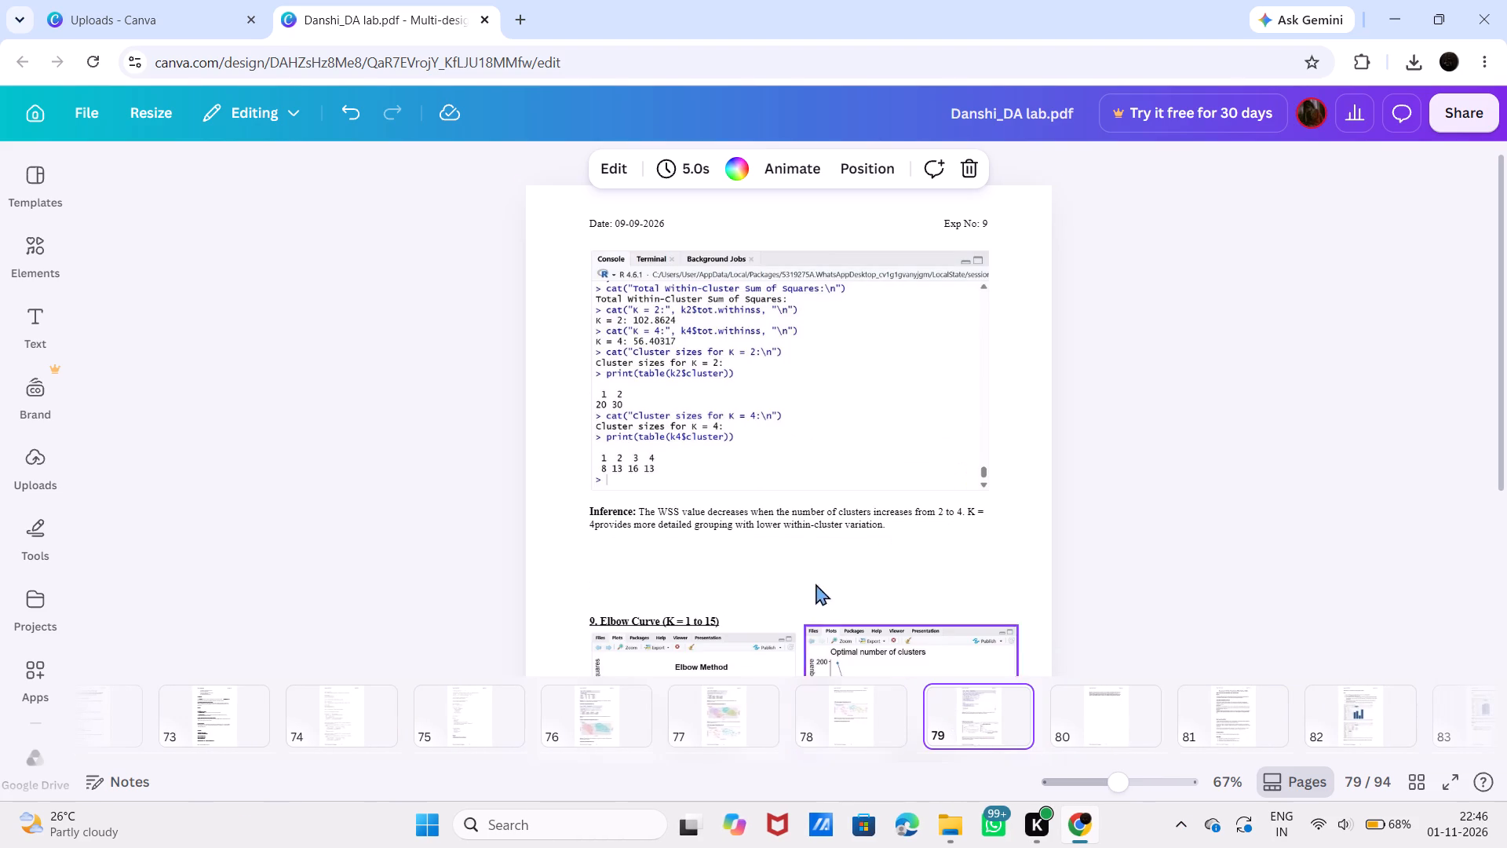
scroll(780, 573, "down", 4)
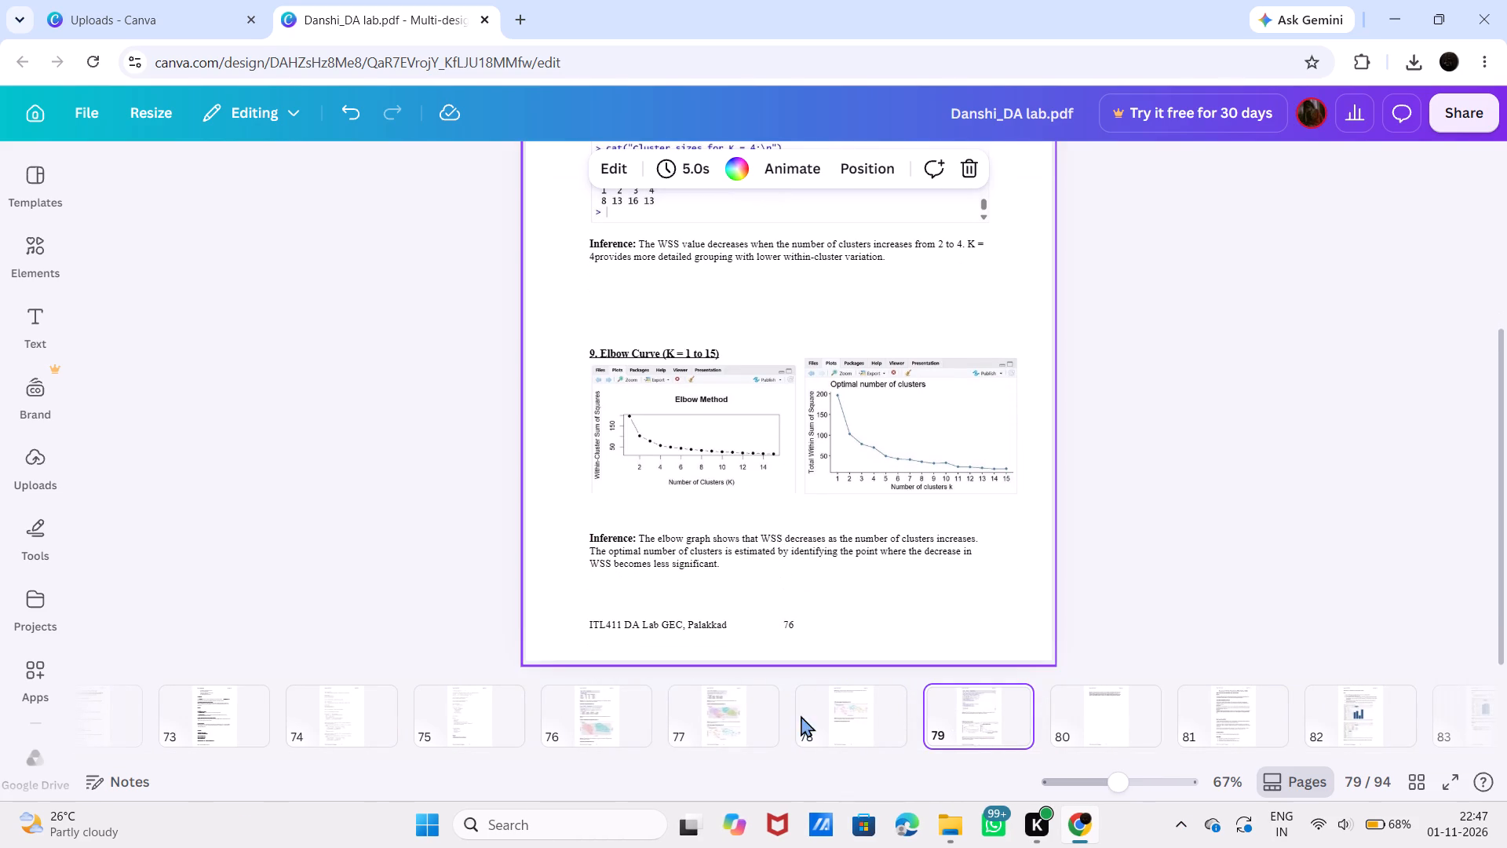
scroll(801, 715, "up", 3)
scroll(801, 715, "left", 5)
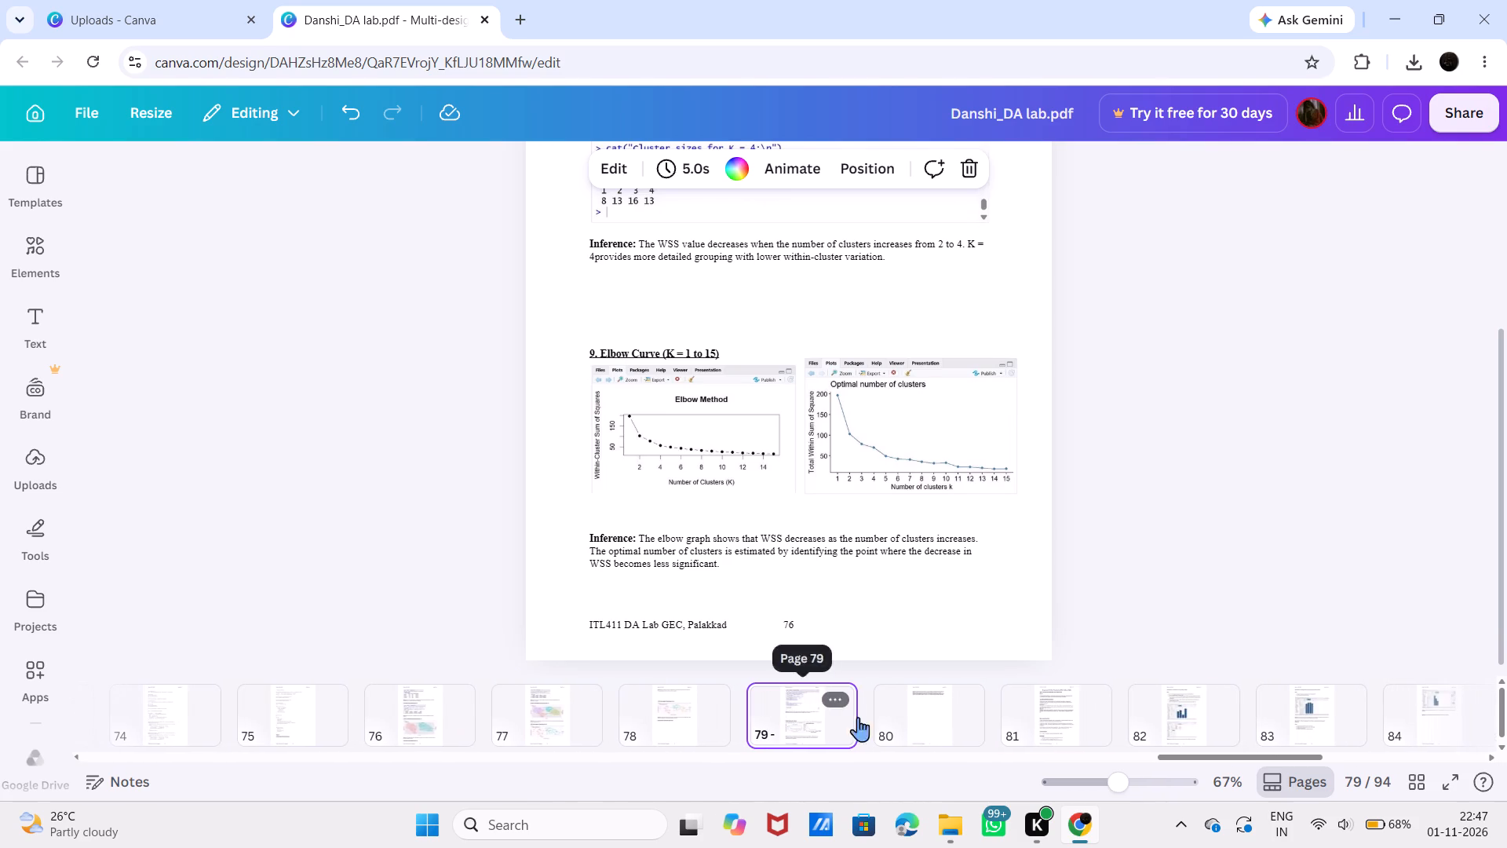
Review pages 80 to 84, checking the text spacing, chart images and header dates of the Tableau experiment.
left_click(925, 718)
scroll(925, 718, "up", 3)
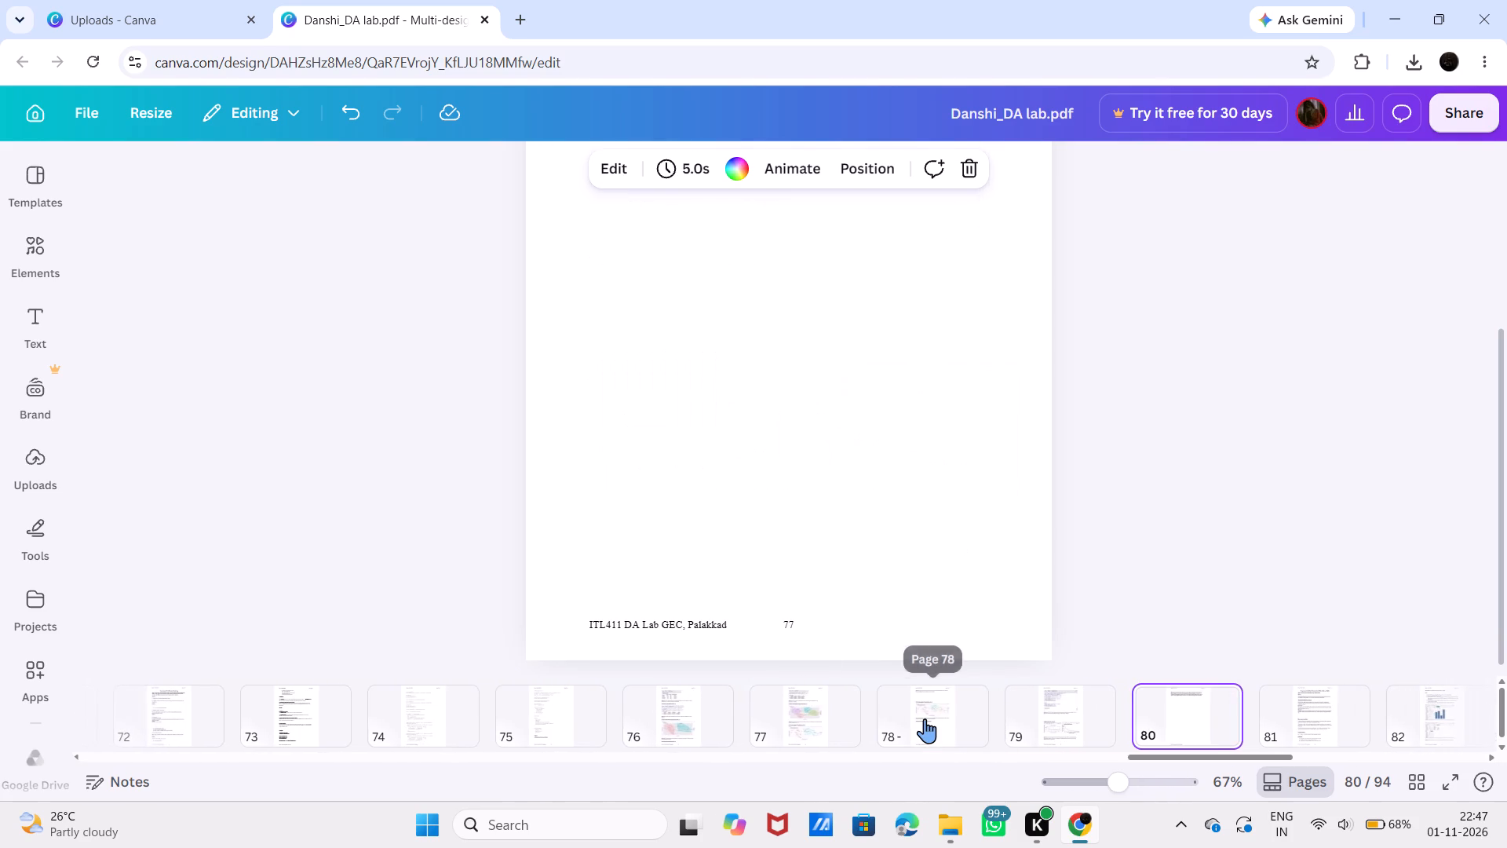
scroll(900, 565, "up", 4)
scroll(900, 565, "down", 1)
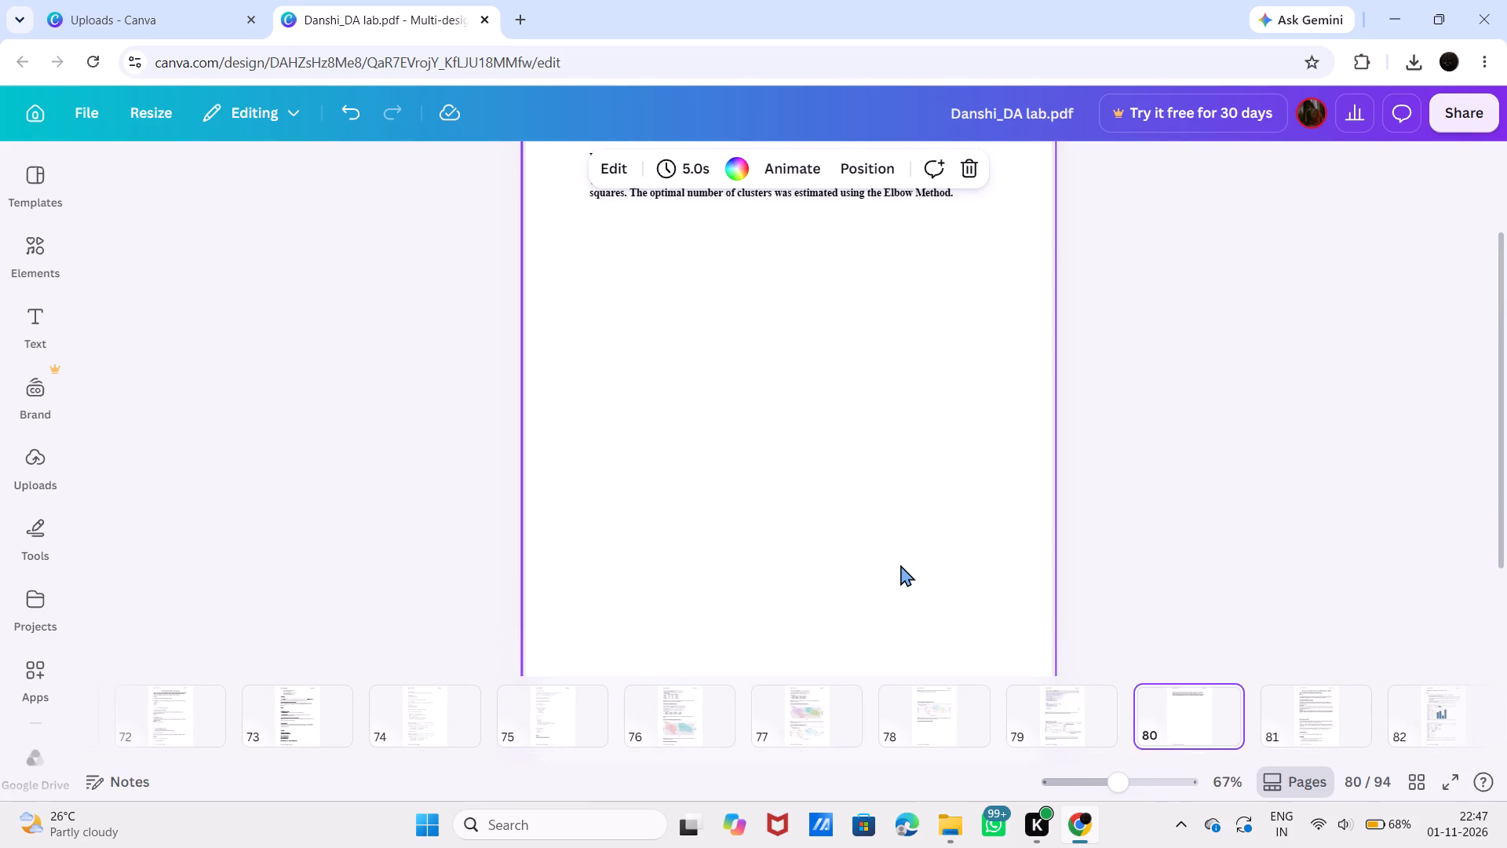
left_click(1314, 720)
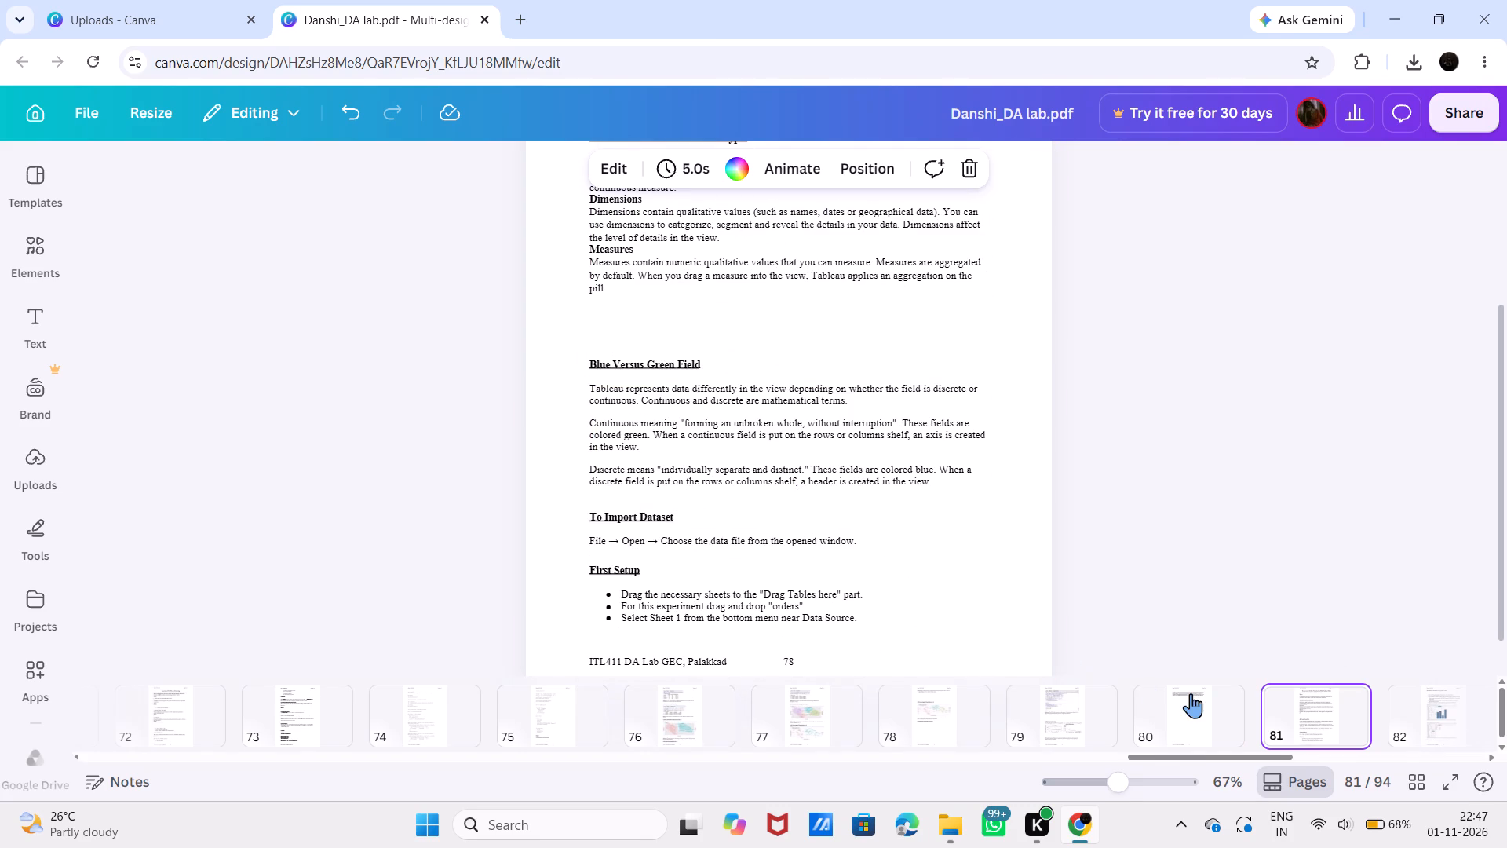
scroll(1191, 693, "left", 8)
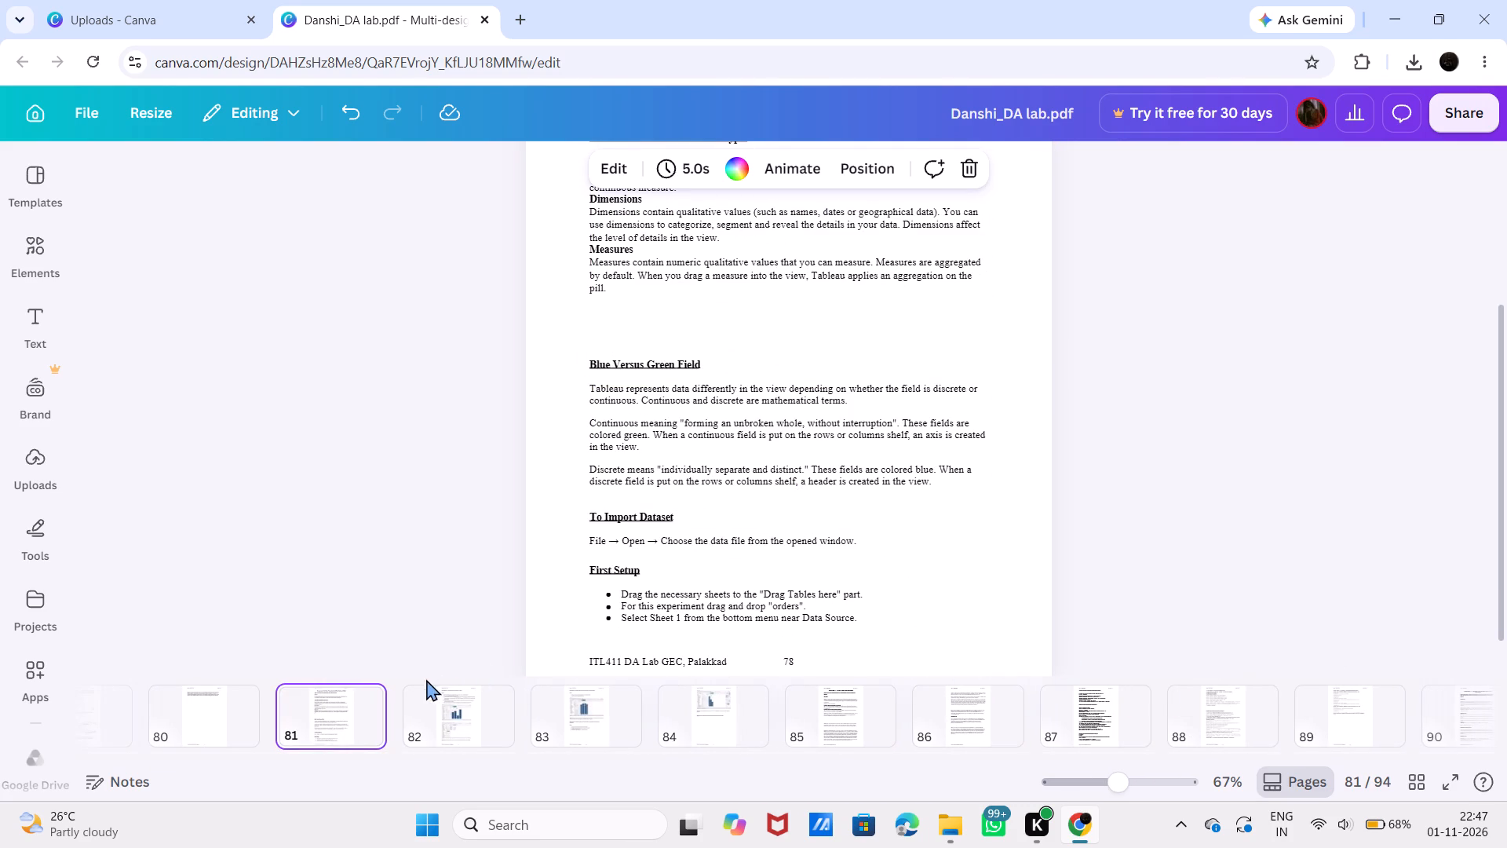
left_click(477, 721)
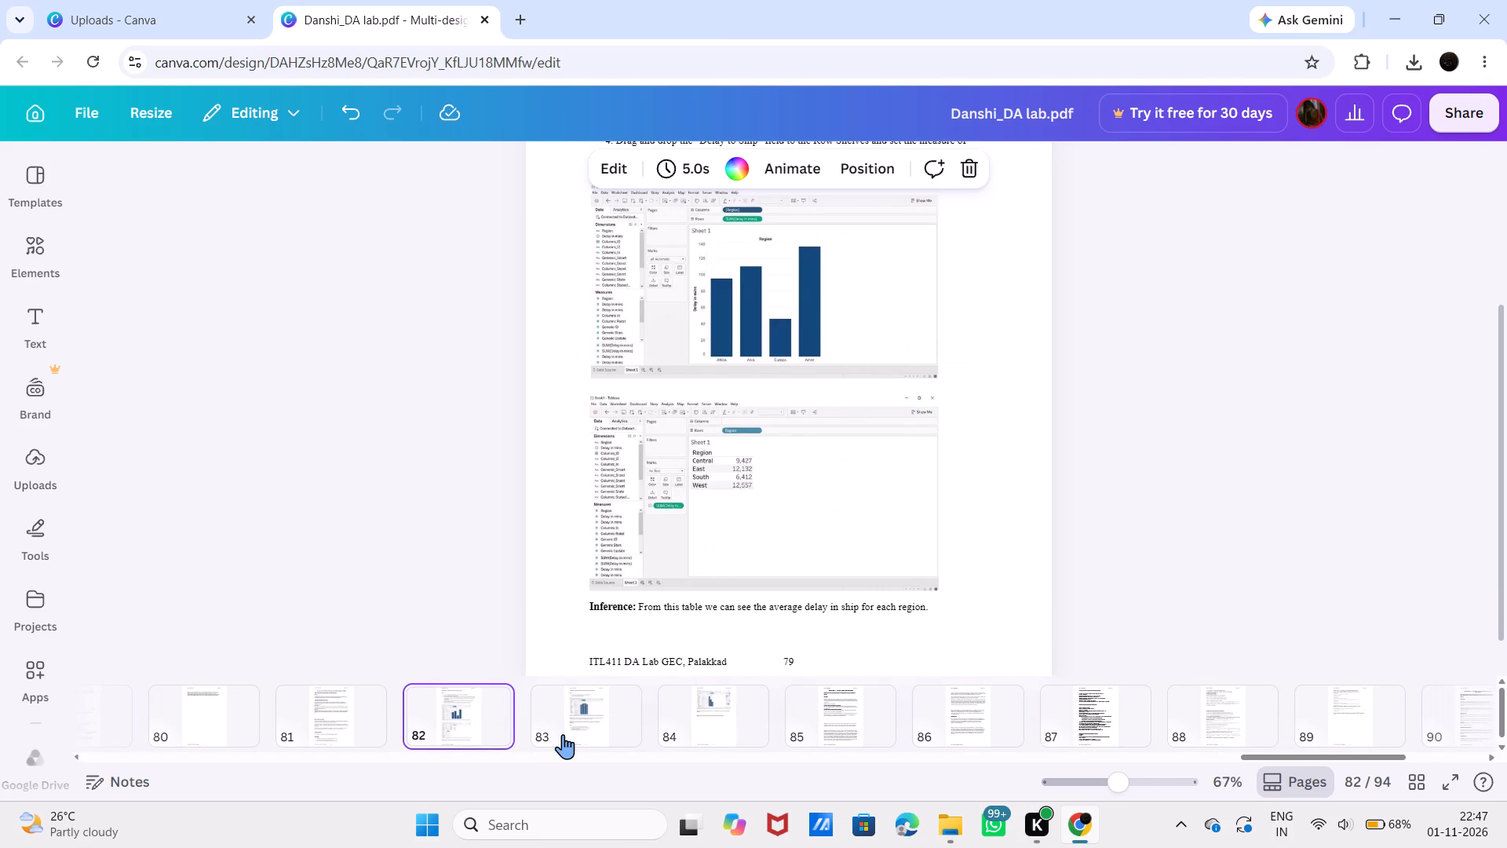
left_click(588, 710)
scroll(741, 537, "up", 3)
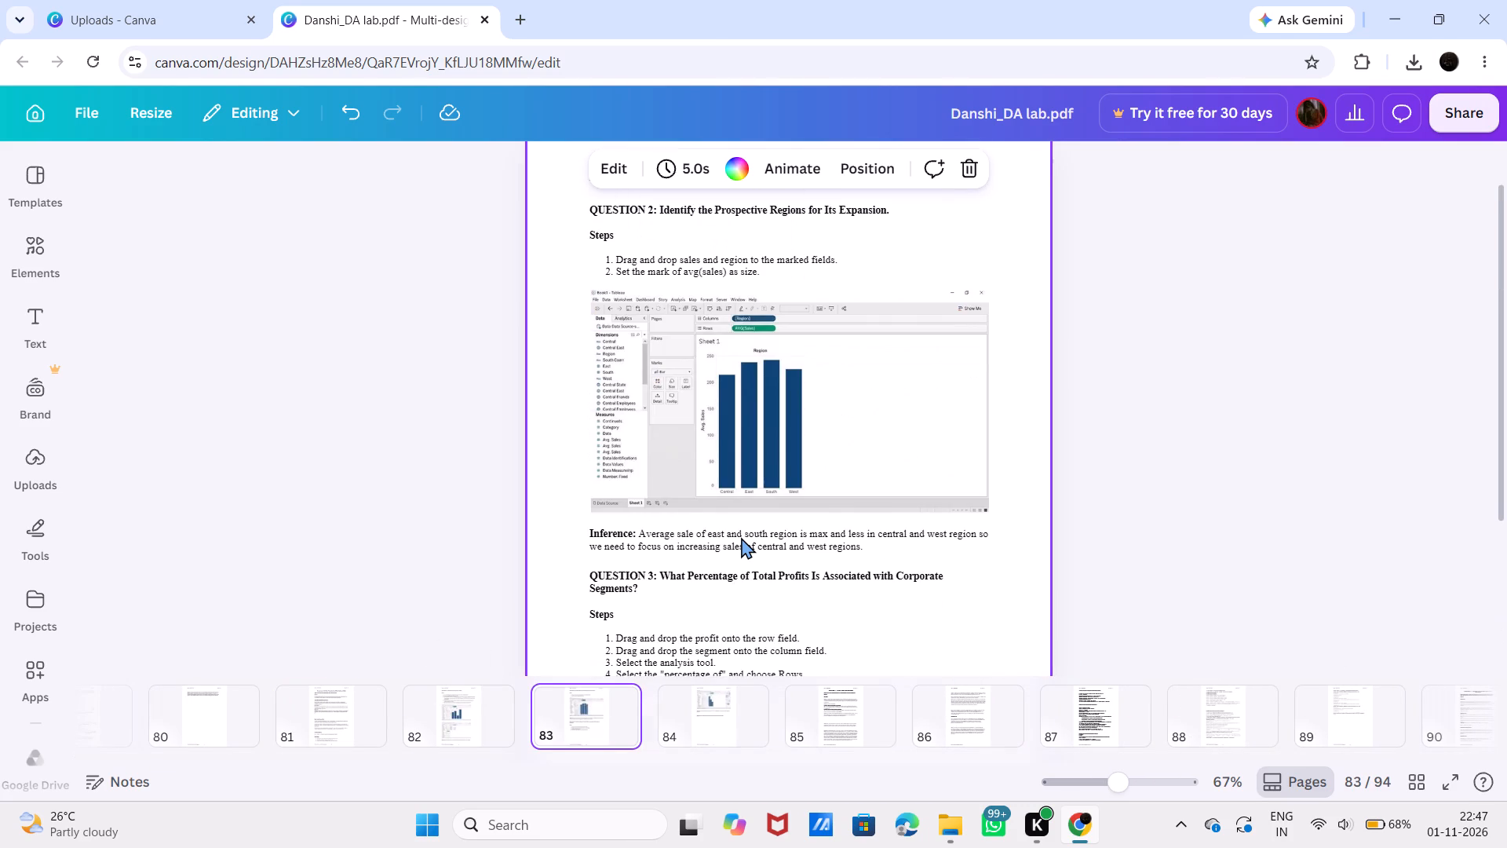
scroll(741, 537, "down", 2)
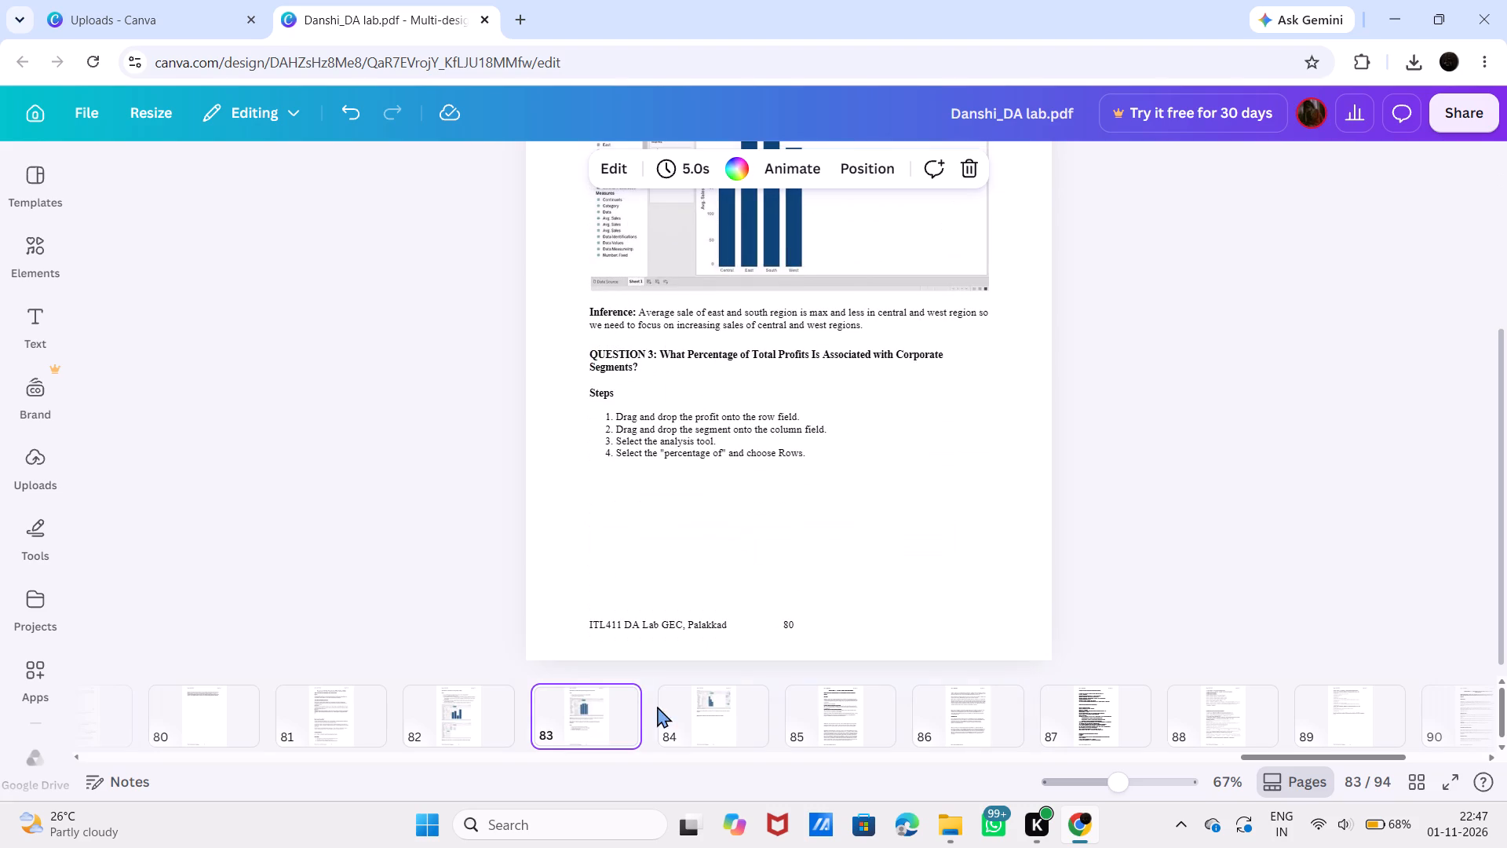
left_click(673, 719)
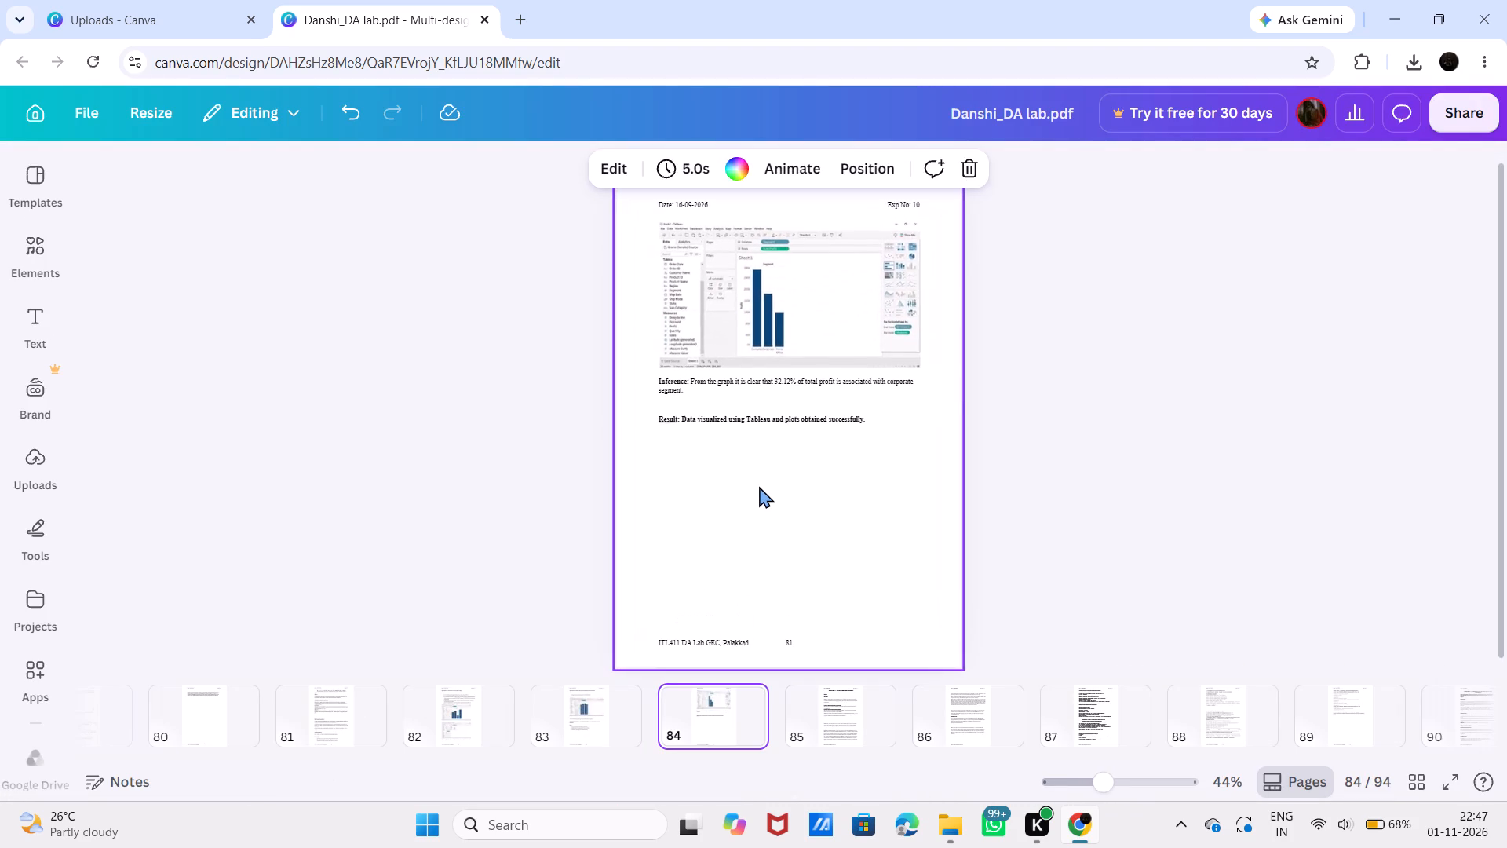
On page 85, insert three blank lines between the HDFS component description and the "(2) YARN (Yet Another Resource Negotiator)" heading.
left_click(843, 733)
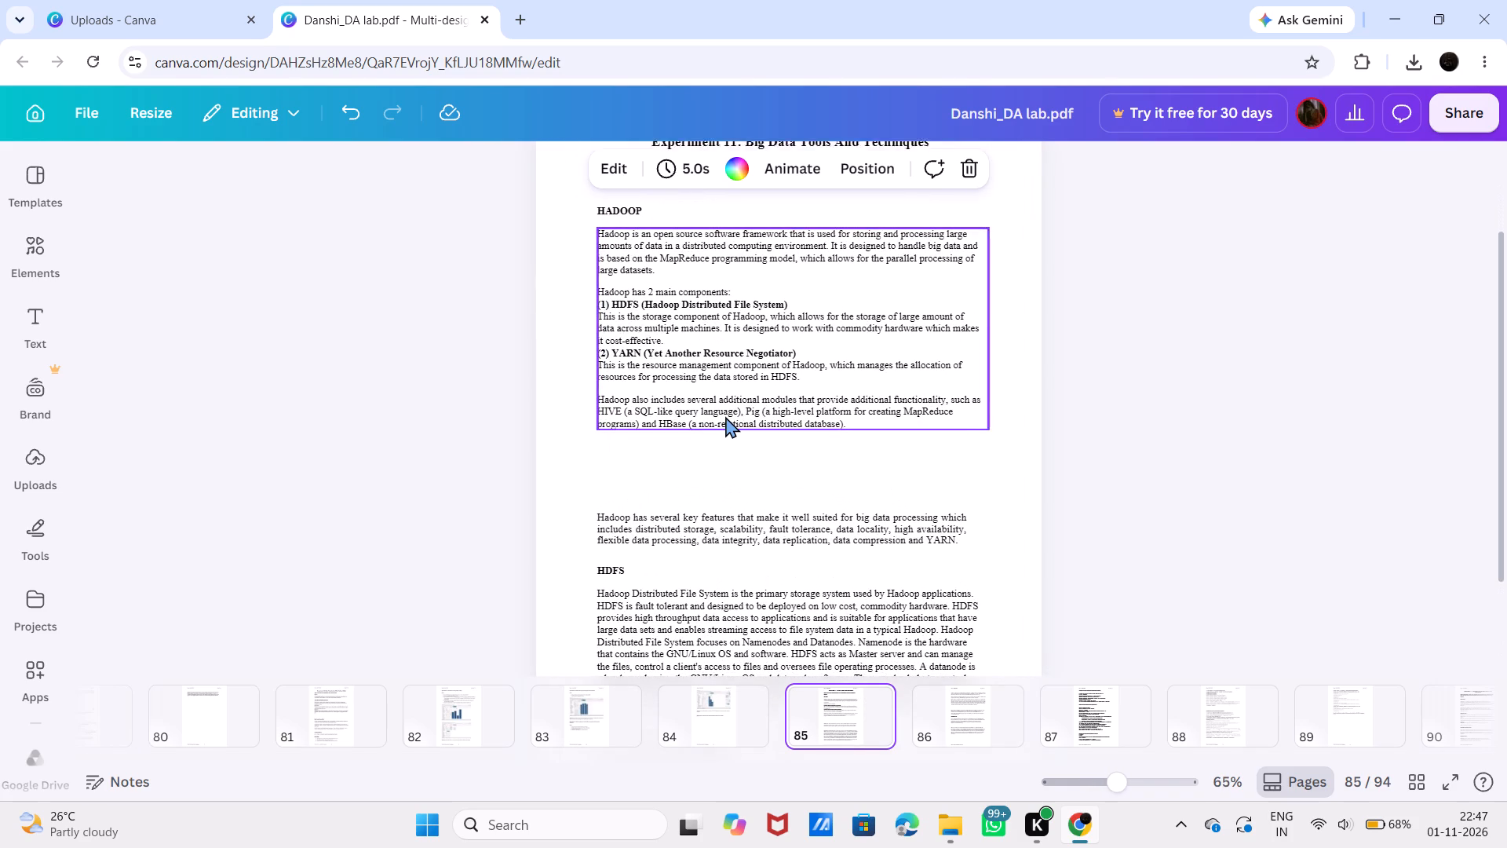
scroll(725, 416, "right", 2)
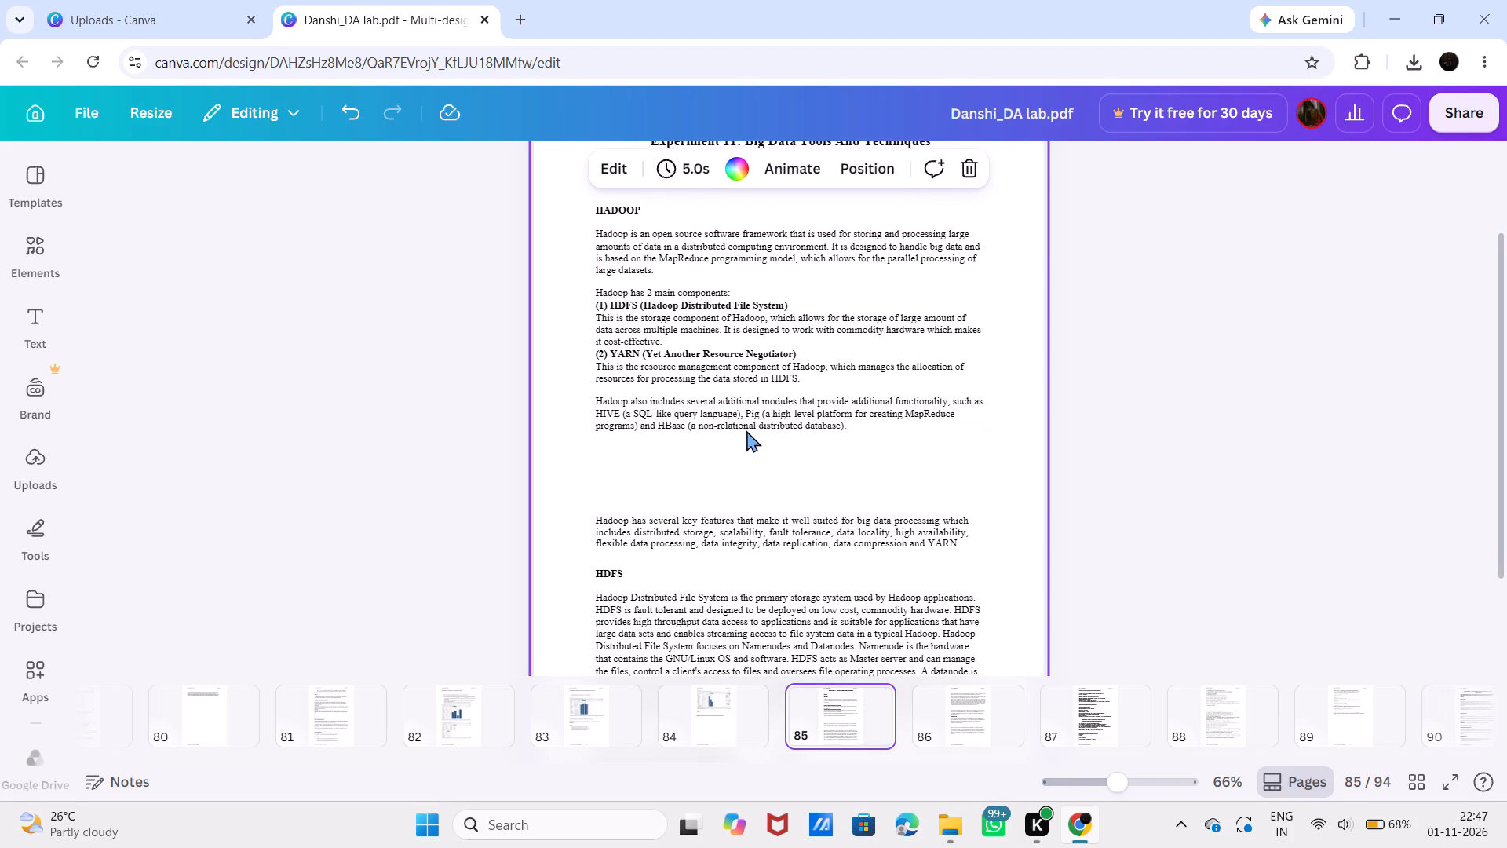
left_click(721, 341)
double_click(685, 342)
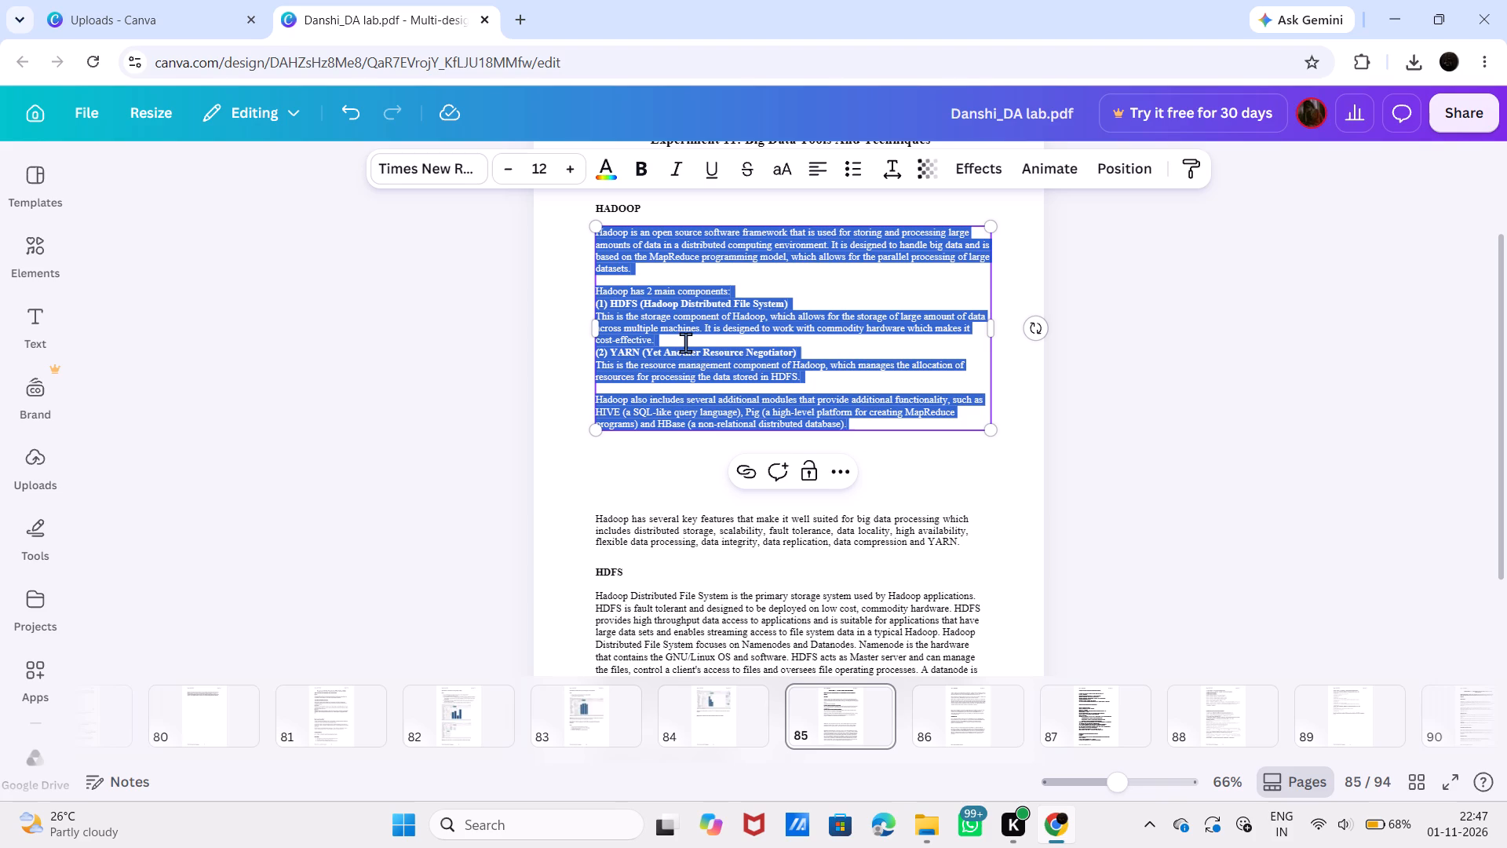
left_click(685, 342)
key("Return")
key("Return")
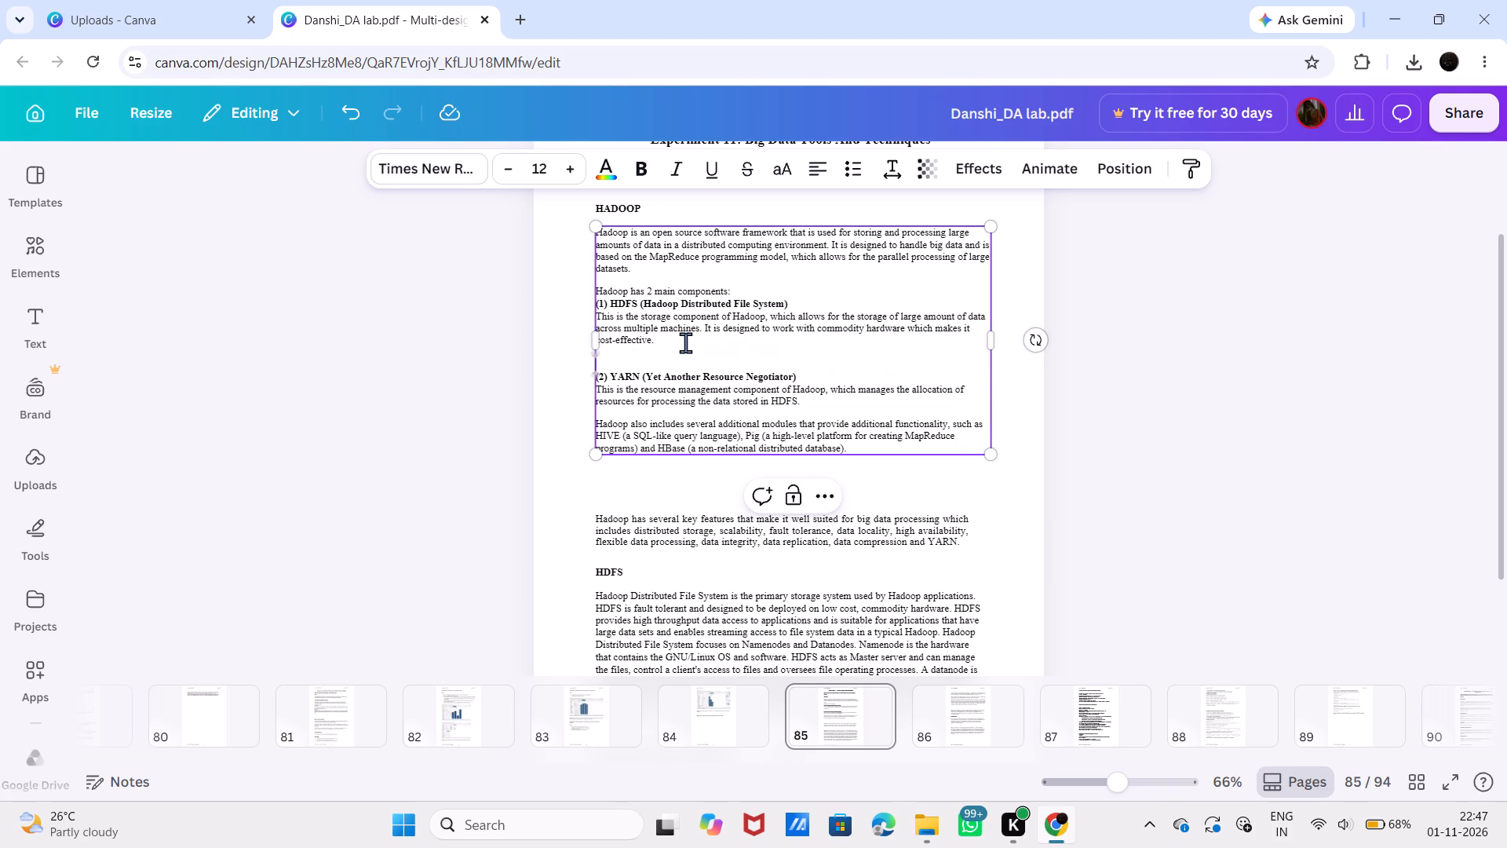
key("Return")
scroll(685, 342, "up", 1)
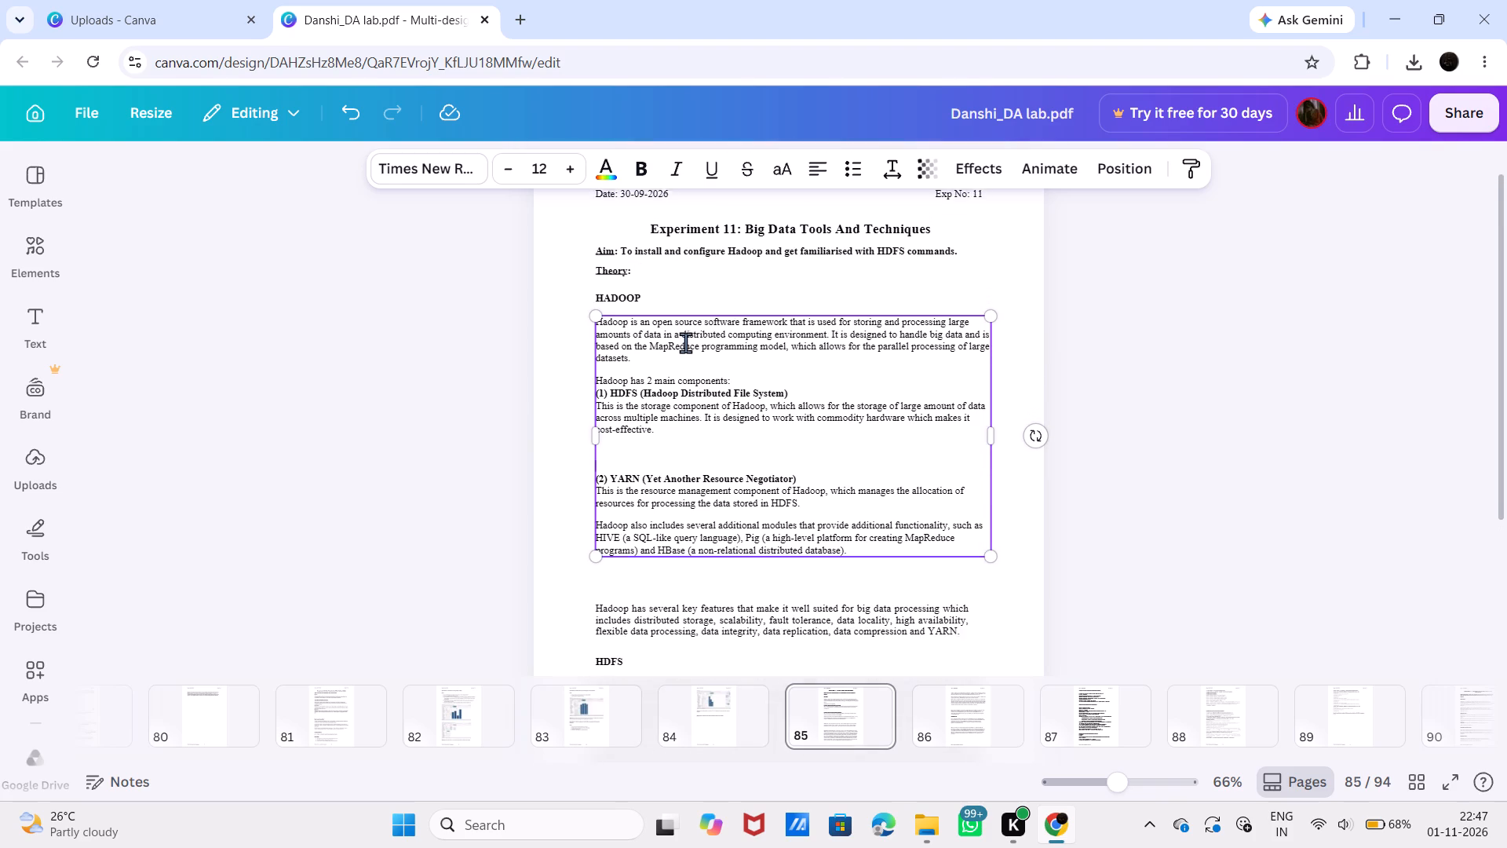
scroll(685, 342, "up", 1)
Insert one blank line above "Hadoop has 2 main components:" in the same text block.
left_click(644, 361)
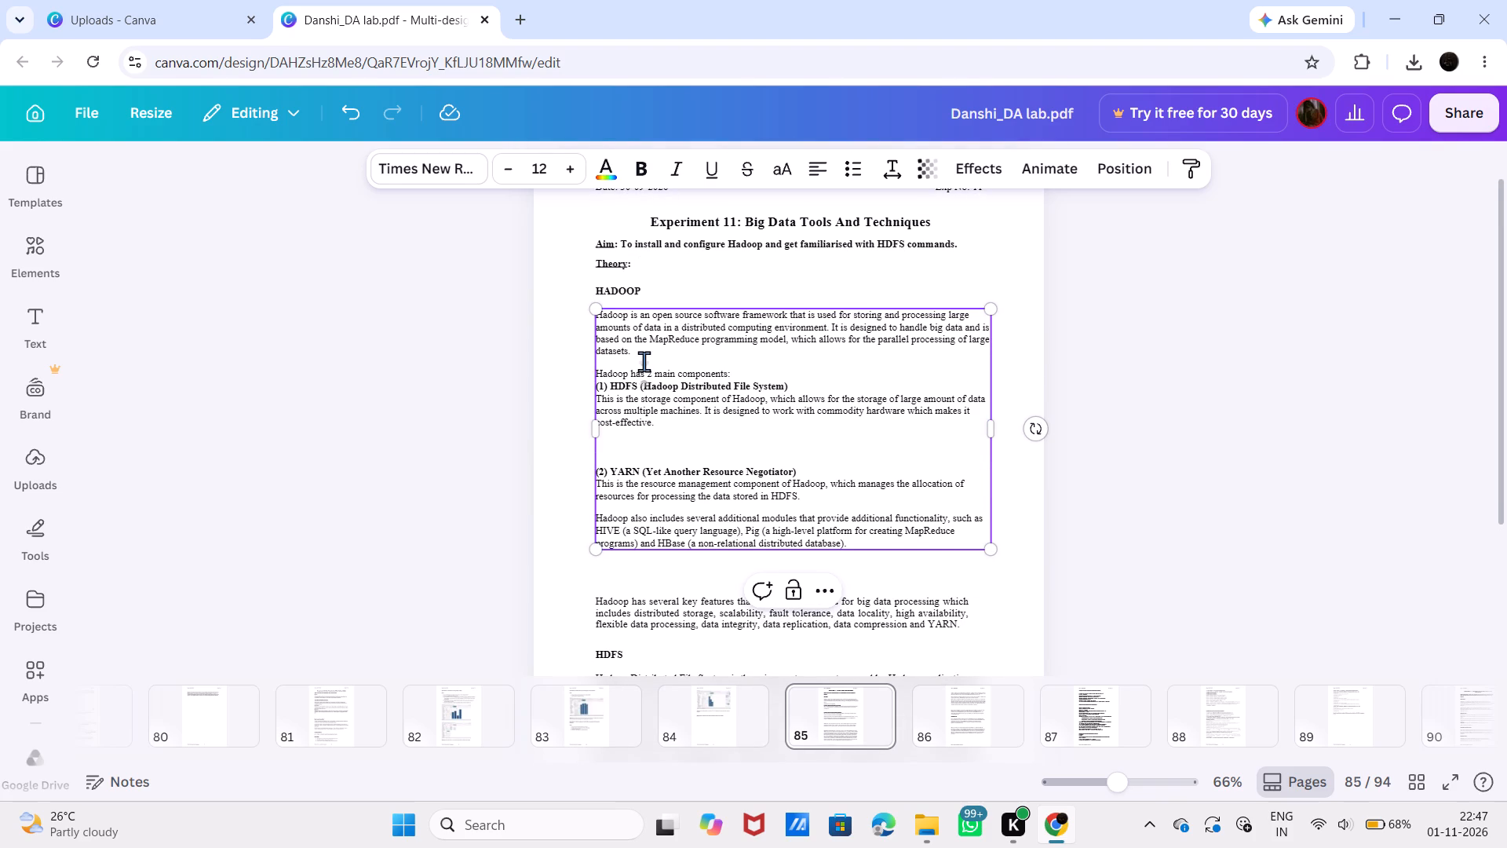
left_click(753, 375)
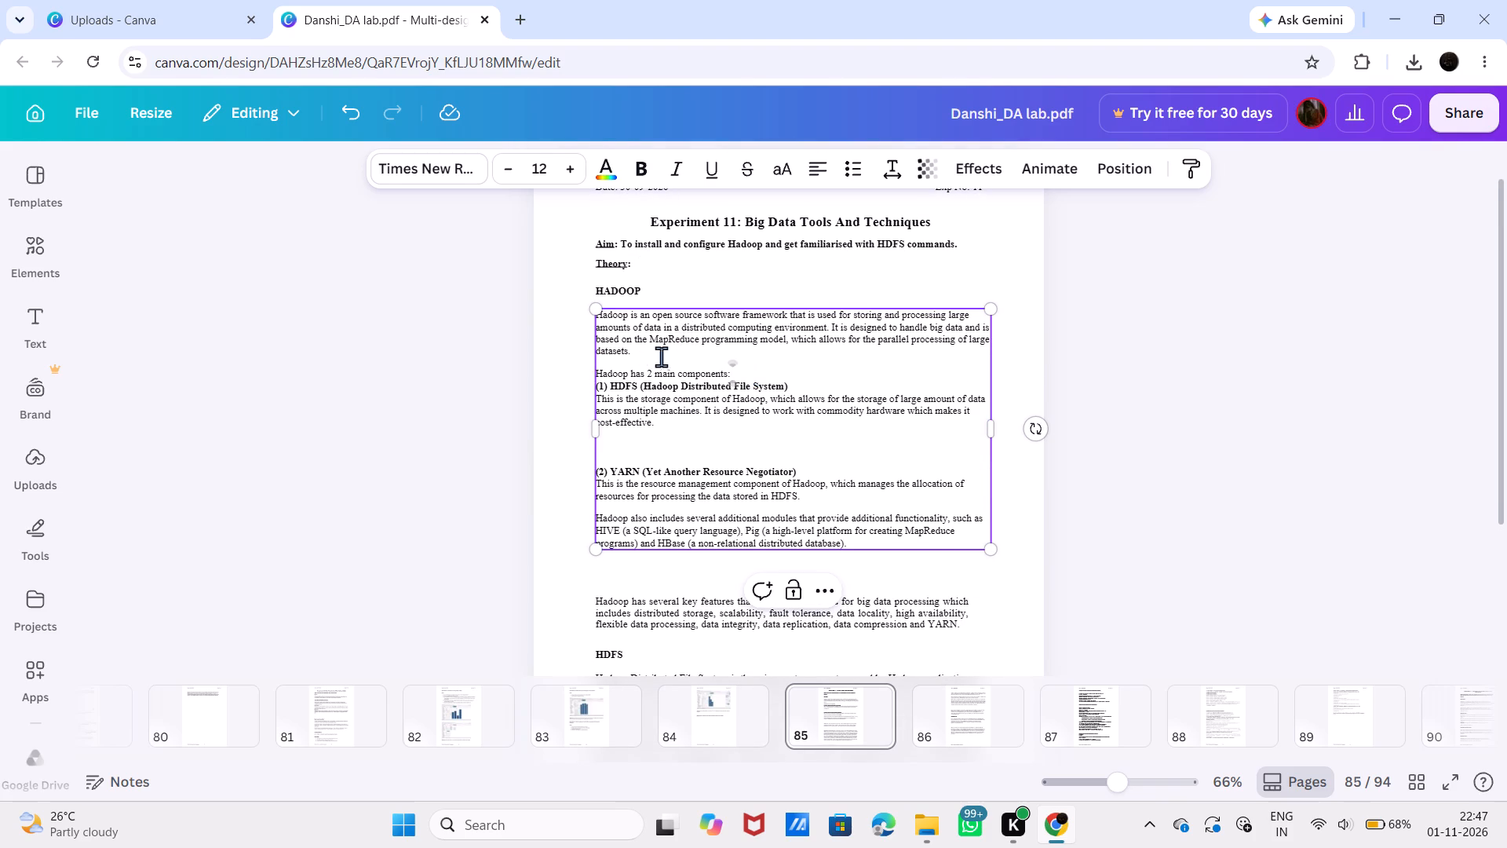
left_click(654, 356)
key("Return")
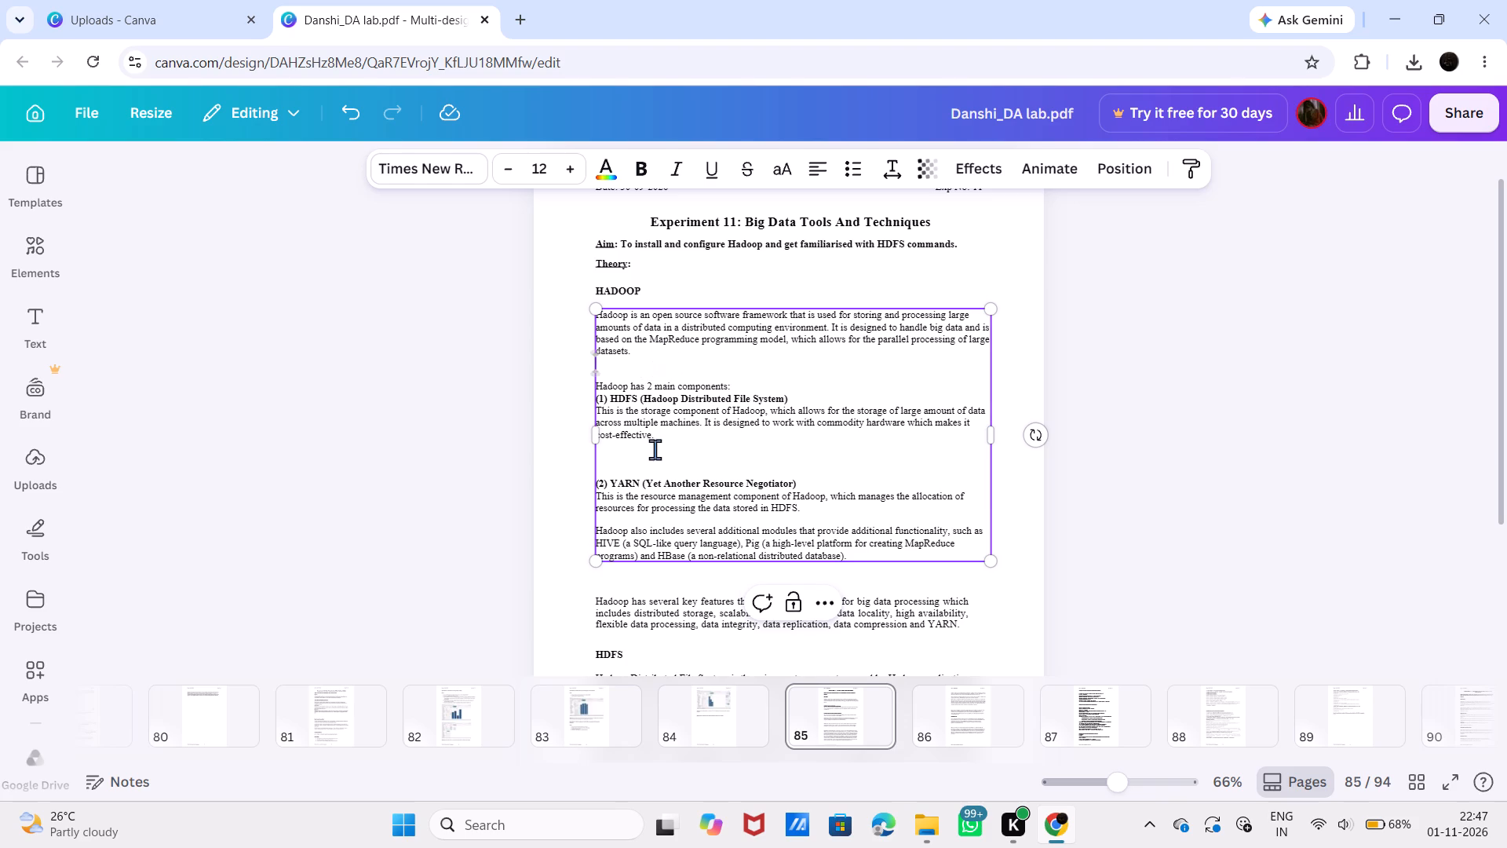
left_click(649, 453)
Move the "Hadoop has several key features" paragraph slightly up, closer to the paragraph on additional modules.
scroll(649, 453, "down", 2)
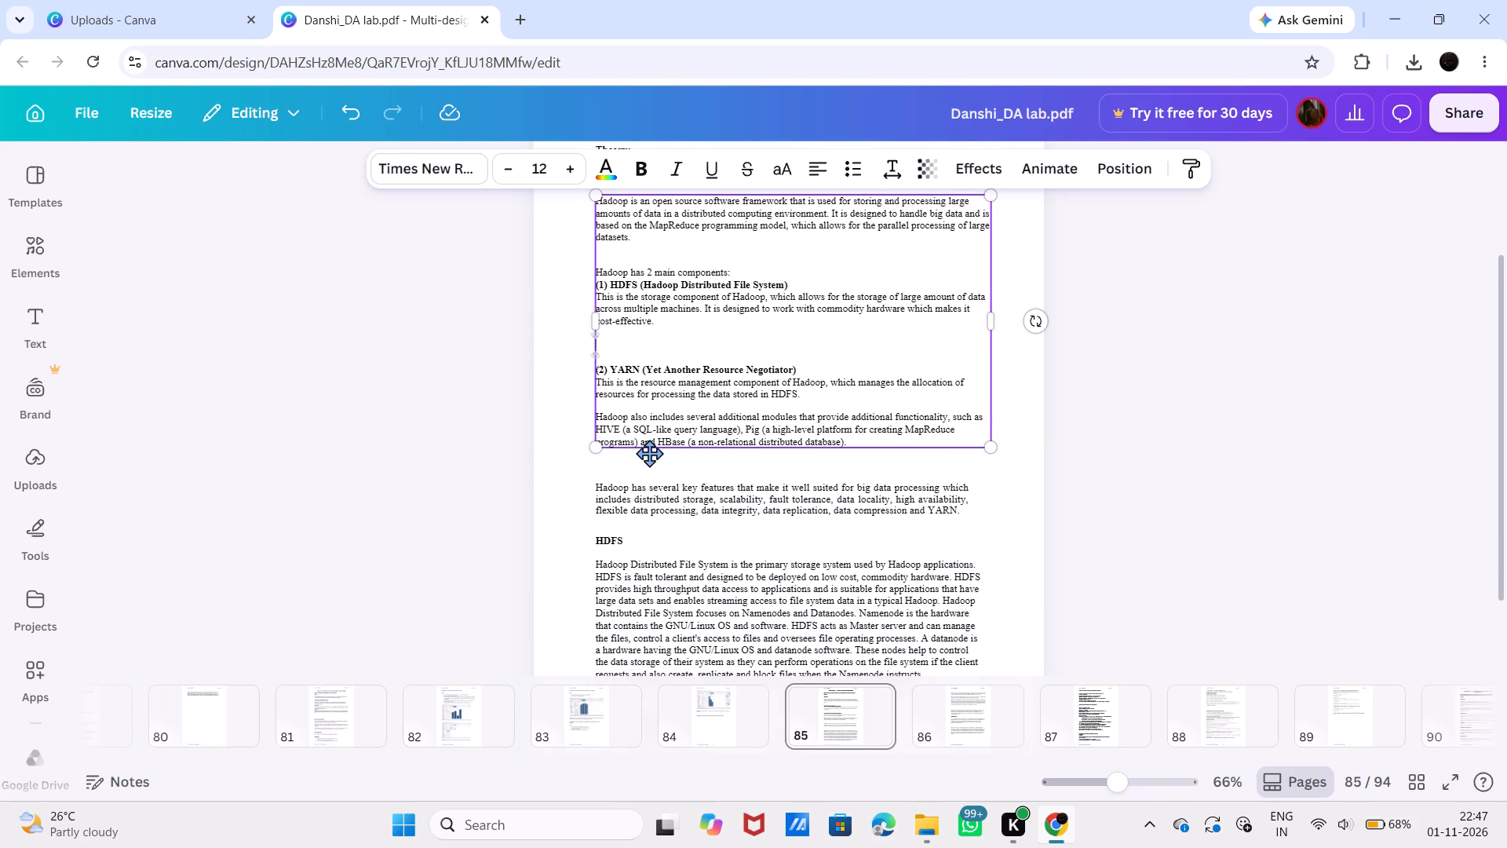
scroll(649, 453, "down", 1)
left_click(633, 422)
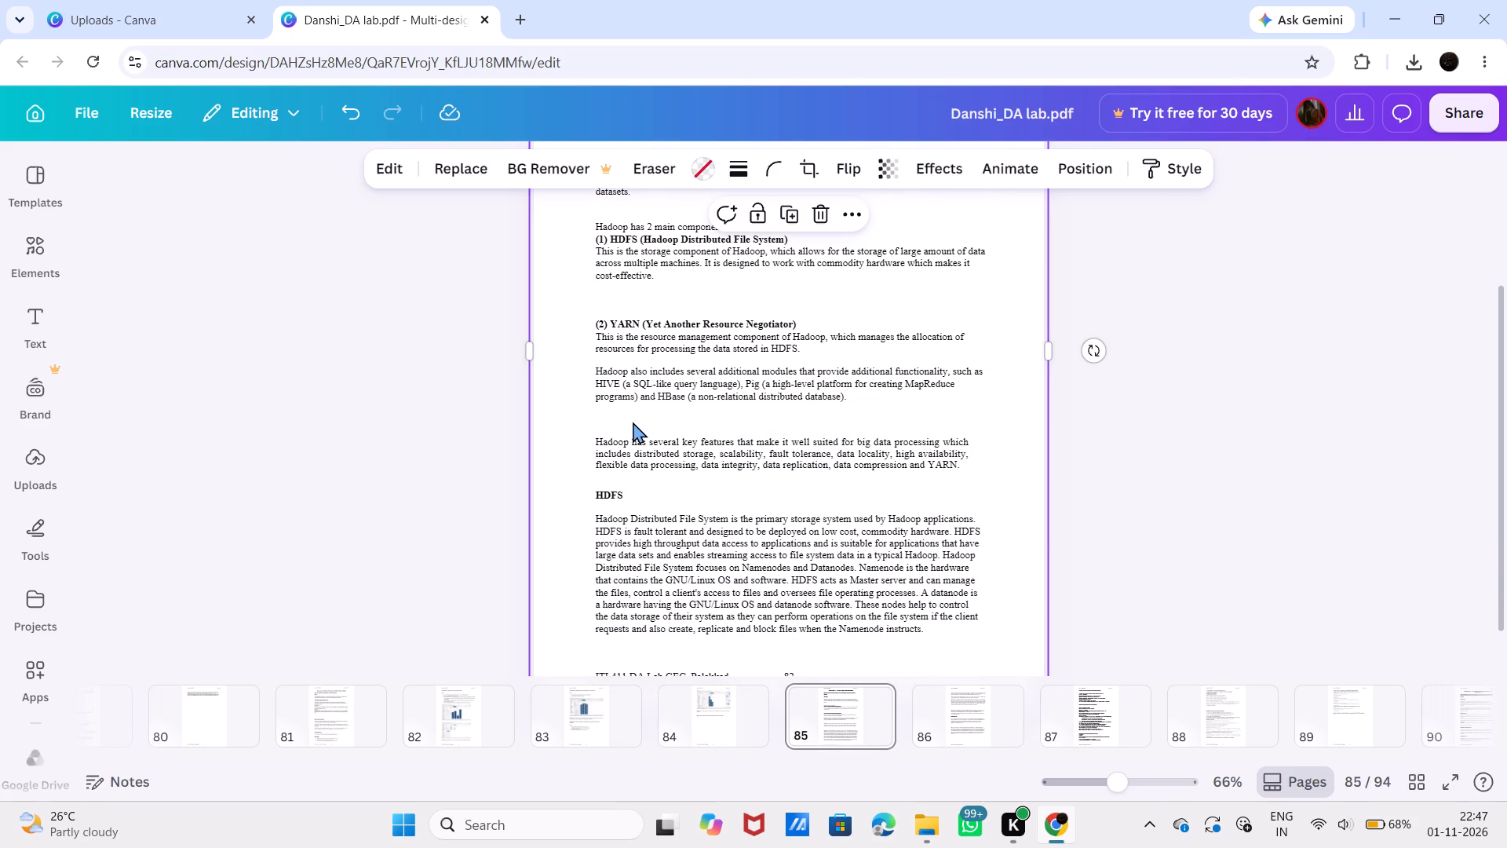
left_click(633, 422)
left_click(670, 457)
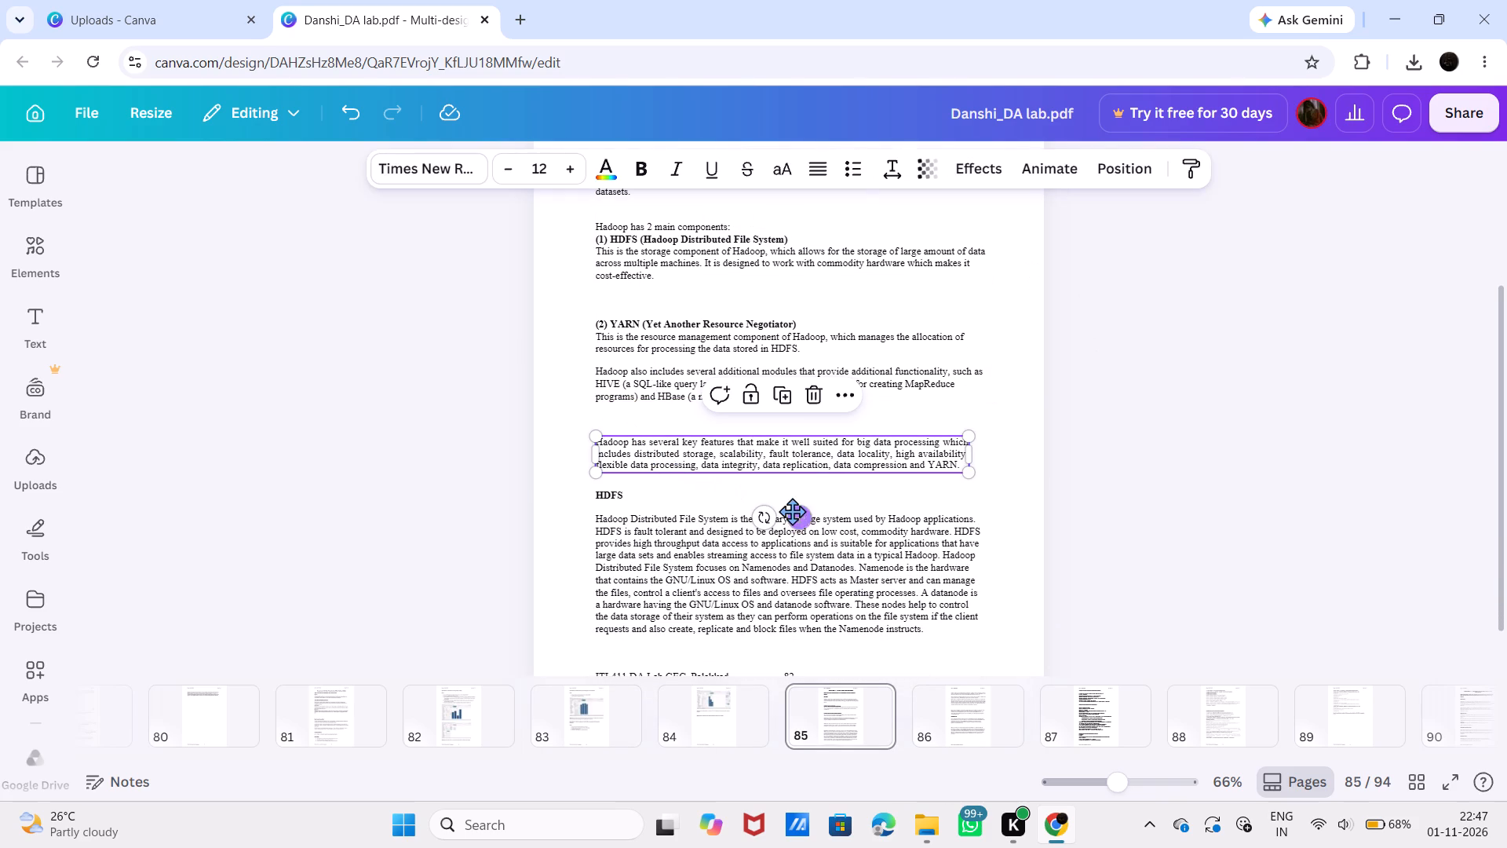
left_click_drag(793, 512, 791, 493)
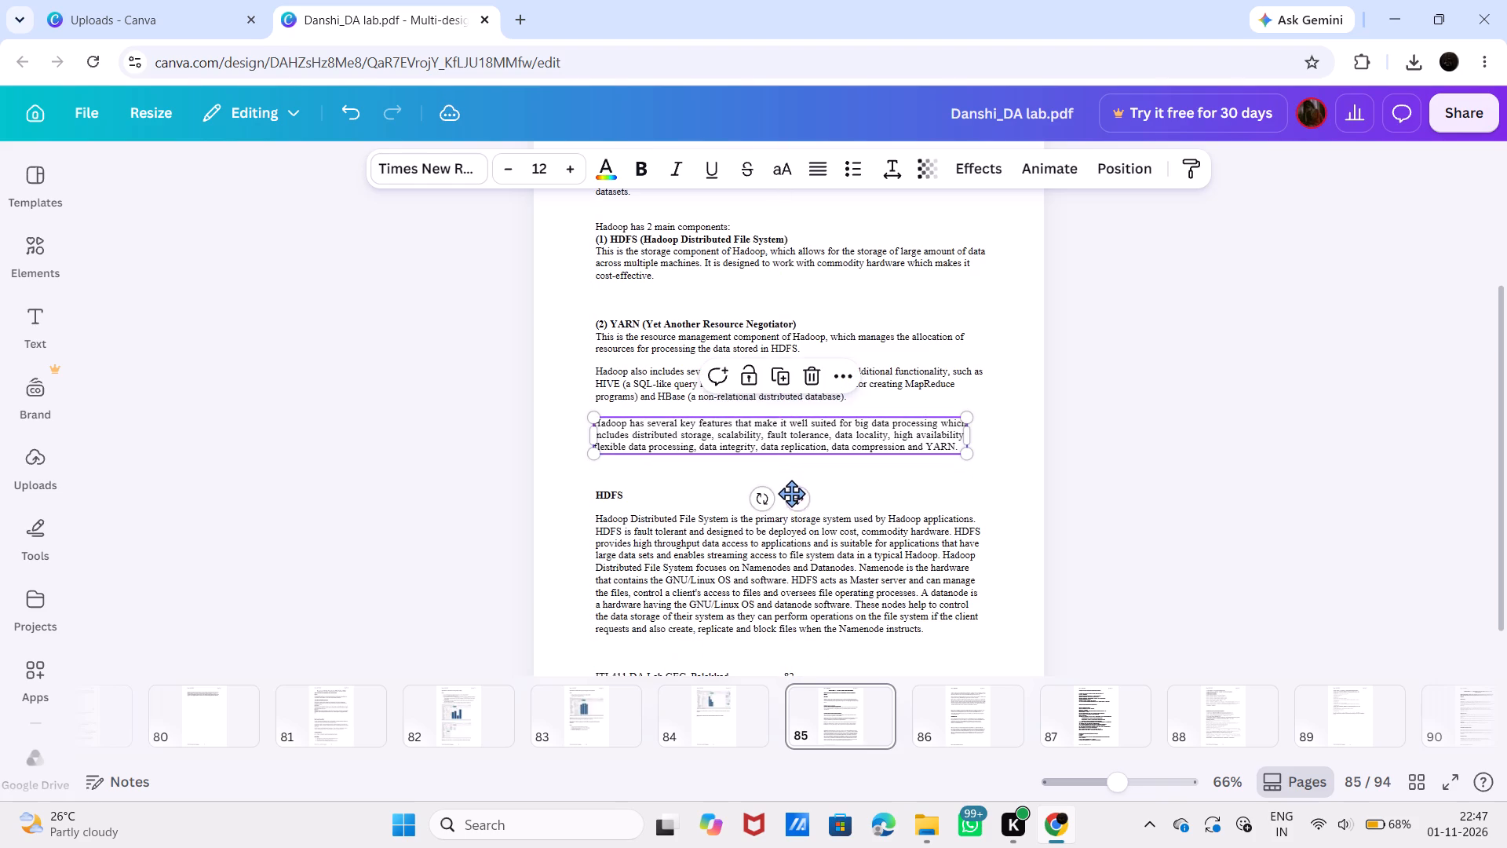
left_click(718, 493)
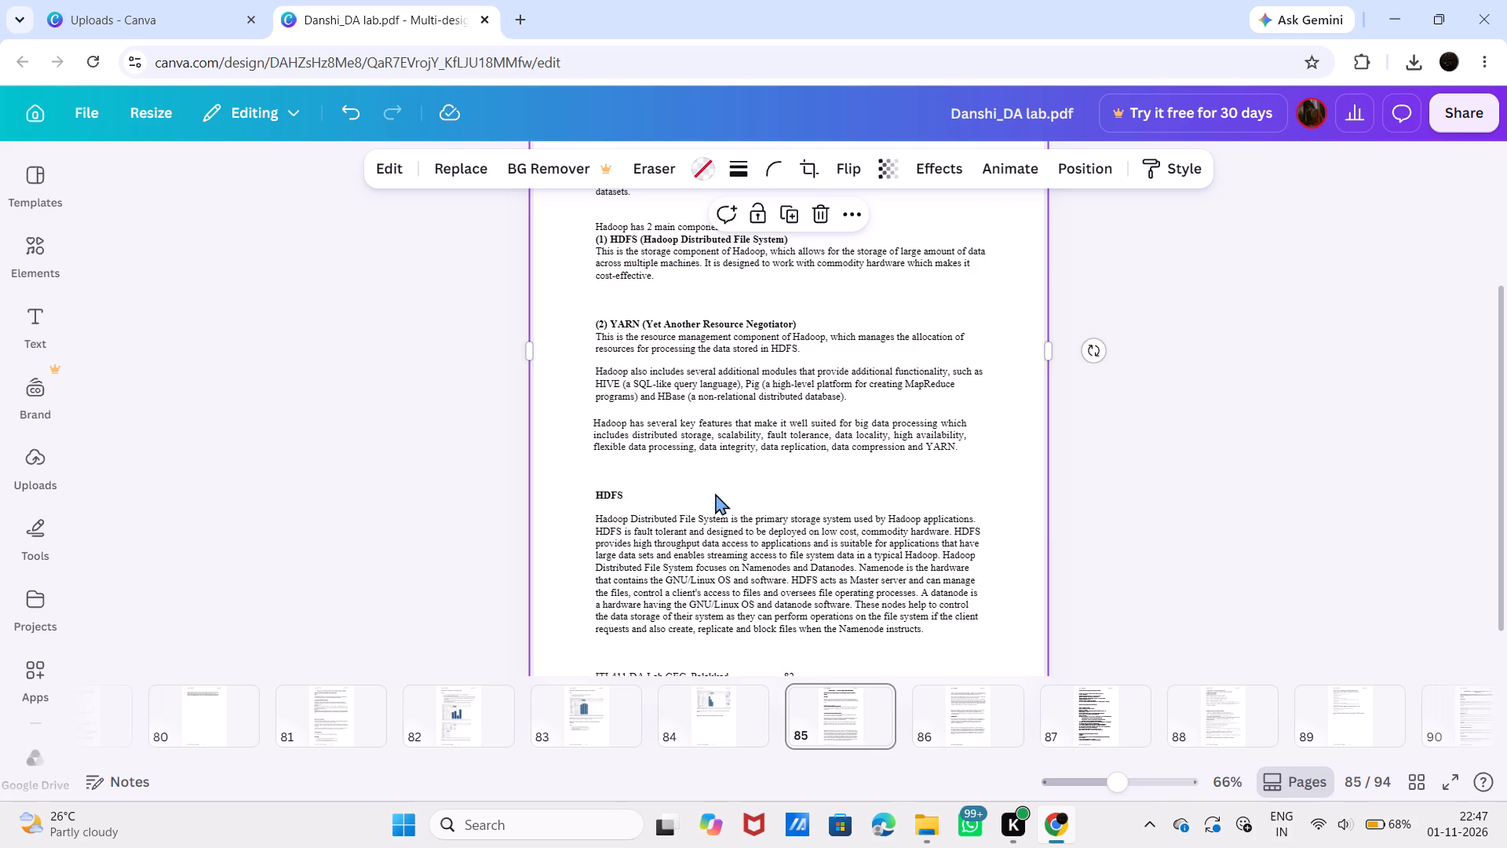
Review pages 85 to 88 of Experiment 11, checking the header dates and the spacing of text and commands.
scroll(670, 492, "down", 2)
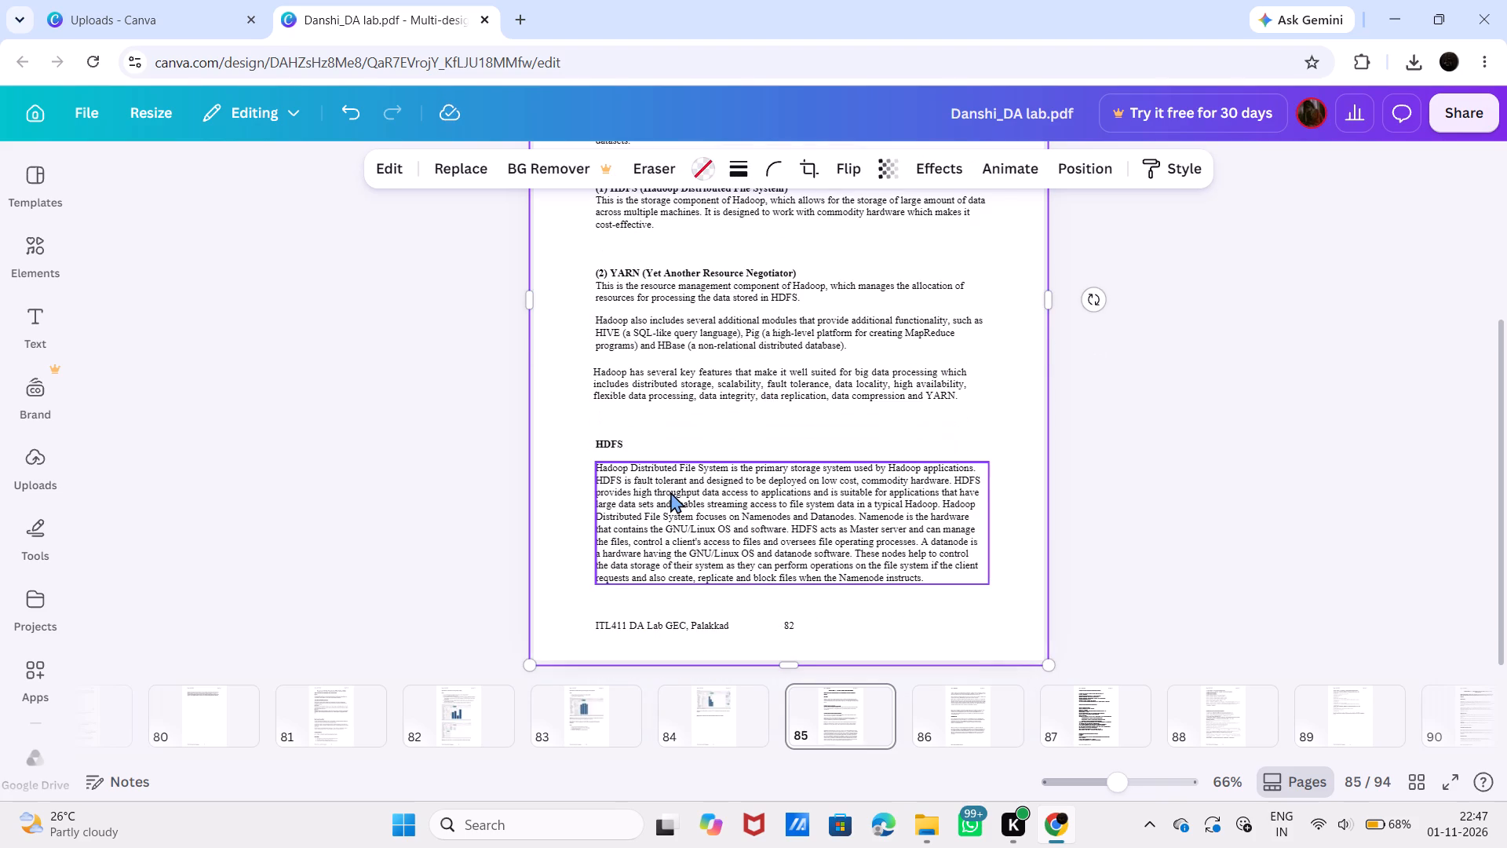
scroll(670, 492, "up", 2)
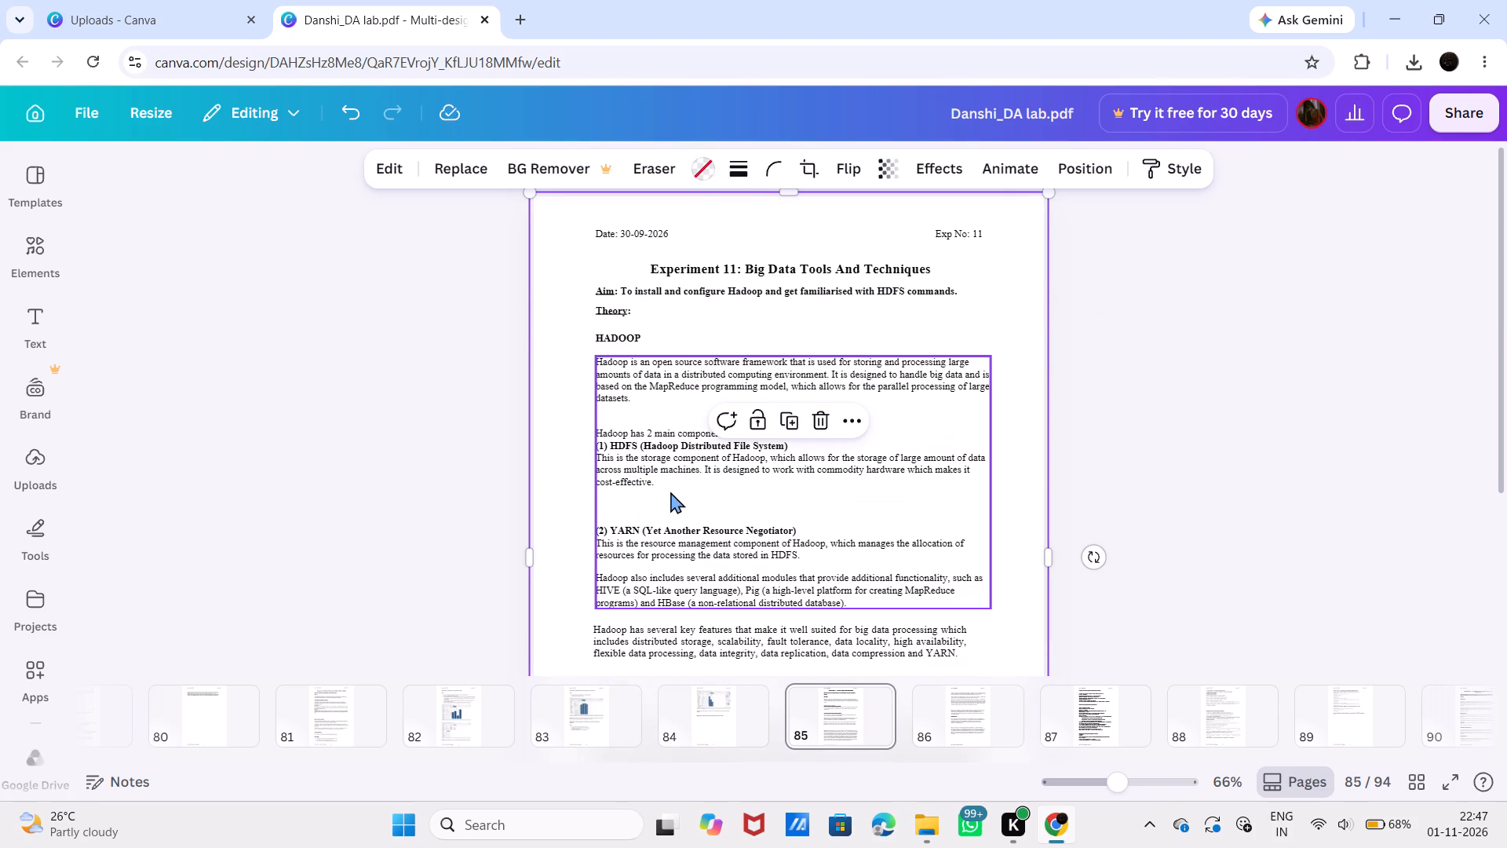
scroll(670, 492, "down", 3)
left_click(971, 729)
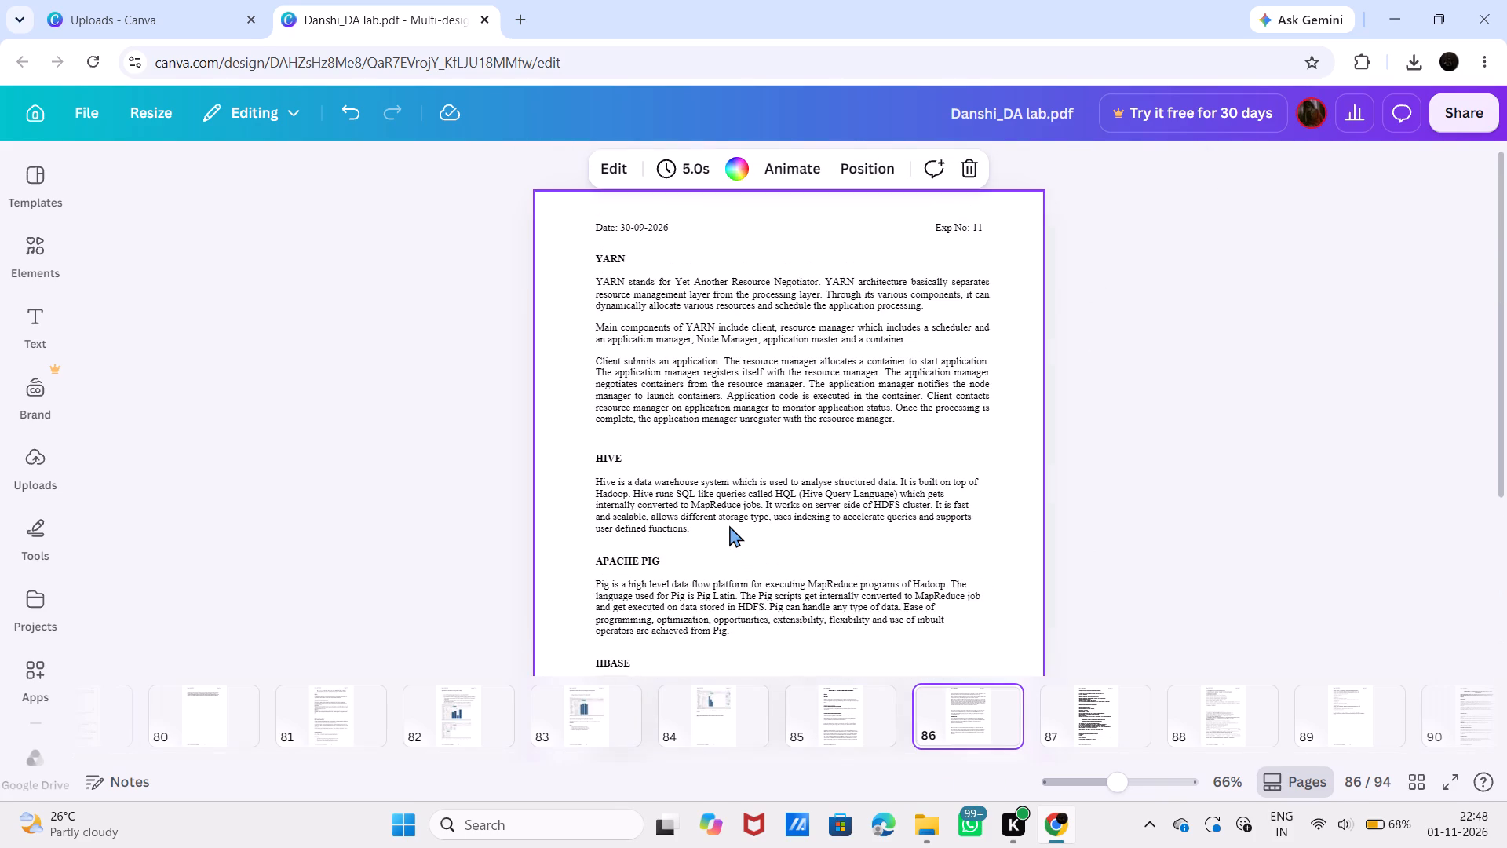
left_click(1093, 694)
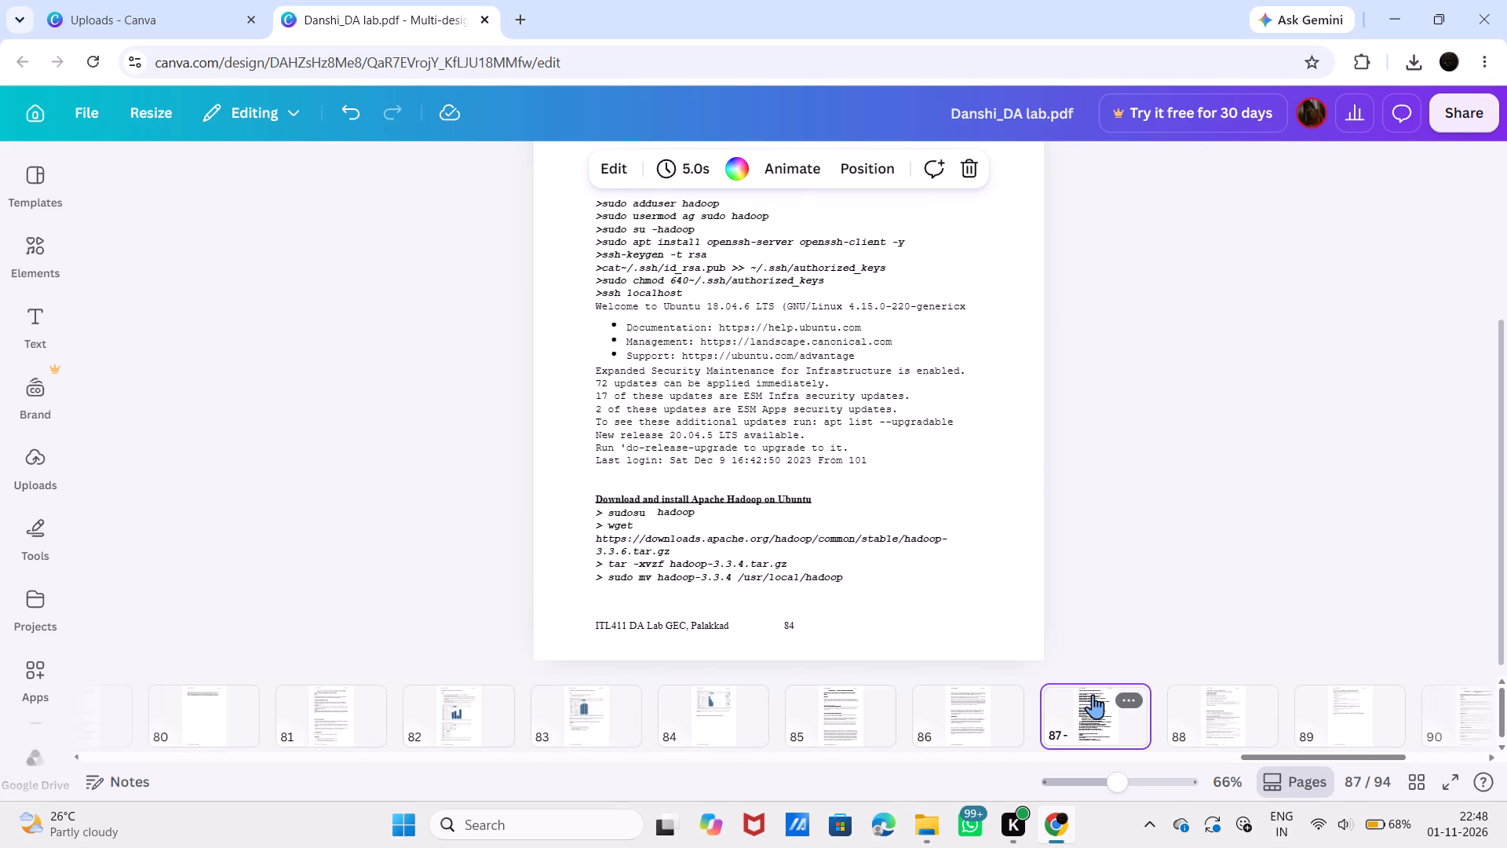
scroll(830, 556, "down", 1)
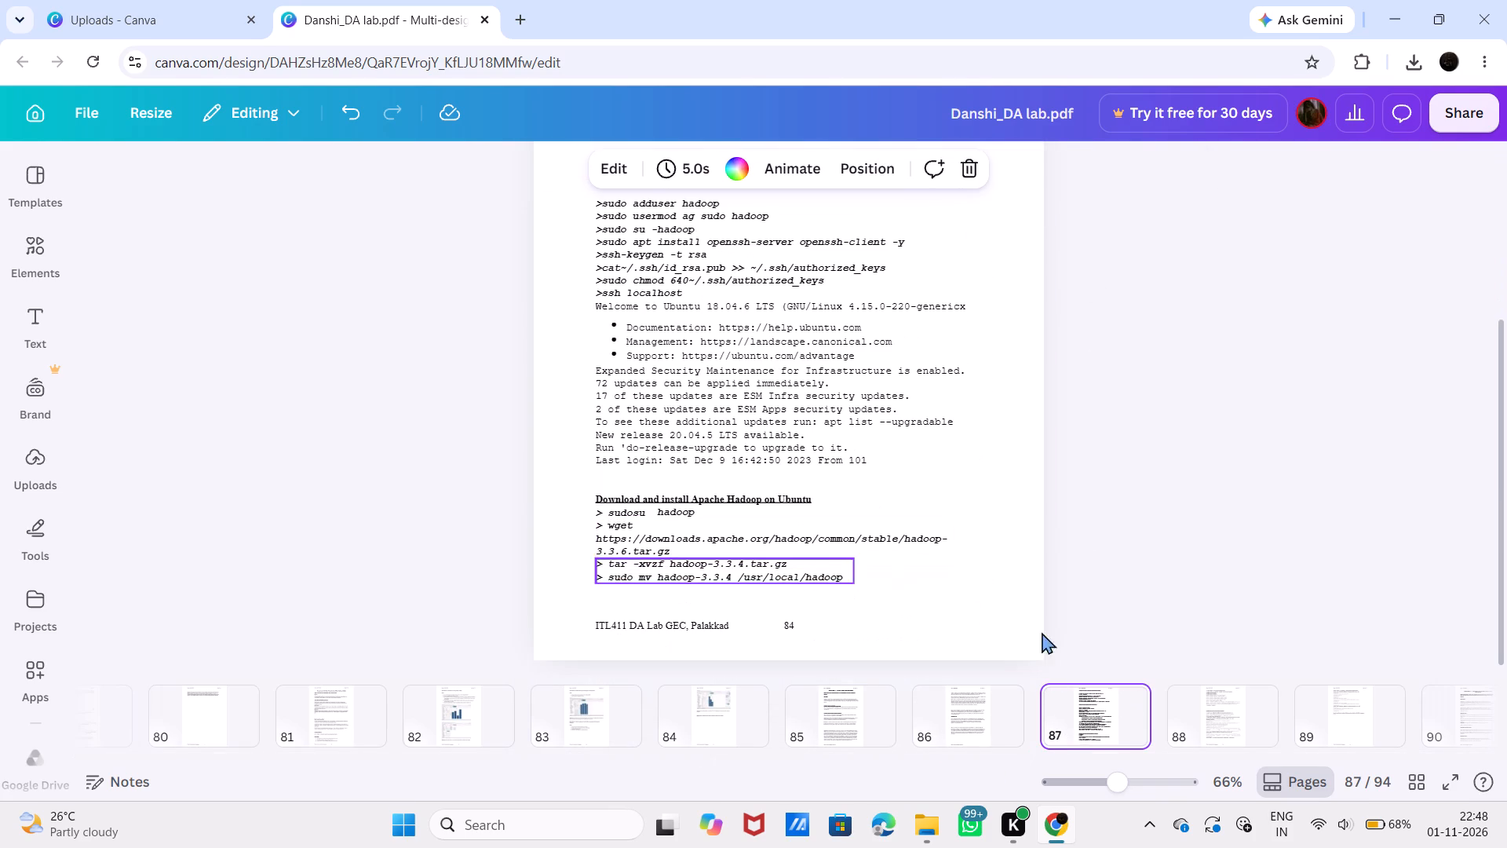
left_click(1220, 722)
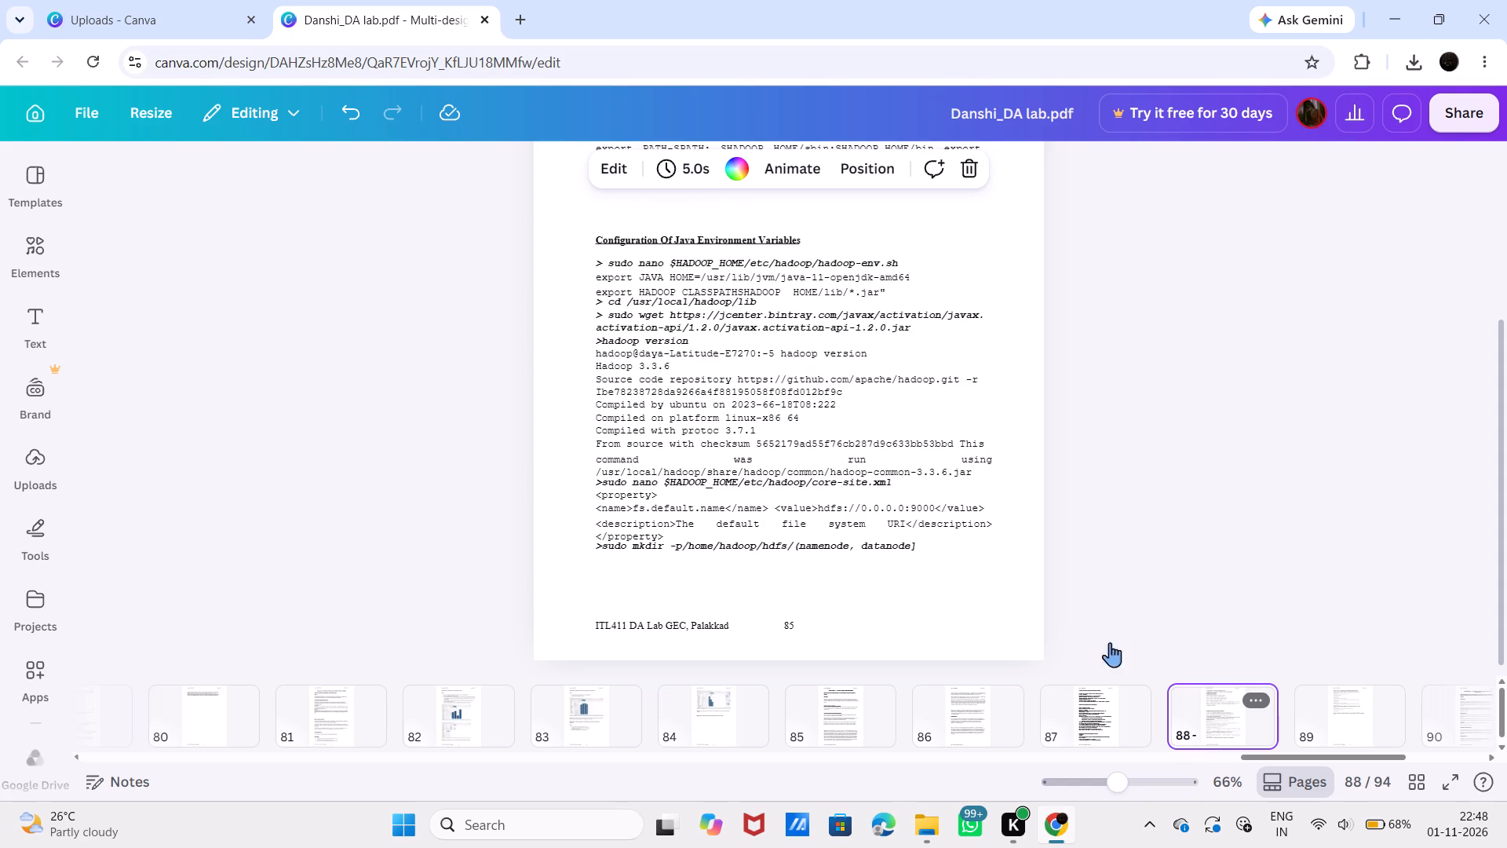
left_click(728, 537)
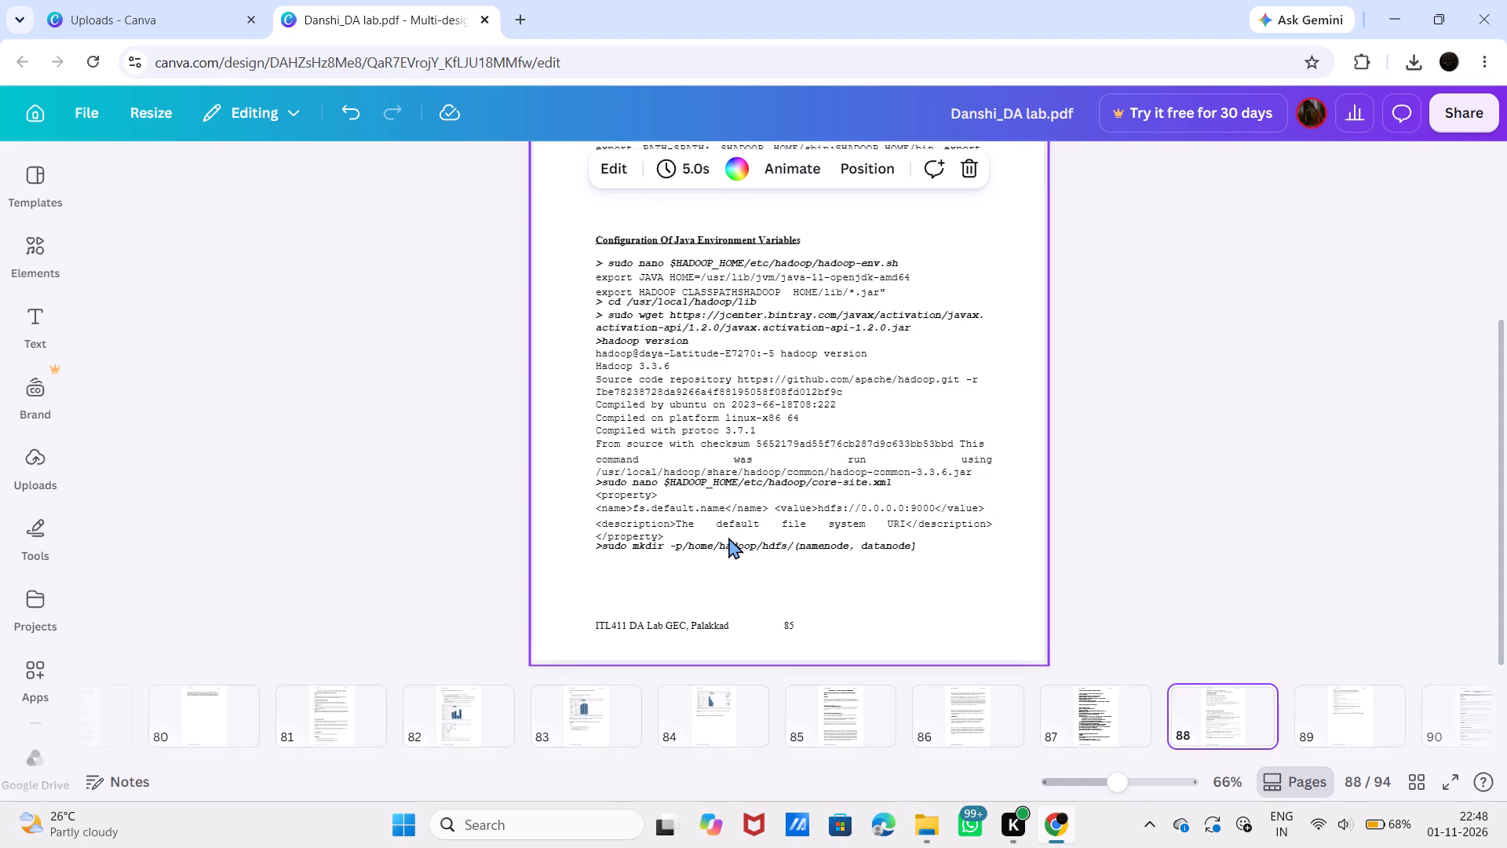
left_click(700, 525)
left_click(735, 533)
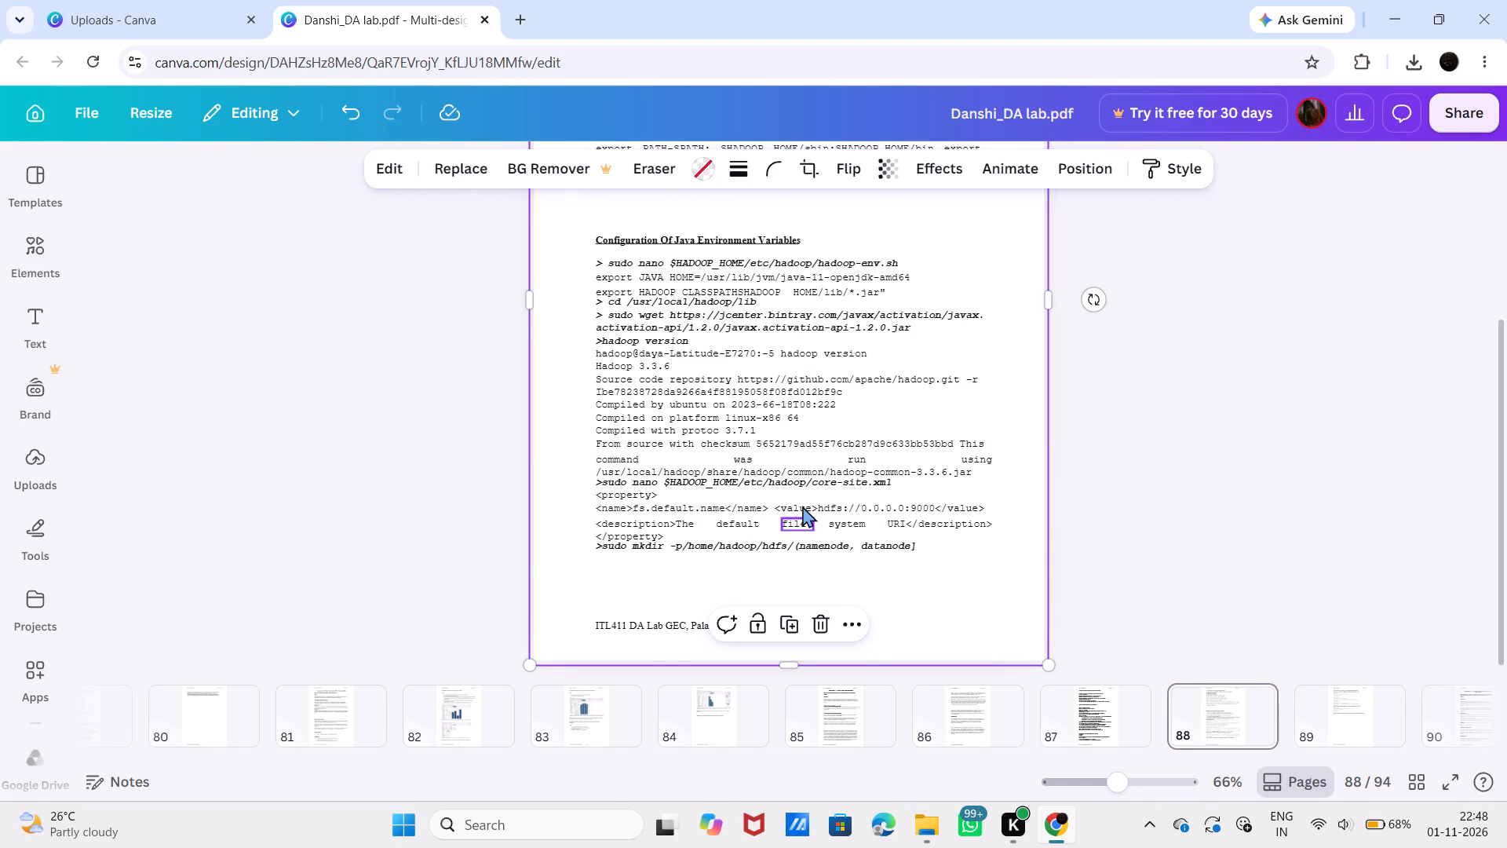
Move the "Configuration Of Java Environment Variables" heading on page 88 slightly up, towards the source-/.bashrc line.
scroll(802, 506, "up", 1)
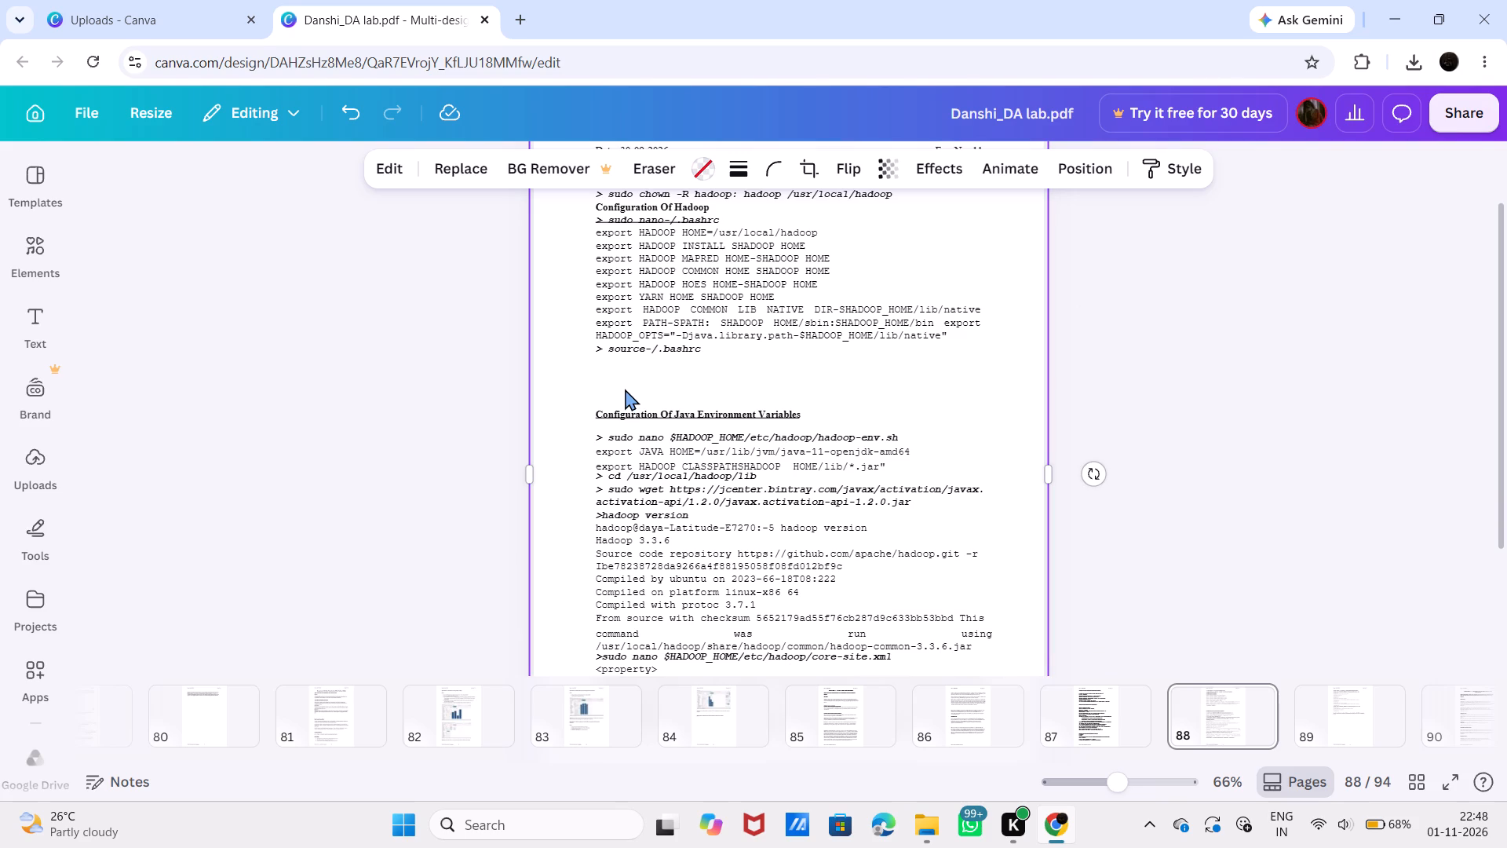
left_click(625, 389)
left_click(633, 415)
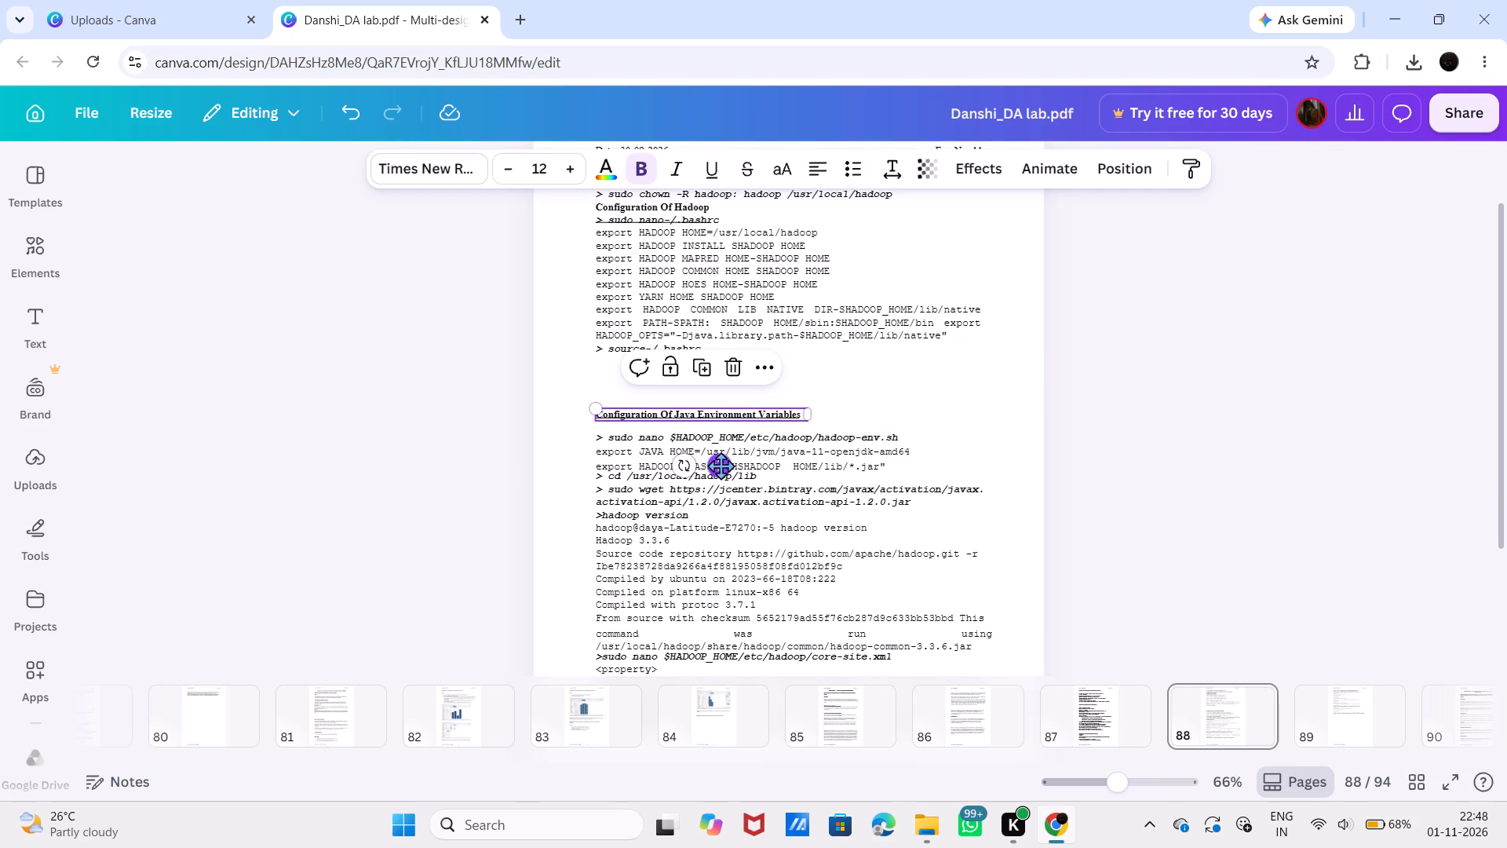
left_click_drag(721, 466, 721, 435)
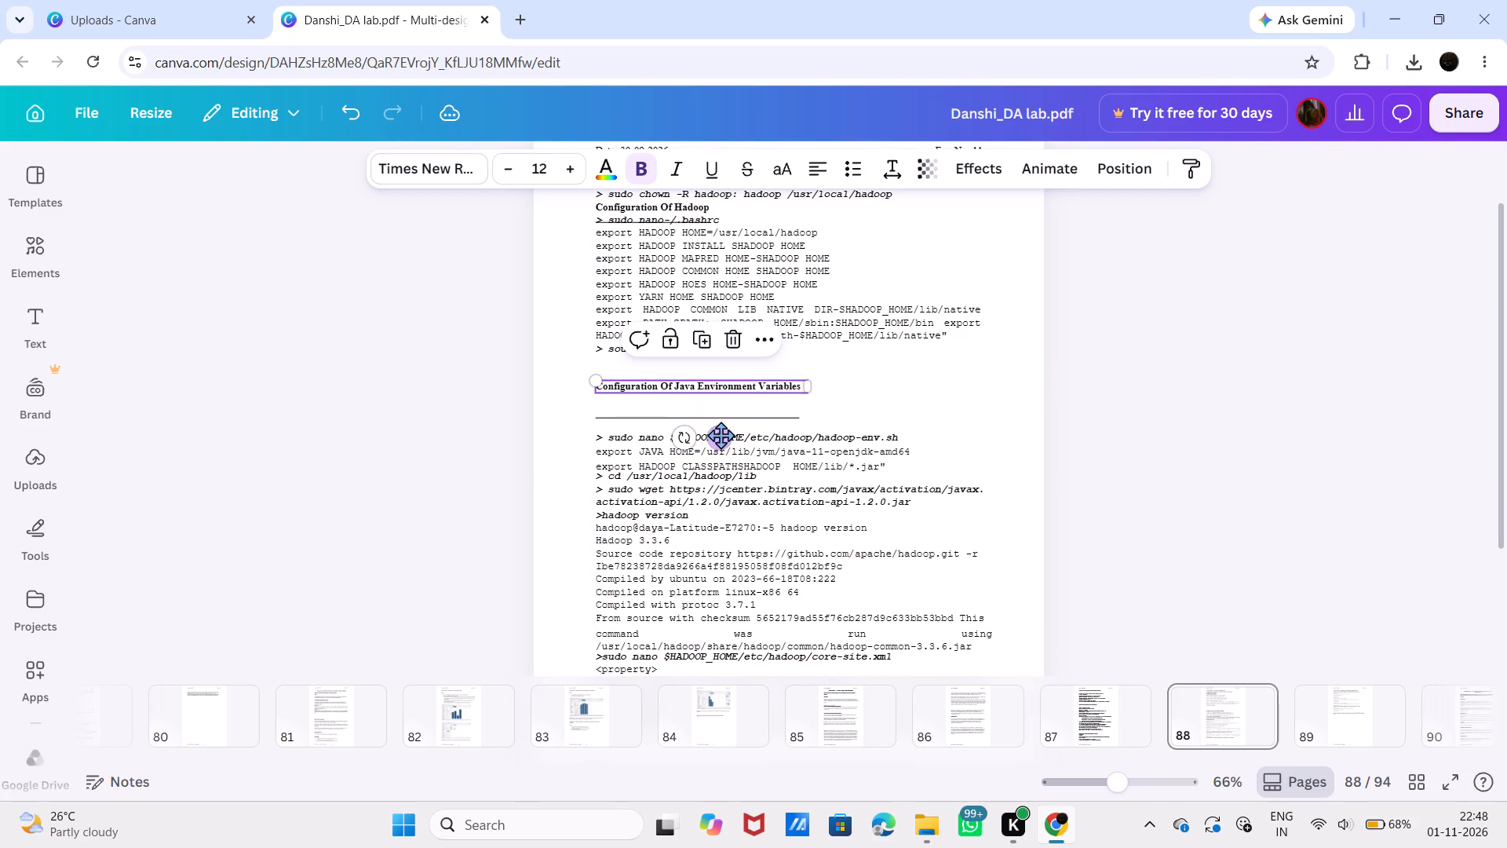
Move the "Configuration Of Java Environment Variables" heading on page 88 down so it sits directly above its underline.
left_click(750, 418)
left_click(760, 413)
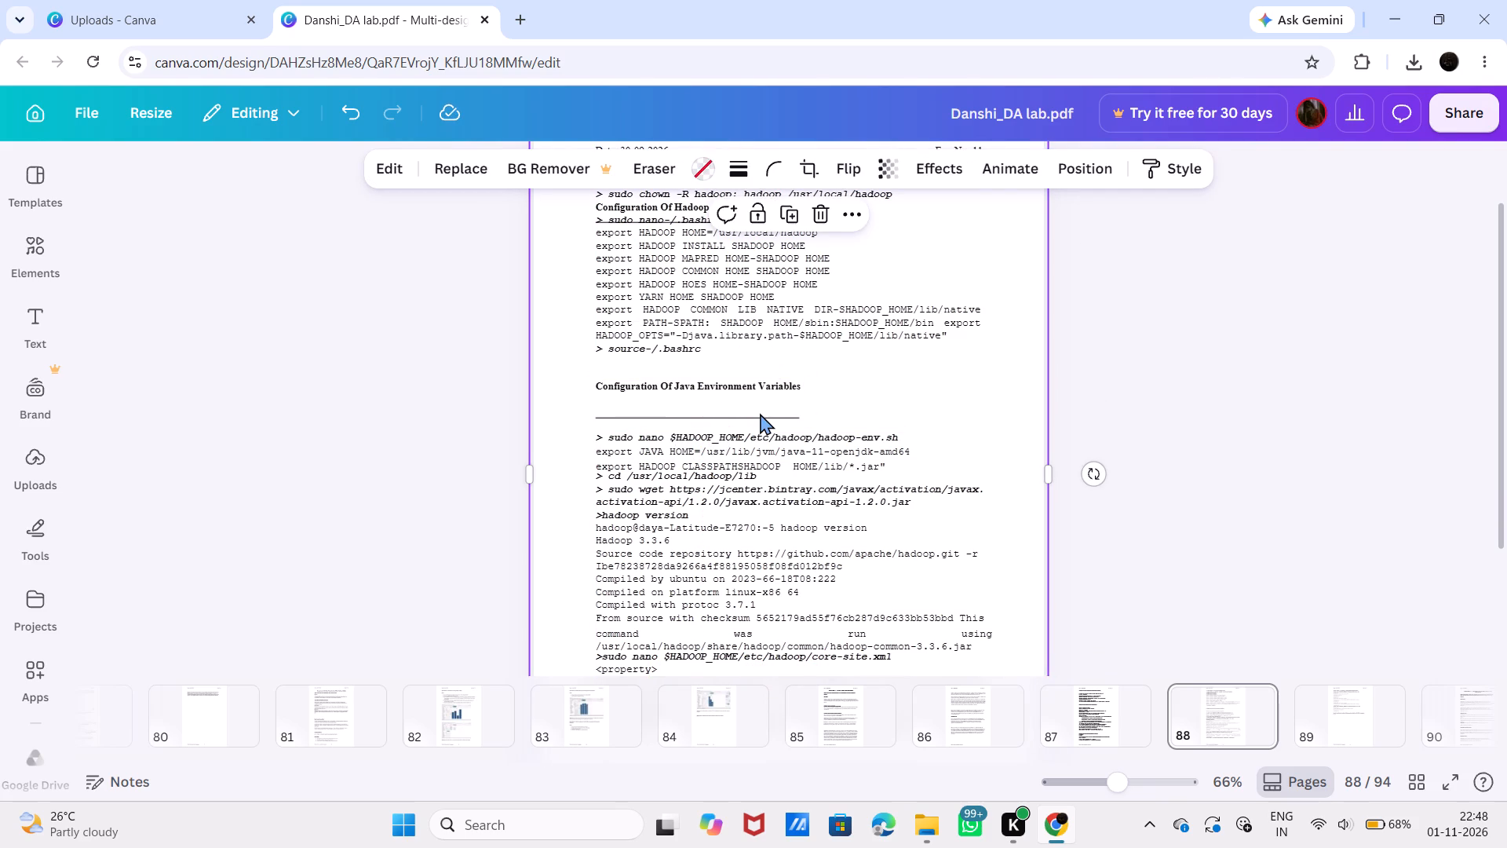
left_click(752, 418)
double_click(752, 418)
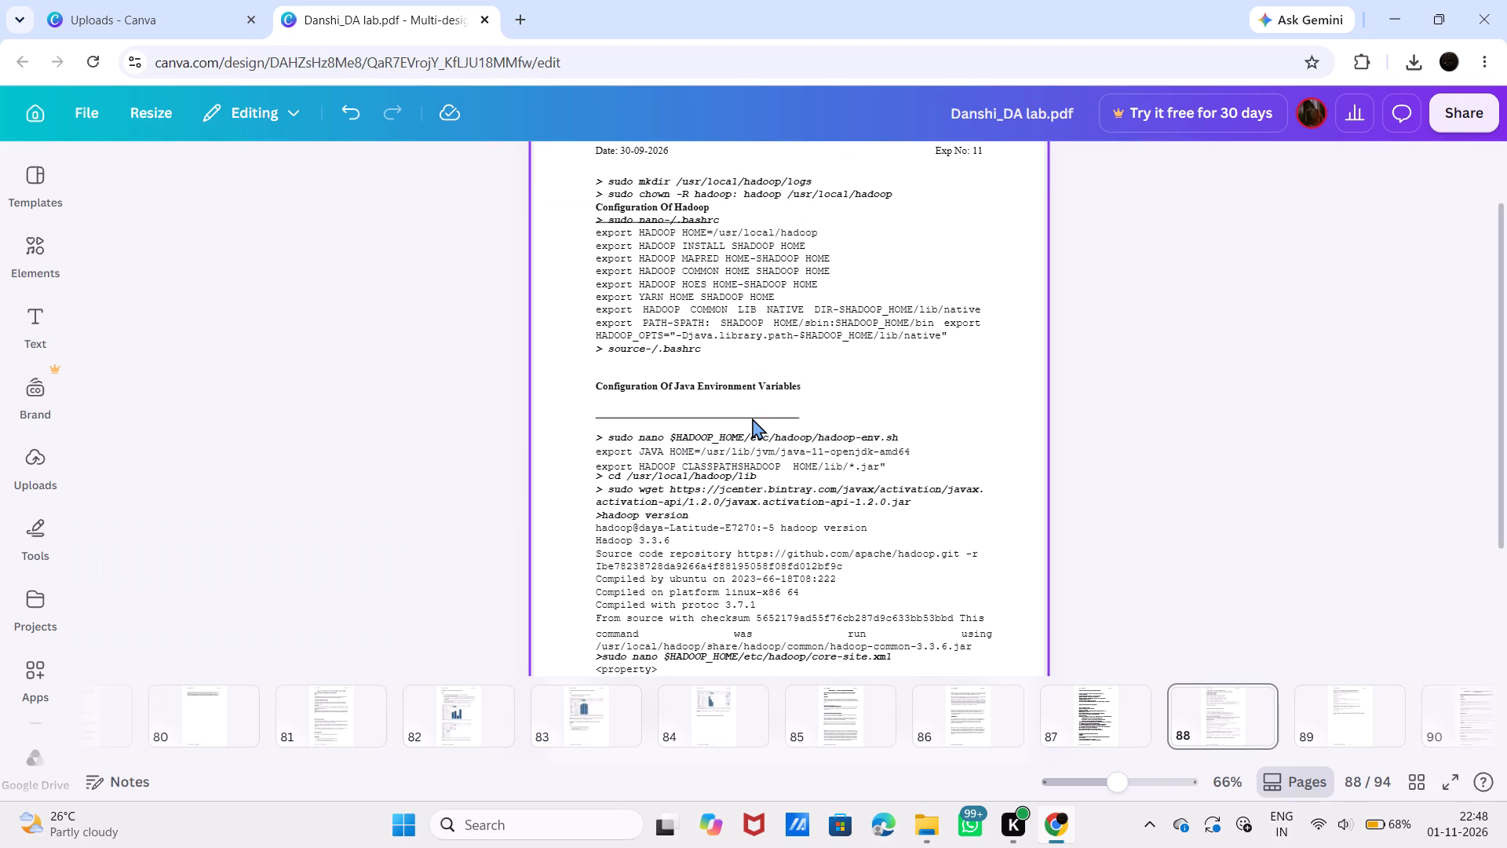
left_click(752, 418)
left_click(706, 418)
left_click(665, 386)
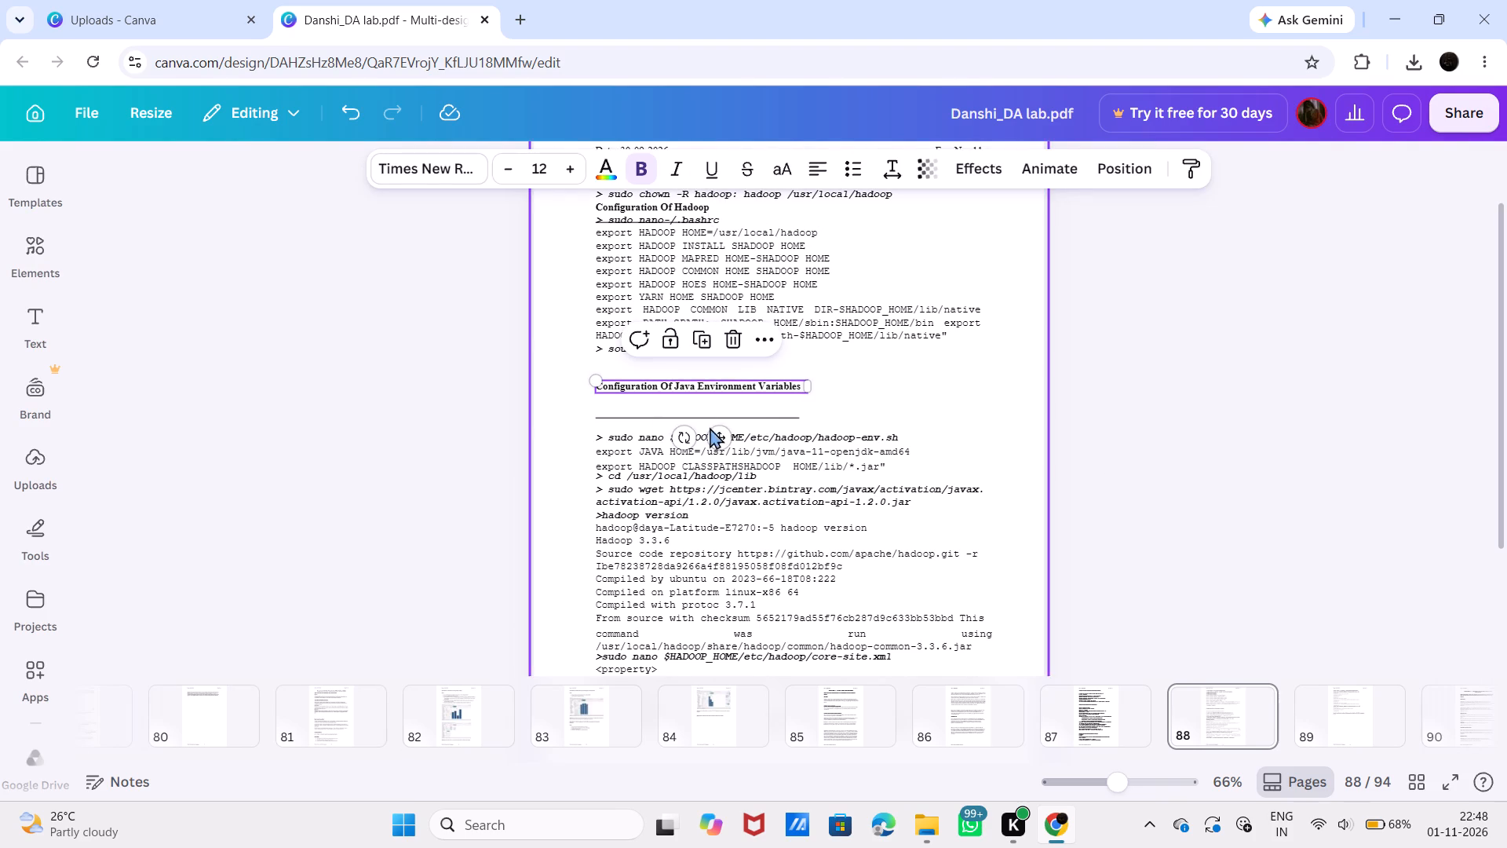
left_click_drag(714, 433, 715, 452)
Move the "> source-/.bashrc" line down, into the gap between the export commands and the Java environment heading.
scroll(772, 368, "up", 1)
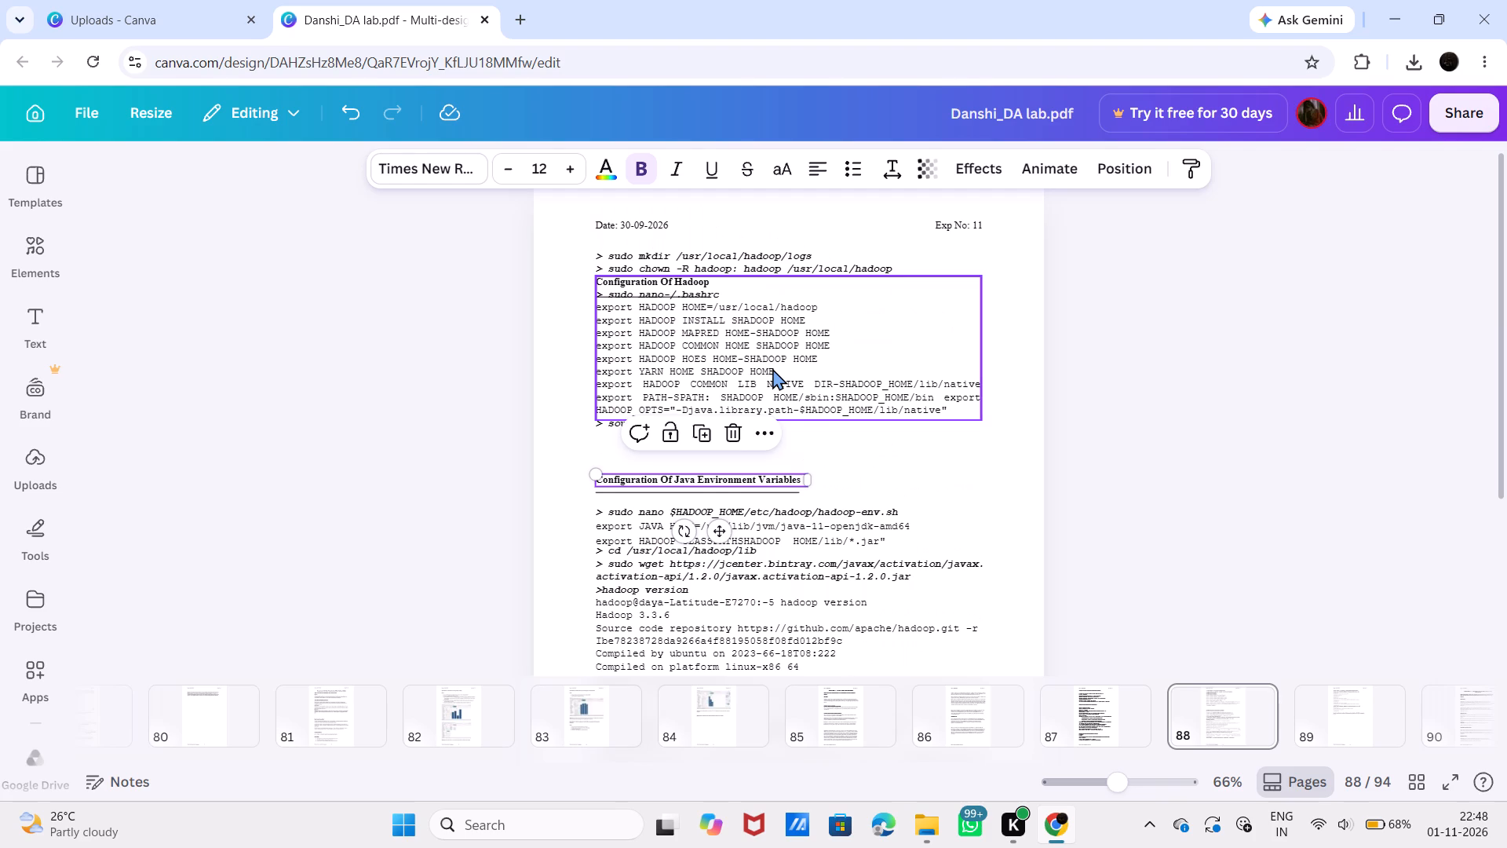
left_click(579, 404)
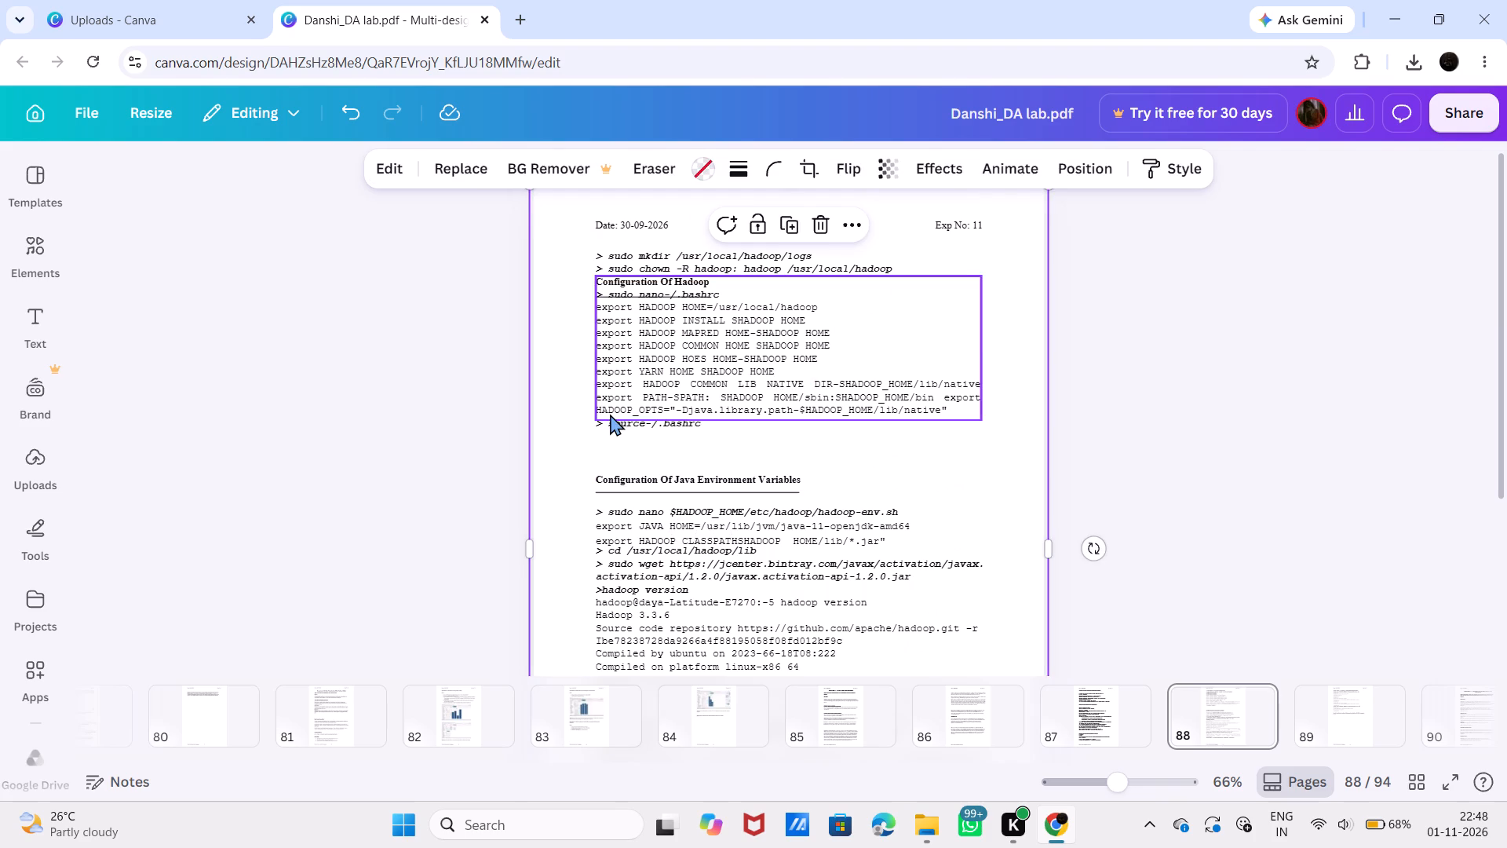
left_click(610, 414)
left_click(614, 420)
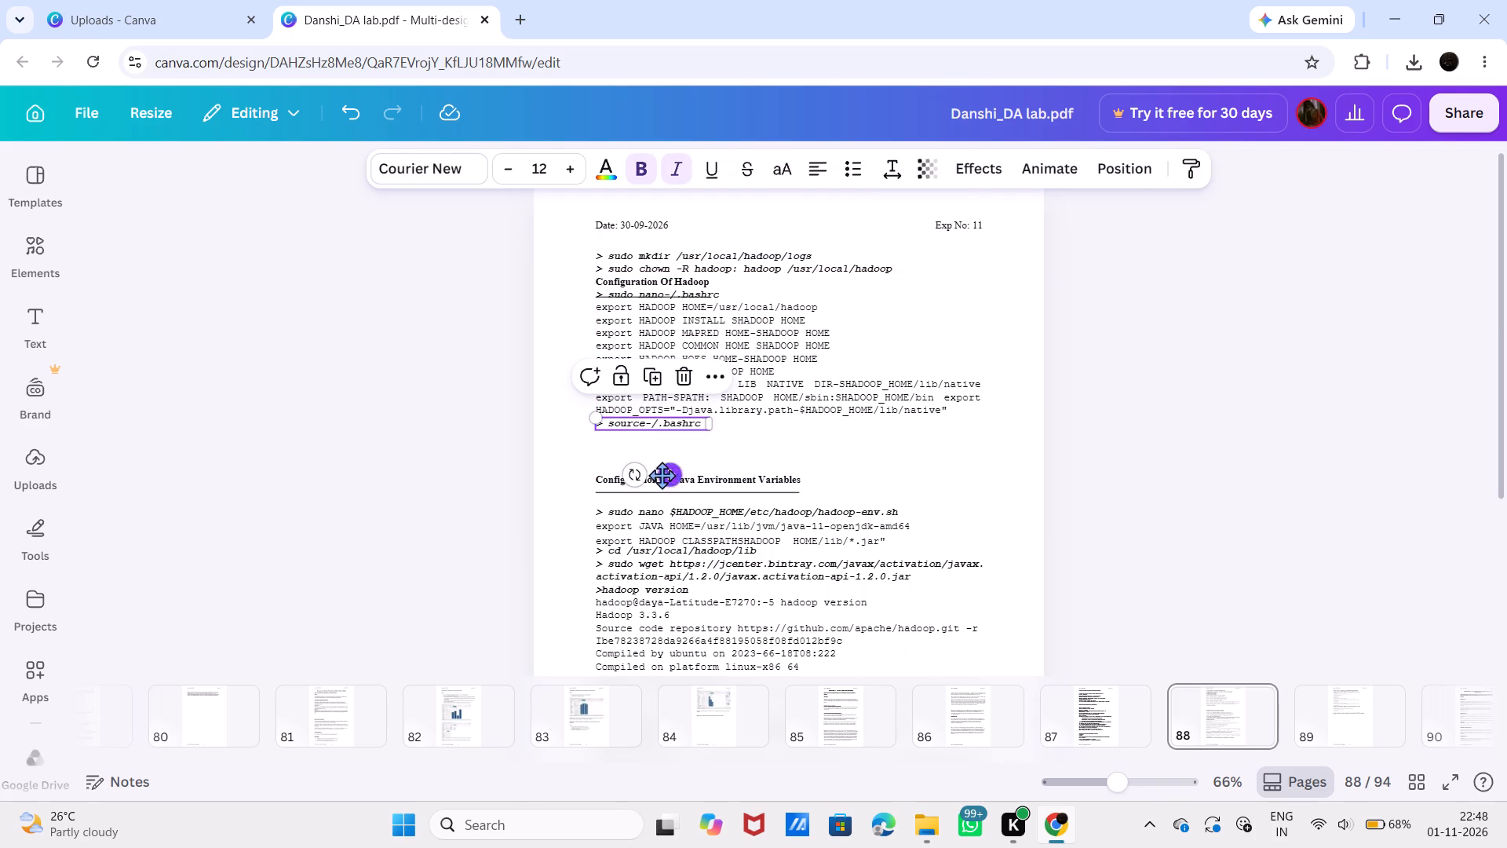
left_click_drag(670, 476, 671, 493)
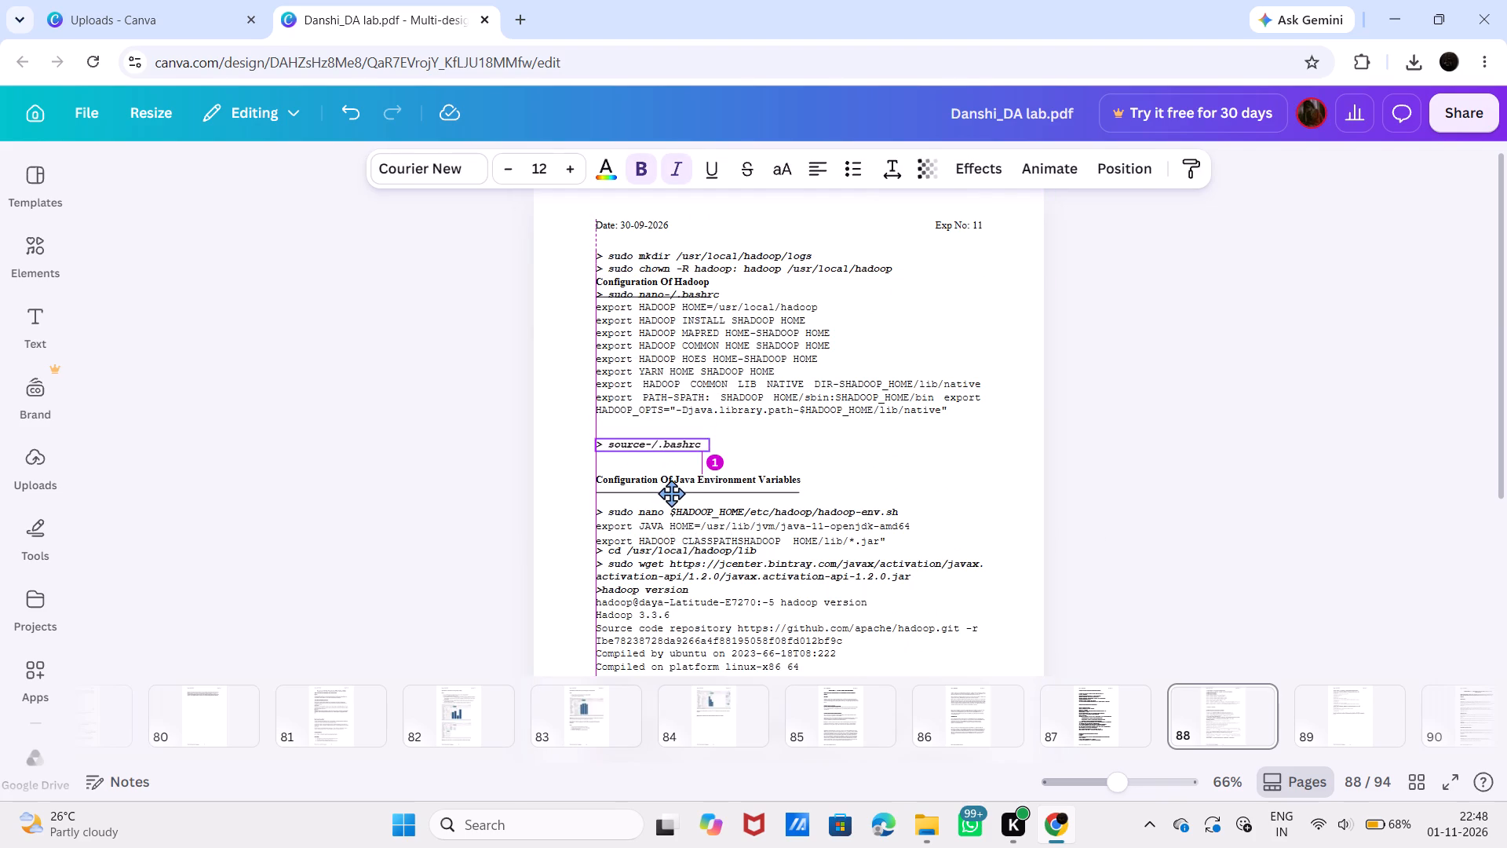
left_click_drag(671, 493, 670, 493)
Move the "Configuration Of Hadoop" text block slightly down from the chown command, keeping it aligned with the page's left margin.
left_click(725, 342)
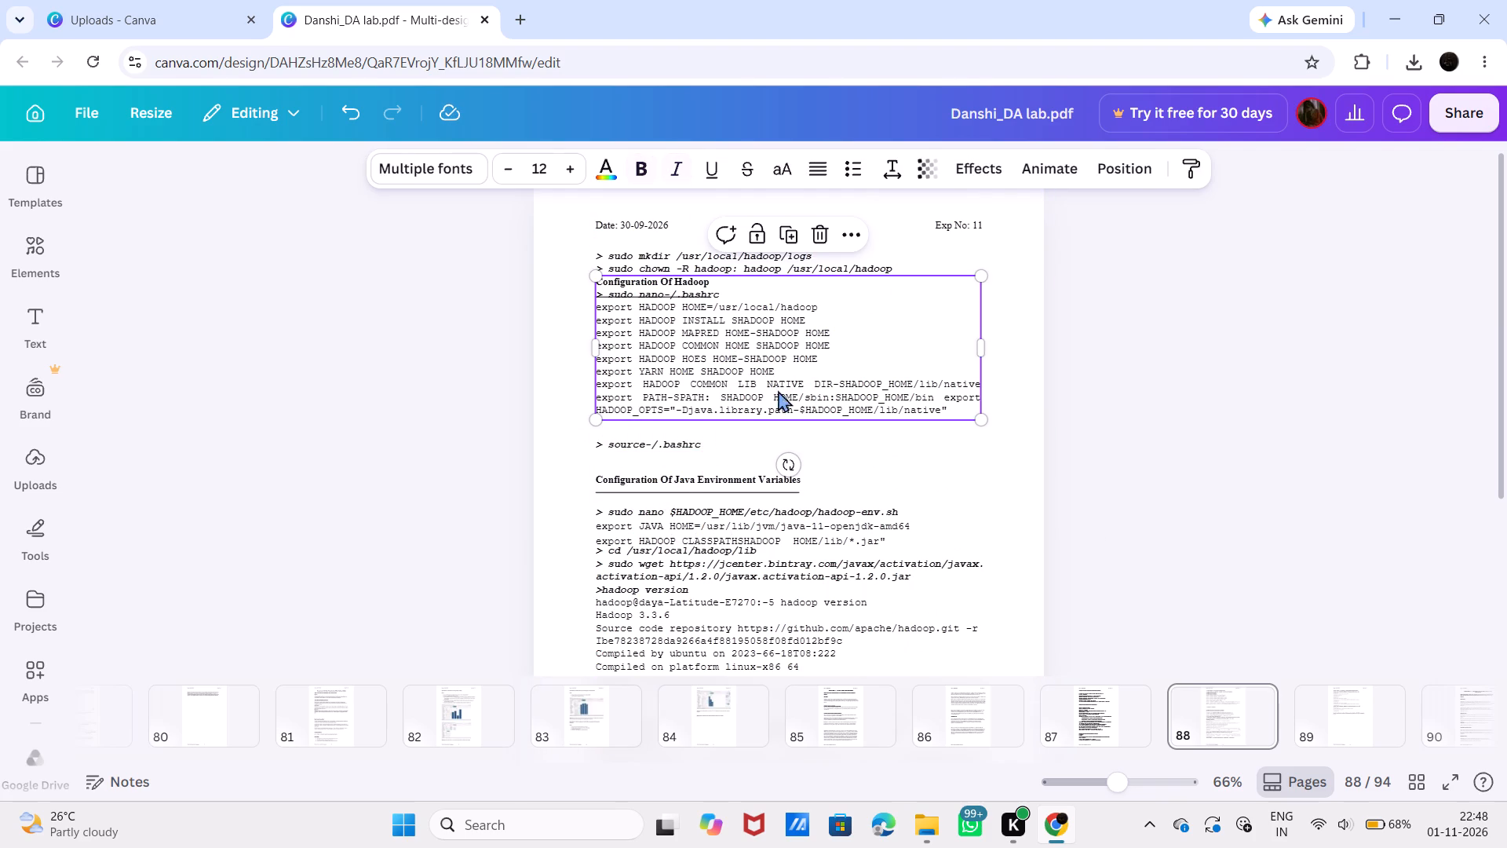
scroll(851, 333, "up", 1)
left_click_drag(851, 333, 848, 341)
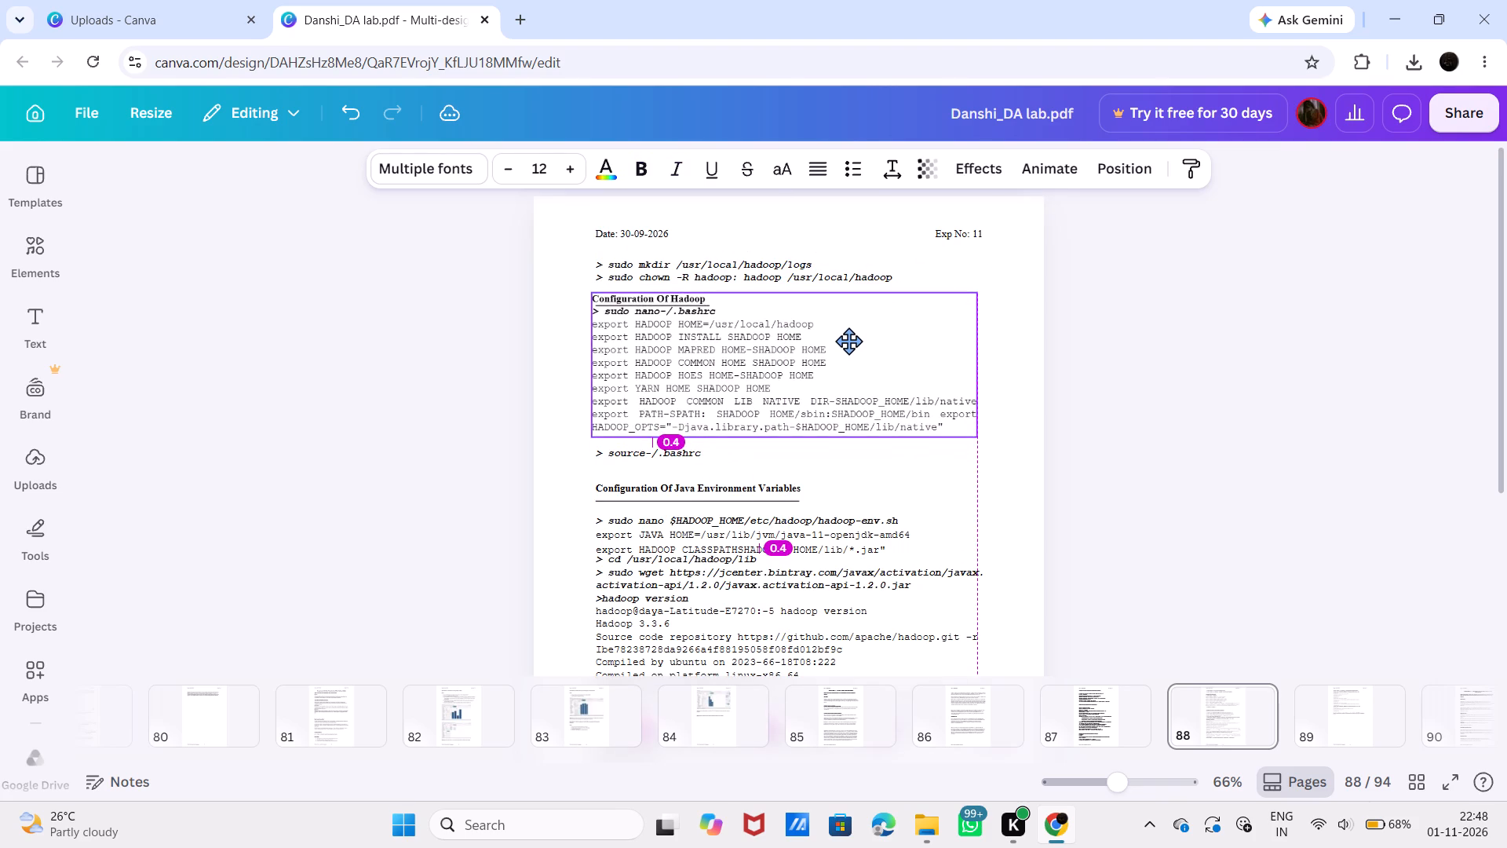
left_click_drag(848, 341, 852, 343)
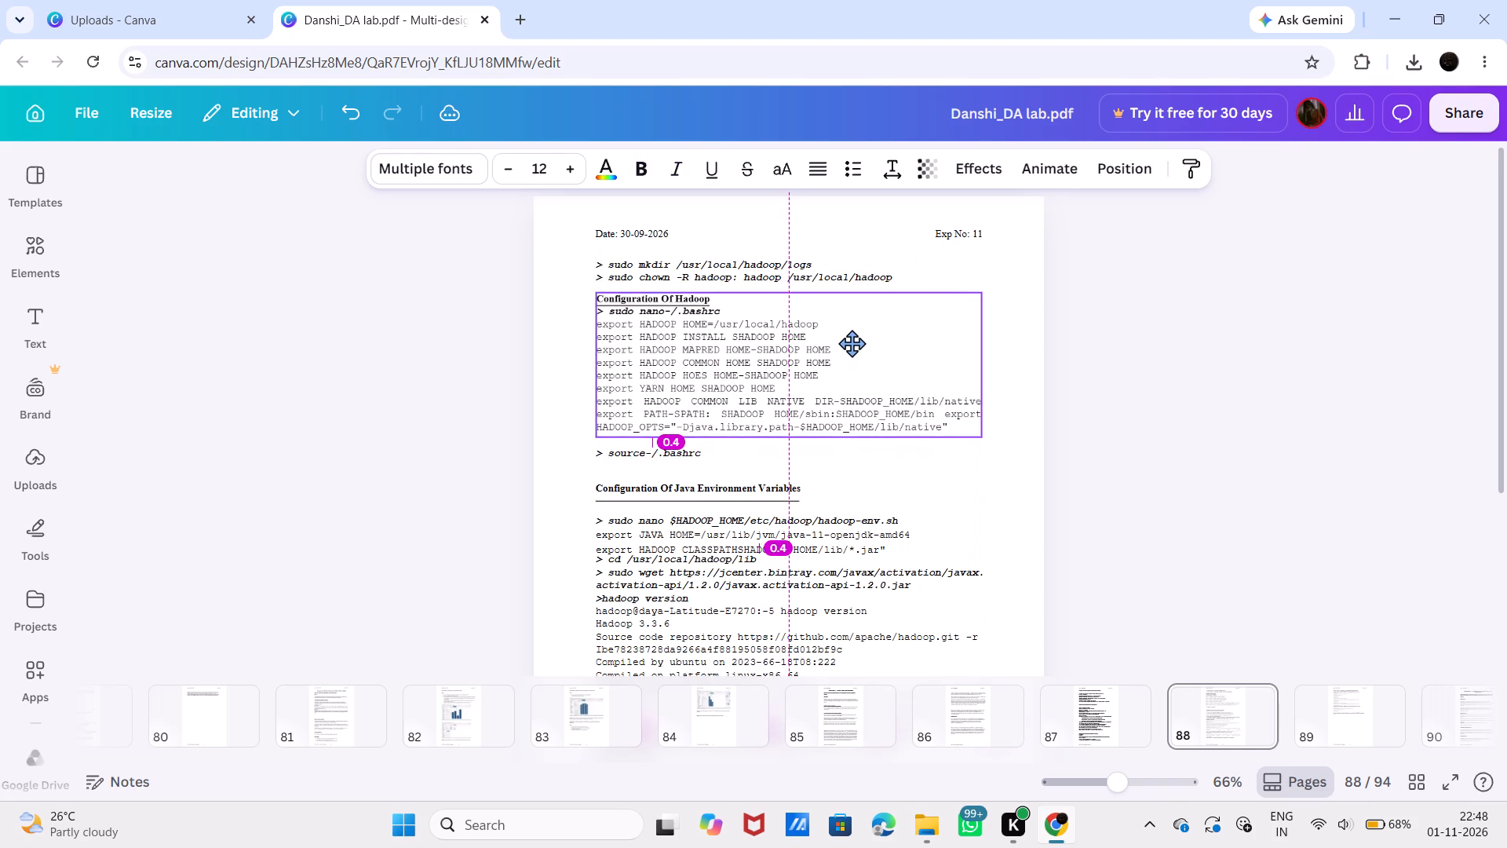
left_click_drag(852, 343, 852, 344)
Move the ">sudo mkdir -p/home/hadoop/hdfs" line near the bottom of page 88 slightly down, away from the closing property tag.
scroll(935, 484, "down", 1)
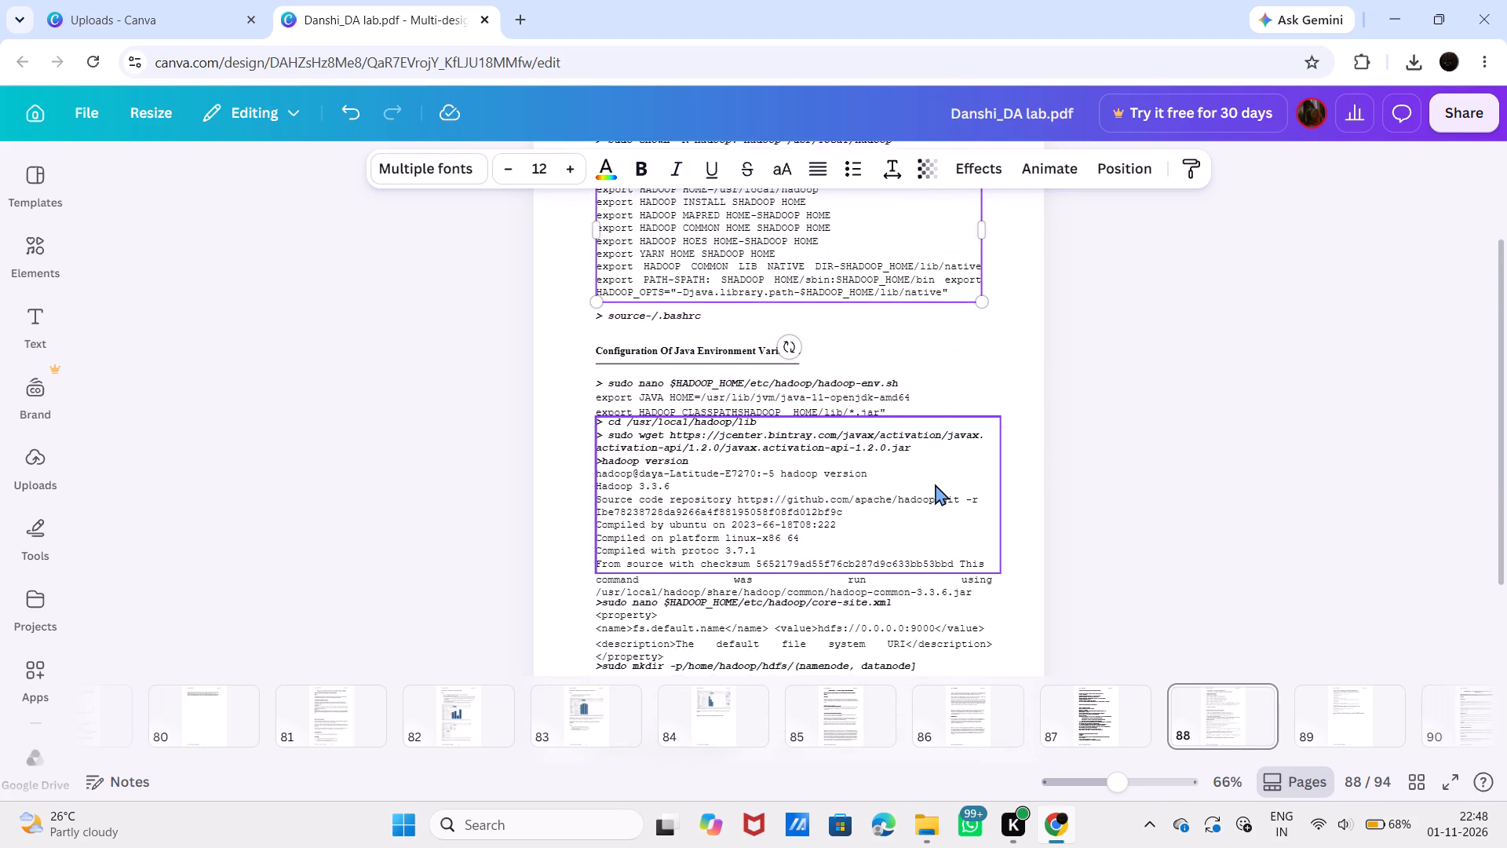
scroll(935, 484, "down", 2)
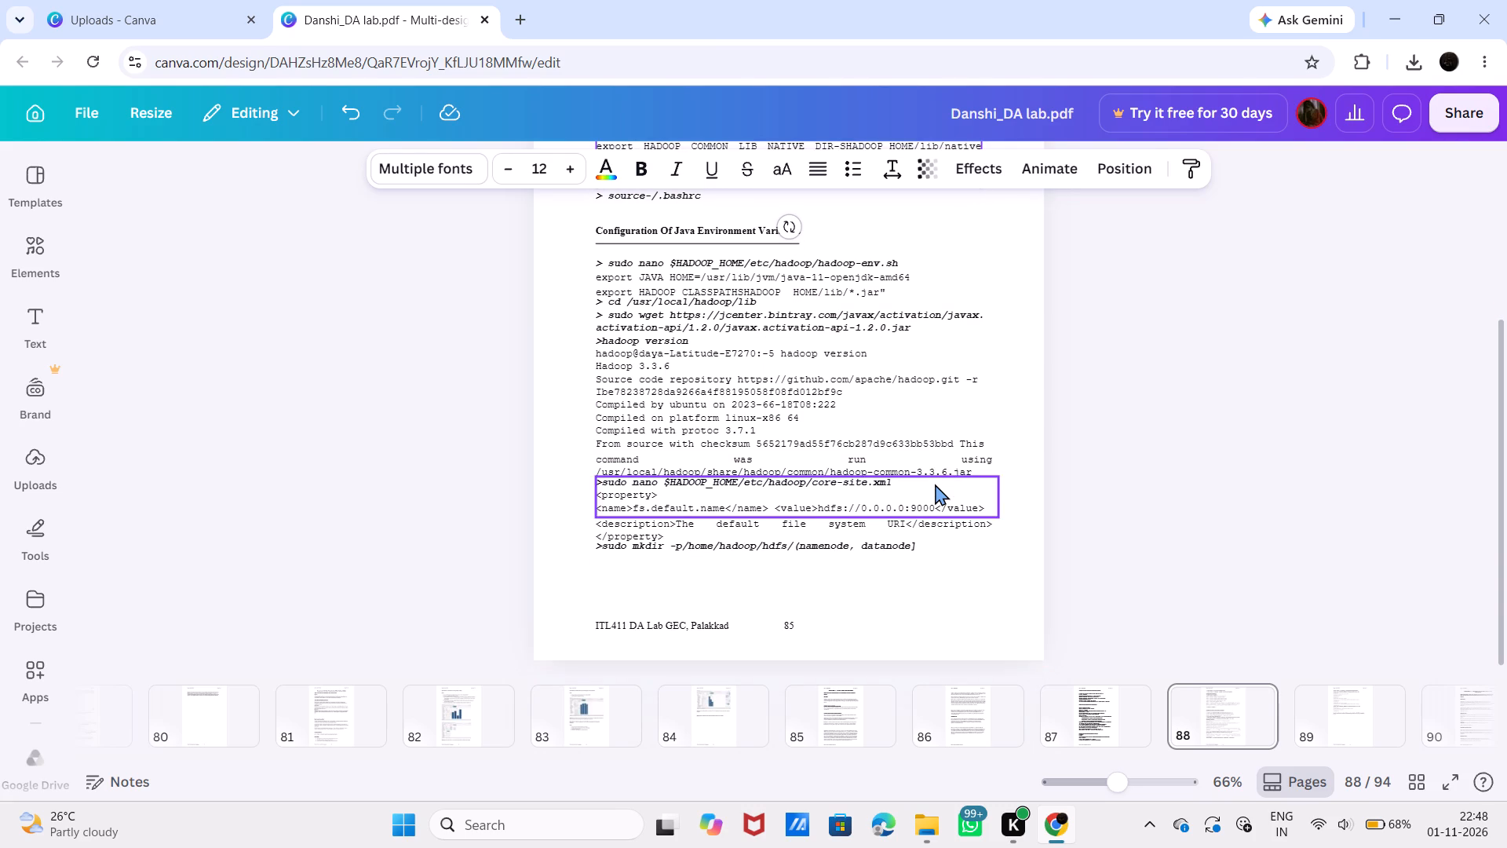
left_click(714, 539)
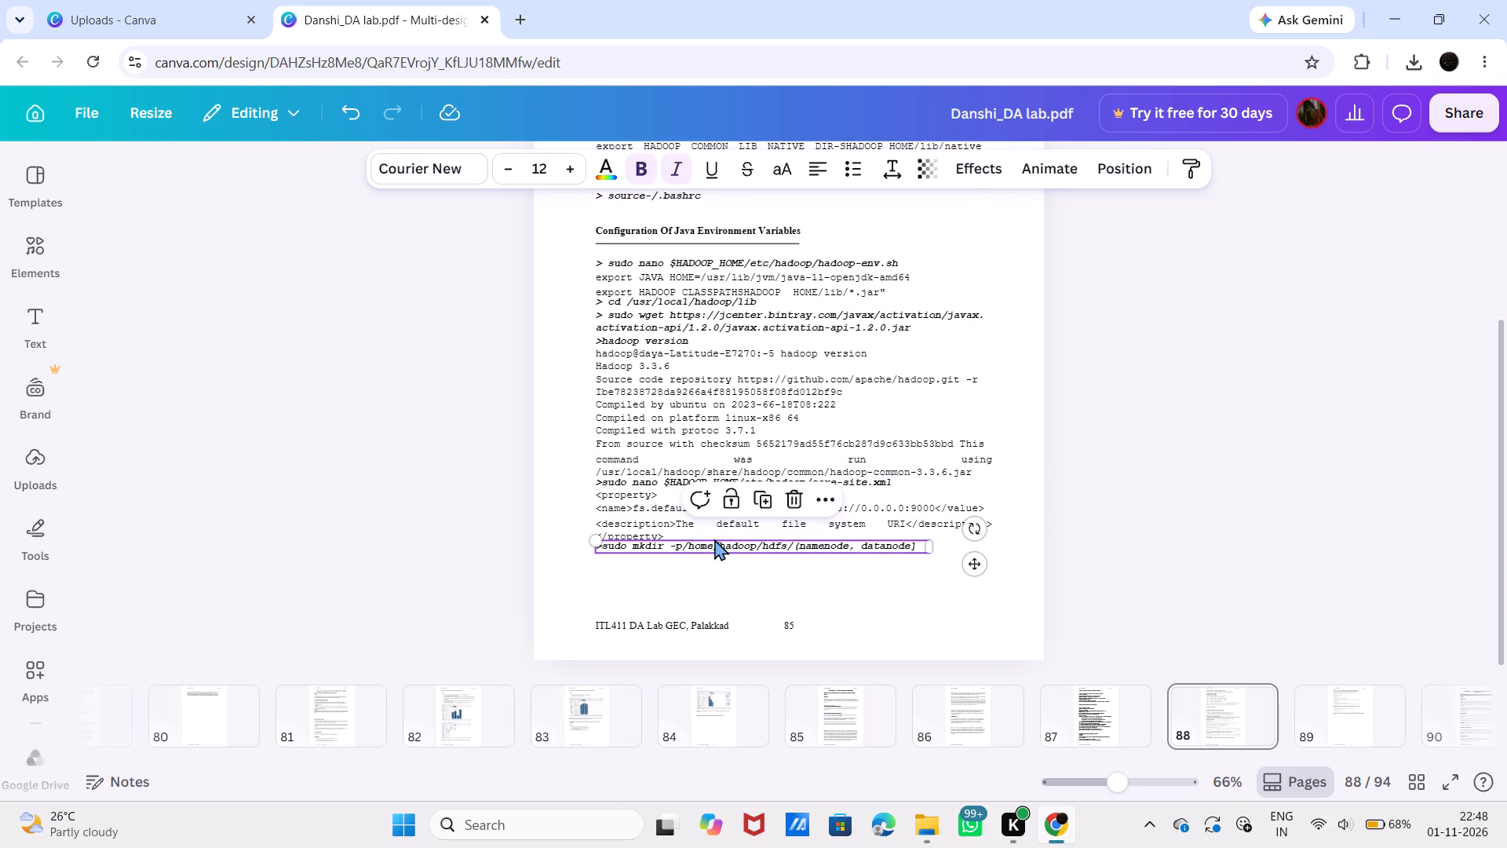
left_click_drag(979, 565, 976, 579)
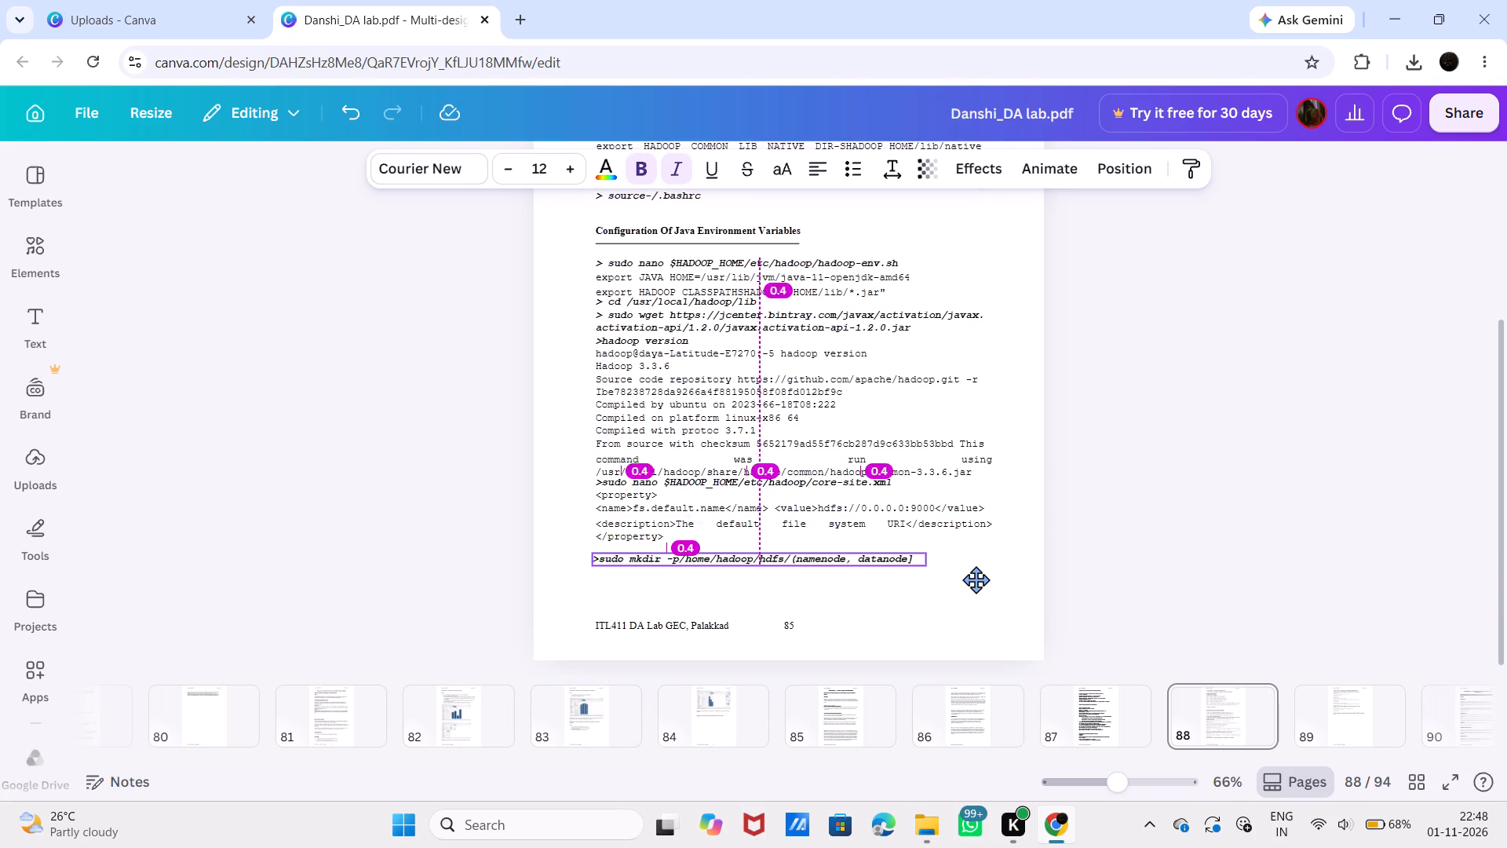
left_click_drag(976, 579, 976, 581)
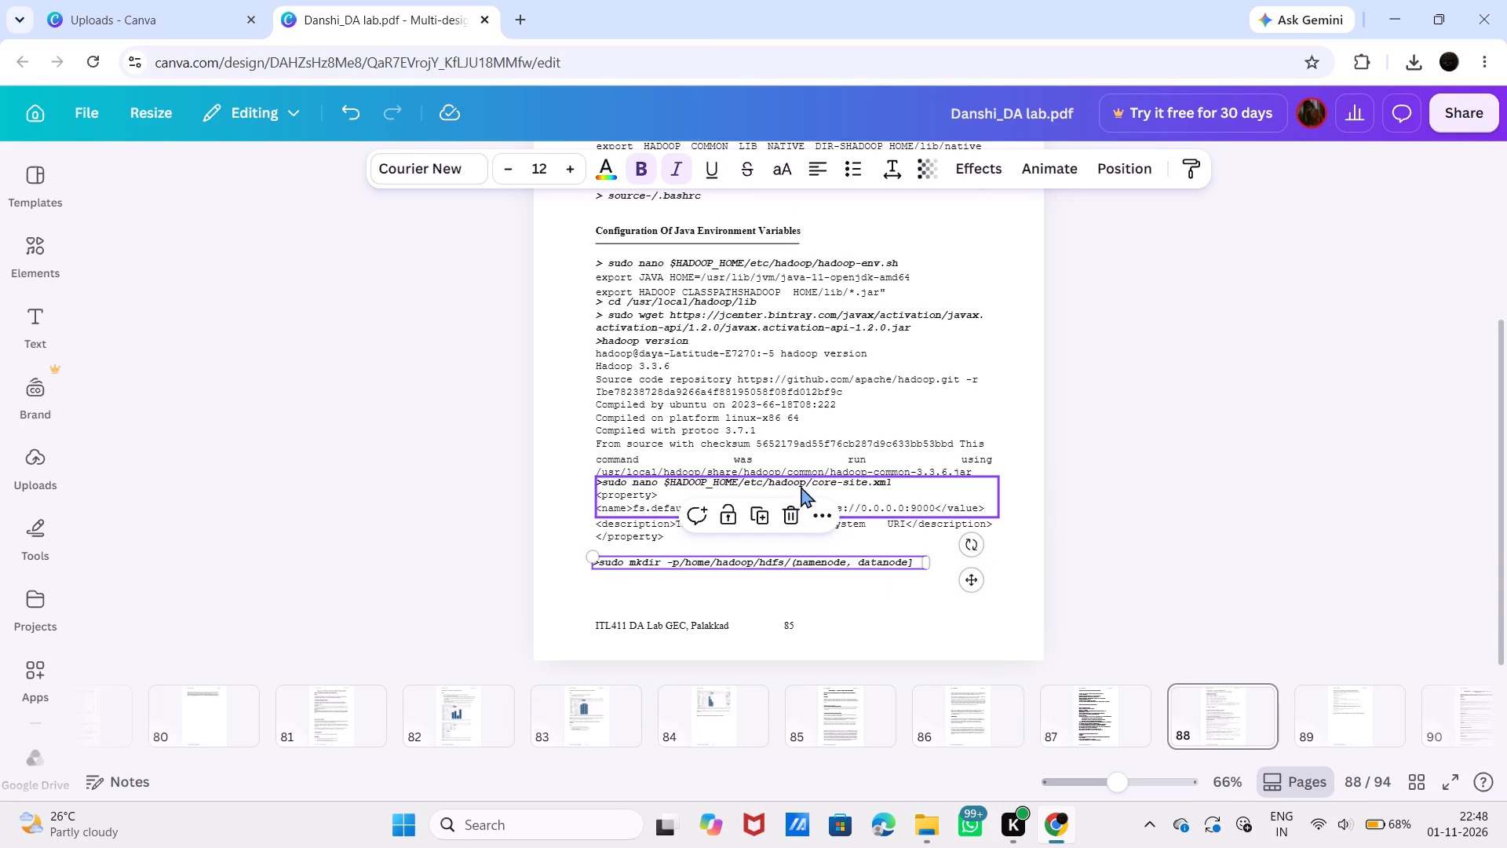
Nudge the ">sudo nano $HADOOP_HOME/etc/hadoop/core-site.xml" text block slightly down, clear of the jar path line above it.
left_click(812, 481)
left_click(805, 525)
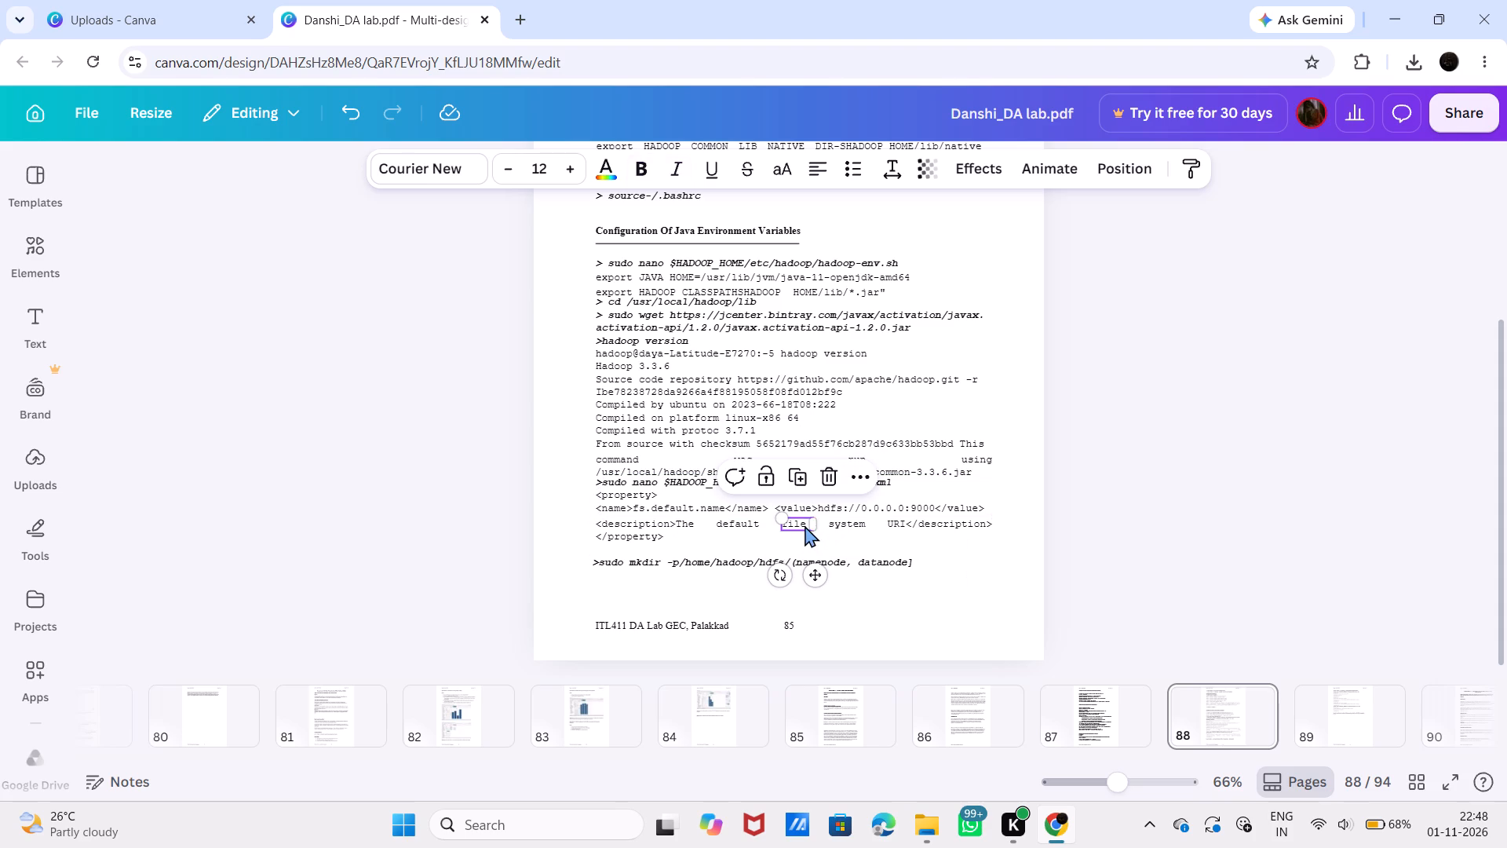
left_click(834, 522)
left_click(742, 536)
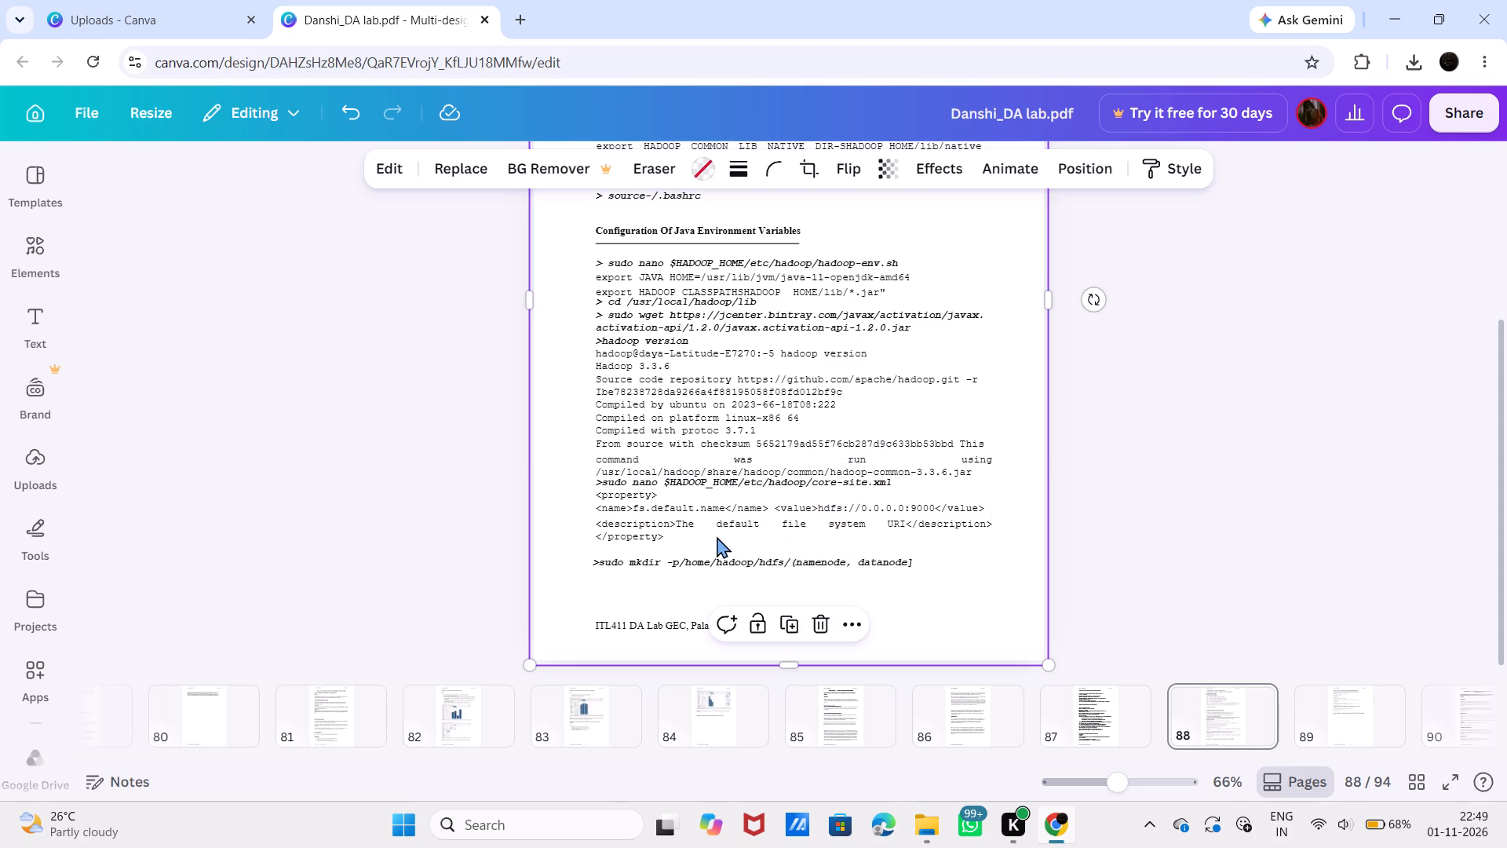
left_click(703, 536)
left_click(666, 532)
left_click(622, 537)
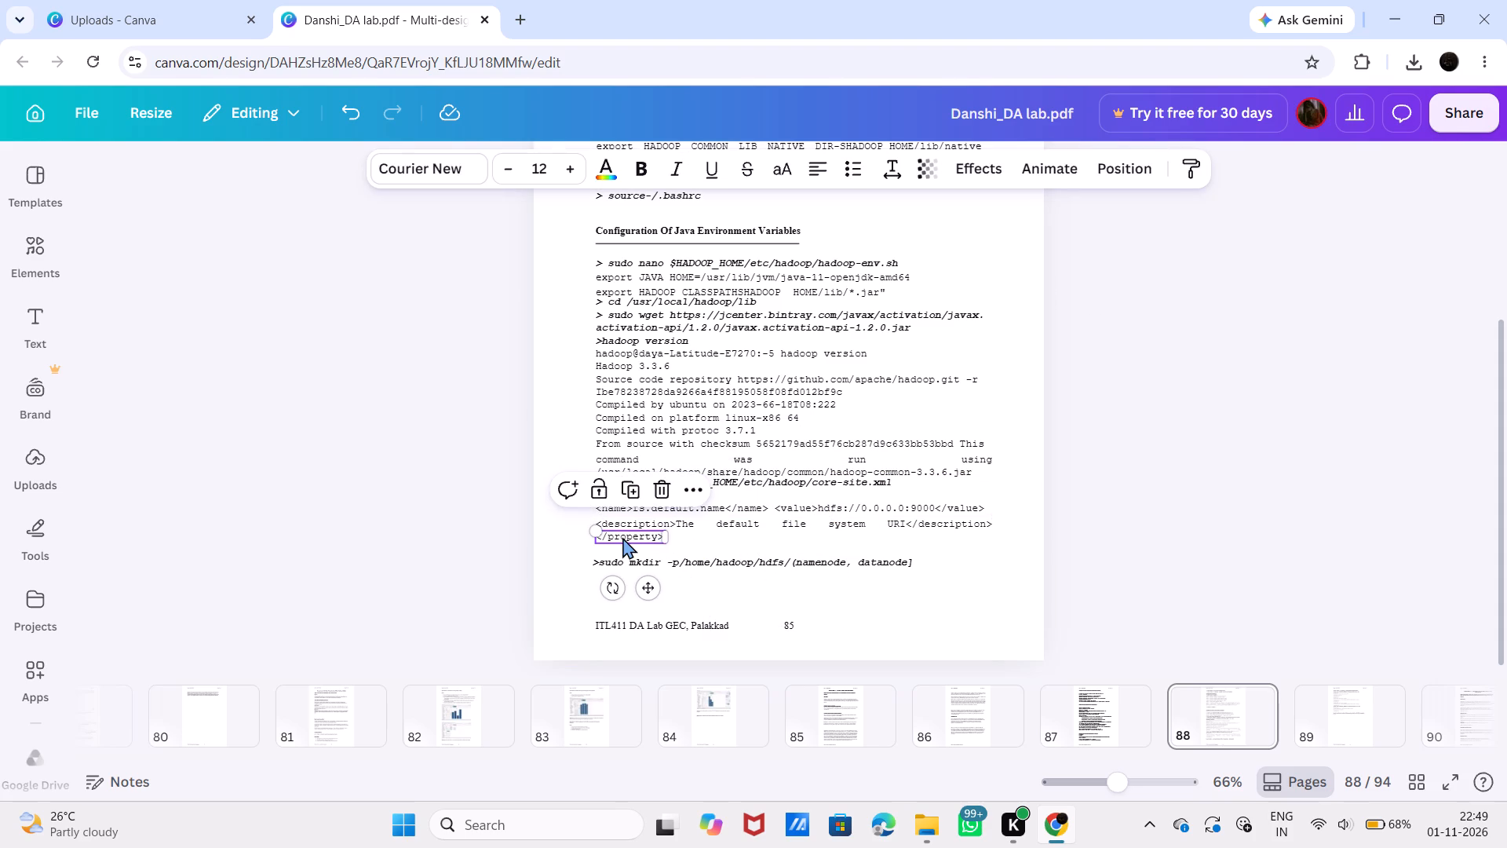
left_click(629, 525)
left_click(695, 506)
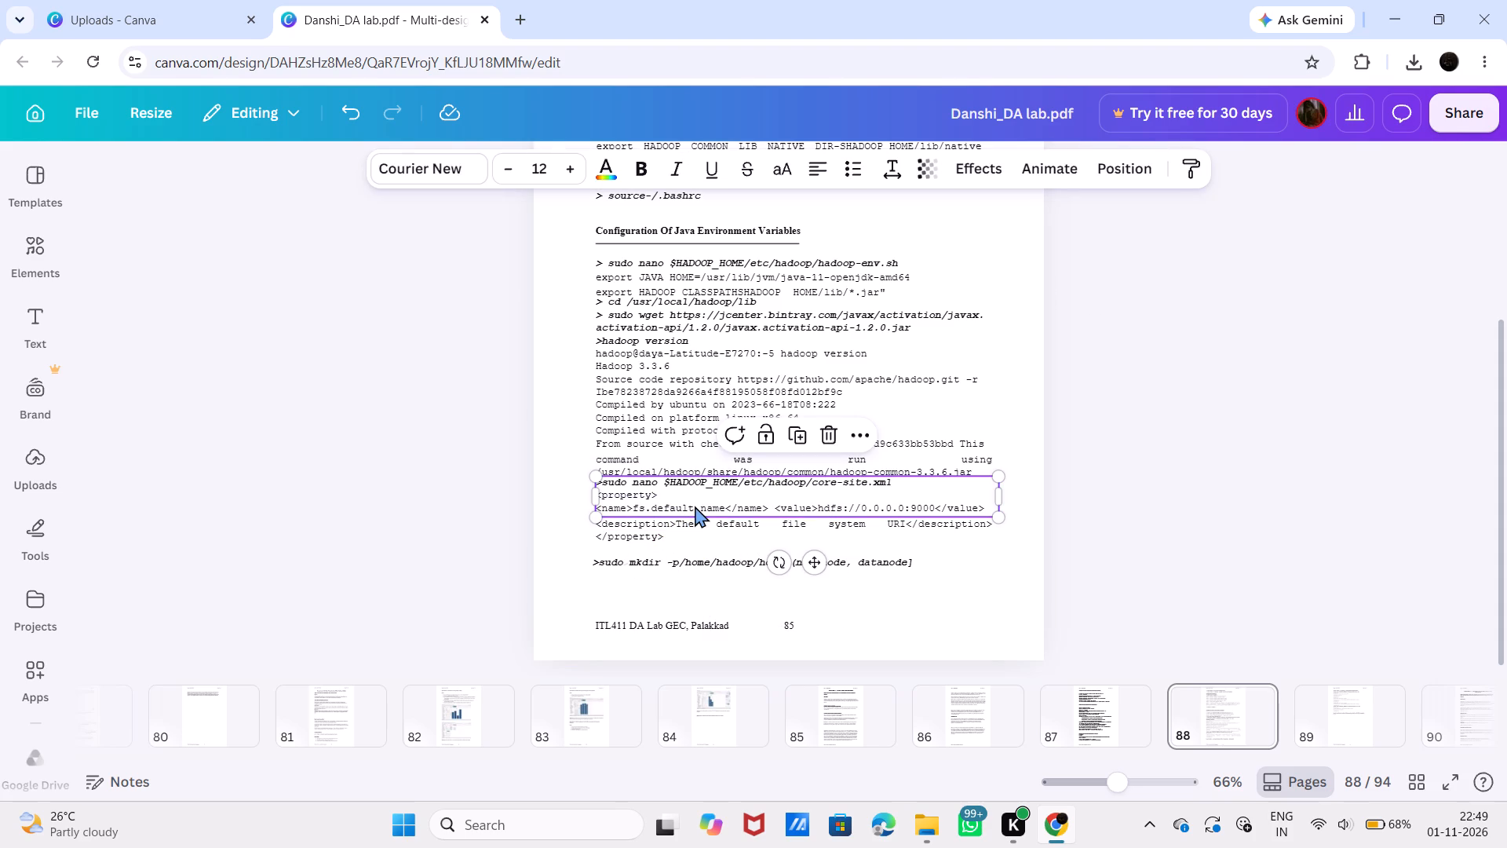
left_click(818, 570)
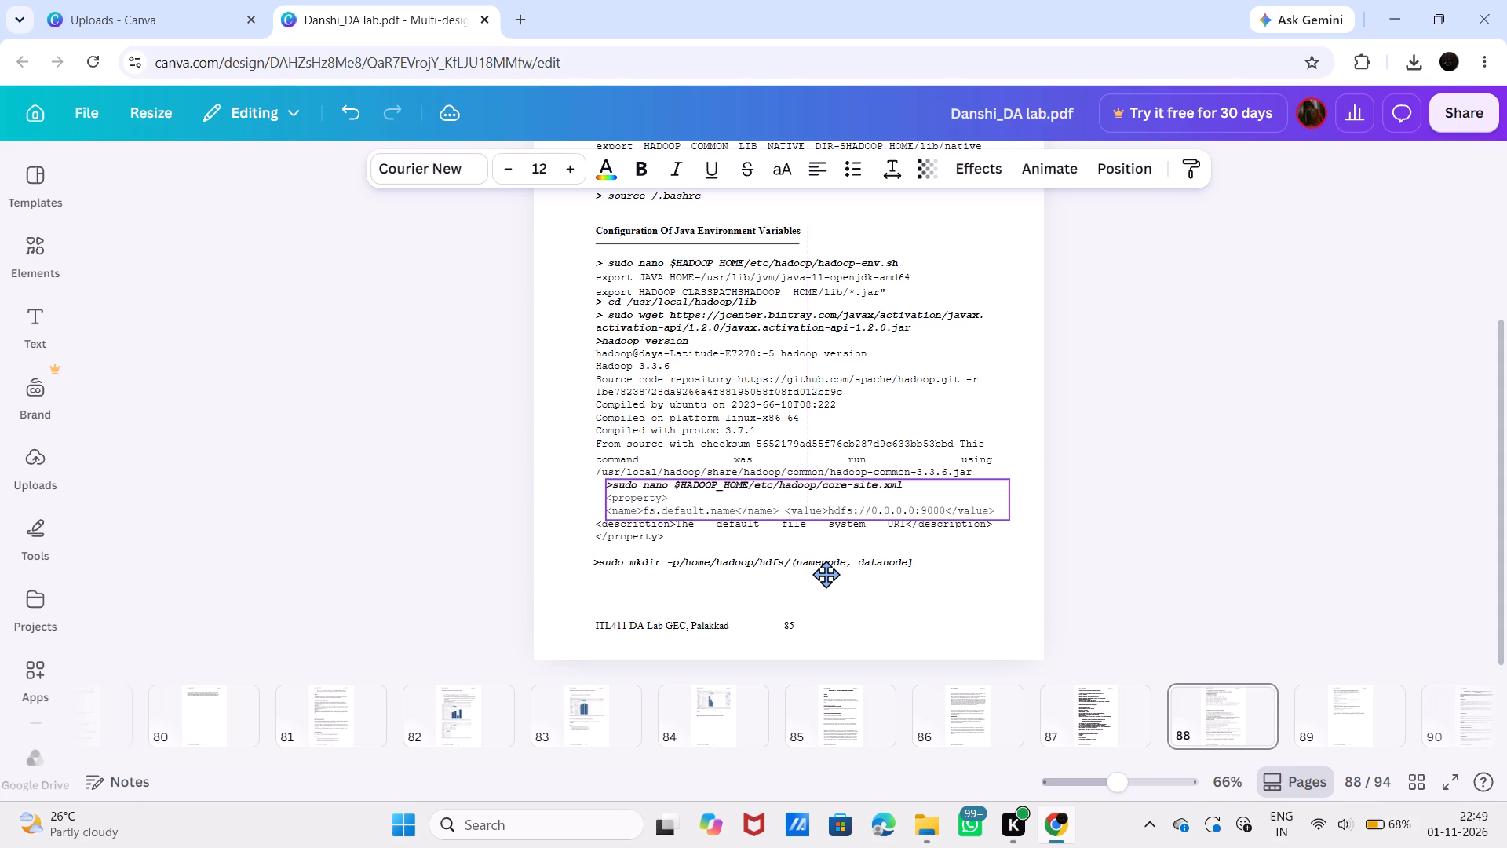
left_click(927, 579)
Review pages 89 to 94, checking the header dates, text spacing and layout of Experiment 12 through the last page.
scroll(1159, 718, "left", 3)
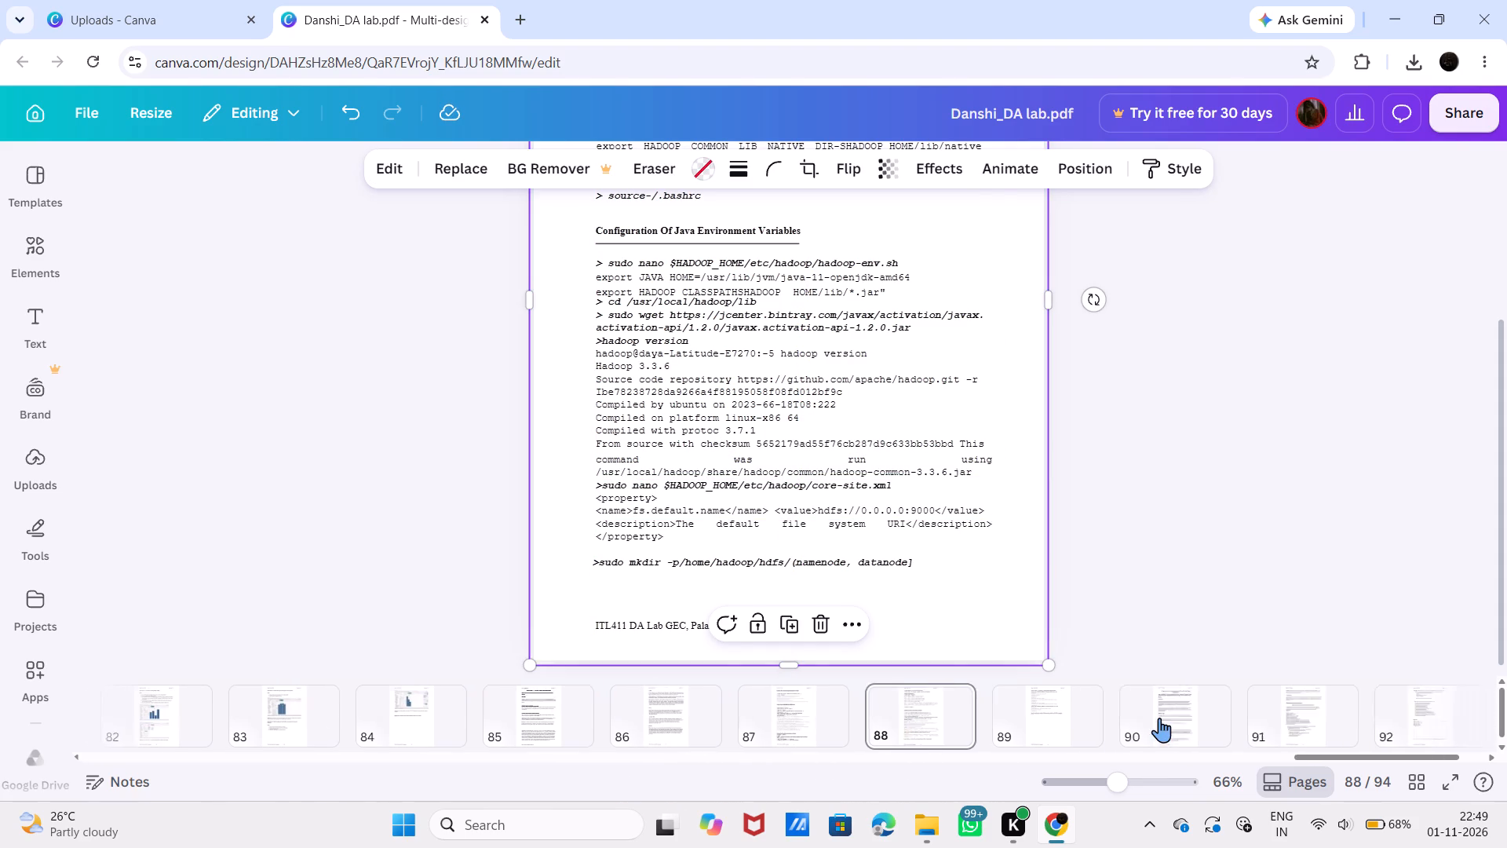
scroll(1159, 718, "left", 7)
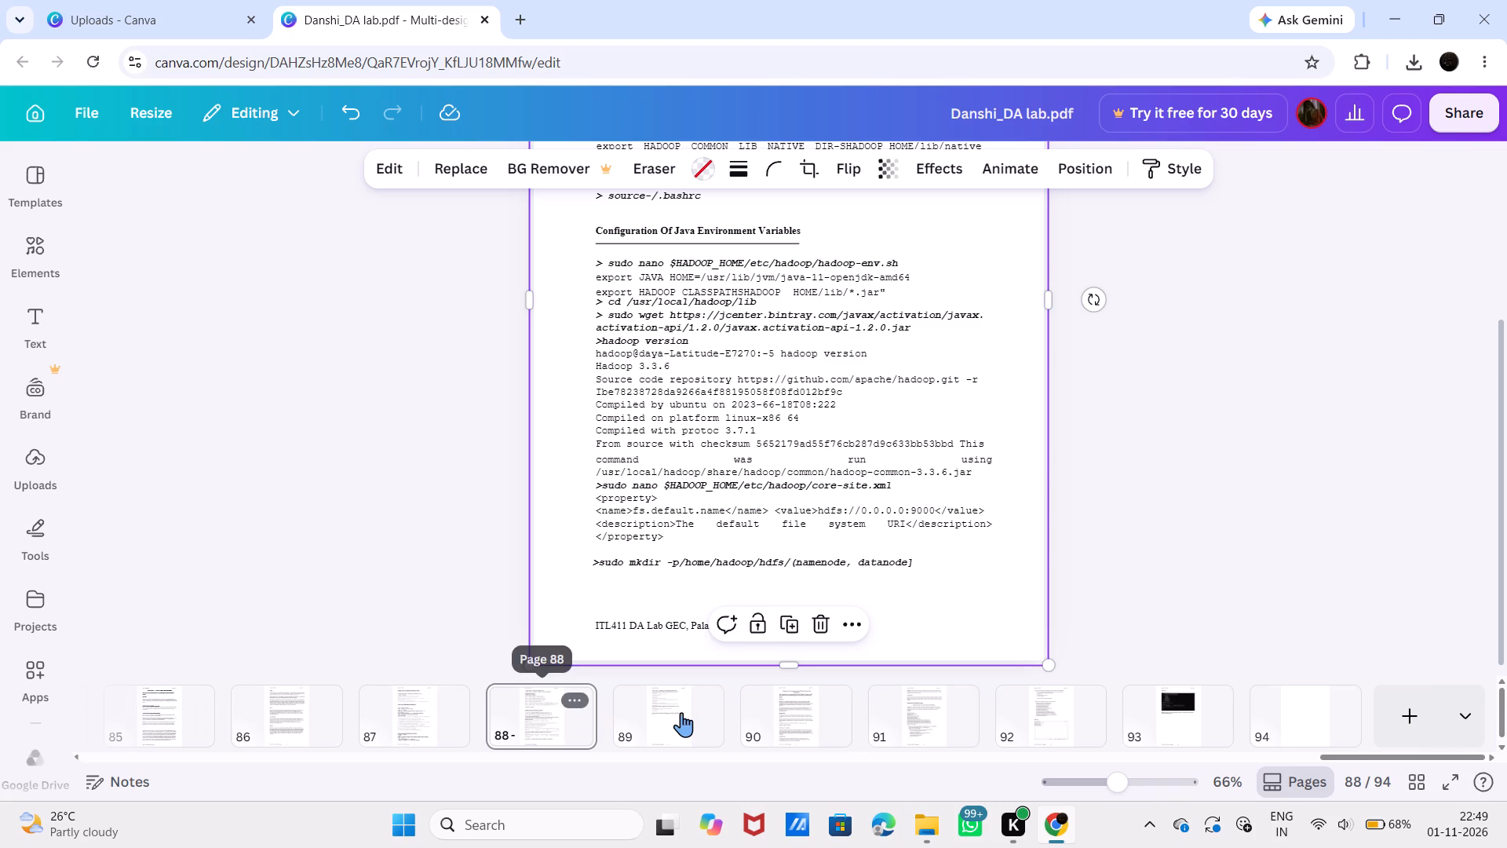
left_click(689, 712)
scroll(755, 492, "up", 2)
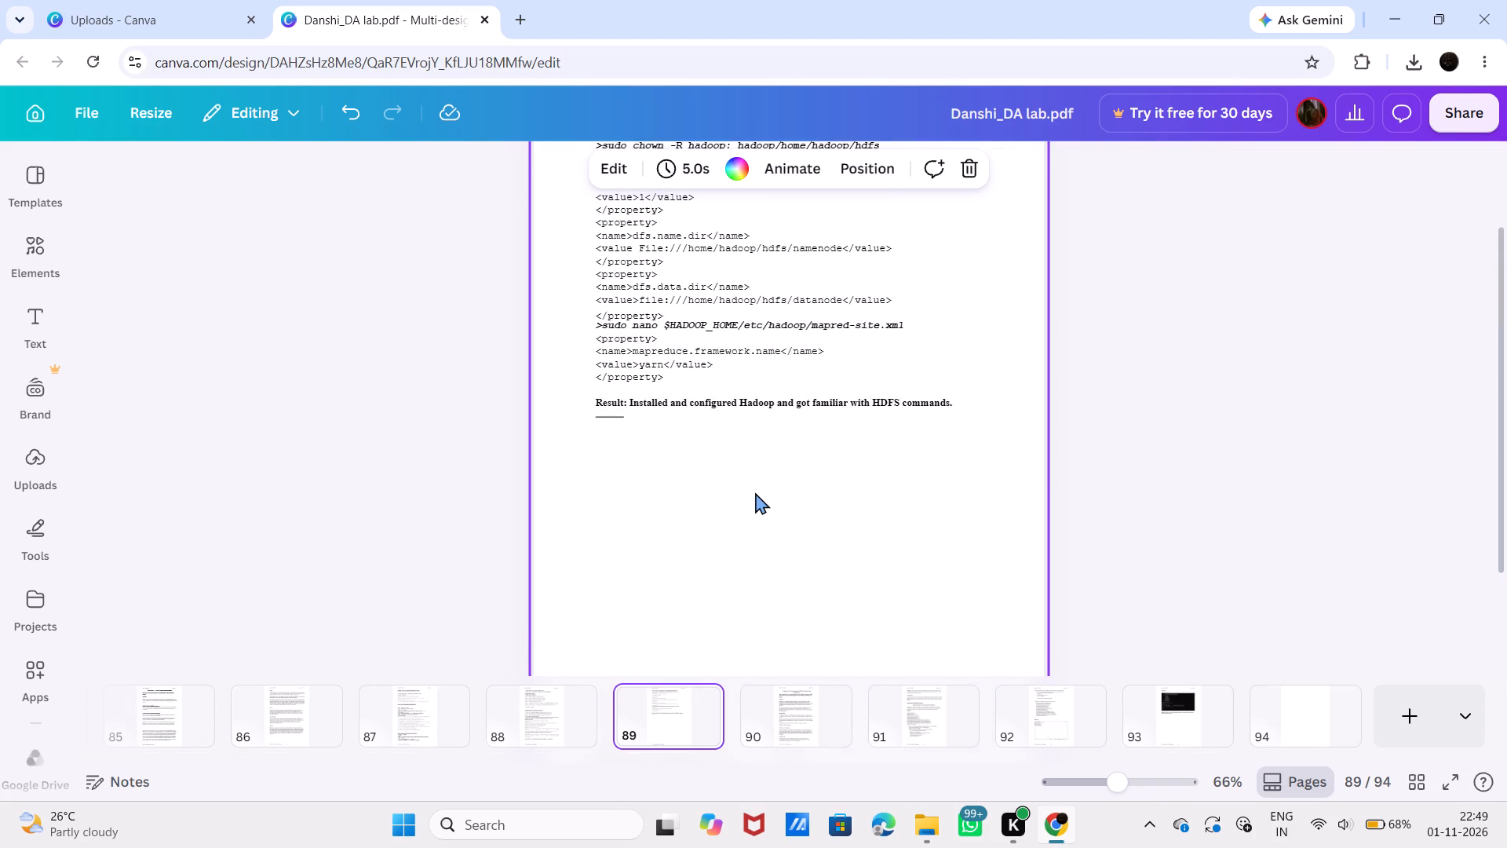
scroll(755, 492, "up", 1)
left_click(786, 698)
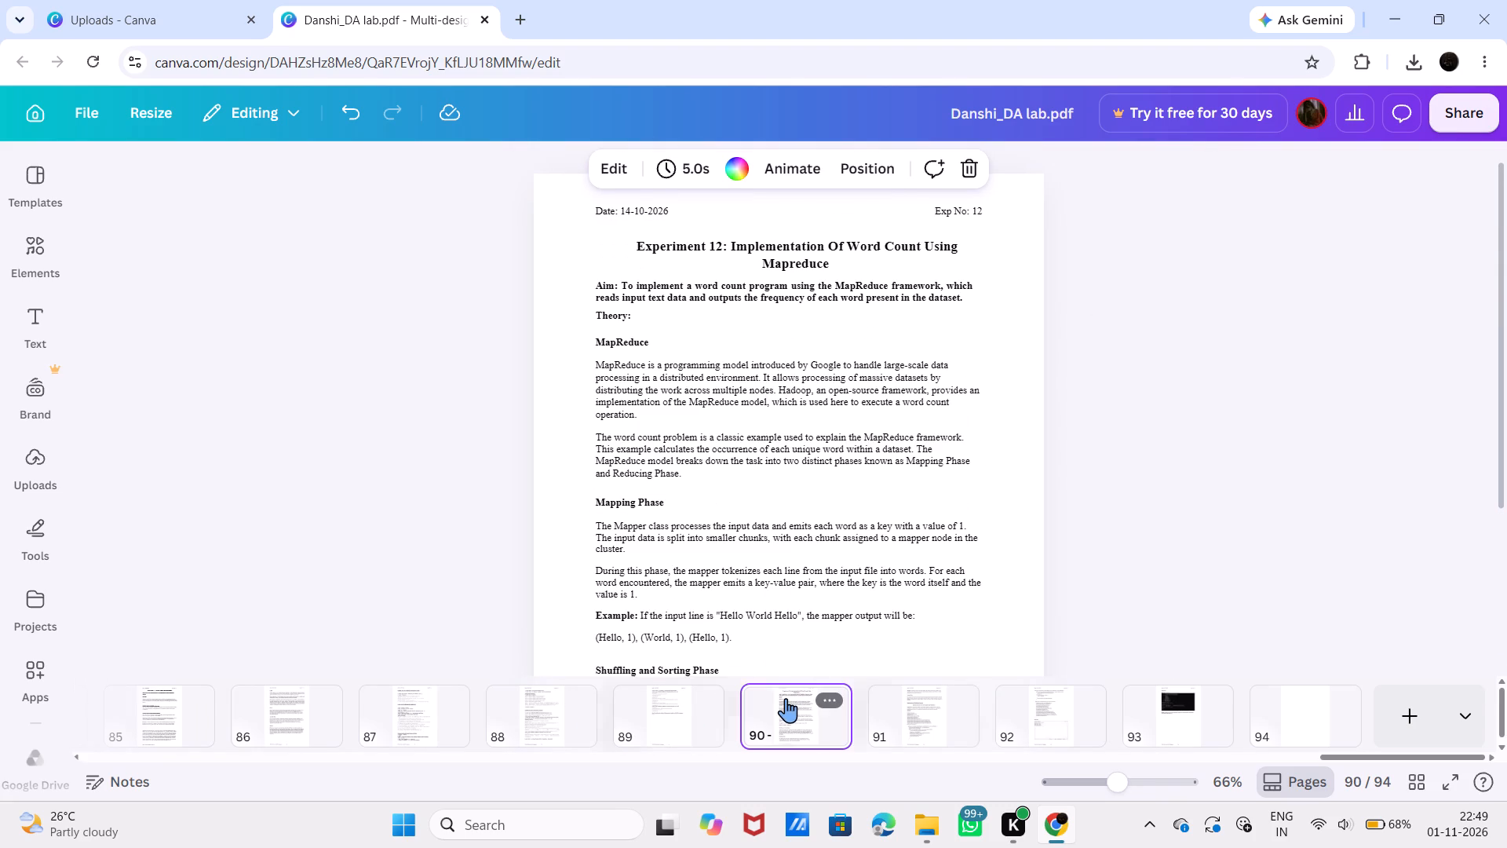
scroll(698, 529, "down", 2)
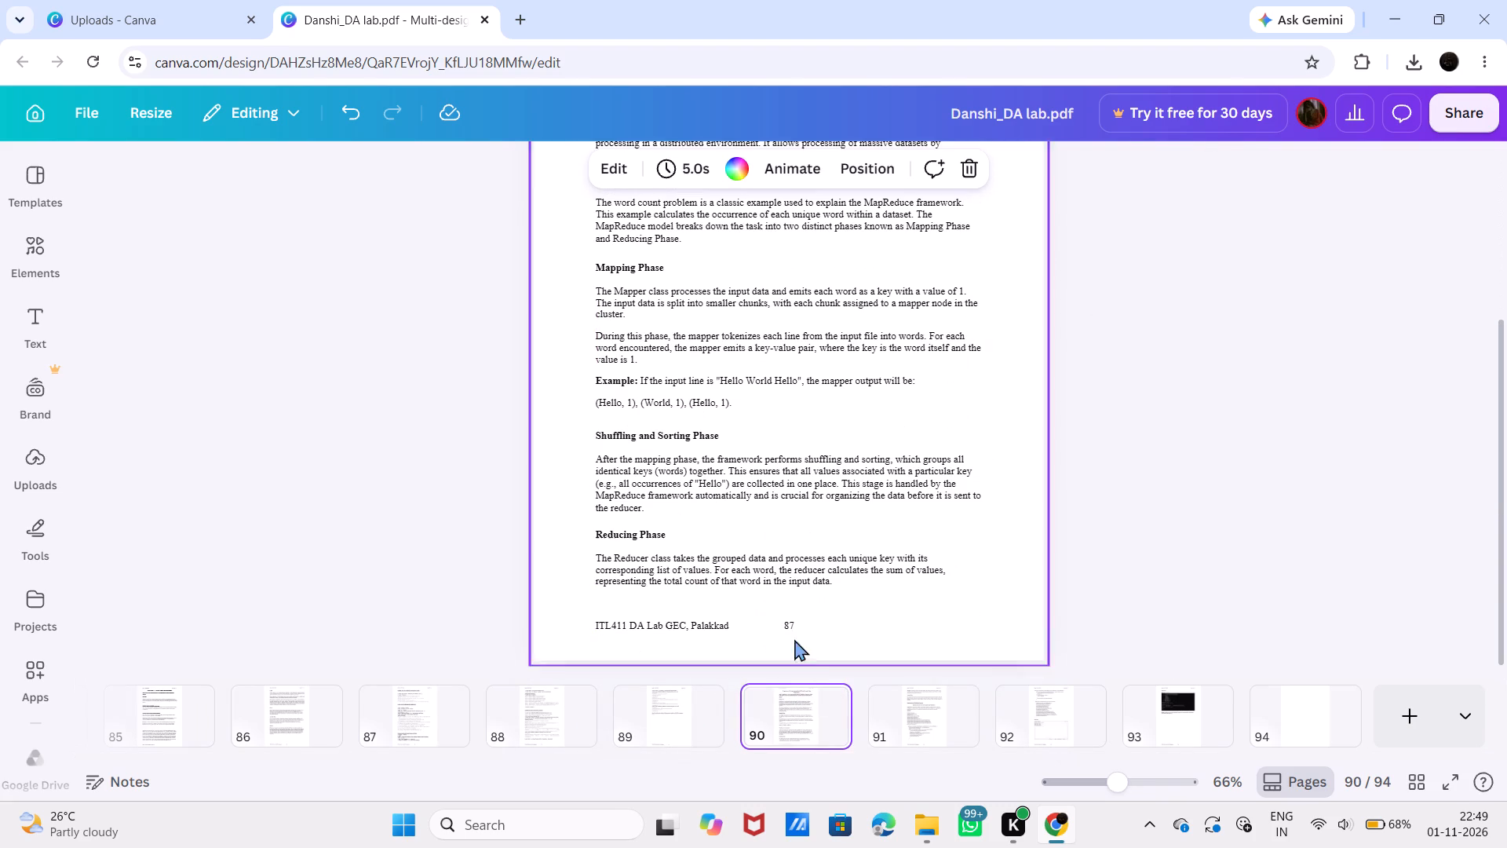
left_click(900, 700)
scroll(779, 520, "up", 2)
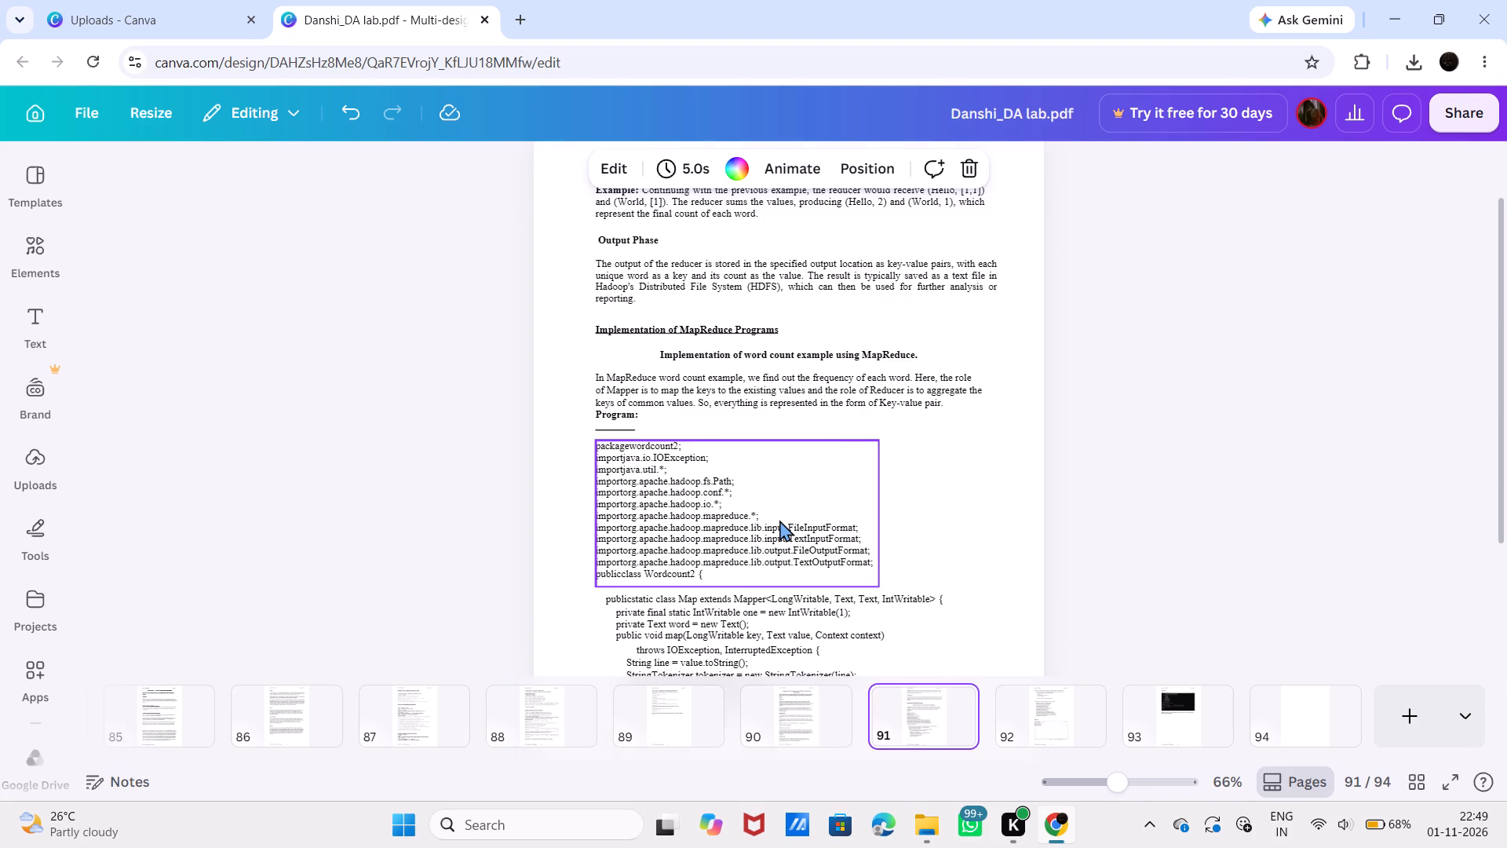
scroll(779, 520, "down", 3)
left_click(1024, 711)
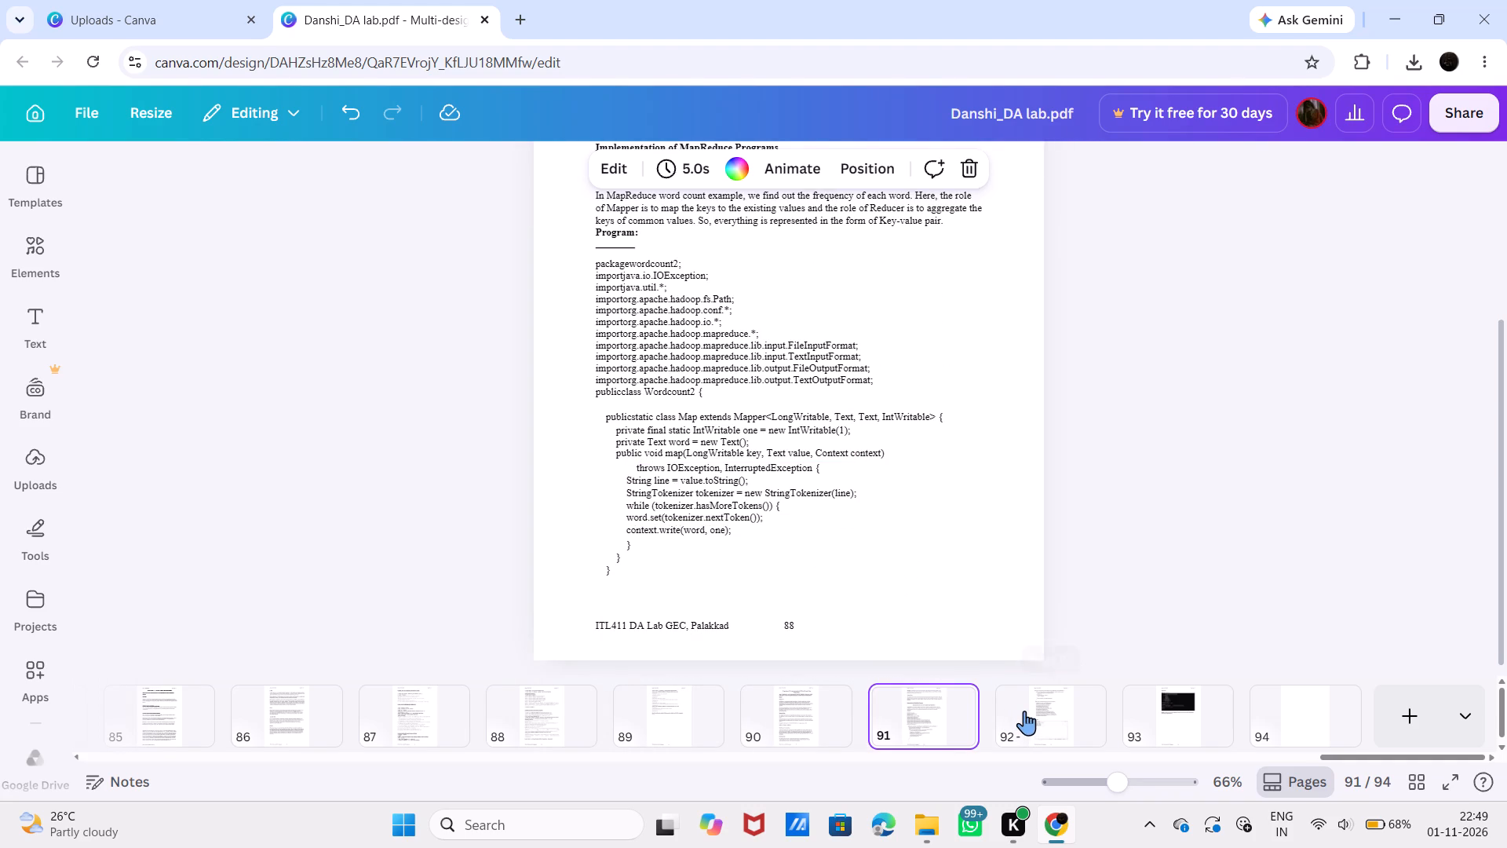
scroll(750, 504, "up", 2)
scroll(750, 504, "down", 3)
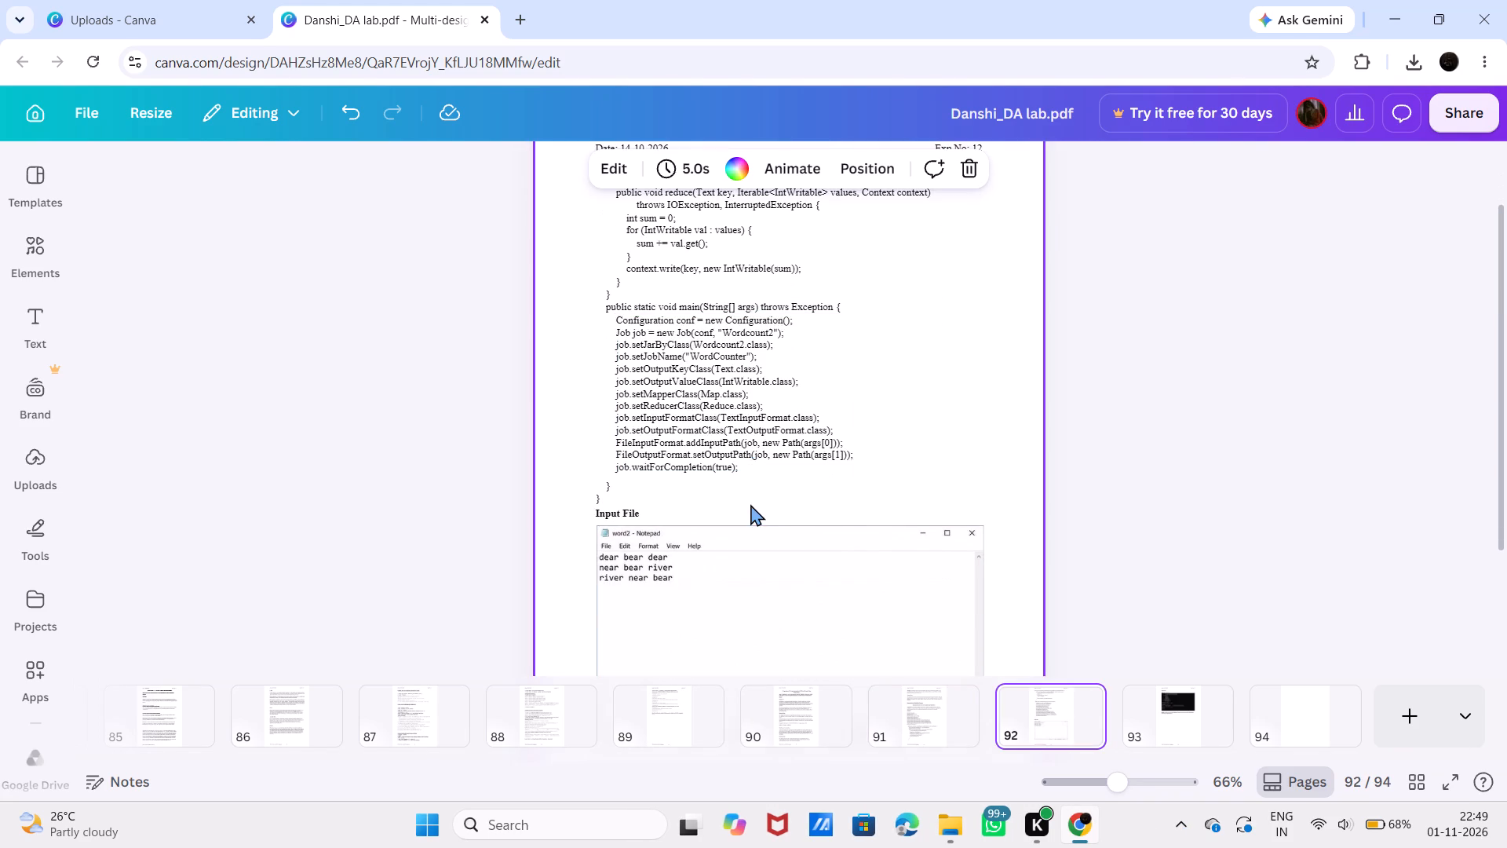
left_click(1147, 715)
scroll(763, 462, "up", 3)
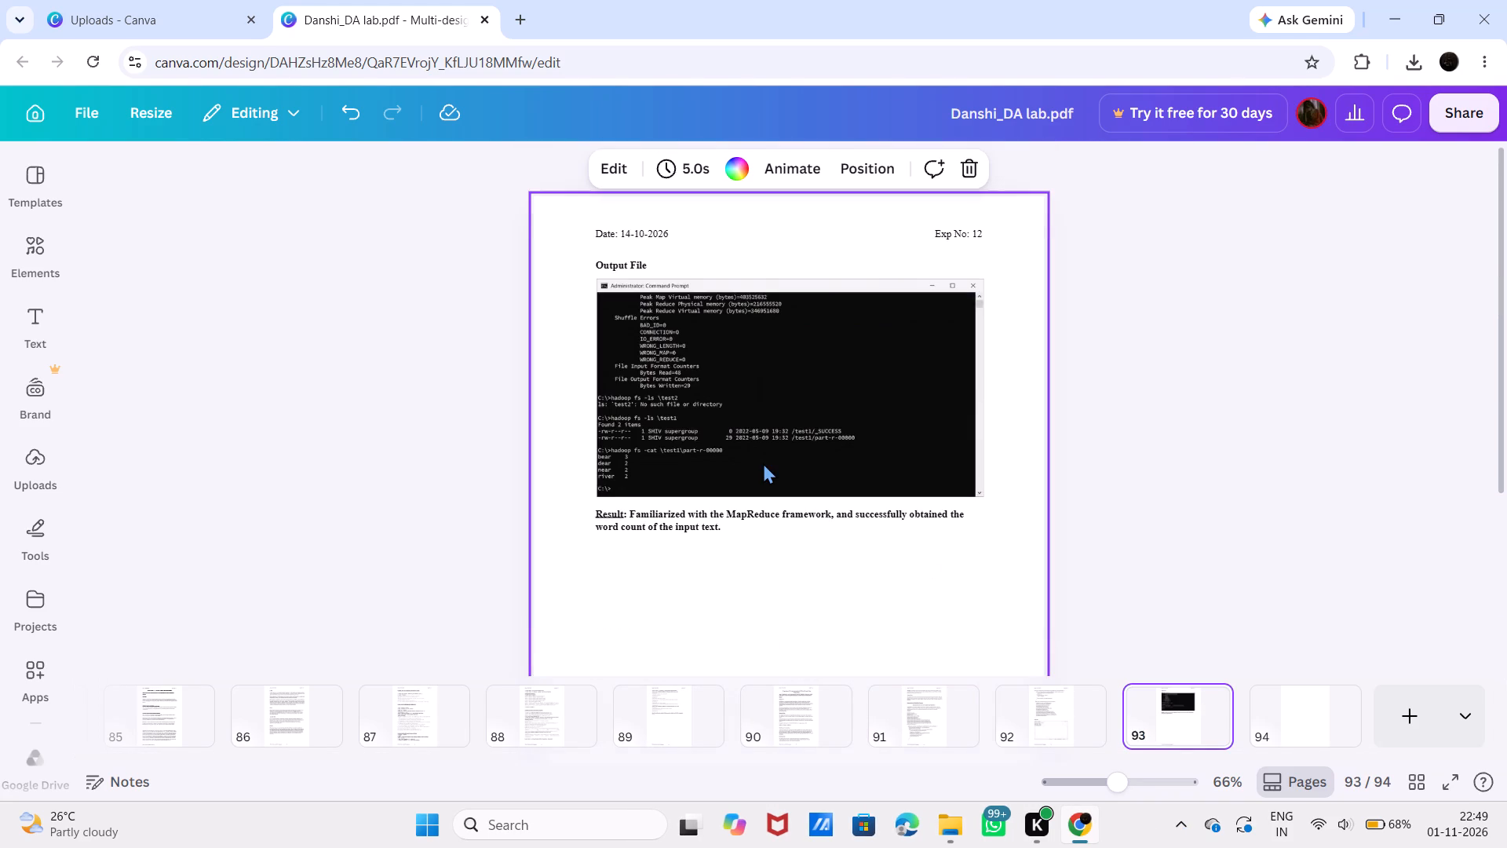
left_click(1318, 733)
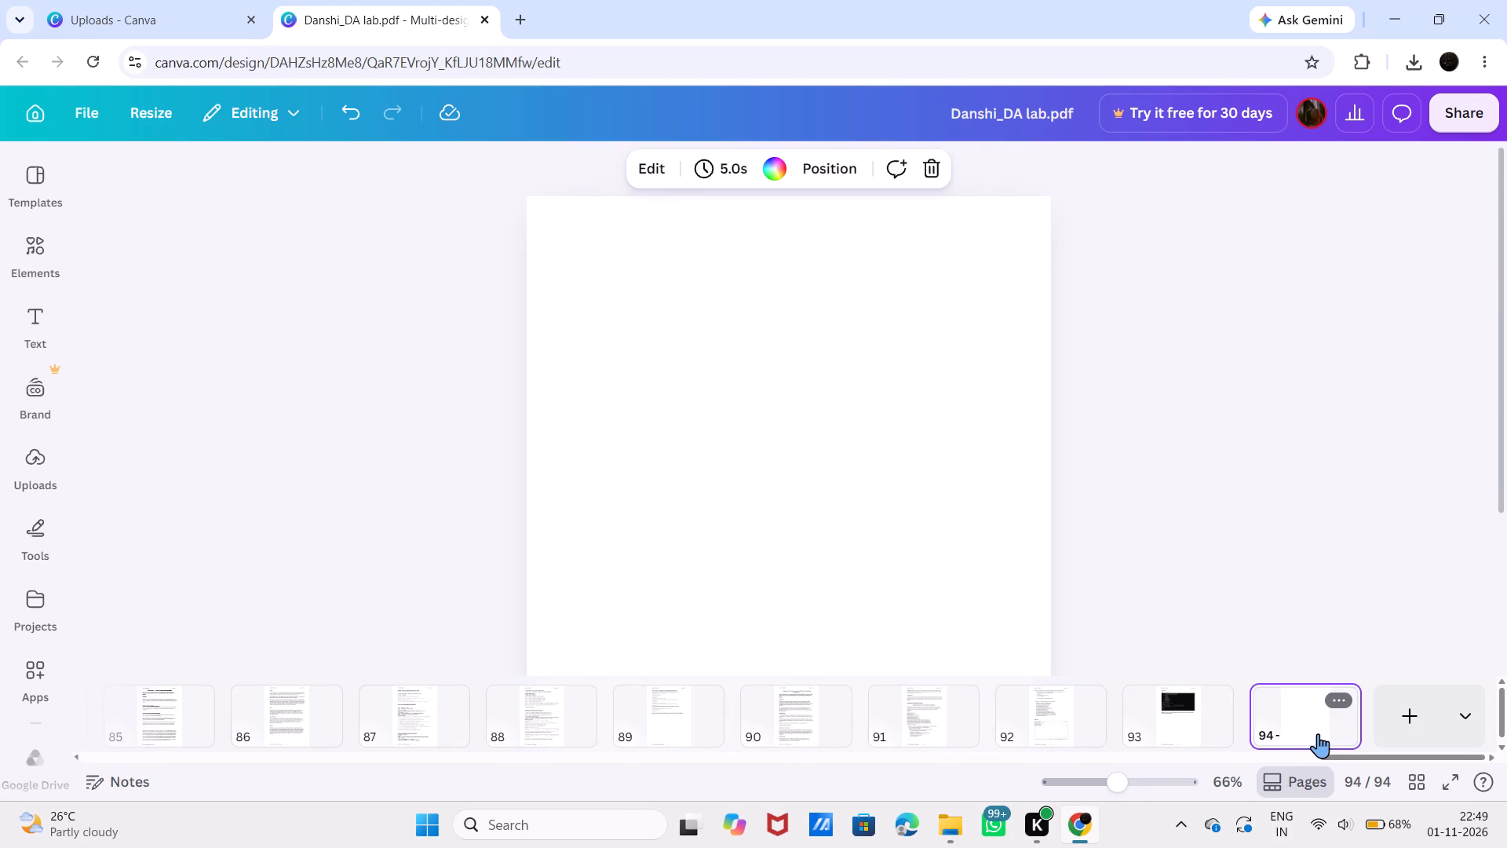
scroll(848, 511, "down", 3)
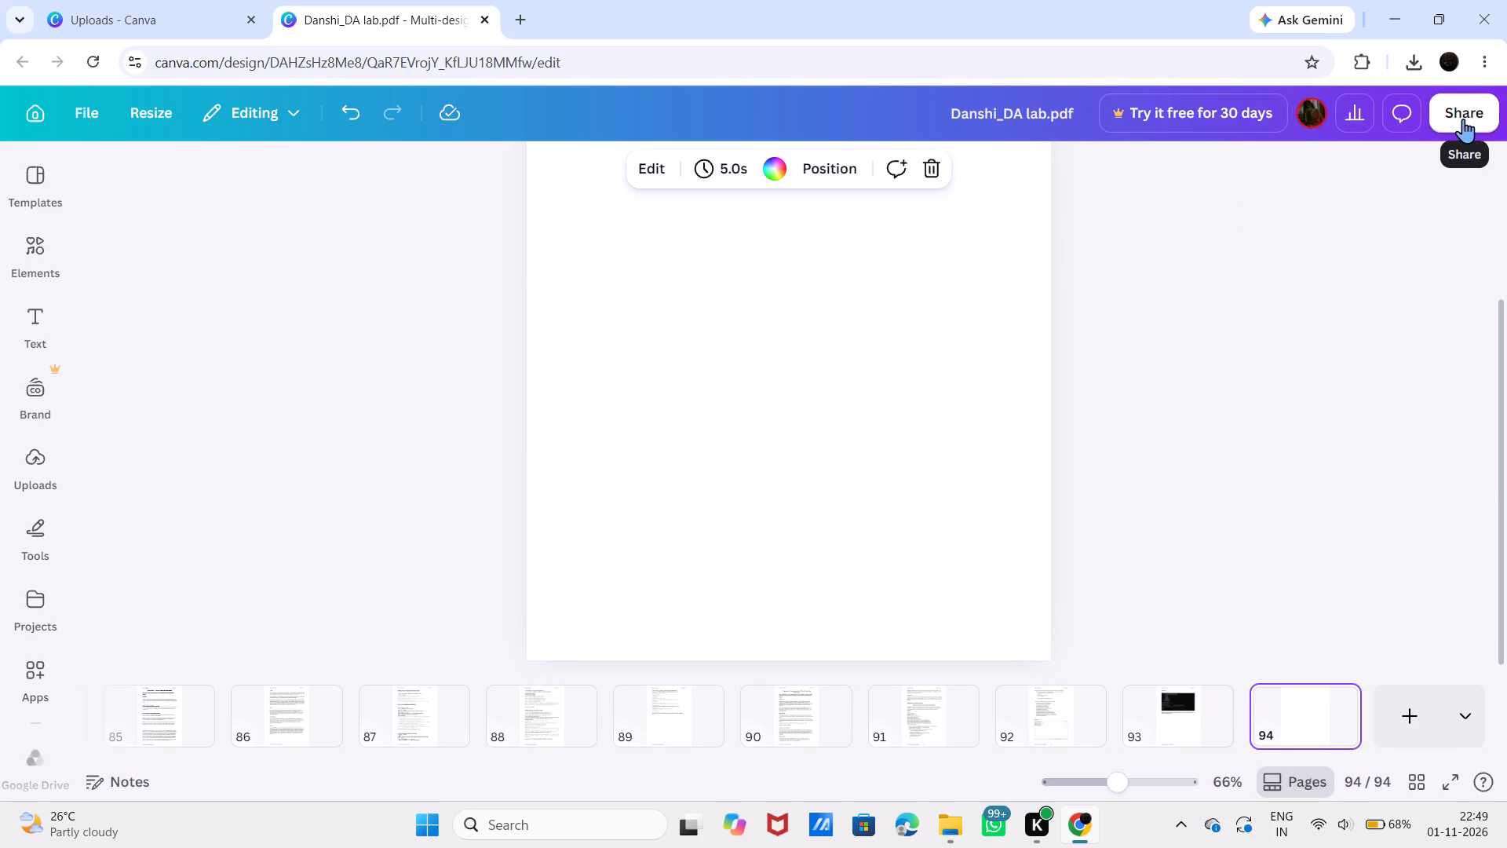
Download all pages of the design as a PDF with the Digital preset.
left_click(1463, 119)
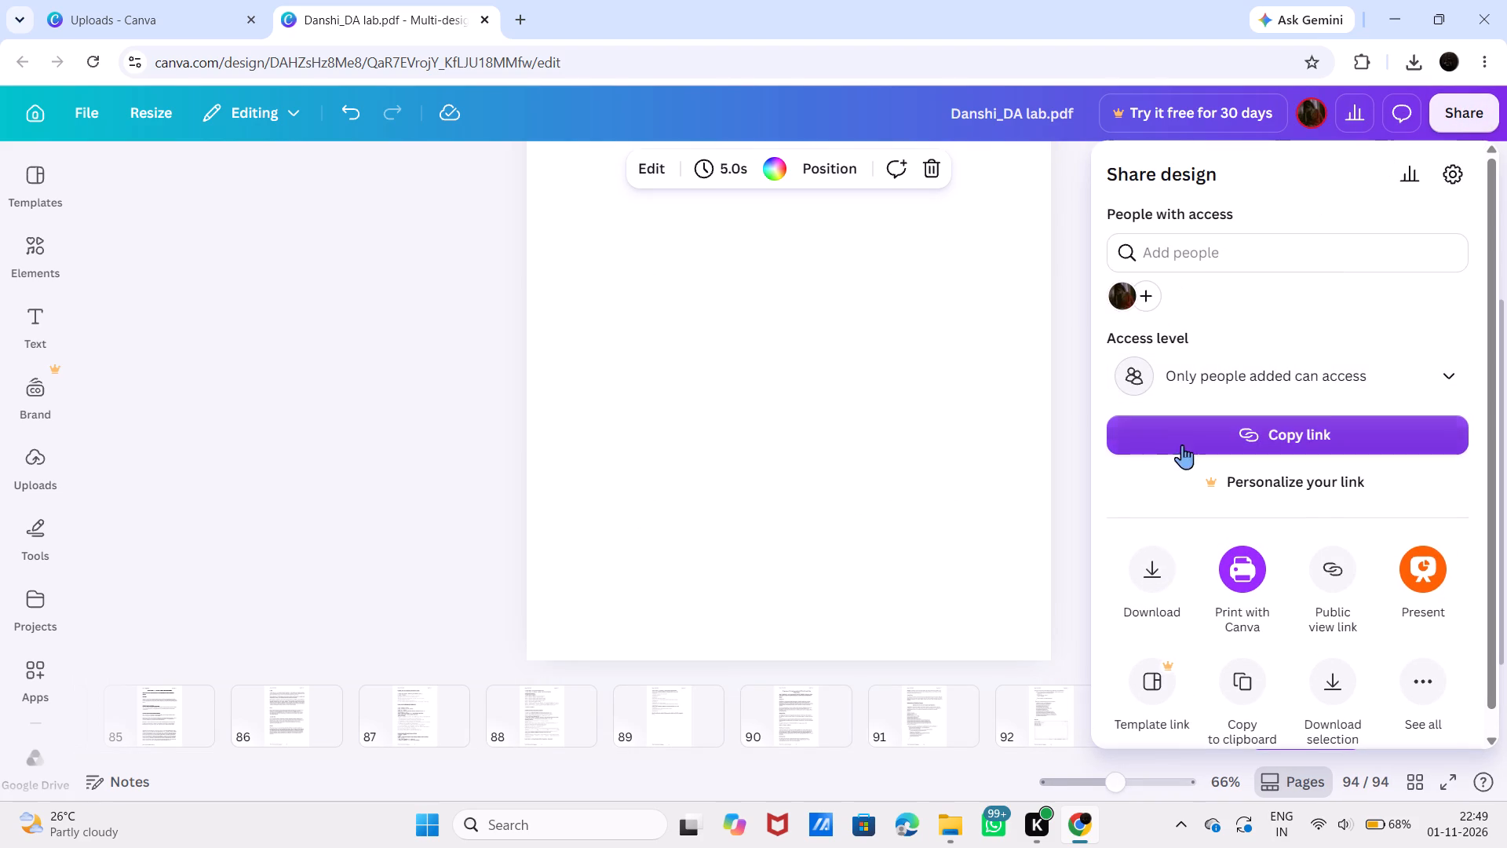
left_click(1159, 572)
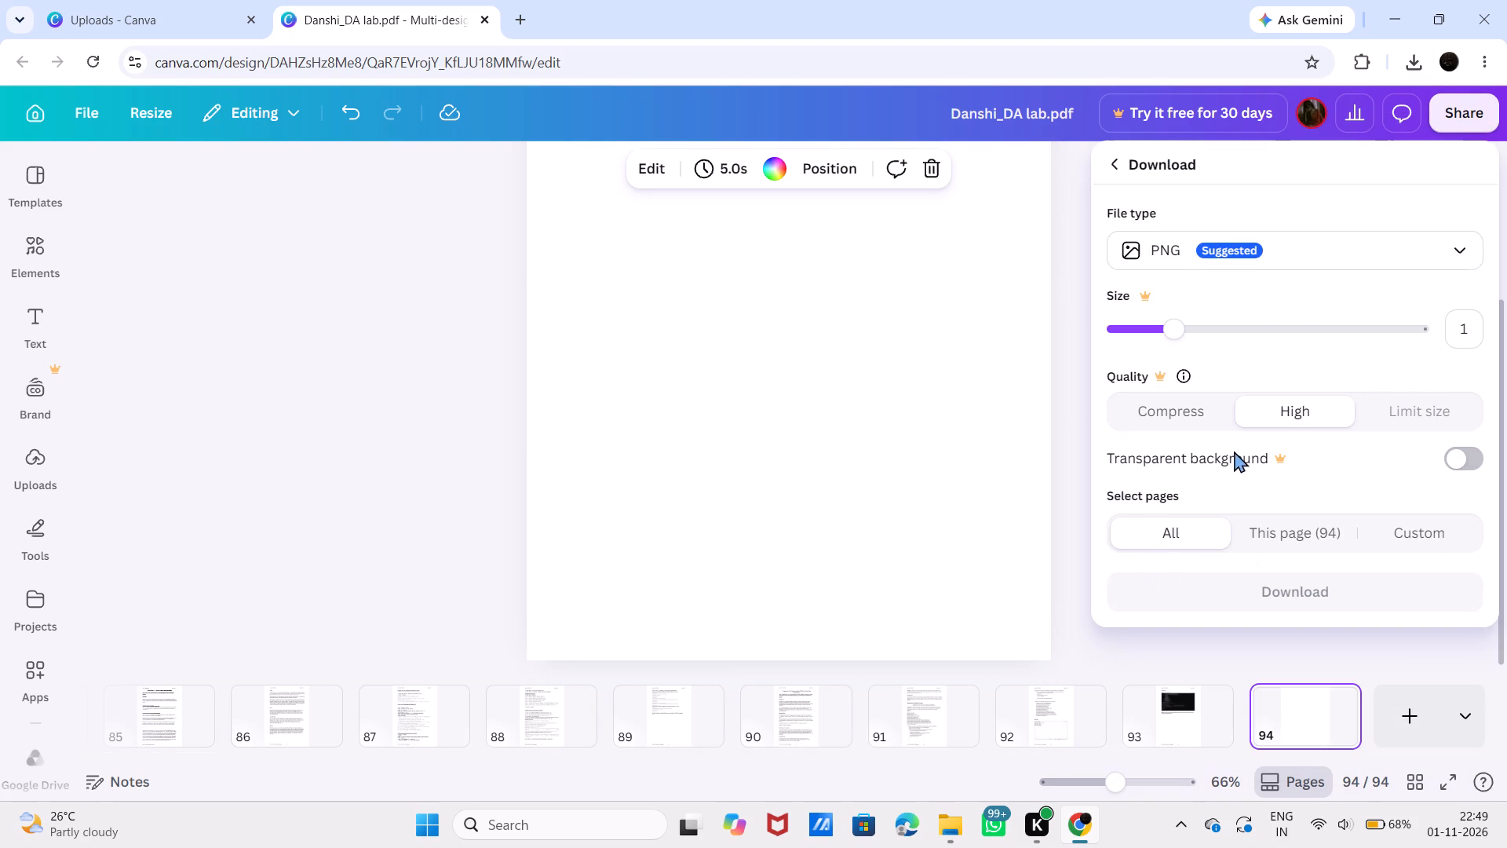
left_click(1340, 249)
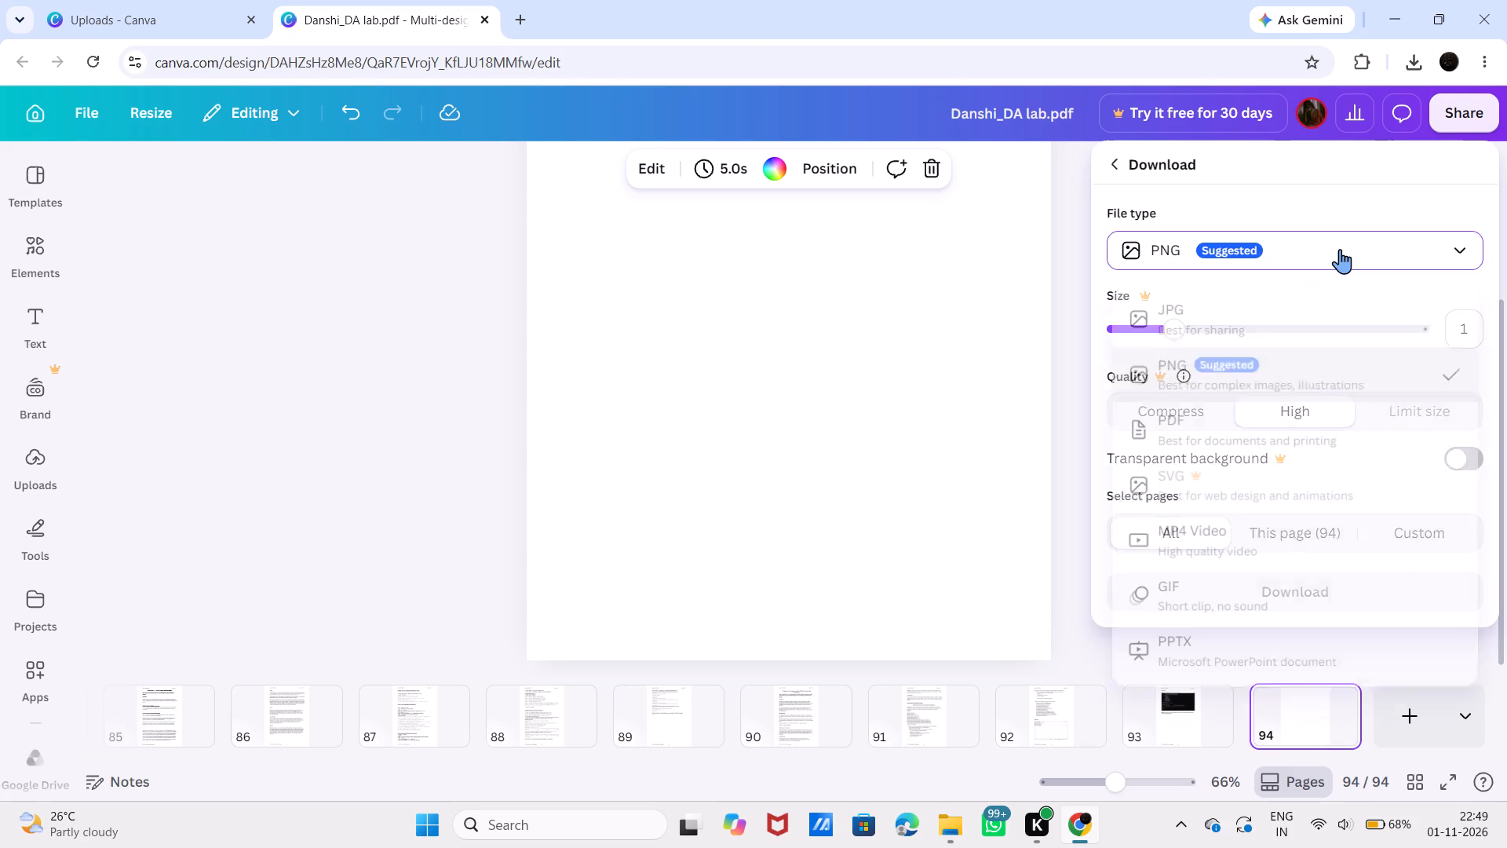
left_click(1275, 422)
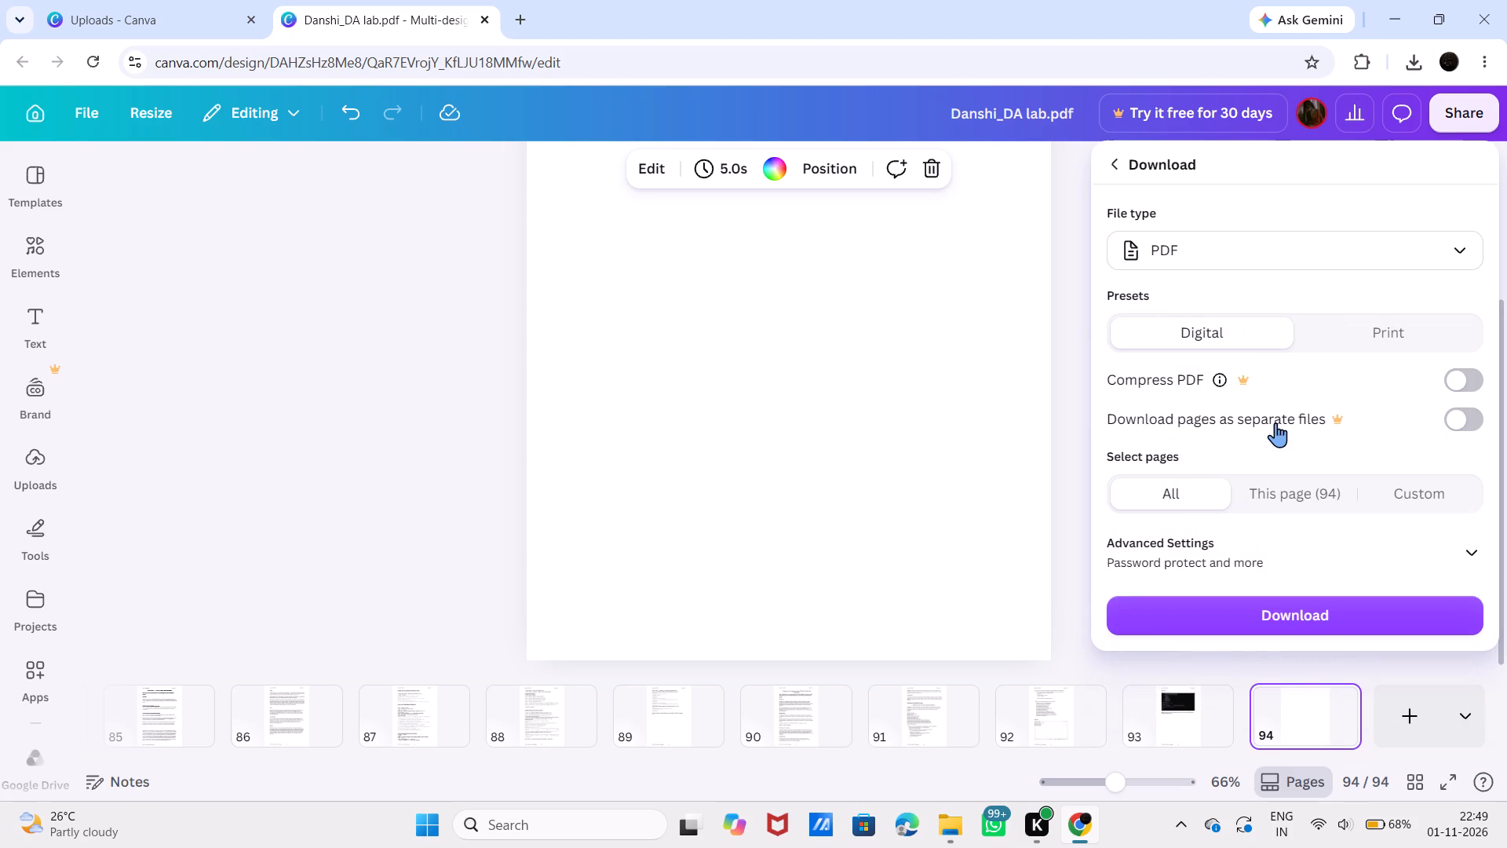
left_click(1329, 616)
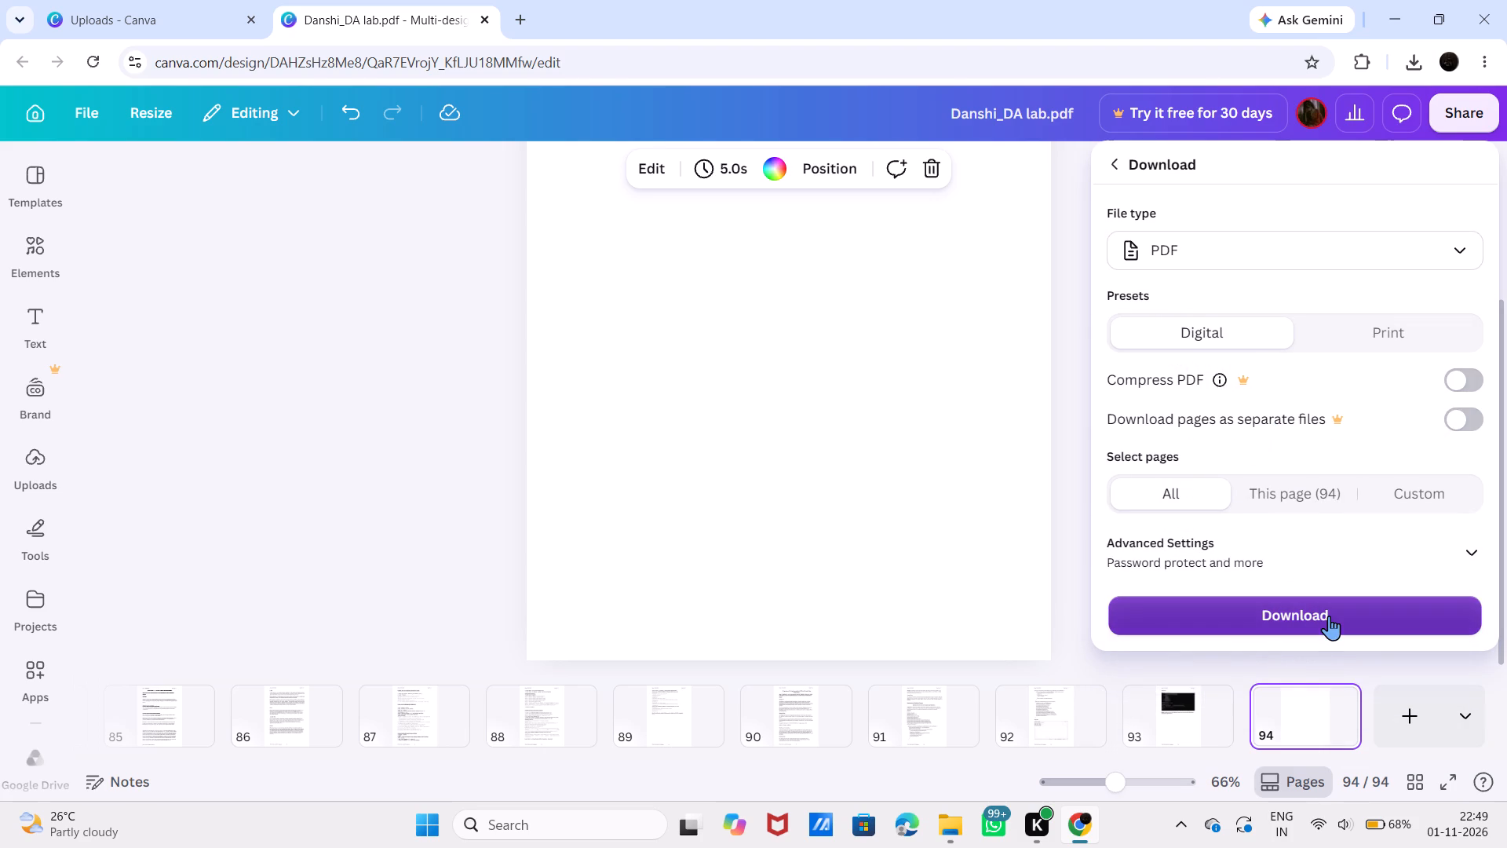
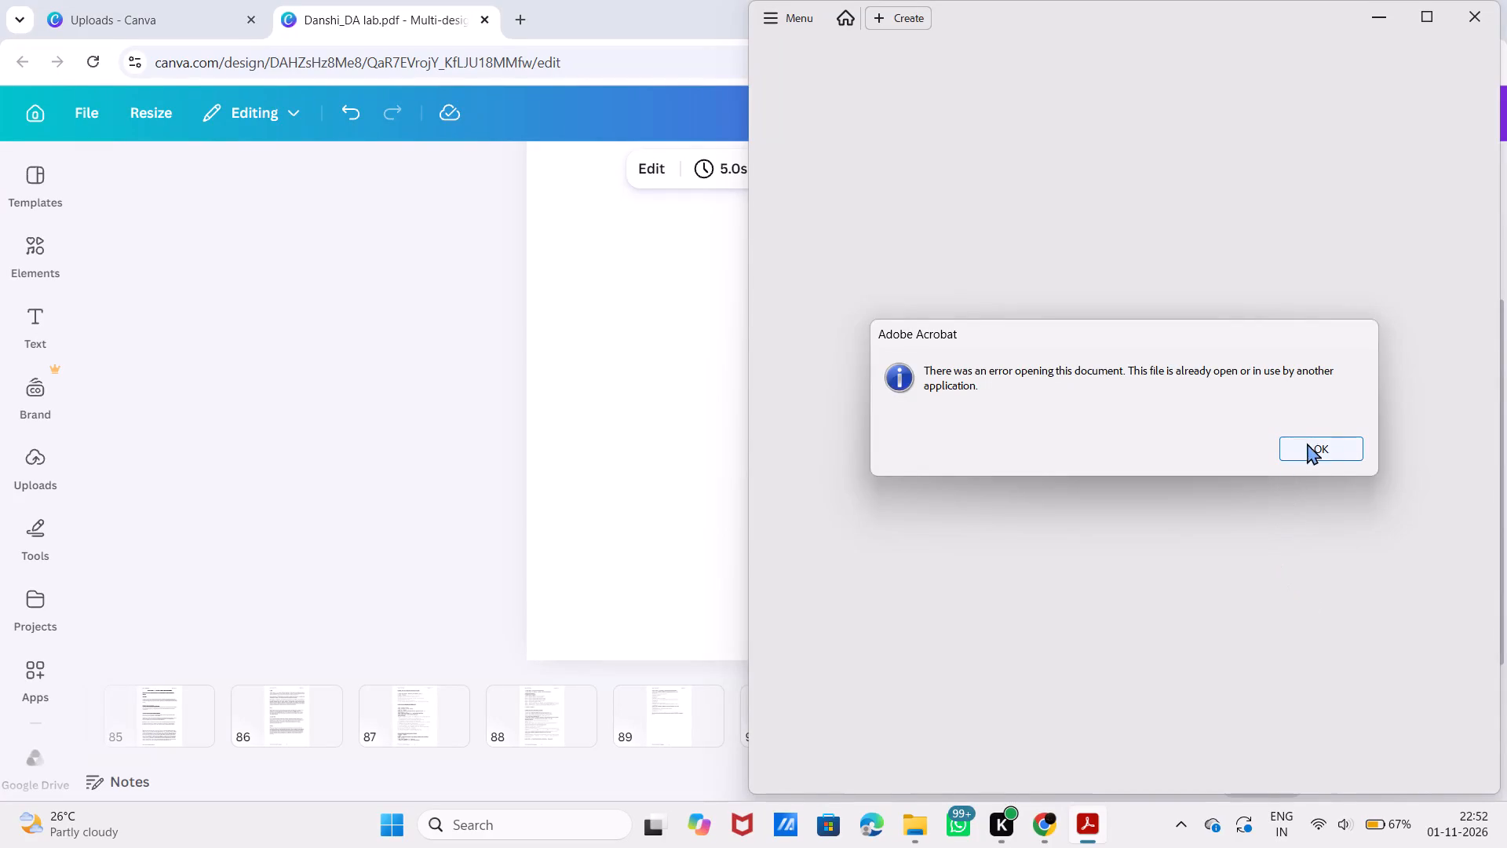
Dismiss the Acrobat file-open error and close the empty Acrobat window.
left_click(1307, 449)
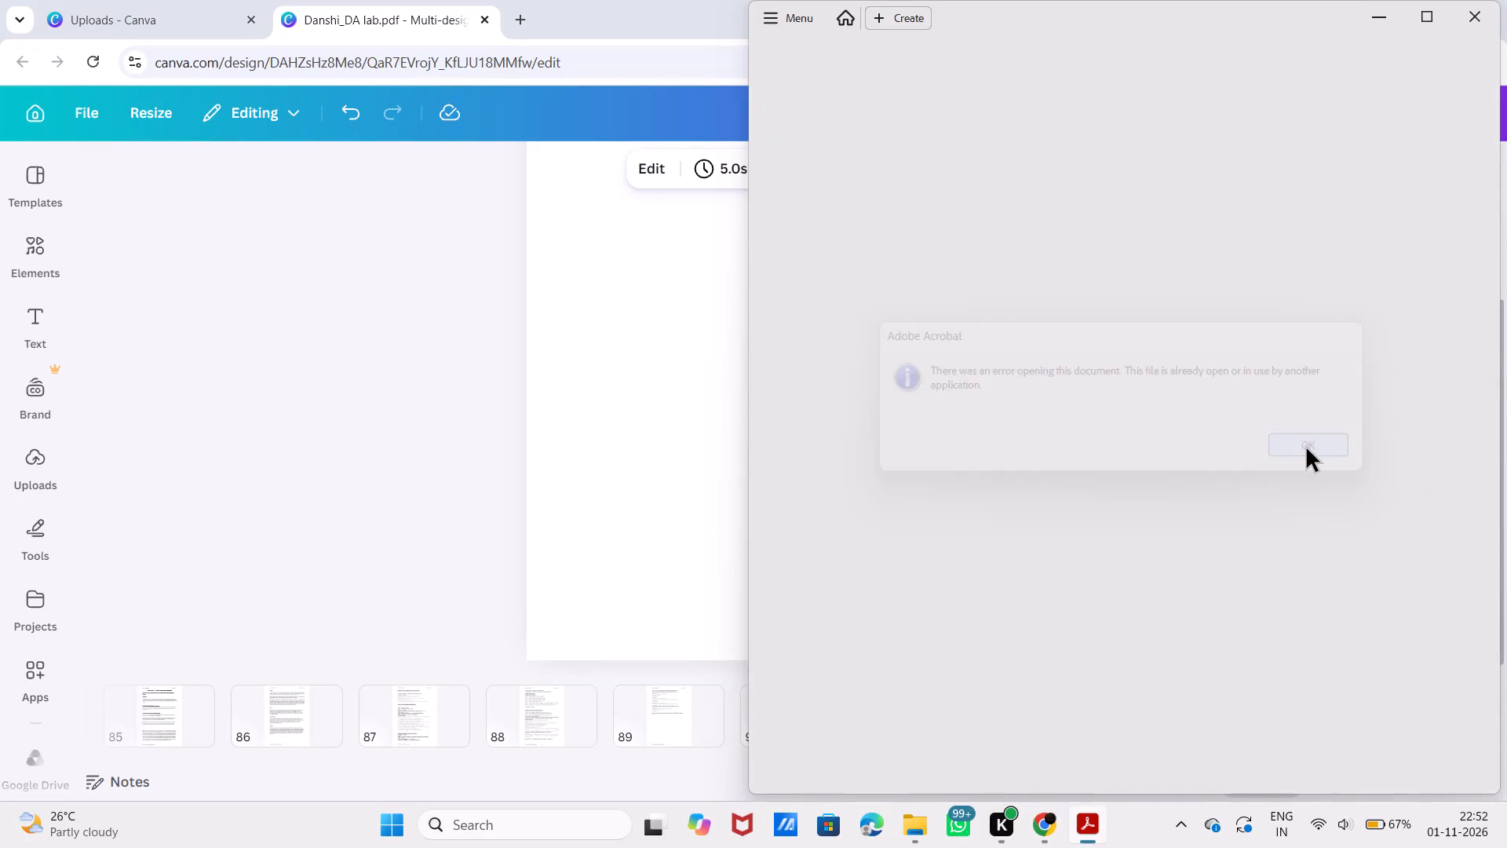
left_click(1469, 22)
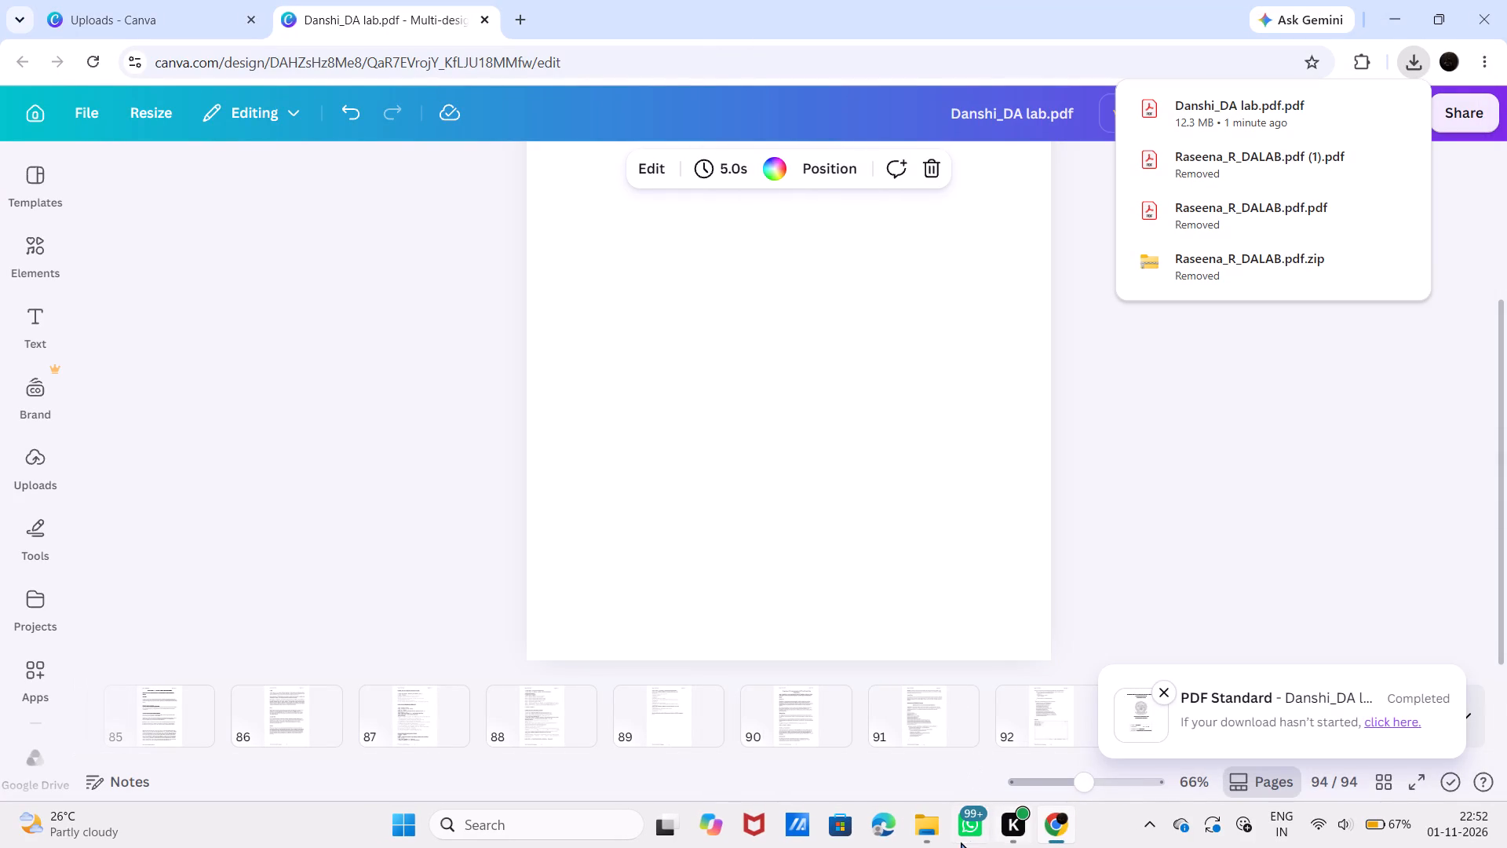
Open the downloaded Danshi_DA lab.pdf from the Downloads folder in File Explorer and maximize its window with the tools pane closed.
left_click(932, 841)
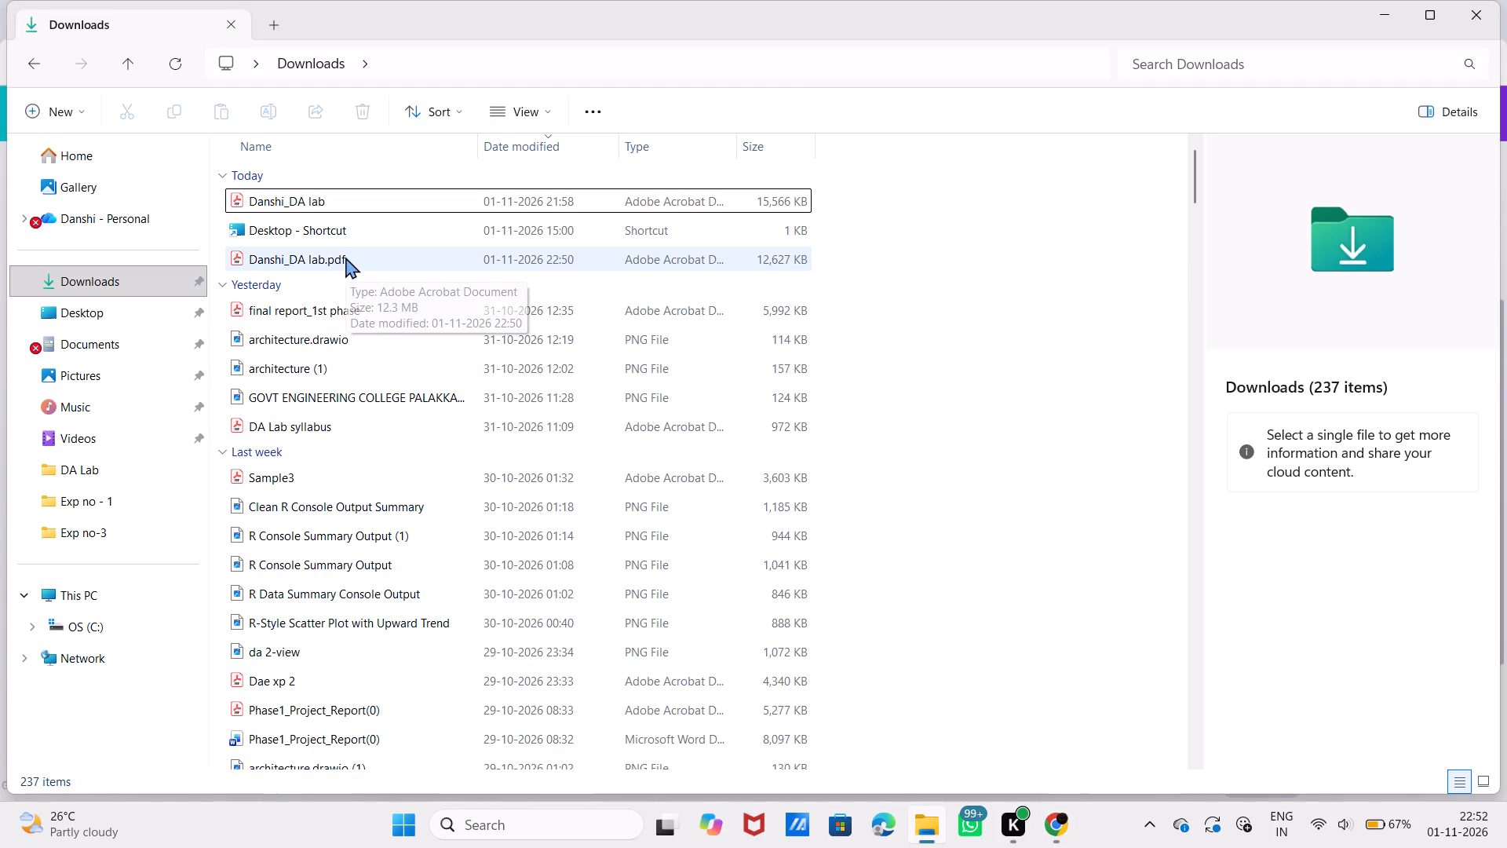
double_click(388, 256)
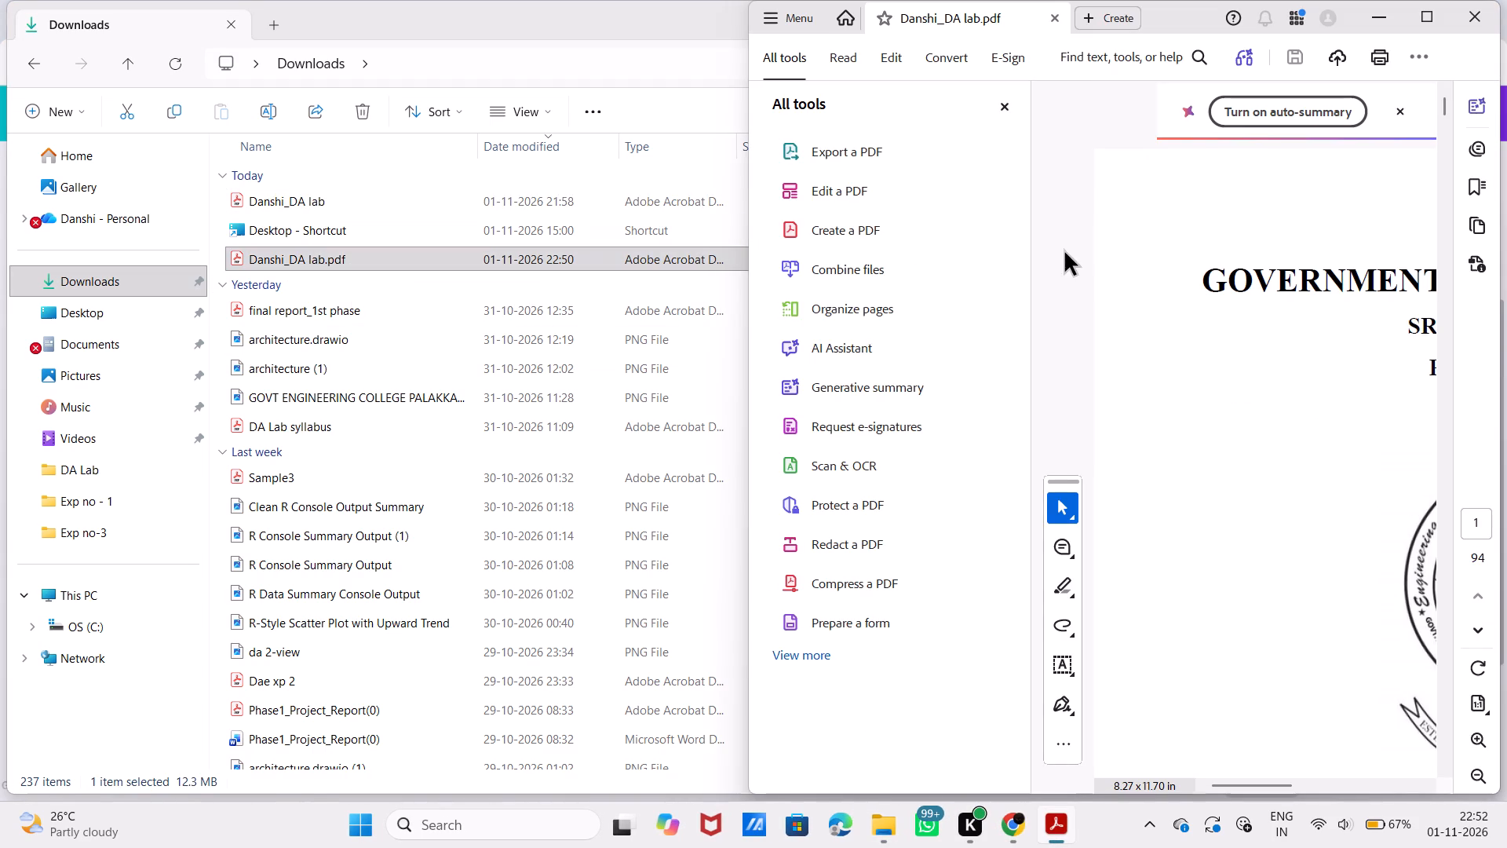
left_click(1005, 109)
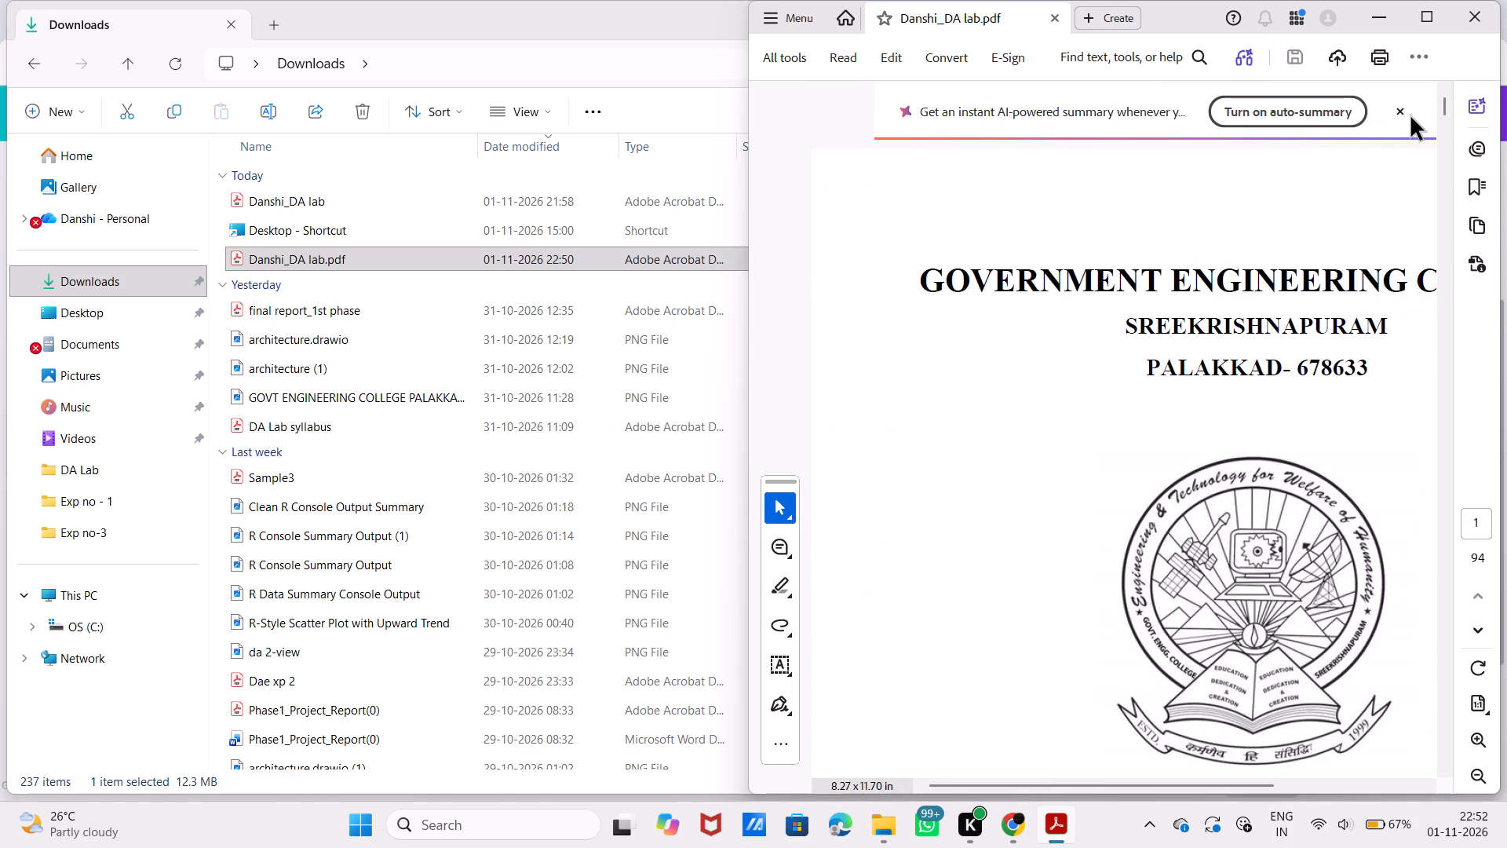
left_click(1411, 118)
left_click(1432, 20)
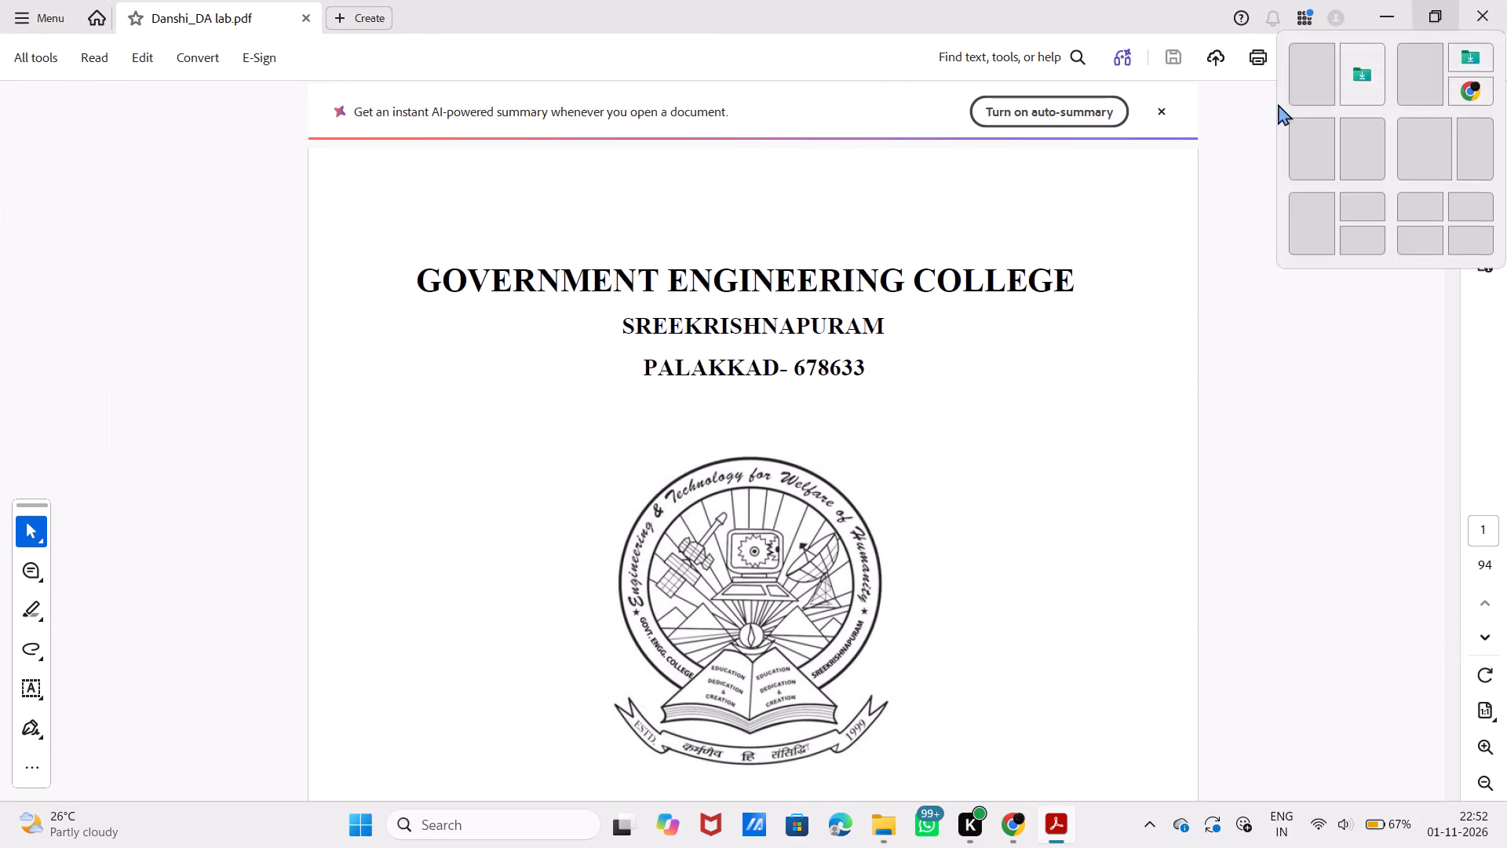
Review the PDF's front pages, laboratory certificate and the Experiment 1 pages on the Excel Data Analysis ToolPak.
scroll(848, 488, "down", 14)
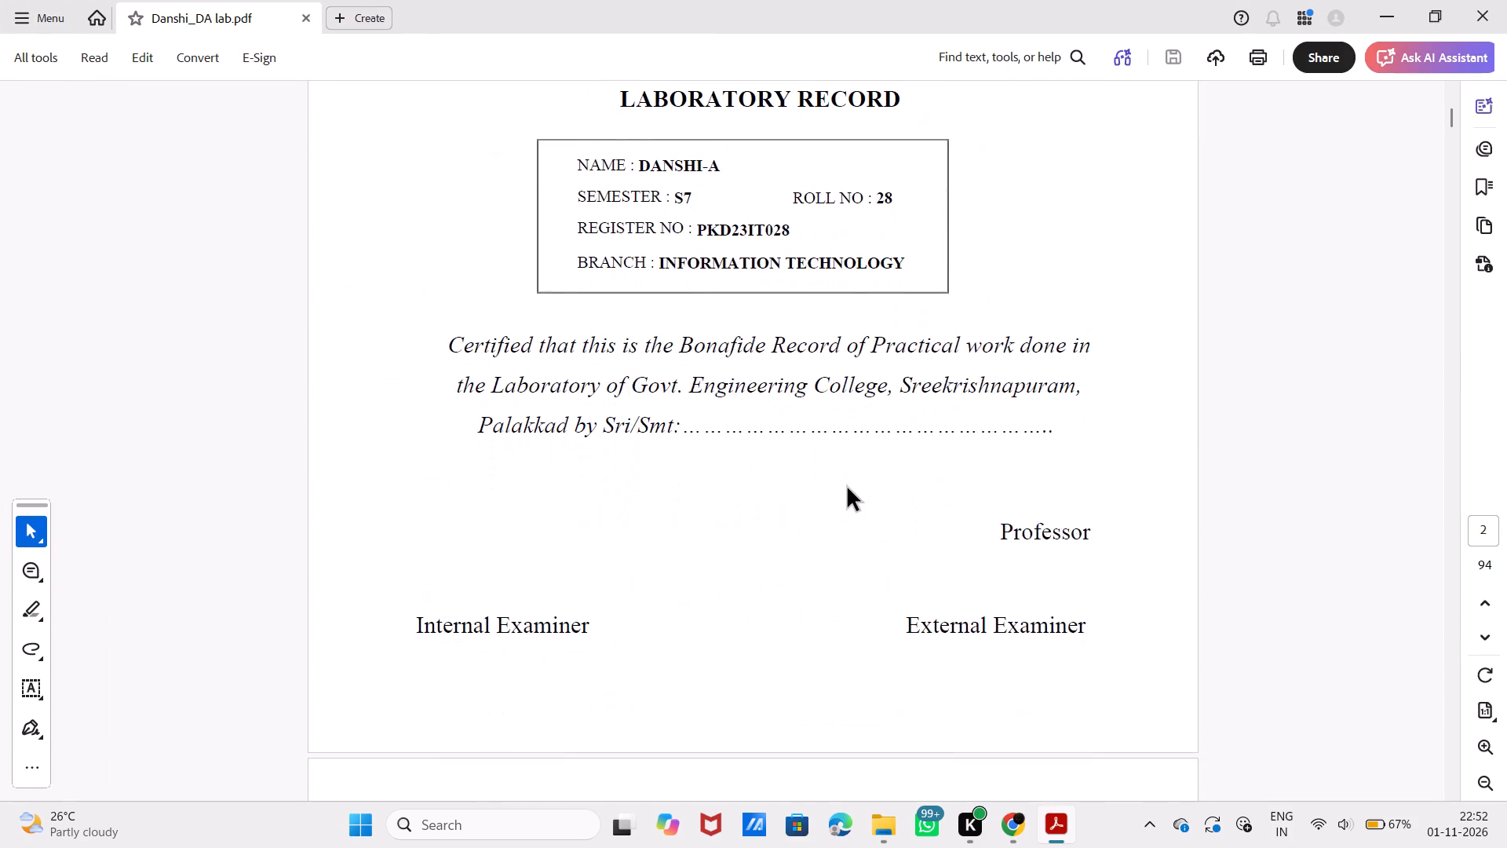
scroll(848, 488, "down", 6)
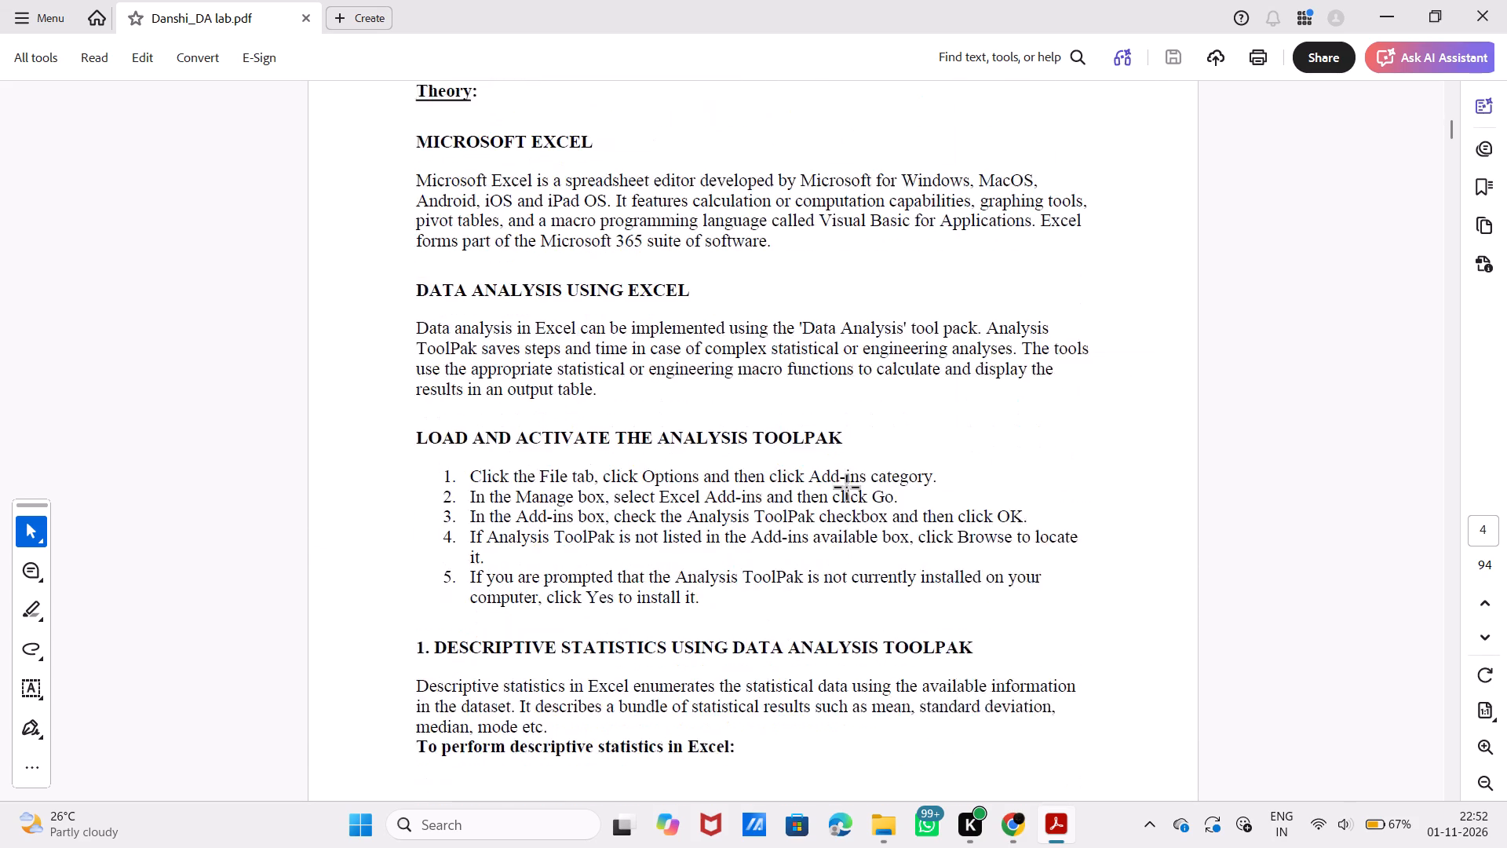
scroll(848, 488, "down", 2)
scroll(848, 488, "up", 6)
scroll(848, 488, "down", 4)
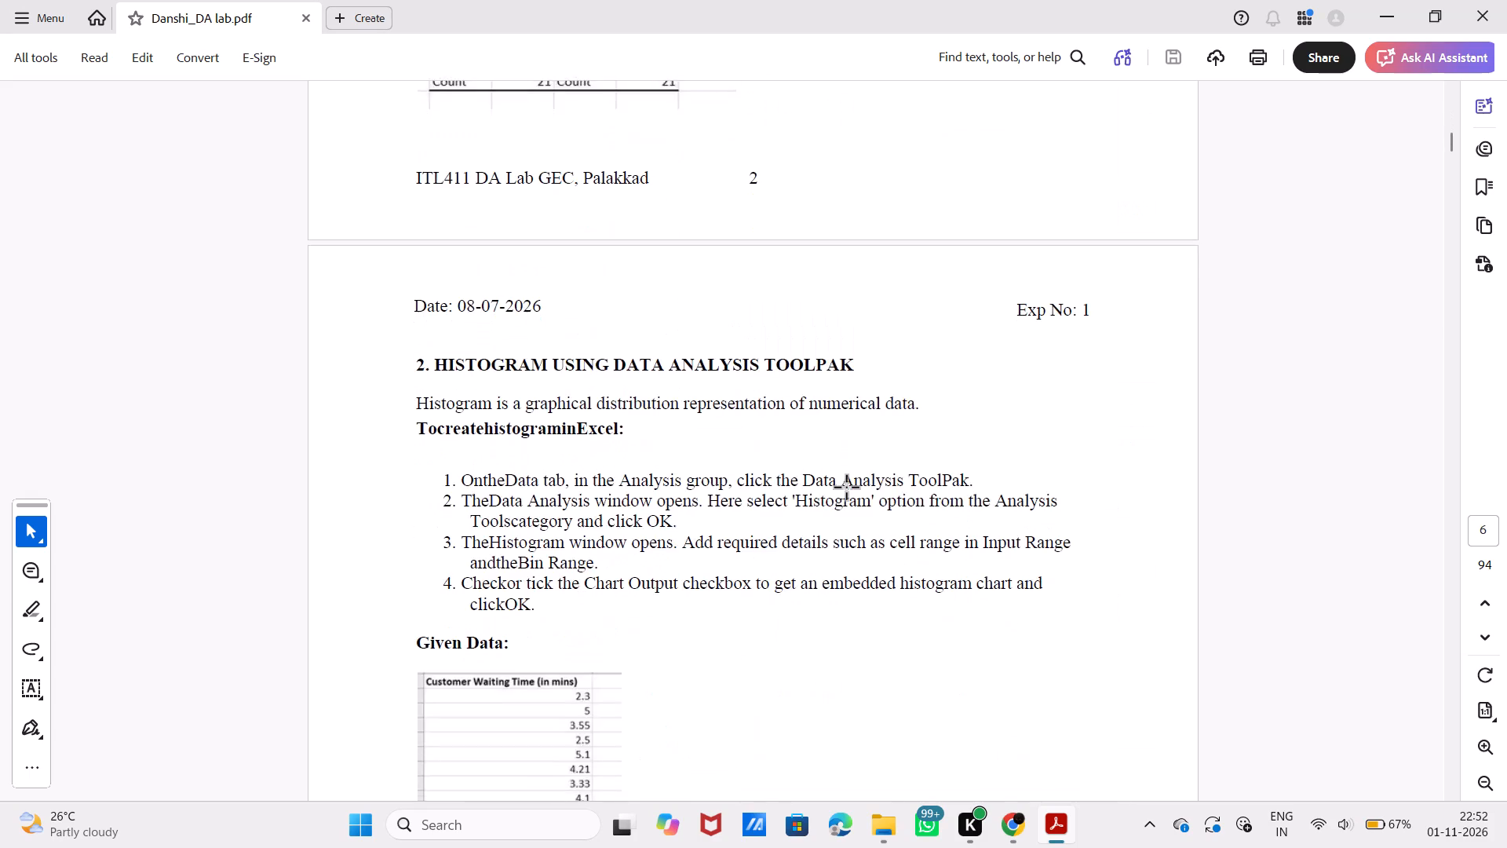
scroll(848, 488, "down", 8)
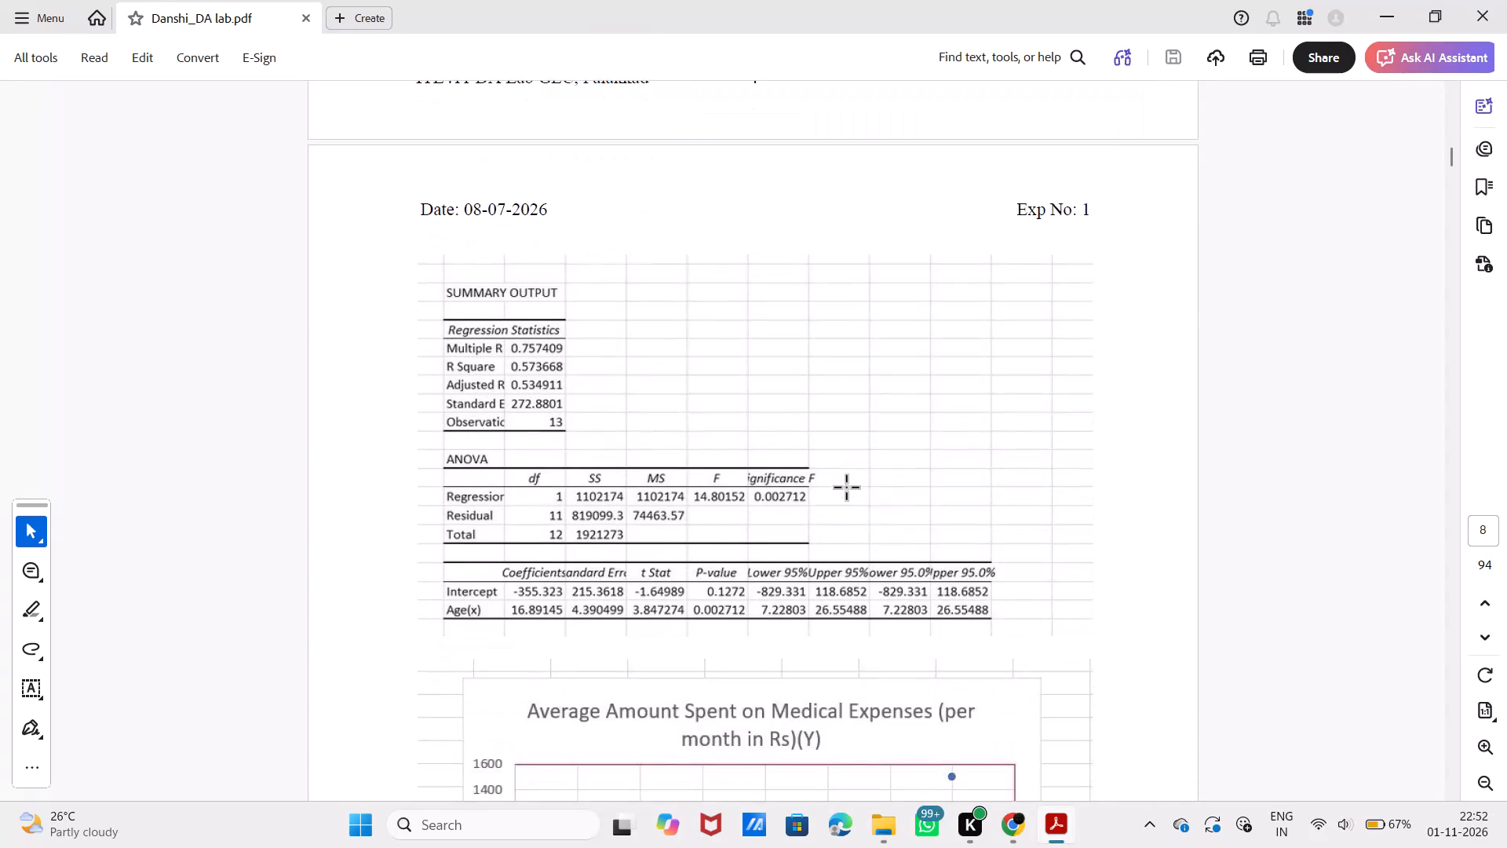
scroll(848, 488, "down", 2)
Review the Experiment 2 pages covering theory, R code and console outputs up to Matrix Operations, and close the PDF.
scroll(848, 488, "down", 3)
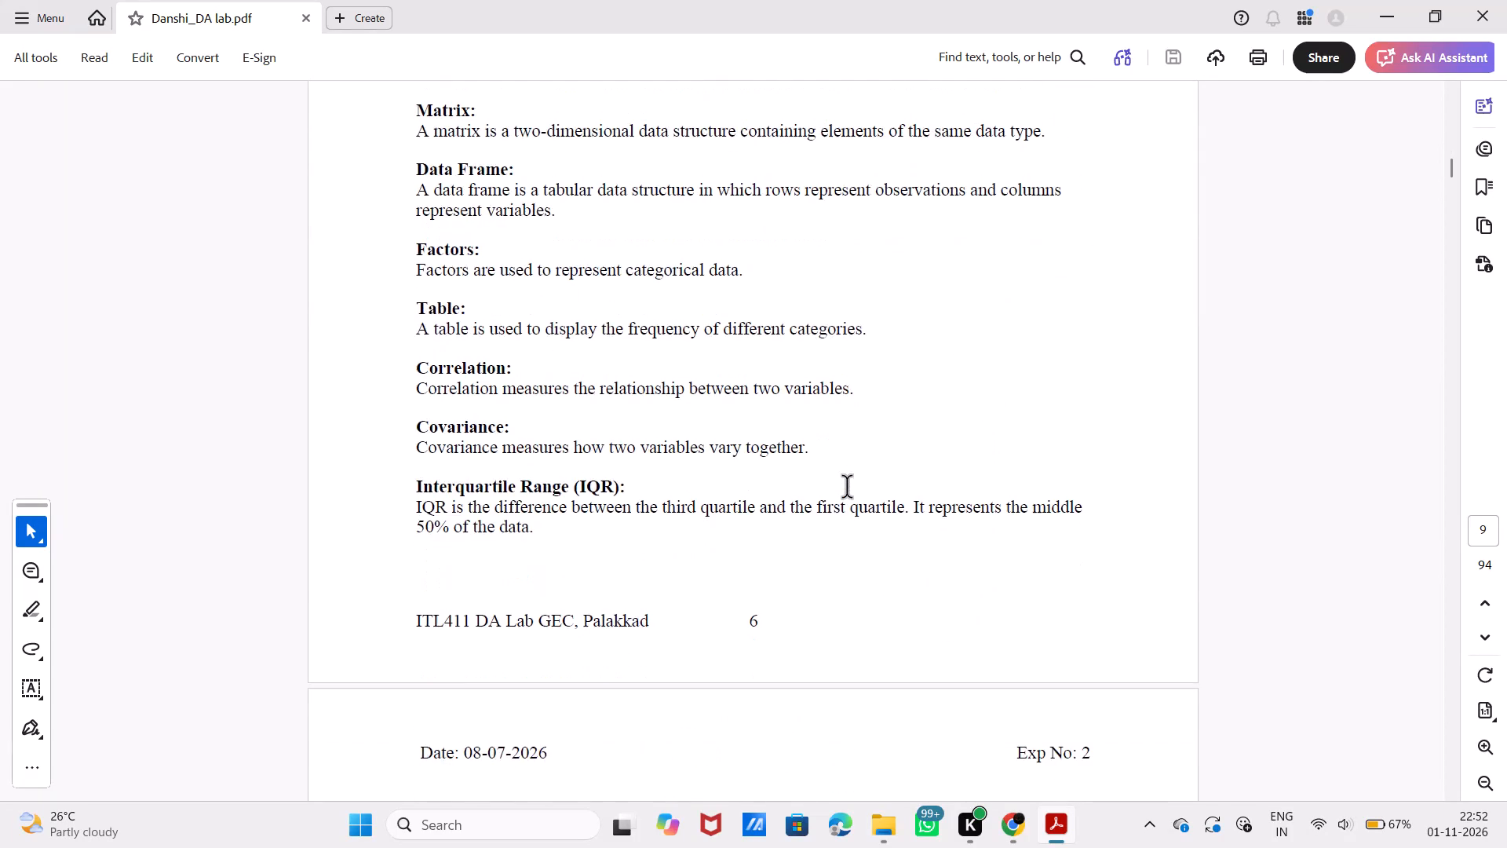
scroll(848, 488, "down", 5)
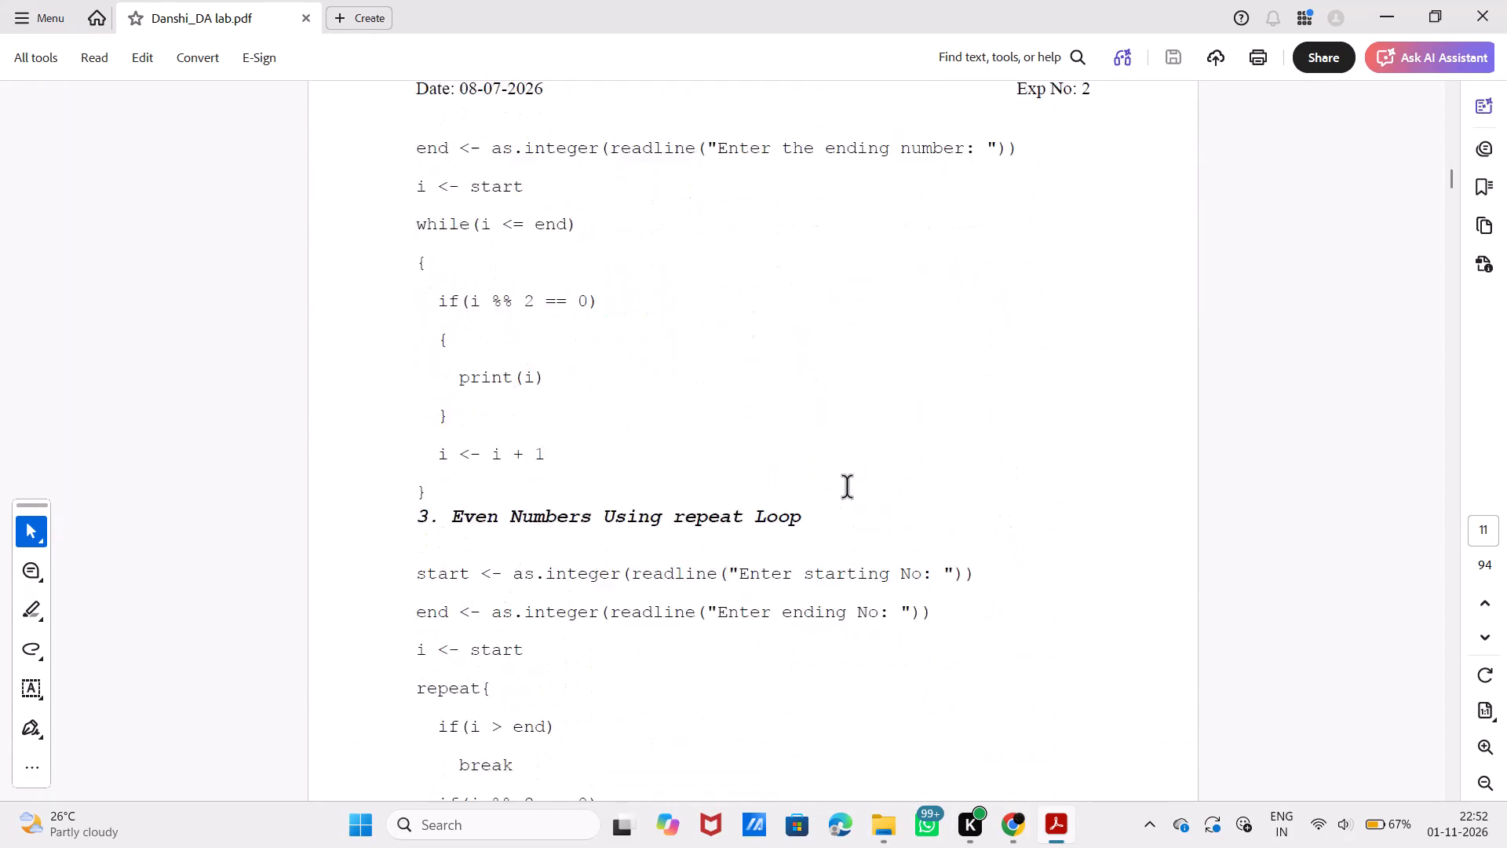
scroll(848, 488, "down", 8)
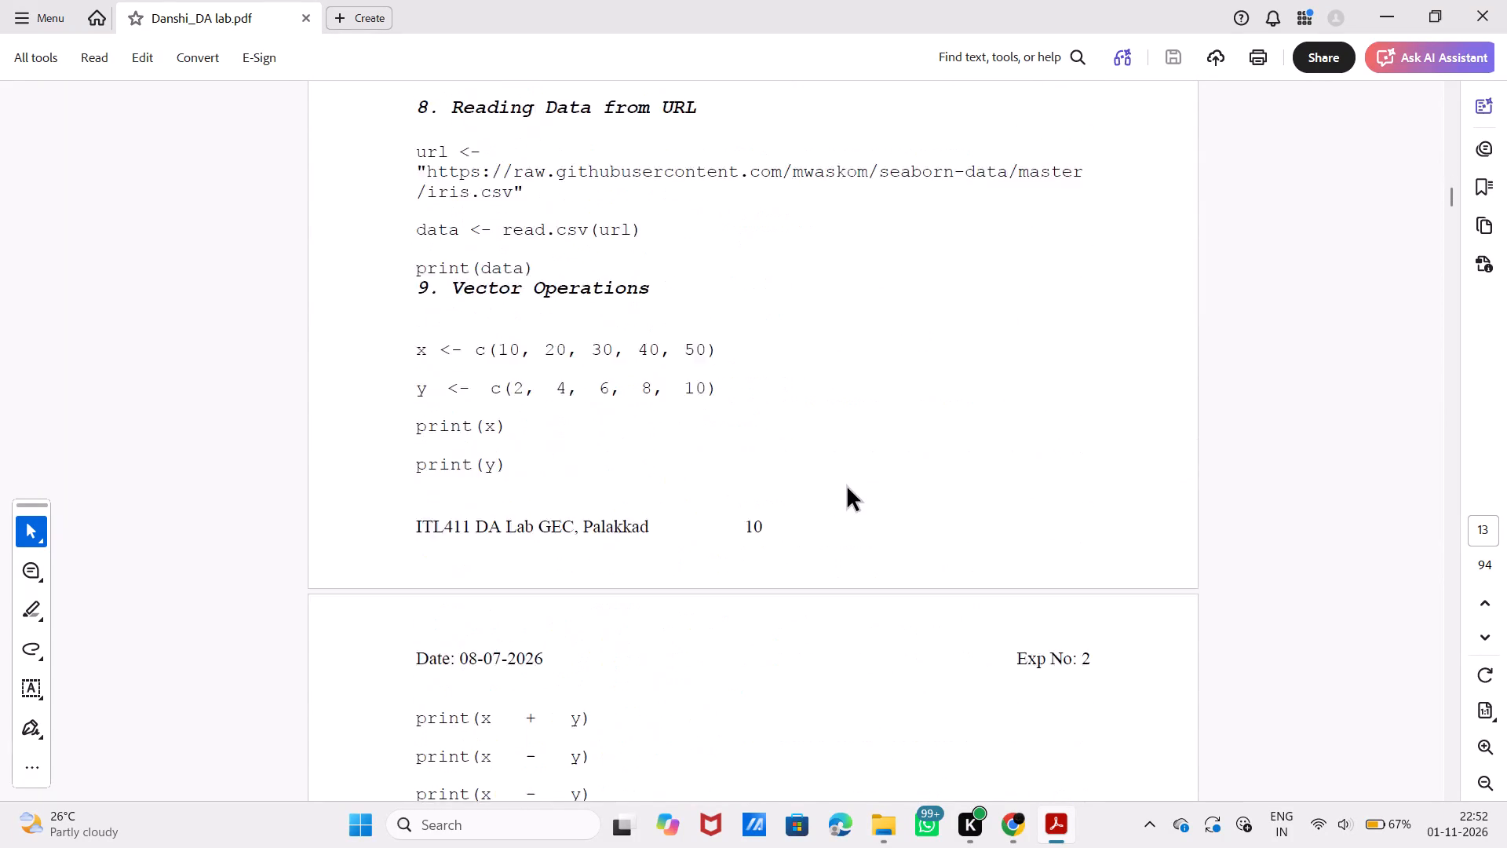
scroll(848, 488, "down", 7)
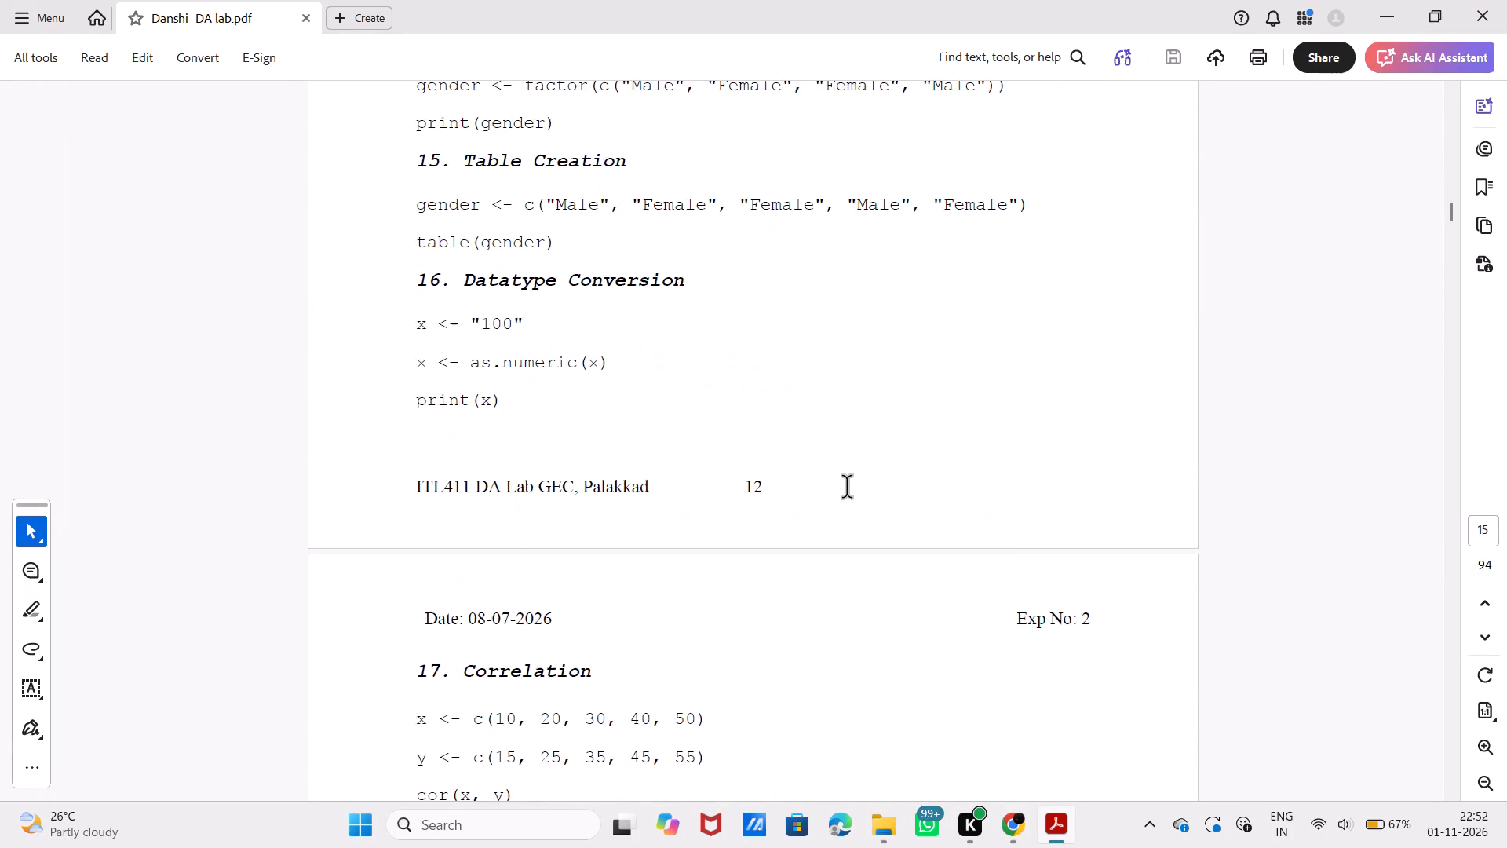
scroll(848, 488, "down", 5)
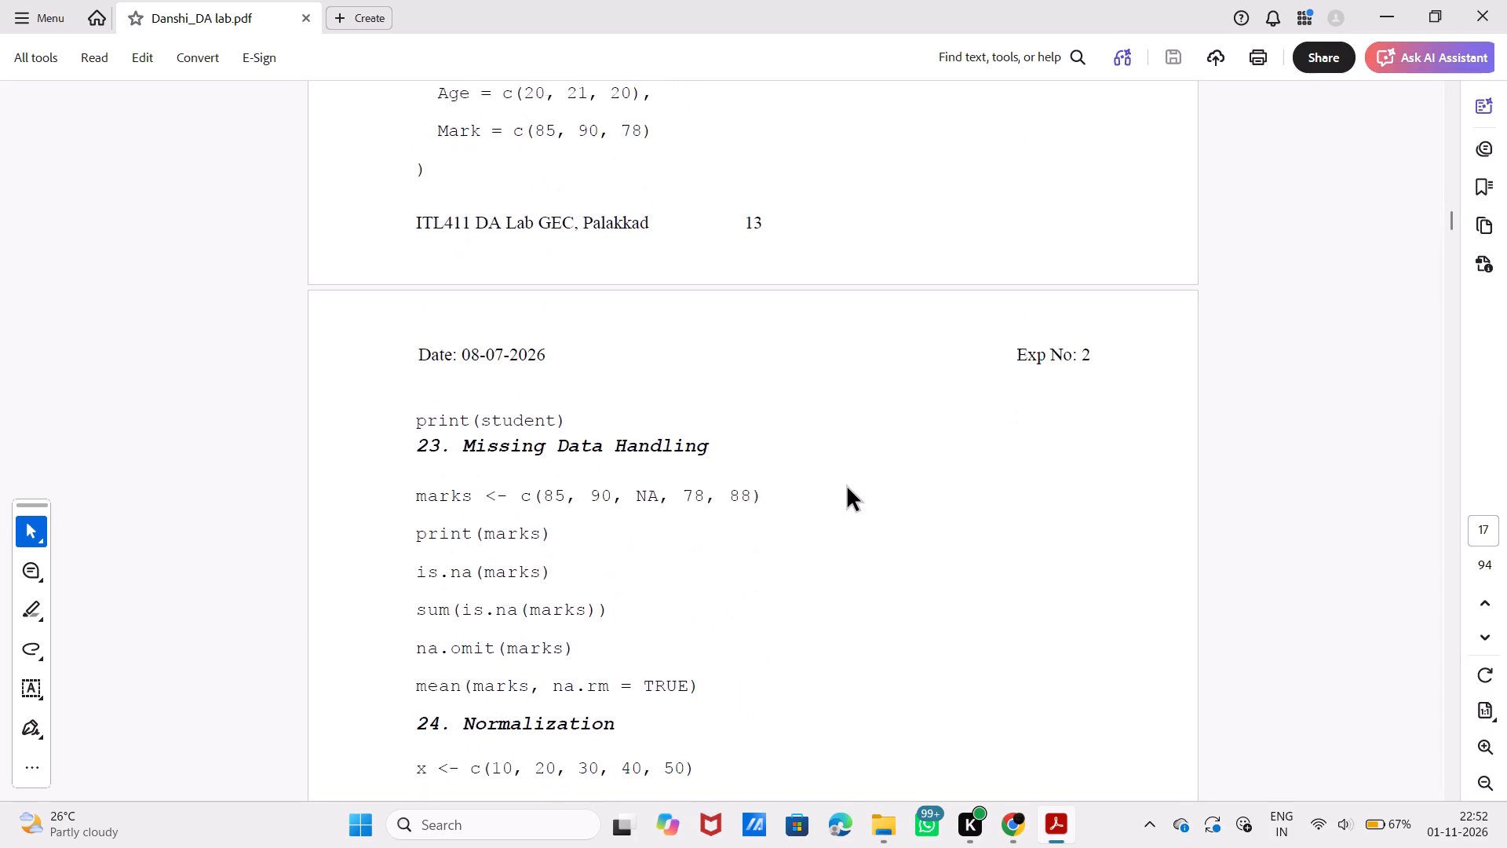
scroll(848, 488, "down", 7)
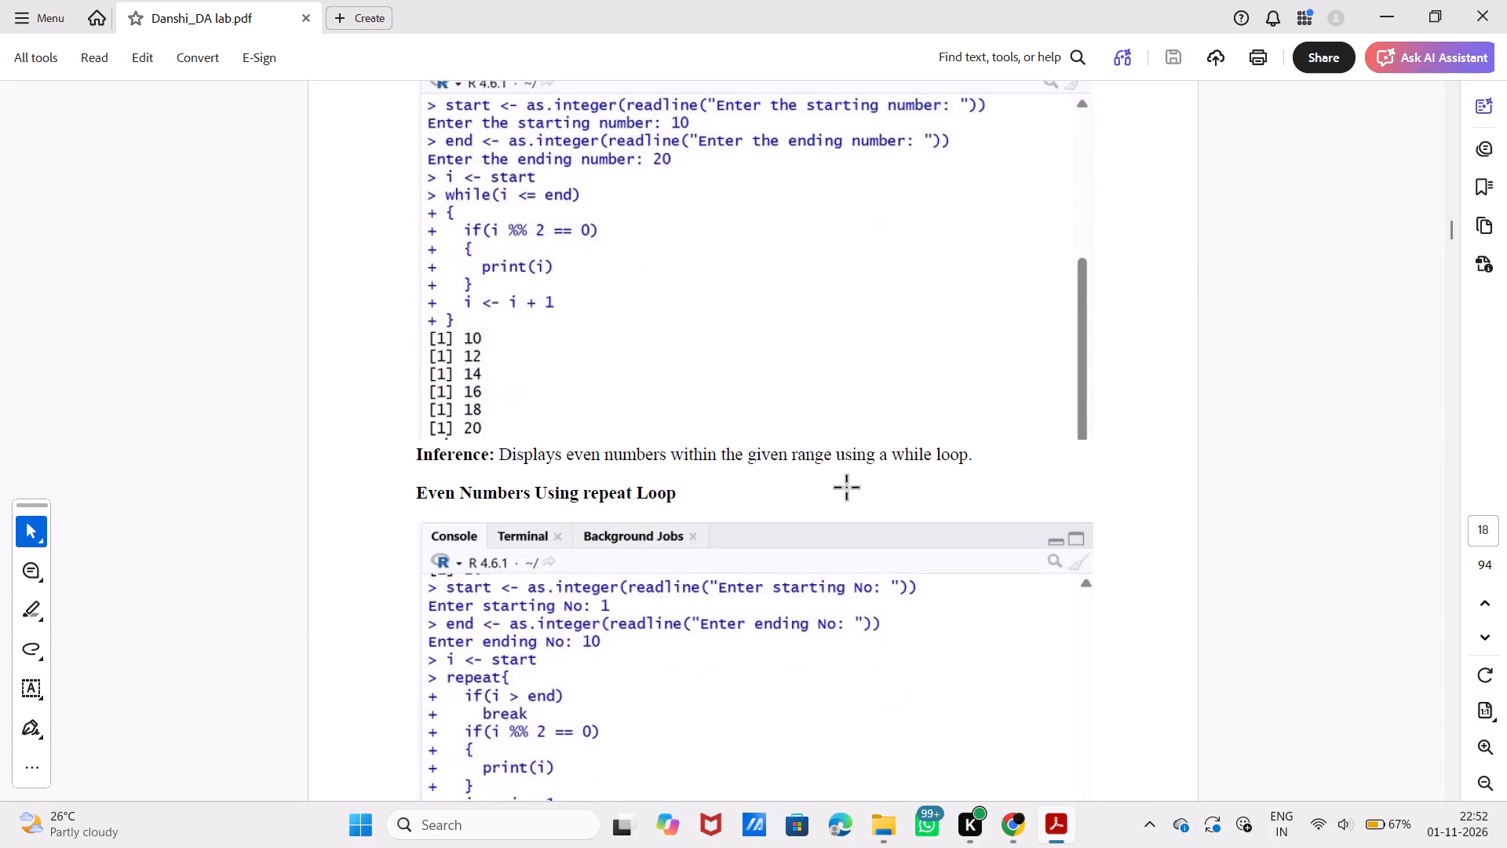
scroll(848, 488, "down", 6)
scroll(848, 488, "down", 16)
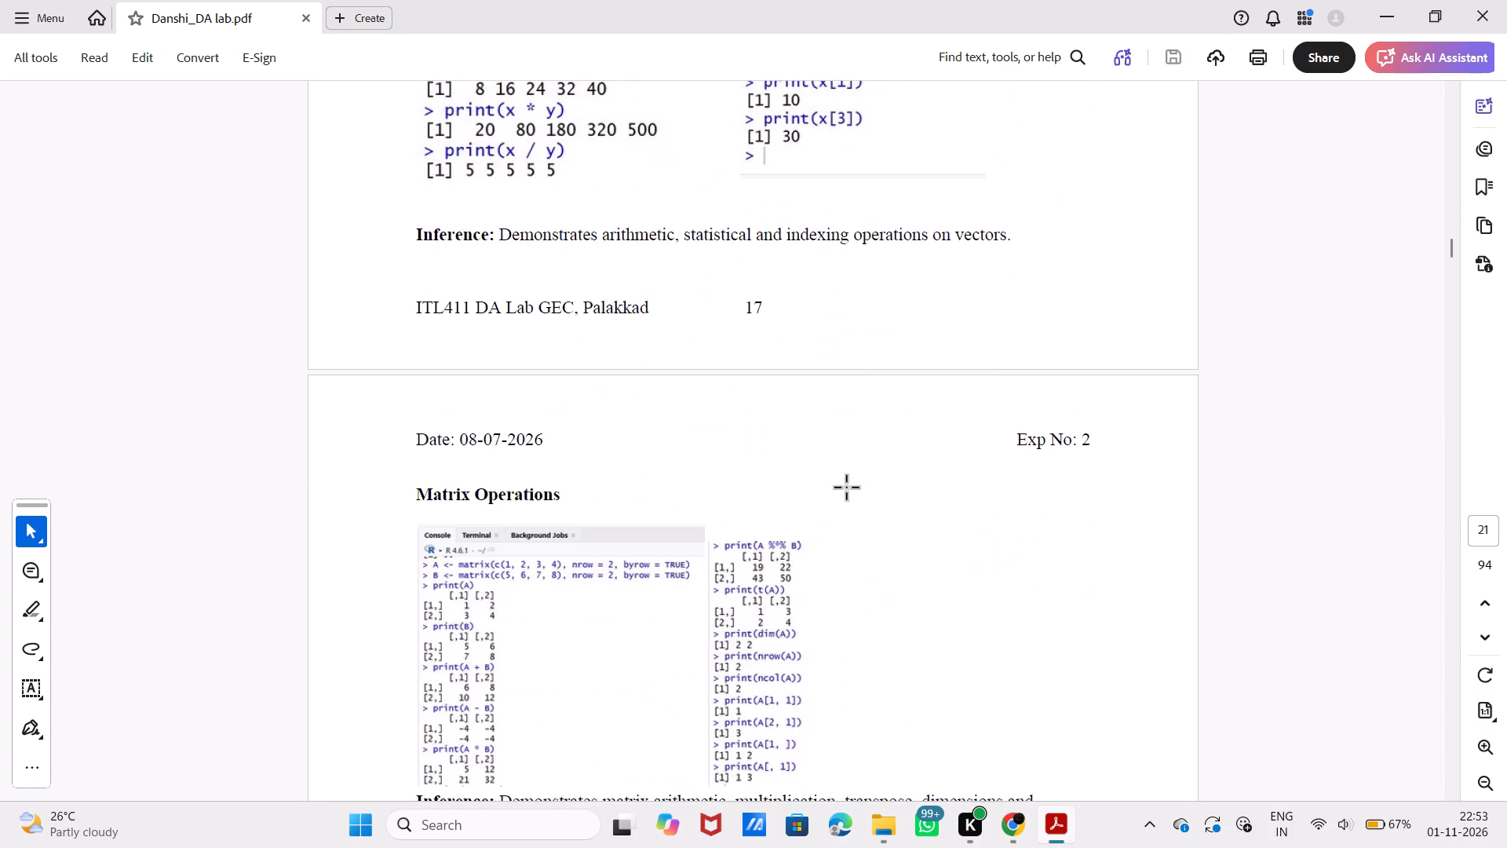
left_click(1498, 0)
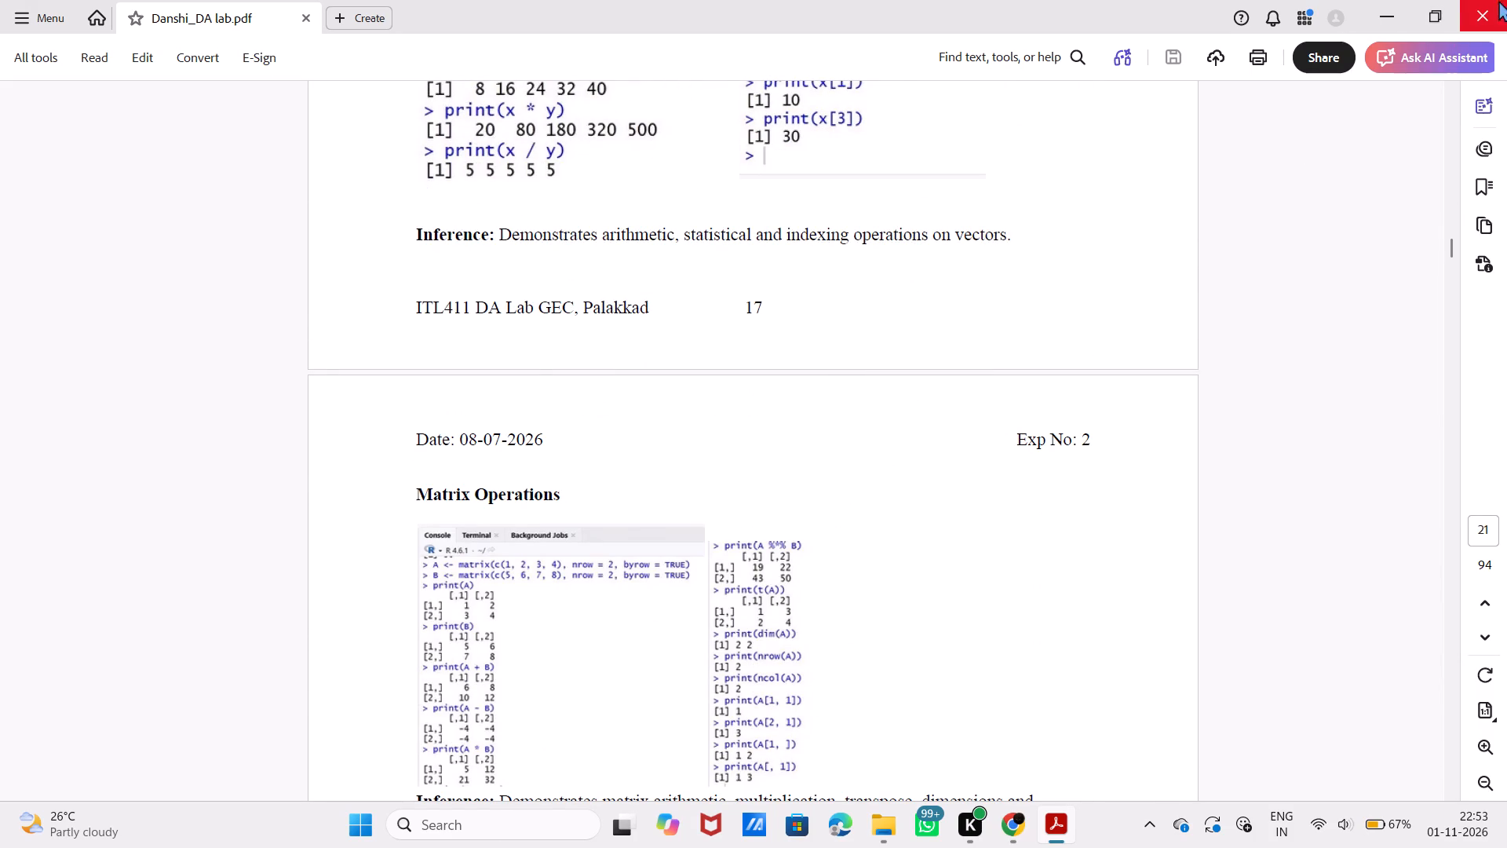